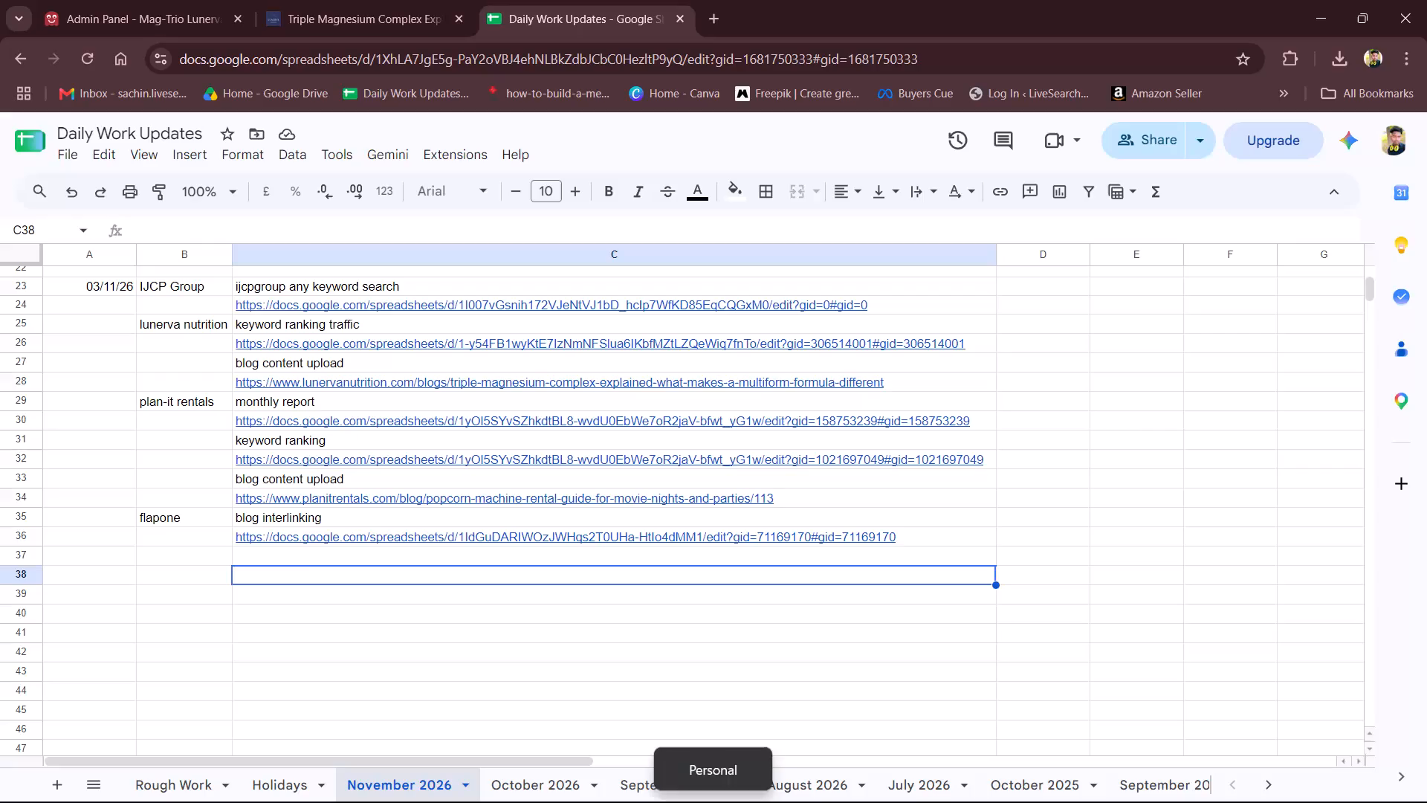
Open the Flapone blog interlinking spreadsheet linked in row 36 and move it into its own maximized window.
left_click(347, 559)
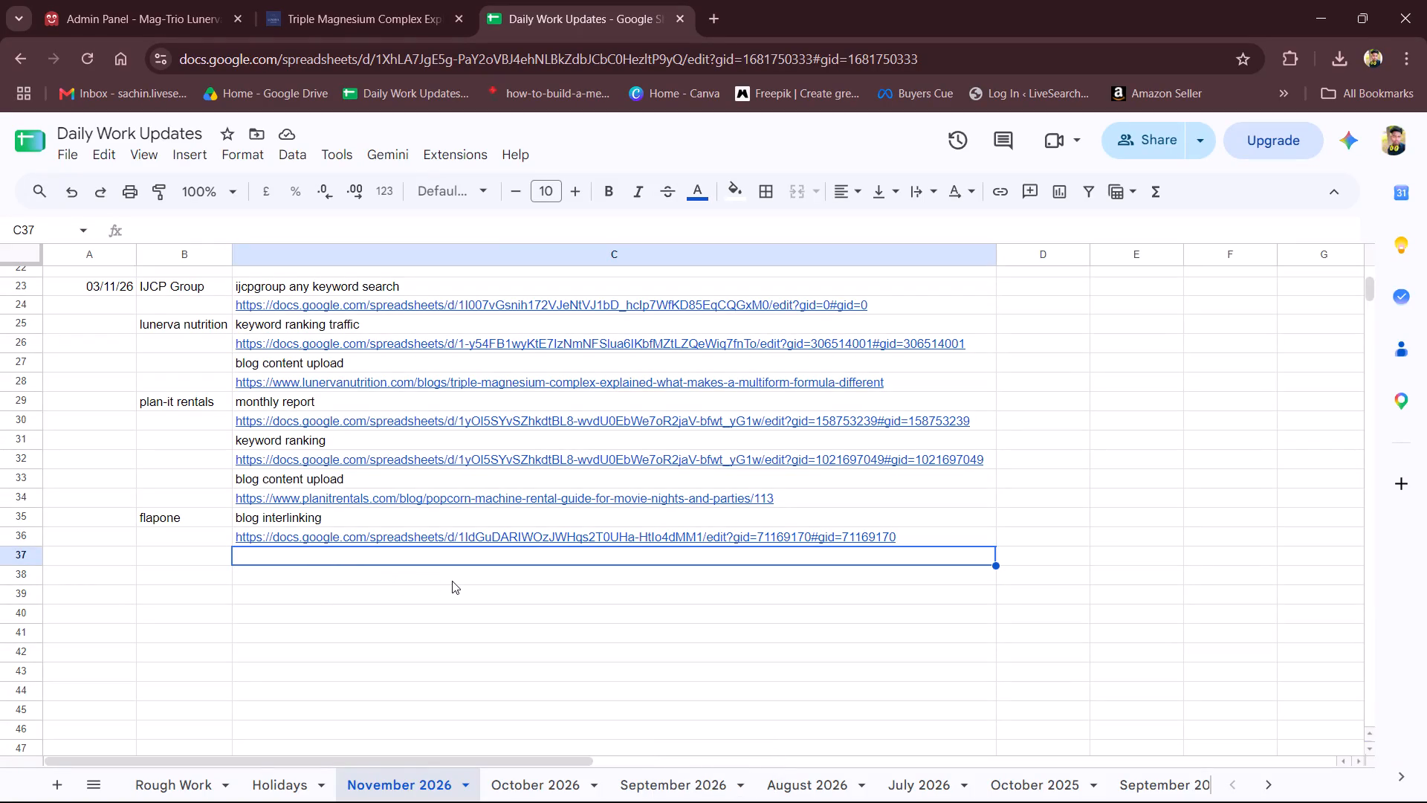
left_click(431, 535)
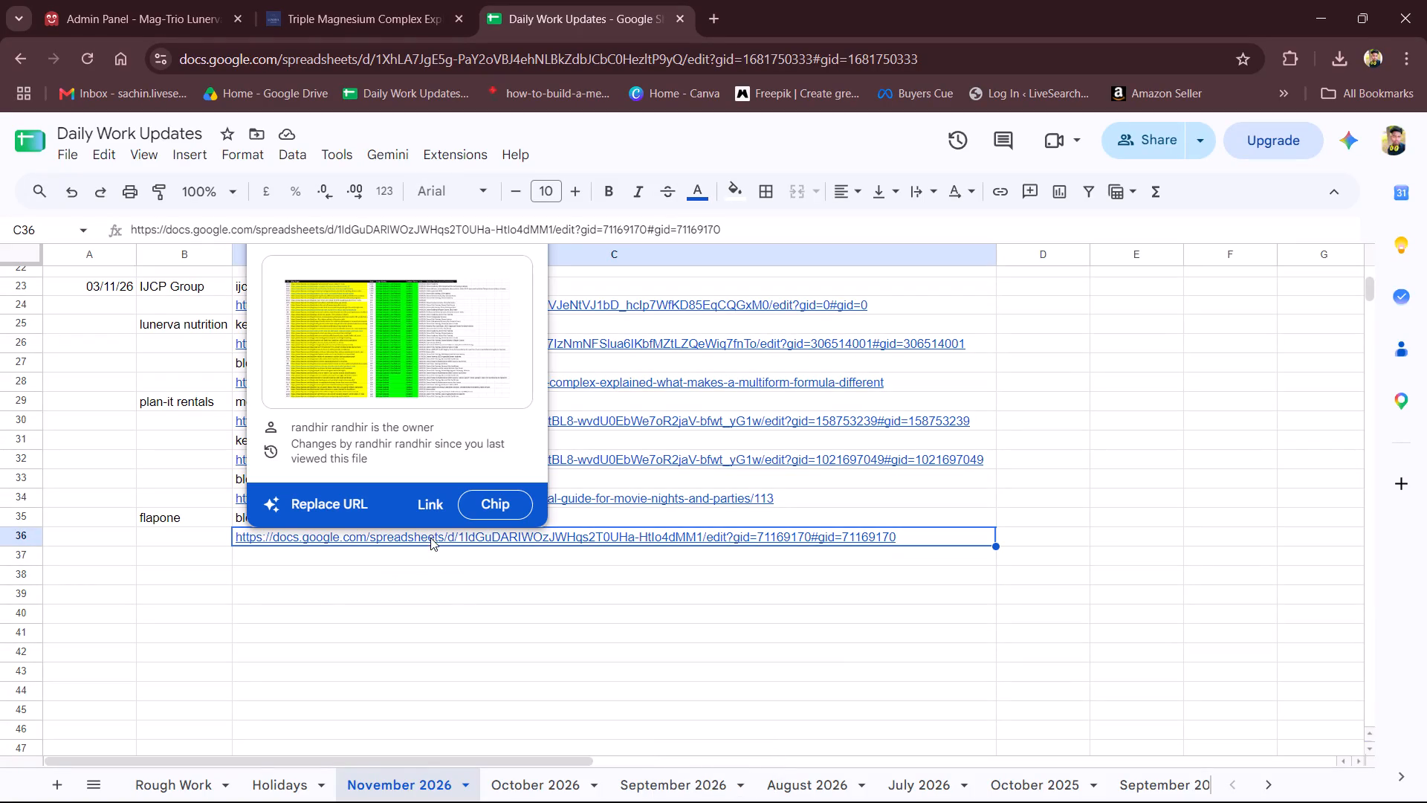
left_click(349, 372)
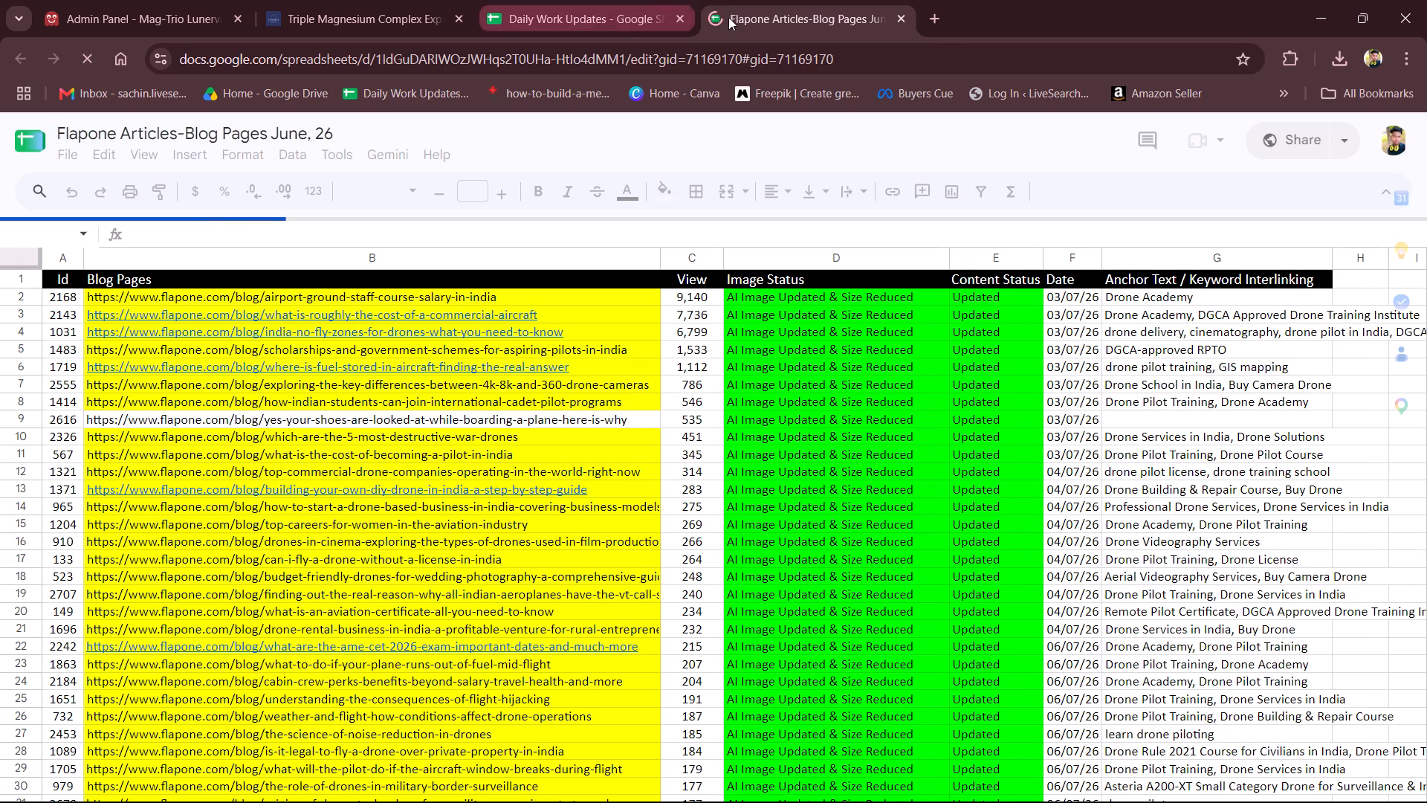
left_click_drag(738, 12, 687, 136)
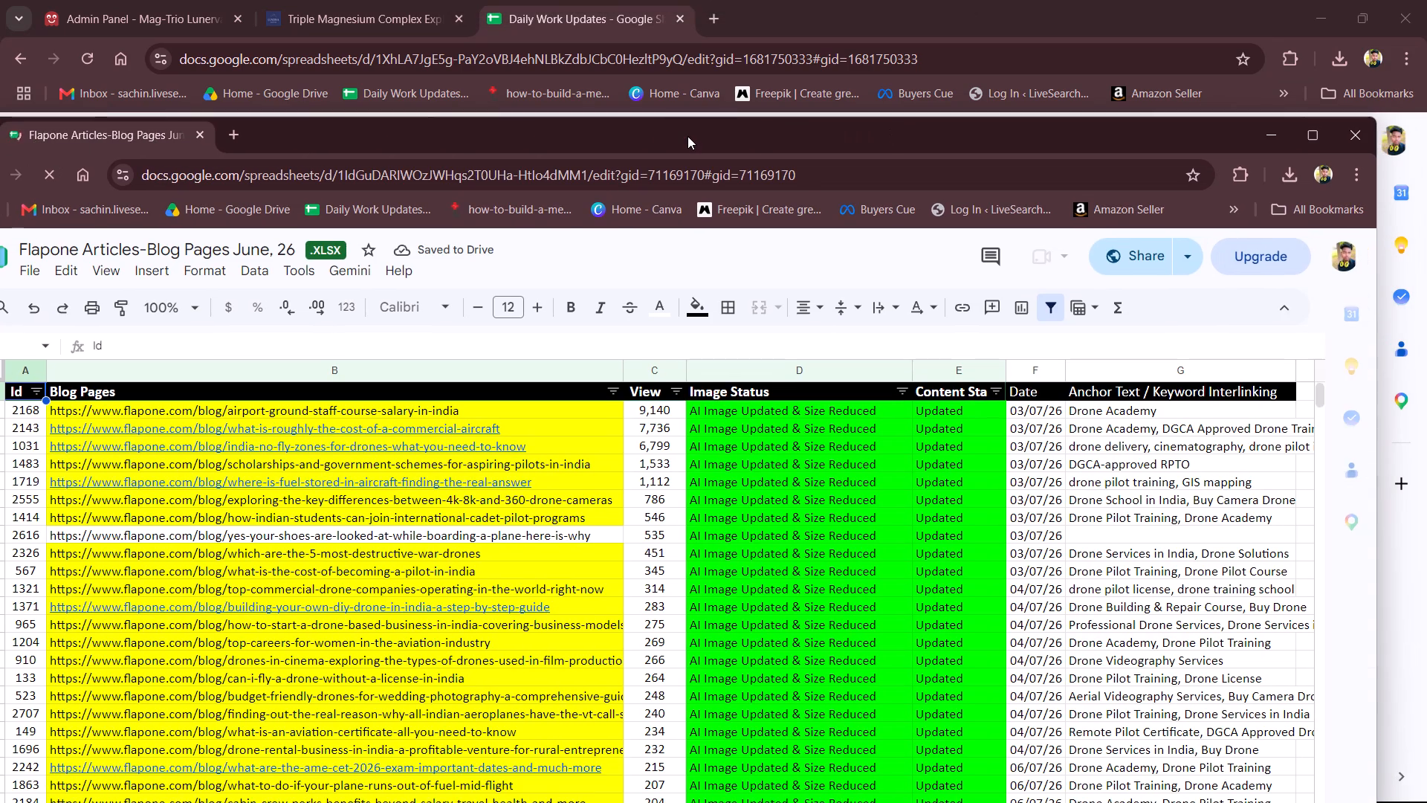
key("super+Up")
Close the browser windows holding the Daily Work Updates sheet and the SEO Search Simulator extension page.
key("alt+Tab")
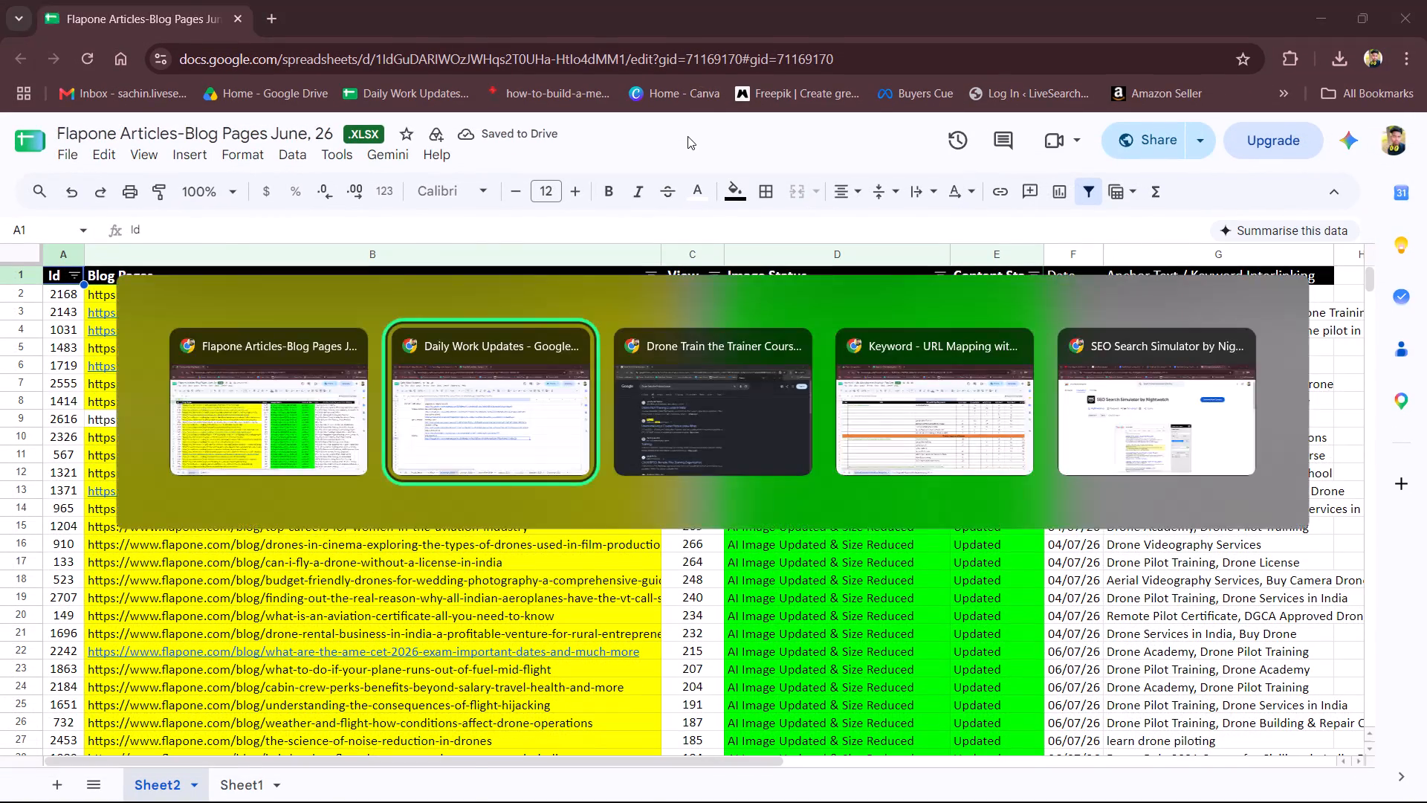
left_click(1413, 19)
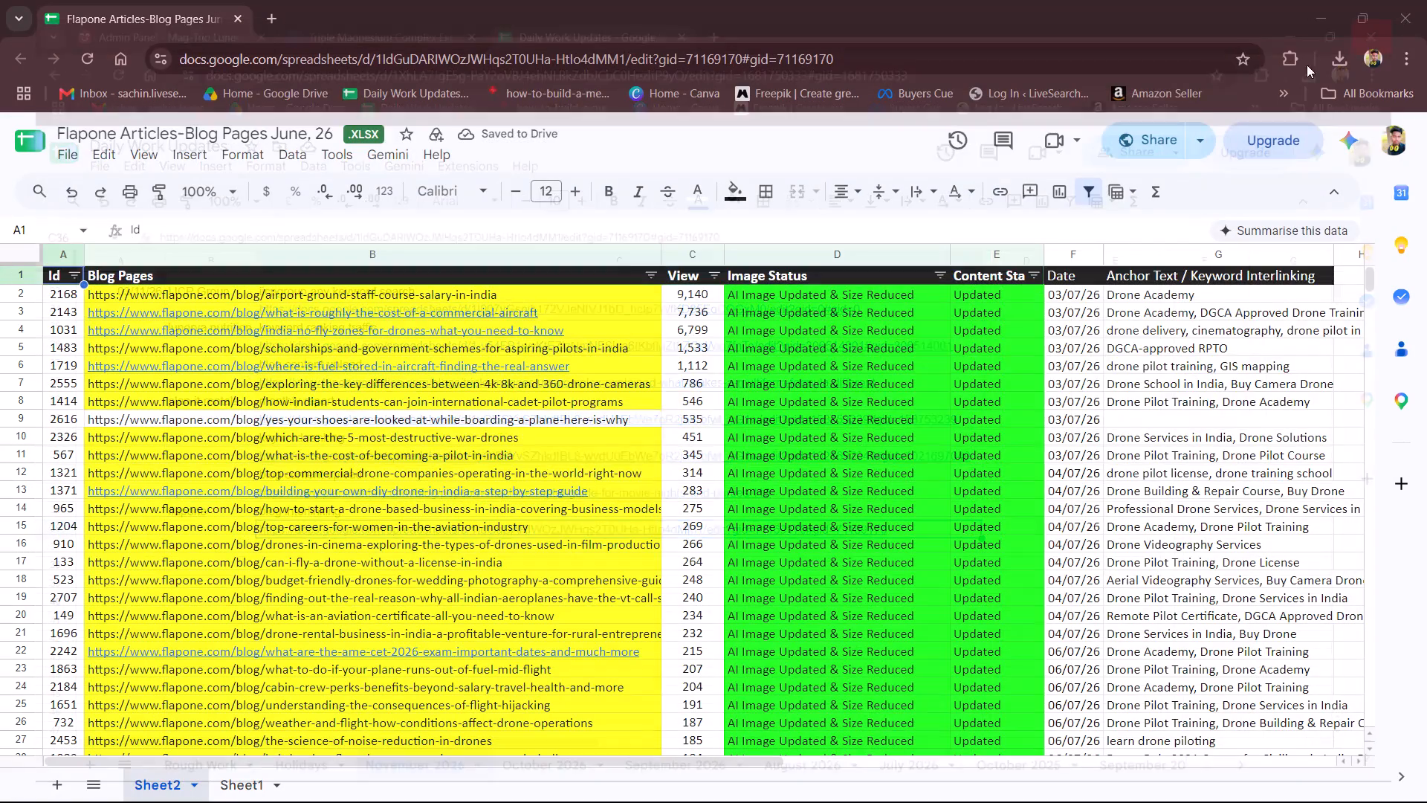
key("alt+Tab")
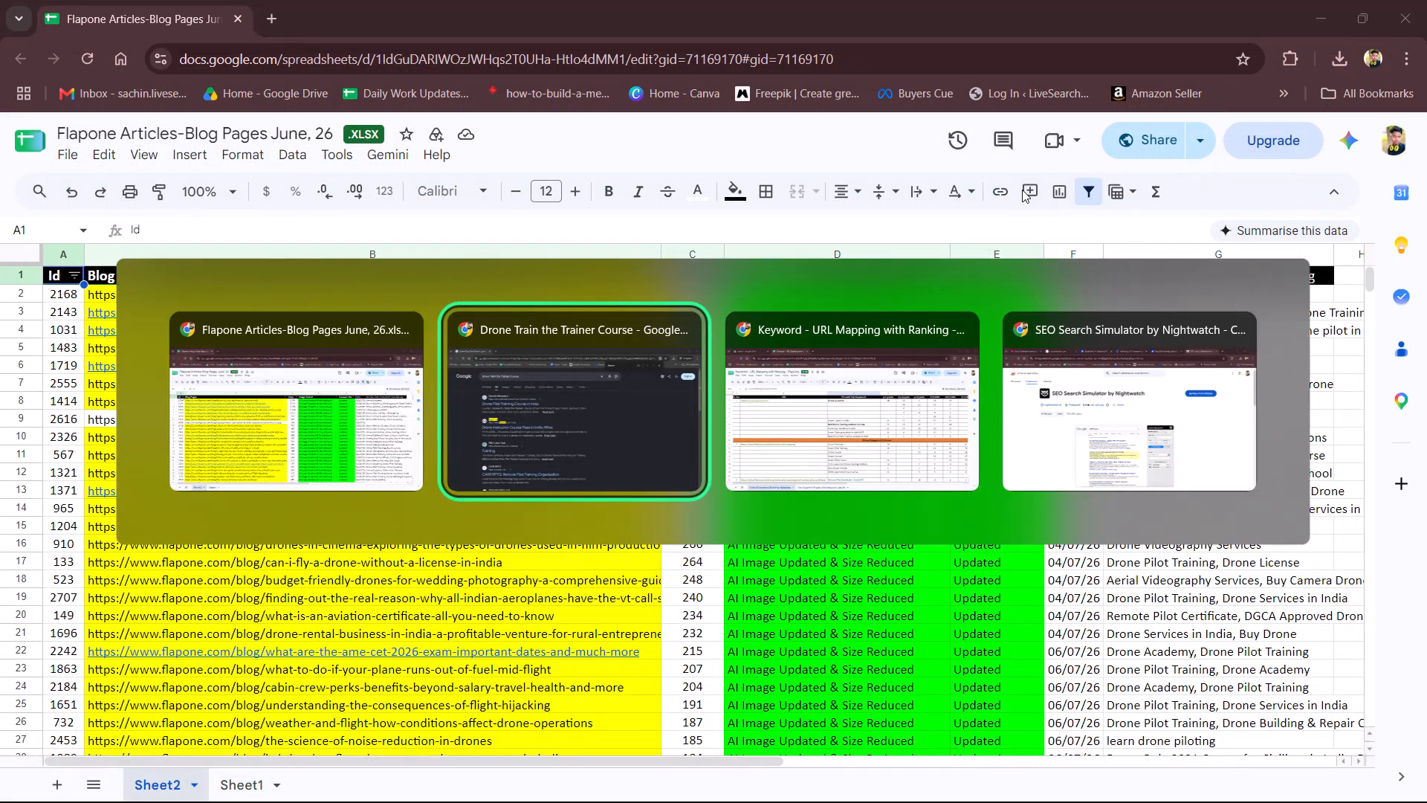
key("alt+Tab")
key("alt+Tab")
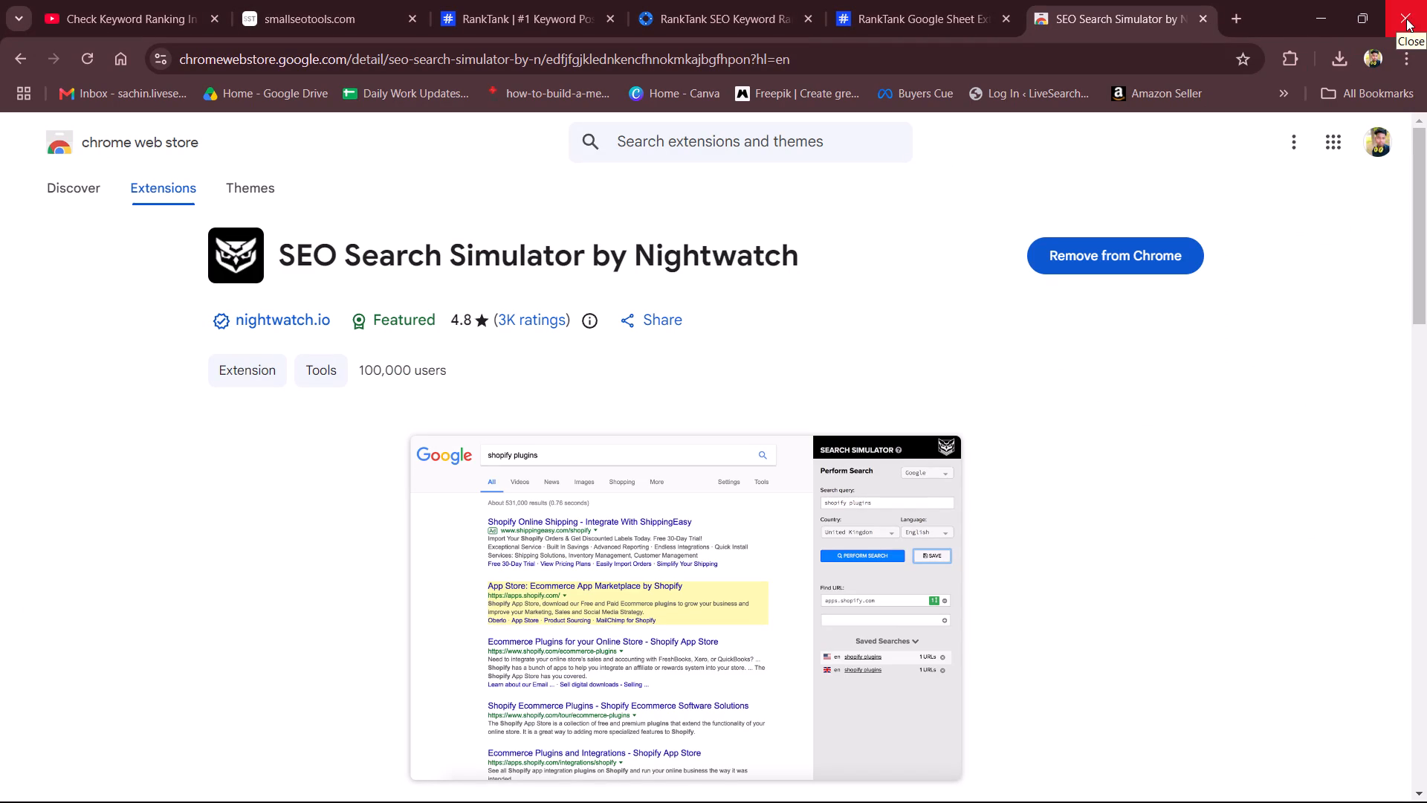
left_click(1406, 19)
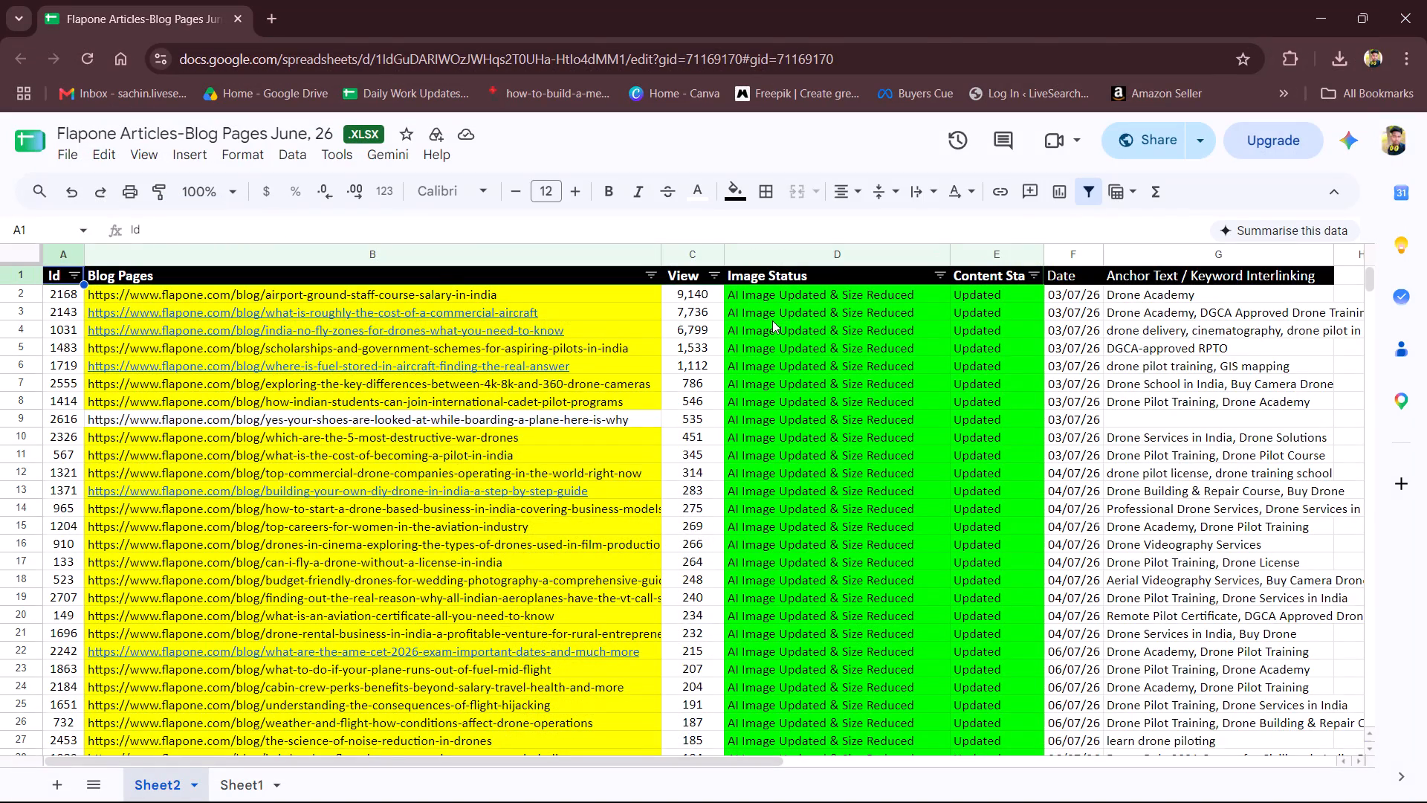
Move the Flapone Articles-Blog Pages sheet into the keyword mapping window, placed between Google Drive and the Keyword - URL Mapping sheet.
key("alt+Tab")
key("alt+Tab")
key("alt+Tab")
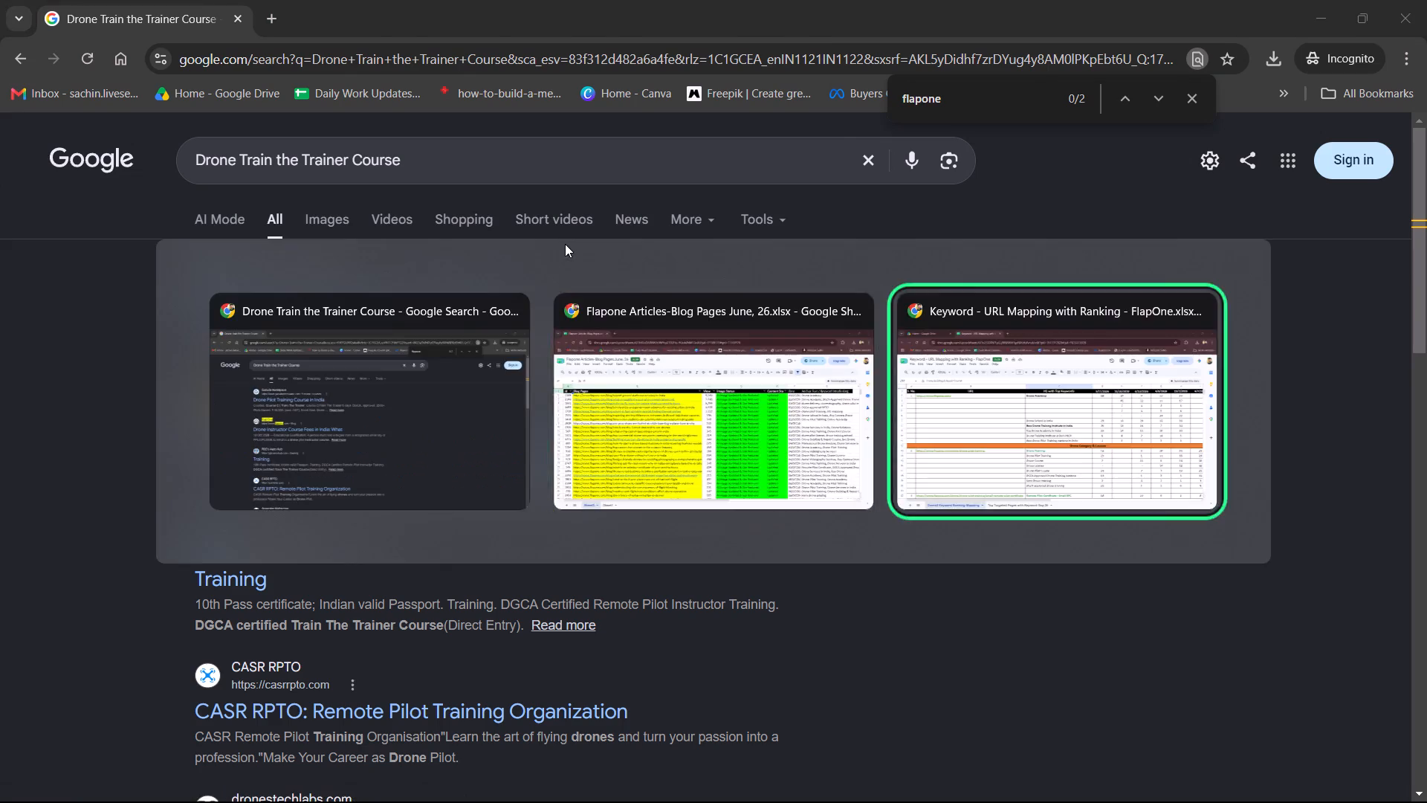
key("alt+Tab")
key("alt+Tab")
key("alt+Tab")
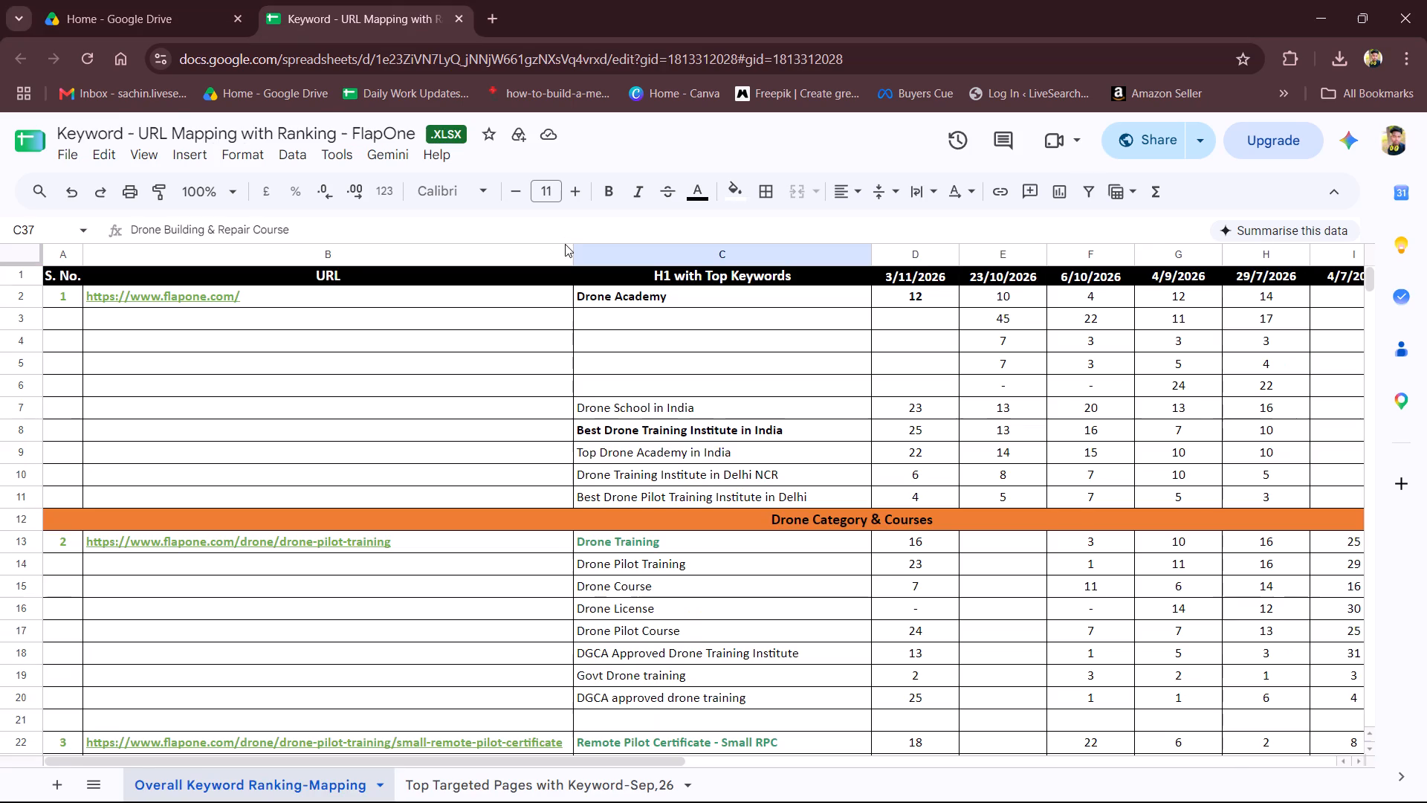
key("alt+Tab")
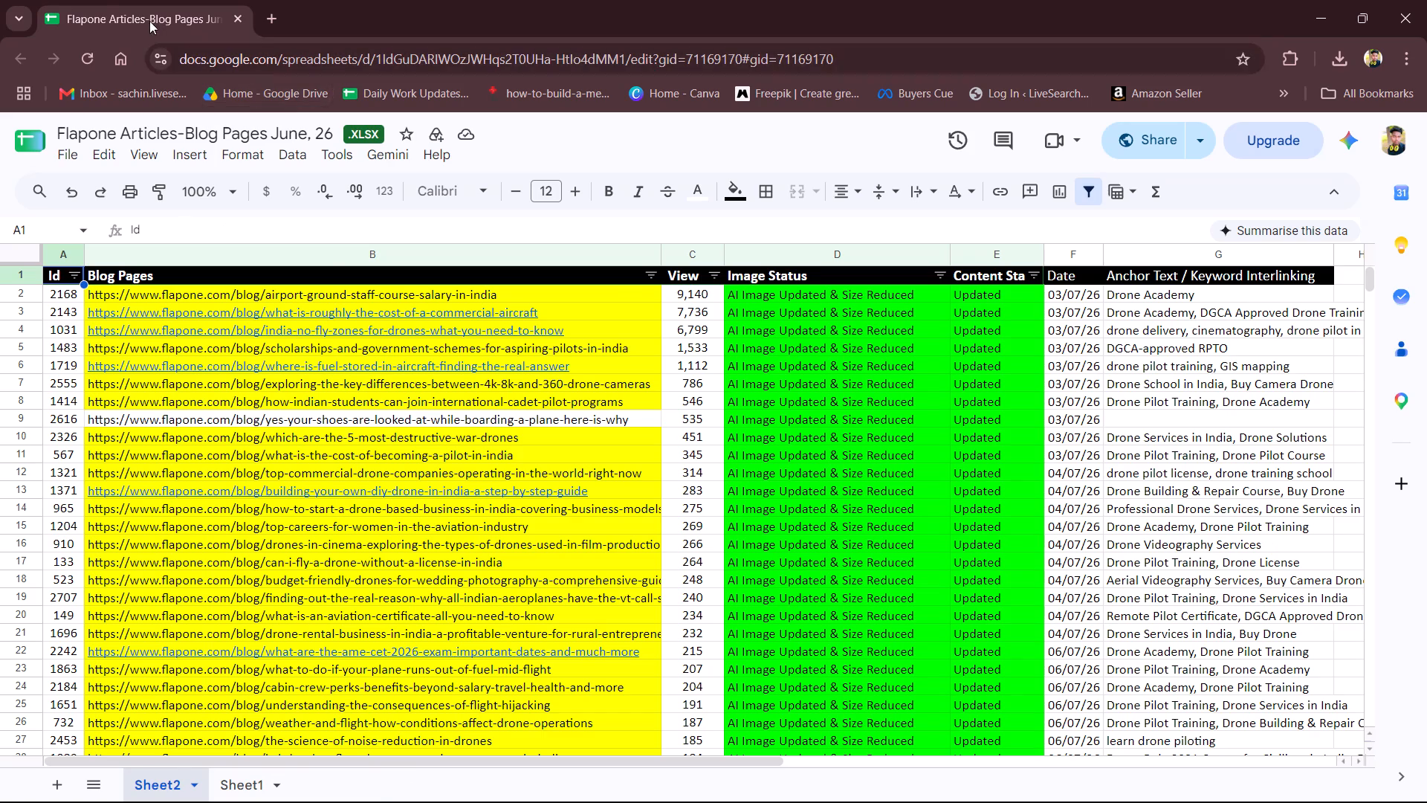
left_click_drag(149, 19, 569, 38)
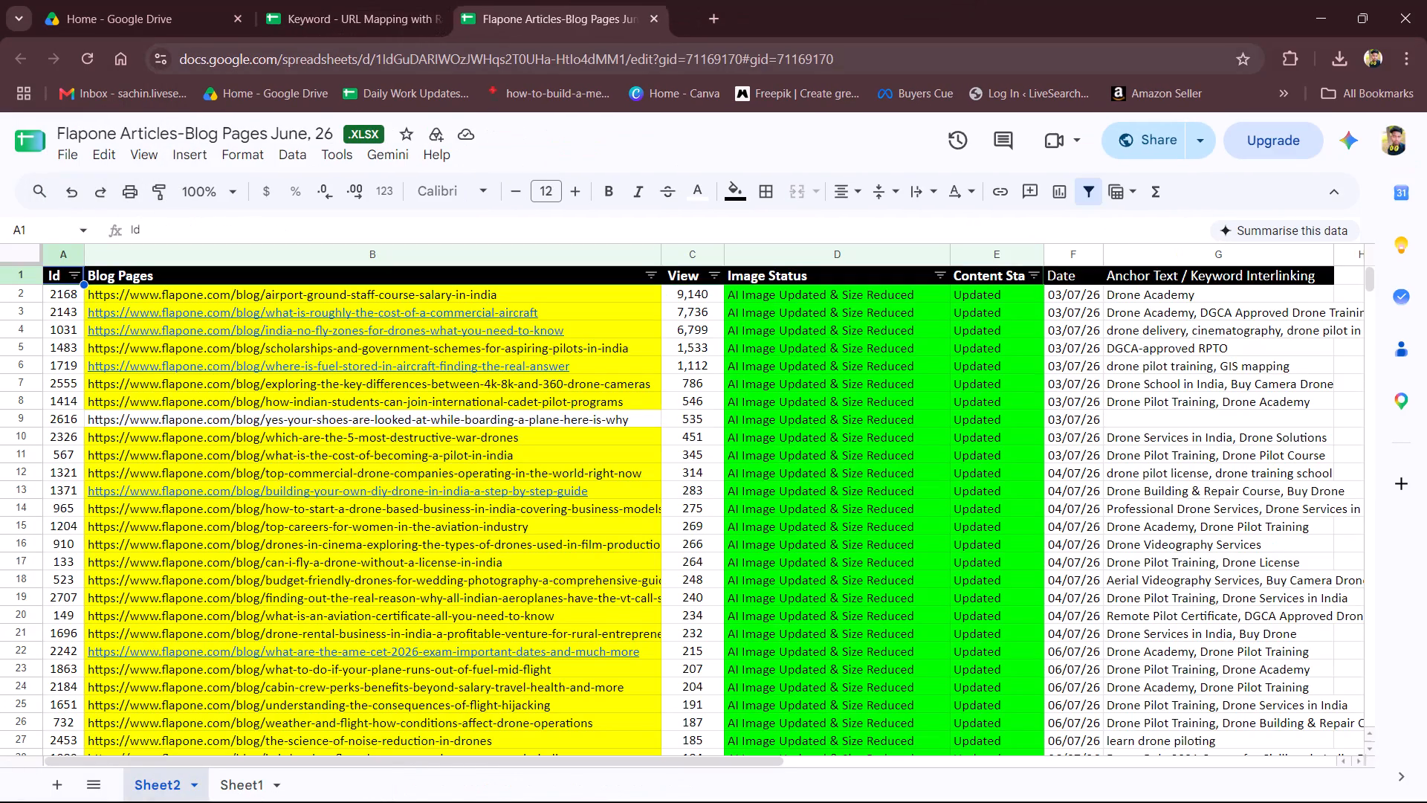
left_click_drag(569, 38, 347, 37)
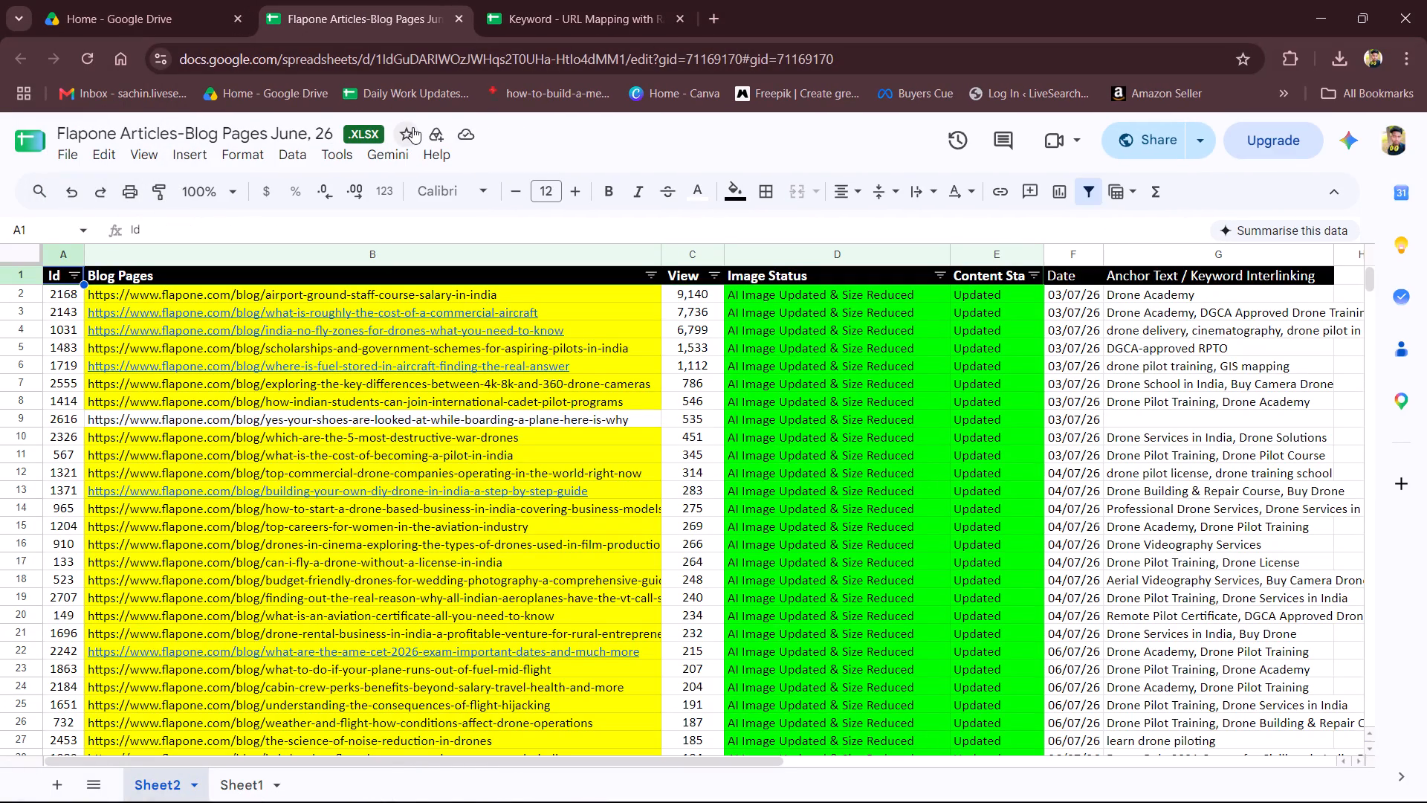
Open a new browser window and begin entering a web address starting with "fl".
key("ctrl+n")
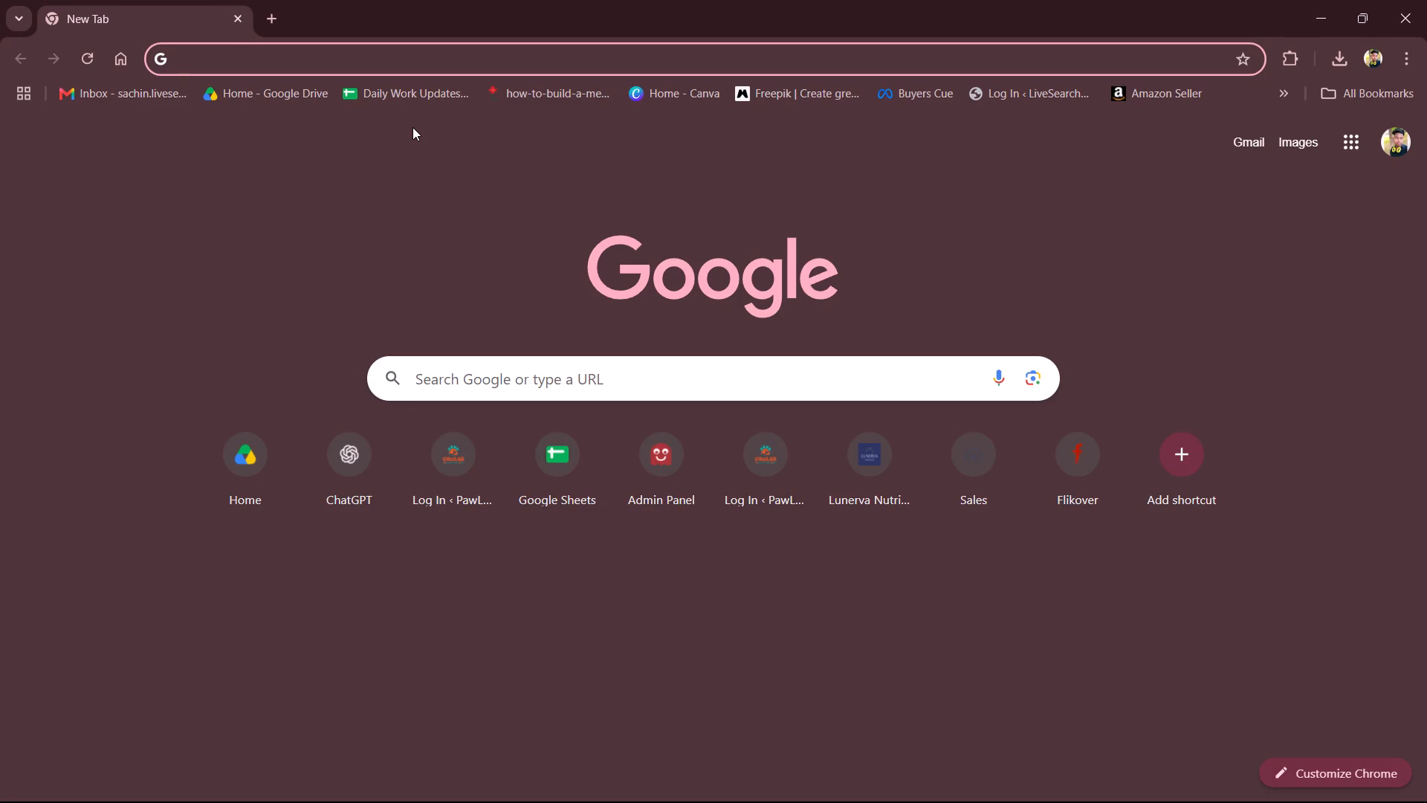
type("fl")
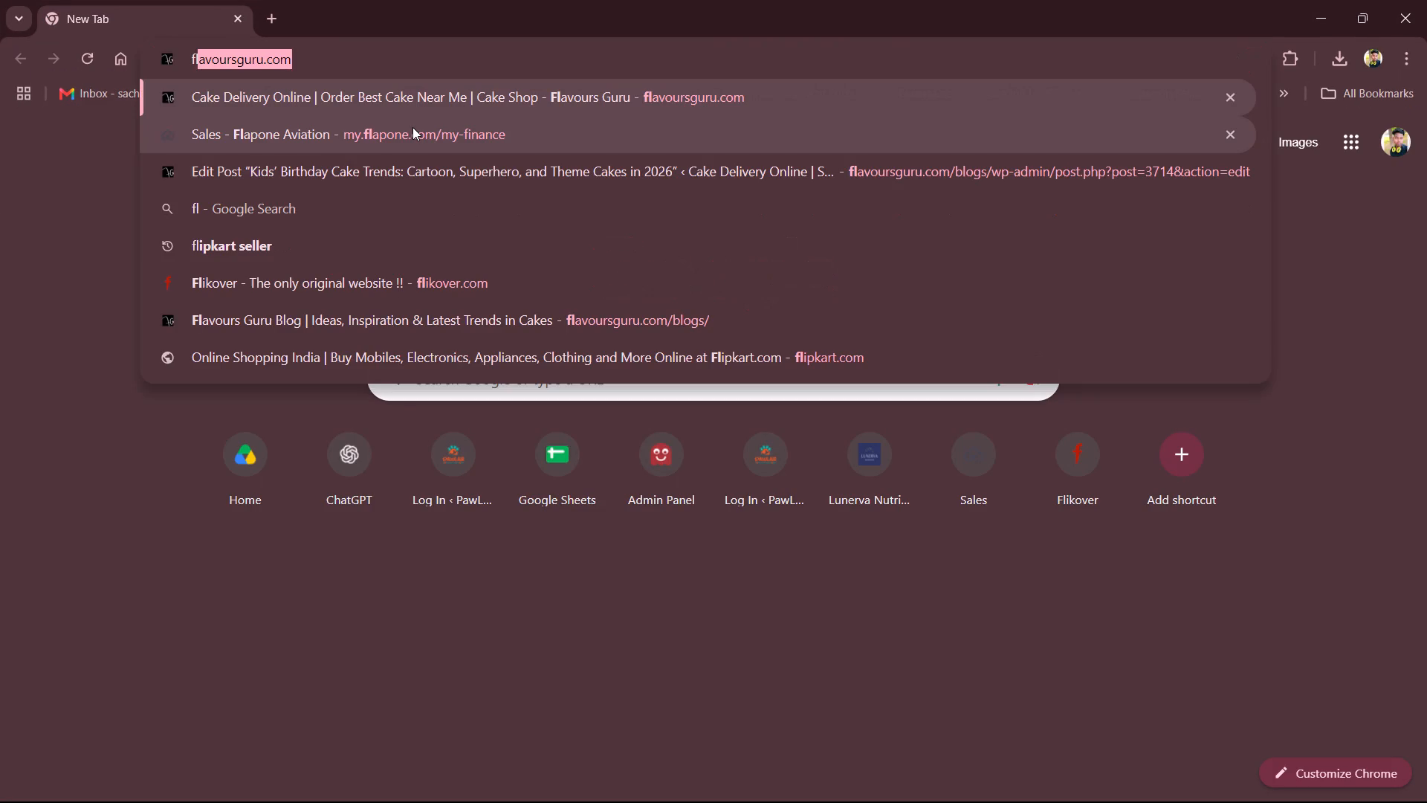
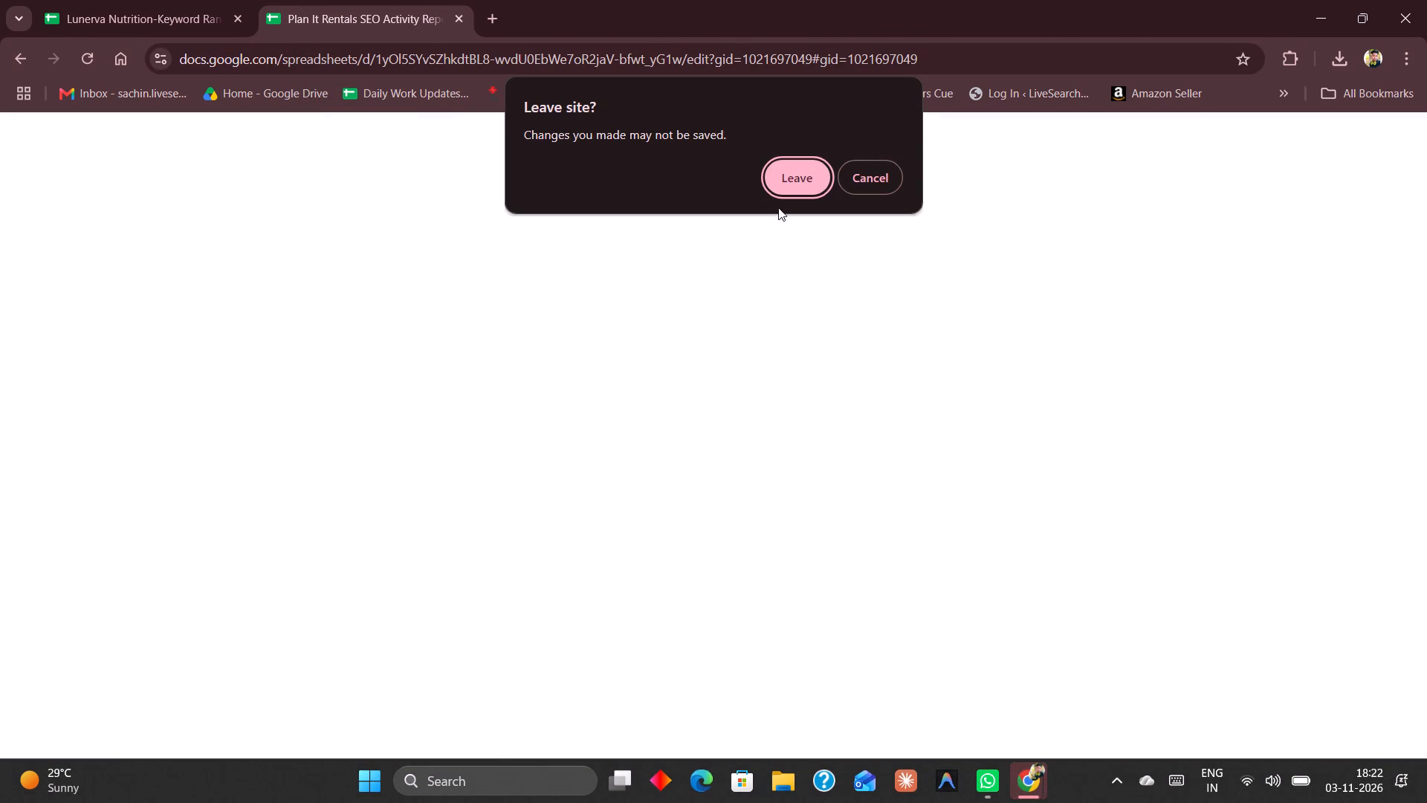
Stay on the Plan It Rentals SEO Activity Report, save it, and close its tab.
left_click(866, 175)
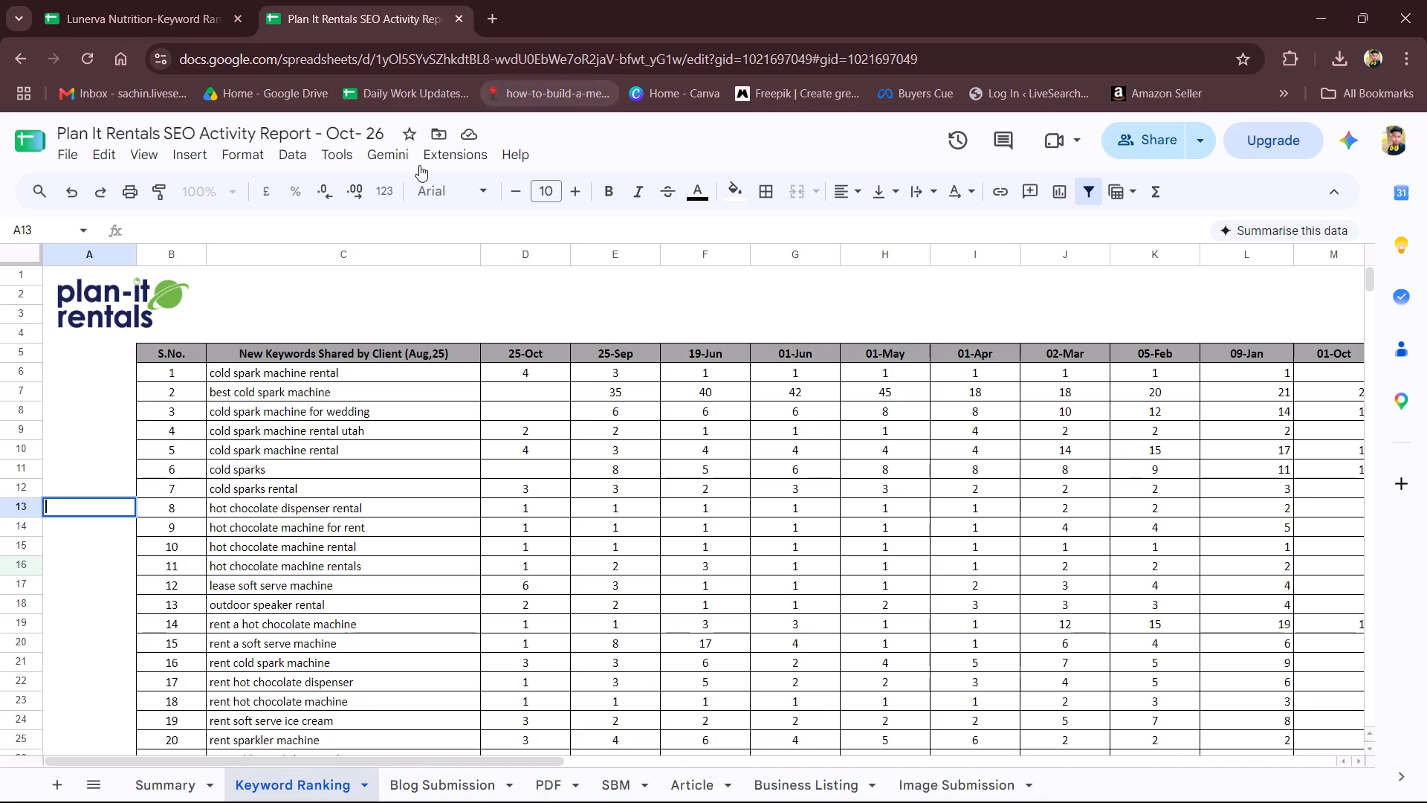
key("ctrl+s")
double_click(457, 10)
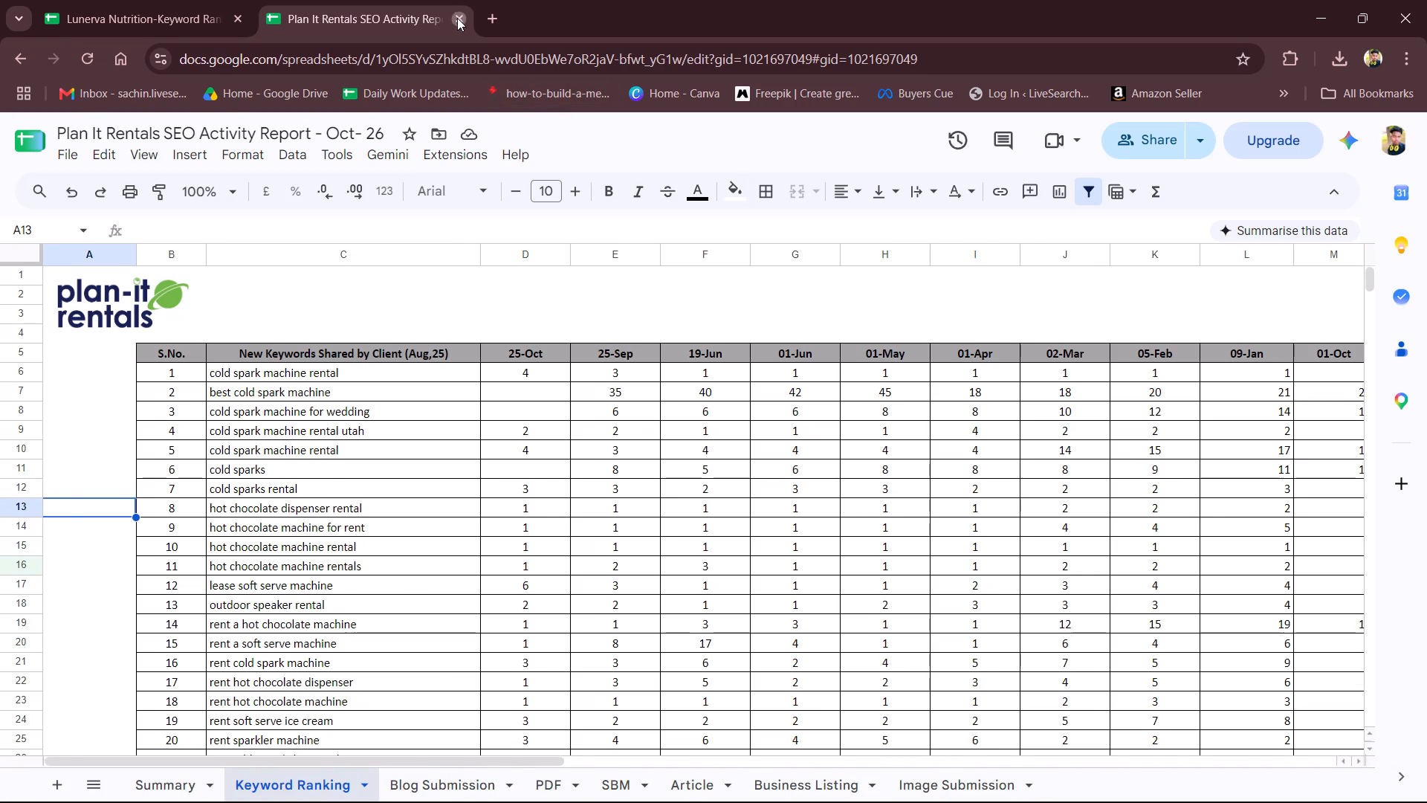
Delete the browsing data through the browser's privacy and security settings.
left_click(1408, 54)
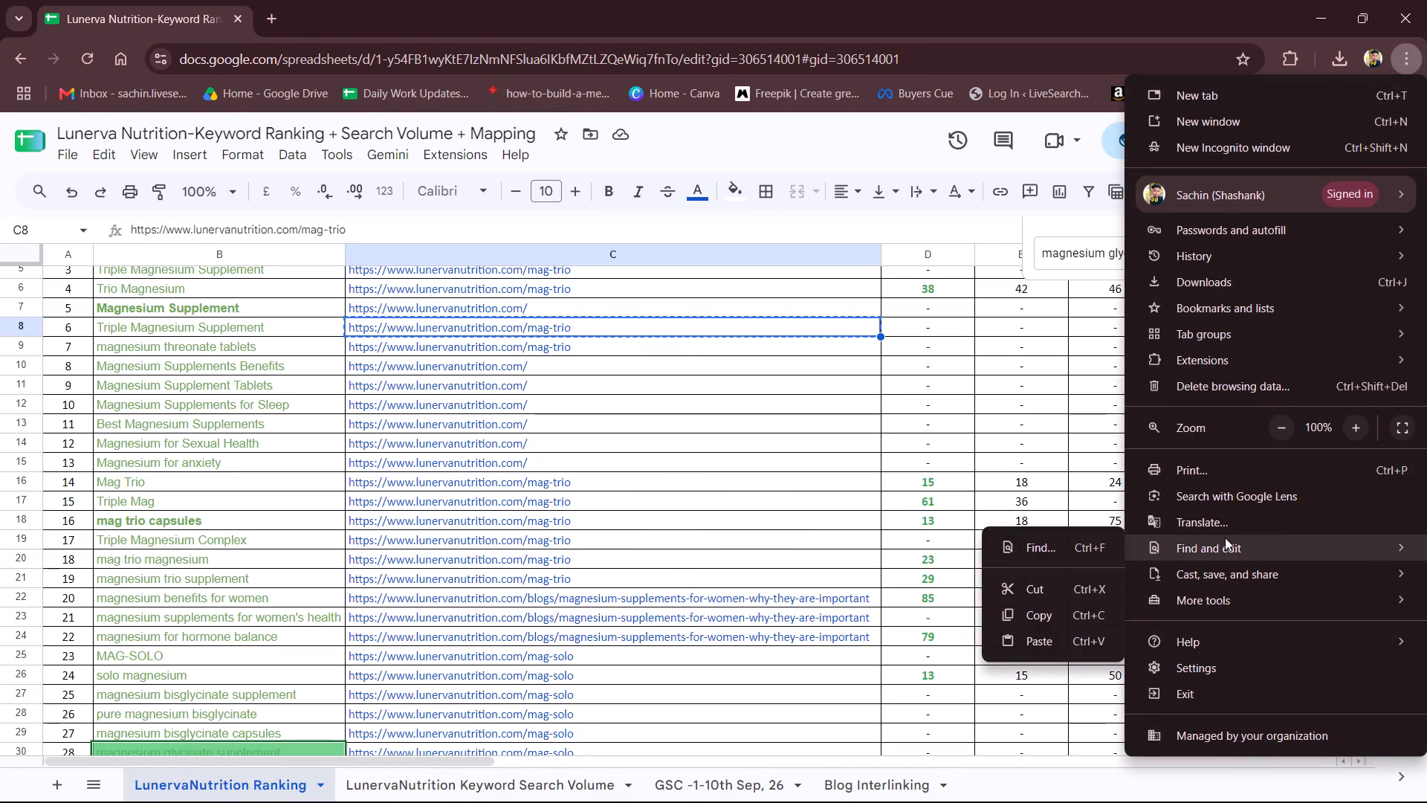
left_click(1207, 658)
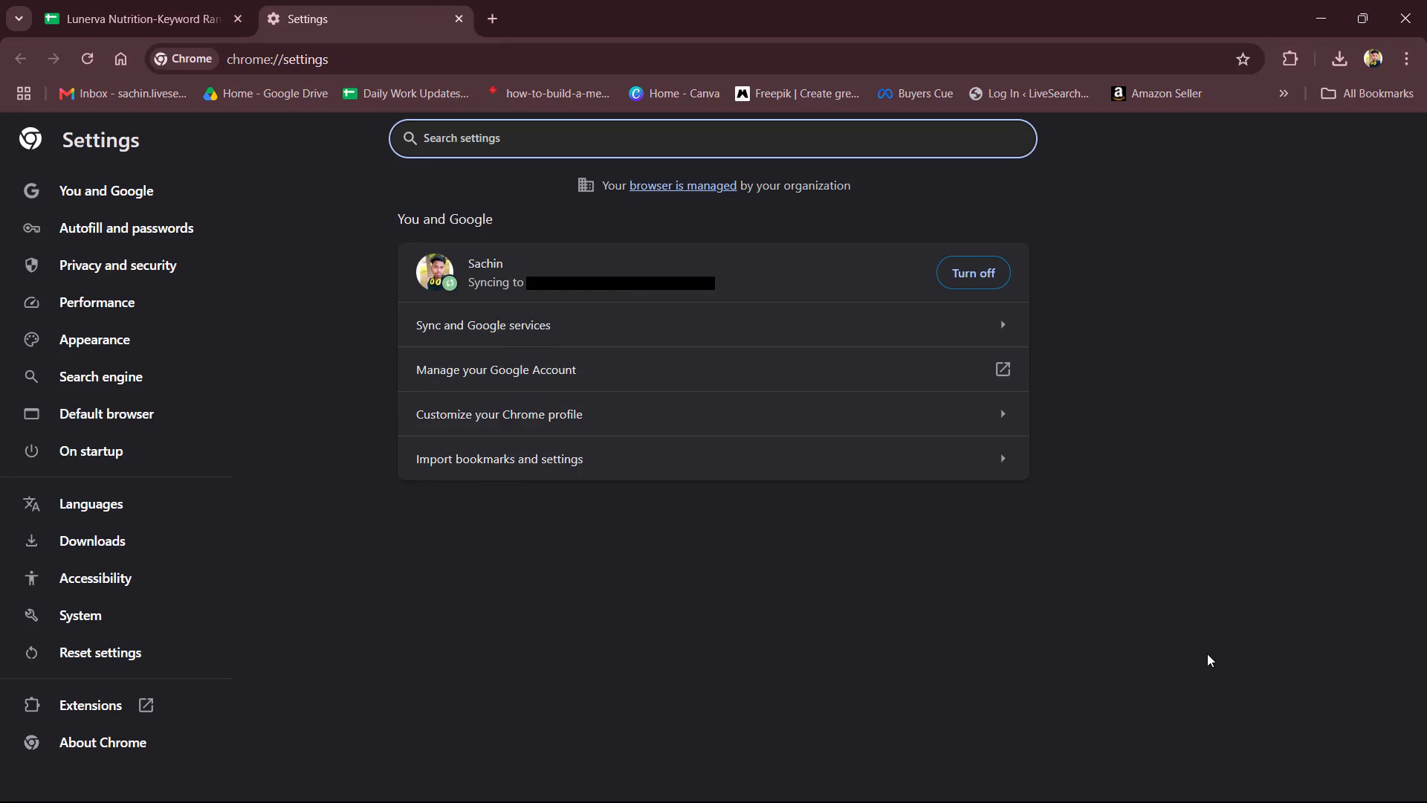
left_click(81, 280)
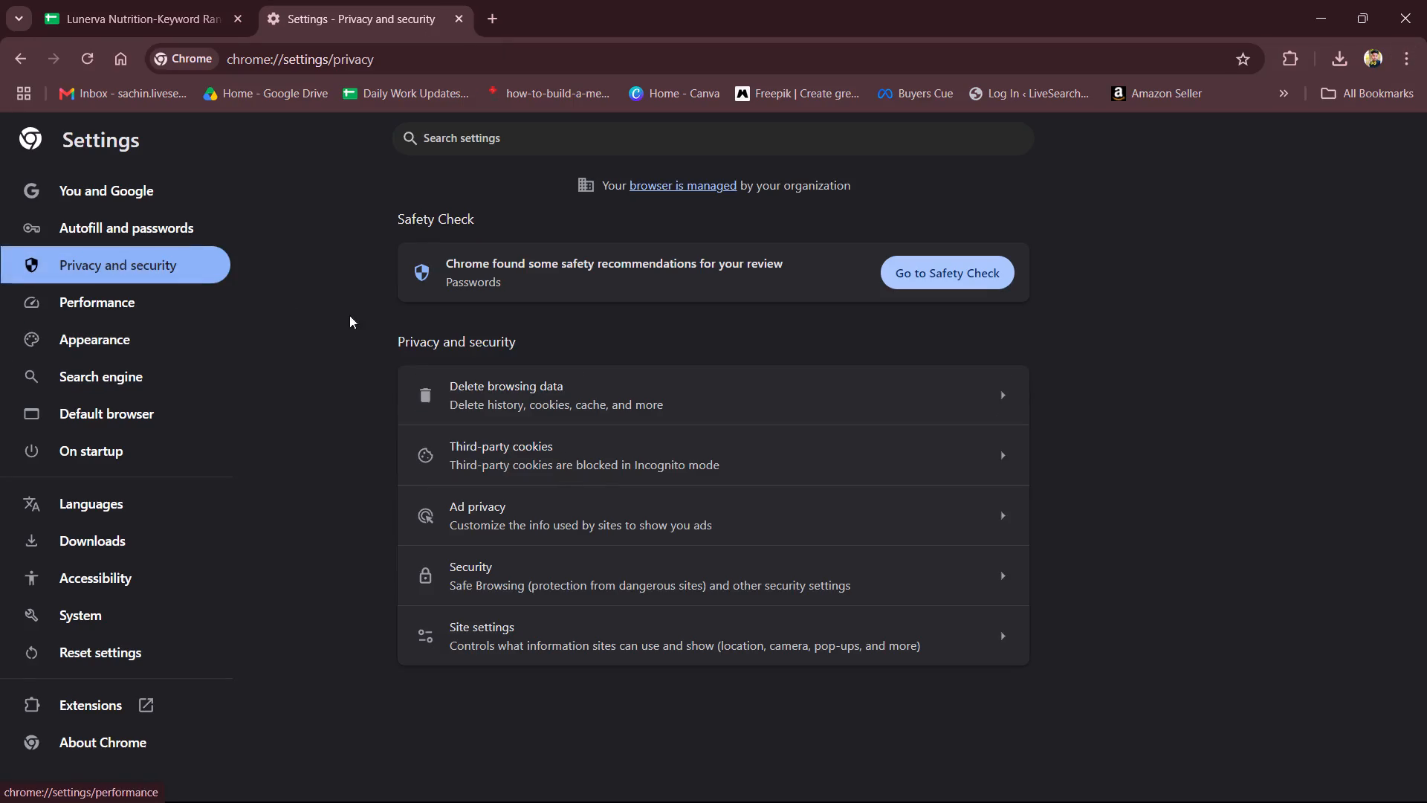
left_click(493, 414)
left_click(887, 586)
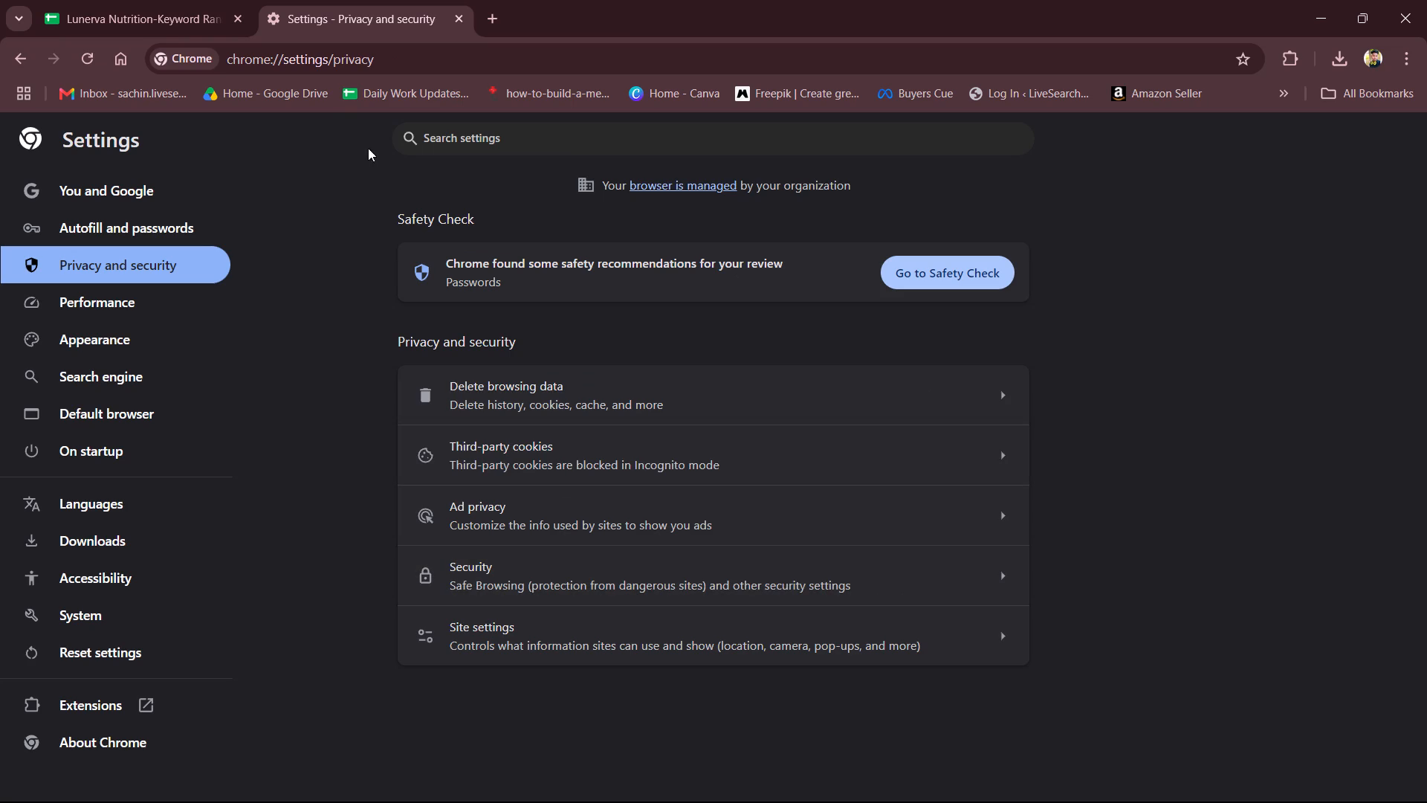
Open the IJCP-Master Keyword Ranking sheet from Google Drive, close the Drive tab, and move the sheet into its own maximized window.
left_click(320, 94)
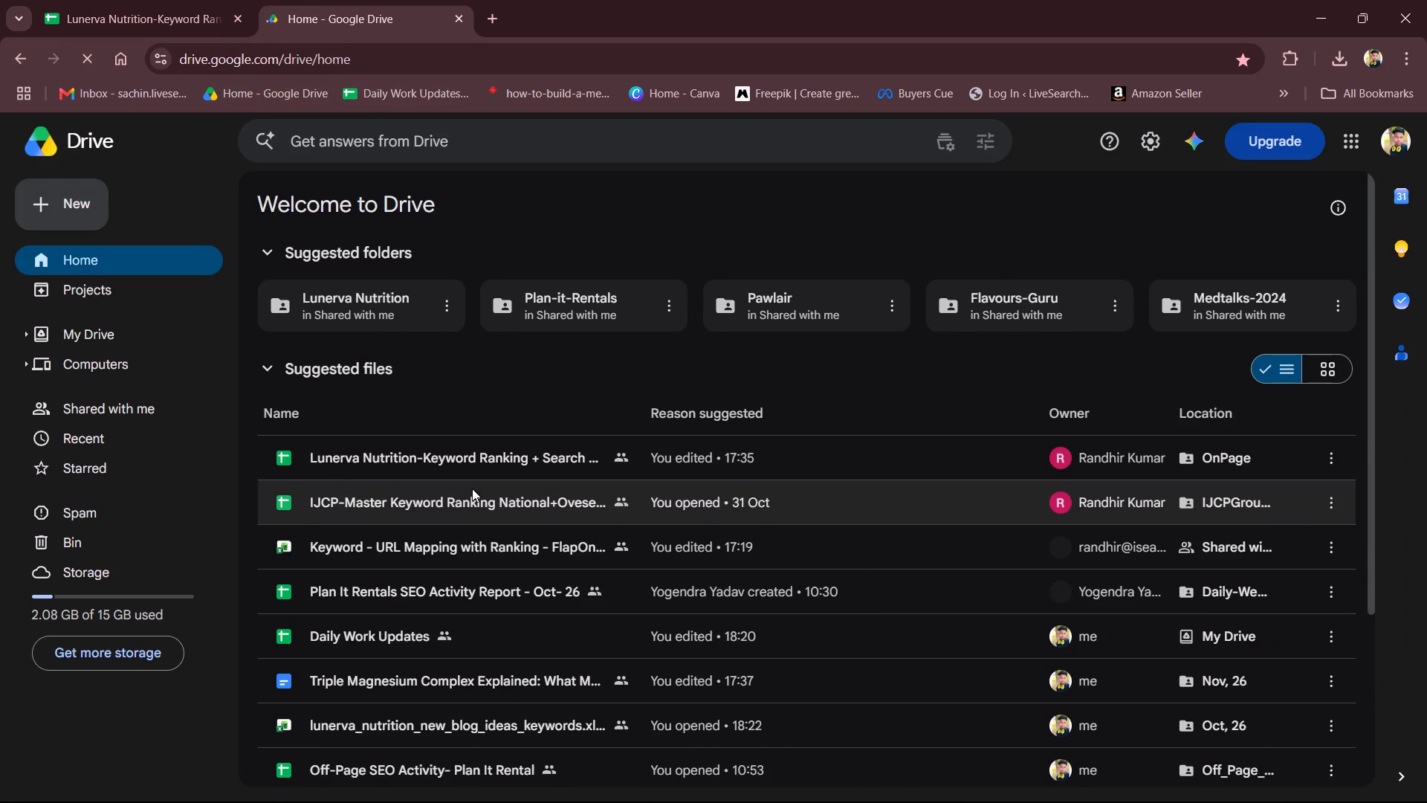
triple_click(472, 488, "shift")
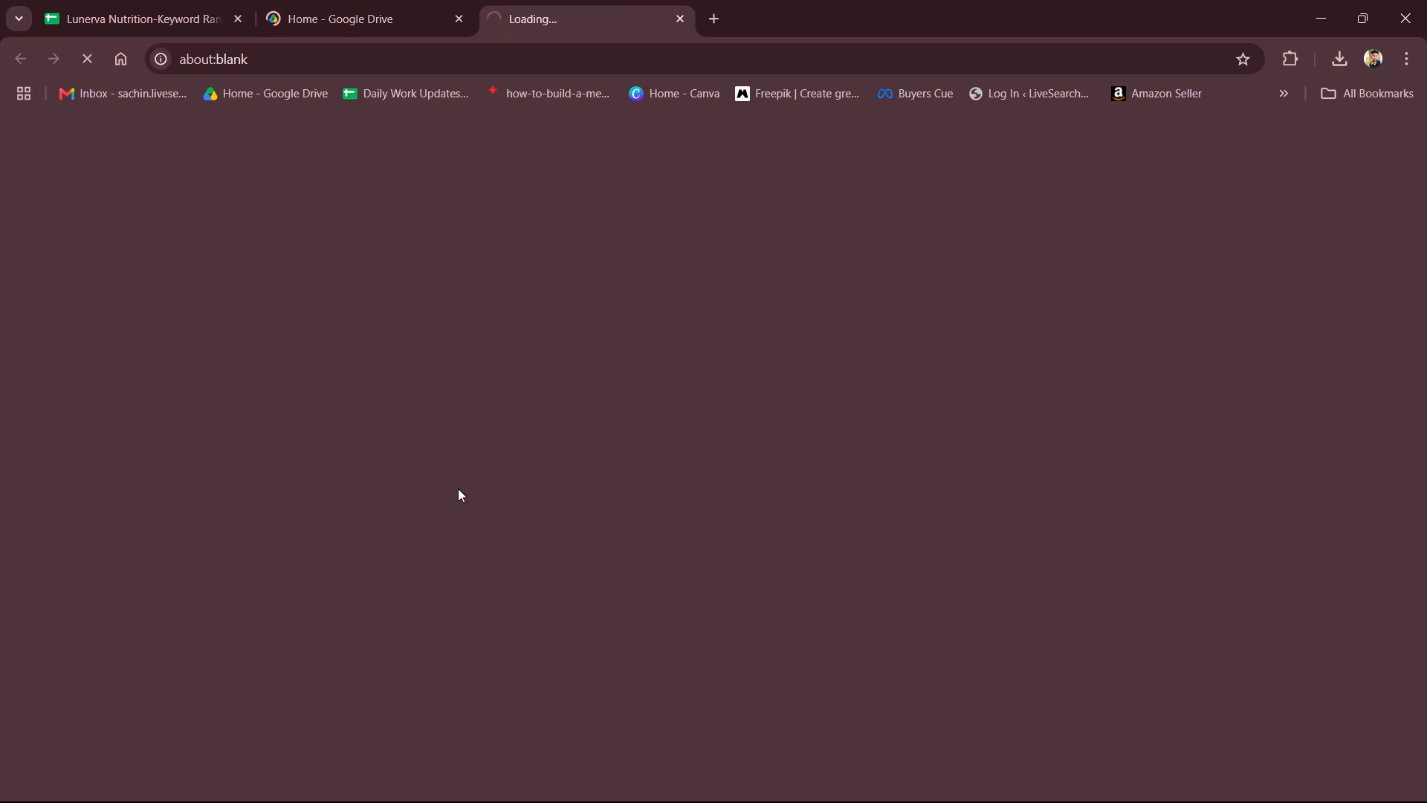
left_click(462, 27)
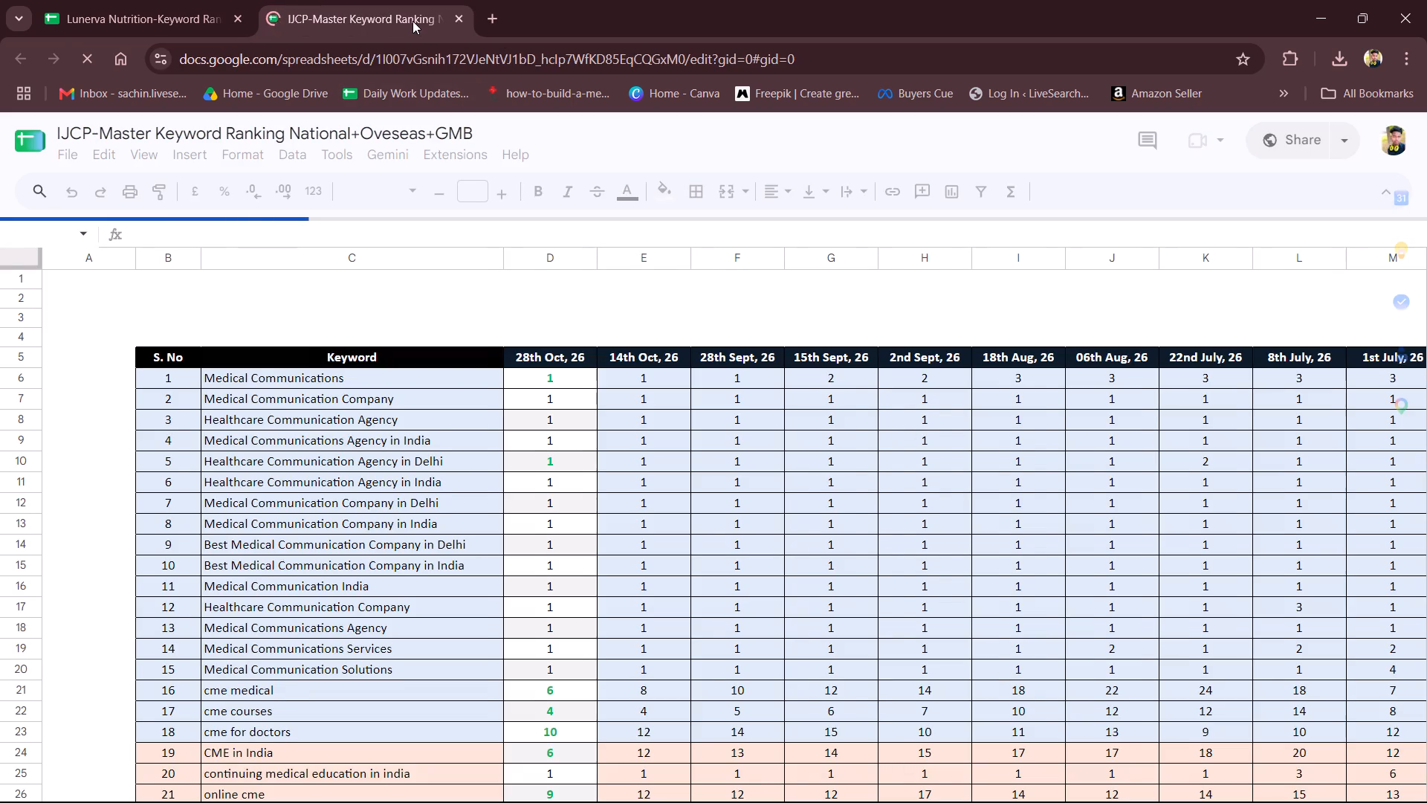
left_click_drag(409, 18, 409, 51)
left_click_drag(386, 13, 386, 39)
left_click_drag(386, 19, 369, 68)
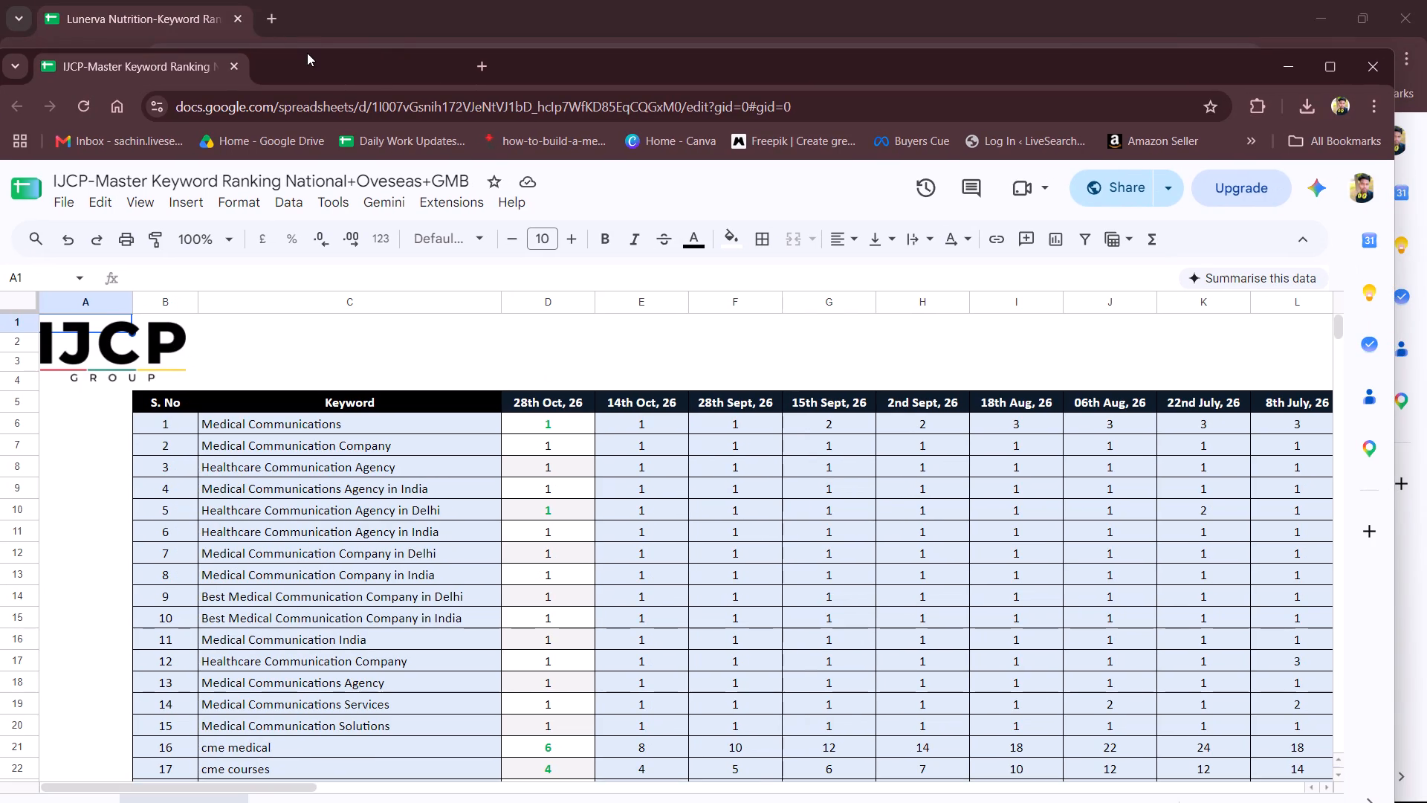
key("super+Up")
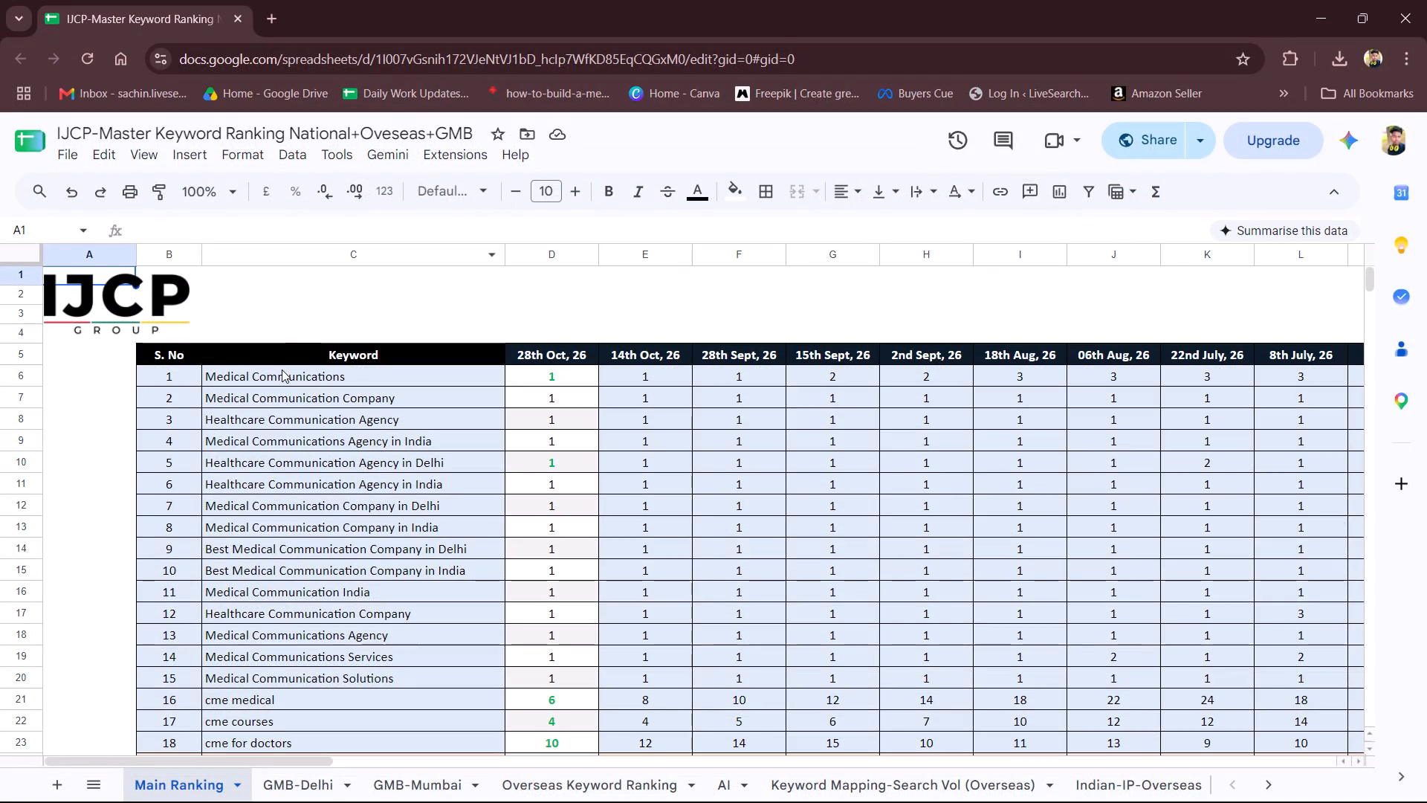
Search Google for the keyword "Medical Communications" from the sheet and open IJCP Group's "What Are Medical Communications?" result.
triple_click(281, 370)
right_click(281, 370)
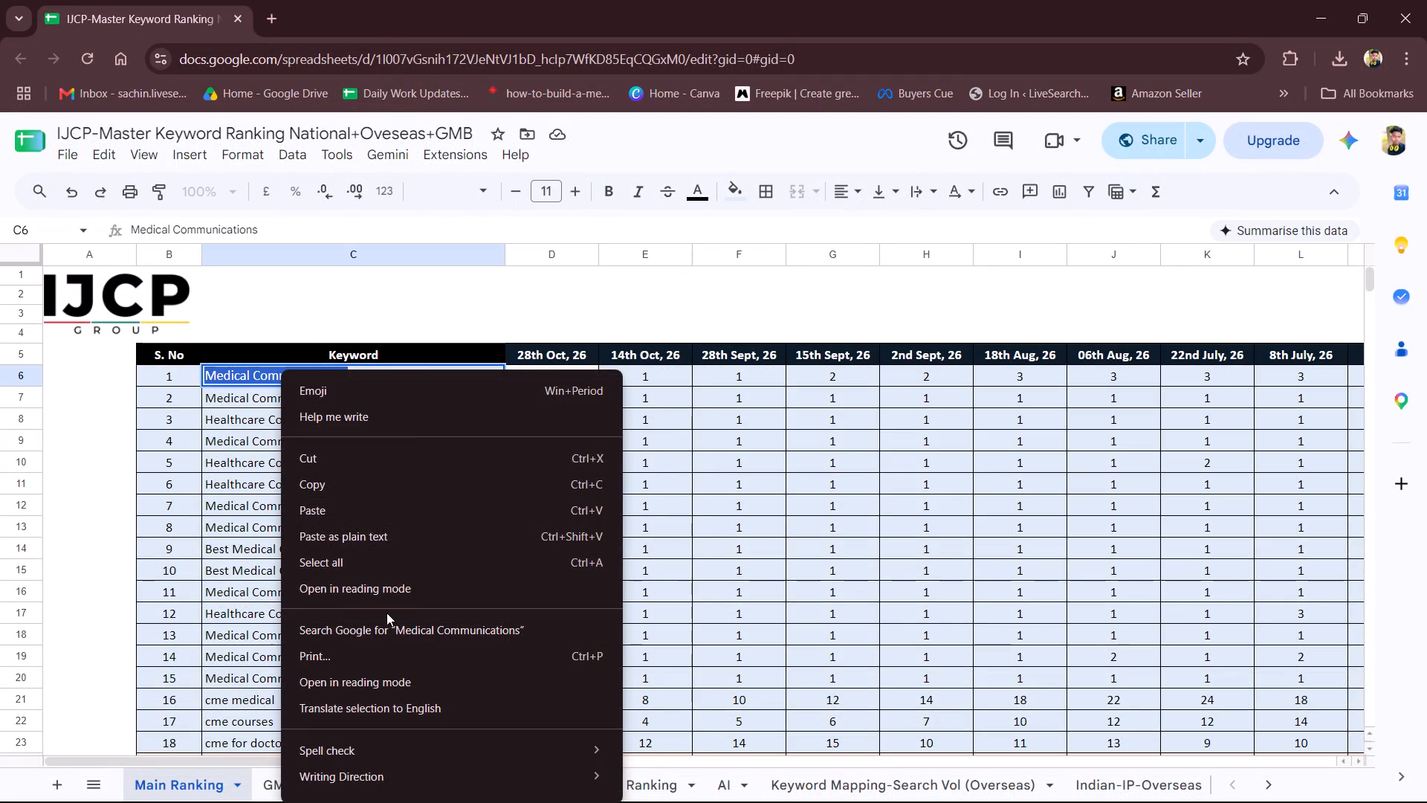
left_click(386, 622)
scroll(363, 387, "down", 2)
scroll(361, 400, "up", 1)
scroll(360, 401, "down", 1)
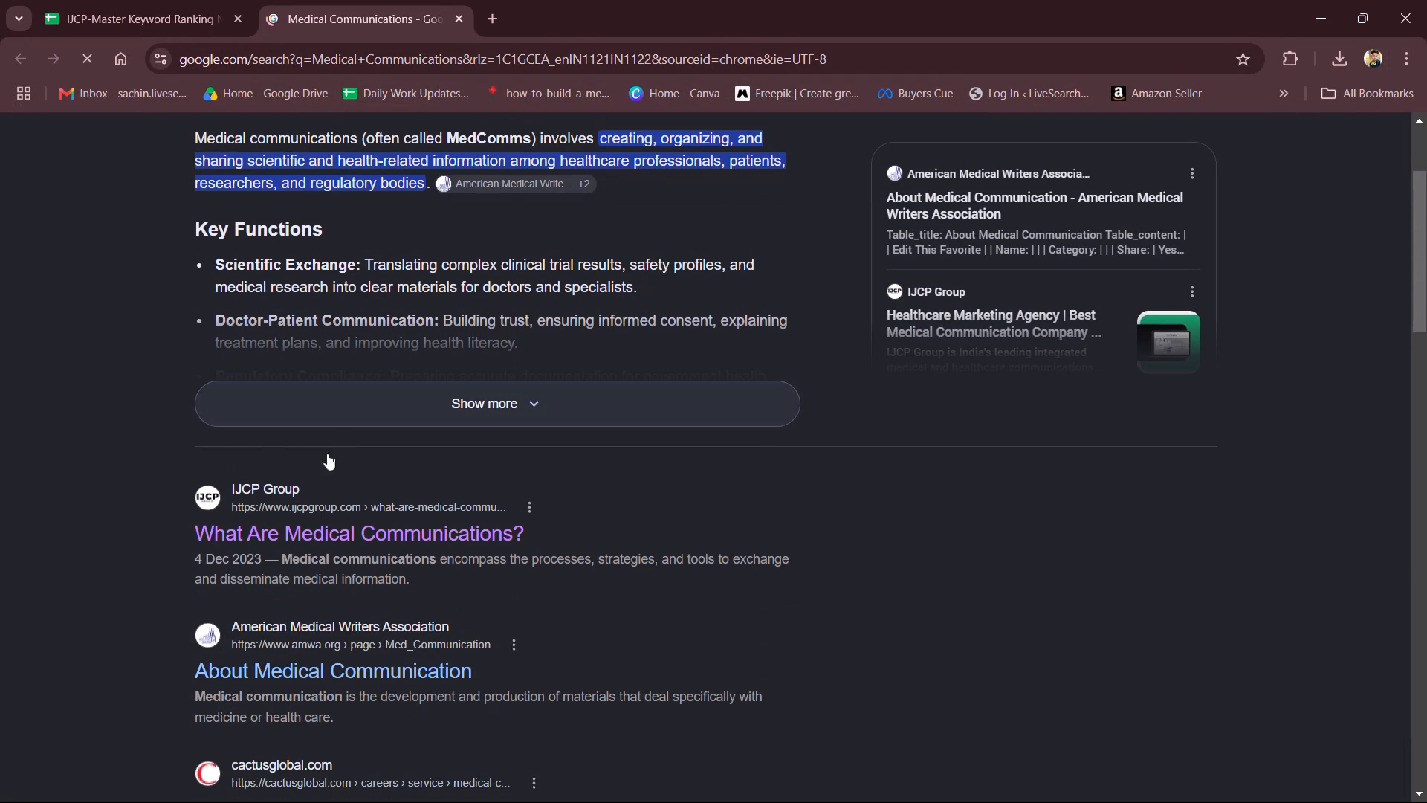
double_click(314, 544)
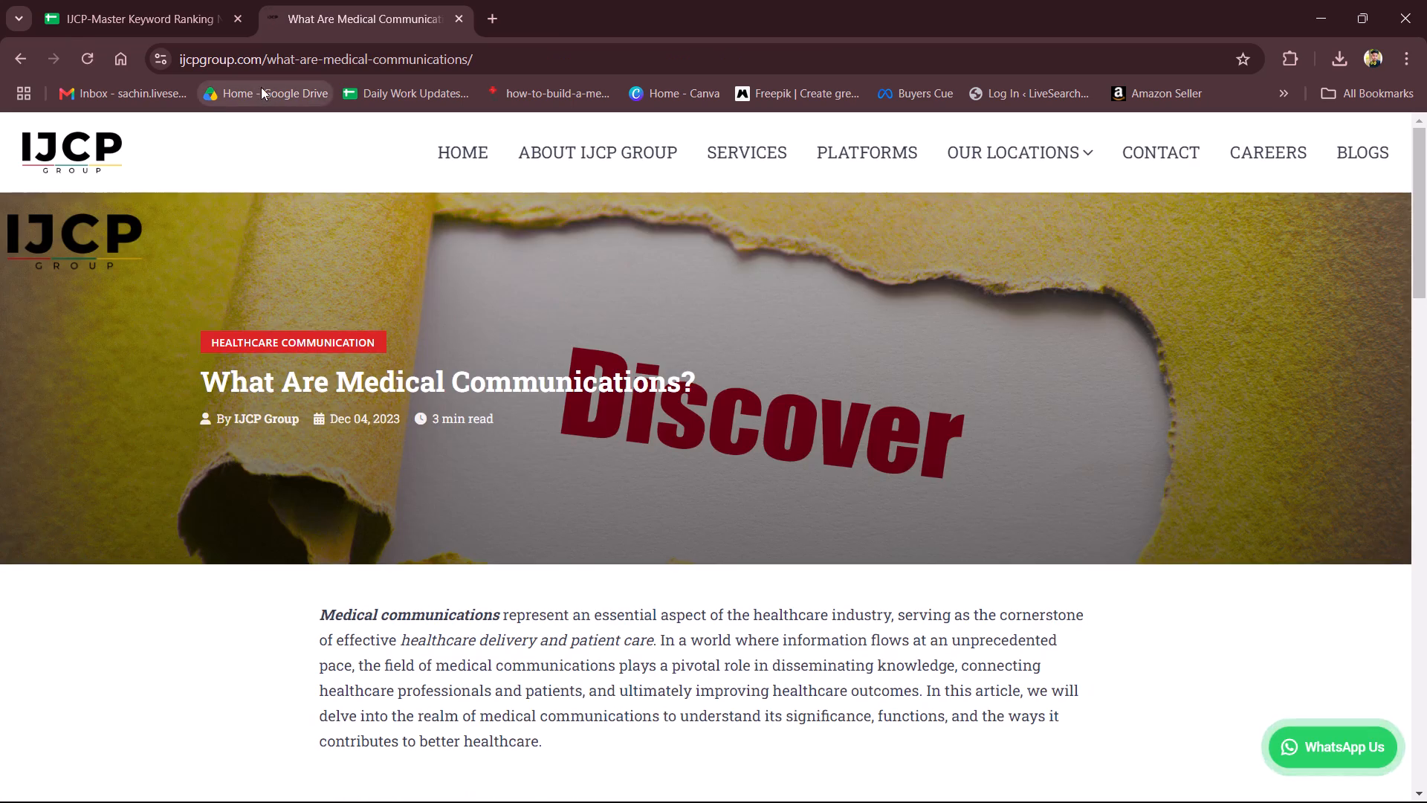
Search Google for "solo magnesium" from the Lunerva Nutrition sheet and open the Mag-Trio vs Mag-Solo blog from the second results page.
key("alt+Tab")
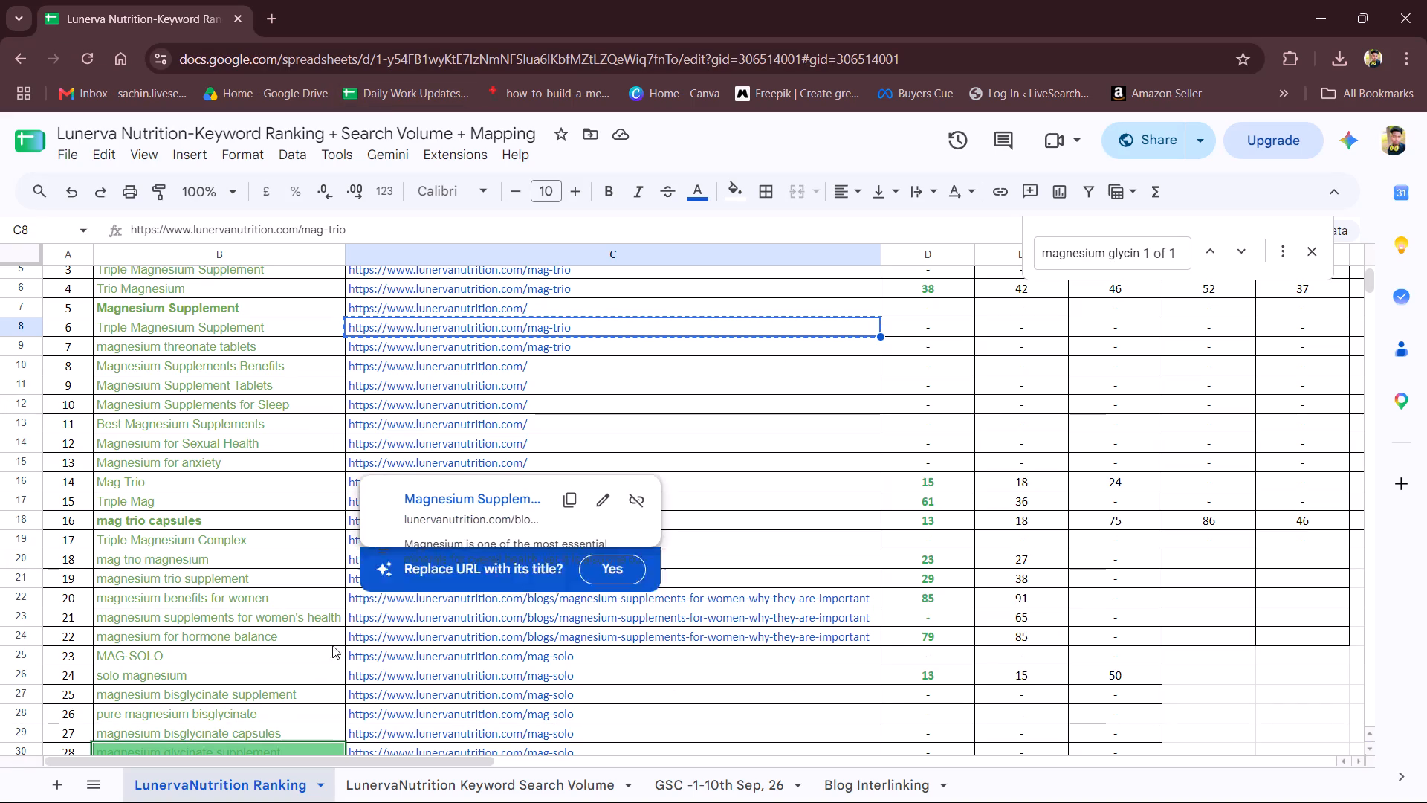
triple_click(217, 677)
right_click(217, 677)
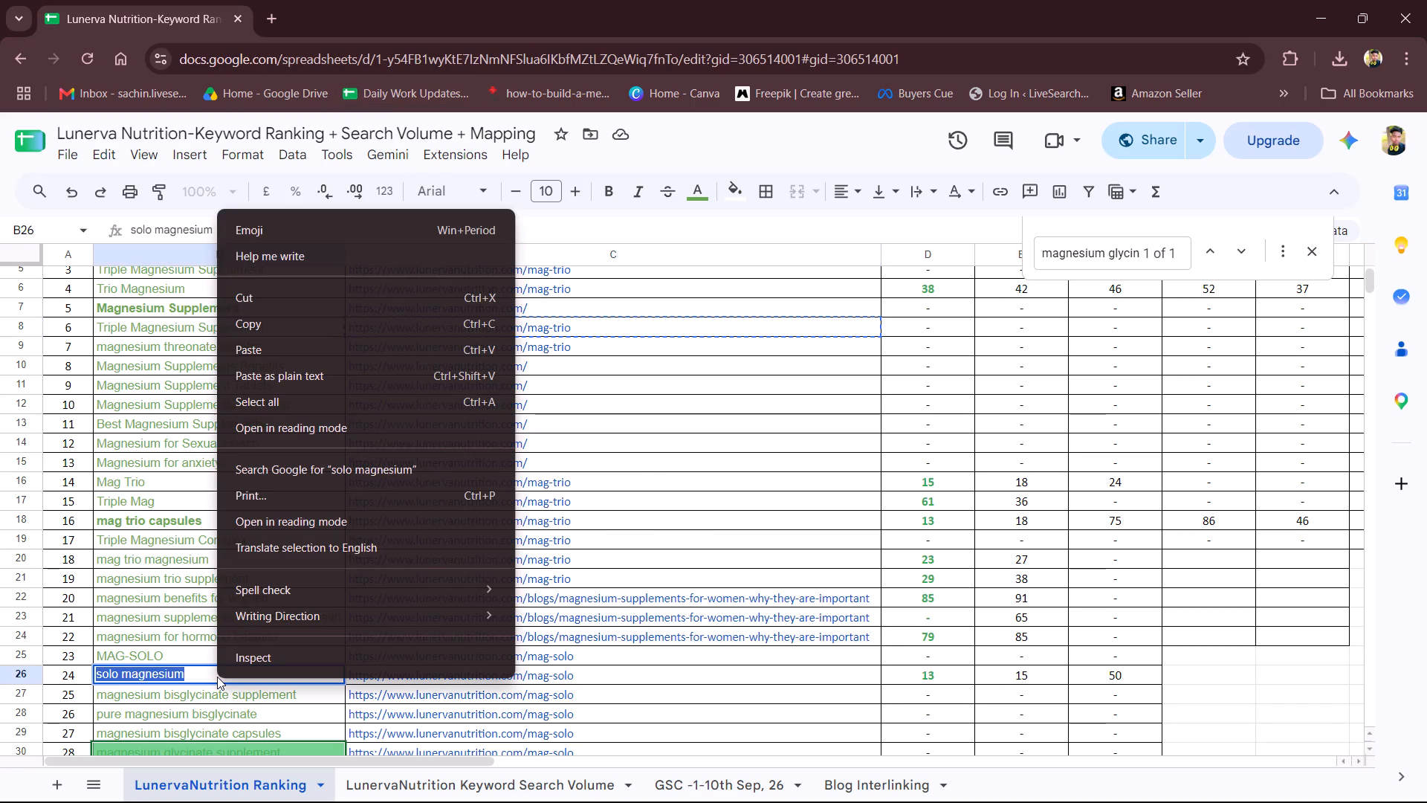
left_click(317, 472)
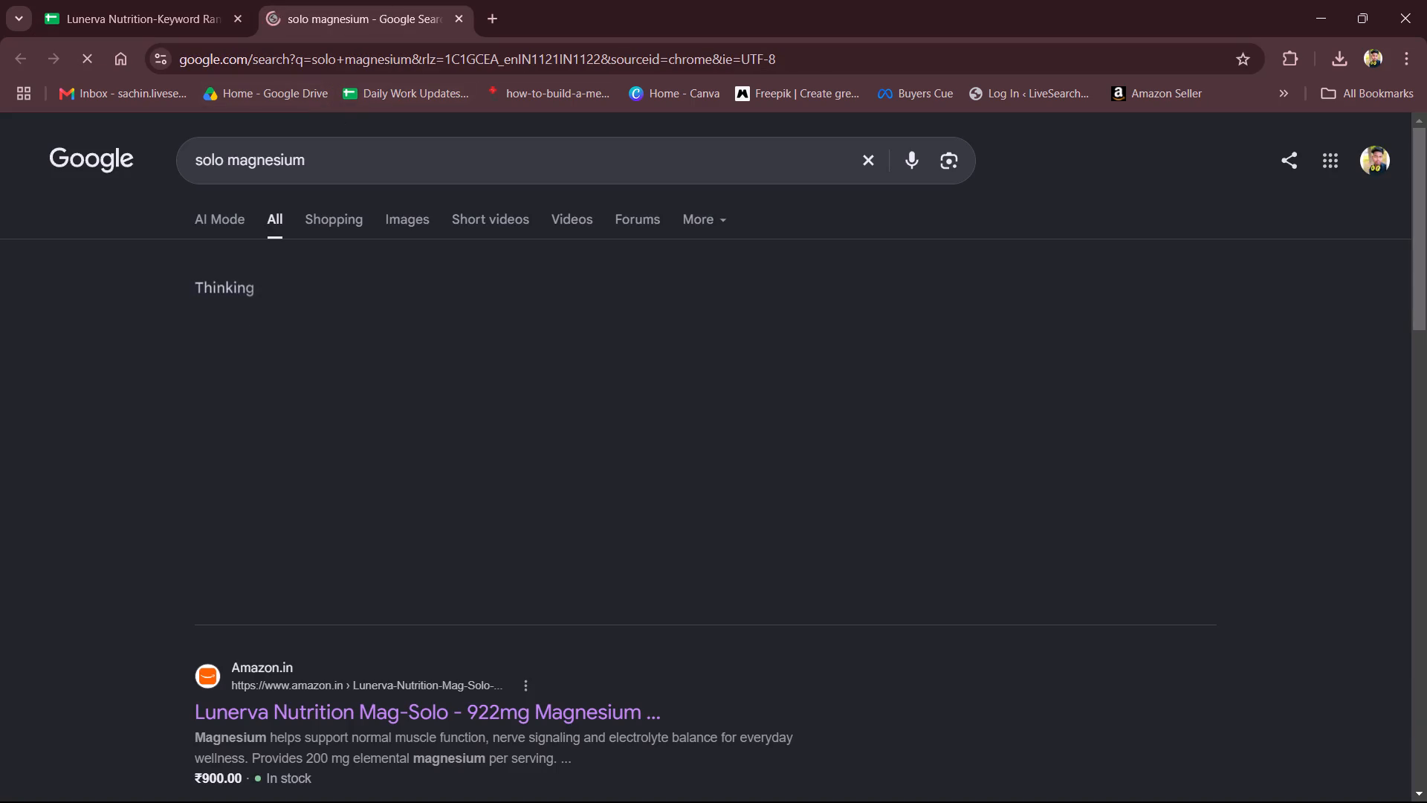
scroll(395, 463, "down", 11)
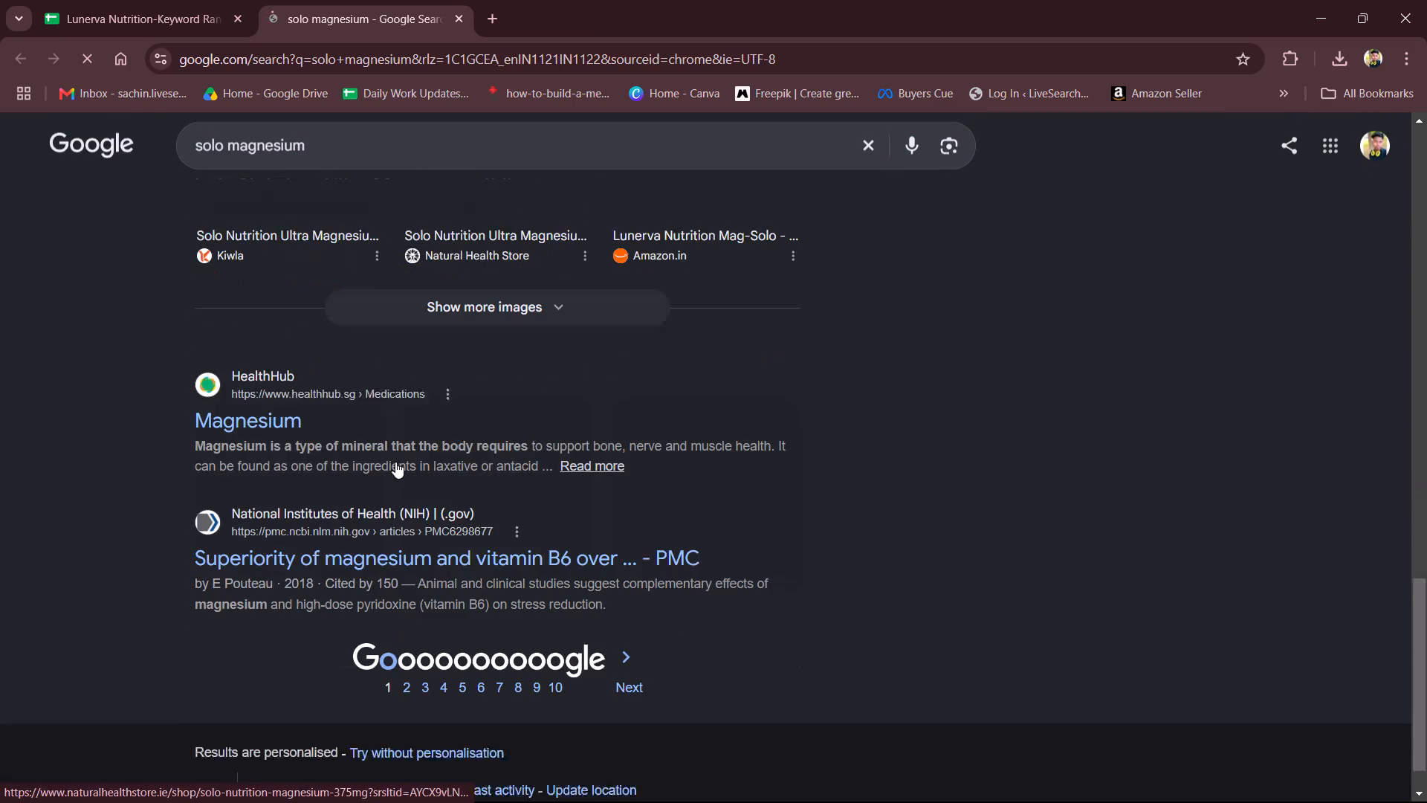
scroll(395, 462, "down", 2)
left_click(407, 631)
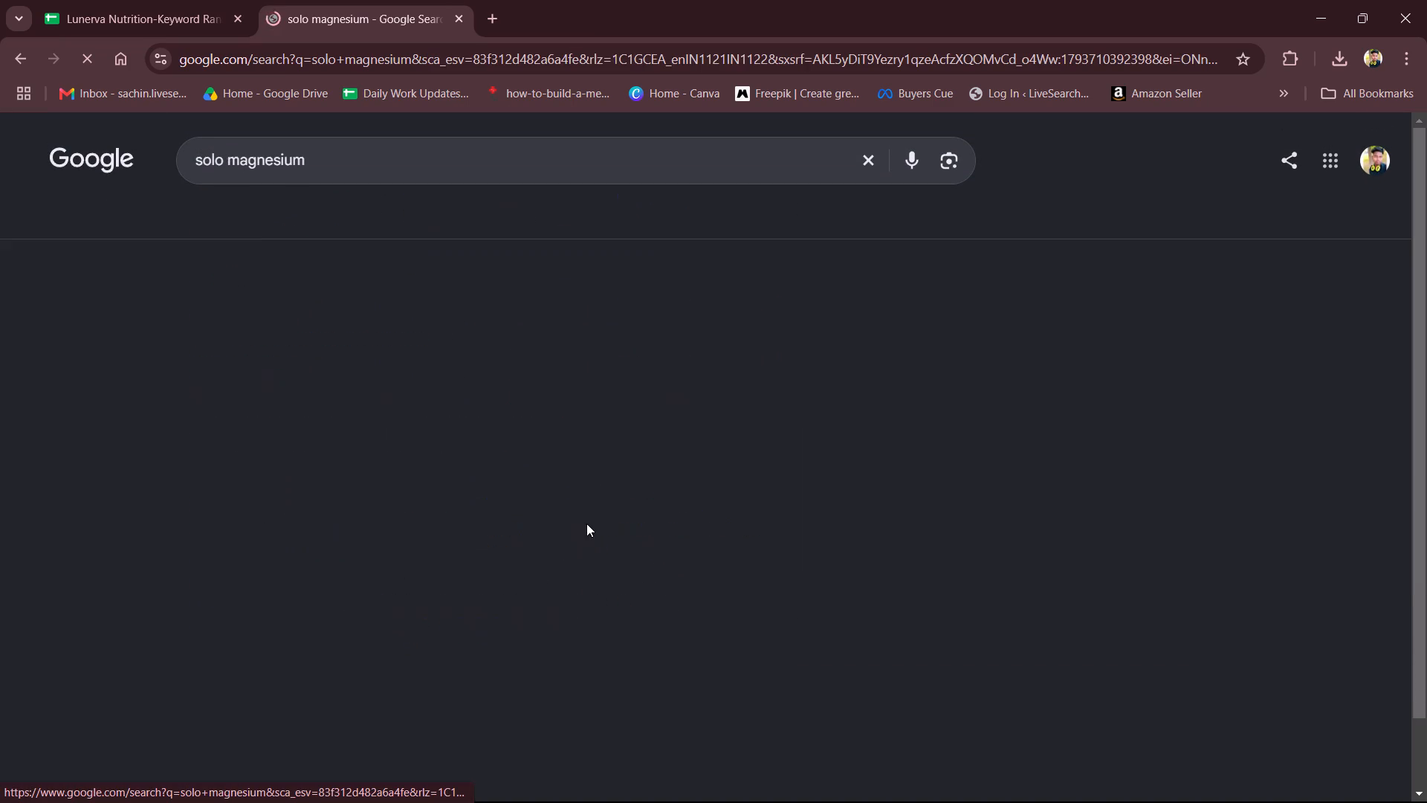
key("ctrl+f")
scroll(585, 519, "down", 6)
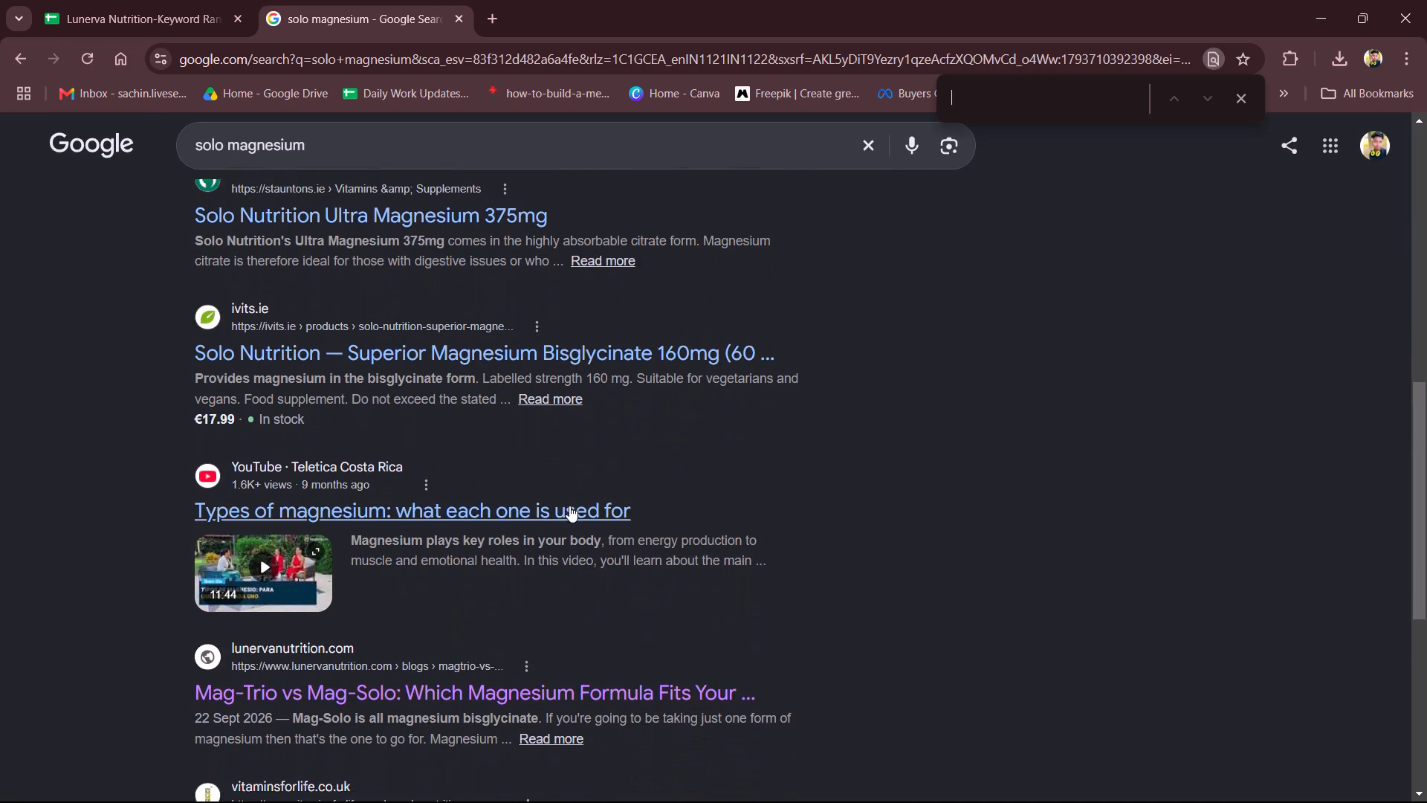
left_click(340, 677)
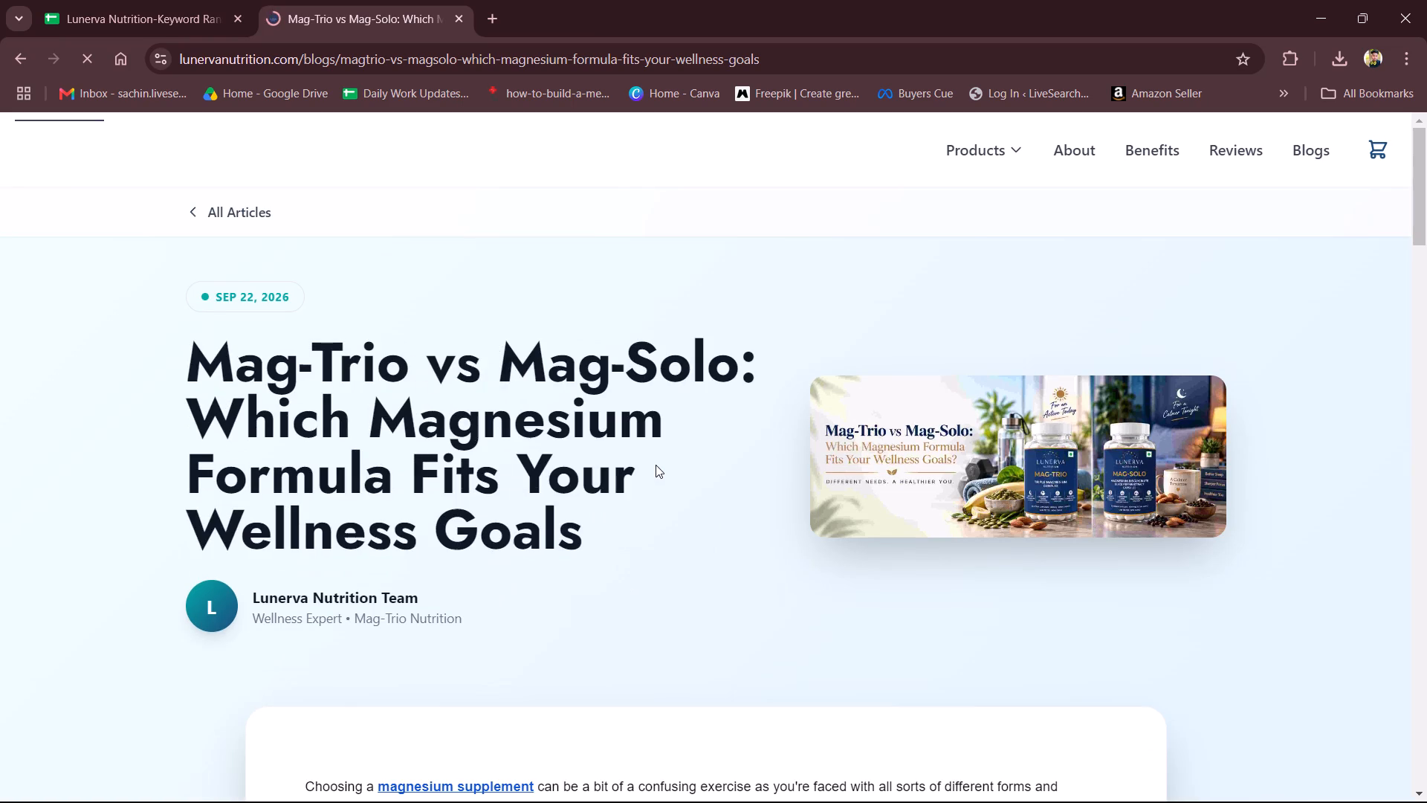
Skim the Mag-Trio vs Mag-Solo article and go to the Lunerva Nutrition home page.
scroll(611, 454, "down", 6)
scroll(611, 454, "up", 7)
scroll(611, 454, "down", 5)
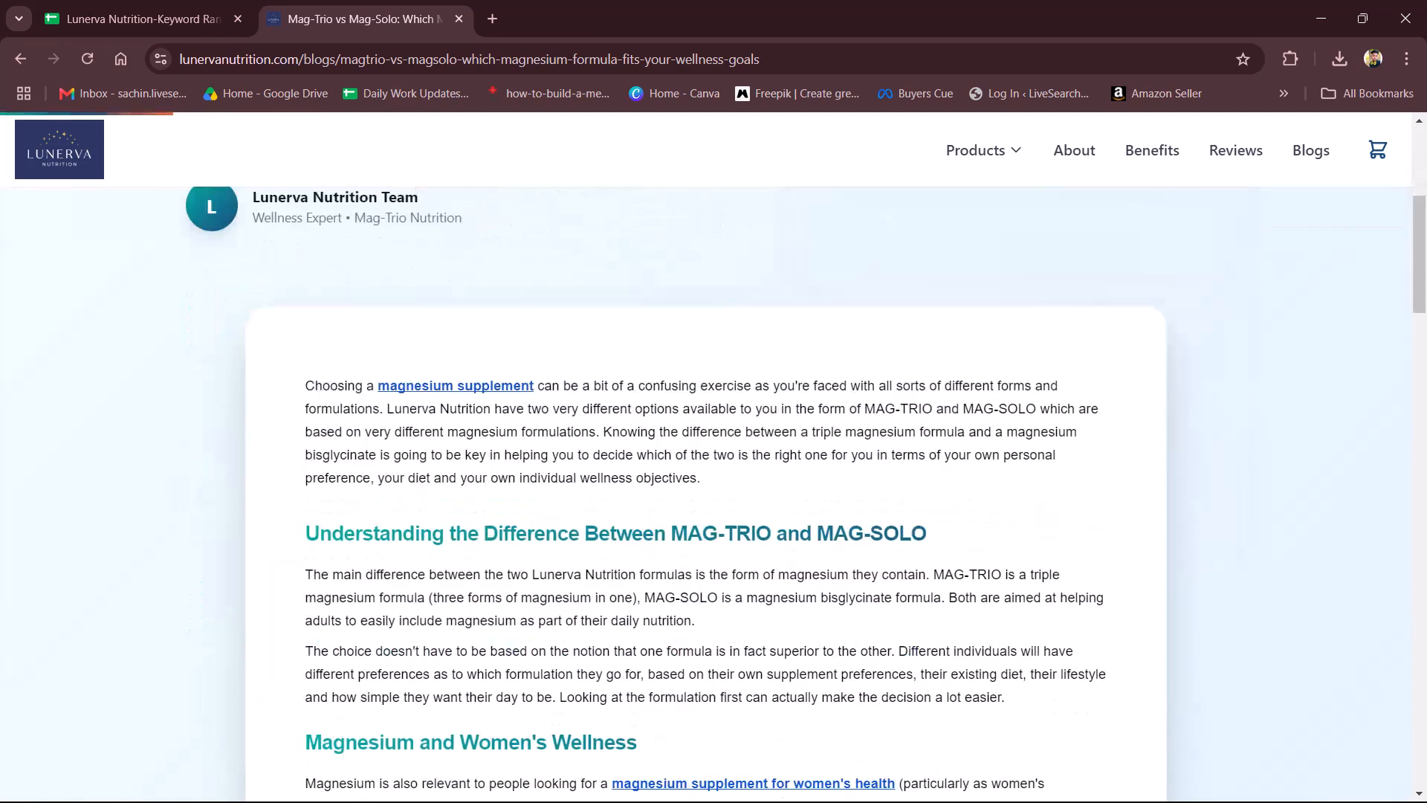
scroll(615, 454, "up", 12)
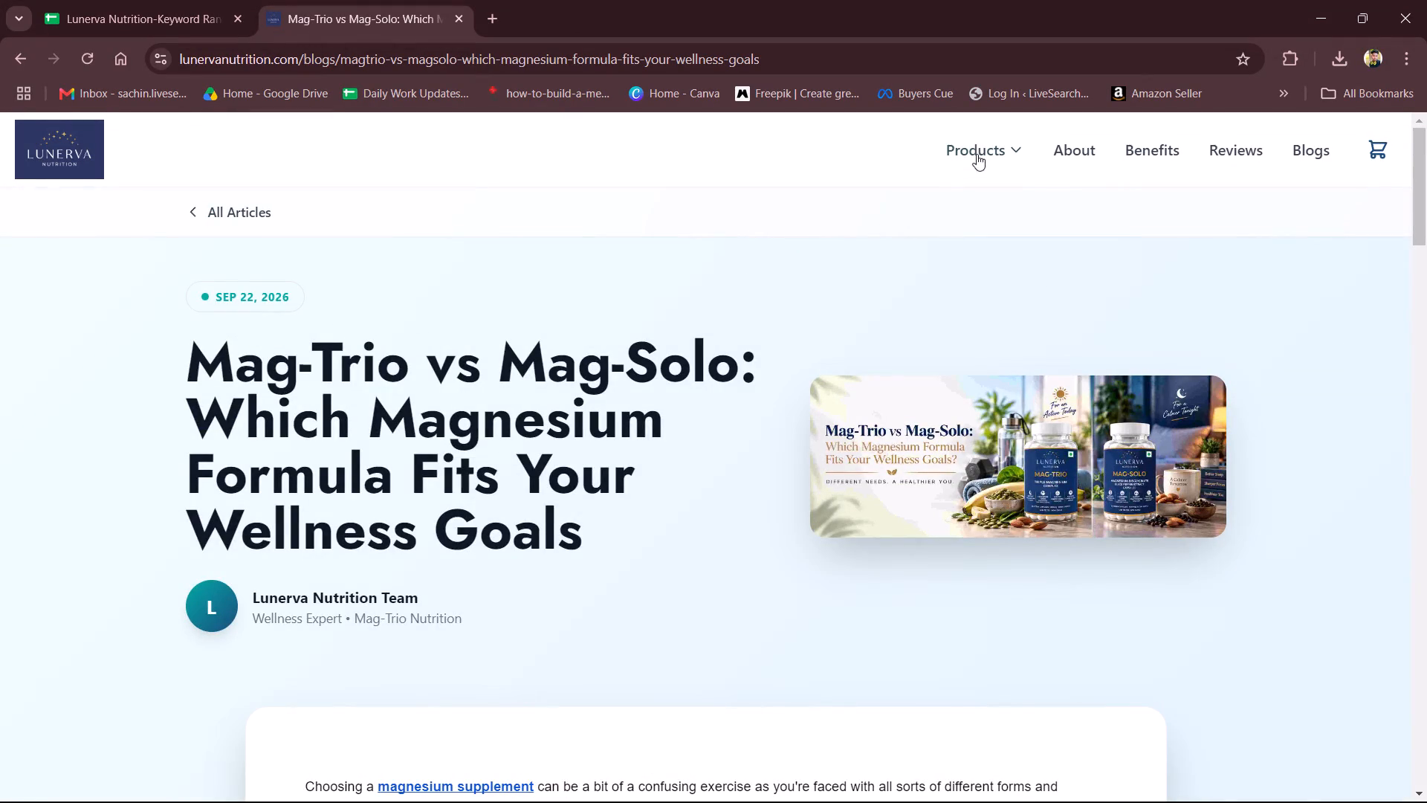
left_click(51, 155)
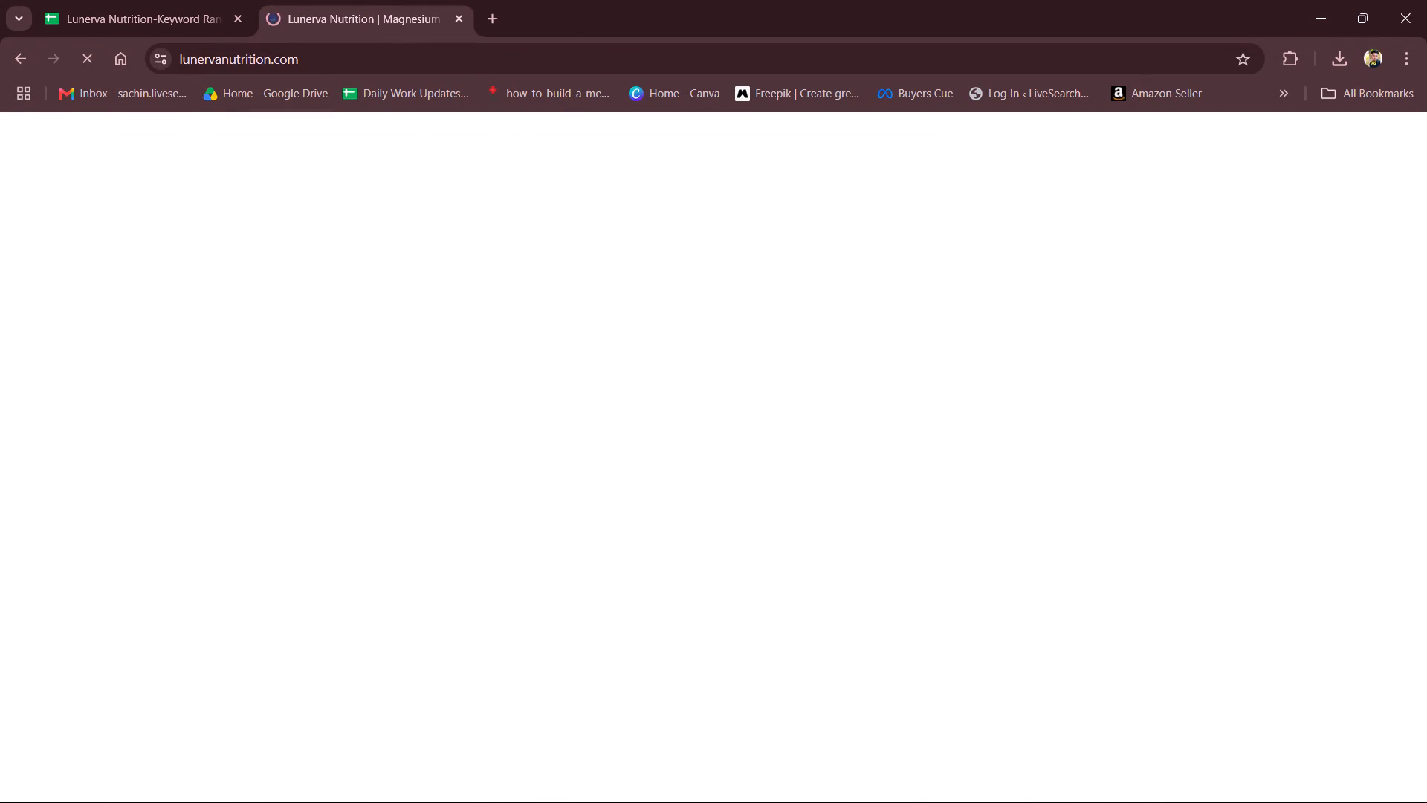
Bring up the Flapone Aviation Sales window and look through the work orders on the My Revenue page.
left_click(1300, 64)
double_click(1300, 62)
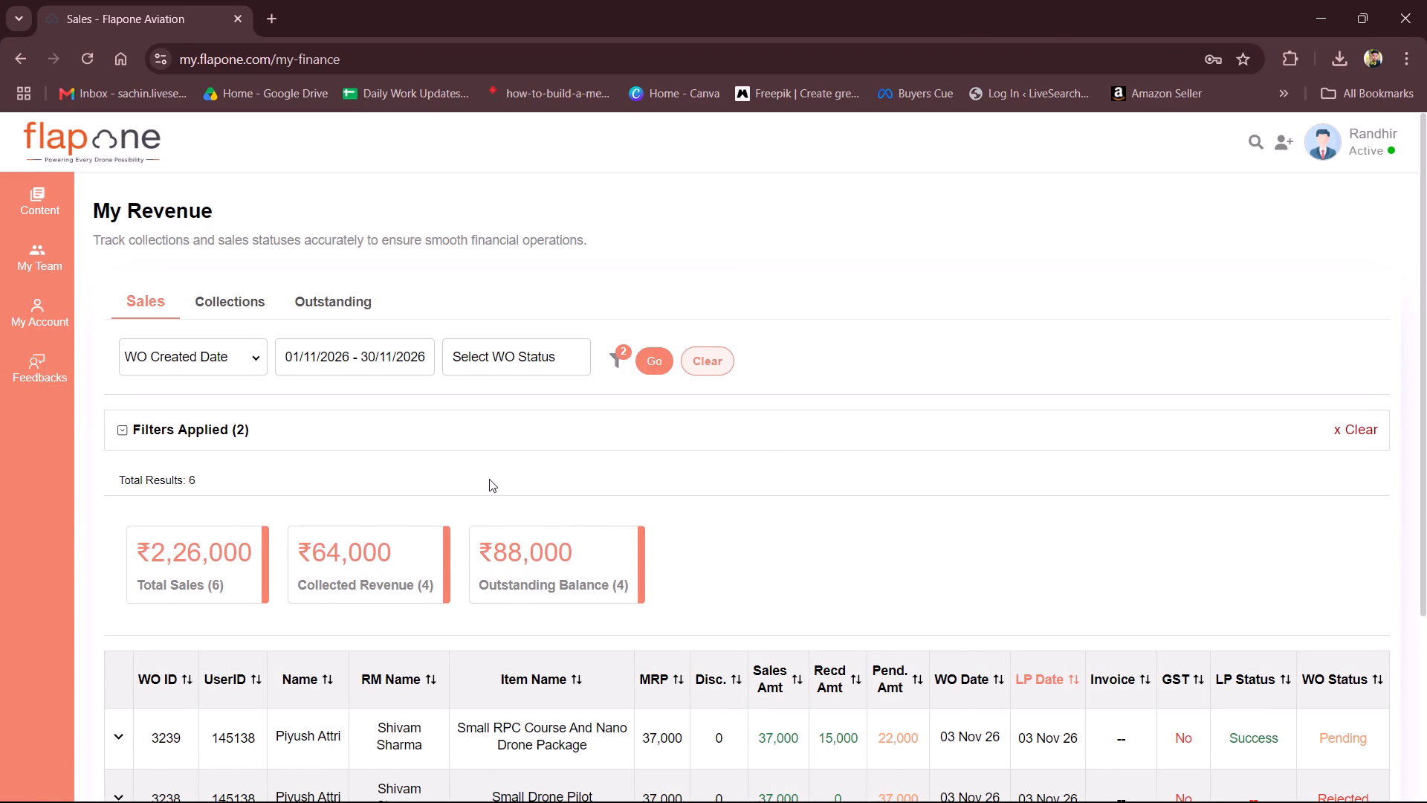
scroll(494, 486, "down", 1)
scroll(494, 487, "up", 1)
scroll(494, 489, "down", 3)
scroll(494, 491, "up", 2)
scroll(494, 491, "down", 1)
scroll(498, 486, "up", 1)
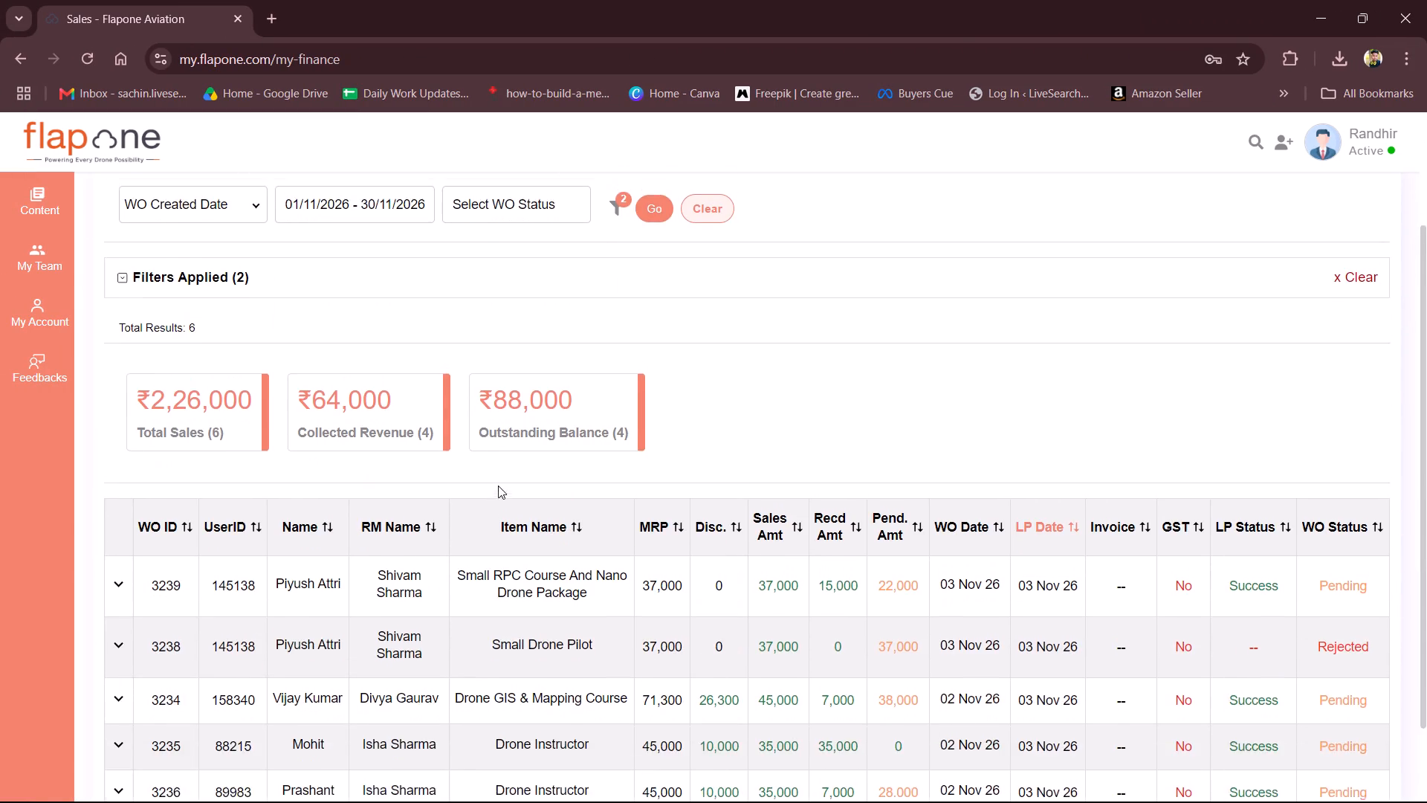
scroll(499, 488, "down", 5)
scroll(498, 491, "up", 1)
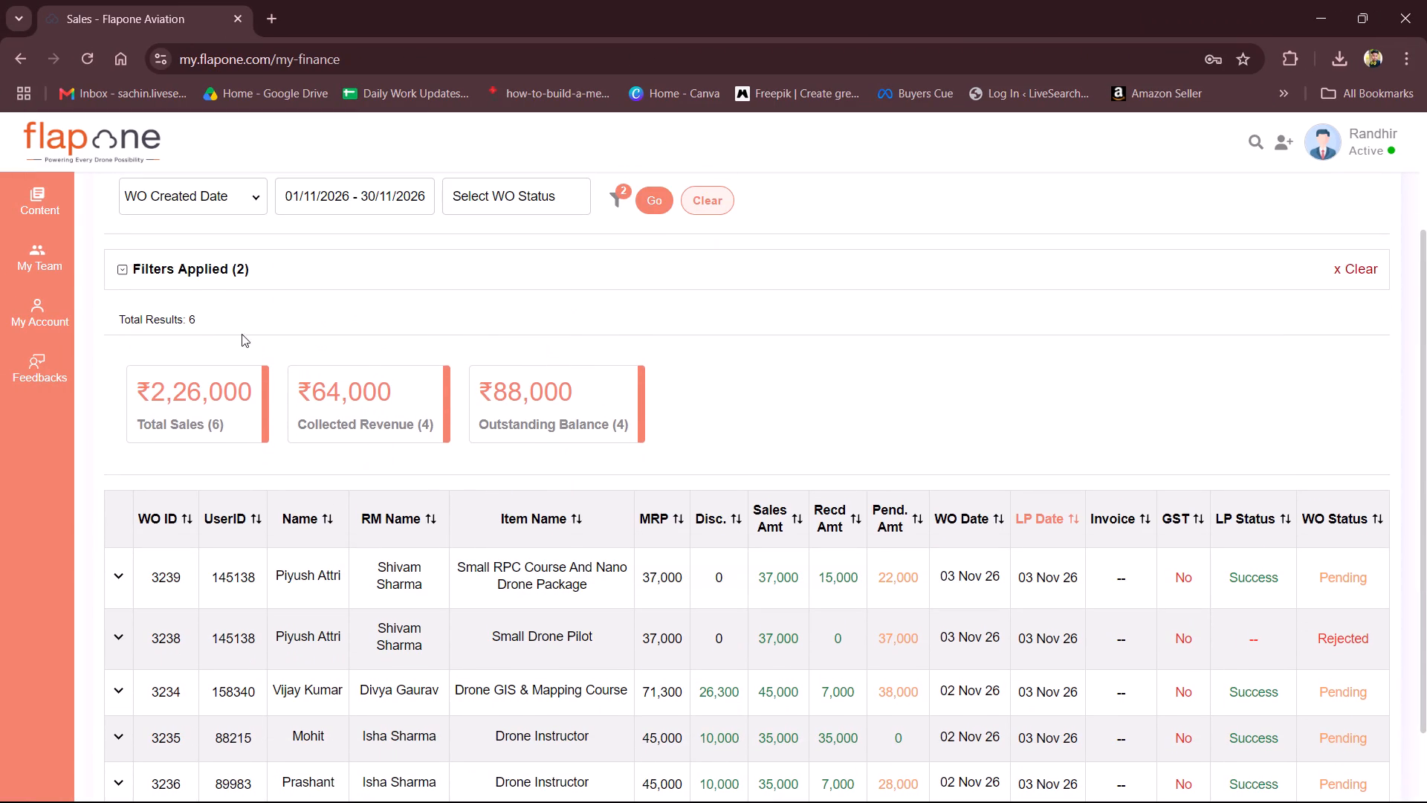
Open the Articles content list in the Flapone admin site.
left_click(38, 199)
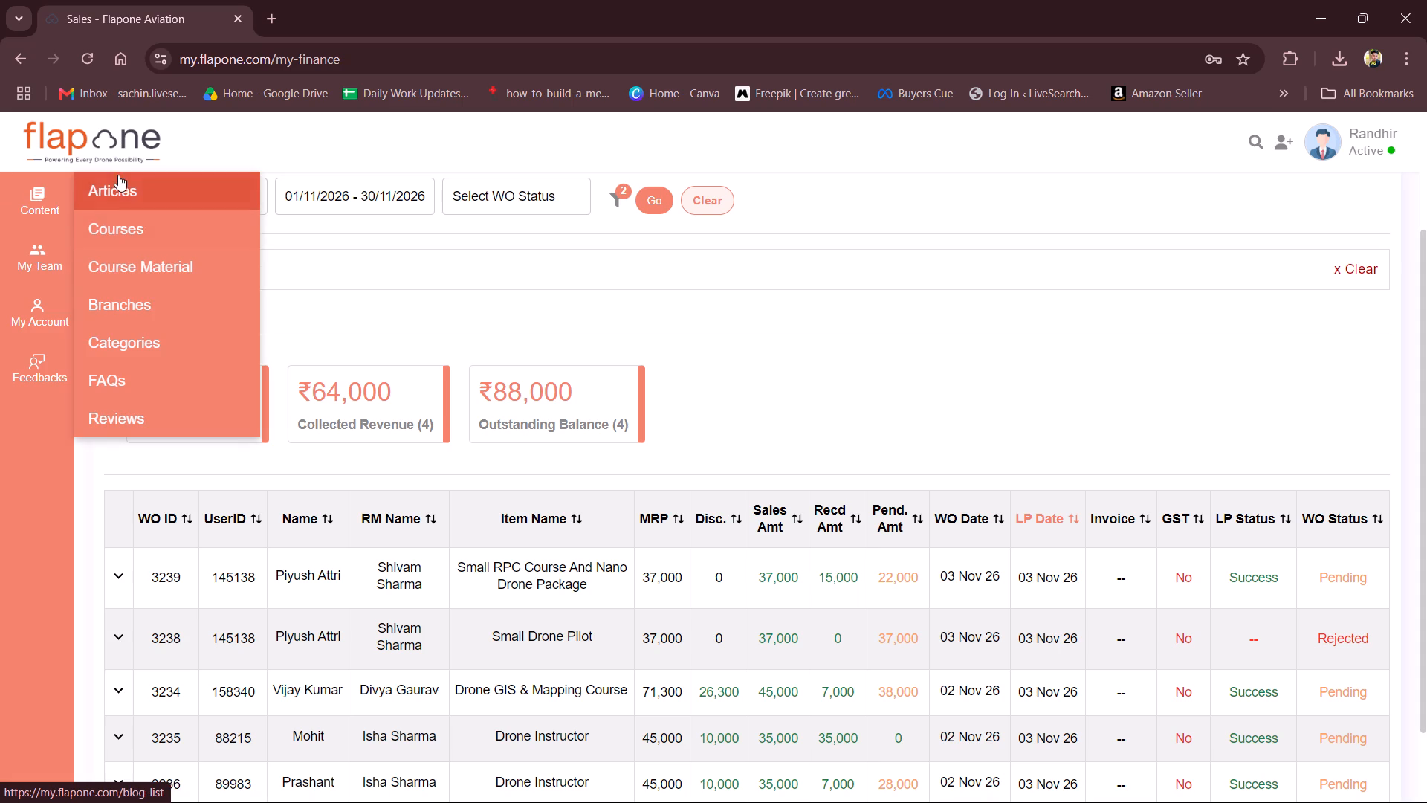
left_click(118, 184)
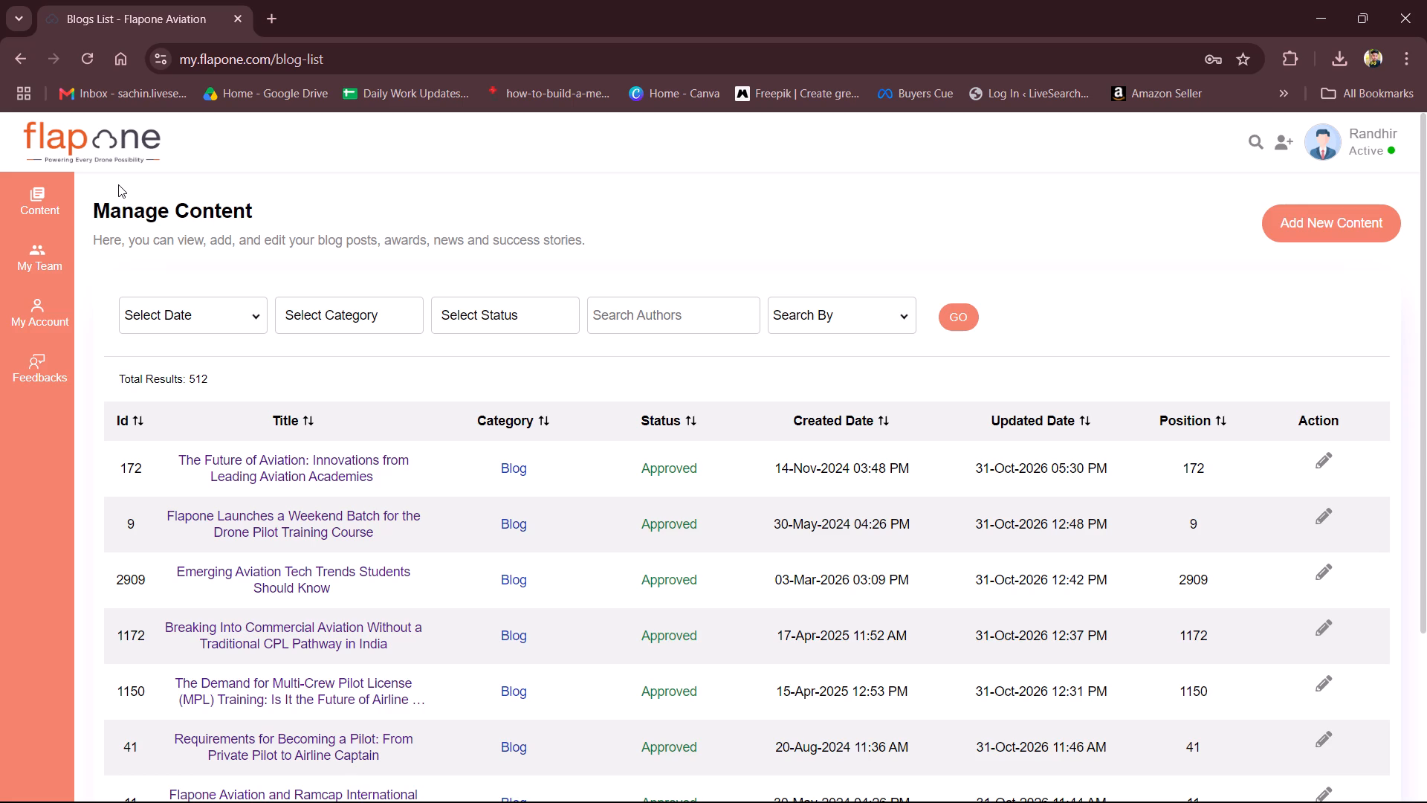
Copy the common-myths-about-pilot-courses-debunked blog URL from row 291 of Sheet2 in the Flapone Articles-Blog Pages sheet.
key("alt+Tab")
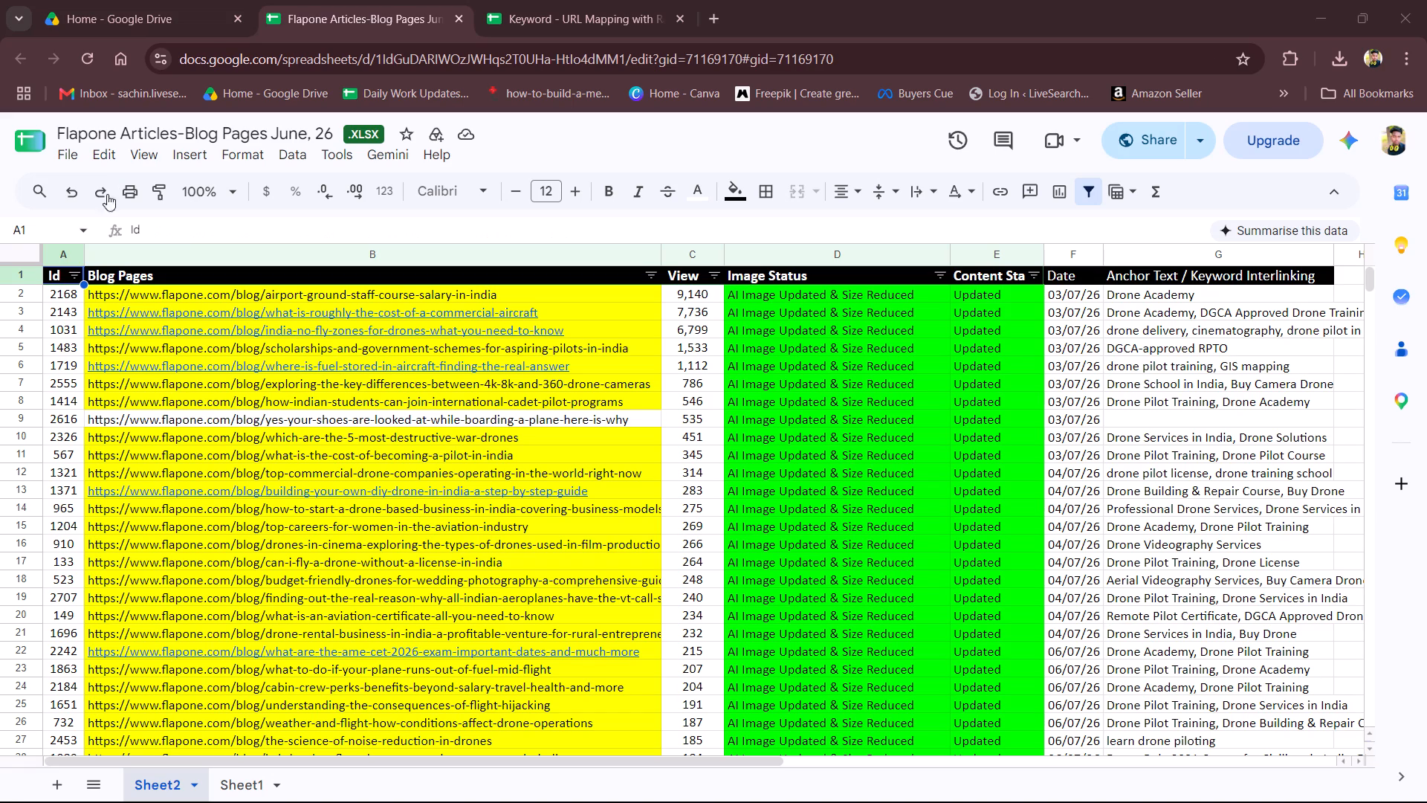
scroll(242, 567, "down", 20)
scroll(242, 567, "down", 4)
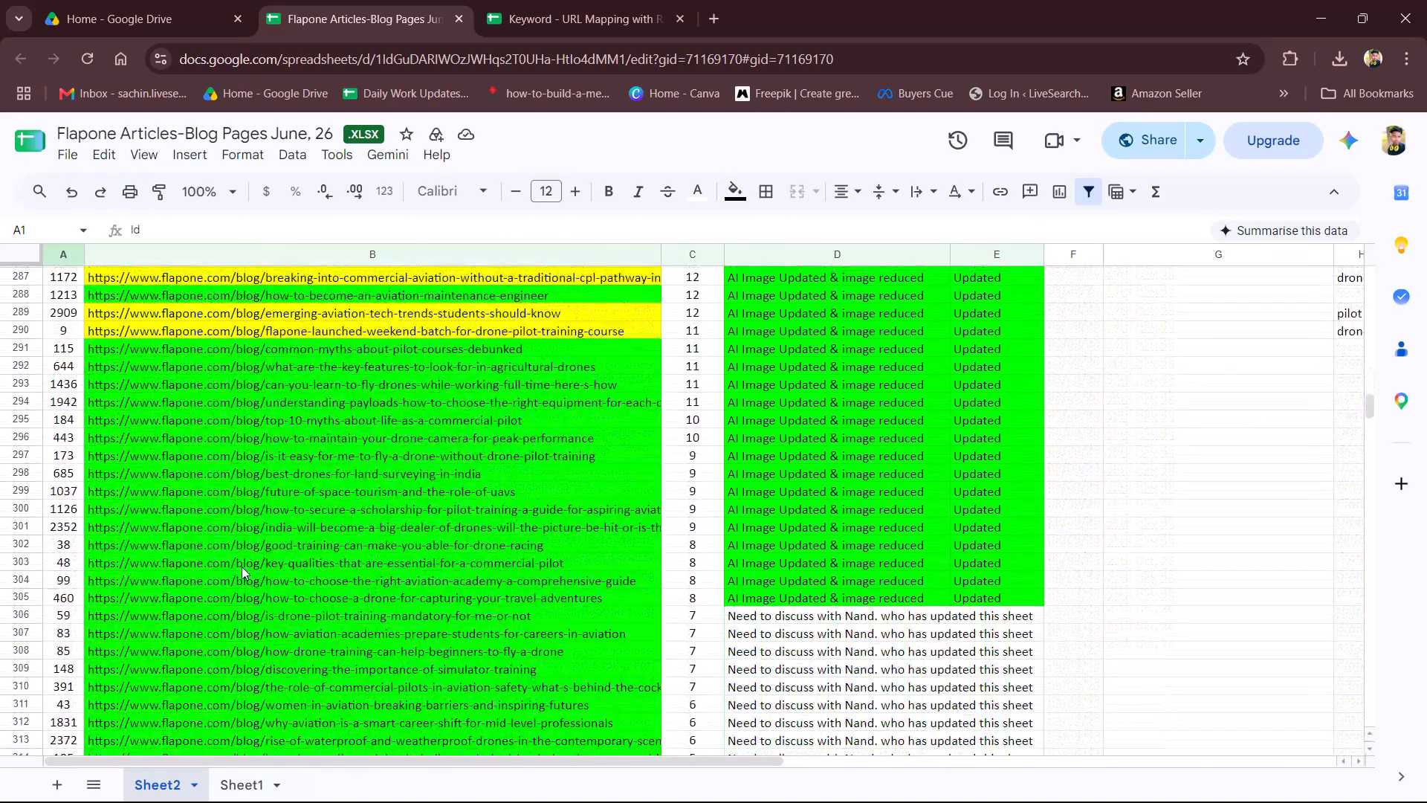
scroll(242, 567, "down", 1)
scroll(242, 567, "up", 2)
scroll(242, 567, "right", 1)
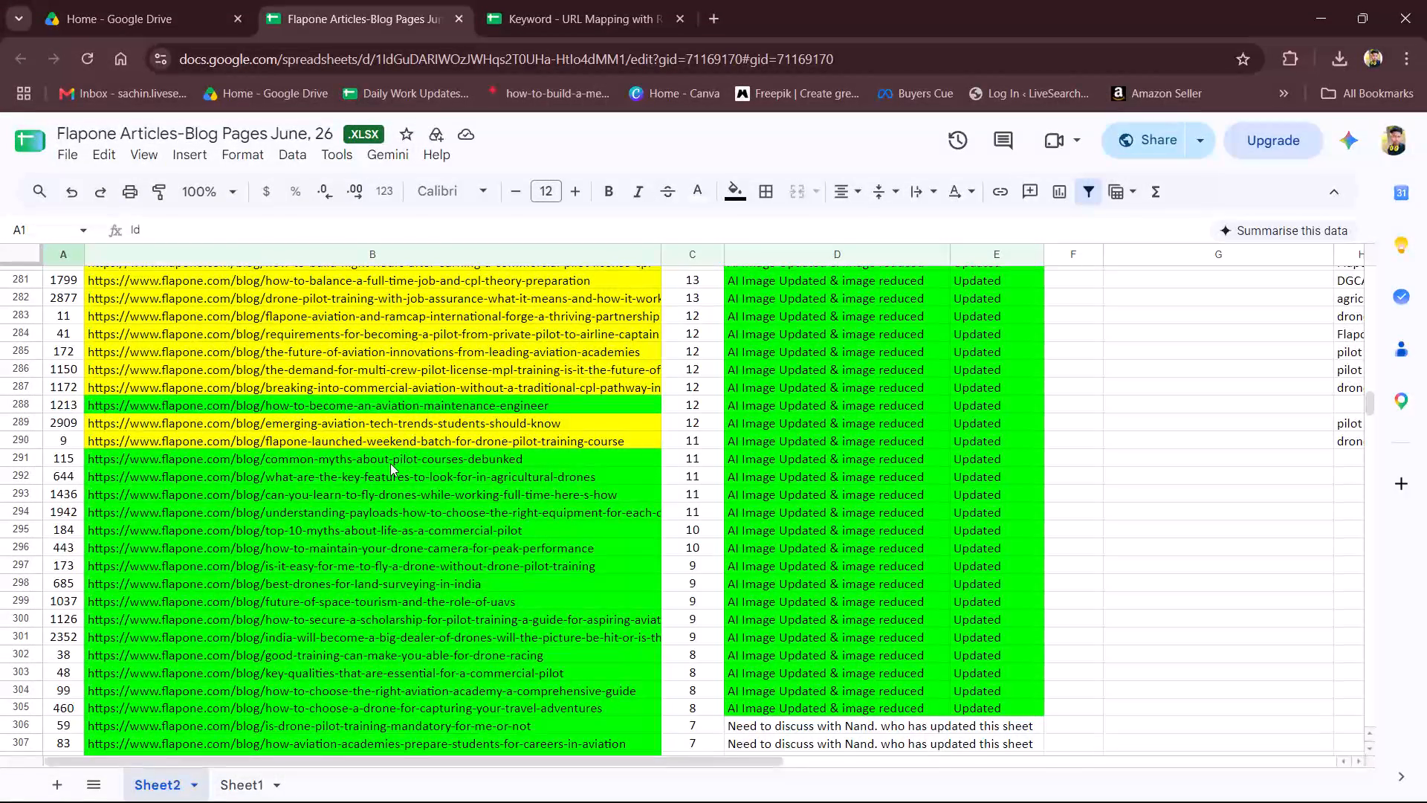
triple_click(390, 463)
key("ctrl+c")
Filter the Flapone content list by the copied common-myths-about-pilot-courses-debunked URL and open that blog for editing.
key("alt+Tab")
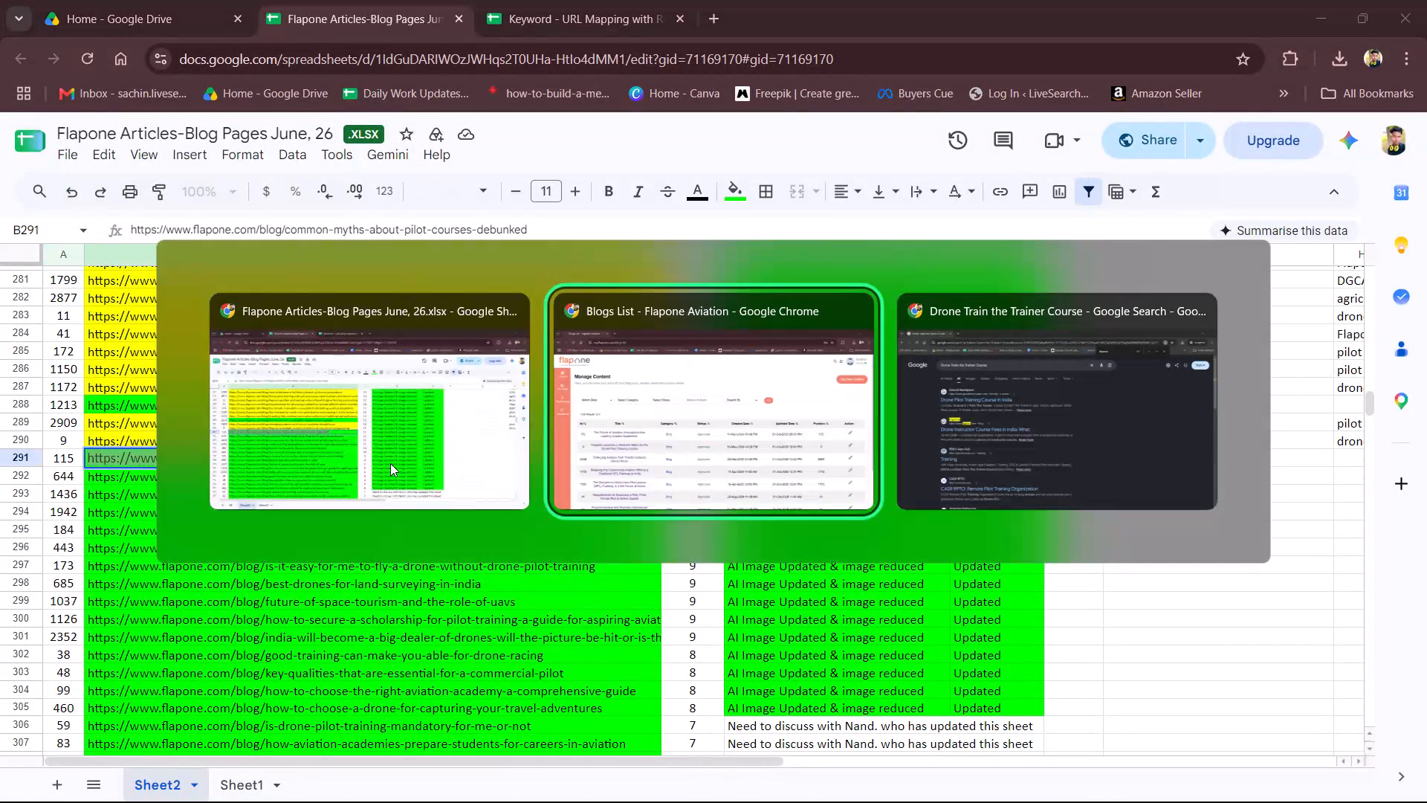
left_click(863, 298)
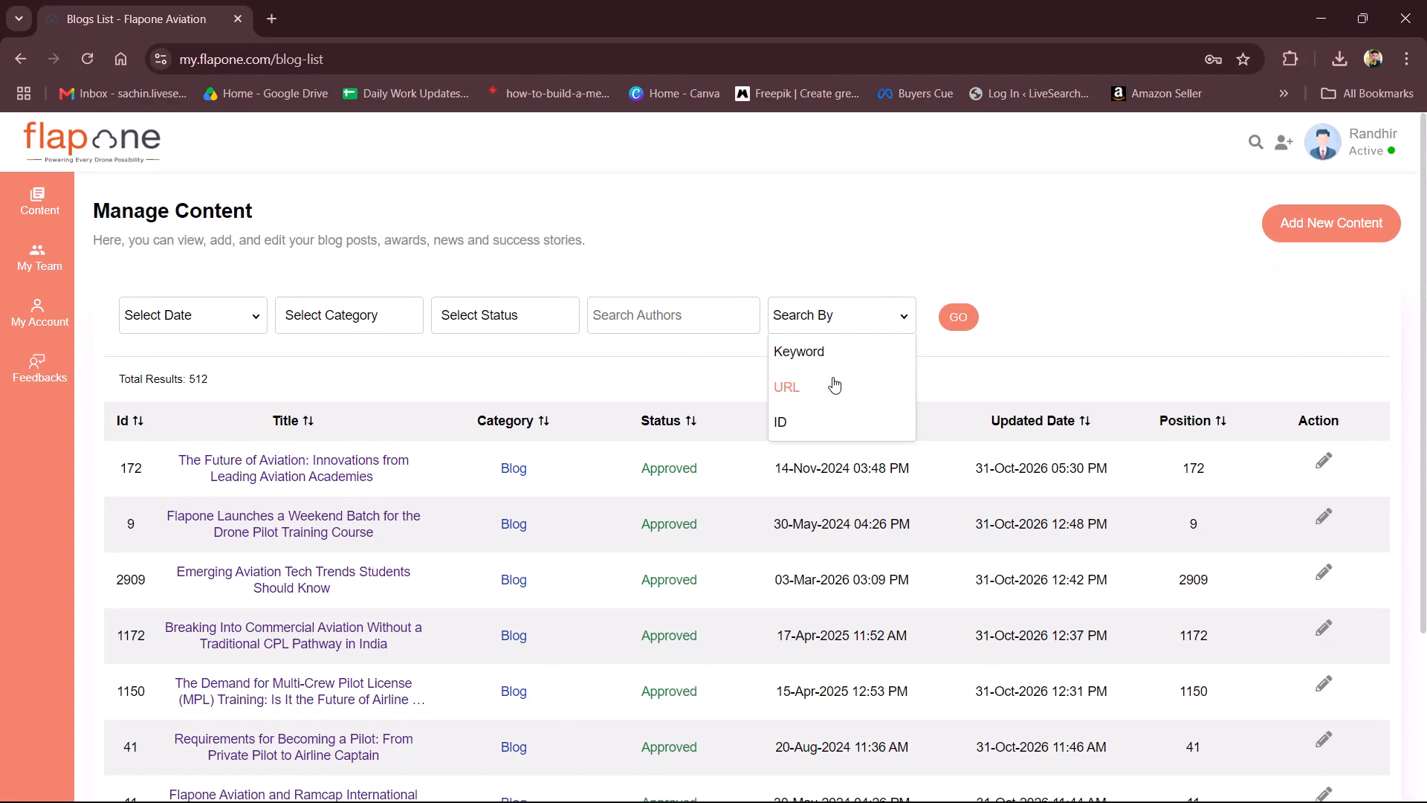
left_click(830, 381)
left_click(953, 323)
key("ctrl+v")
key("Tab")
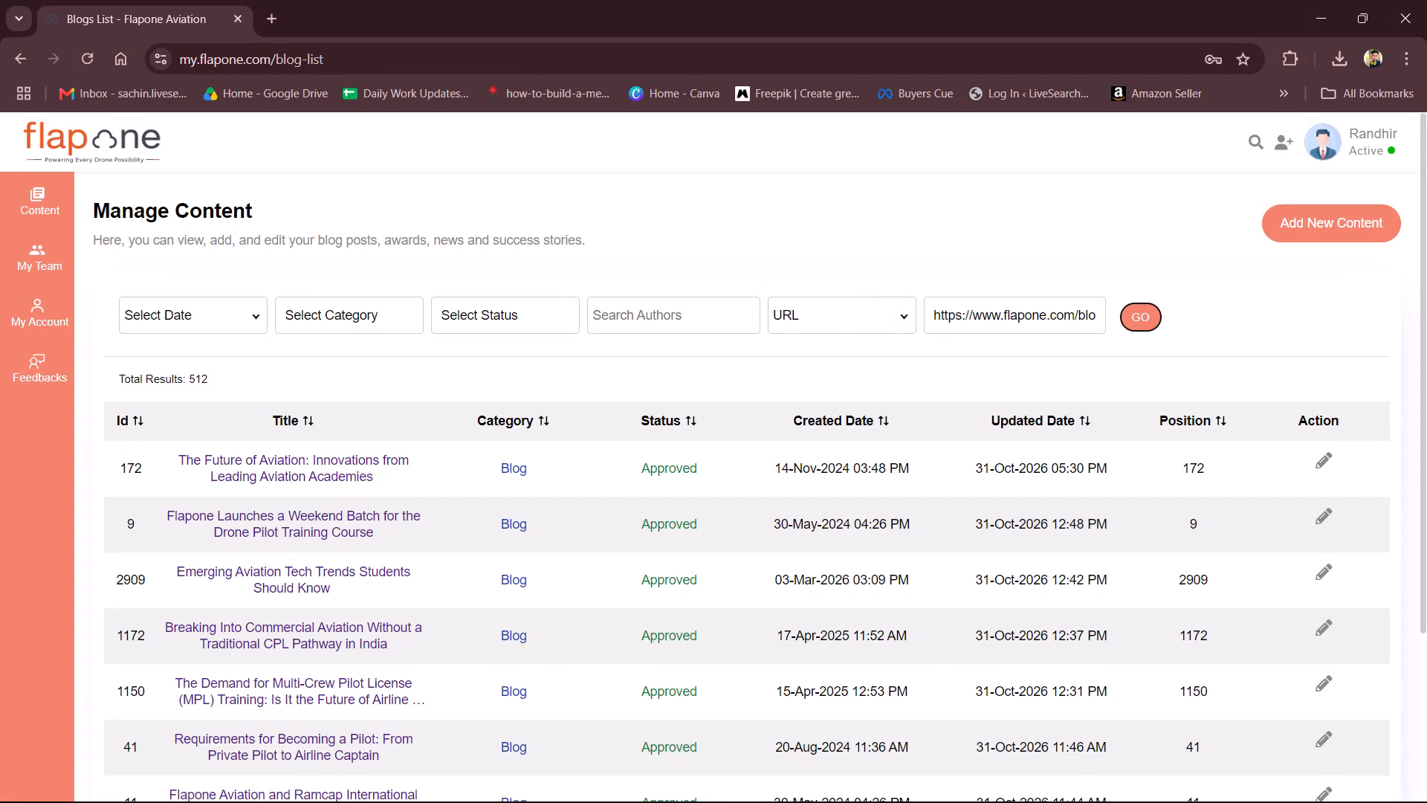
key("Return")
left_click(1327, 523)
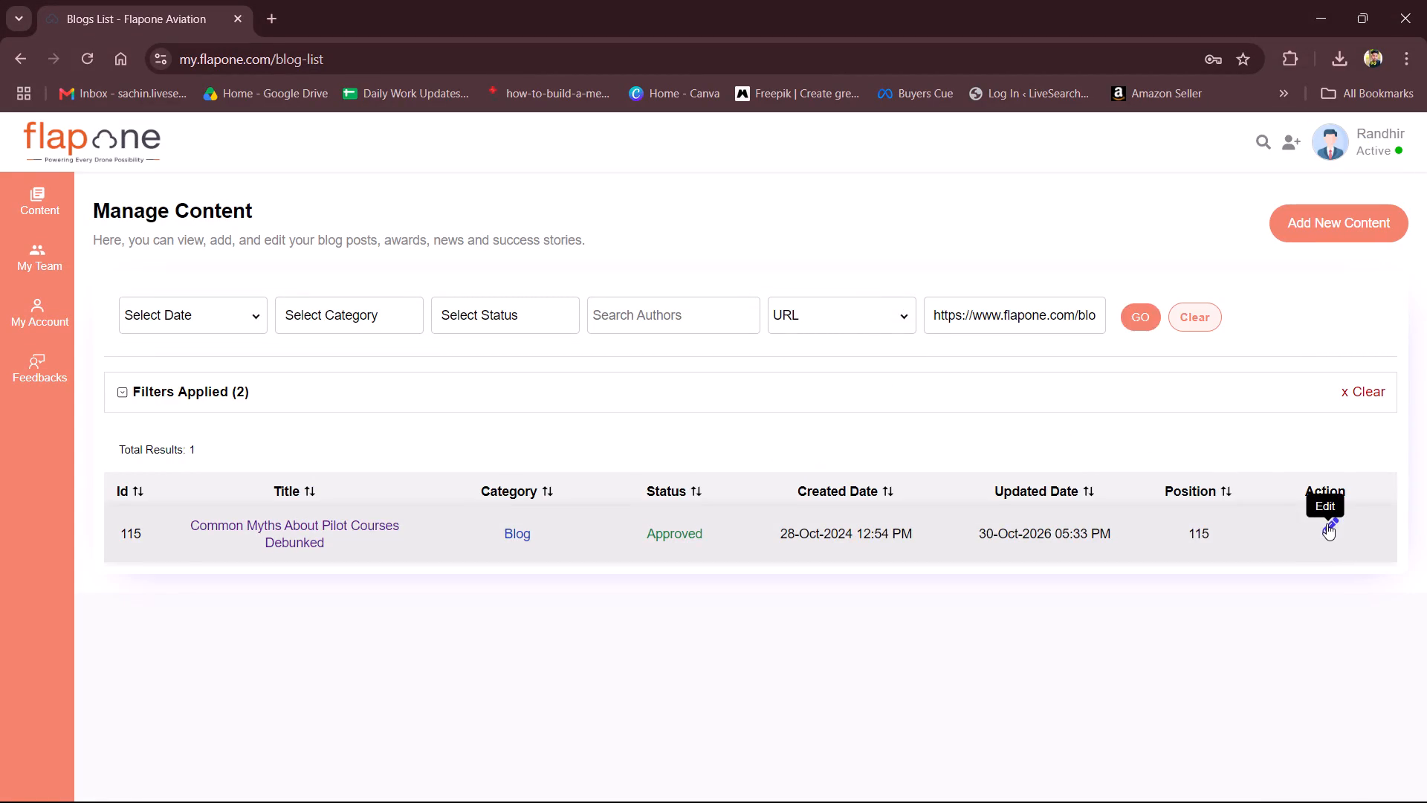
Open the live common-myths-about-pilot-courses-debunked blog page in a new browser tab.
left_click(279, 16)
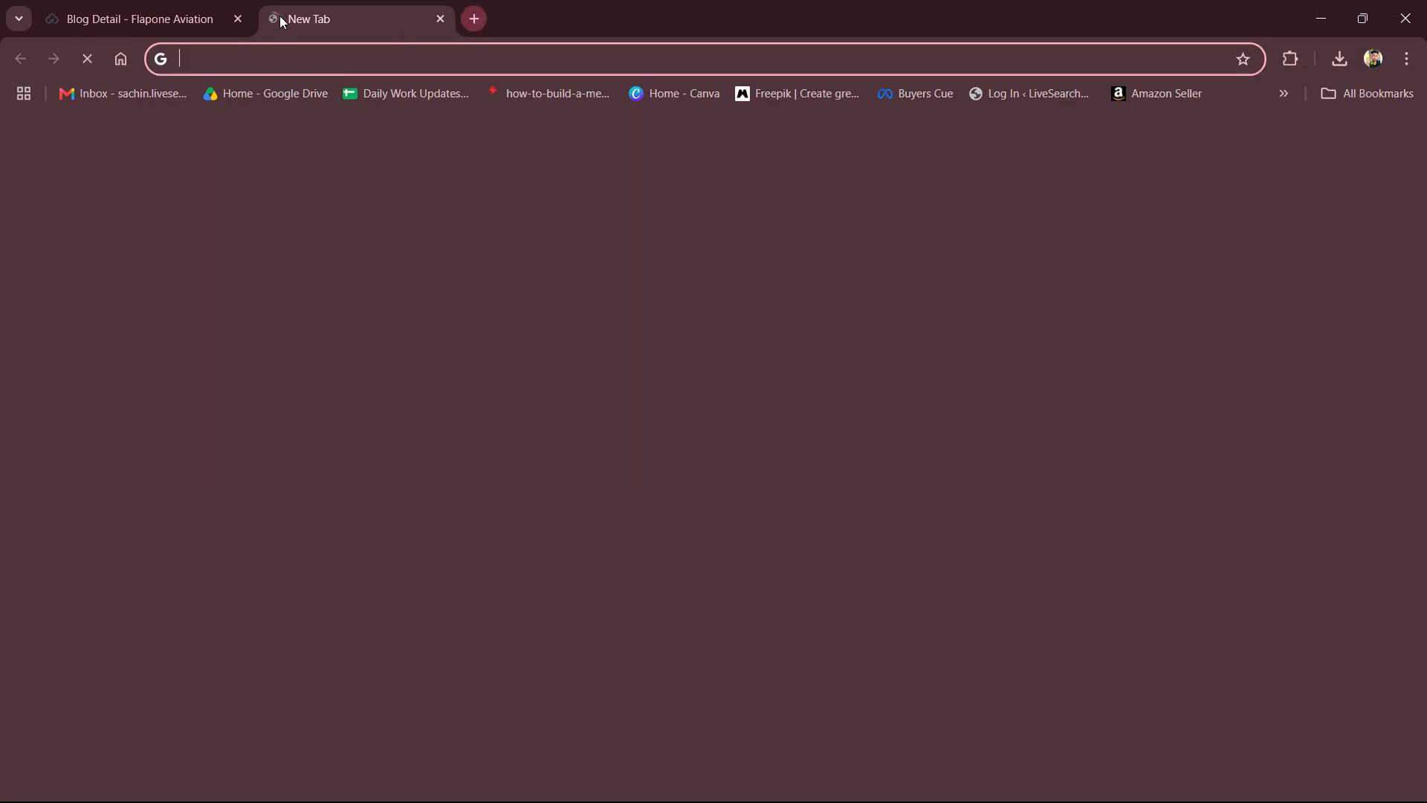
key("ctrl+v")
key("Return")
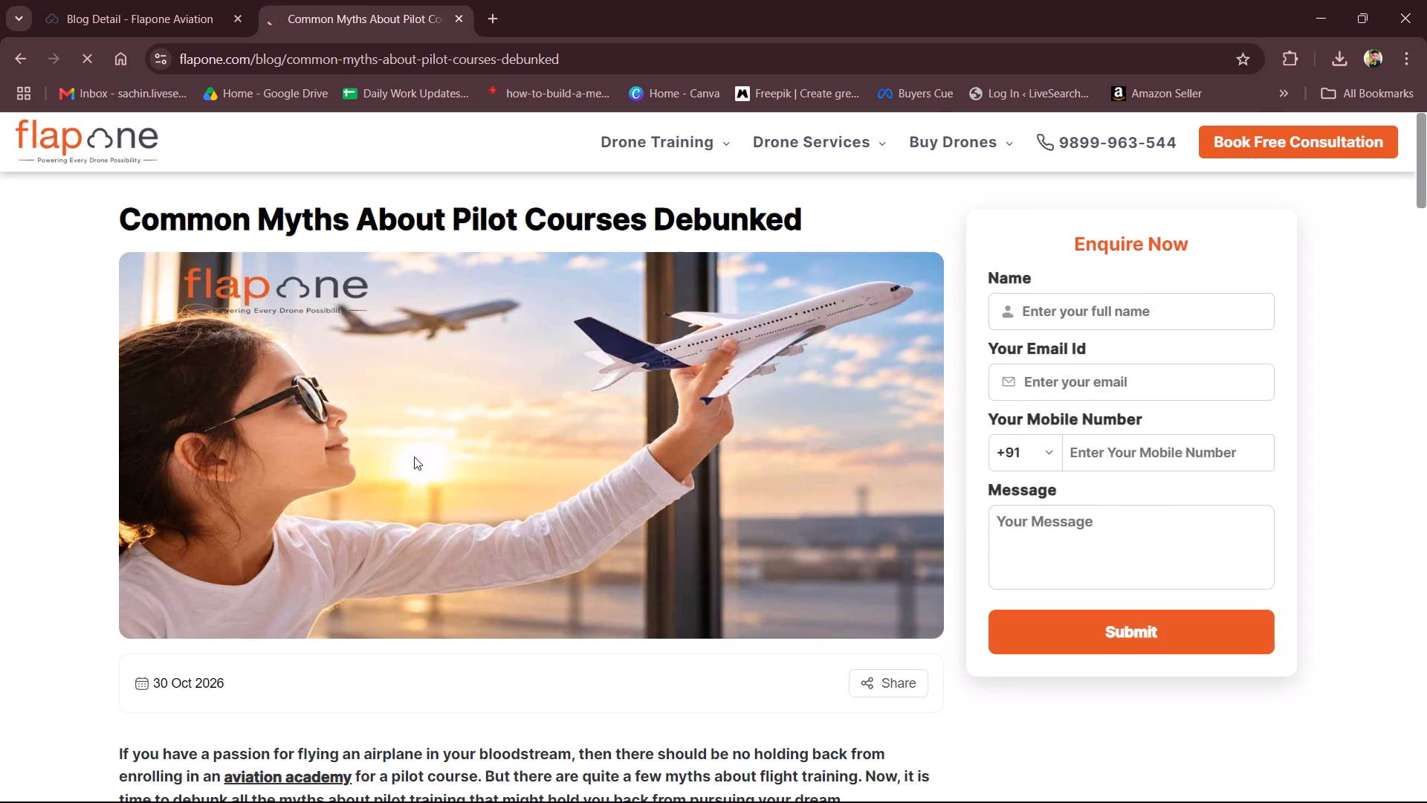
Search the live blog page for "drone" and look through its sections and existing internal links.
key("ctrl+f")
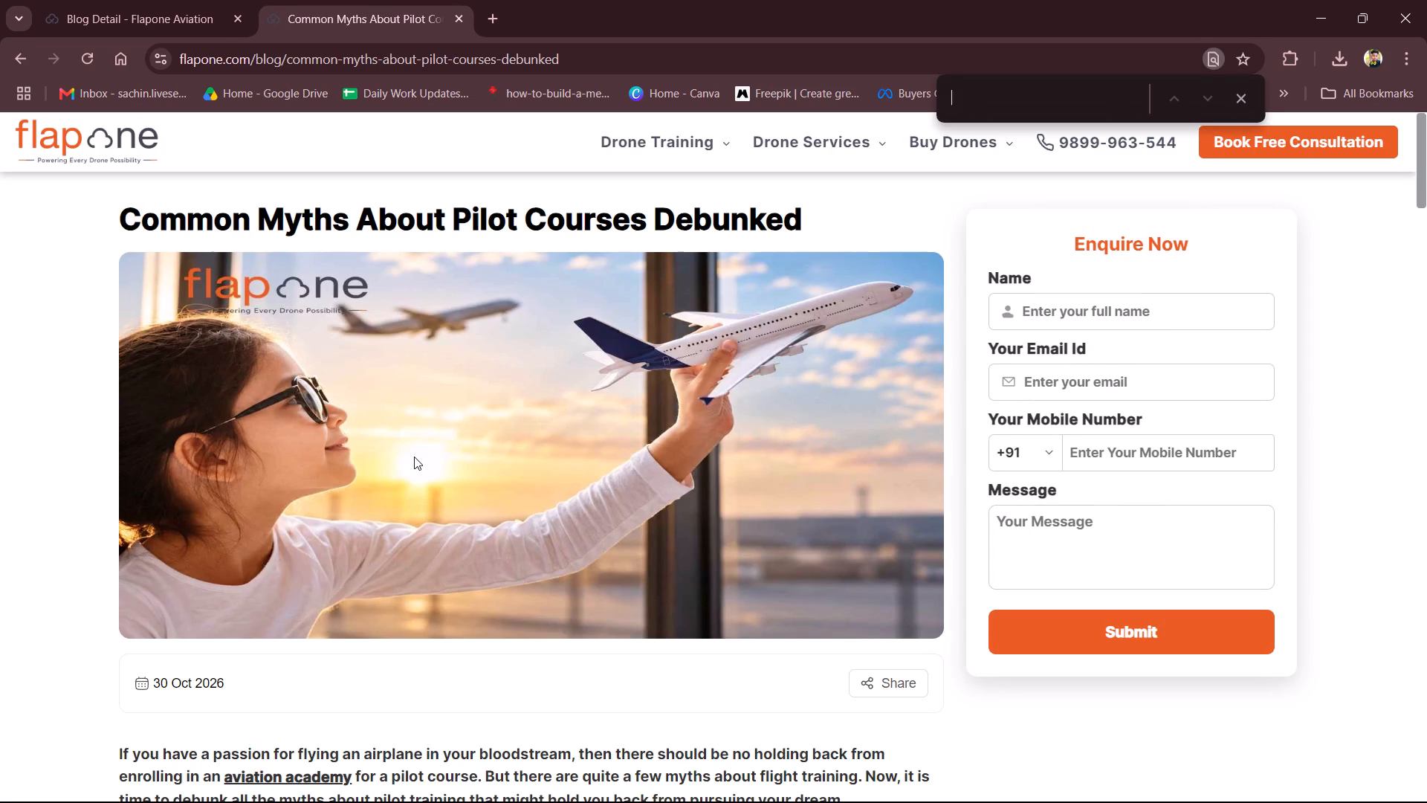
type("drone")
scroll(440, 489, "down", 5)
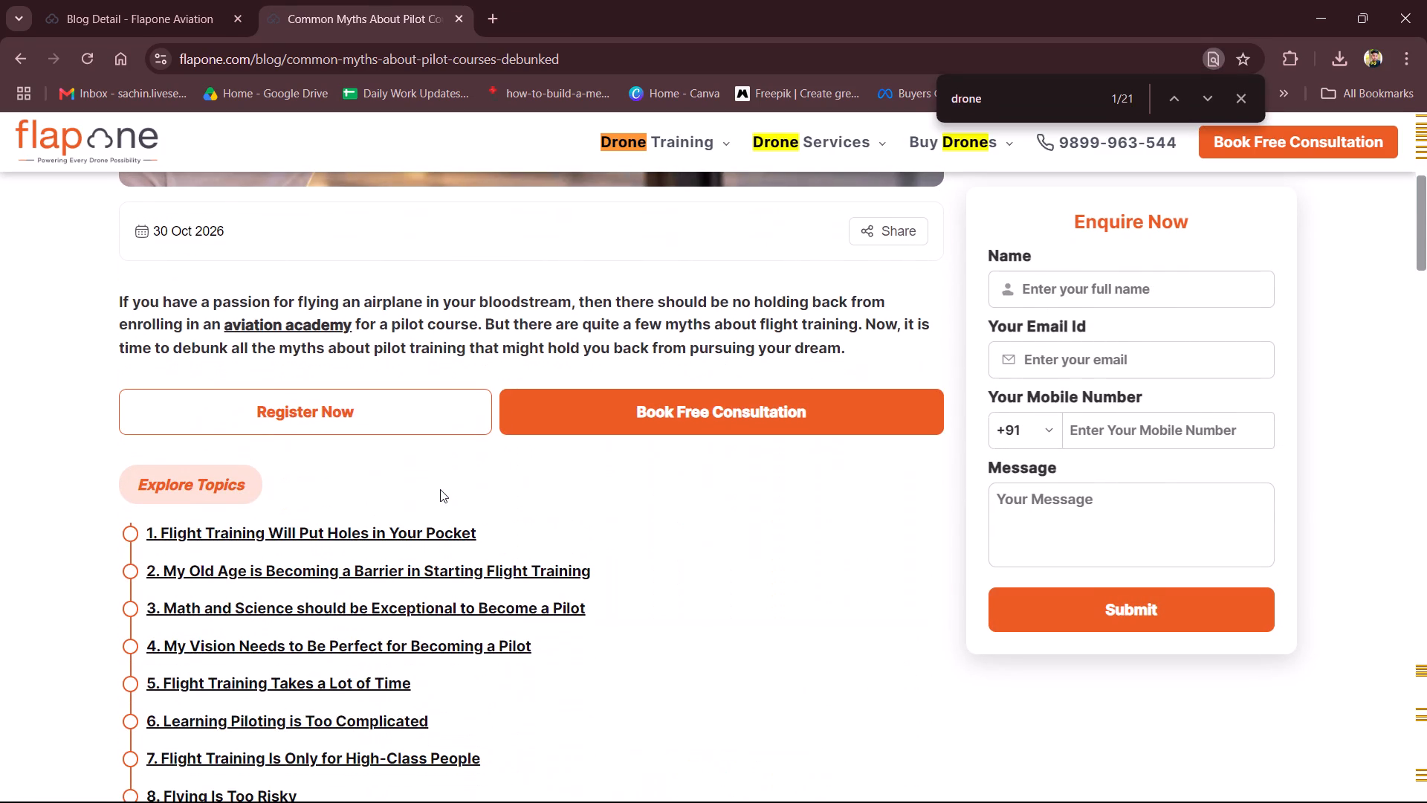
scroll(440, 489, "down", 6)
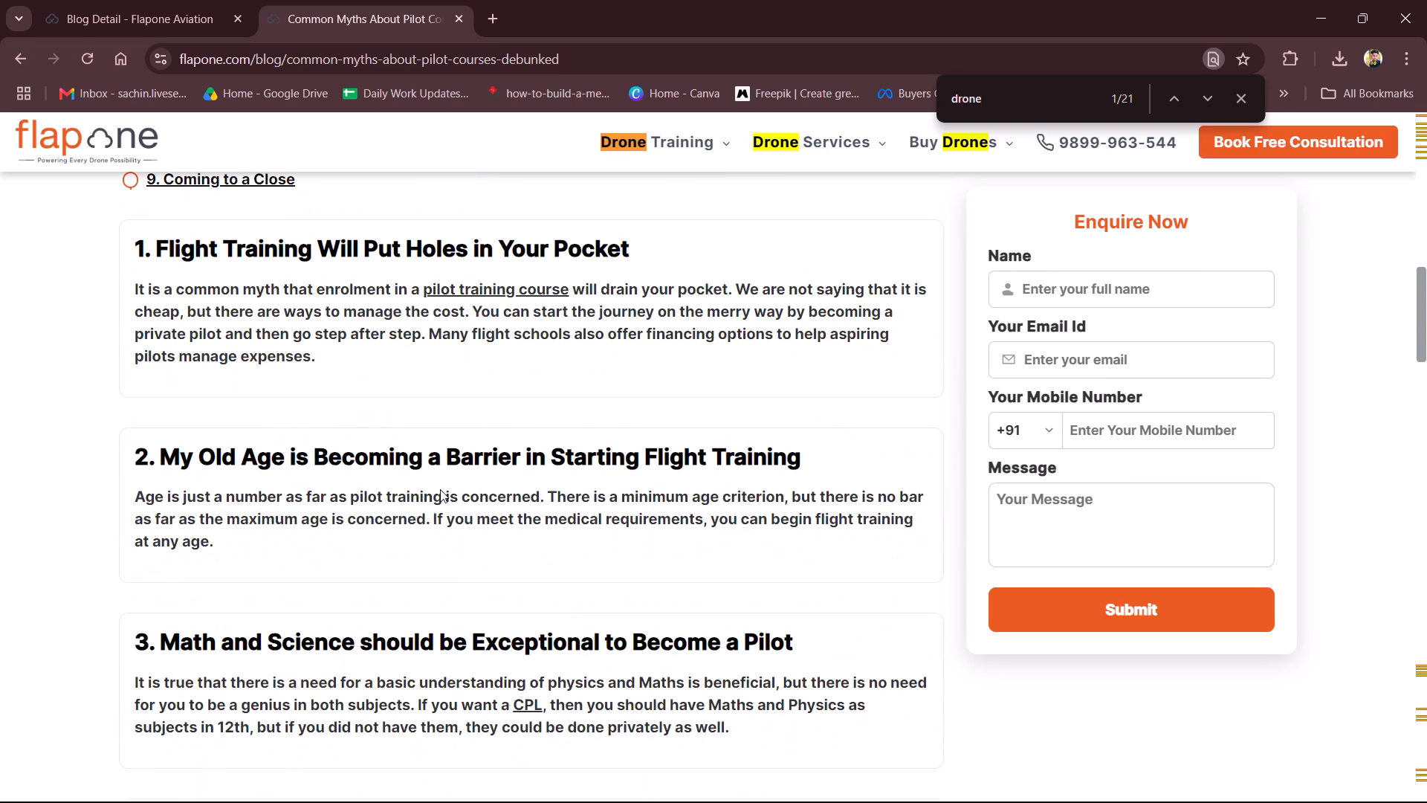
scroll(440, 489, "down", 1)
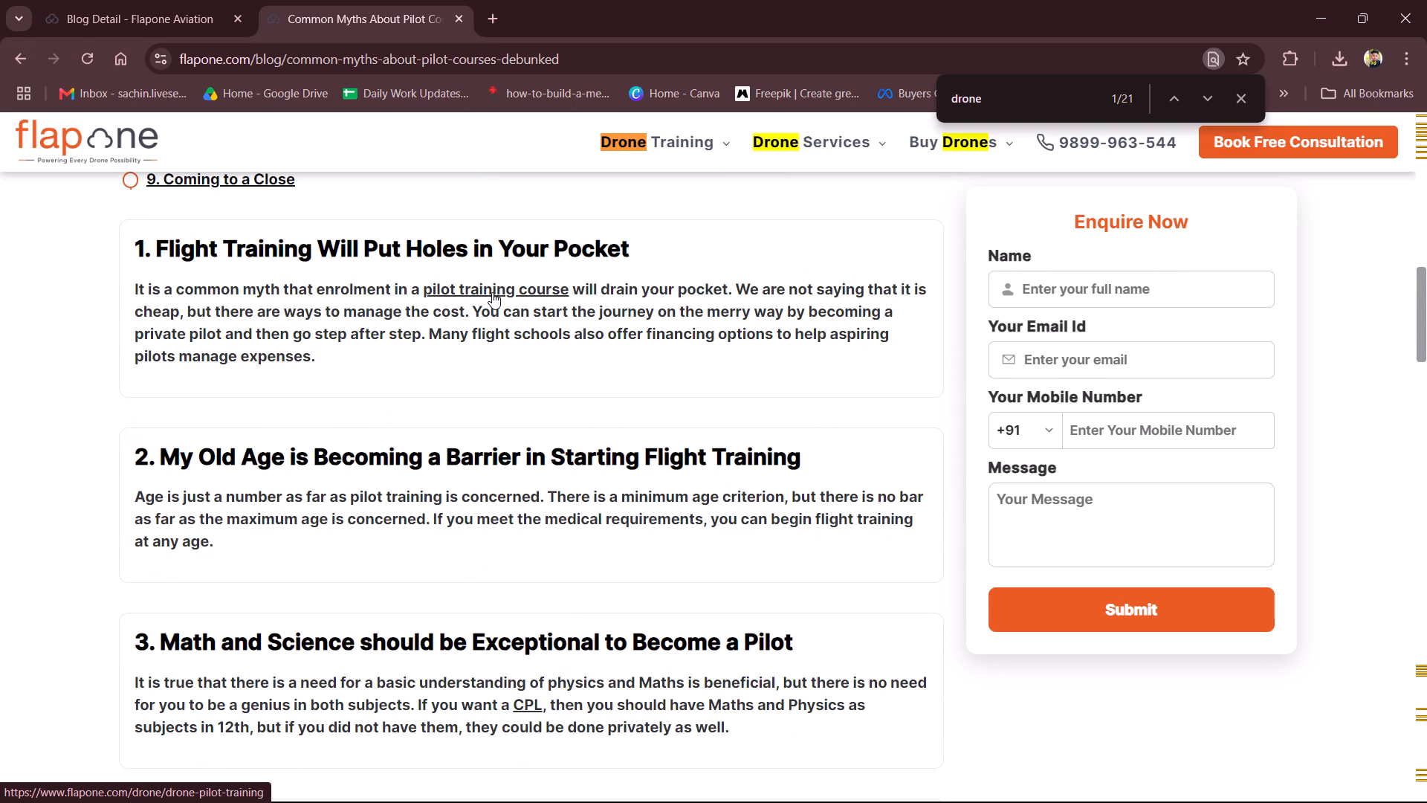
scroll(492, 292, "down", 7)
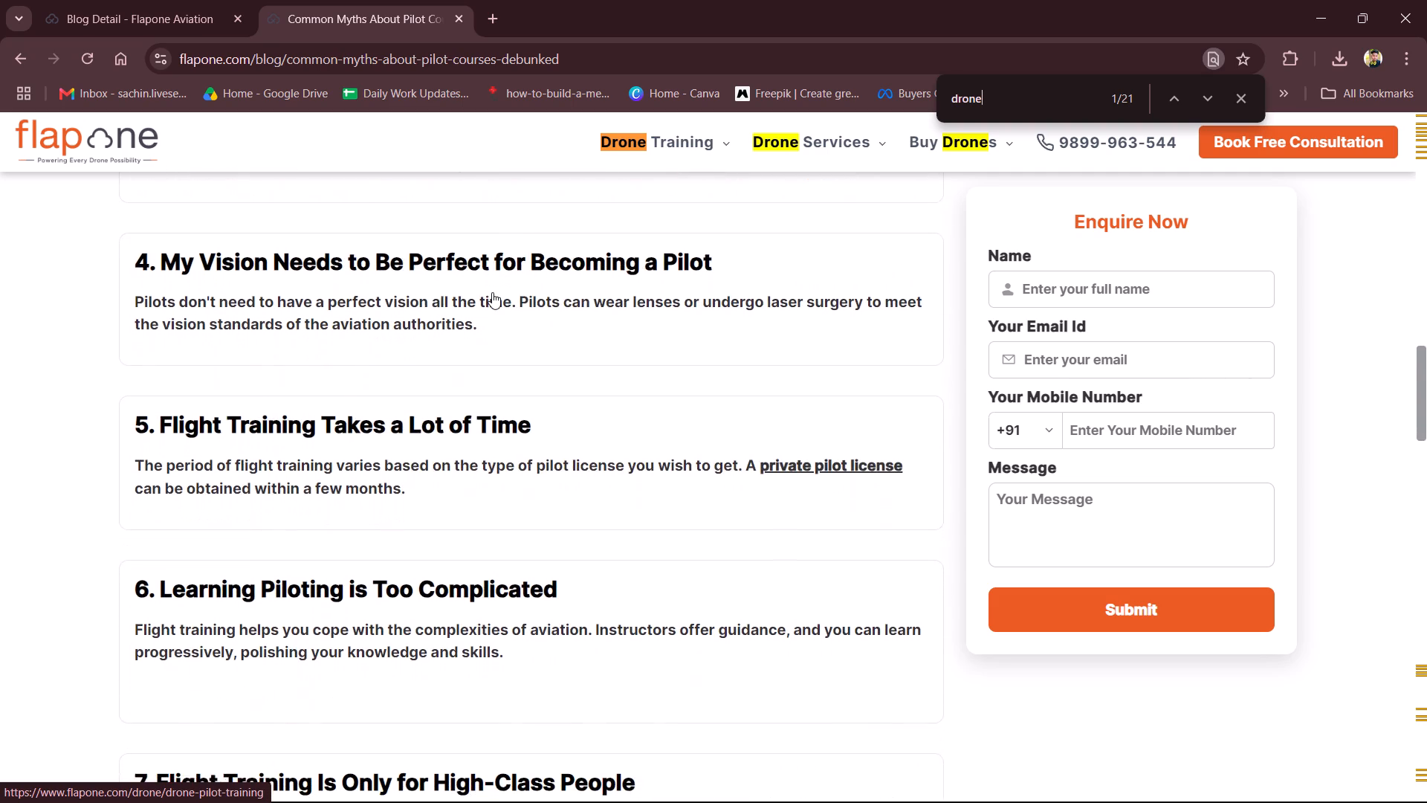
Switch to the Keyword - URL Mapping with Ranking sheet and look over its Overall Keyword Ranking-Mapping and Top Targeted Pages with Keyword-Sep,26 sheets.
key("alt+Tab")
key("alt+Tab")
key("alt+Tab")
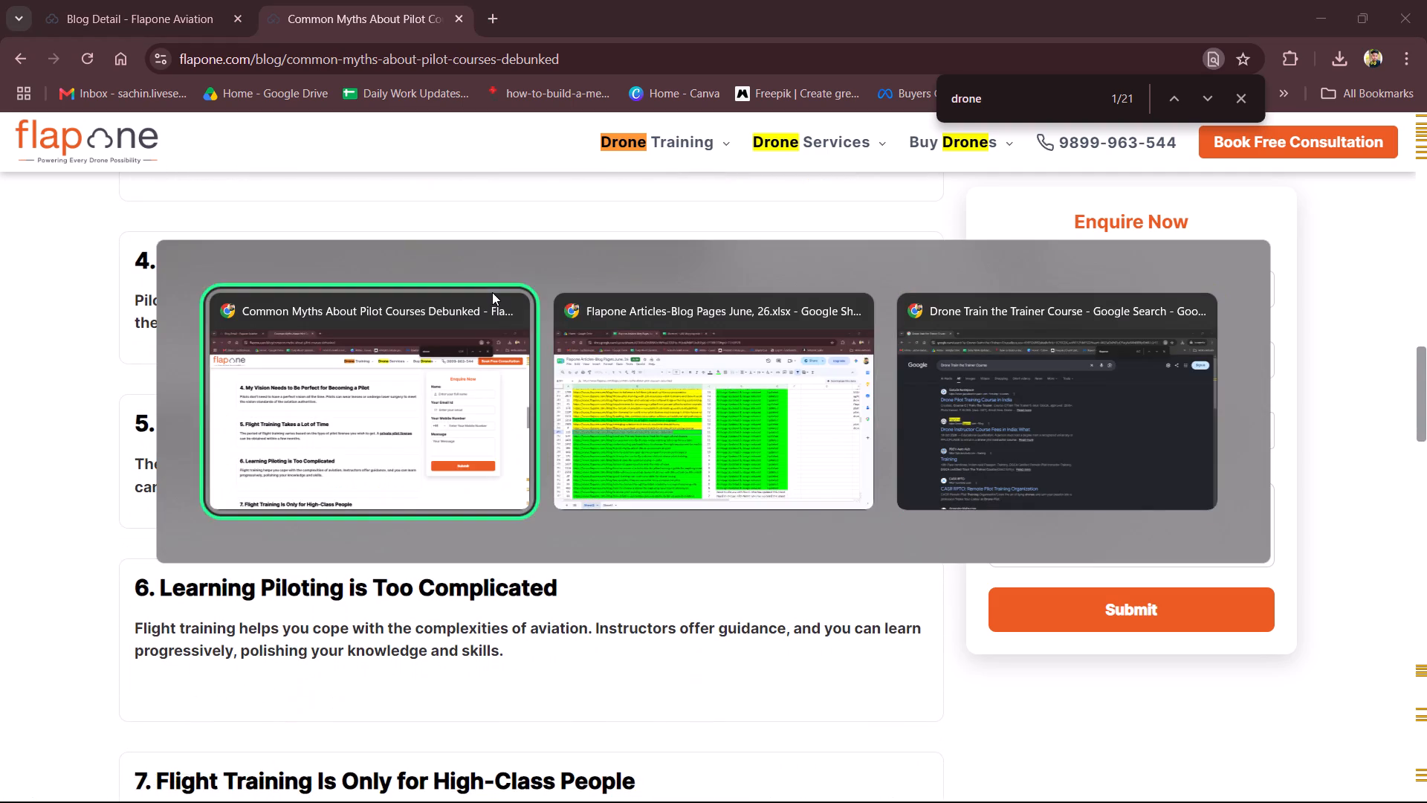
key("alt+Tab")
left_click(615, 0)
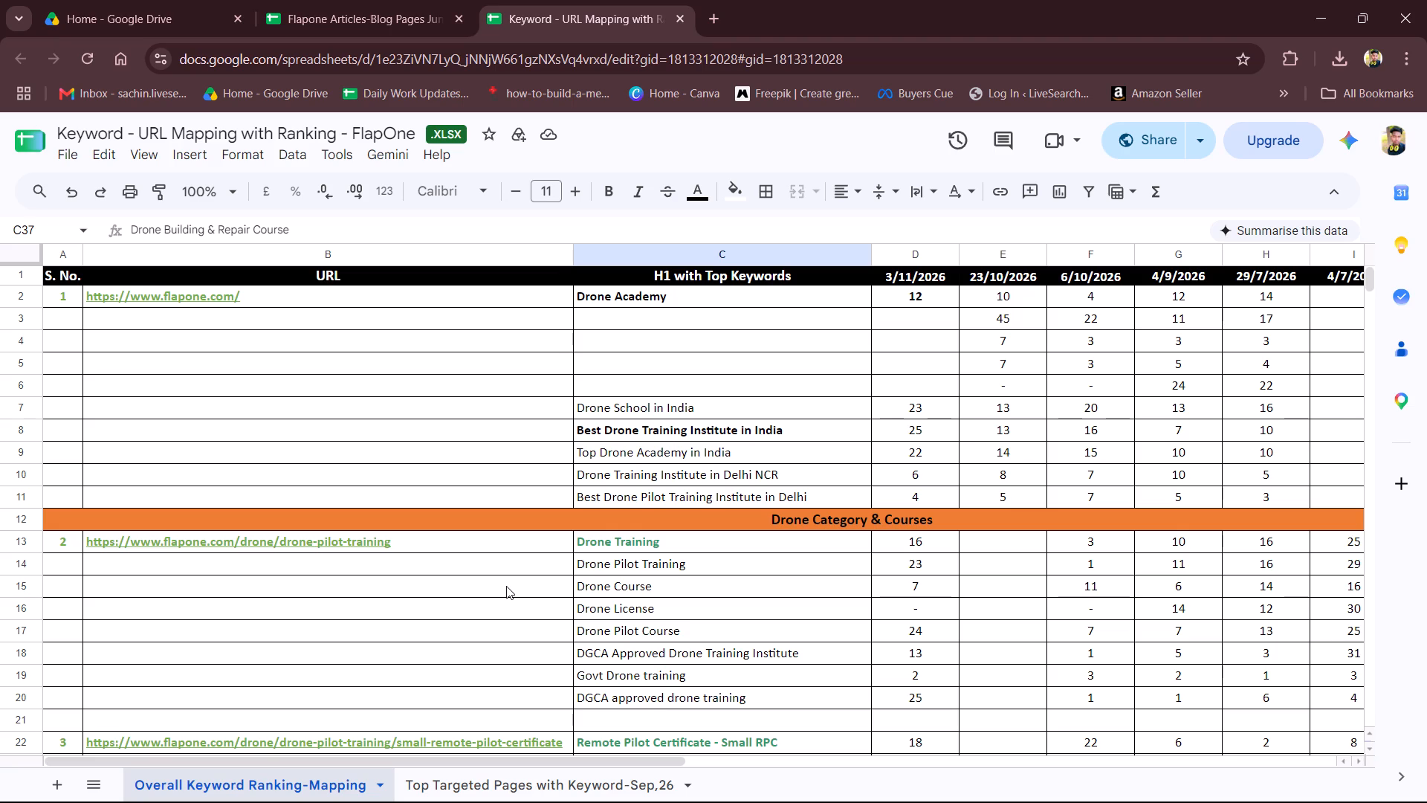
left_click(507, 791)
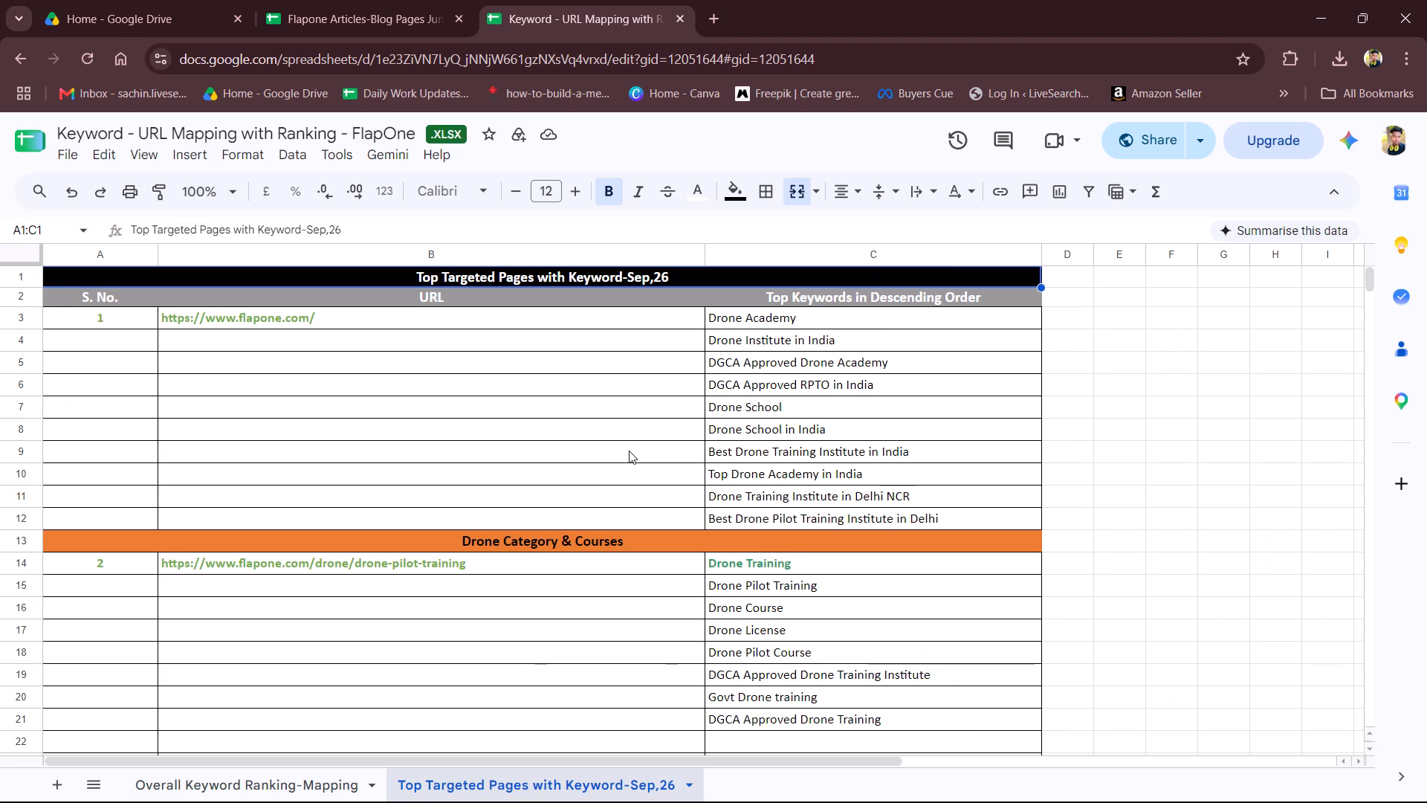
left_click(417, 0)
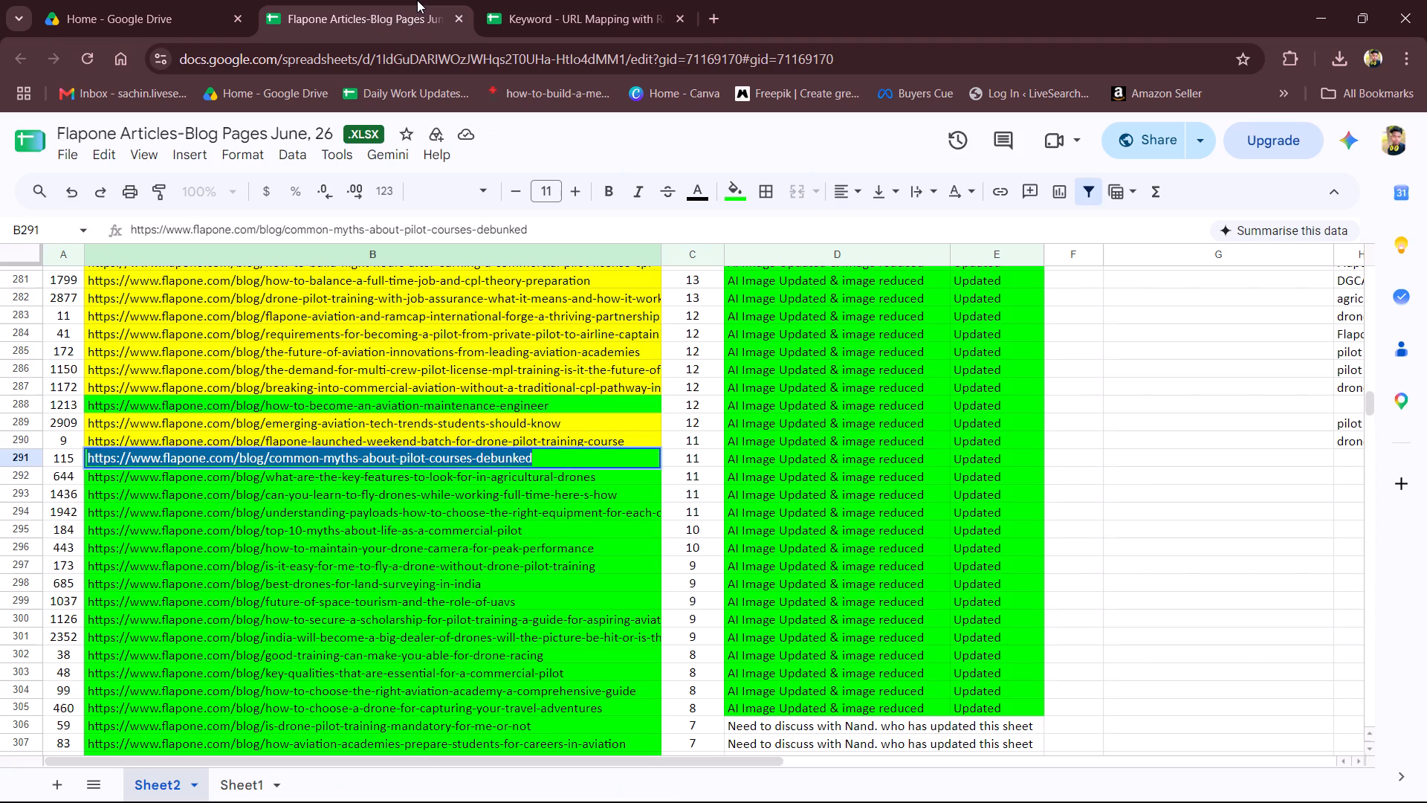
left_click(508, 0)
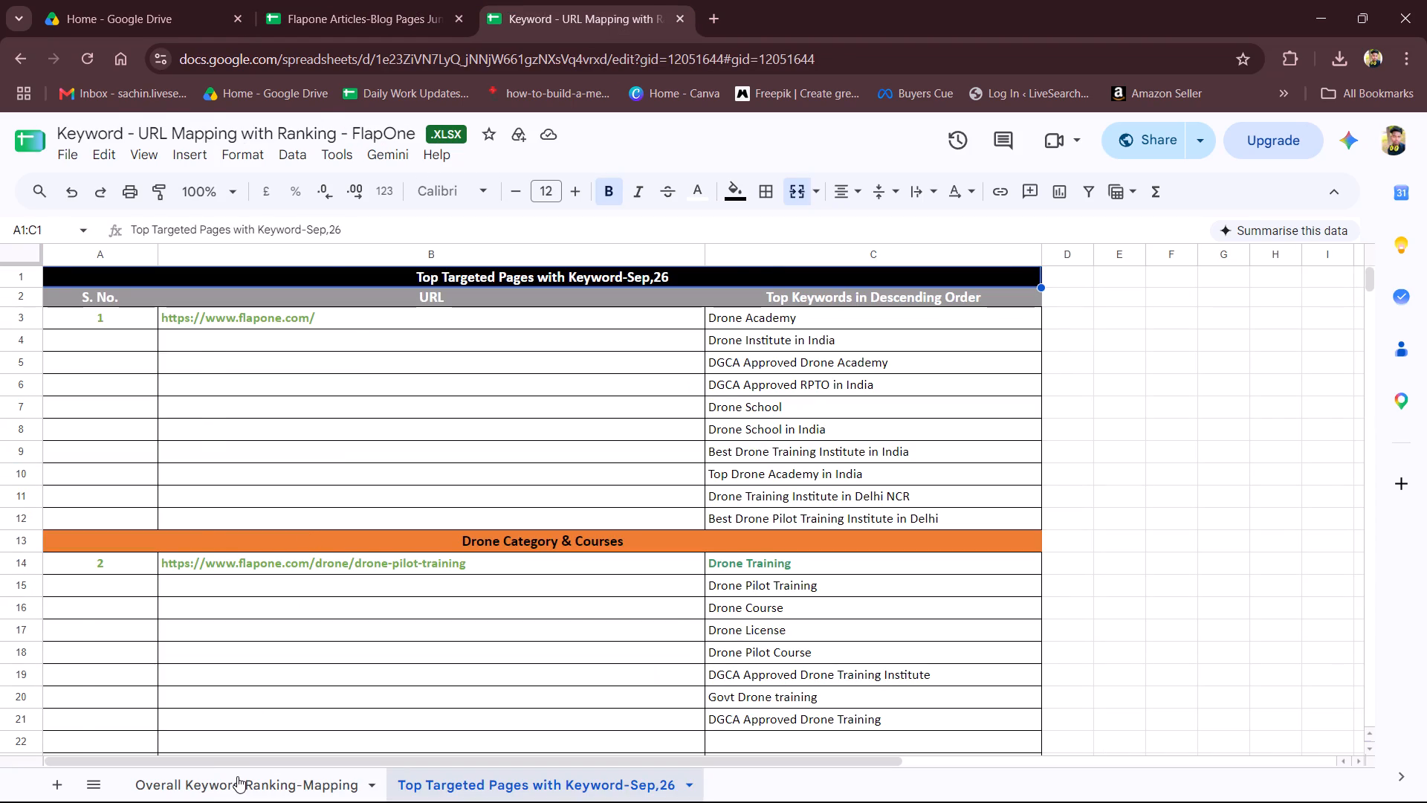
left_click(237, 775)
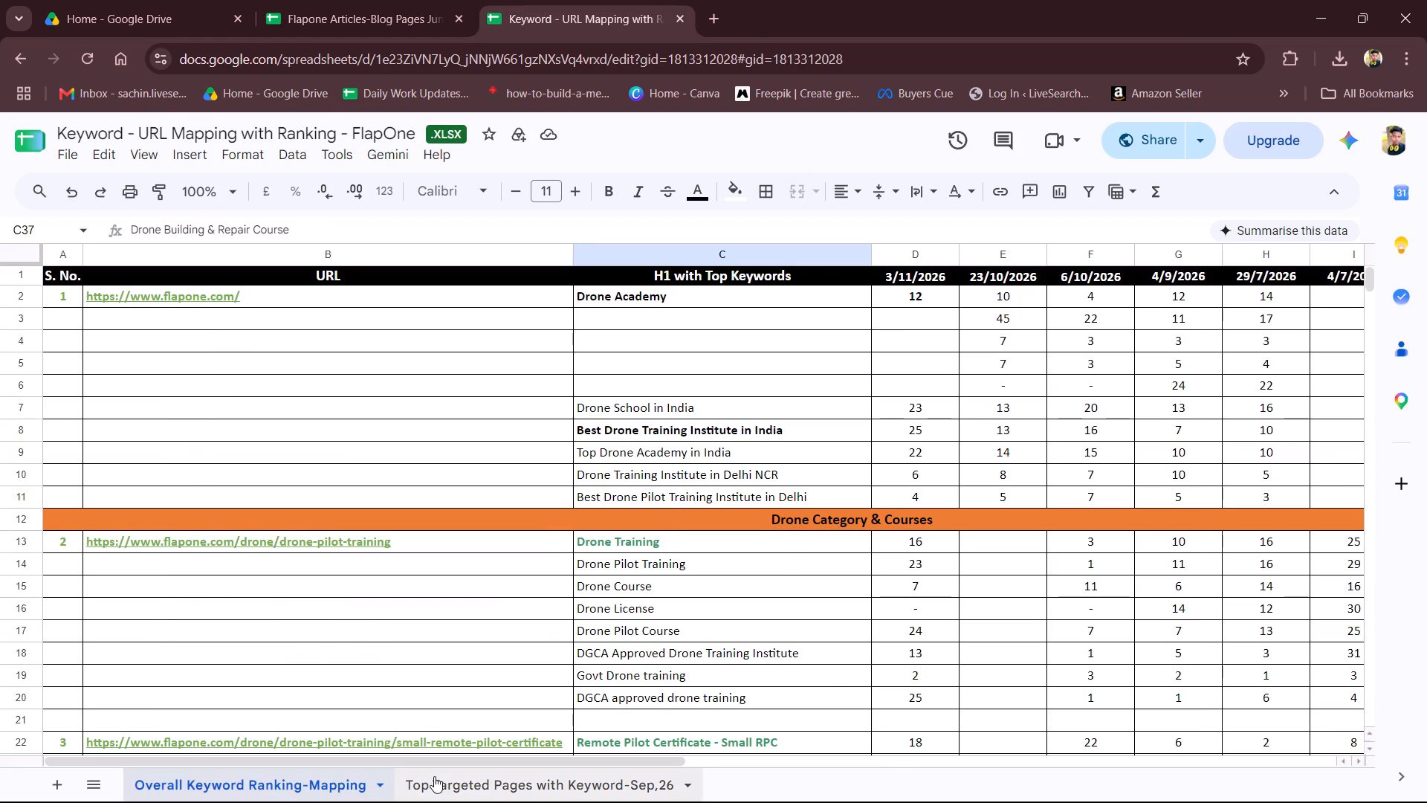
Copy the home page keywords C3:C12 from Top Targeted Pages with Keyword-Sep,26 into C2:C11 of Overall Keyword Ranking-Mapping.
left_click(444, 780)
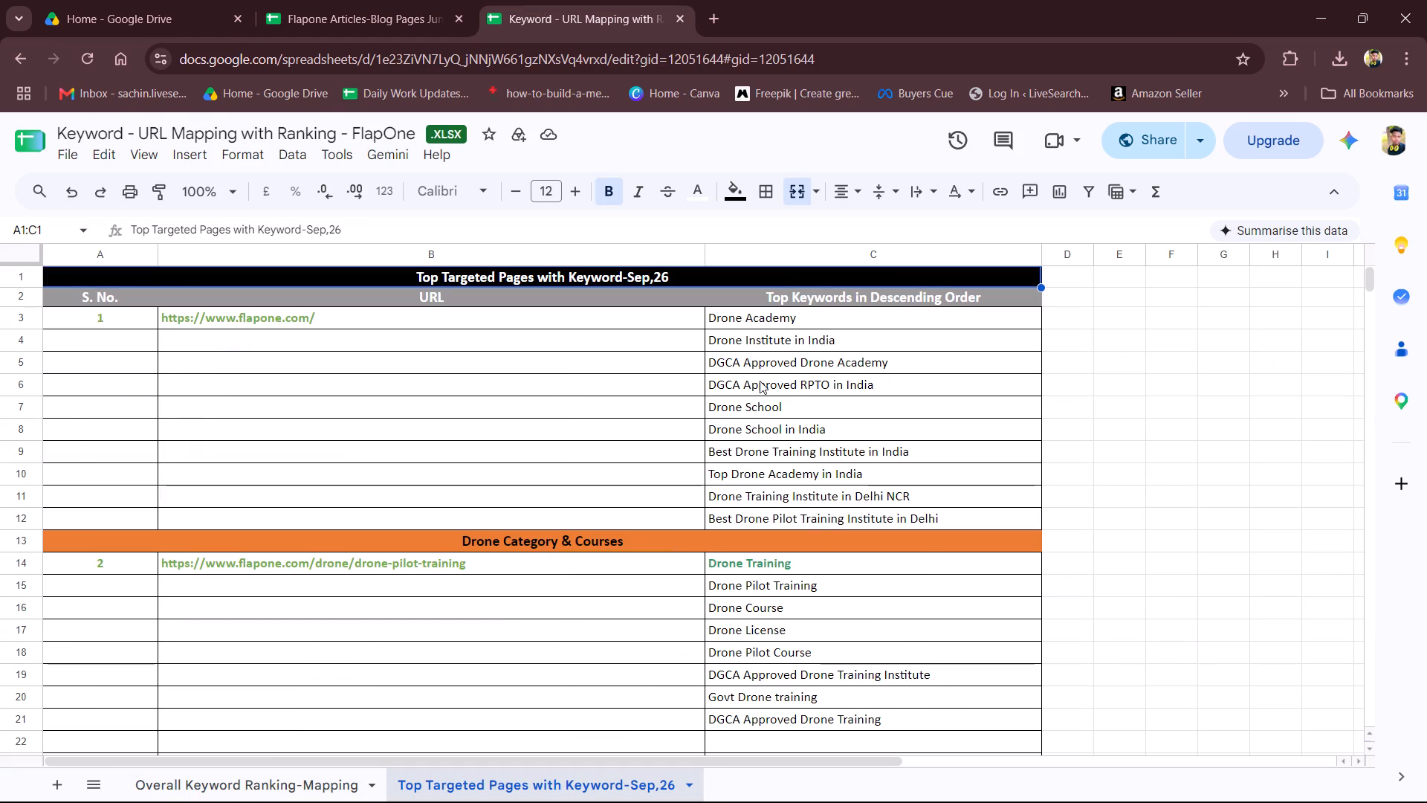
left_click(763, 314)
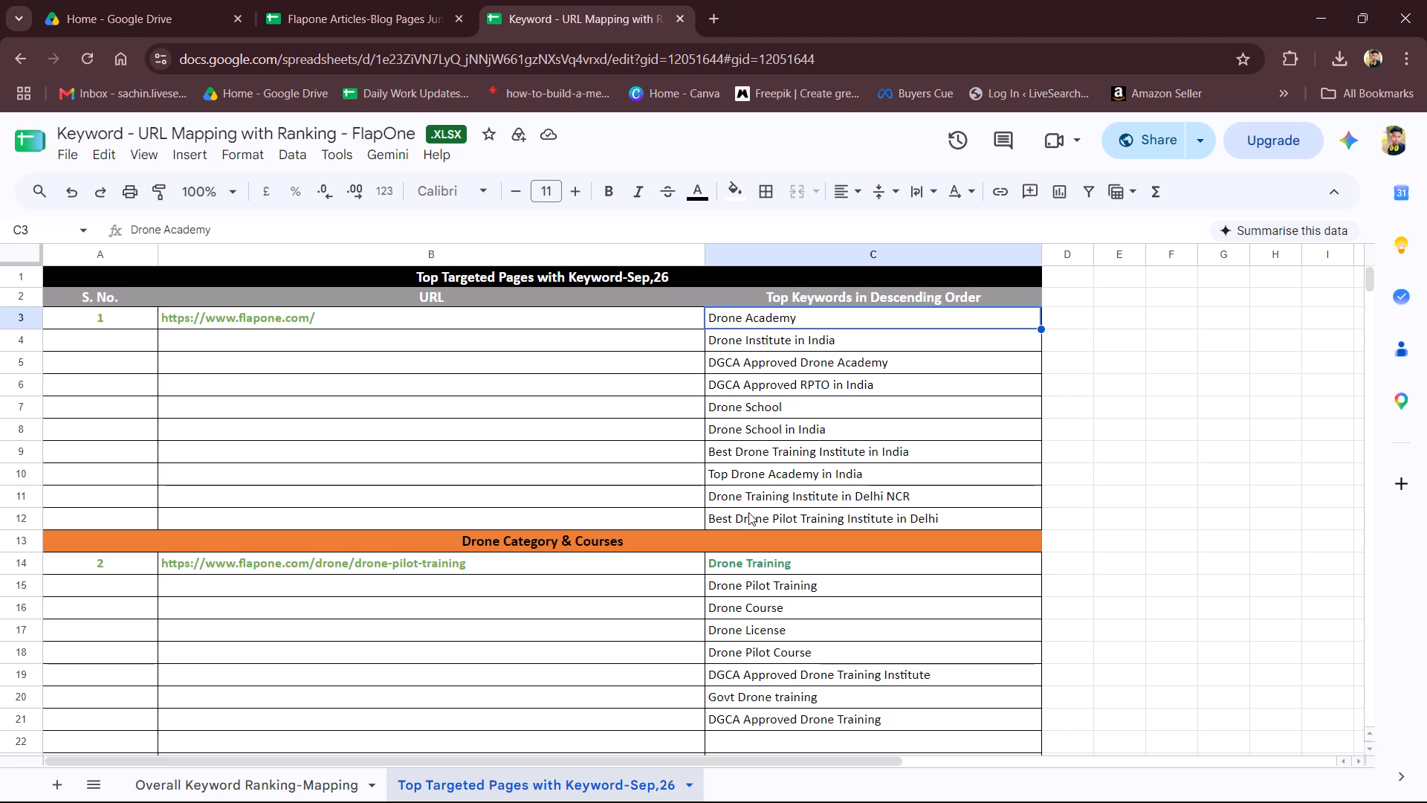
left_click(748, 518, "shift")
key("ctrl+c")
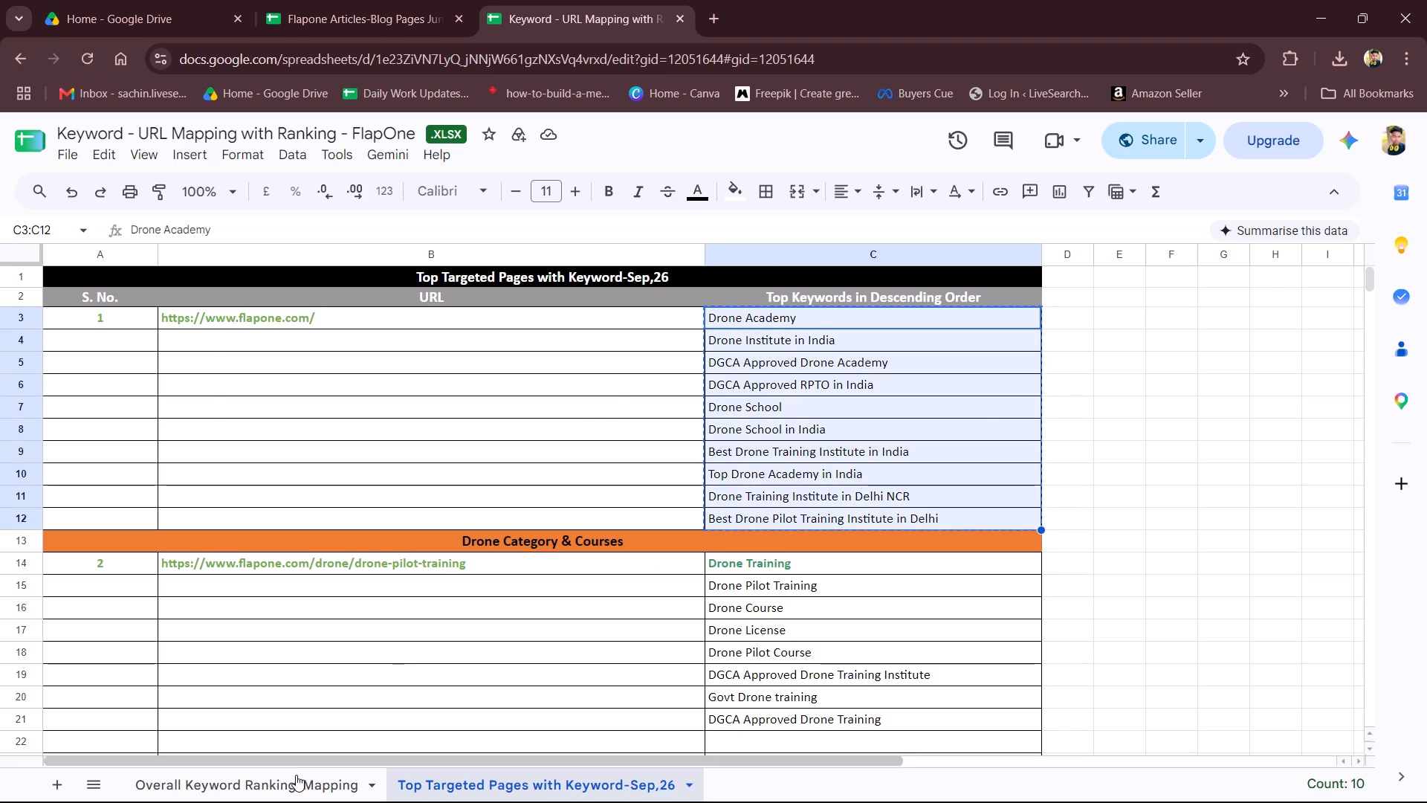
left_click(291, 780)
left_click(603, 300)
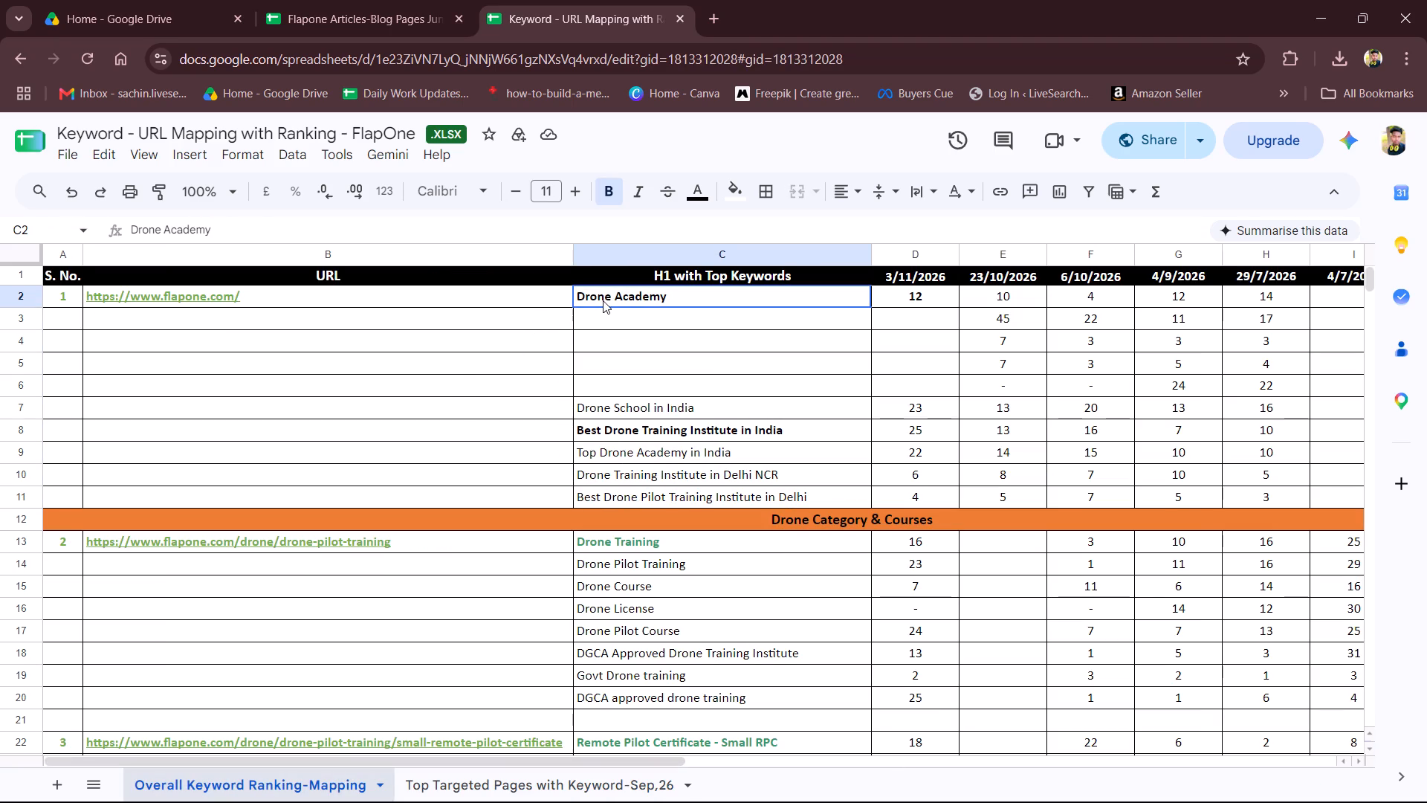
left_click(608, 493, "ctrl")
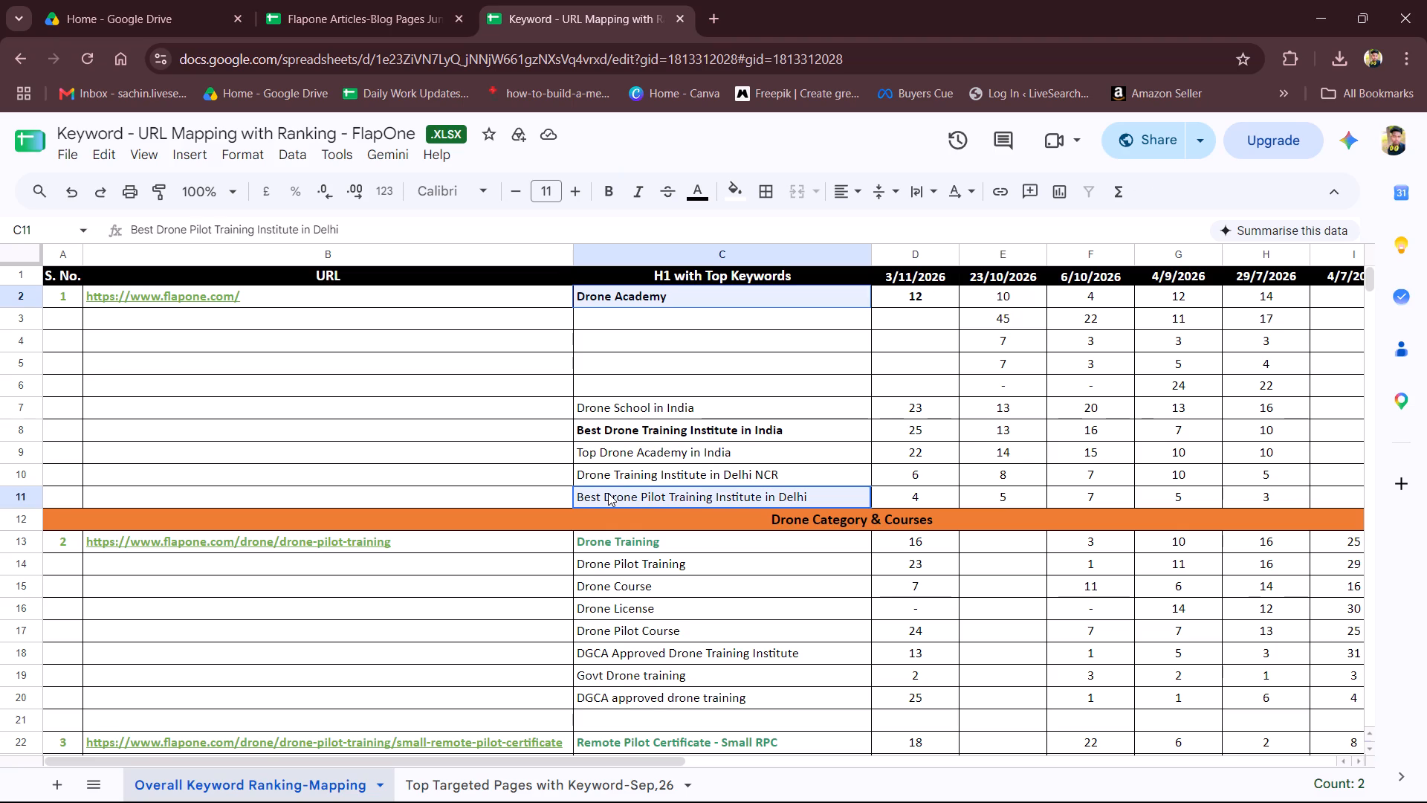
left_click(620, 301, "shift")
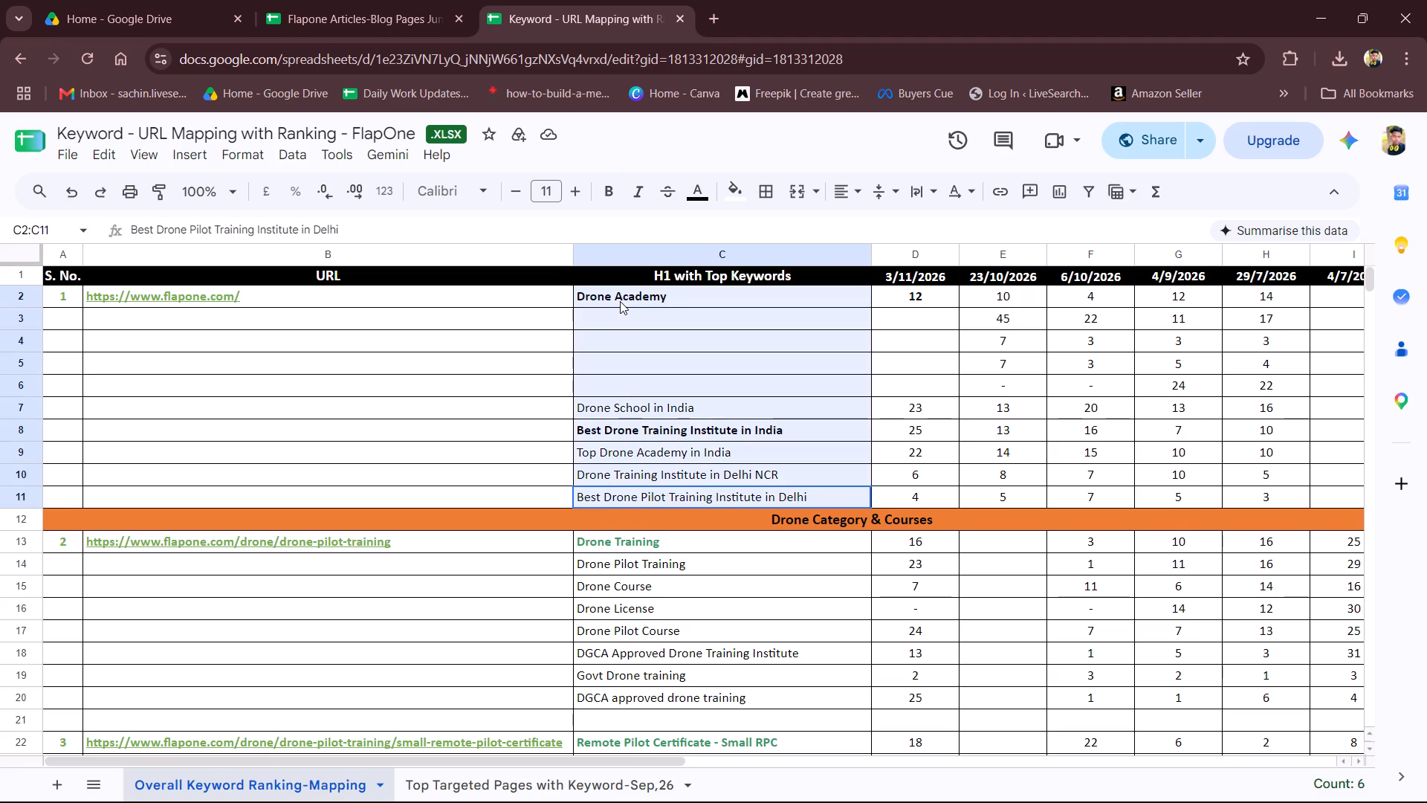
key("ctrl+v")
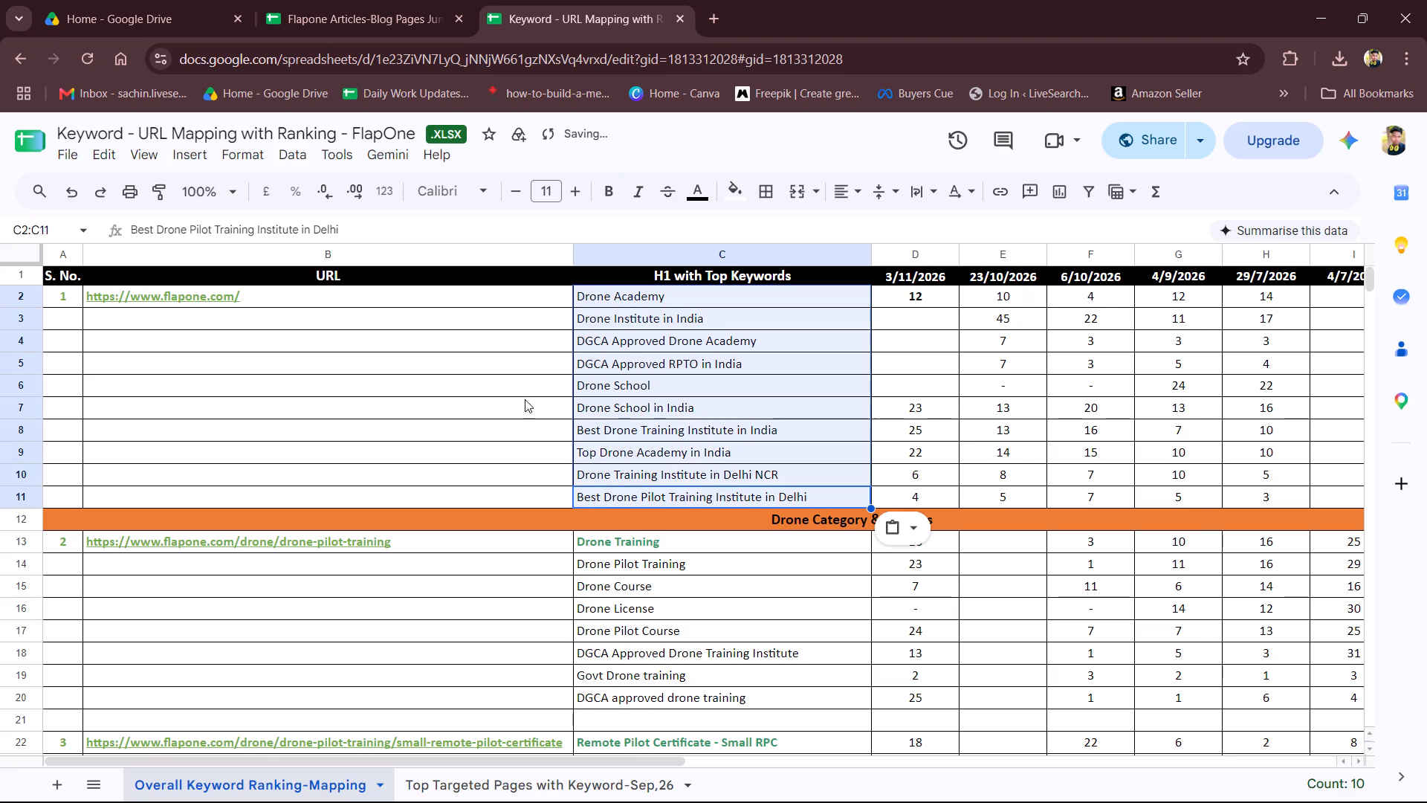
left_click(511, 401)
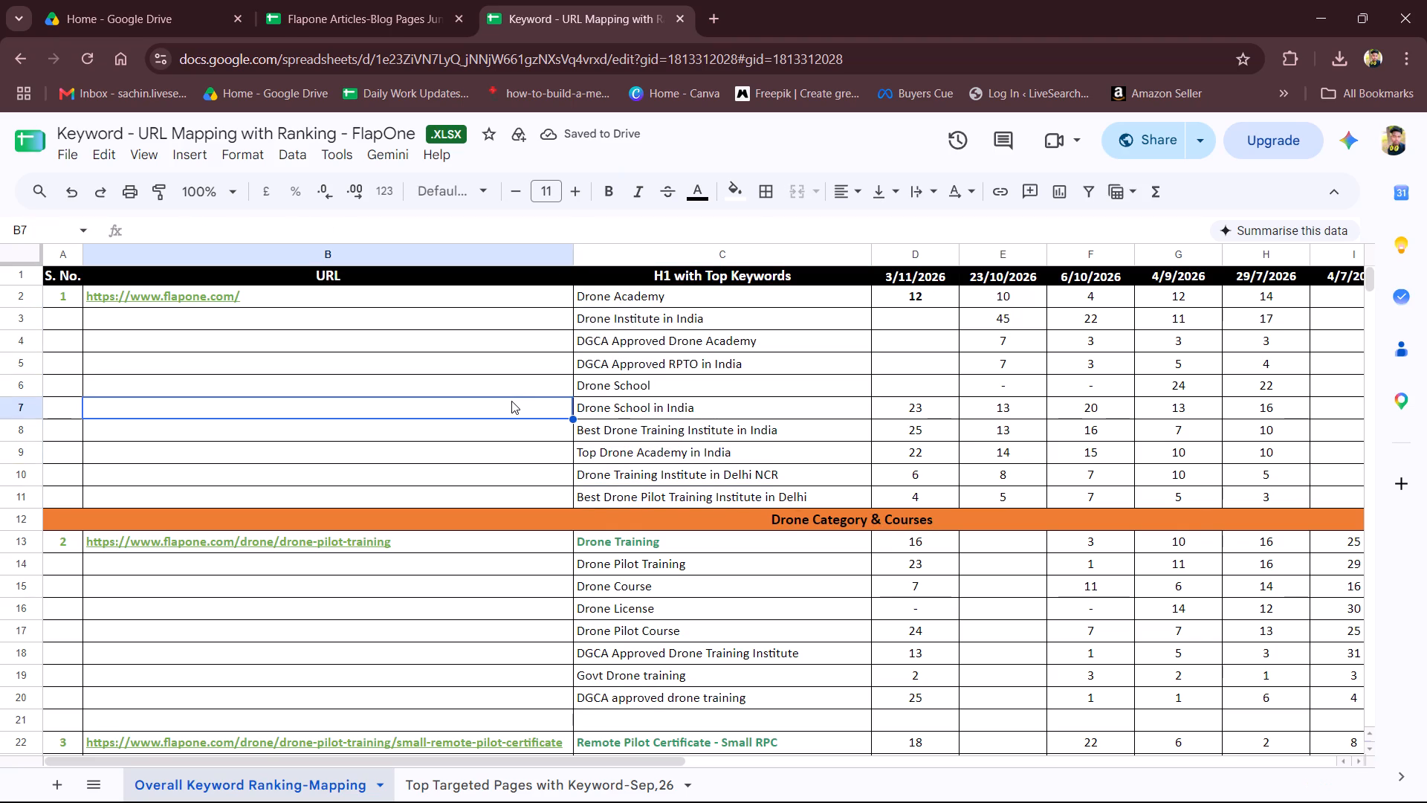
Compare the blog's introduction and first sections with the target keywords in Top Targeted Pages with Keyword-Sep,26 and Overall Keyword Ranking-Mapping.
left_click(521, 780)
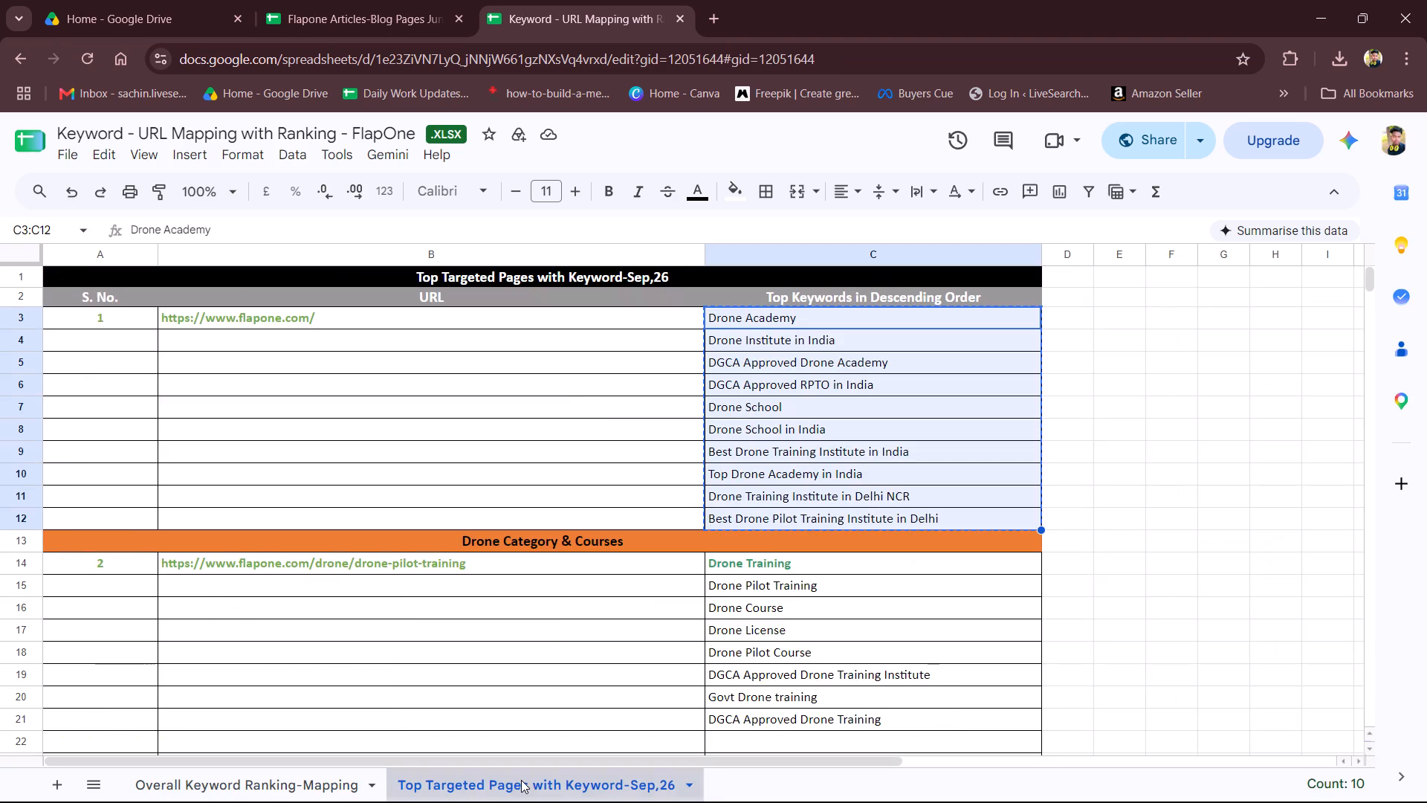
scroll(566, 580, "down", 7)
scroll(566, 580, "up", 7)
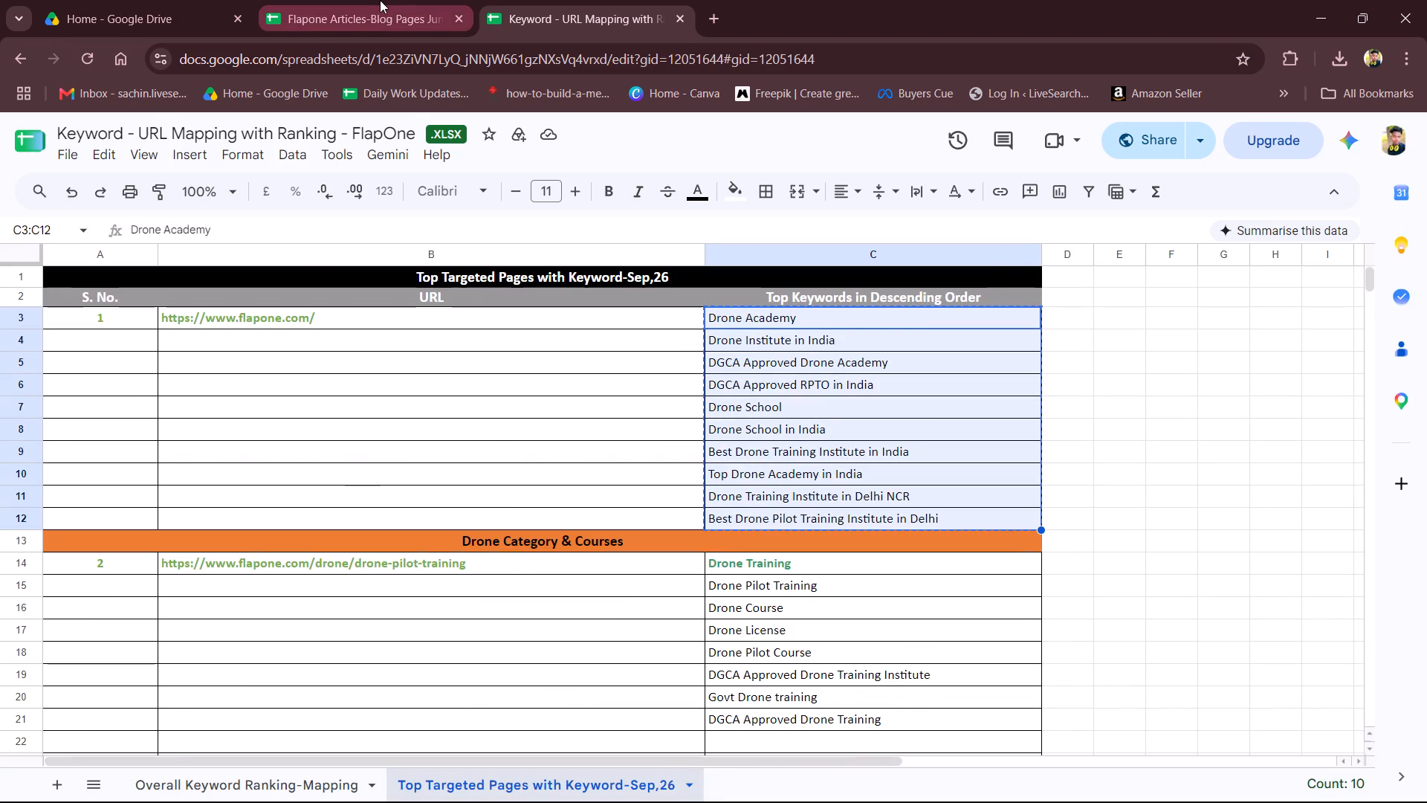
key("alt+Tab")
scroll(426, 421, "up", 7)
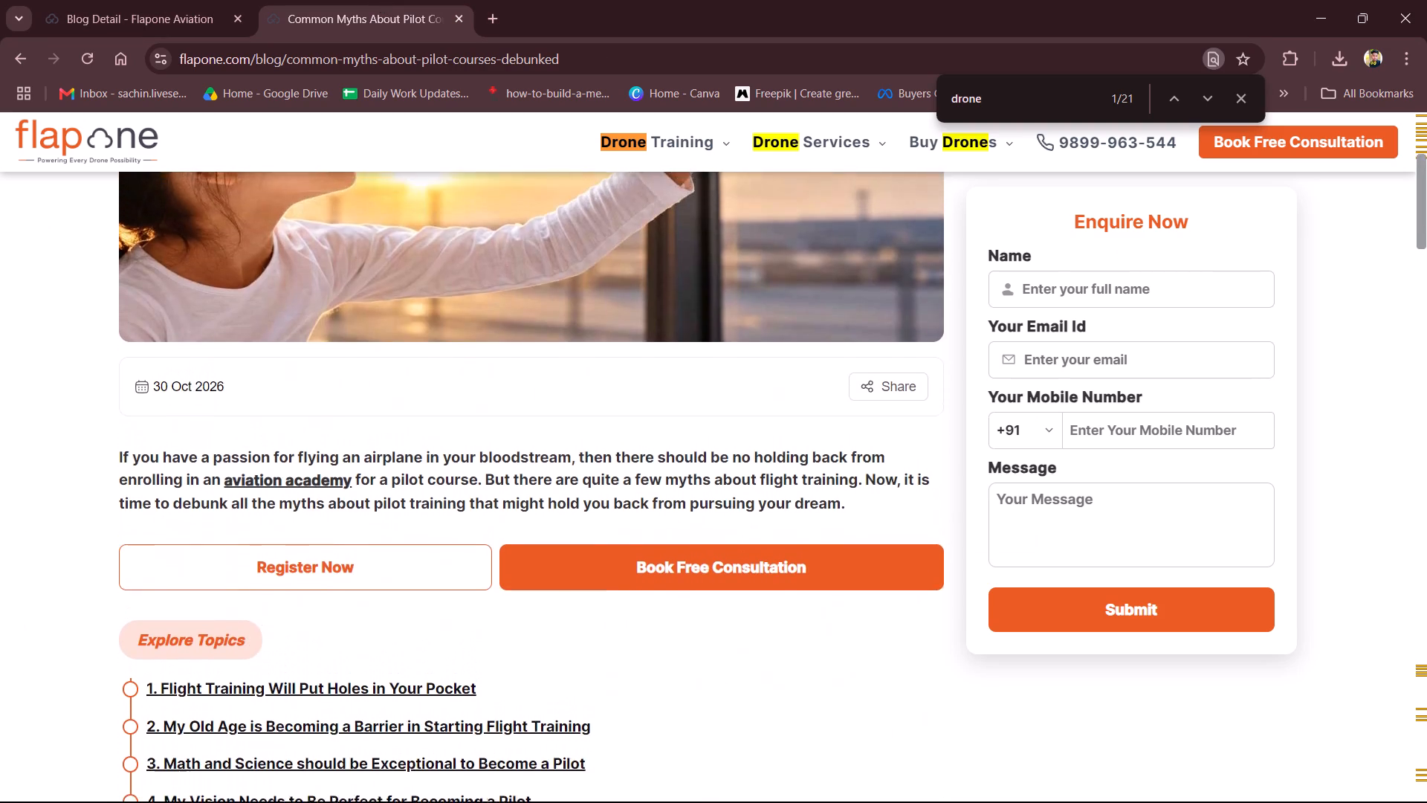
scroll(426, 421, "down", 3)
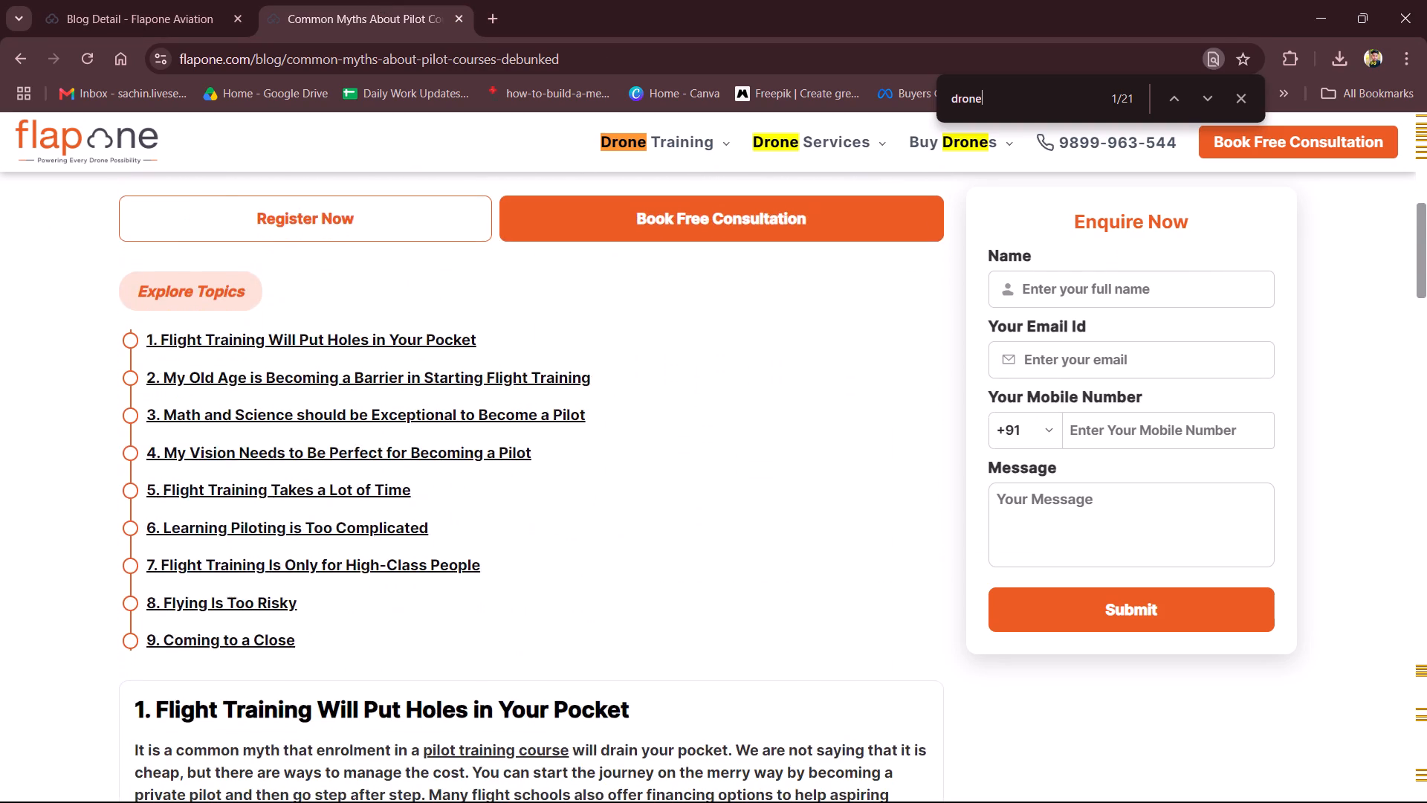
scroll(426, 421, "down", 4)
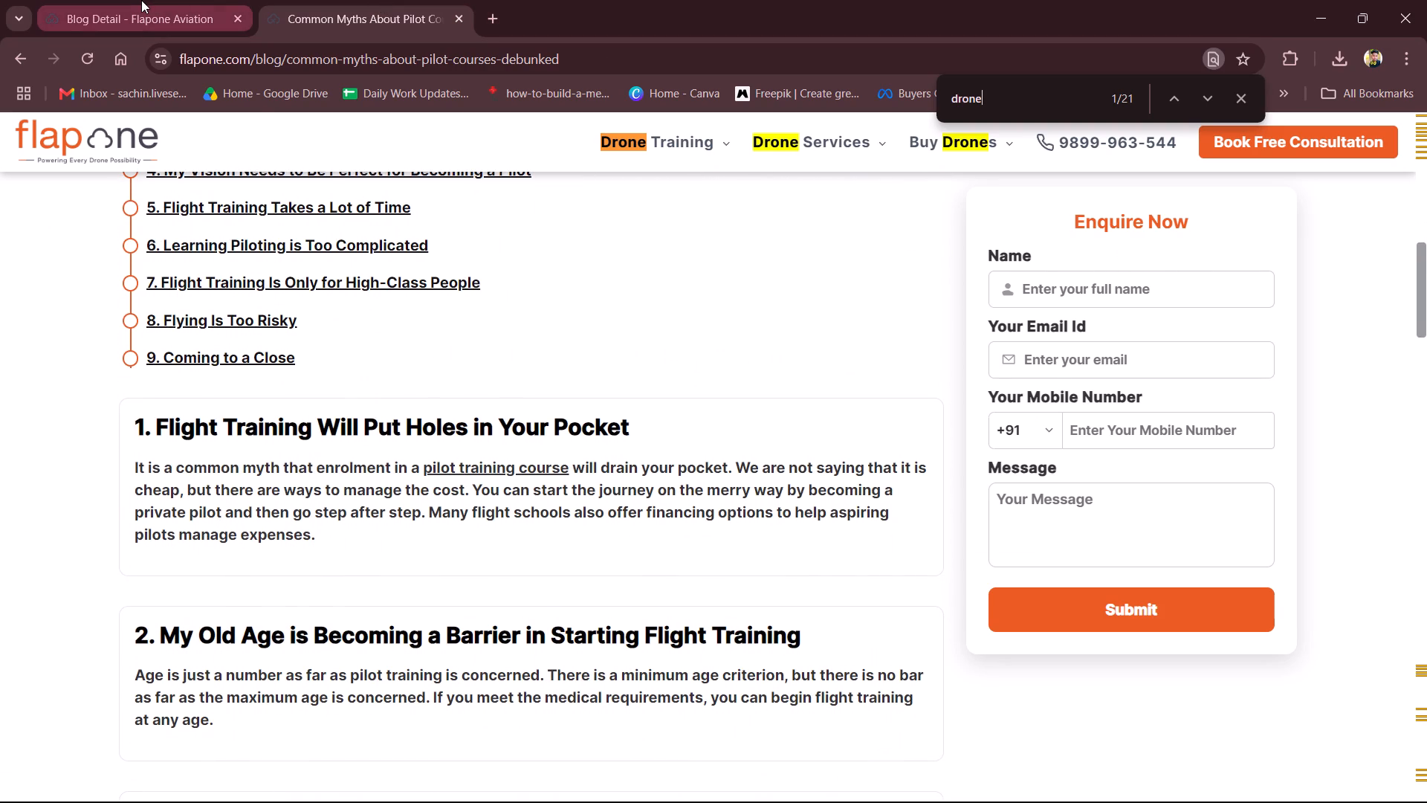
key("alt+Tab")
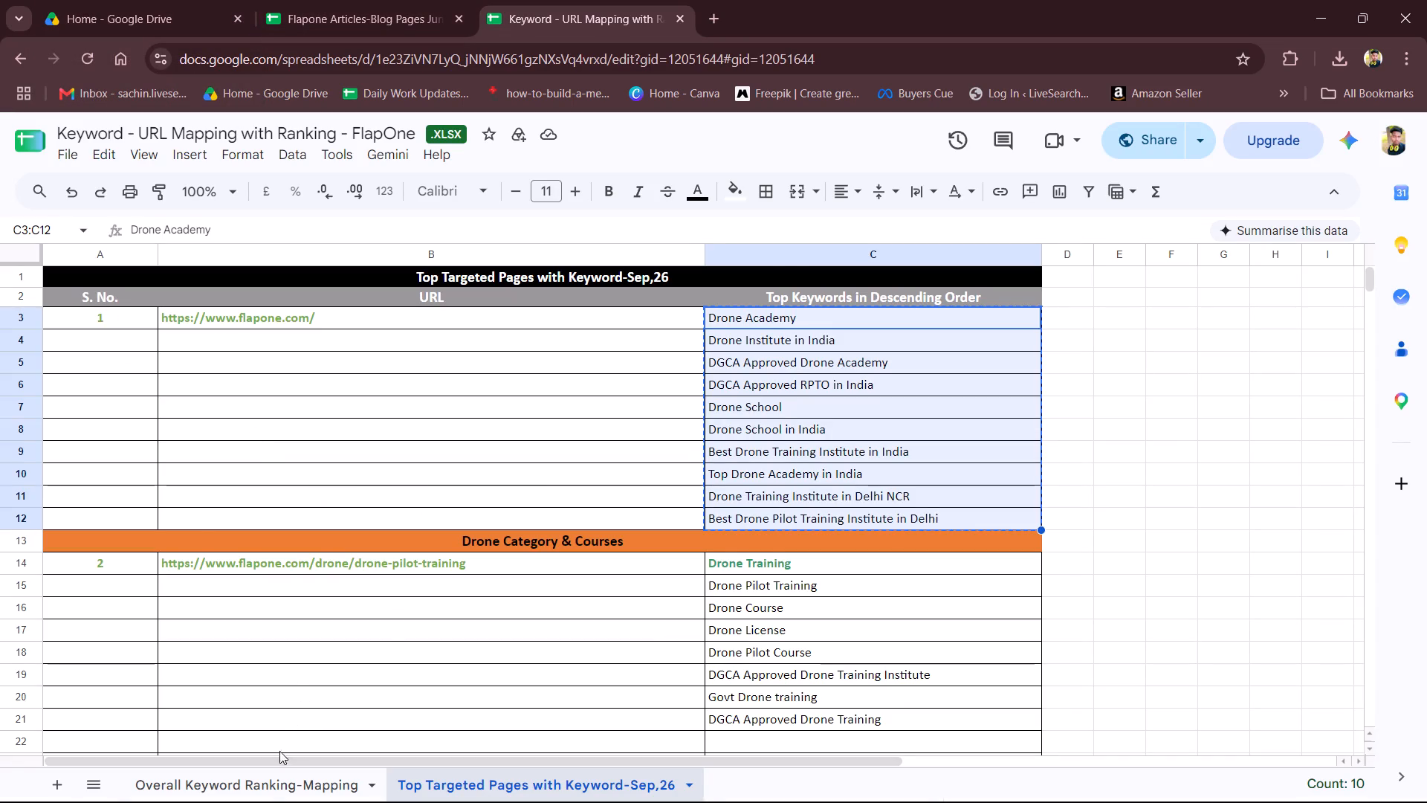
left_click(271, 791)
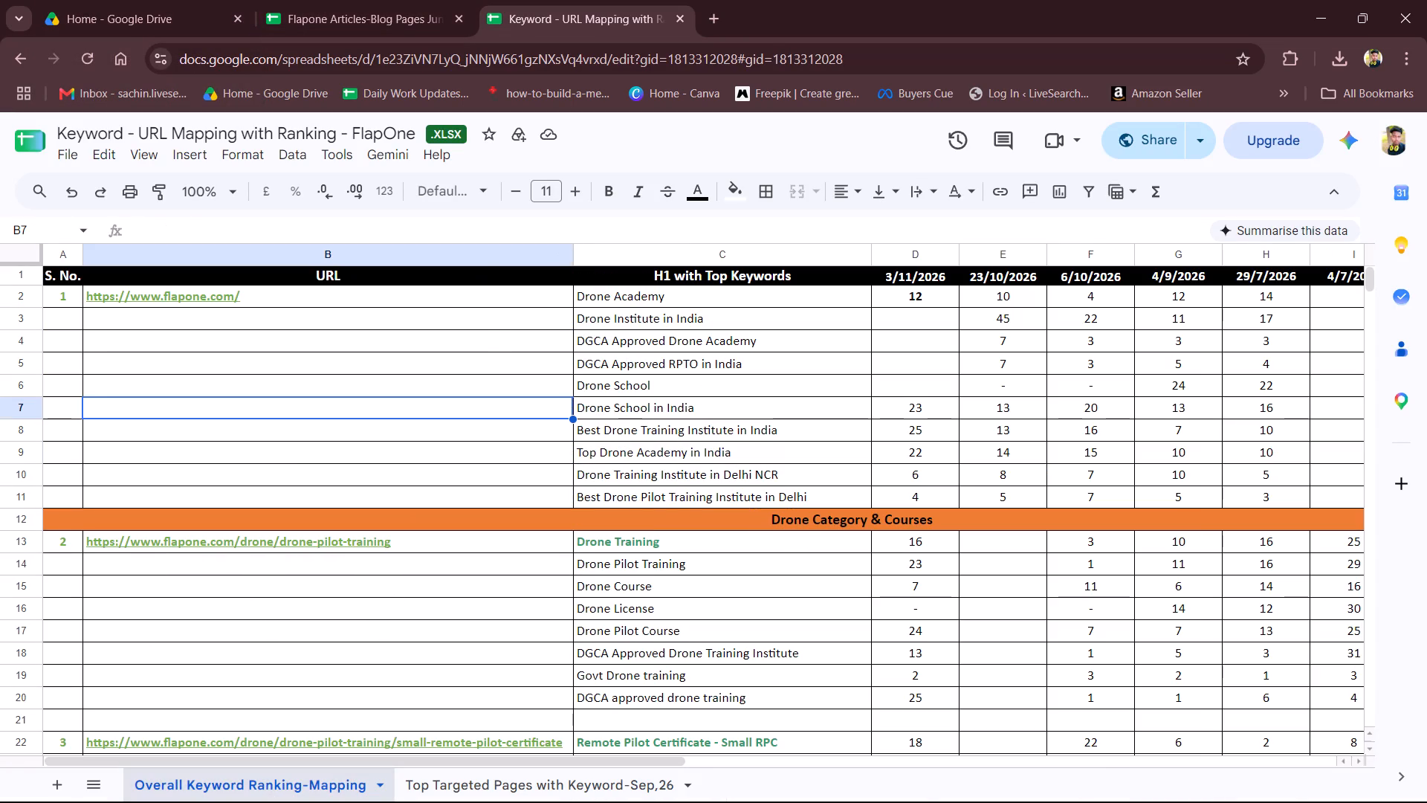
key("alt+Tab")
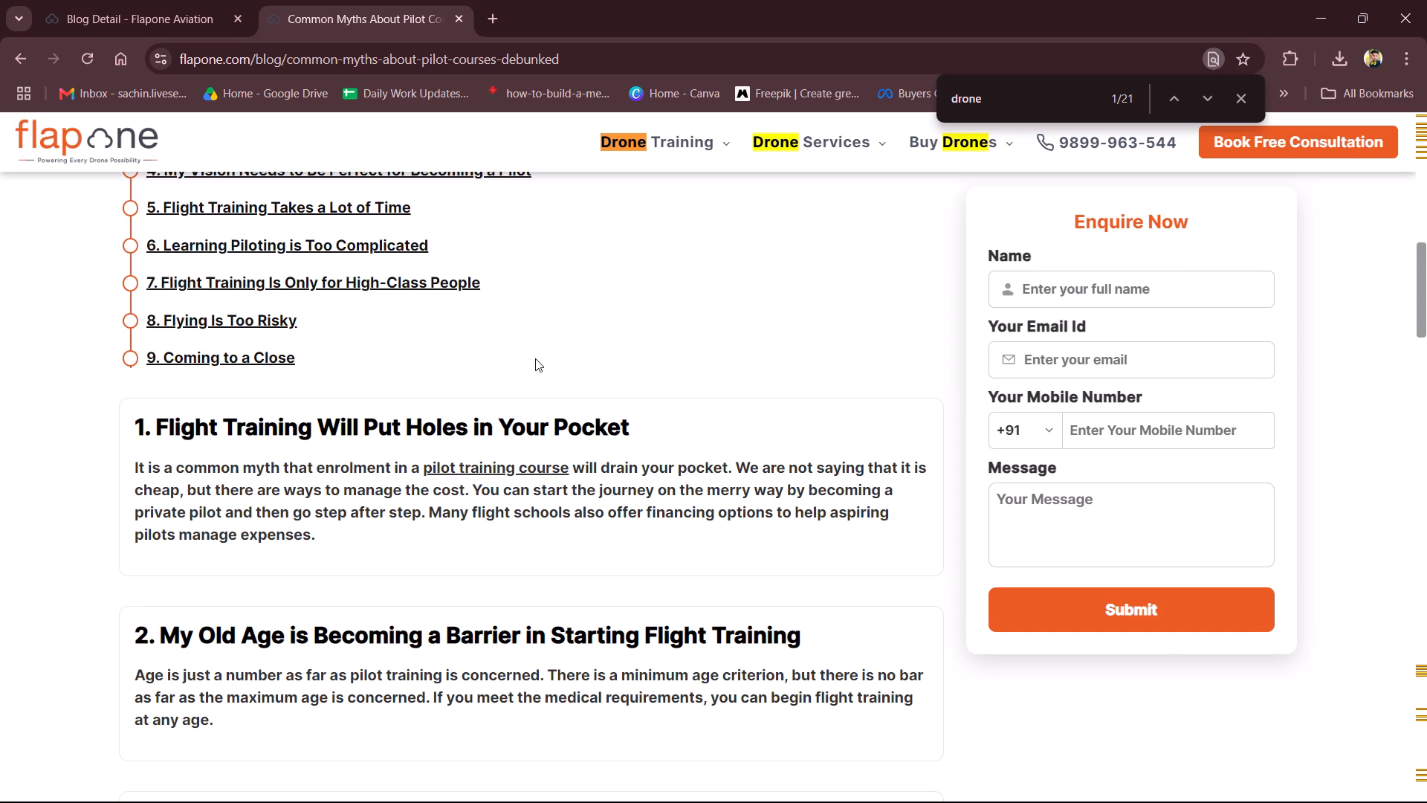
key("alt+Tab")
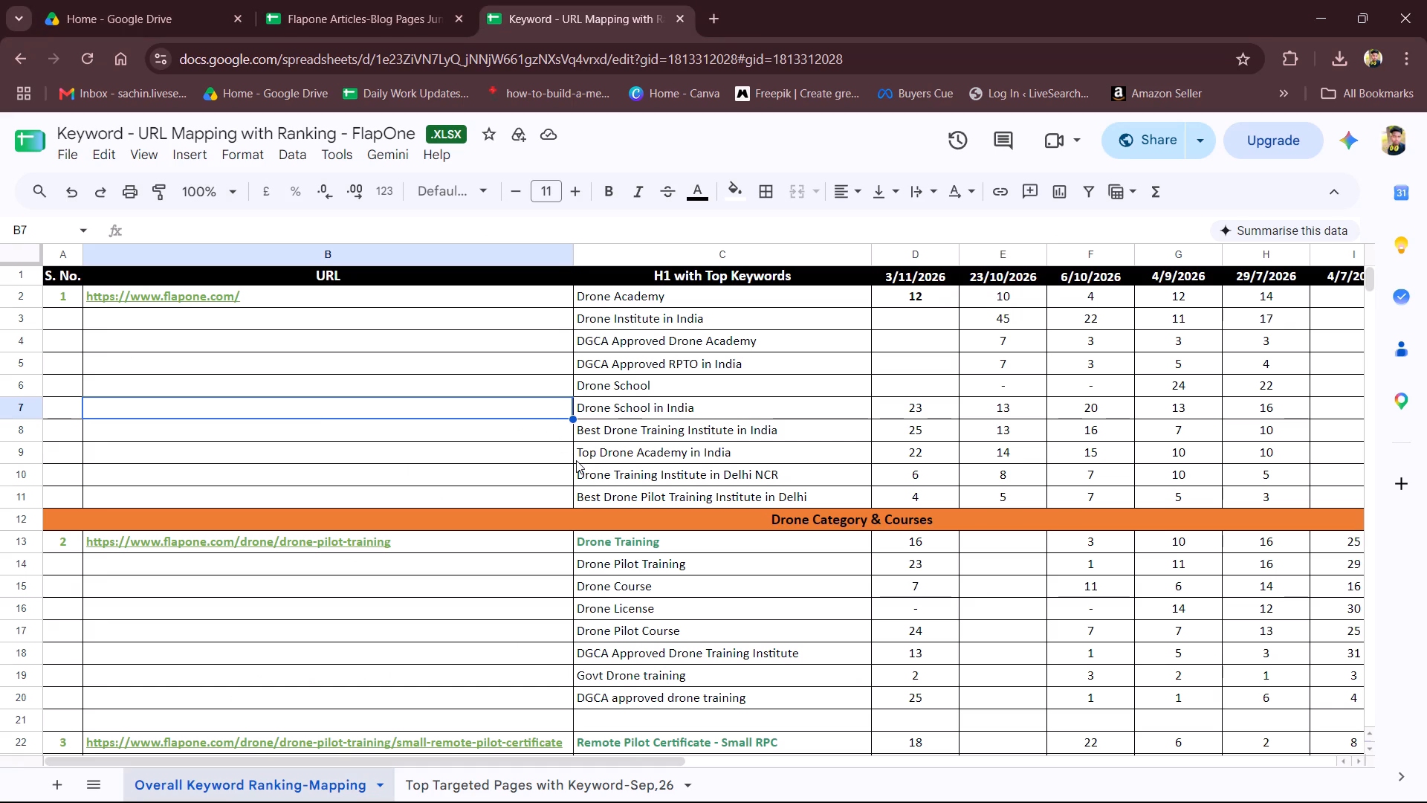
Read the live pilot courses myths blog from section 2 through Coming to a Close, checking its existing internal links.
key("alt+Tab")
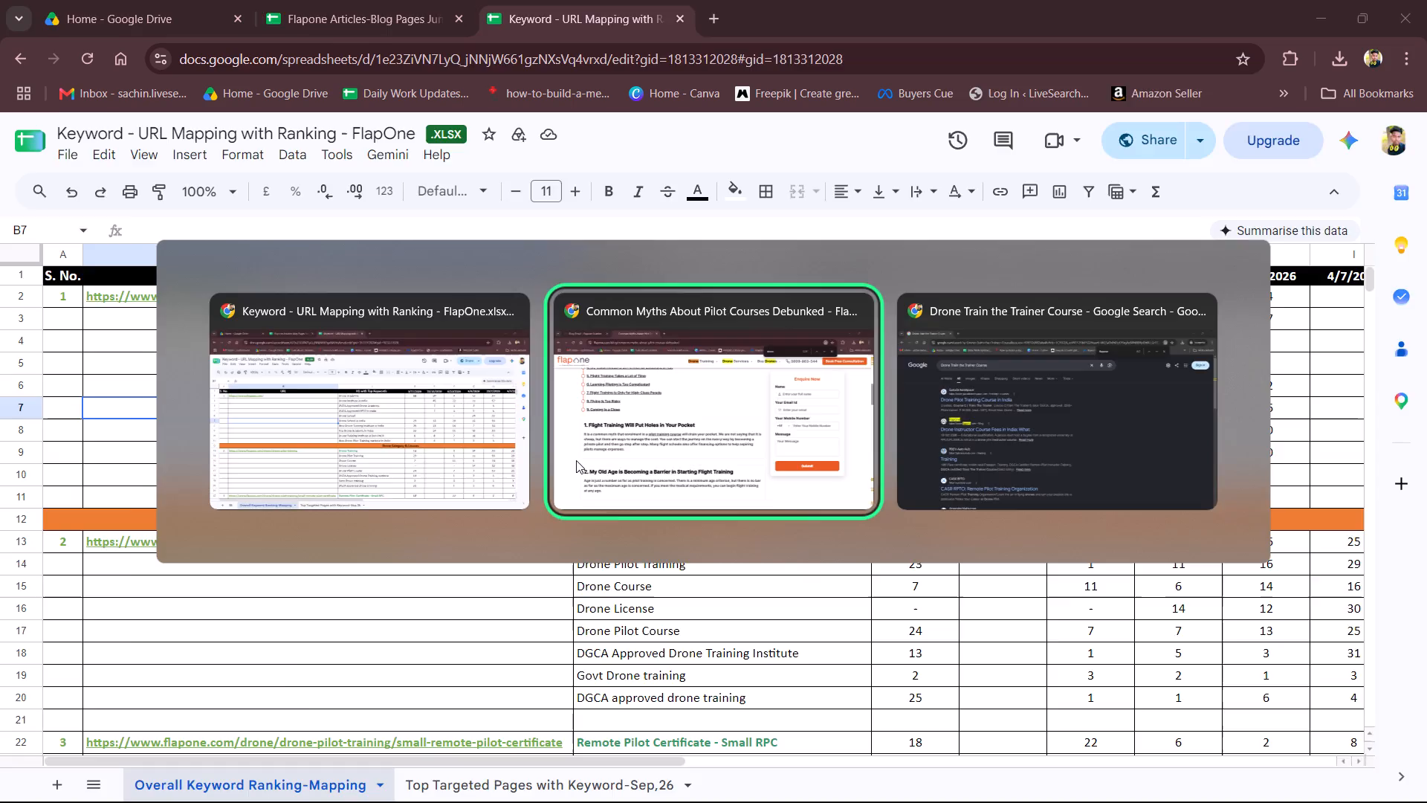
scroll(546, 582, "down", 5)
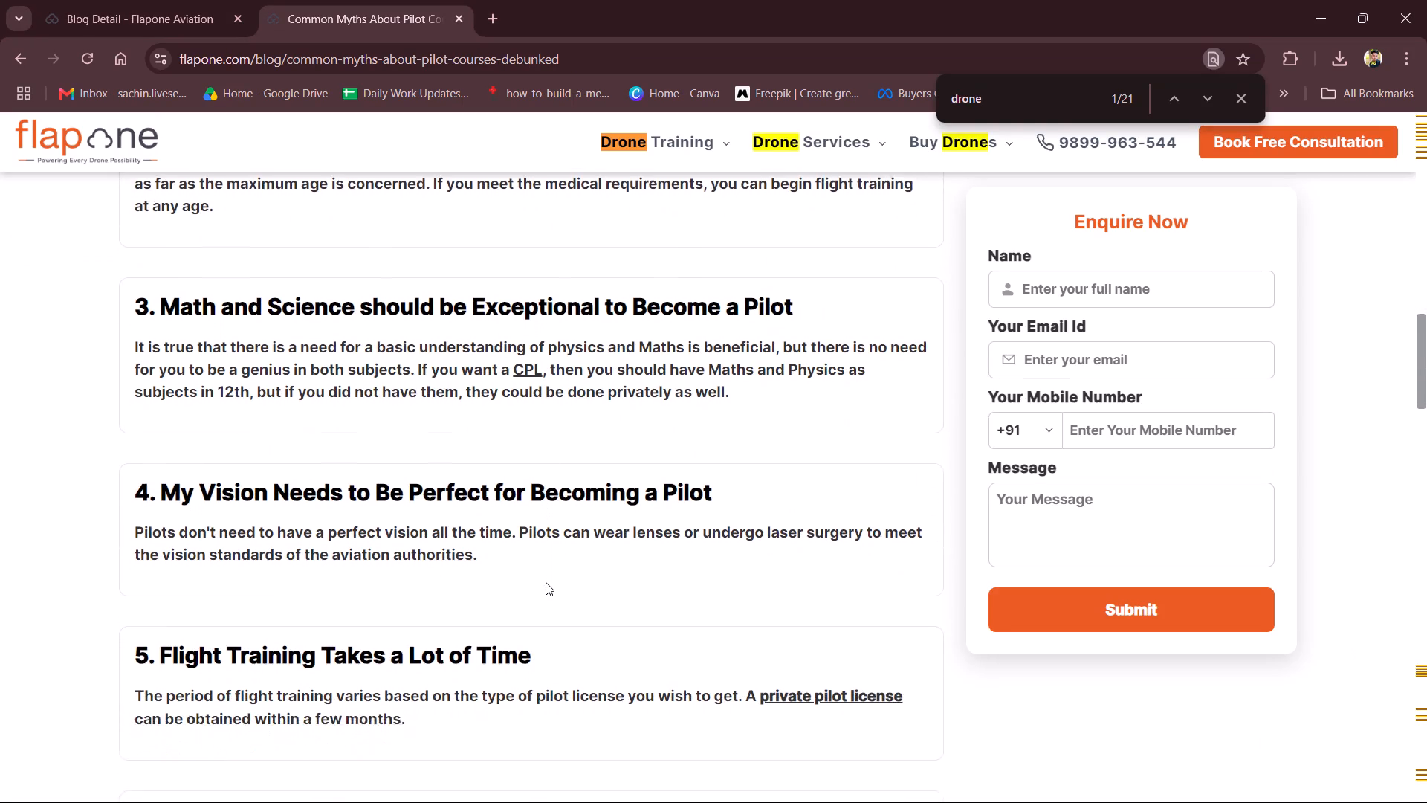
scroll(546, 582, "down", 2)
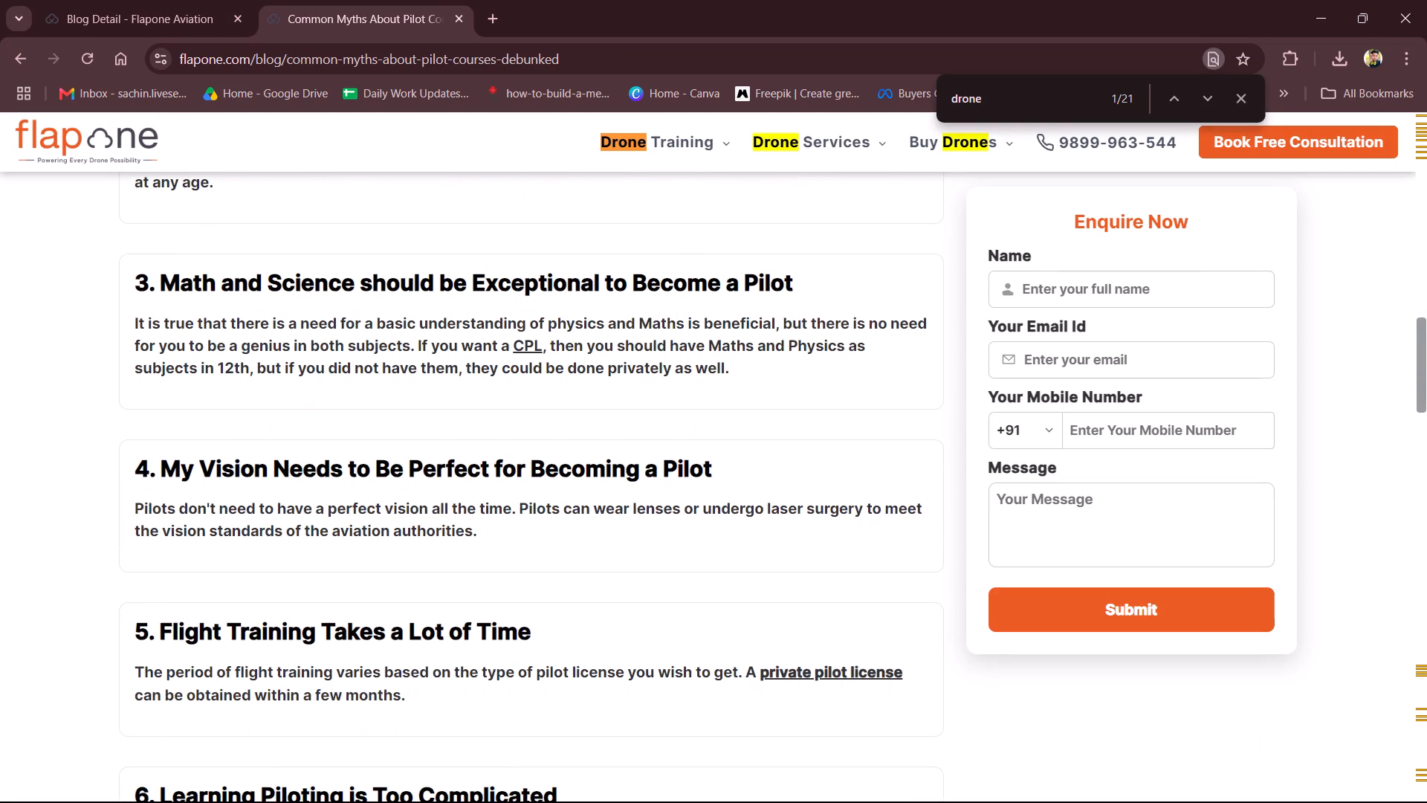
scroll(526, 342, "down", 5)
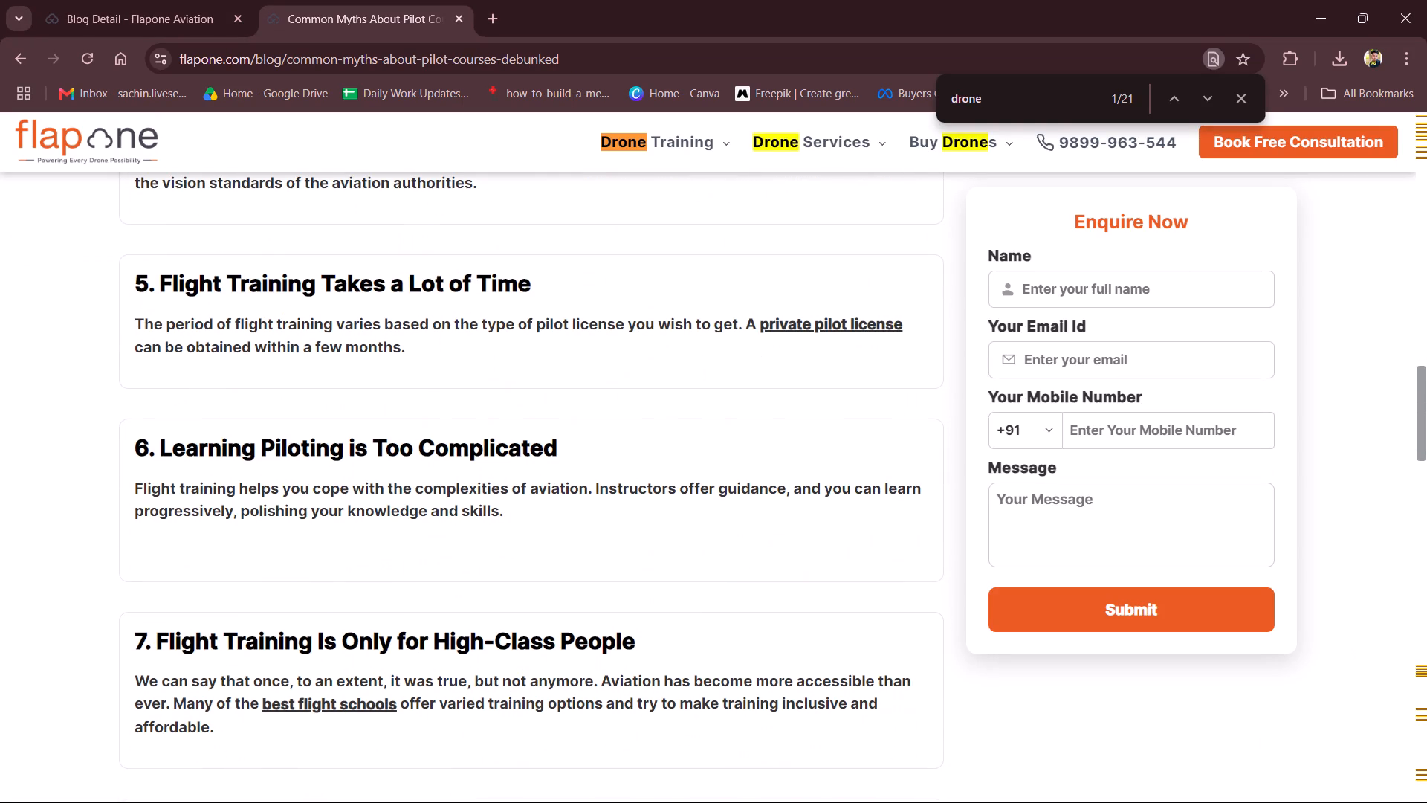
scroll(821, 318, "down", 3)
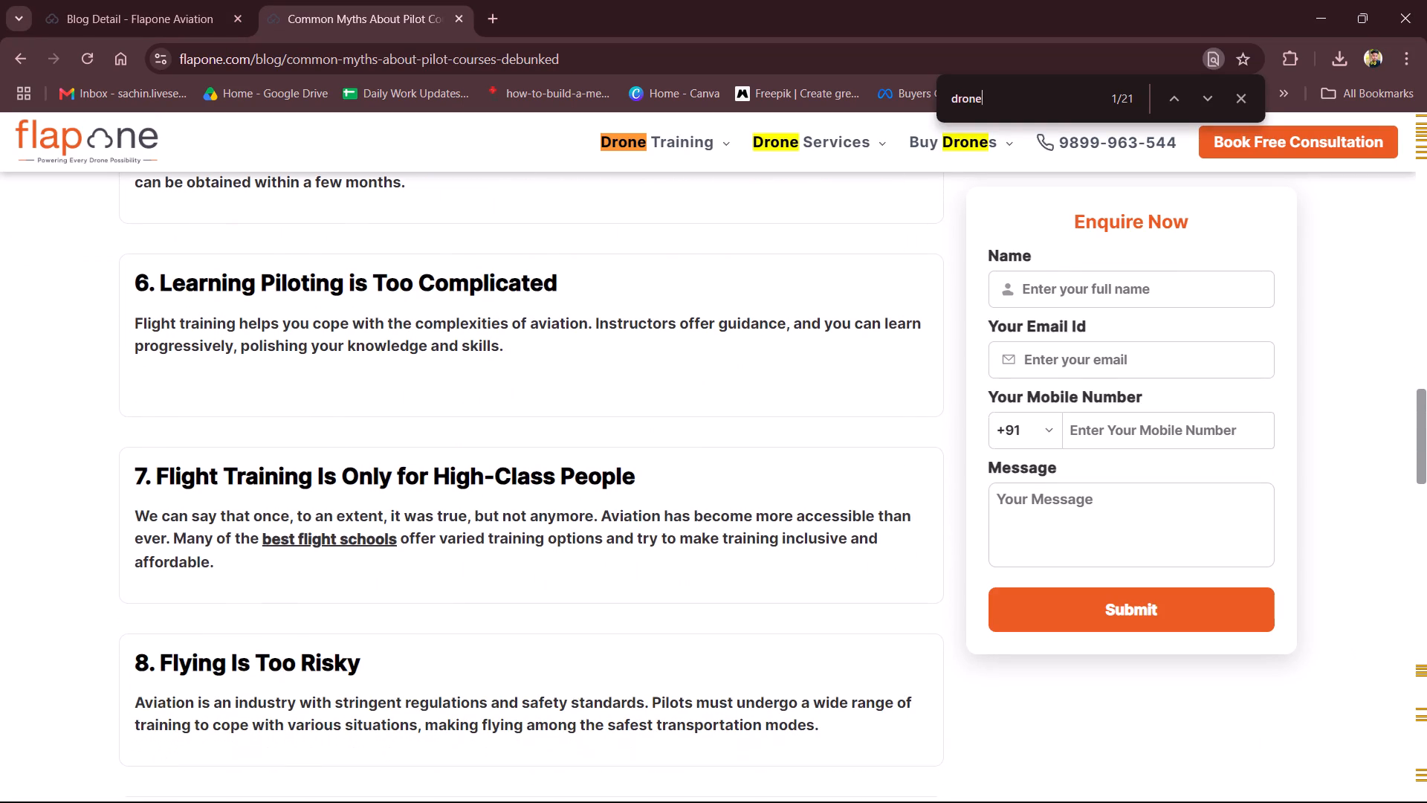
scroll(337, 547, "down", 2)
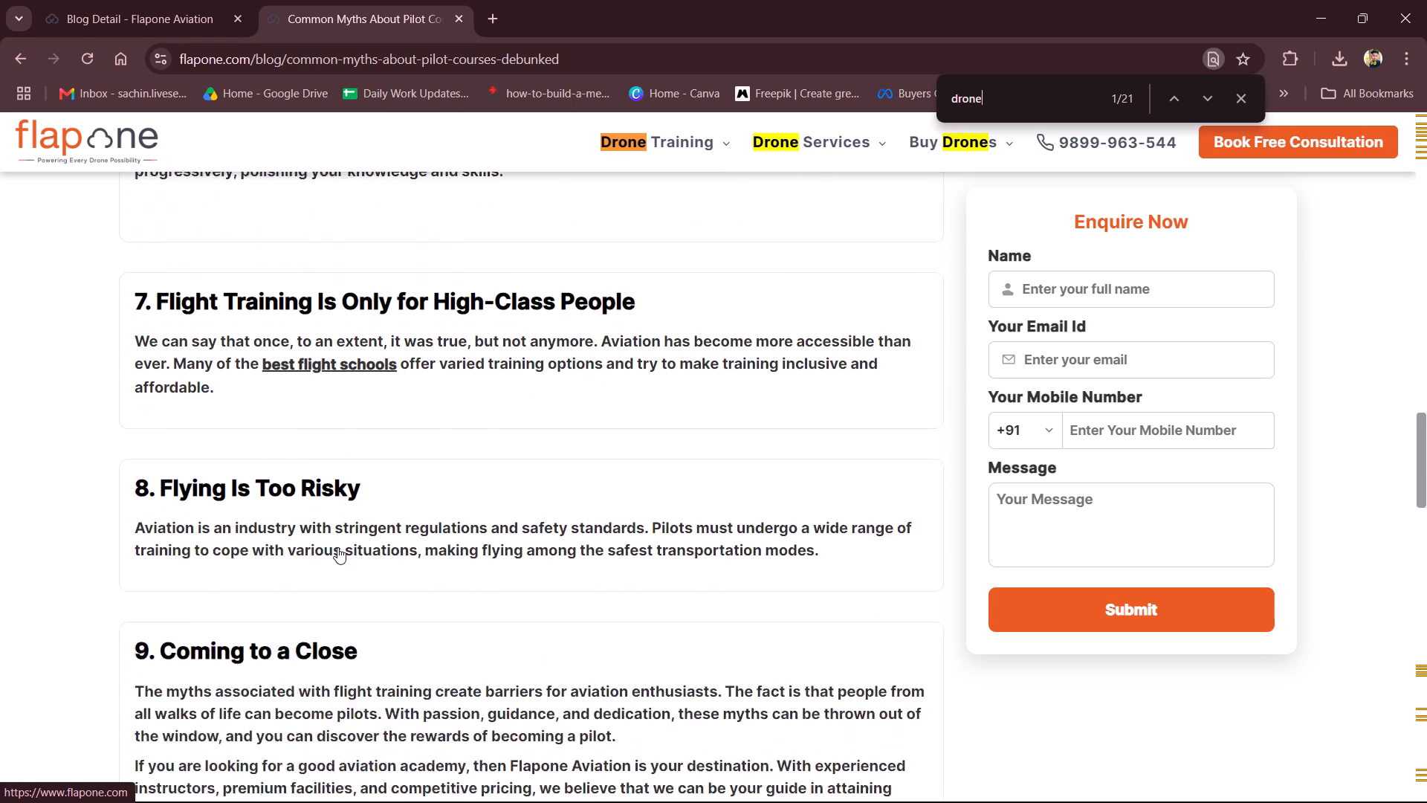
scroll(337, 547, "down", 4)
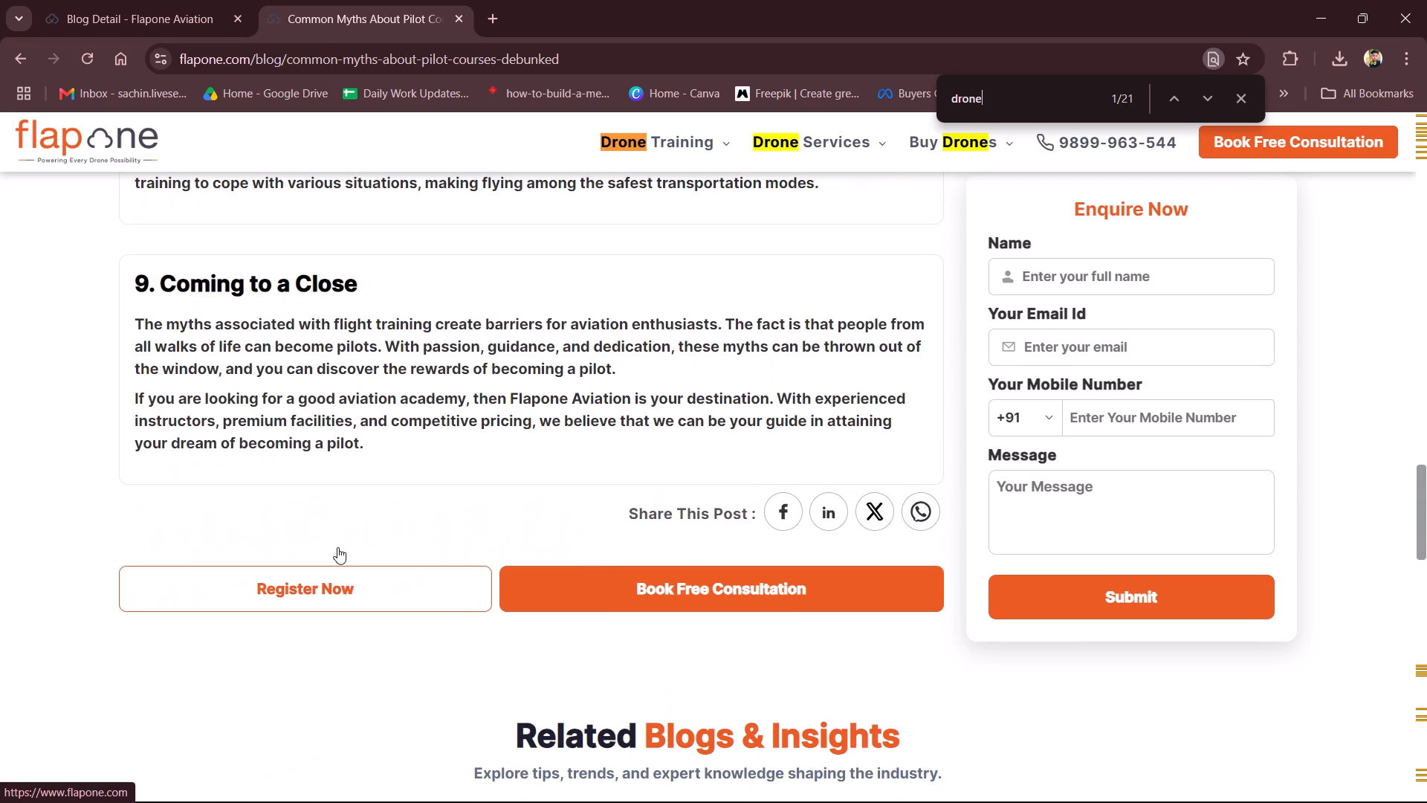
scroll(337, 547, "up", 10)
In the blog's Update Blog form, remove the bold formatting from "aviation academy" in the Main Description.
left_click(118, 0)
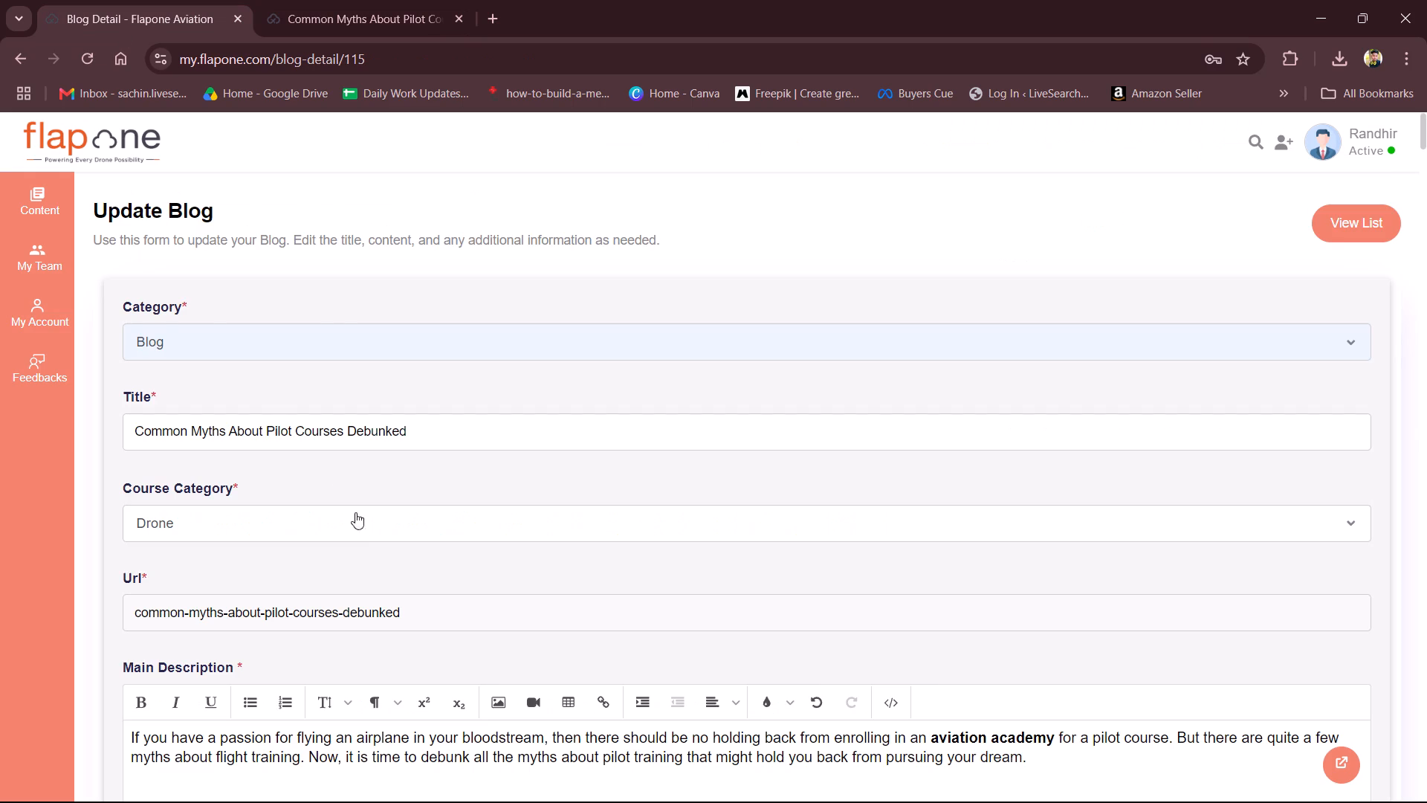
scroll(365, 532, "down", 3)
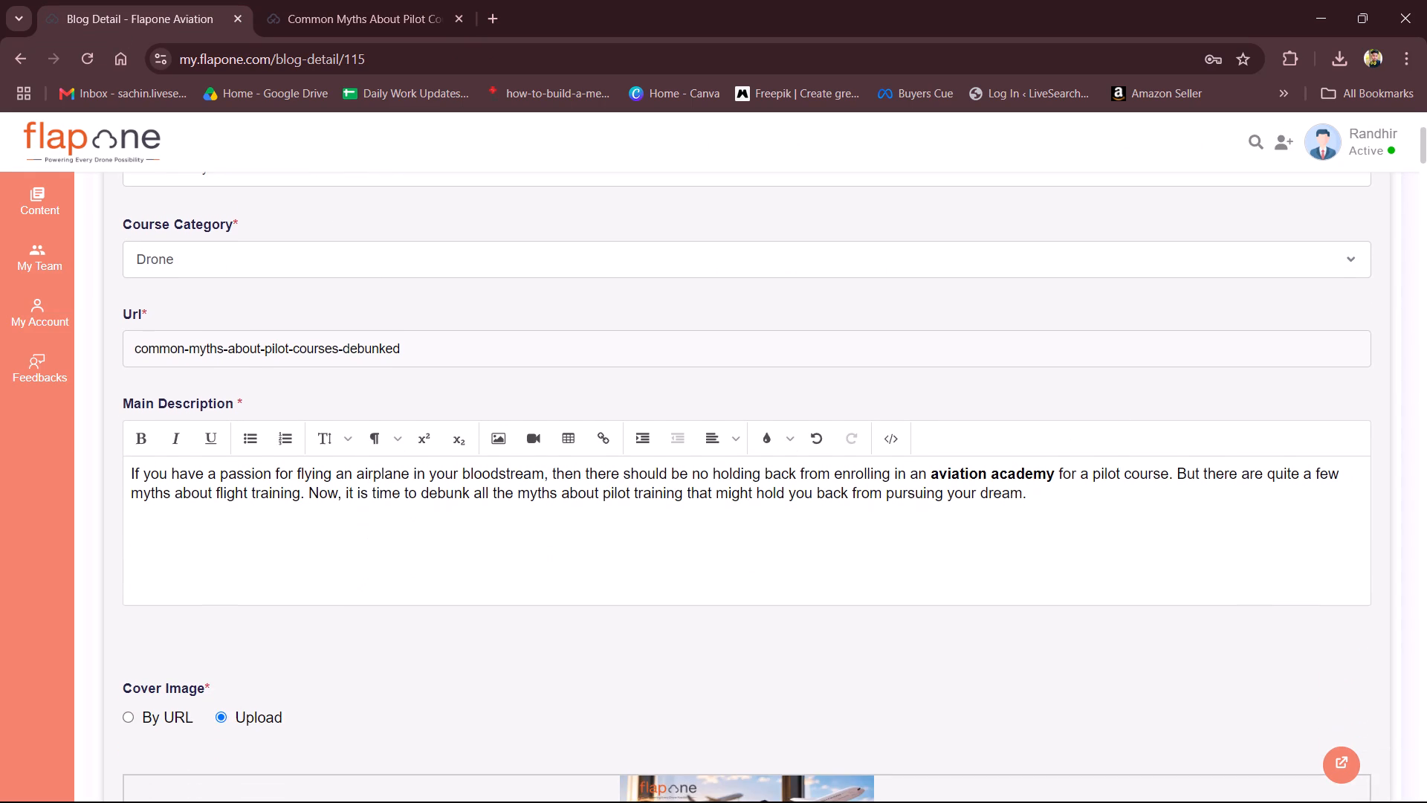
left_click(1047, 492)
key("Up")
key("ctrl+Right")
key("ctrl+shift+Left")
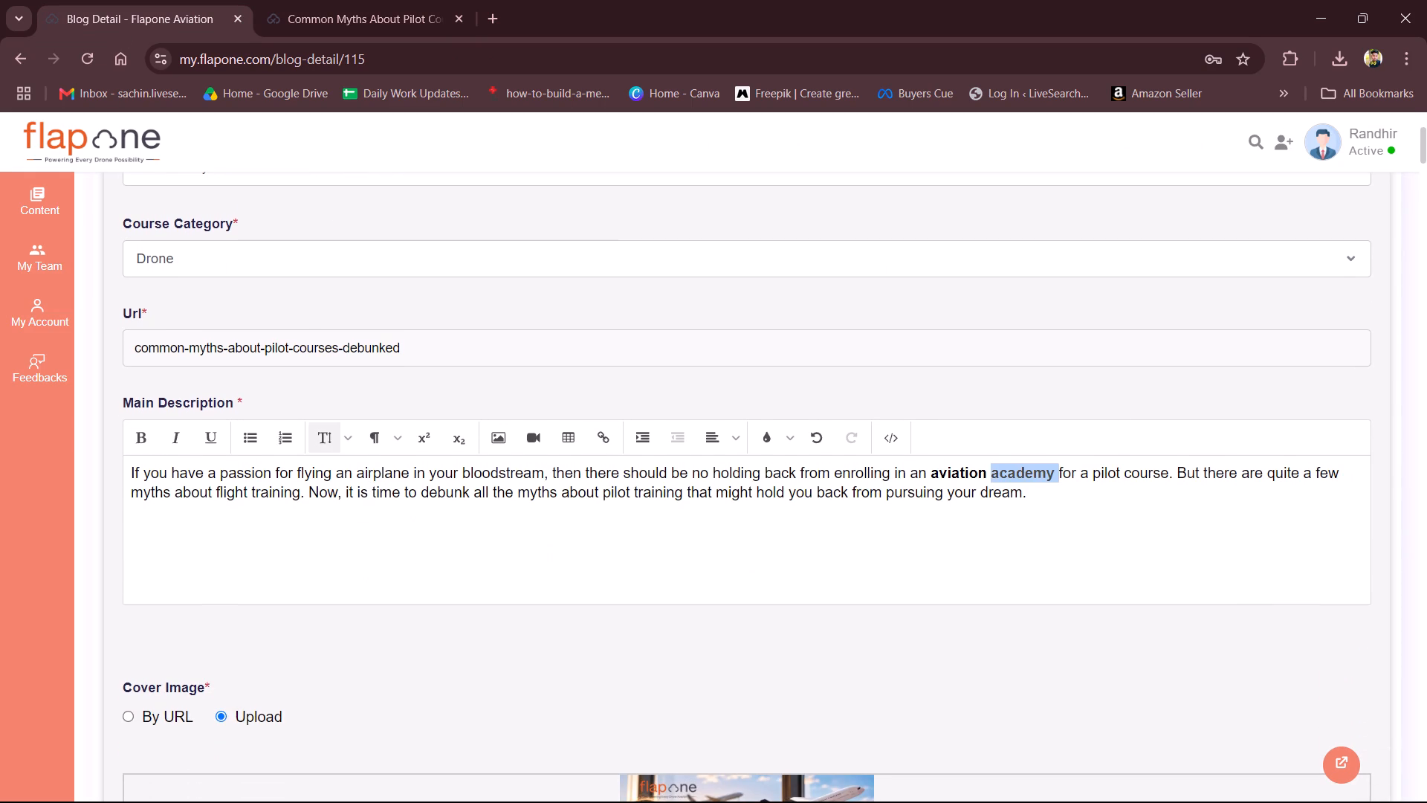
key("ctrl+shift+Left")
key("ctrl+b")
key("ctrl+b")
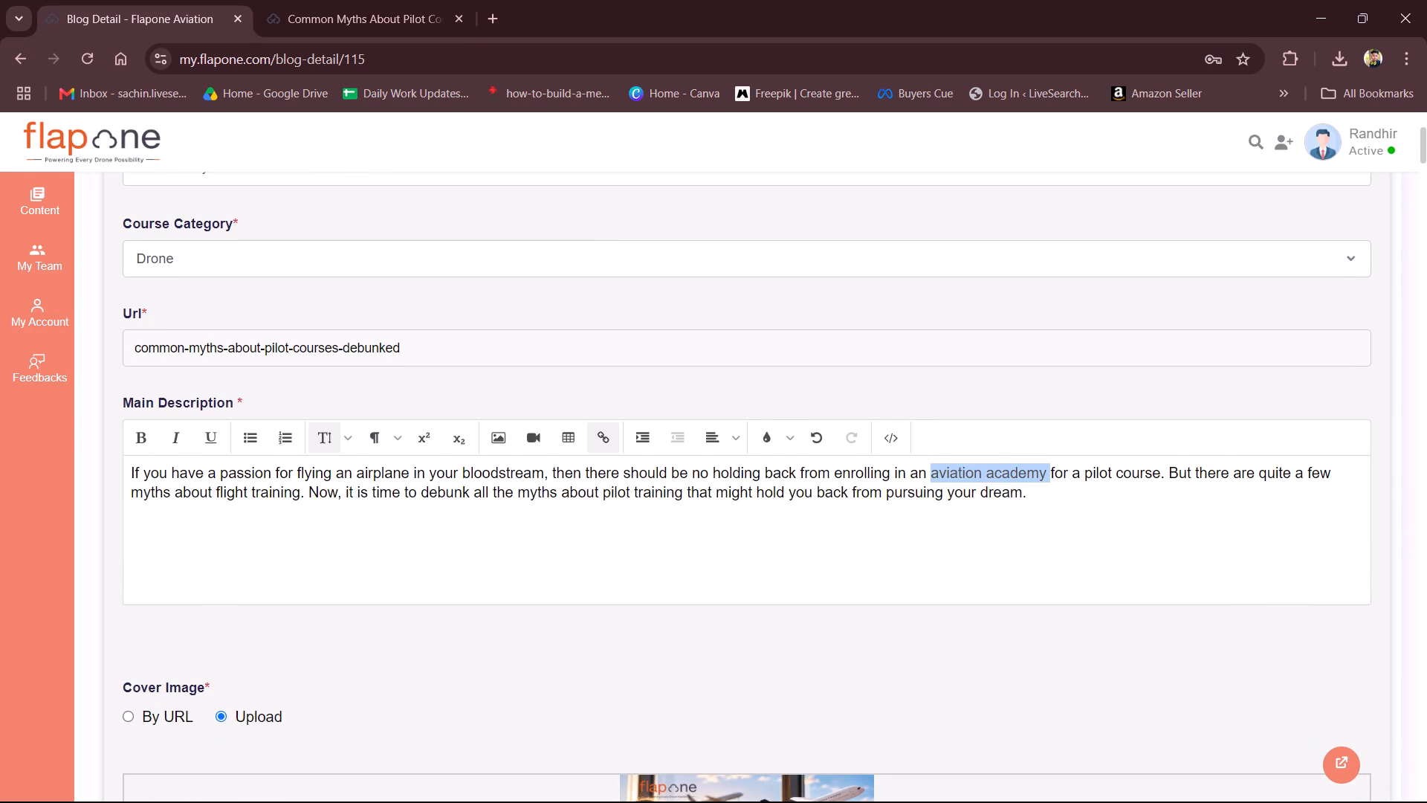
scroll(1047, 492, "down", 11)
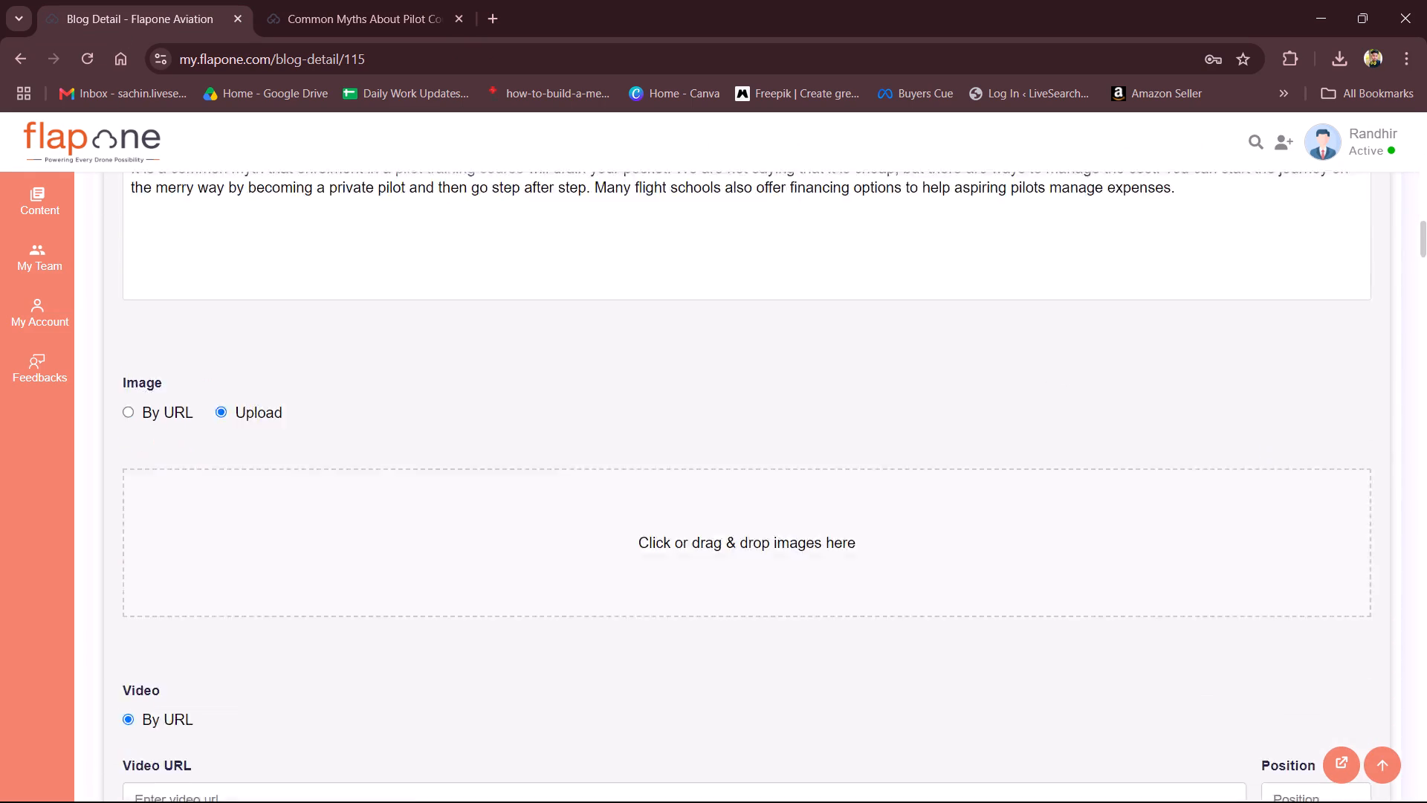
scroll(1047, 492, "down", 5)
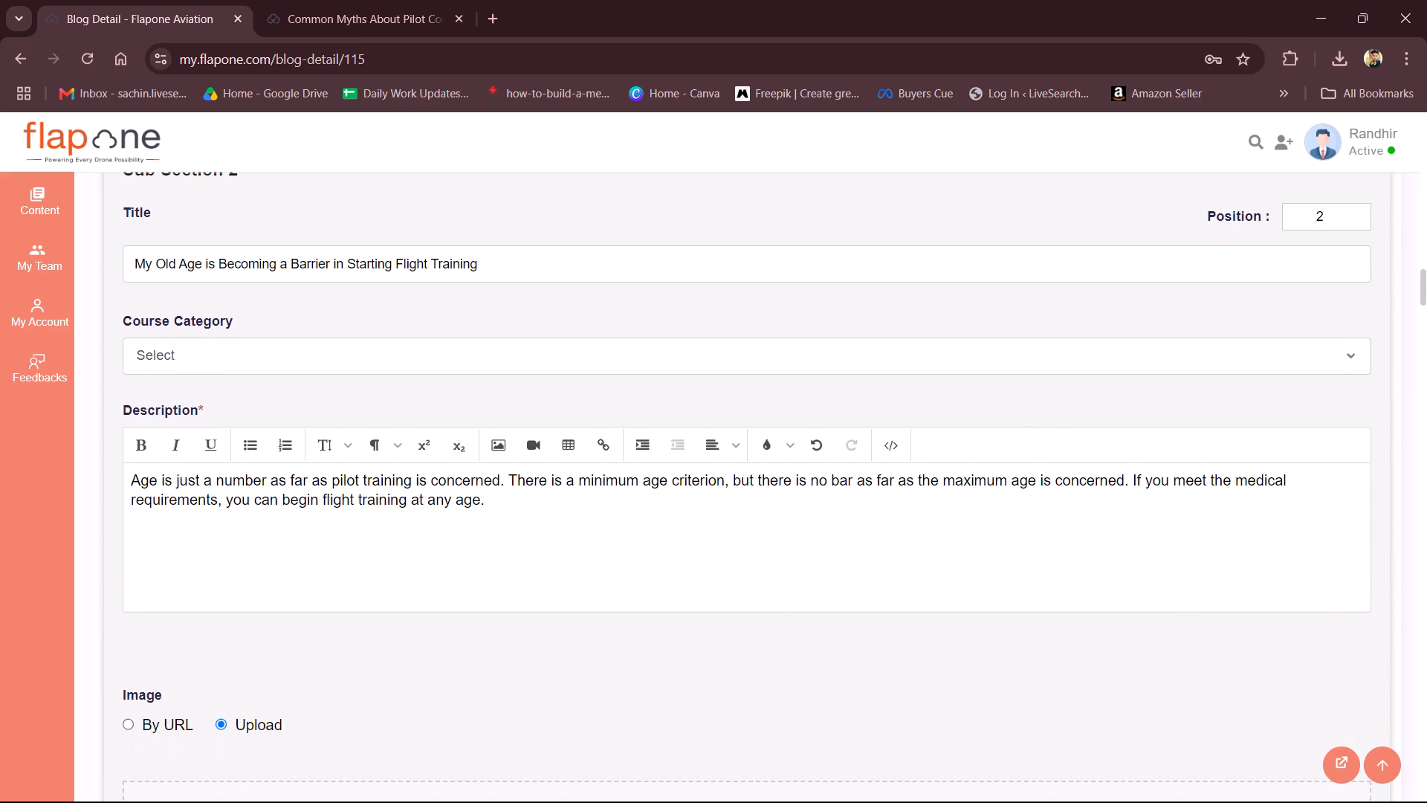
scroll(1047, 492, "up", 5)
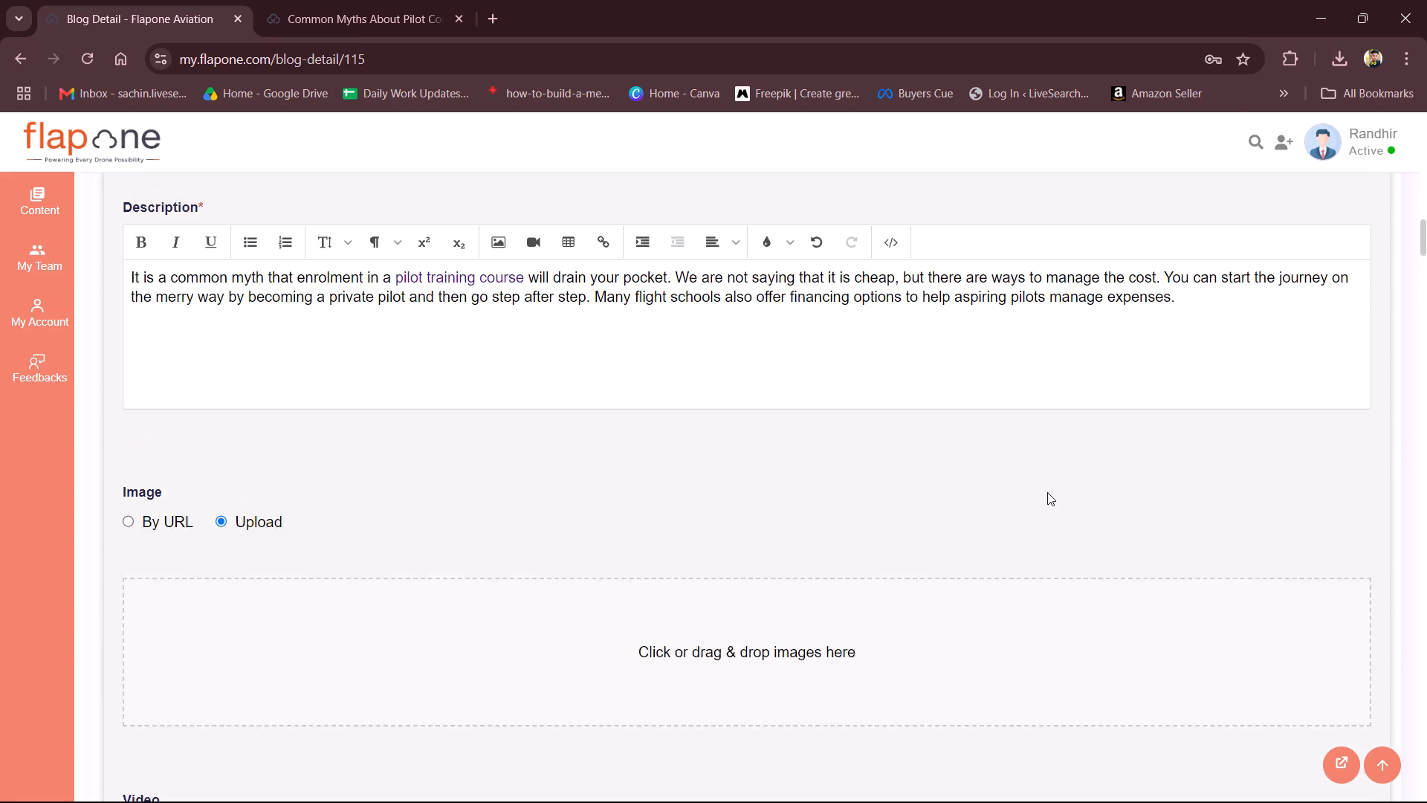
scroll(1047, 492, "up", 3)
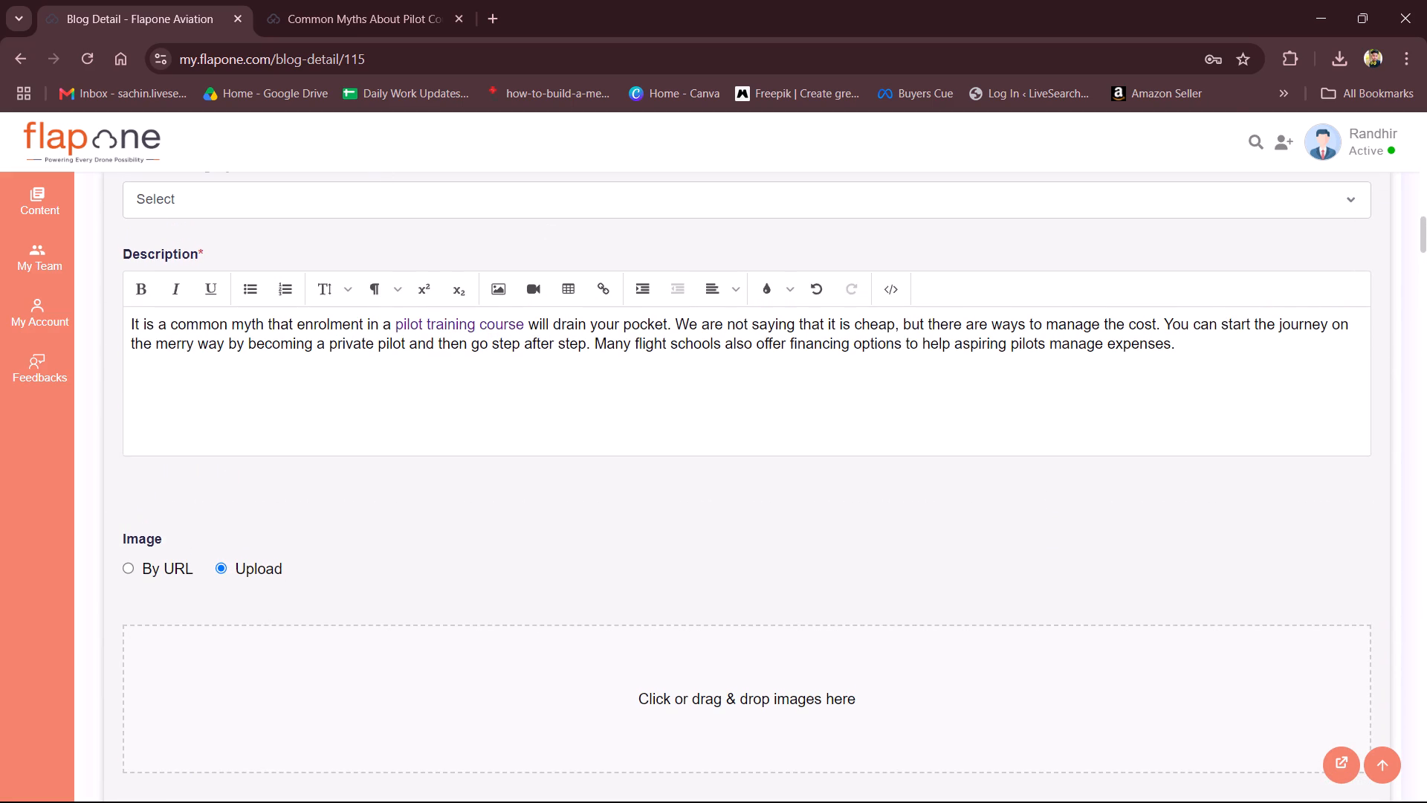
left_click(458, 322)
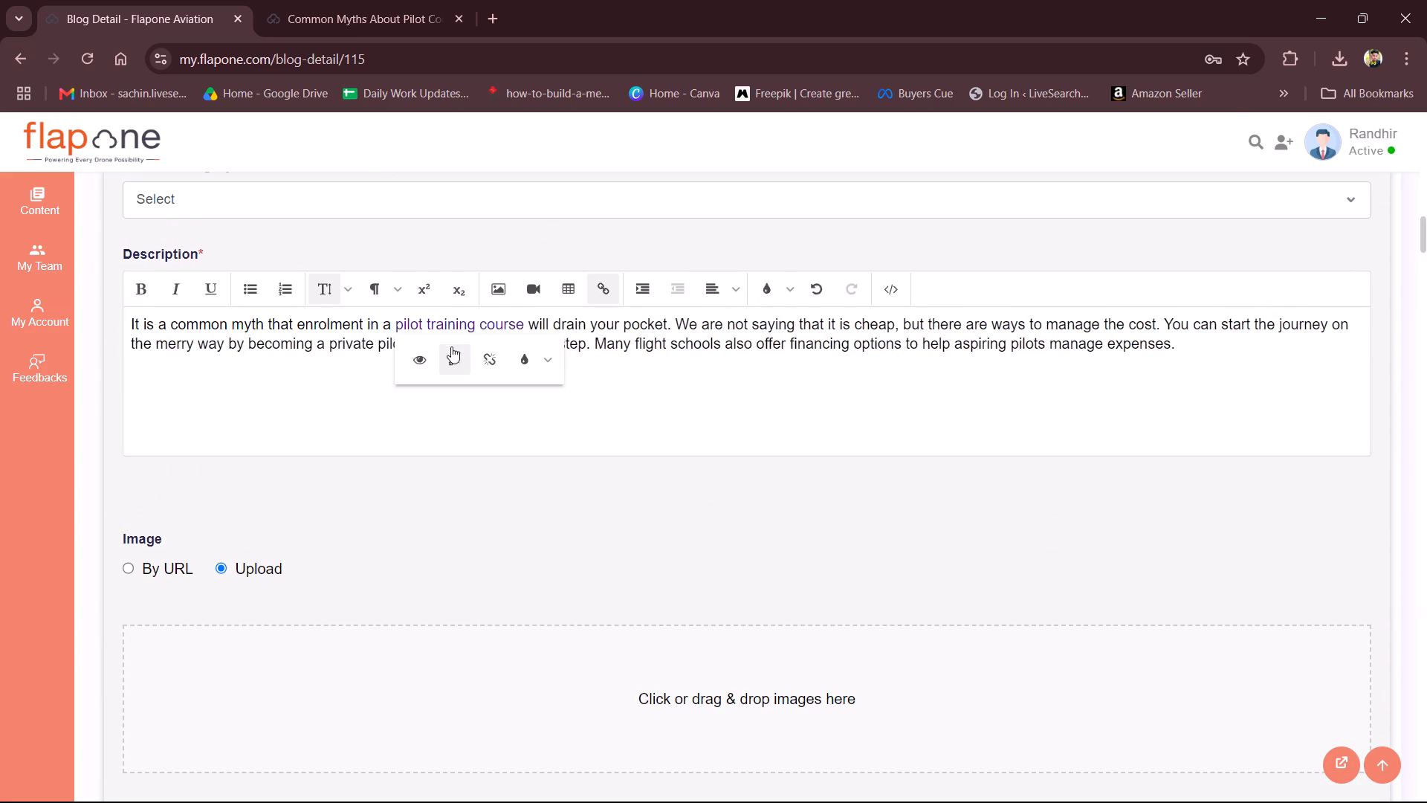
left_click(442, 363)
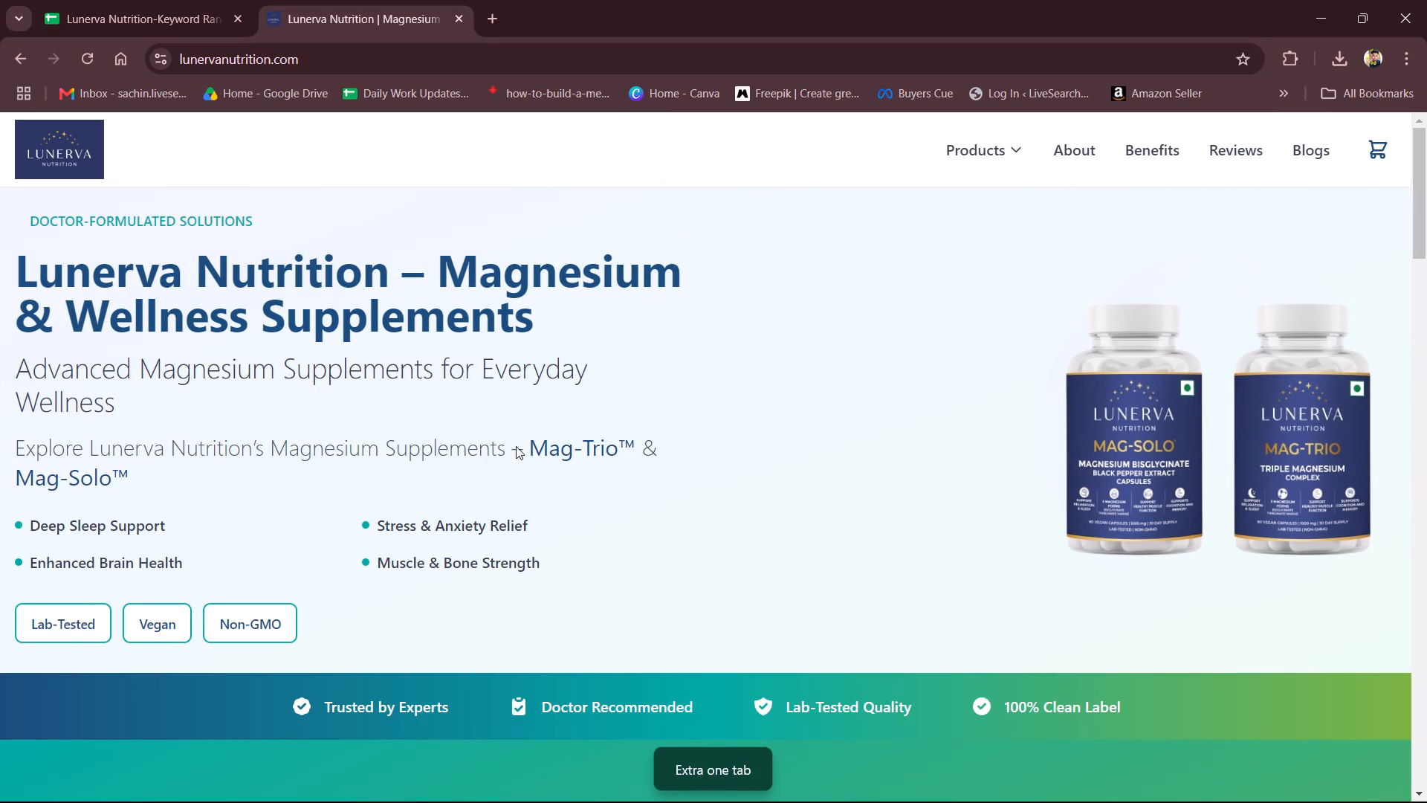
key("alt+Tab")
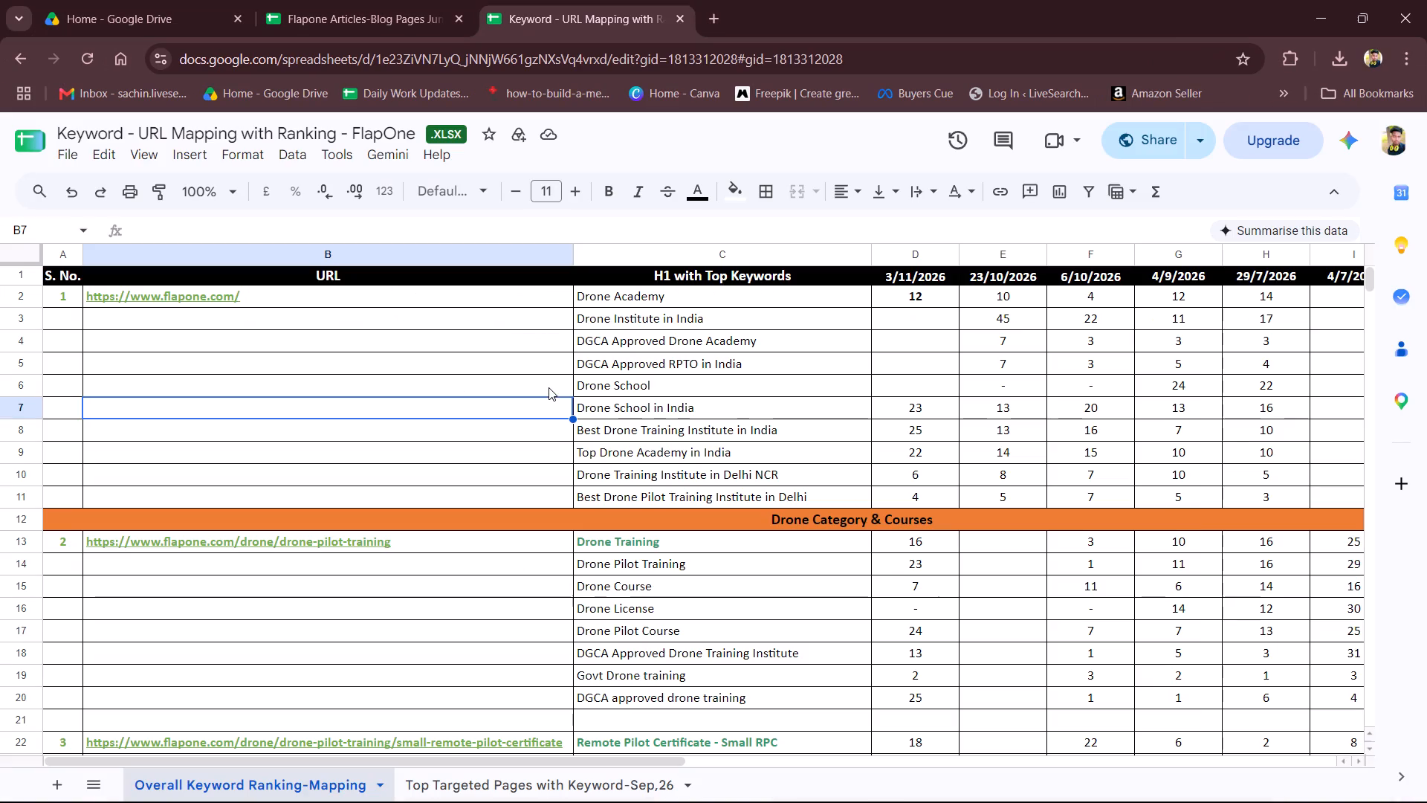
left_click(431, 545)
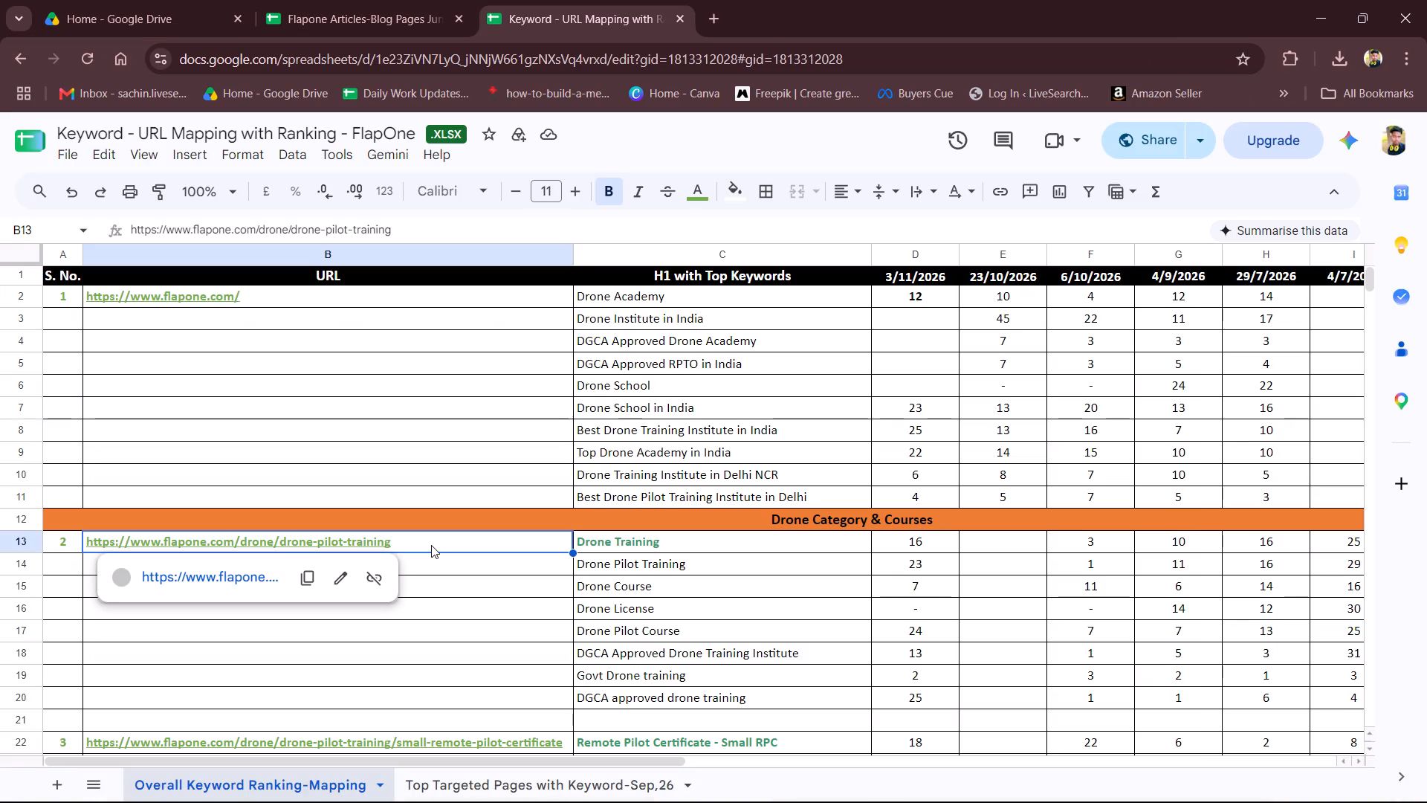
key("ctrl+c")
key("alt+Tab")
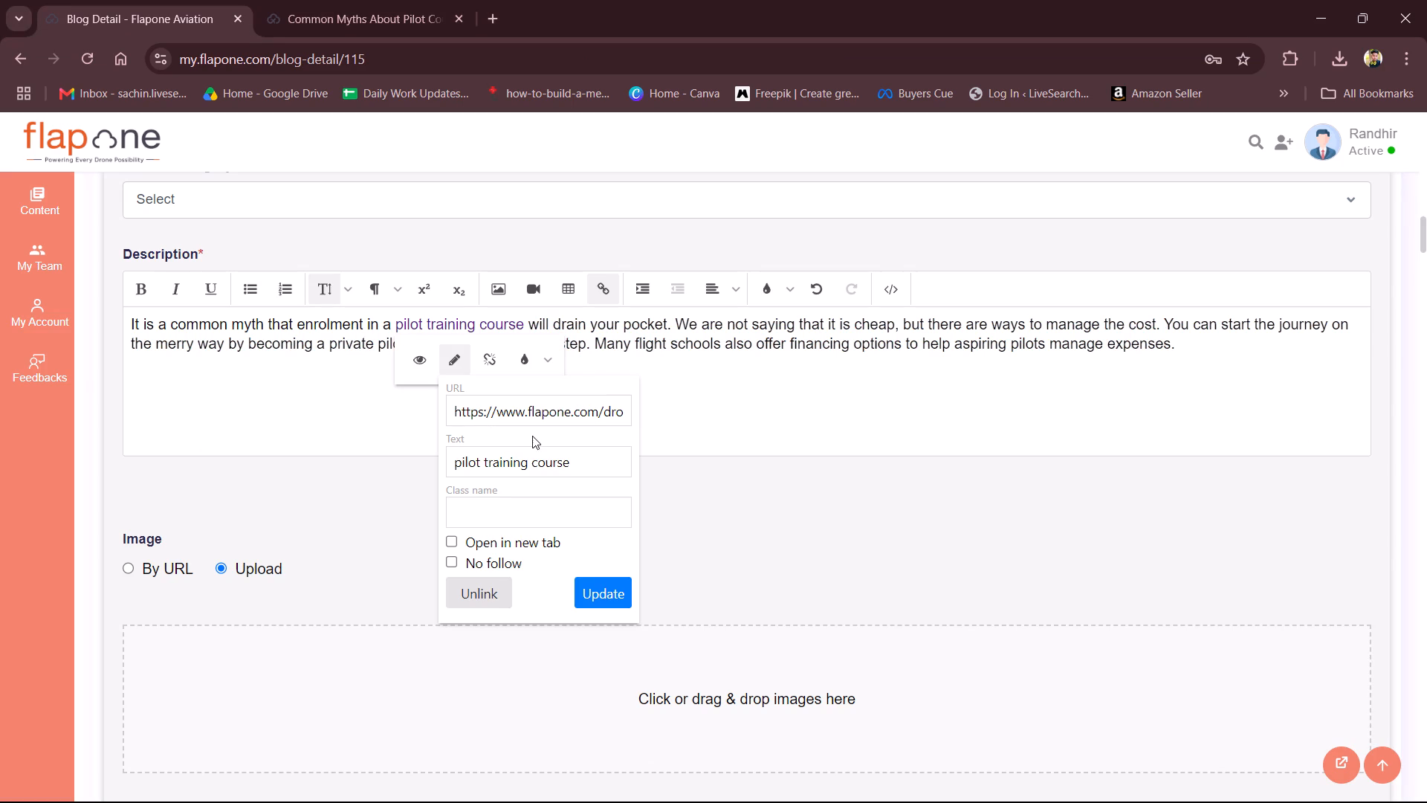
left_click(537, 414)
key("ctrl+a")
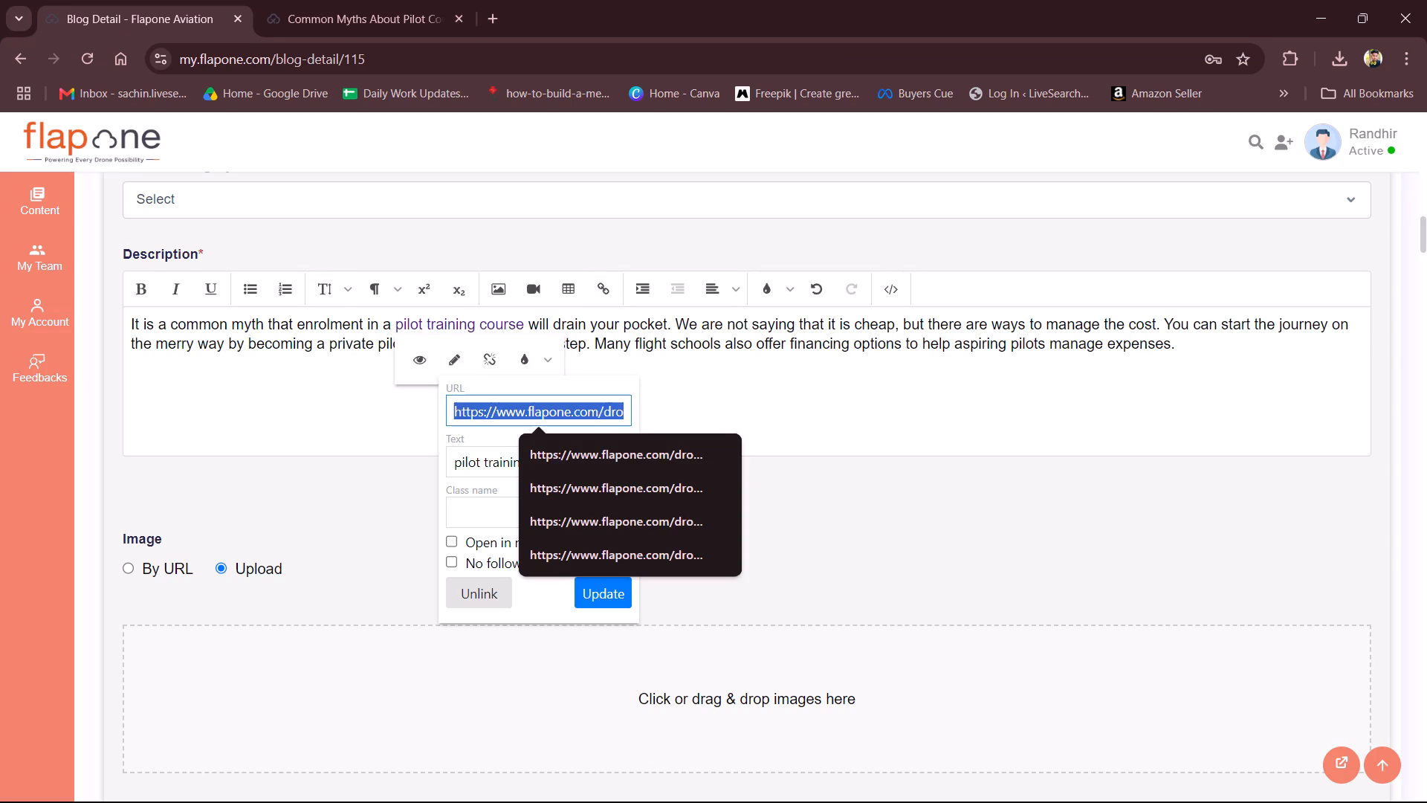
key("ctrl+v")
Replace that link's text with the keyword "Drone Pilot Course" from cell C17 of the mapping sheet and update the link.
key("alt+Tab")
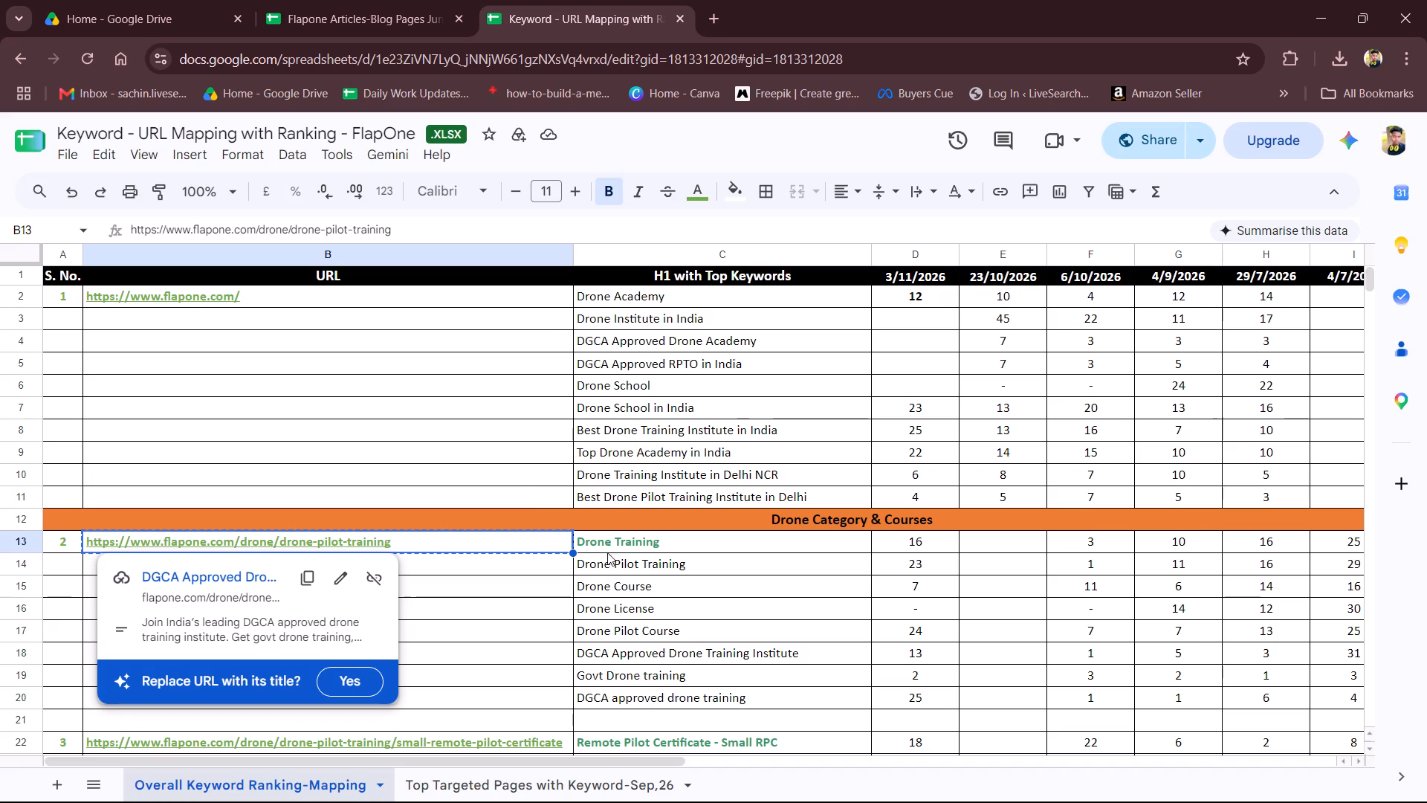
left_click(644, 633)
key("ctrl+c")
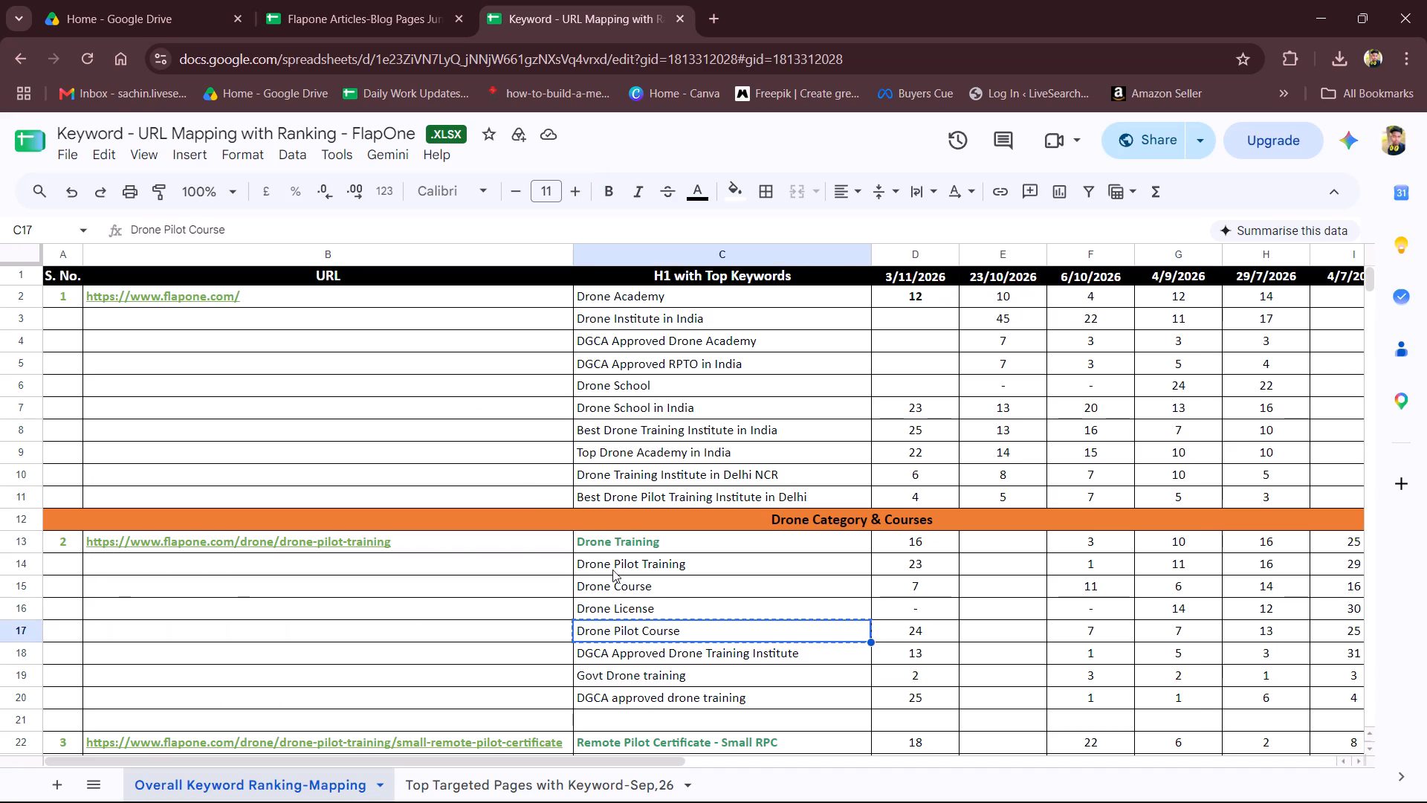
key("alt+Tab")
left_click(517, 465)
key("ctrl+a")
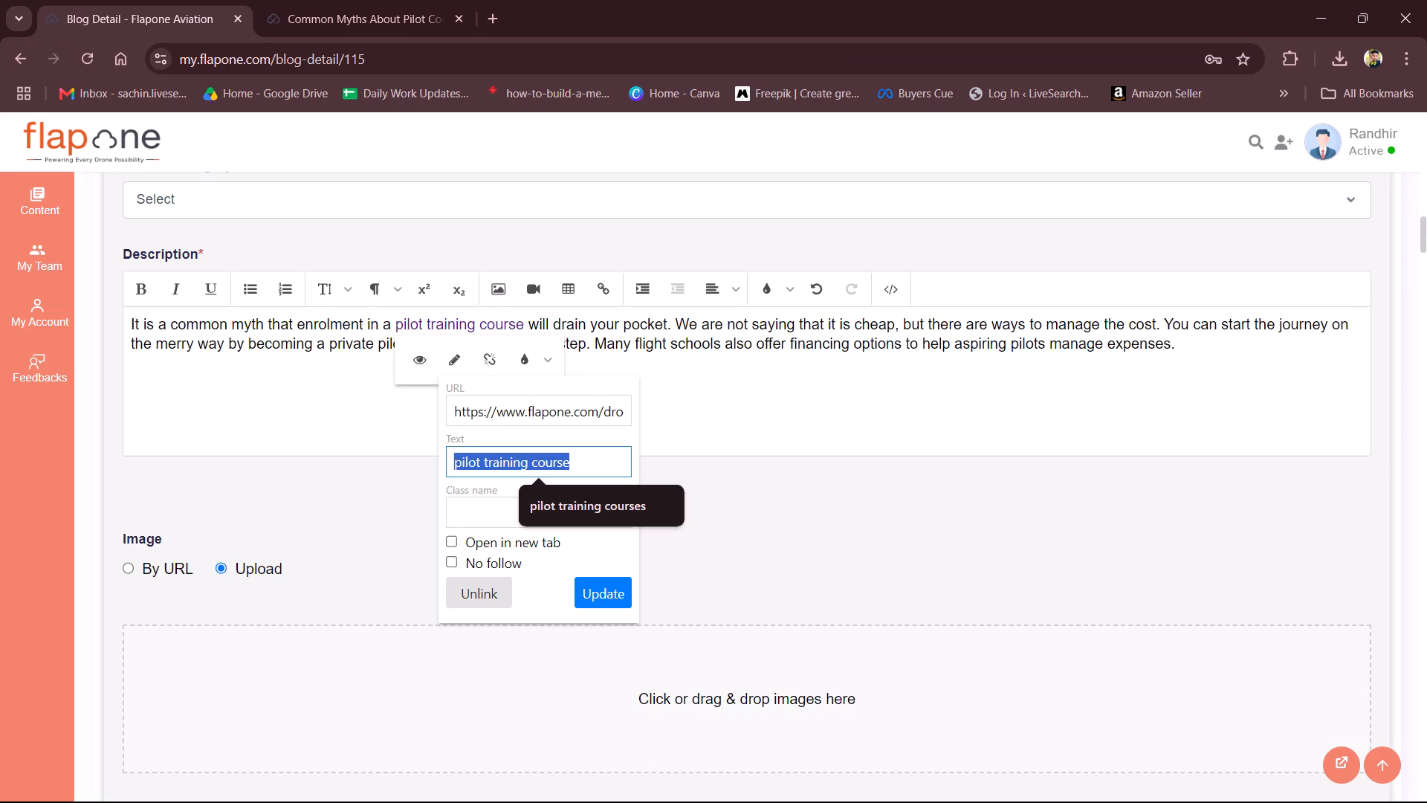
key("ctrl+v")
left_click(584, 587)
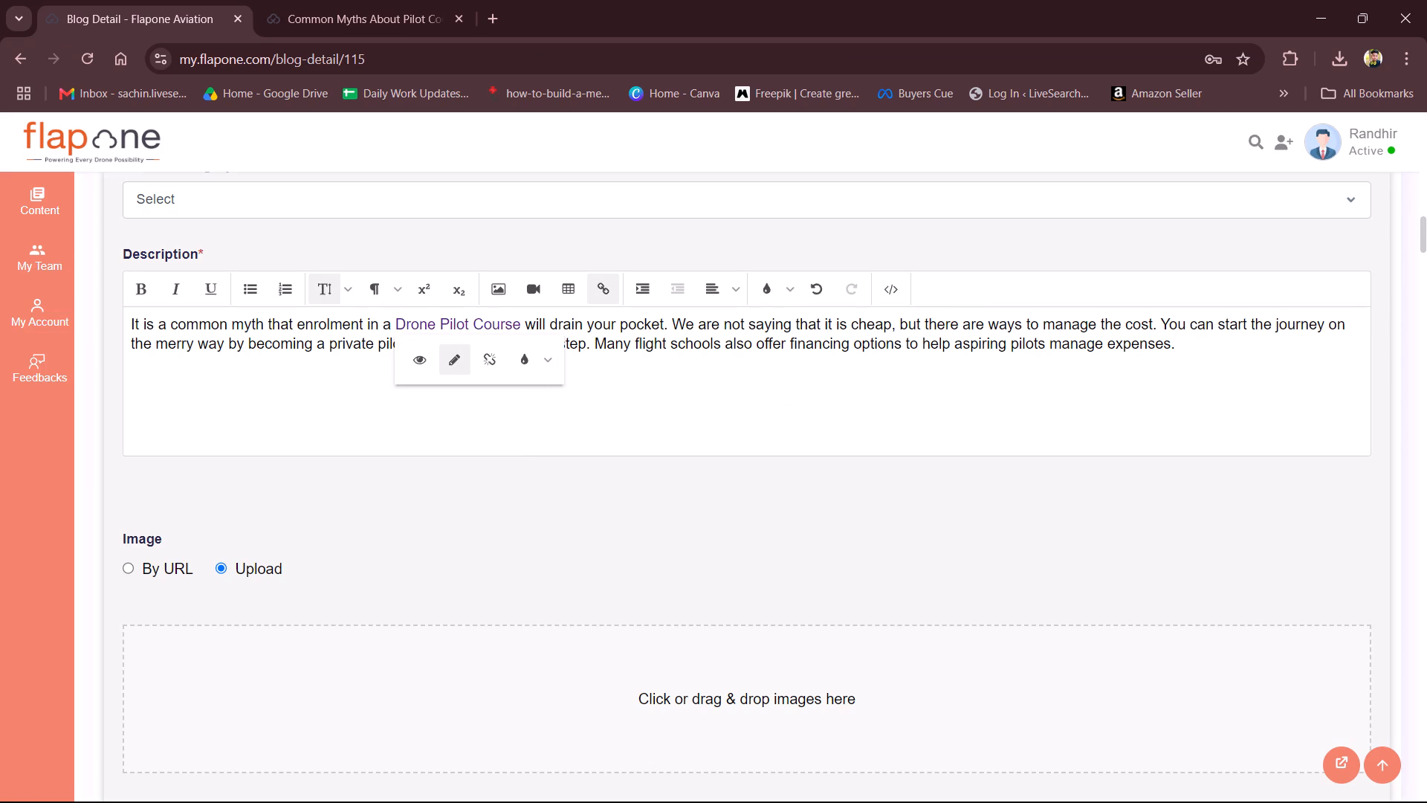
Make the "Drone Pilot Course" link text in the first sub section's description bold and blue.
left_click(514, 320)
left_click(520, 326)
key("ctrl+shift+Left")
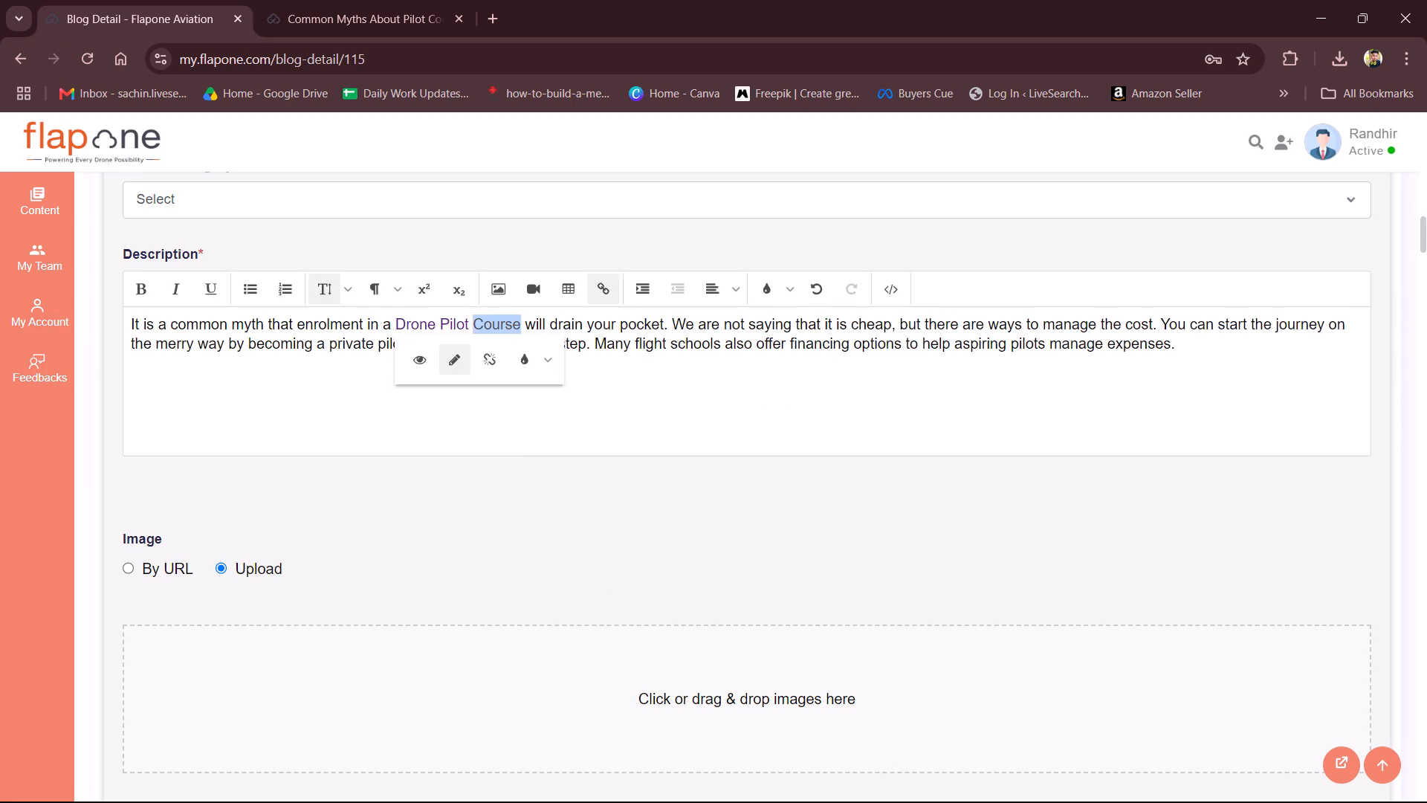
key("ctrl+shift+Left")
key("ctrl+shift+Left")
key("ctrl+b")
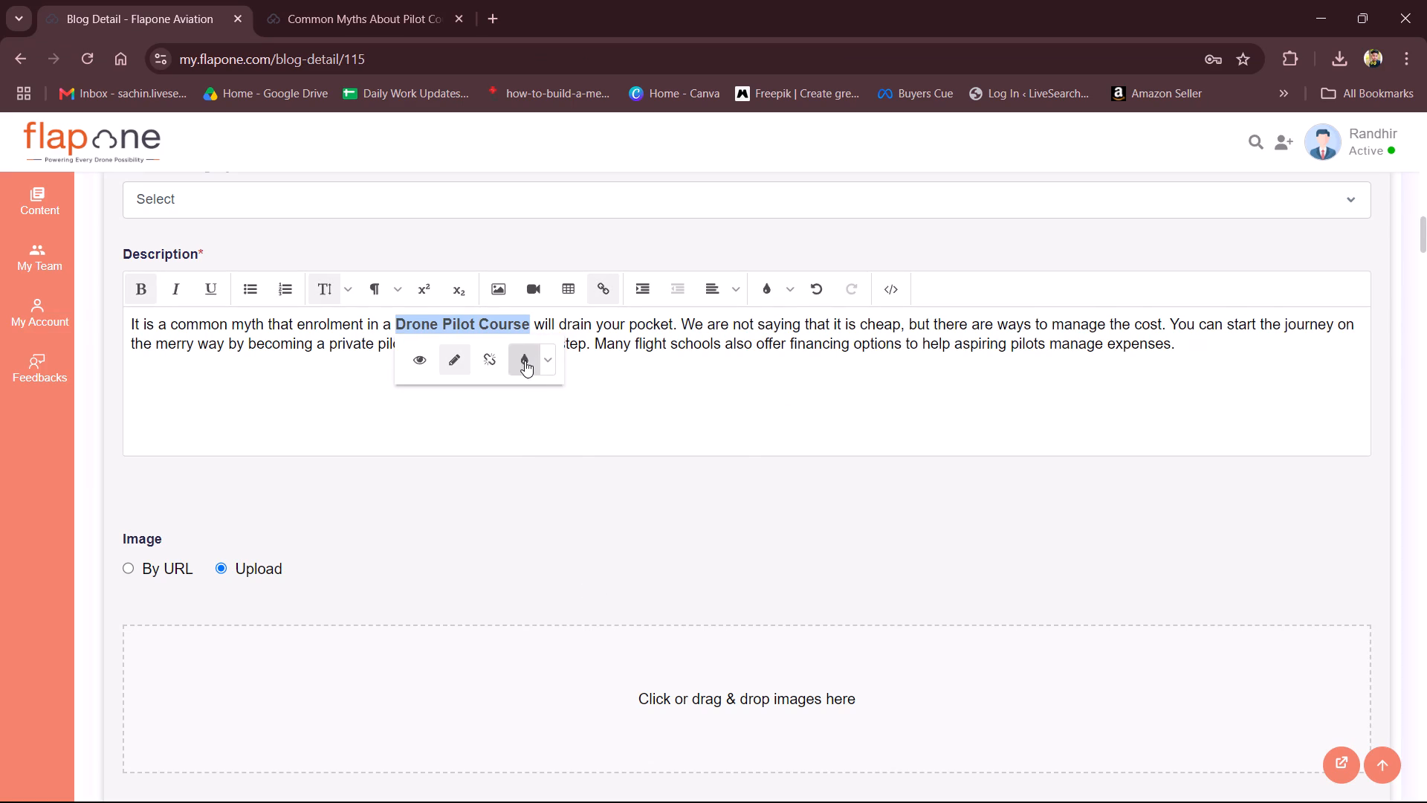
left_click(525, 361)
left_click(650, 401)
left_click(683, 459)
left_click(612, 392)
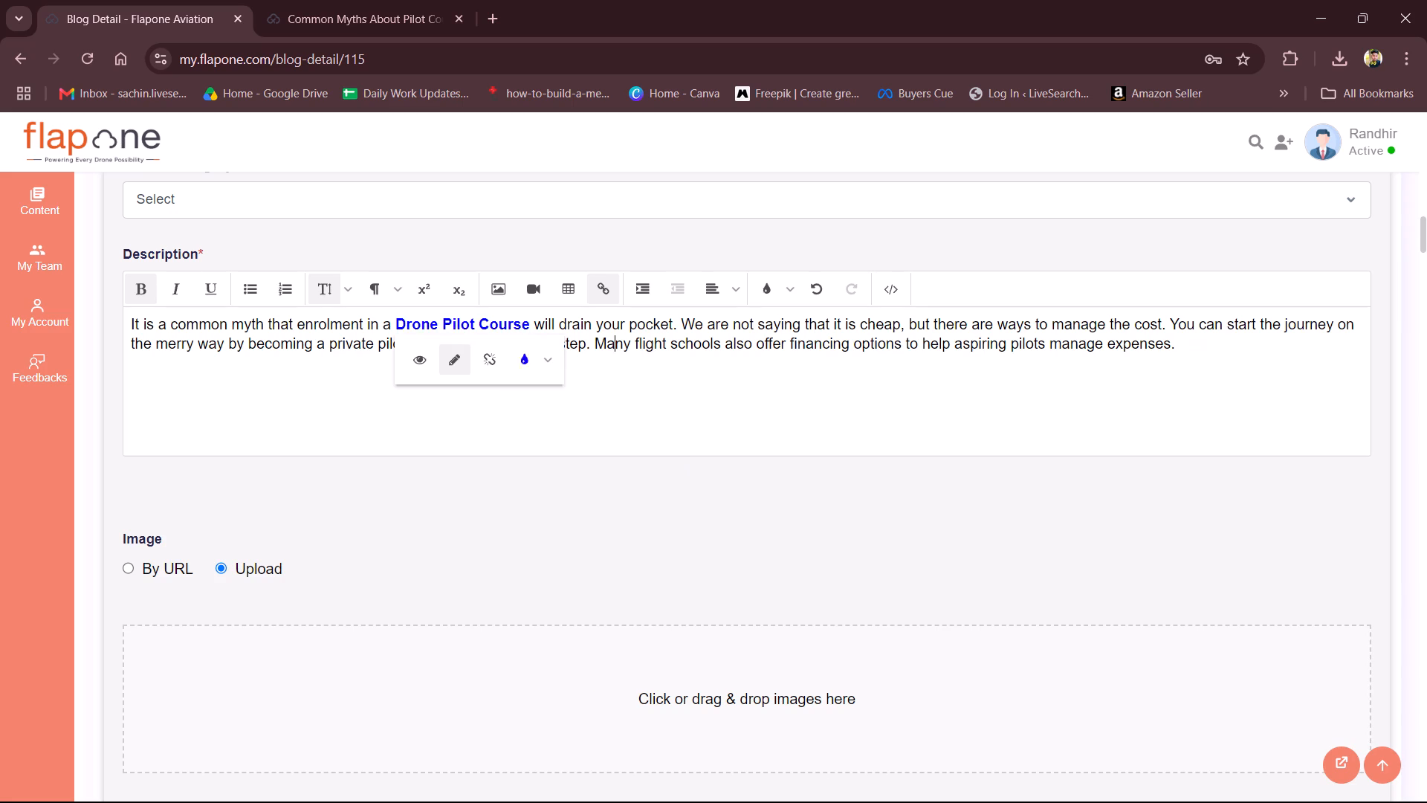
left_click(549, 378)
left_click(463, 577)
Remove the link and bold formatting from "private pilot license" in the Sub Section 5 description.
scroll(485, 541, "down", 4)
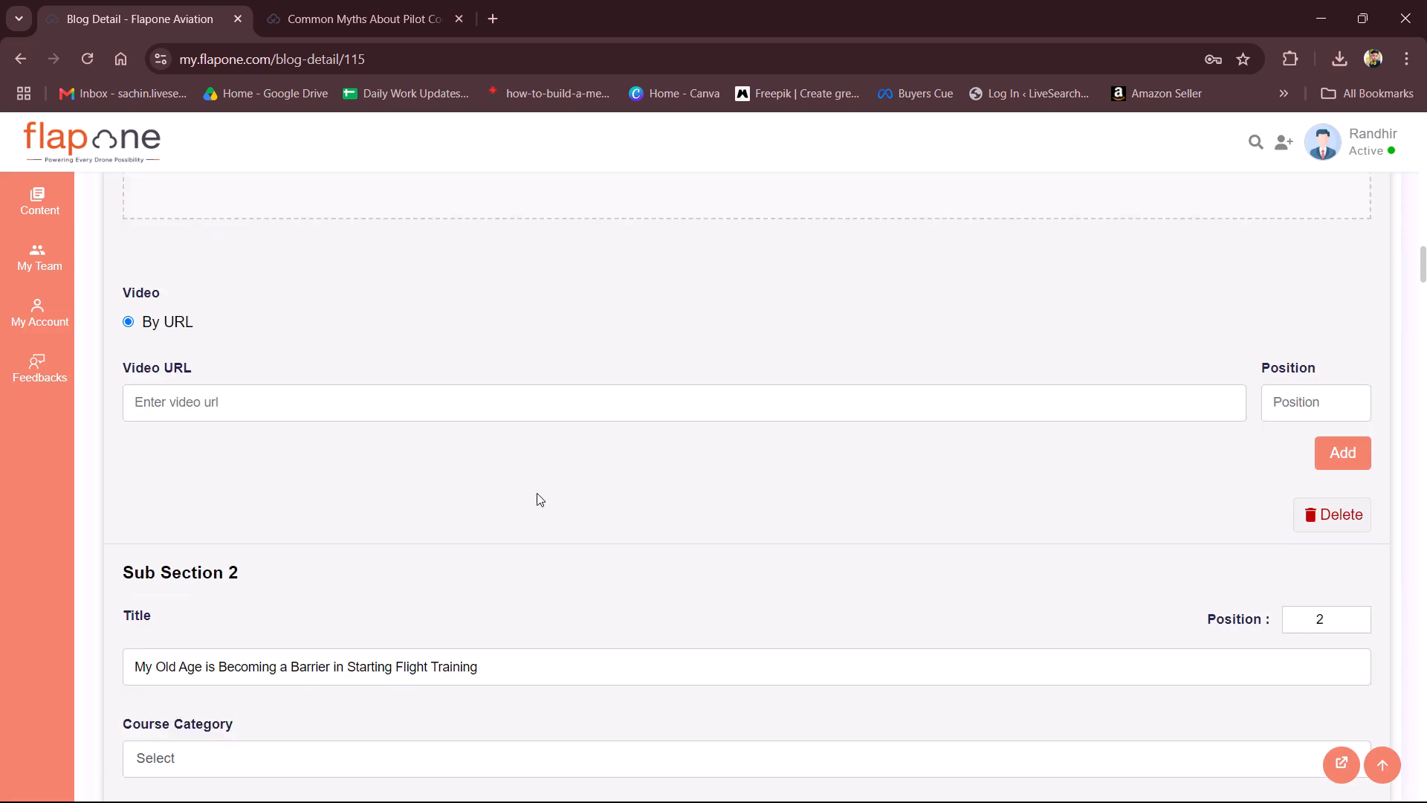
scroll(537, 493, "down", 7)
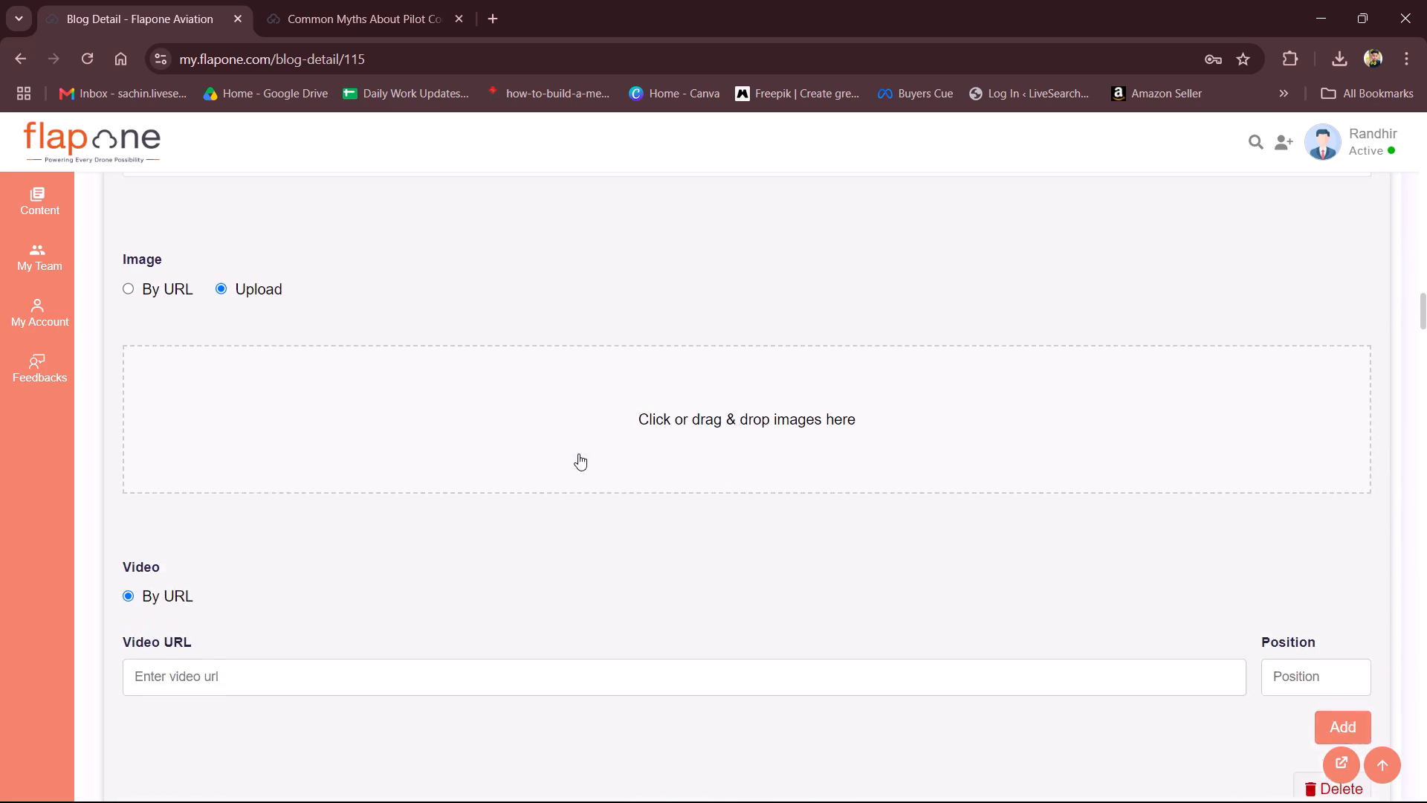
scroll(578, 454, "down", 5)
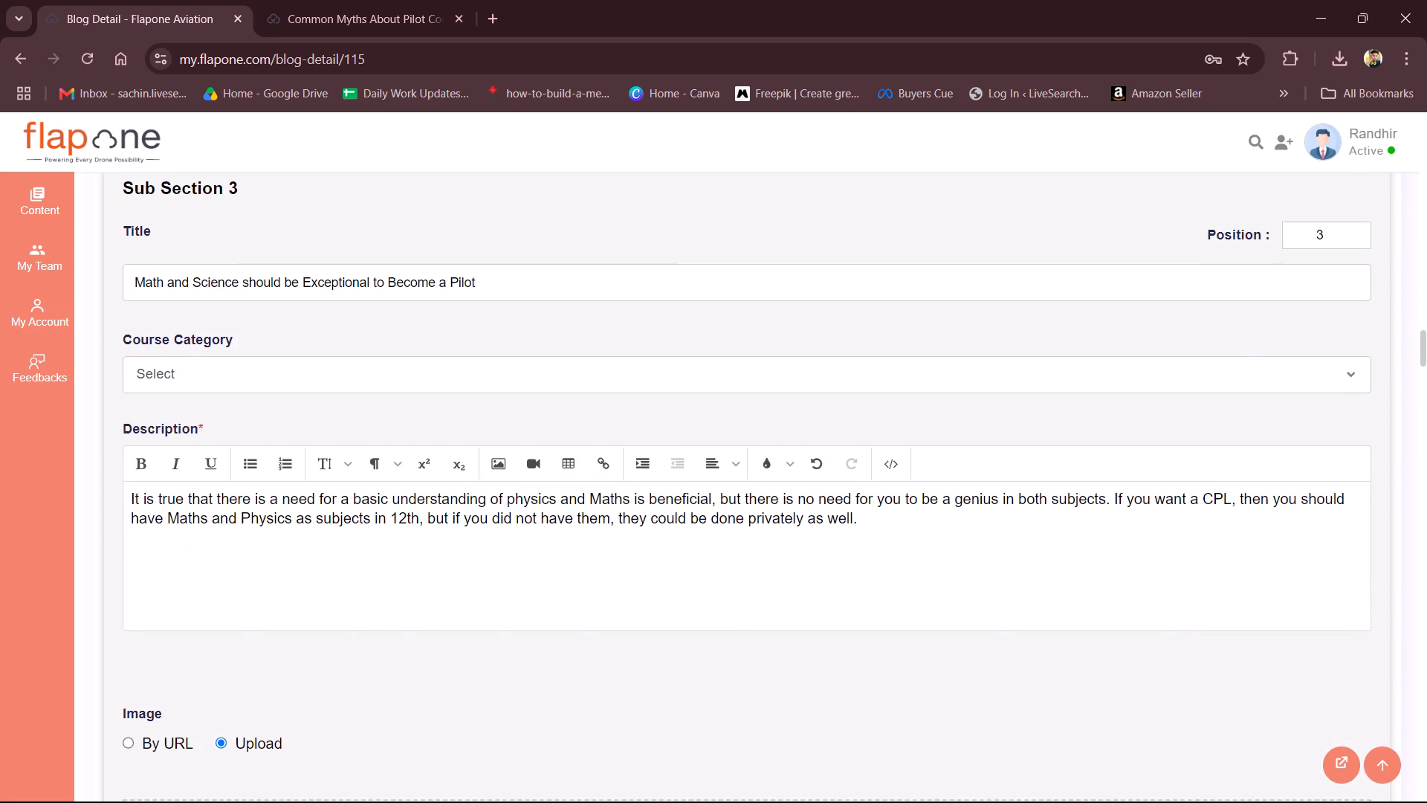
scroll(820, 490, "down", 6)
scroll(743, 480, "down", 1)
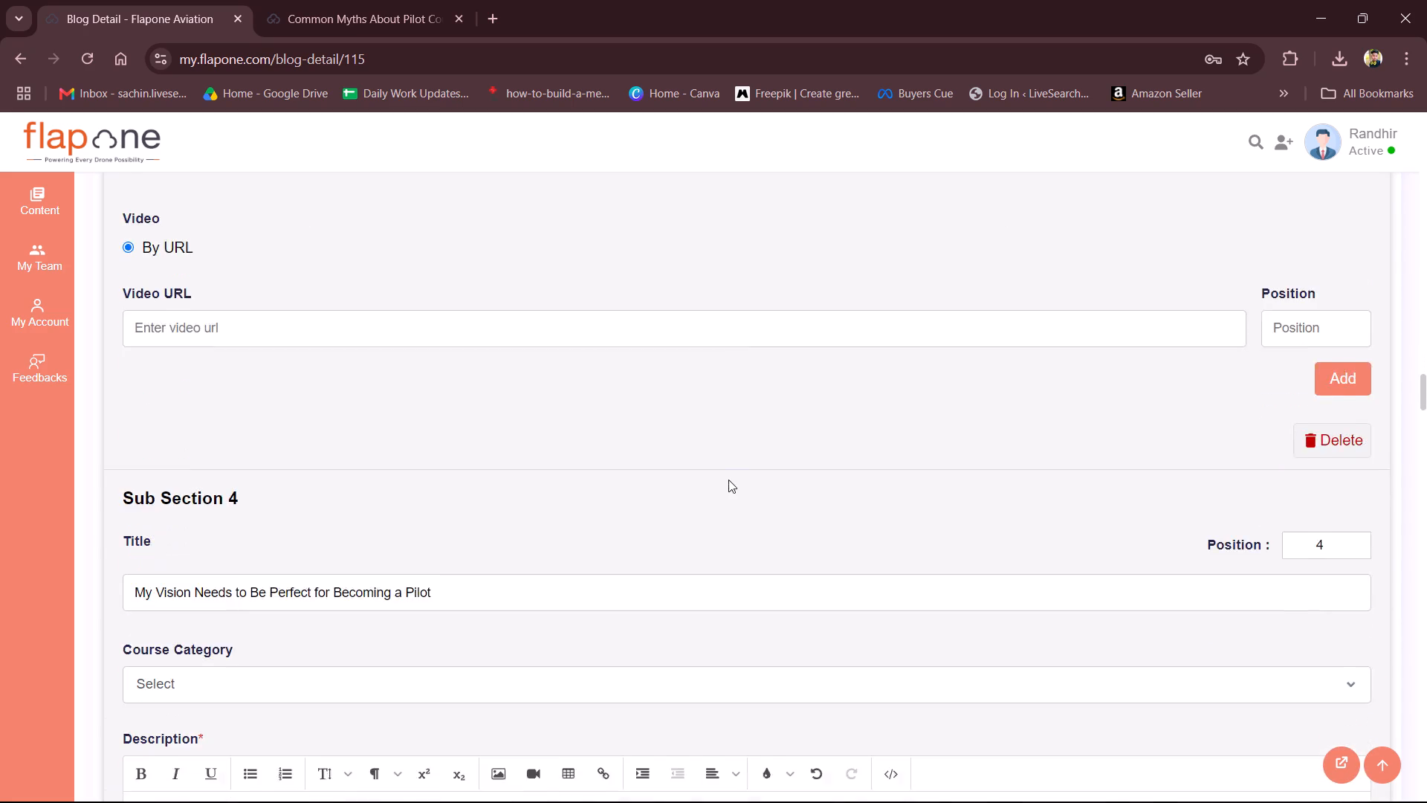
scroll(728, 480, "down", 2)
scroll(373, 553, "down", 1)
scroll(427, 493, "down", 1)
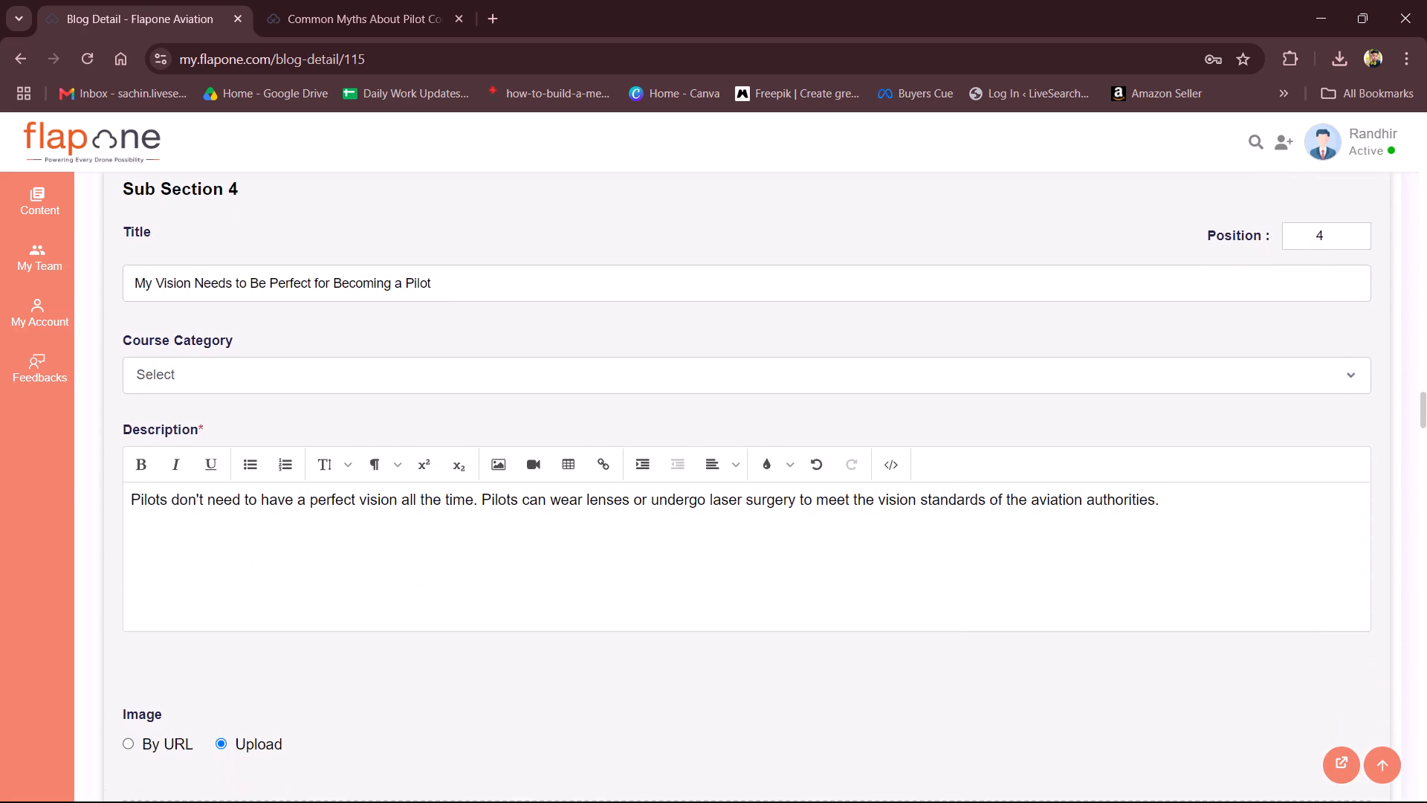
scroll(470, 474, "down", 10)
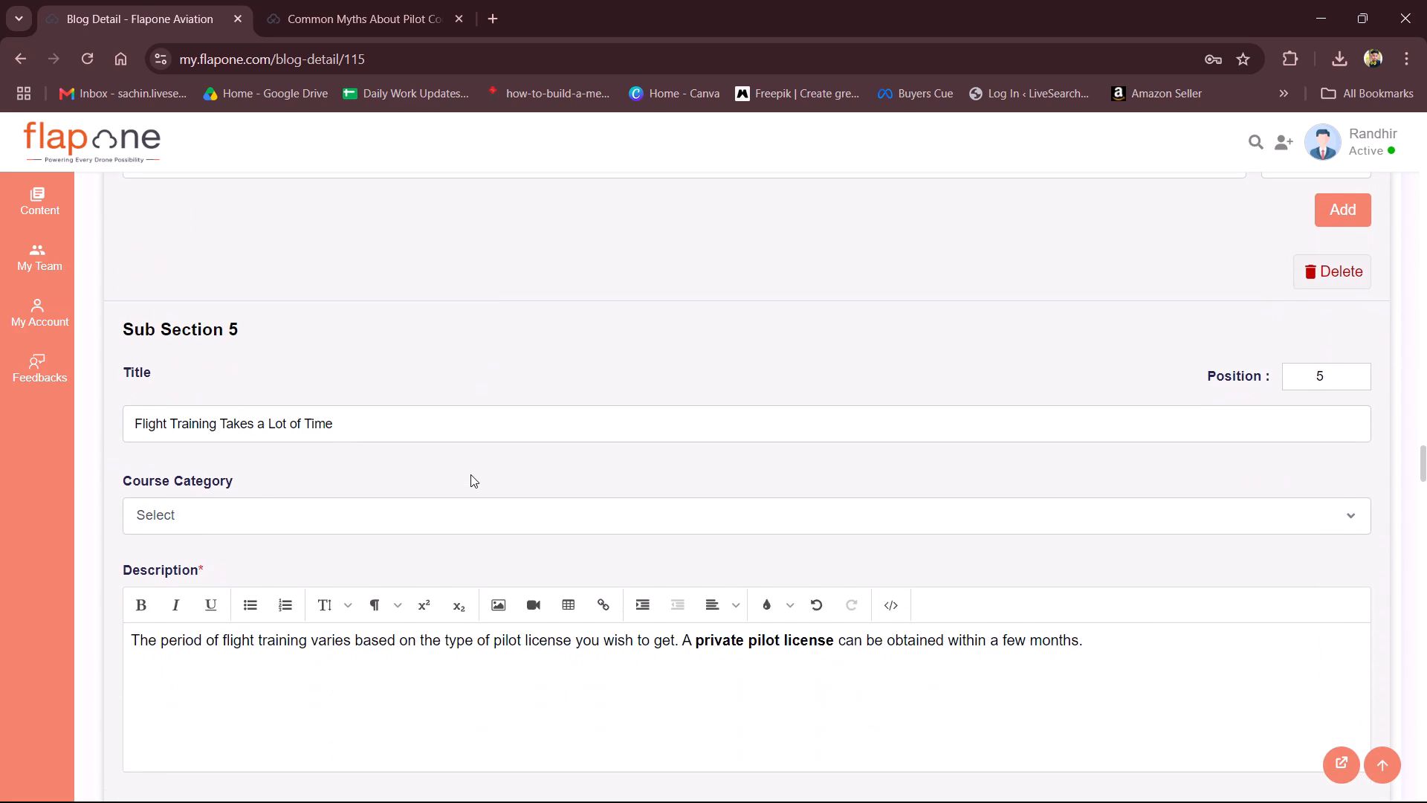
left_click(829, 633)
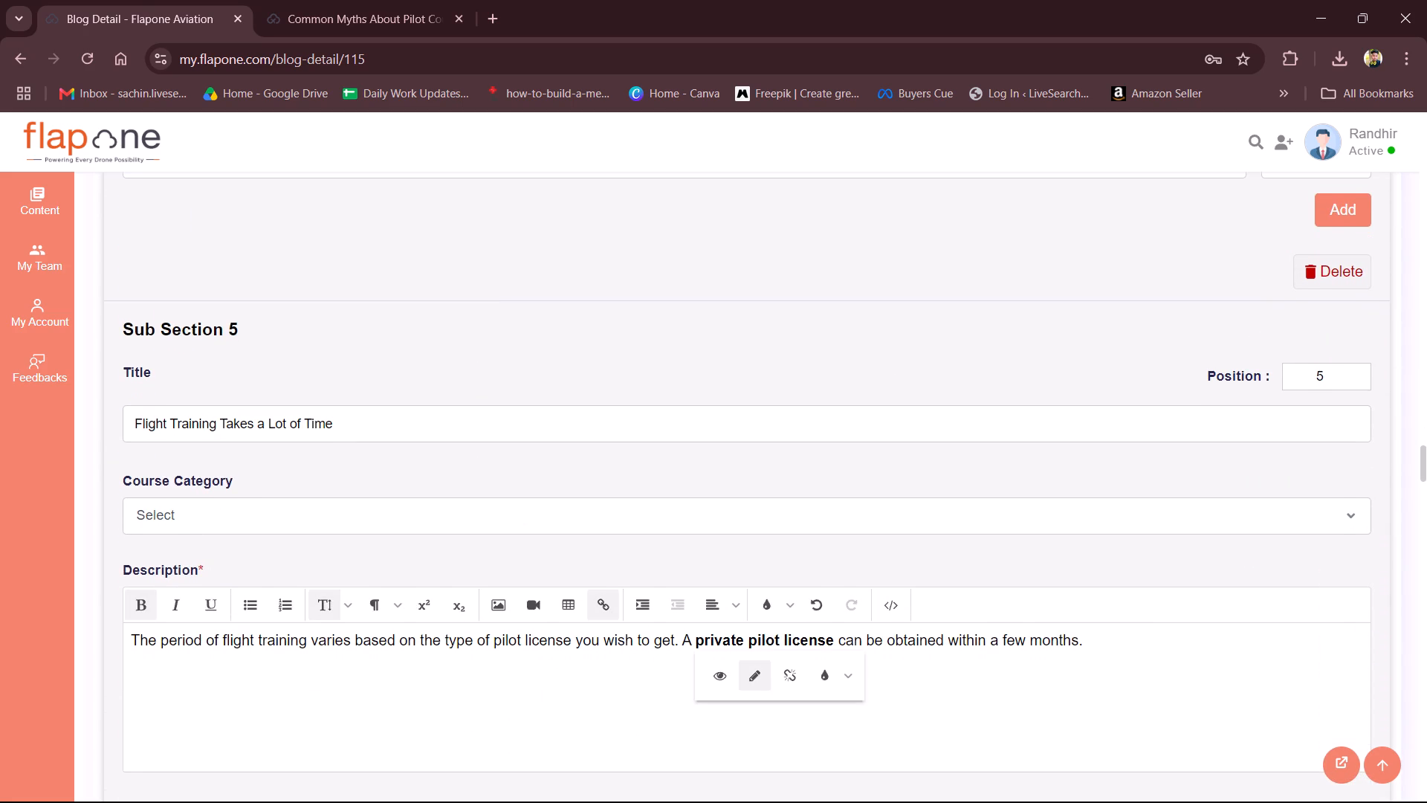
key("Right")
key("ctrl+shift+Left")
key("ctrl+shift+Left")
key("ctrl+shift+Left")
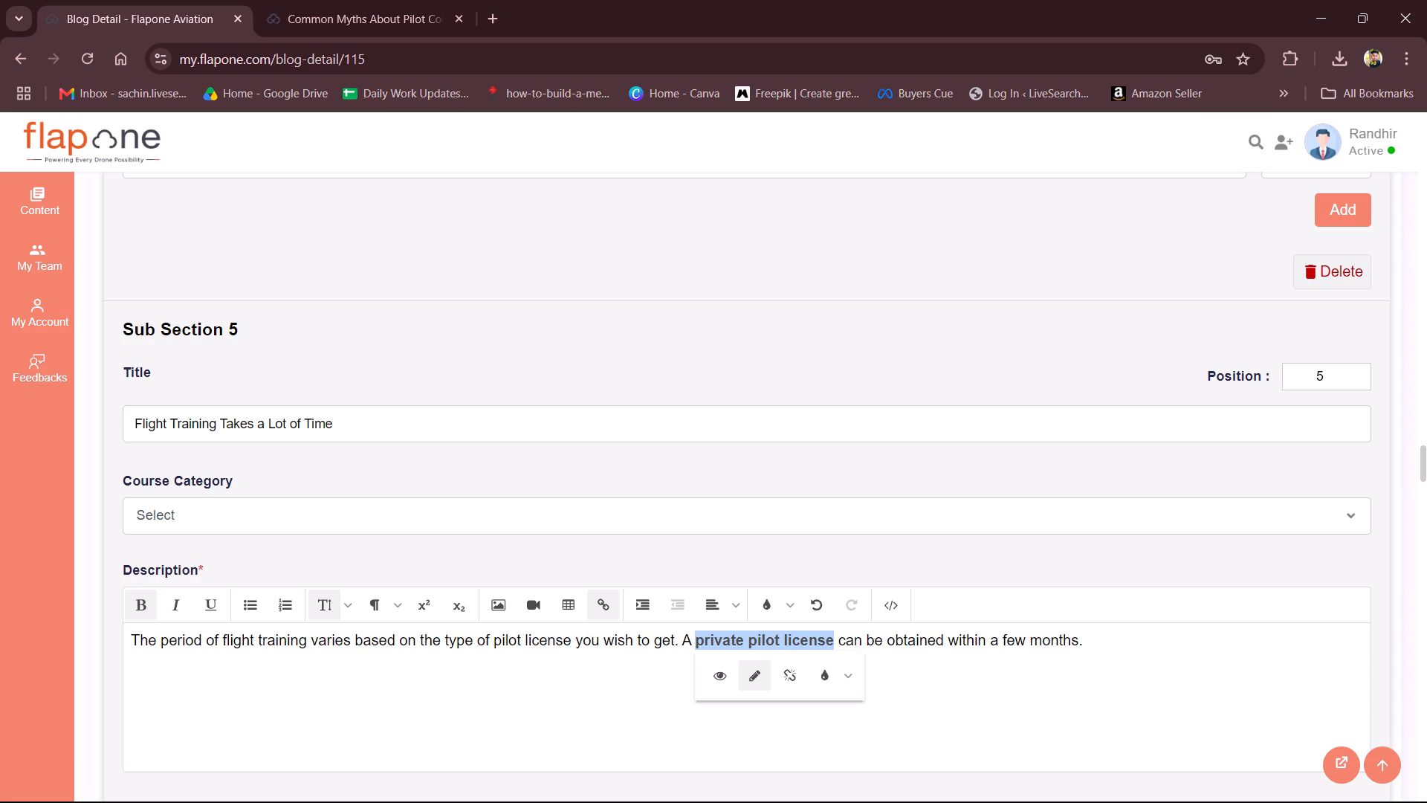
key("ctrl+b")
left_click(789, 675)
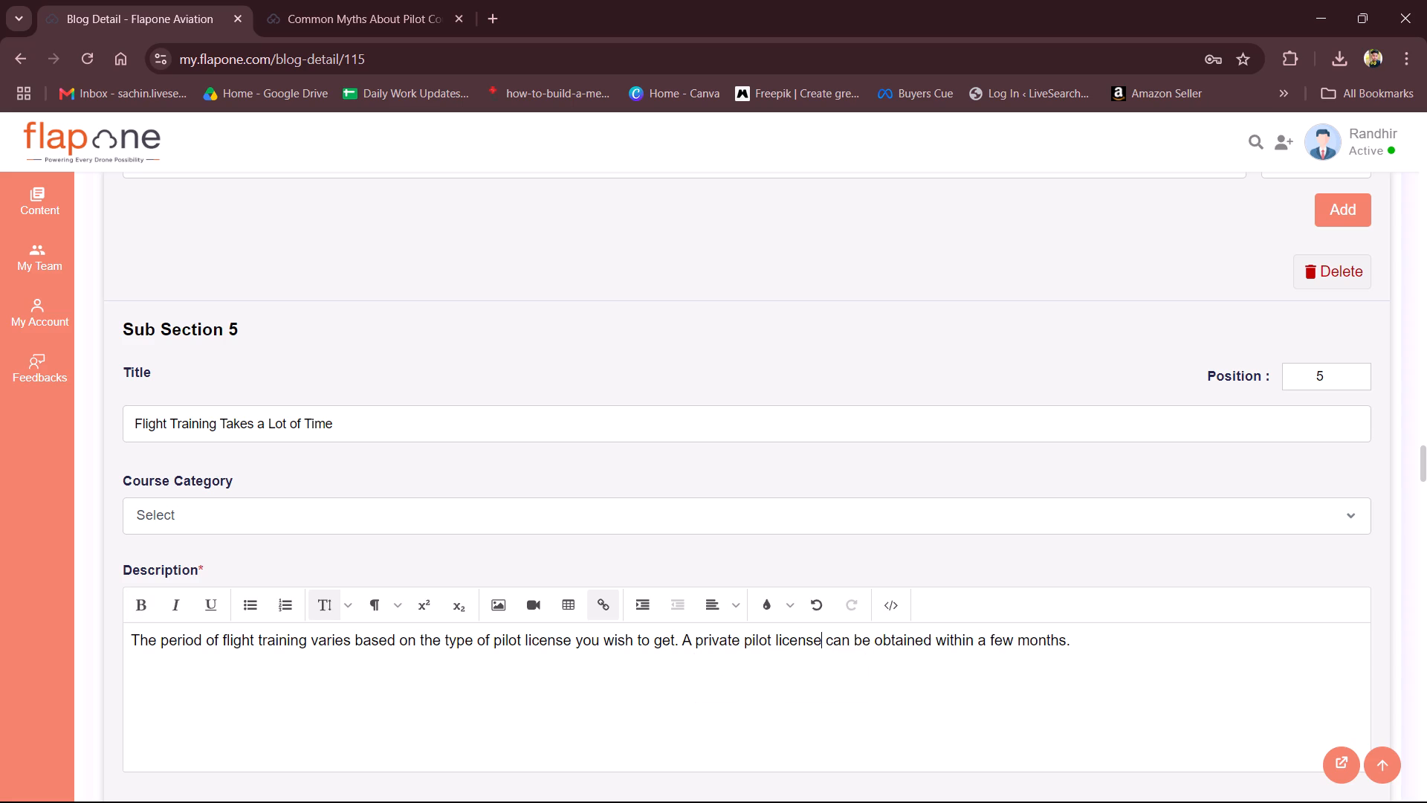
left_click(786, 708)
Remove the link and bold formatting from "best flight schools" in the "Flight Training Is Only for High-Class People" description.
scroll(707, 695, "down", 10)
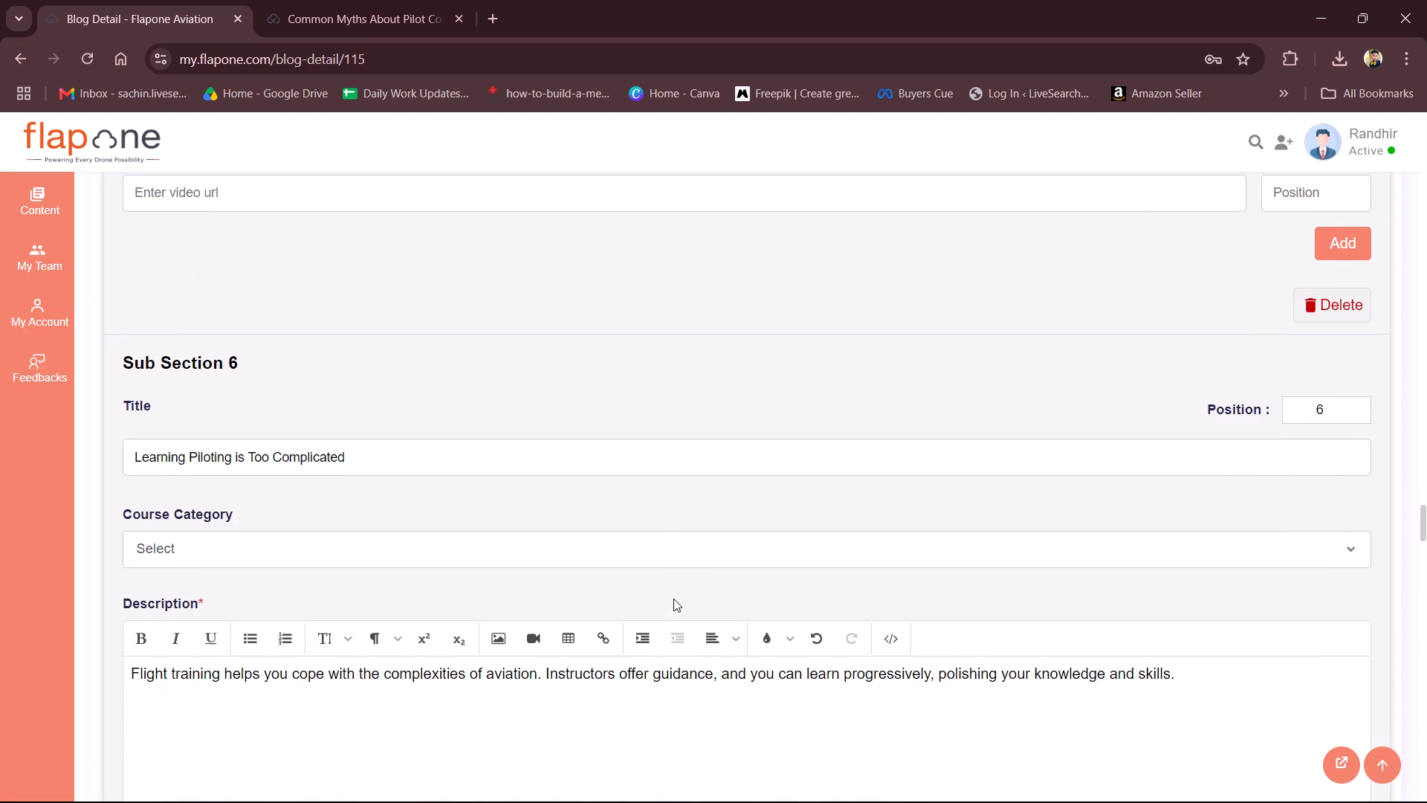
scroll(624, 649, "down", 3)
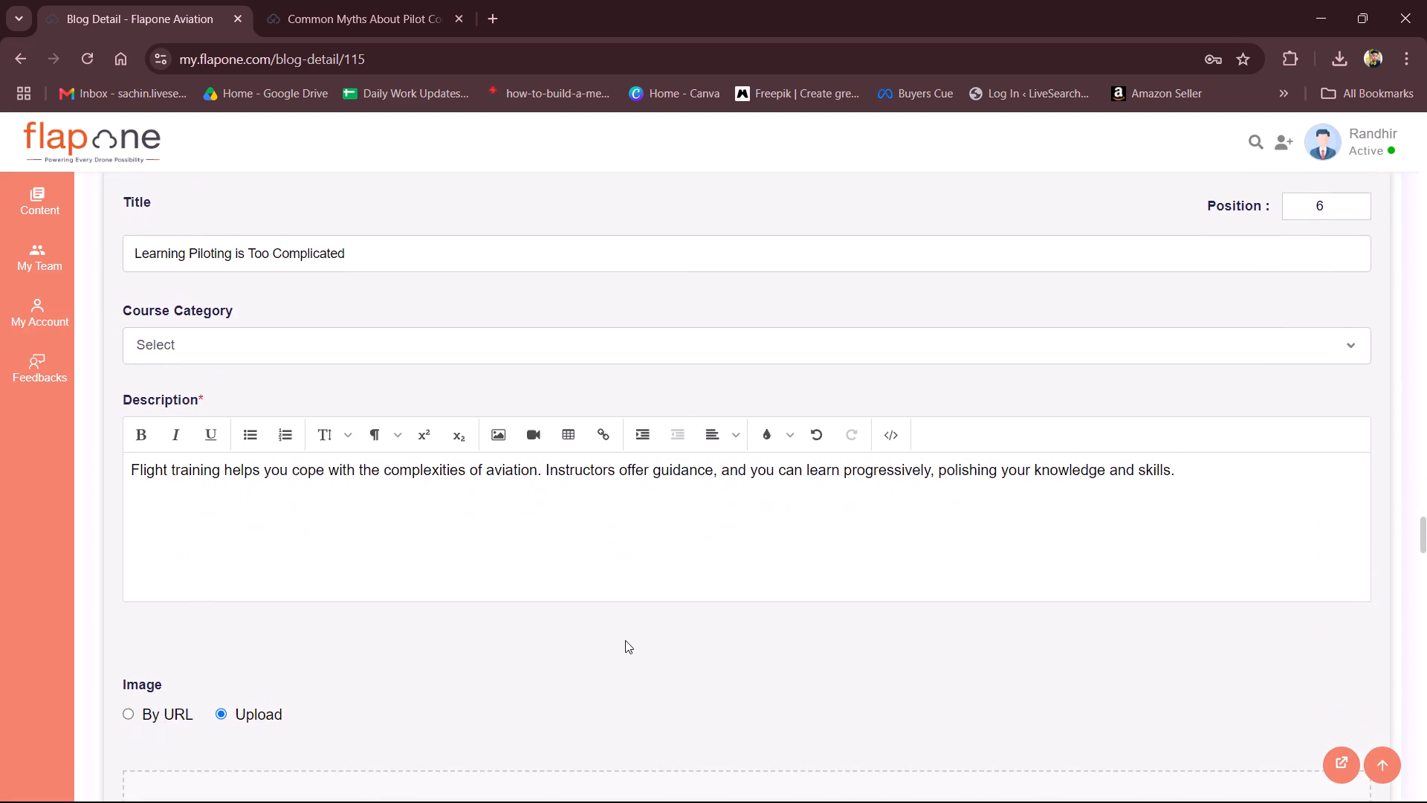
scroll(625, 640, "down", 9)
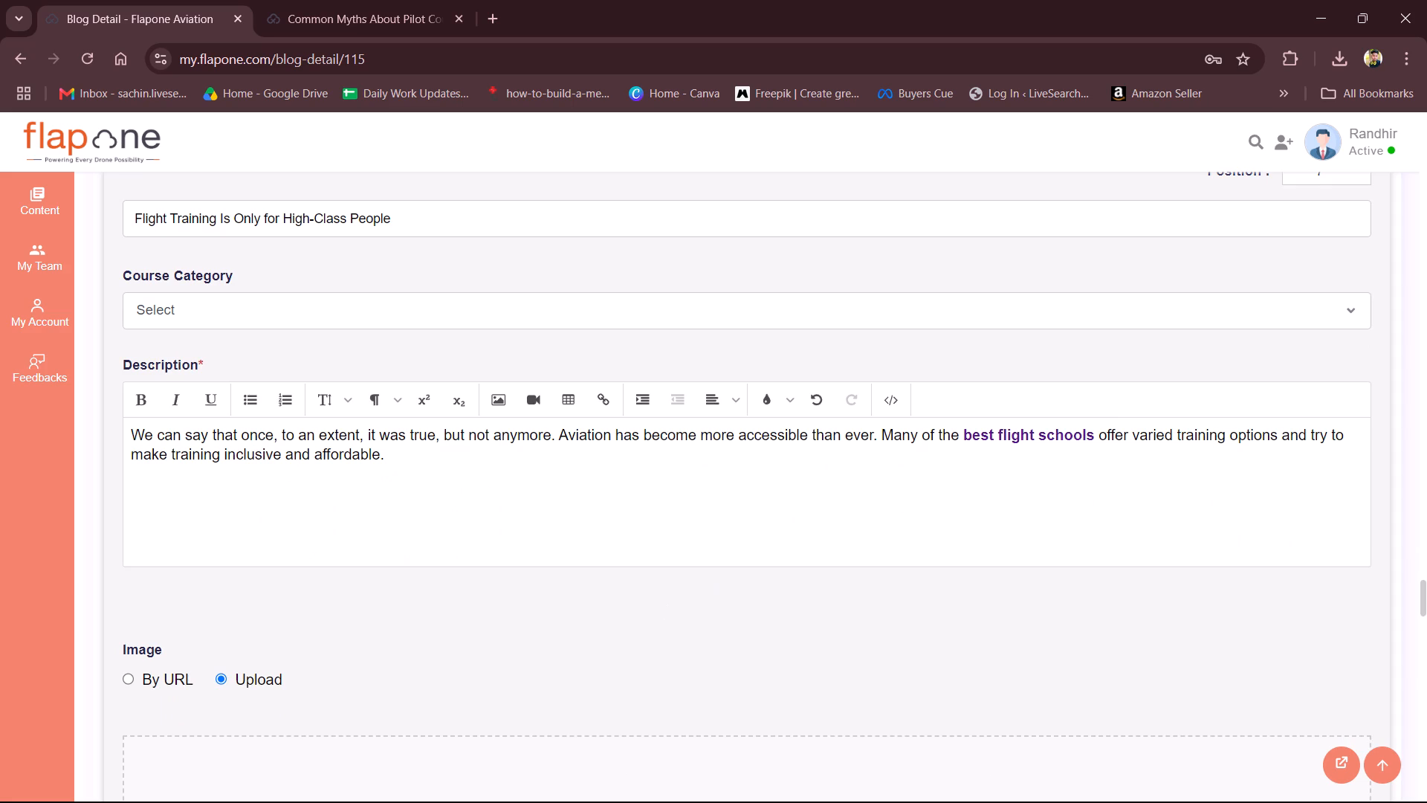
left_click(1020, 443)
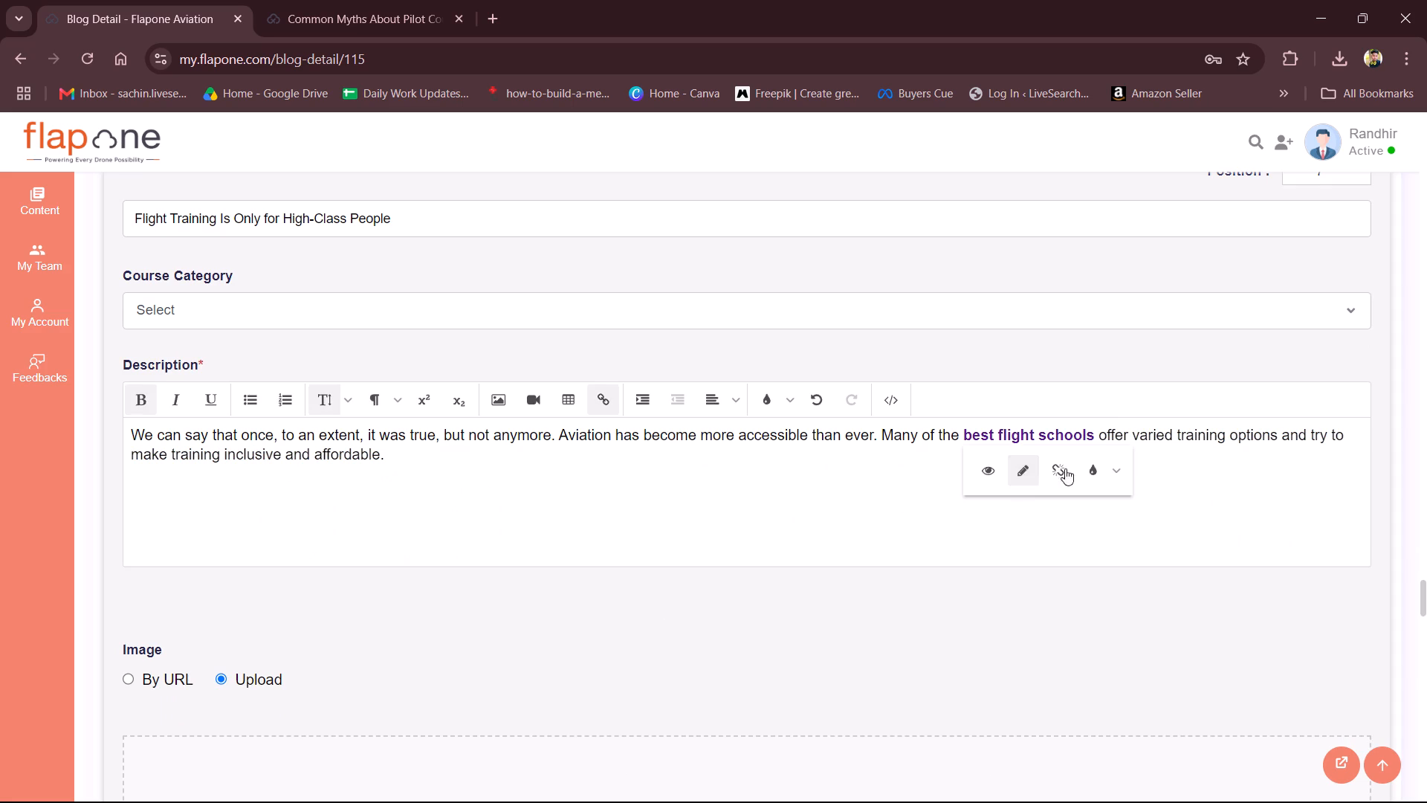
left_click(1071, 468)
key("ctrl+shift+Left")
key("ctrl+shift+Left")
key("ctrl+shift+Left")
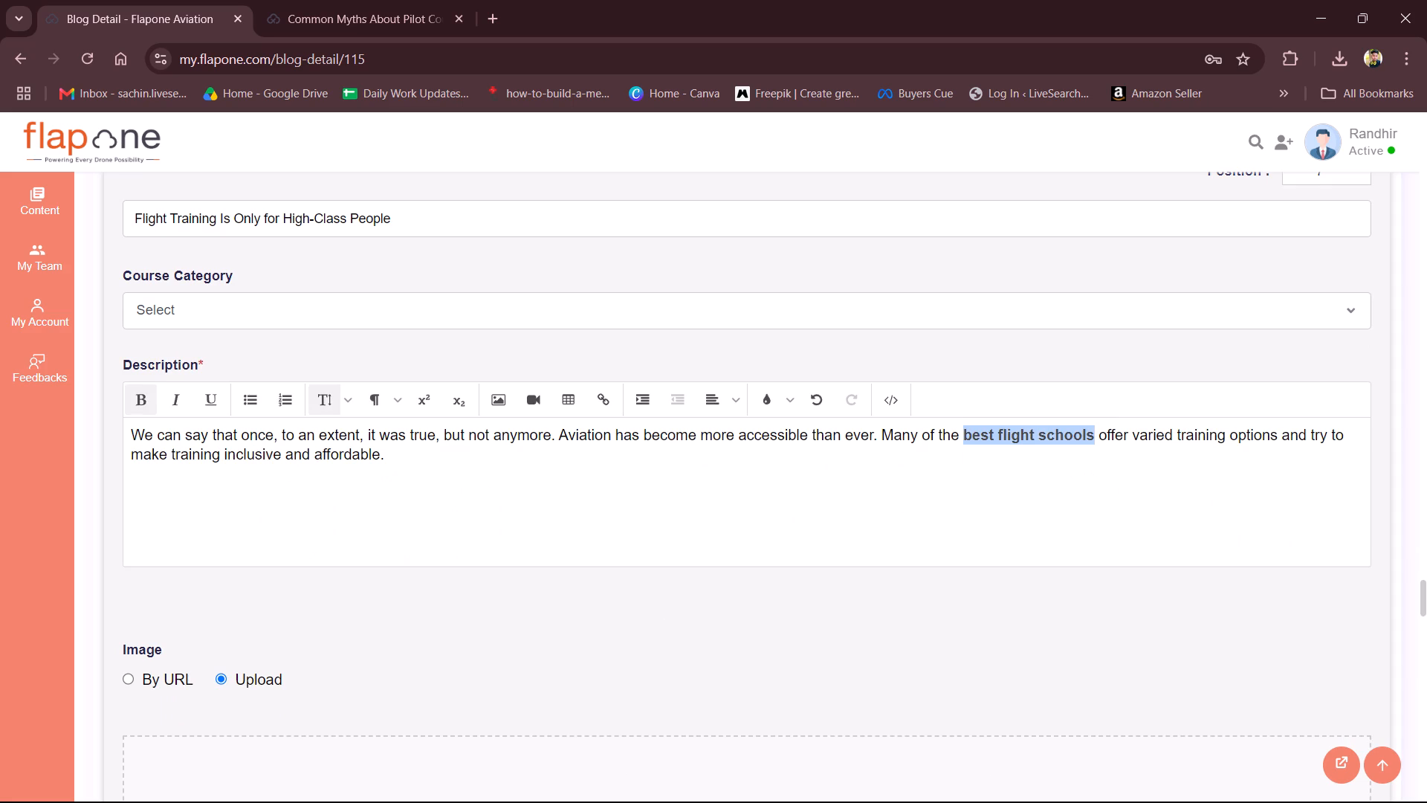
key("ctrl+b")
left_click(793, 543)
Check the Sub Section 8 and "Coming to a Close" descriptions for remaining links and bold text.
scroll(793, 543, "down", 7)
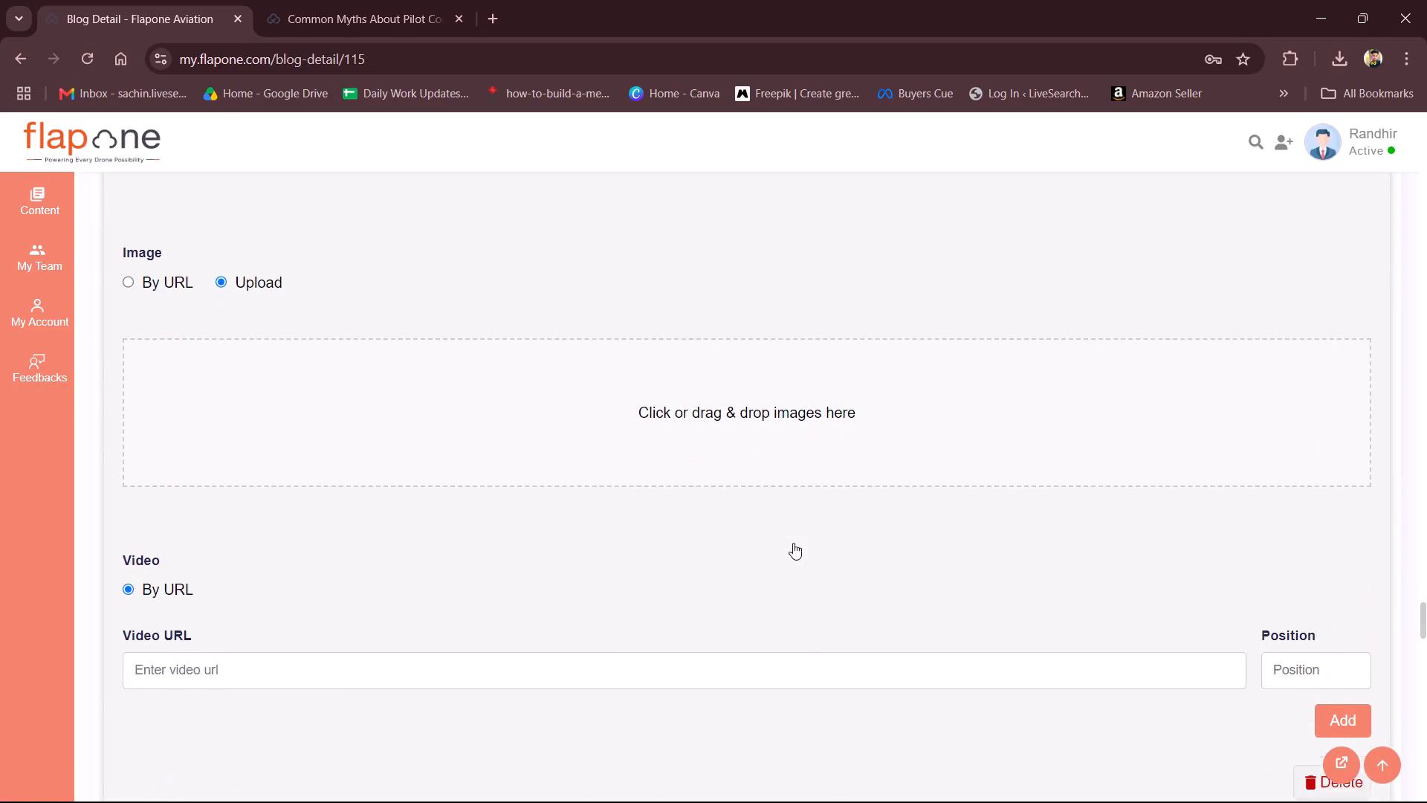
scroll(793, 543, "down", 5)
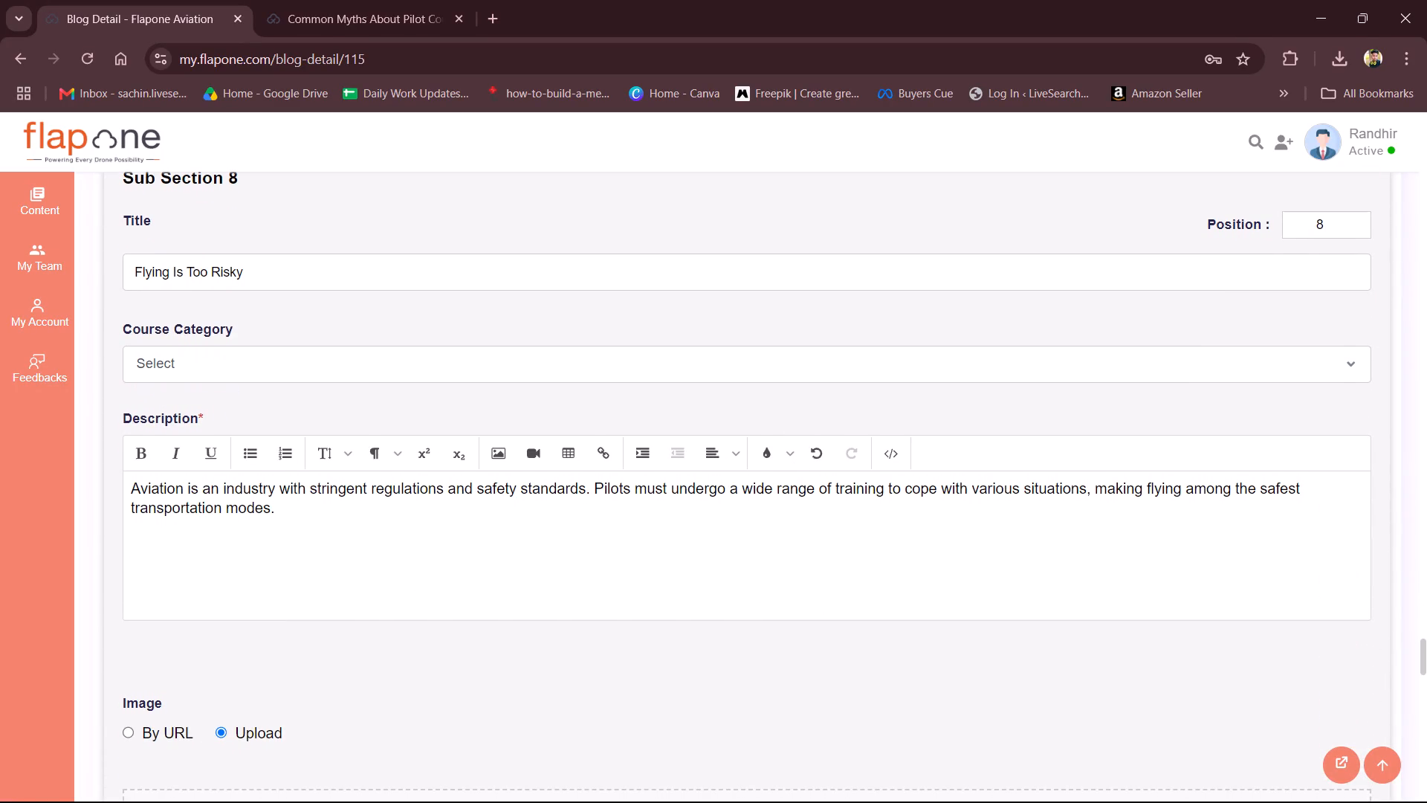
scroll(793, 543, "down", 8)
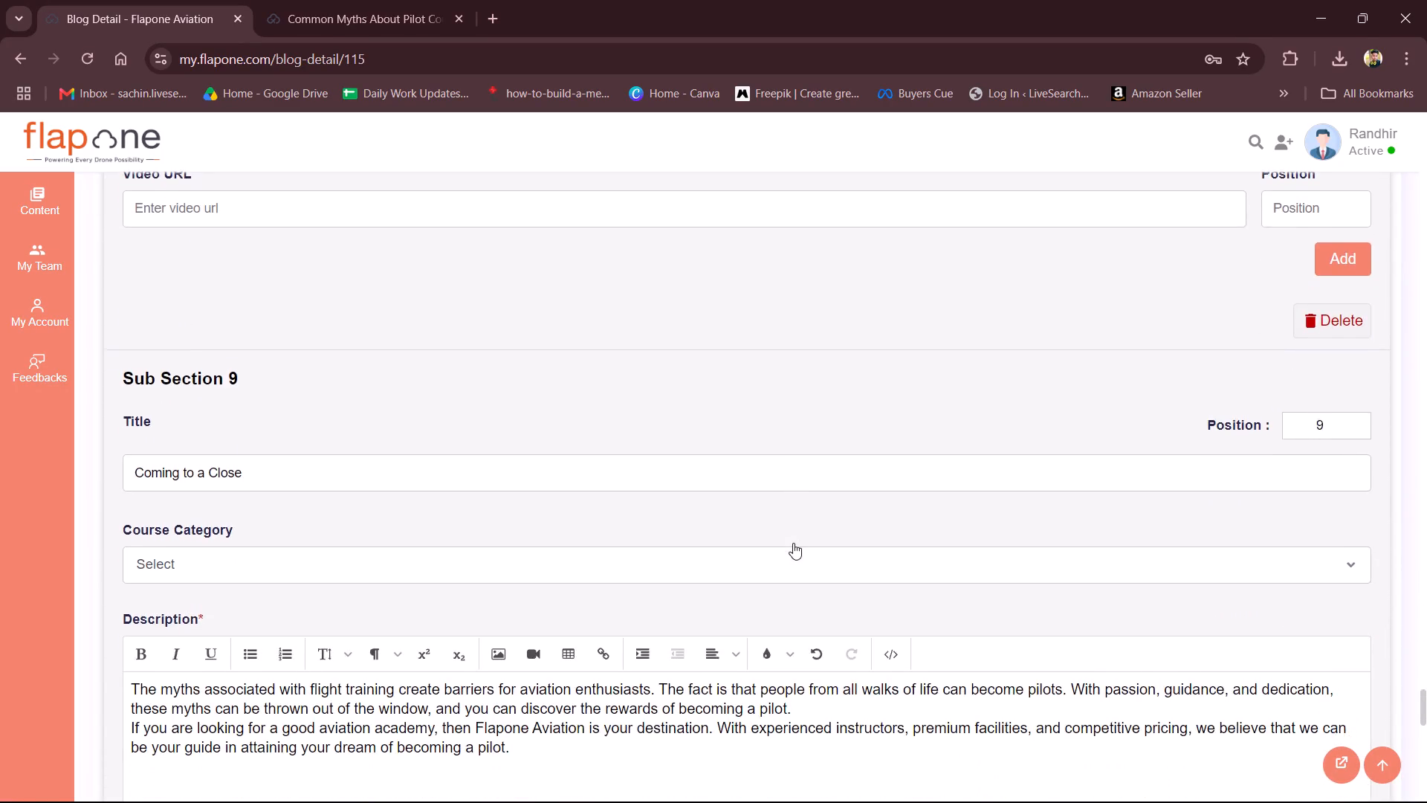
scroll(793, 543, "down", 2)
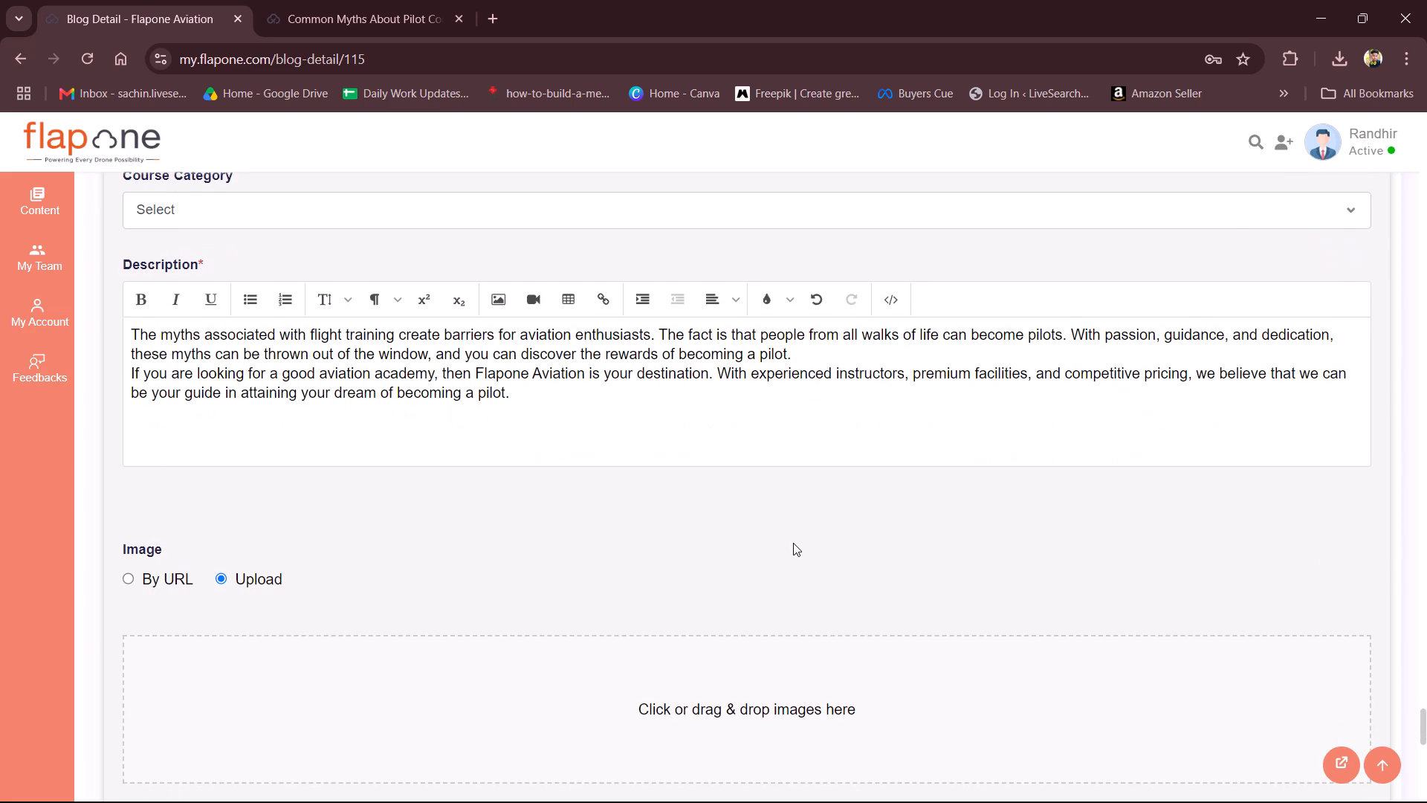
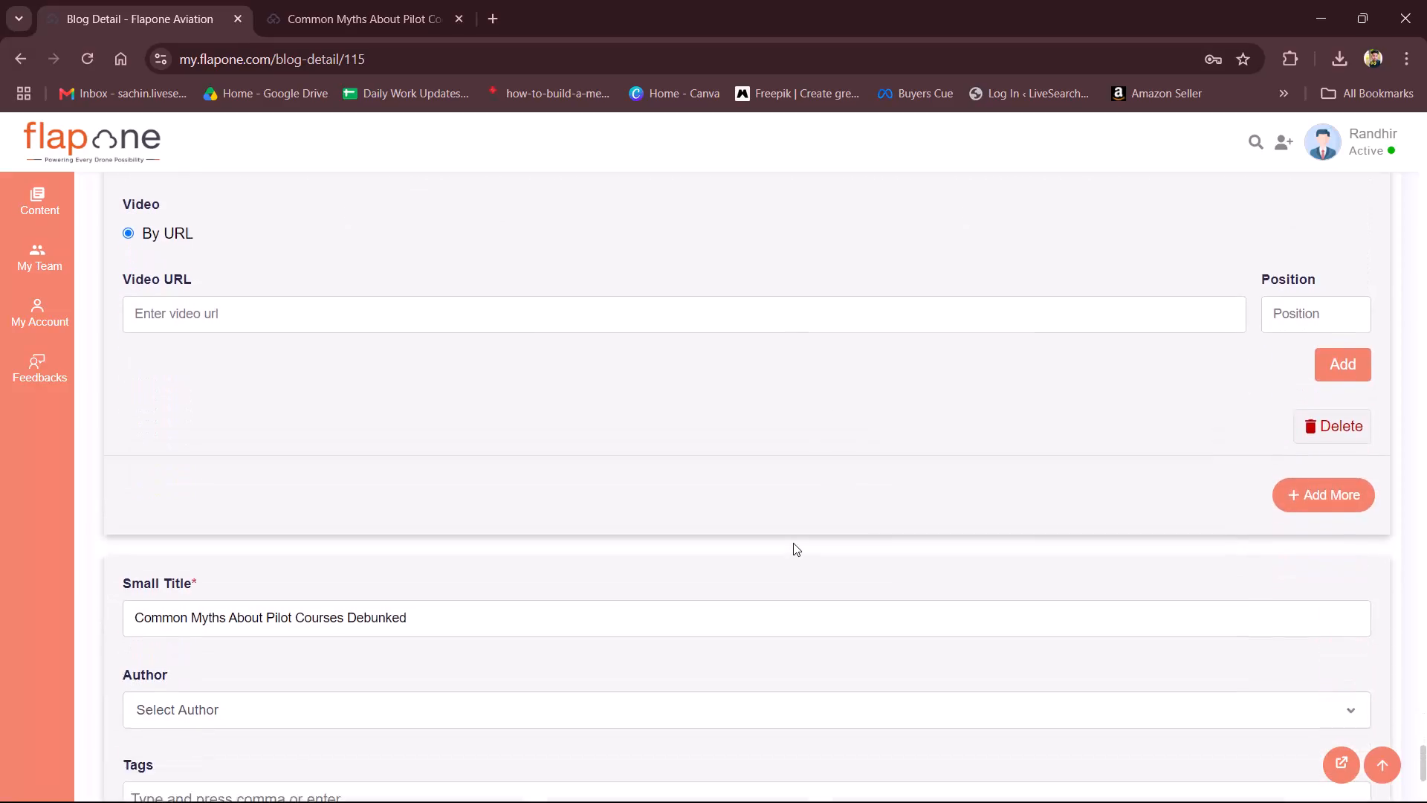
Submit the edited pilot courses myths blog as approved and reload its published page to check the changes.
left_click(745, 752)
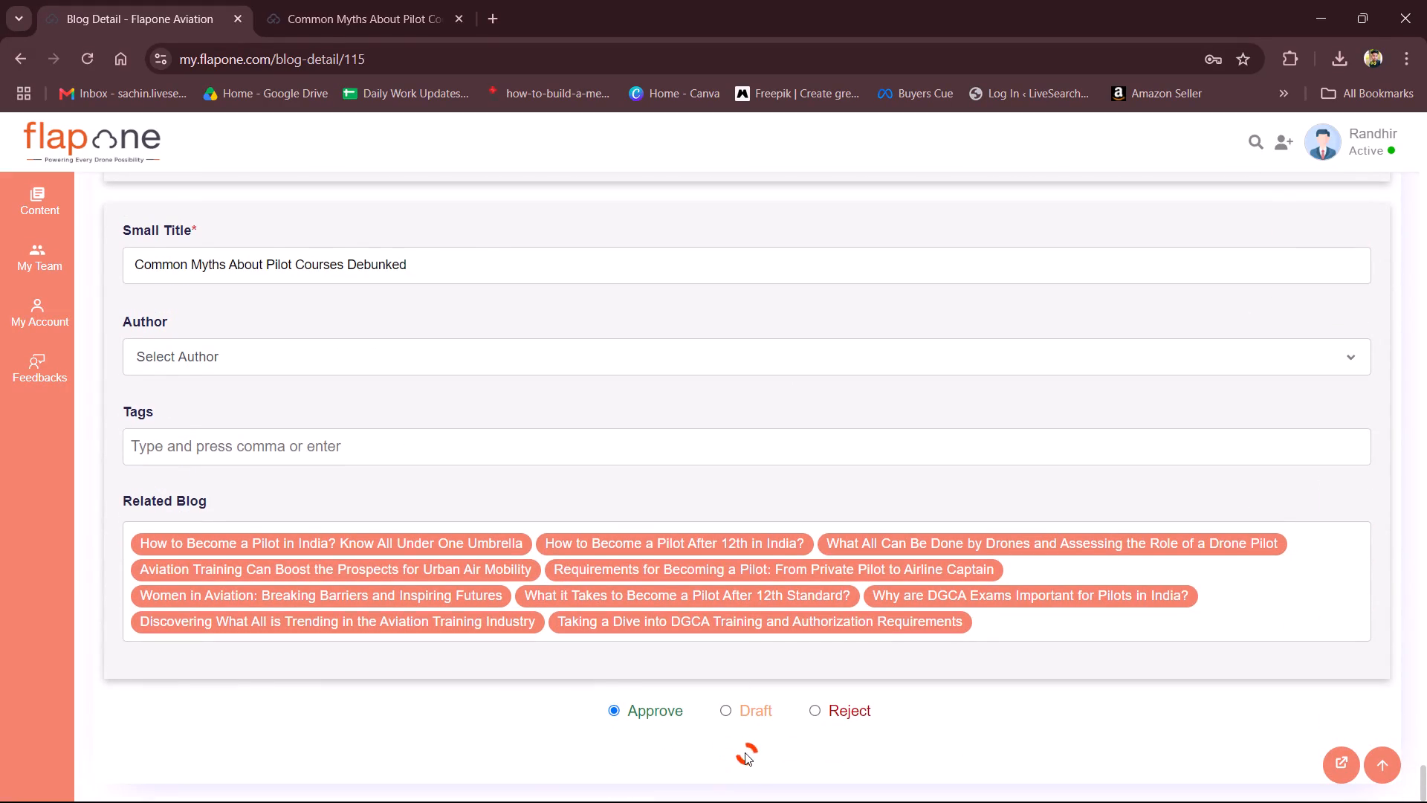
left_click(351, 0)
key("ctrl+r")
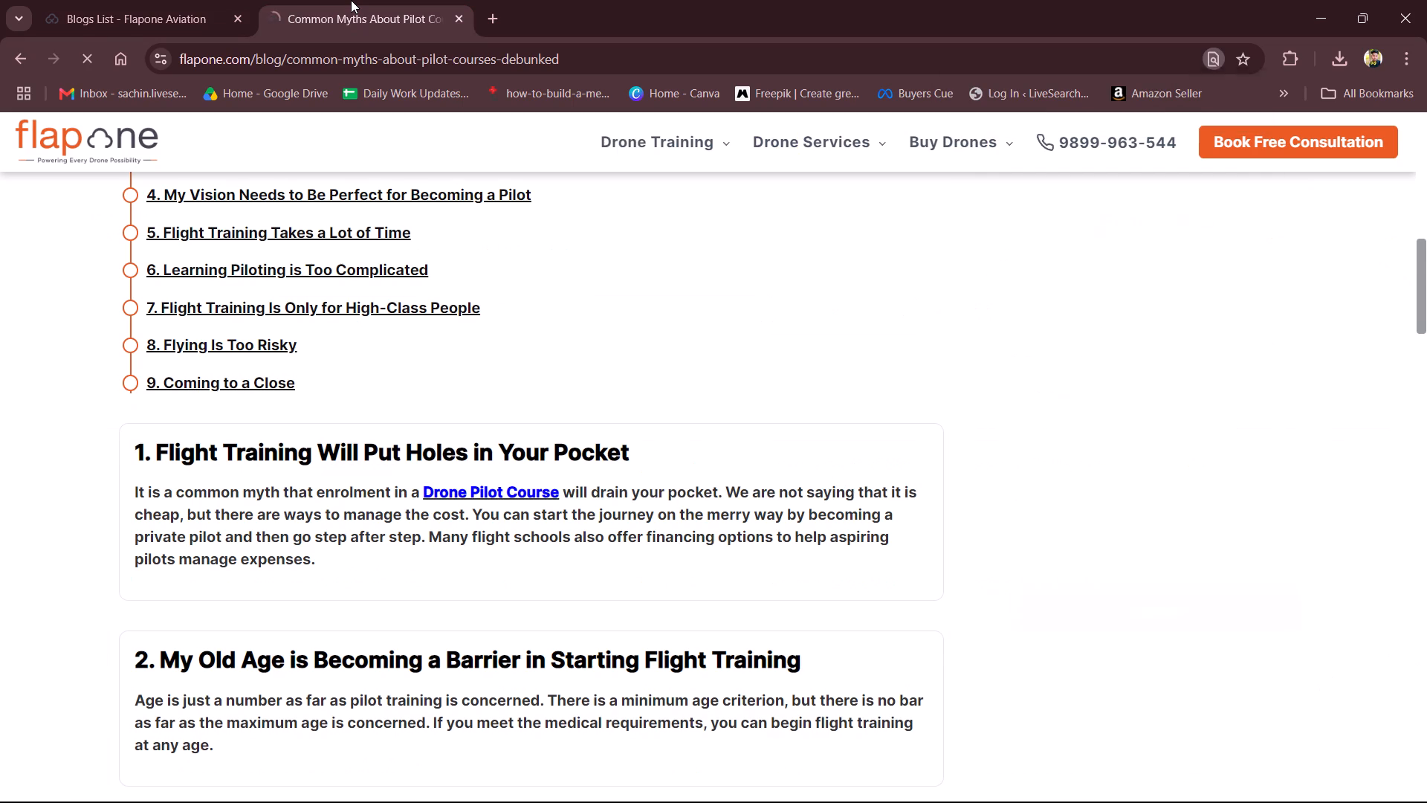
Copy the linked keyword "Drone Pilot Course" from the published article's first section and switch to the spreadsheet window to record it.
left_click_drag(561, 490, 420, 481)
key("ctrl+c")
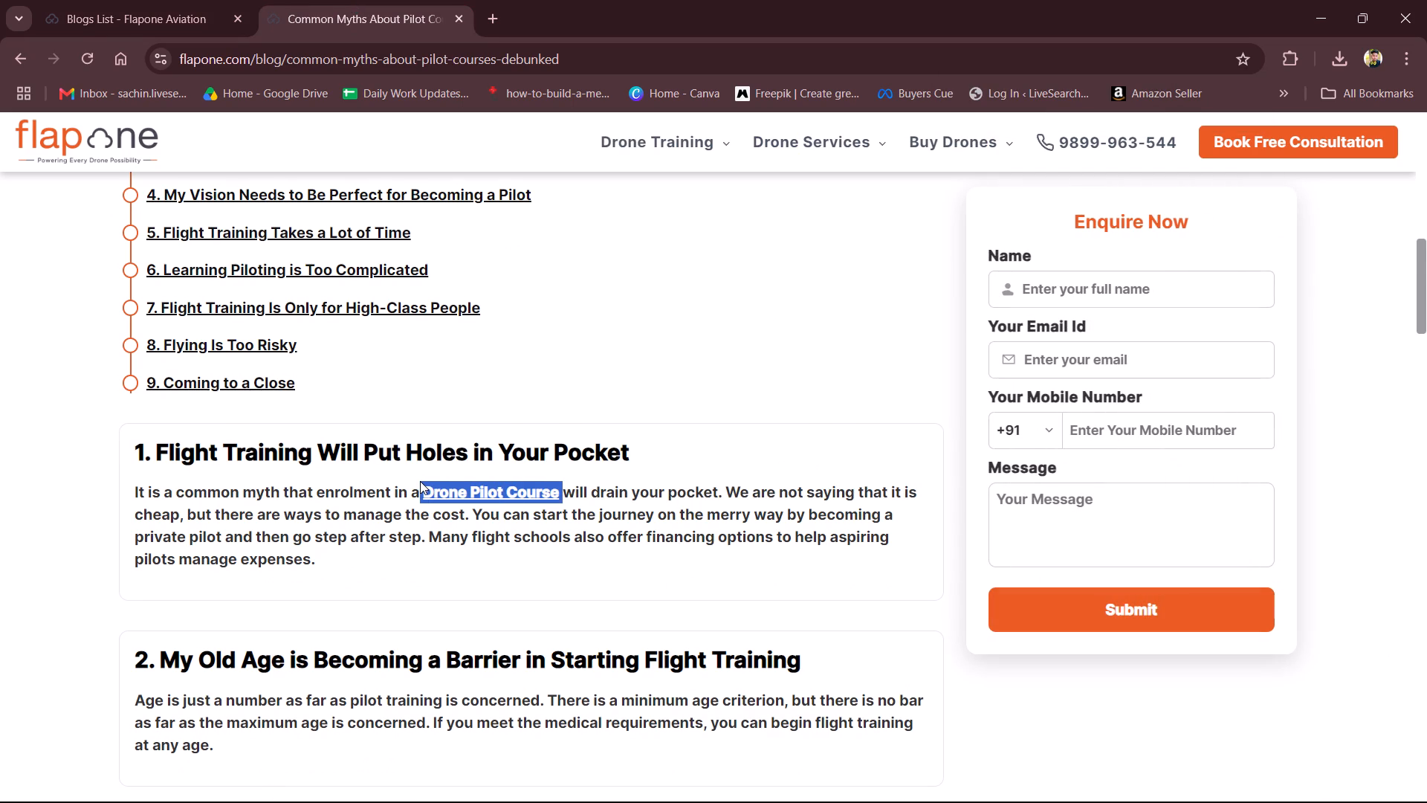
key("alt+Tab")
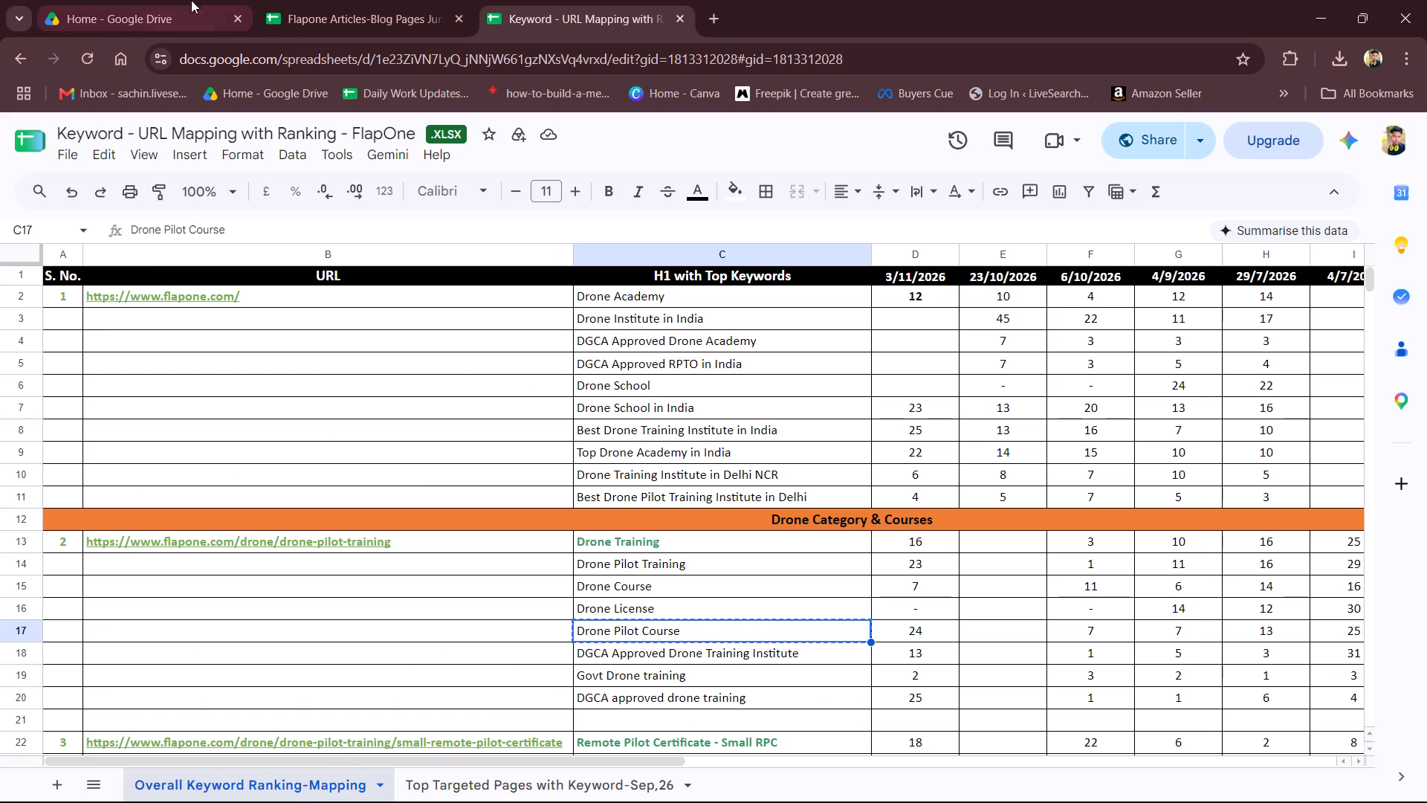
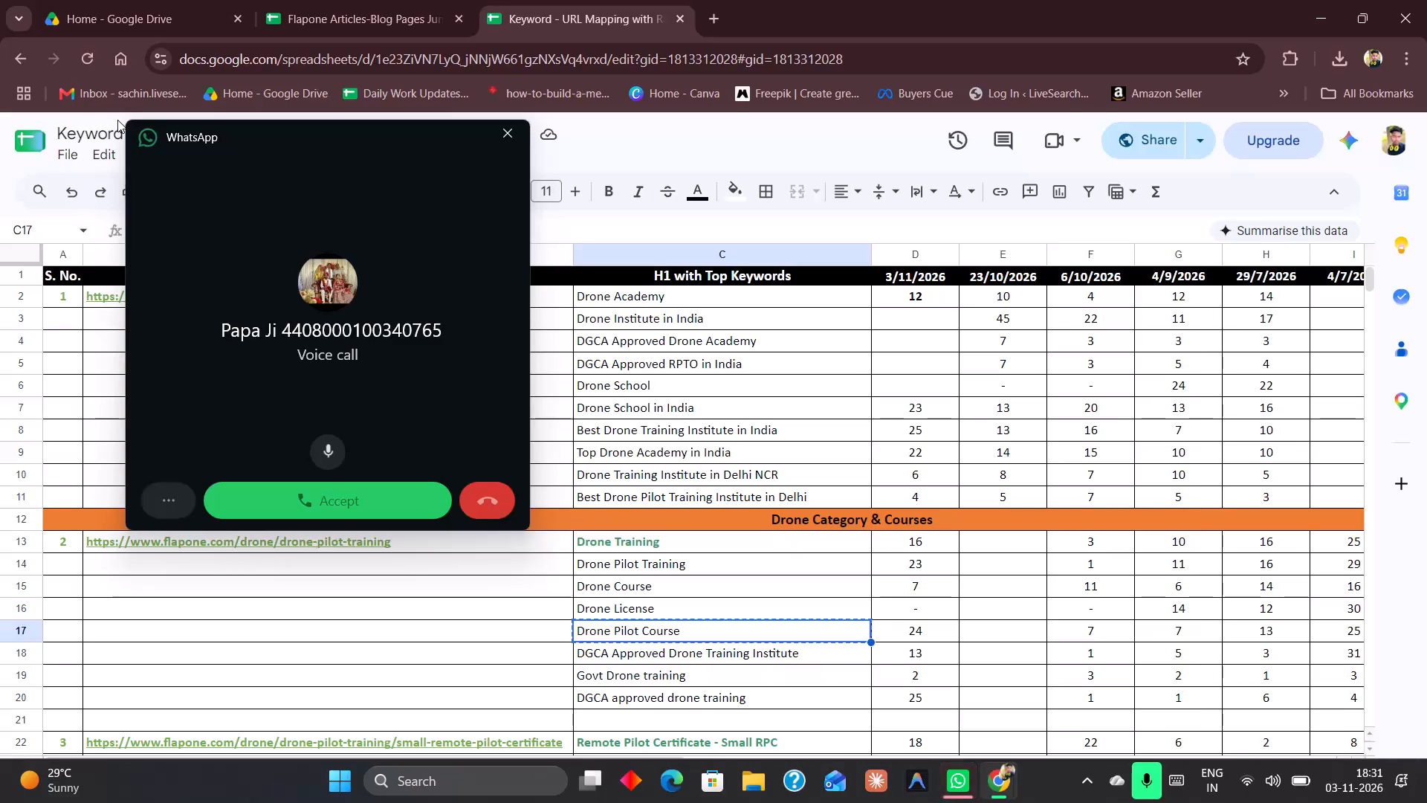
Return to the Flapone Articles sheet and fill the common-myths-about-pilot-courses-debunked URL cell yellow.
left_click(312, 0)
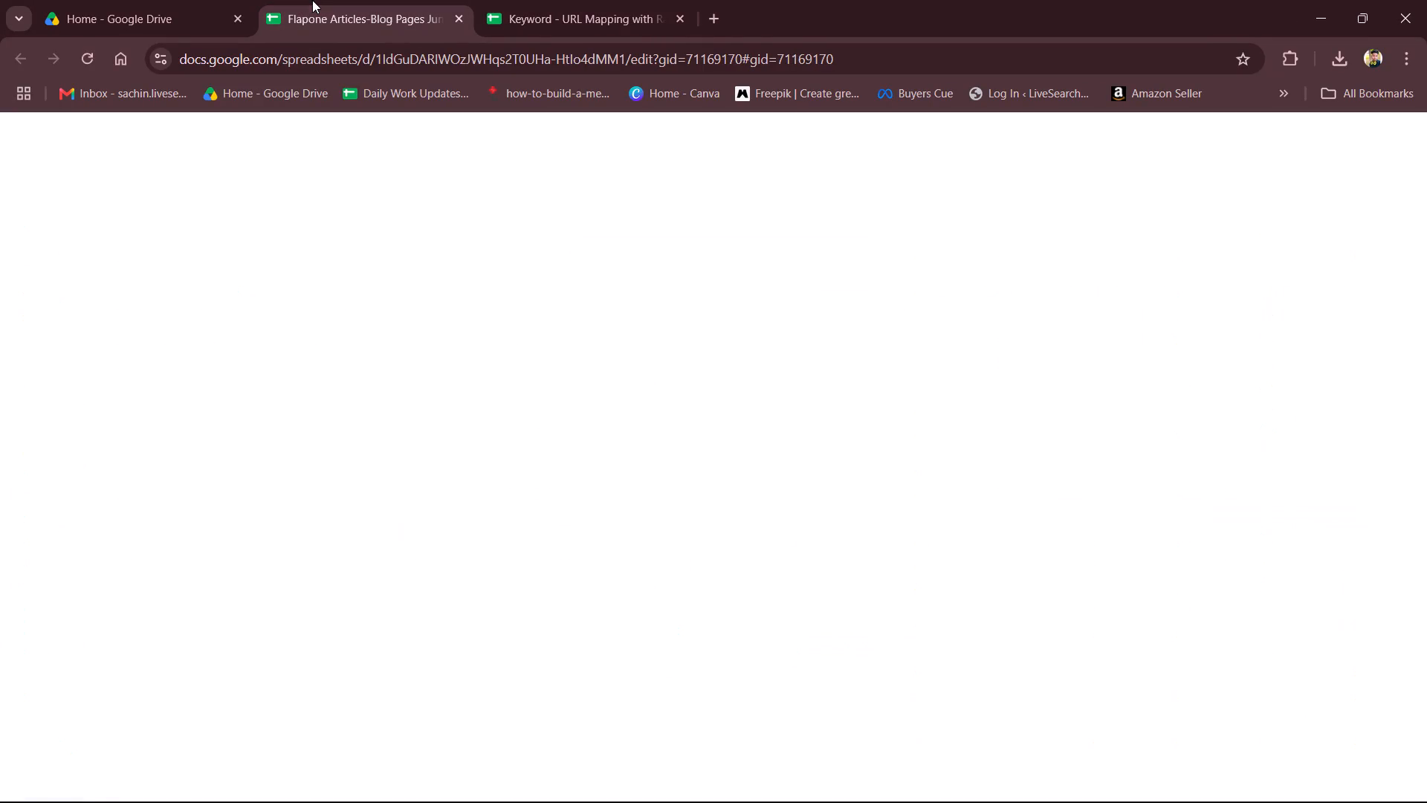
left_click(745, 204)
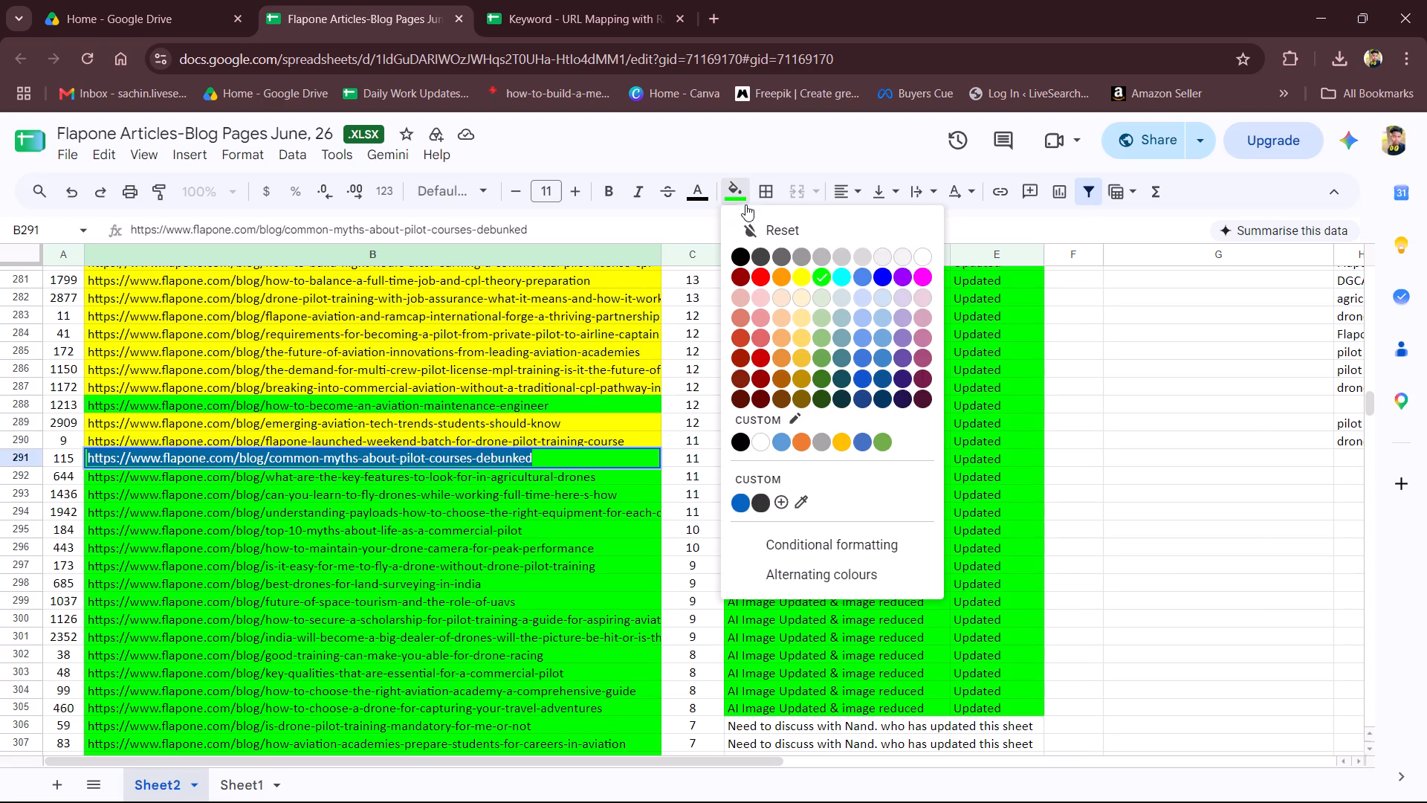
left_click(800, 277)
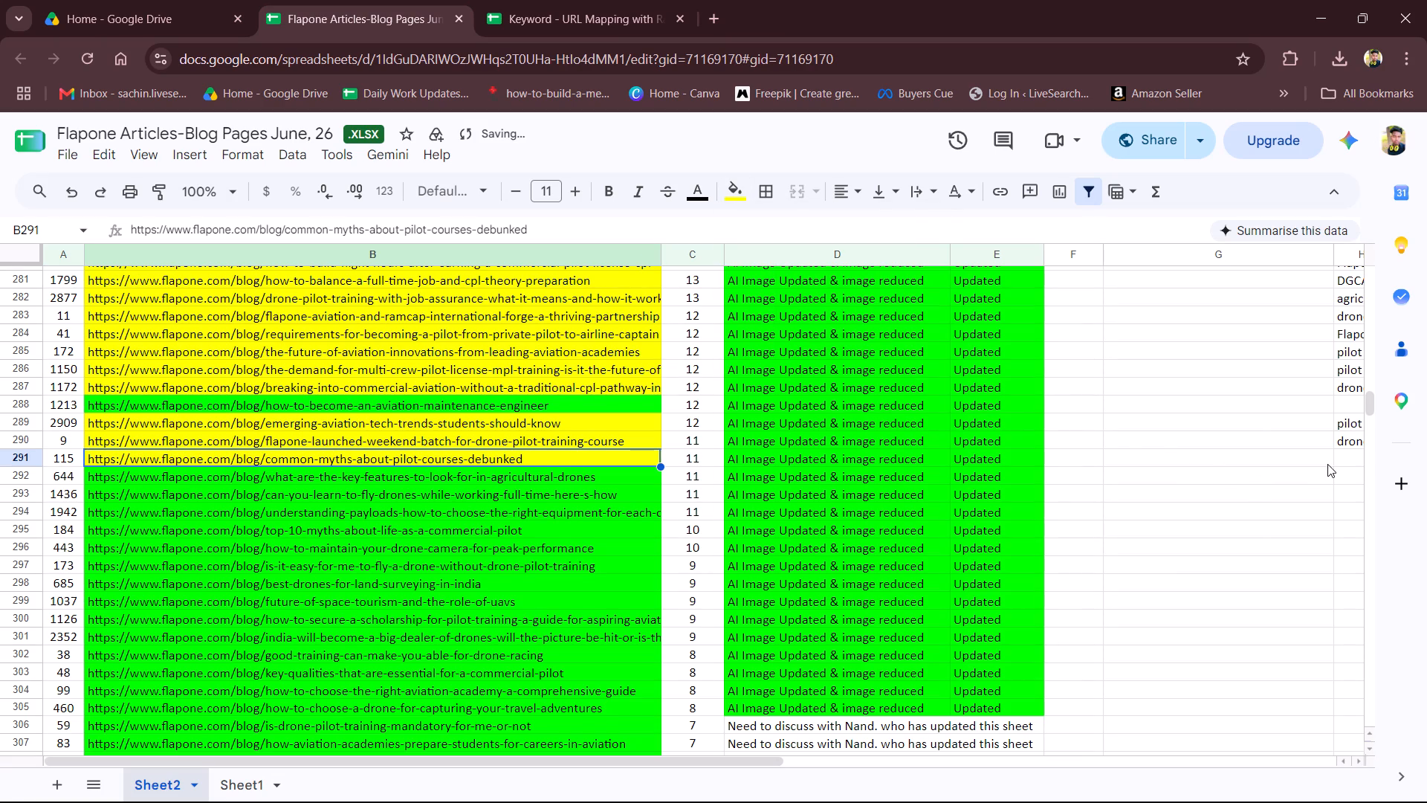
Log the copied keyword "Drone Pilot Course" in column H of the pilot courses myths row.
left_click(1336, 457)
left_click(433, 238)
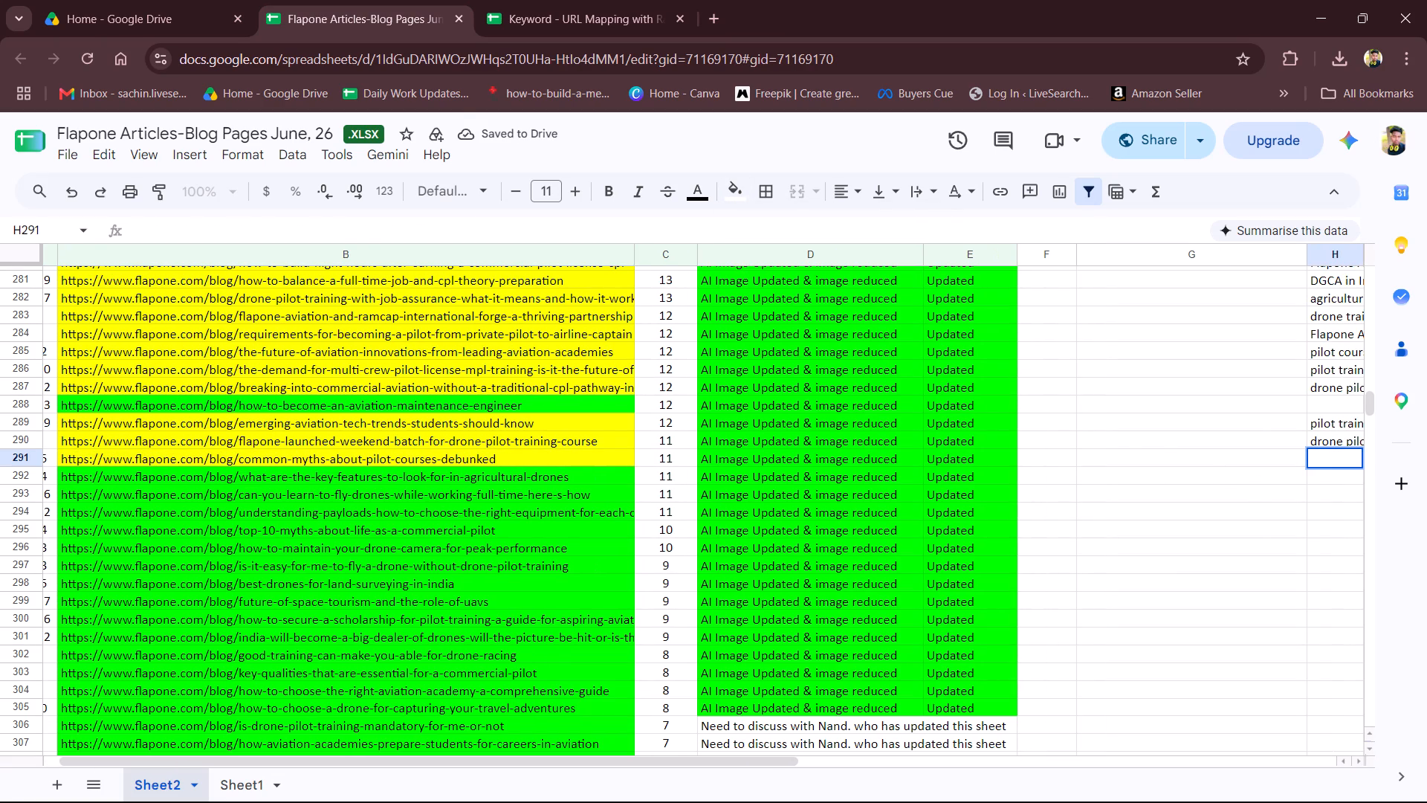
key("ctrl+v")
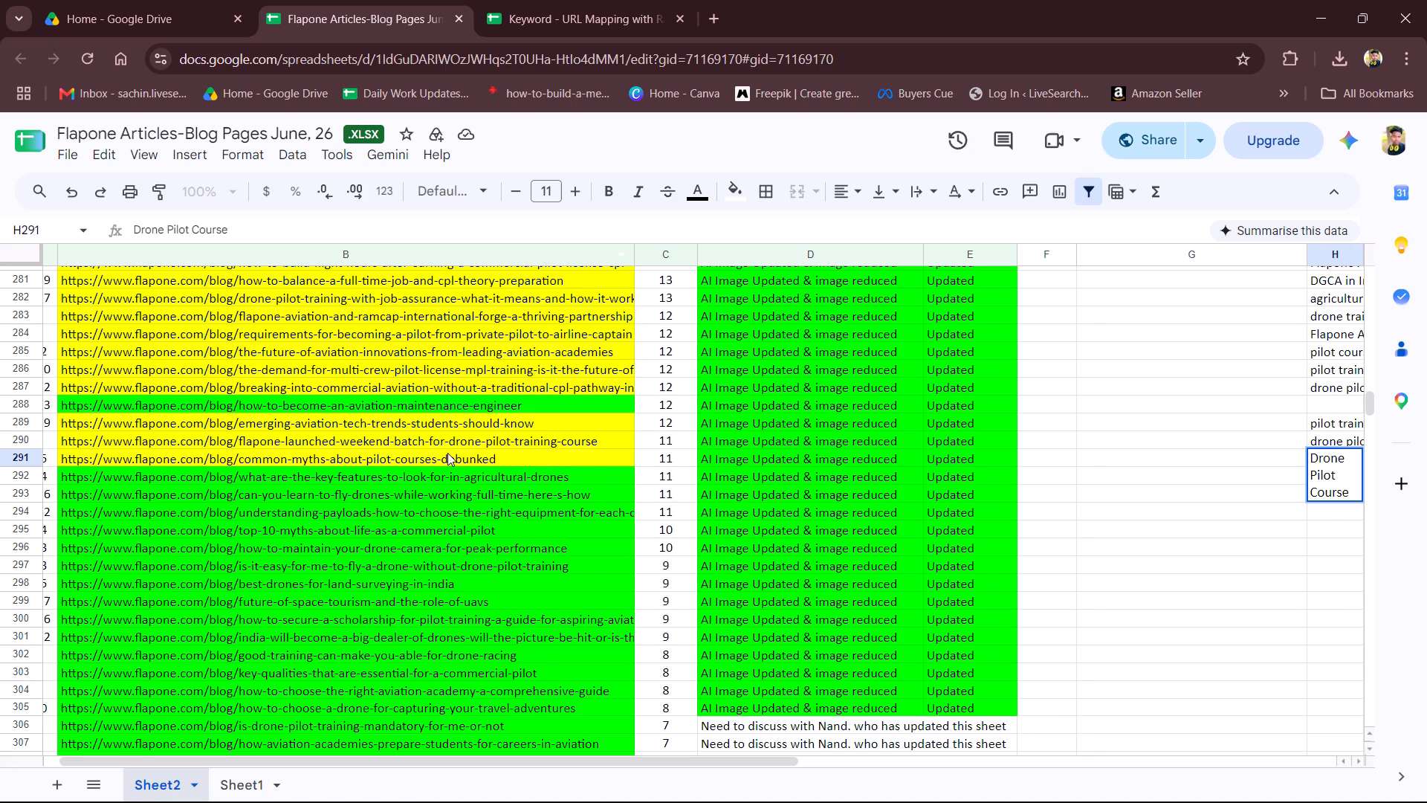
Copy the what-are-the-key-features-to-look-for-in-agricultural-drones URL from row 292, open that blog page and highlight its "drone" mentions.
left_click(449, 476)
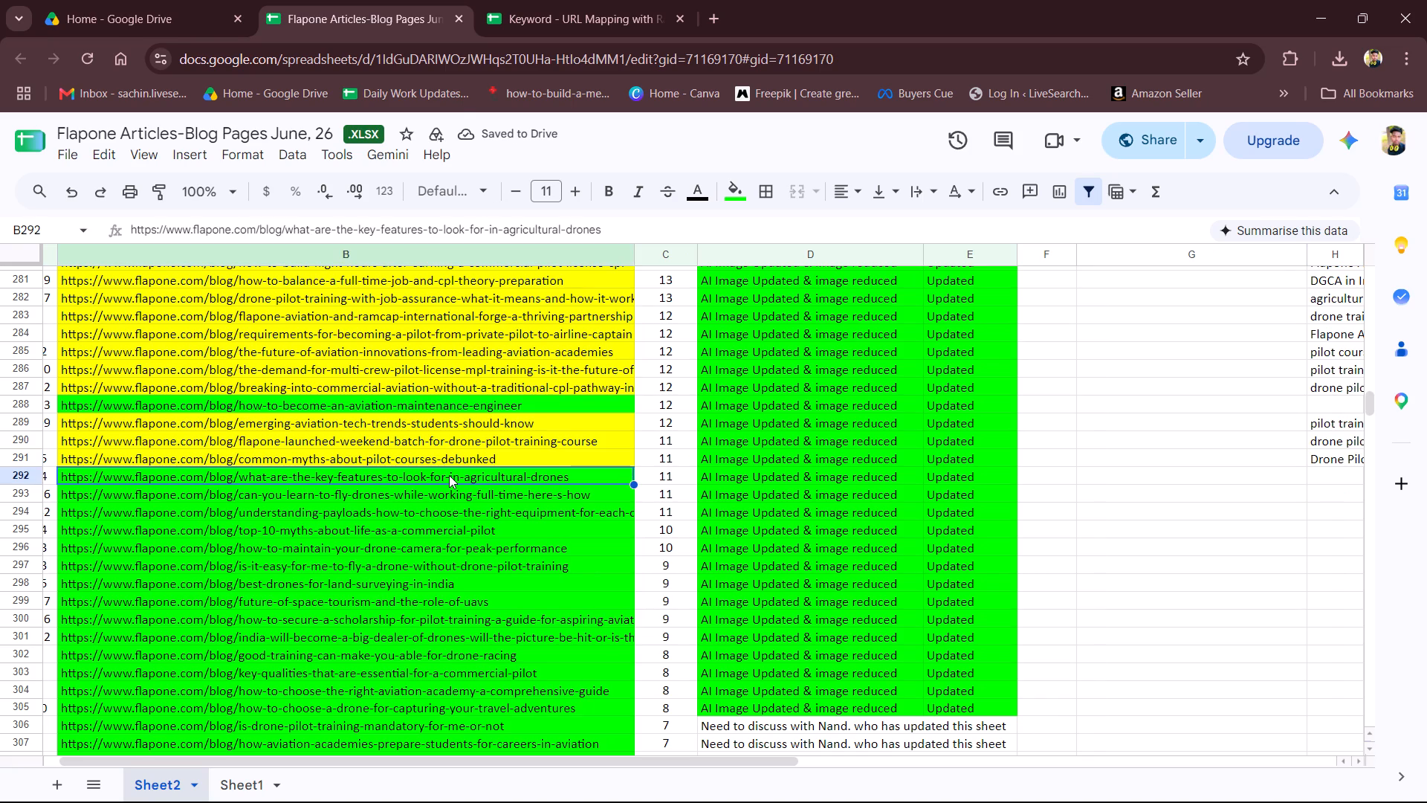
key("ctrl+c")
key("alt+Tab")
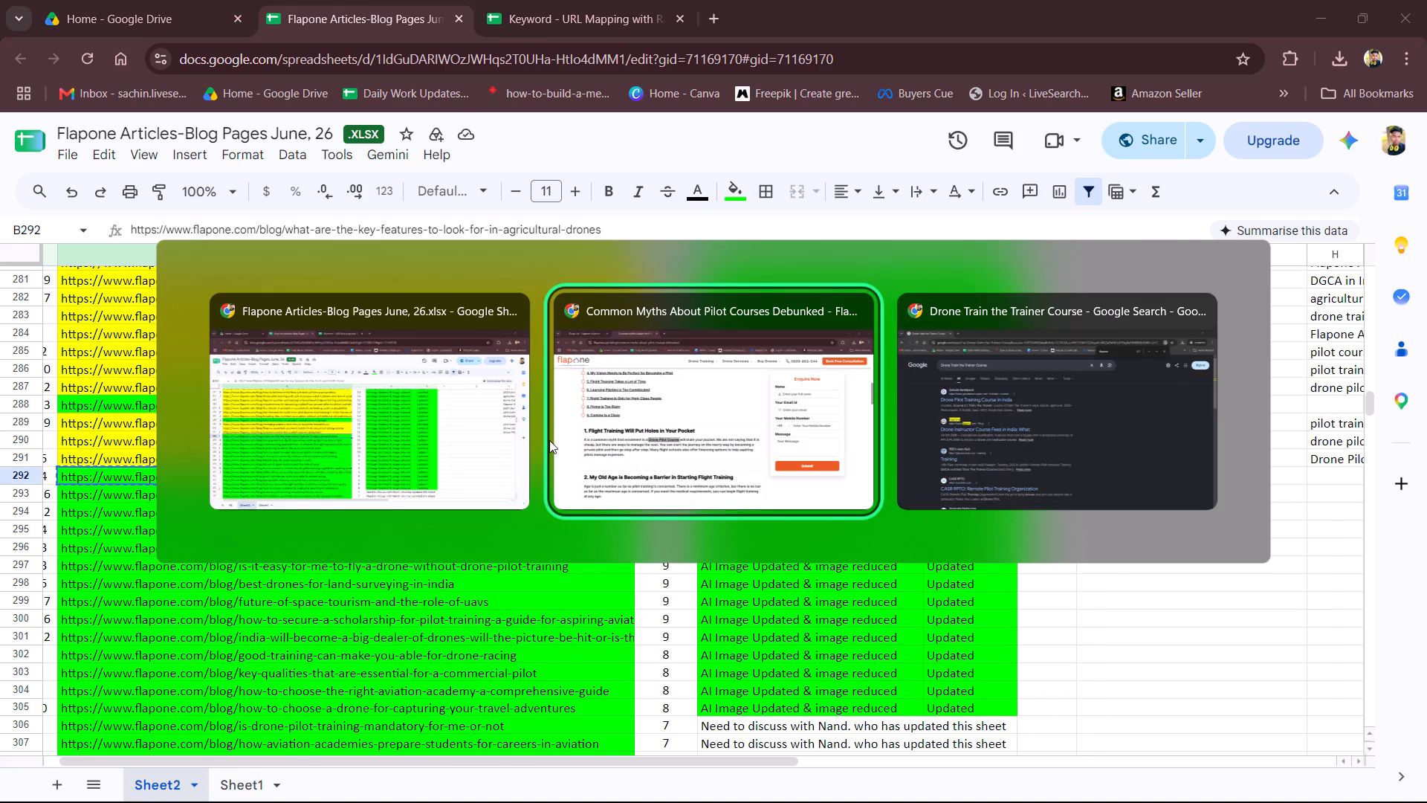
left_click(409, 68)
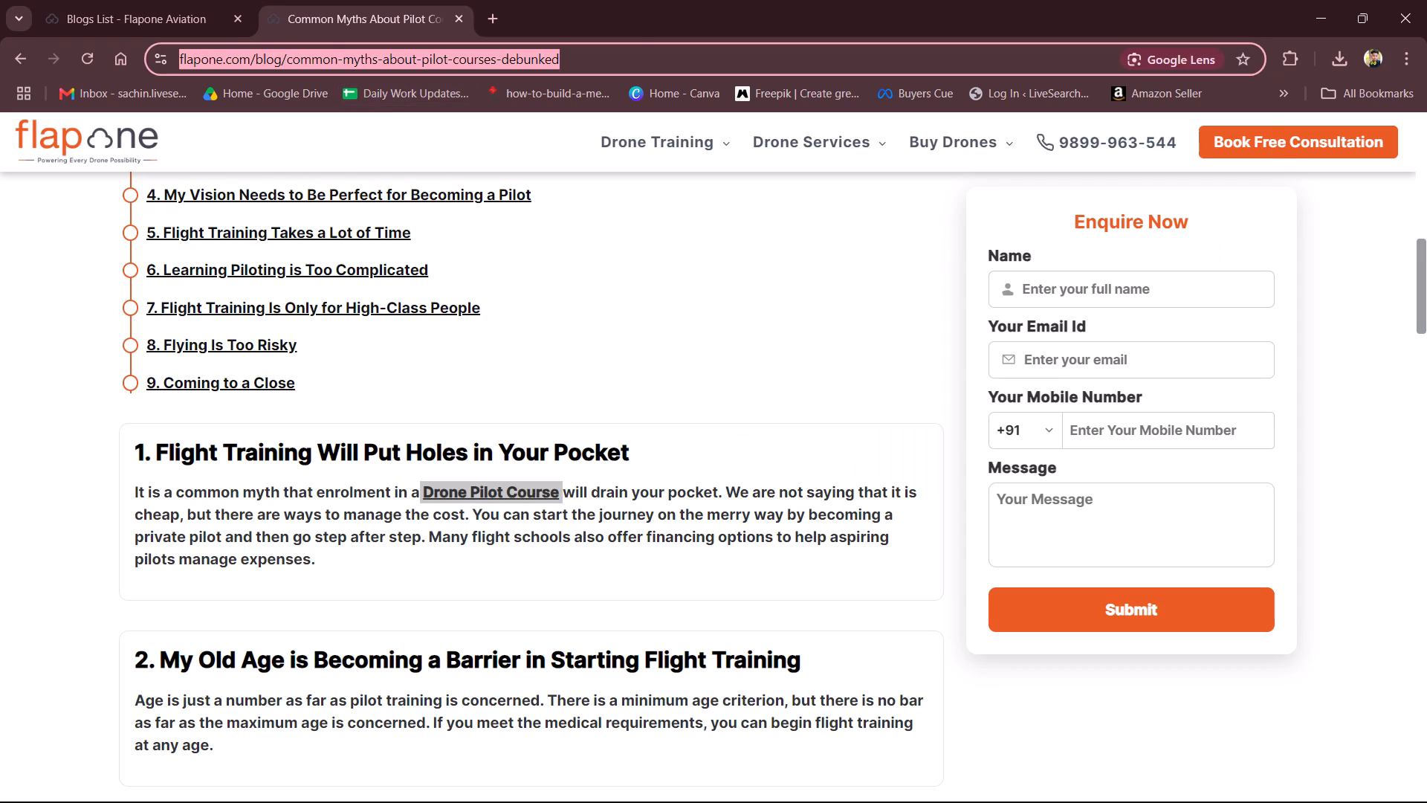
key("ctrl+v")
key("Return")
key("ctrl+f")
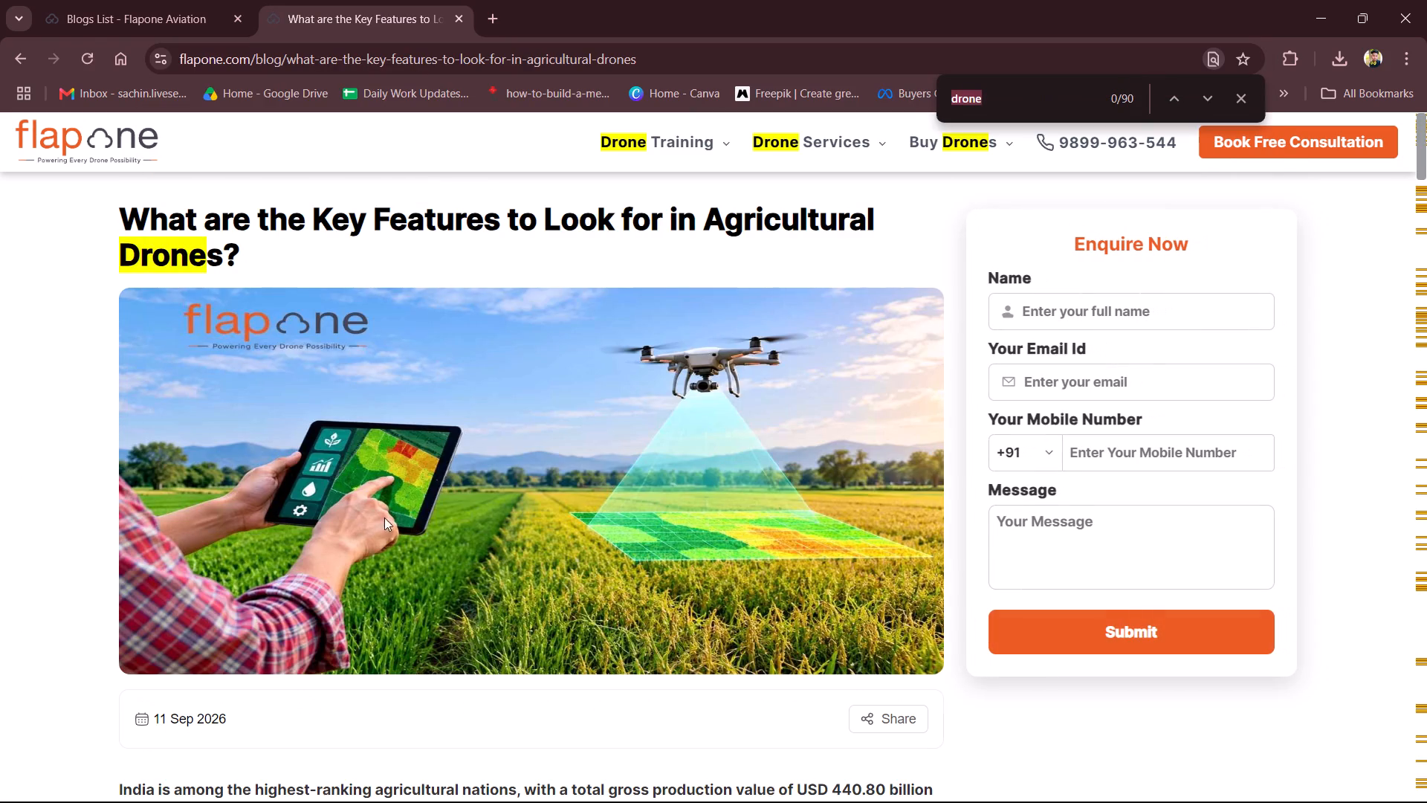
scroll(454, 615, "down", 6)
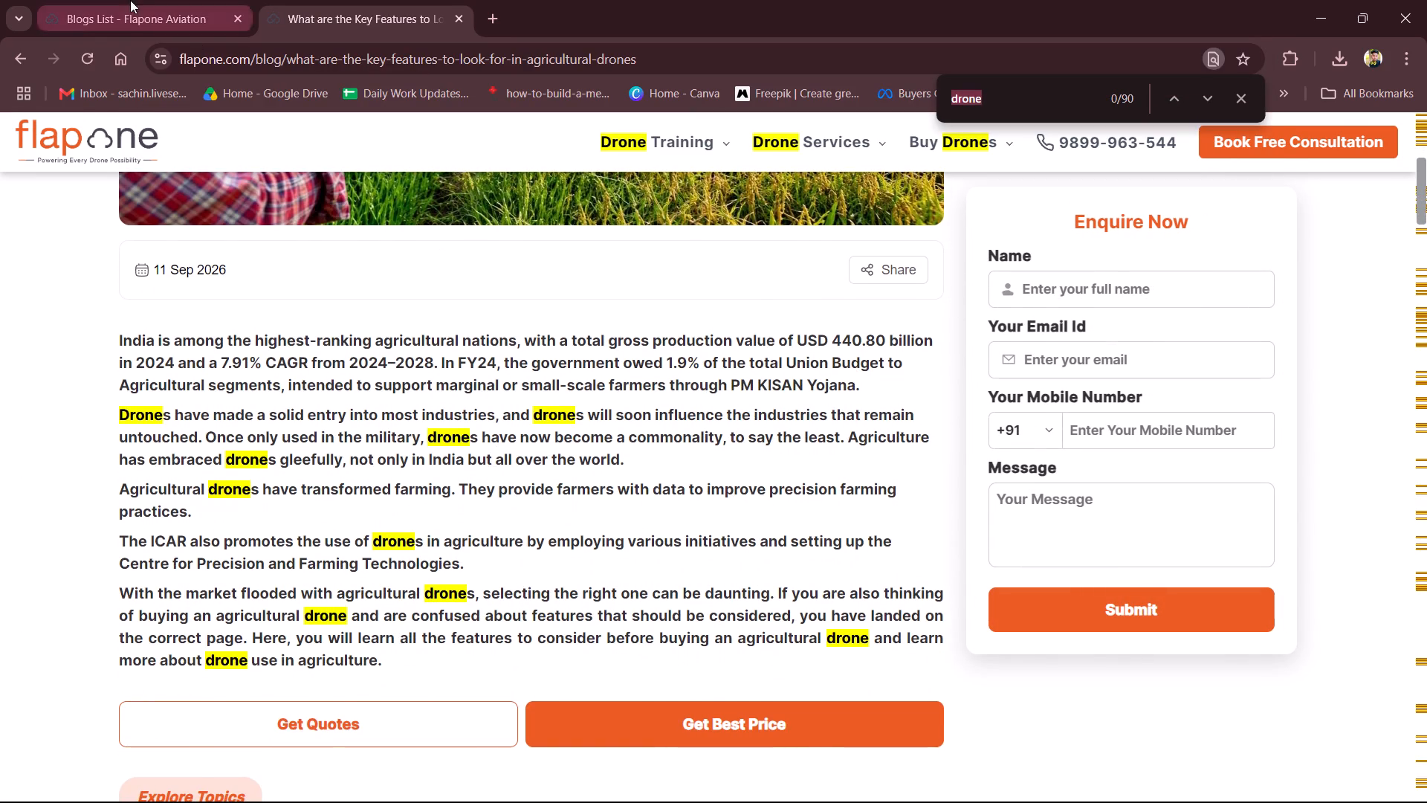
Filter the content manager's blog list by the agricultural drones URL and open that blog for editing.
left_click(130, 0)
left_click(850, 326)
left_click(824, 381)
left_click(957, 317)
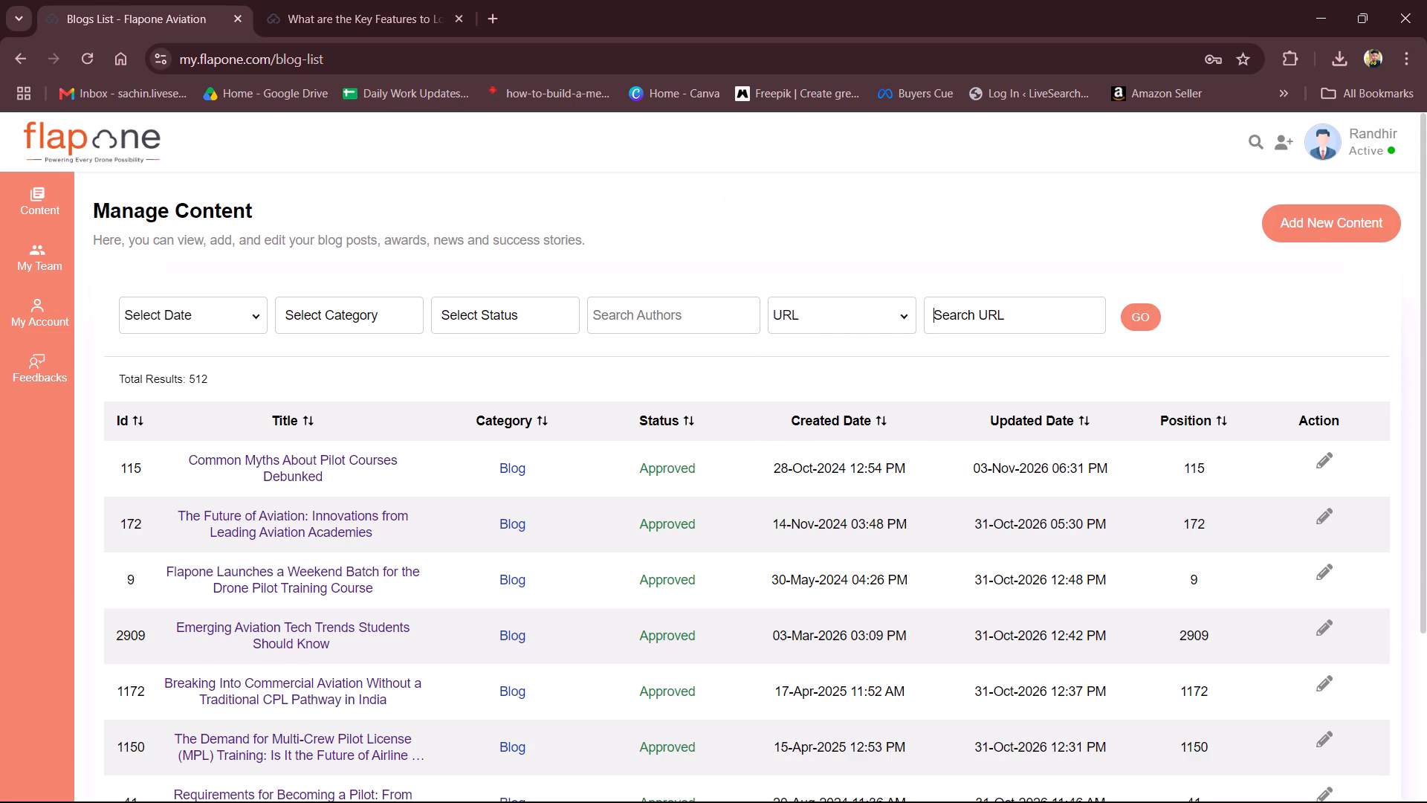
key("ctrl+v")
key("Tab")
key("Return")
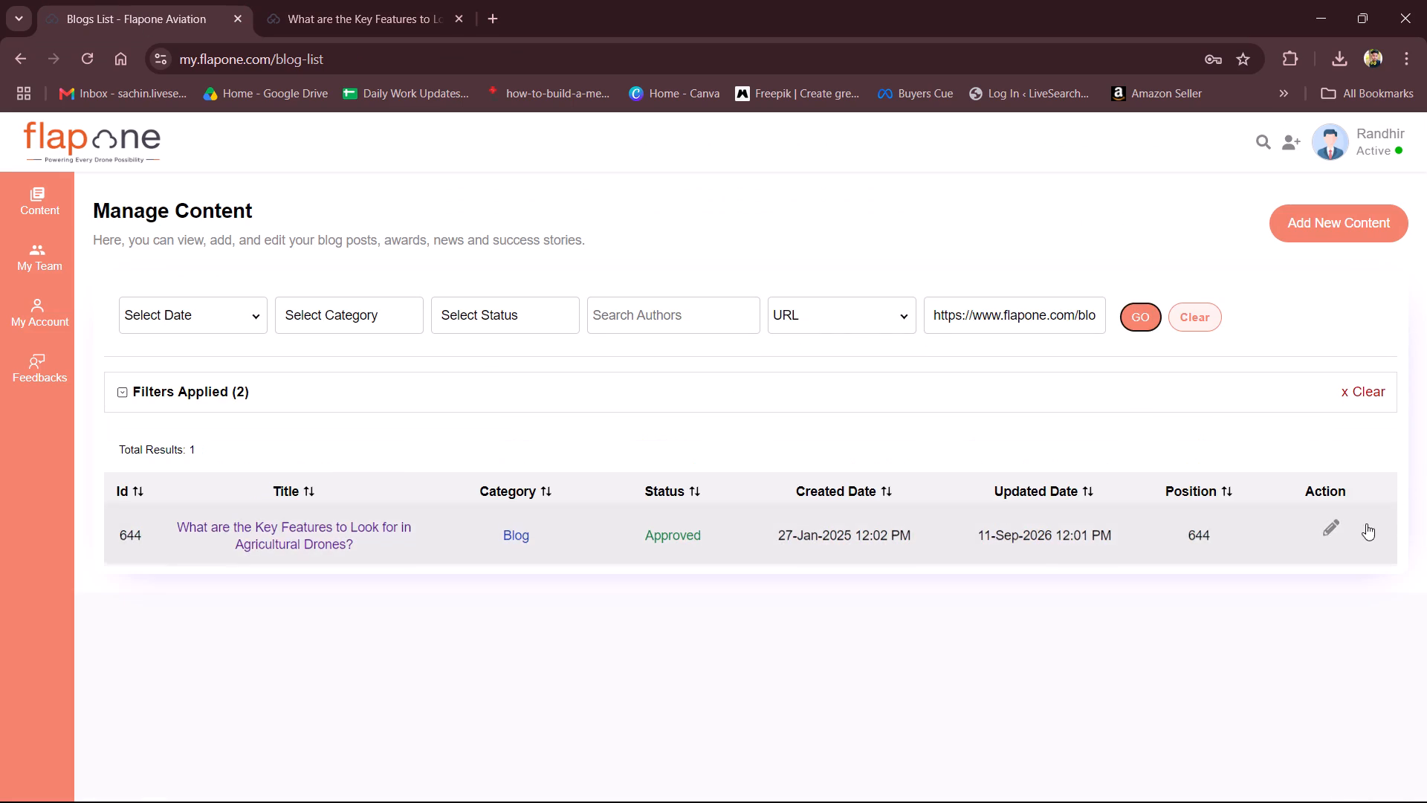
left_click(1321, 532)
Examine the published agricultural drones article from the introduction through section 5 for existing links and linkable drone keywords.
left_click(318, 0)
scroll(355, 428, "down", 1)
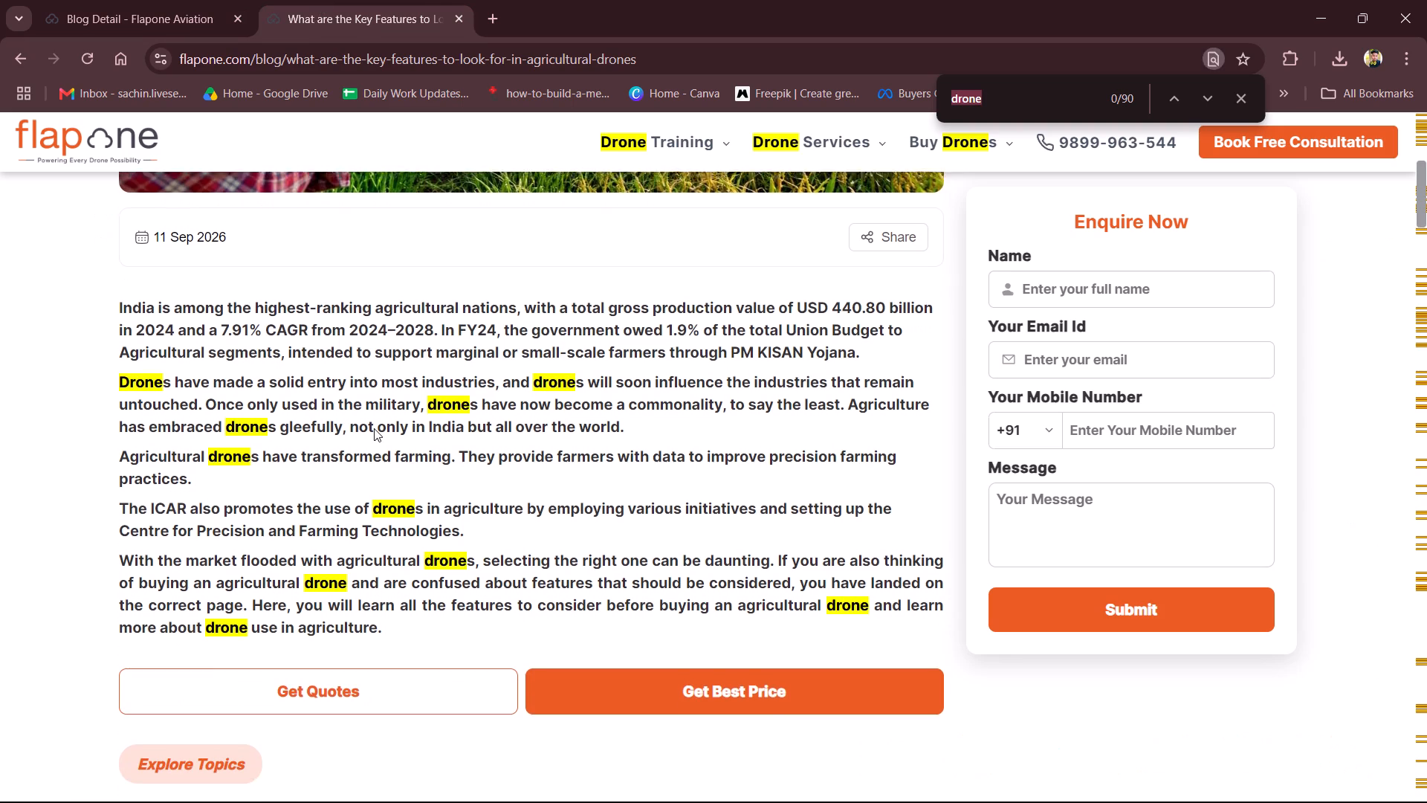
scroll(374, 428, "down", 1)
scroll(453, 408, "down", 6)
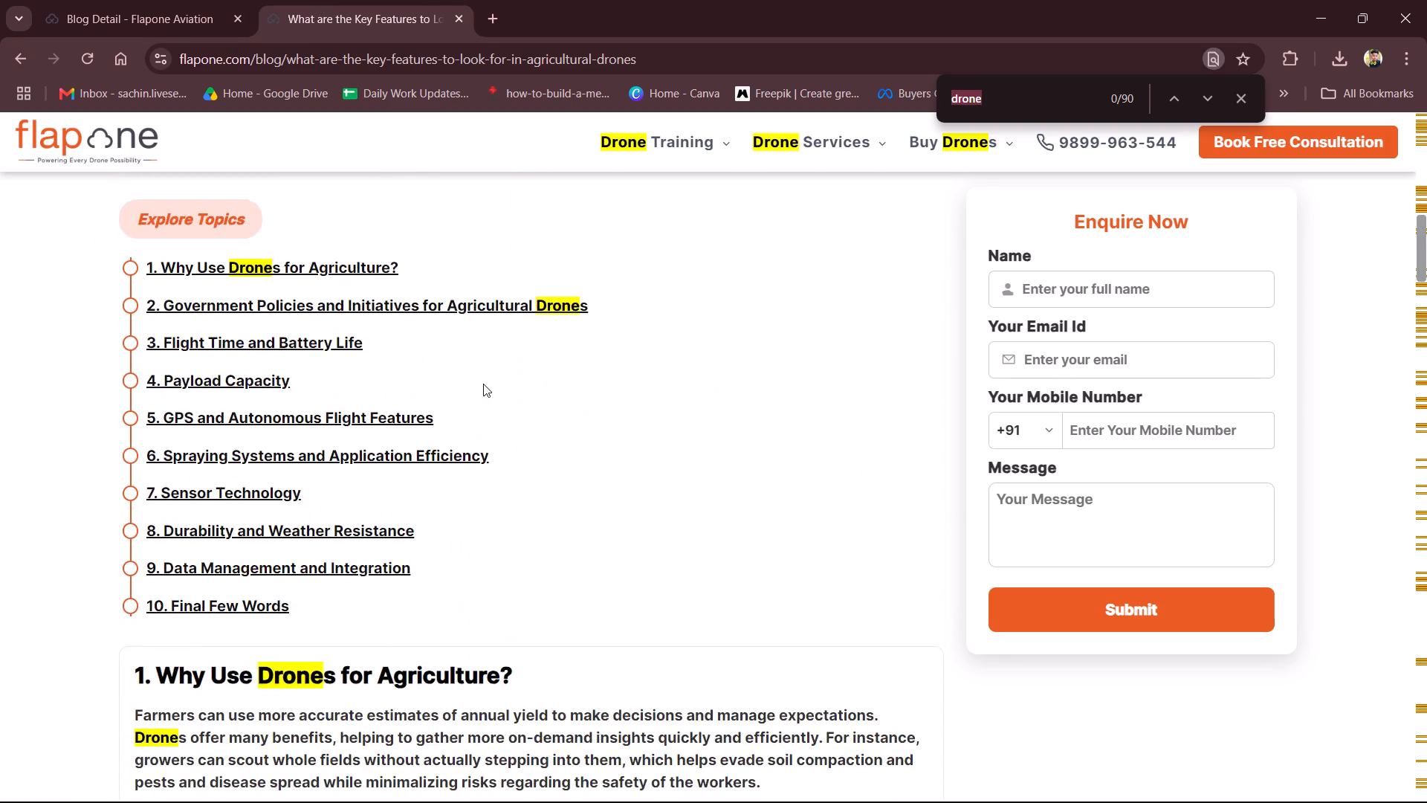
scroll(483, 383, "down", 3)
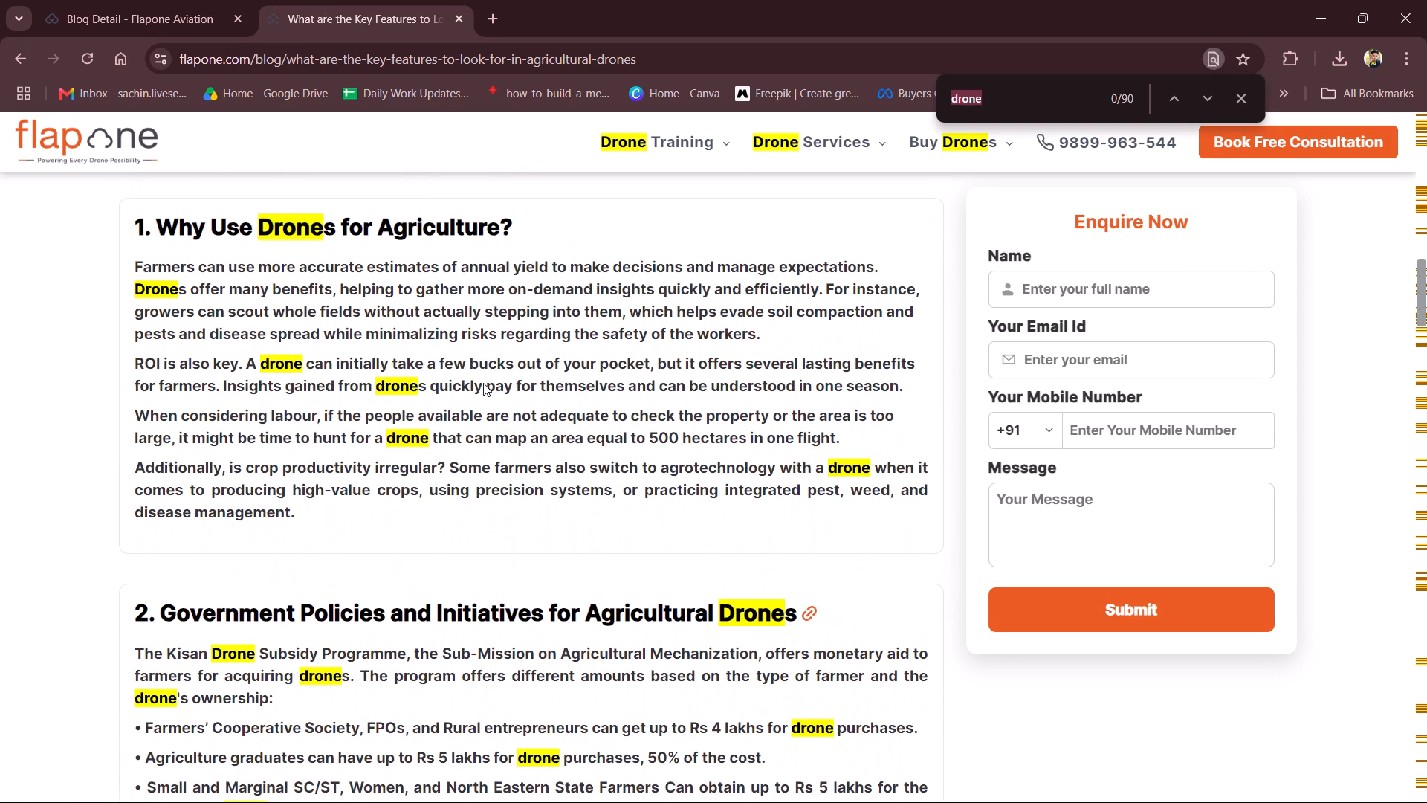
scroll(483, 383, "down", 4)
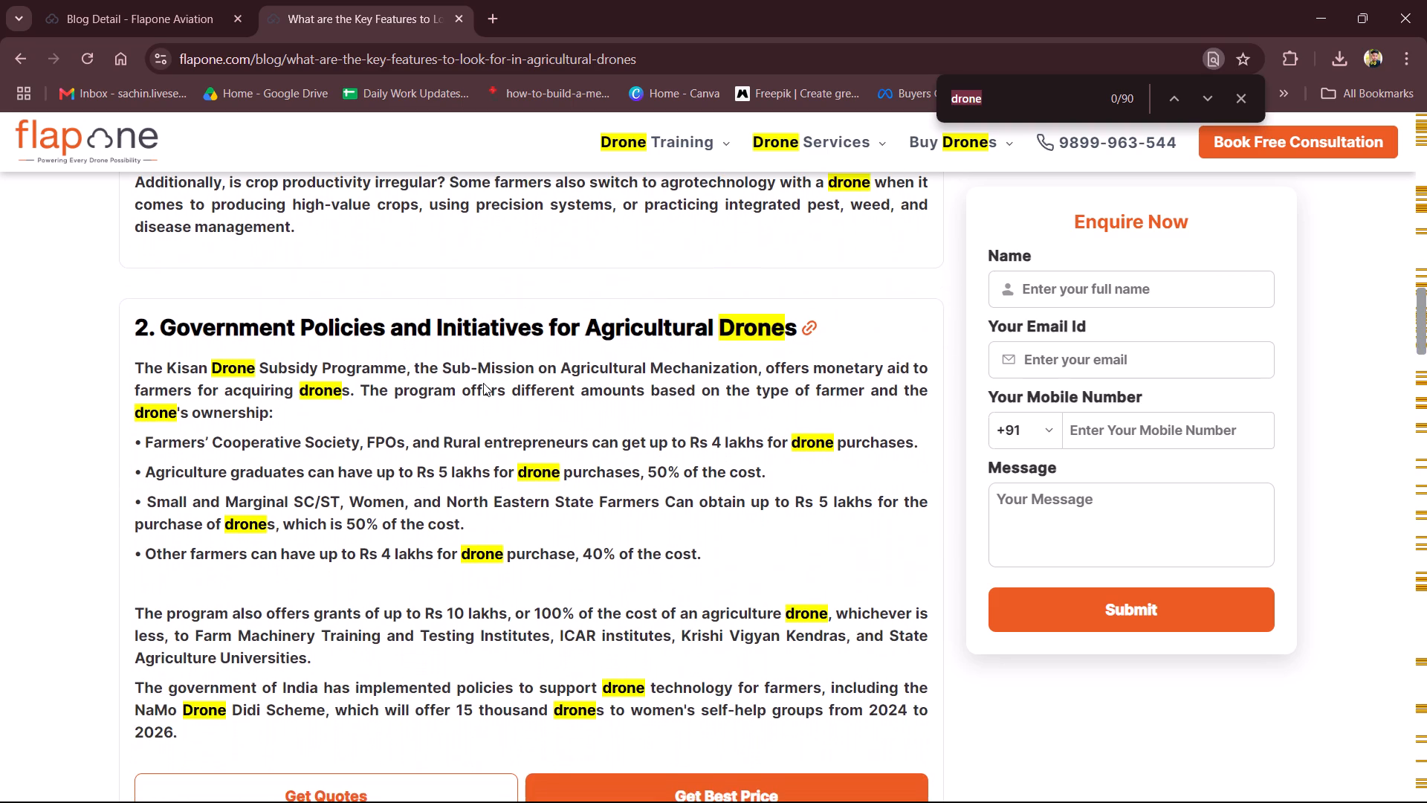
scroll(483, 383, "down", 7)
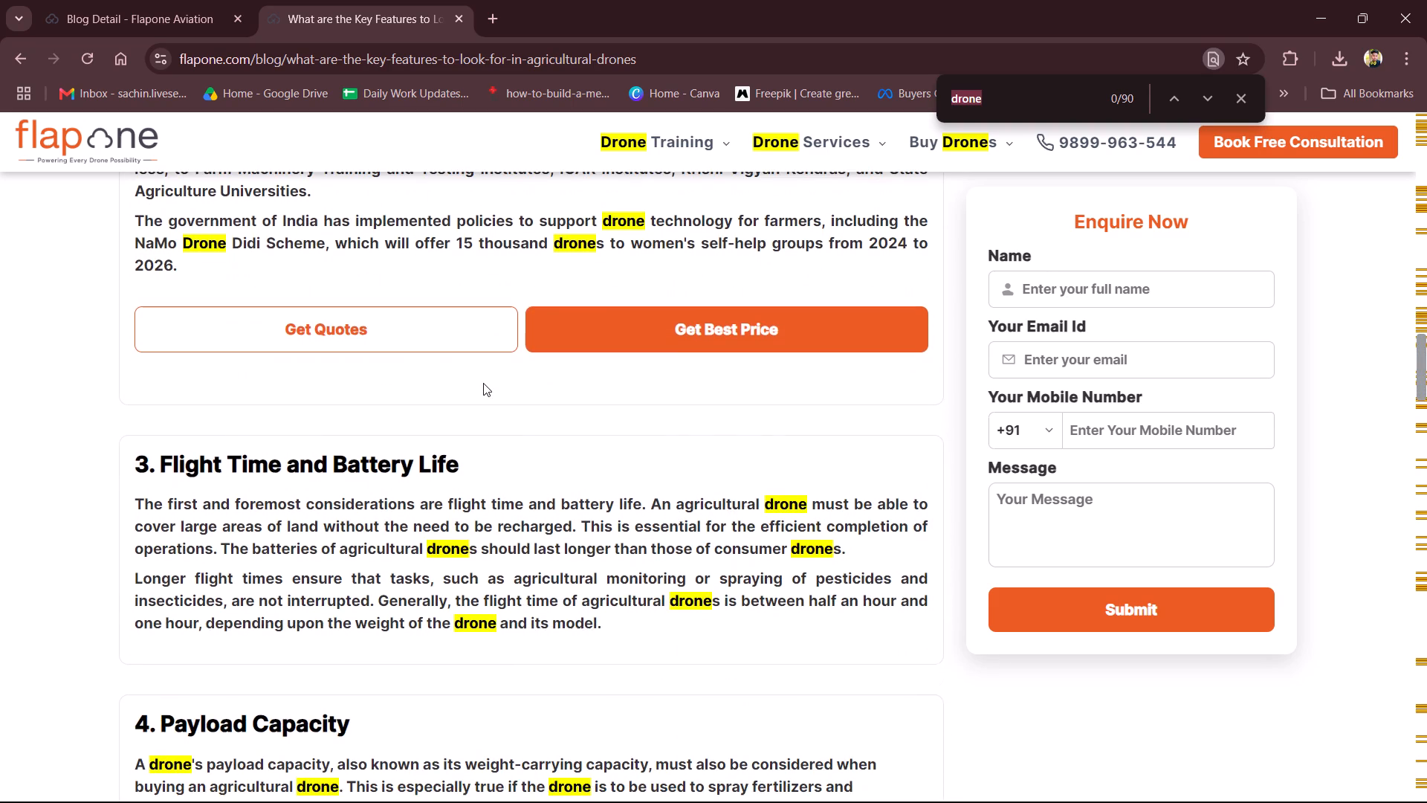
scroll(483, 383, "down", 5)
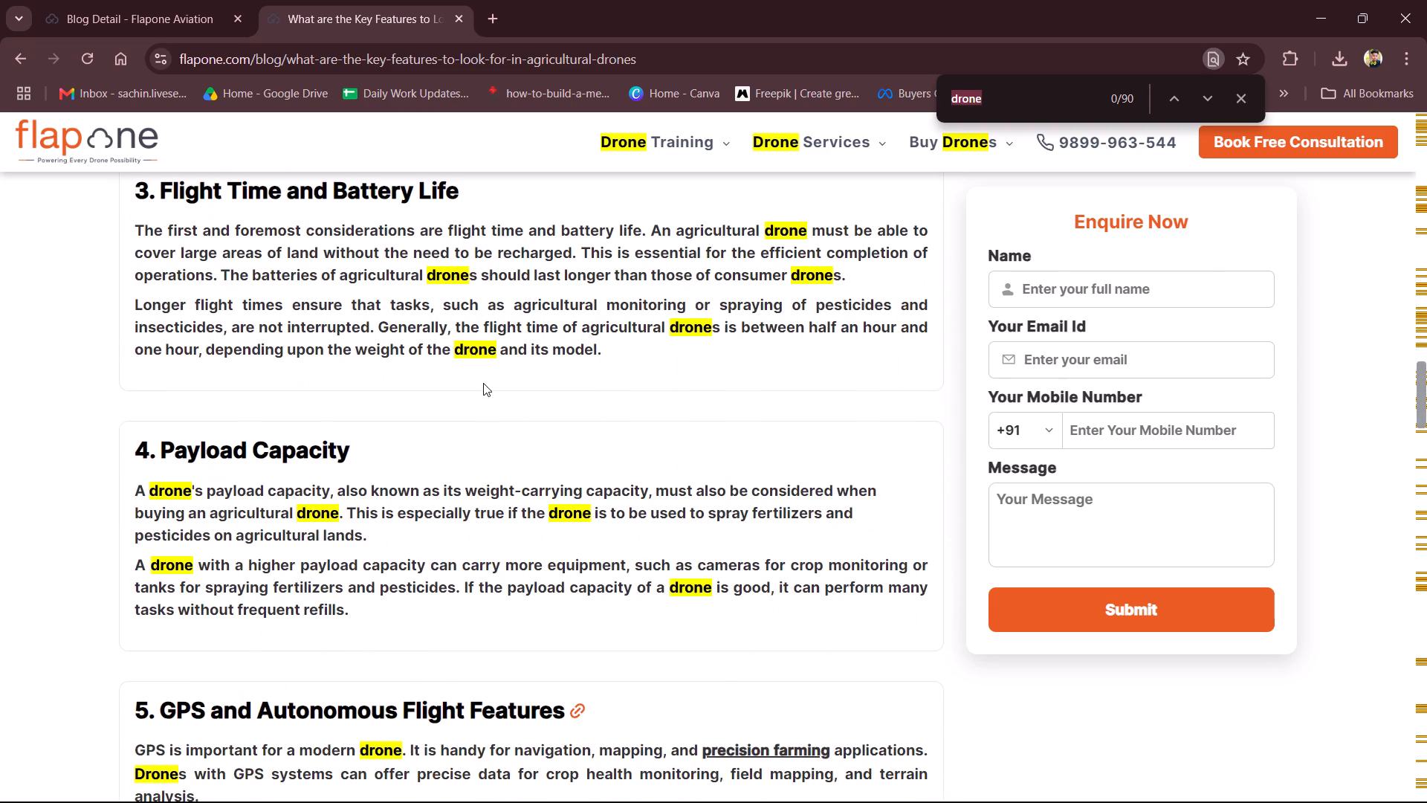
scroll(483, 383, "down", 3)
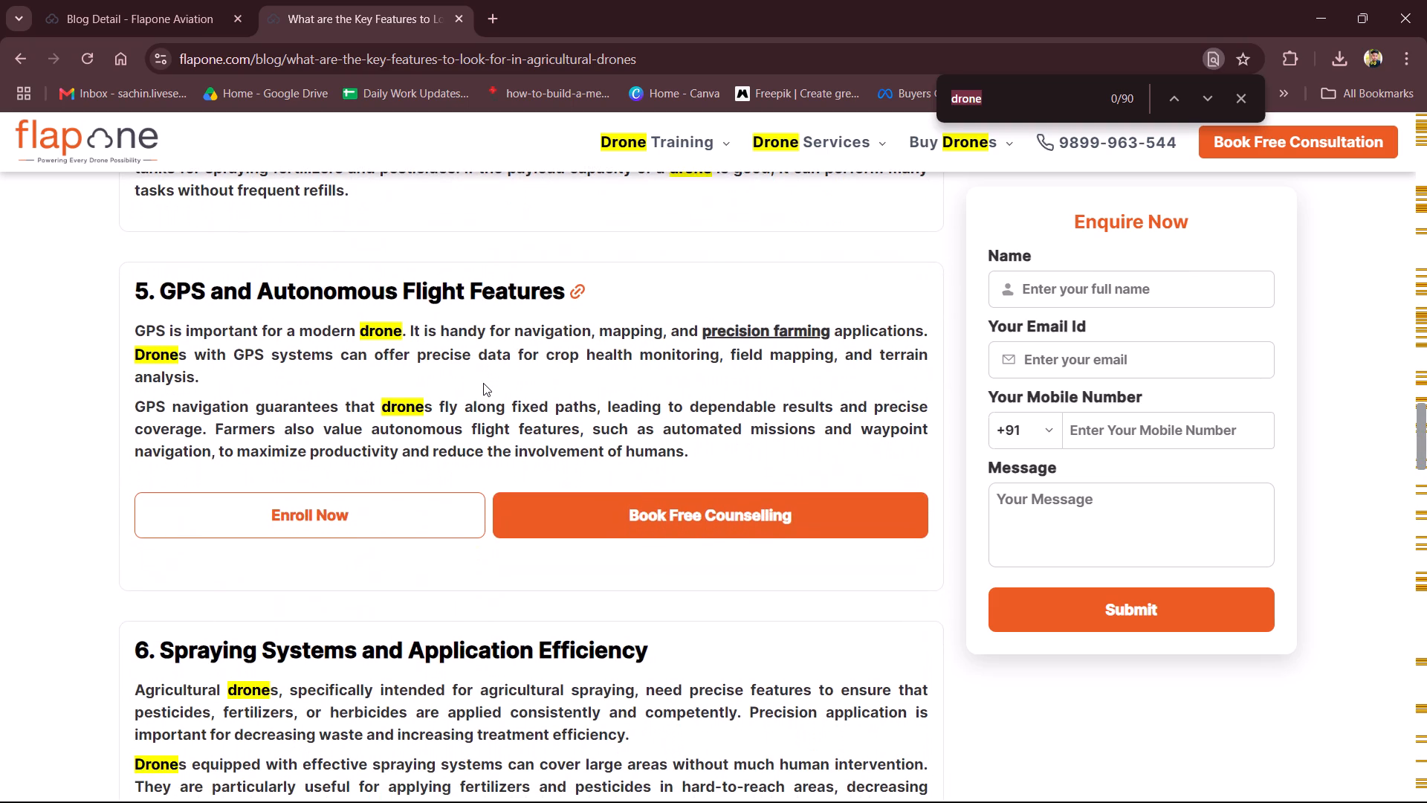
scroll(483, 383, "down", 1)
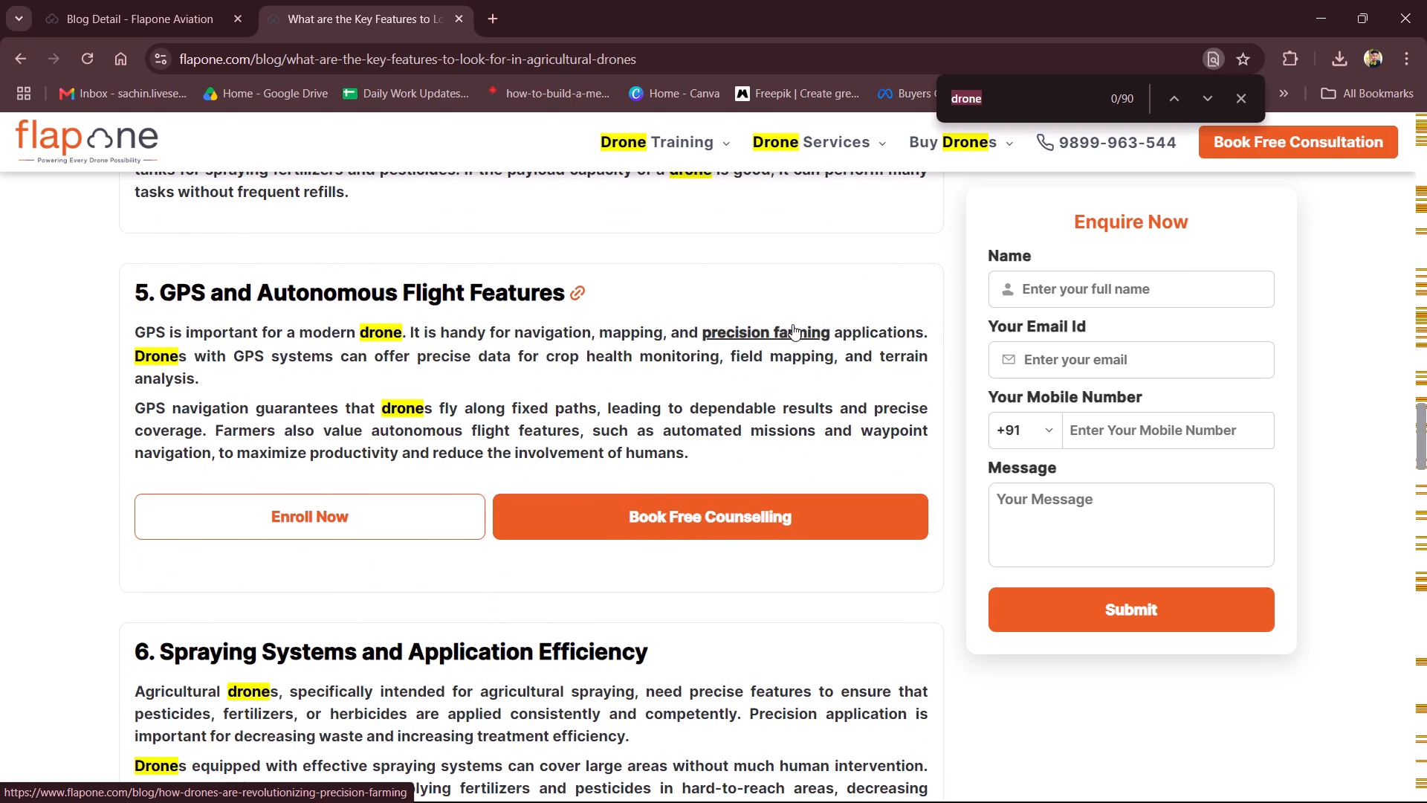
Look up "precision" from the article's section 5 in the Keyword - URL Mapping sheet and copy the drone-services/precision-agriculture URL.
left_click_drag(832, 306, 809, 312)
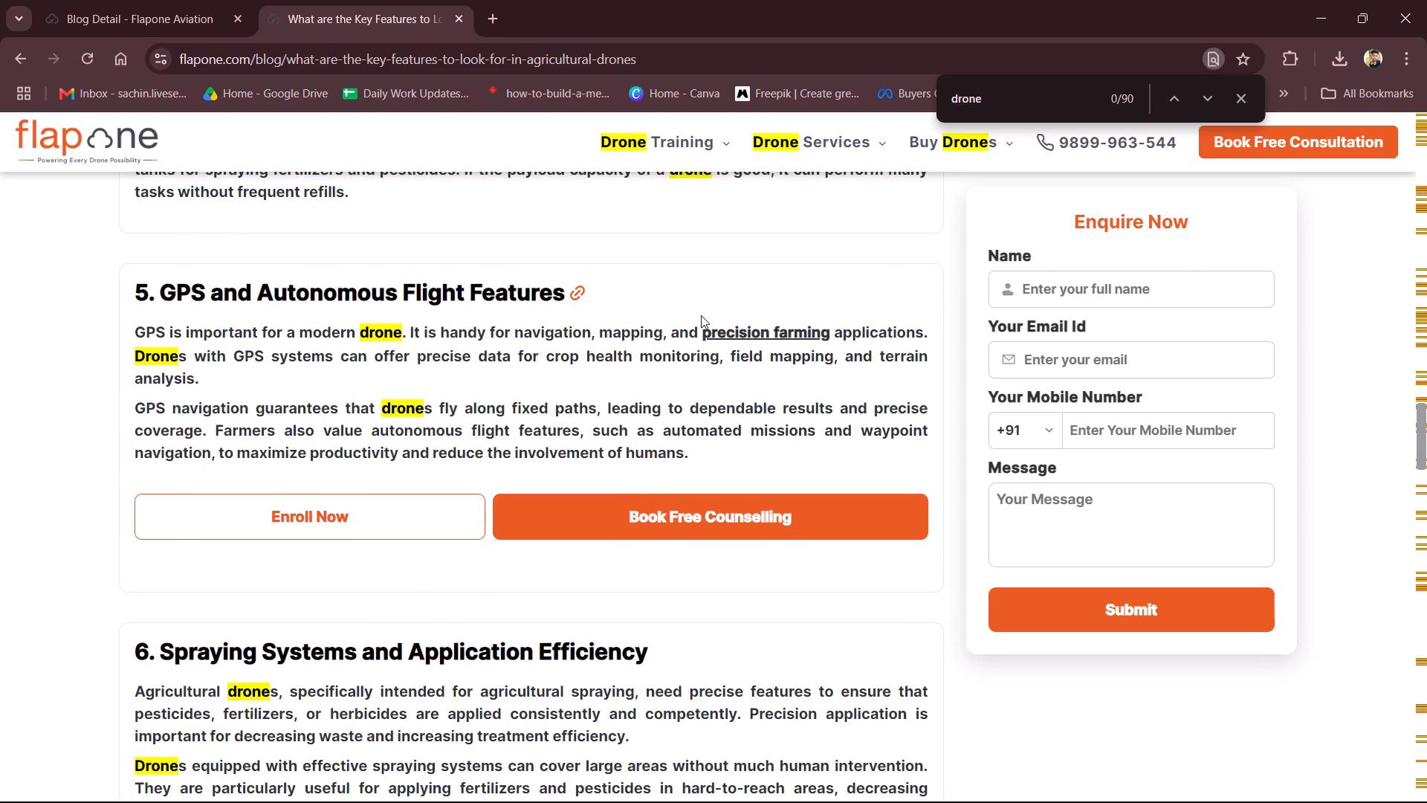
left_click_drag(701, 318, 765, 328)
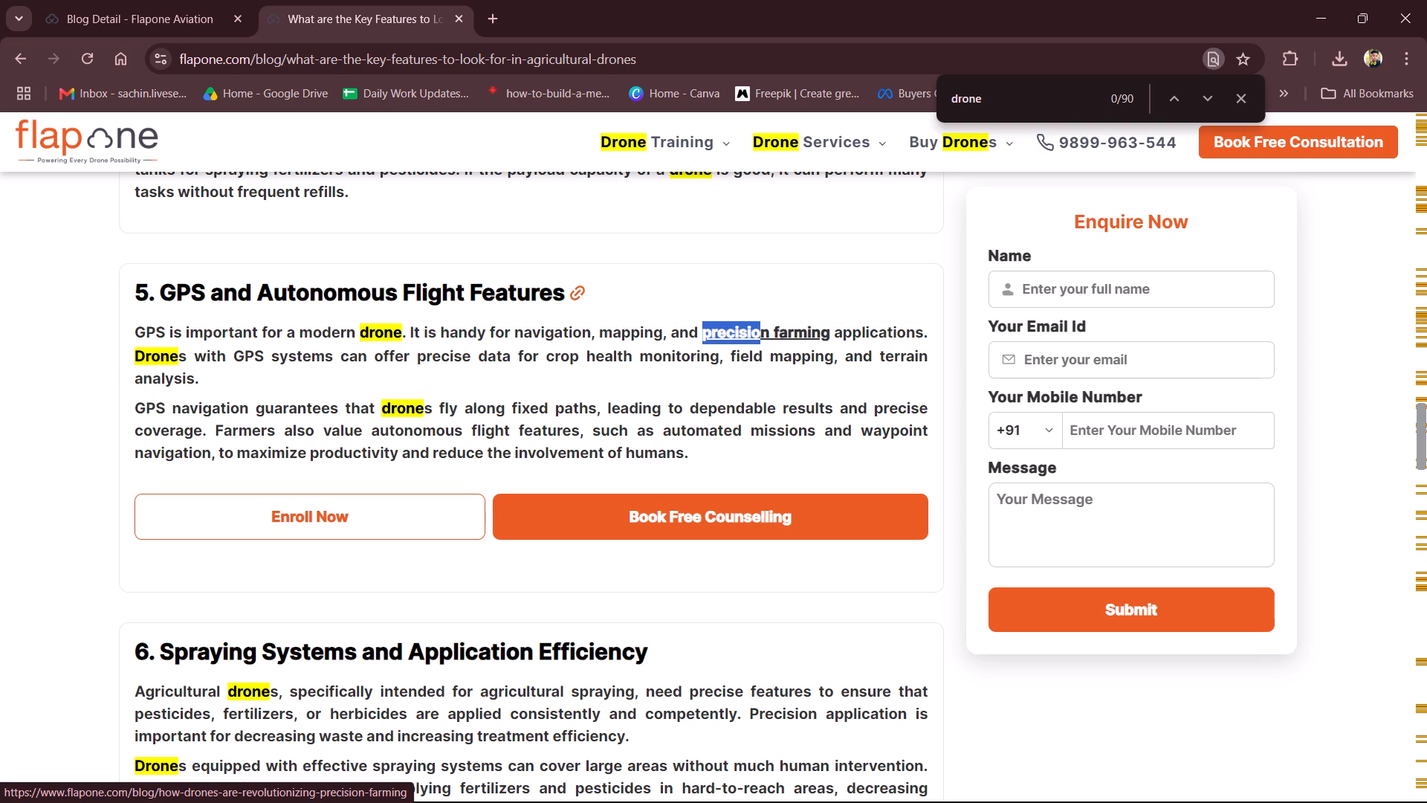
left_click_drag(765, 328, 770, 328)
key("ctrl+c")
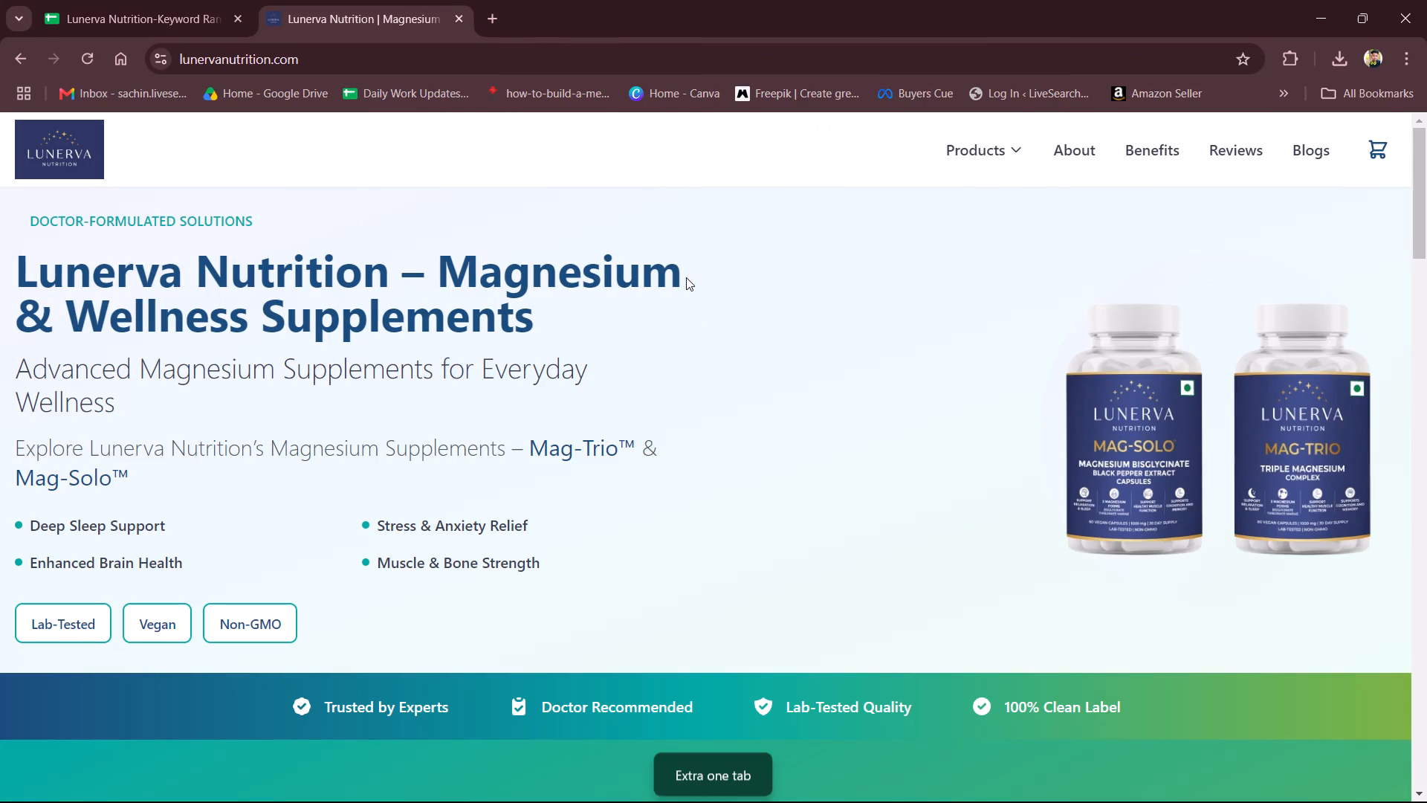
key("alt+Tab")
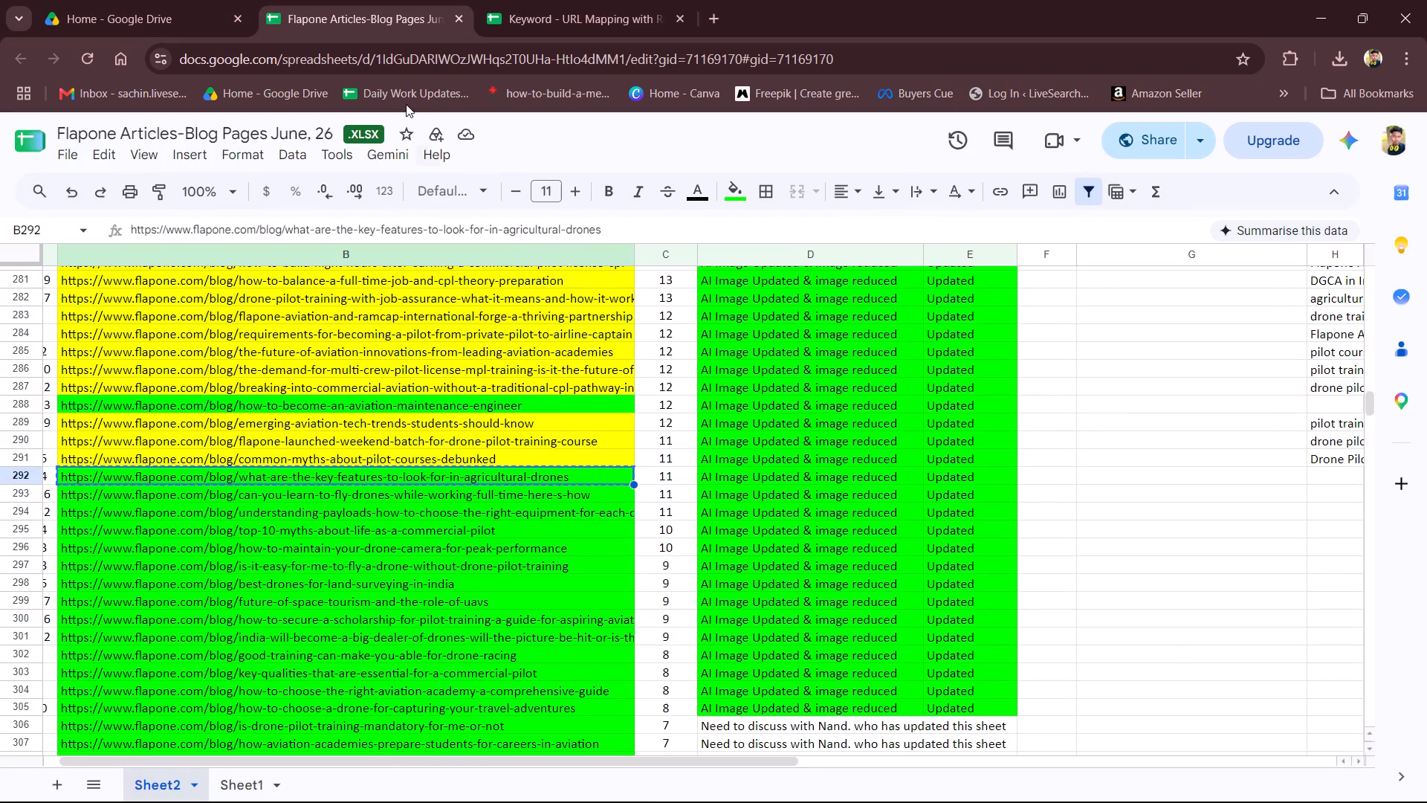
left_click(601, 10)
key("ctrl+f")
key("ctrl+v")
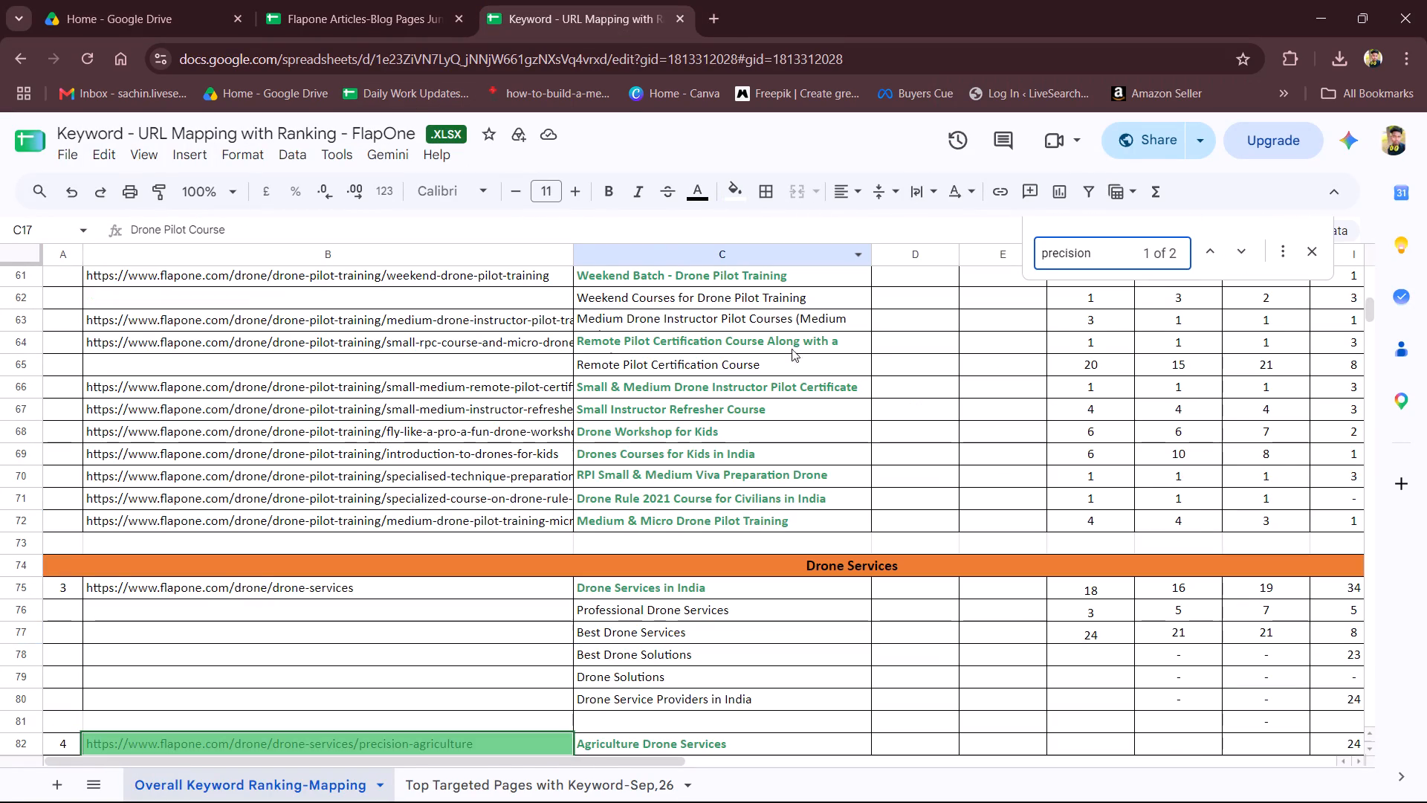
scroll(554, 570, "down", 4)
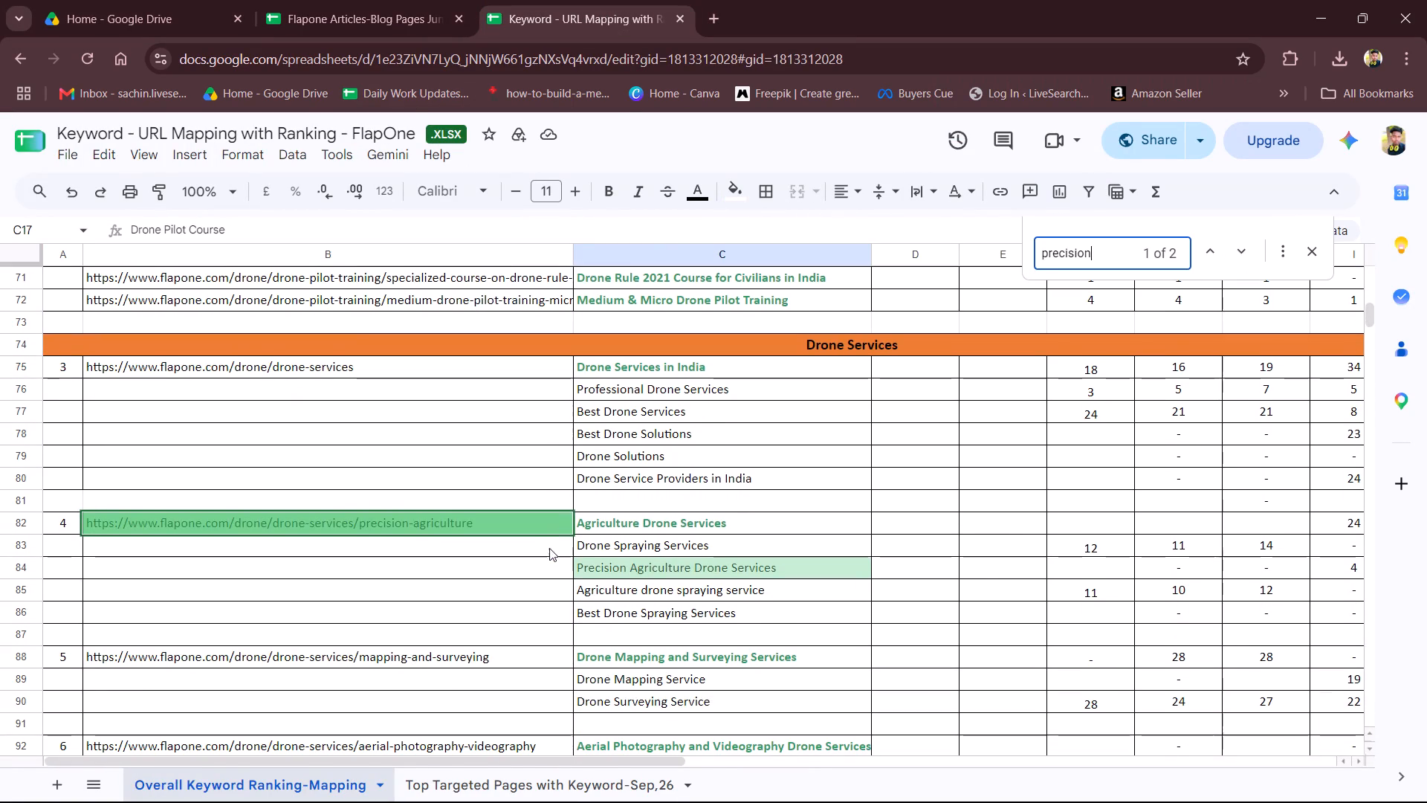
triple_click(491, 526)
key("ctrl+c")
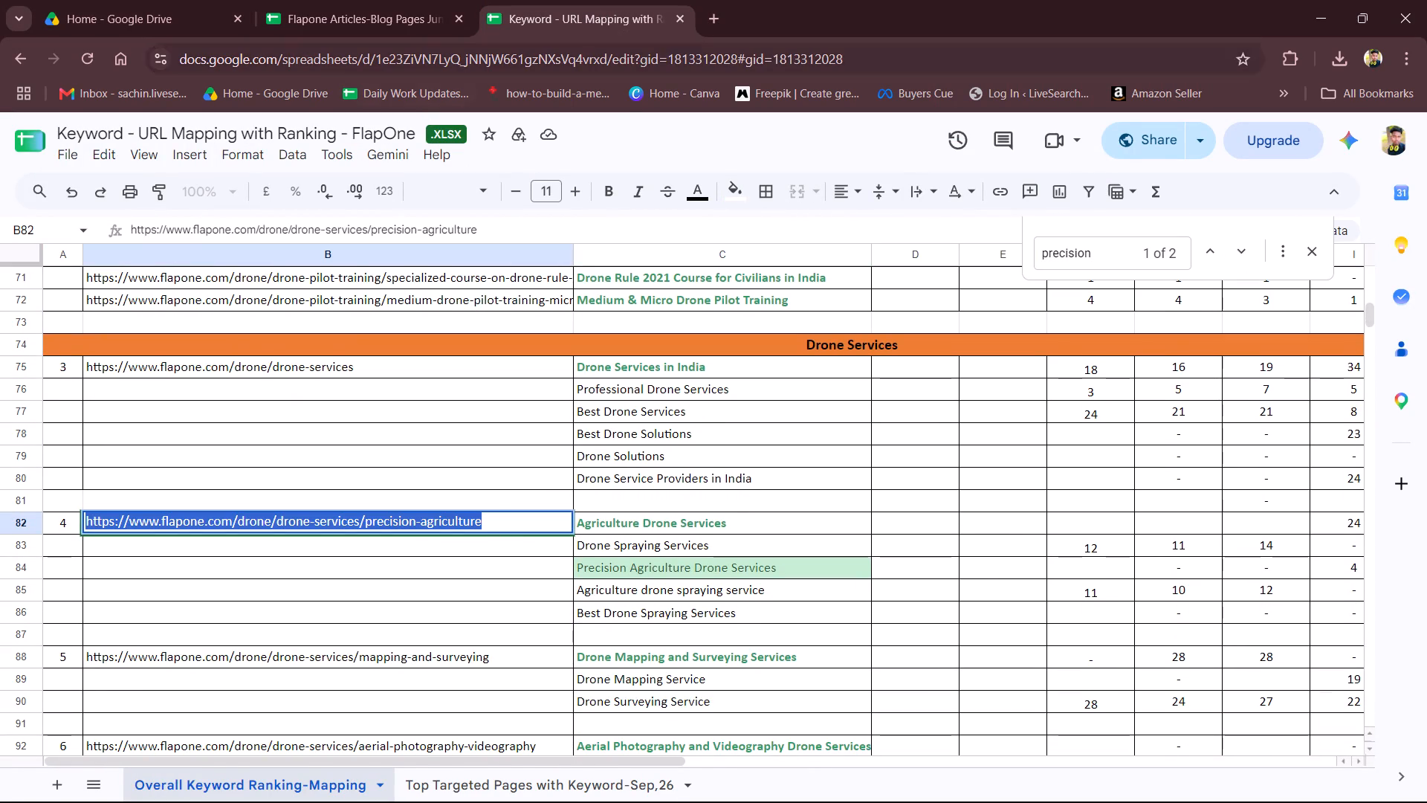
Return to the agricultural drones article and examine sections 5 to 10 for existing links and possible keyword placements.
key("alt+Tab")
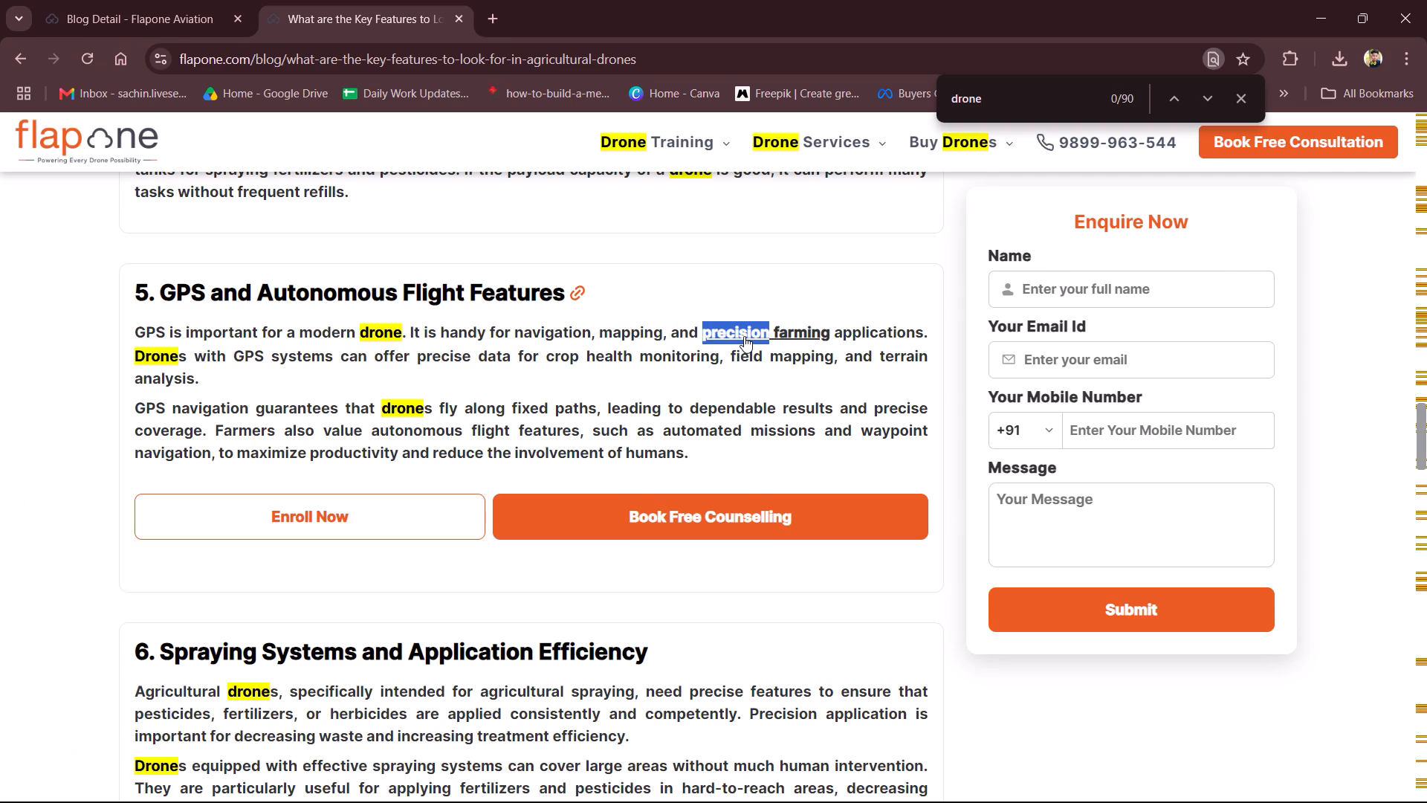
scroll(494, 428, "down", 2)
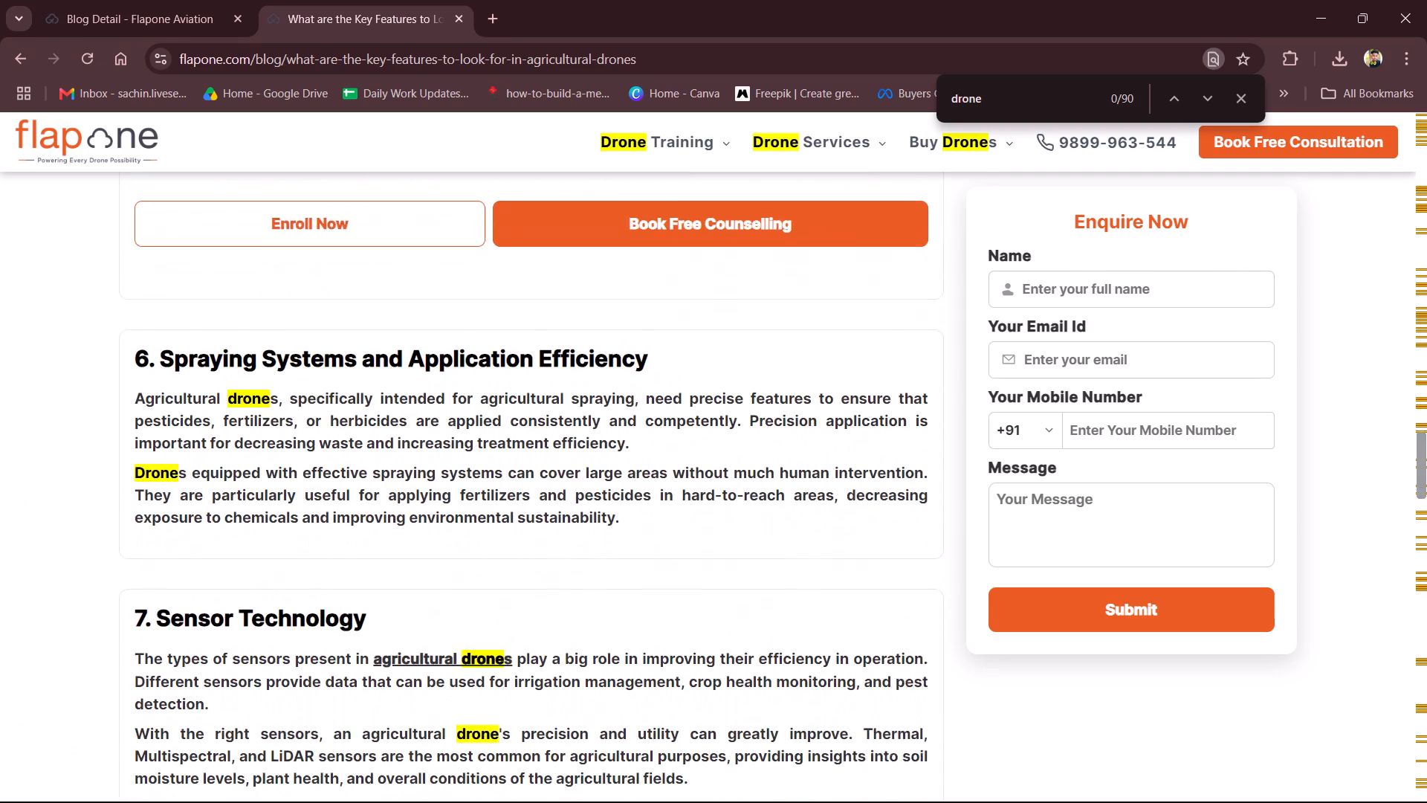
scroll(494, 428, "down", 2)
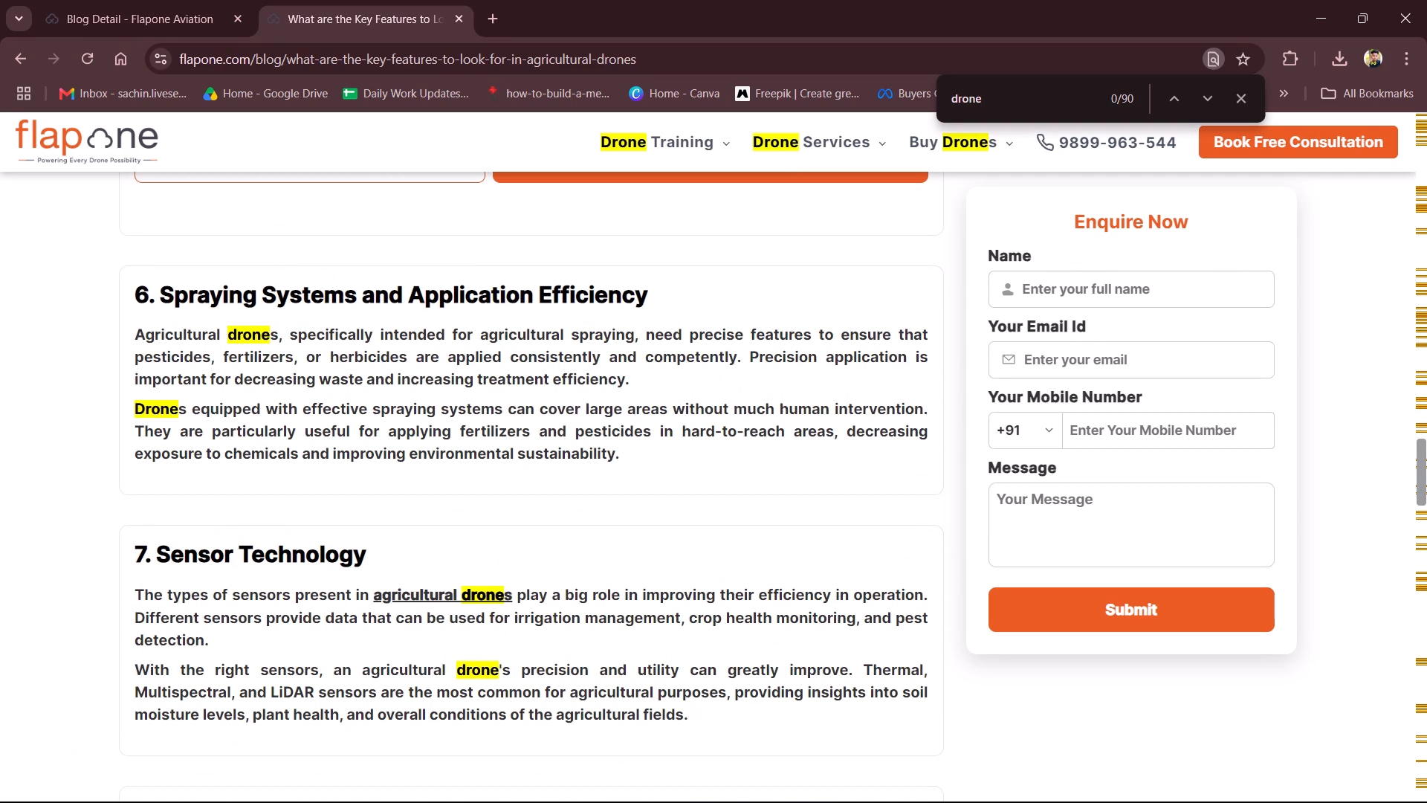
scroll(587, 454, "down", 2)
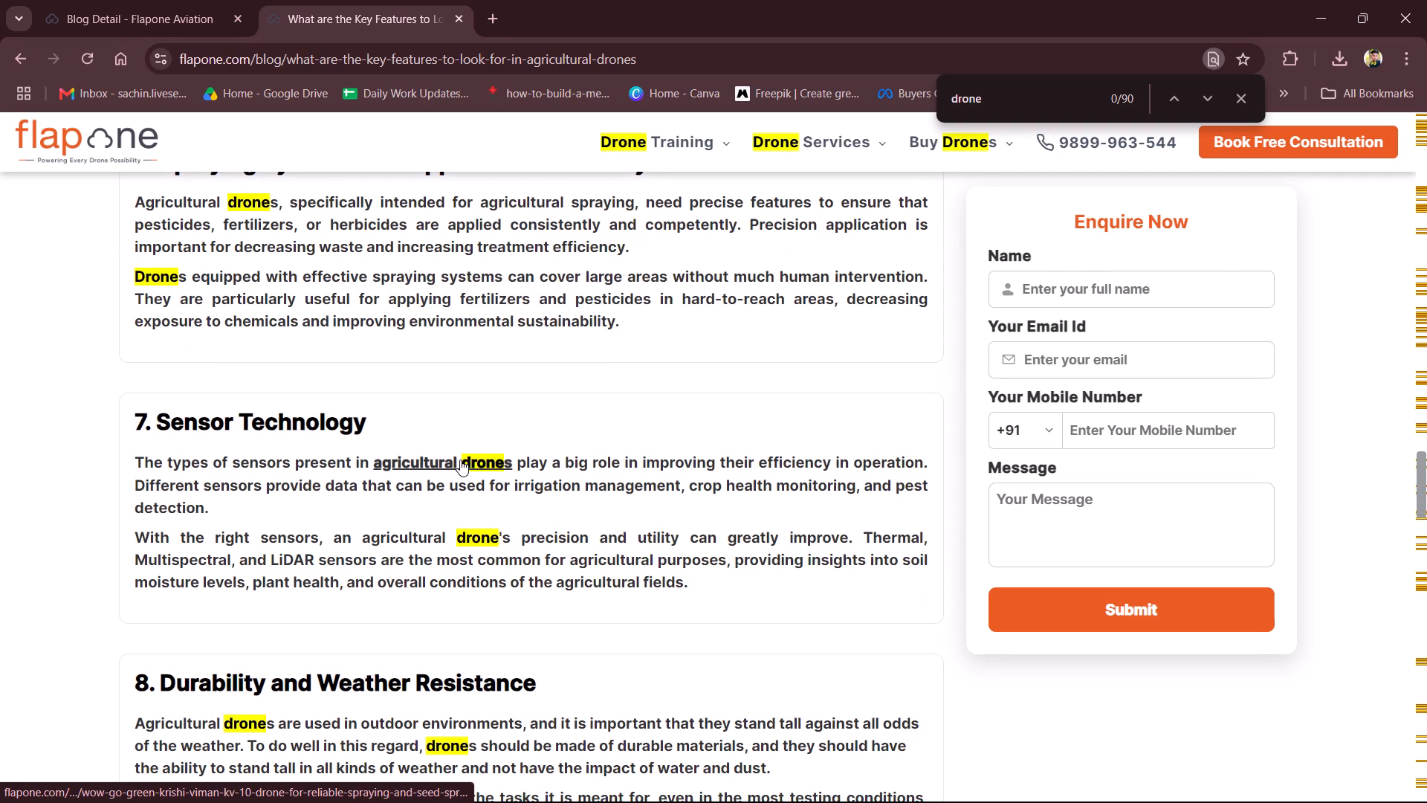
scroll(529, 571, "down", 5)
scroll(534, 571, "up", 1)
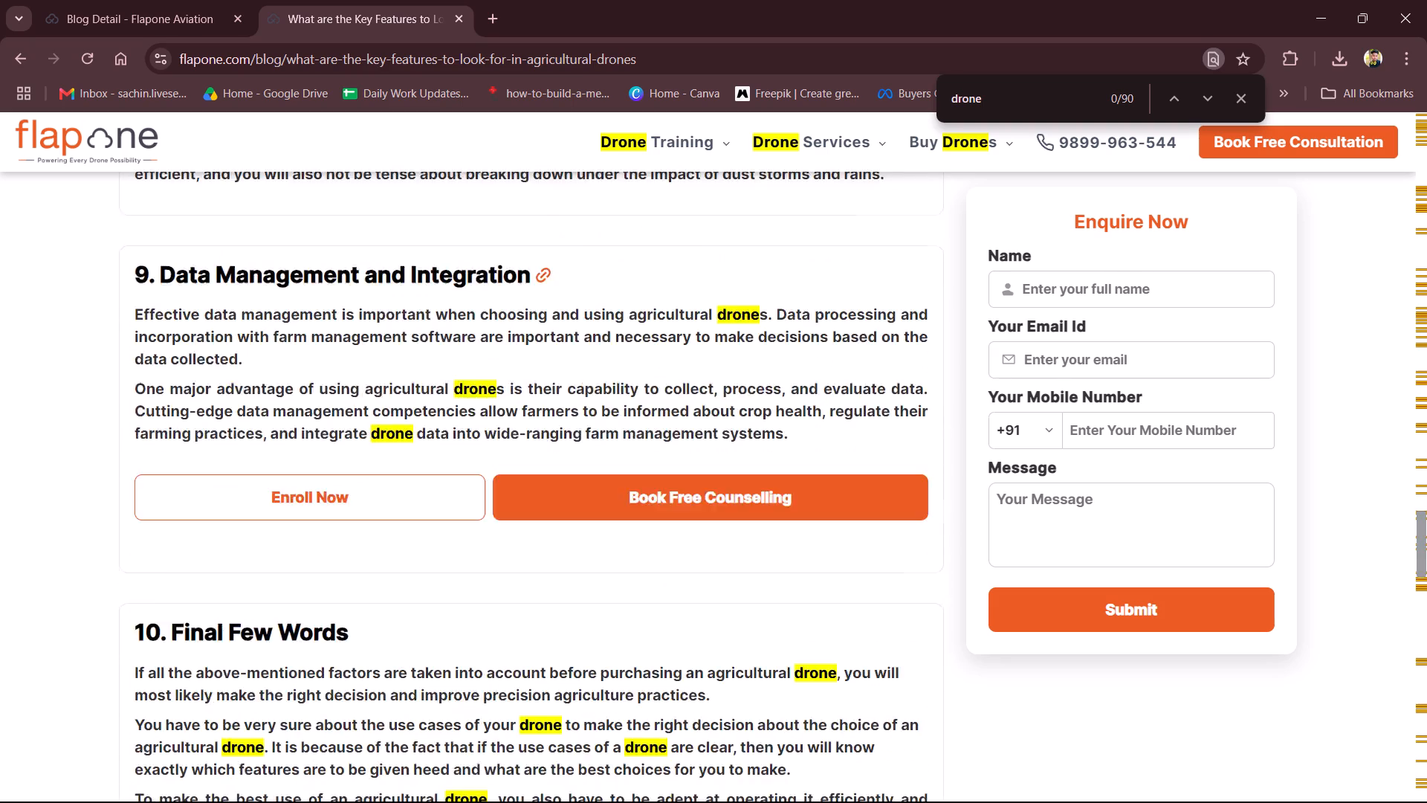
scroll(534, 571, "up", 2)
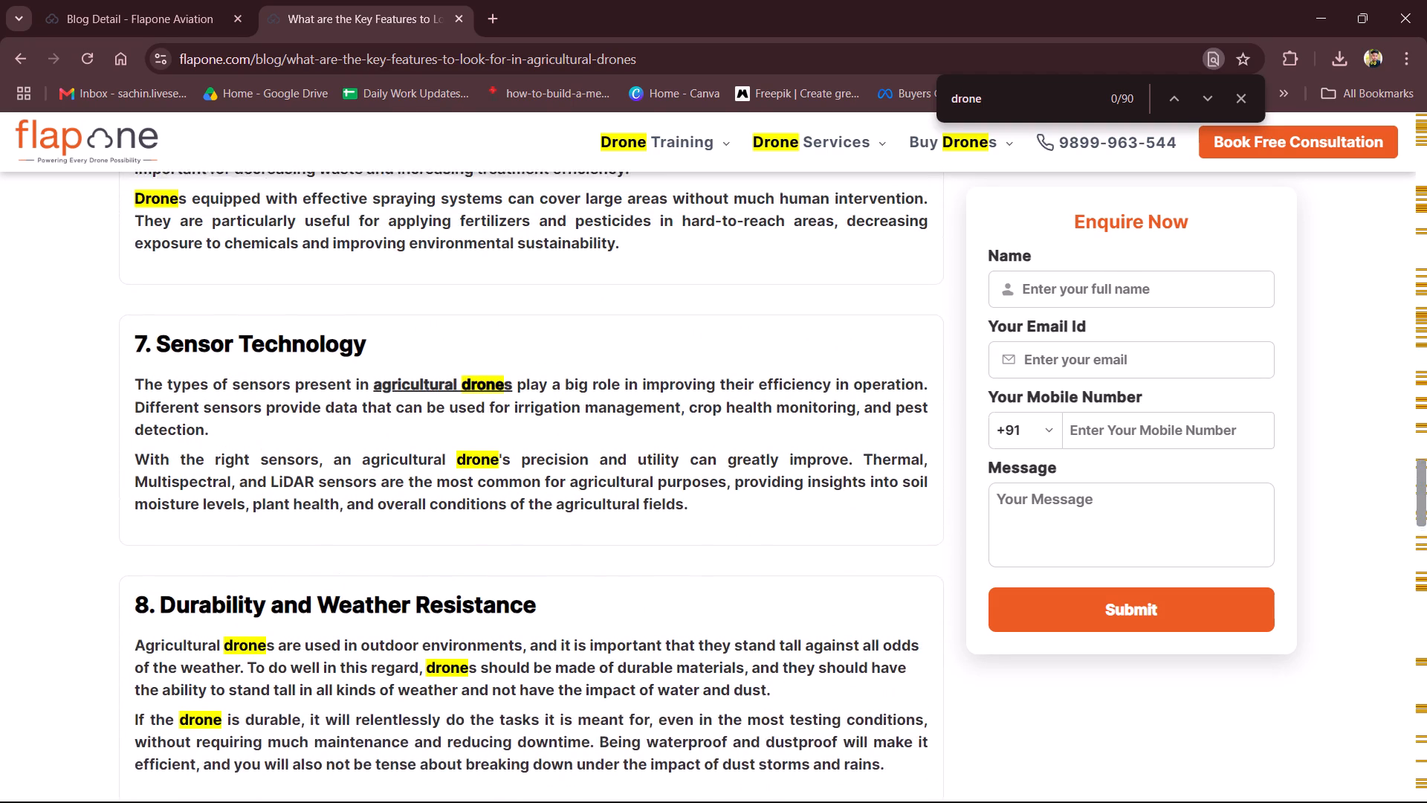
scroll(534, 571, "up", 2)
scroll(534, 571, "down", 1)
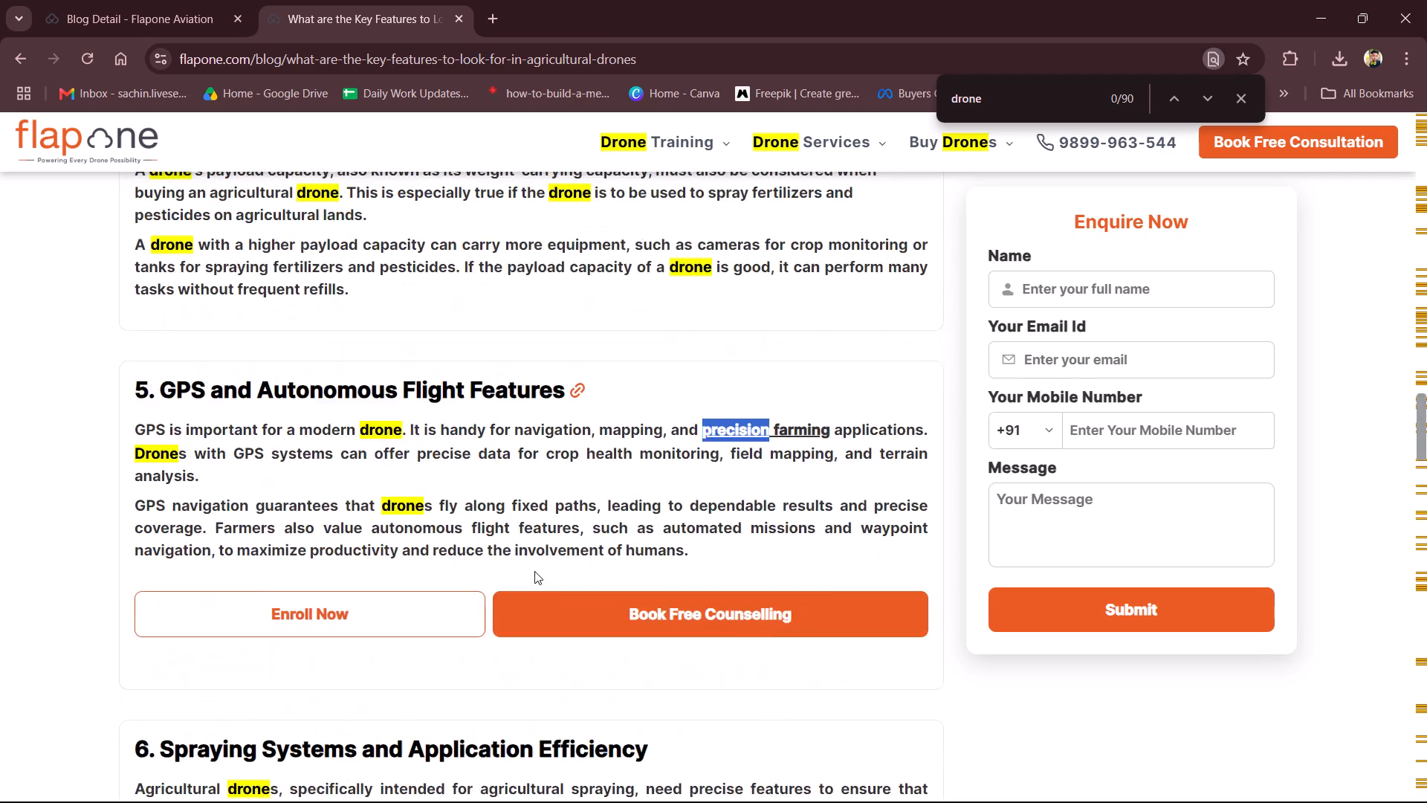
scroll(534, 571, "down", 2)
scroll(534, 571, "left", 1)
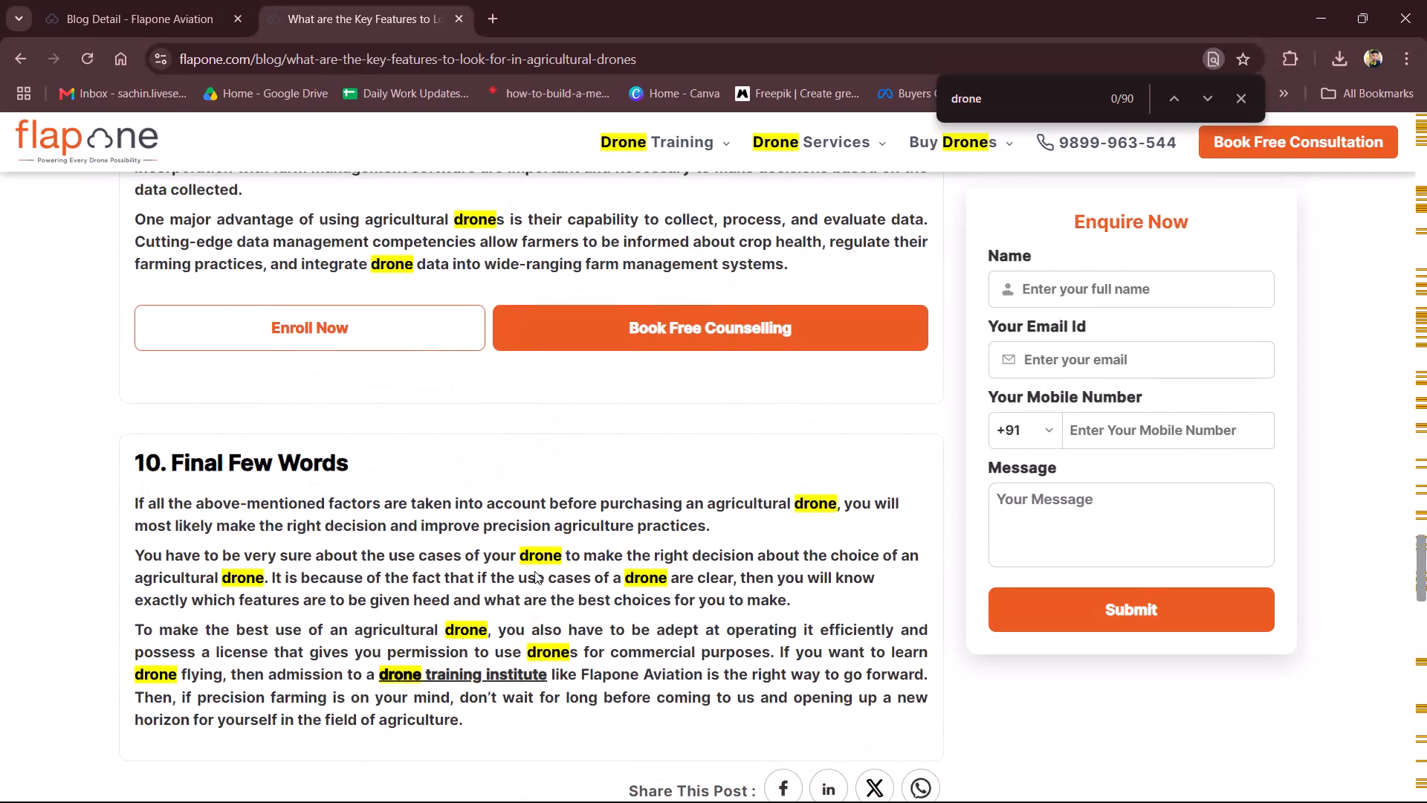
Replace the URL of the "precision farming" link in the blog editor's Sub Section 5 with the copied drone-services/precision-agriculture URL.
scroll(534, 571, "left", 1)
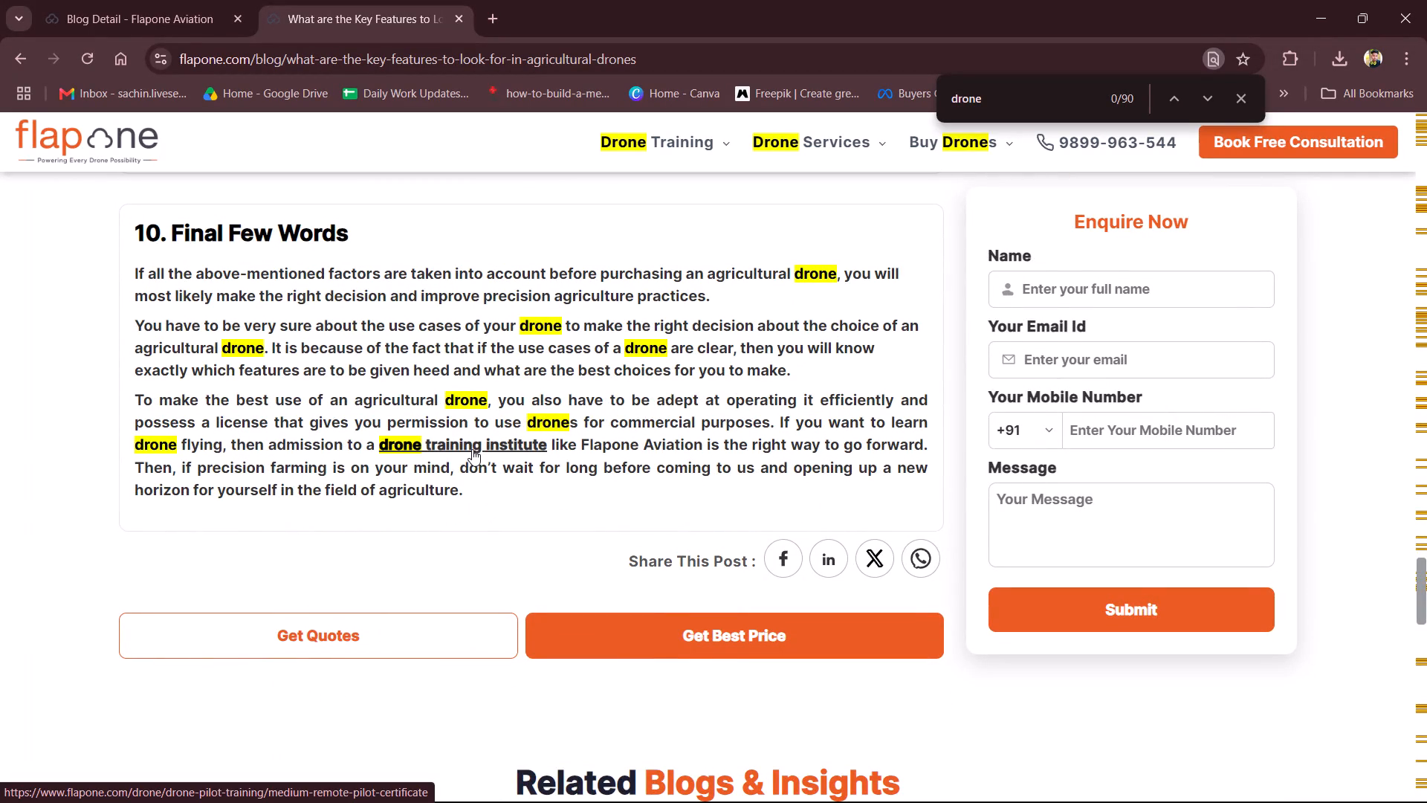
scroll(472, 449, "left", 1)
scroll(472, 449, "up", 1)
left_click(151, 12)
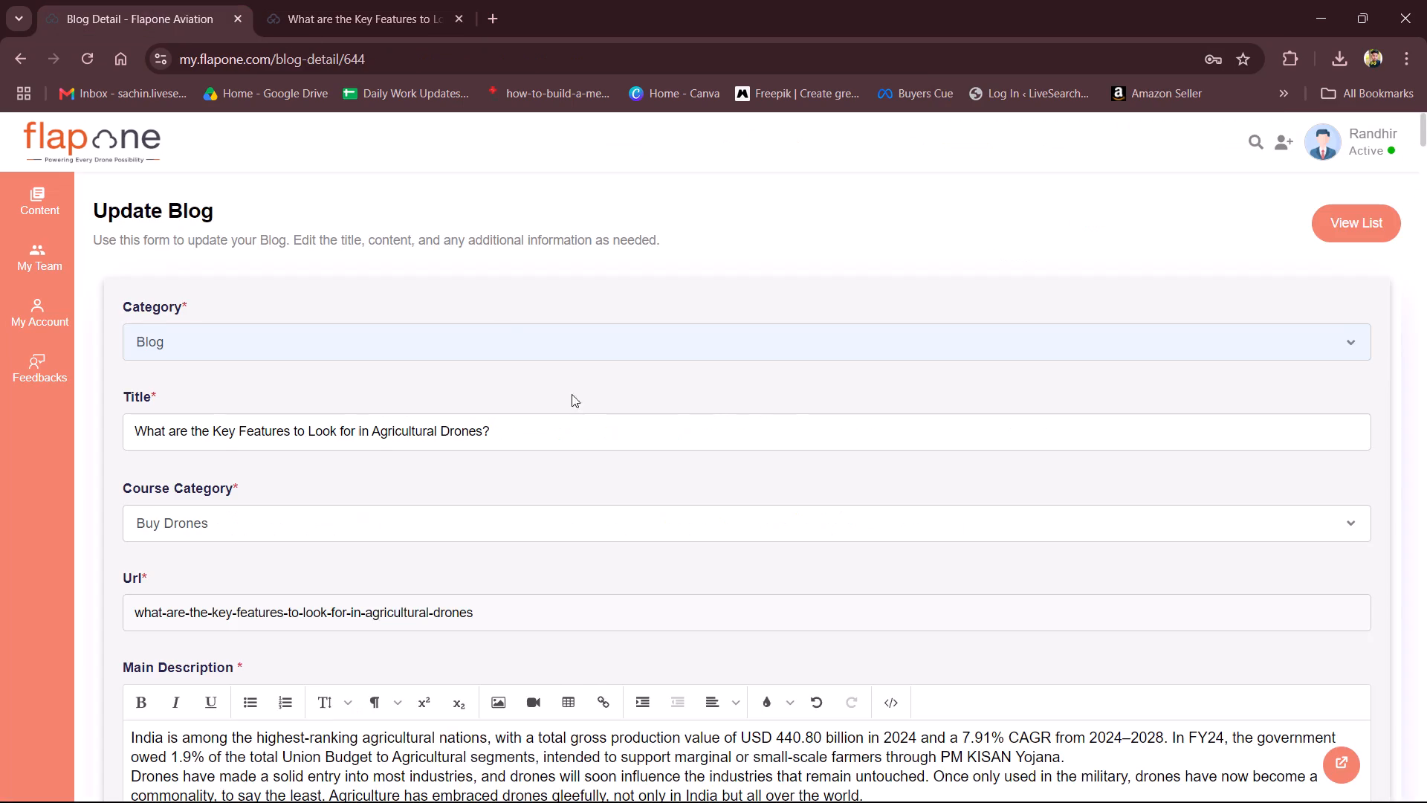
scroll(653, 538, "down", 12)
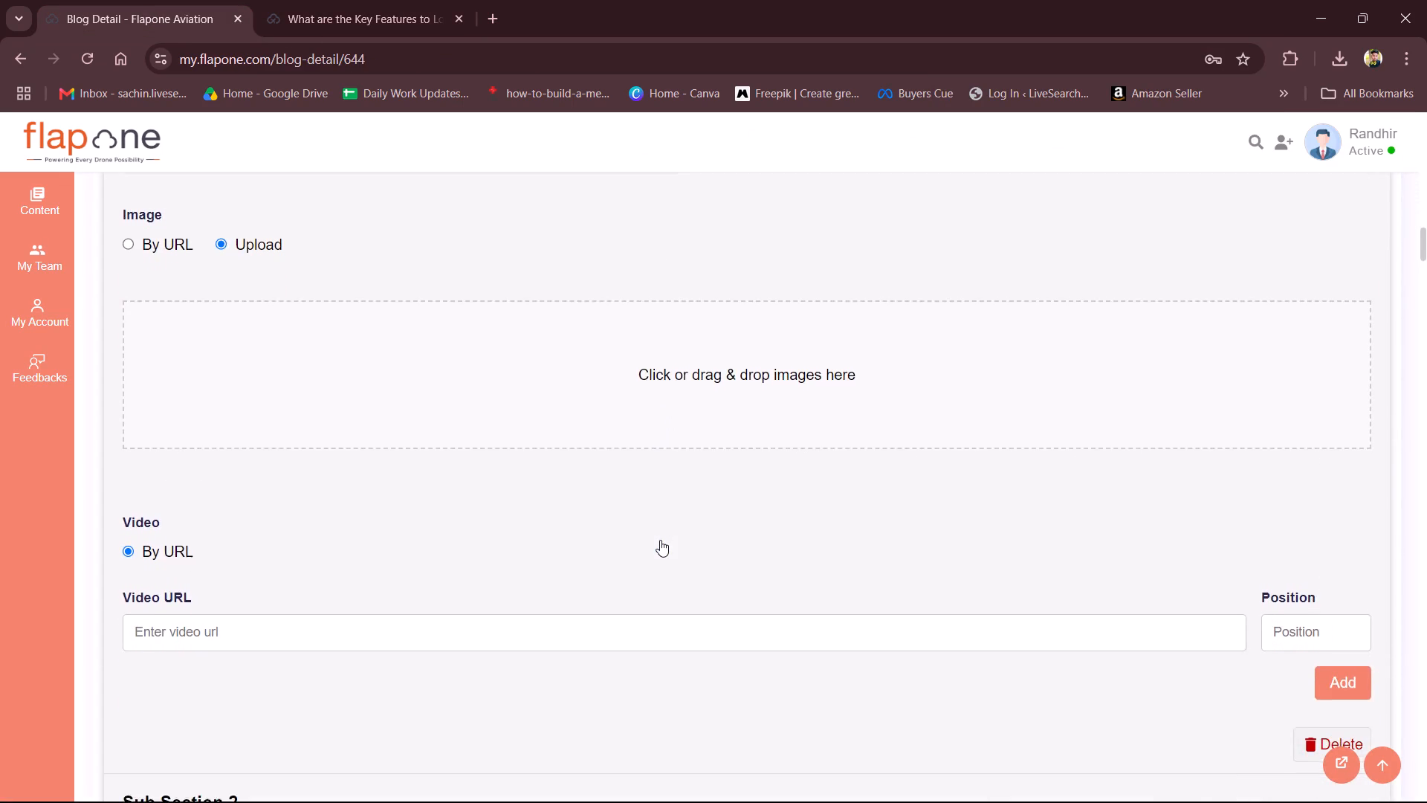
scroll(660, 540, "down", 13)
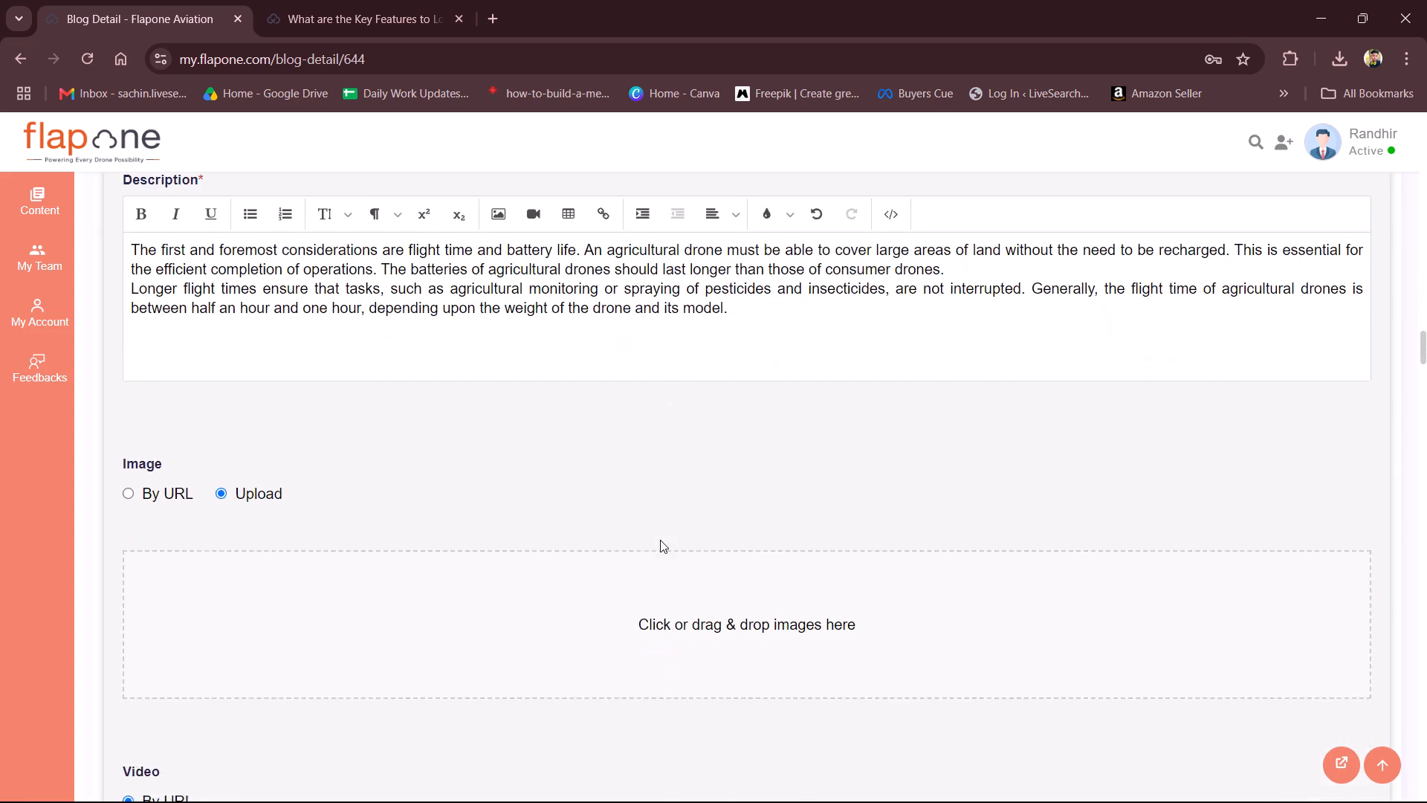
scroll(660, 540, "down", 15)
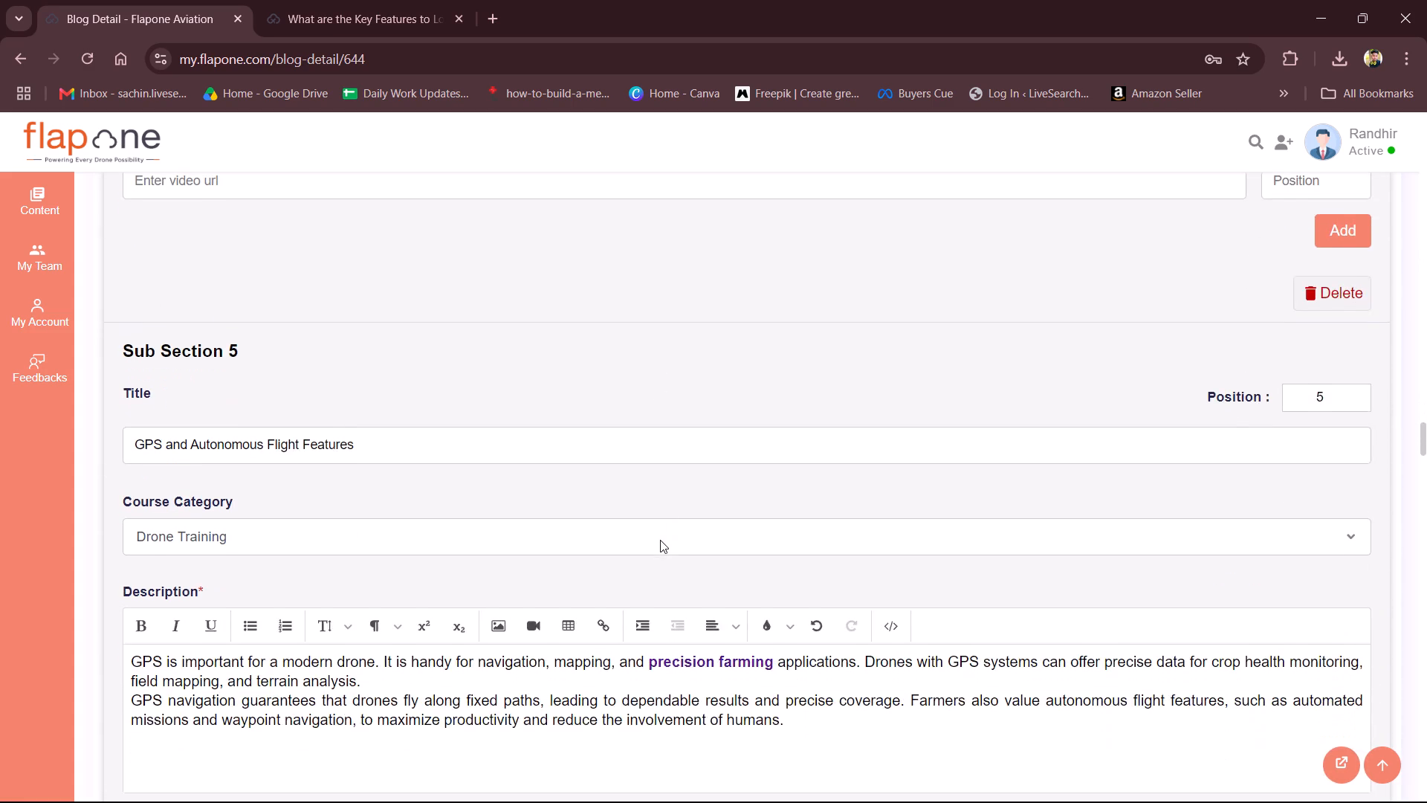
scroll(660, 540, "down", 1)
left_click(678, 560)
left_click(701, 601)
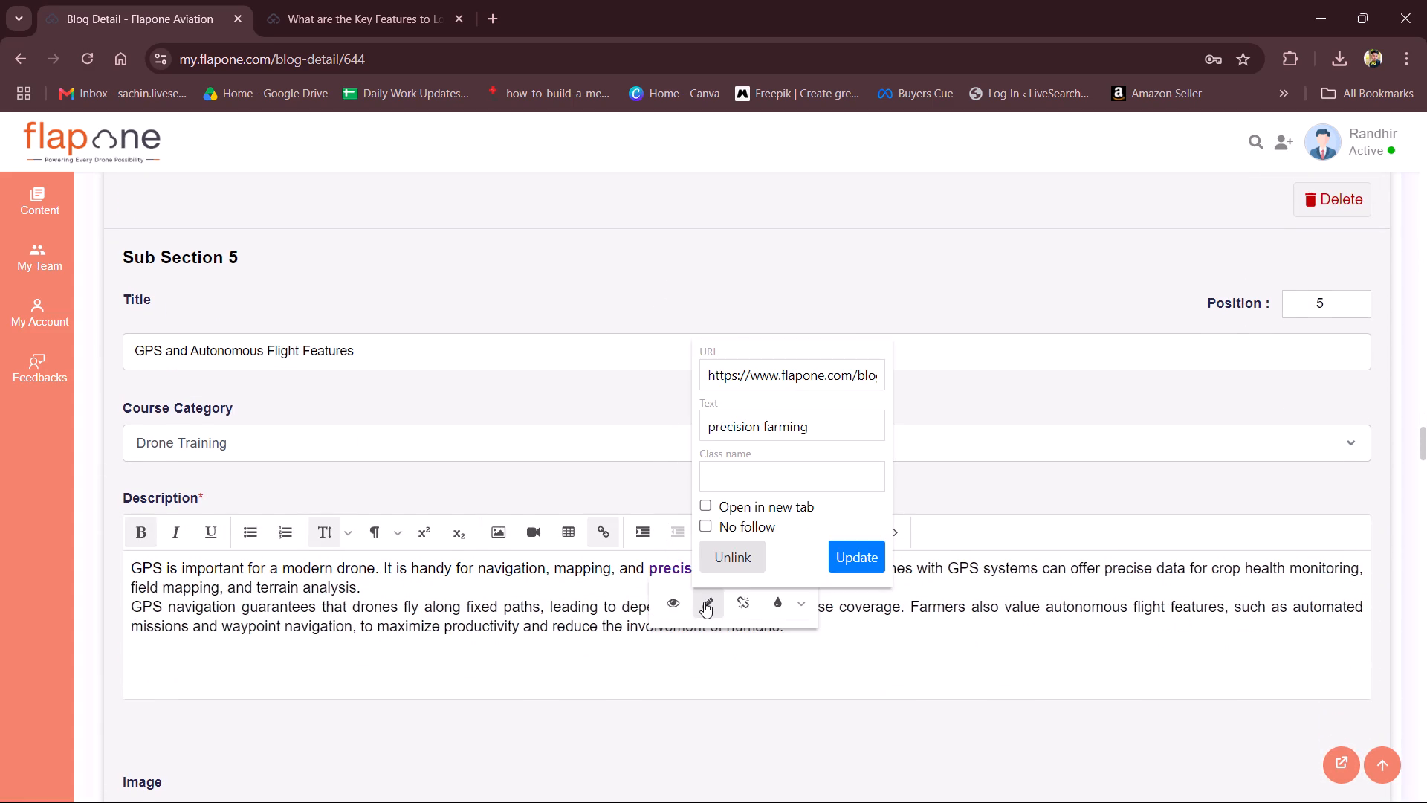
left_click(775, 380)
key("ctrl+a")
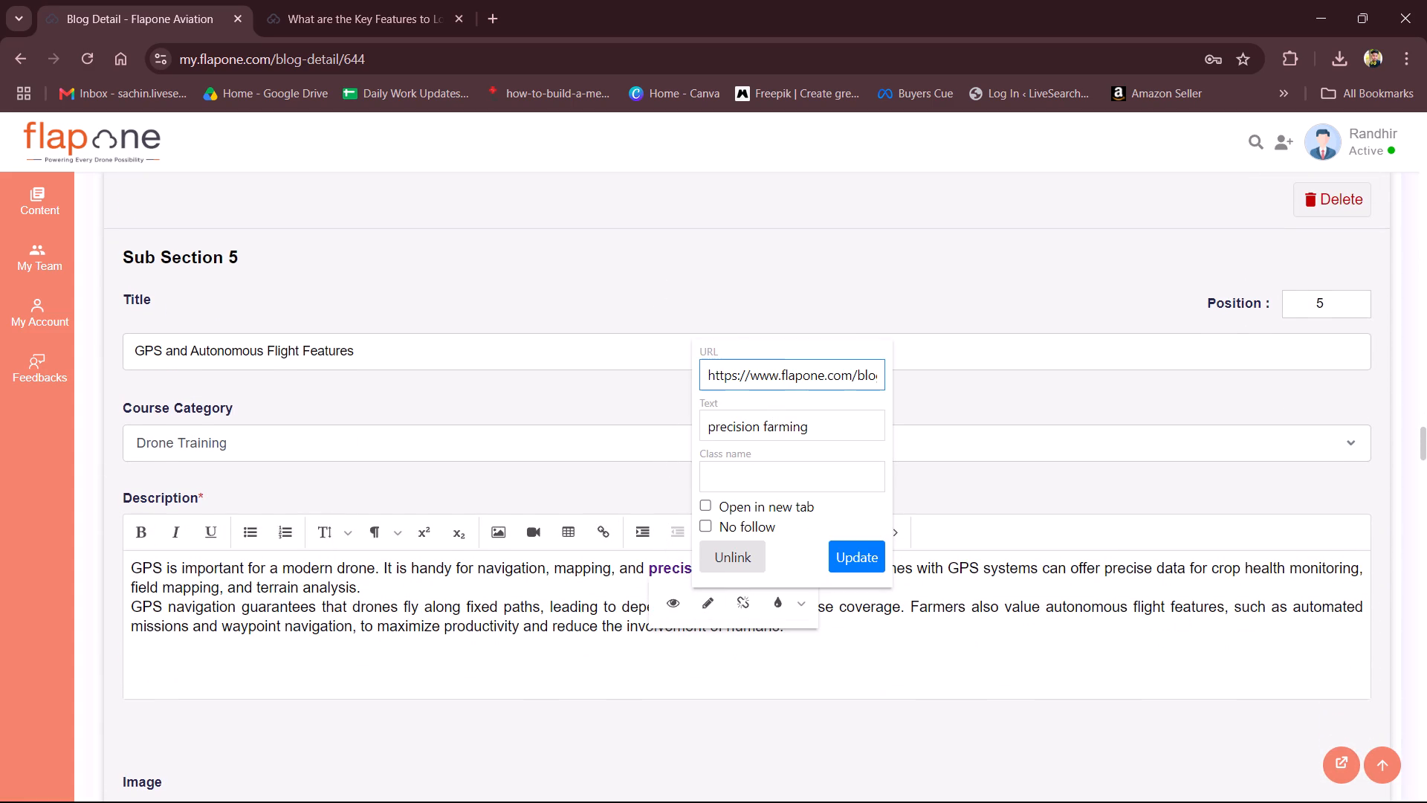
key("BackSpace")
key("ctrl+v")
left_click(871, 561)
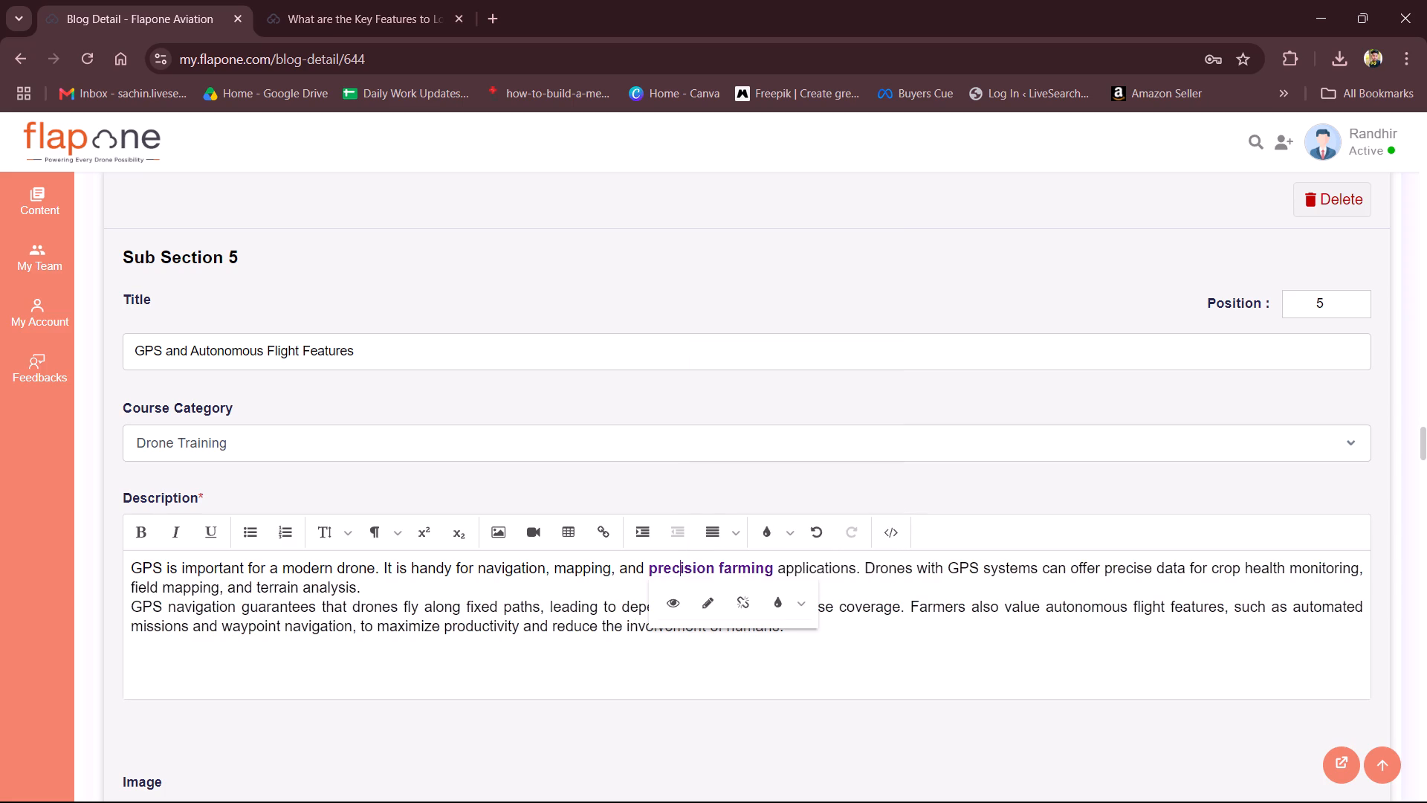
Set the text colour of the "precision farming" link in Sub Section 5 to blue.
left_click(795, 610)
left_click(943, 352)
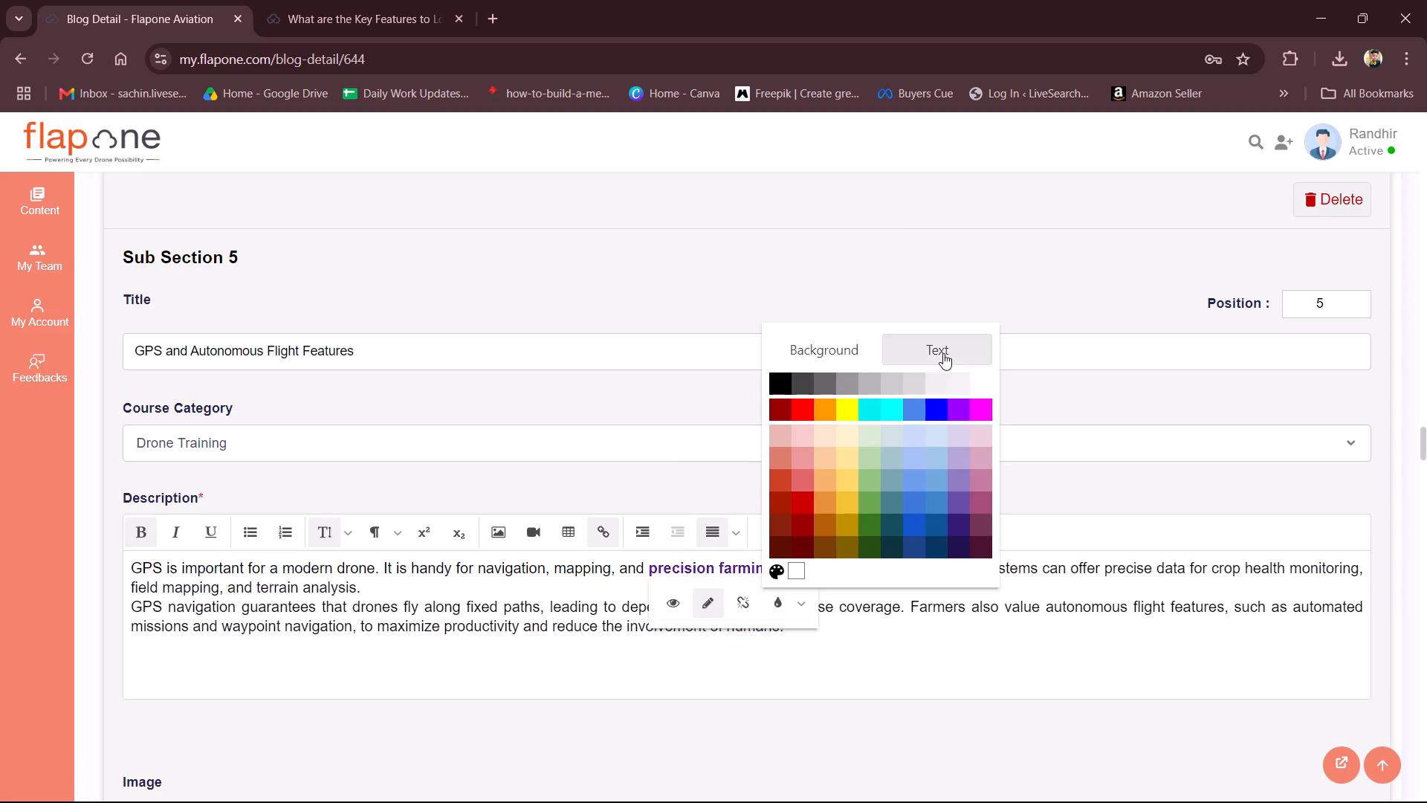
left_click(925, 412)
left_click(925, 648)
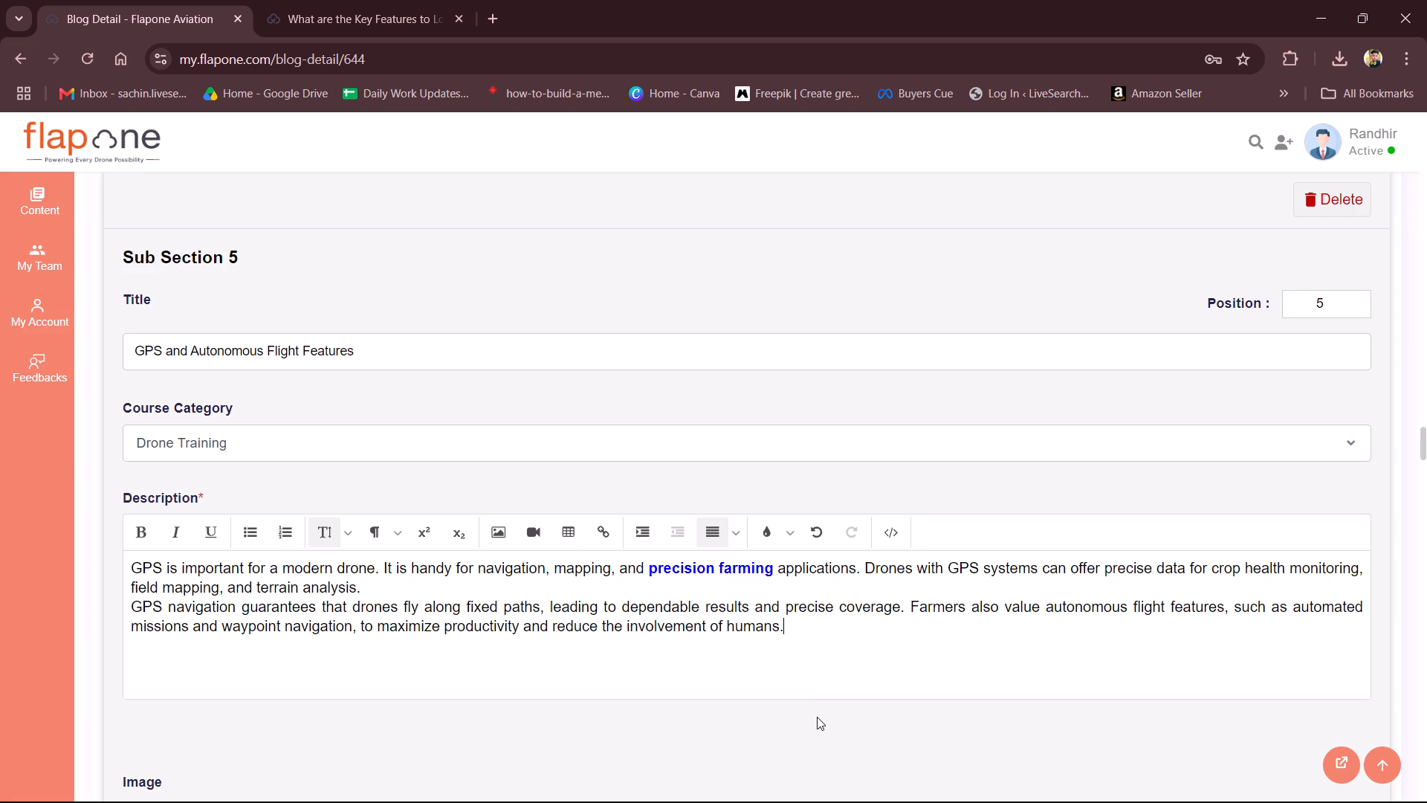
Open the "agricultural drones" link in the Sub Section 7 Sensor Technology description for editing.
scroll(818, 717, "down", 14)
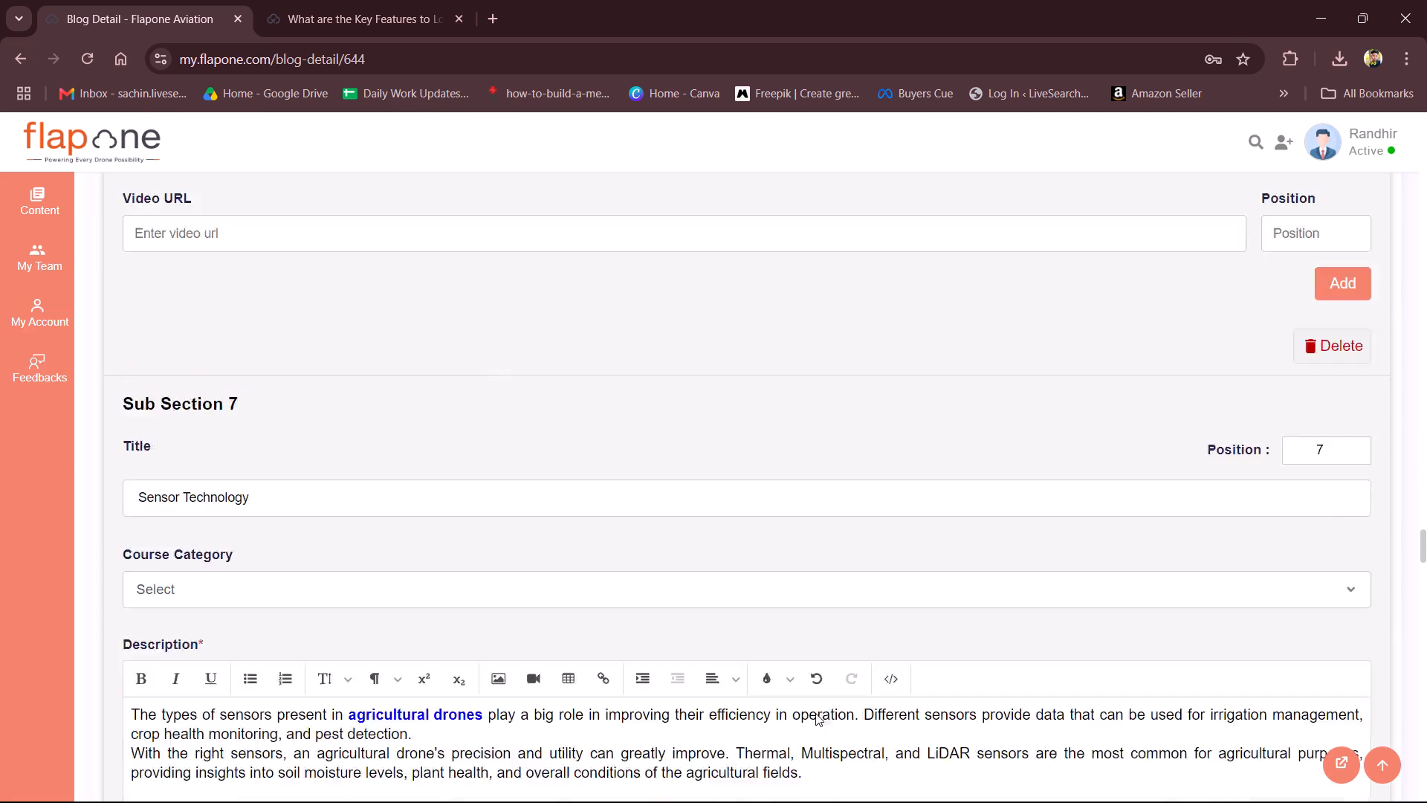
scroll(815, 713, "down", 1)
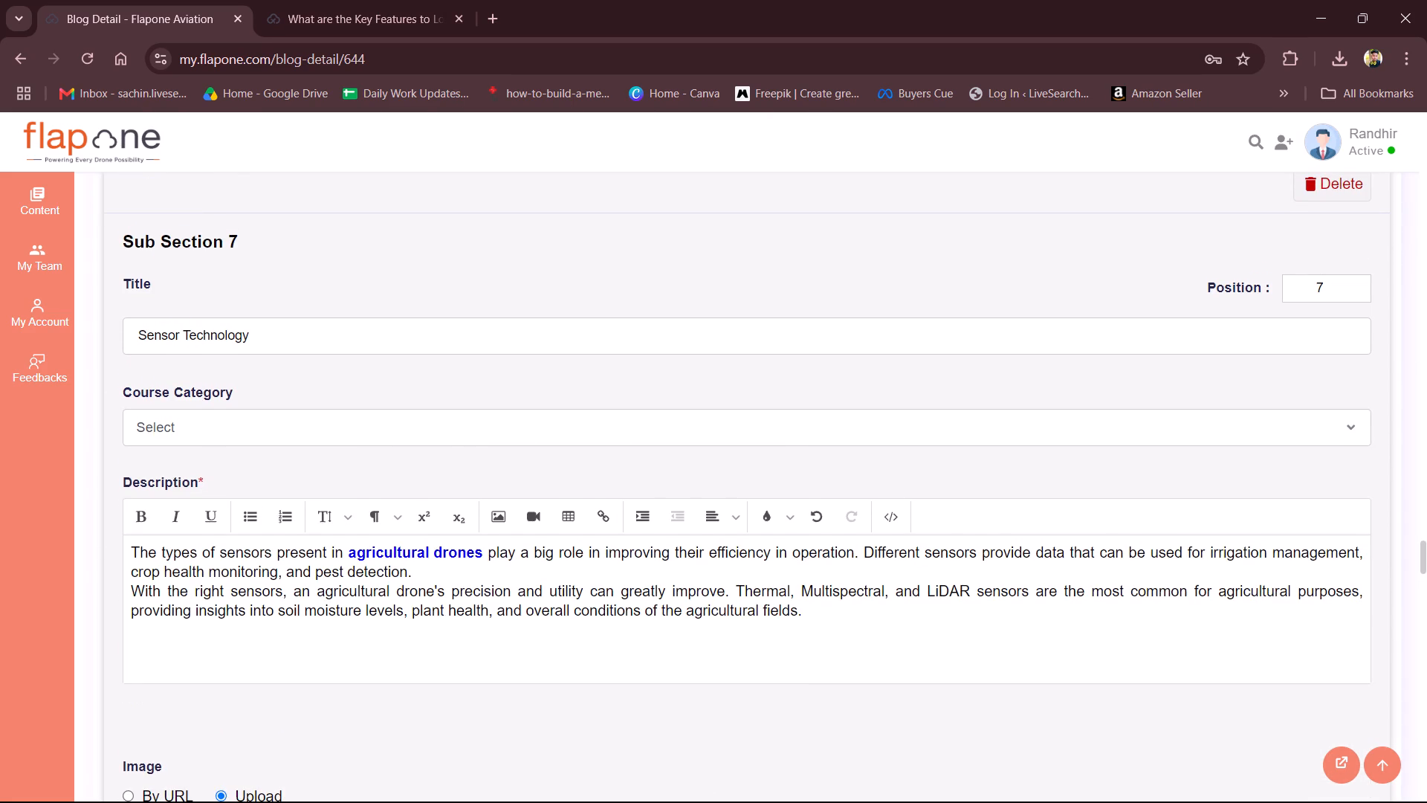
left_click(404, 538)
left_click(389, 553)
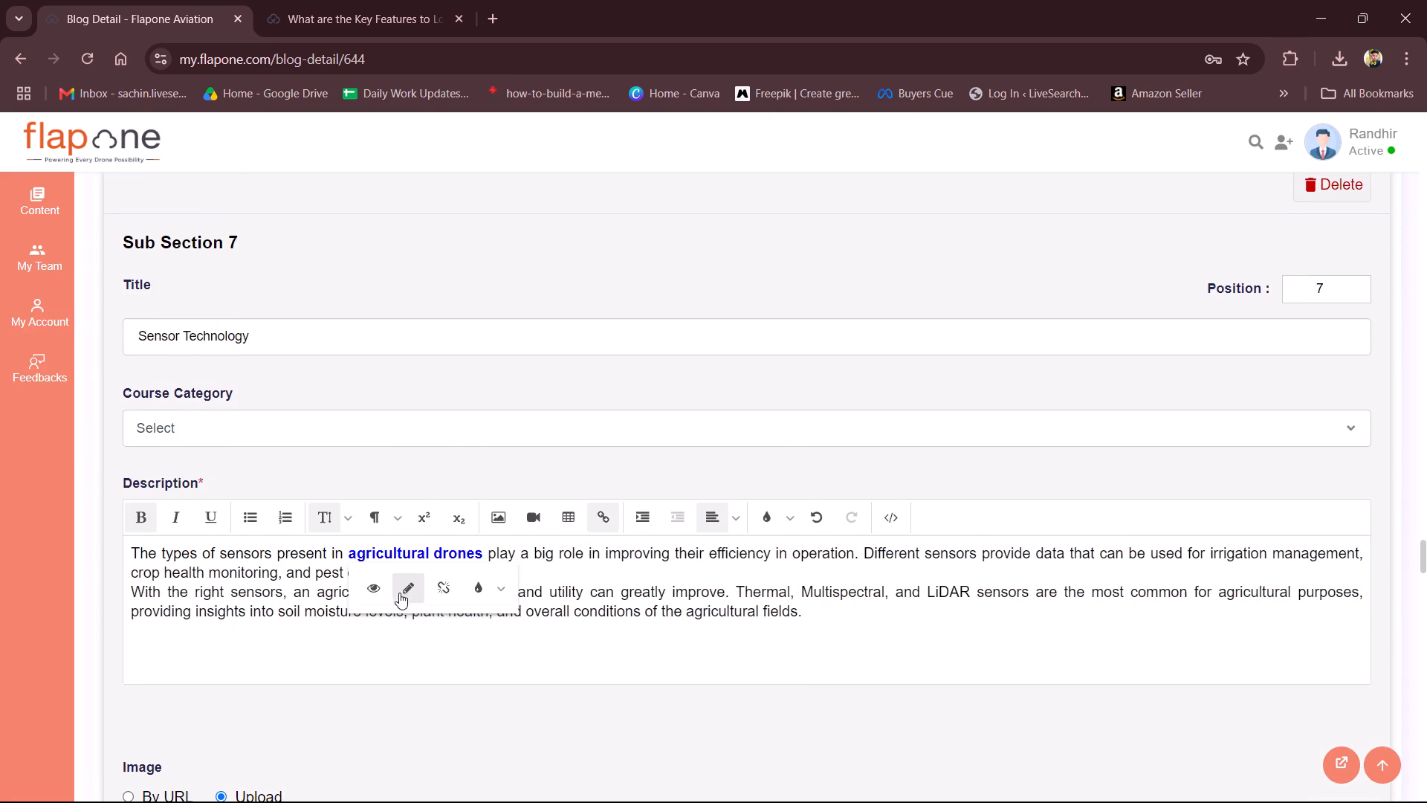
left_click(413, 593)
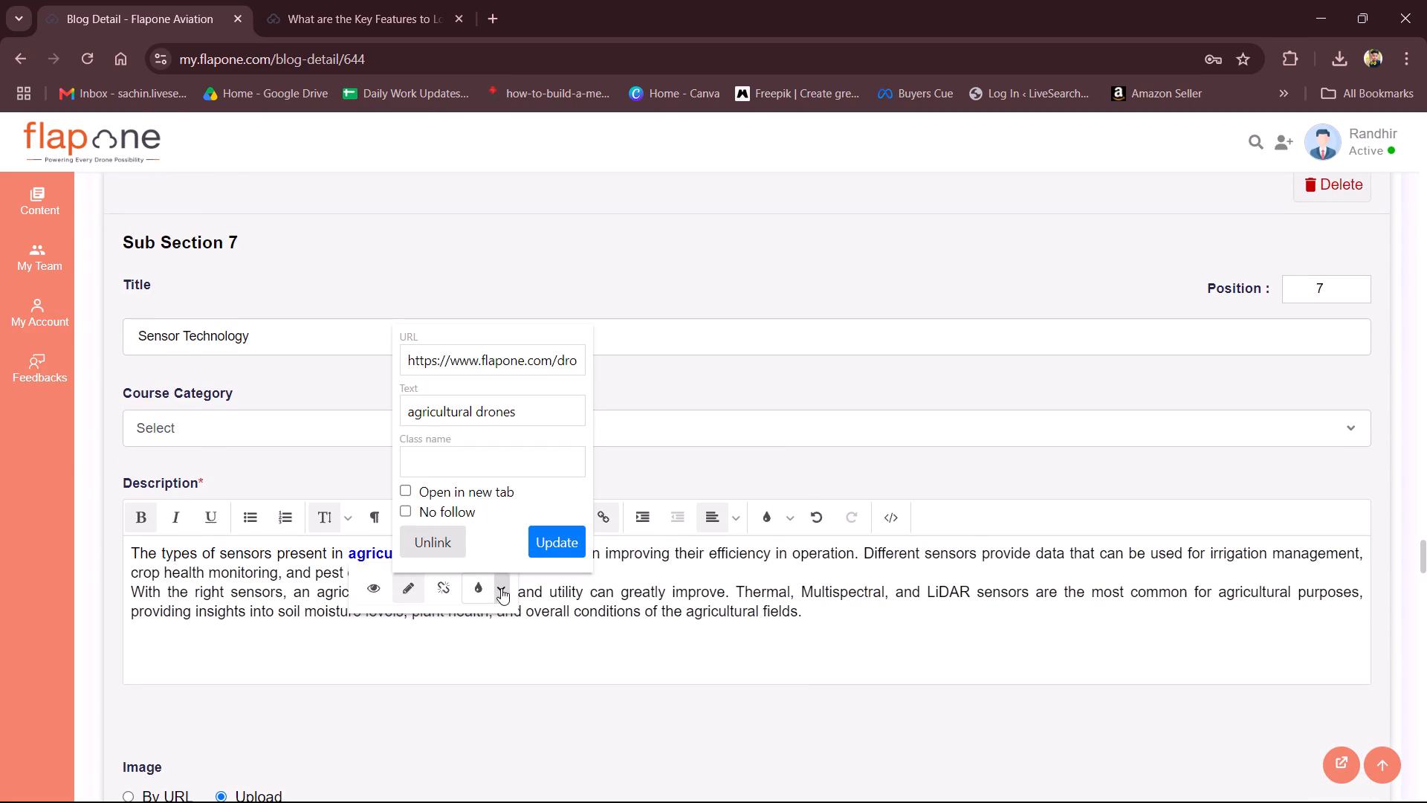
Look up "agric" in the Keyword - URL Mapping sheet and copy the drone-services/precision-agriculture URL.
key("alt+Tab")
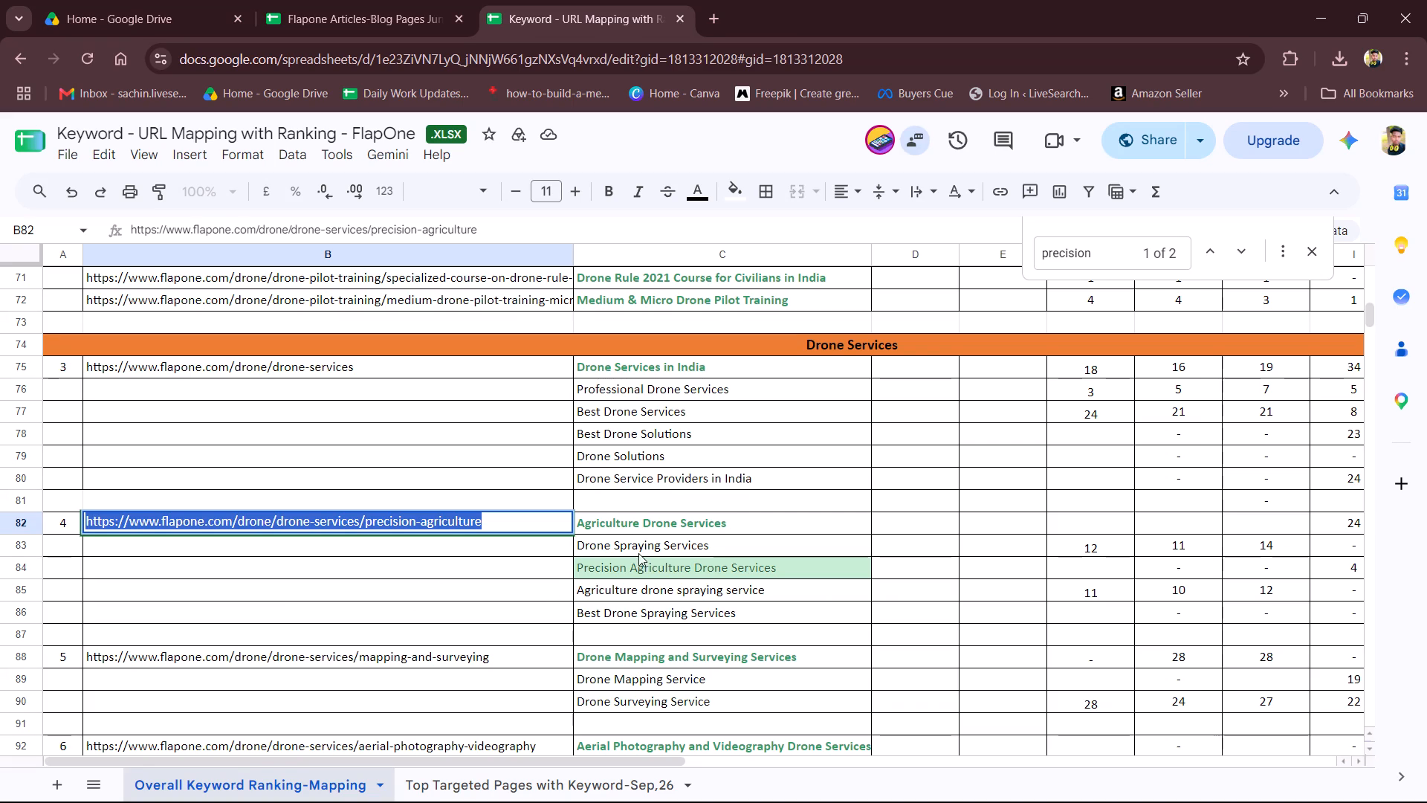
left_click(613, 618)
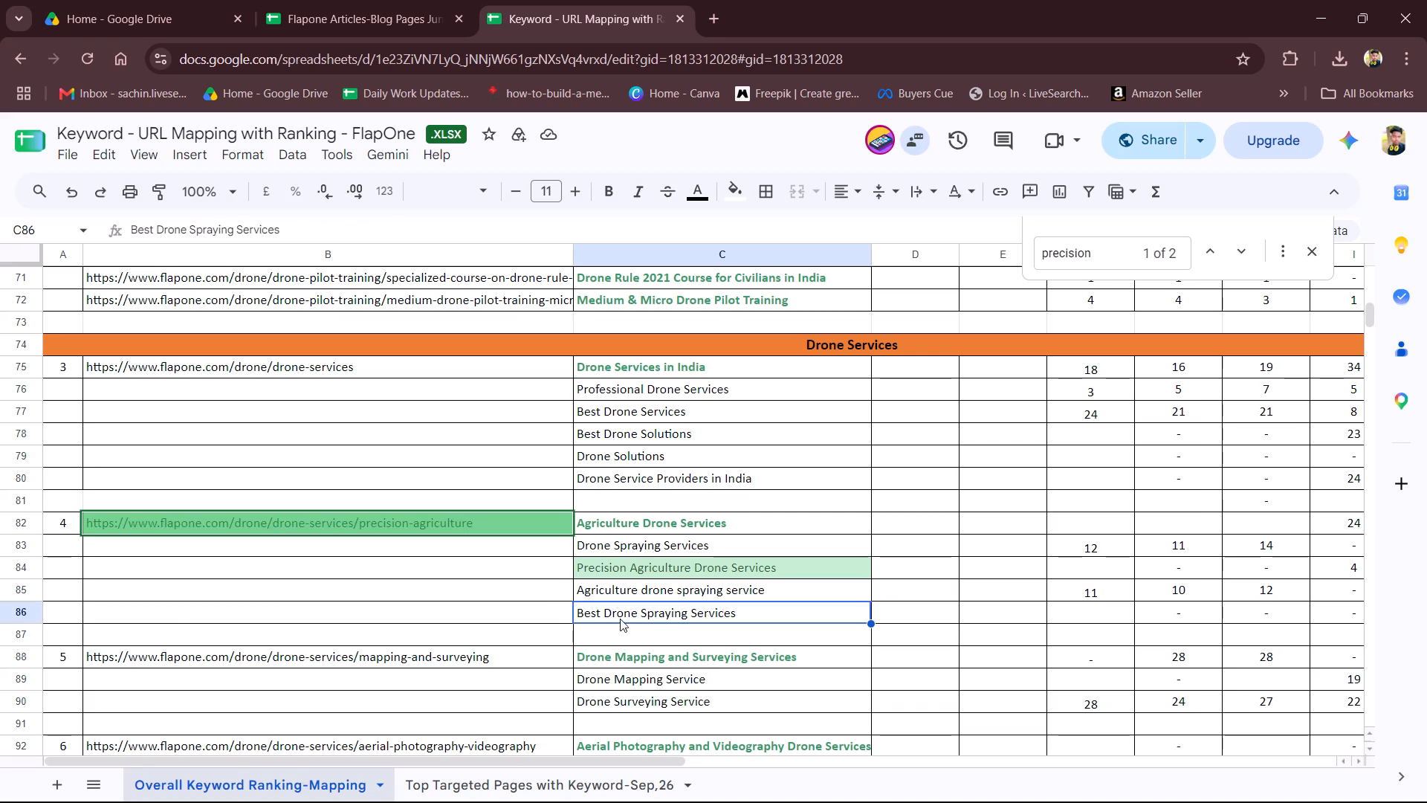
key("ctrl+f")
type("ag")
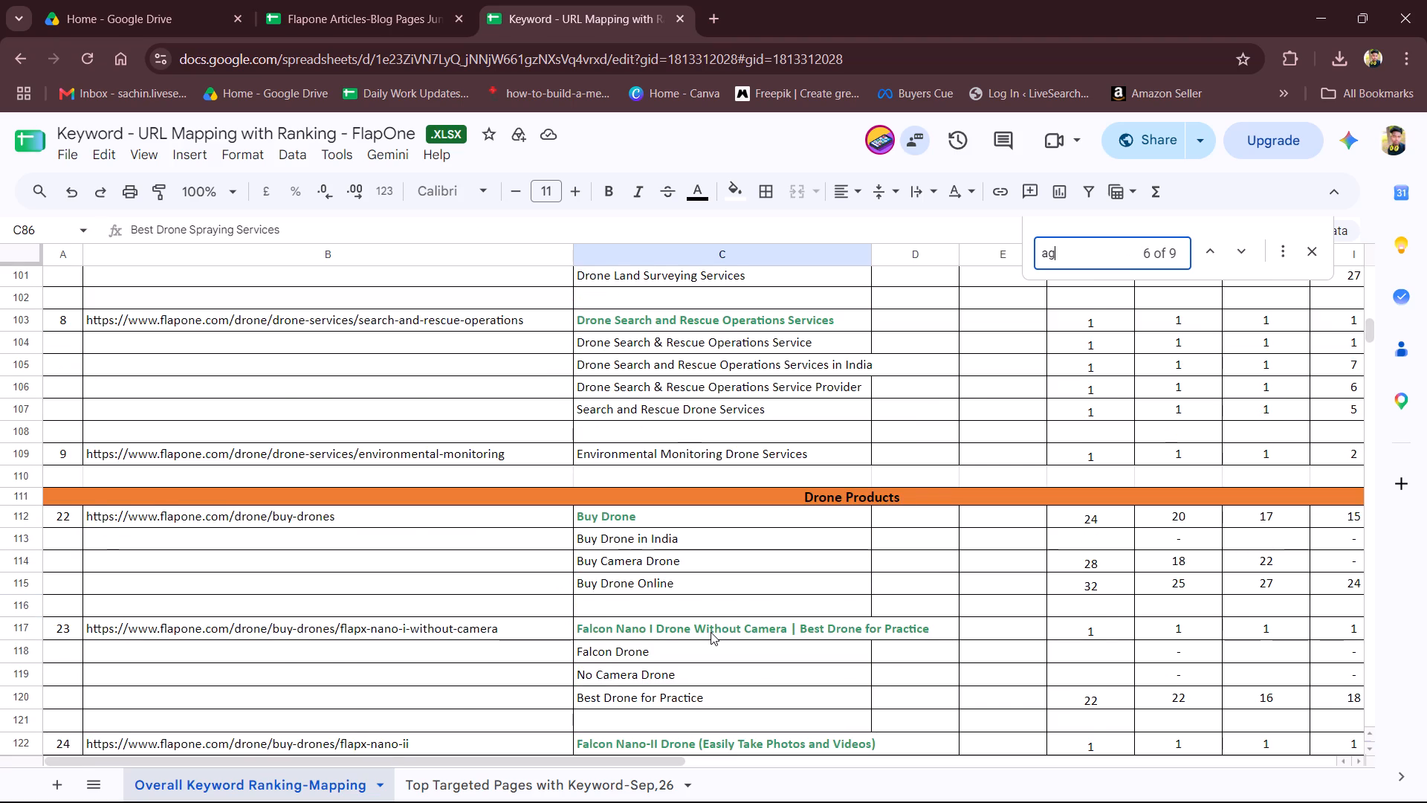
type("ri")
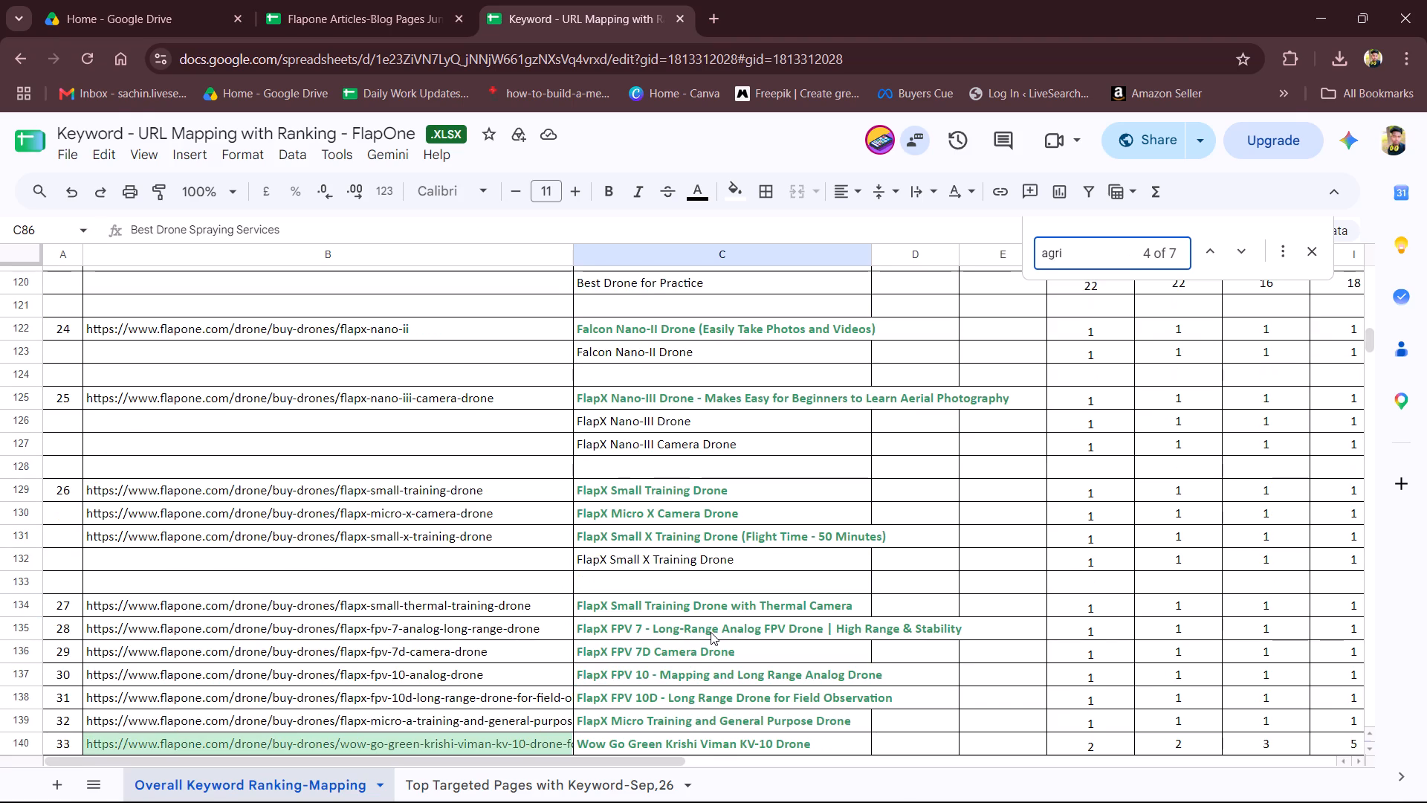
key("alt+Tab")
key("alt+Tab")
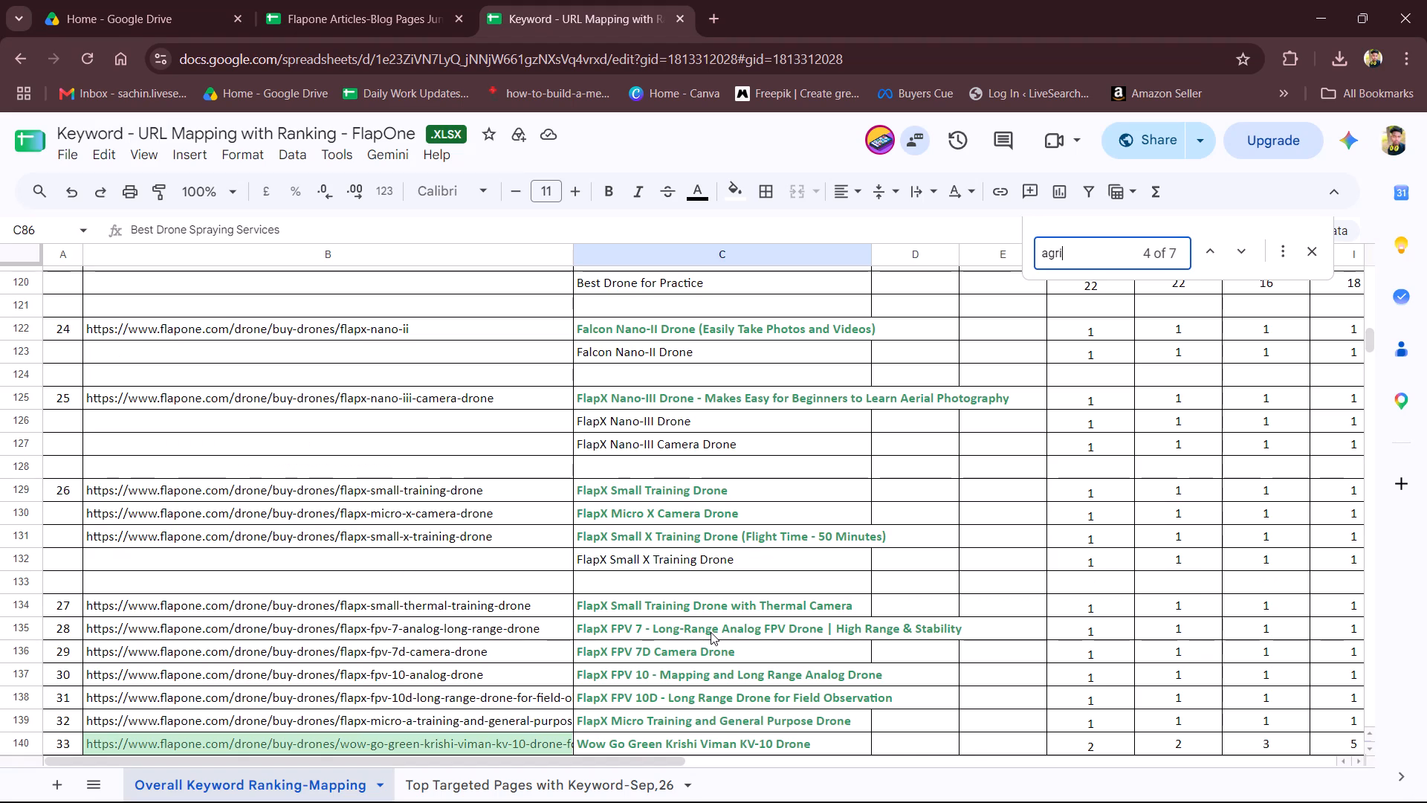
key("c")
left_click(1211, 247)
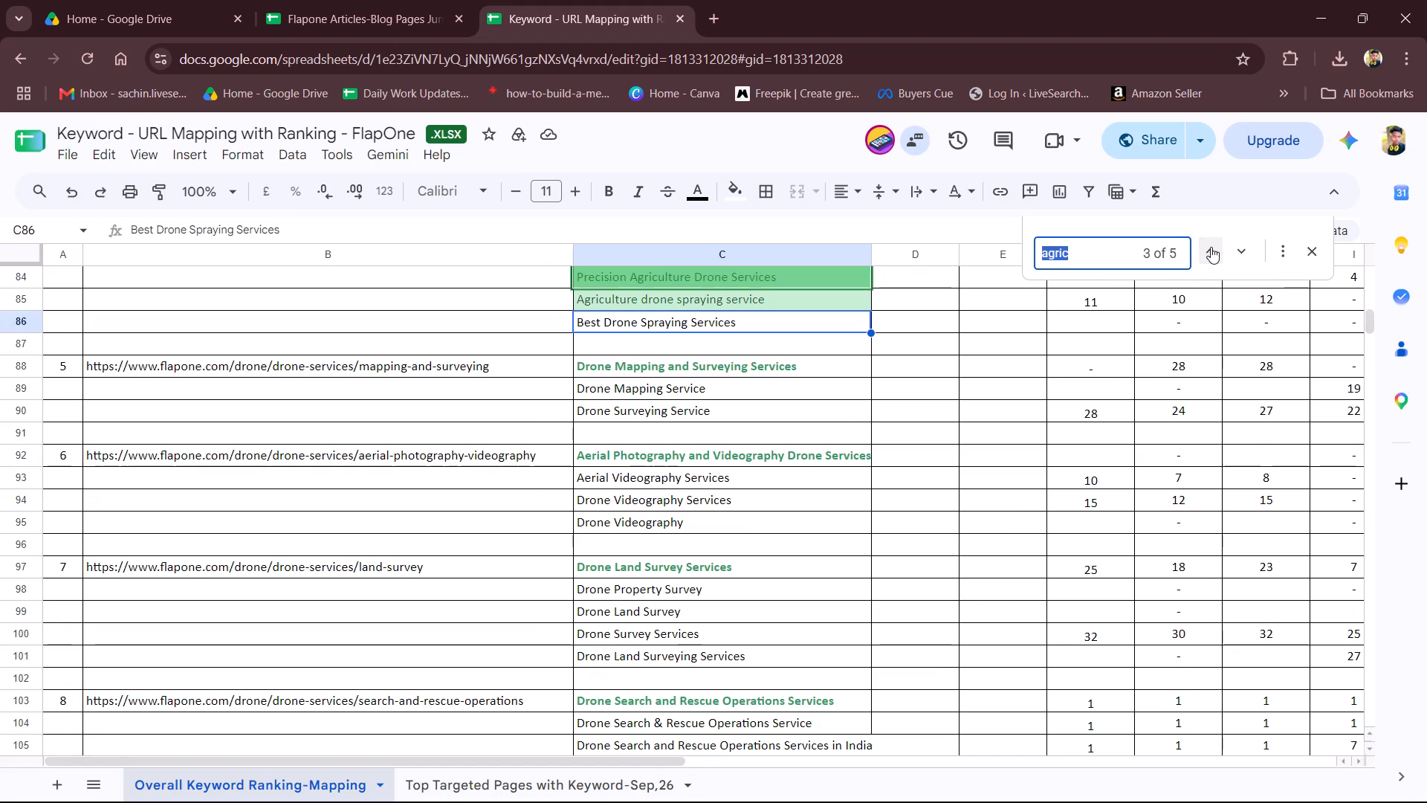
left_click(1211, 247)
left_click(1211, 247)
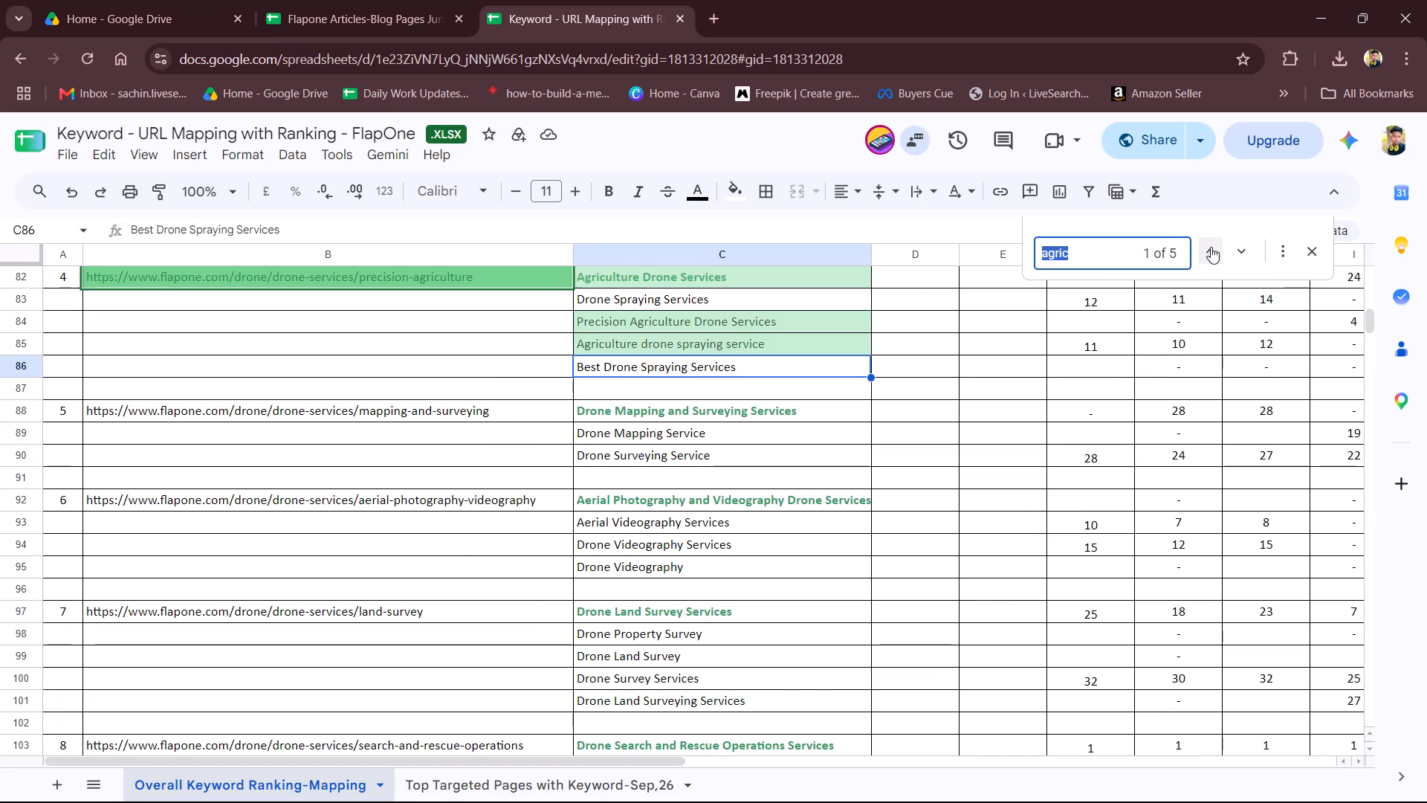
key("ctrl+c")
scroll(1137, 361, "up", 2)
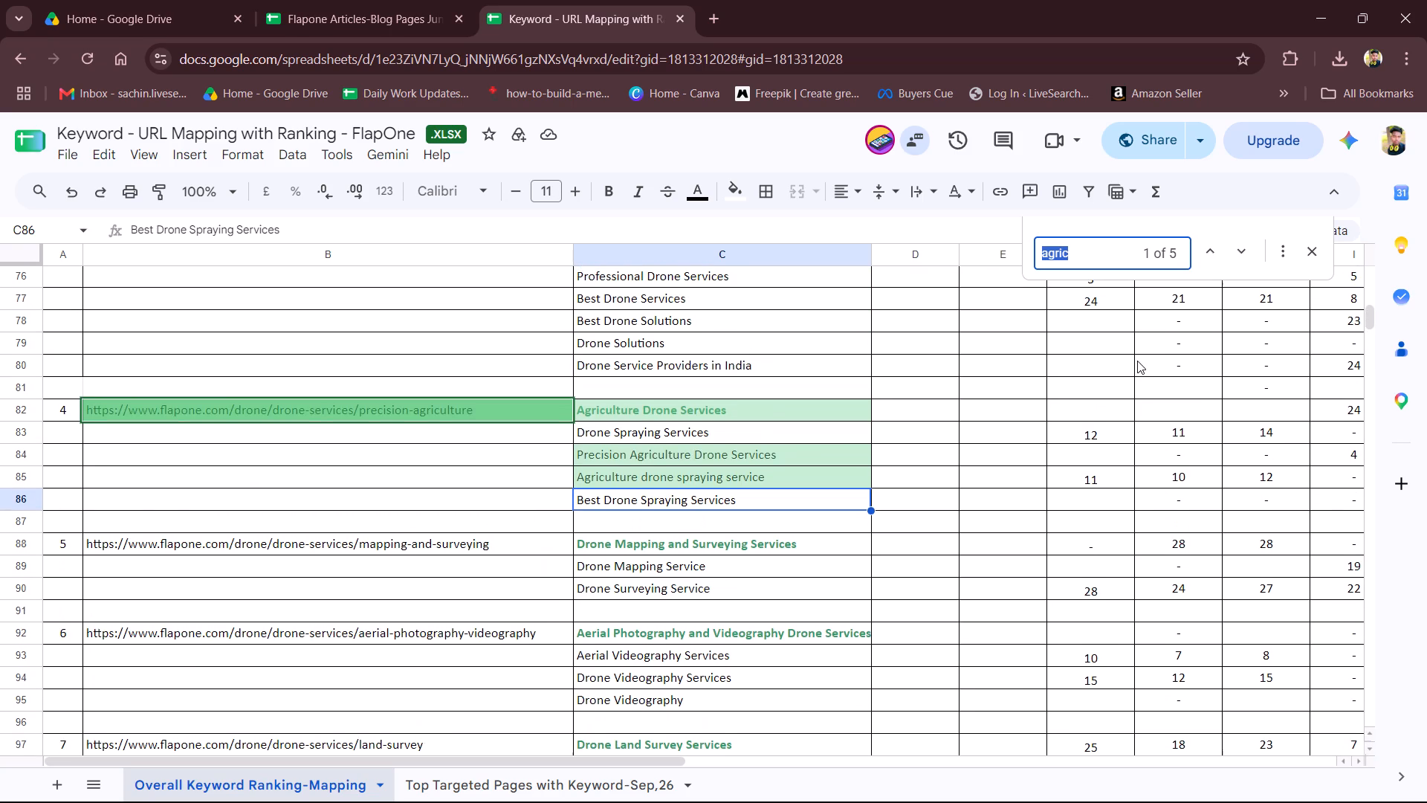
triple_click(511, 419)
left_click(511, 419)
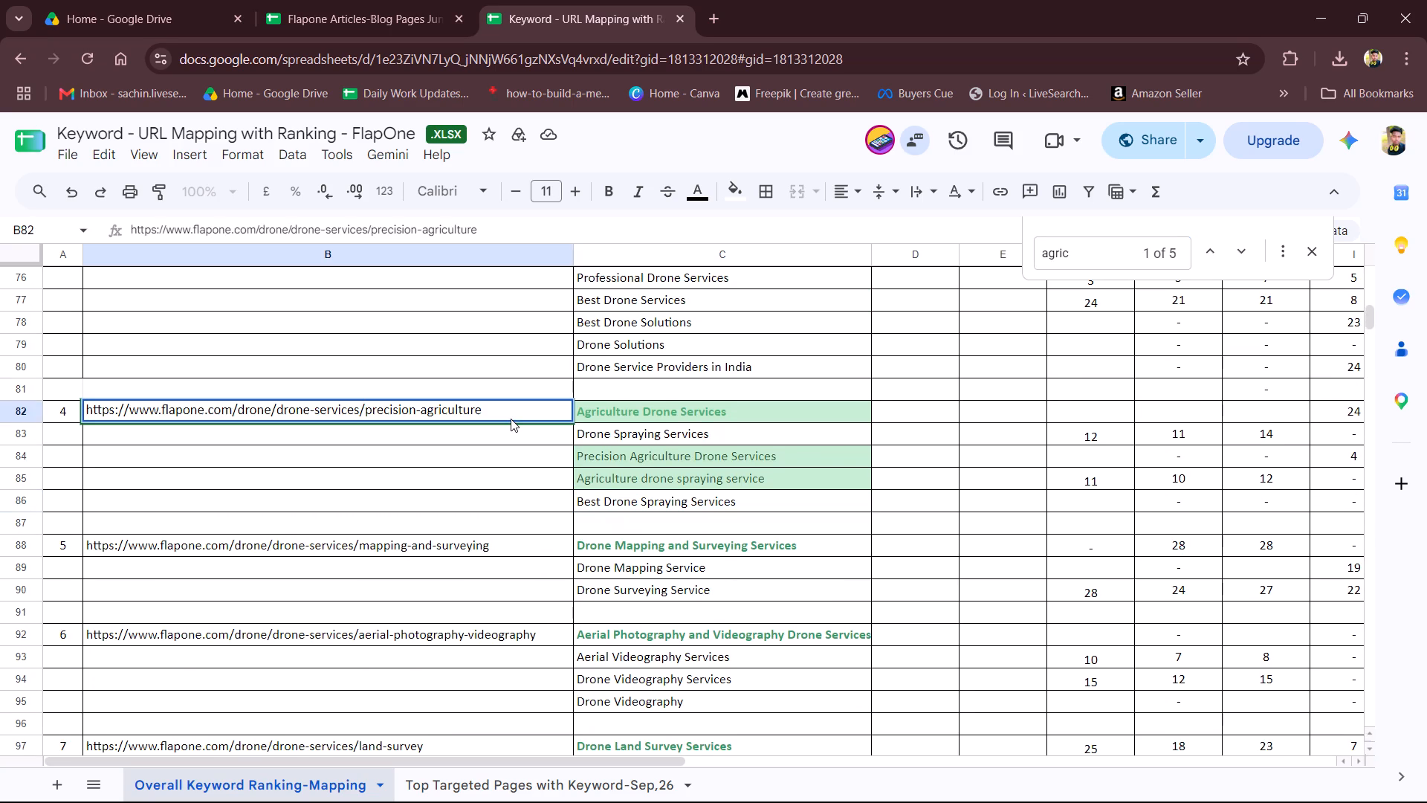
key("ctrl+a")
triple_click(499, 407)
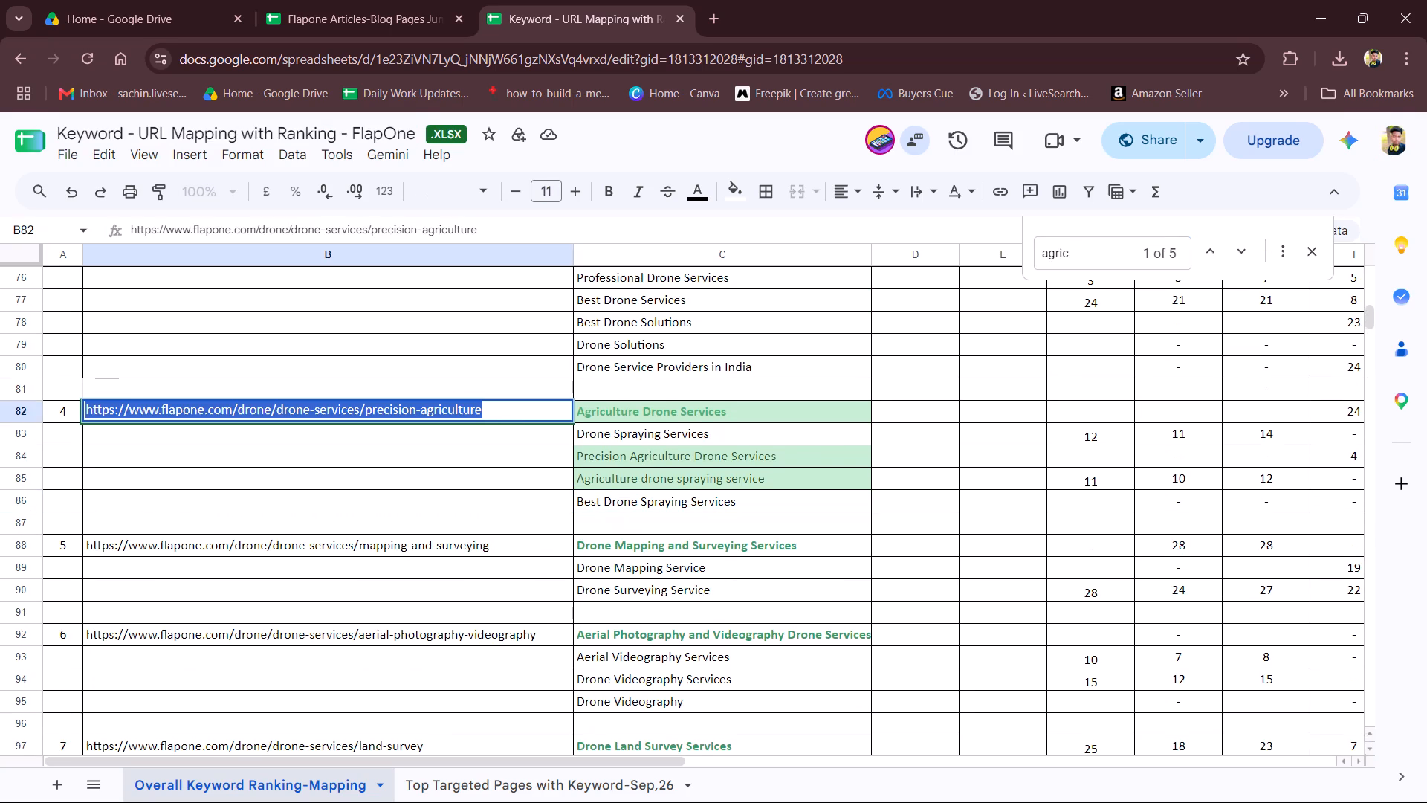
key("ctrl+c")
Return to the blog editor and replace the URL of Sub Section 7's "agricultural drones" link with the copied precision-agriculture URL.
key("alt+Tab")
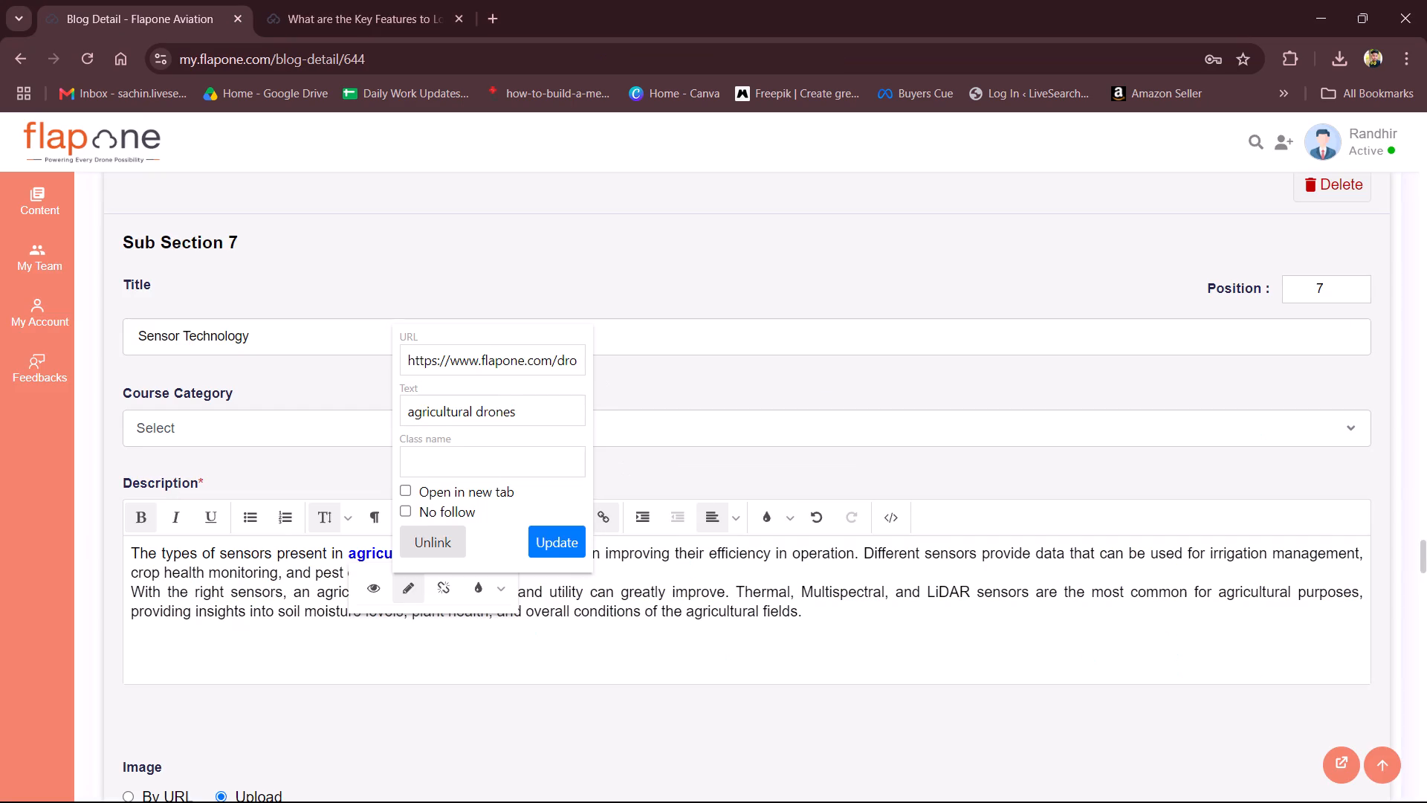
left_click(483, 364)
key("ctrl+a")
key("BackSpace")
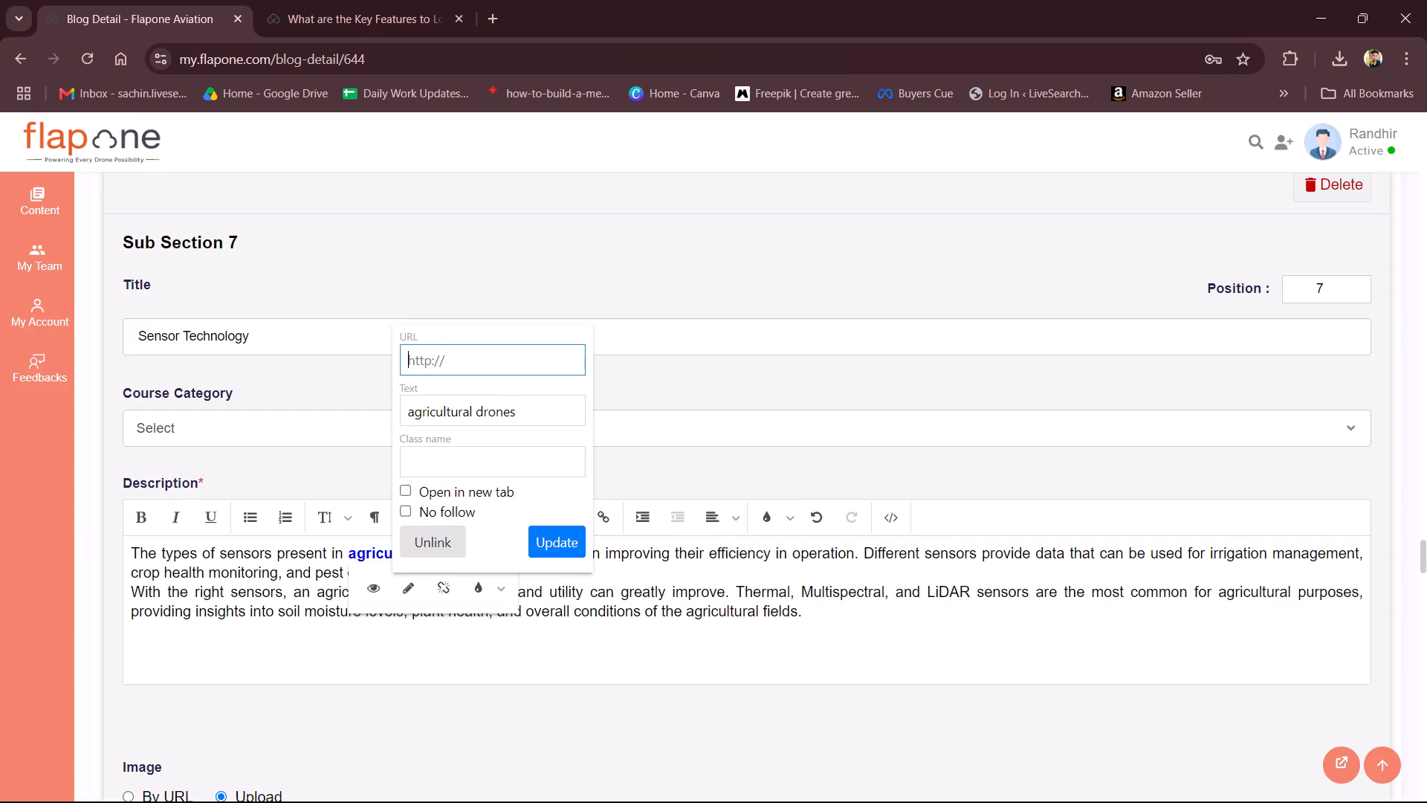
key("ctrl+v")
left_click(538, 536)
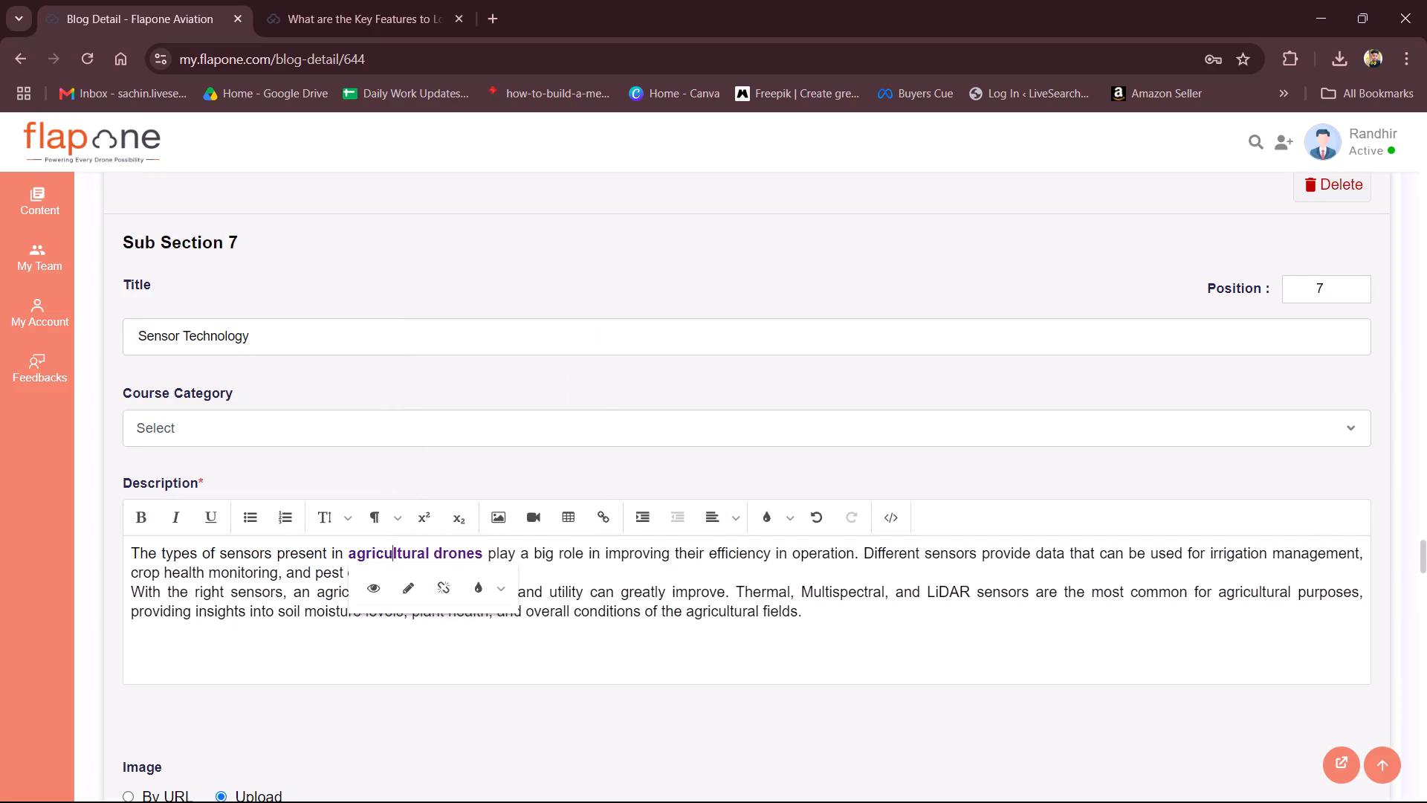
Set the text colour of the "agricultural drones" link in Sub Section 7 to blue.
left_click(496, 592)
left_click(635, 337)
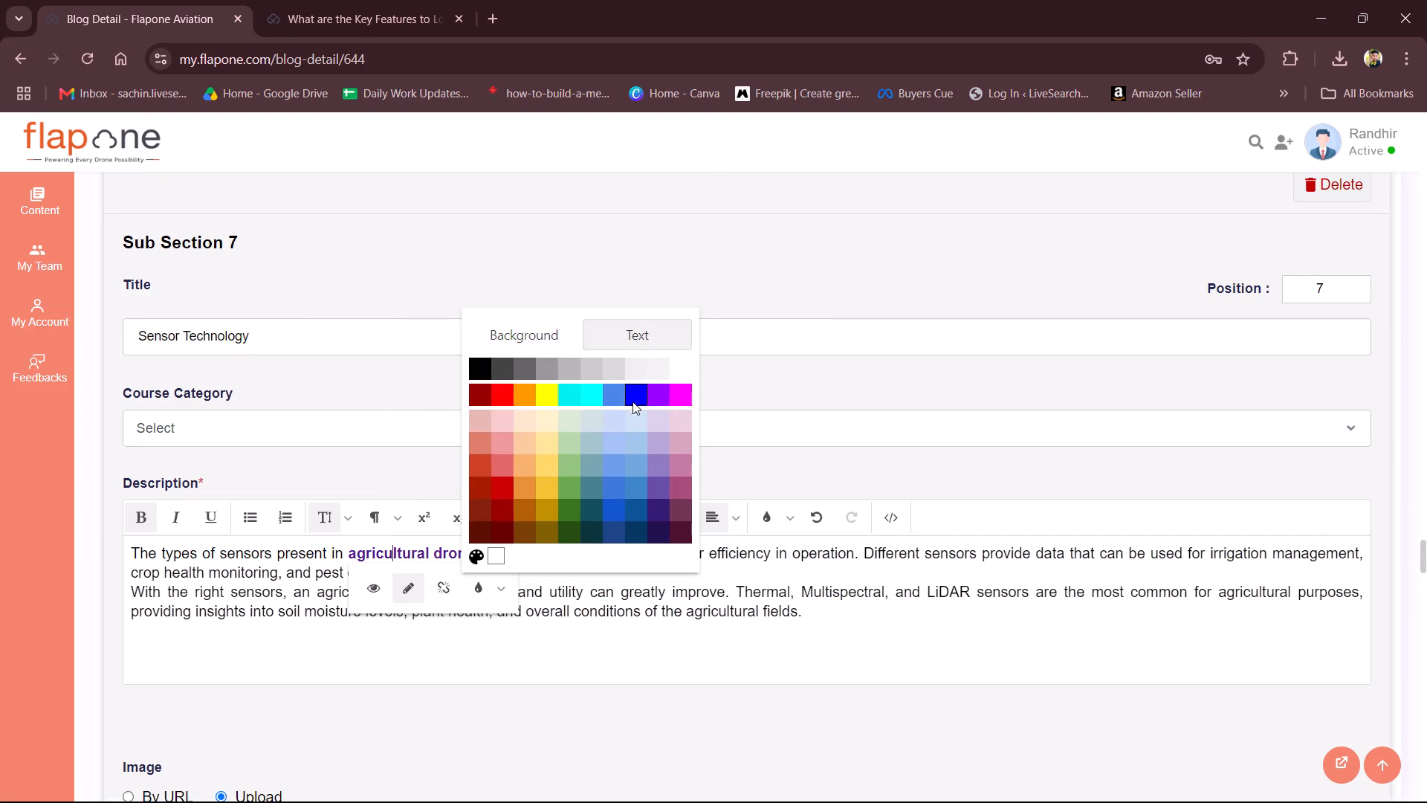
left_click(632, 401)
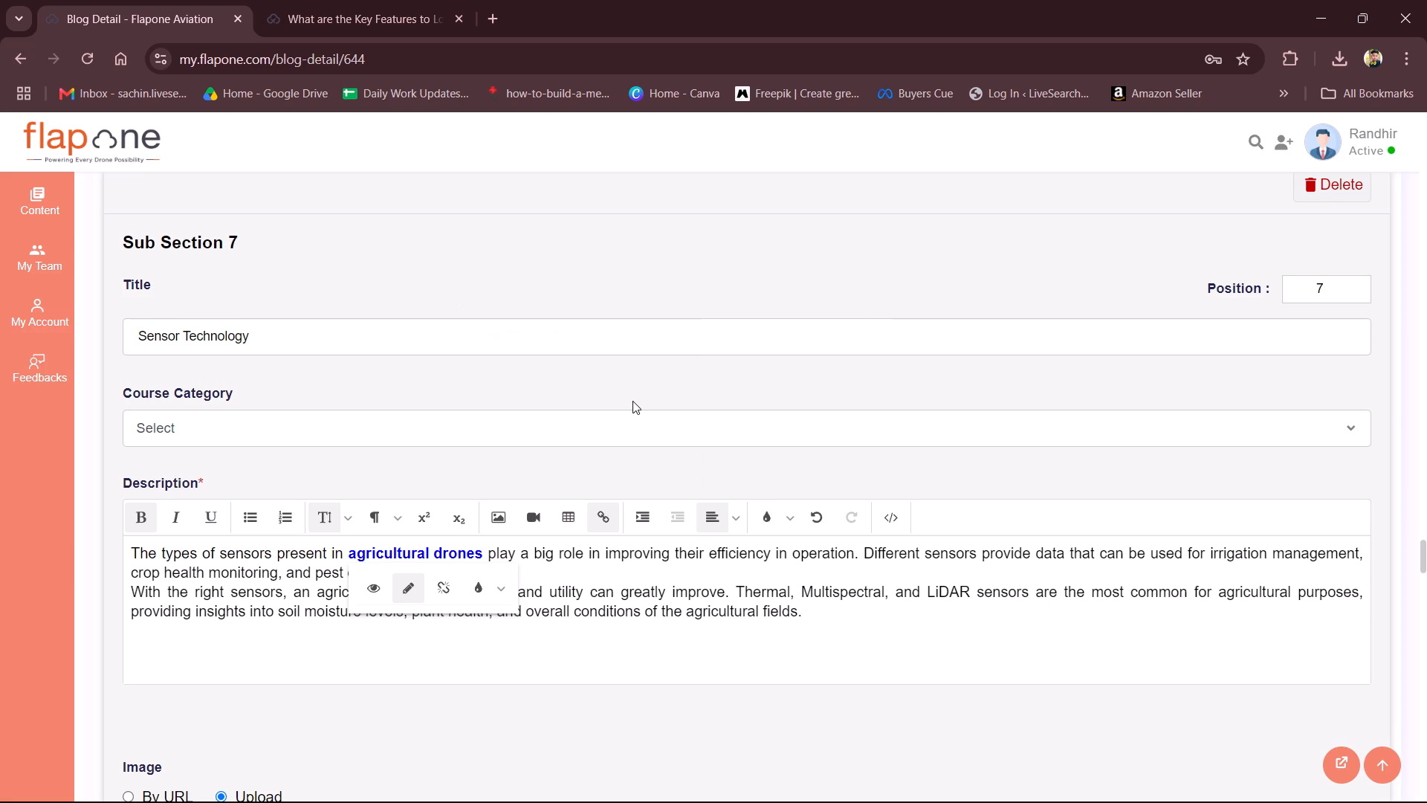
left_click(456, 703)
Open the "drone training institute" link in the Final Few Words description for editing and clear its URL.
scroll(464, 701, "down", 4)
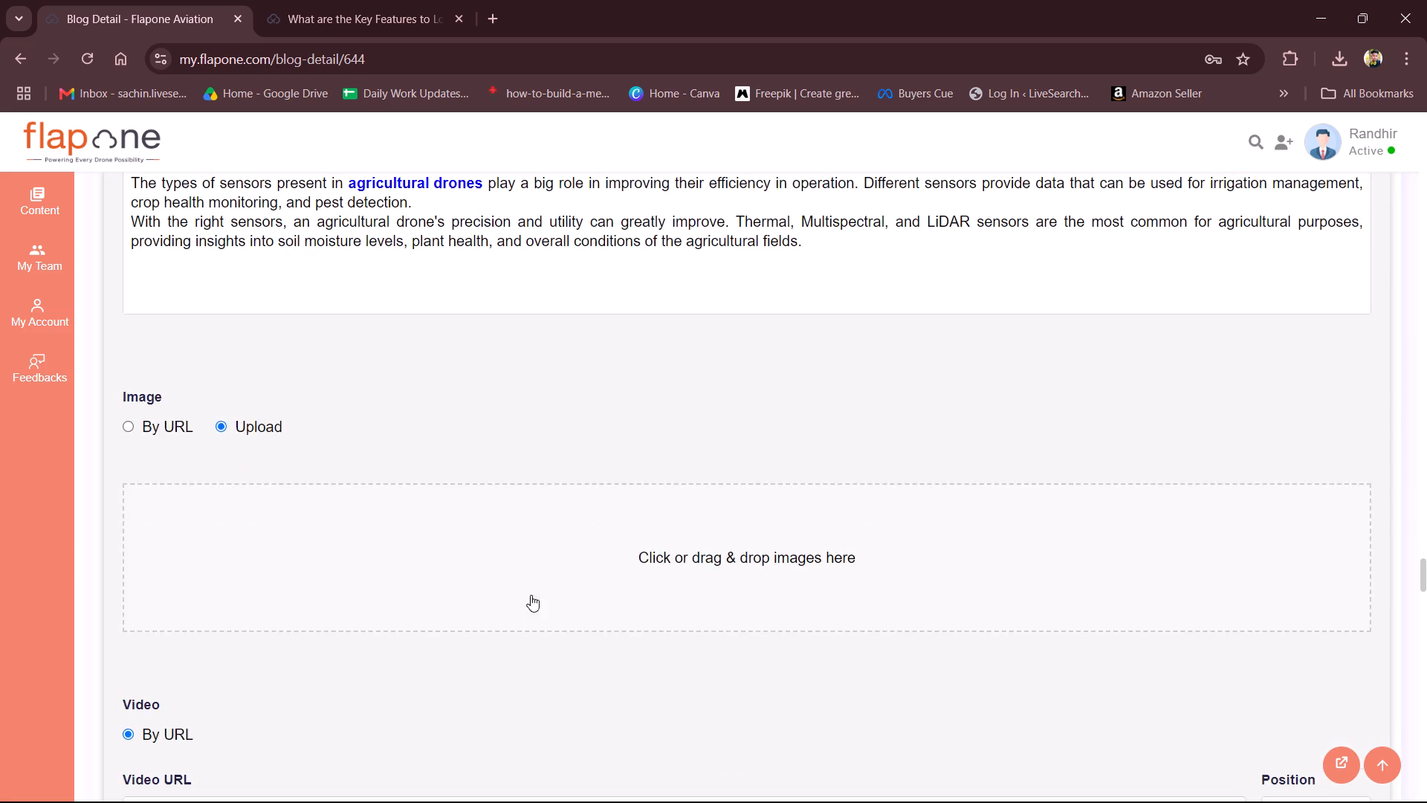
scroll(538, 568, "down", 17)
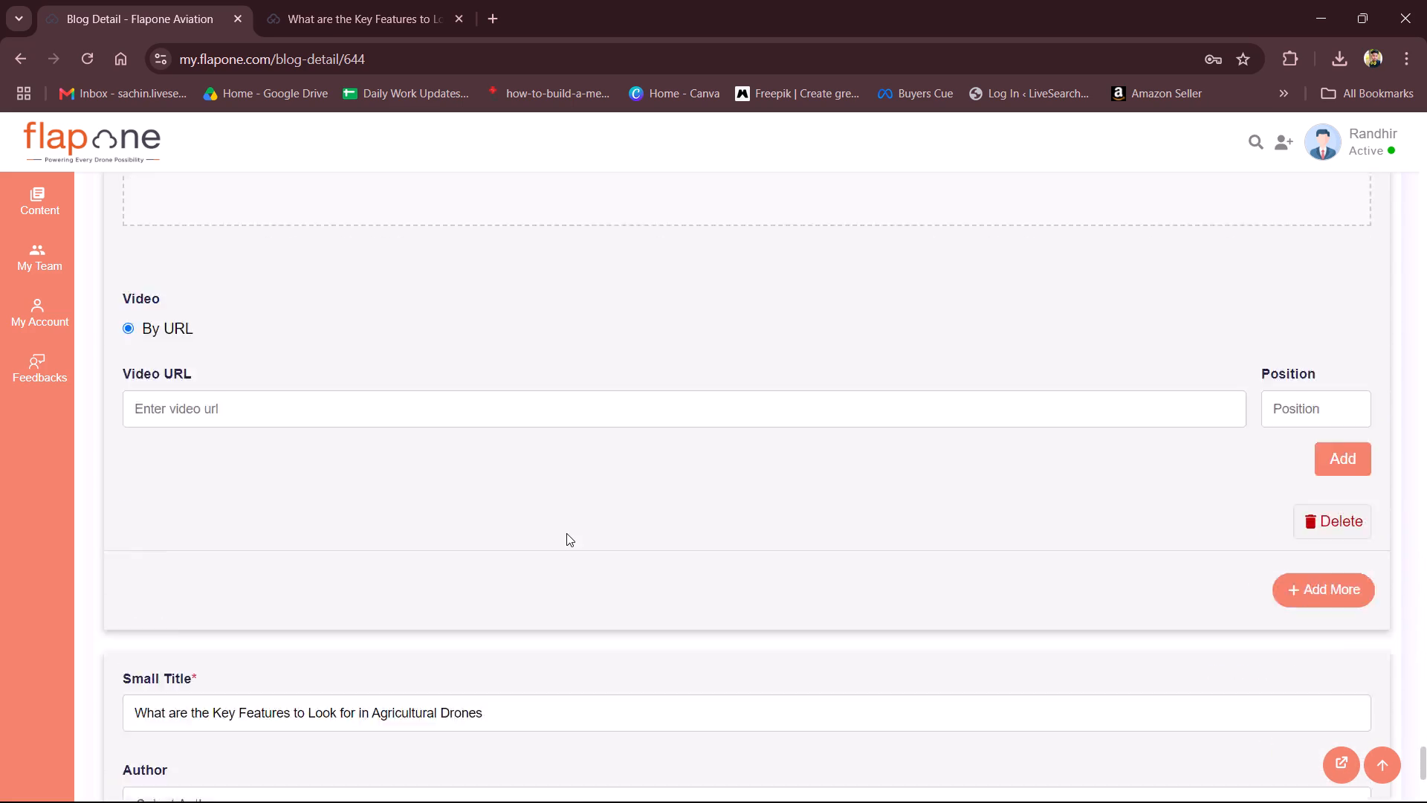
scroll(566, 533, "down", 1)
scroll(569, 532, "up", 7)
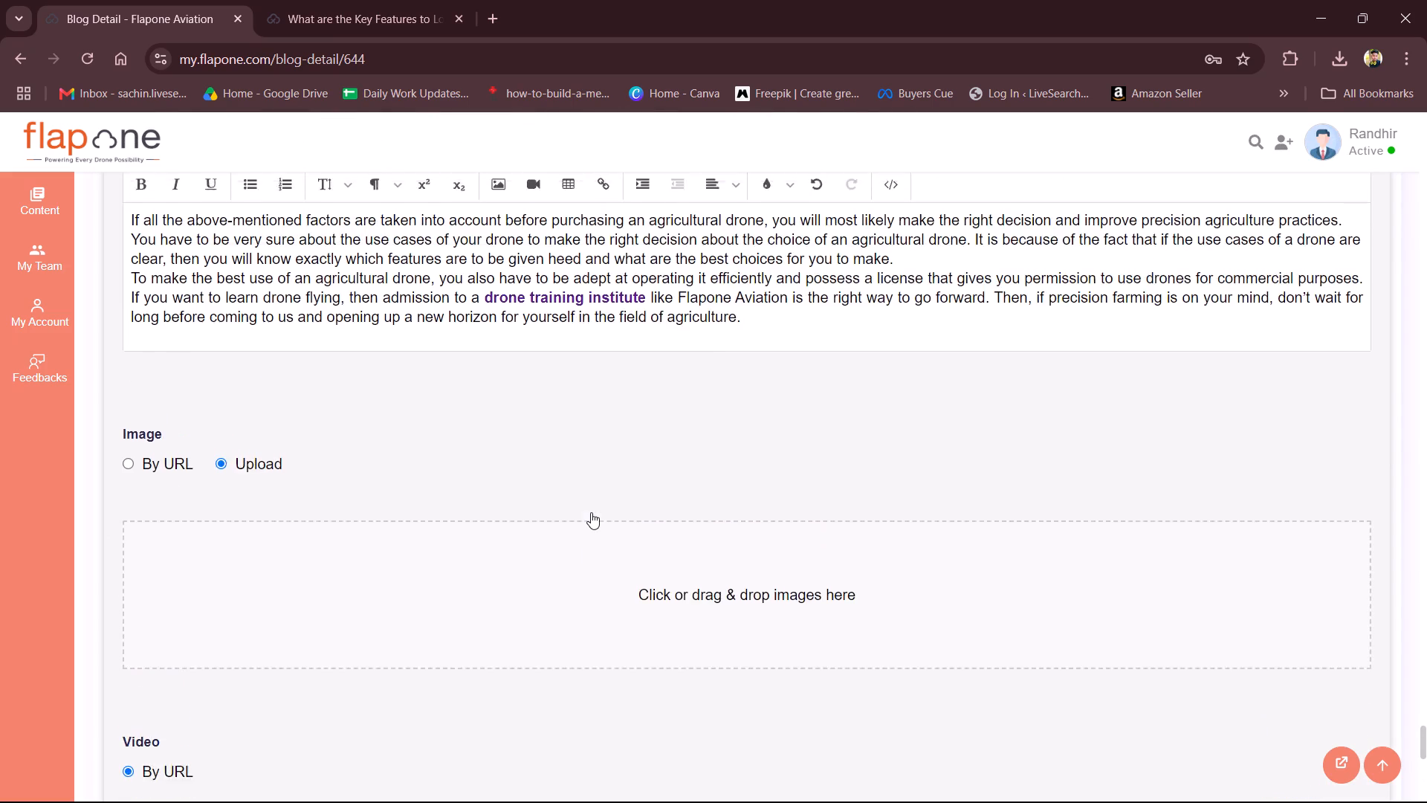
scroll(591, 512, "up", 3)
left_click(567, 478)
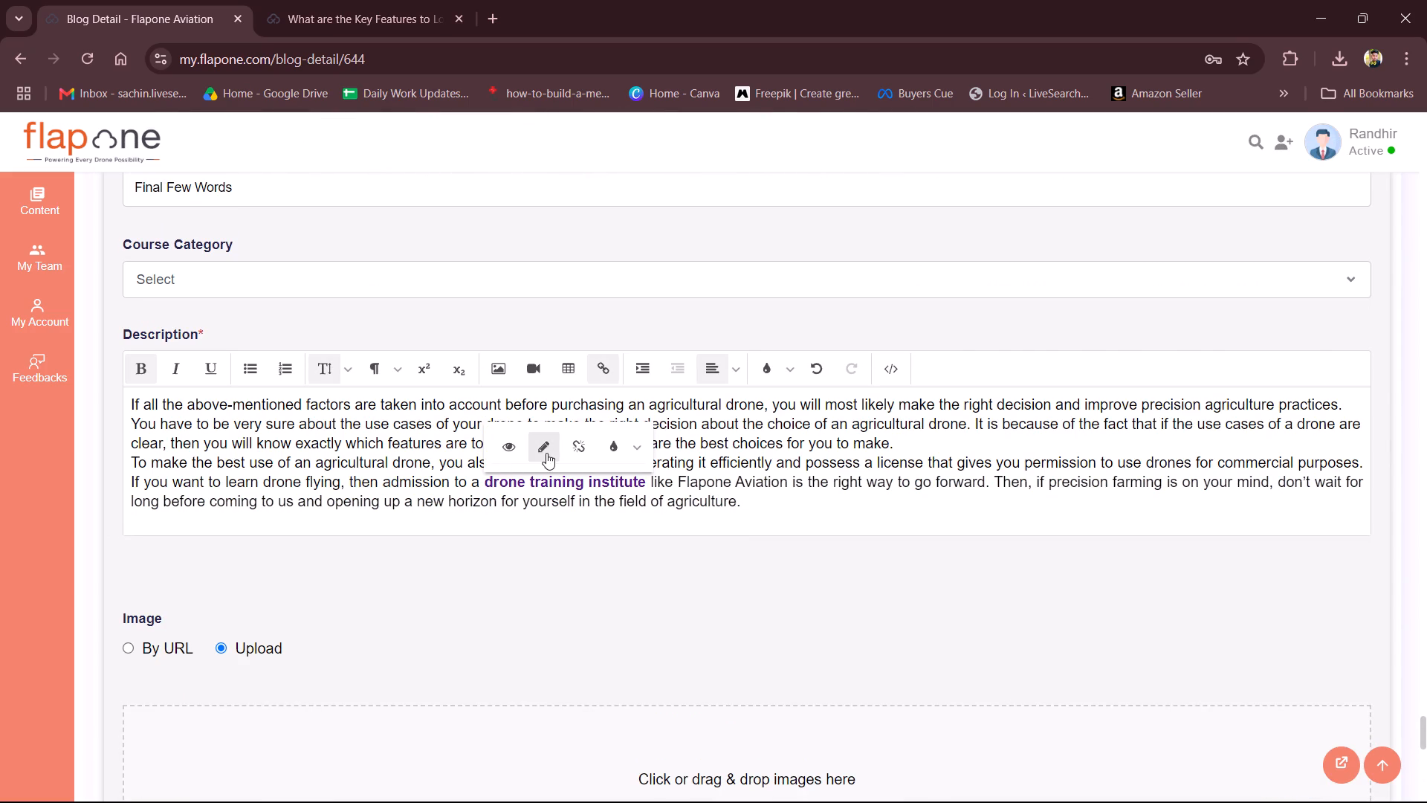
left_click(570, 448)
left_click(540, 481)
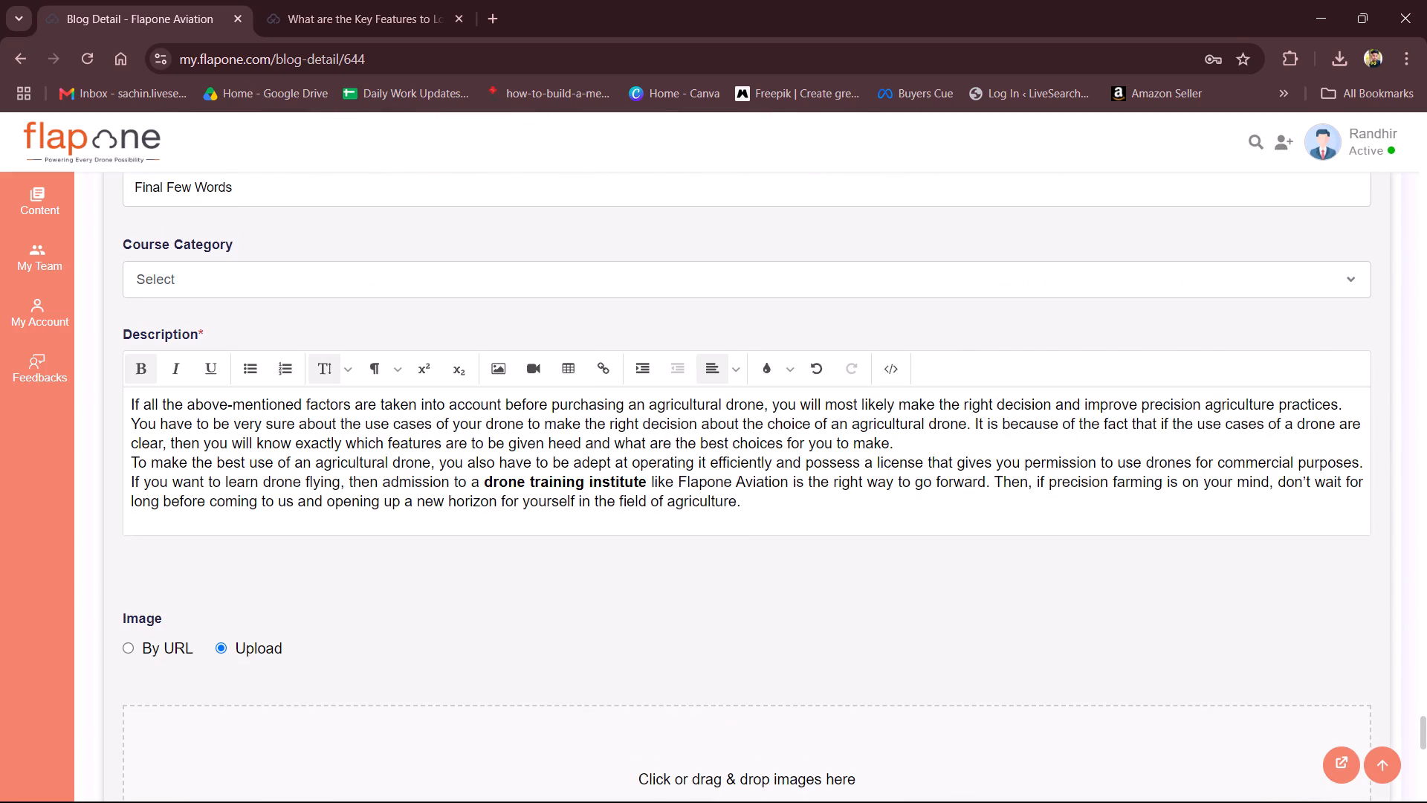
key("ctrl+Right")
key("ctrl+z")
left_click(577, 483)
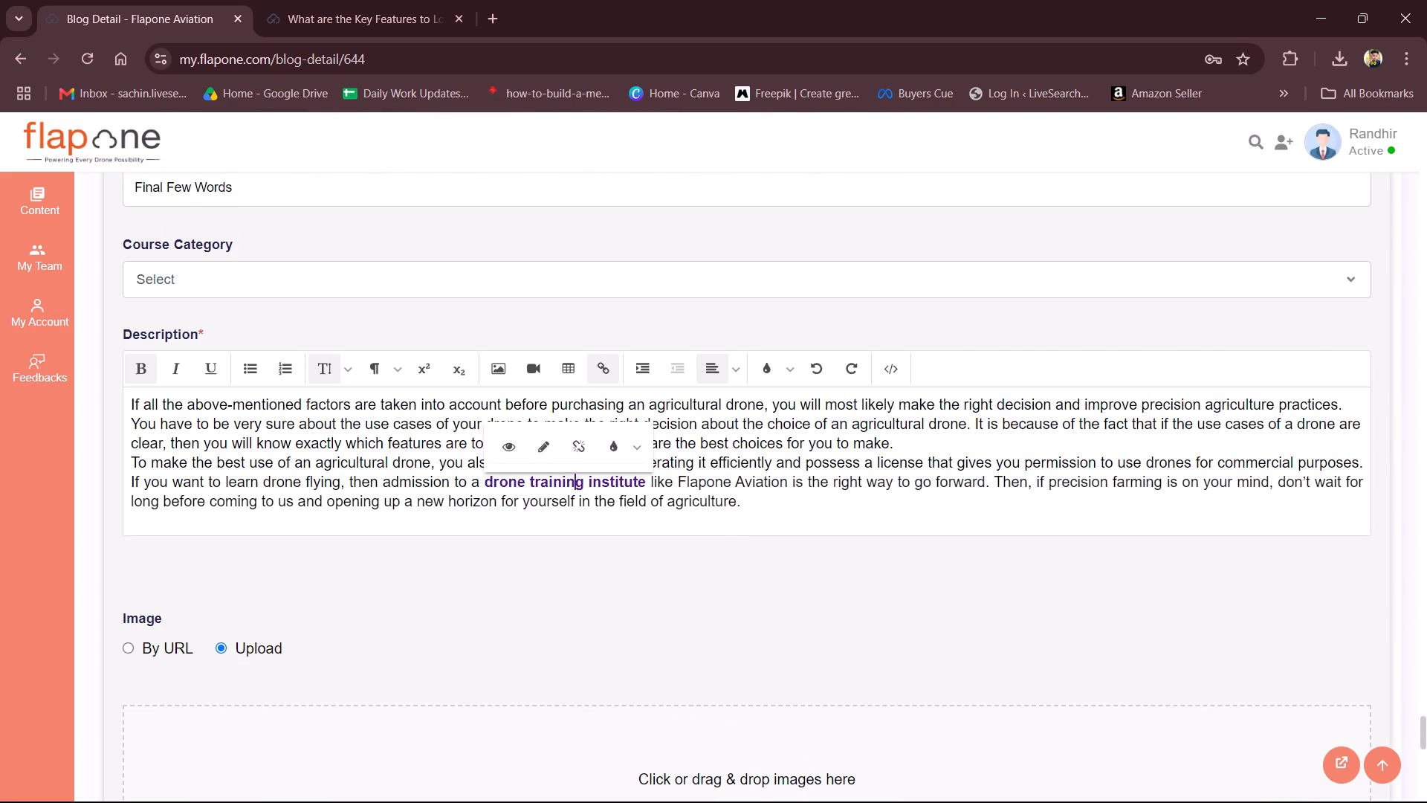
left_click(550, 451)
left_click(644, 503)
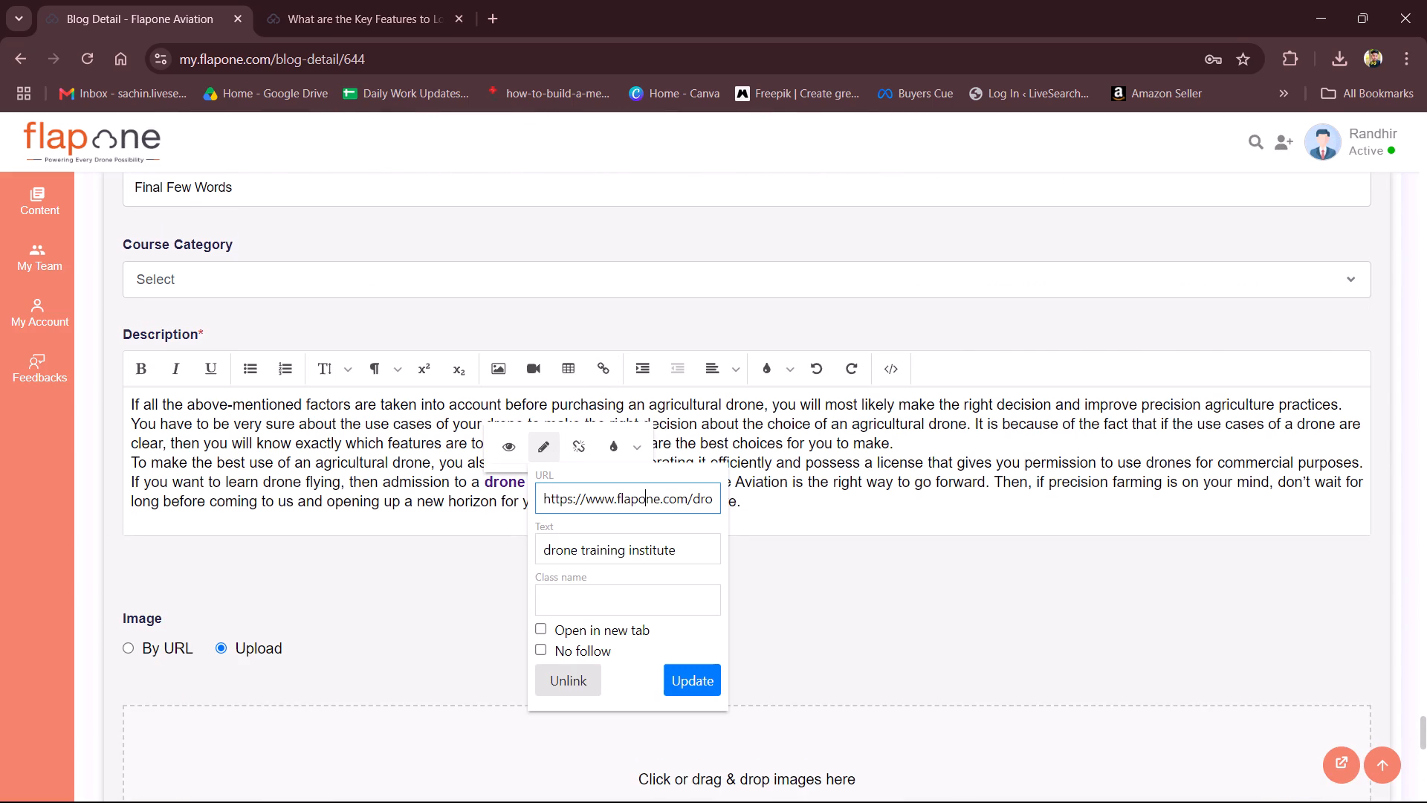
key("ctrl+a")
key("BackSpace")
Switch to the Keyword - URL Mapping sheet and copy the drone/drone-pilot-training URL for Drone Training.
key("alt+Tab")
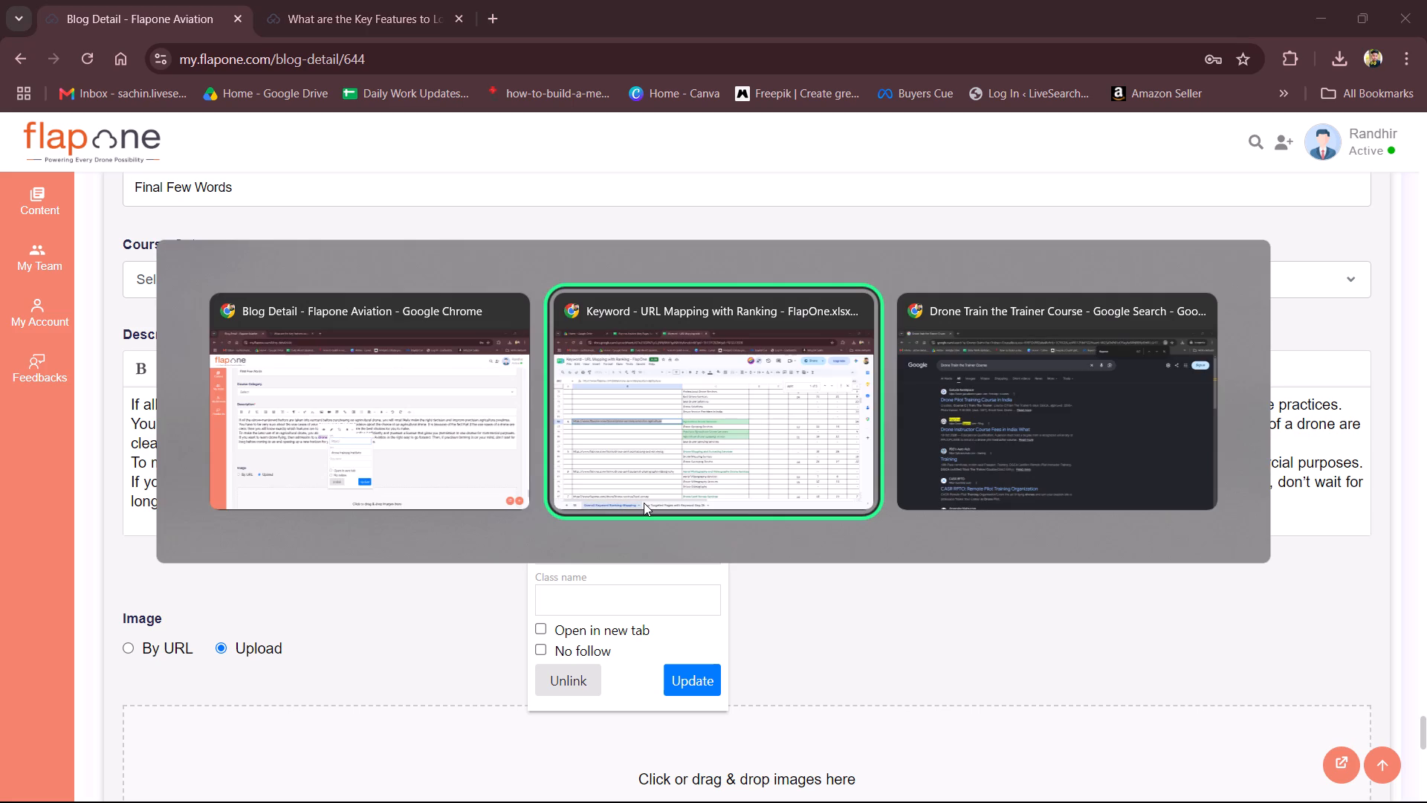
key("alt+Tab")
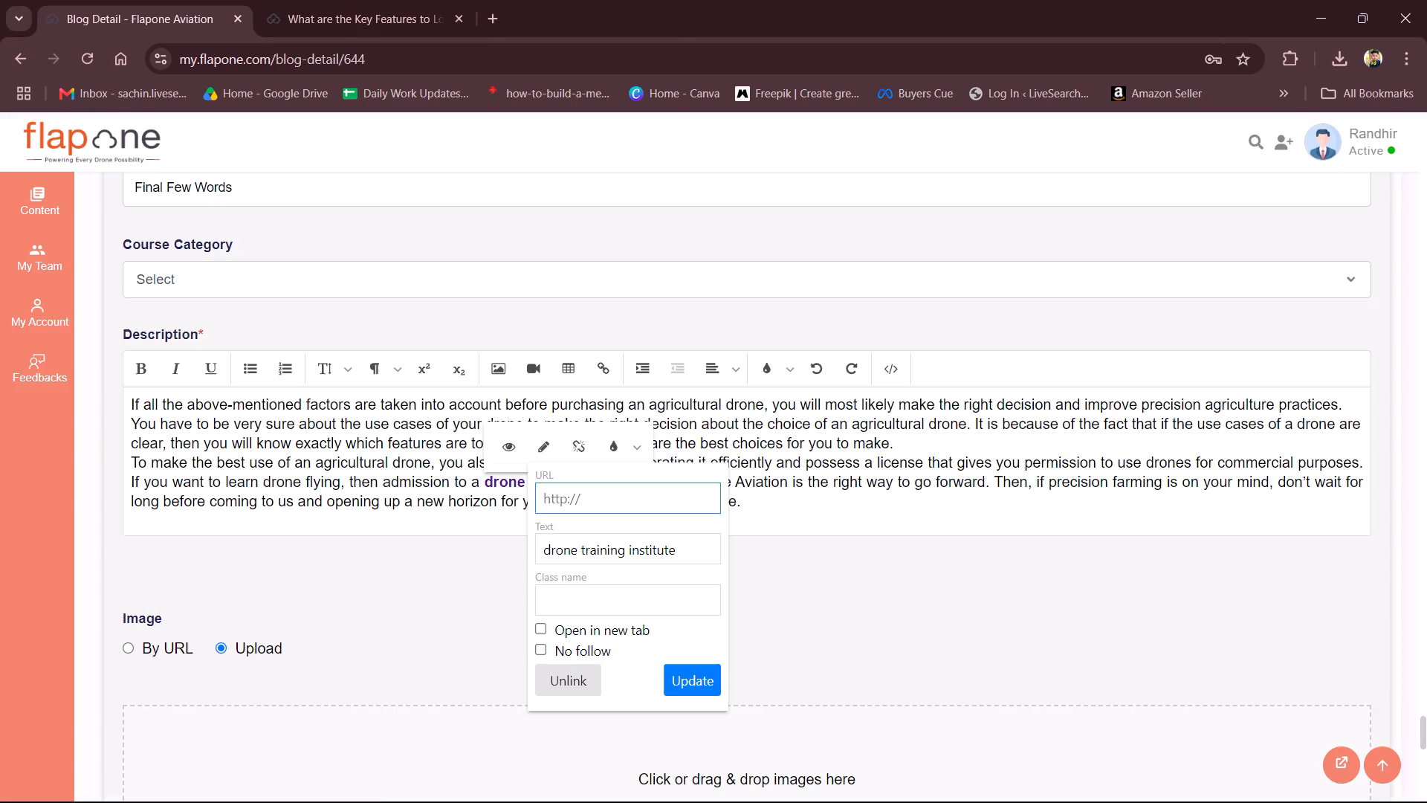
key("alt+Tab")
scroll(571, 480, "up", 8)
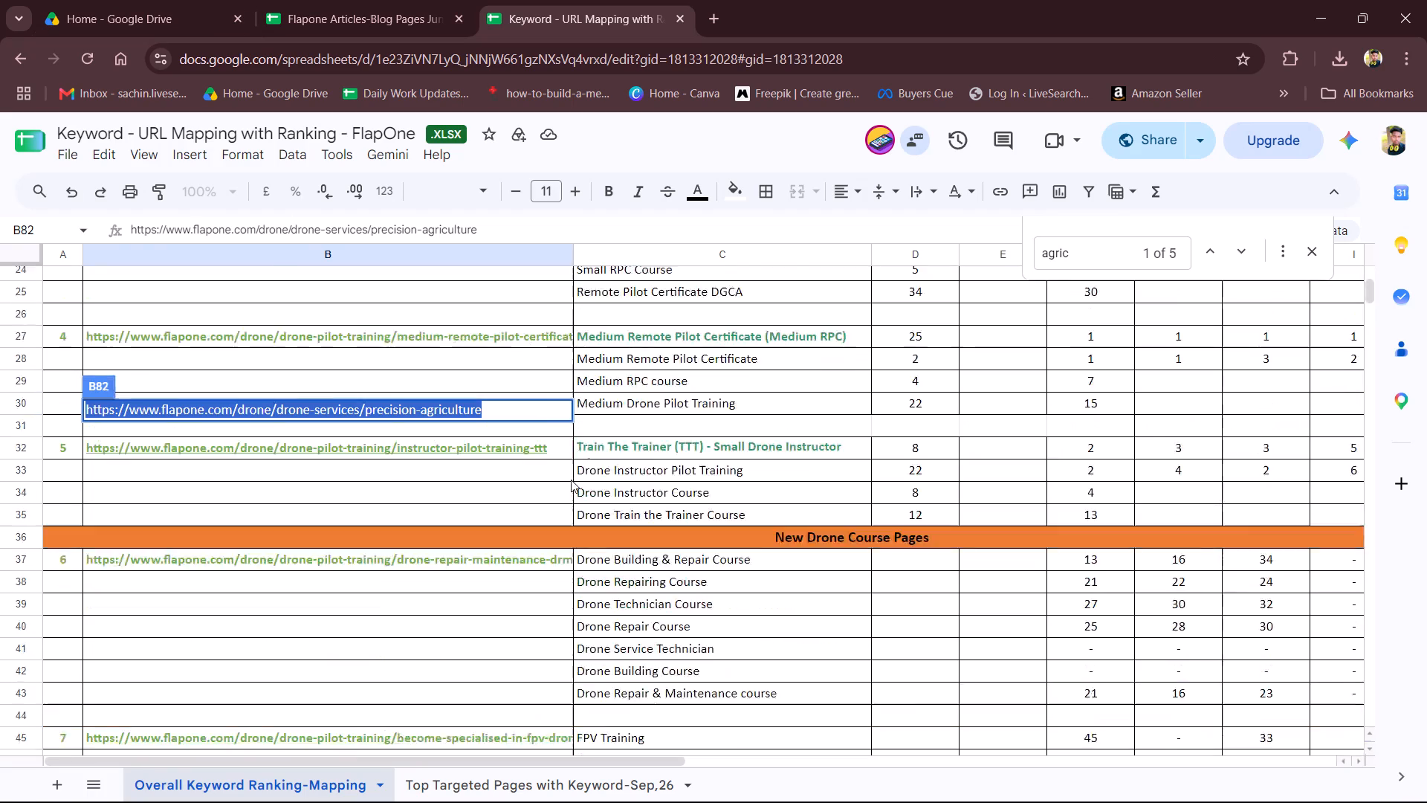
scroll(571, 480, "up", 8)
left_click(394, 549)
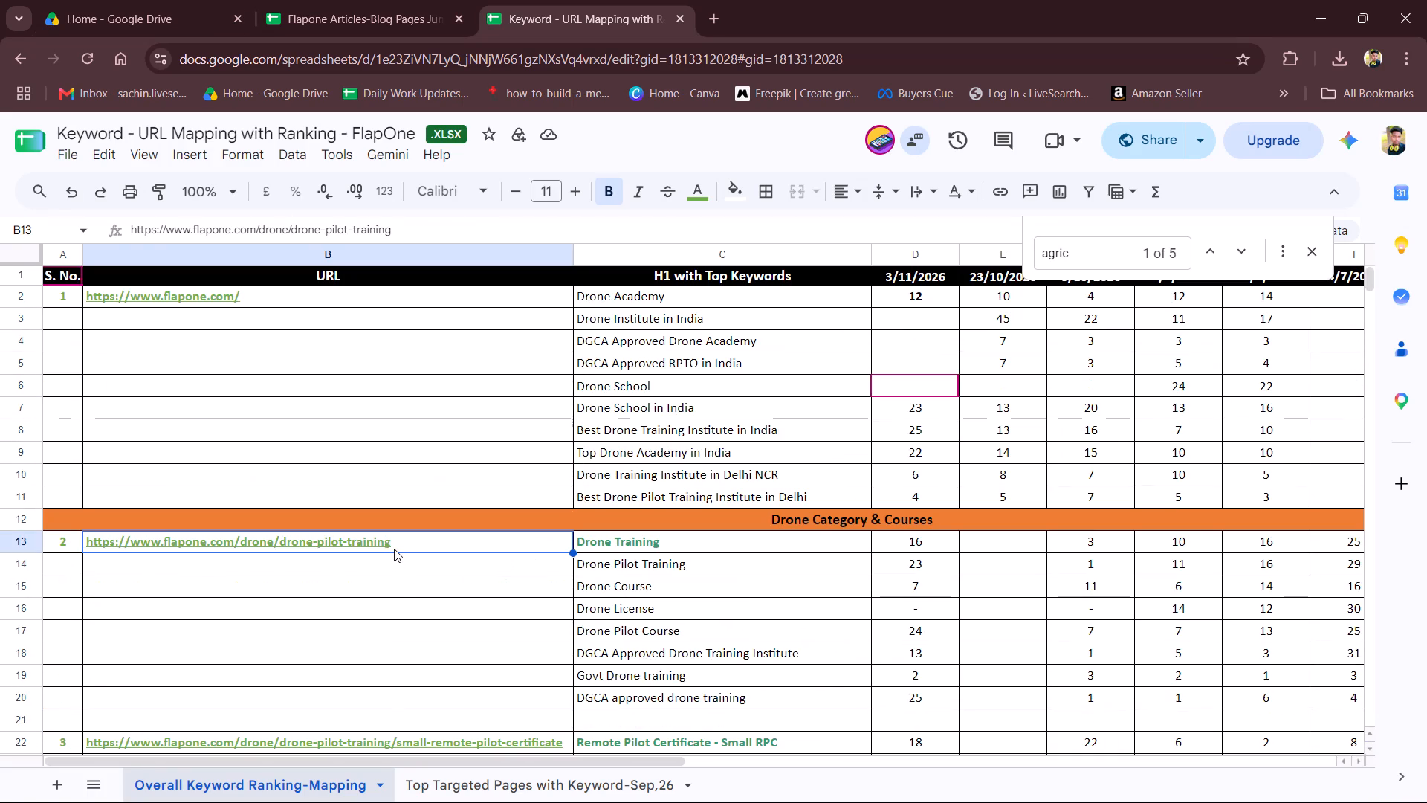
key("ctrl+c")
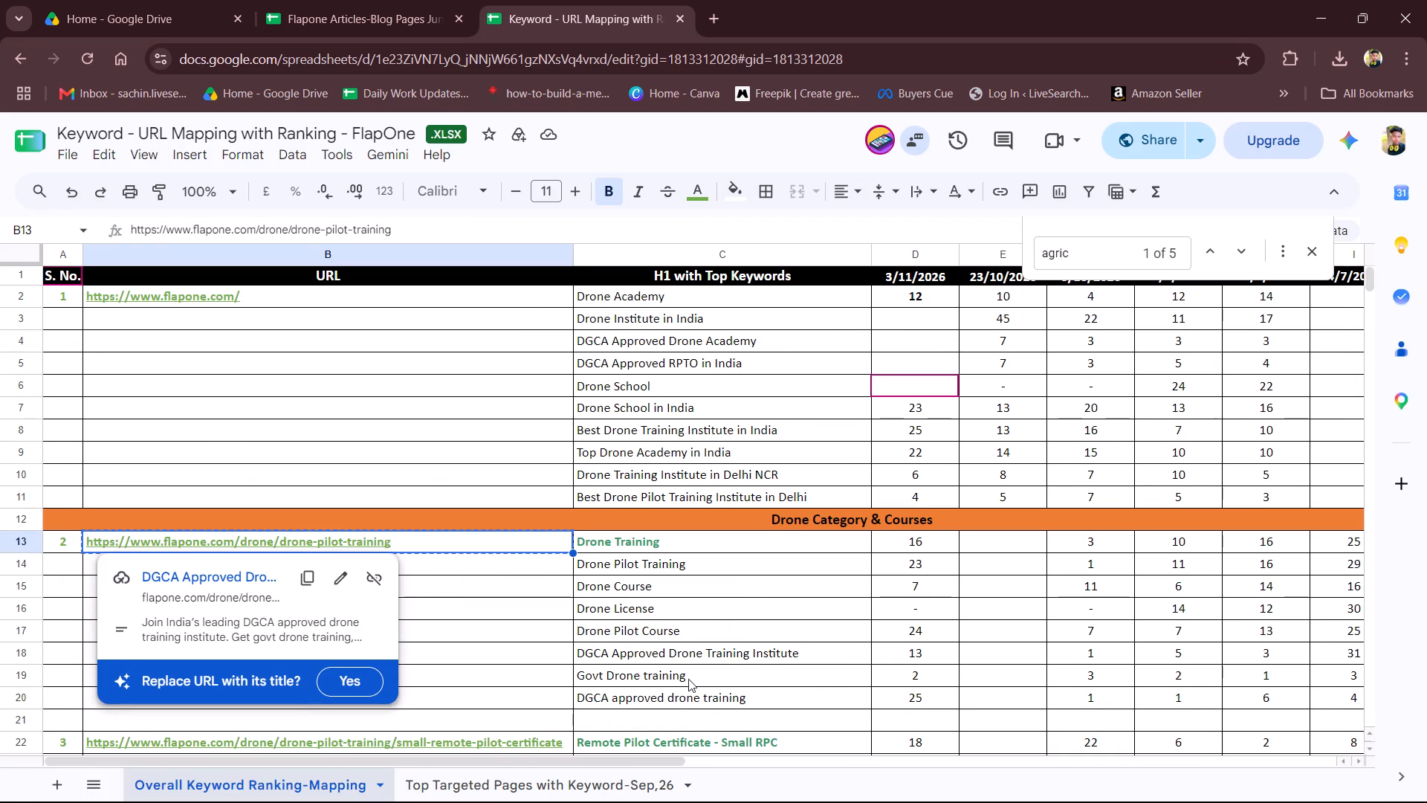
Return to the blog editor and update the "drone training institute" link with the copied drone-pilot-training URL.
key("alt+Tab")
key("ctrl+v")
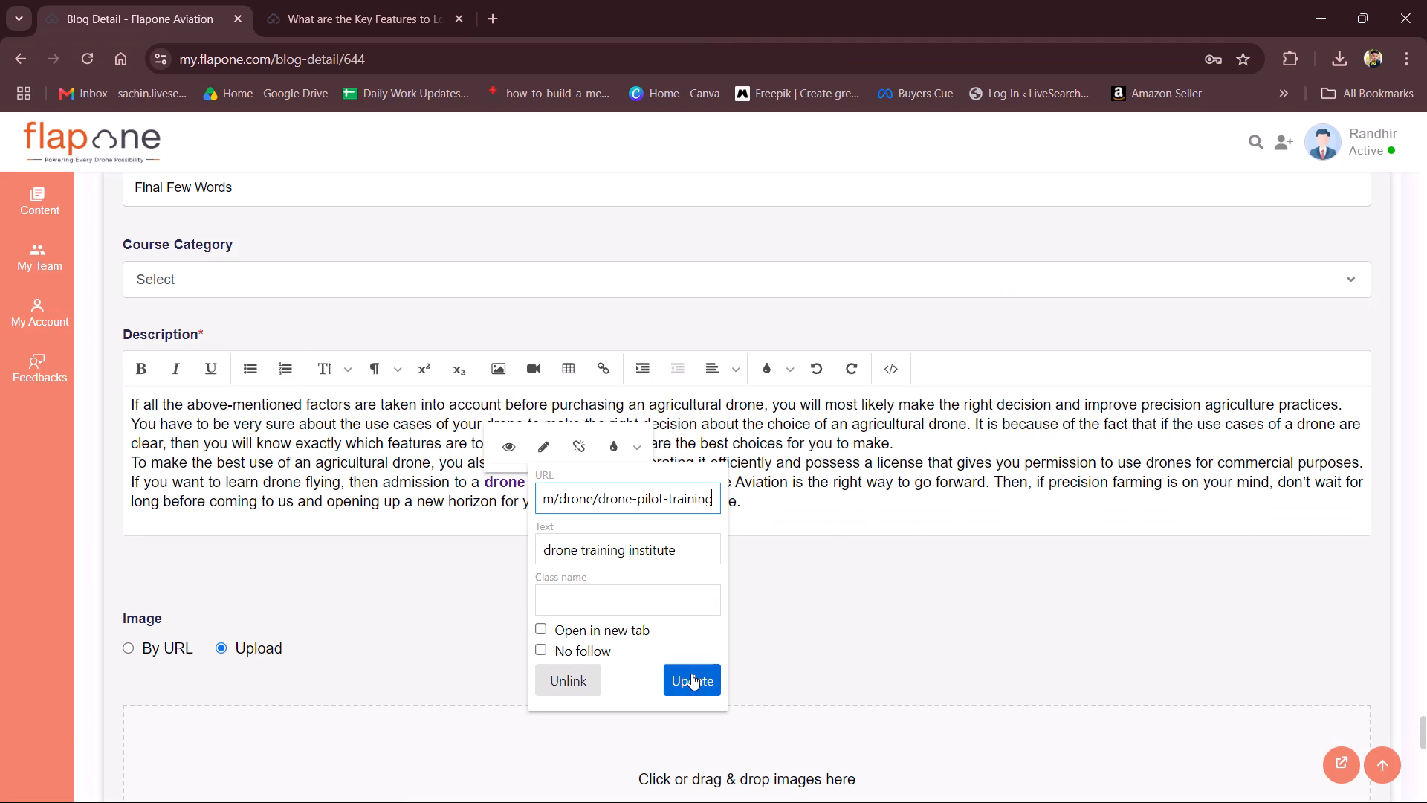
key("Return")
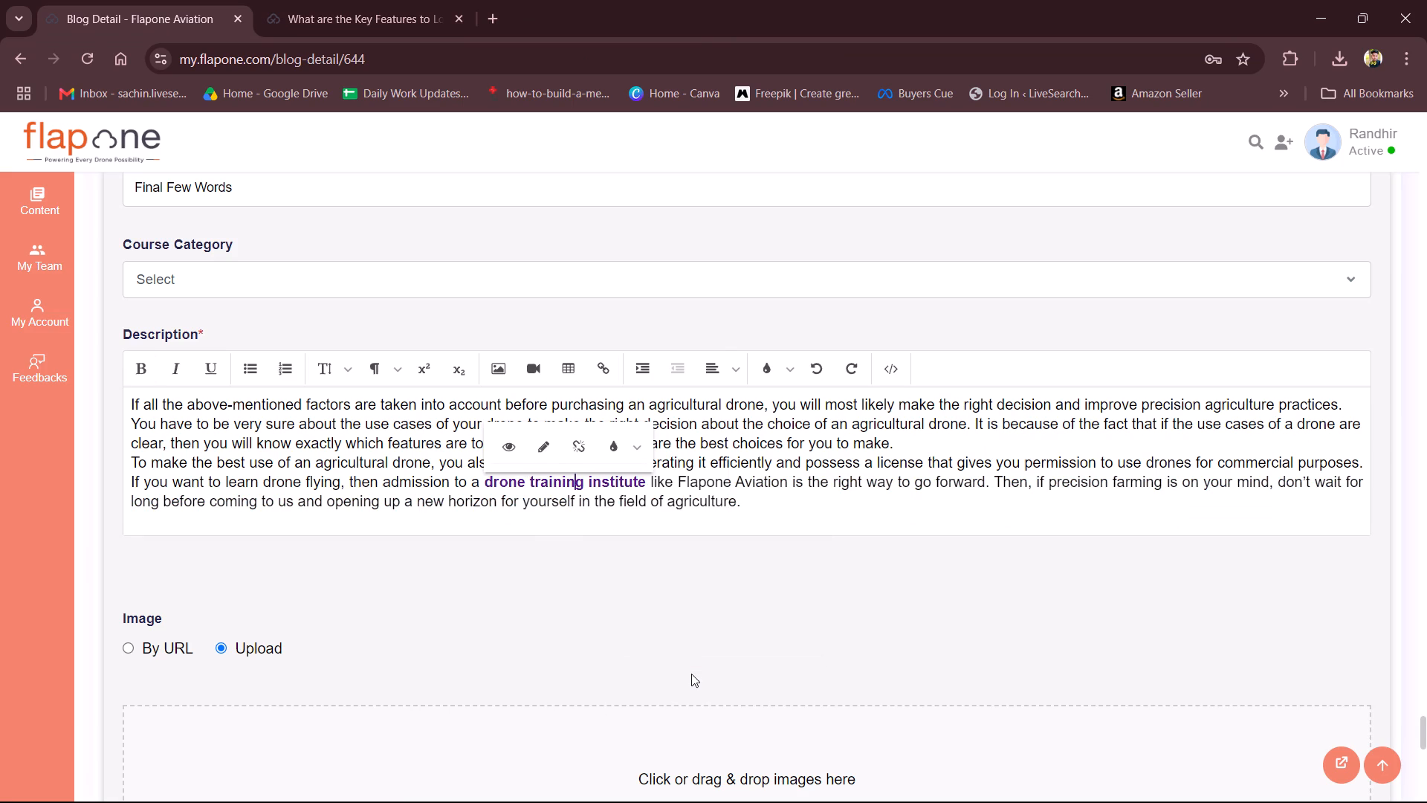
Set the text colour of the "drone training institute" link in Final Few Words to blue.
left_click(622, 454)
left_click(758, 483)
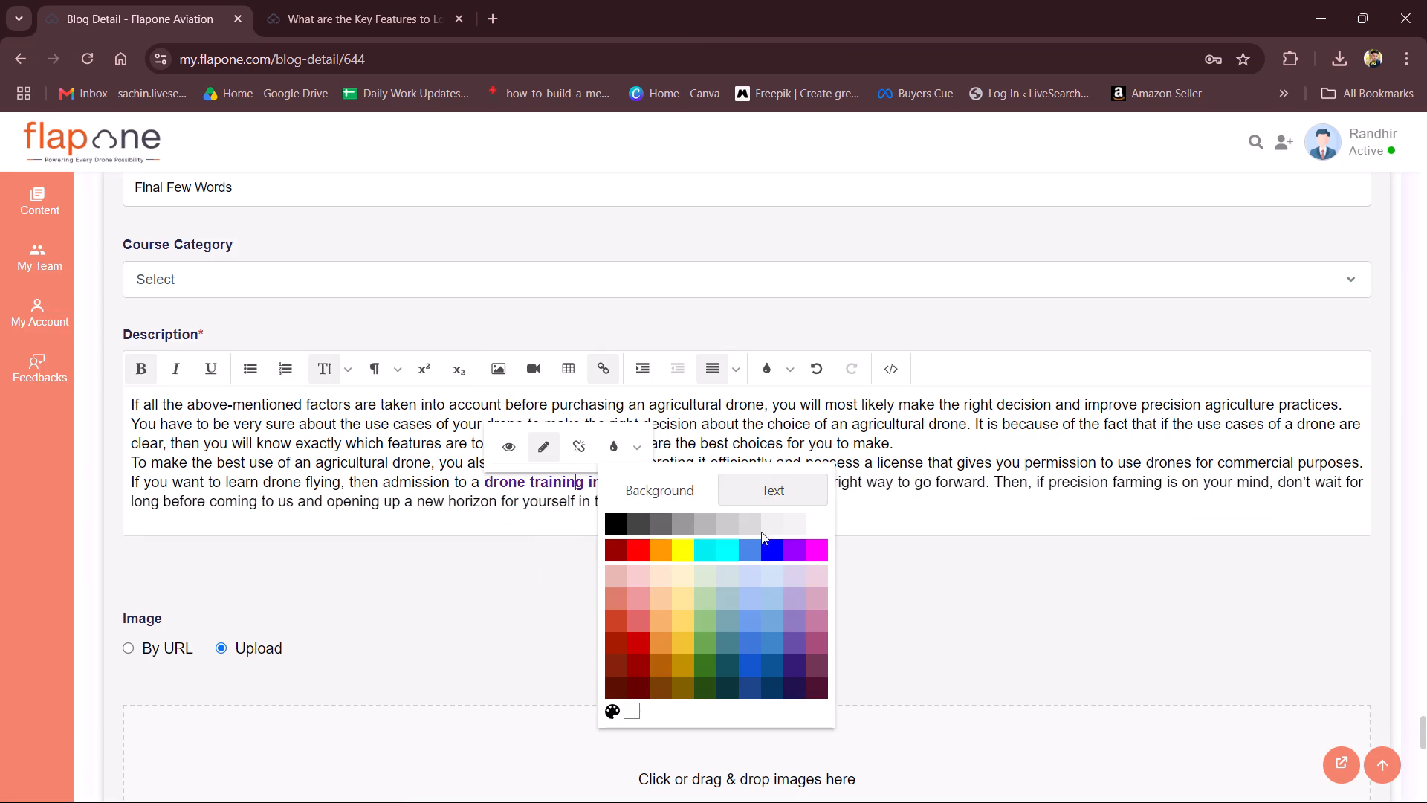
left_click(765, 549)
triple_click(620, 556)
left_click_drag(623, 576, 628, 592)
left_click(628, 592)
Submit the updated agricultural drones blog.
scroll(628, 592, "down", 13)
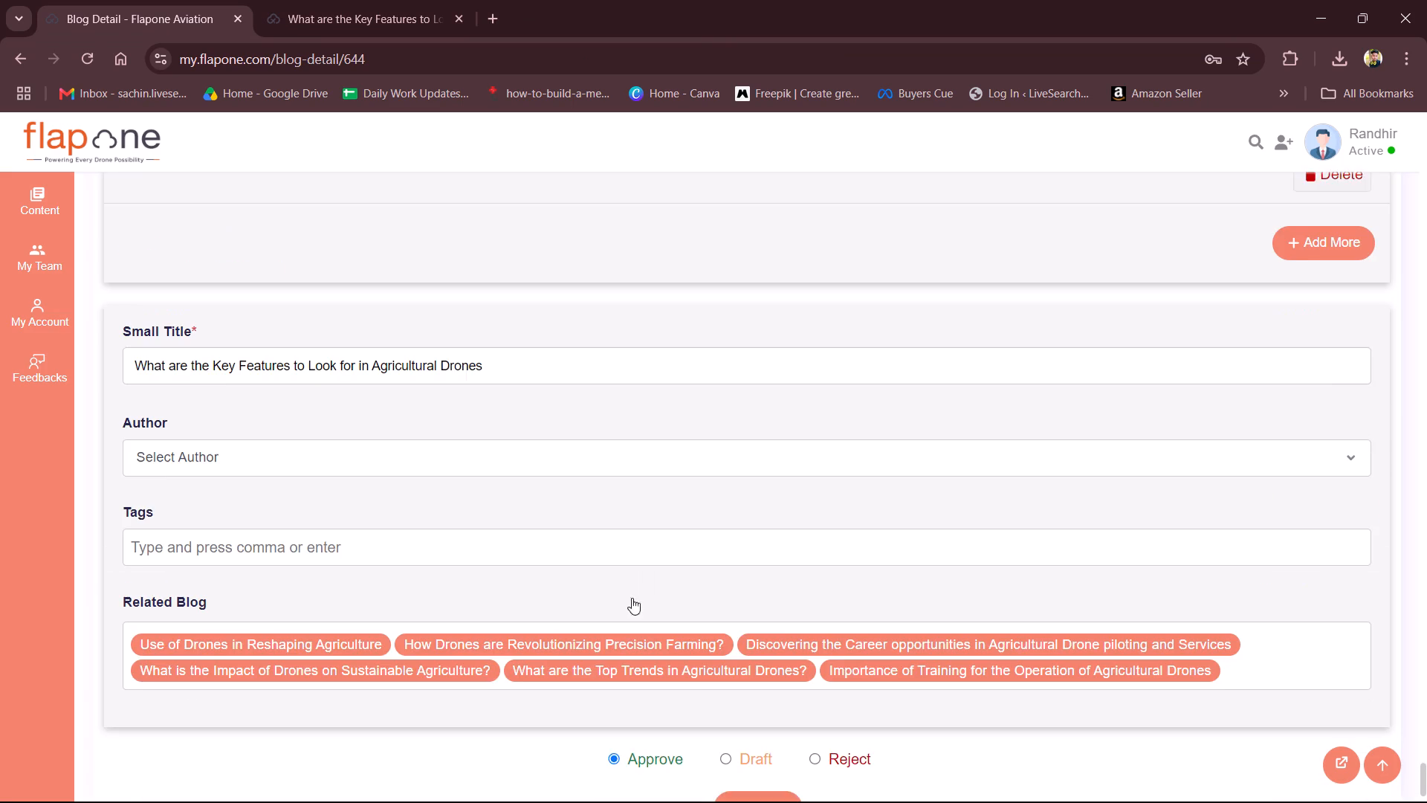
left_click(778, 767)
Reload the live agricultural drones blog page and copy the "drone training institute" link text from Final Few Words.
left_click(390, 0)
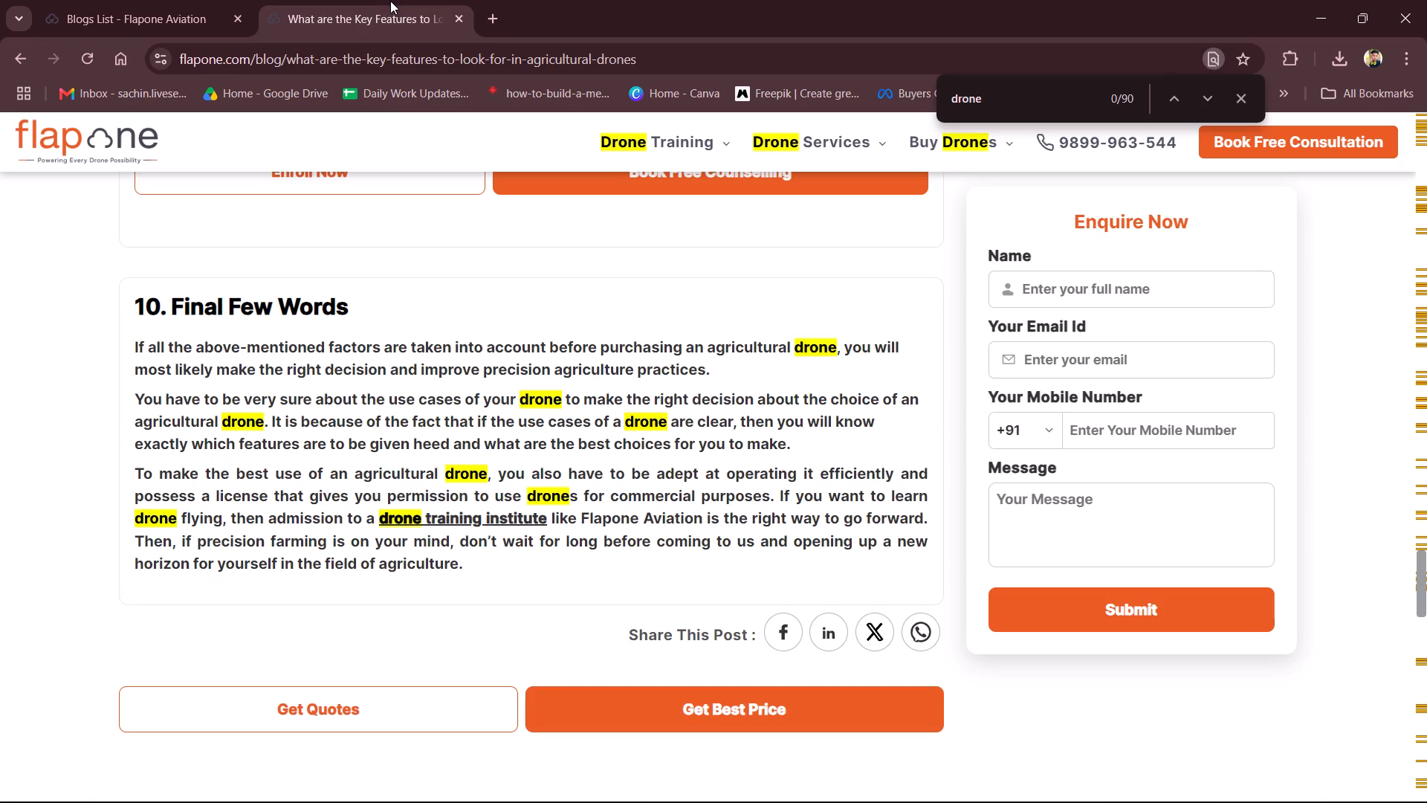
key("ctrl+r")
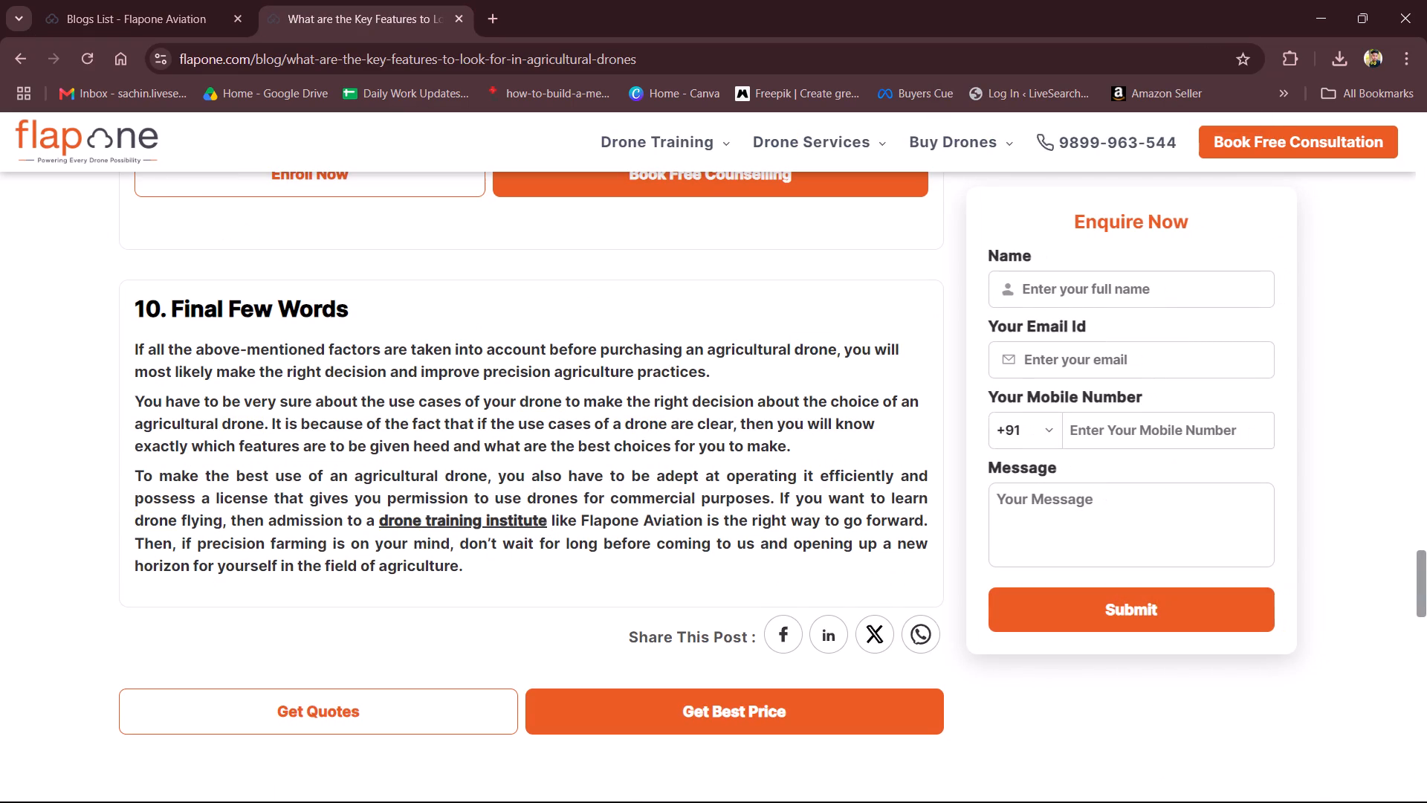
left_click_drag(549, 520, 383, 520)
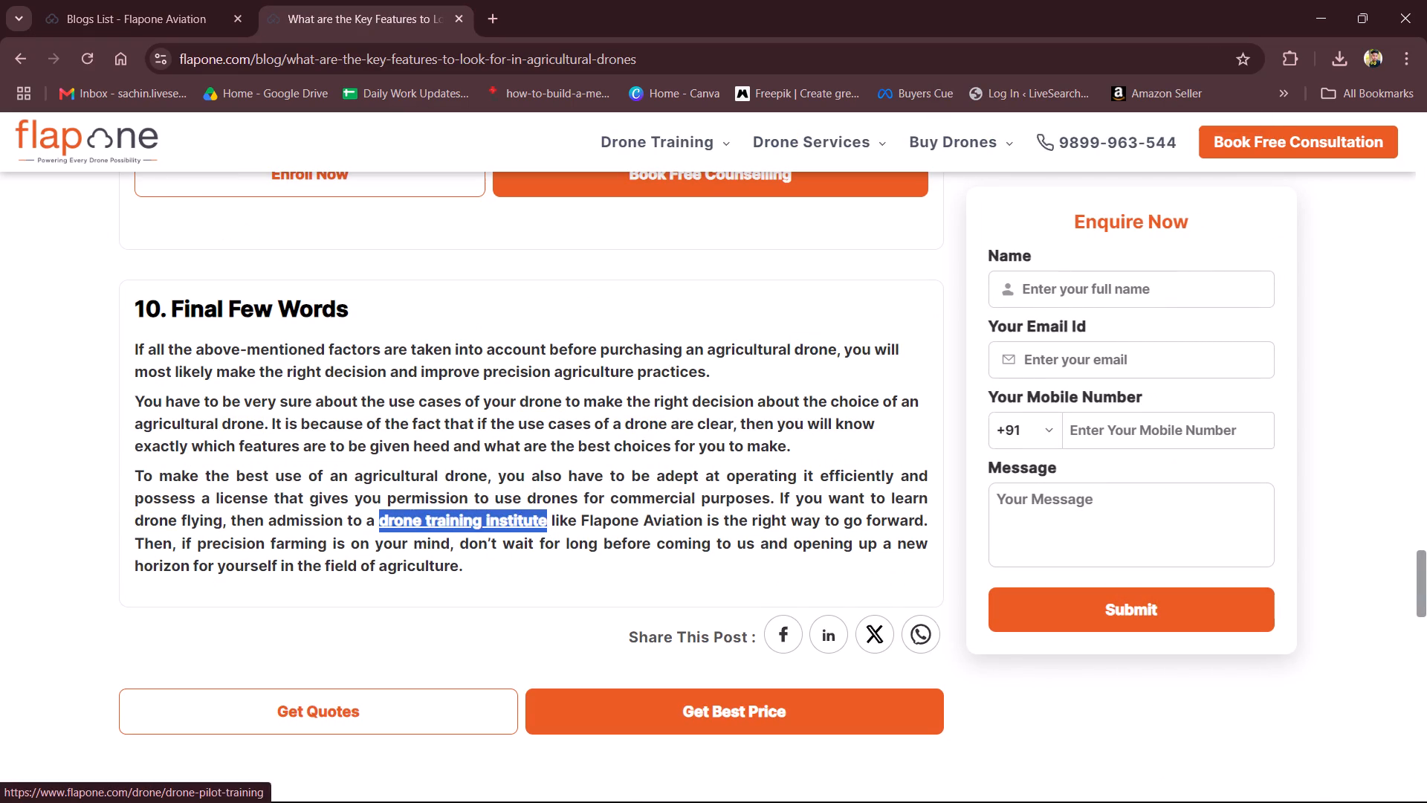
key("ctrl+c")
left_click_drag(383, 520, 382, 520)
In the Flapone Articles-Blog Pages June, 26 sheet, fill the agricultural drones blog URL cell B292 with yellow.
key("alt+Tab")
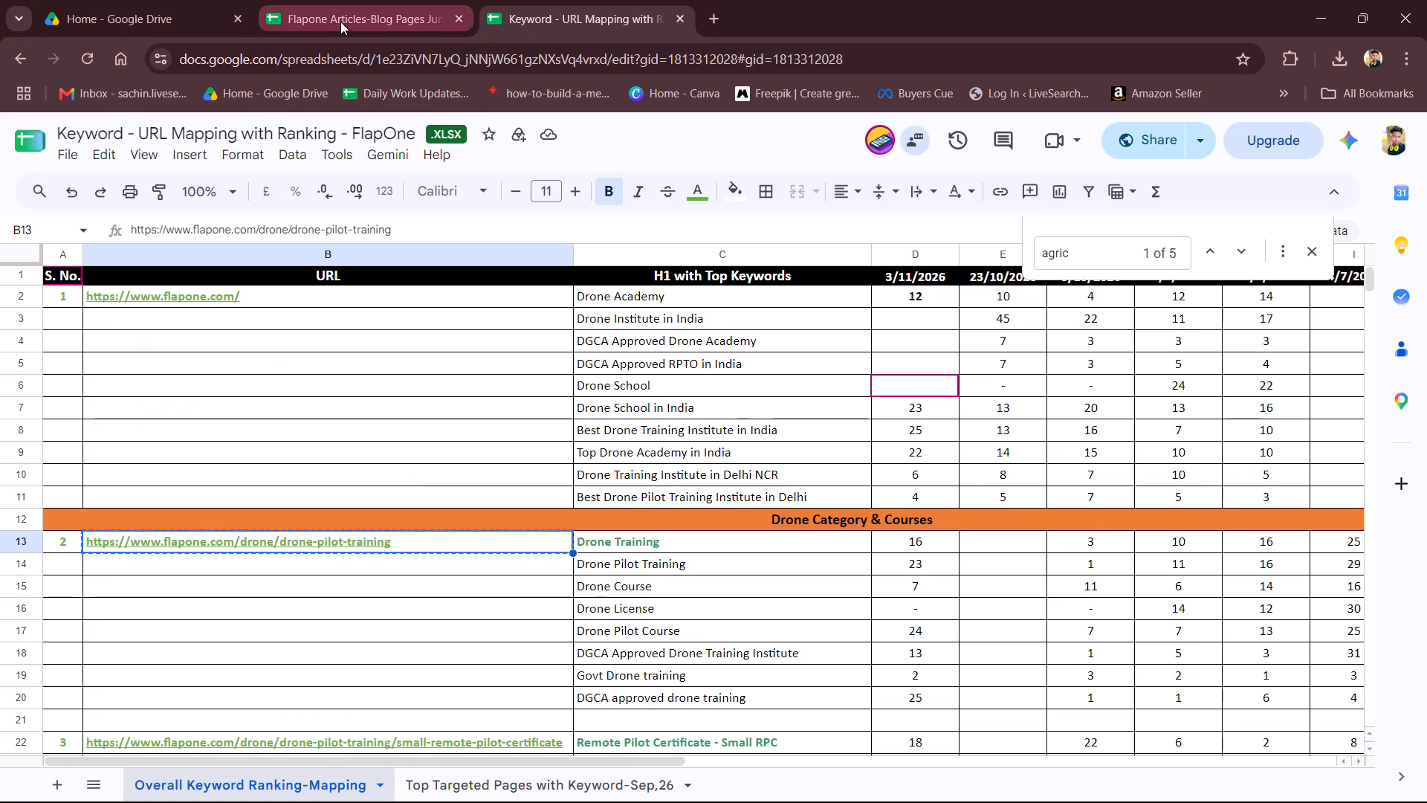
left_click(340, 22)
left_click(732, 191)
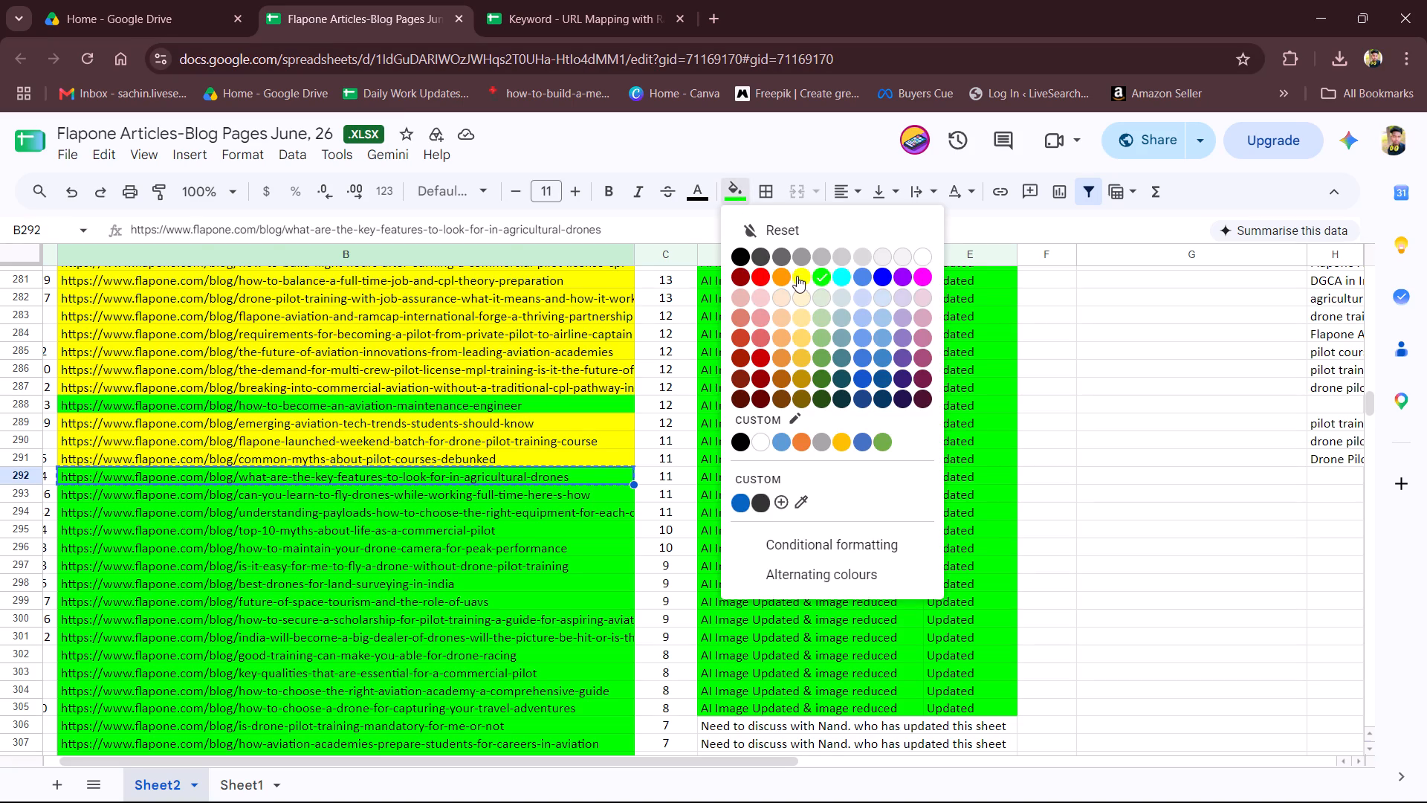
left_click(797, 276)
Enter the copied keyword "drone training institute" in cell H292, followed by a comma and space.
left_click(1332, 481)
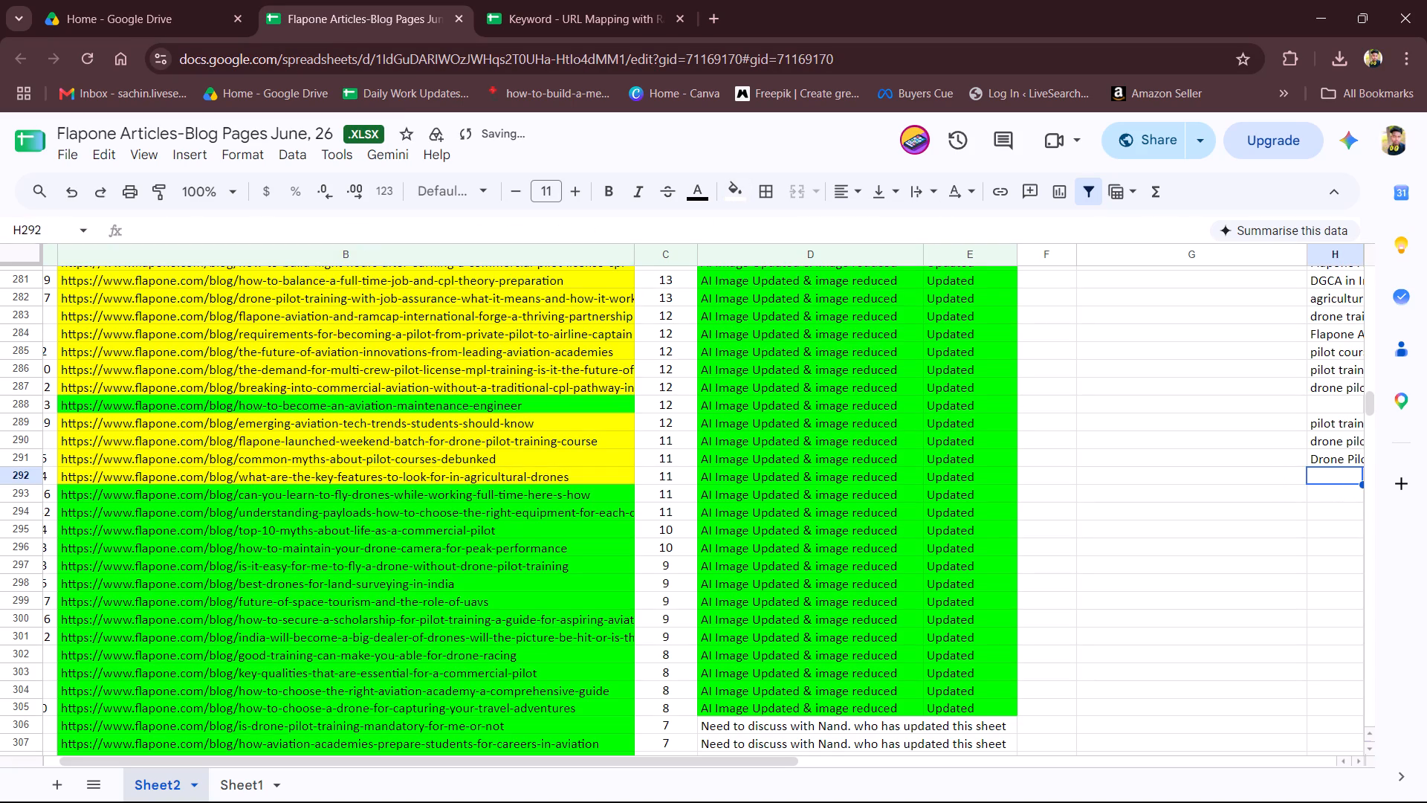
left_click(318, 230)
key("ctrl+v")
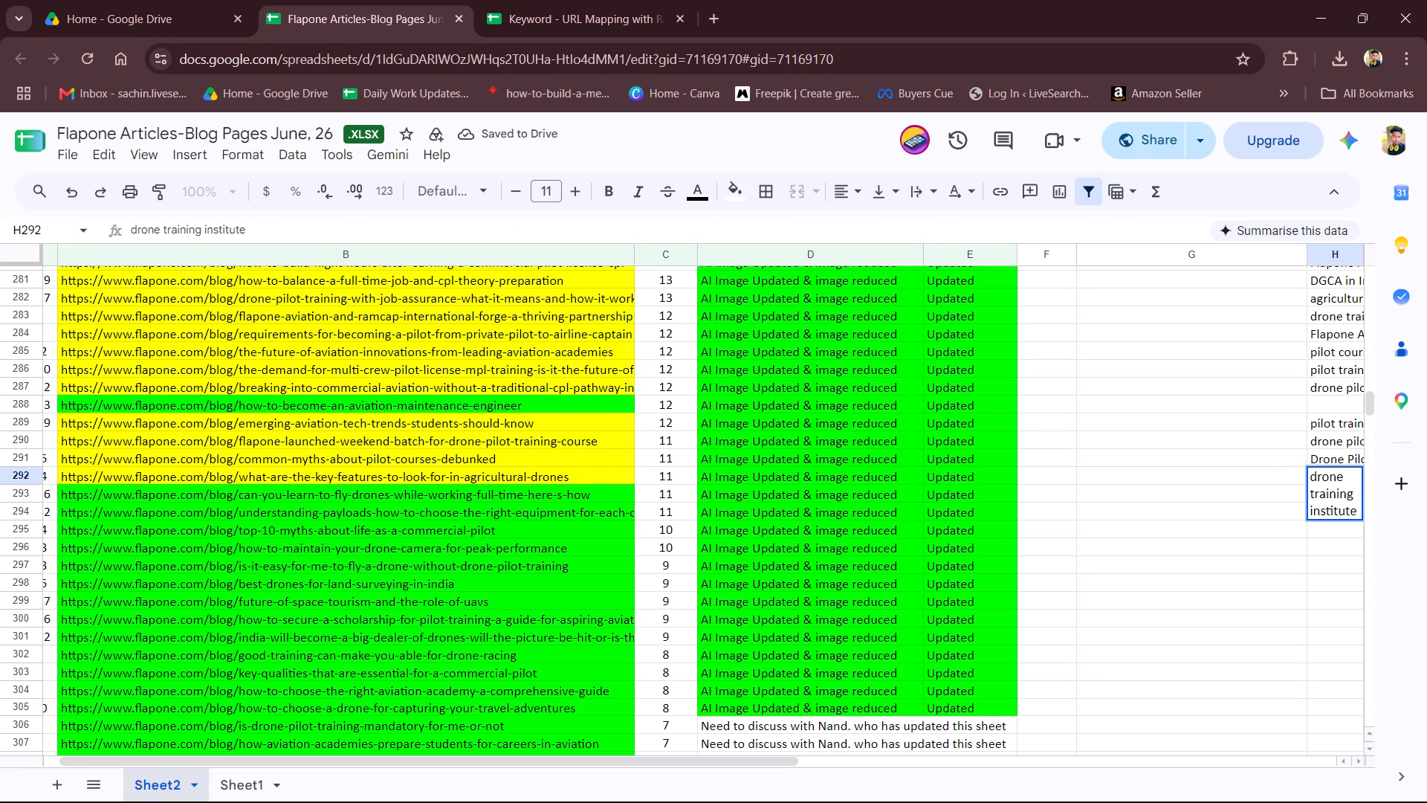
type(",")
key("space")
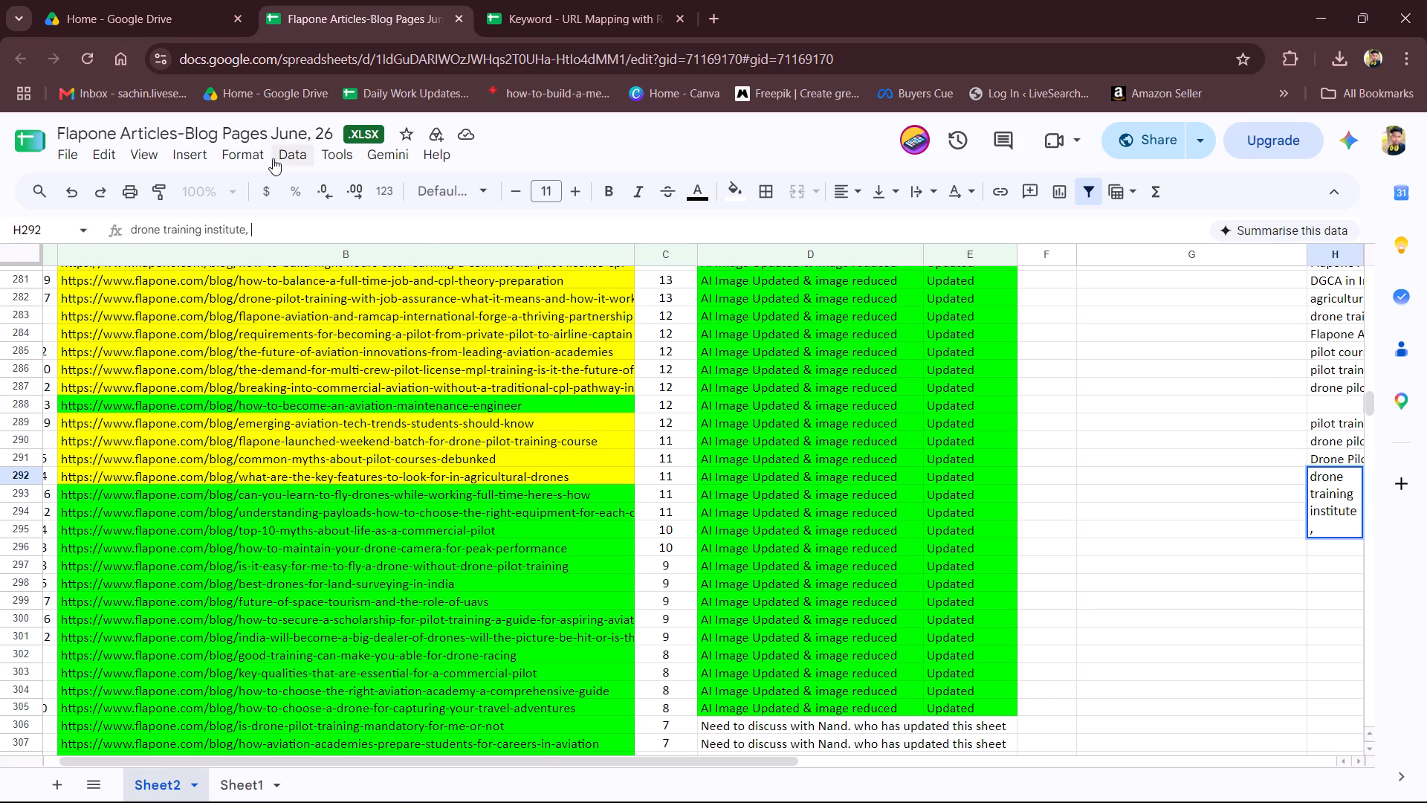
Copy "agricultural drones" from the live blog's Sensor Technology section and append it with a comma to the keywords in H292.
key("alt+Tab")
scroll(448, 371, "up", 3)
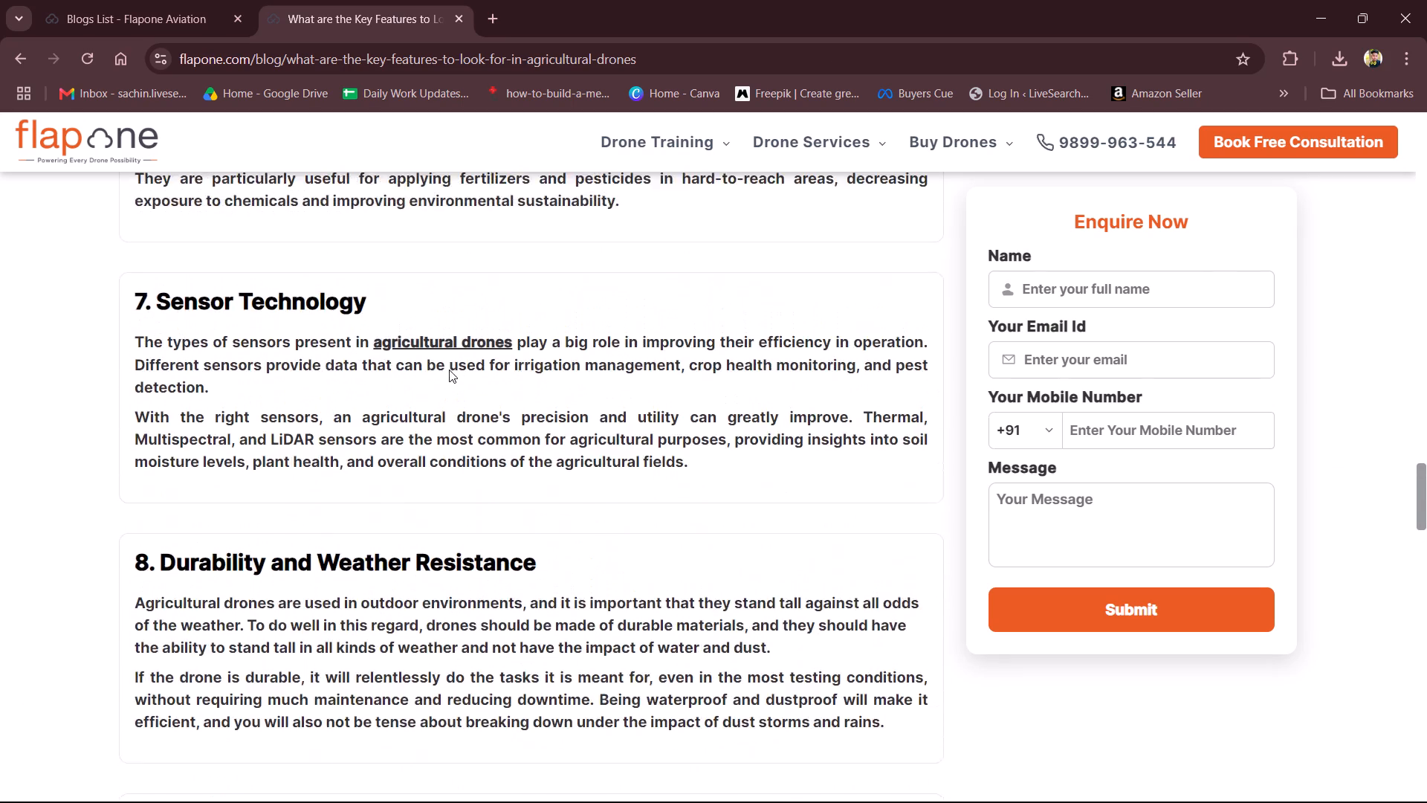
scroll(449, 370, "up", 4)
left_click_drag(514, 312, 451, 301)
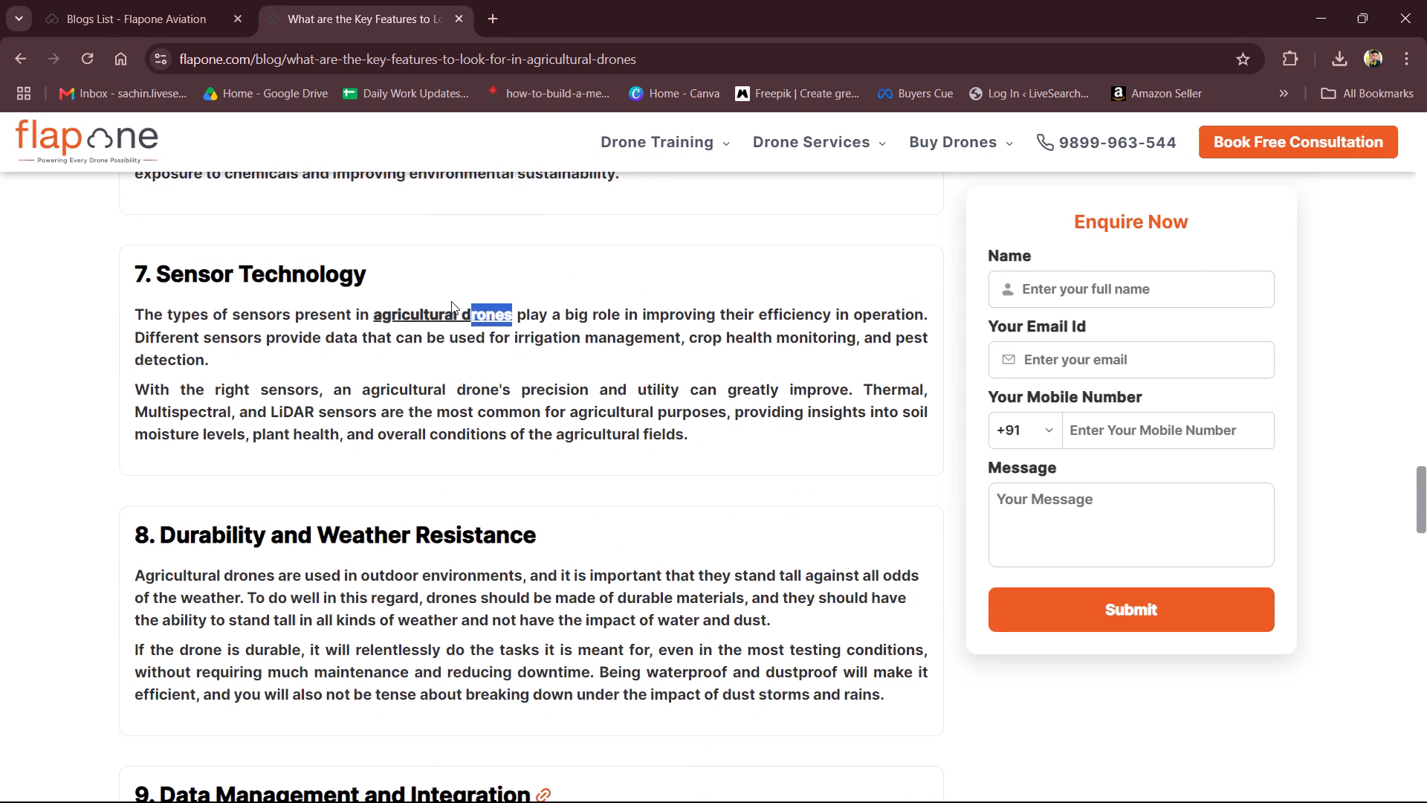
left_click_drag(451, 301, 376, 301)
key("ctrl+c")
key("alt+Tab")
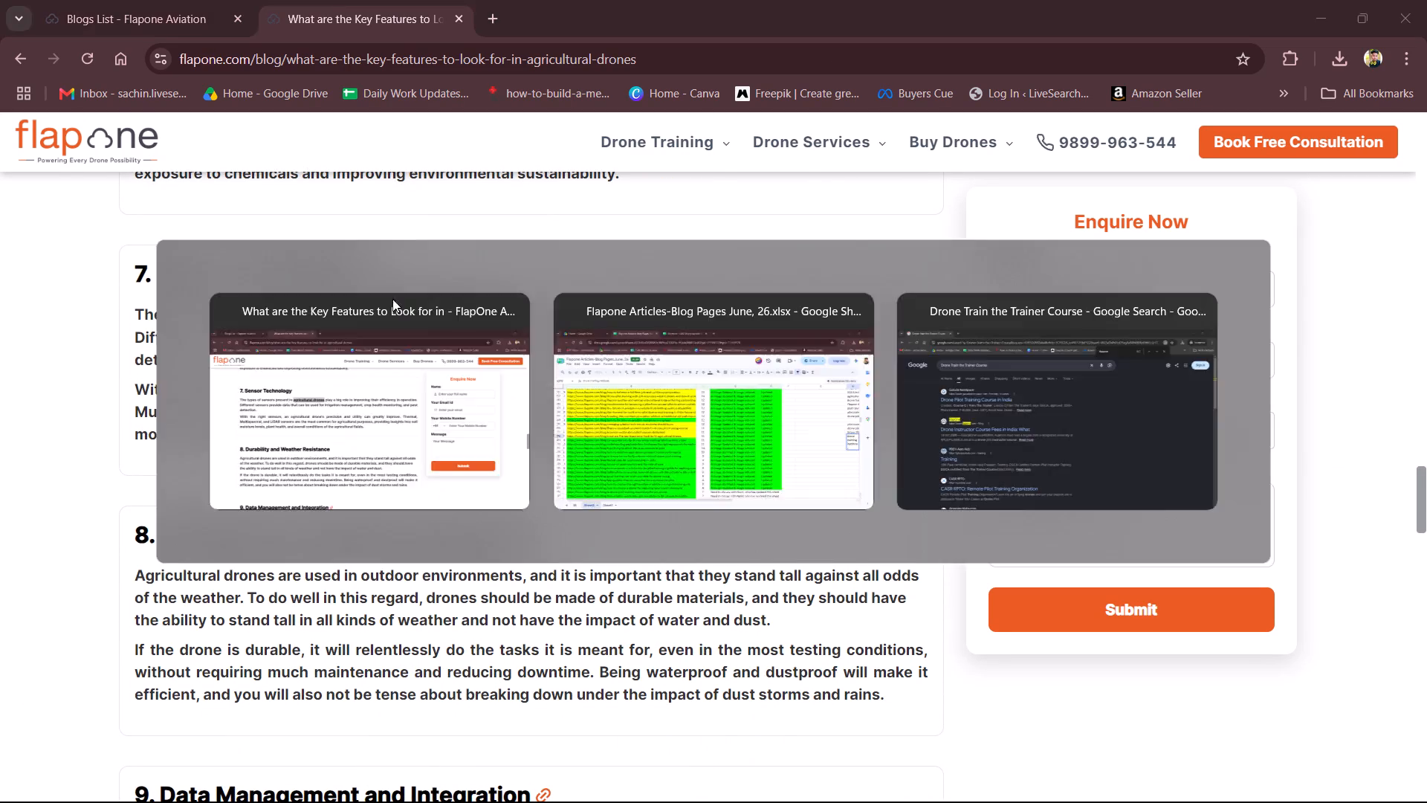
left_click(372, 220)
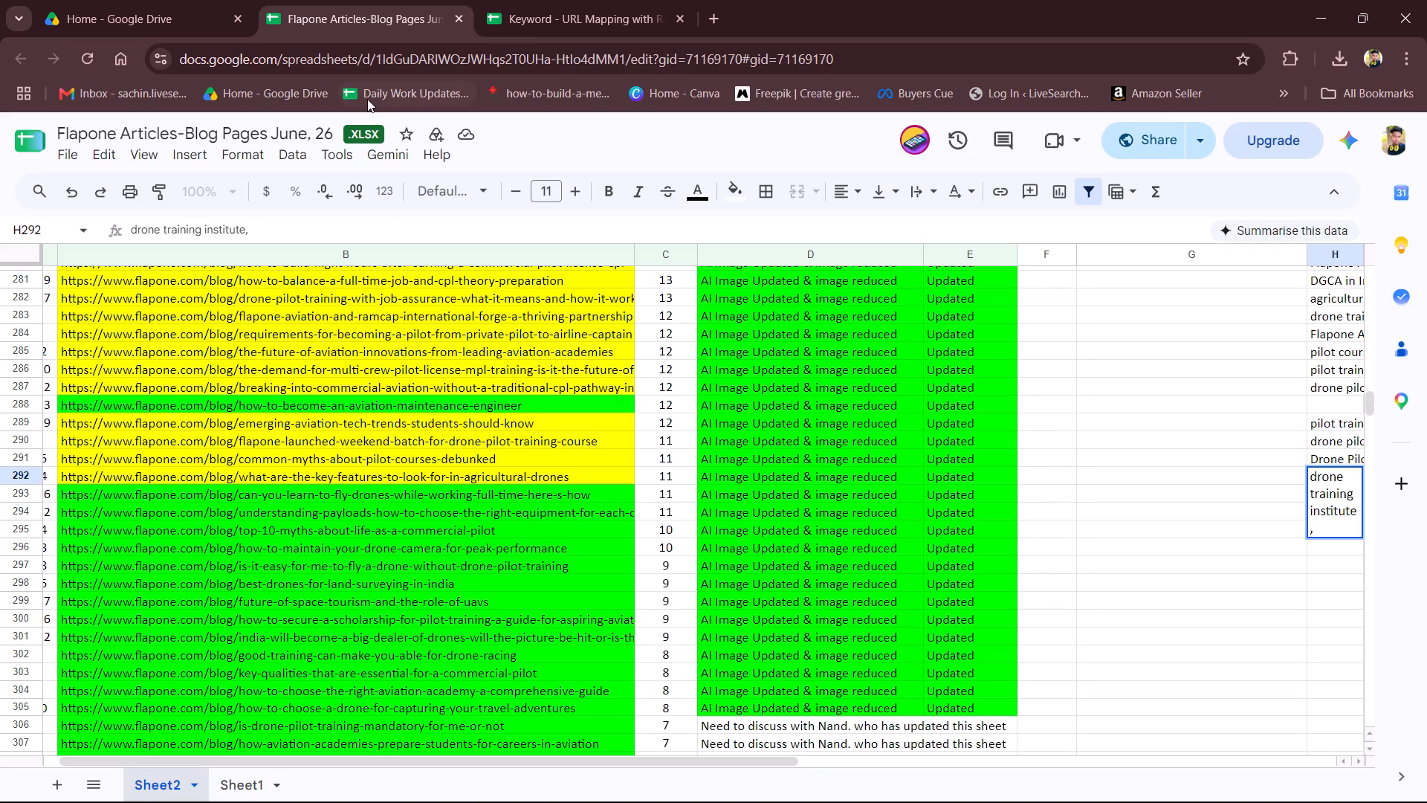
key("ctrl+v")
type(",")
key("space")
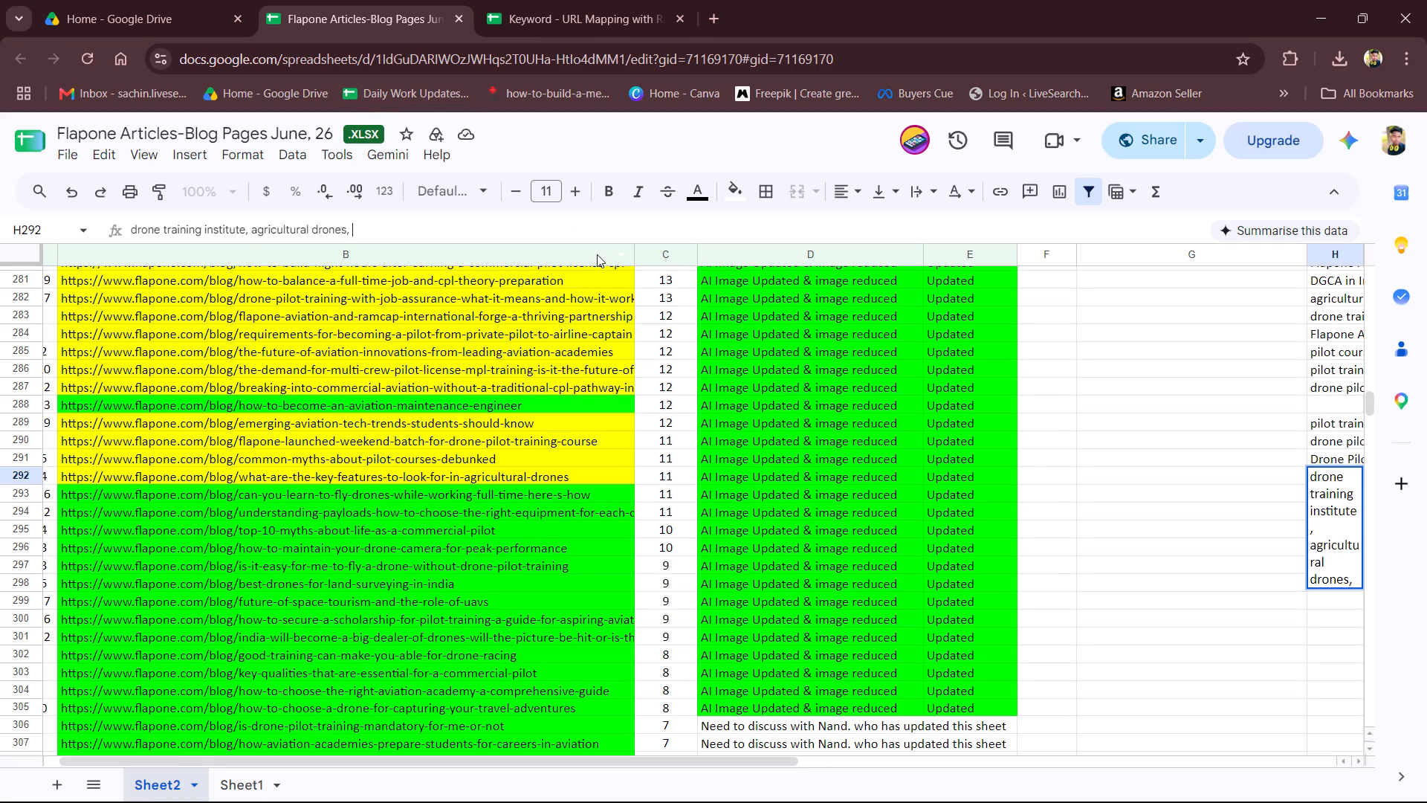
Copy "precision farming" from the live blog's GPS and Autonomous Flight Features section and append it to the keywords in H292.
key("alt+Tab")
scroll(610, 448, "up", 3)
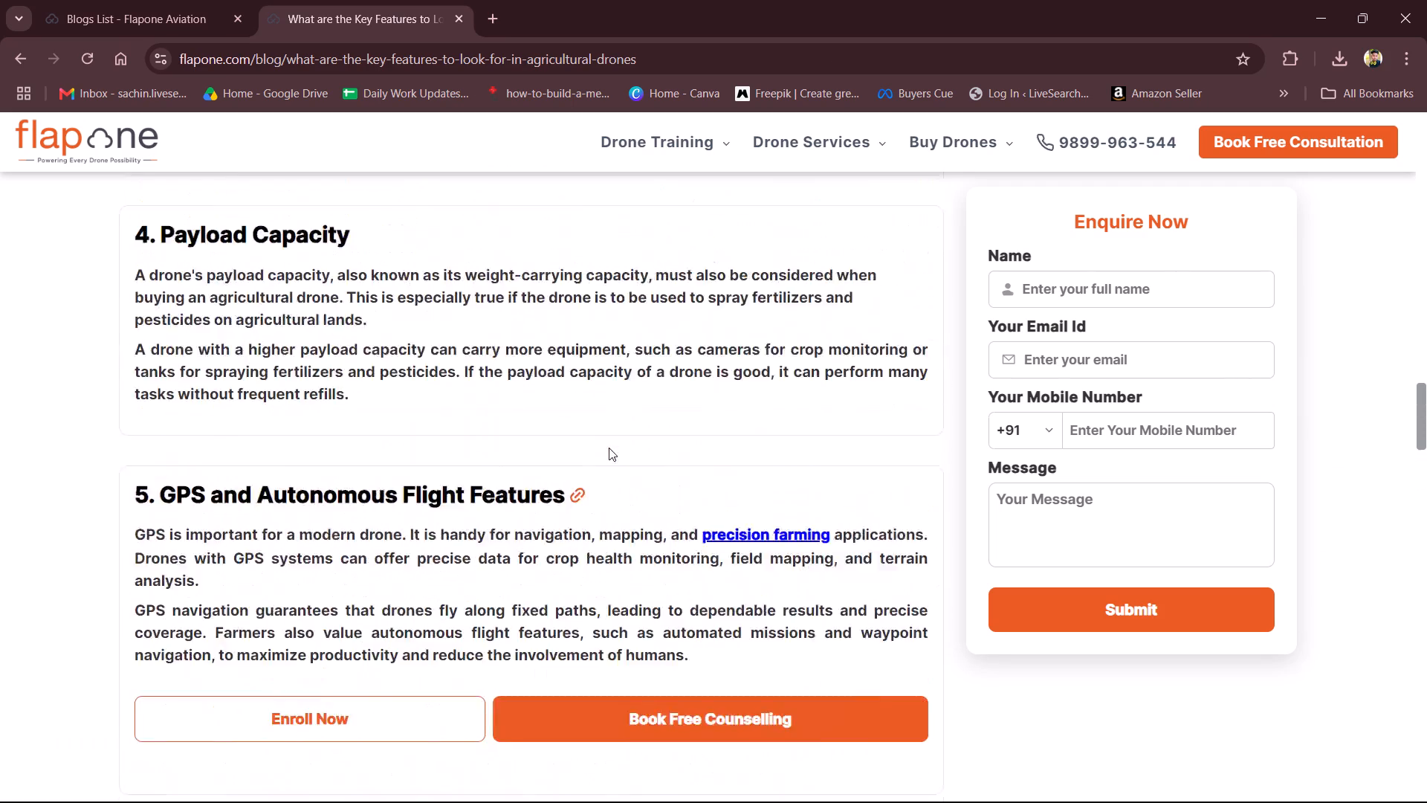
scroll(609, 448, "up", 3)
left_click_drag(837, 570, 757, 566)
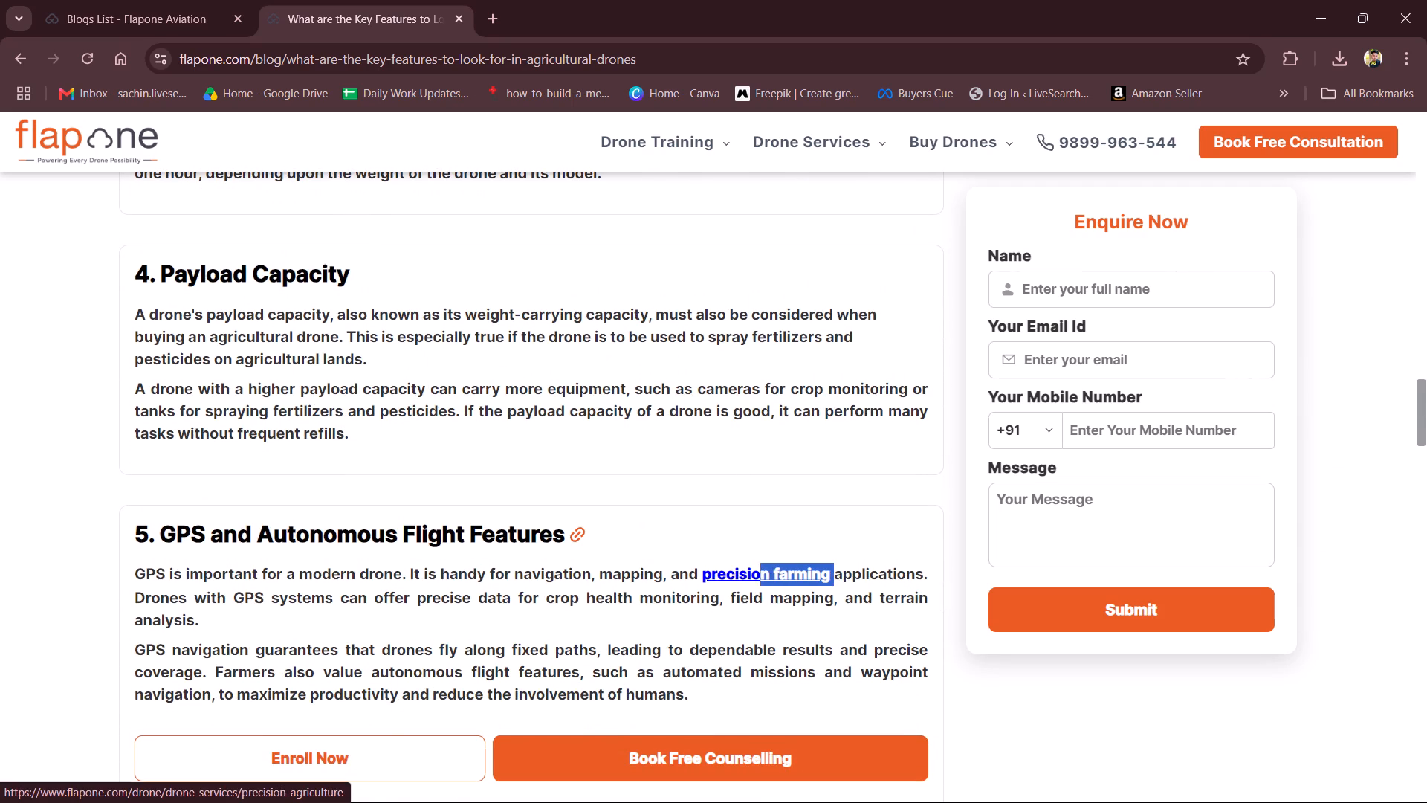
left_click_drag(757, 566, 696, 564)
key("ctrl+c")
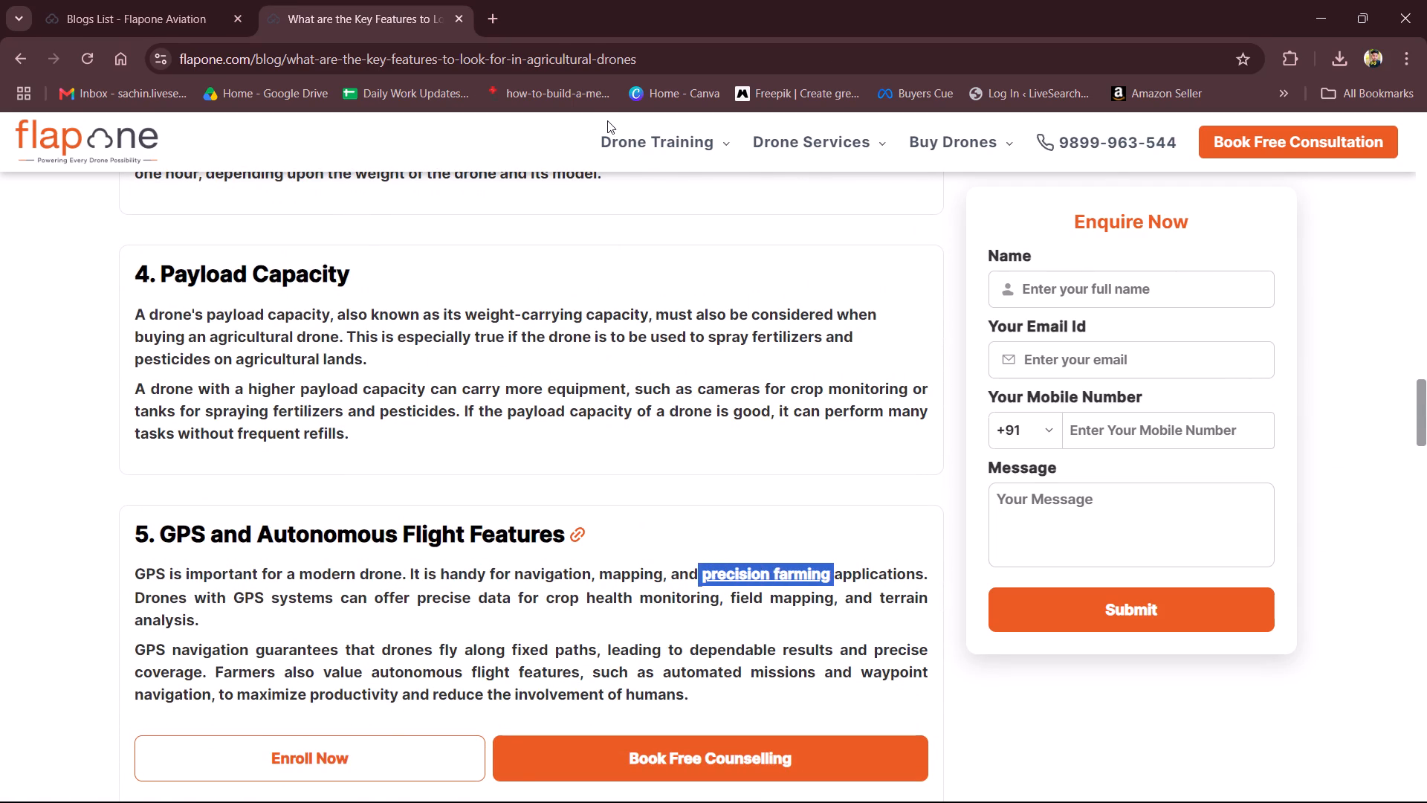
key("alt+Tab")
key("BackSpace")
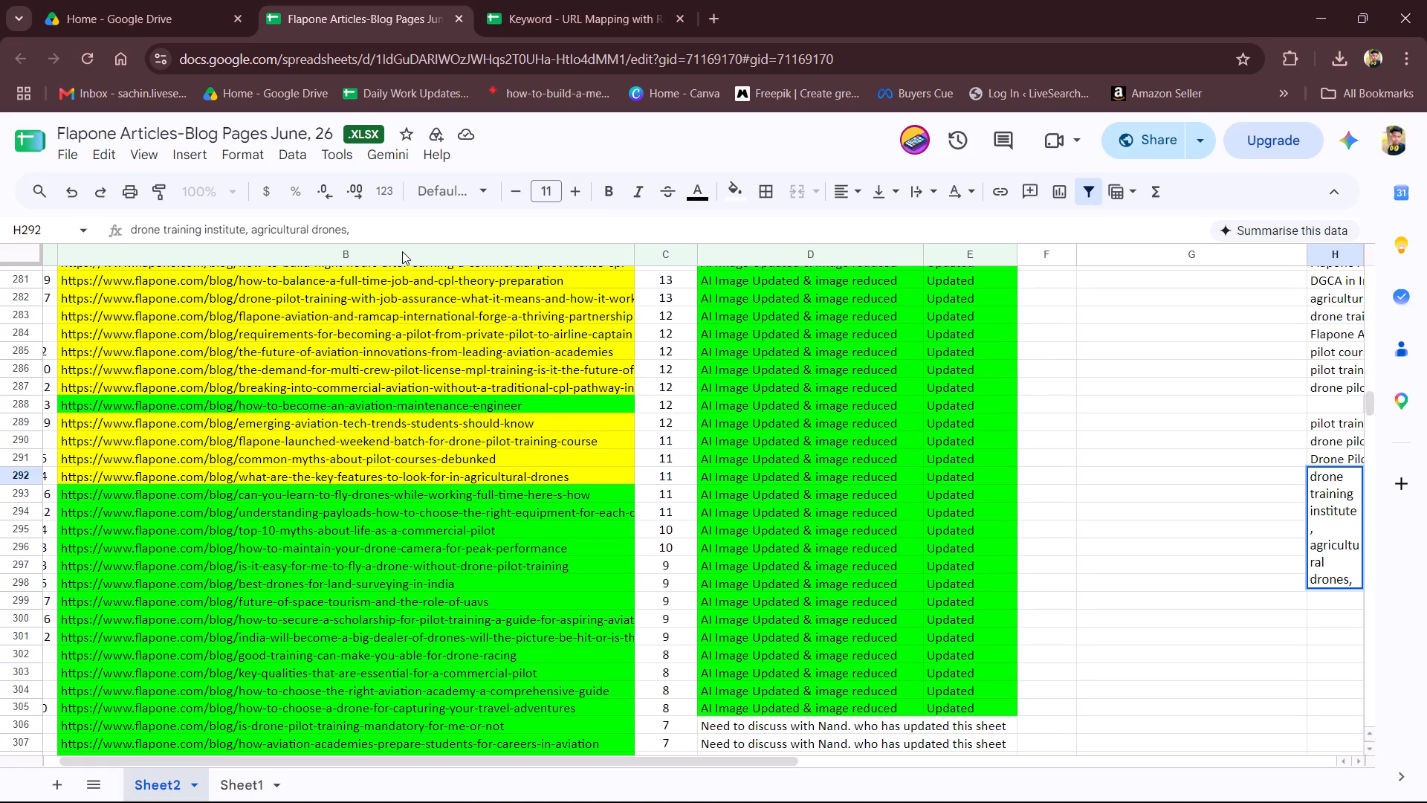
key("ctrl+v")
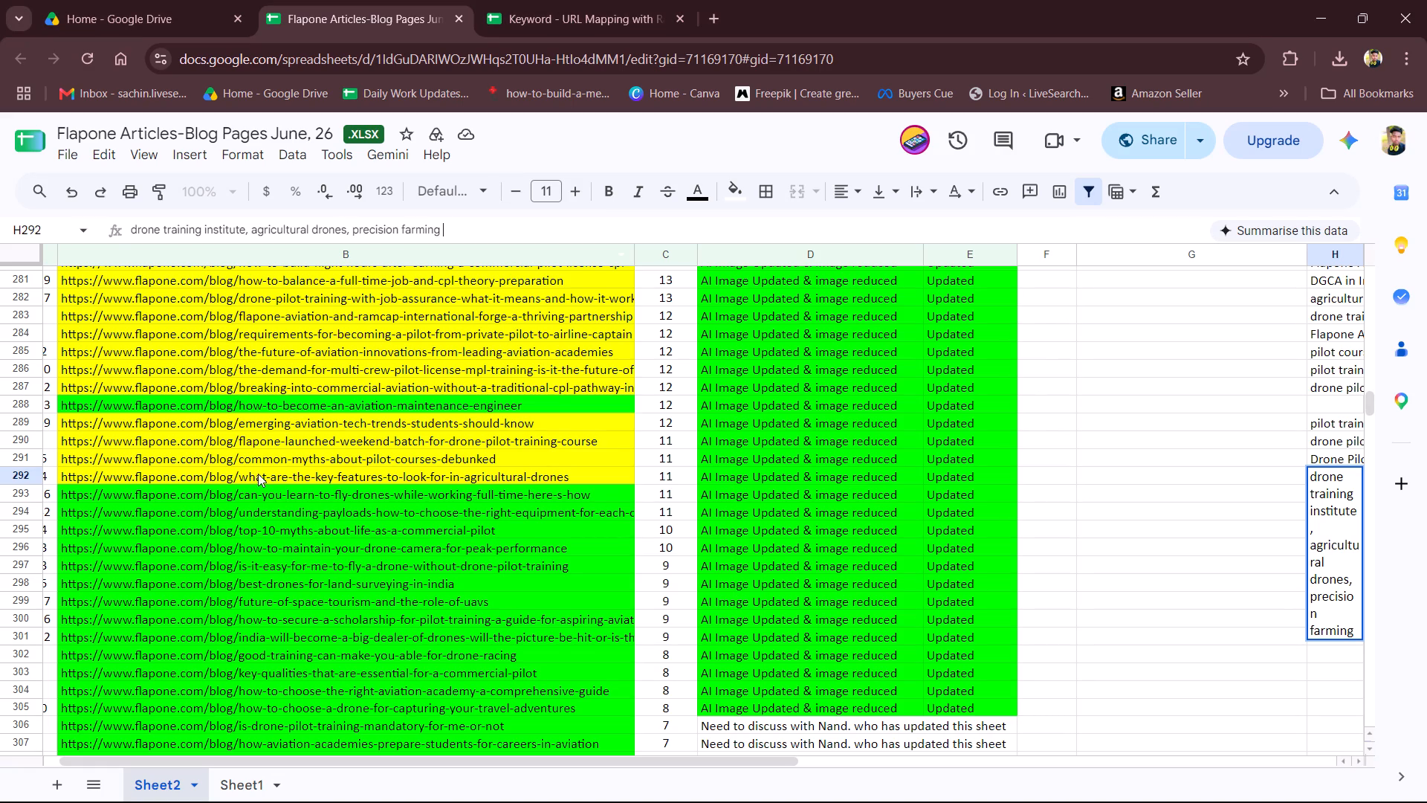
Copy the can-you-learn-to-fly-drones-while-working-full-time-here-s-how blog URL from cell B293.
left_click(258, 500)
key("ctrl+c")
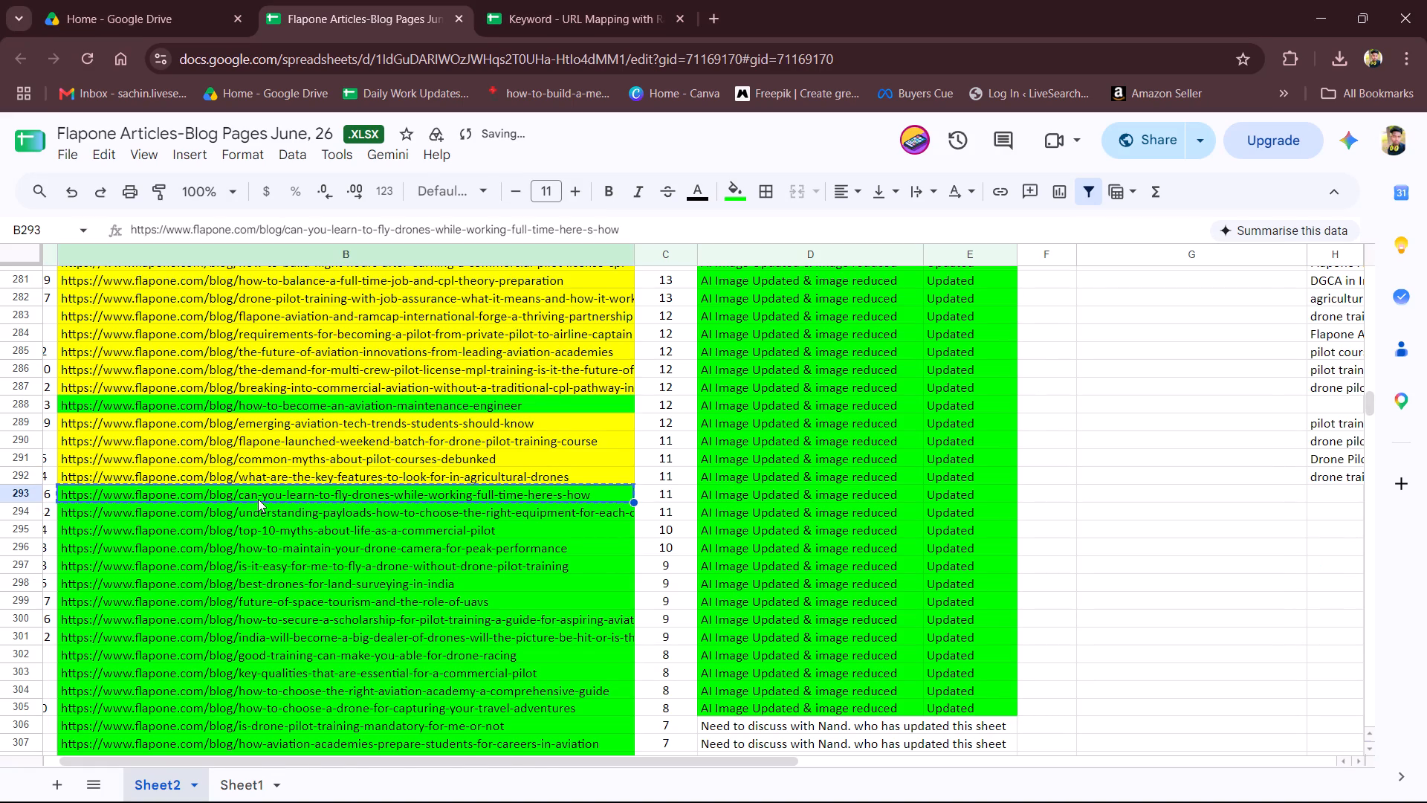
Filter the blog list by the copied can-you-learn-to-fly-drones URL and open the matching blog for editing.
key("alt+Tab")
key("ctrl+e")
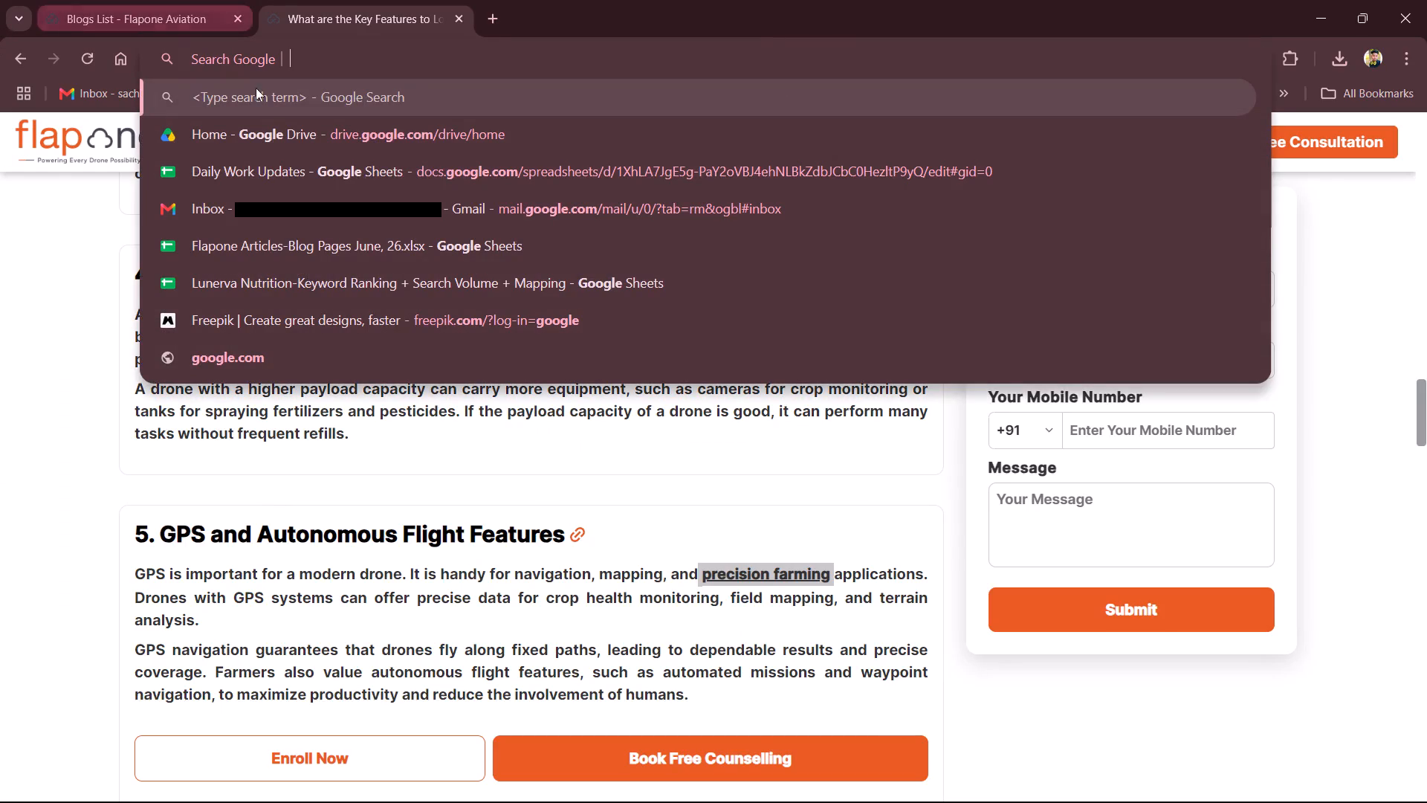
key("ctrl+r")
left_click(140, 0)
left_click(803, 301)
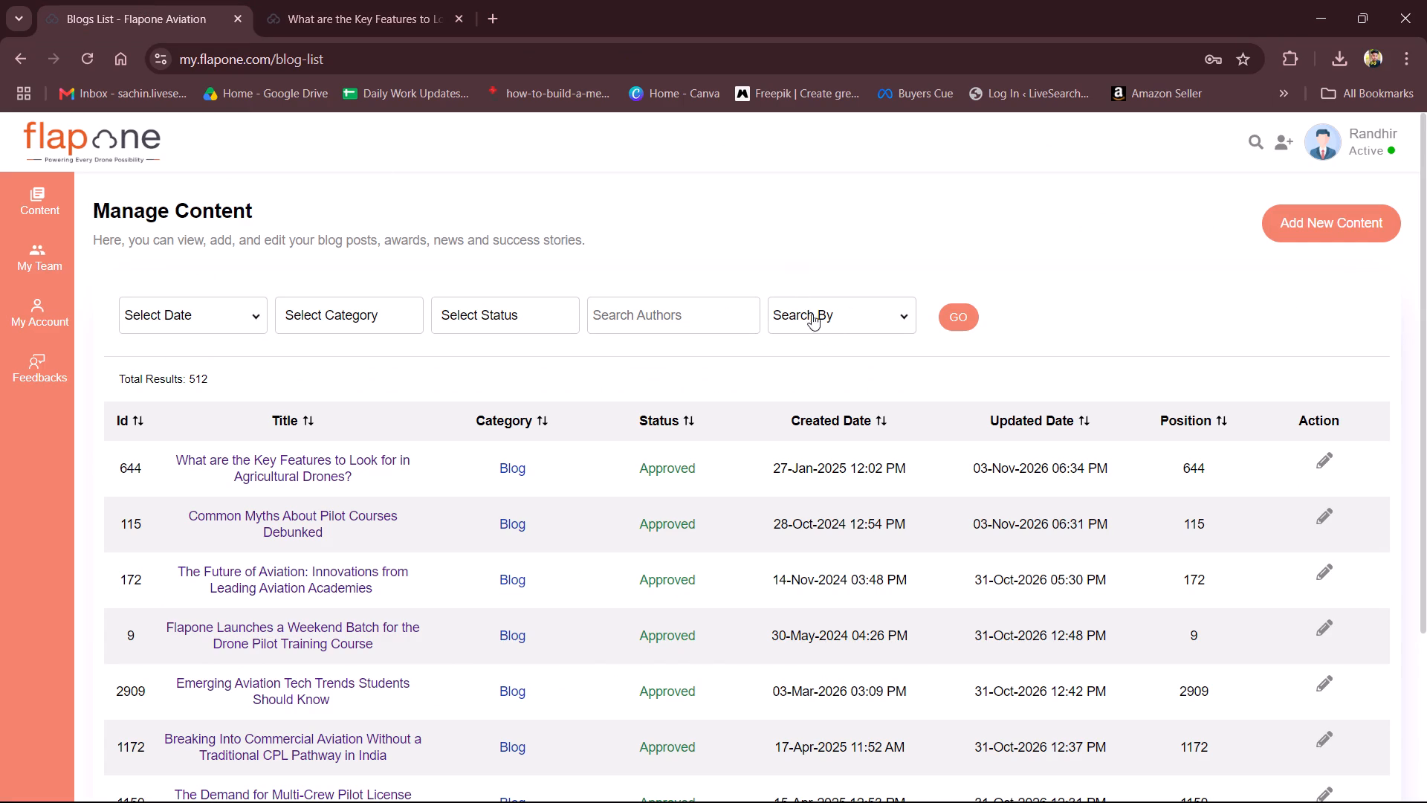
left_click(802, 382)
left_click(993, 312)
key("ctrl+v")
key("Tab")
key("Return")
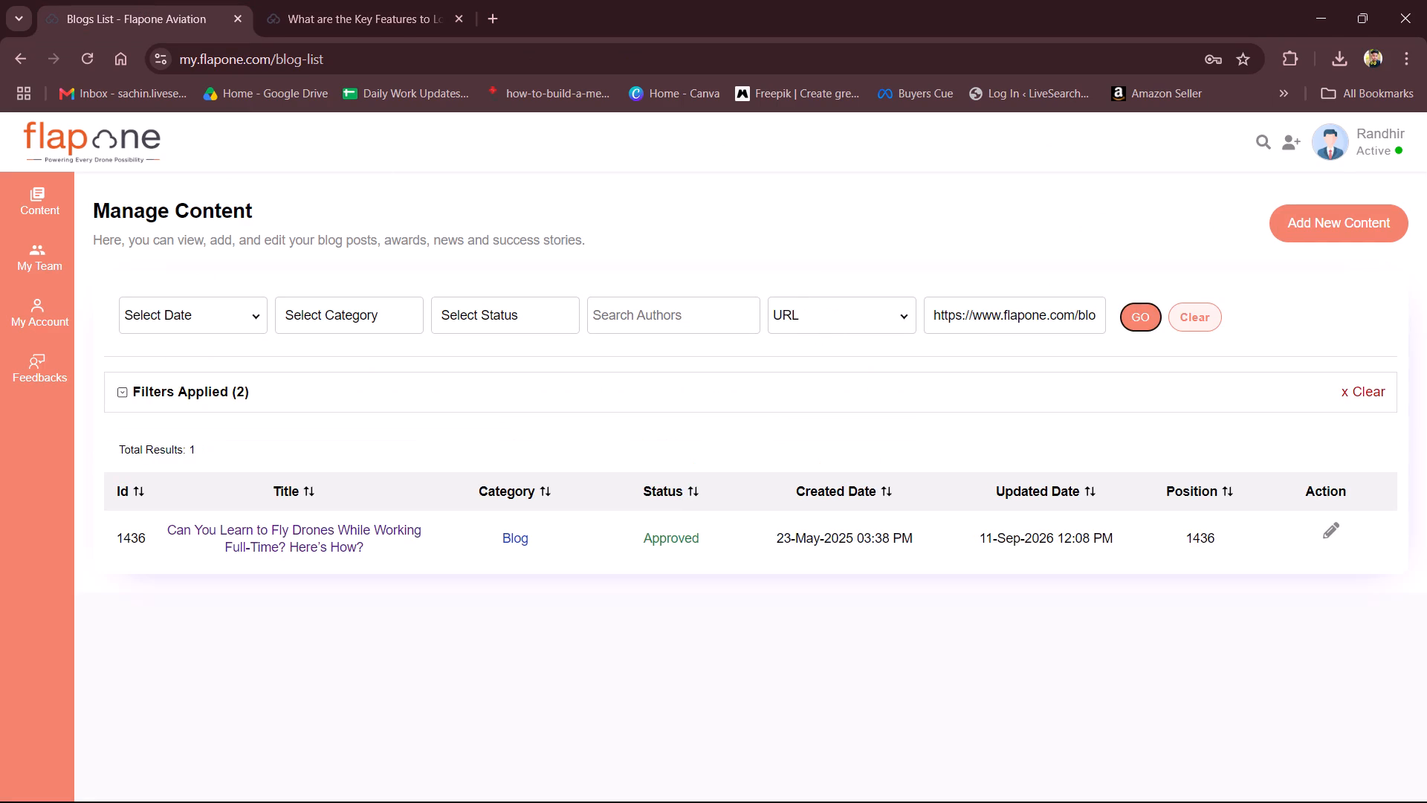
left_click(1340, 517)
Load the live can-you-learn-to-fly-drones-while-working-full-time-here-s-how blog in place of the previous live blog.
left_click(326, 0)
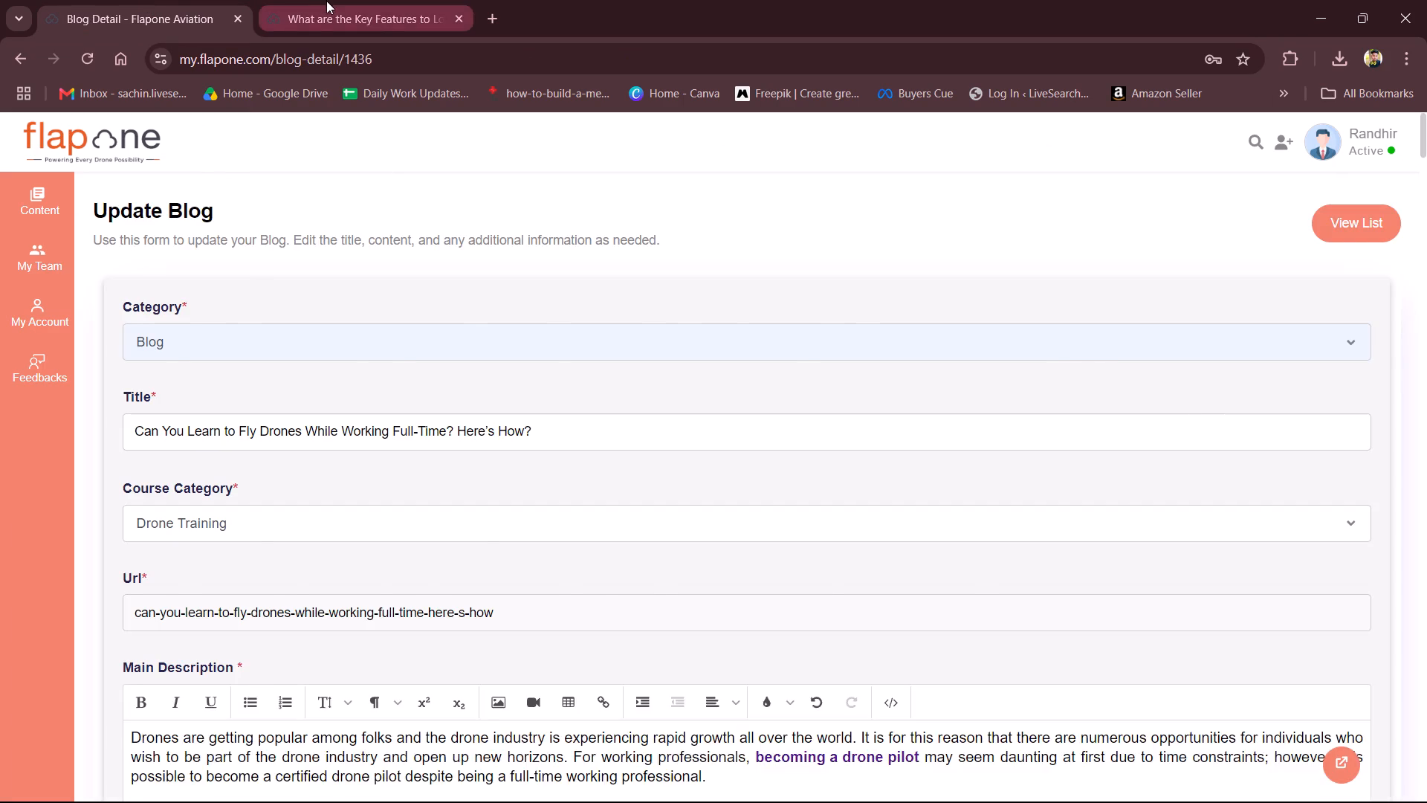
left_click(312, 53)
key("ctrl+v")
key("Return")
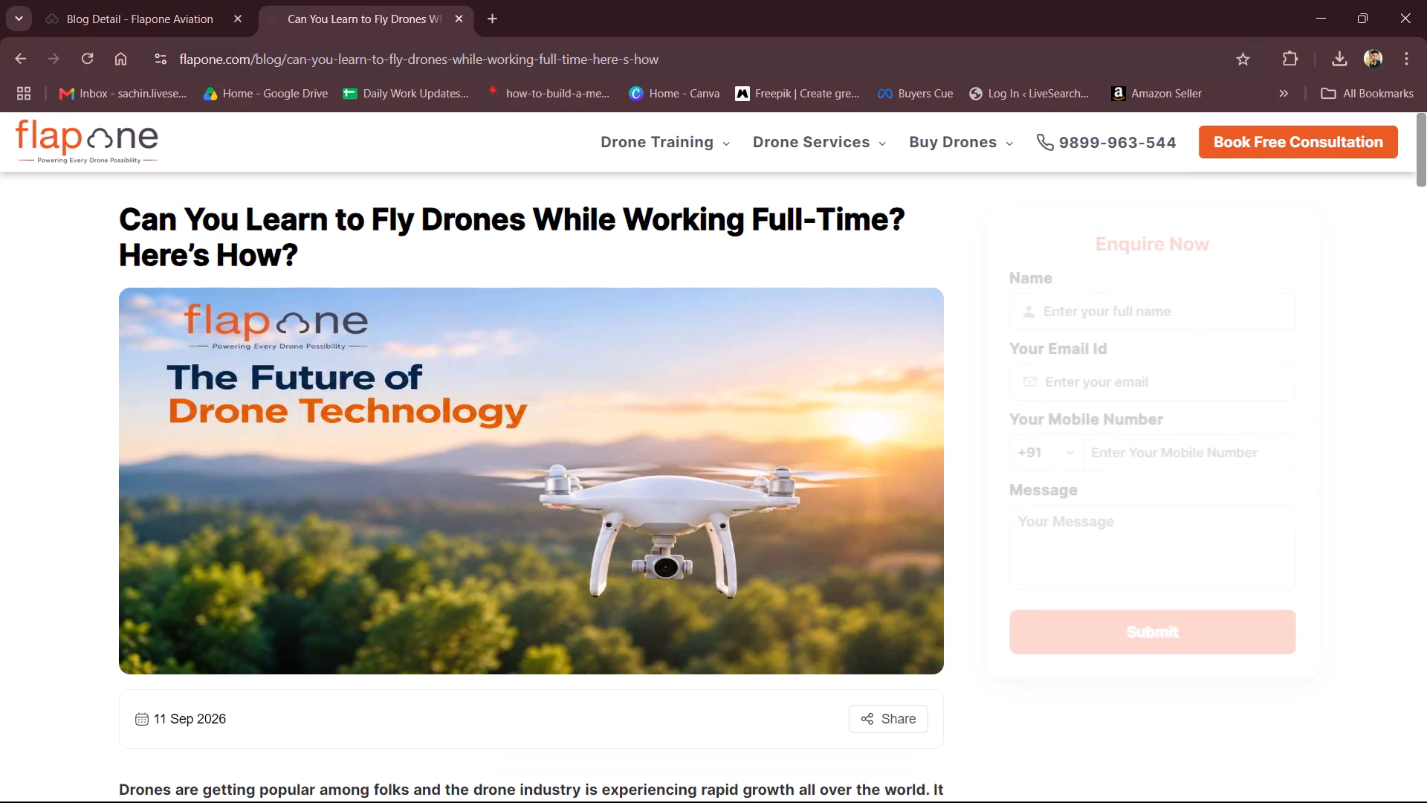
Highlight every "drone" on the live blog and examine the linked keyword in the introduction.
key("ctrl+f")
scroll(558, 547, "down", 5)
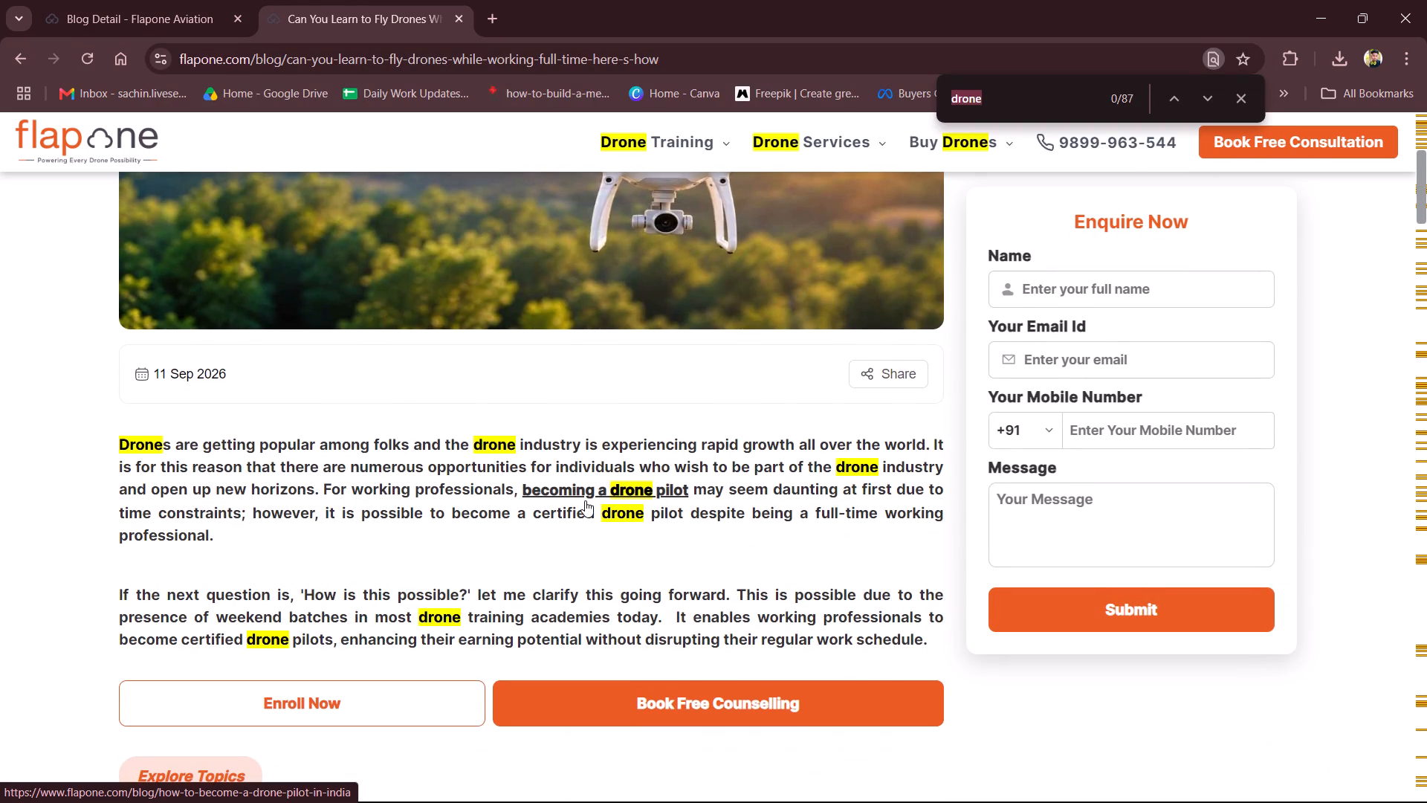
scroll(585, 500, "down", 1)
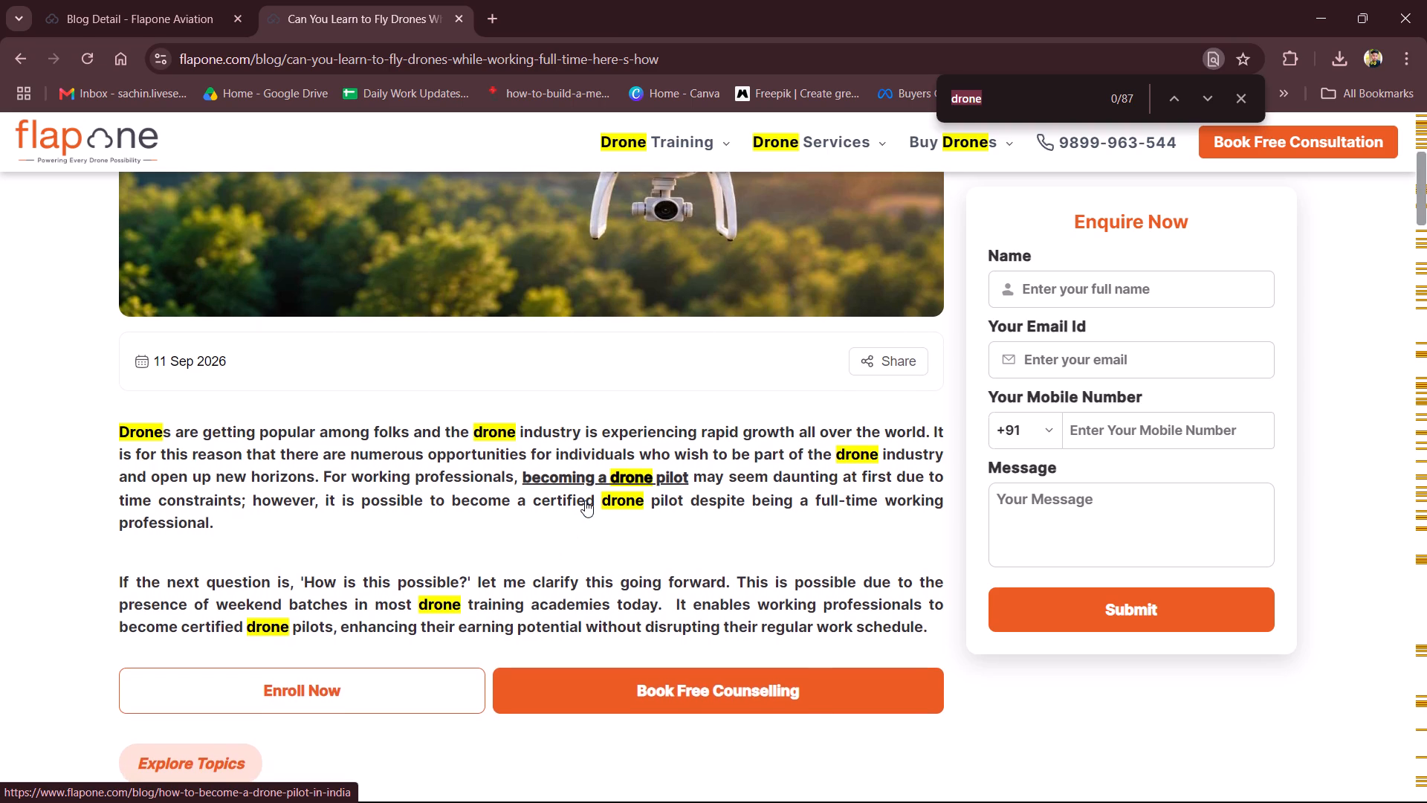
scroll(585, 500, "down", 1)
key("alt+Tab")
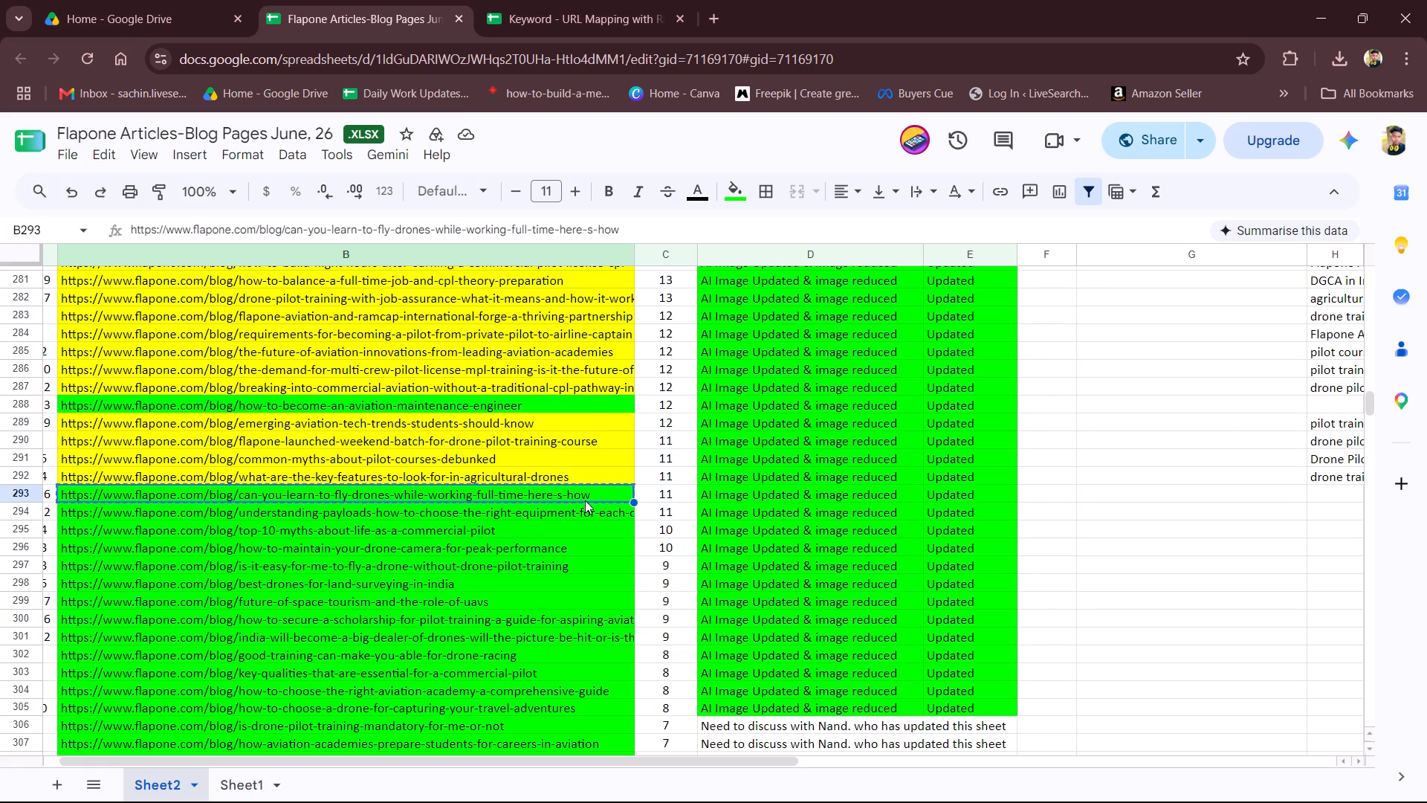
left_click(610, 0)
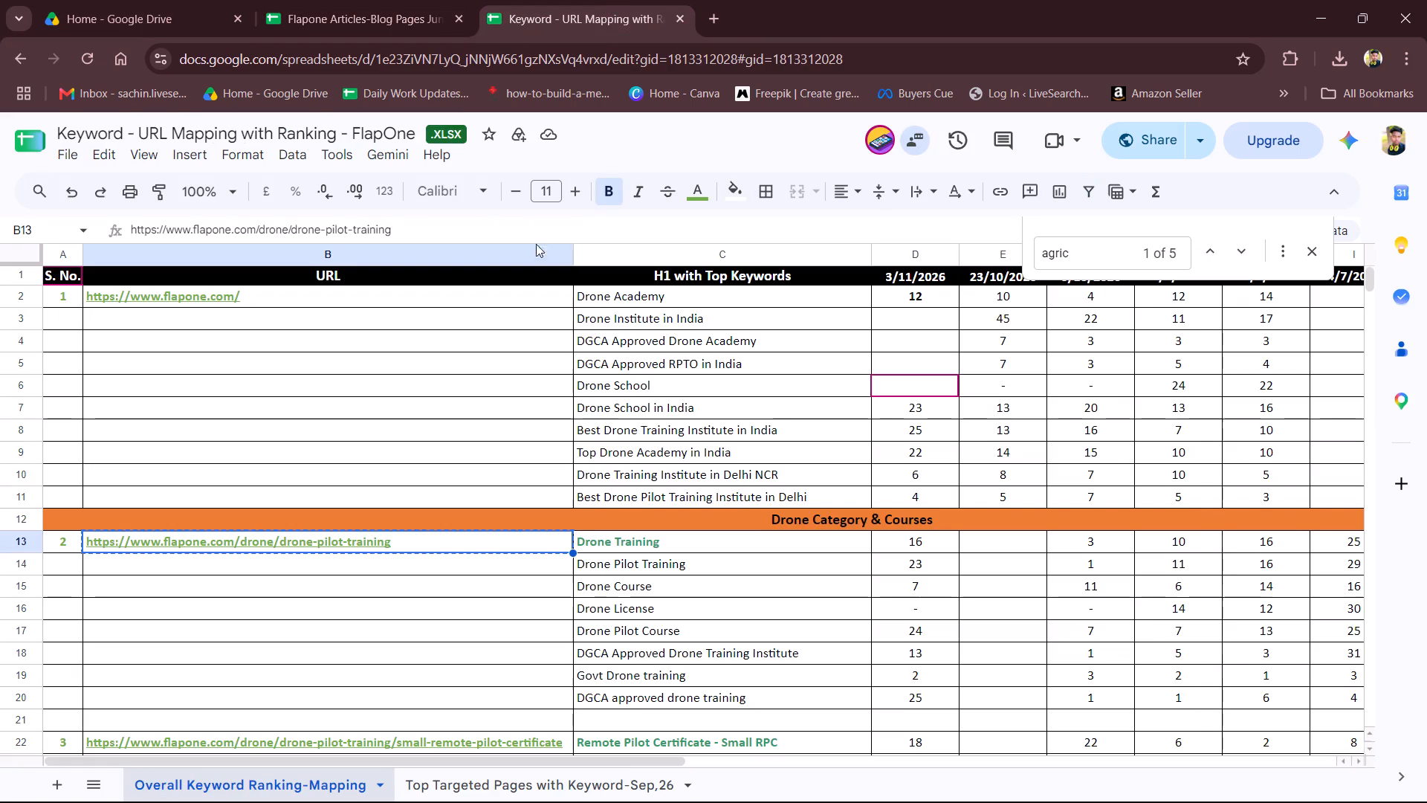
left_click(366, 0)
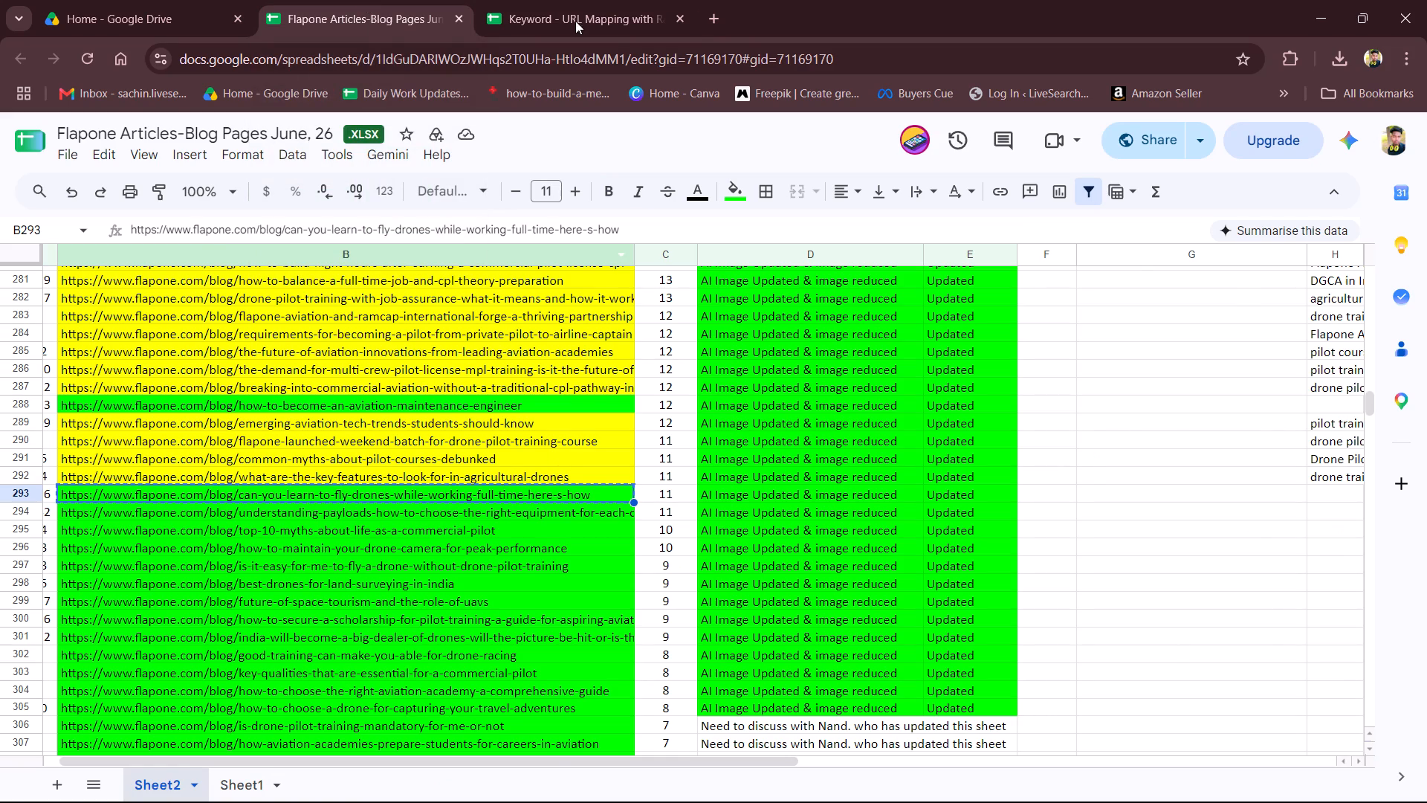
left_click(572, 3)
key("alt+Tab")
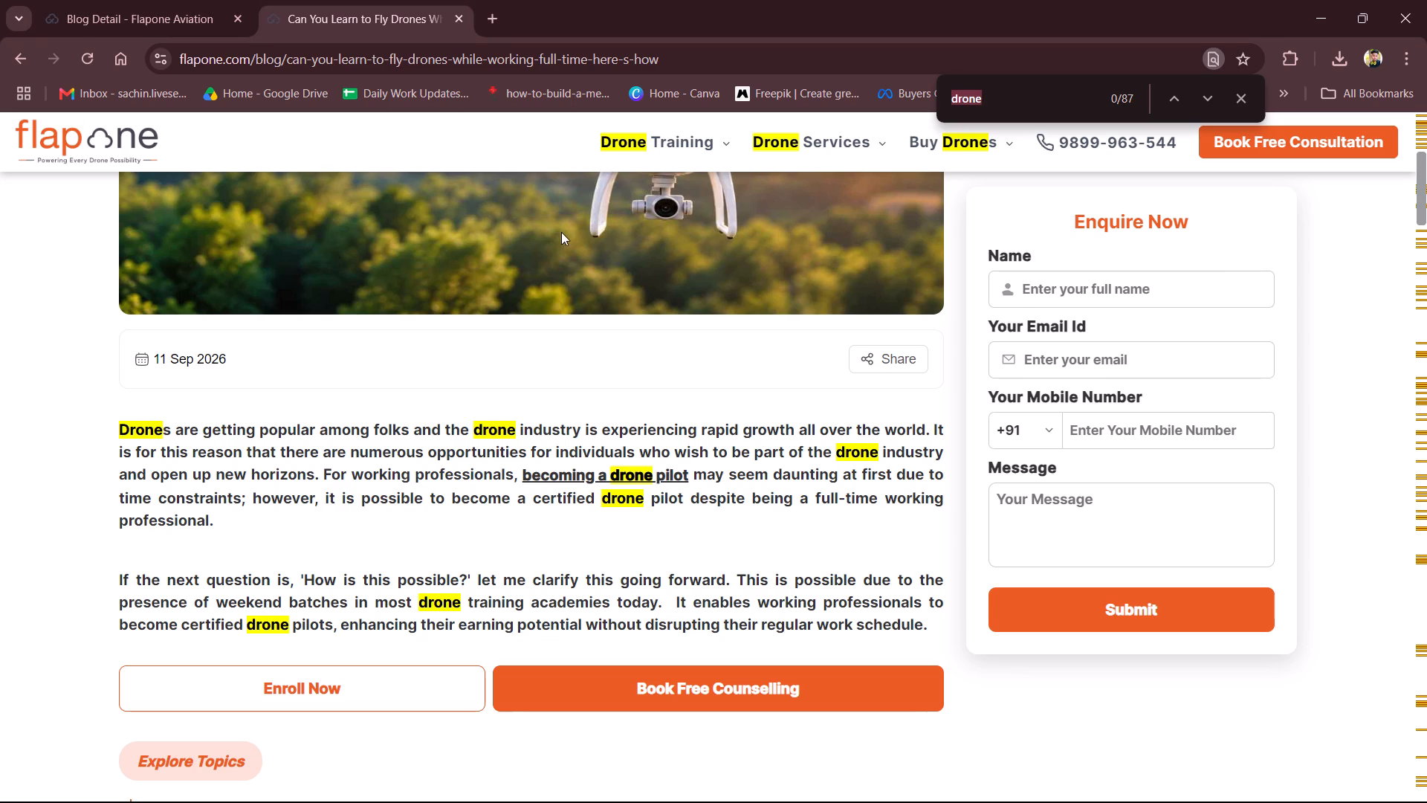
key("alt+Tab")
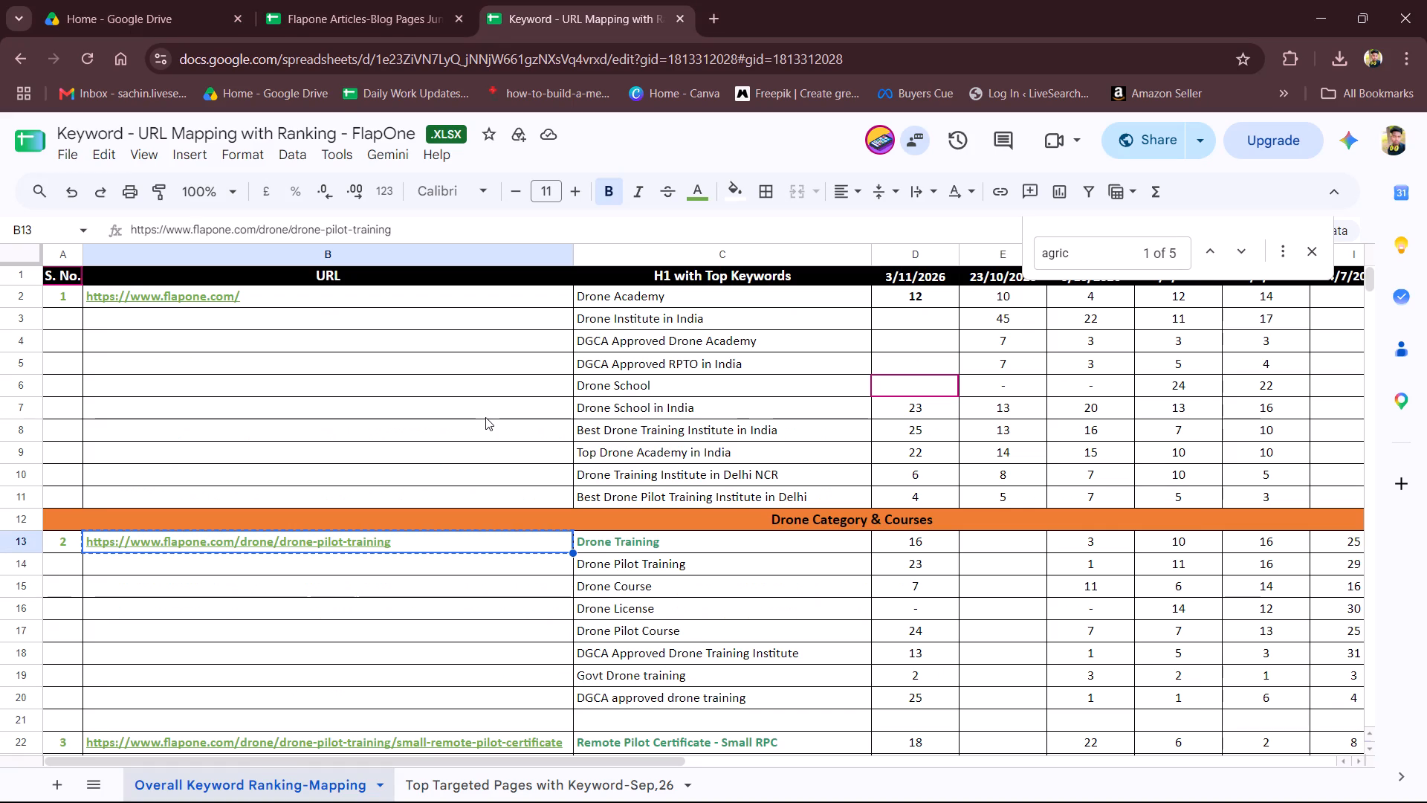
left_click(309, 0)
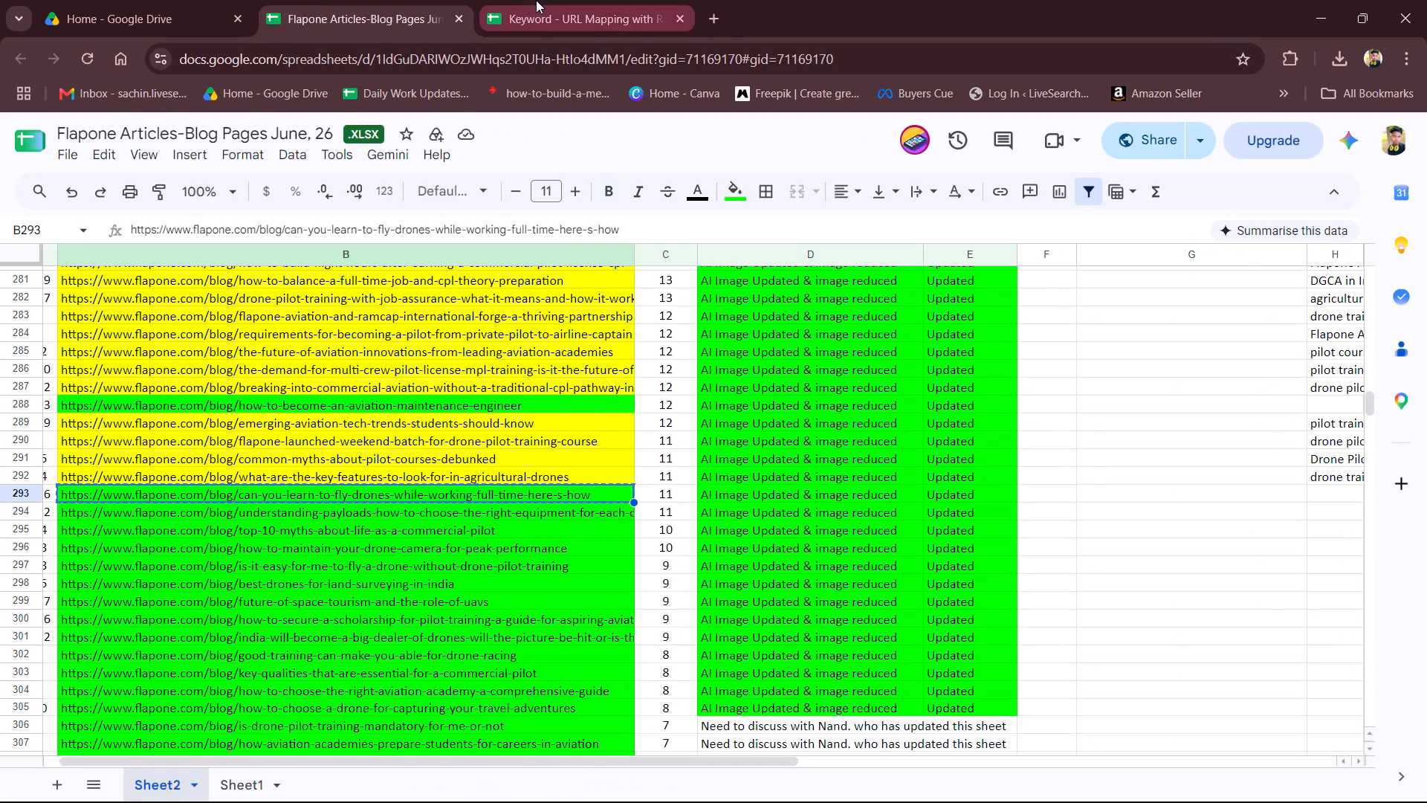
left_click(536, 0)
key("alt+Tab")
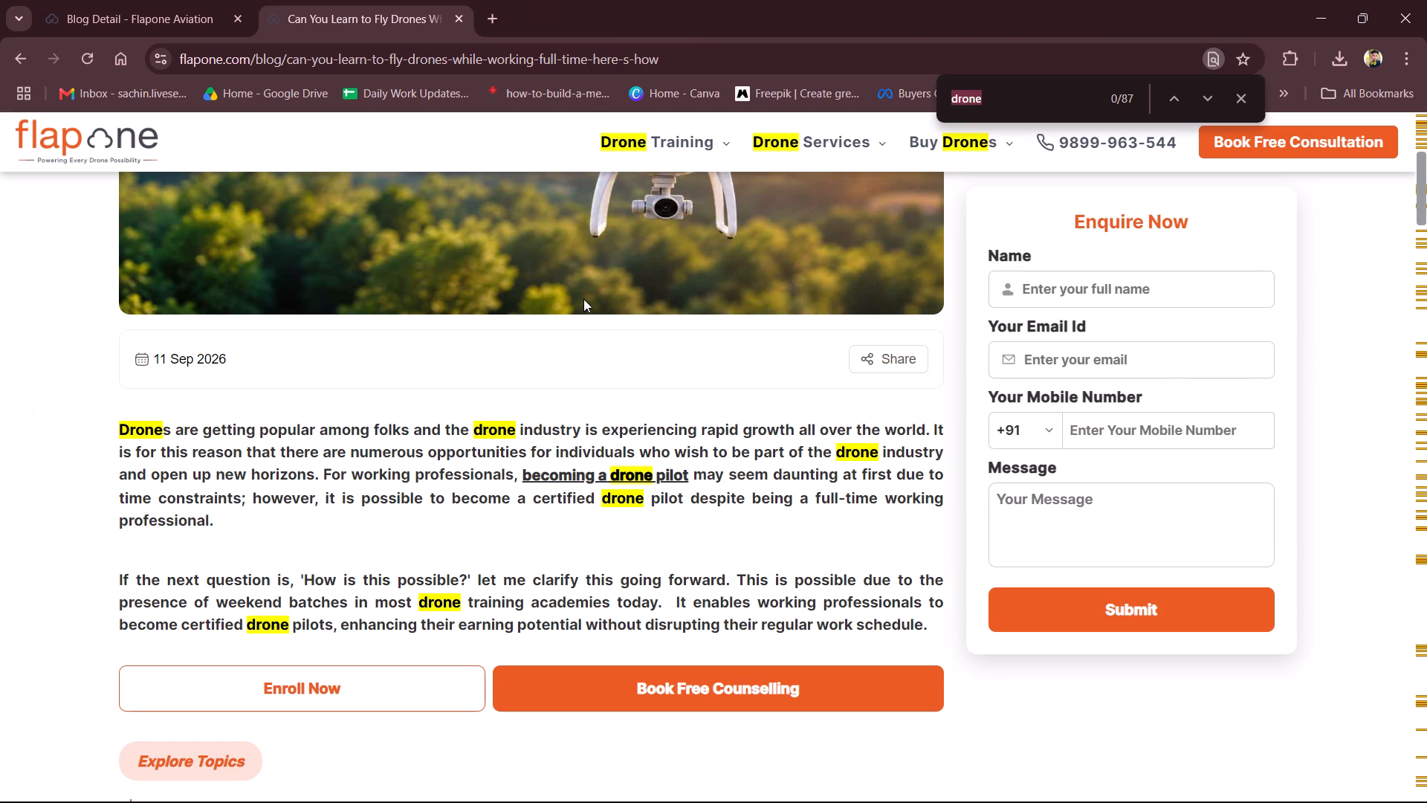
Examine the linked keywords in the live blog's Weekend Batches and Weekend Drone Training Courses sections.
scroll(583, 299, "down", 2)
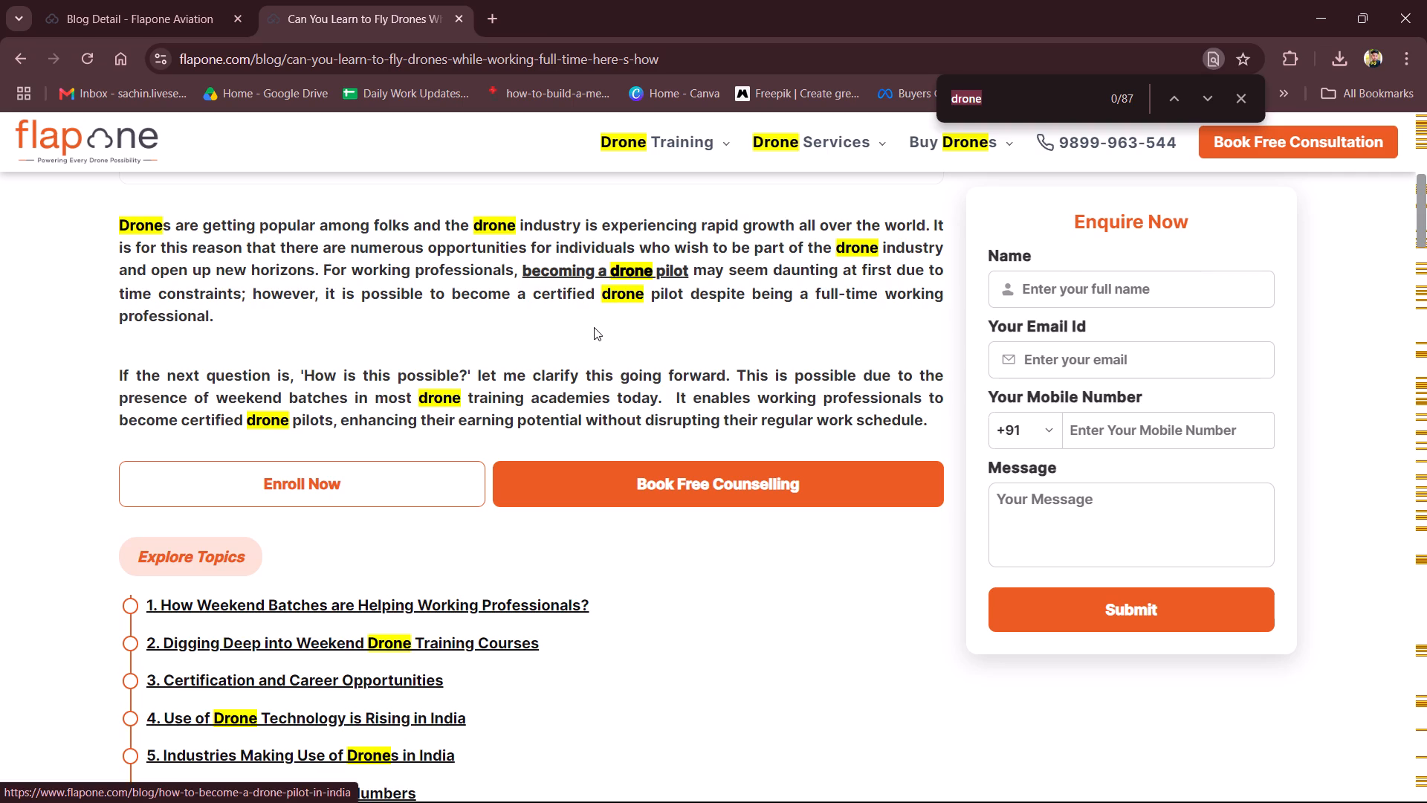
scroll(598, 334, "down", 6)
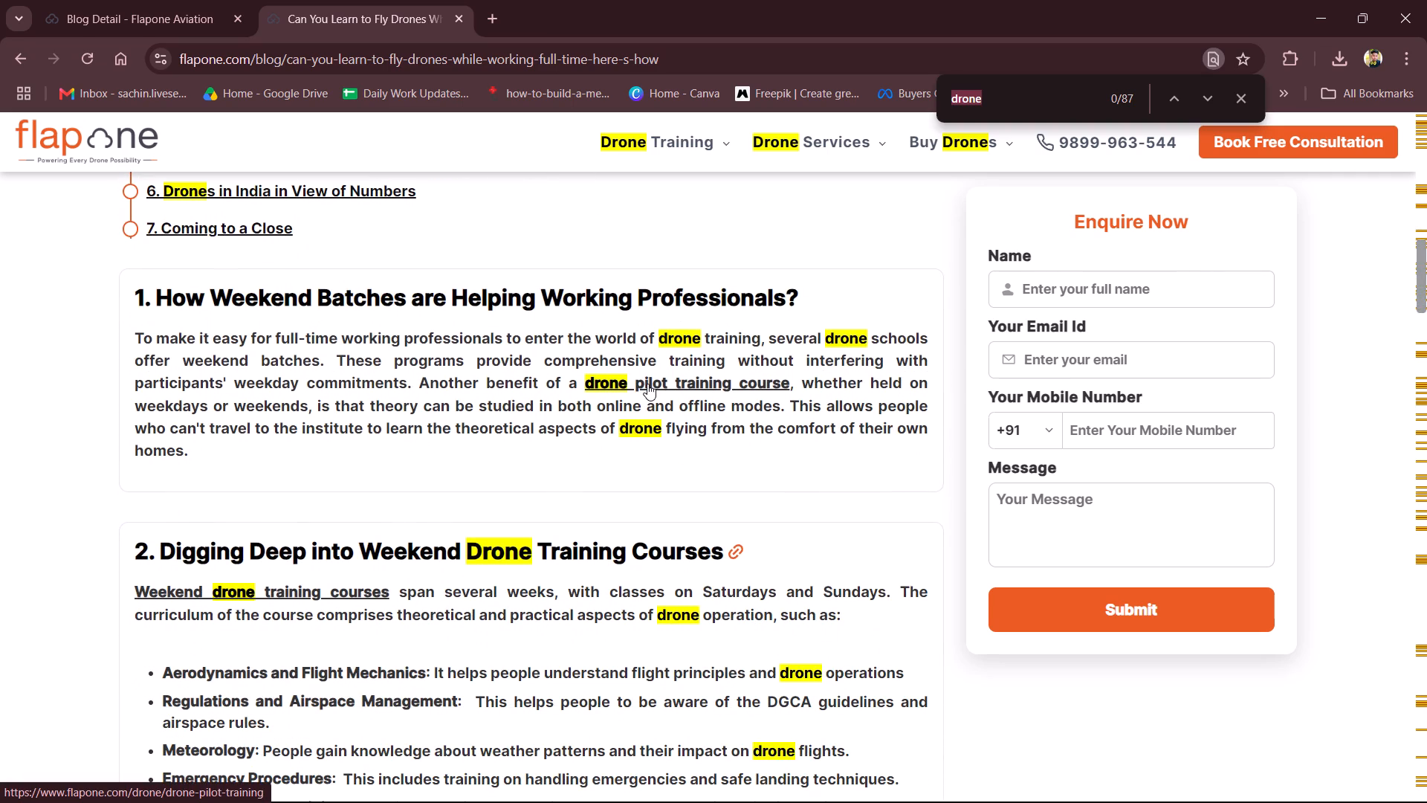
scroll(647, 384, "down", 4)
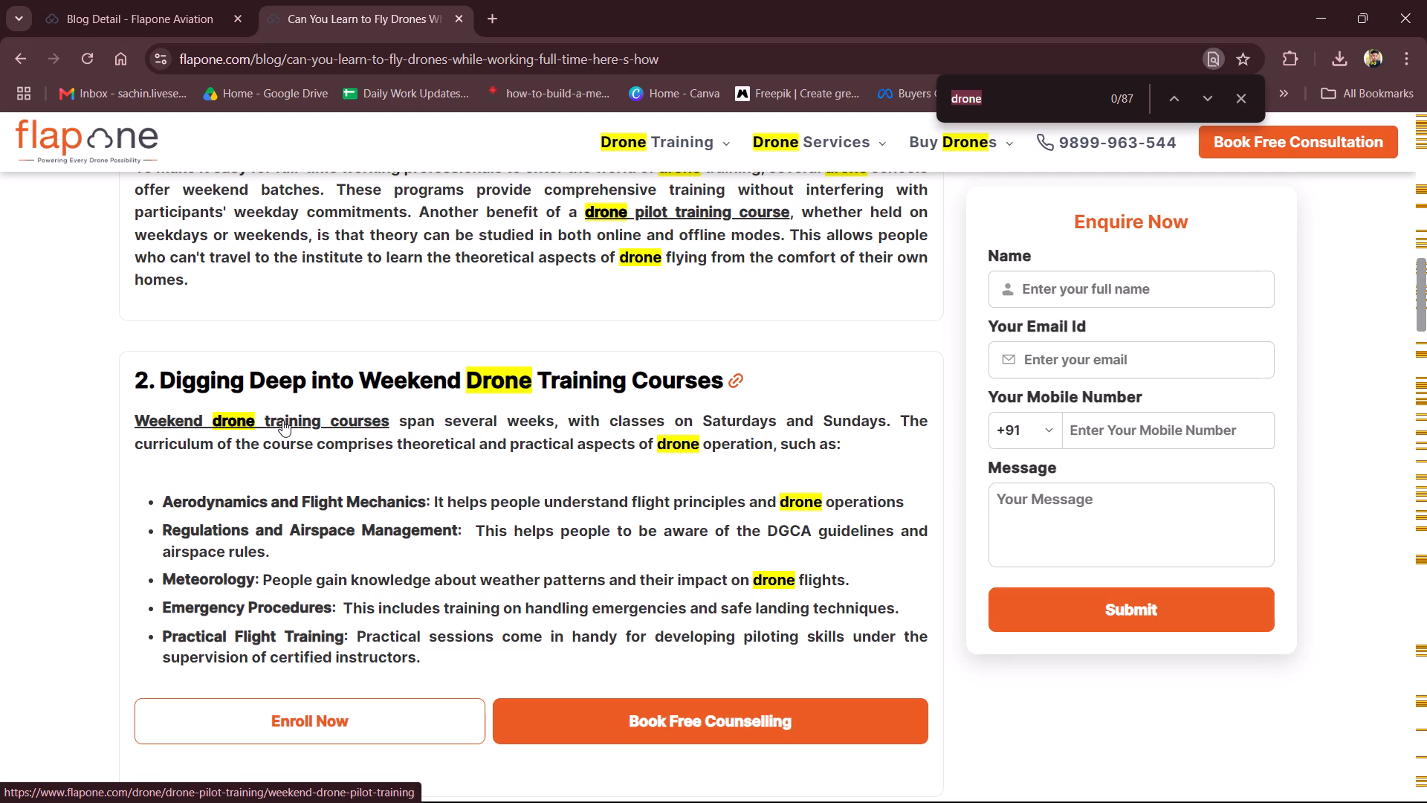
Search the Keyword - URL Mapping sheet for "week" to check the weekend training course URL.
key("alt+Tab")
key("ctrl+f")
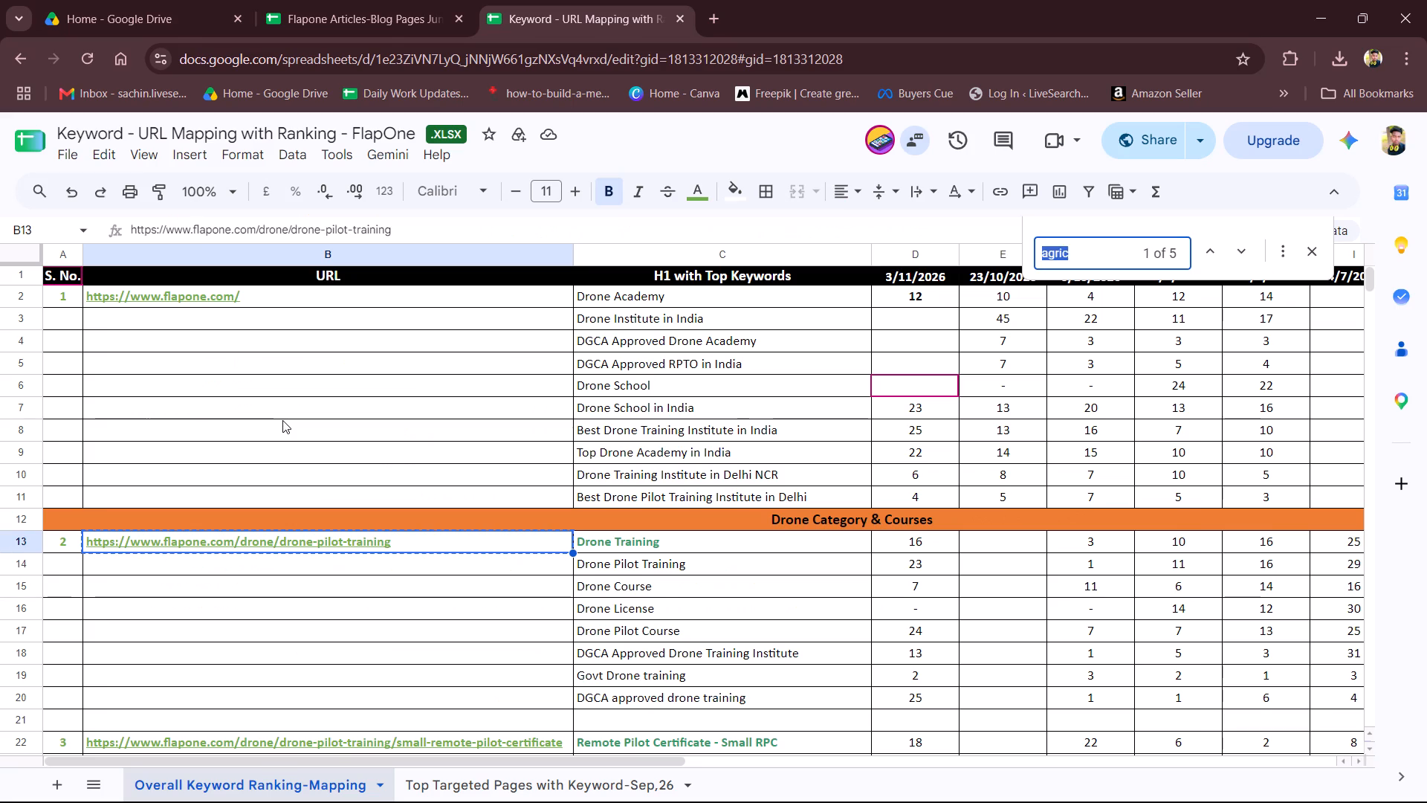
type("week")
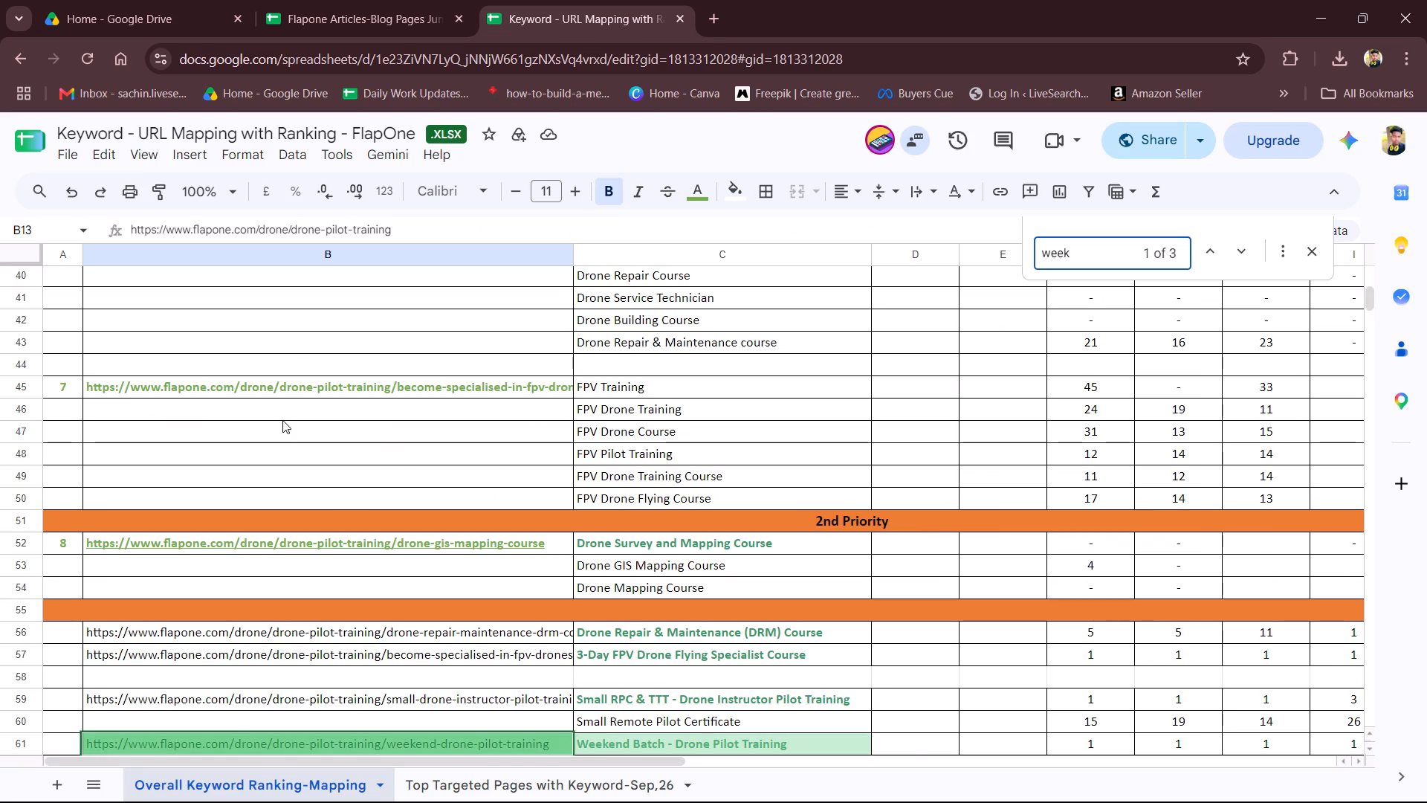
scroll(408, 671, "down", 2)
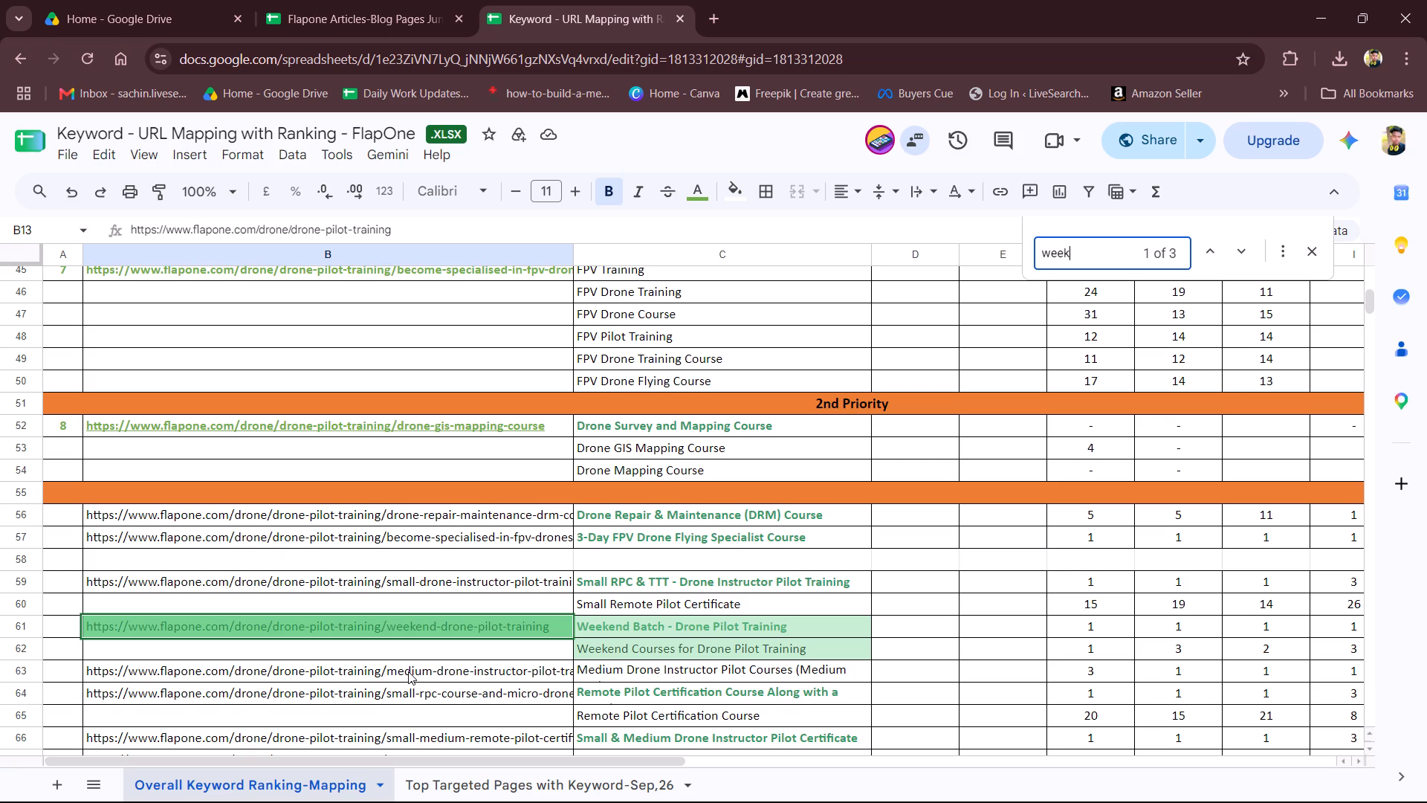
key("alt+Tab")
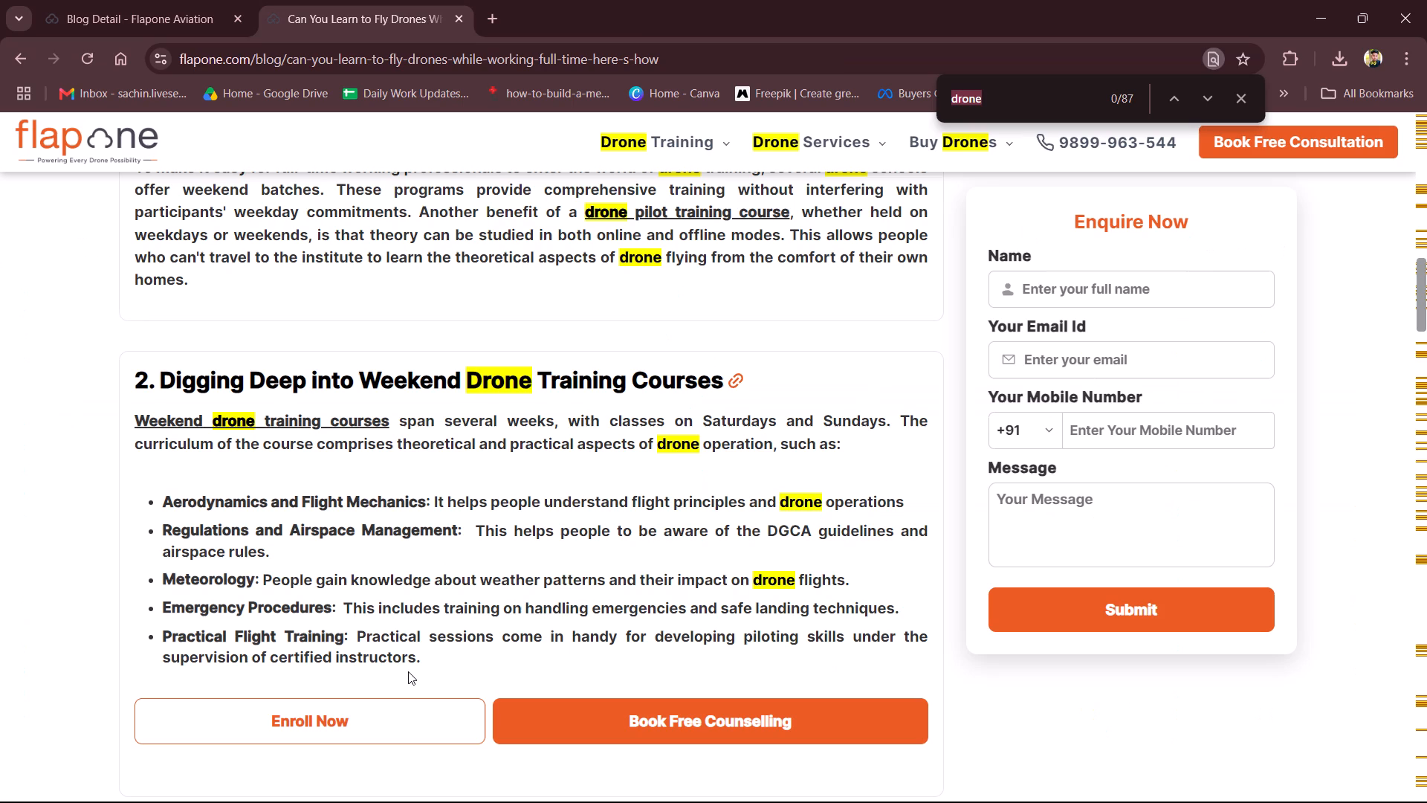
Review the linked keywords and their target URLs throughout the remaining sections of the live blog.
scroll(408, 671, "up", 3)
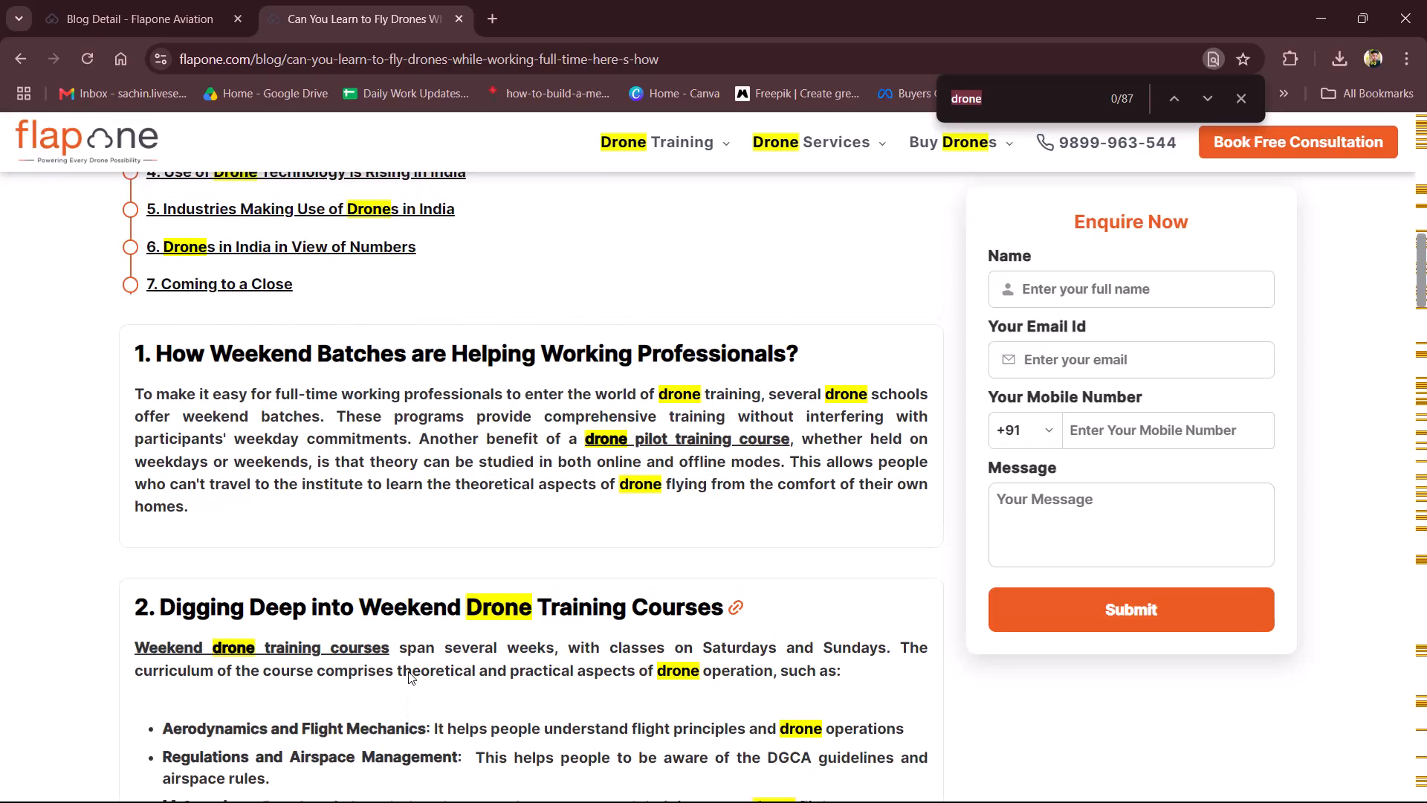
scroll(408, 671, "up", 2)
scroll(408, 671, "down", 1)
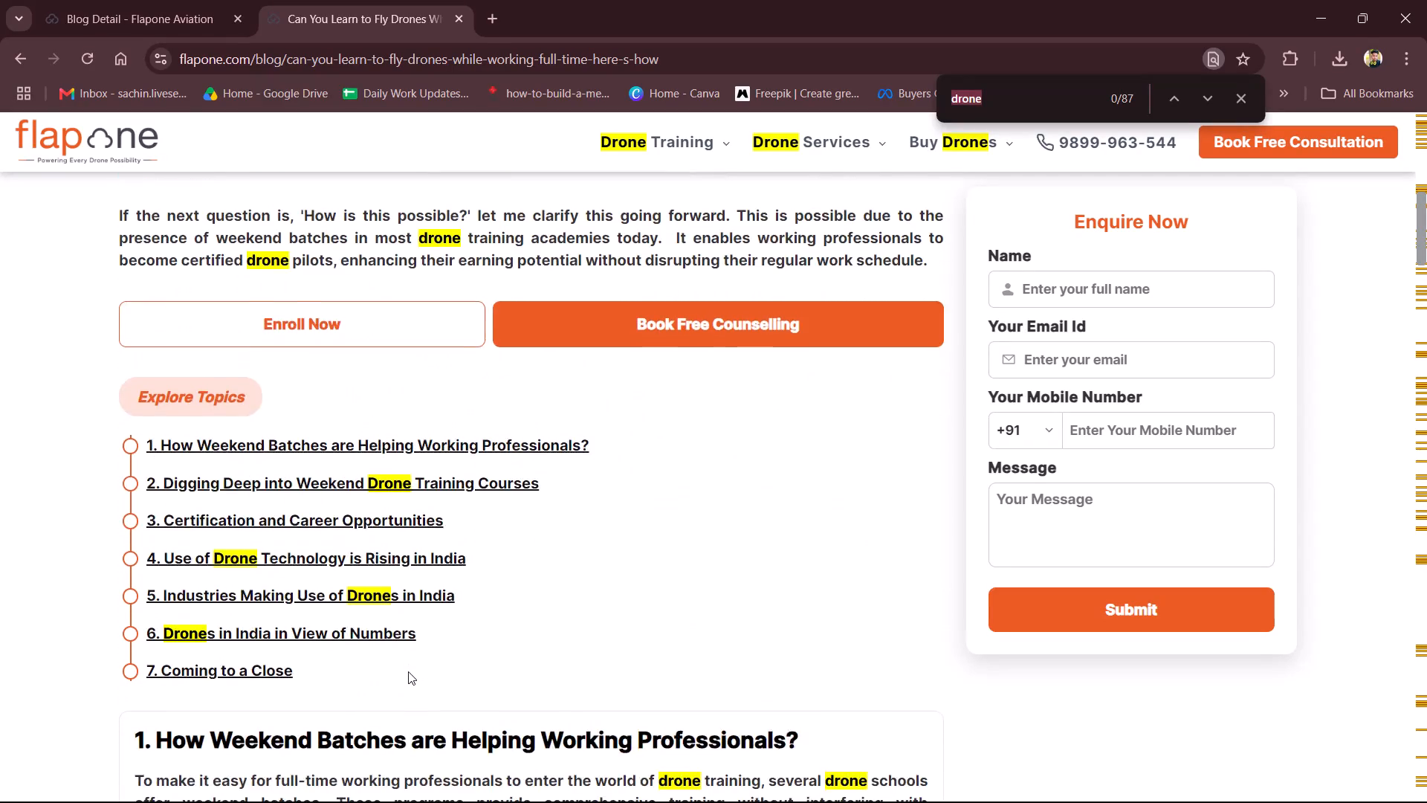
scroll(408, 671, "down", 2)
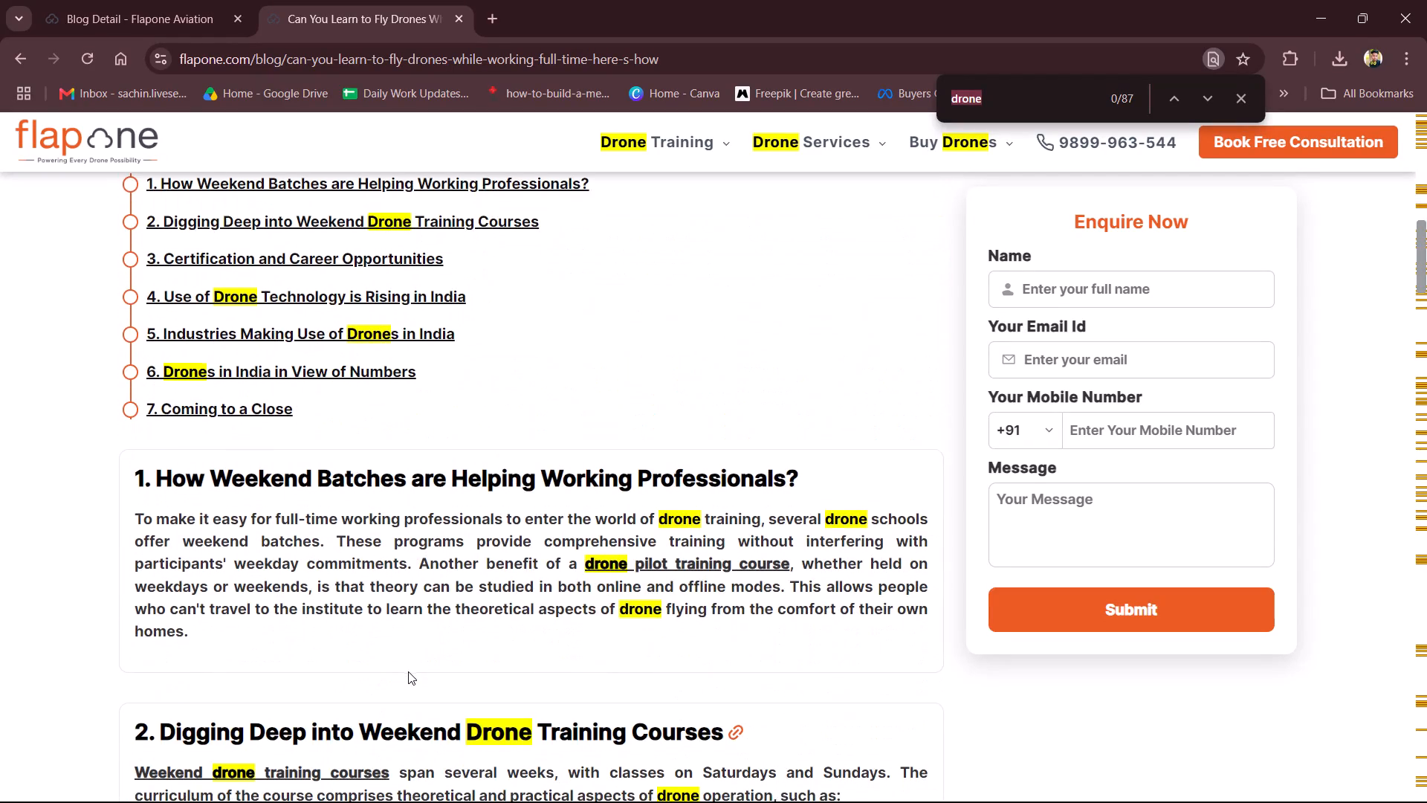
scroll(408, 671, "down", 6)
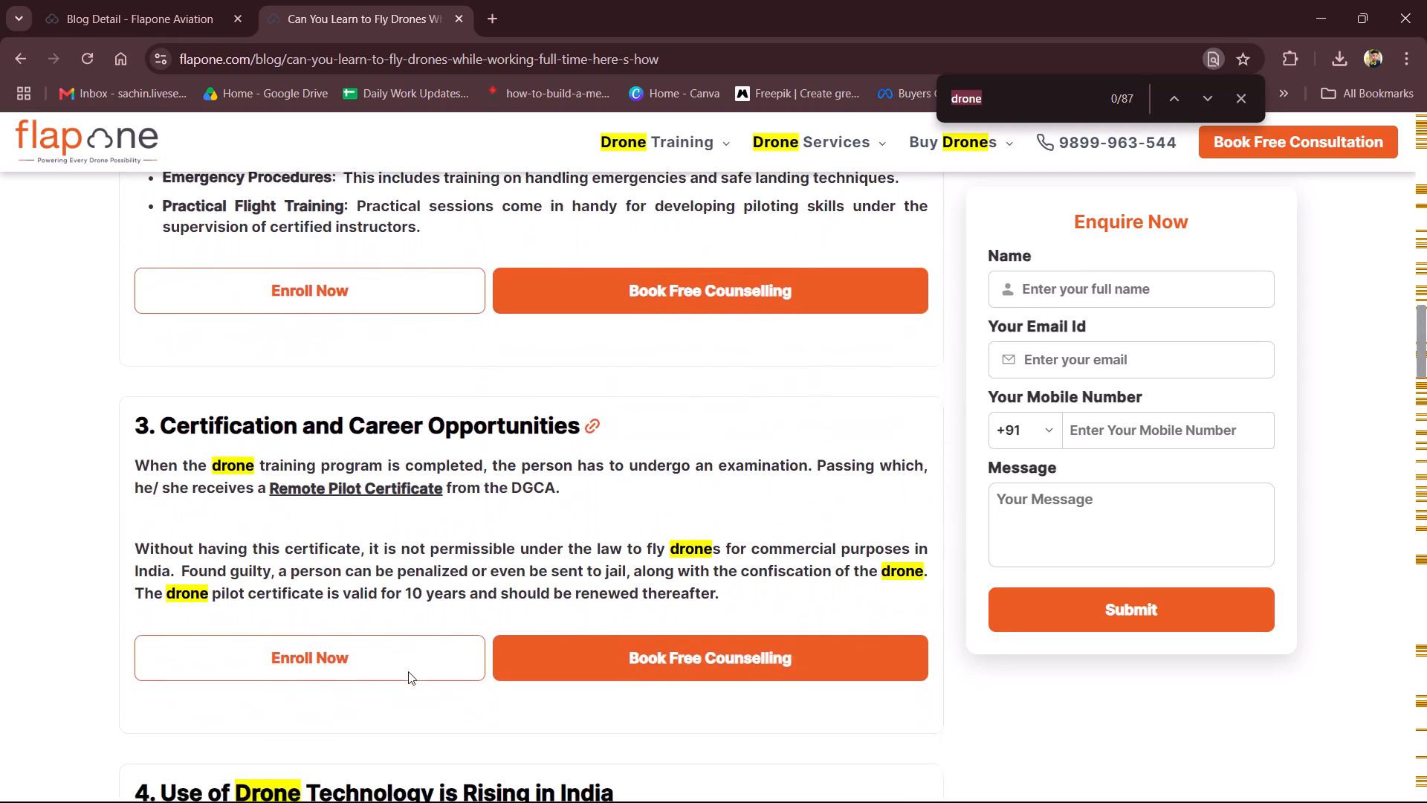
scroll(408, 671, "down", 2)
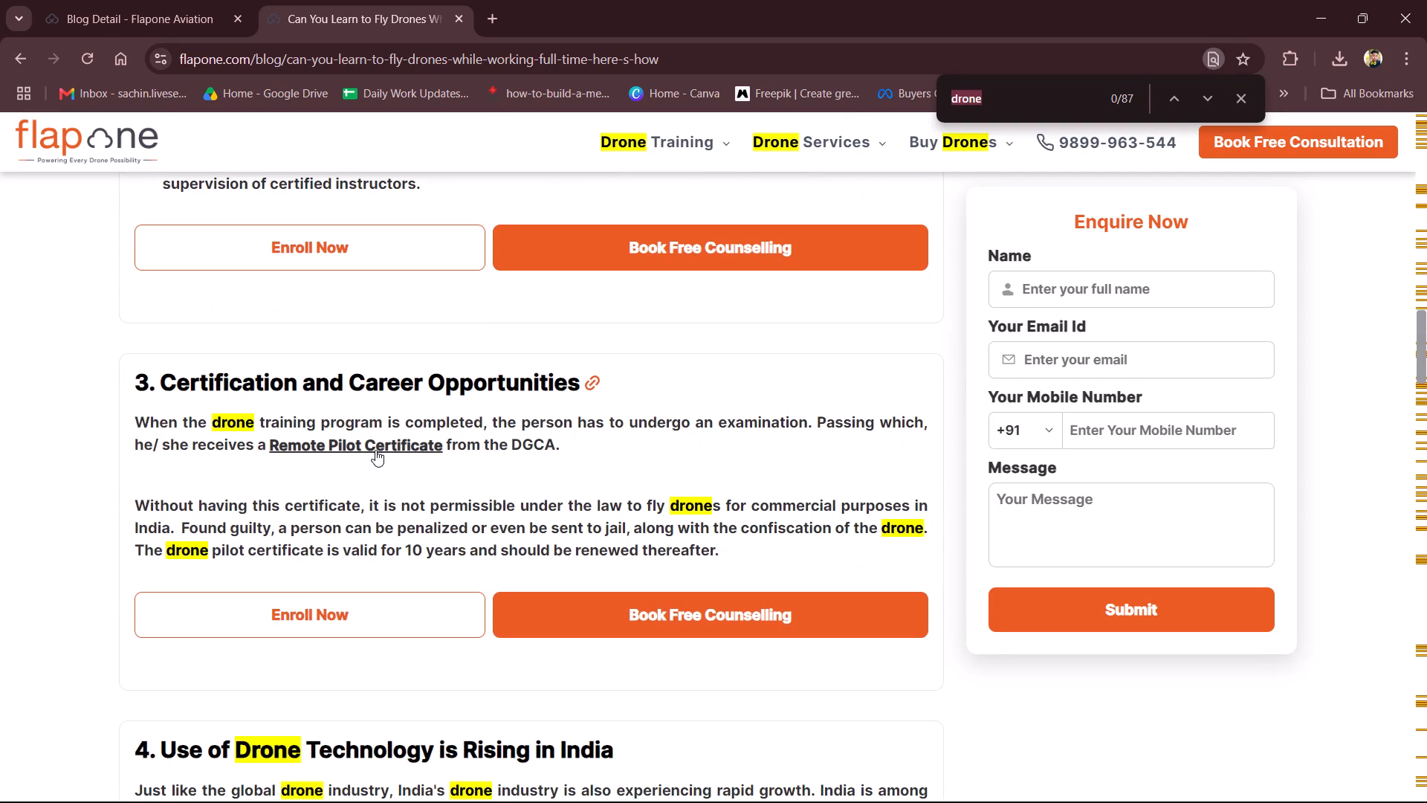
scroll(375, 450, "down", 9)
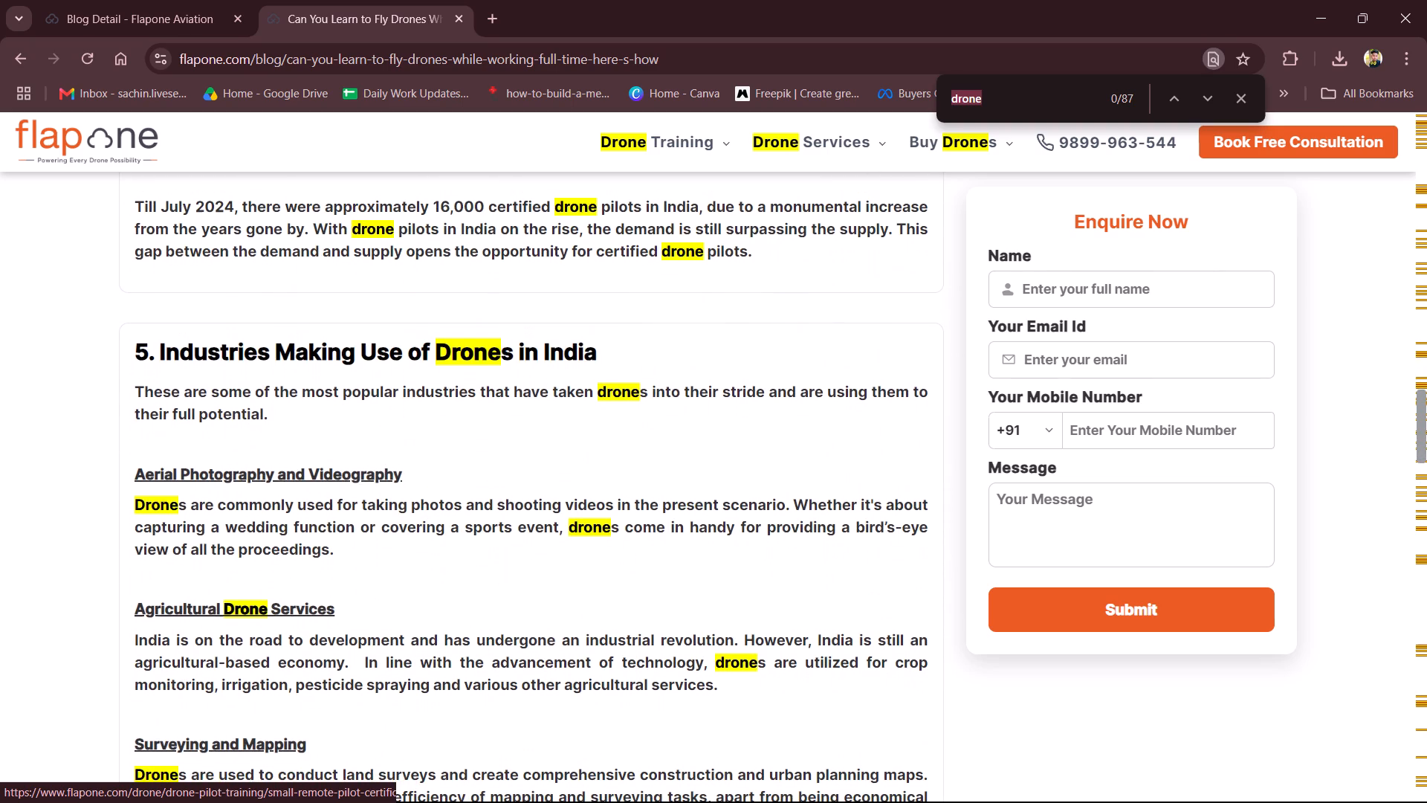
scroll(261, 604, "down", 1)
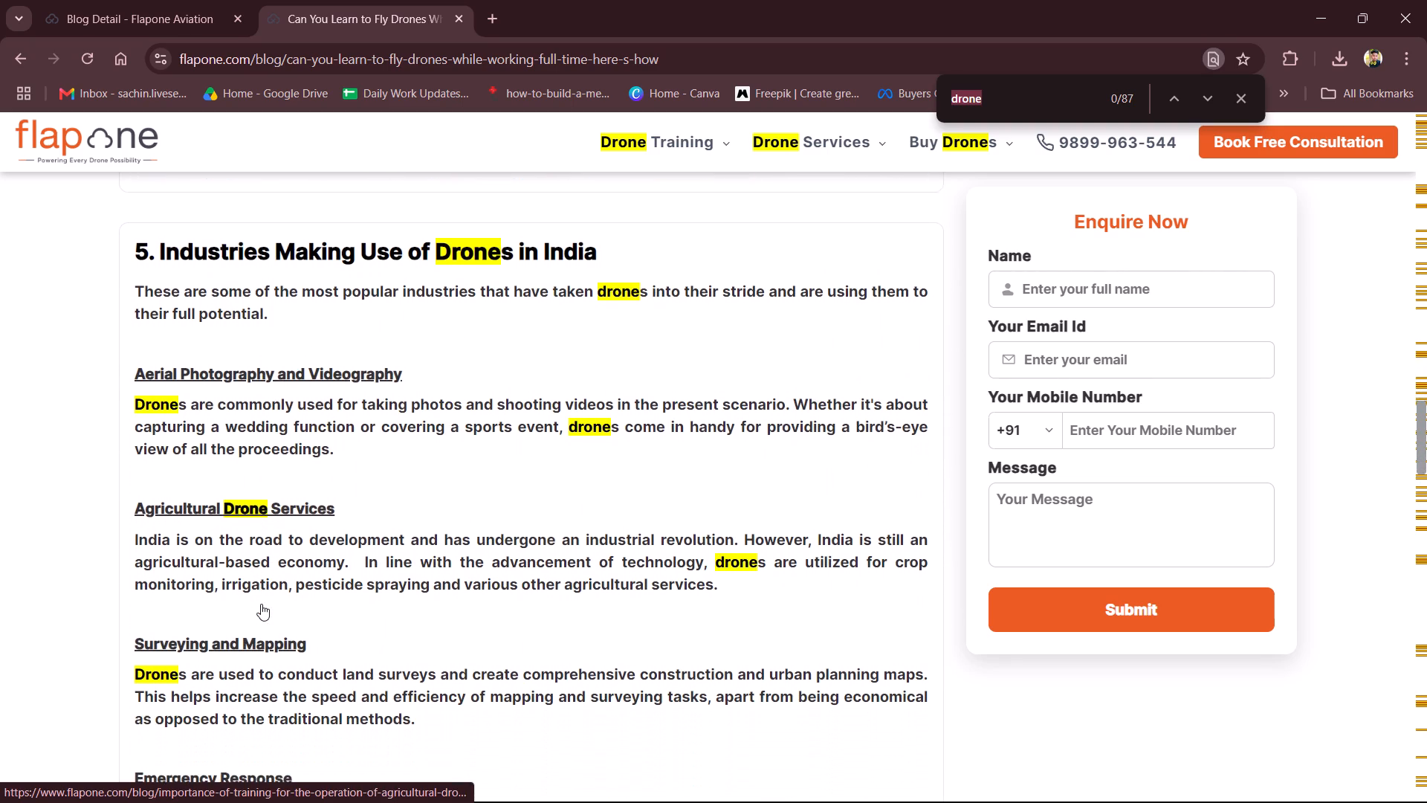
scroll(261, 604, "down", 1)
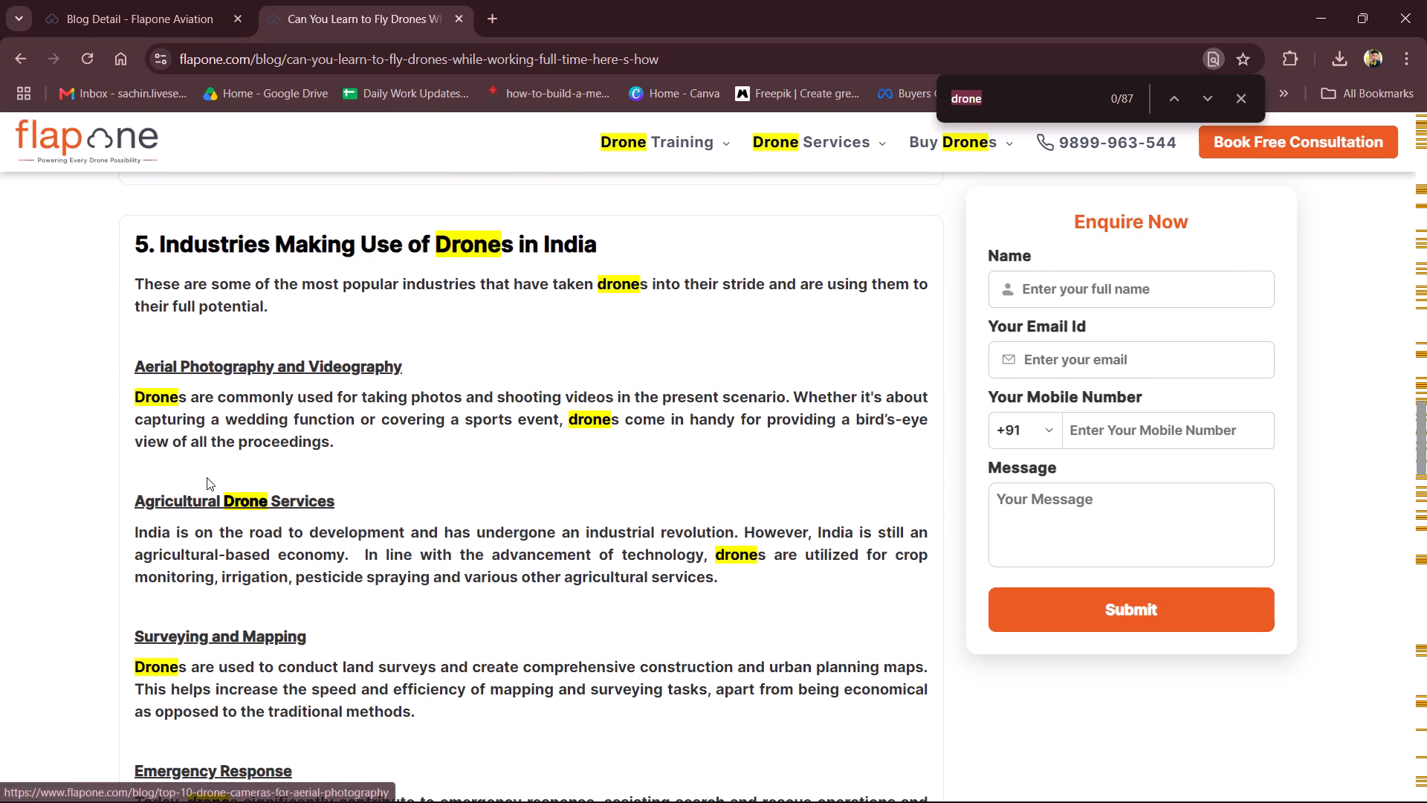
scroll(224, 661, "down", 2)
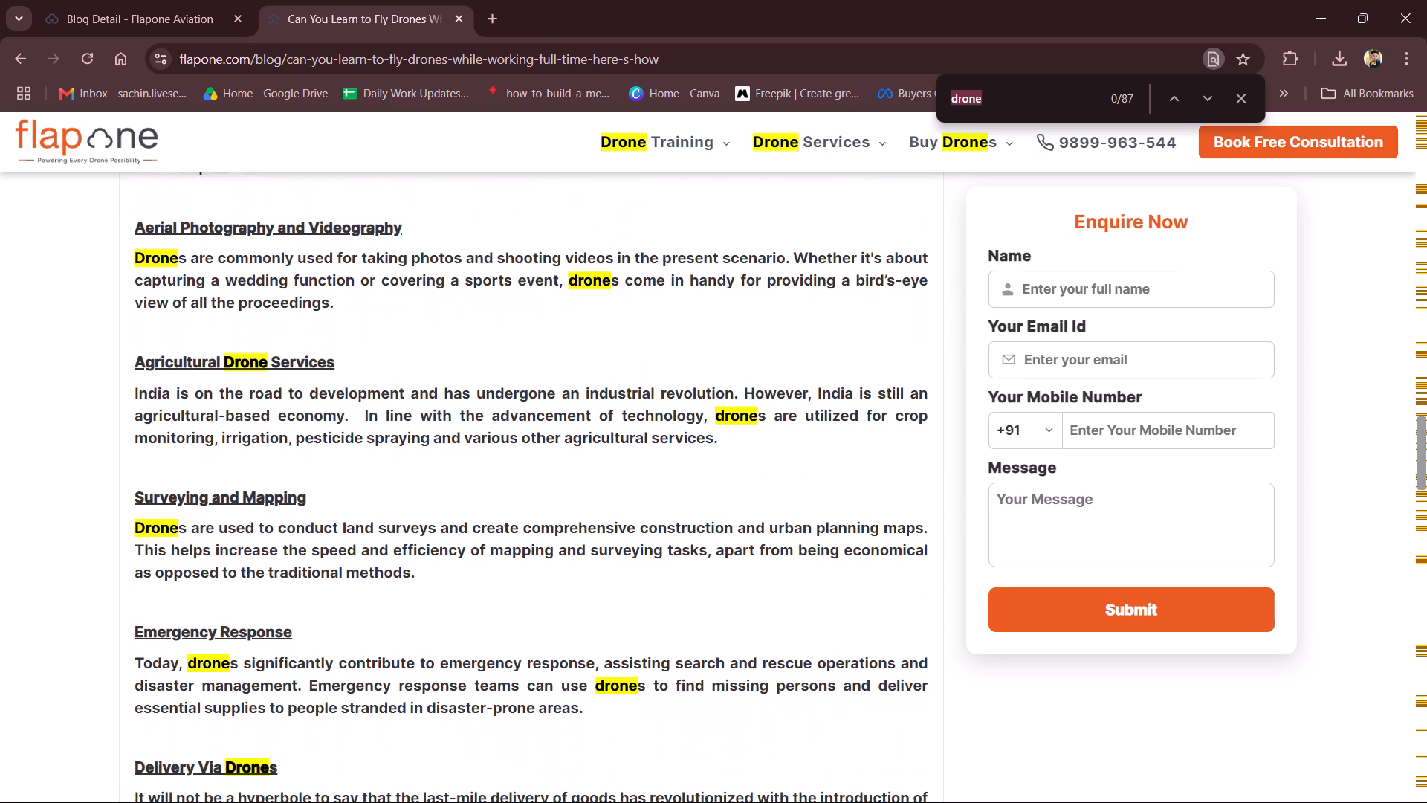
scroll(213, 773, "down", 3)
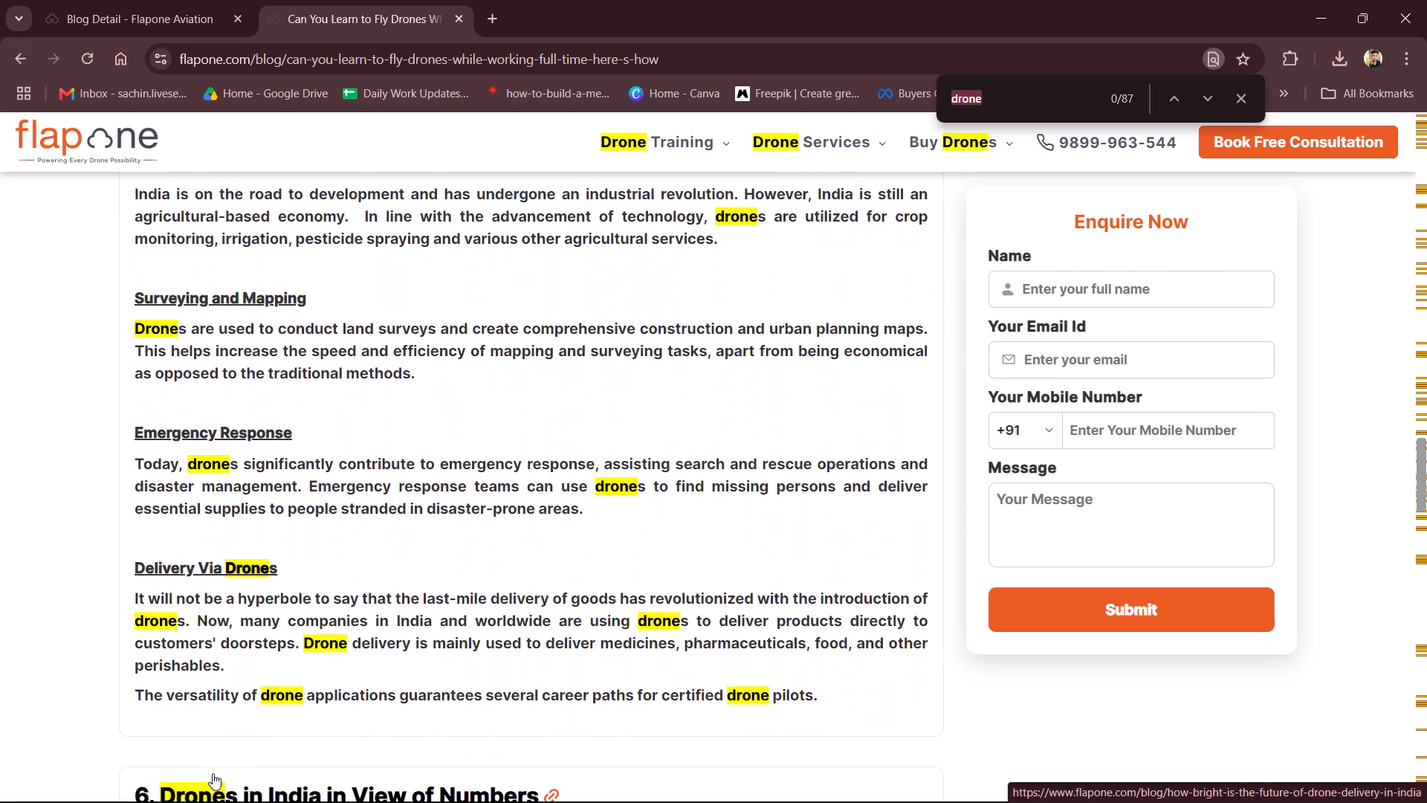
scroll(213, 773, "down", 8)
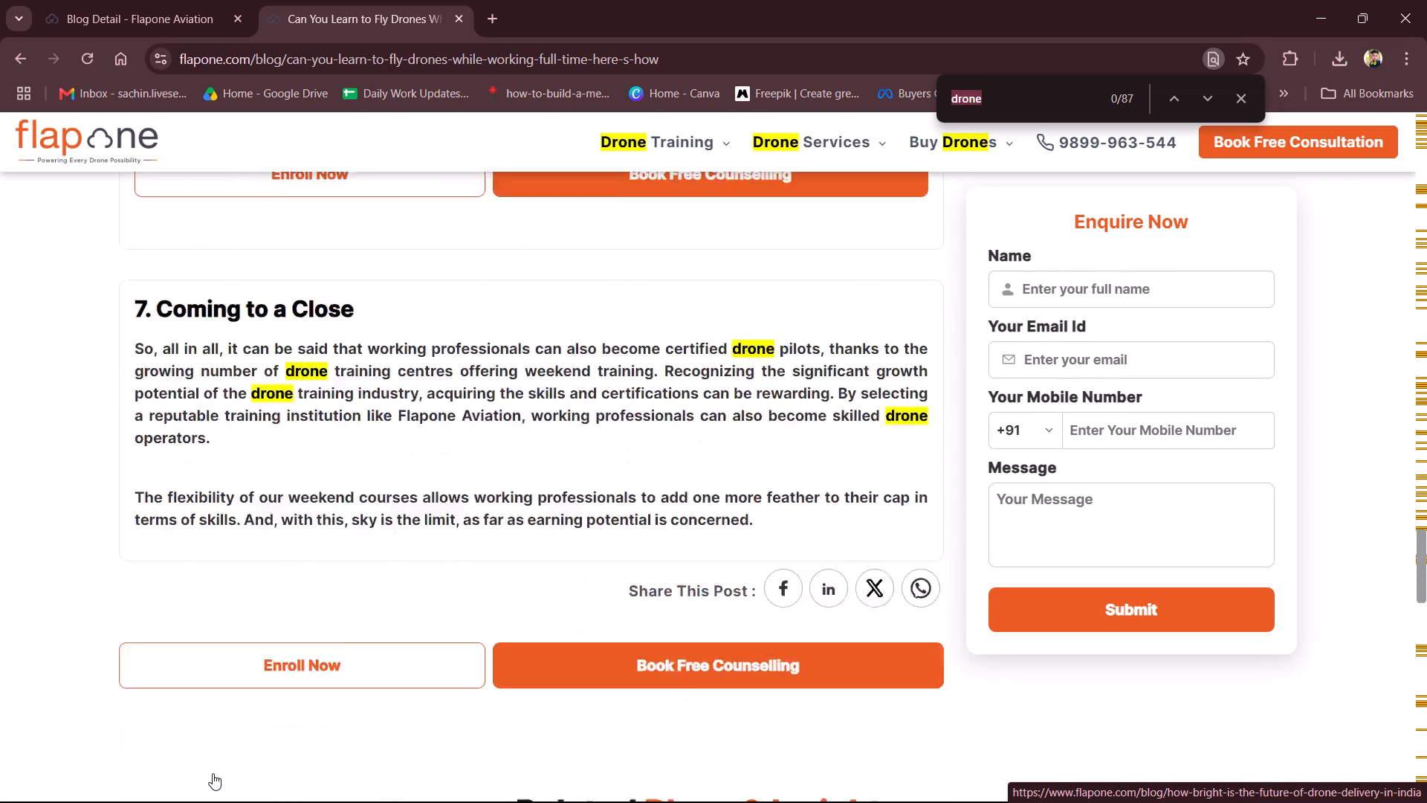
scroll(213, 773, "down", 1)
scroll(213, 773, "up", 11)
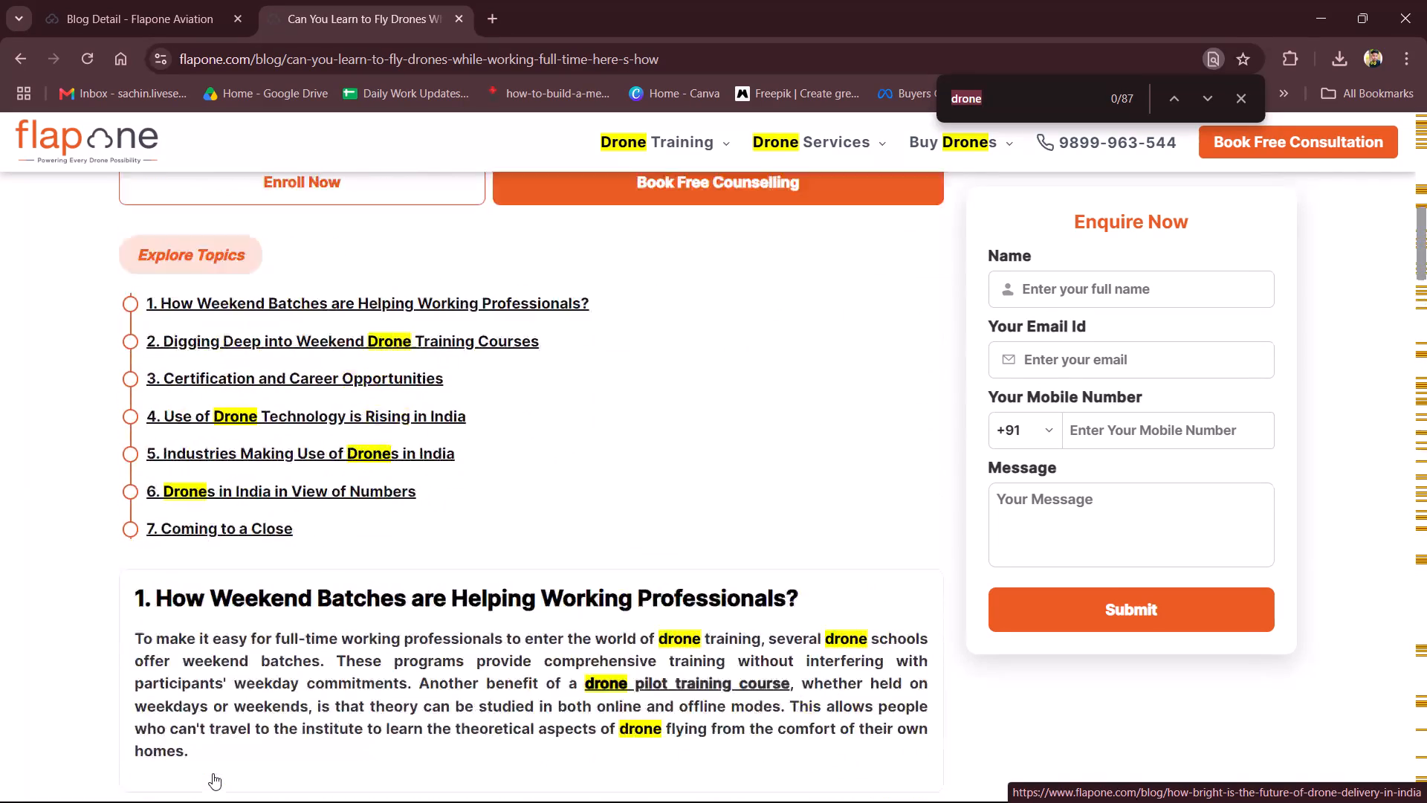
scroll(213, 773, "up", 5)
Remove the existing link from "becoming a drone pilot" in the Main Description of the blog being edited.
left_click(84, 0)
scroll(760, 434, "down", 2)
left_click(805, 538)
left_click(858, 584)
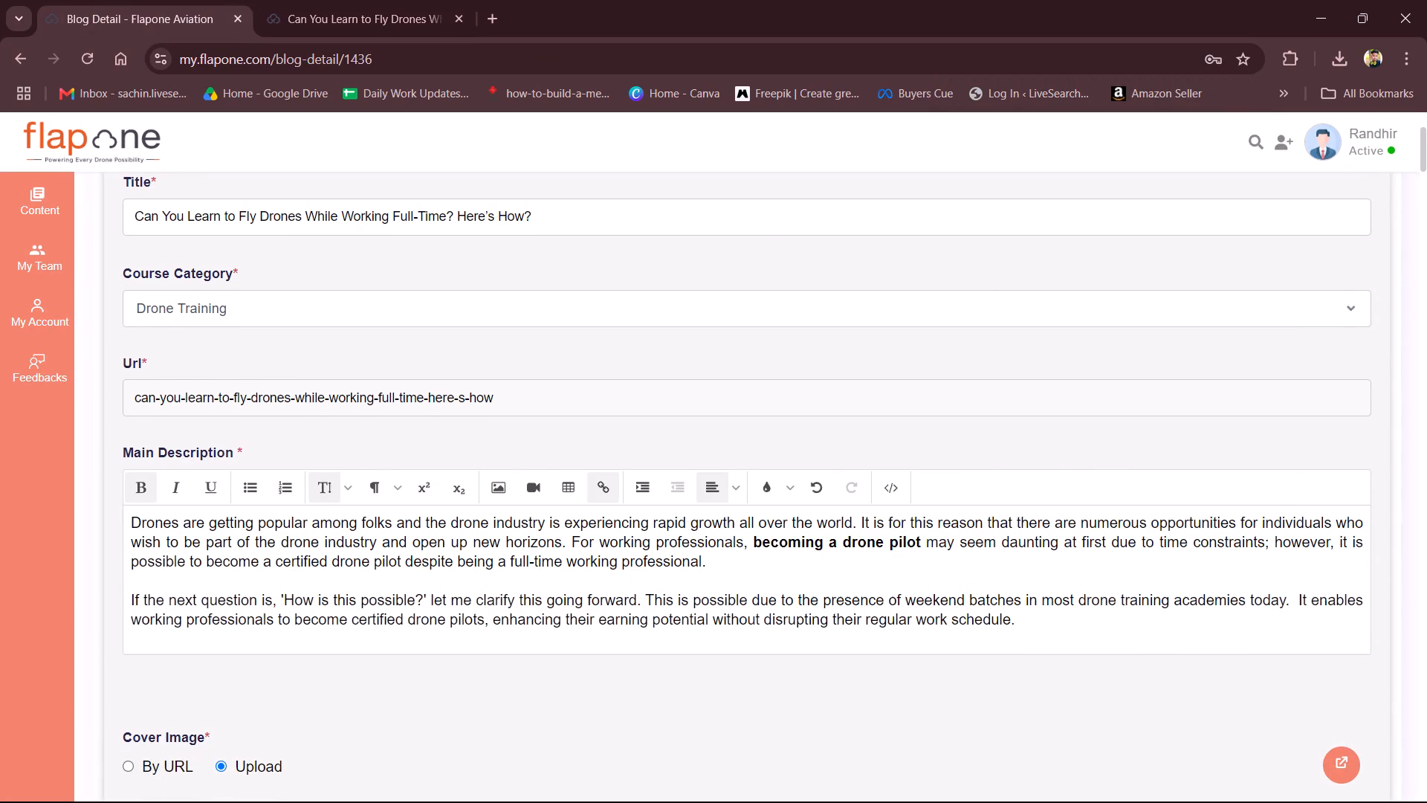
Remove the bold formatting from "becoming a drone pilot" in the Main Description.
key("ctrl+shift+Left")
key("ctrl+shift+Left")
key("ctrl+shift+Left")
key("ctrl+shift+Left")
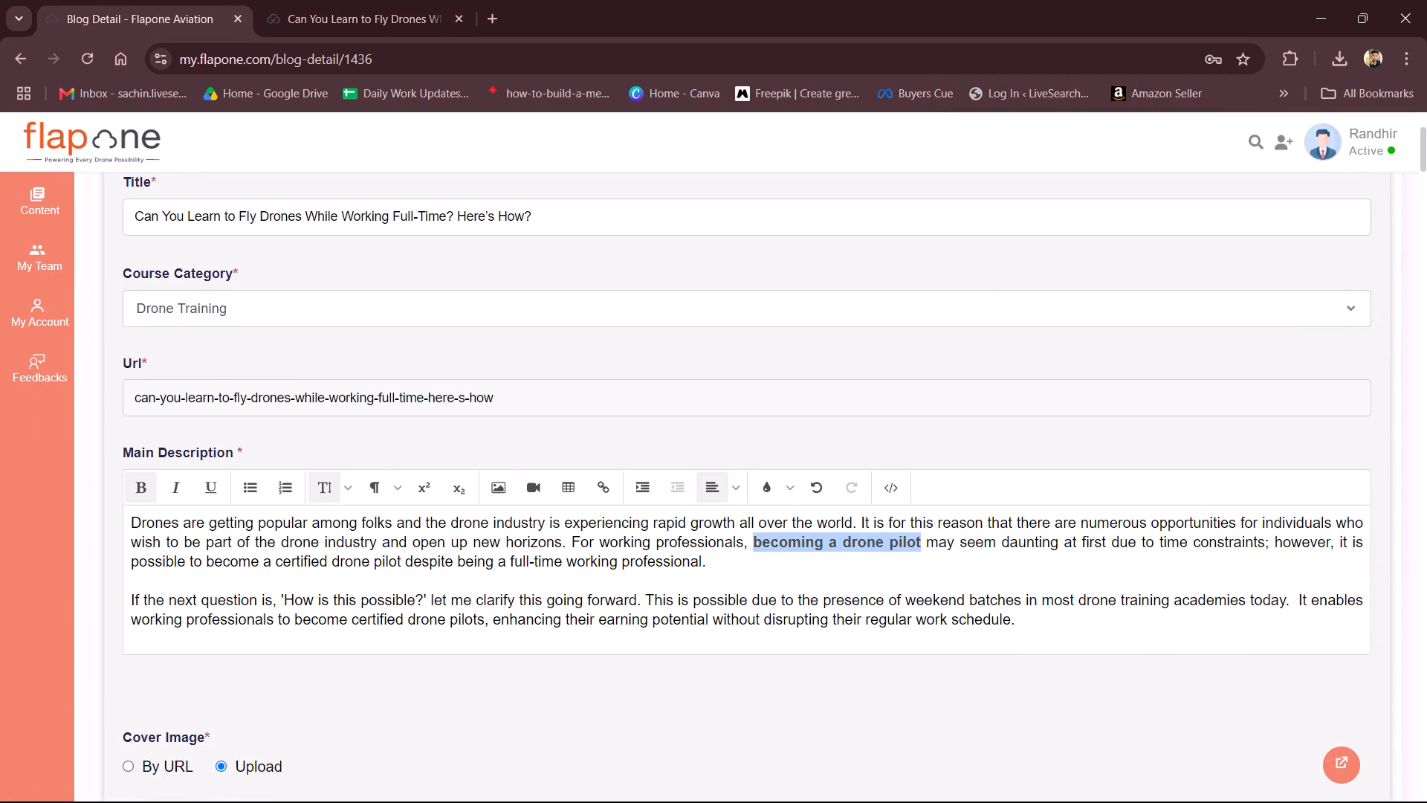
key("ctrl+b")
left_click(741, 710)
Change the "drone pilot training course" link text to blue in the Sub Section 1 description.
scroll(741, 710, "down", 4)
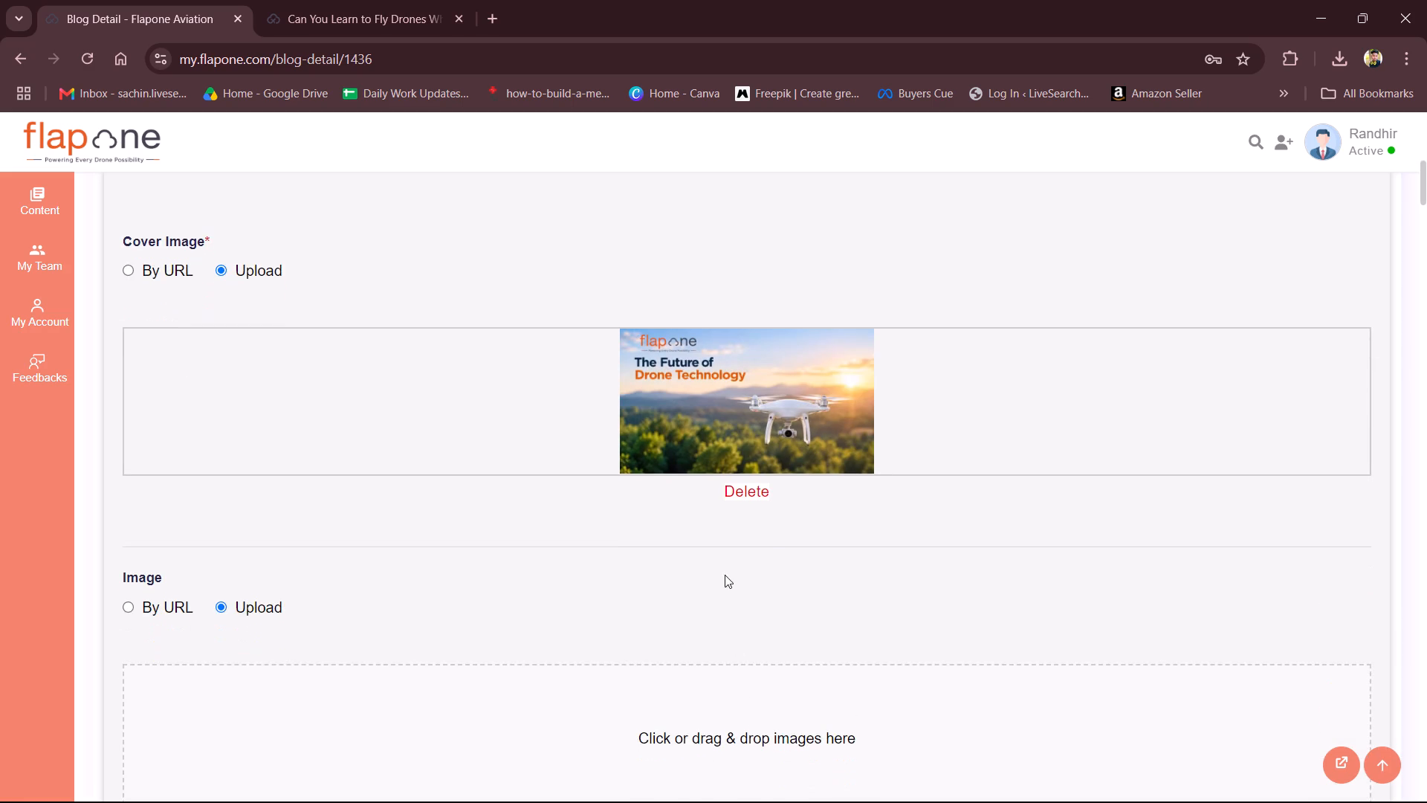
scroll(721, 567, "down", 7)
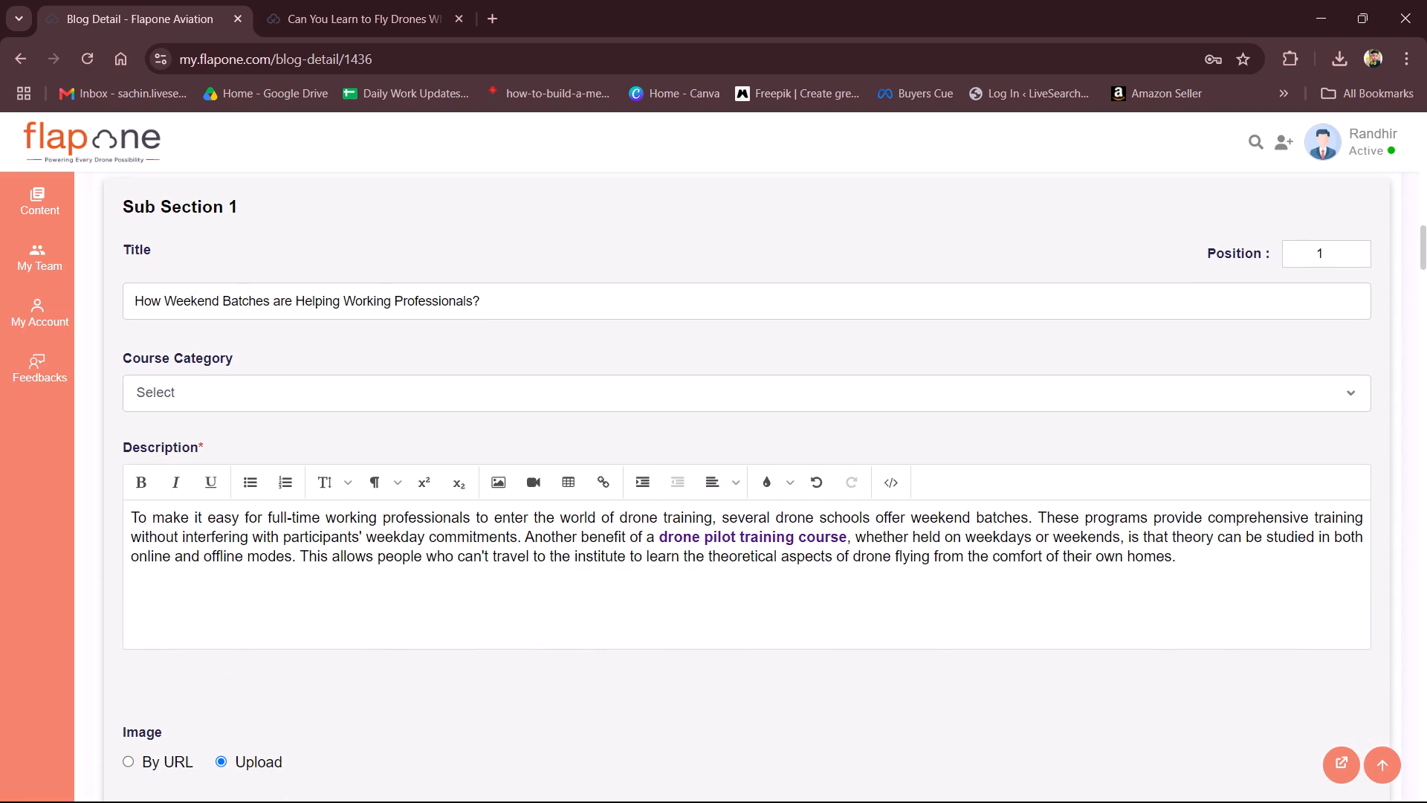
left_click(711, 543)
left_click(784, 564)
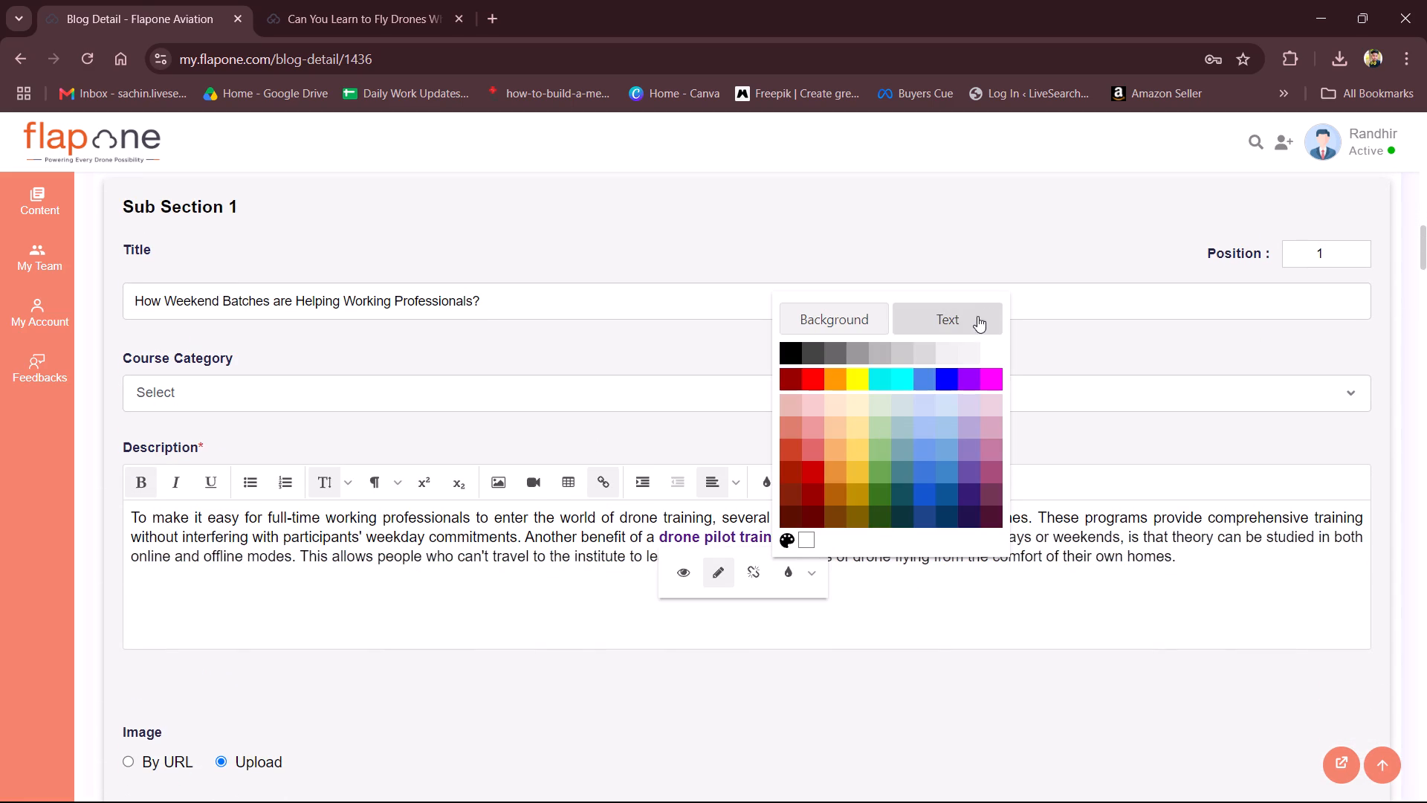
left_click(962, 317)
left_click(946, 376)
left_click(769, 672)
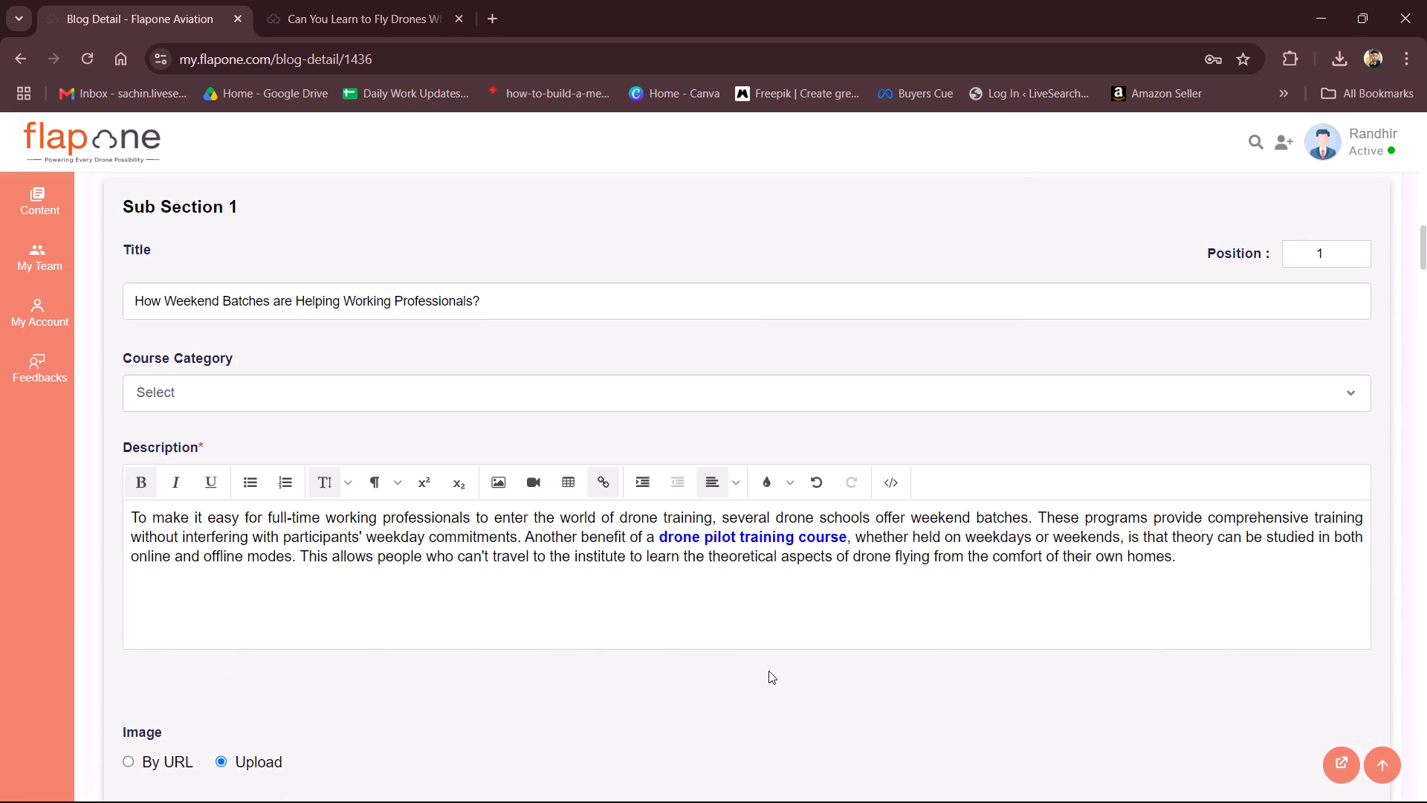
Check the target URL of the "drone pilot training course" link in Sub Section 1.
left_click(759, 545)
left_click(718, 573)
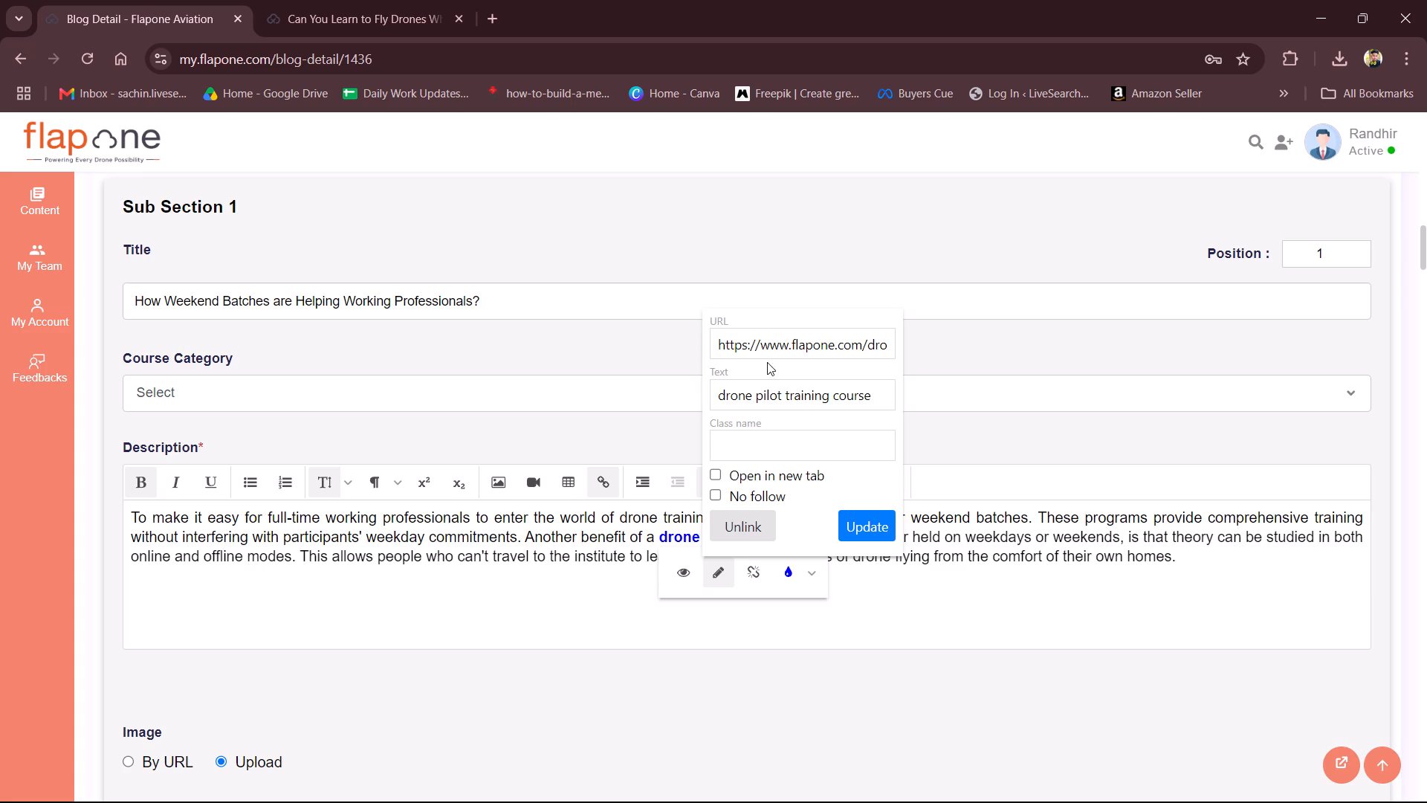
left_click_drag(782, 341, 803, 361)
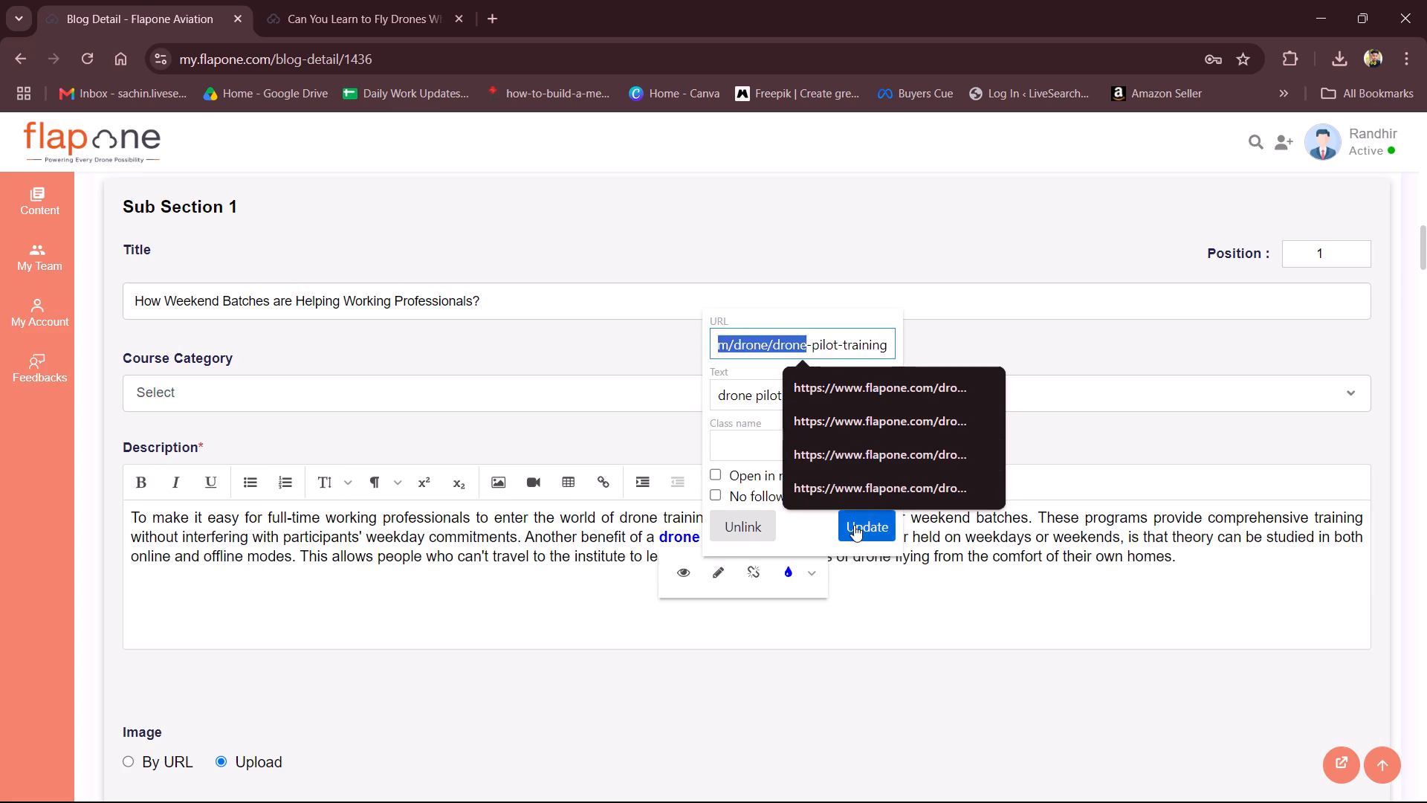
left_click(854, 525)
left_click(648, 687)
Change the "Weekend drone training courses" link text to blue in the Sub Section 2 description.
scroll(641, 703, "down", 5)
scroll(606, 619, "down", 3)
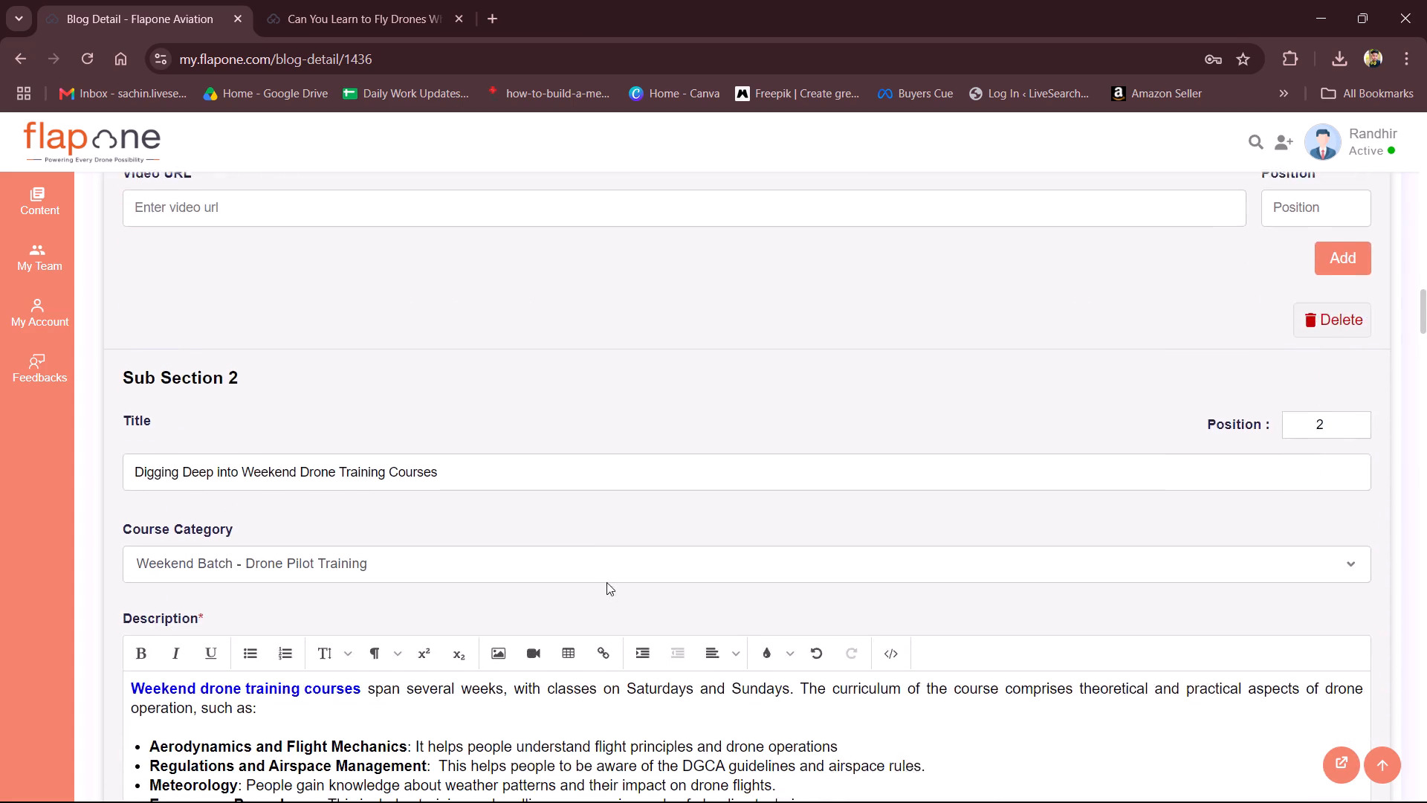
scroll(609, 561, "down", 1)
left_click(223, 337)
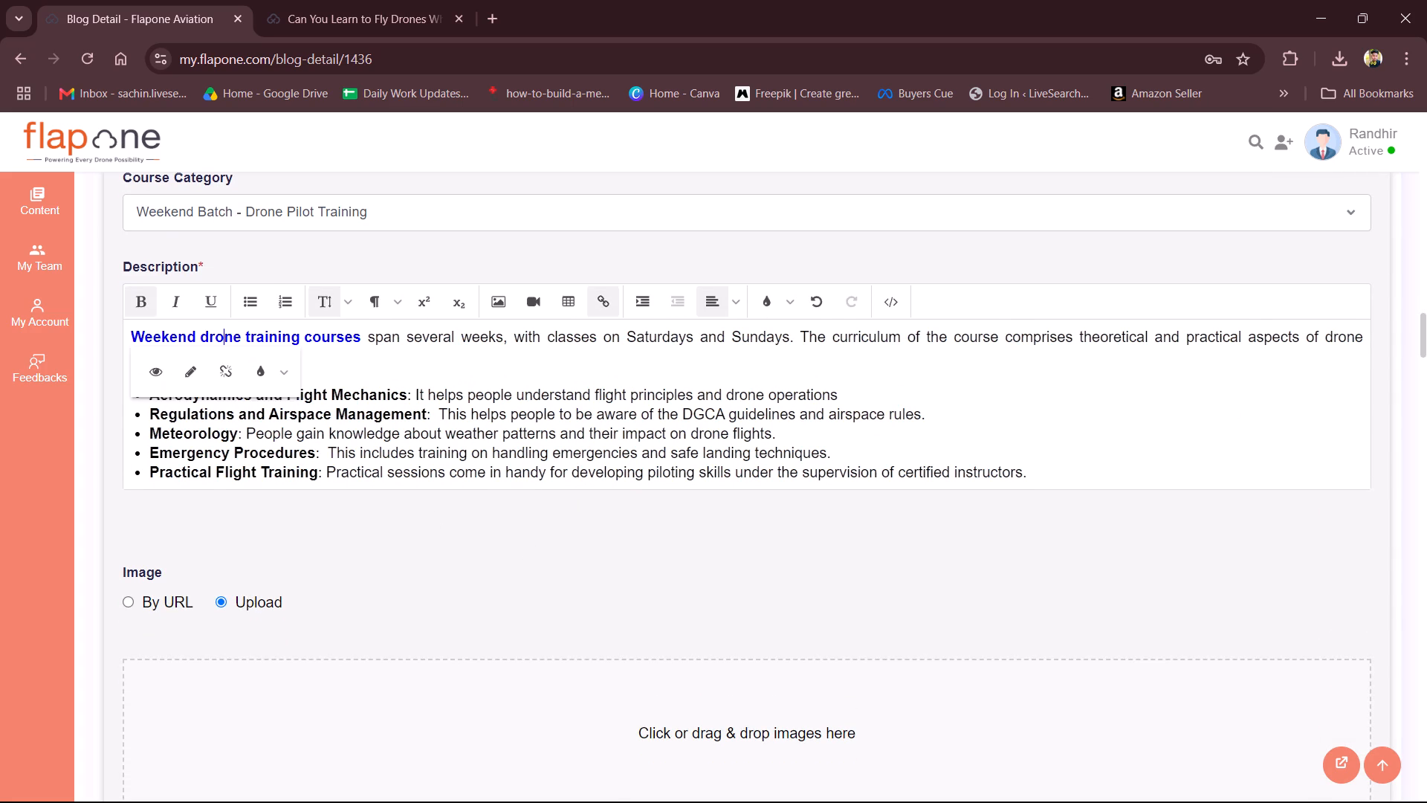
left_click(265, 374)
left_click(388, 410)
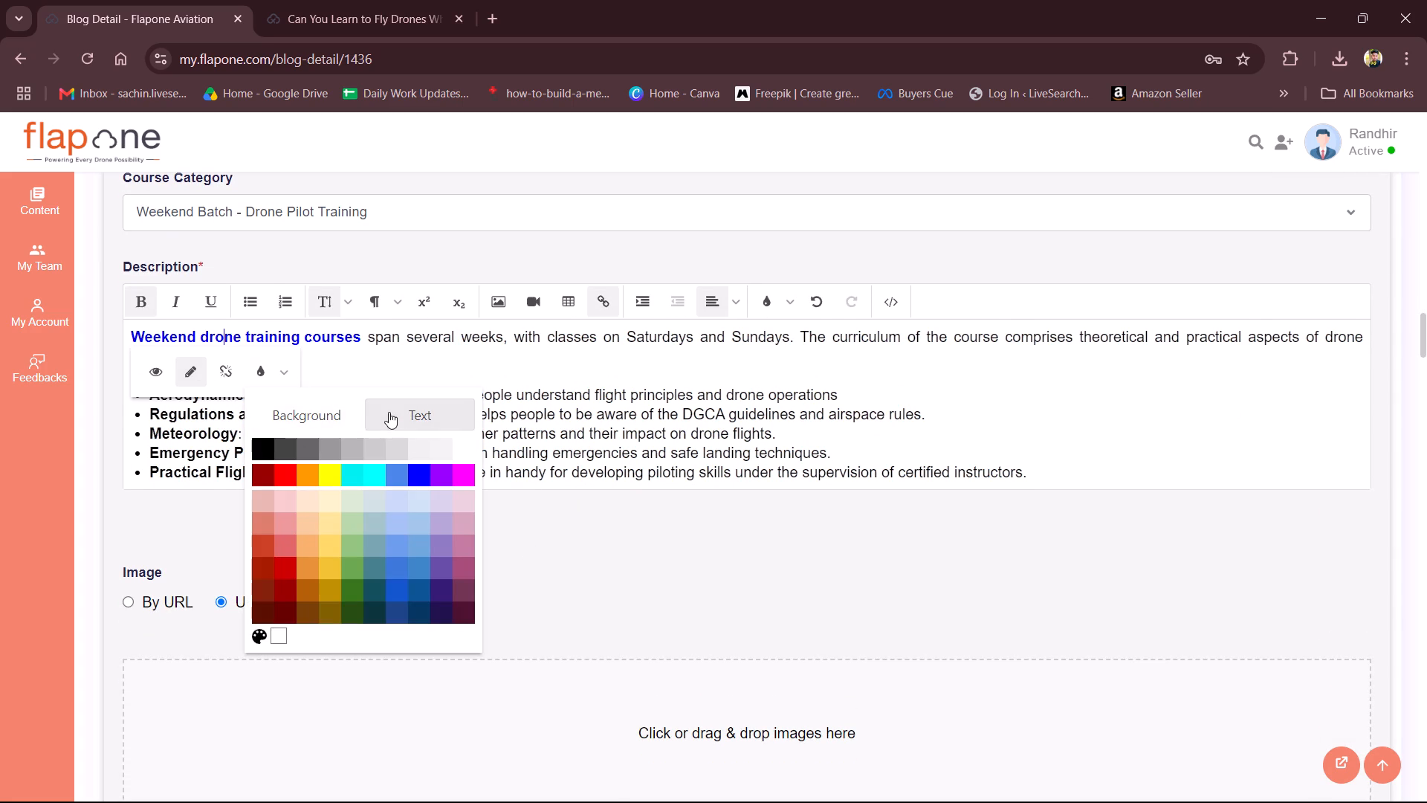
left_click(412, 471)
left_click(258, 381)
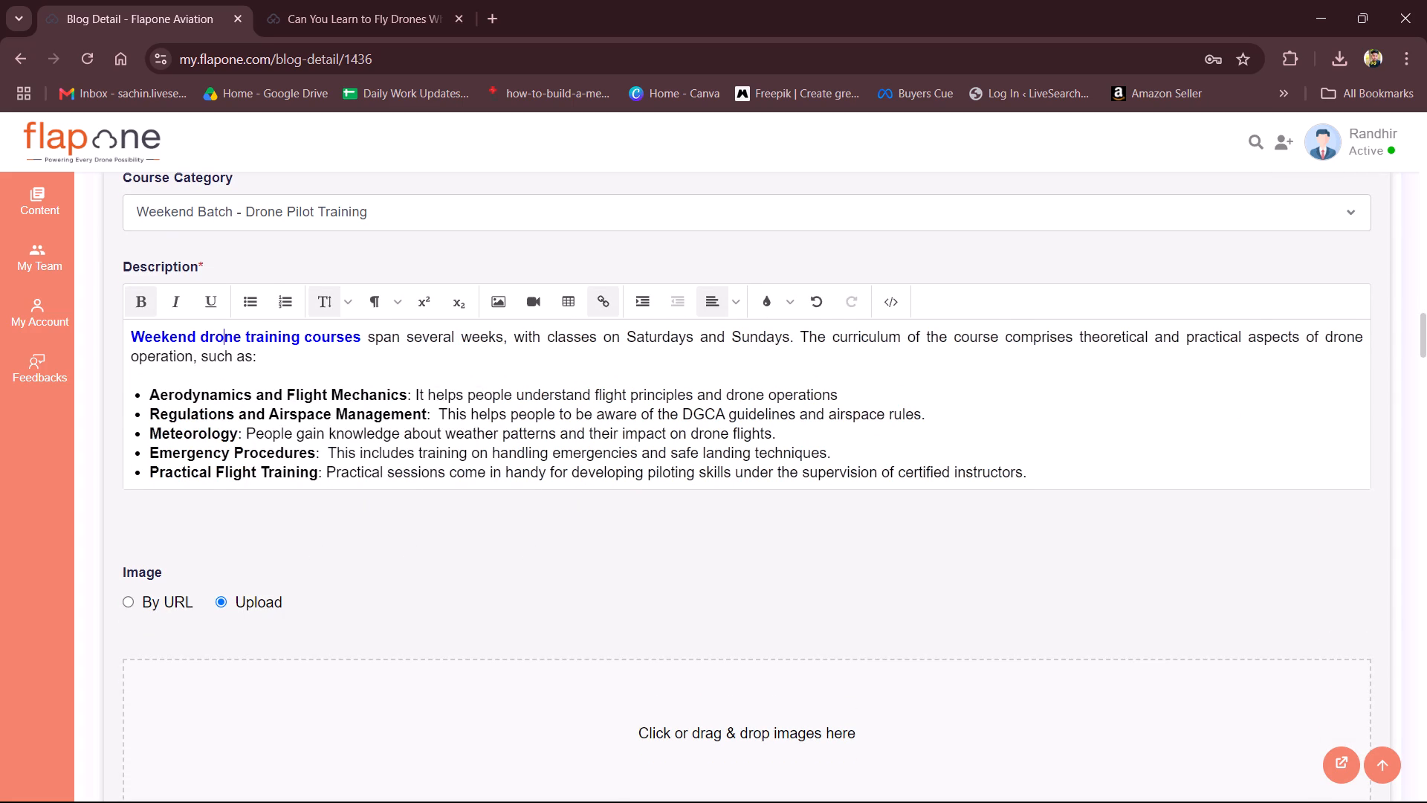
left_click(367, 482)
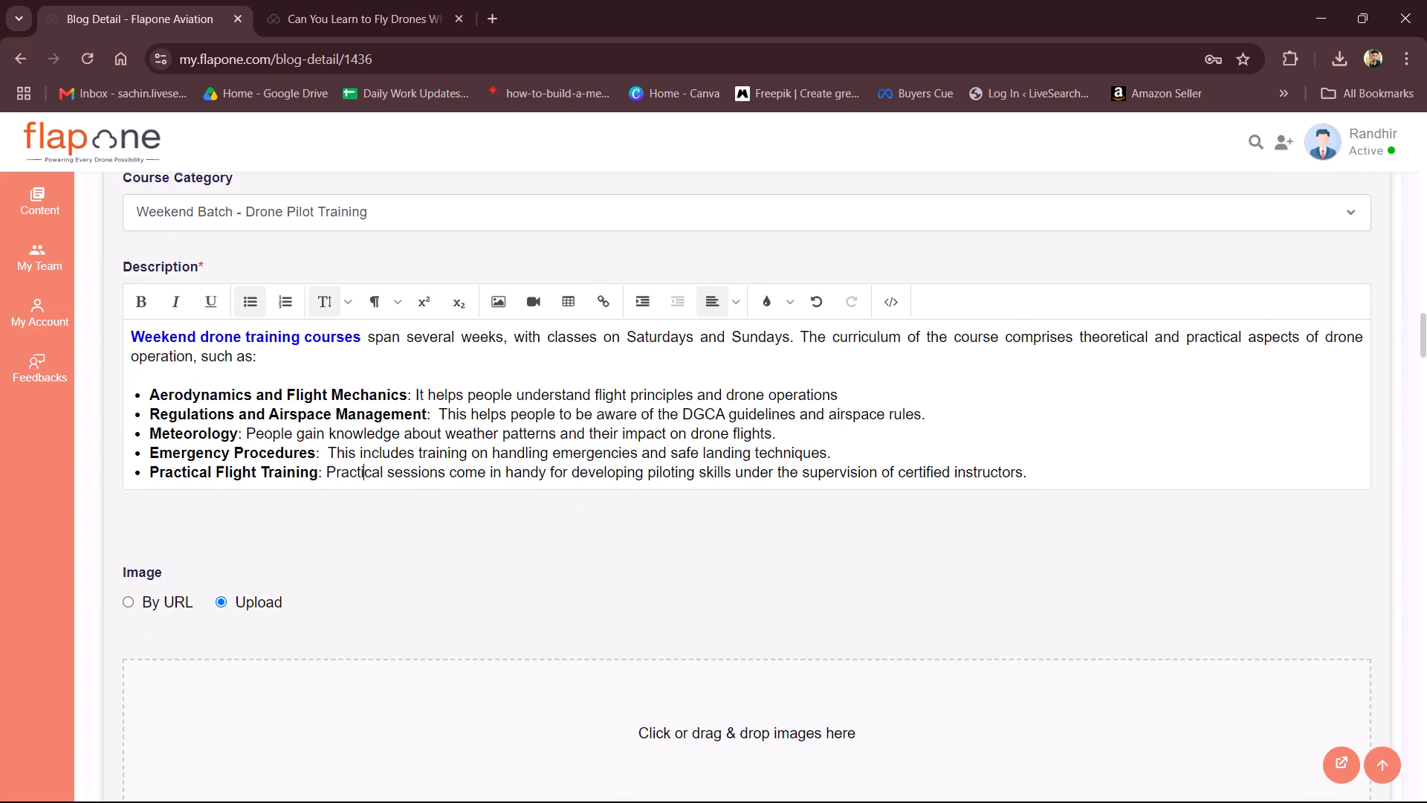
Check the target URL of the "Weekend drone training courses" link in Sub Section 2.
left_click(225, 342)
left_click(199, 378)
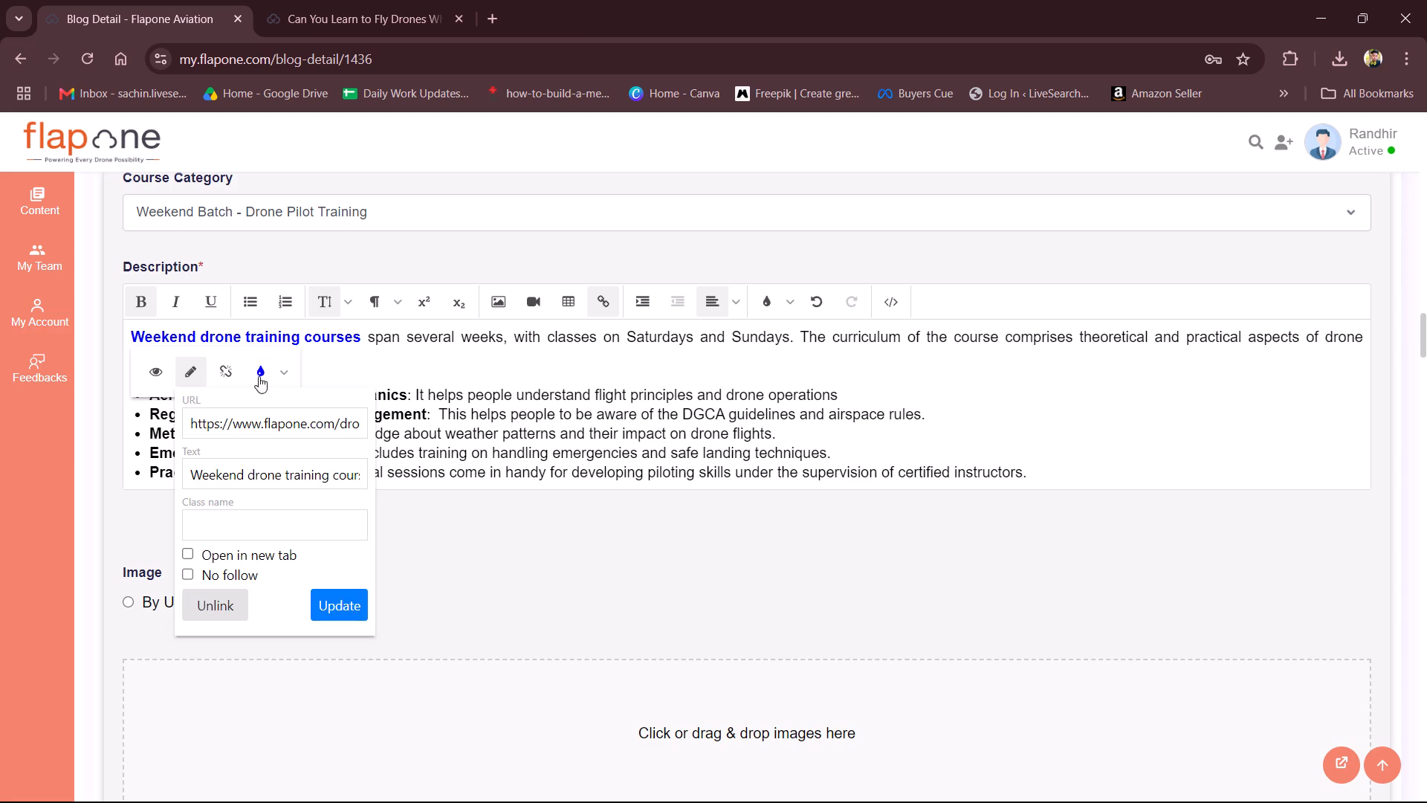
left_click_drag(286, 424, 372, 435)
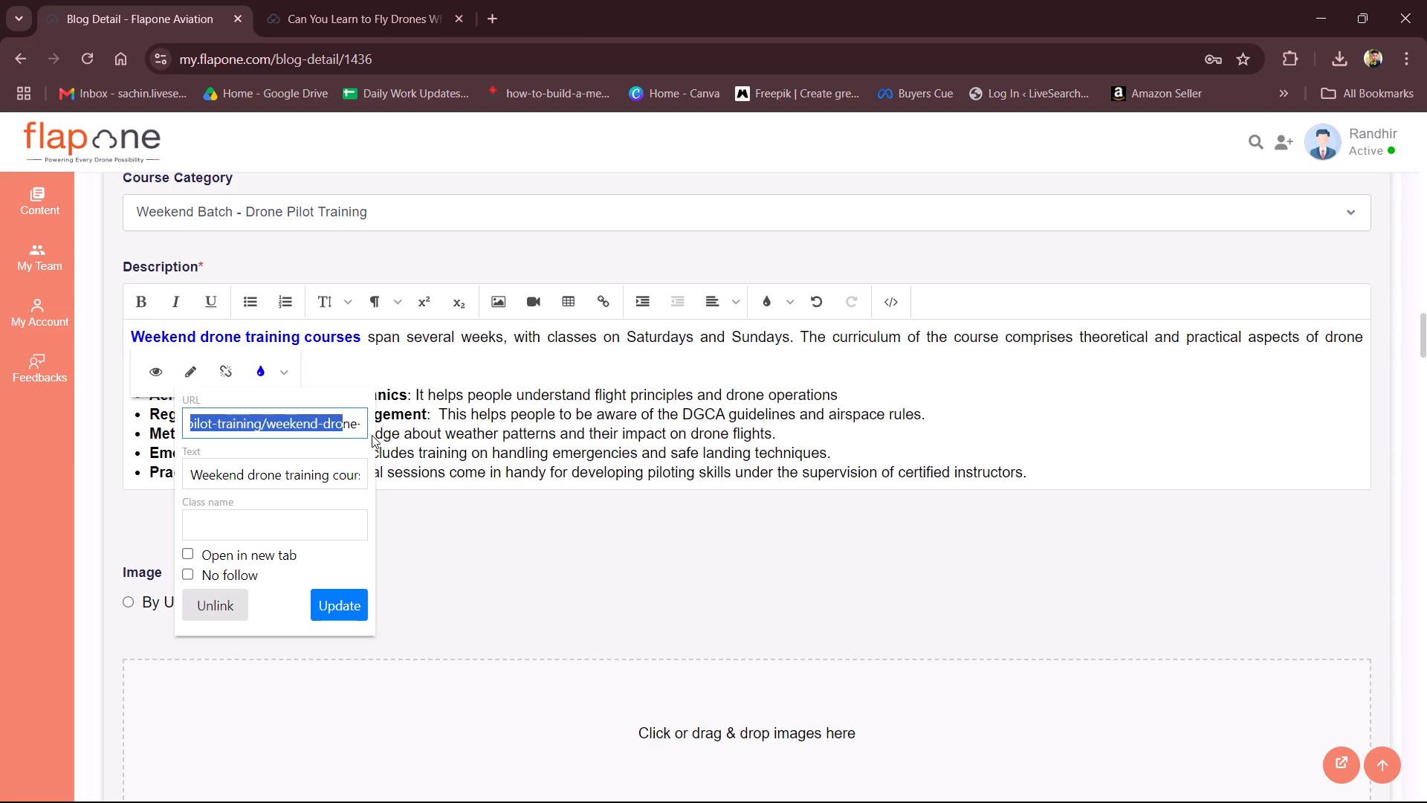
left_click_drag(372, 435, 287, 440)
left_click(340, 602)
left_click(485, 555)
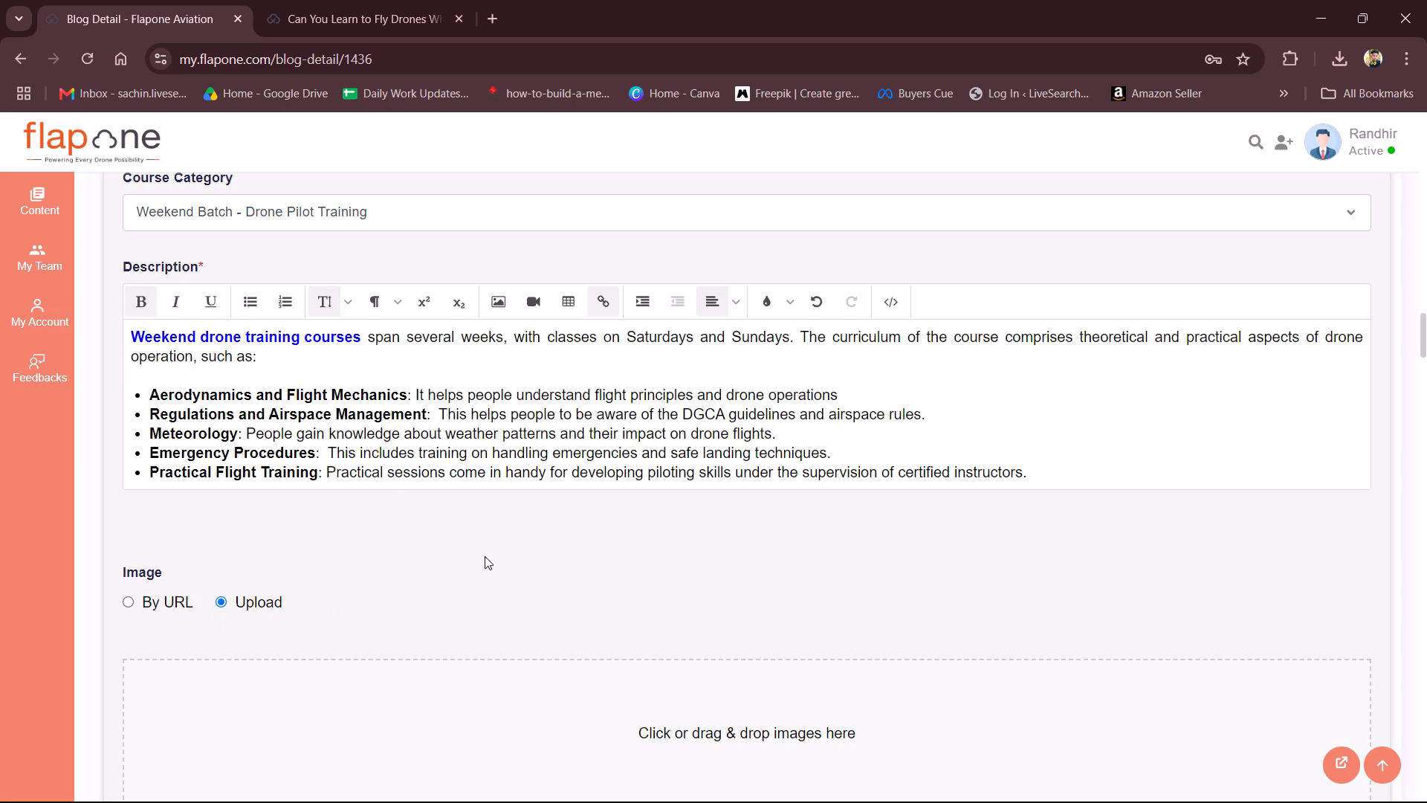
Check the target URL of the "Remote Pilot Certificate" link in the Sub Section 3 description.
scroll(485, 556, "down", 8)
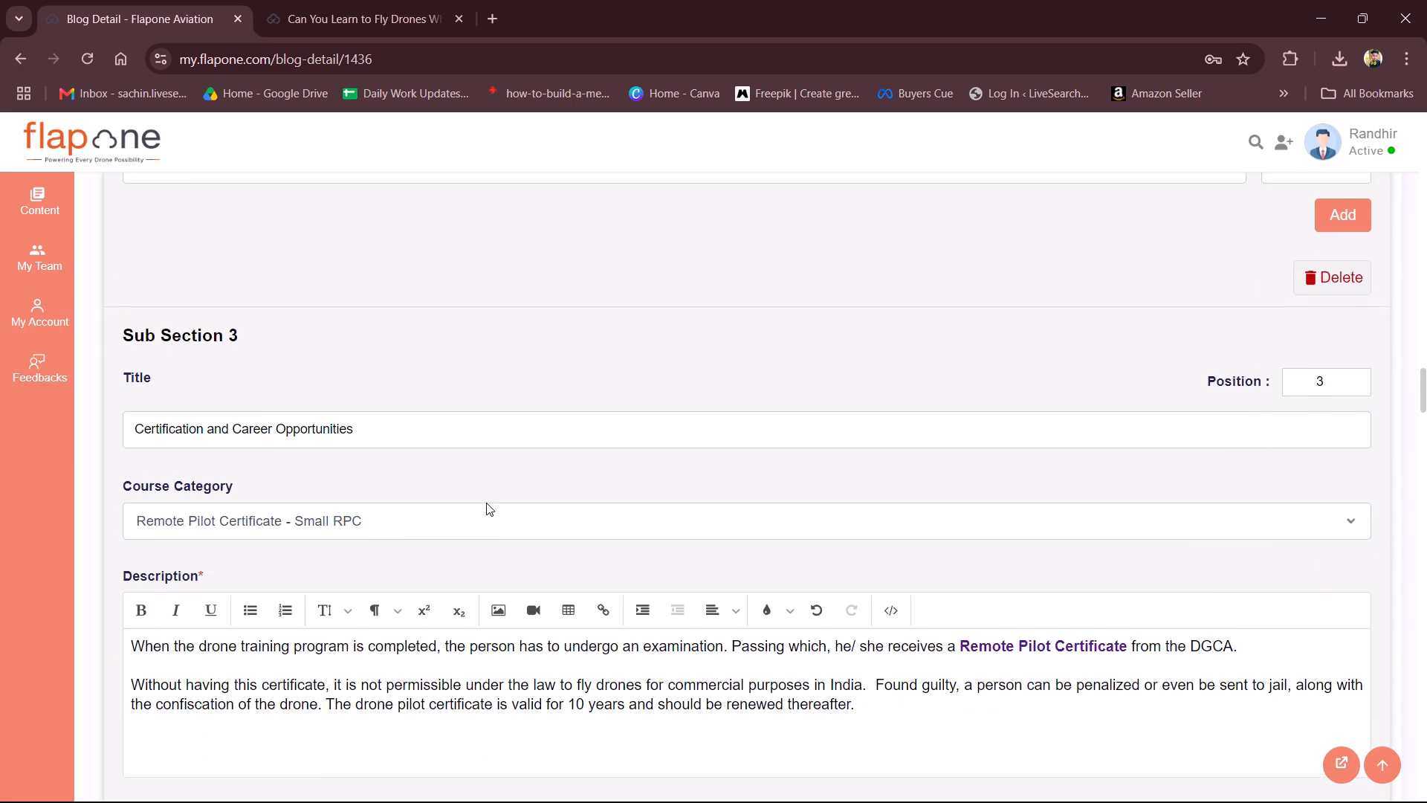
scroll(486, 502, "down", 1)
left_click(991, 405)
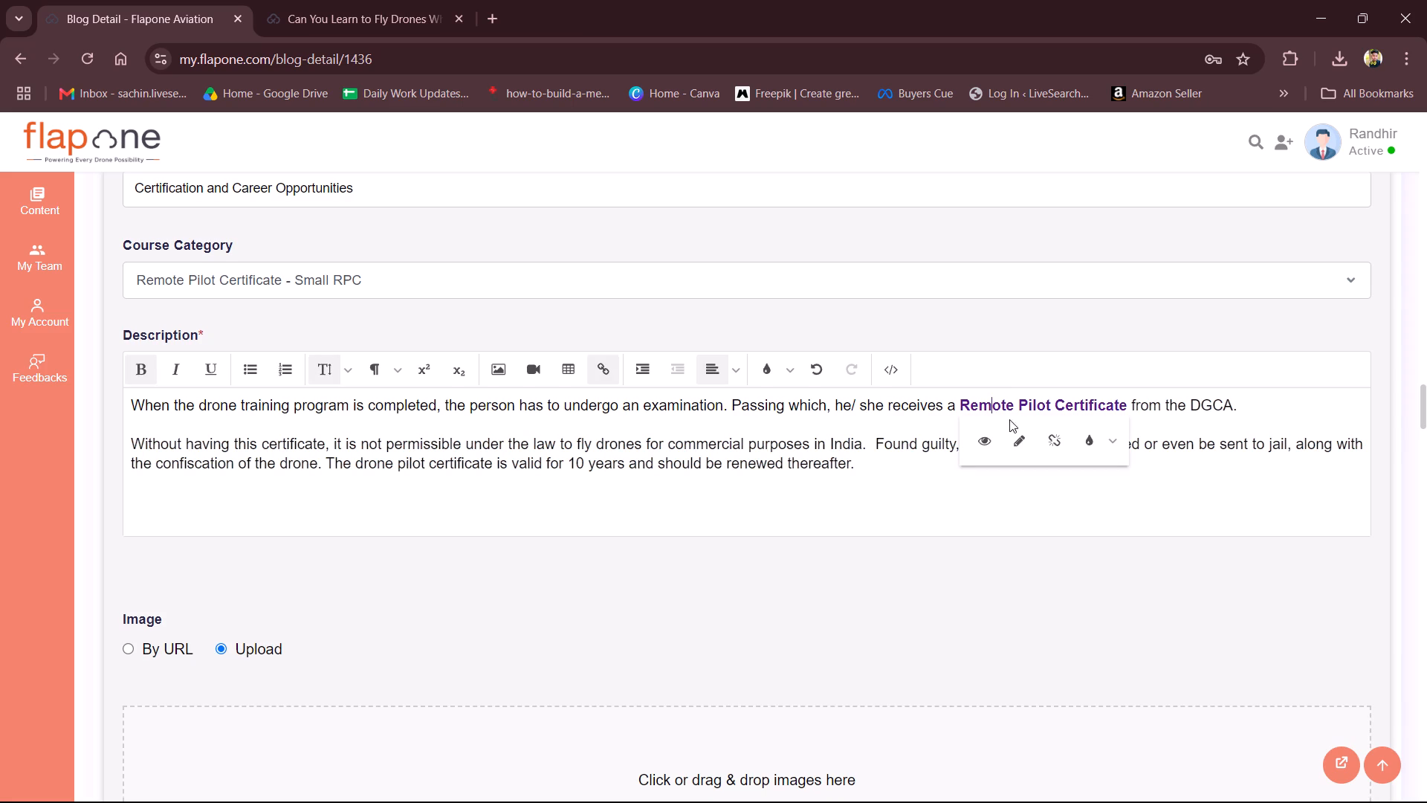
left_click(1018, 434)
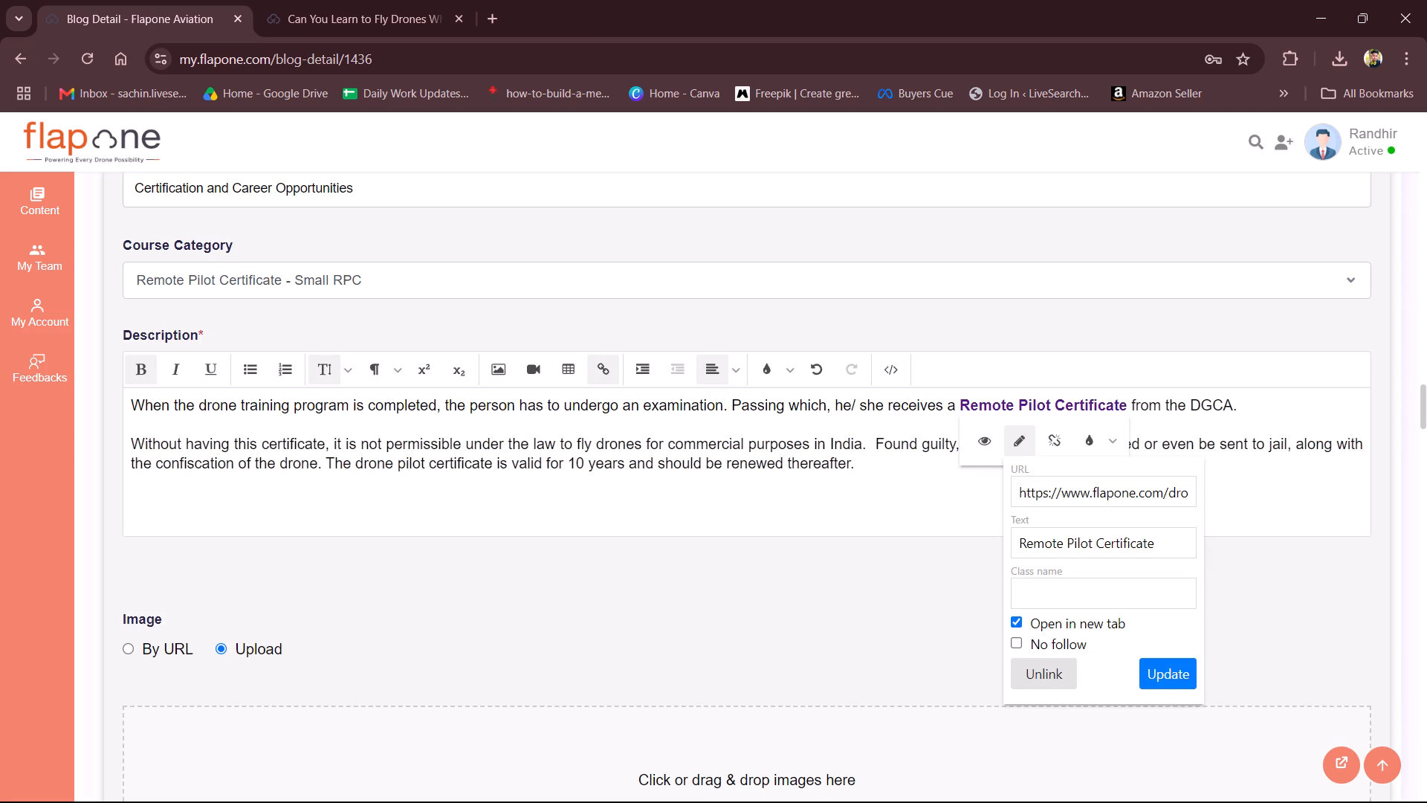
left_click_drag(1096, 495, 1123, 509)
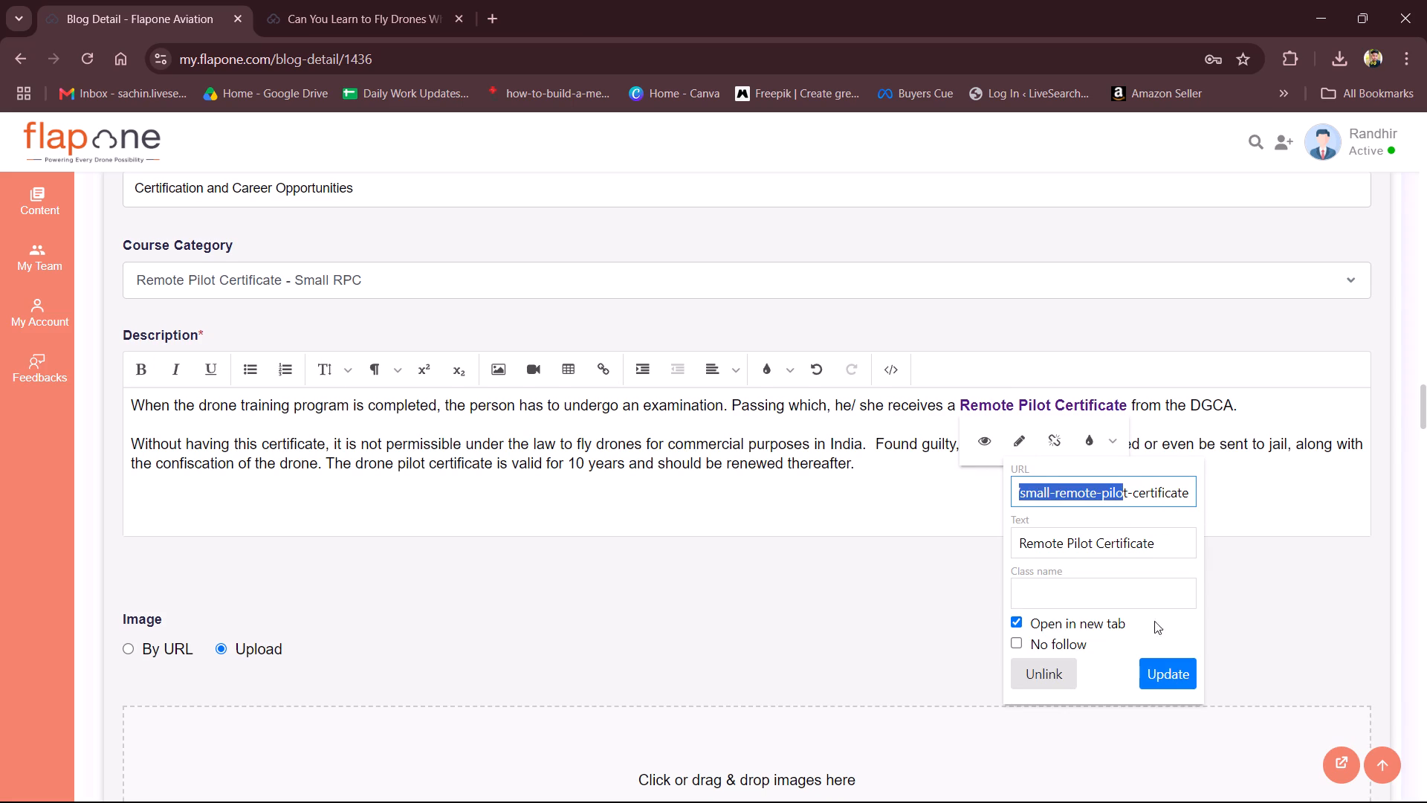
left_click(1171, 669)
Change the "Remote Pilot Certificate" link text to blue in the Sub Section 3 description.
left_click(1084, 437)
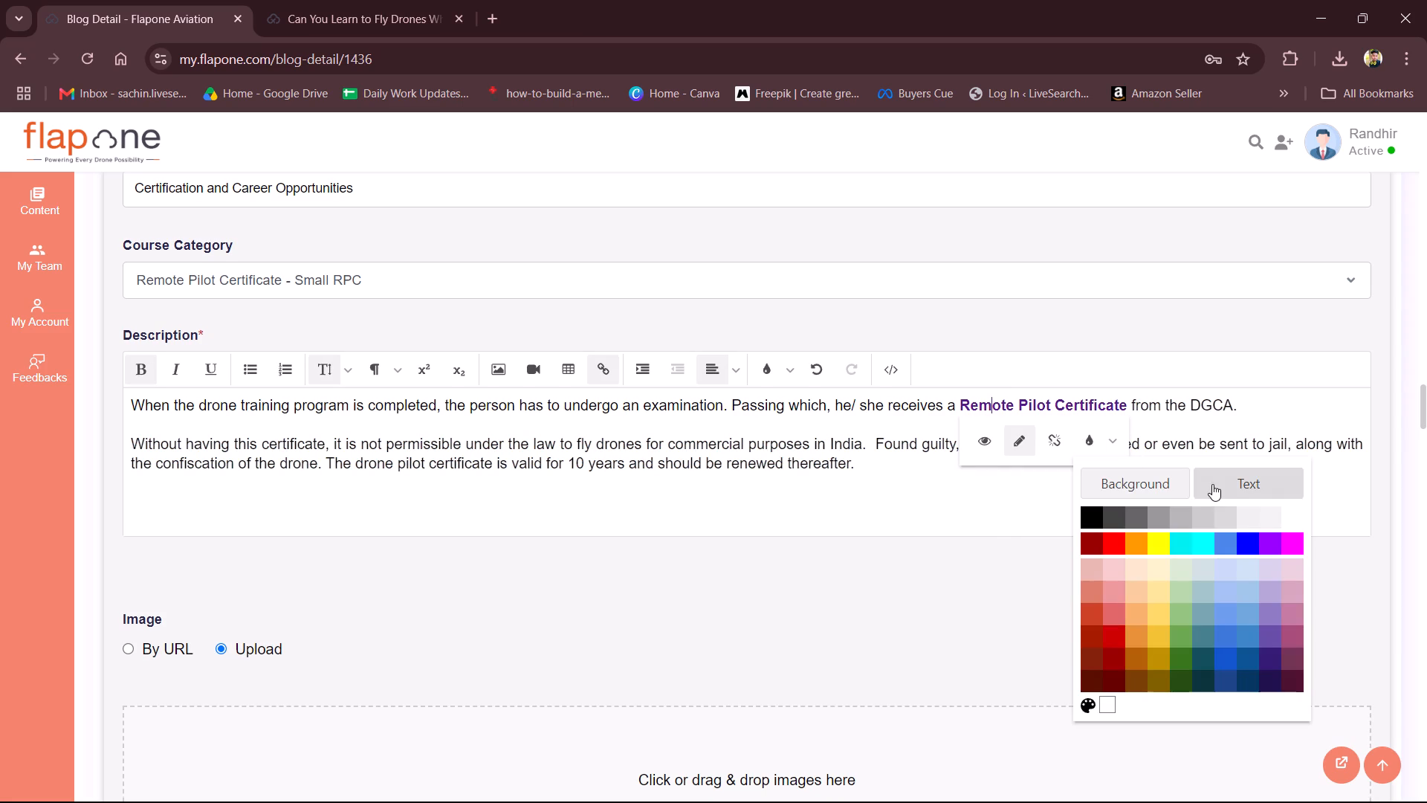
left_click(1223, 483)
left_click(1246, 540)
left_click(560, 616)
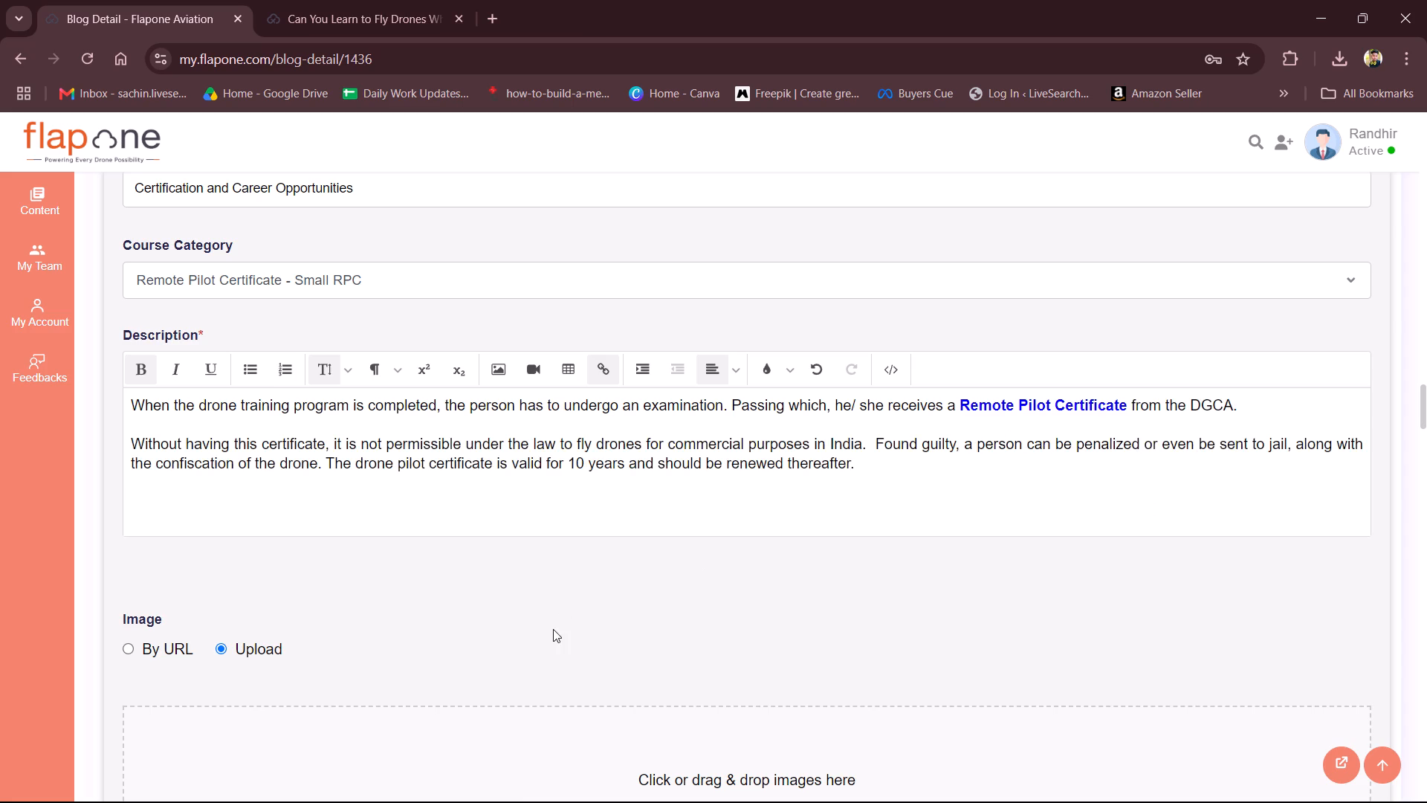
Examine where the linked headings lead in the live blog's "Industries Making Use of Drones in India" section.
scroll(592, 581, "down", 6)
scroll(636, 512, "down", 9)
scroll(501, 484, "down", 4)
scroll(349, 482, "down", 1)
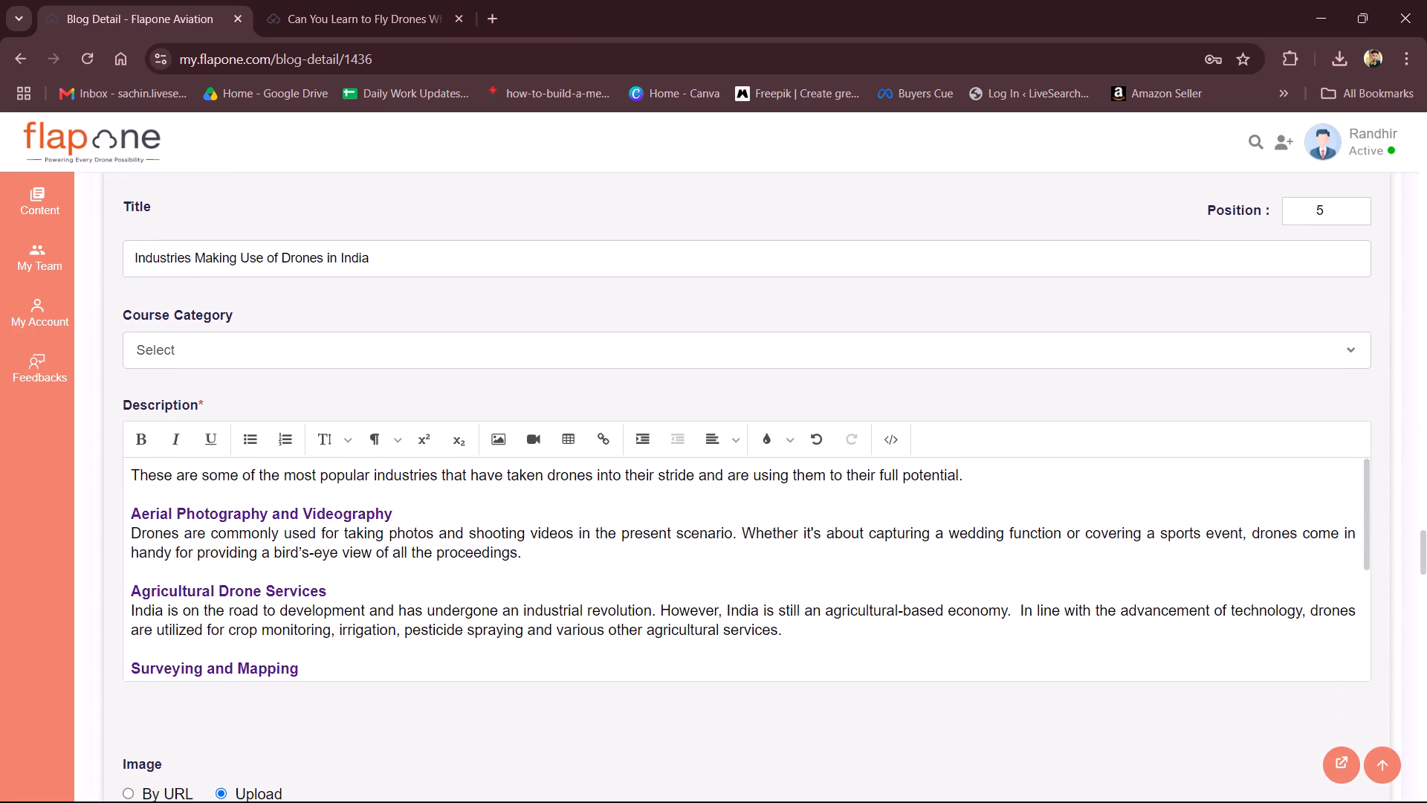
left_click(404, 0)
scroll(230, 469, "down", 7)
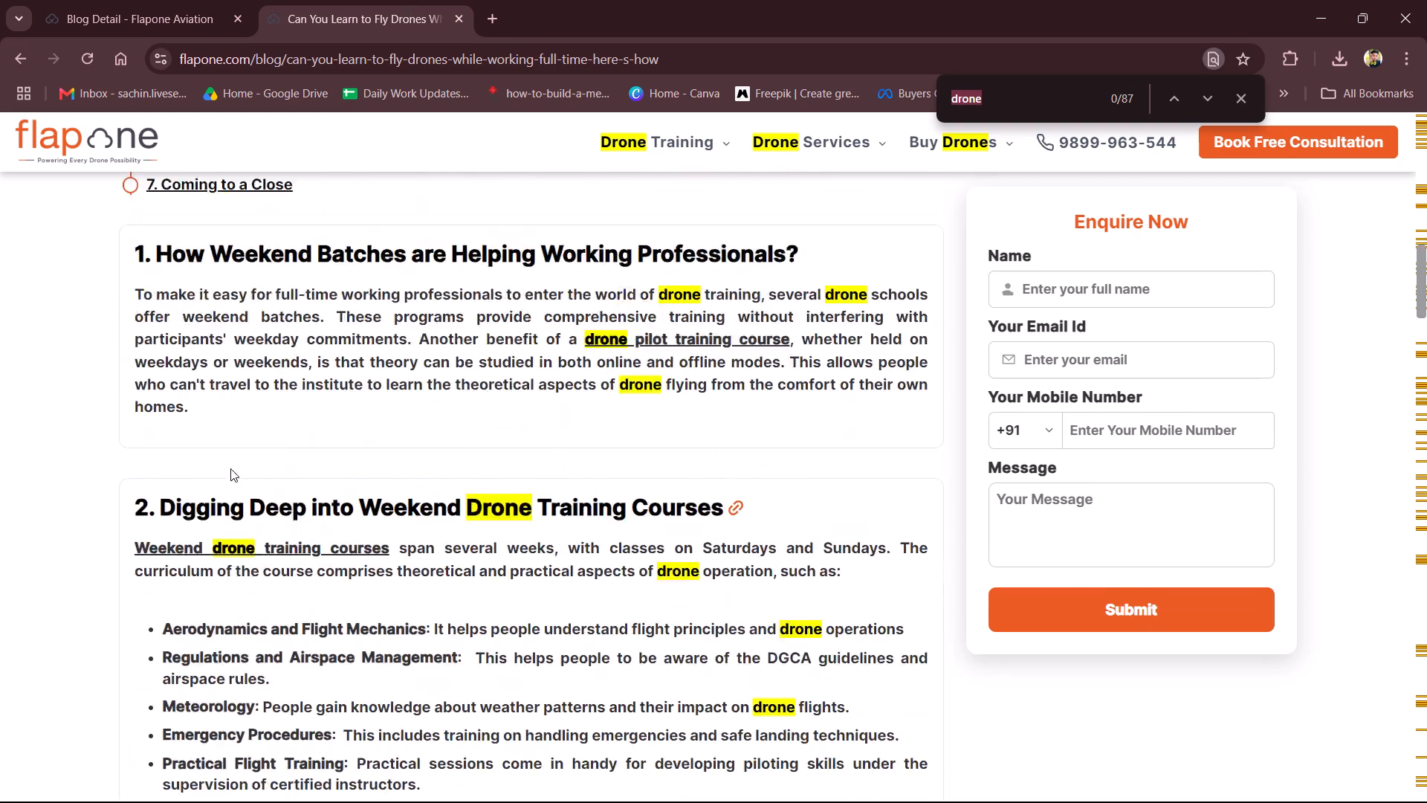
scroll(230, 468, "down", 5)
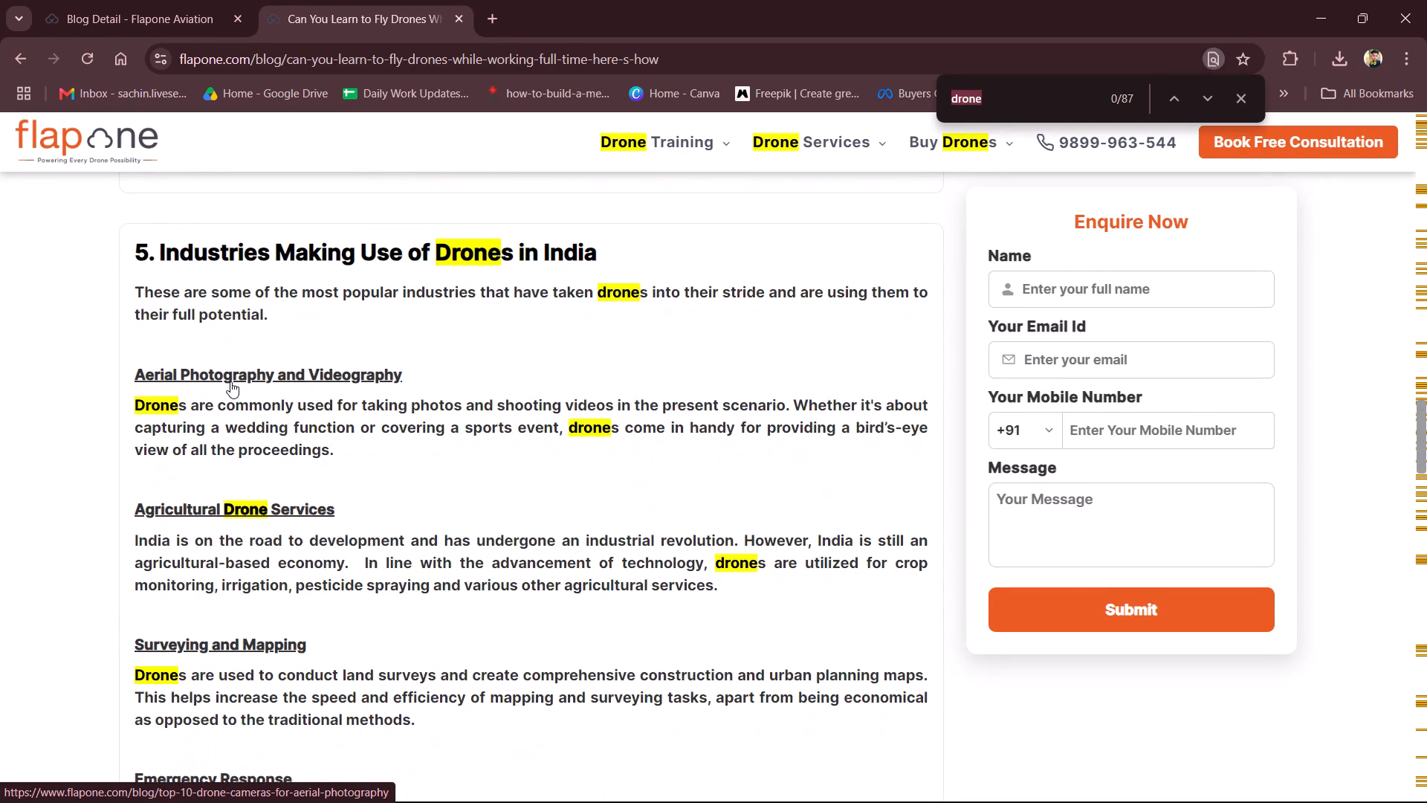
Open the "Aerial Photography and Videography" link for editing, and copy its mapped drone-services URL from the Keyword - URL Mapping sheet by searching for "photo".
left_click(140, 0)
left_click(228, 507)
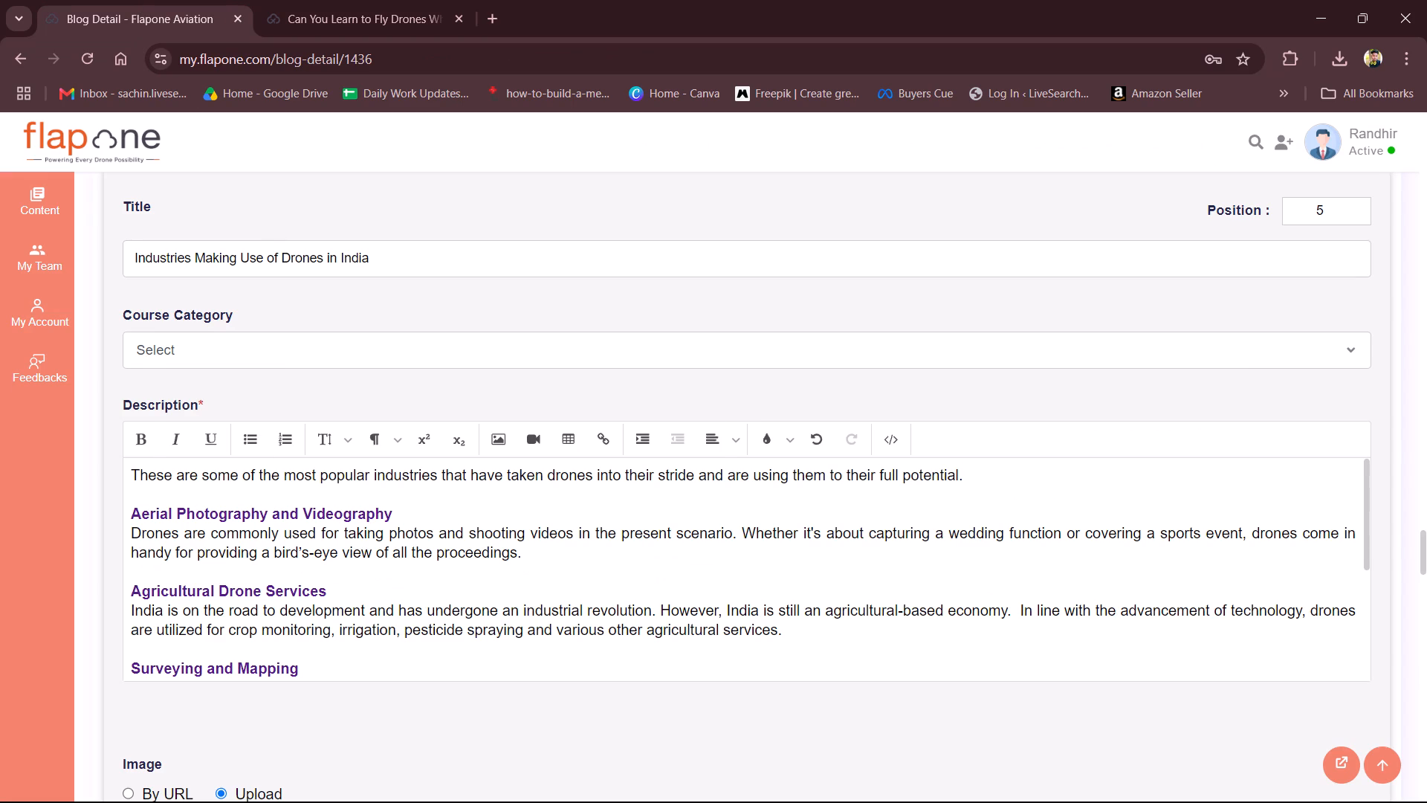
left_click(187, 549)
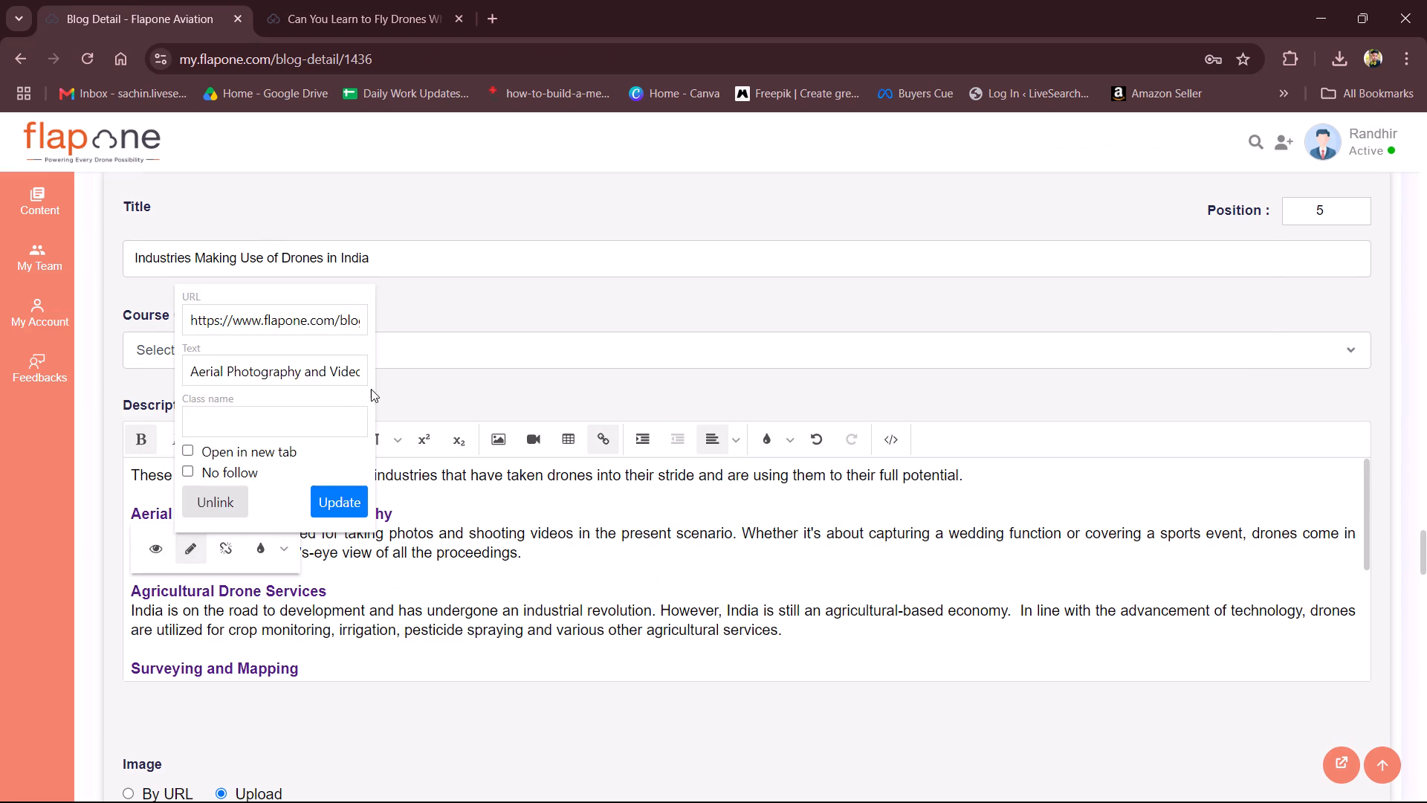
key("alt+Tab")
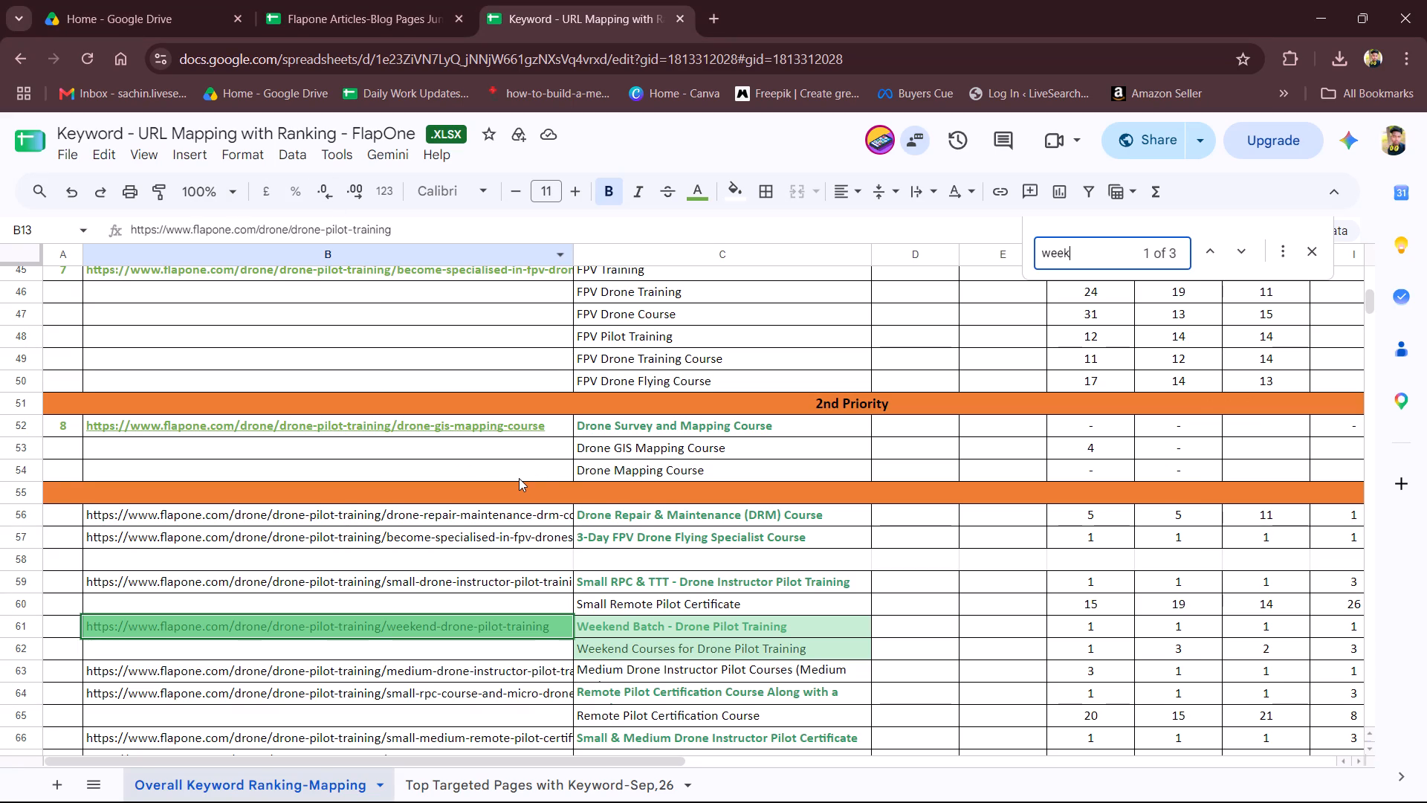
key("ctrl+a")
type("photo")
scroll(456, 662, "down", 2)
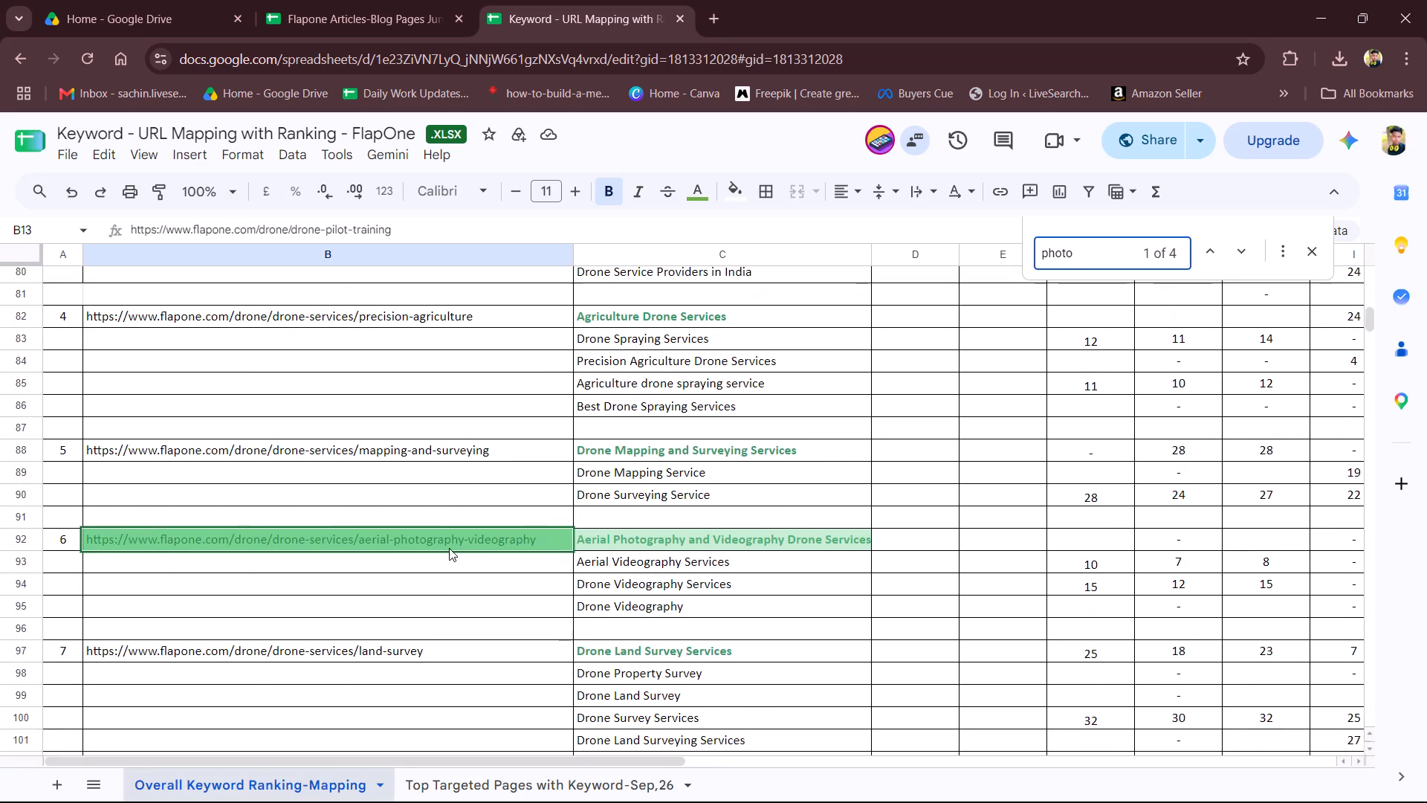
triple_click(449, 549)
triple_click(452, 542)
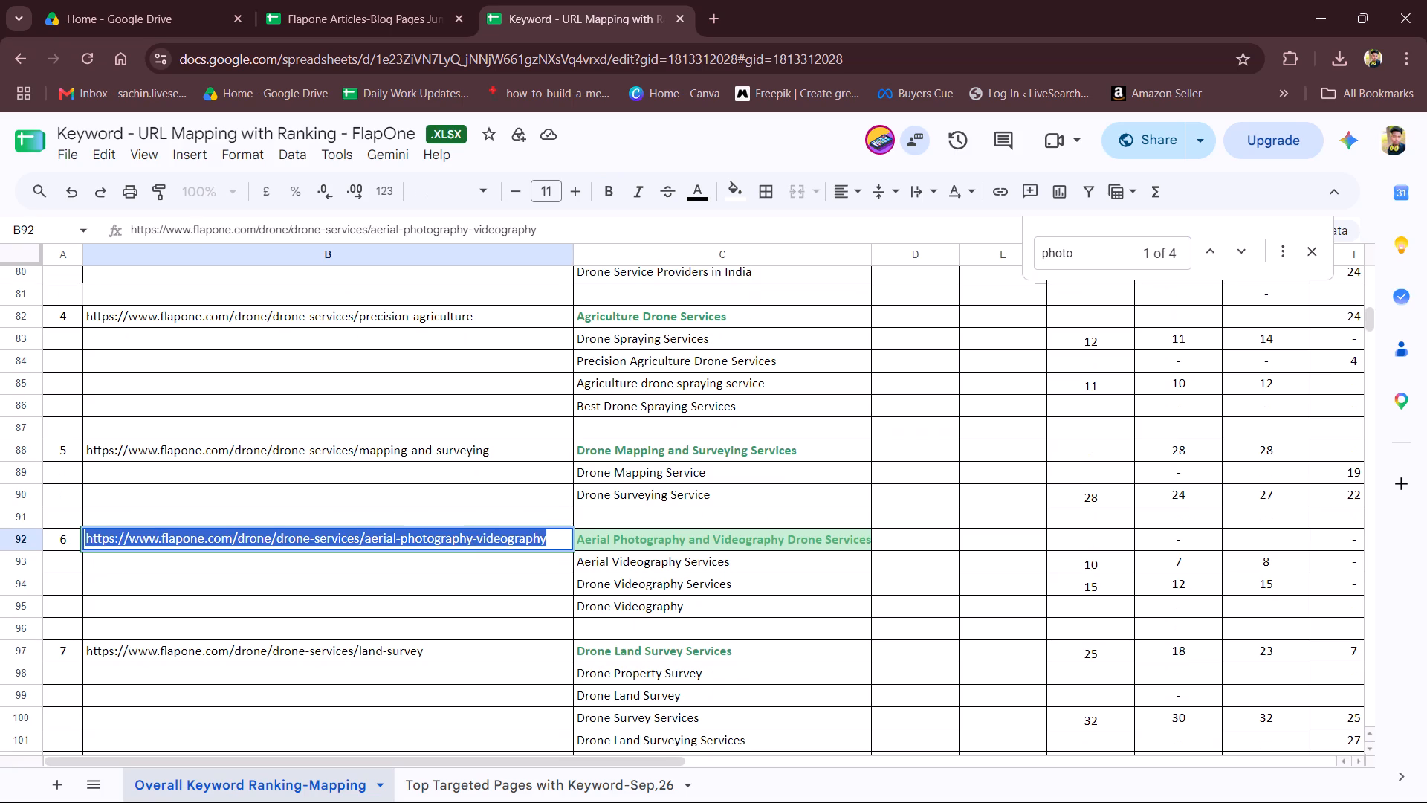
key("ctrl+c")
key("alt+Tab")
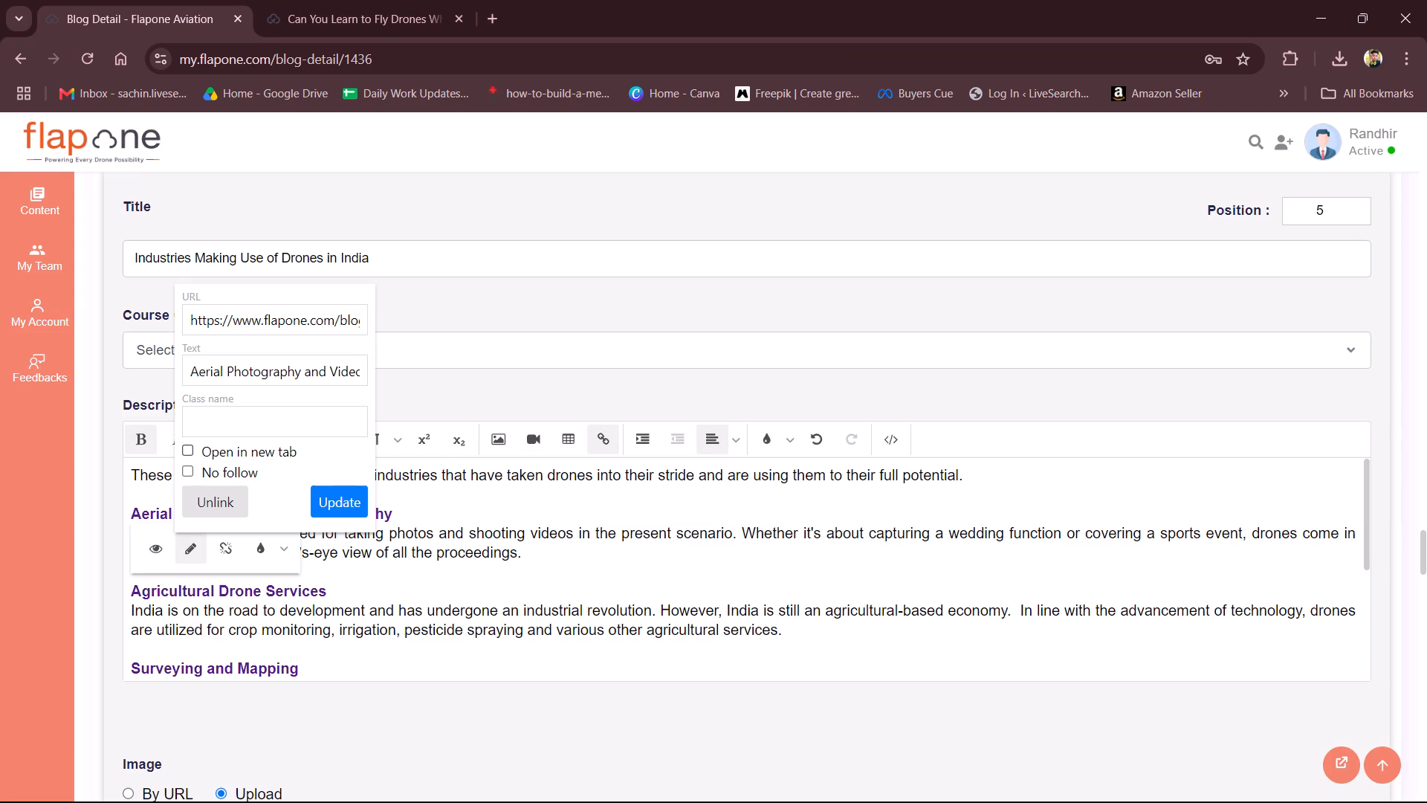
left_click(282, 321)
key("ctrl+a")
key("BackSpace")
key("ctrl+v")
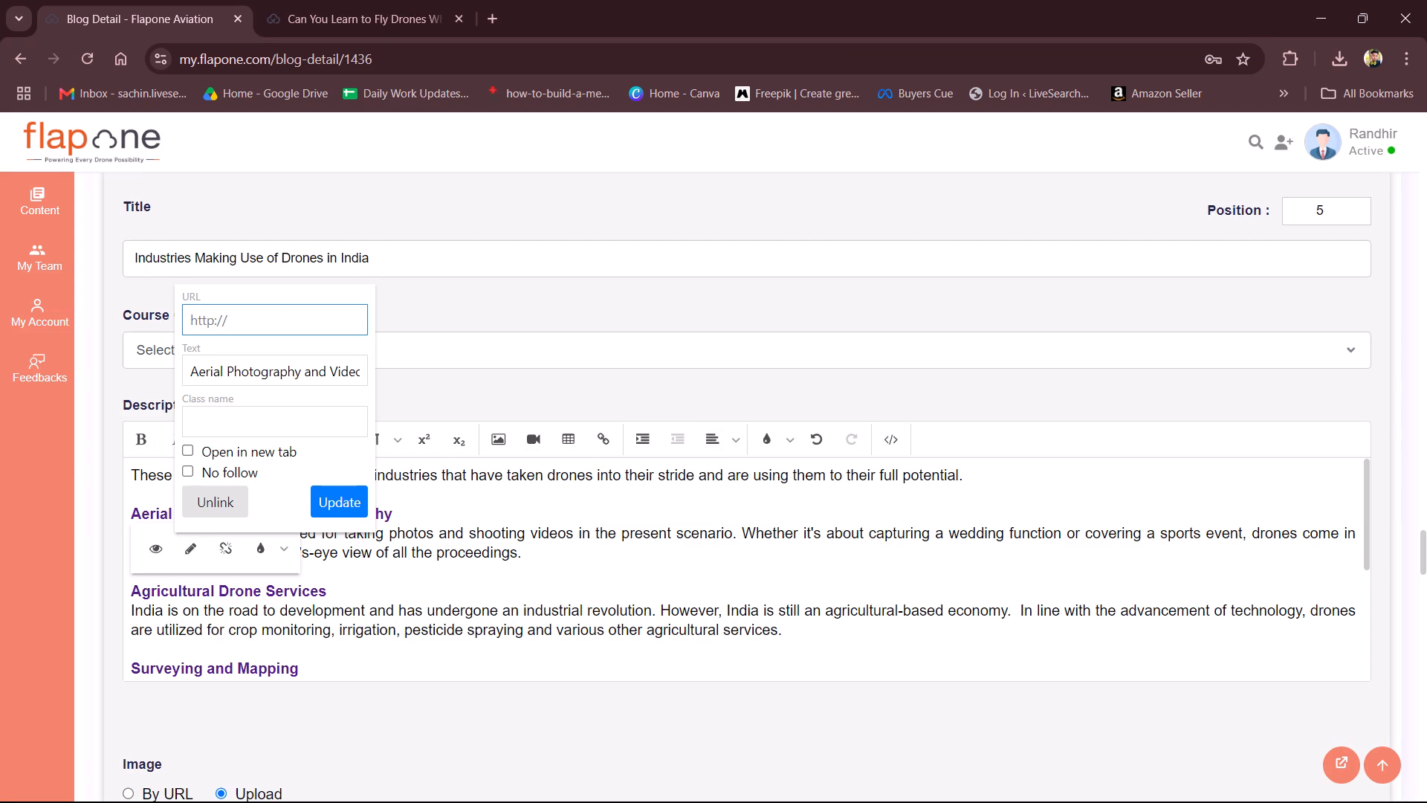
key("Return")
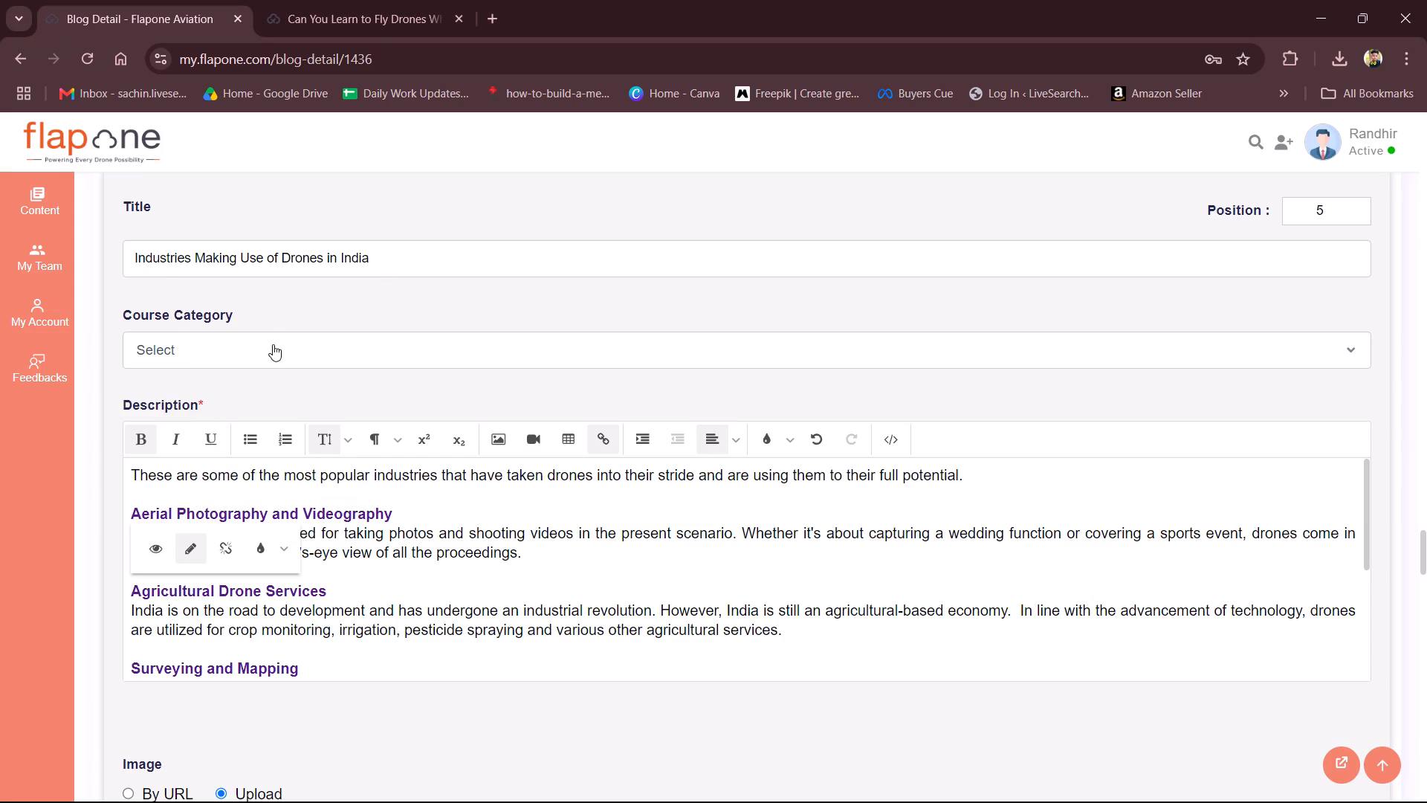
Change the "Aerial Photography and Videography" link text to blue.
left_click(260, 548)
left_click(404, 292)
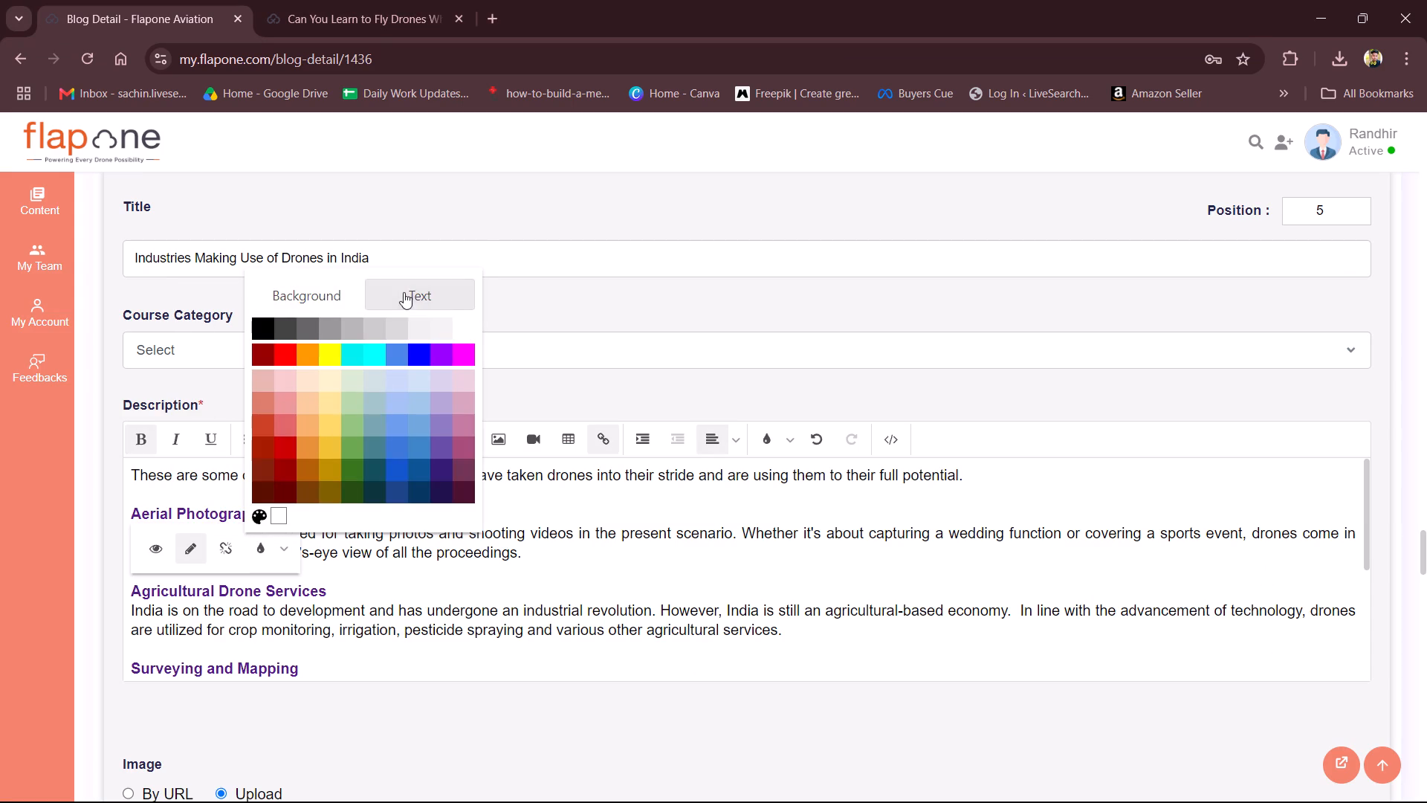
left_click(428, 355)
left_click(243, 590)
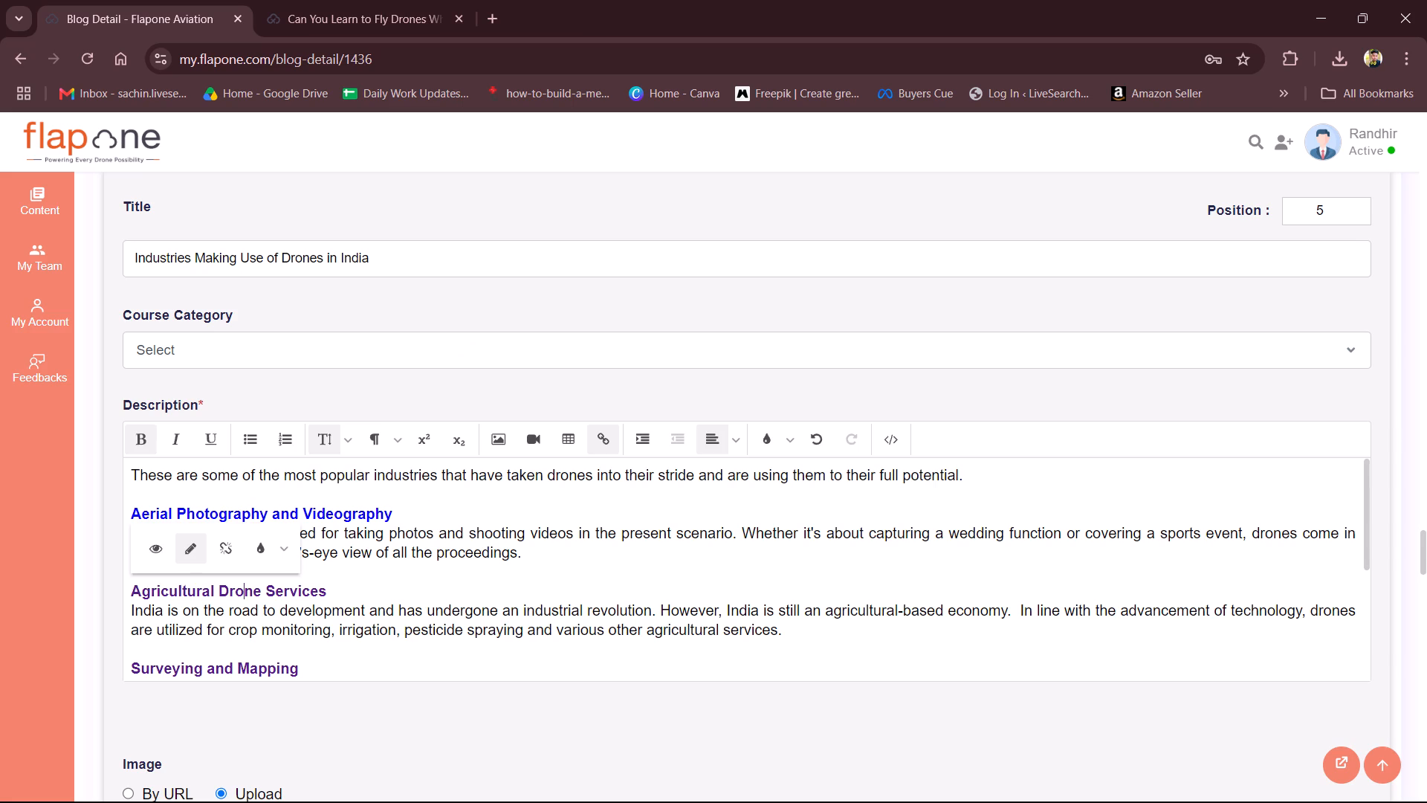
left_click(195, 630)
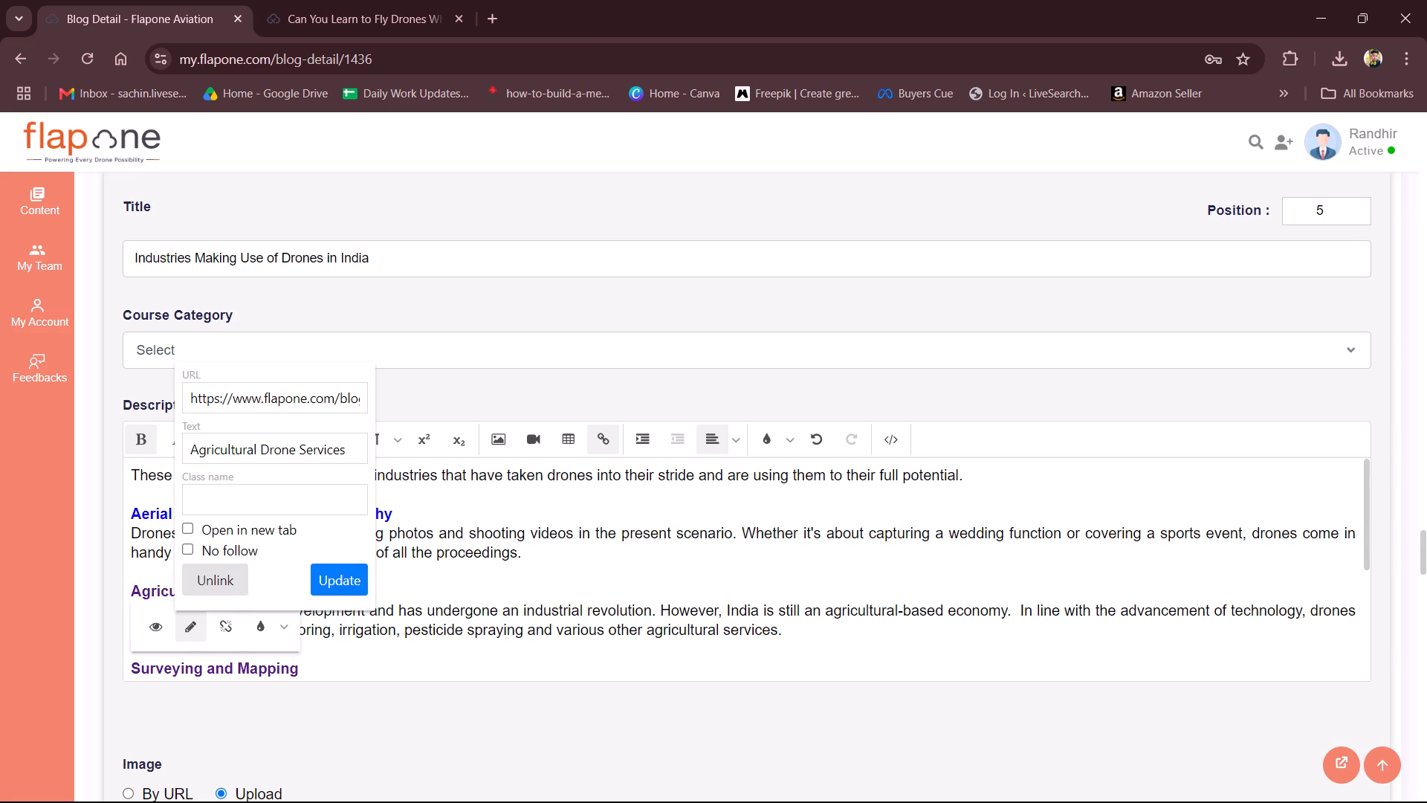
left_click(266, 404)
key("alt+Tab")
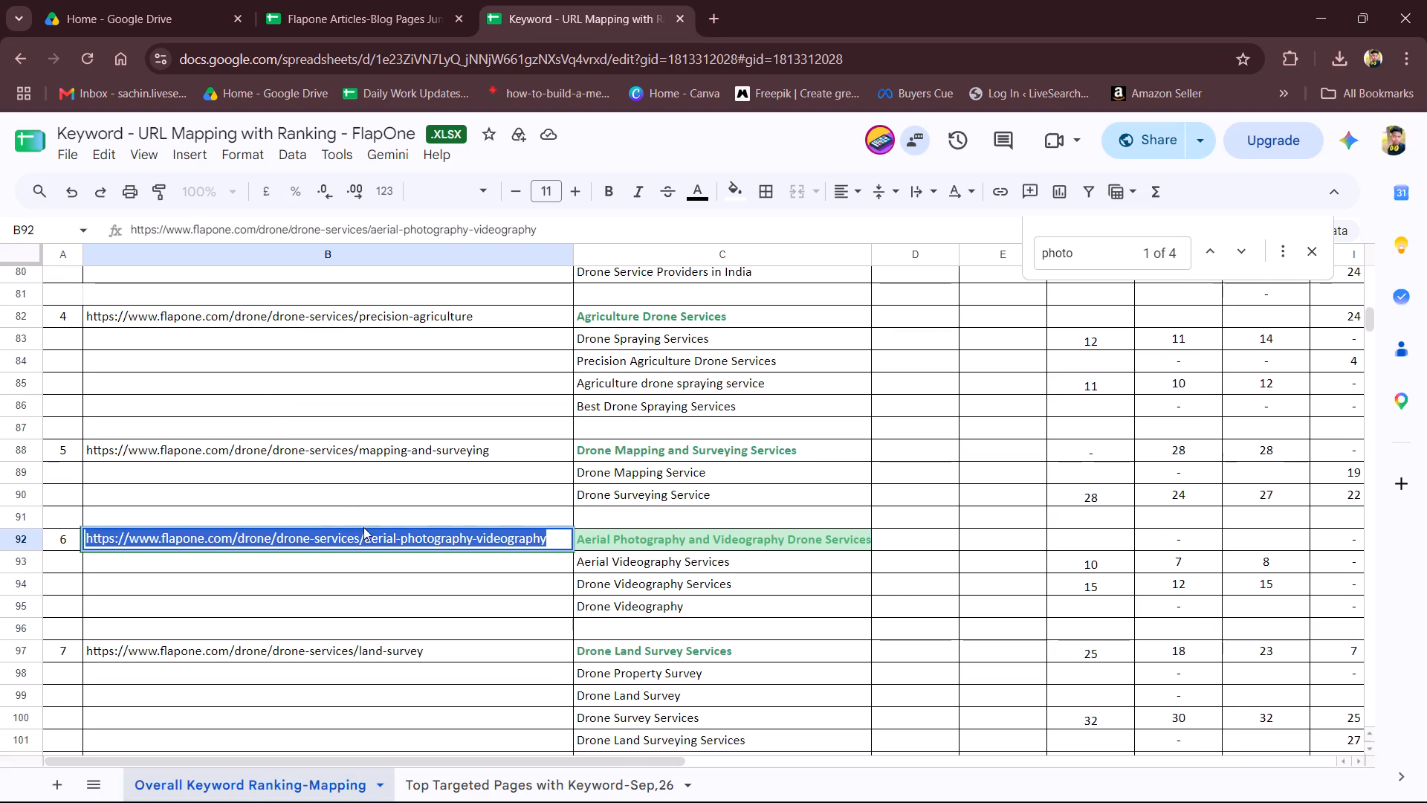
left_click(436, 576)
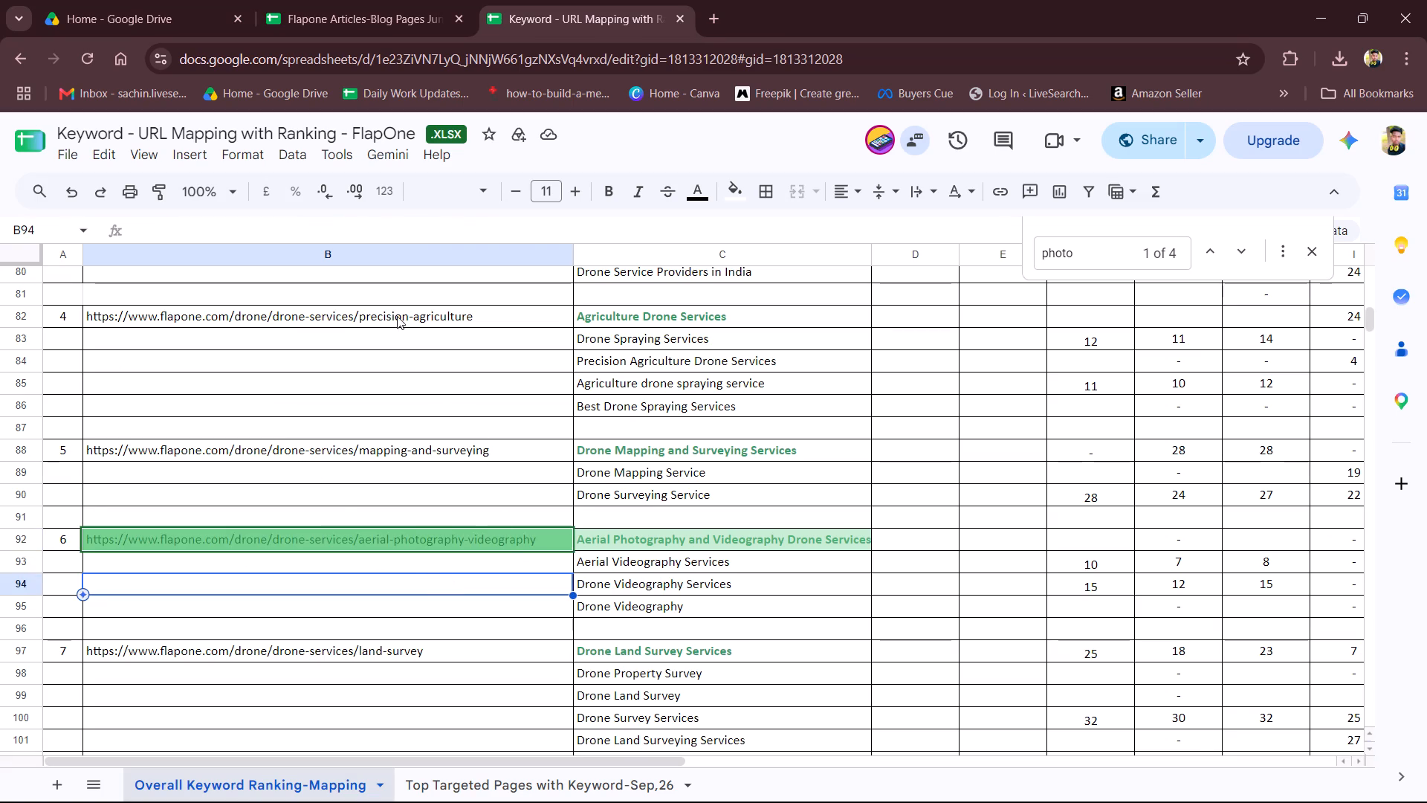
triple_click(396, 312)
key("ctrl+c")
key("alt+Tab")
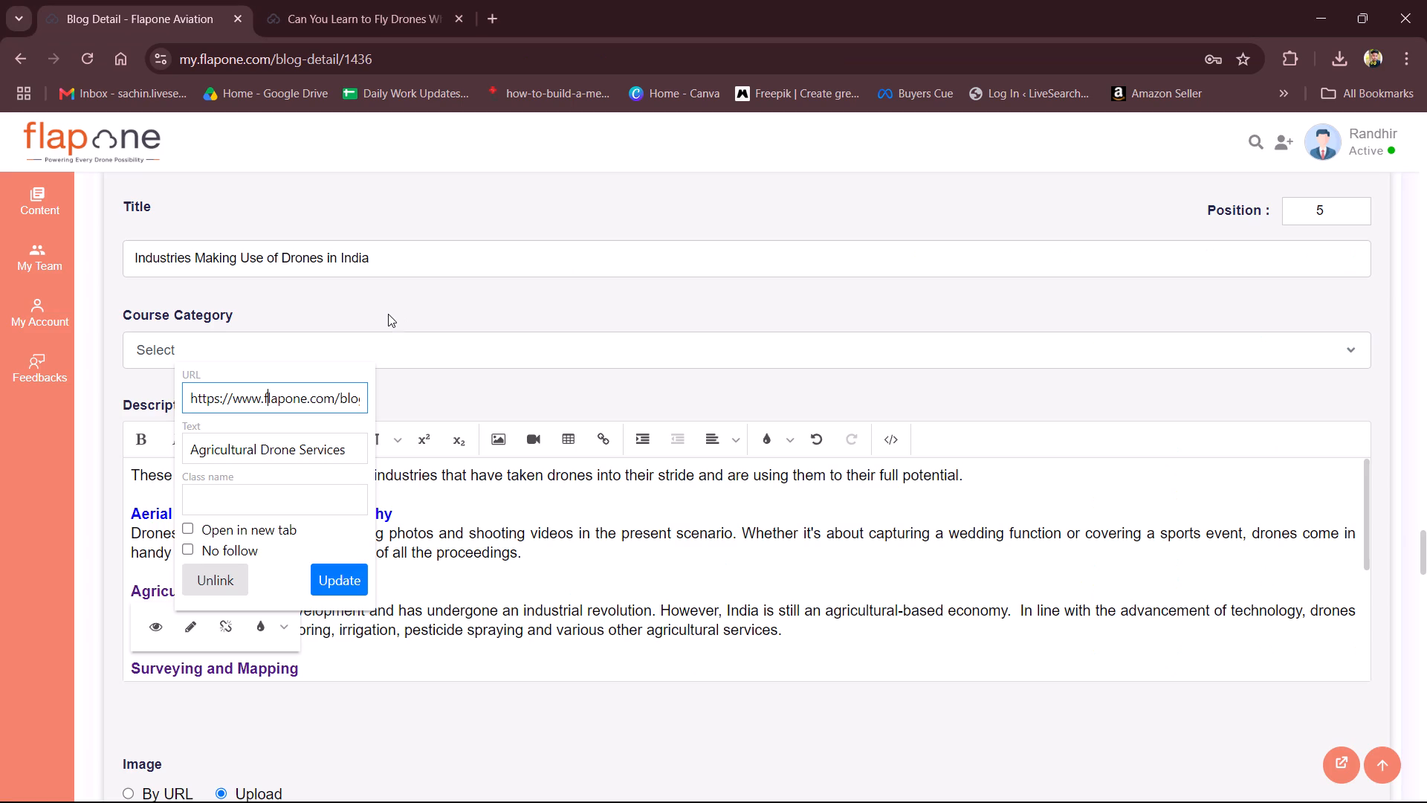
key("ctrl+a")
key("BackSpace")
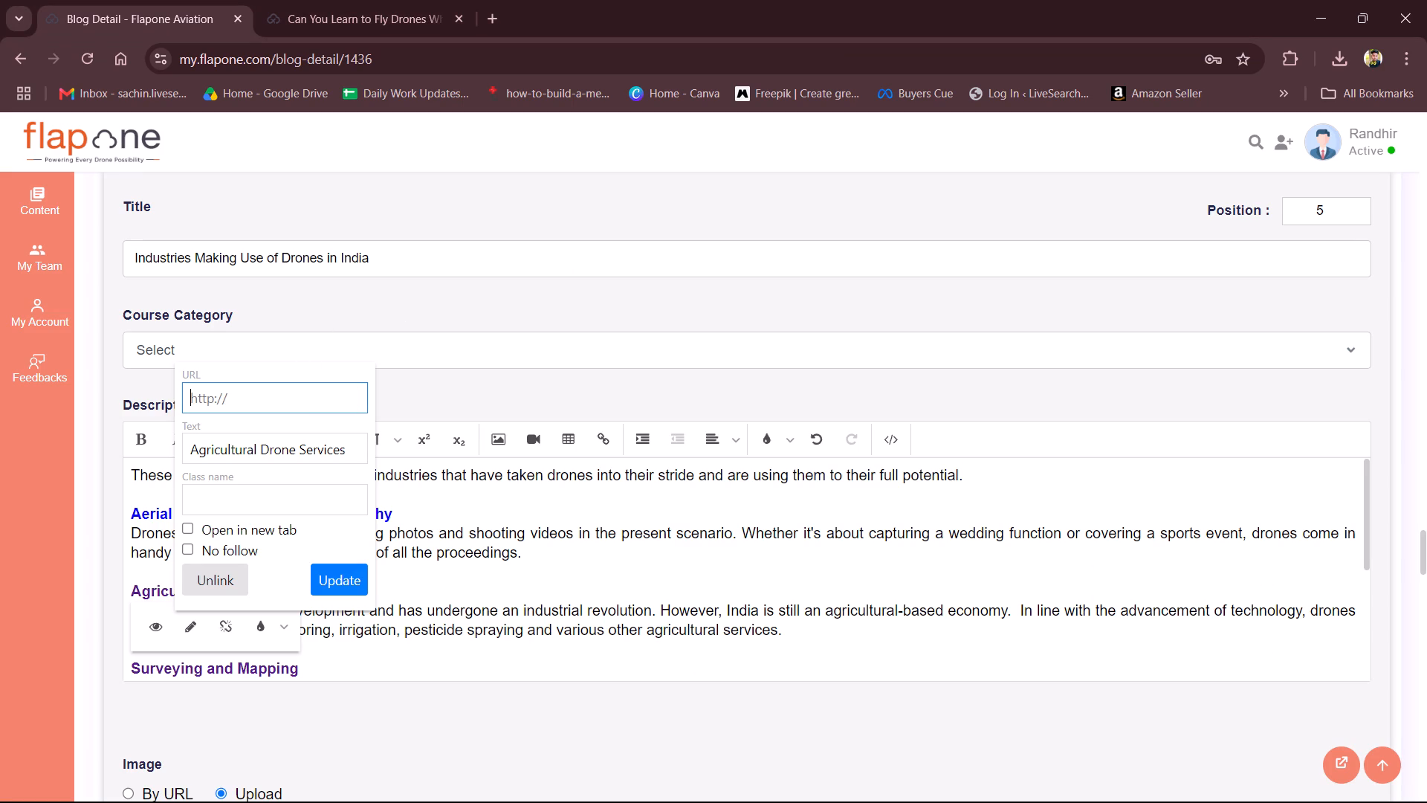
key("ctrl+v")
left_click(318, 582)
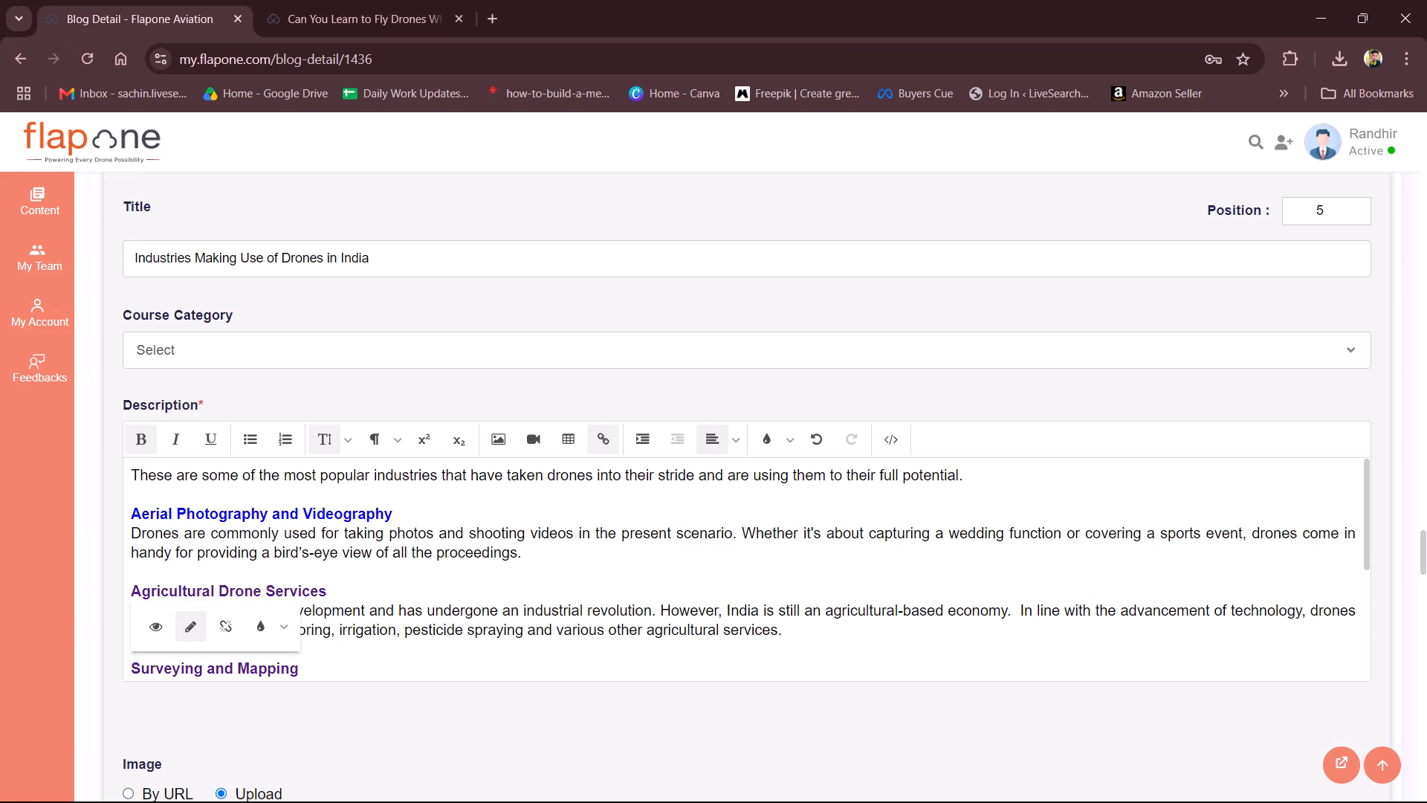
Change the "Agricultural Drone Services" link text to blue.
left_click(367, 636)
left_click(191, 590)
left_click(250, 623)
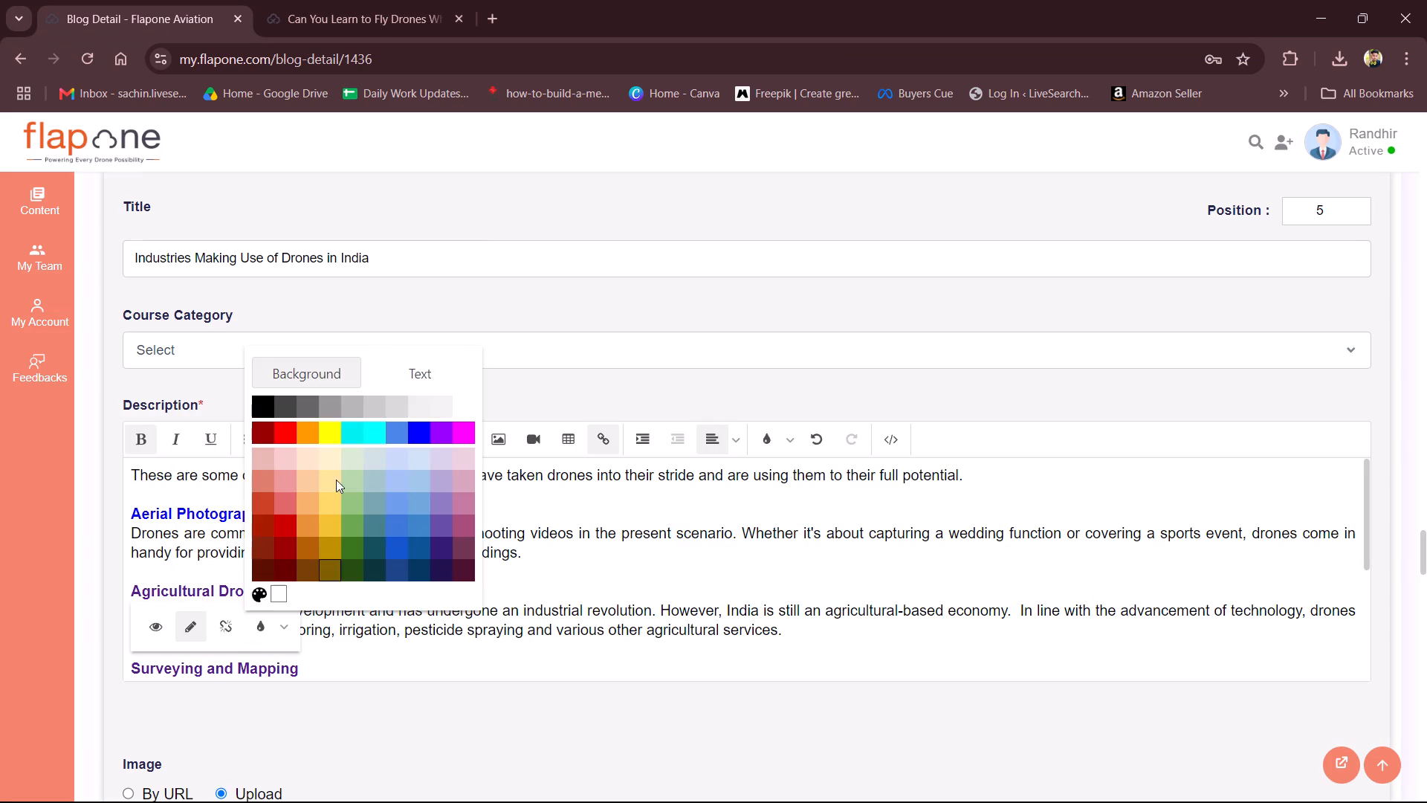
left_click(411, 373)
left_click(415, 427)
left_click(362, 572)
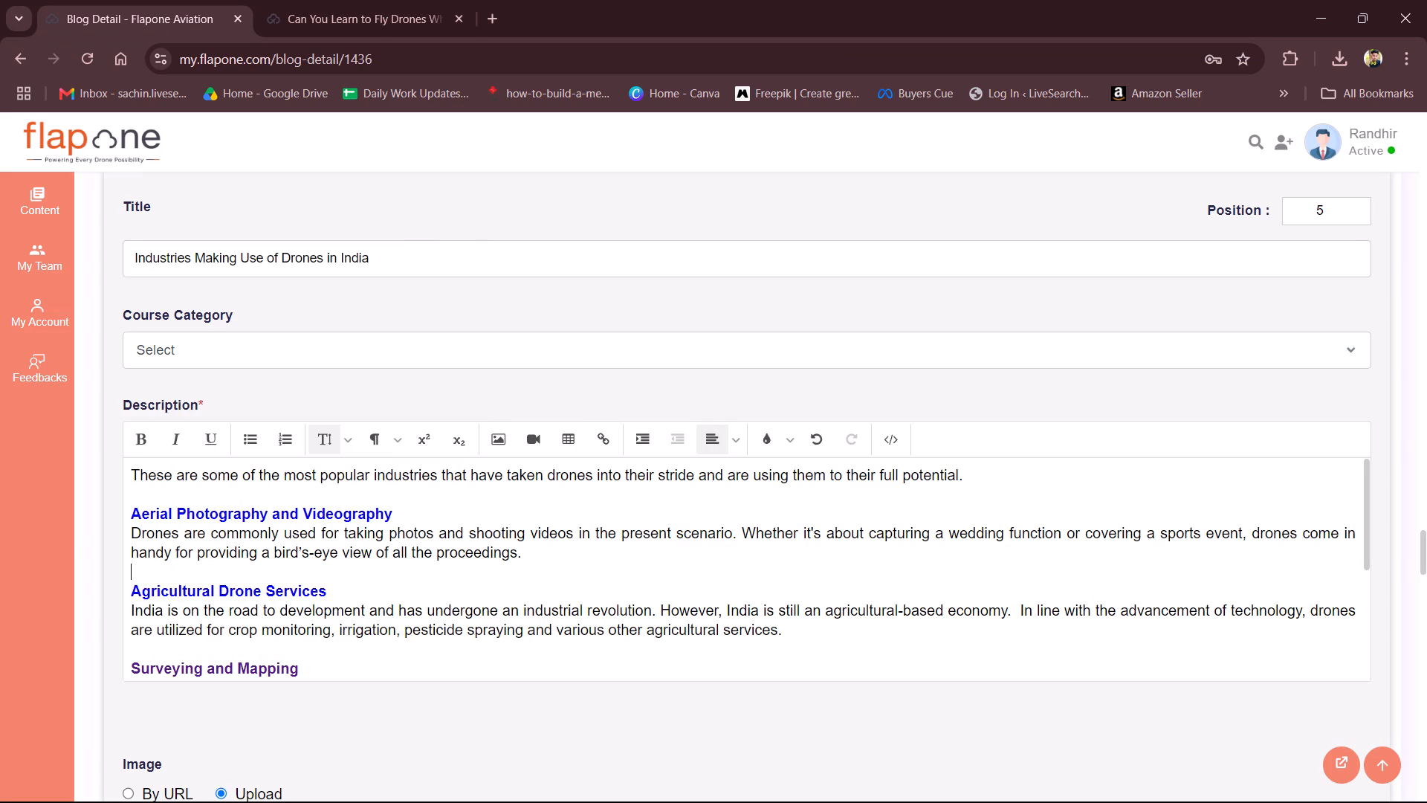
left_click(206, 673)
left_click(189, 638)
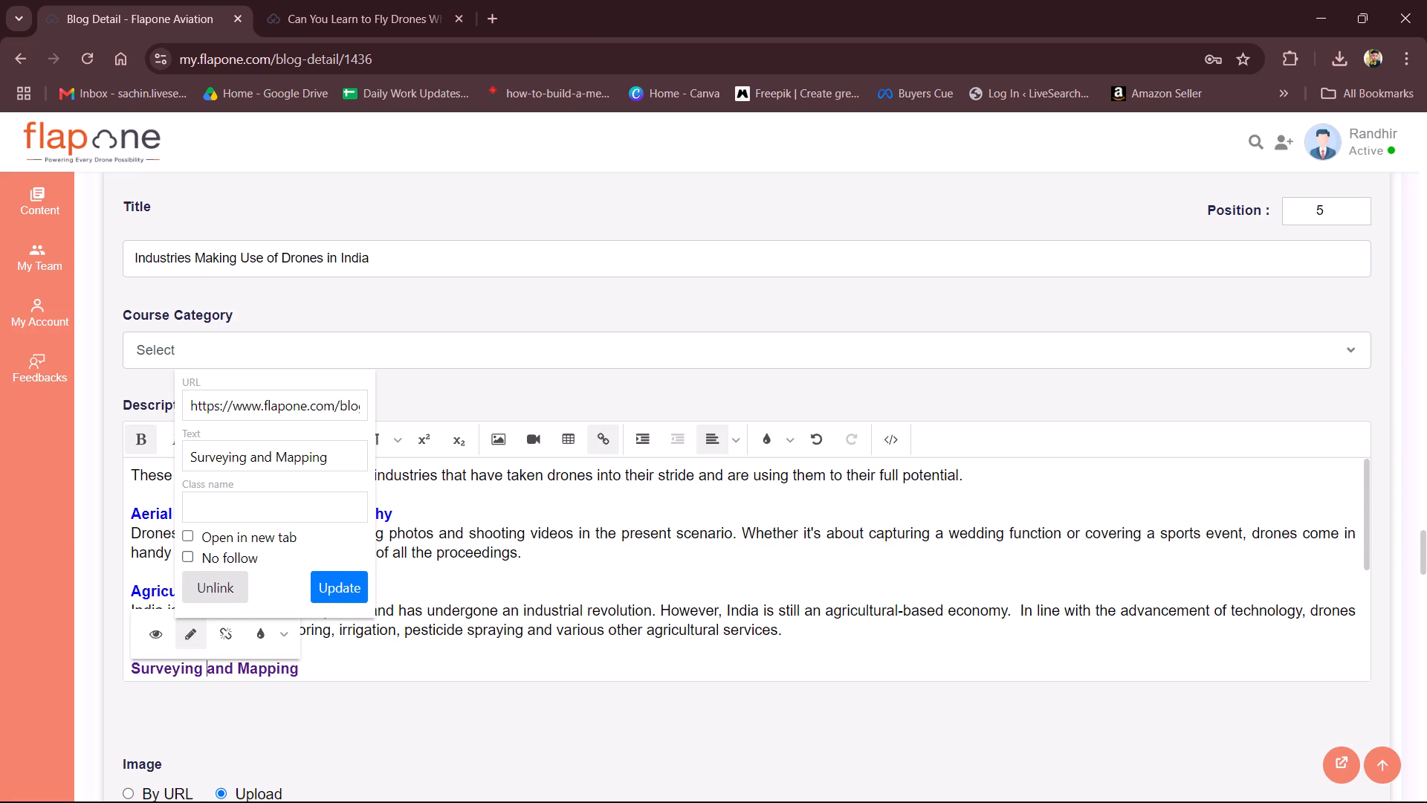
left_click(265, 406)
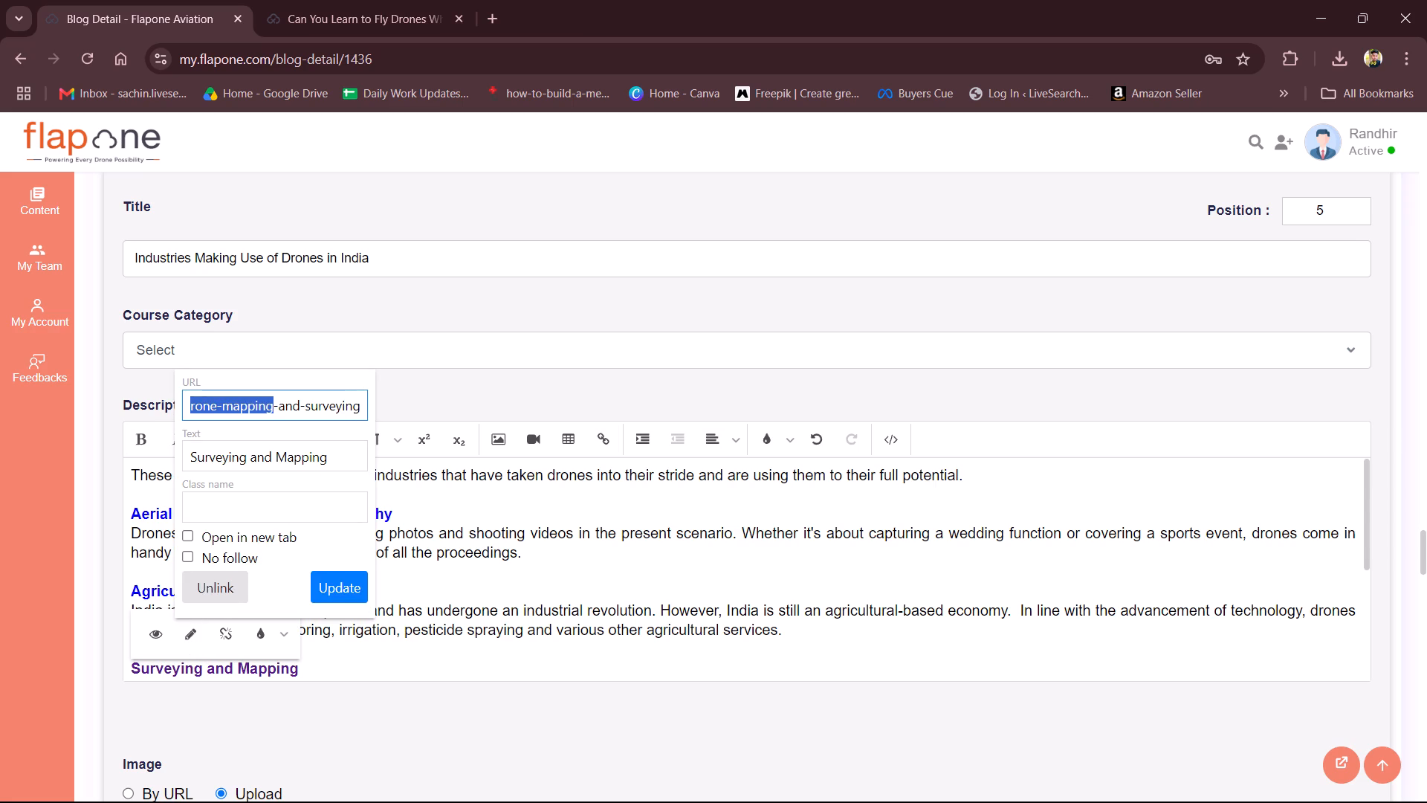
key("ctrl+a")
key("Left")
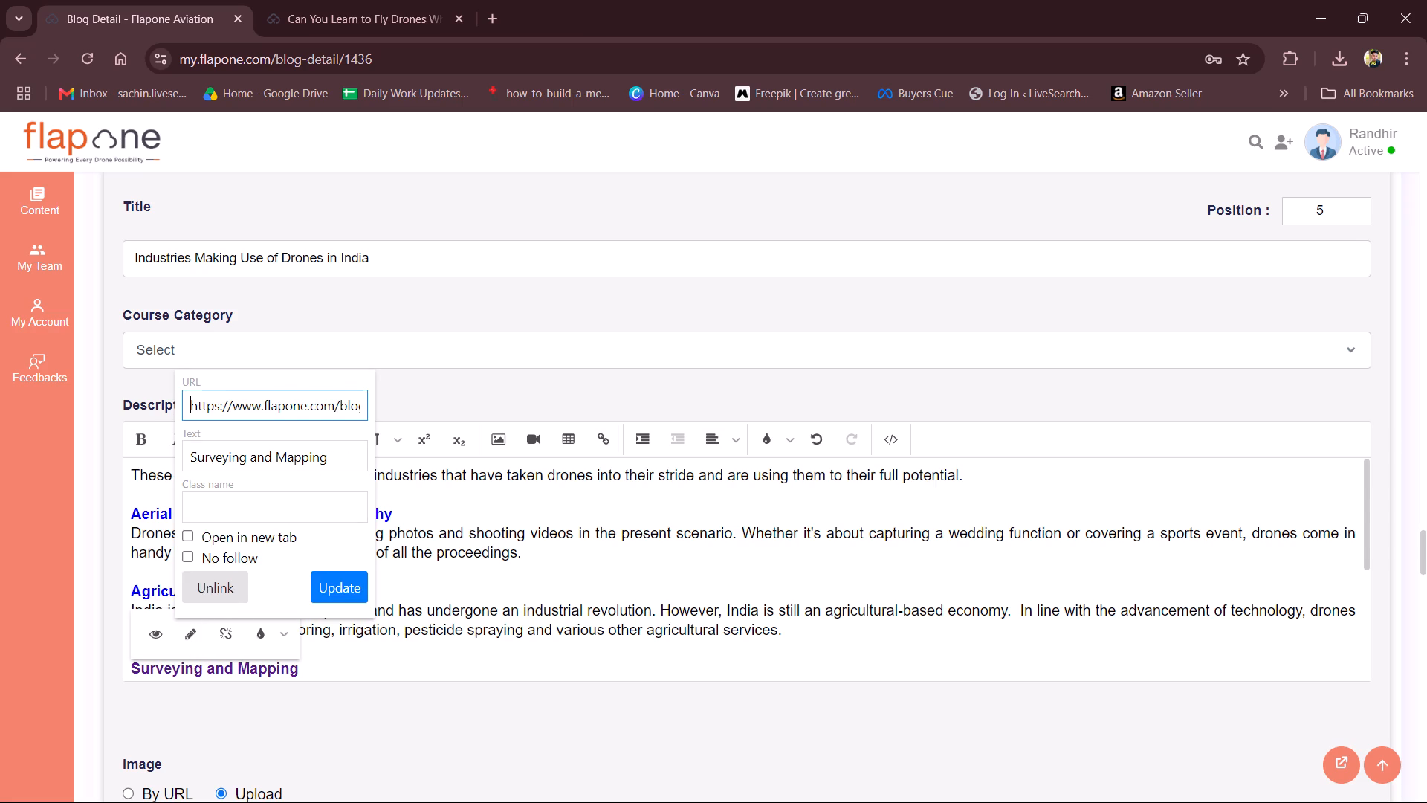
key("Right")
key("ctrl+a")
key("BackSpace")
key("alt+Tab")
key("ctrl+f")
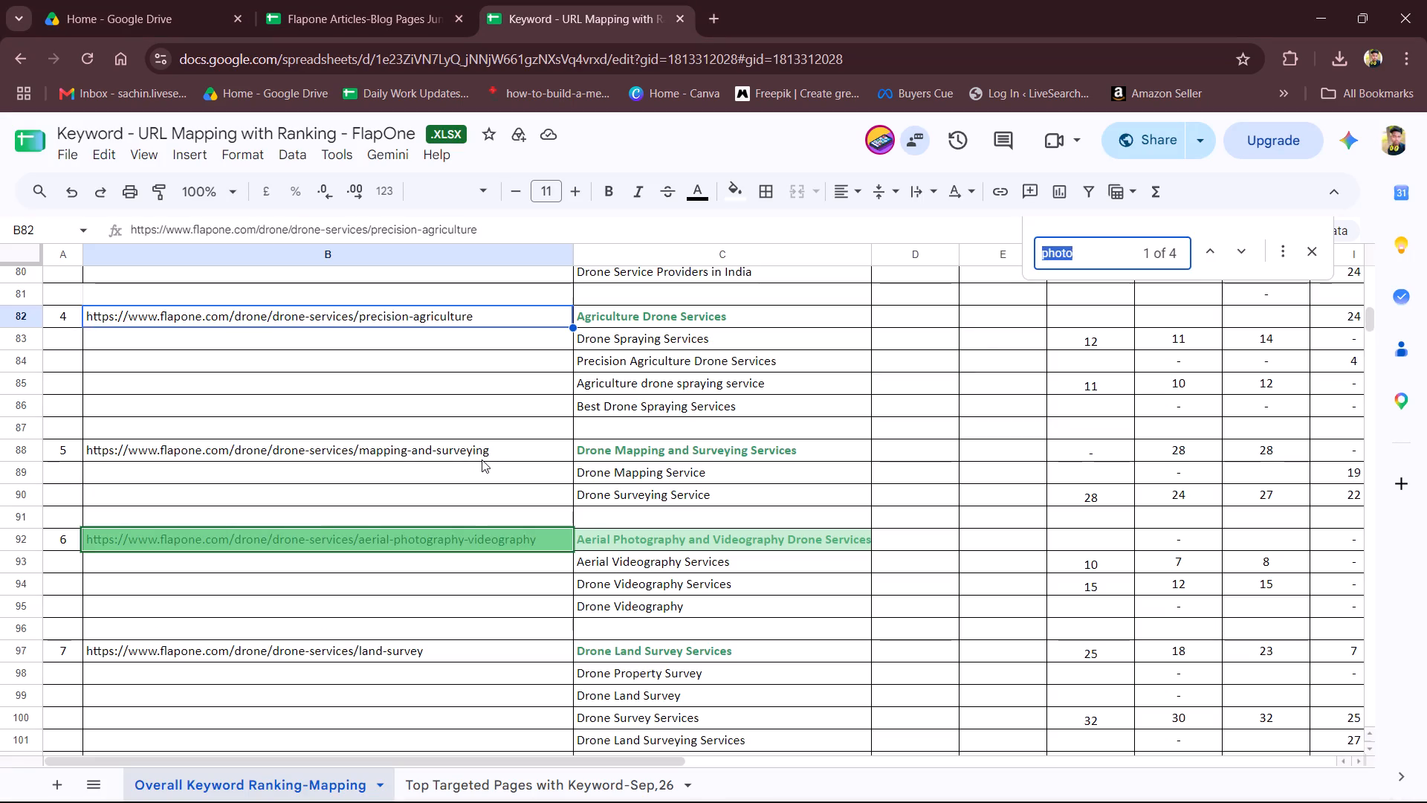
type("mapping")
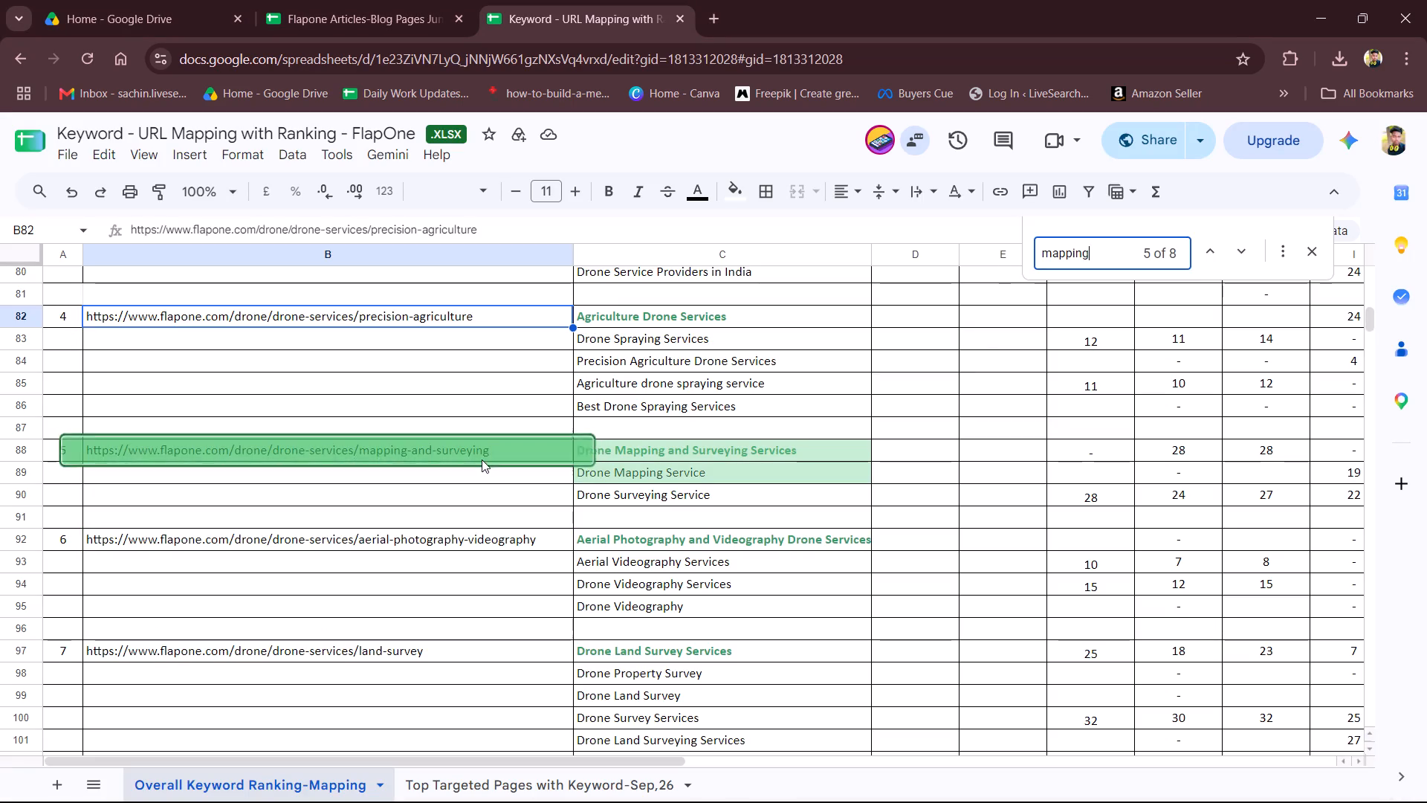
double_click(482, 459)
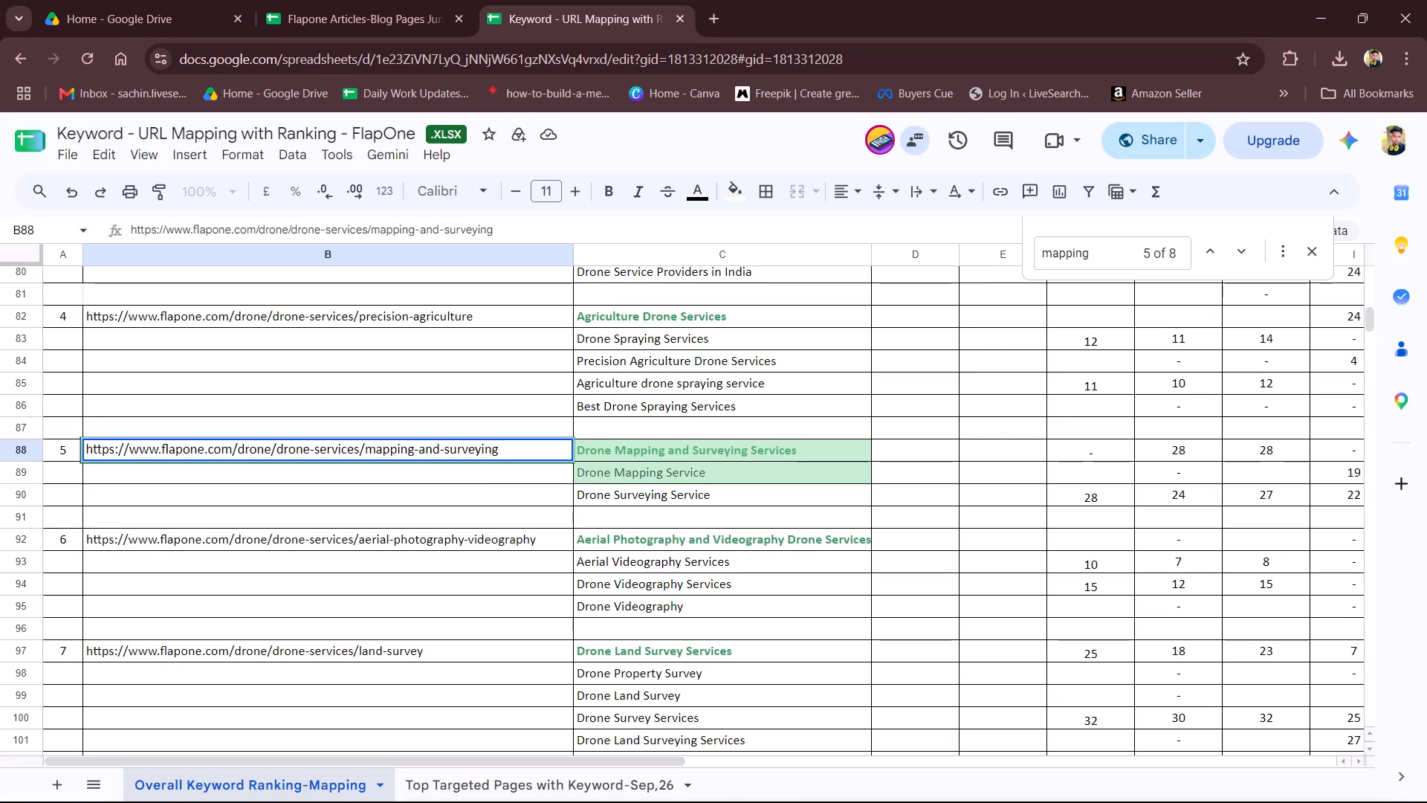
key("ctrl+a")
key("ctrl+c")
key("alt+Tab")
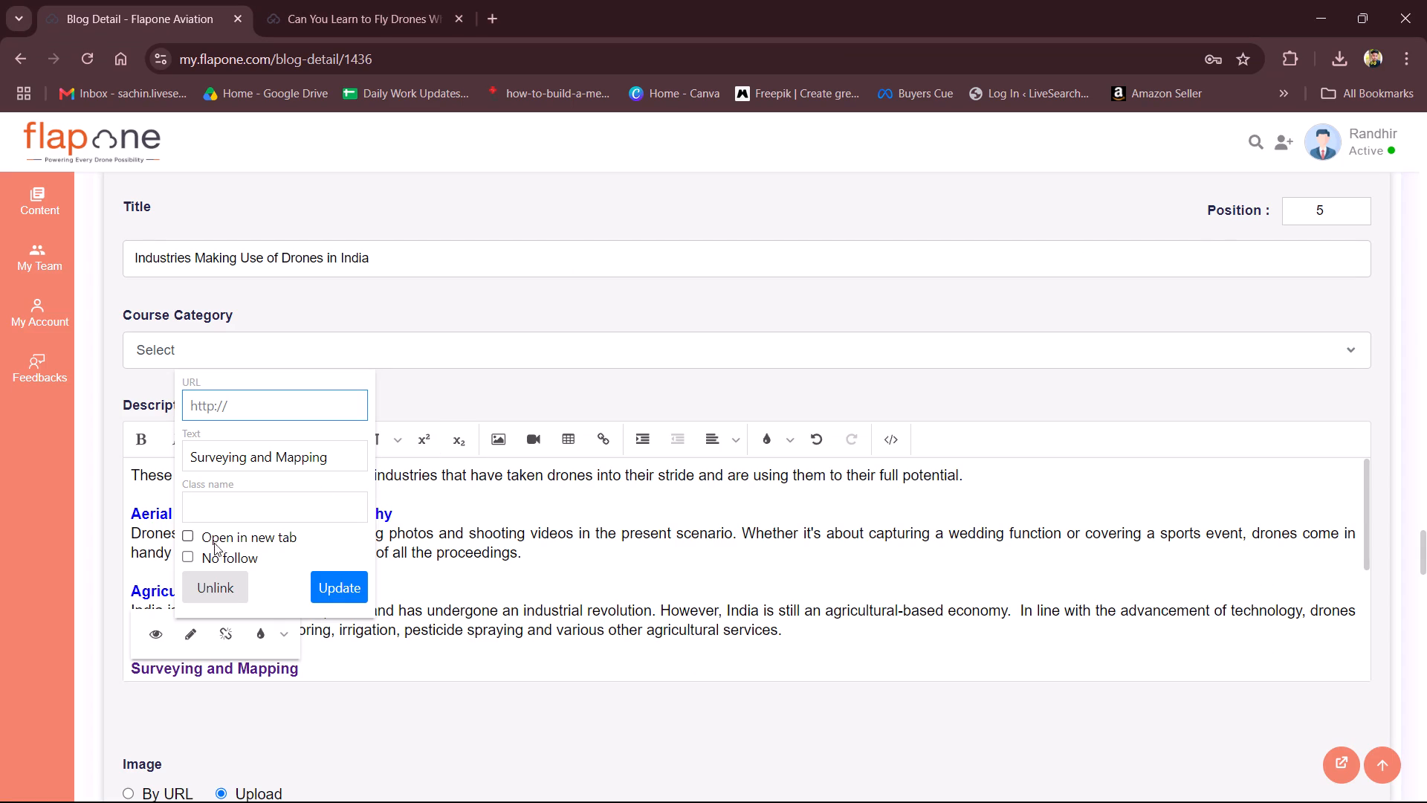
key("ctrl+v")
key("Return")
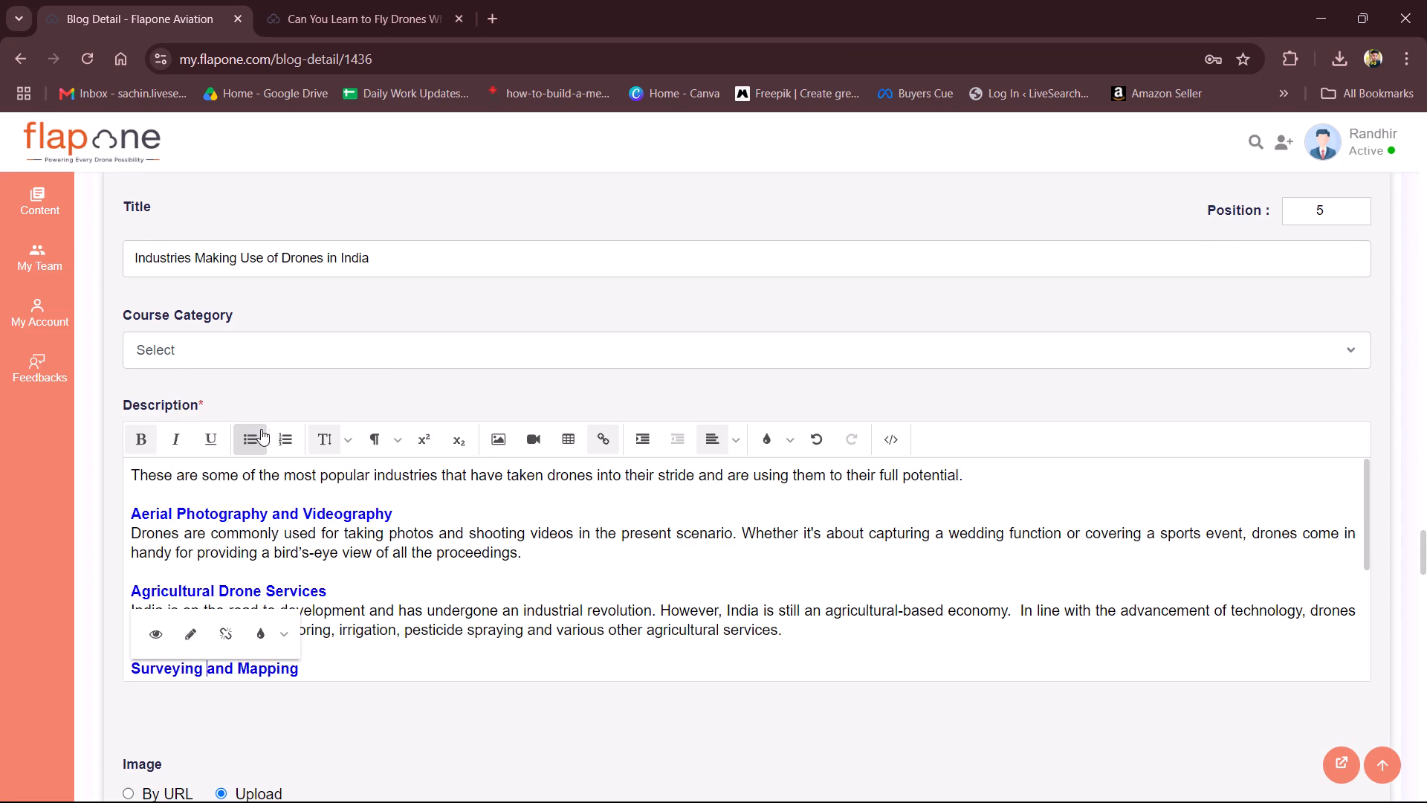
Change the "Surveying and Mapping" link text to blue.
left_click(256, 627)
left_click(418, 389)
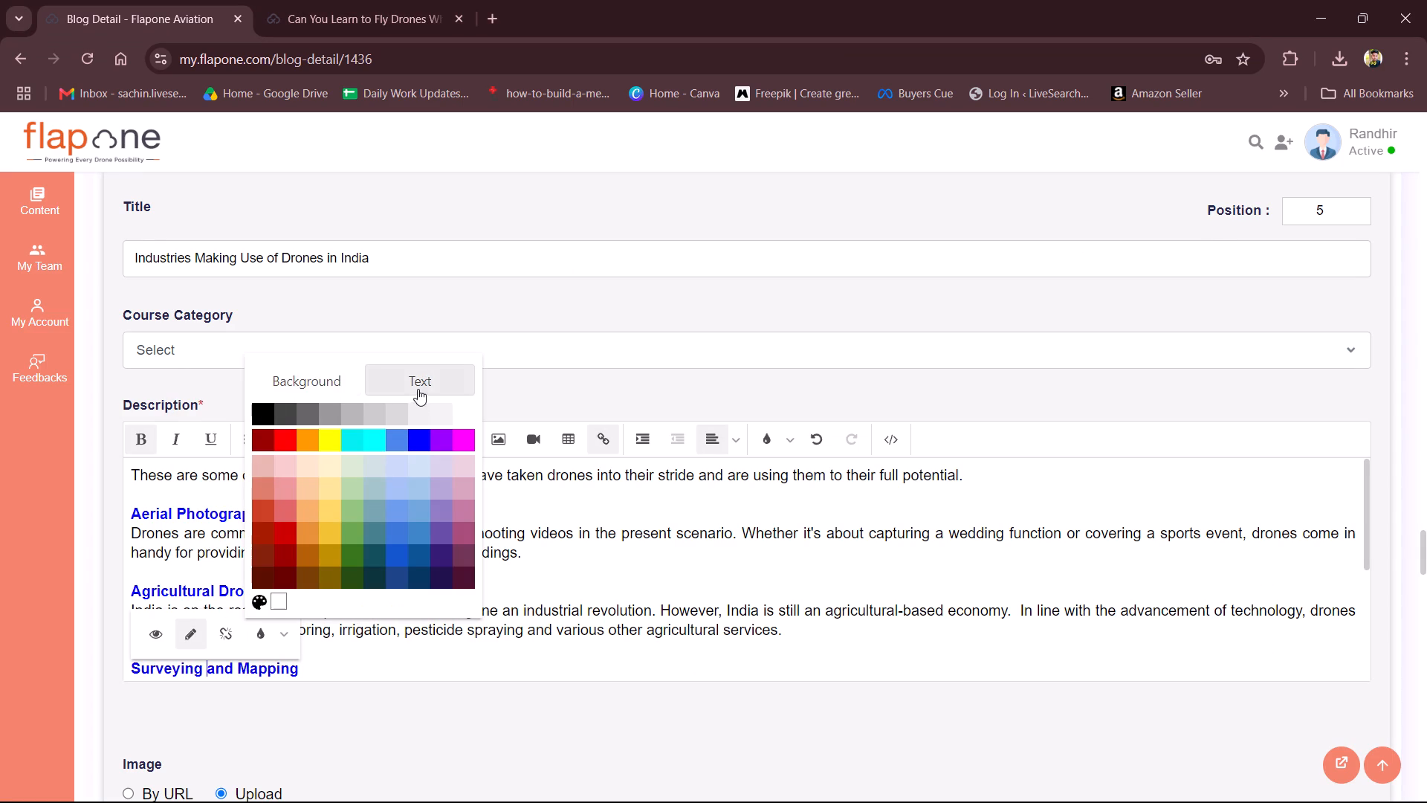
left_click(412, 430)
left_click(261, 632)
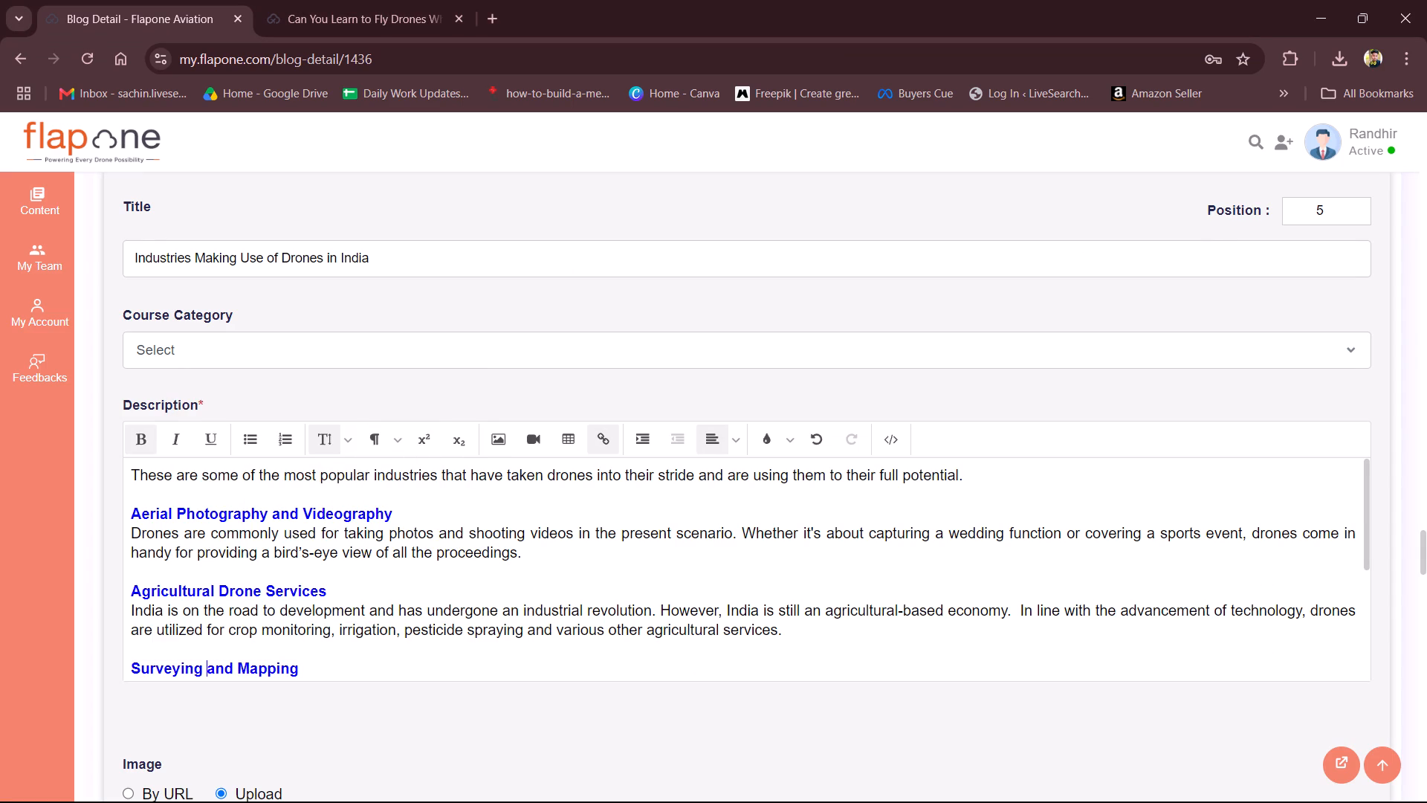
left_click(249, 667)
left_click(260, 628)
left_click(377, 609)
Remove the links from the "Emergency Response" and "Delivery Via Drones" headings in the section description.
scroll(376, 609, "down", 2)
left_click(154, 552)
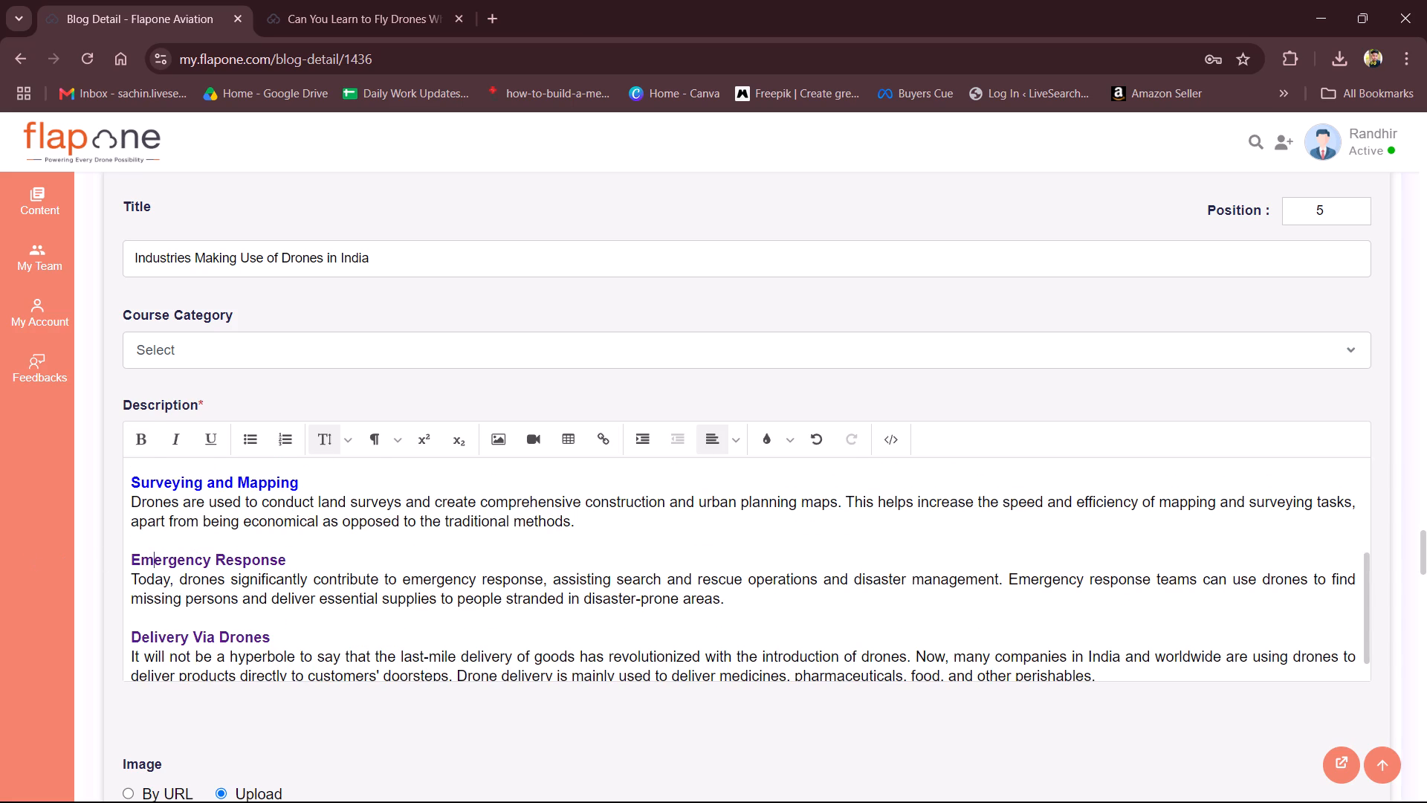
left_click(213, 593)
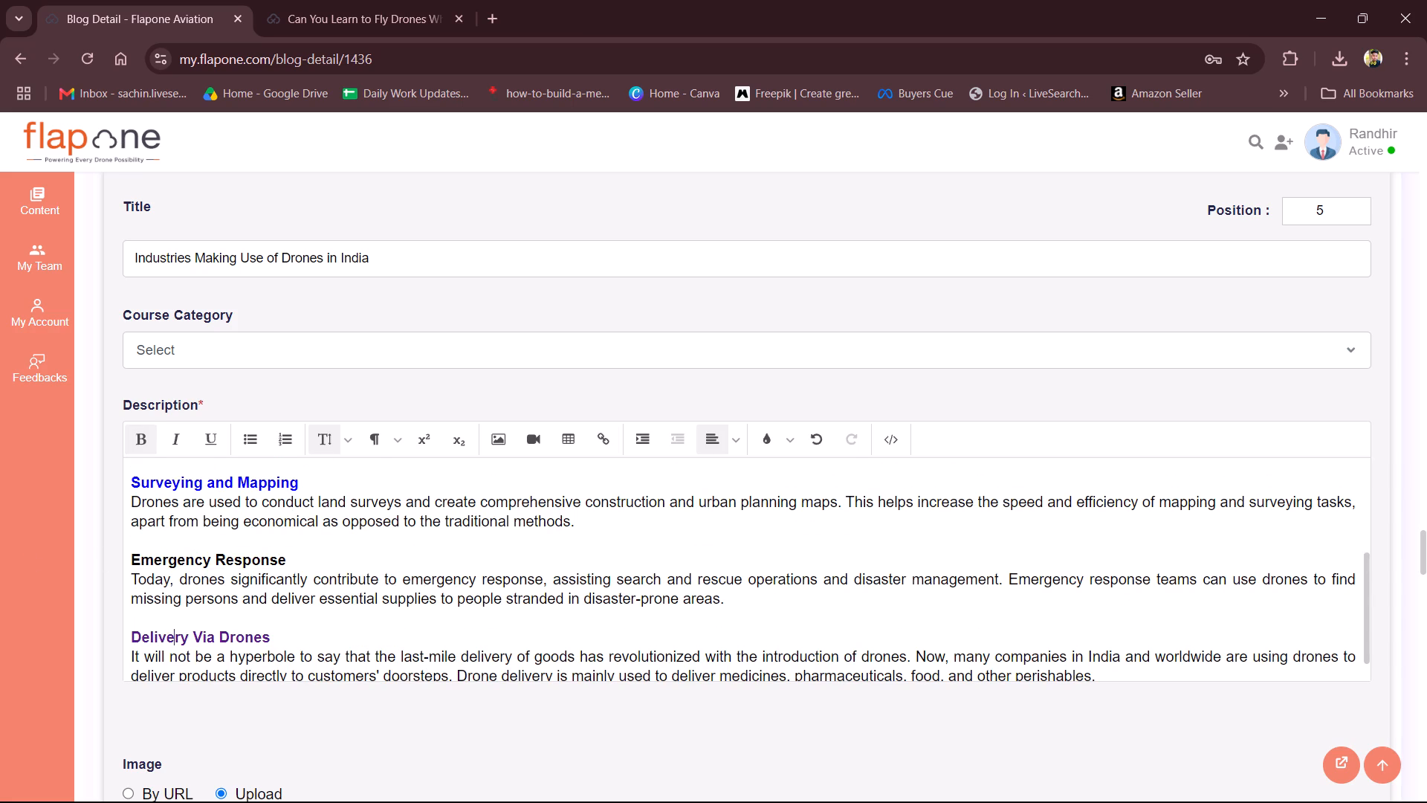
left_click(173, 633)
left_click(228, 600)
Submit the edited blog with its status kept at Approve.
scroll(314, 639, "down", 4)
scroll(398, 741, "down", 1)
scroll(401, 750, "up", 1)
scroll(405, 754, "down", 2)
scroll(491, 613, "down", 16)
left_click(751, 761)
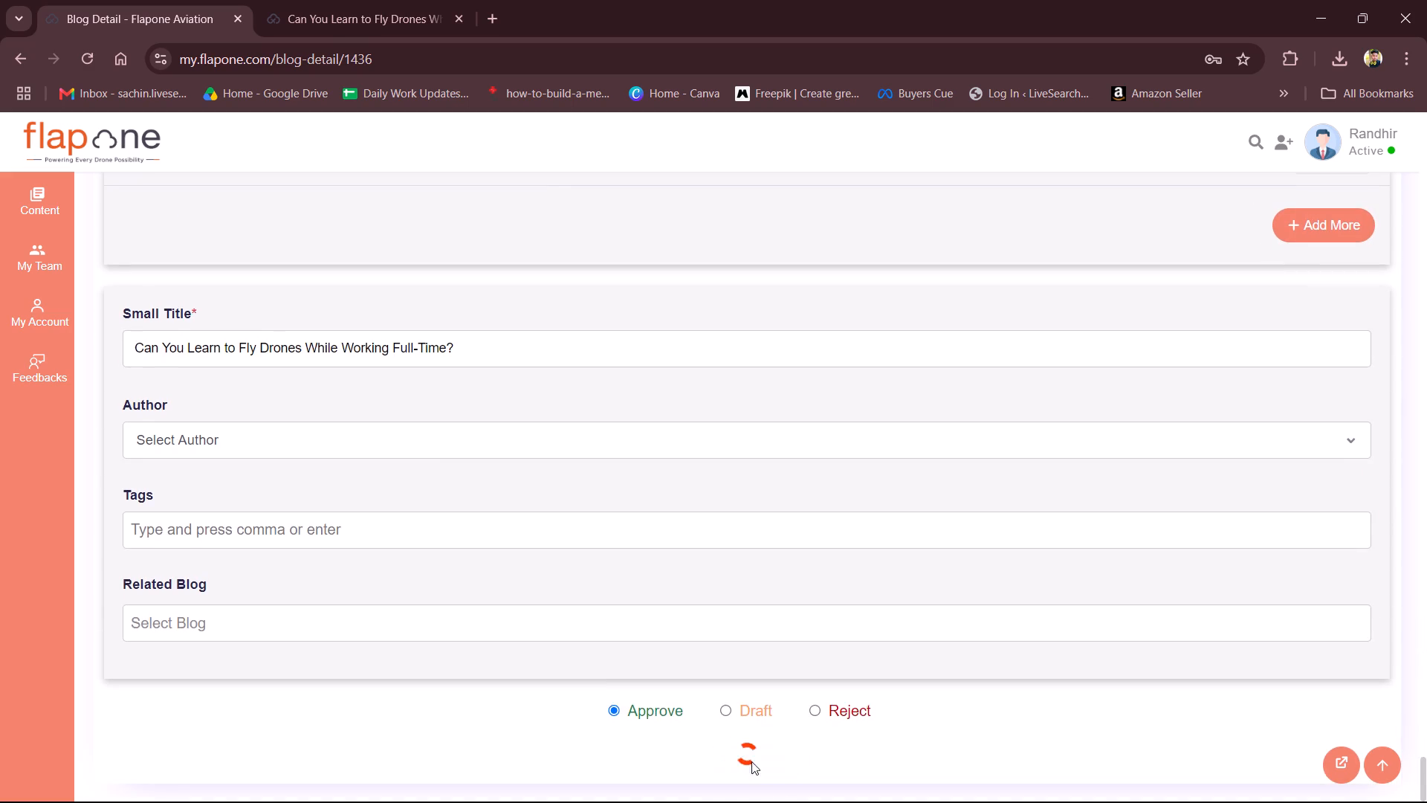
Reload the live blog page and examine the keyword links throughout its sections.
left_click(314, 0)
key("ctrl+r")
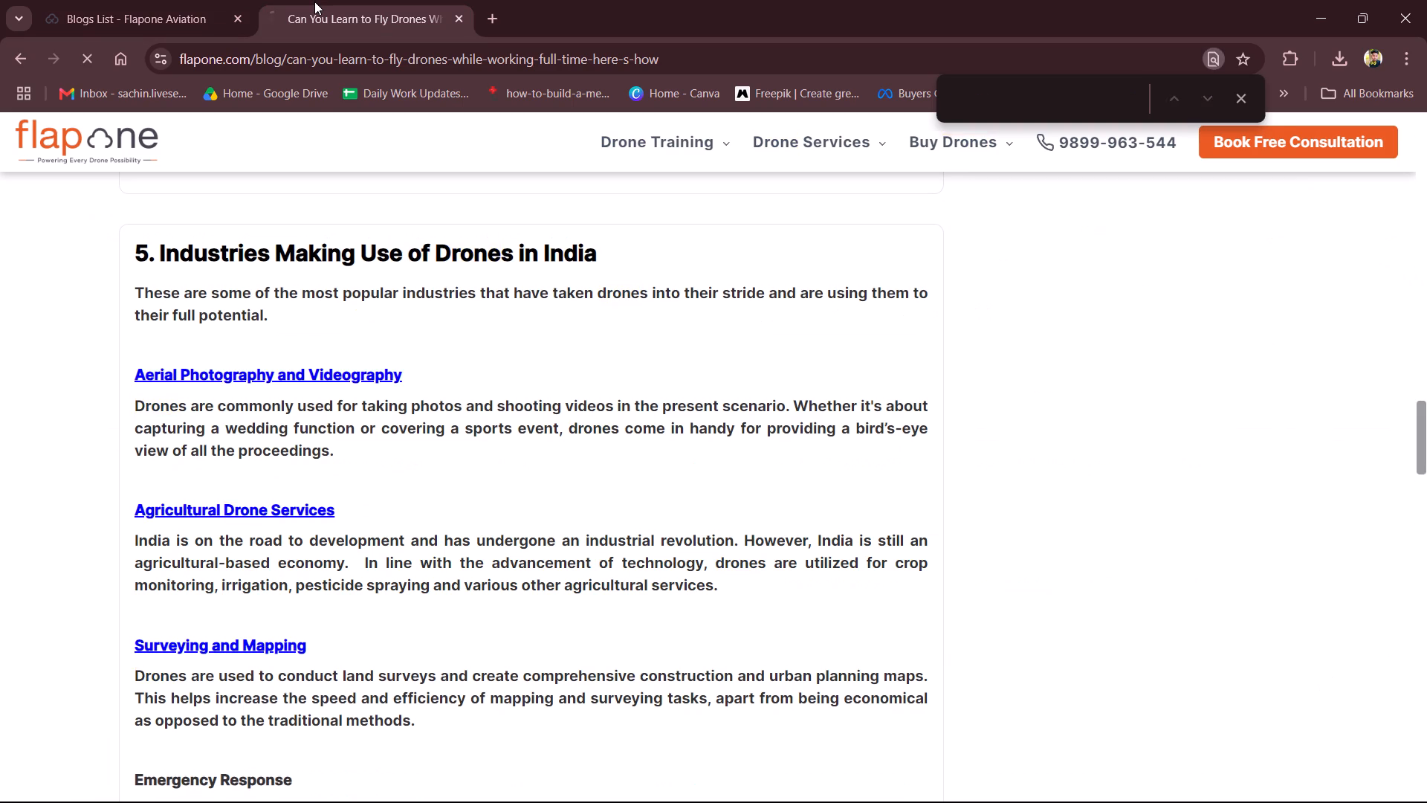
scroll(279, 424, "down", 6)
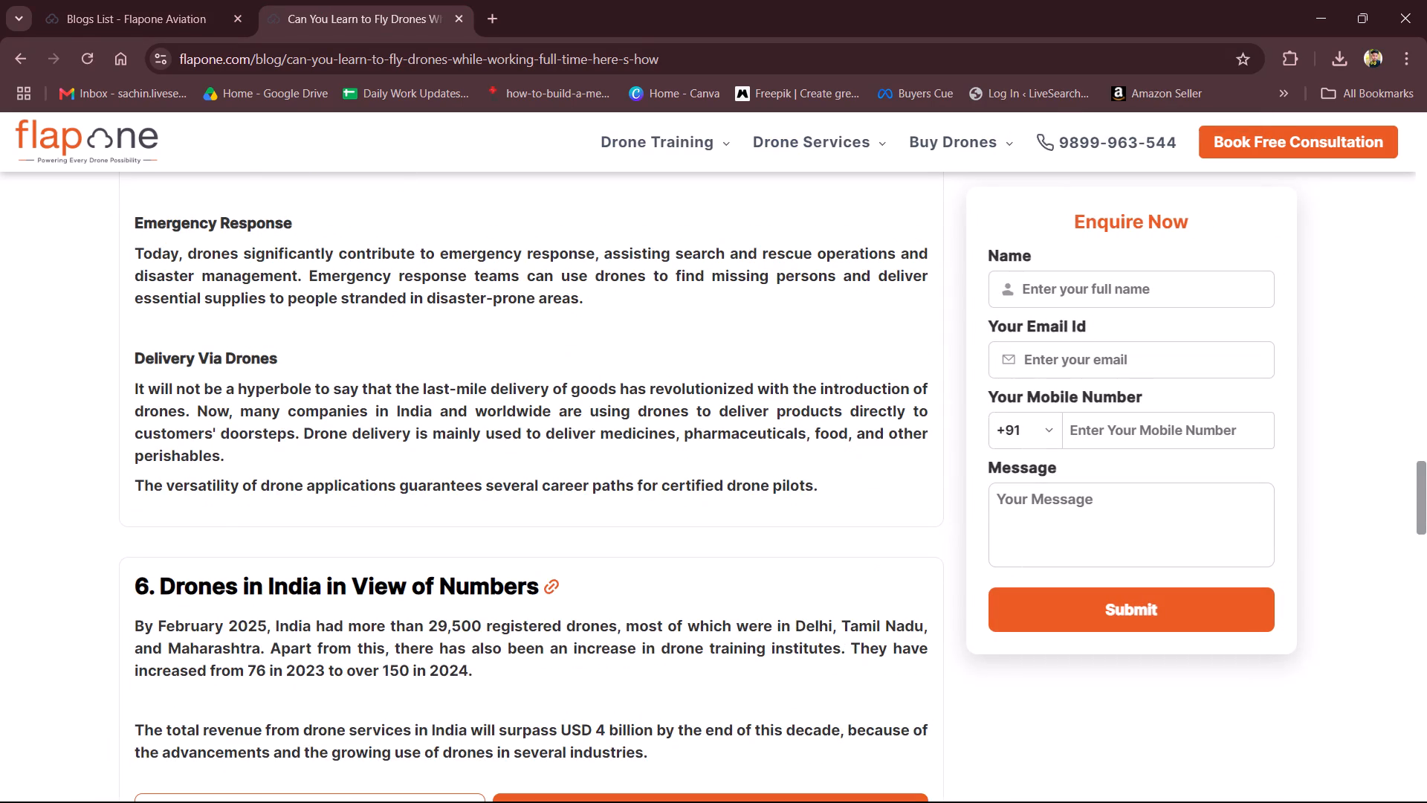
scroll(385, 384, "up", 3)
scroll(425, 432, "up", 7)
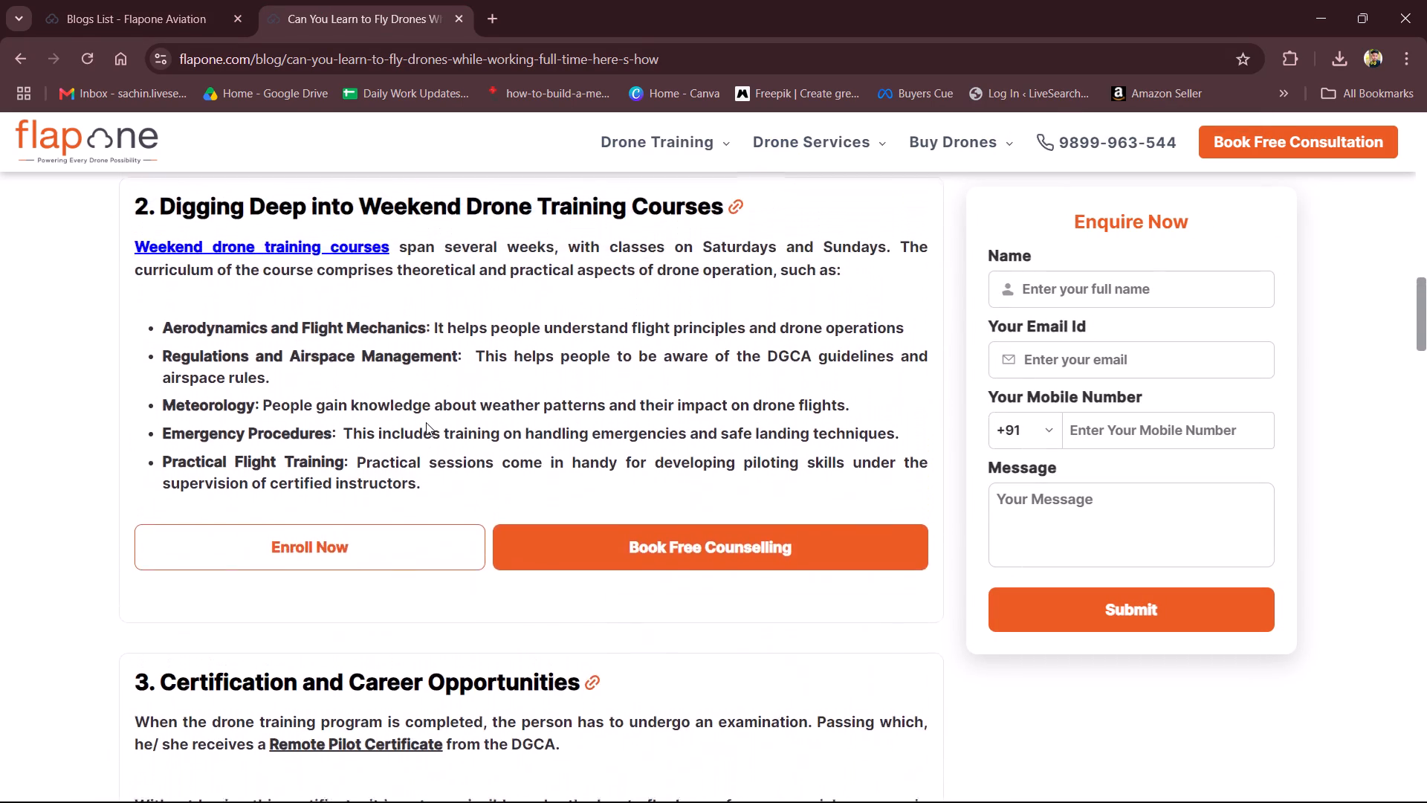
scroll(426, 422, "up", 3)
scroll(418, 422, "down", 11)
scroll(418, 422, "up", 4)
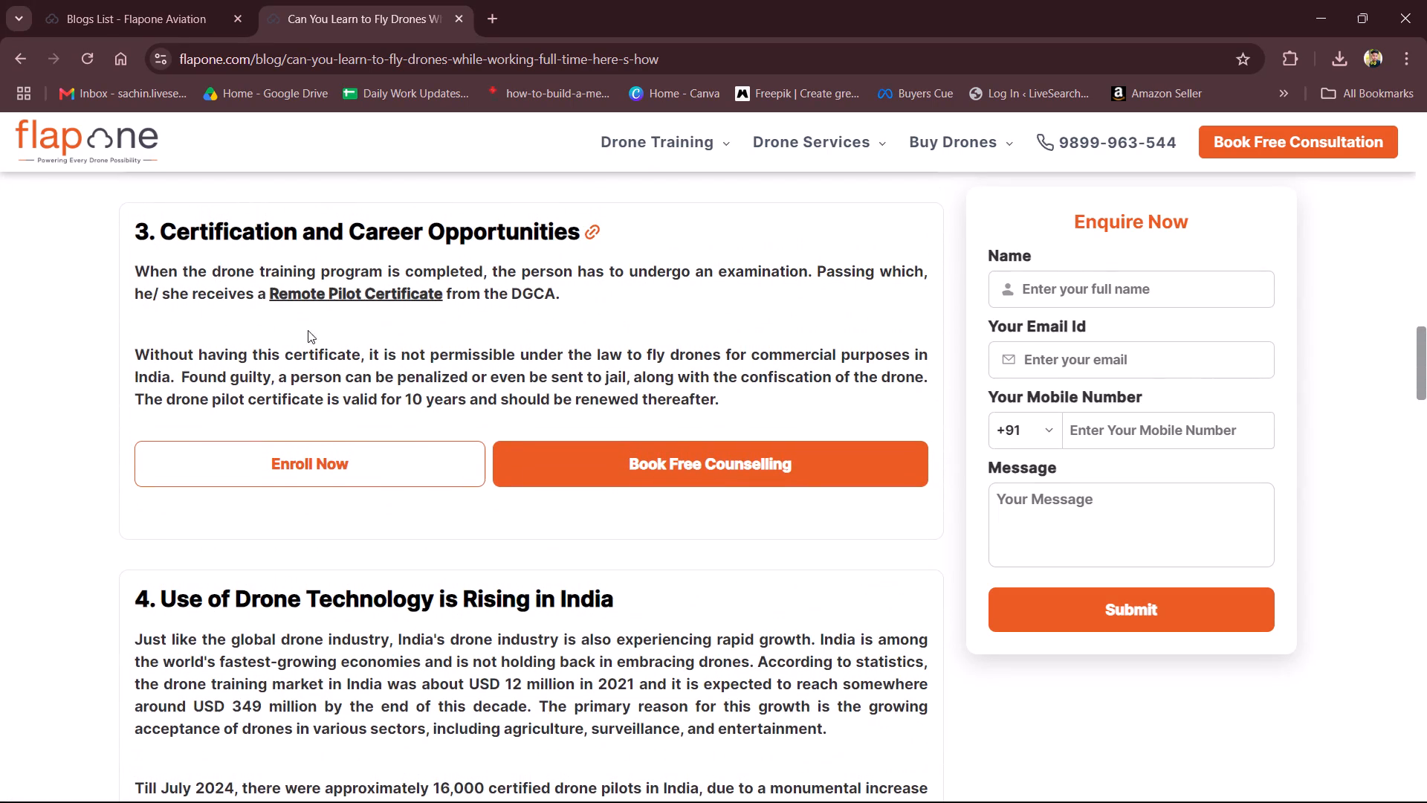
scroll(316, 345, "down", 7)
scroll(314, 361, "up", 1)
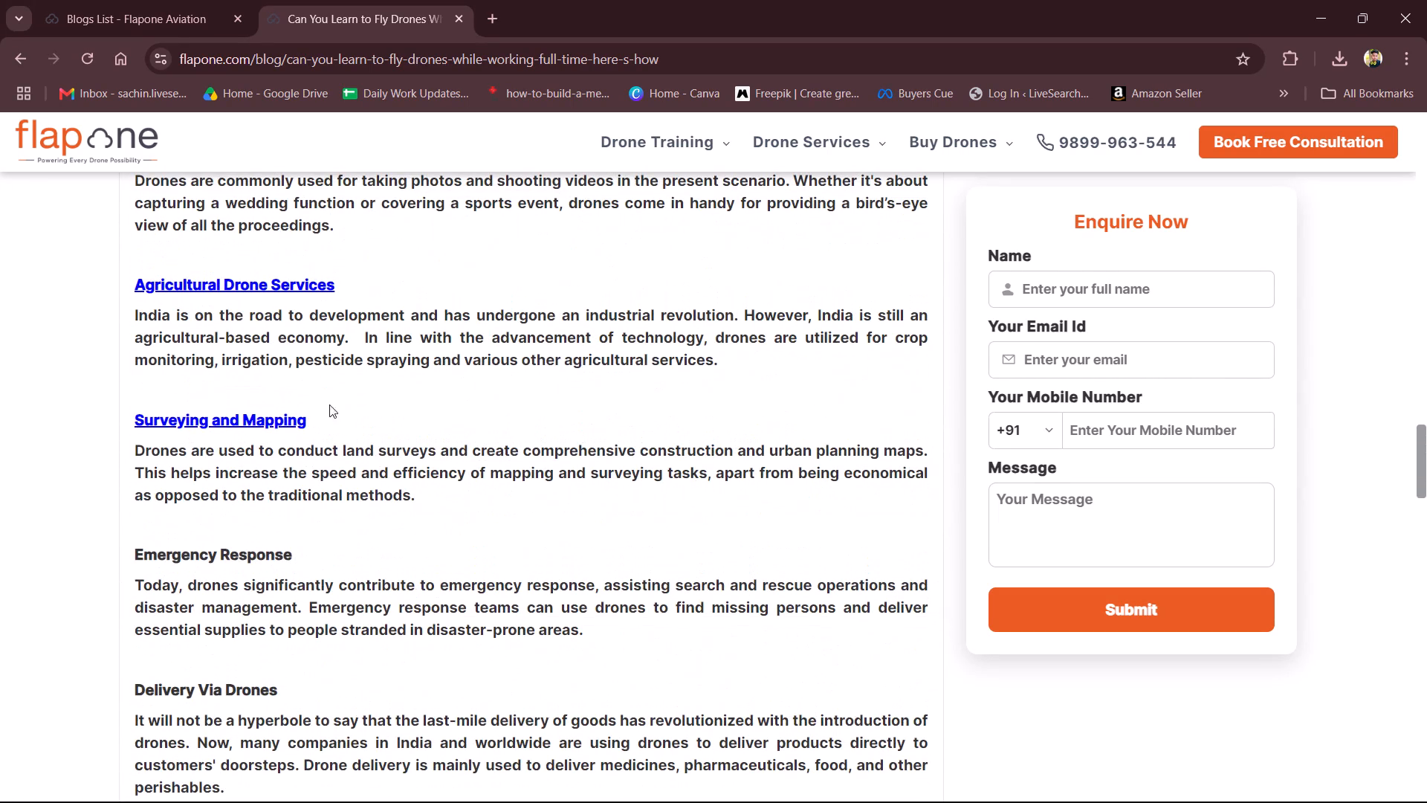
Copy the live blog's "Surveying and Mapping" heading, and fill the blog's URL cell B293 yellow in the Flapone Articles sheet.
left_click_drag(342, 416, 28, 405)
key("ctrl+c")
key("alt+Tab")
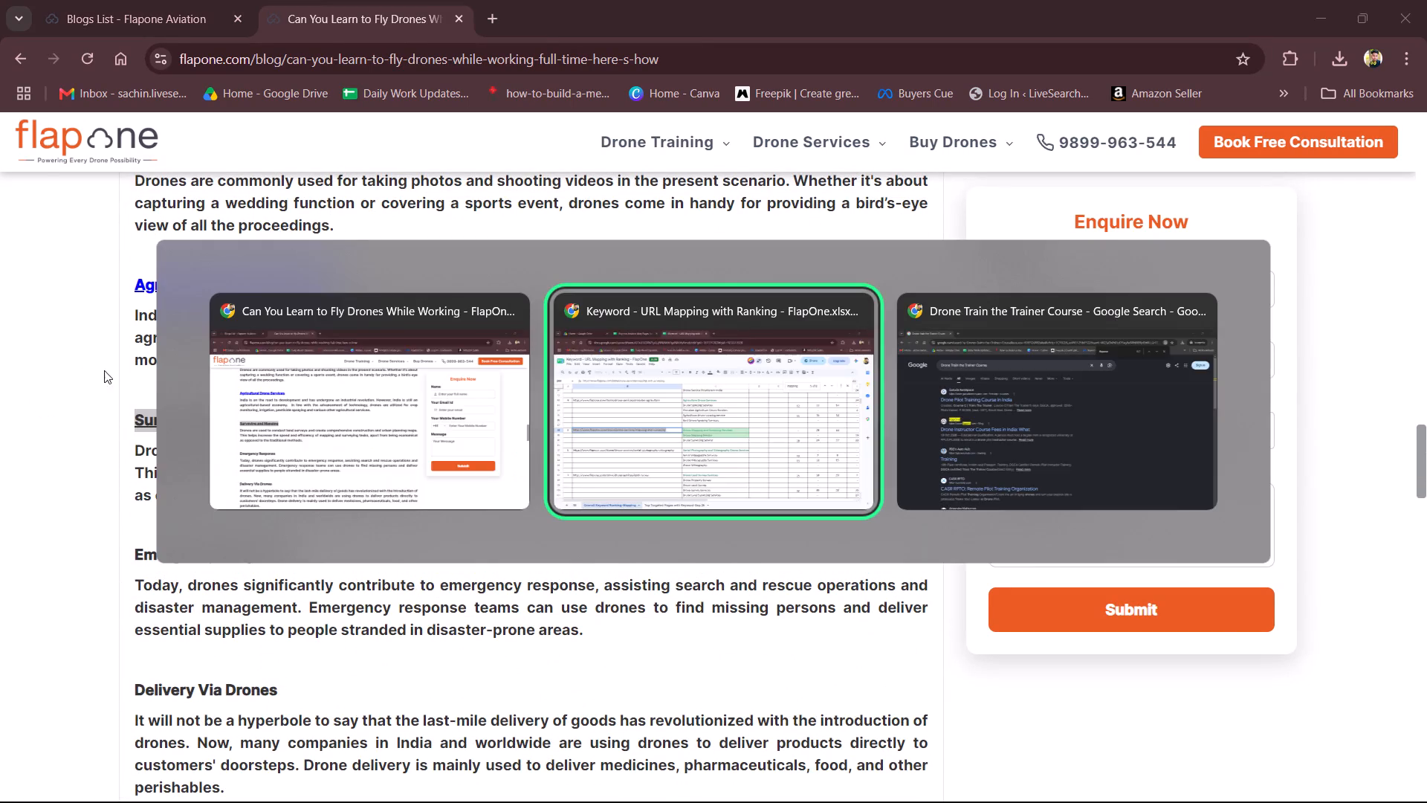
left_click(288, 0)
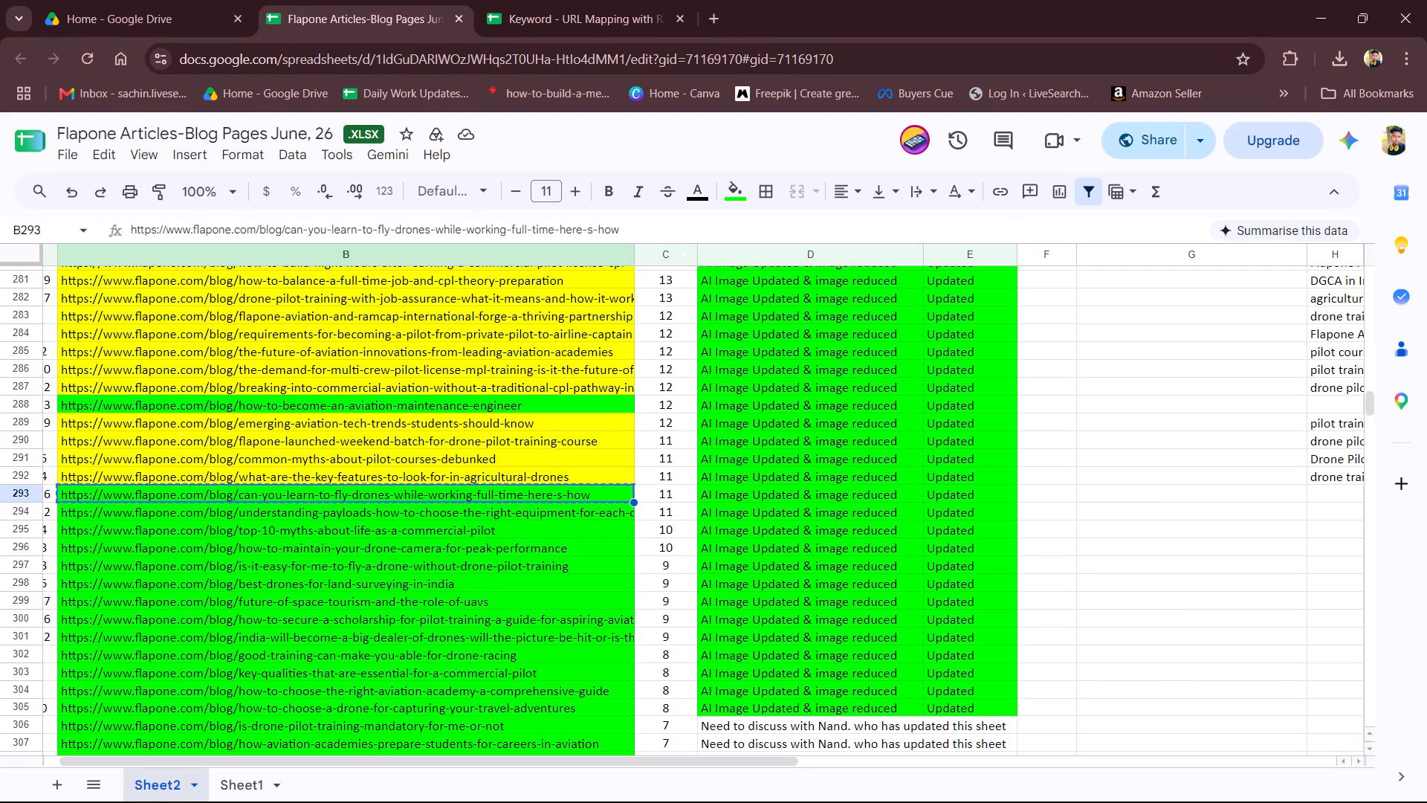
left_click(739, 181)
left_click(794, 280)
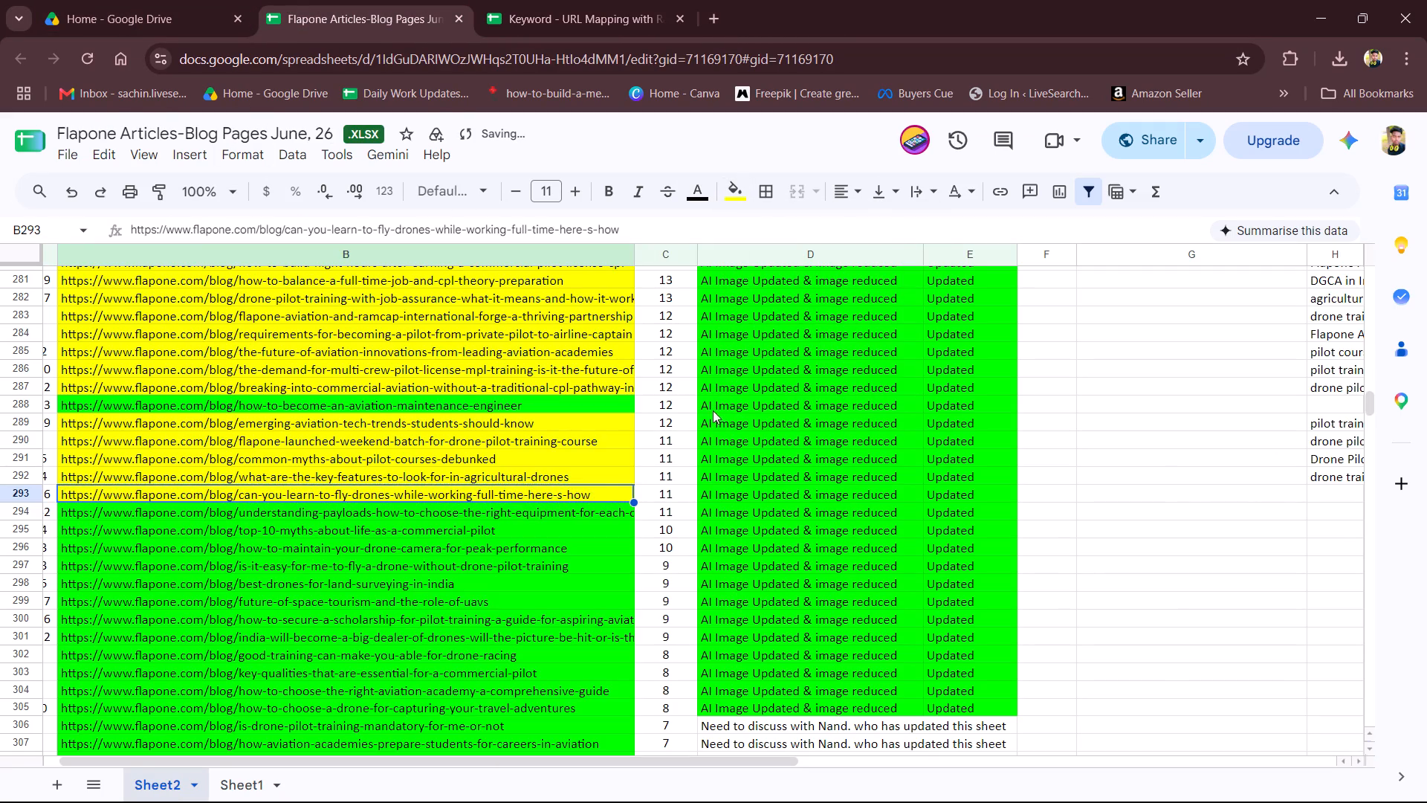
Enter the copied keyword "Surveying and Mapping" followed by a comma in cell H293 of the blog's row.
key("Tab")
key("Tab")
key("Tab")
key("Tab")
key("Tab")
key("Tab")
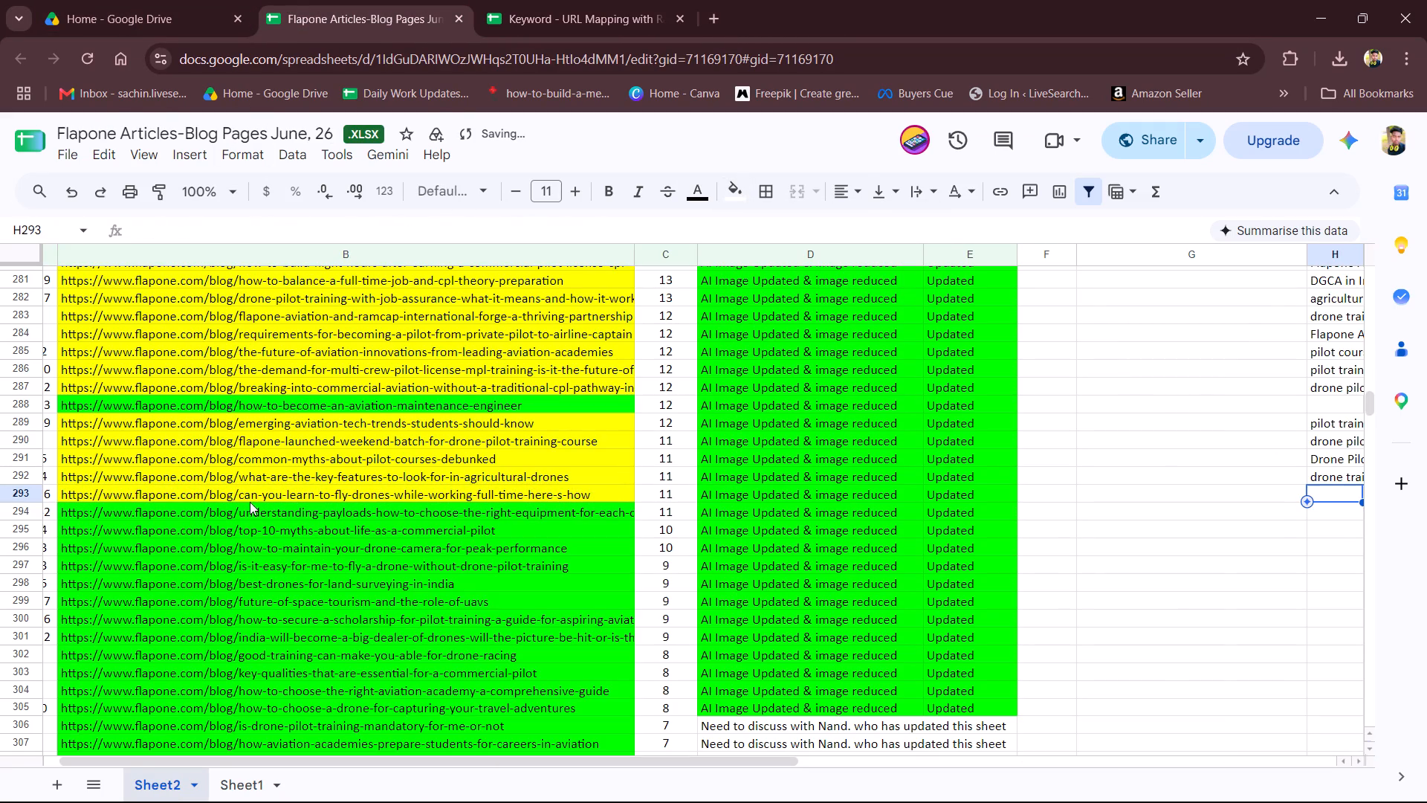
left_click(224, 231)
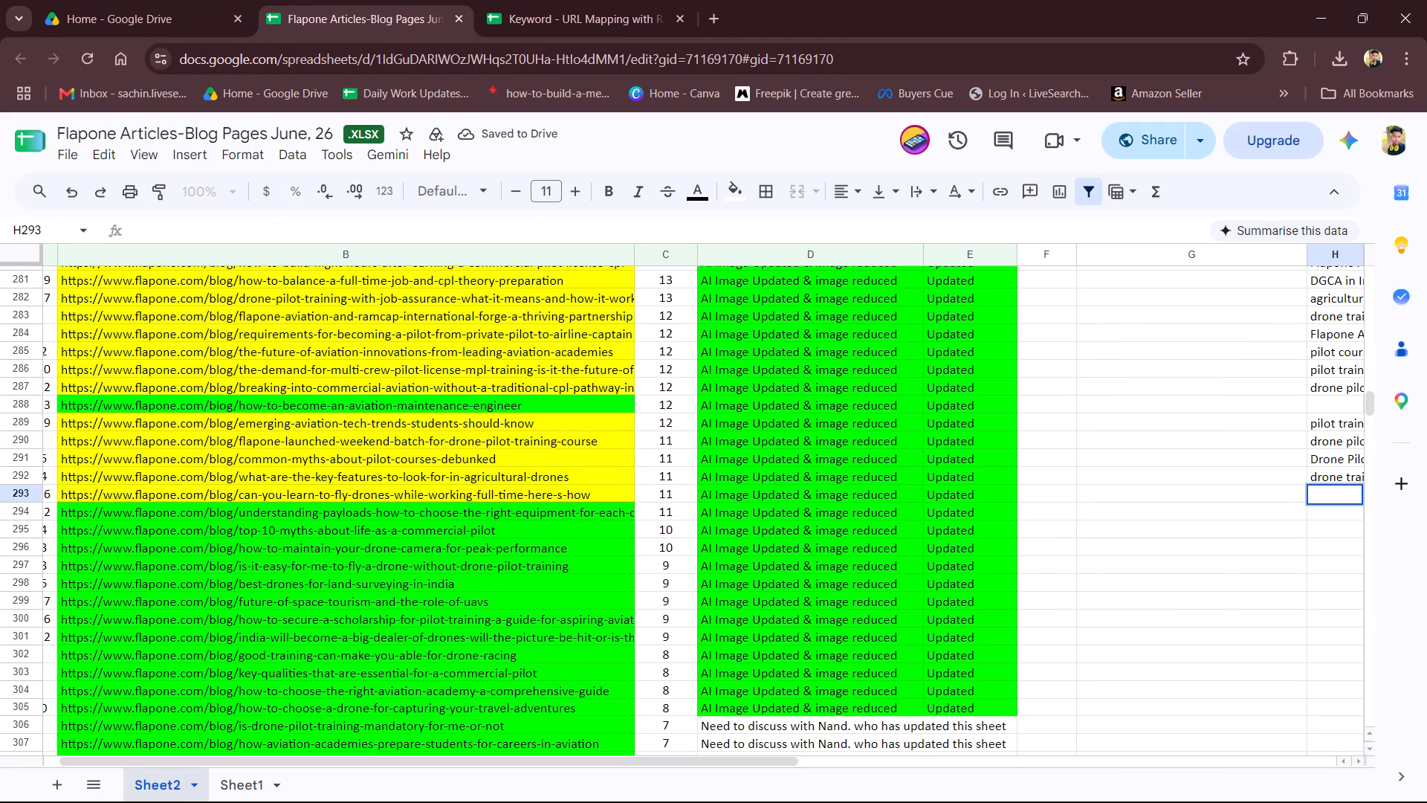
key("ctrl+v")
type(",")
key("space")
Append the keyword "Agricultural Drone Services" from the live blog to the list in cell H293.
key("alt+Tab")
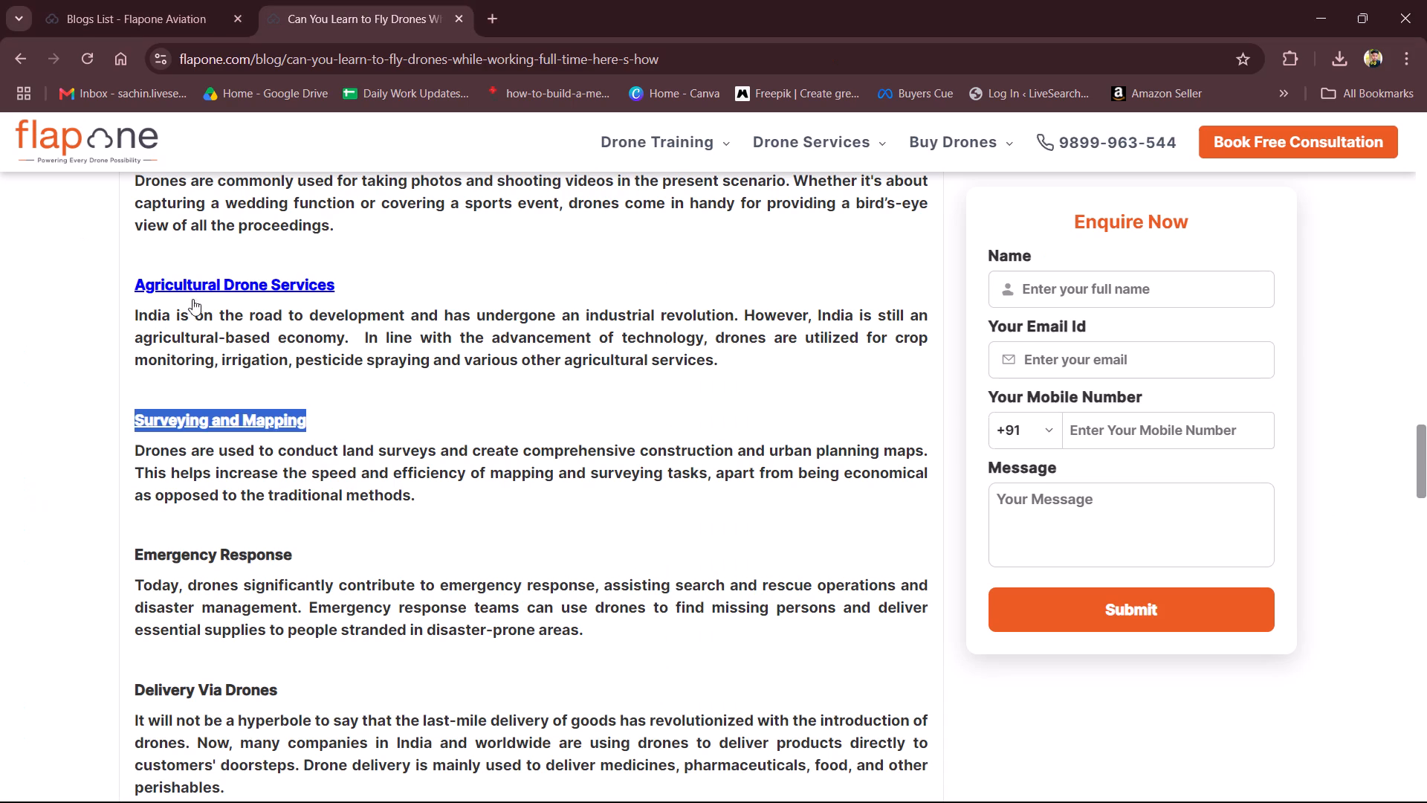
left_click_drag(352, 293, 0, 277)
key("ctrl+c")
key("alt+Tab")
key("ctrl+v")
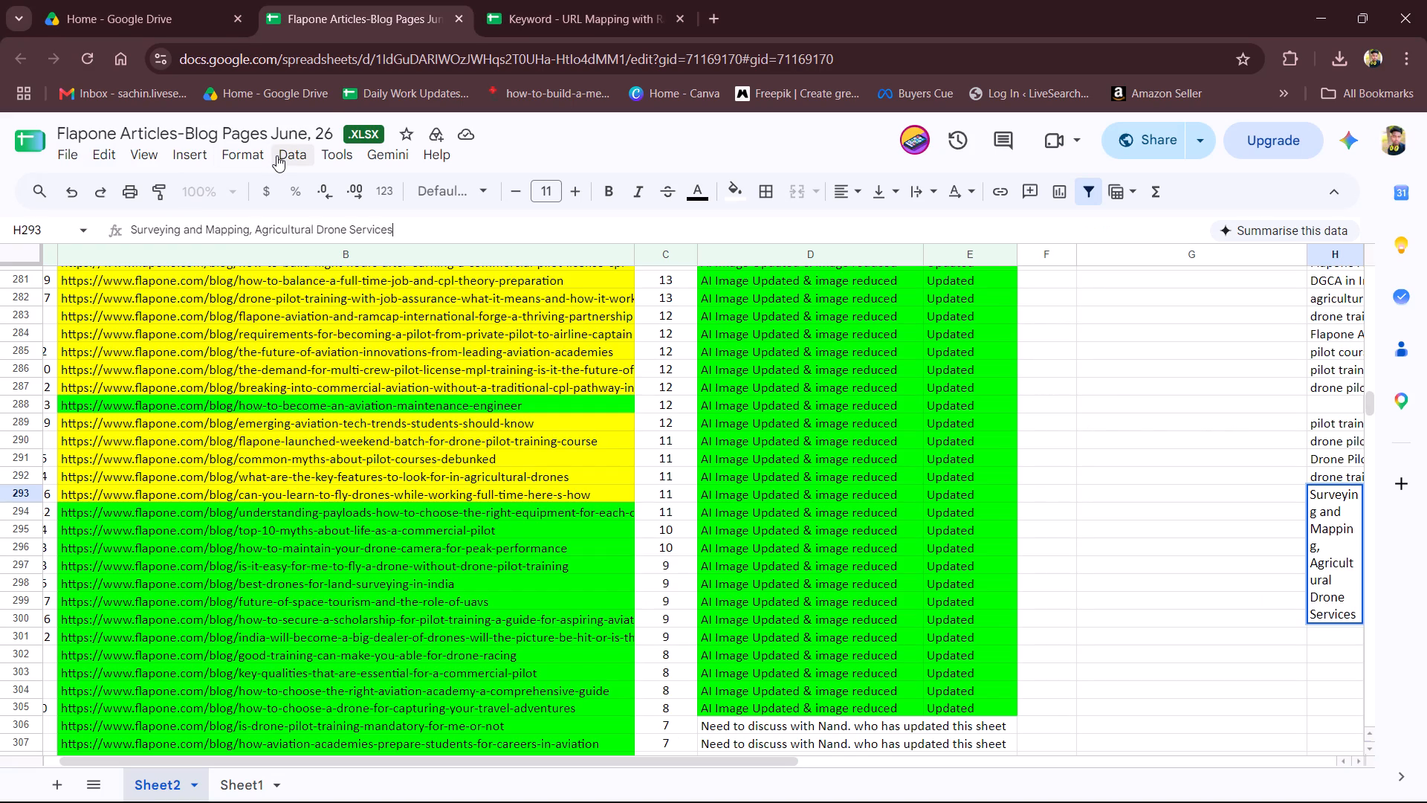
Append the keyword "Aerial Photography and Videography" from the live blog to the comma-separated list in cell H293.
type(",")
key("space")
key("alt+Tab")
scroll(300, 313, "up", 2)
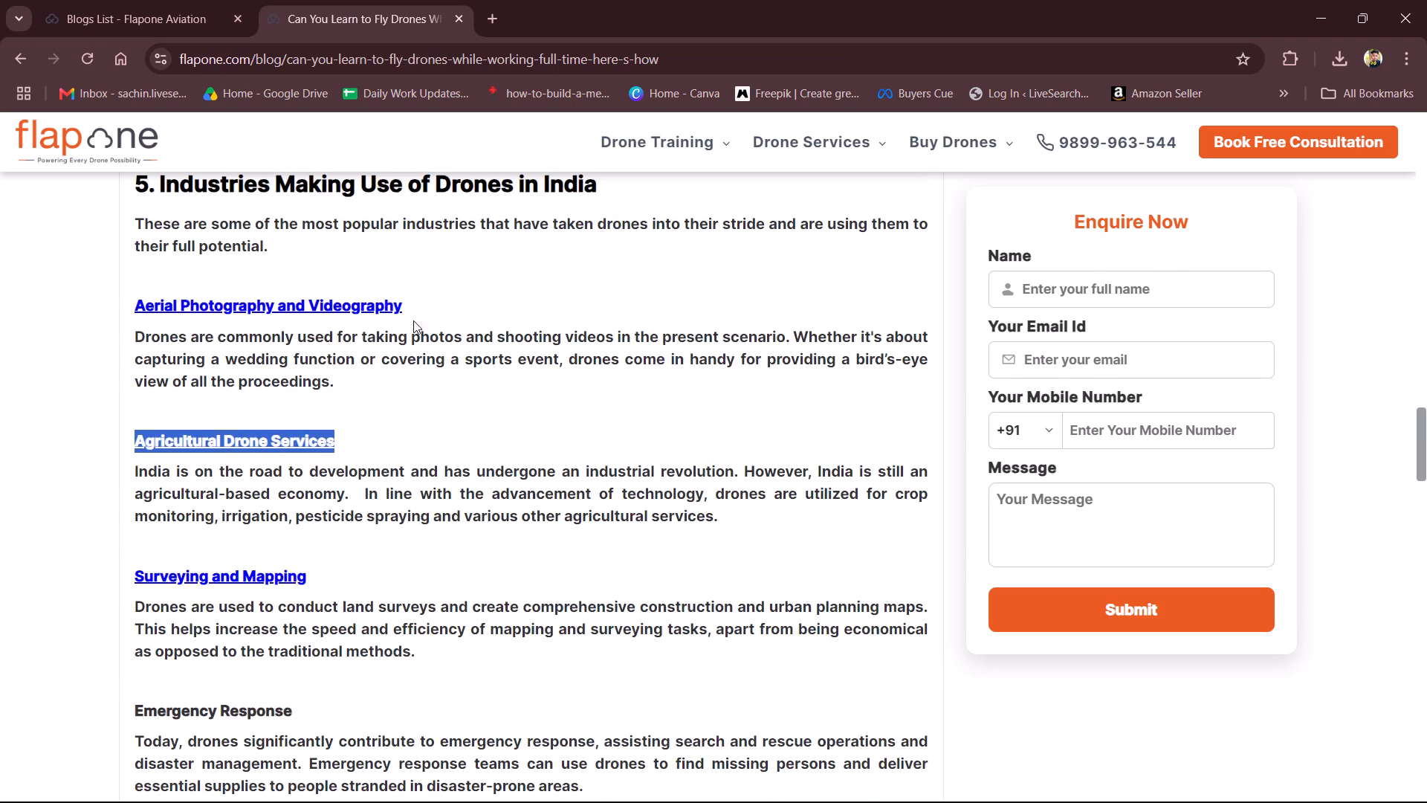
left_click_drag(497, 304, 48, 313)
key("ctrl+c")
key("alt+Tab")
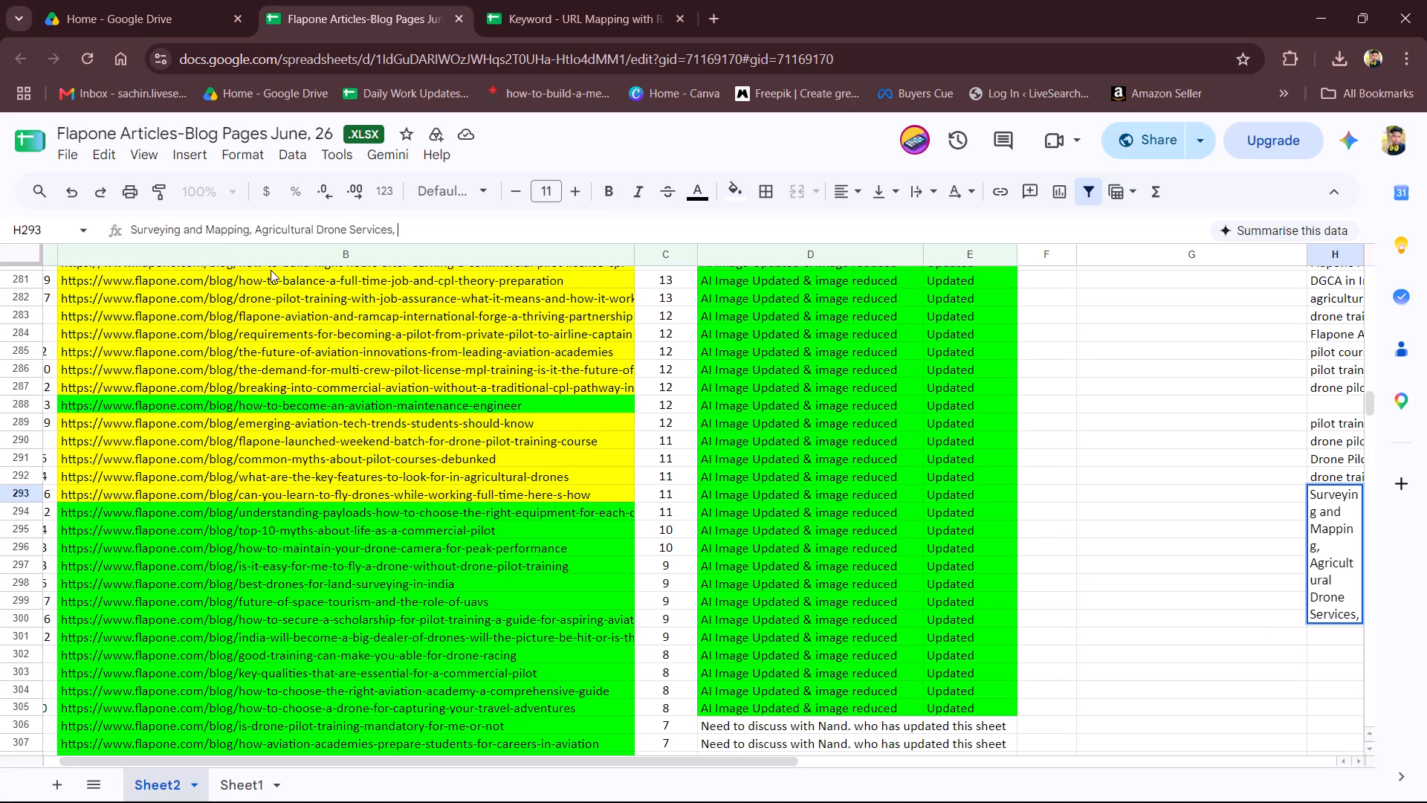
key("ctrl+v")
type(",")
key("space")
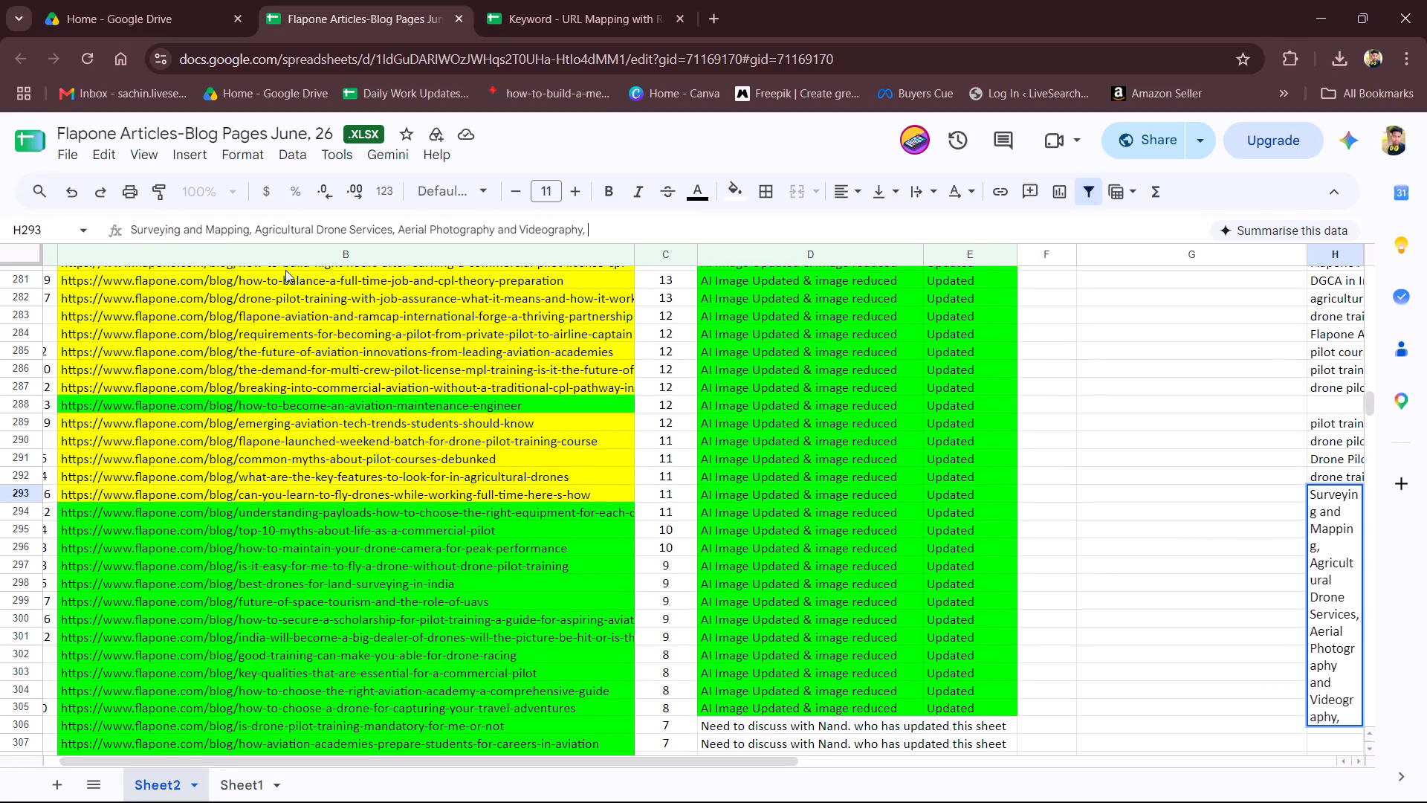
Append the keyword "Remote Pilot Certificate" from the live blog's certification section, followed by a comma, to cell H293.
key("alt+Tab")
scroll(361, 365, "up", 7)
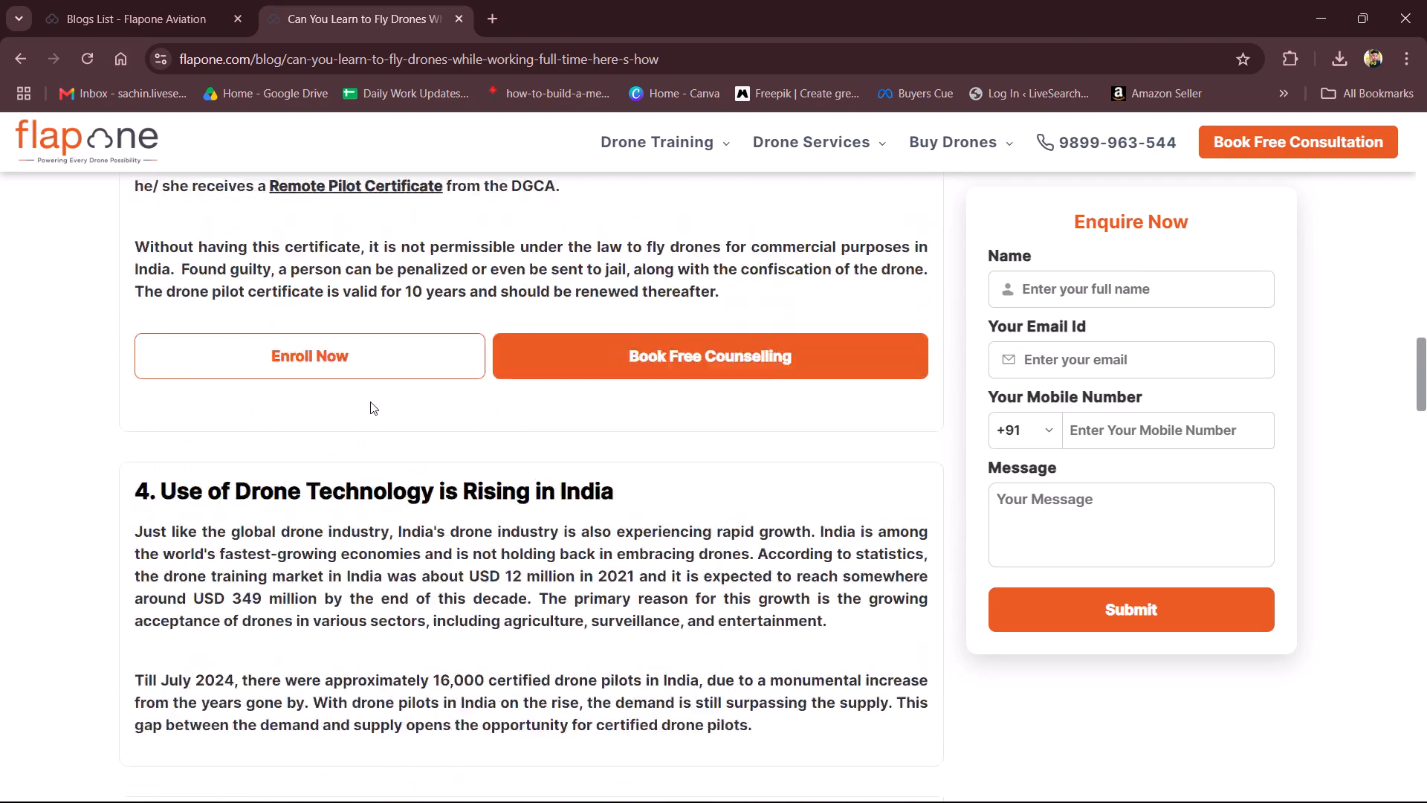
scroll(370, 401, "up", 2)
left_click_drag(444, 576, 322, 576)
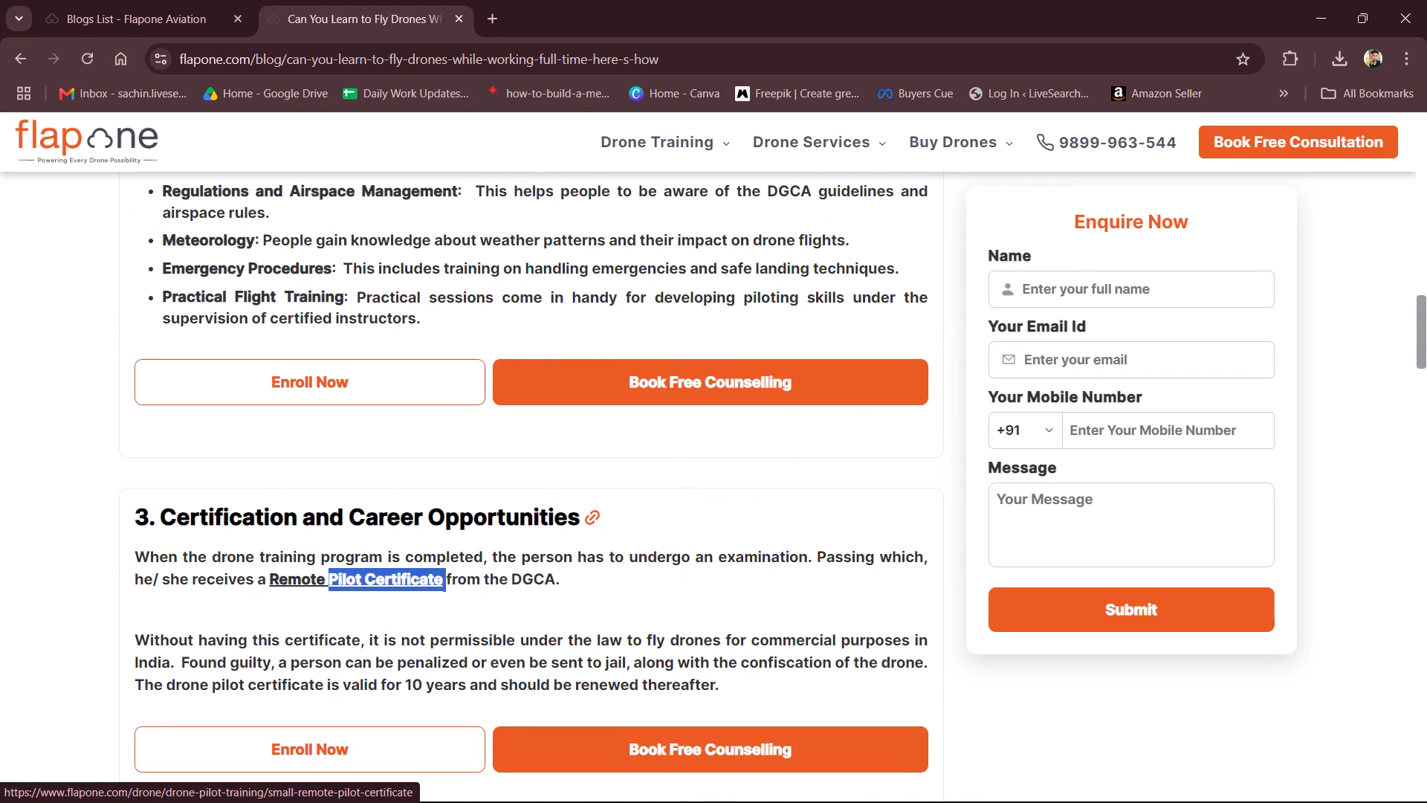
left_click_drag(322, 576, 269, 574)
key("ctrl+c")
key("alt+Tab")
key("ctrl+v")
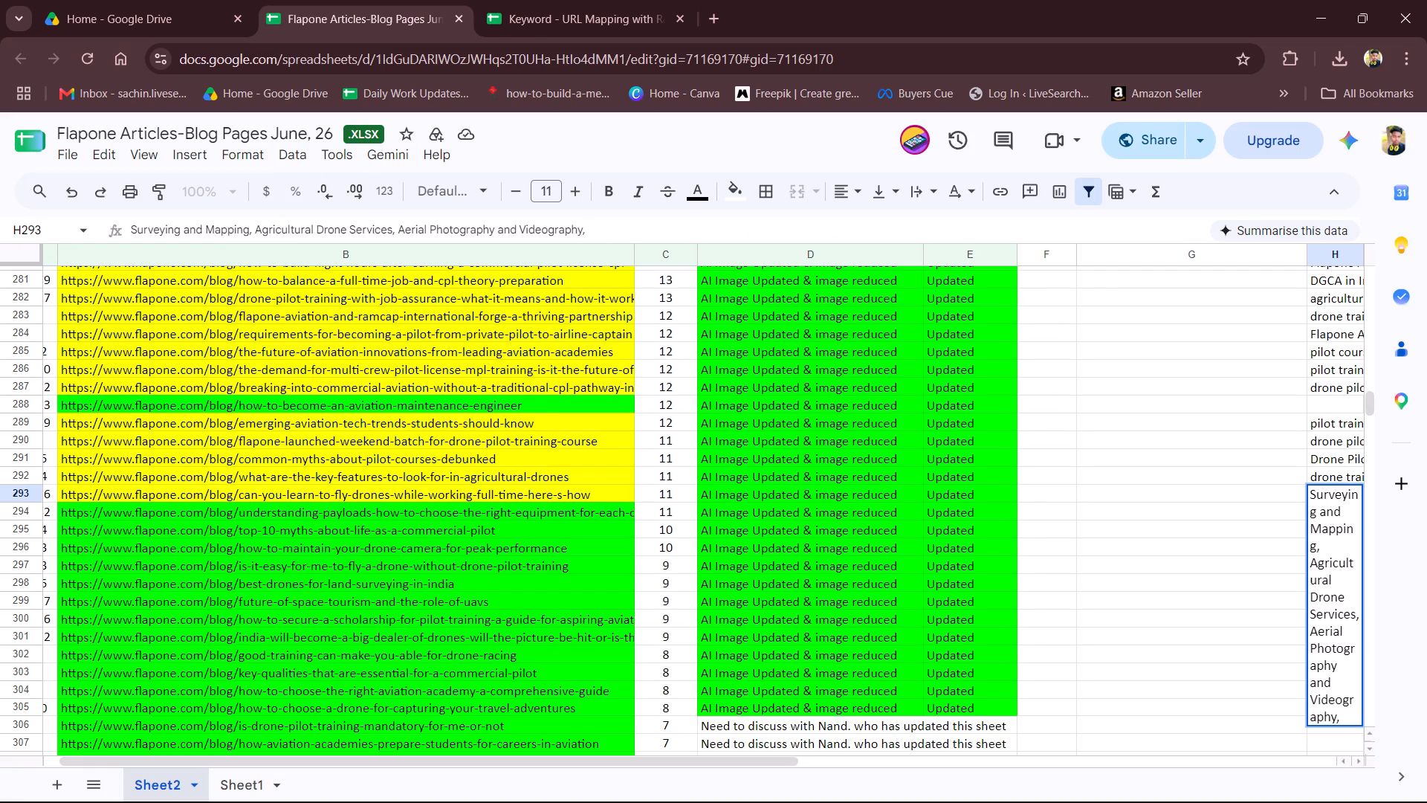
key("BackSpace")
type(",")
key("space")
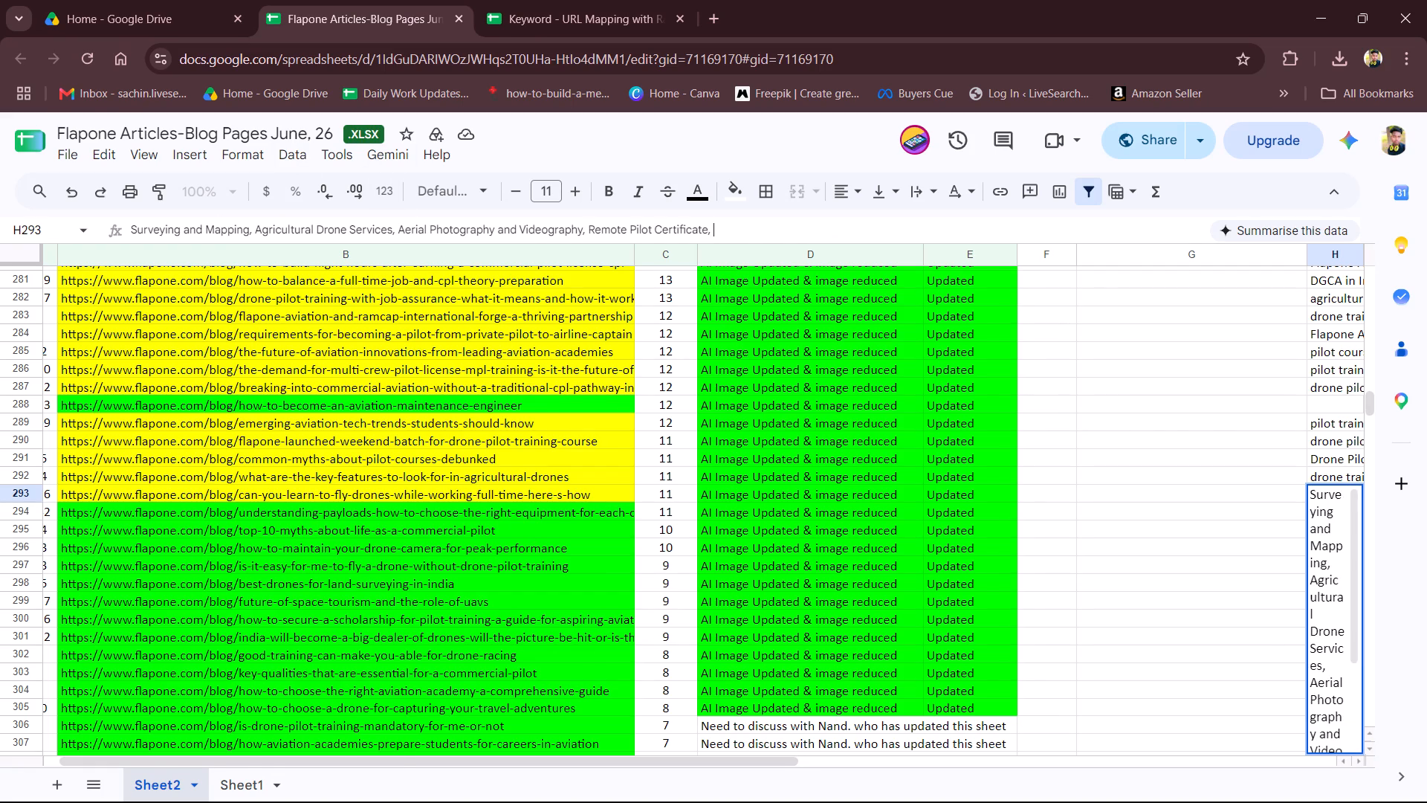
Append the keyword "Weekend drone training courses" from the live blog's section 2, followed by a comma, to cell H293.
key("alt+Tab")
scroll(430, 368, "up", 4)
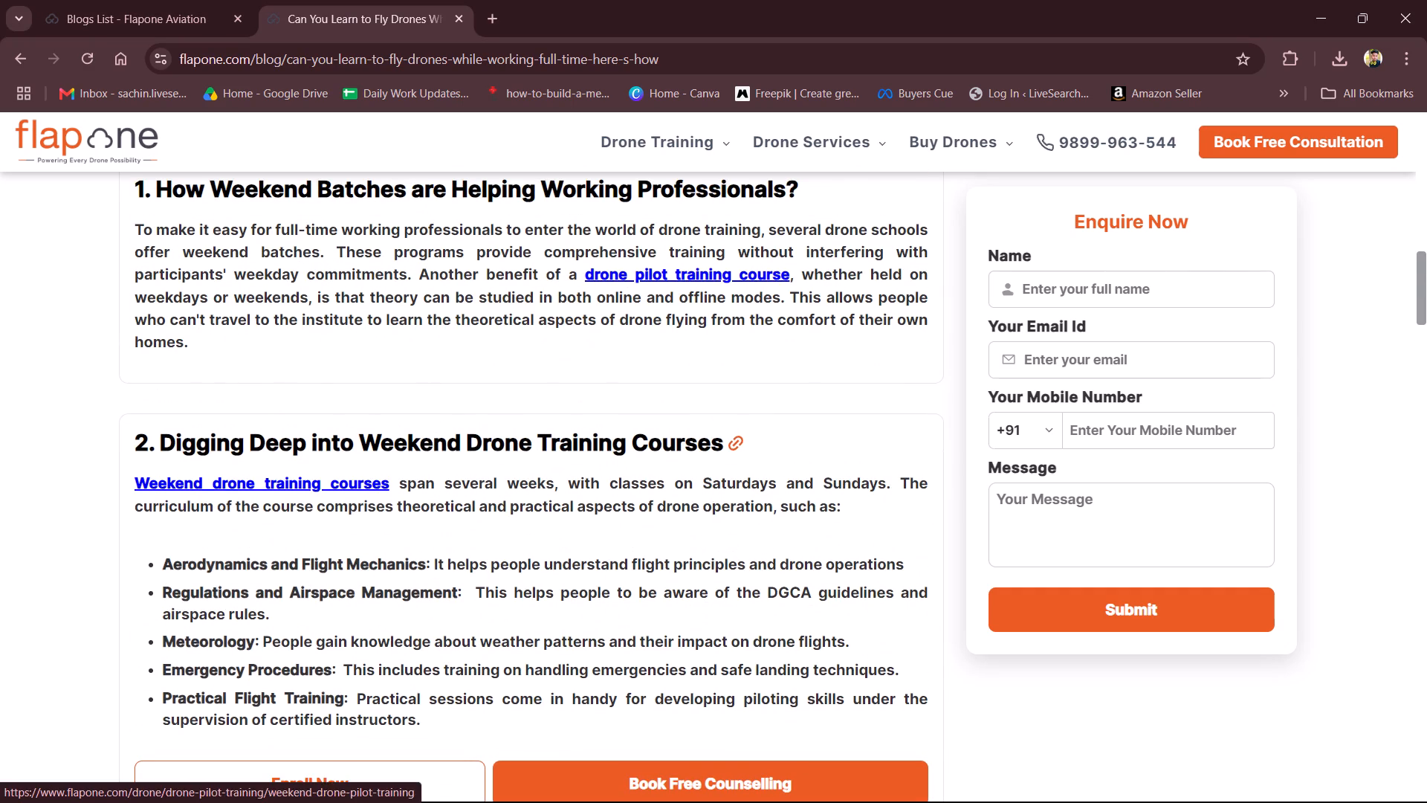
left_click_drag(397, 483, 101, 481)
key("ctrl+c")
key("alt+Tab")
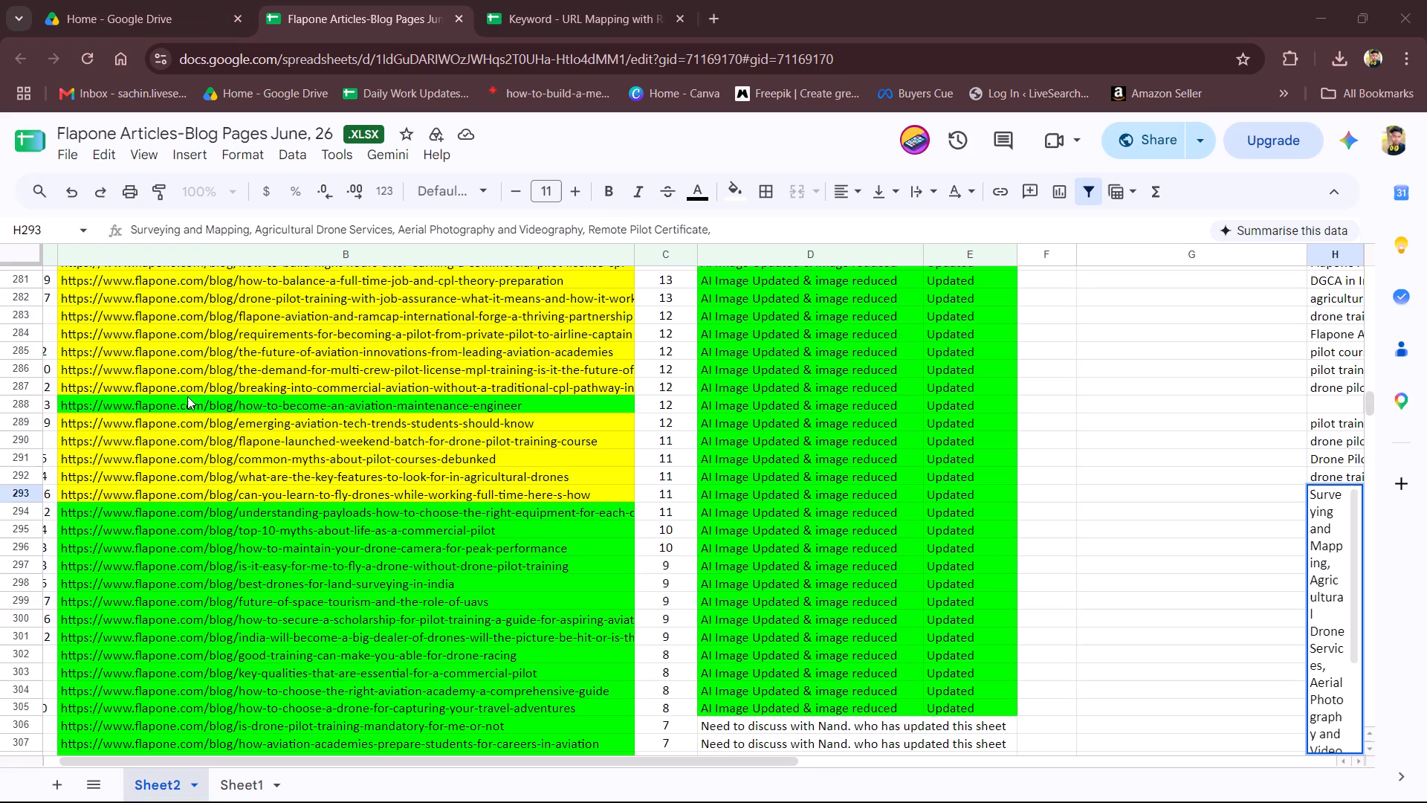
key("ctrl+v")
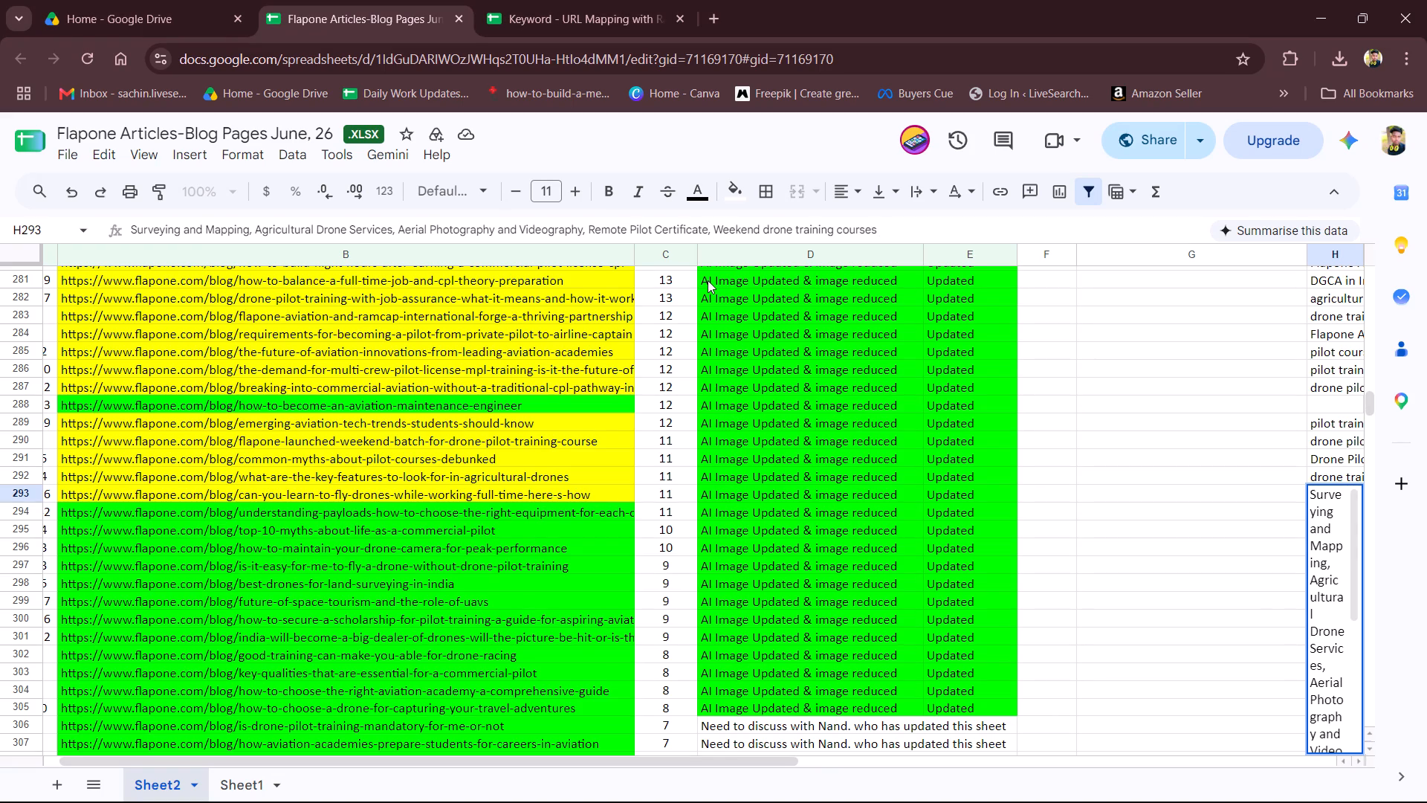
key("BackSpace")
type(",")
key("space")
Append "drone pilot training course" from the live blog's section 1 as the last keyword in cell H293, without a trailing comma.
key("alt+Tab")
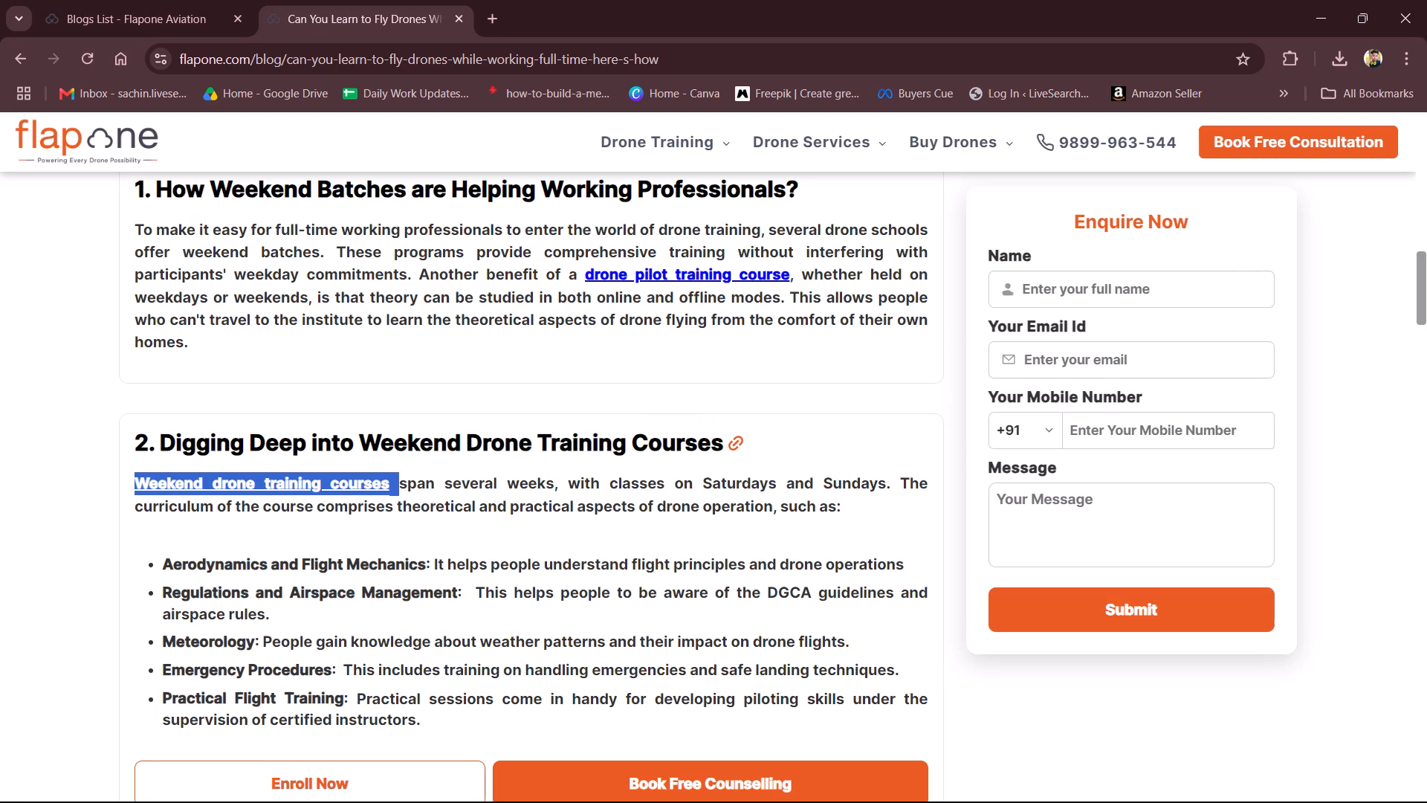
left_click_drag(797, 271, 583, 281)
key("ctrl+c")
key("alt+Tab")
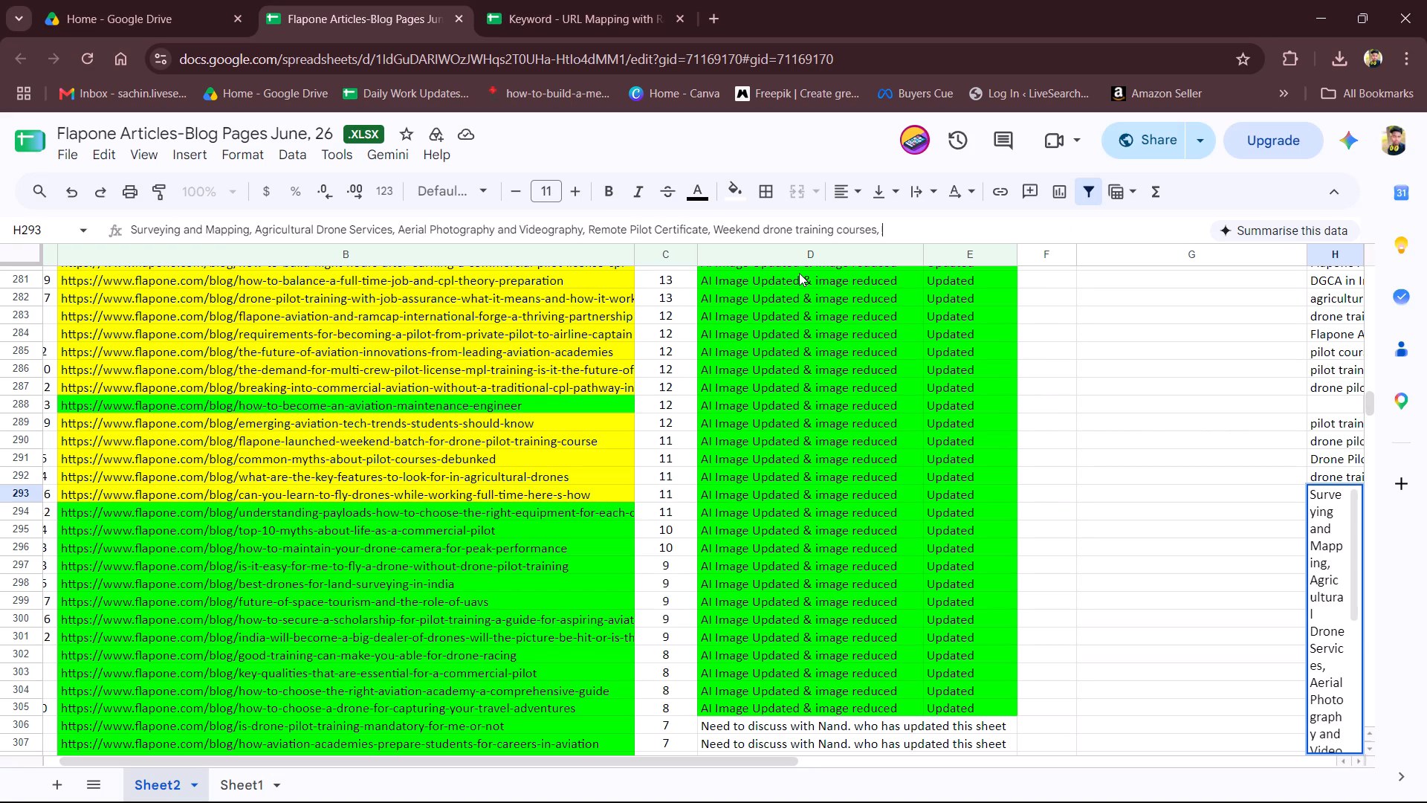
key("ctrl+v")
key("BackSpace")
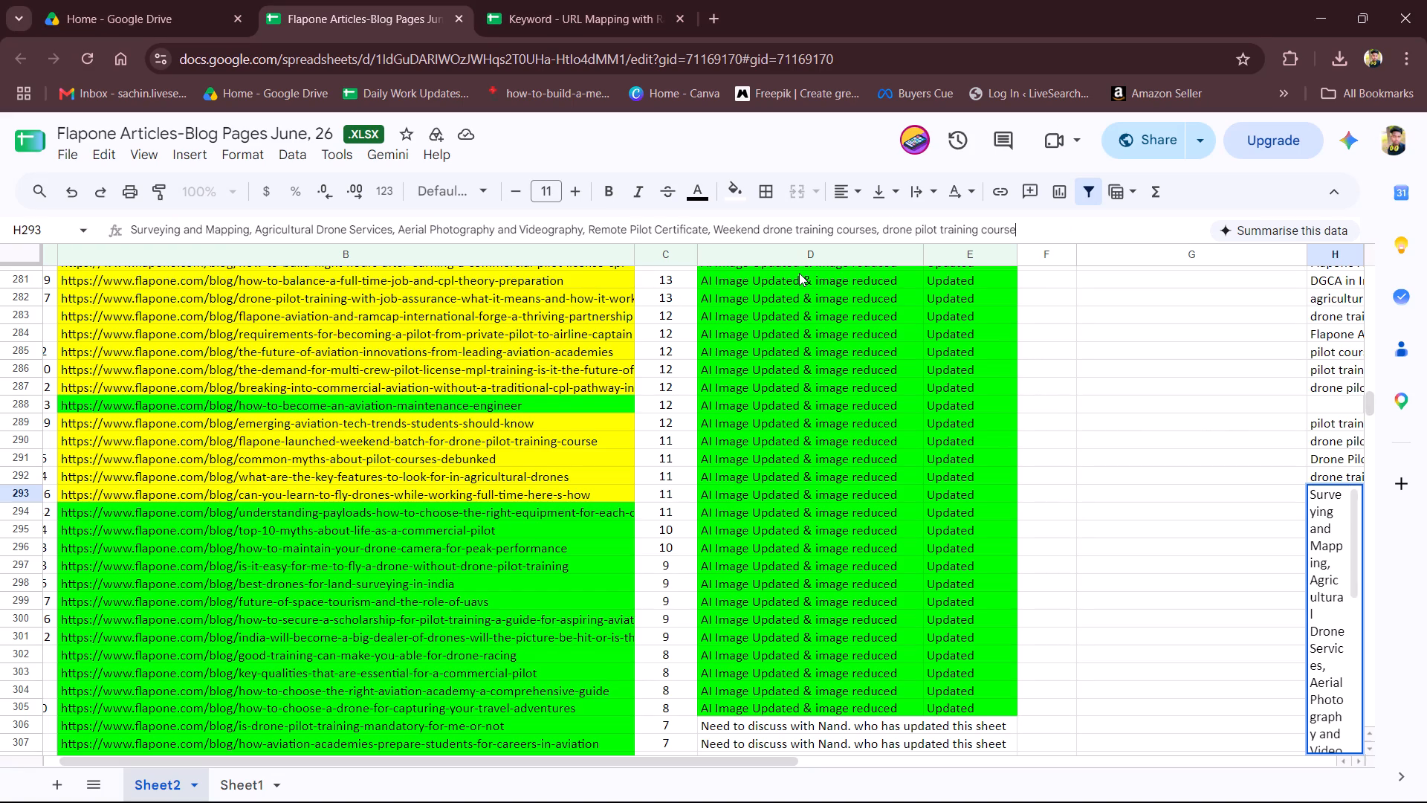
Copy the understanding-payloads blog URL from cell B294 and load it in place of the finished blog's live page.
left_click(458, 508)
key("ctrl+c")
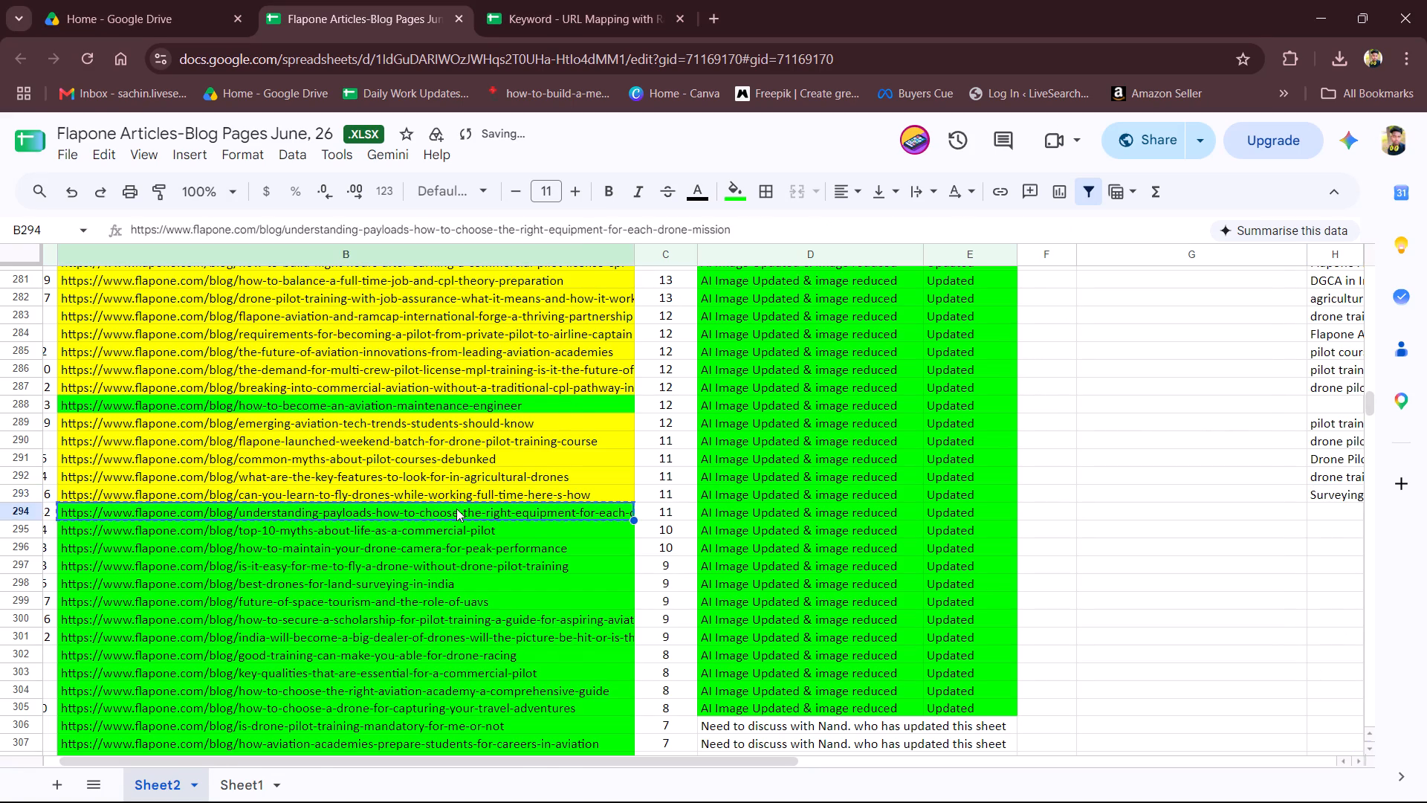
key("alt+Tab")
double_click(360, 48)
key("ctrl+a")
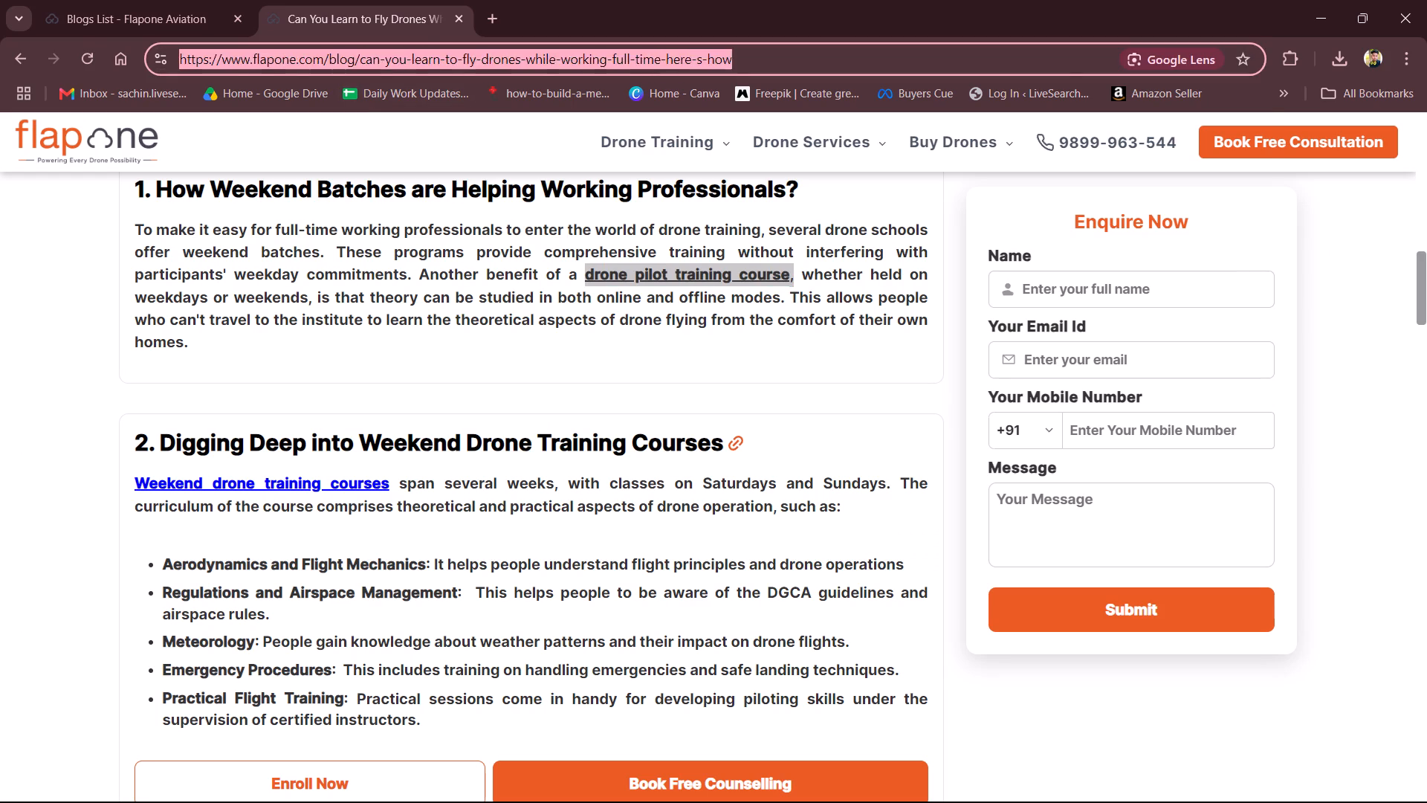
key("ctrl+v")
key("Return")
Highlight "drone" on the understanding-payloads page and examine the keyword links and their target URLs from the intro through section 22.
key("ctrl+f")
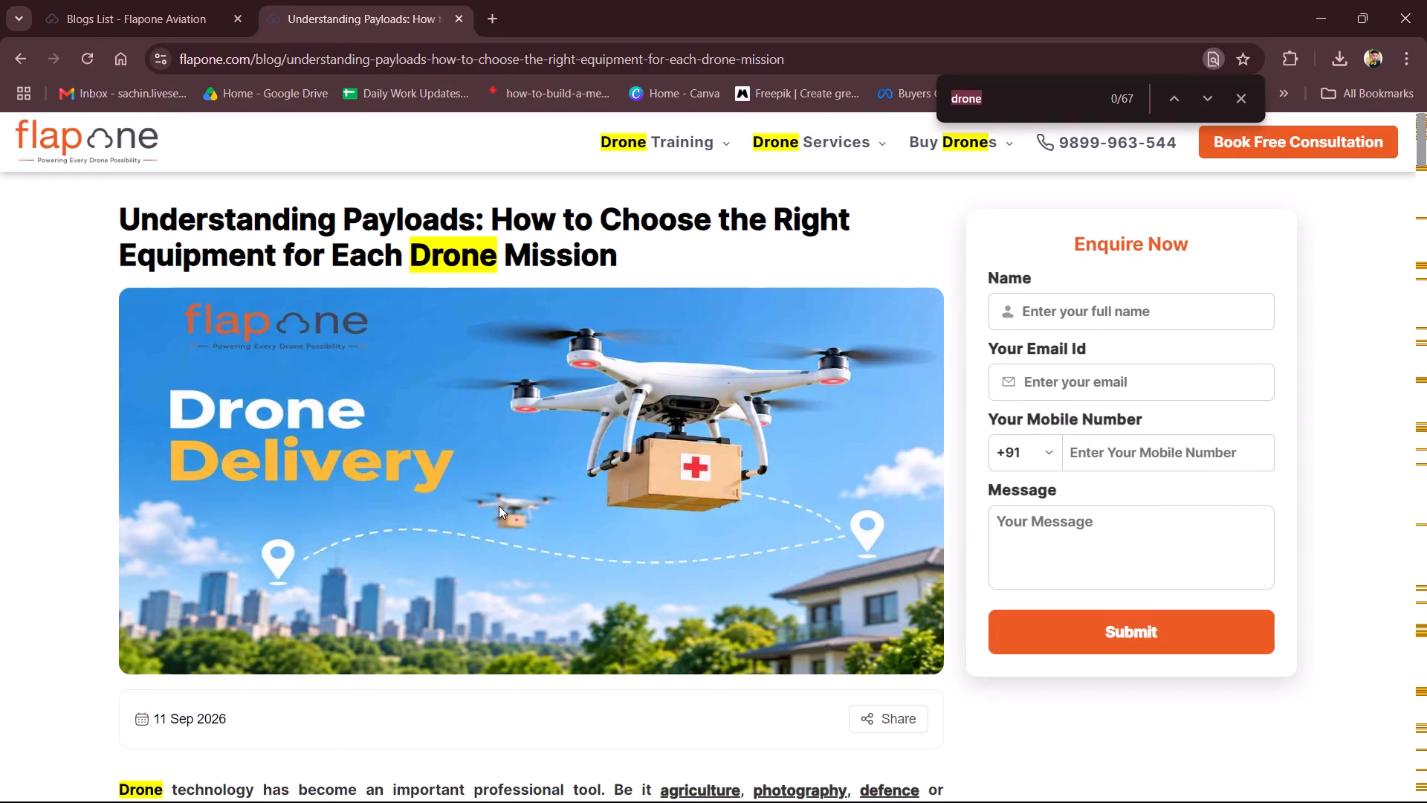
scroll(499, 506, "down", 4)
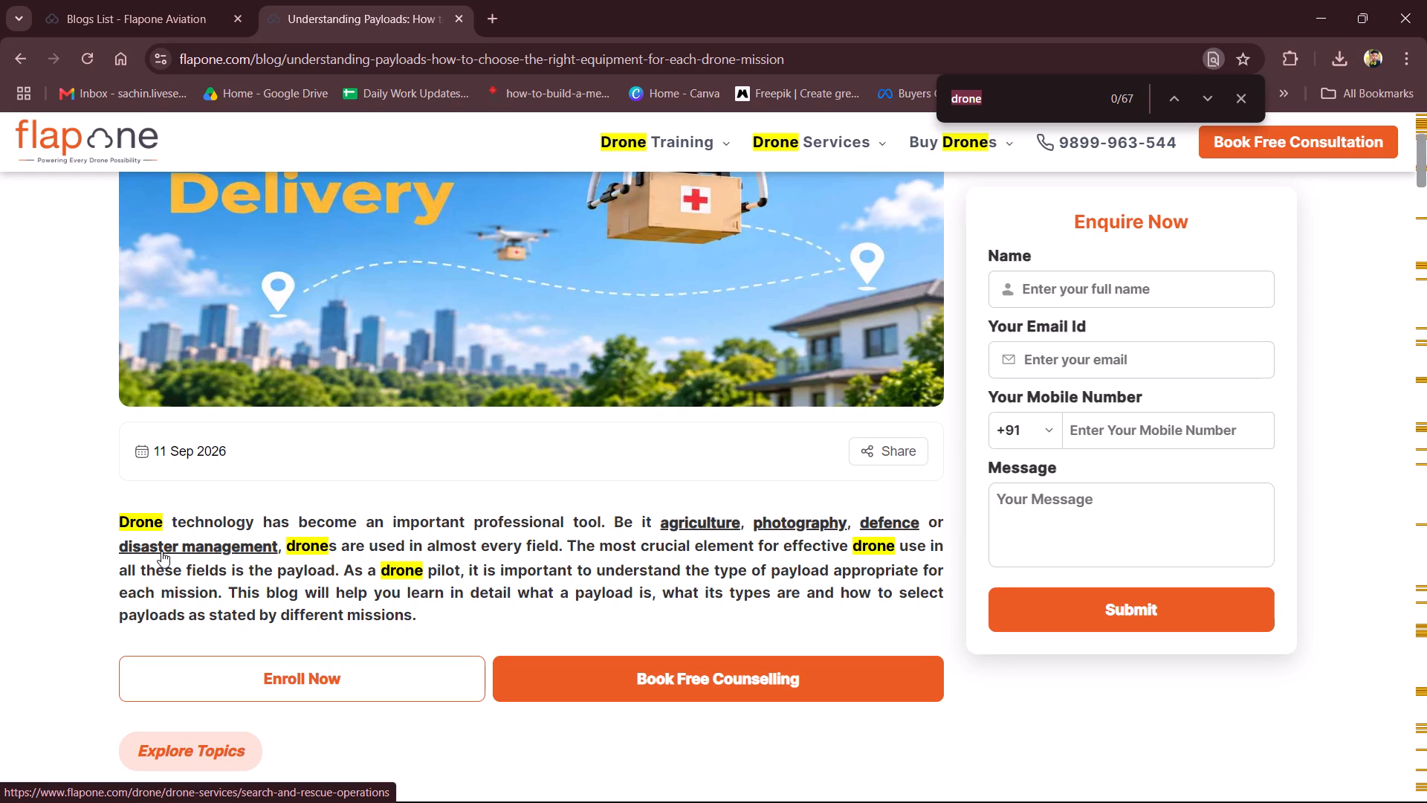
scroll(503, 591, "down", 4)
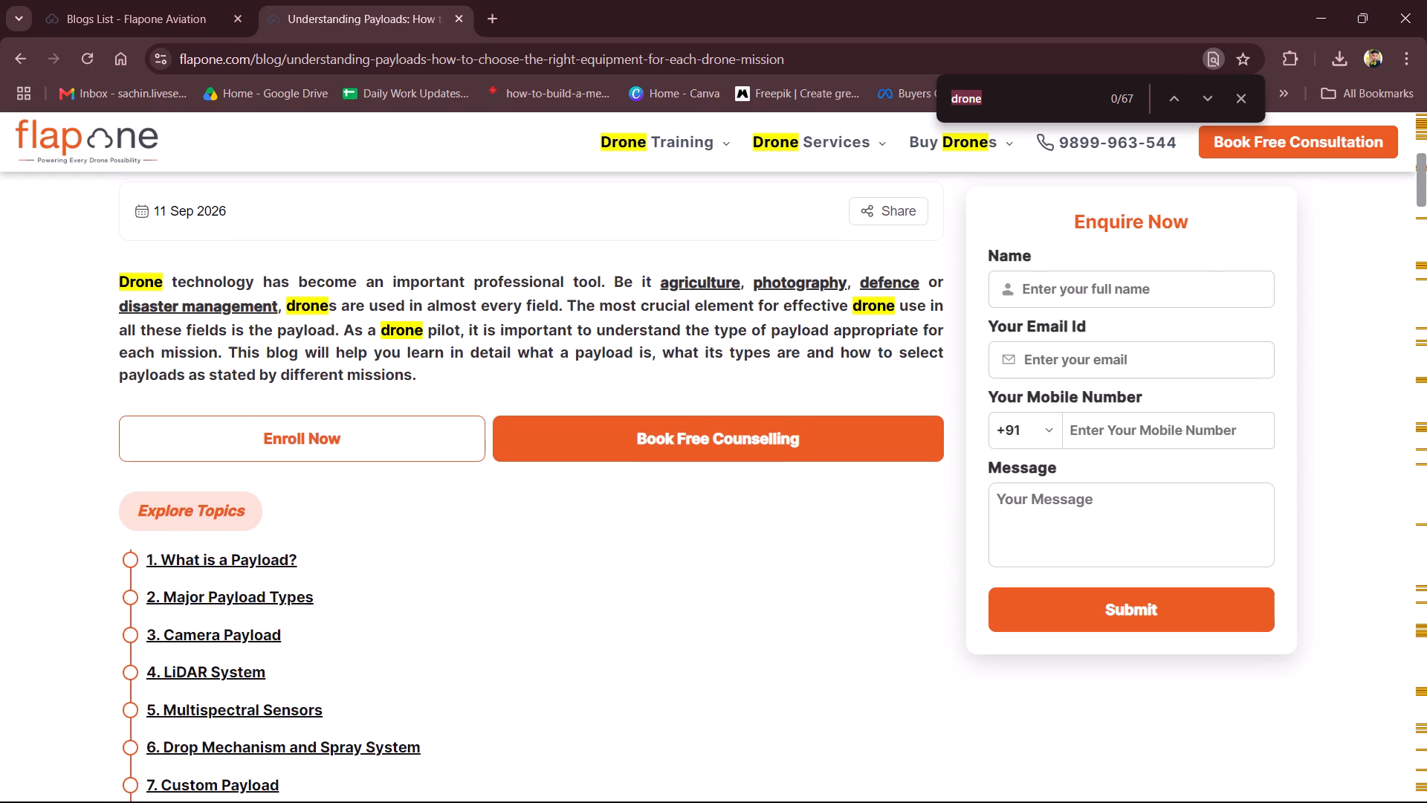
scroll(503, 591, "down", 3)
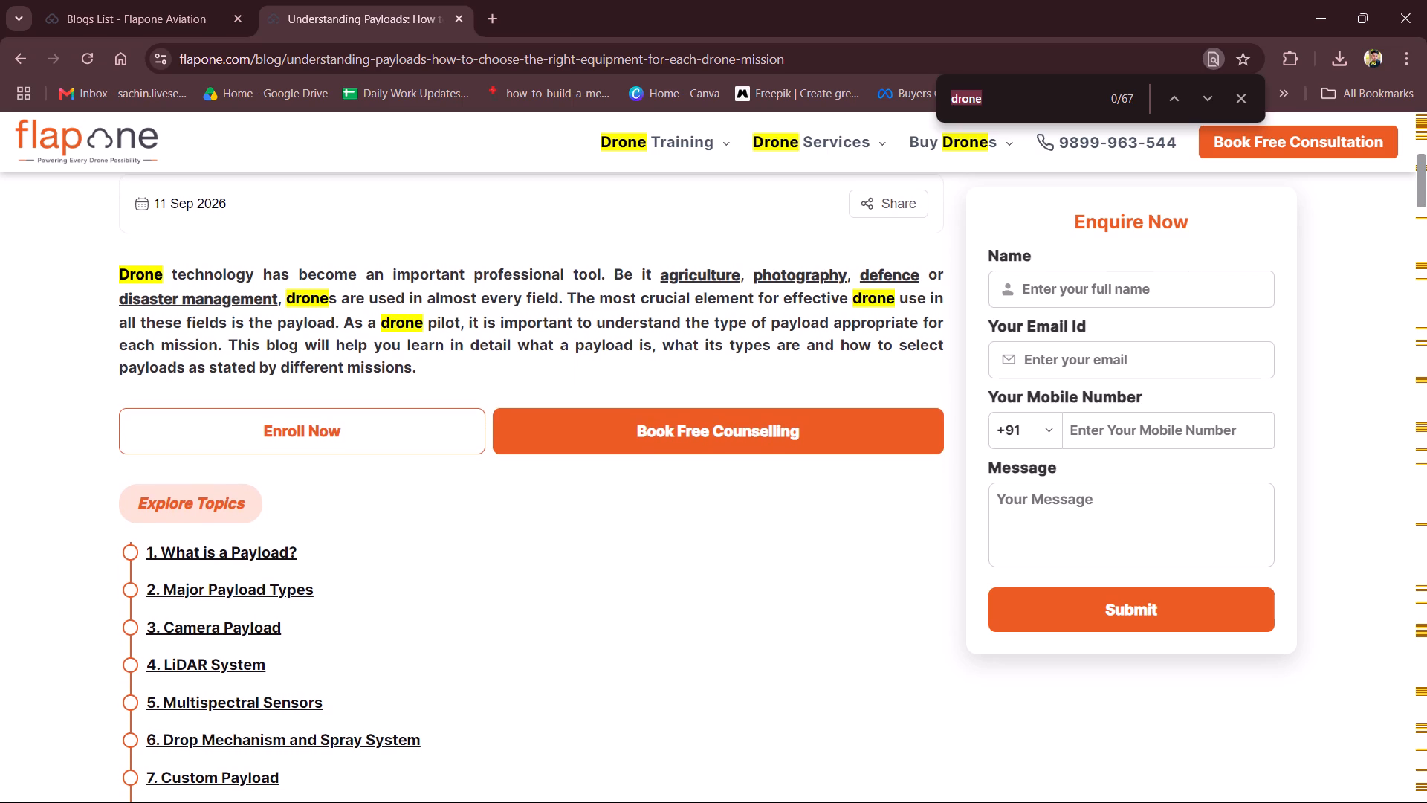
scroll(503, 591, "down", 3)
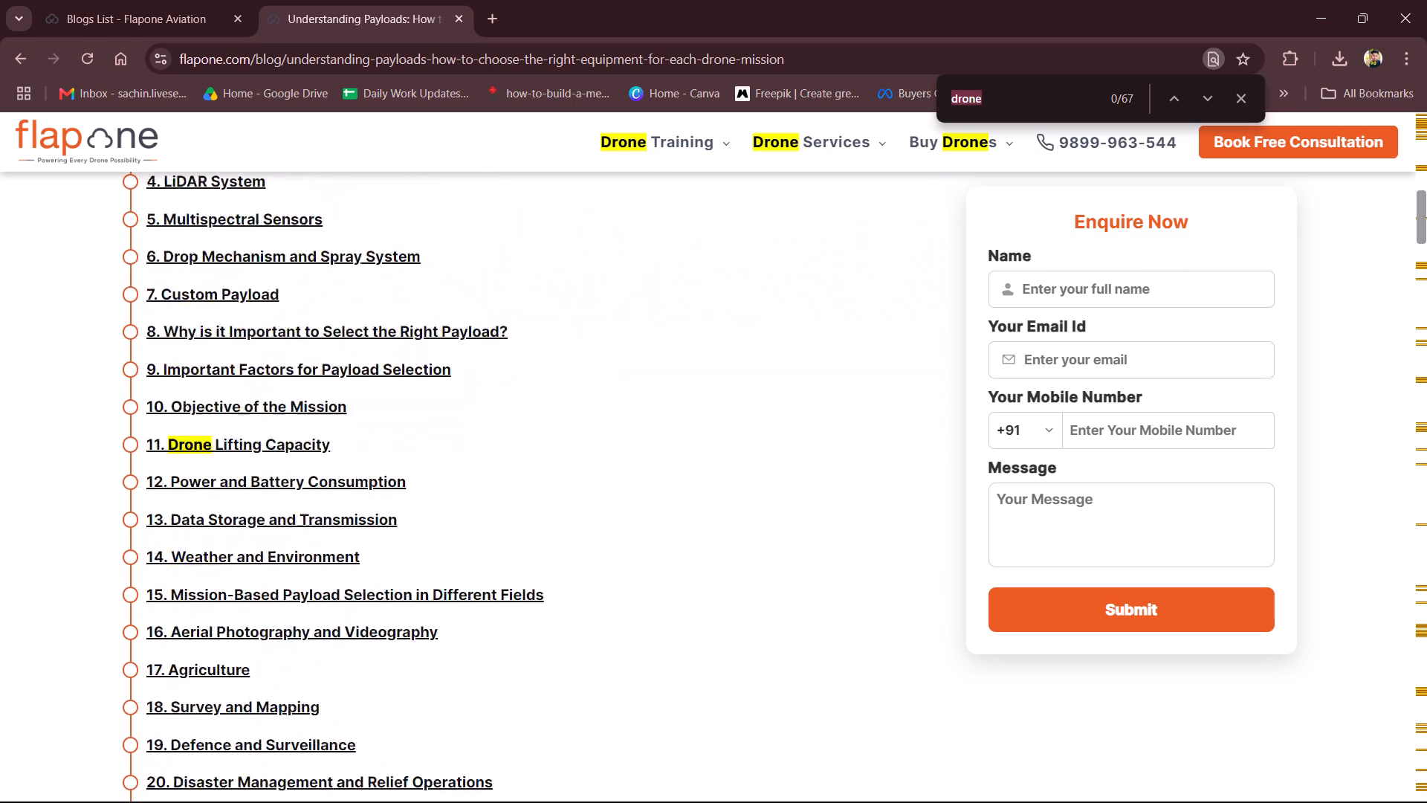
scroll(503, 591, "down", 5)
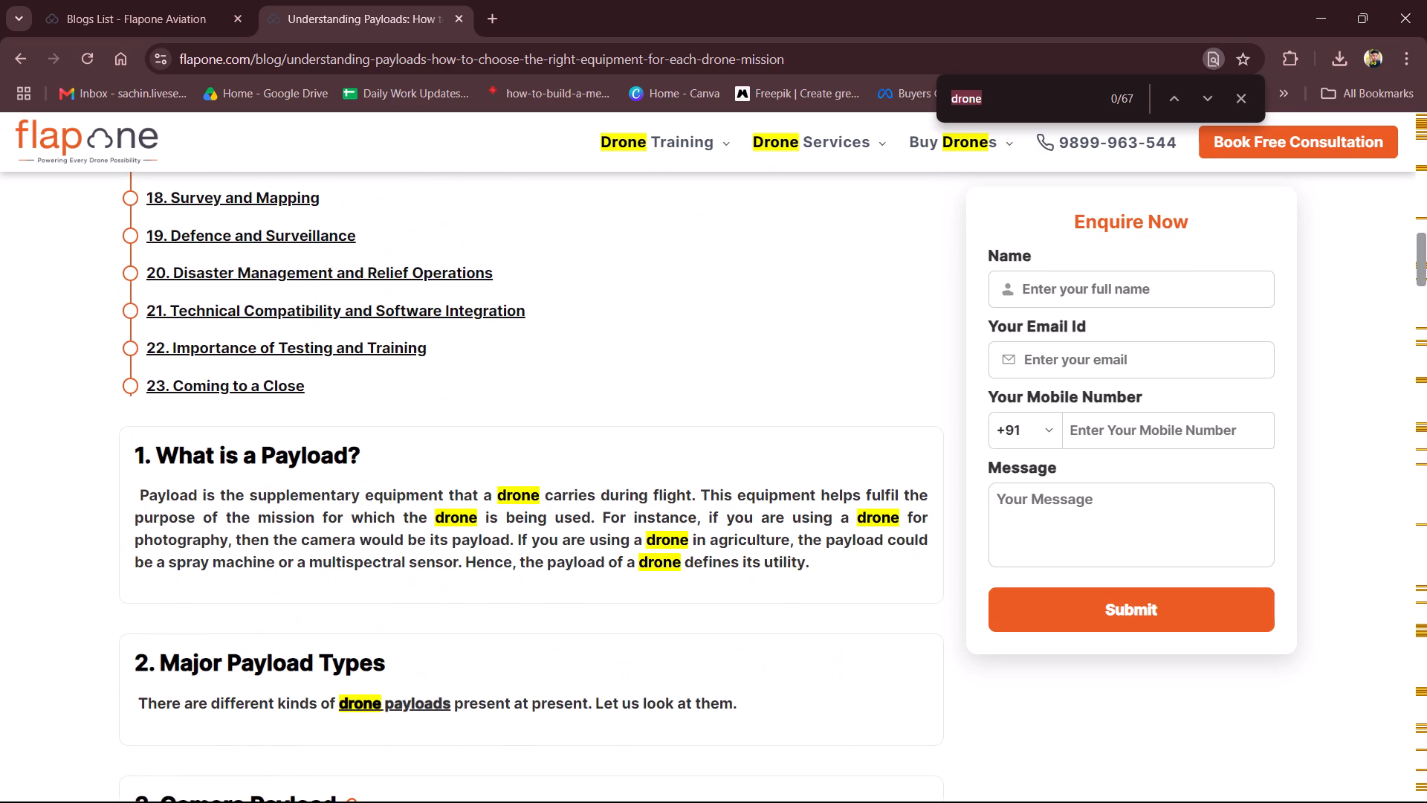
scroll(503, 591, "down", 4)
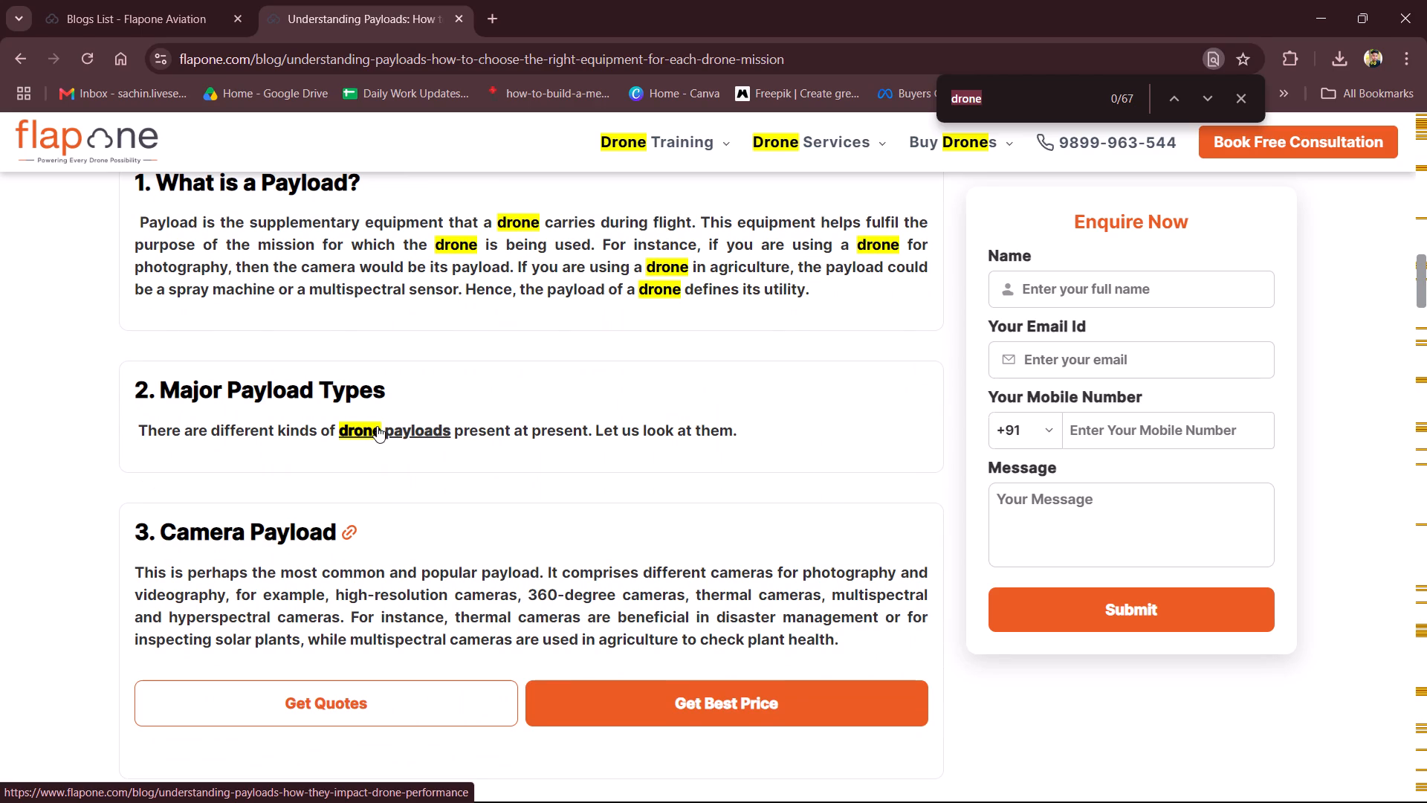
scroll(377, 426, "down", 6)
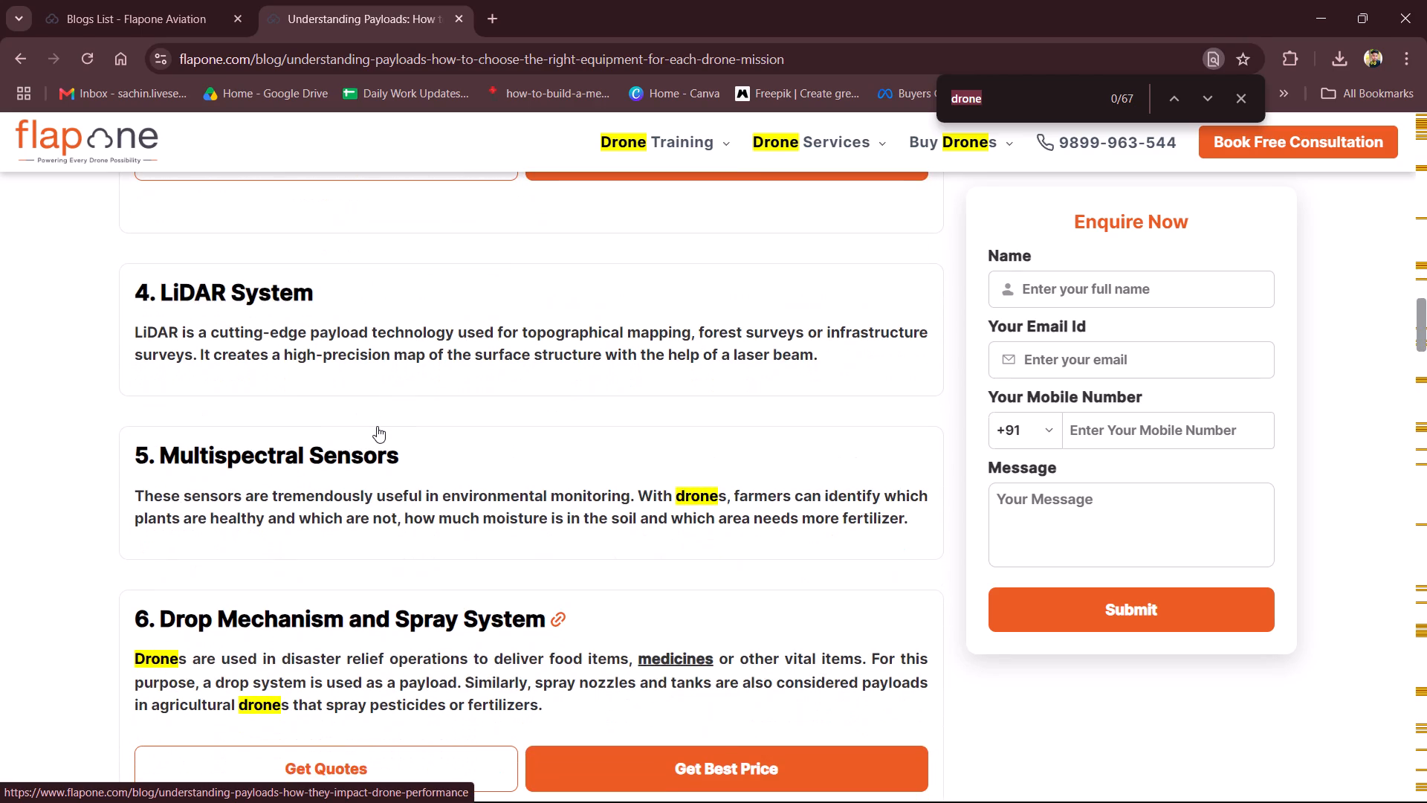
scroll(377, 426, "down", 3)
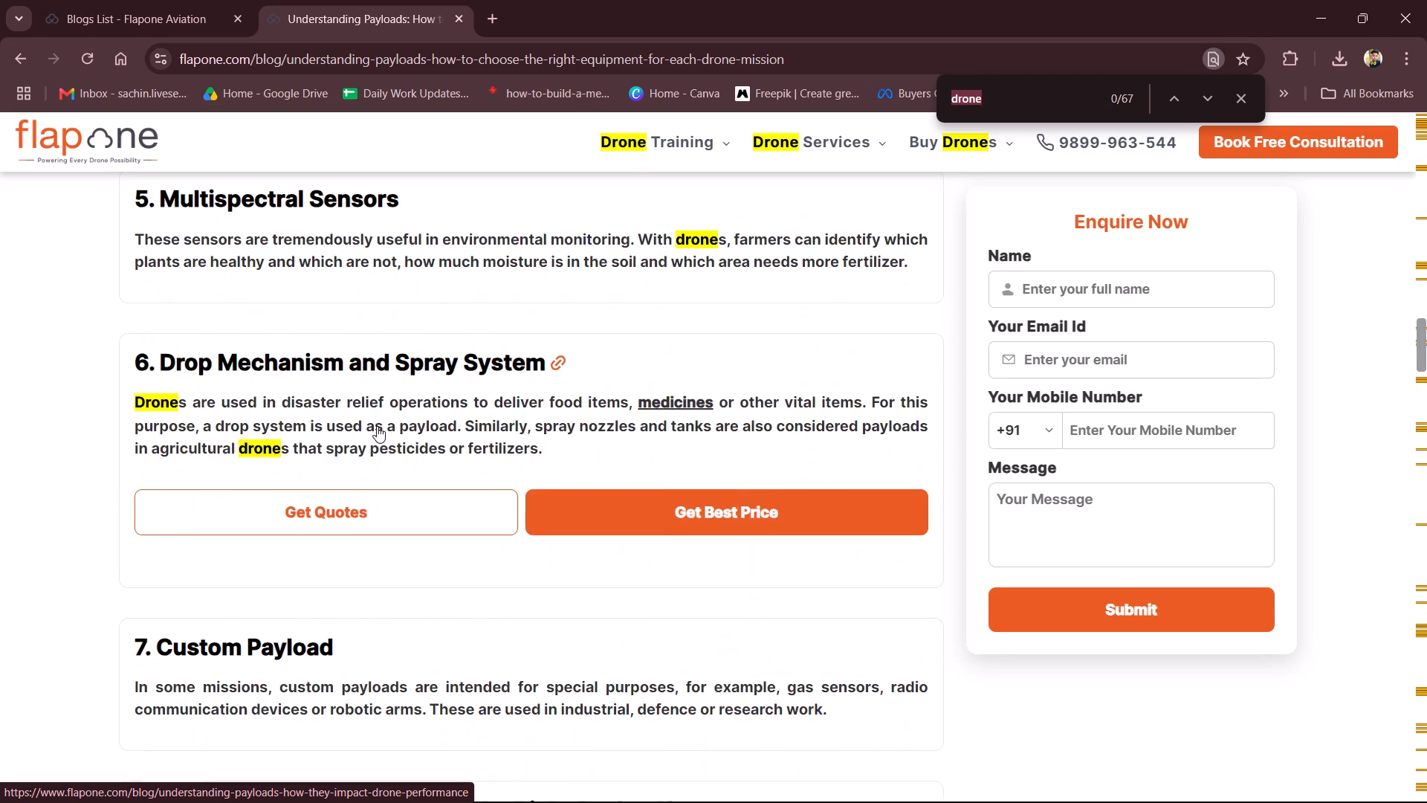
scroll(377, 426, "down", 4)
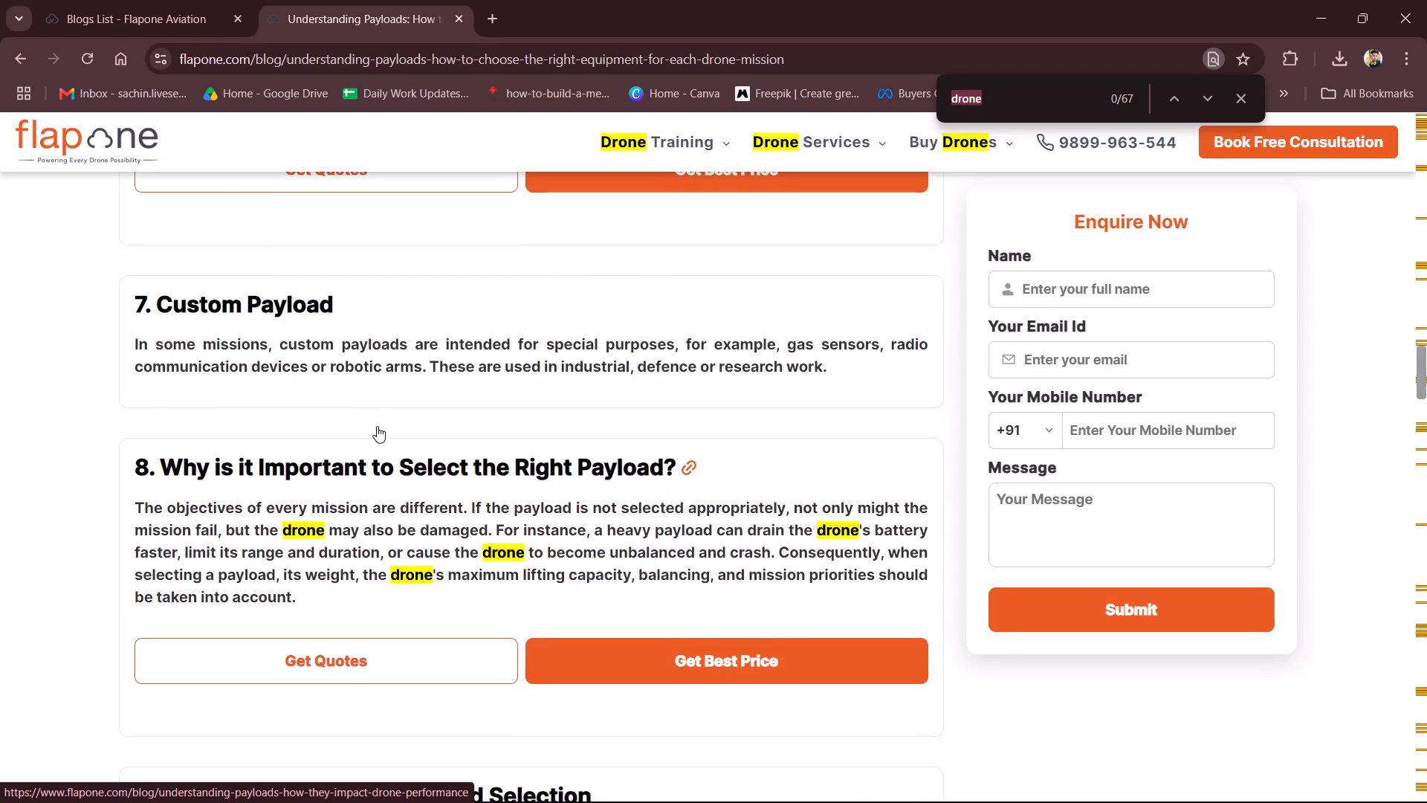
scroll(377, 426, "down", 4)
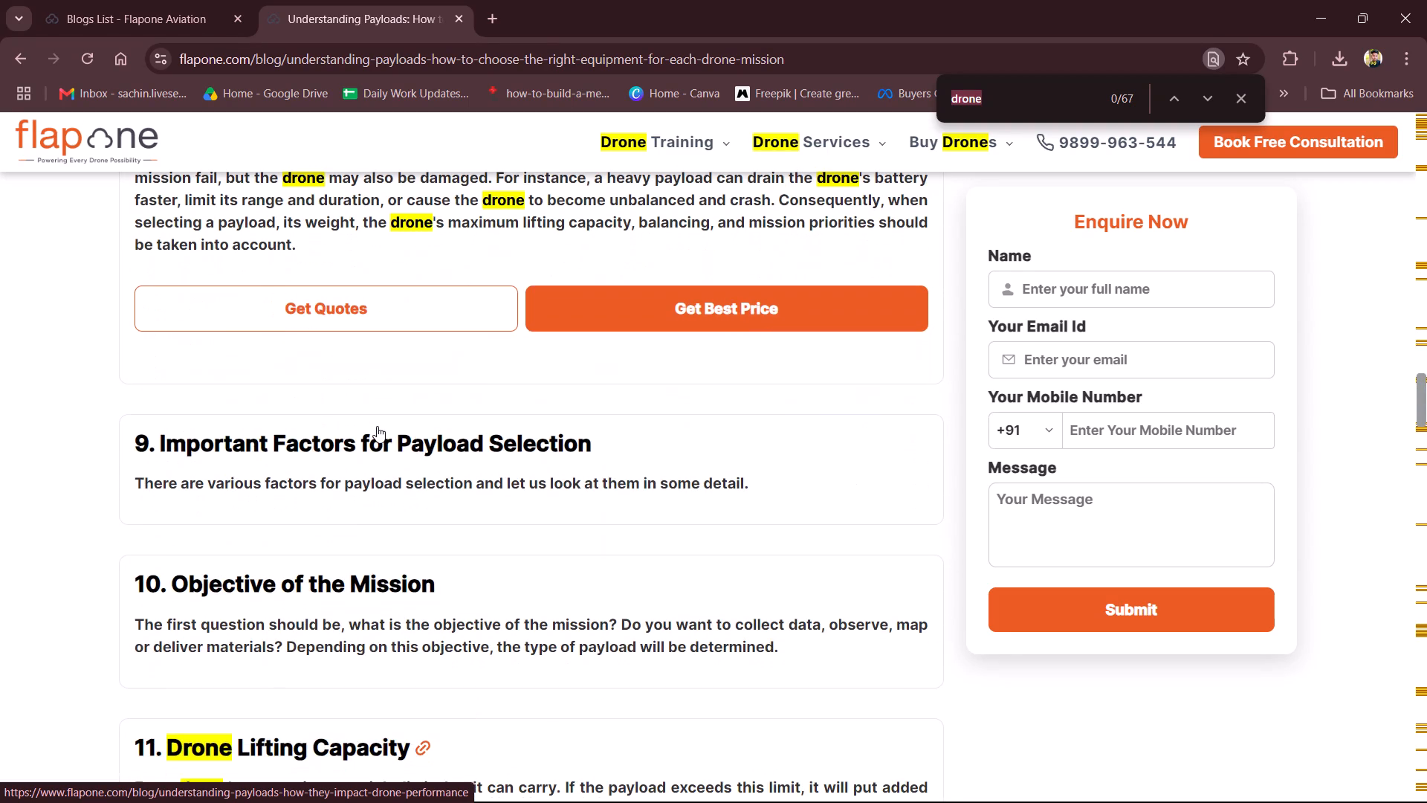
scroll(378, 427, "down", 3)
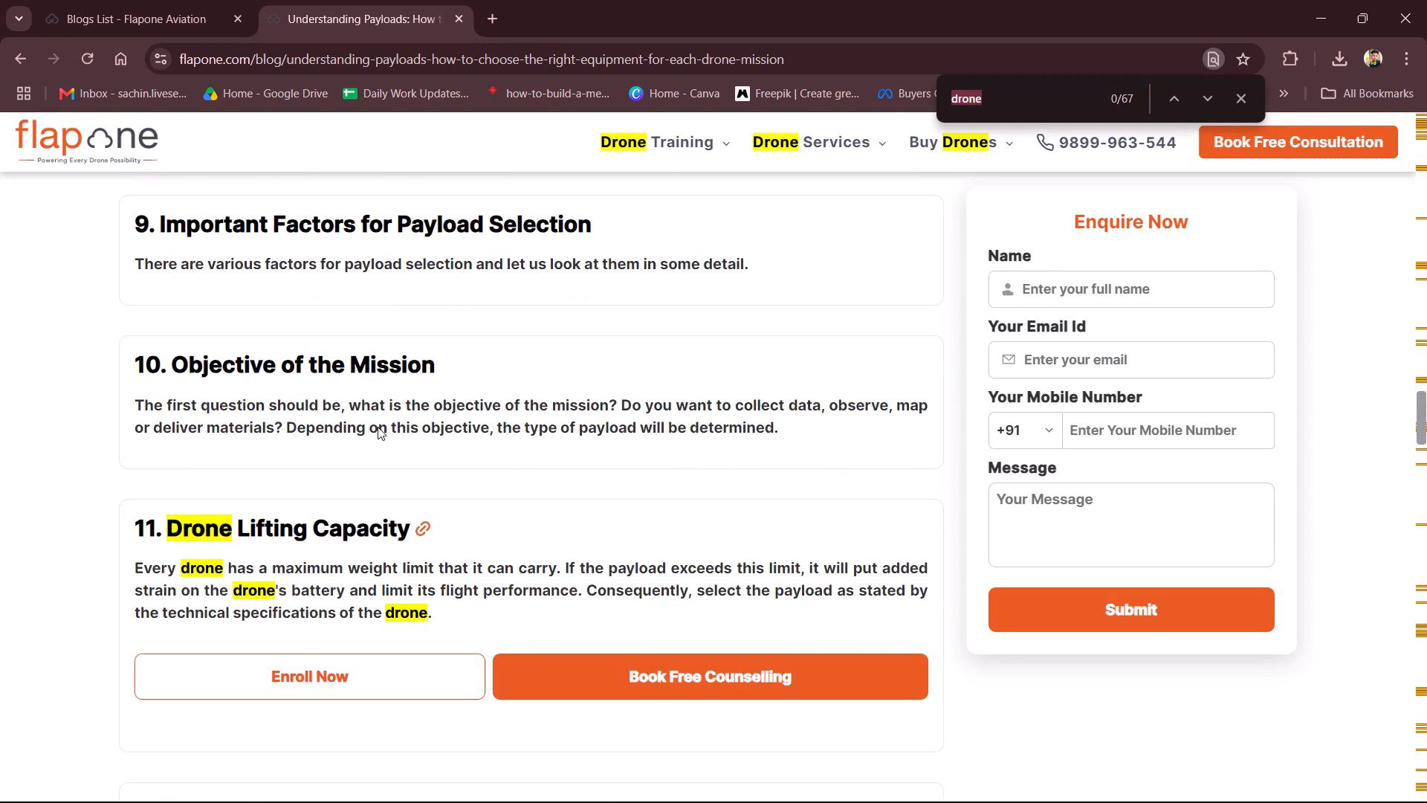
scroll(378, 427, "down", 8)
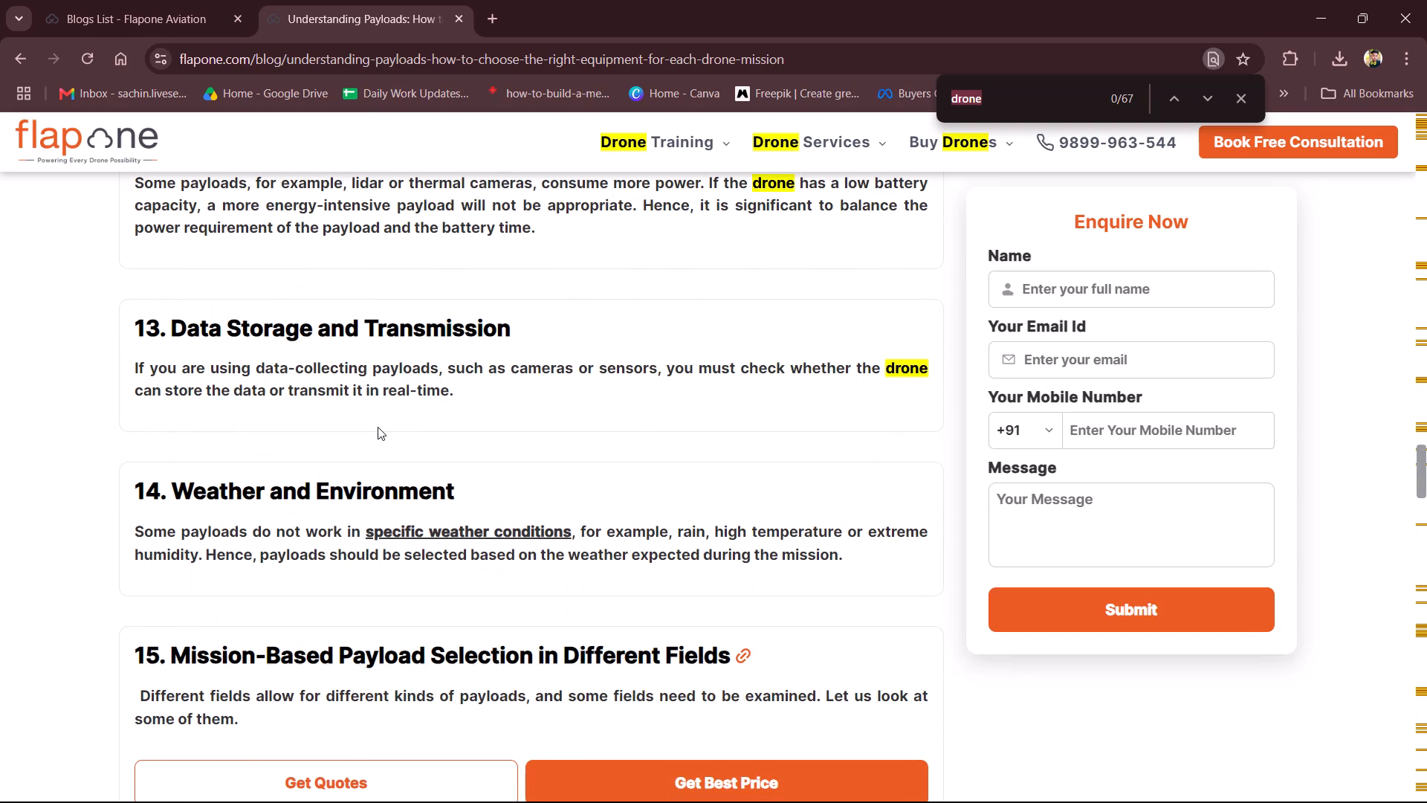
scroll(378, 427, "down", 2)
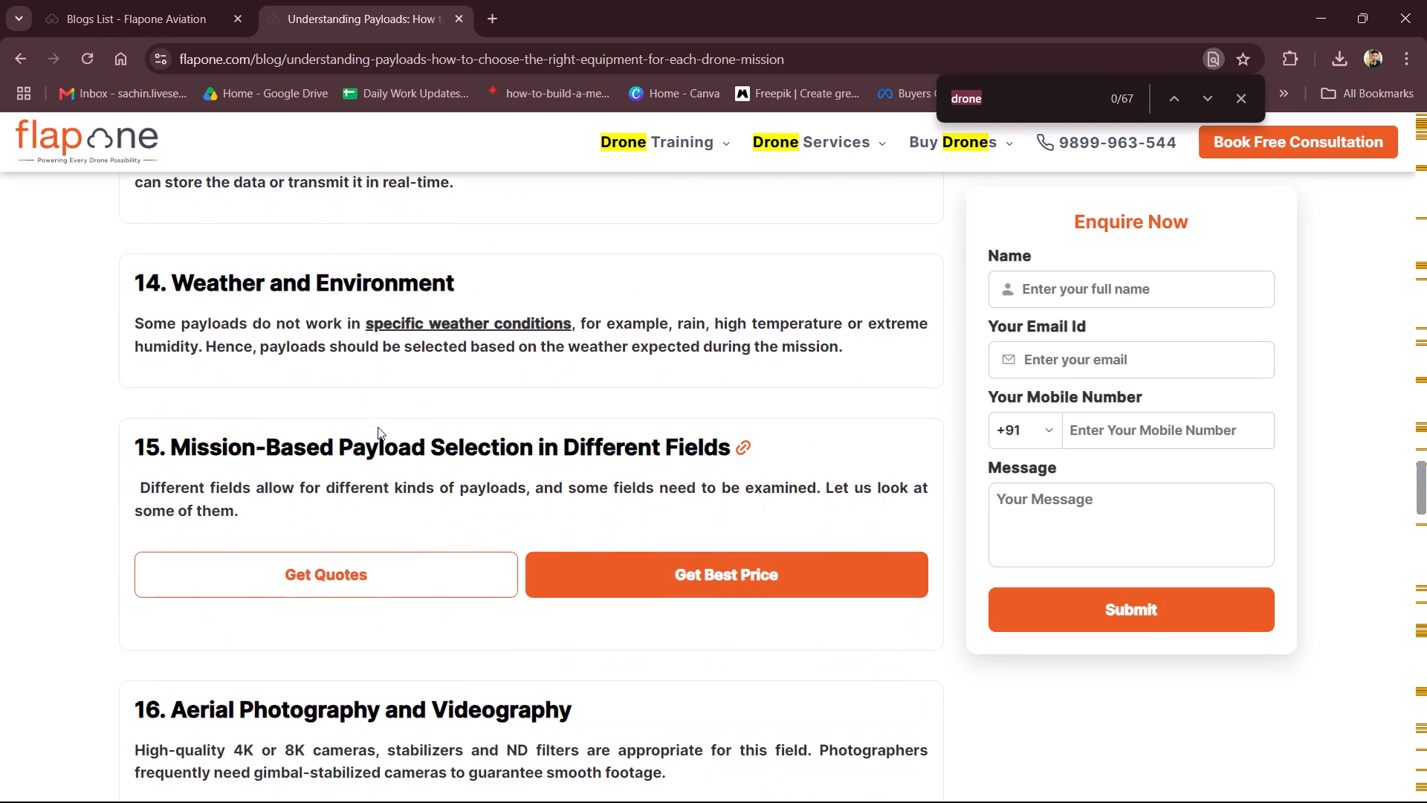
scroll(378, 427, "down", 6)
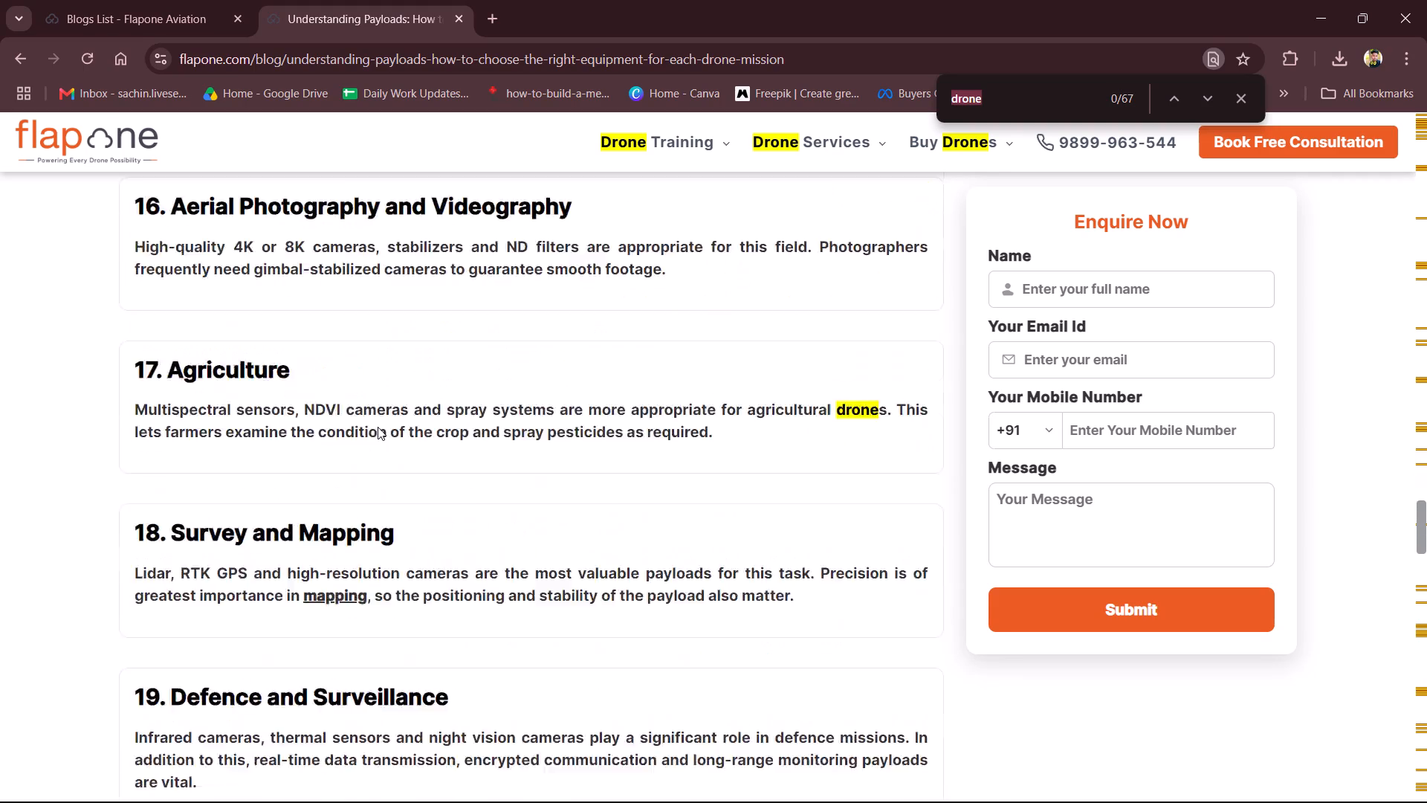
scroll(378, 427, "down", 7)
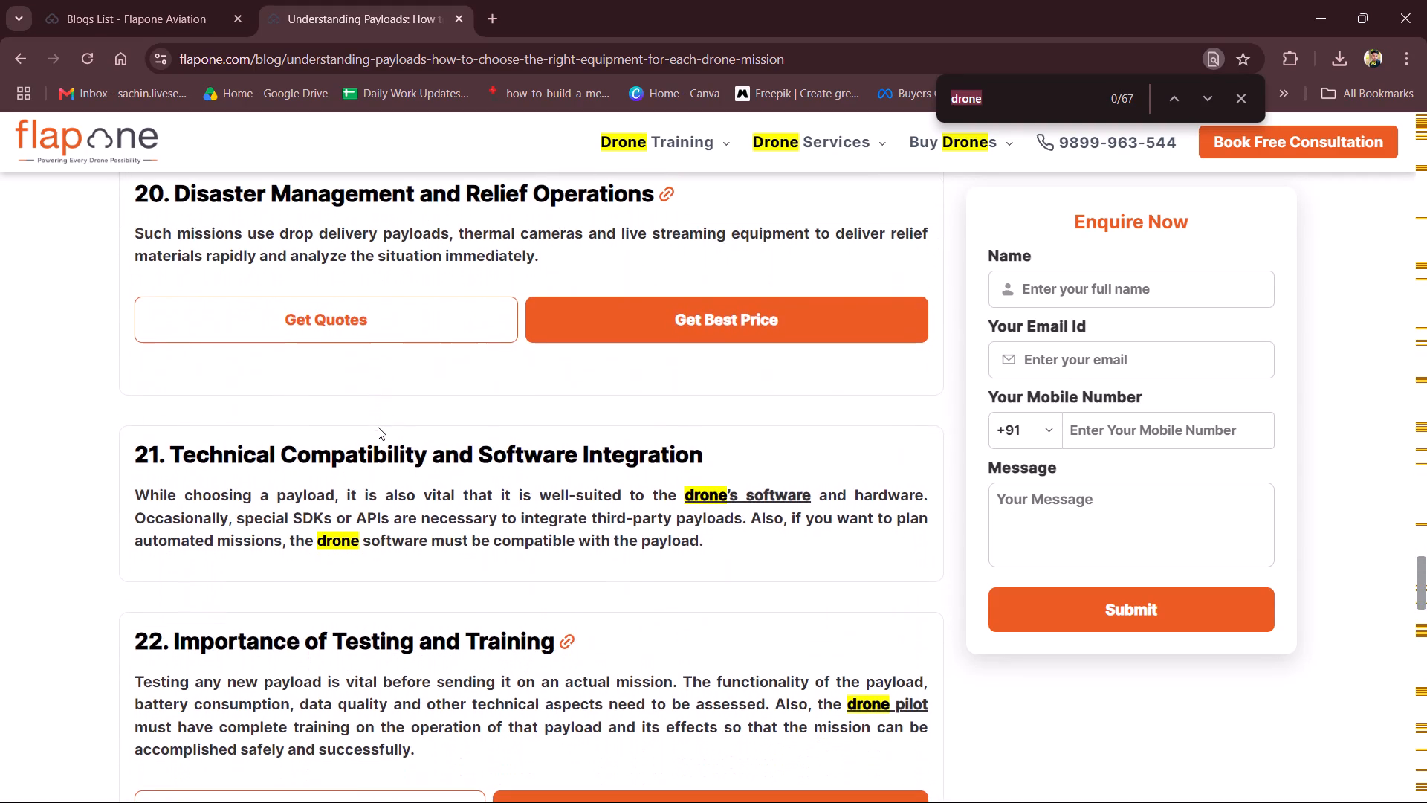
scroll(378, 427, "down", 1)
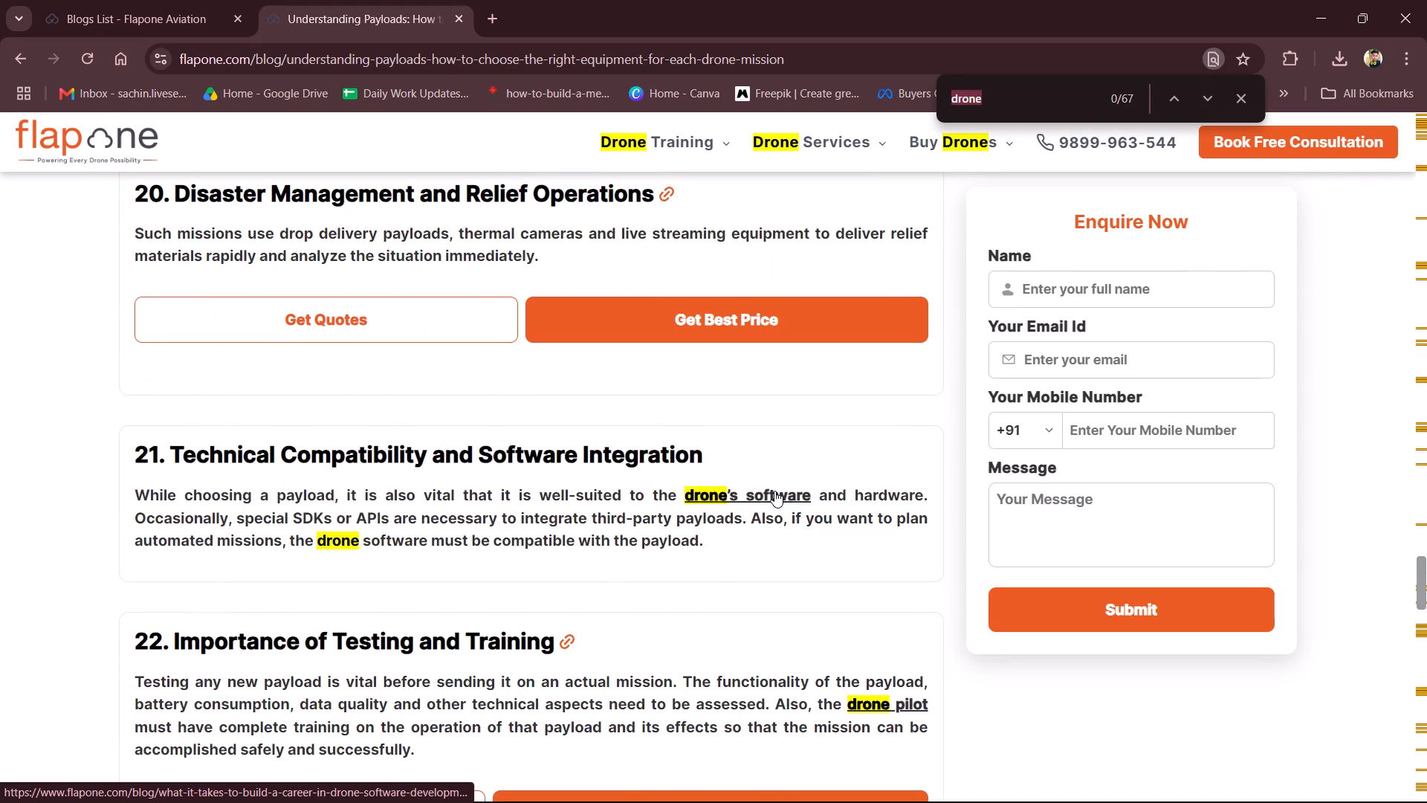
scroll(774, 491, "down", 3)
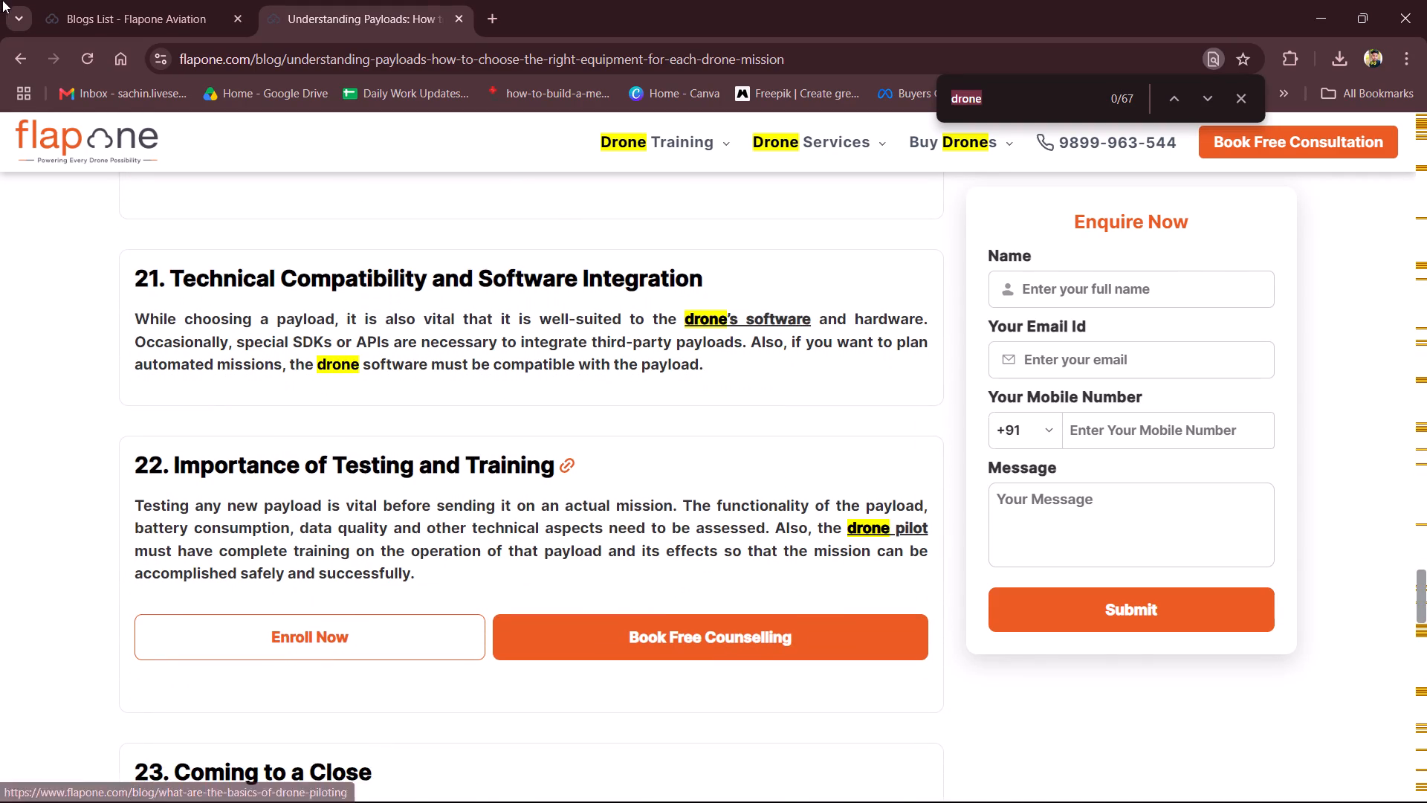
Search the blog list by URL for the copied understanding-payloads blog address and open that blog for editing.
left_click(98, 0)
left_click(801, 309)
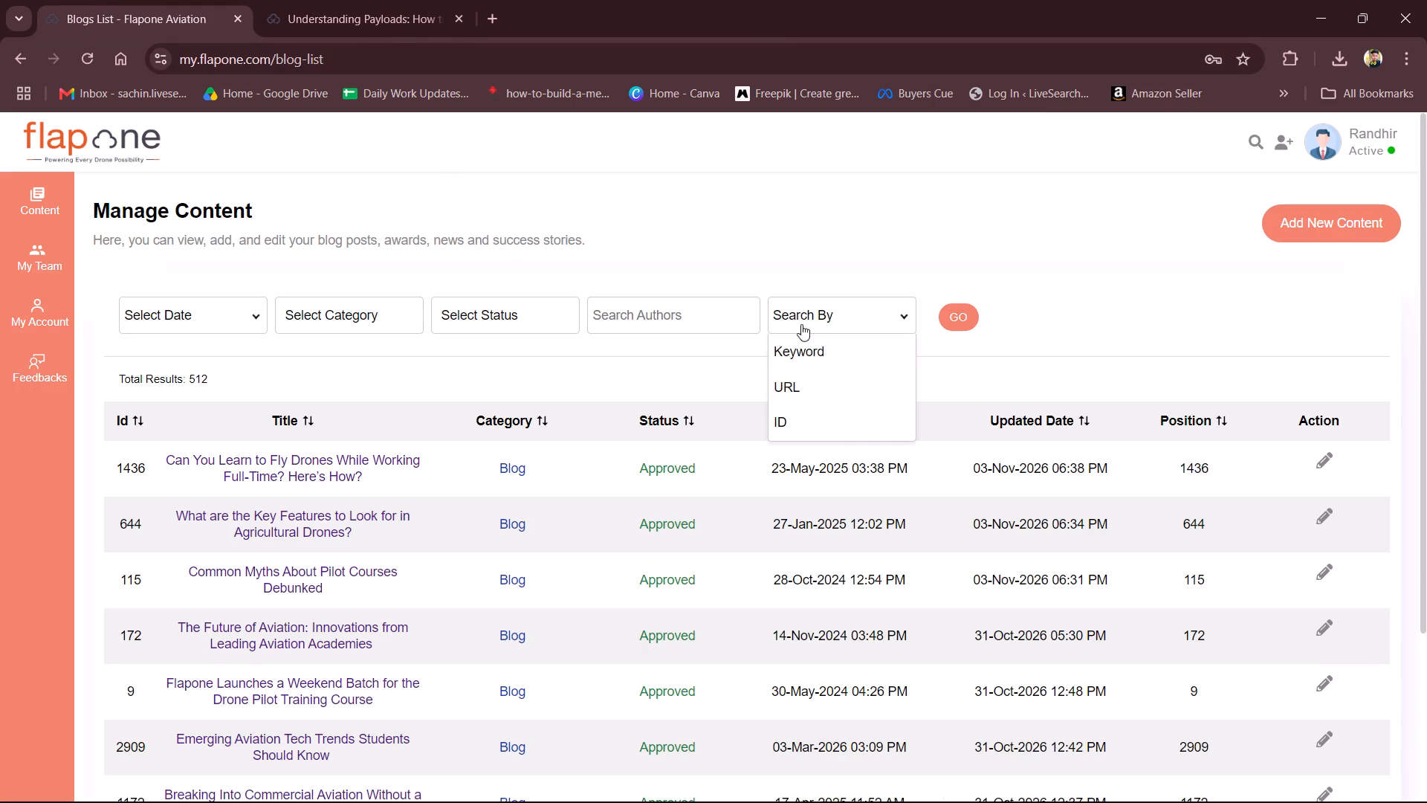
left_click(812, 382)
left_click(957, 321)
key("ctrl+v")
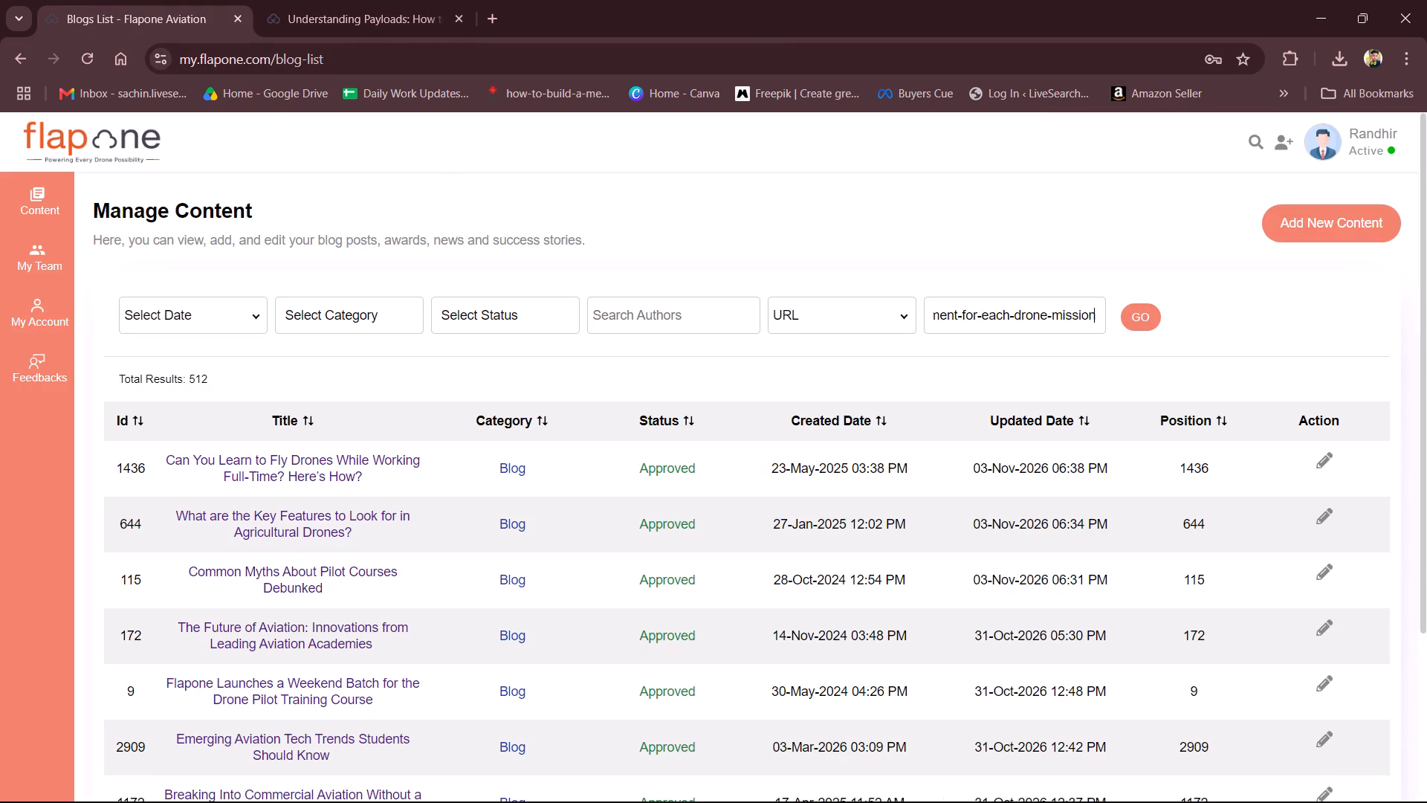
key("Tab")
key("Return")
left_click(1324, 538)
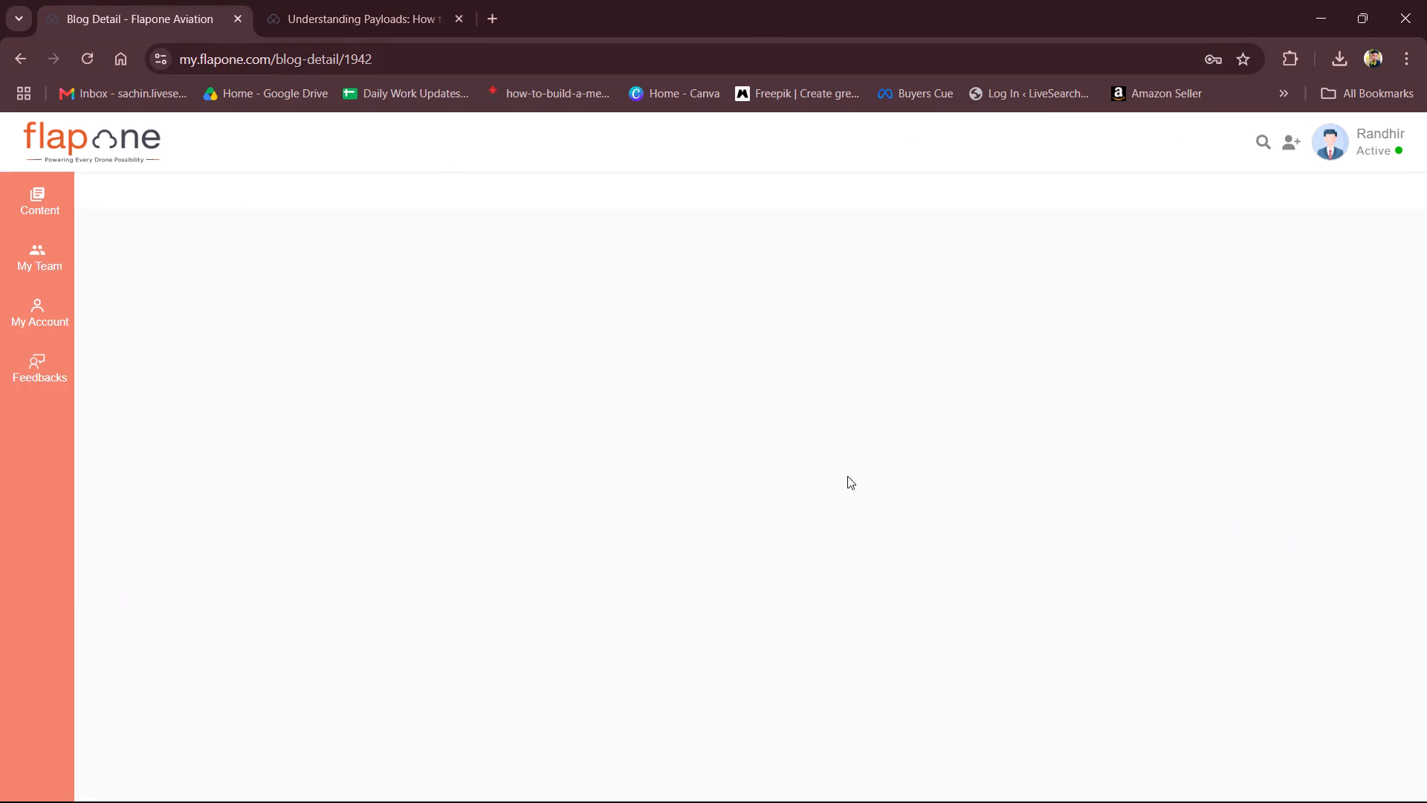
Change the "agriculture" link text in the main description to "agriculture drone" and colour it blue.
scroll(721, 484, "down", 2)
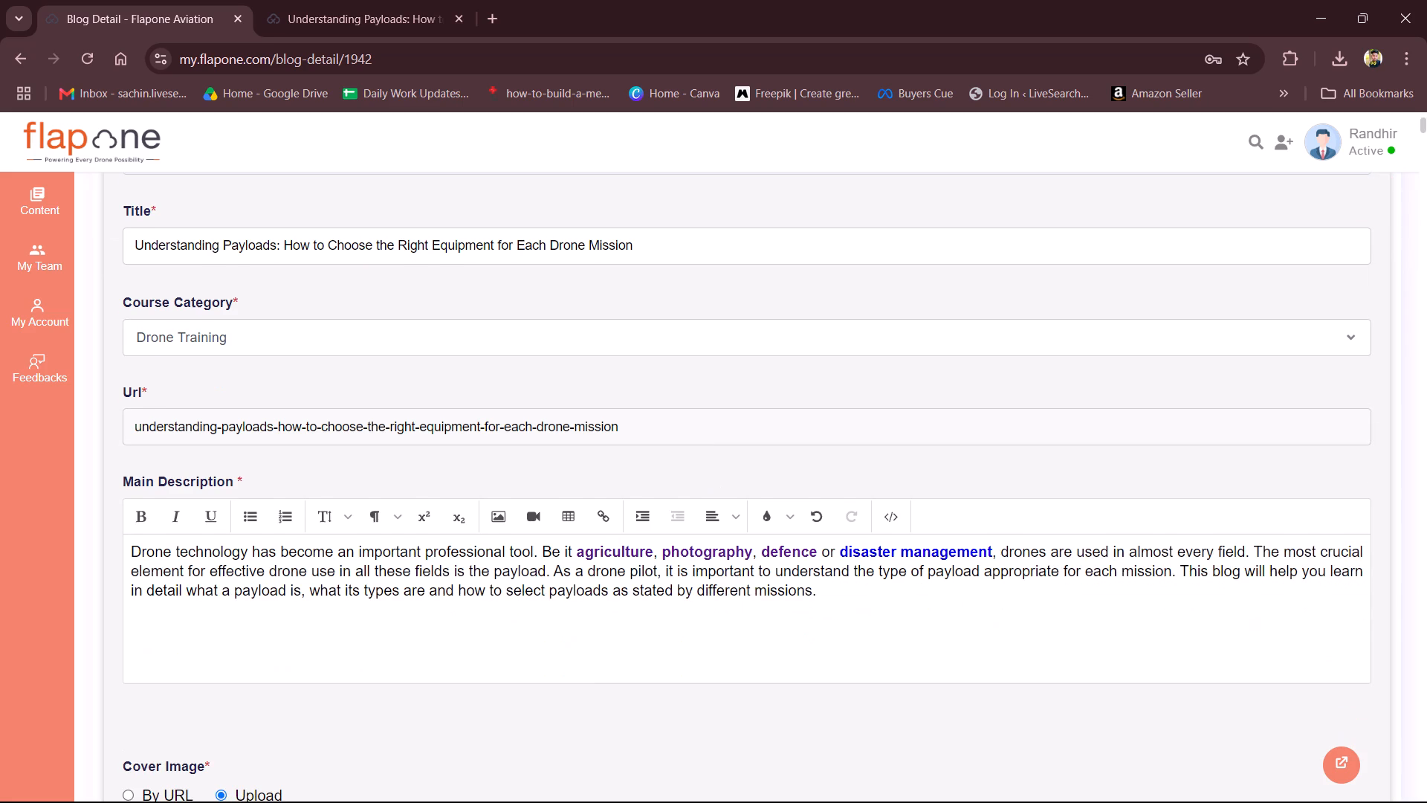
left_click(604, 543)
left_click(635, 585)
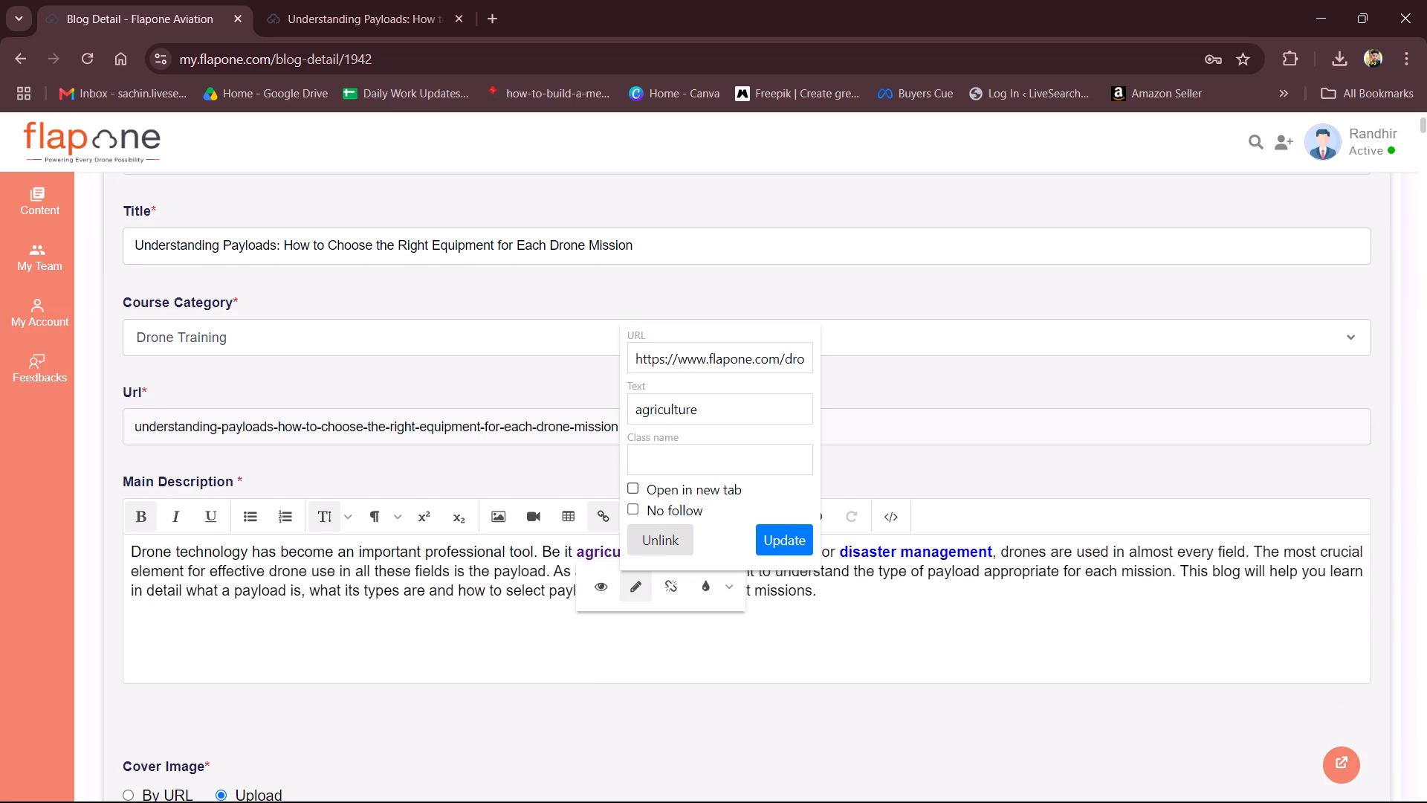
left_click(729, 412)
key("space")
type("Drone")
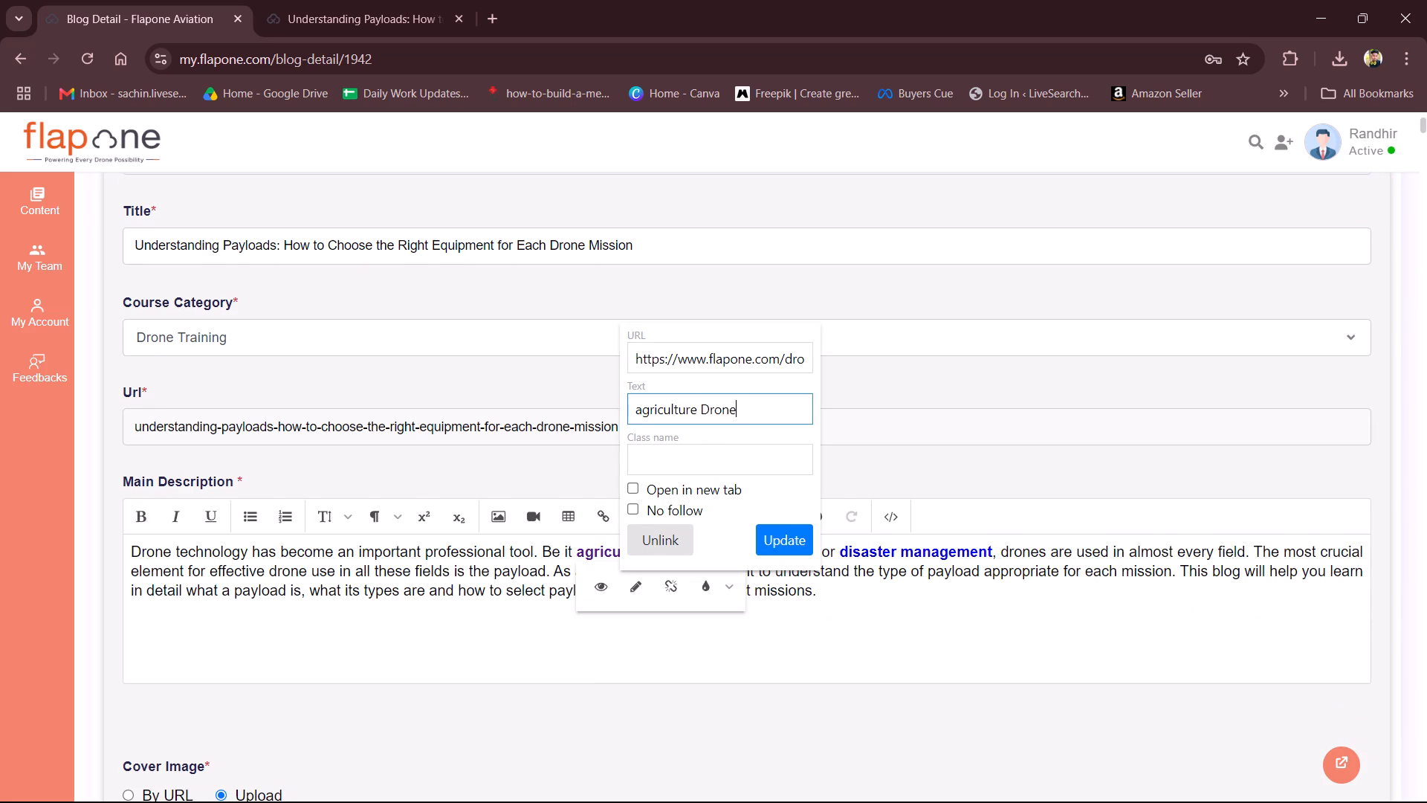
key("ctrl+Left")
key("Delete")
key("d")
left_click_drag(724, 358, 777, 370)
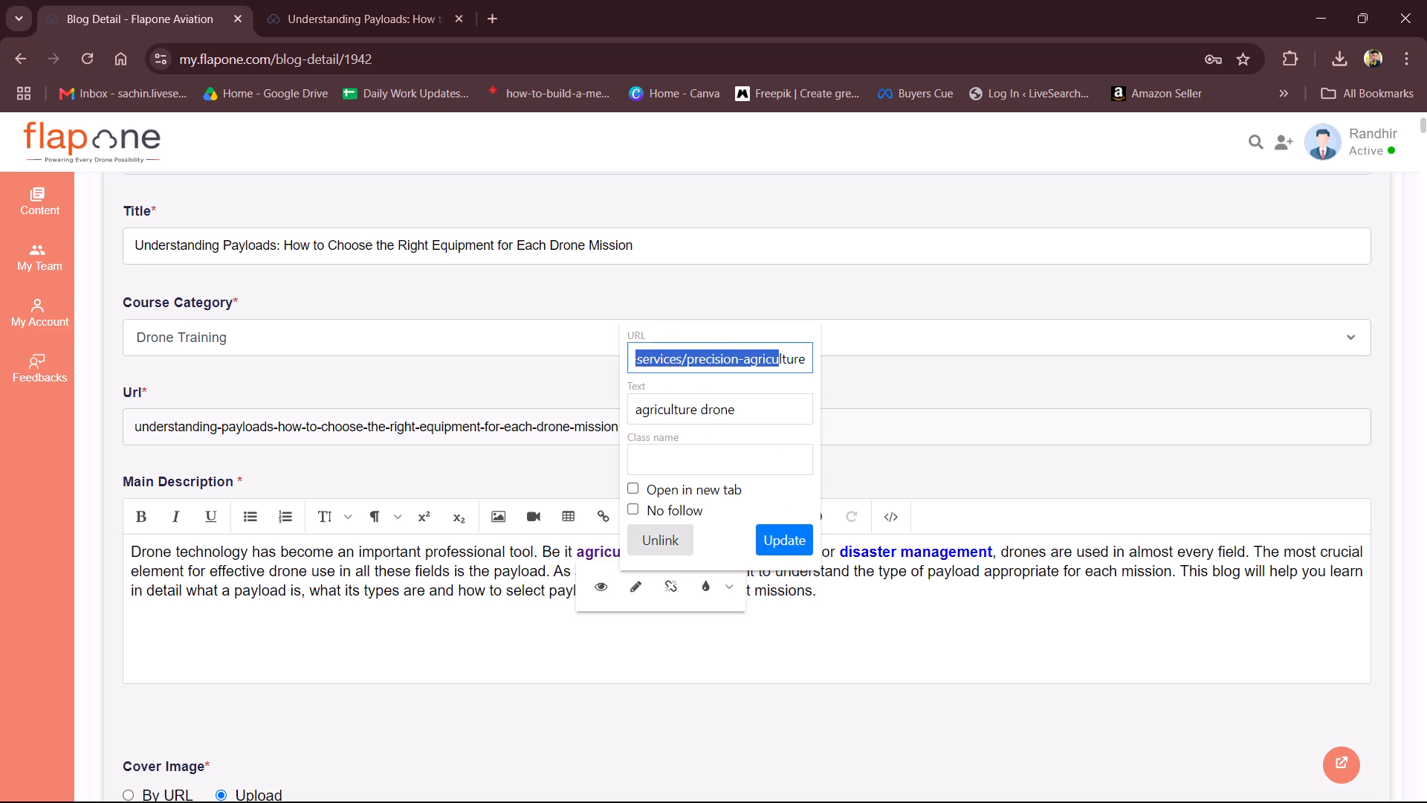
left_click(785, 544)
left_click(702, 578)
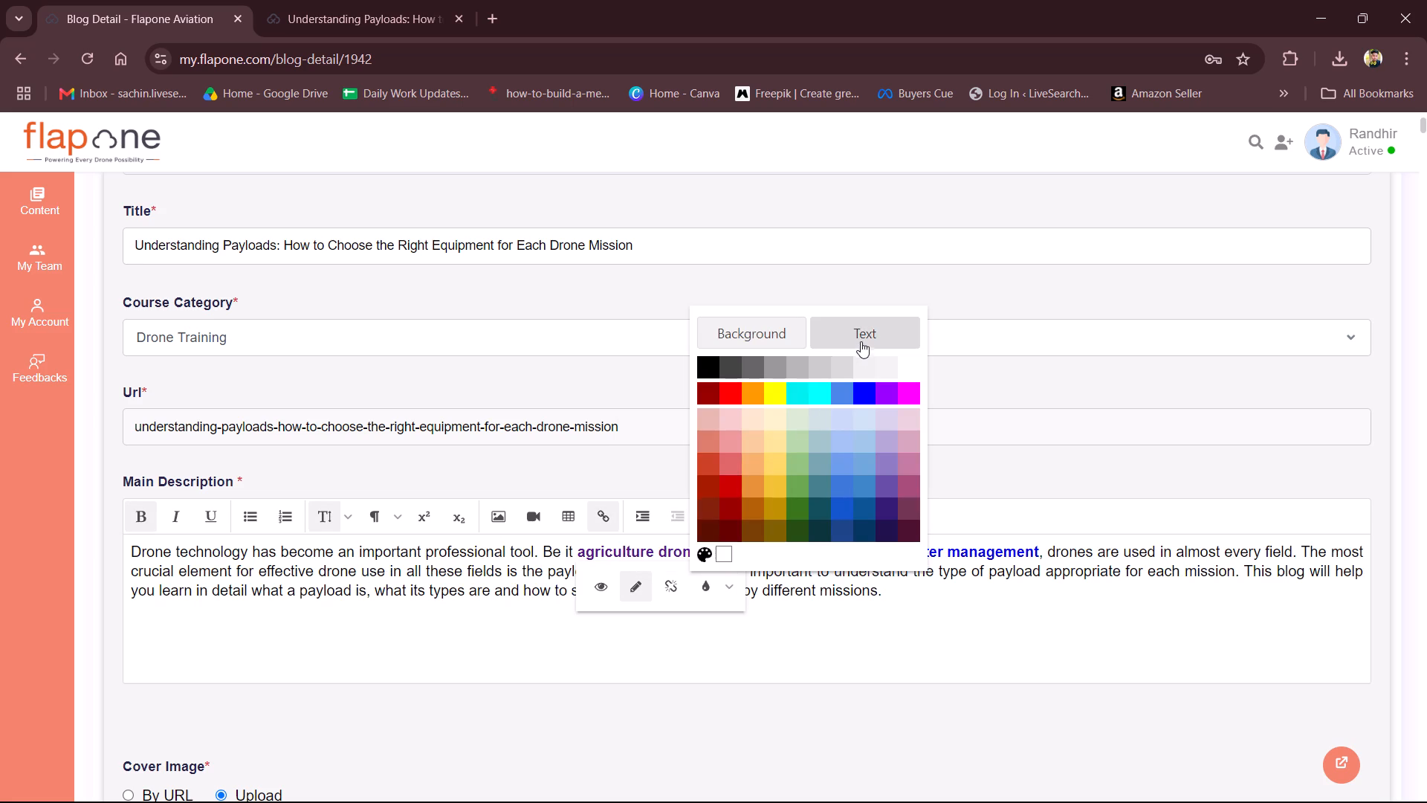
left_click(861, 340)
left_click(854, 387)
Open the "photography" link in the main description for editing and check its target URL.
left_click(740, 546)
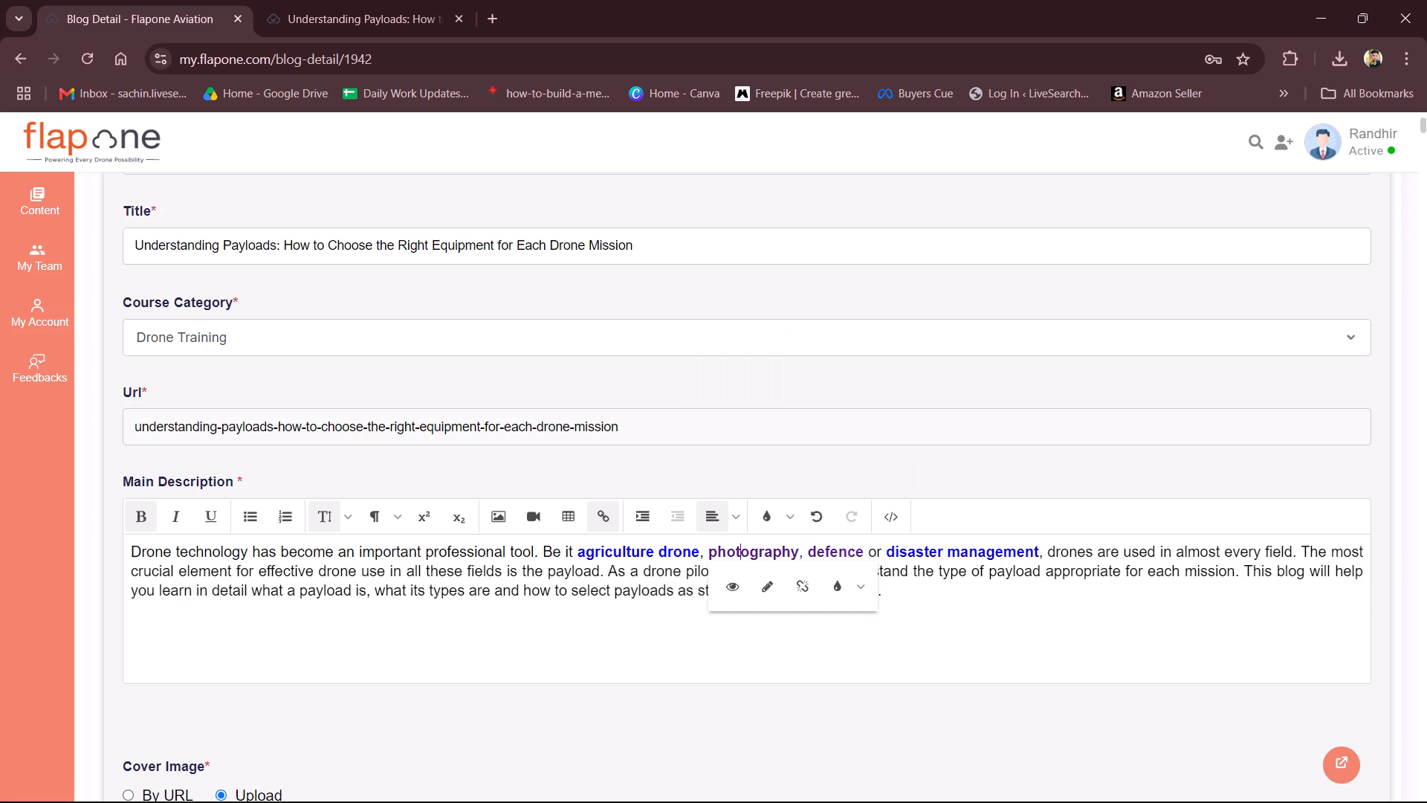
left_click(773, 591)
left_click_drag(847, 363, 948, 365)
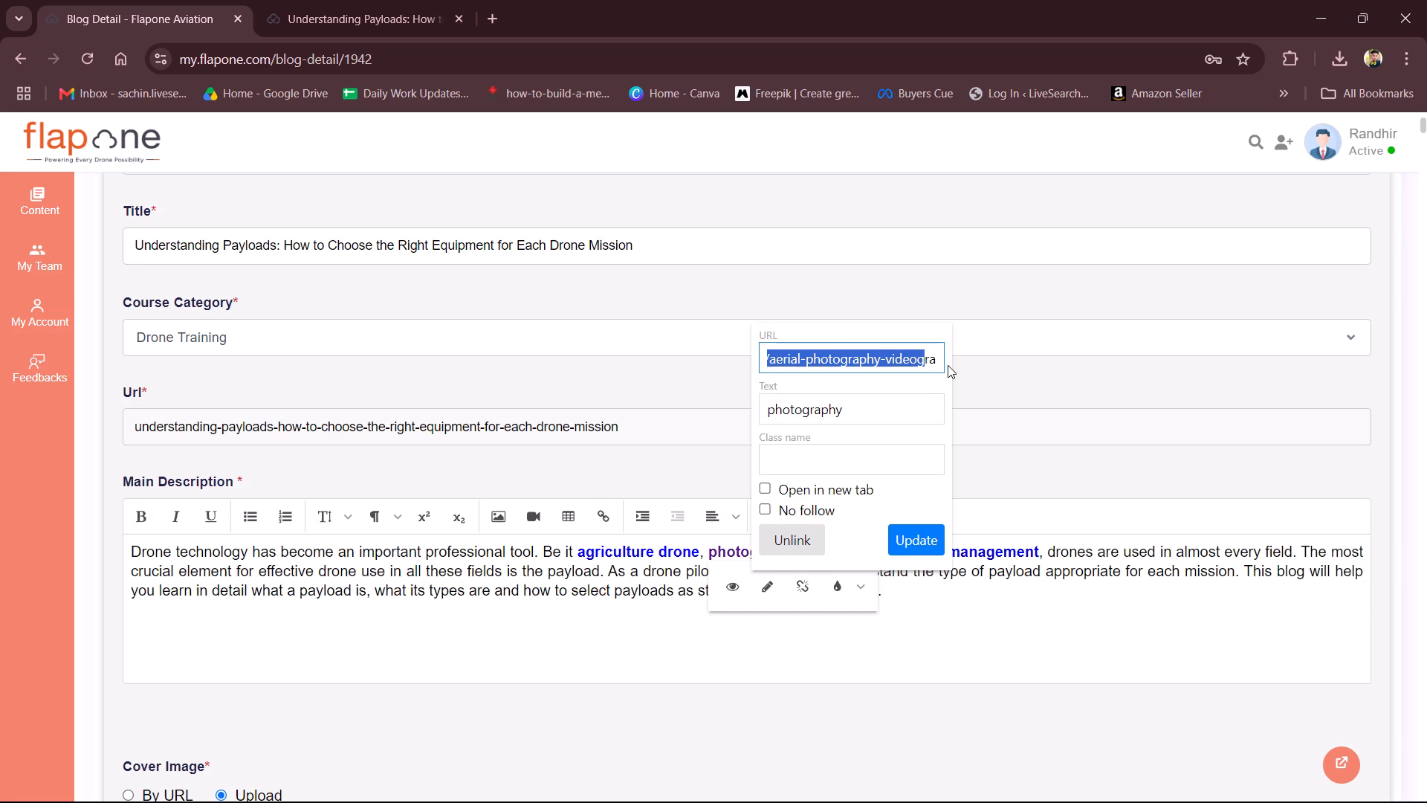
left_click_drag(948, 365, 900, 370)
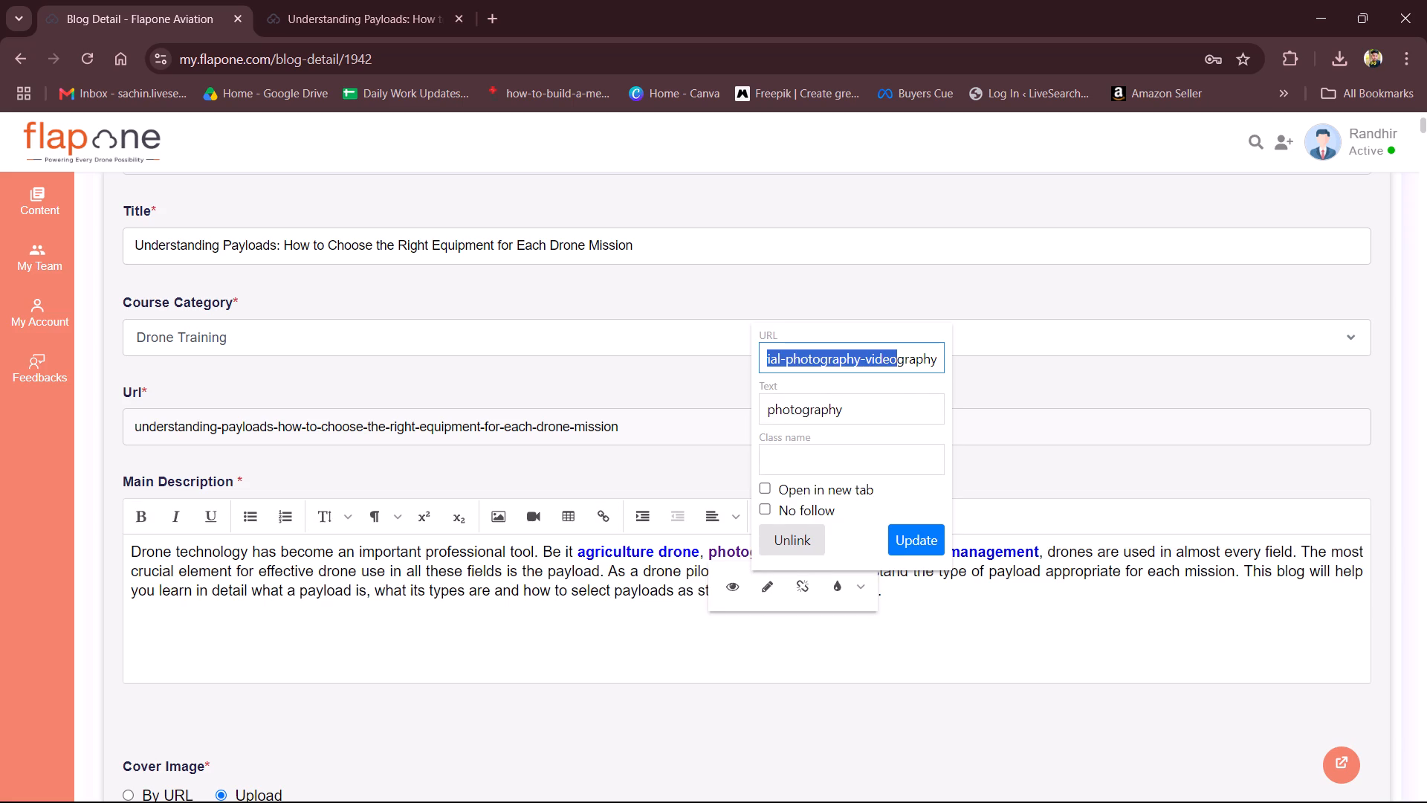
left_click(849, 415)
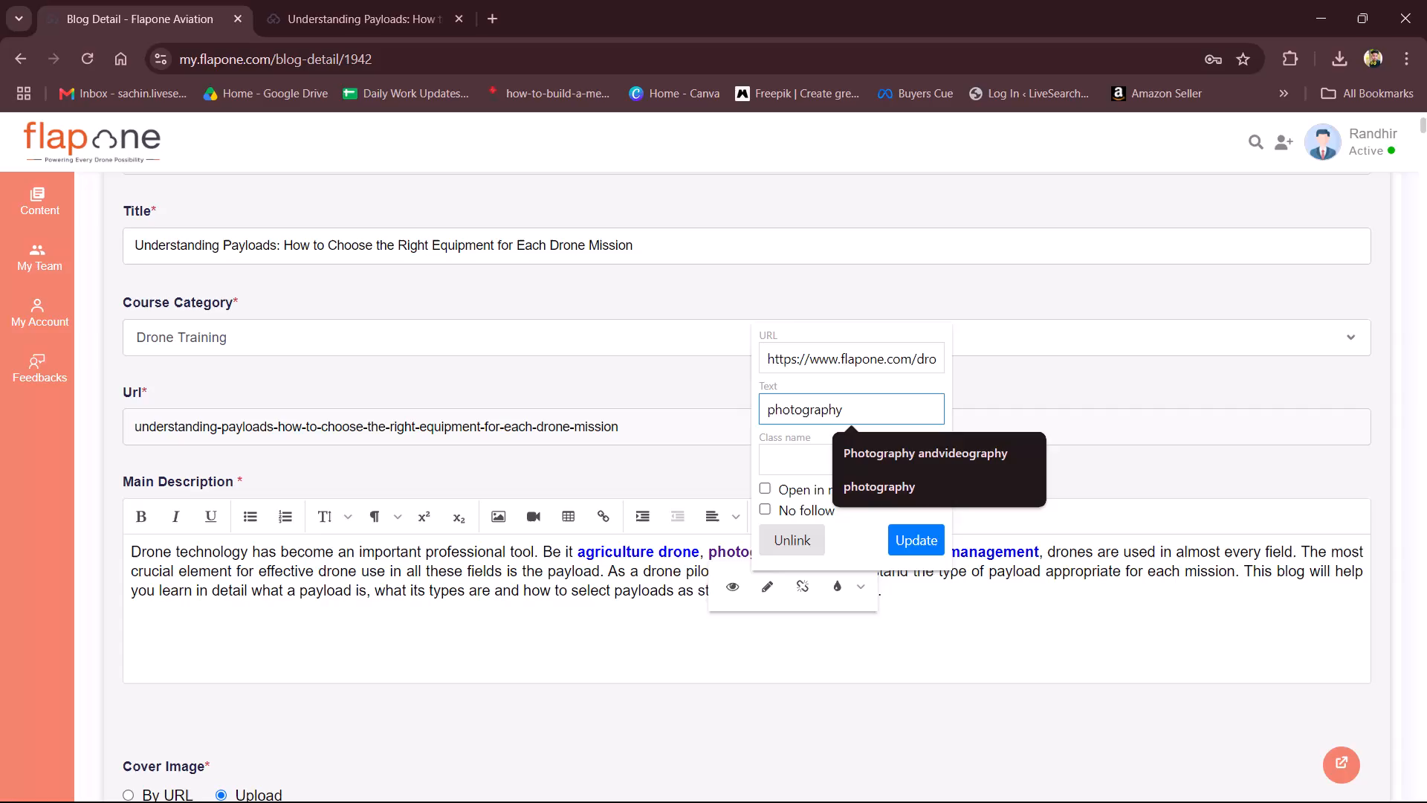
Switch to the Keyword - URL Mapping sheet and copy "Drone Videography" from the aerial-photography-videography keywords.
key("alt+Tab")
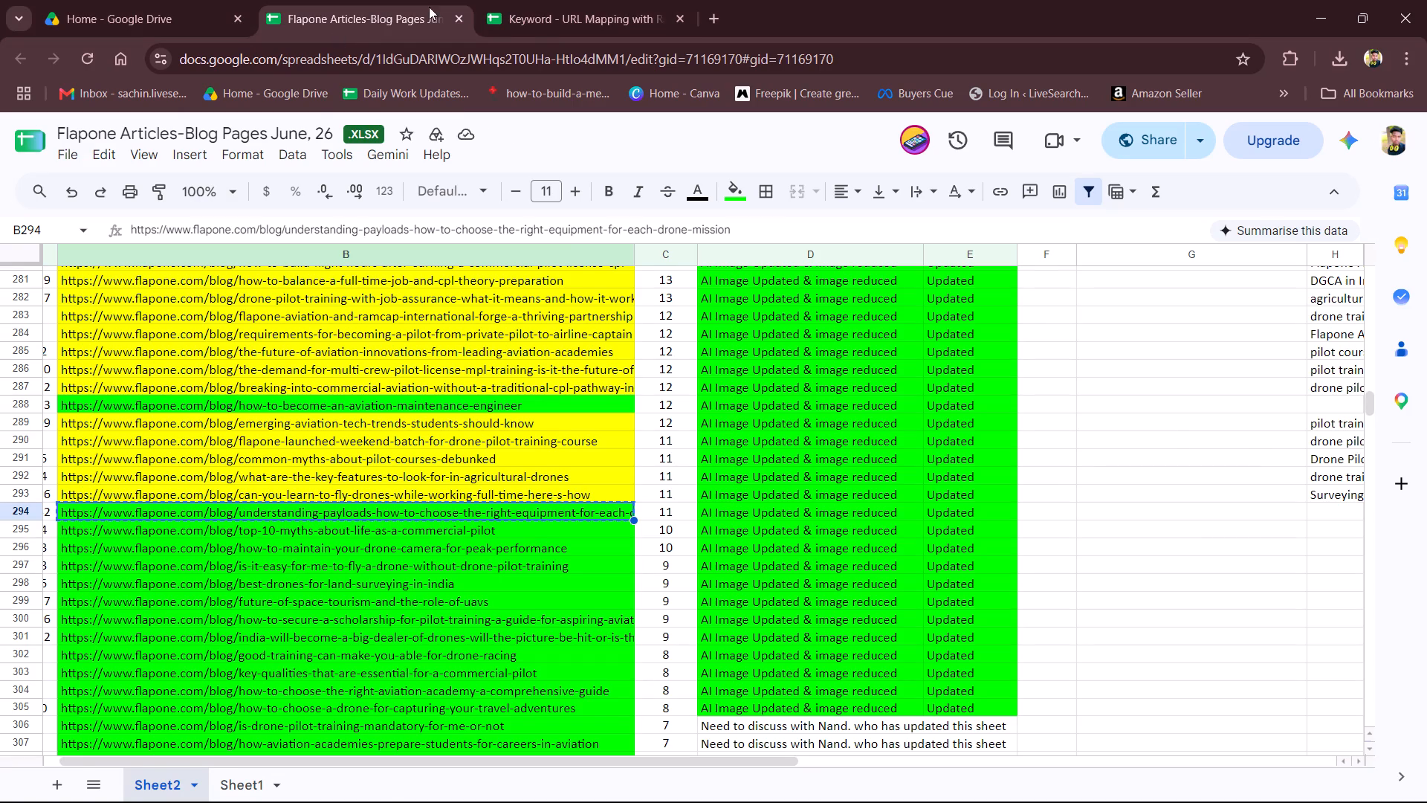
left_click(520, 3)
left_click(469, 380)
scroll(469, 379, "up", 6)
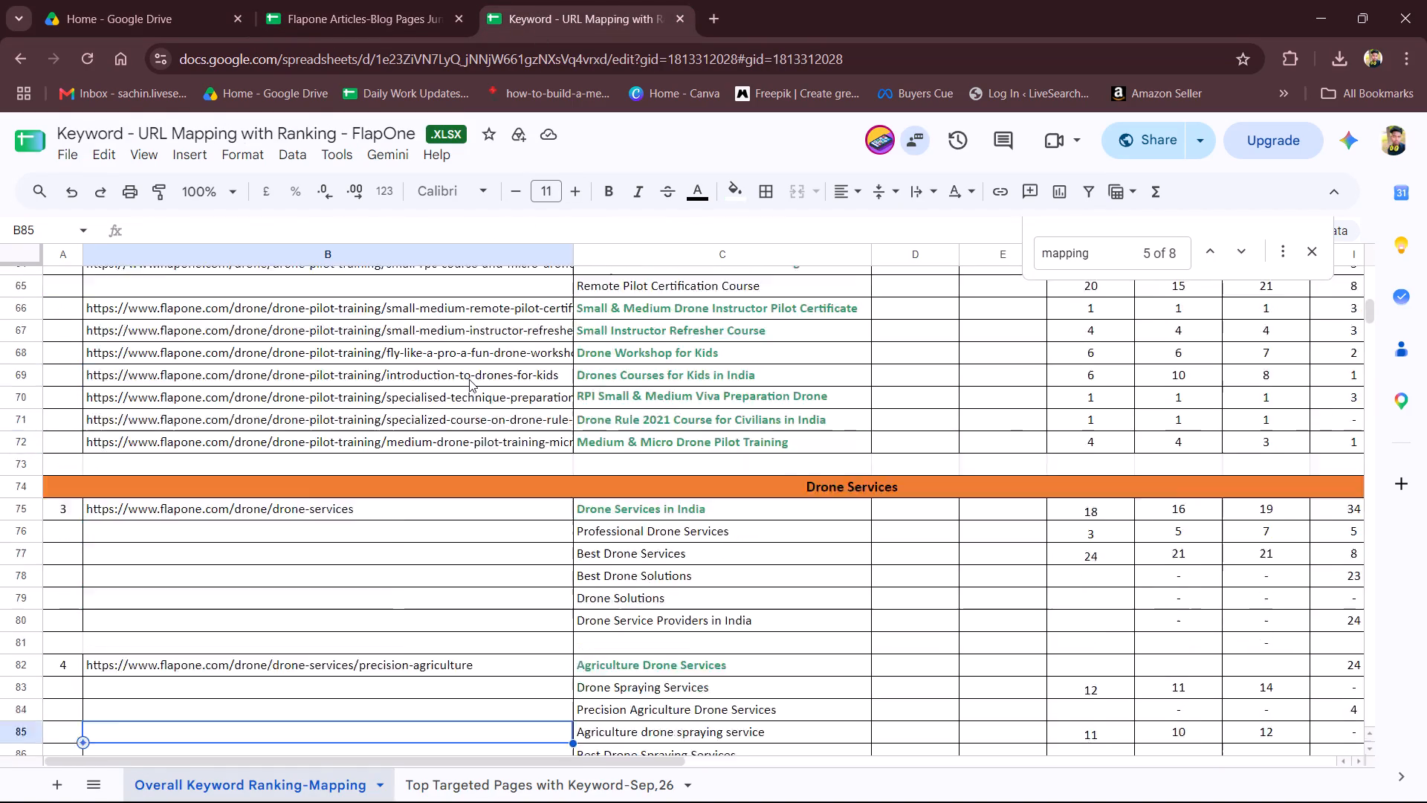
scroll(469, 379, "up", 2)
scroll(469, 379, "down", 8)
scroll(469, 379, "up", 1)
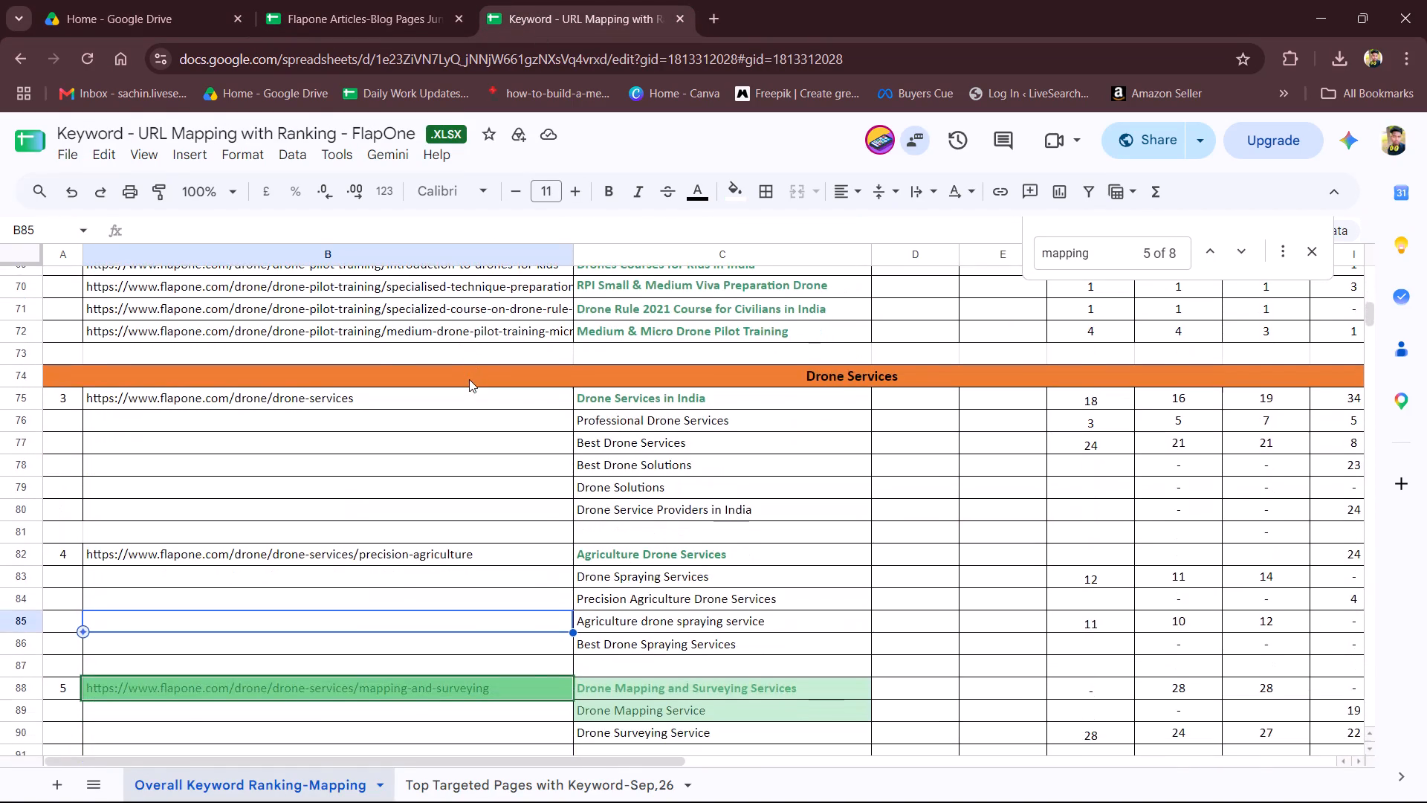
scroll(469, 379, "up", 3)
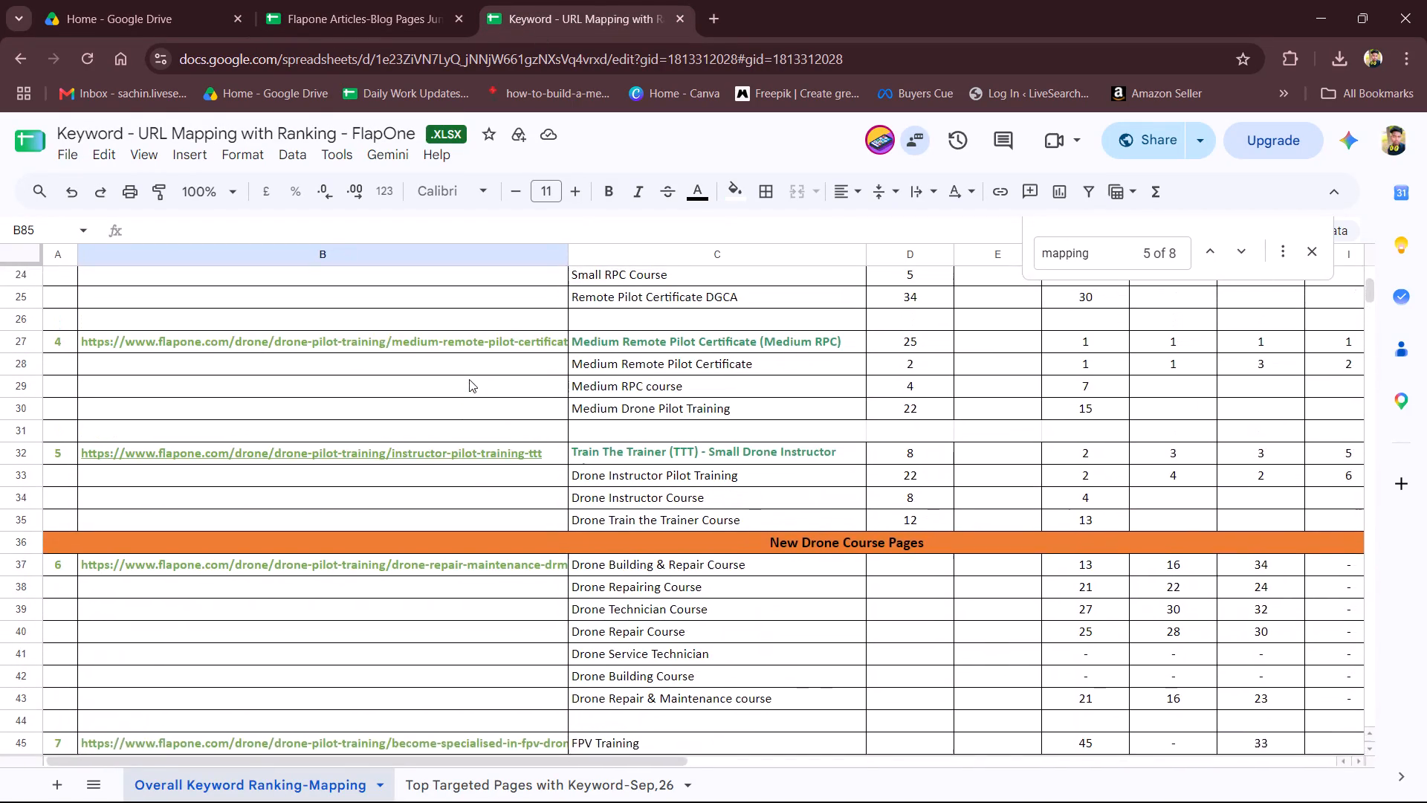
scroll(469, 379, "up", 7)
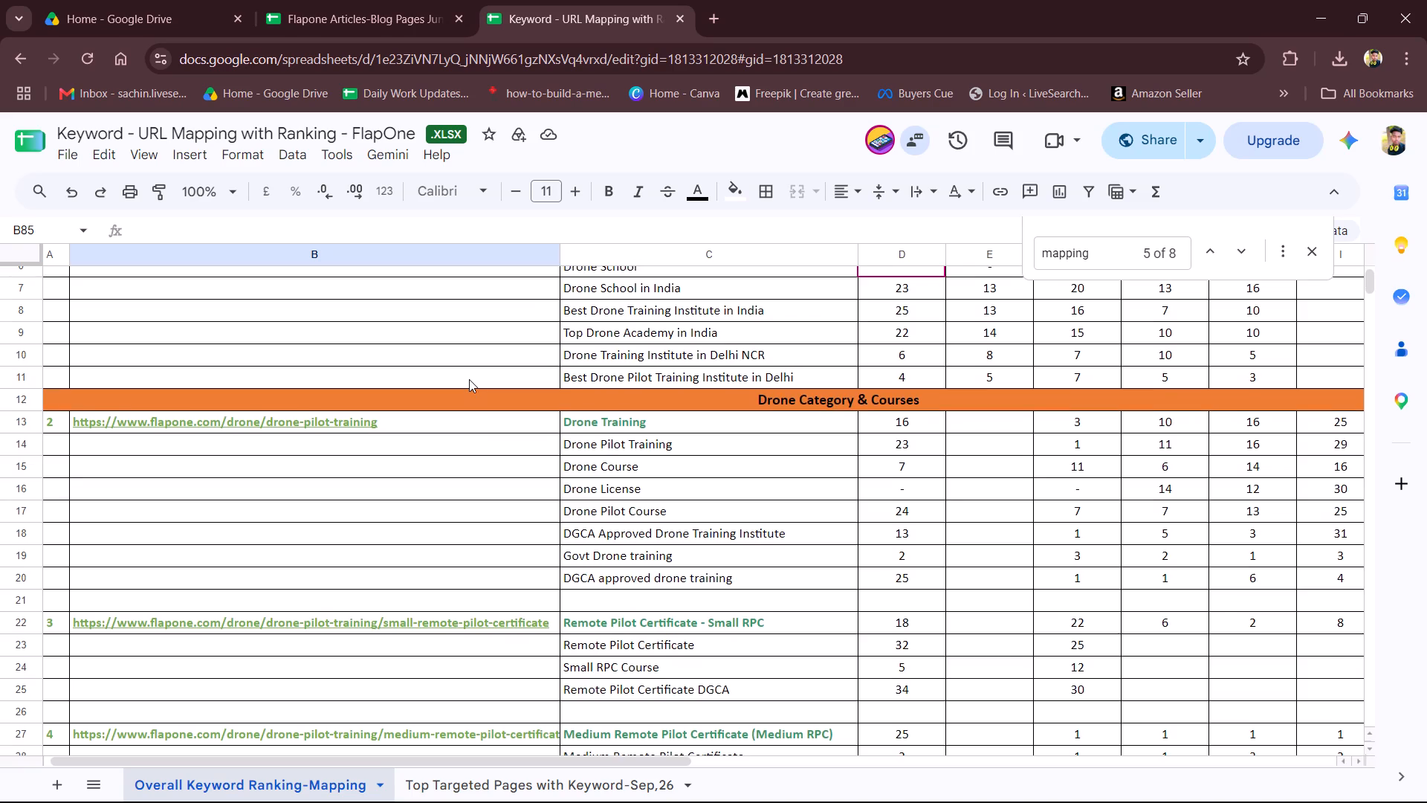
scroll(469, 379, "up", 4)
scroll(469, 379, "down", 6)
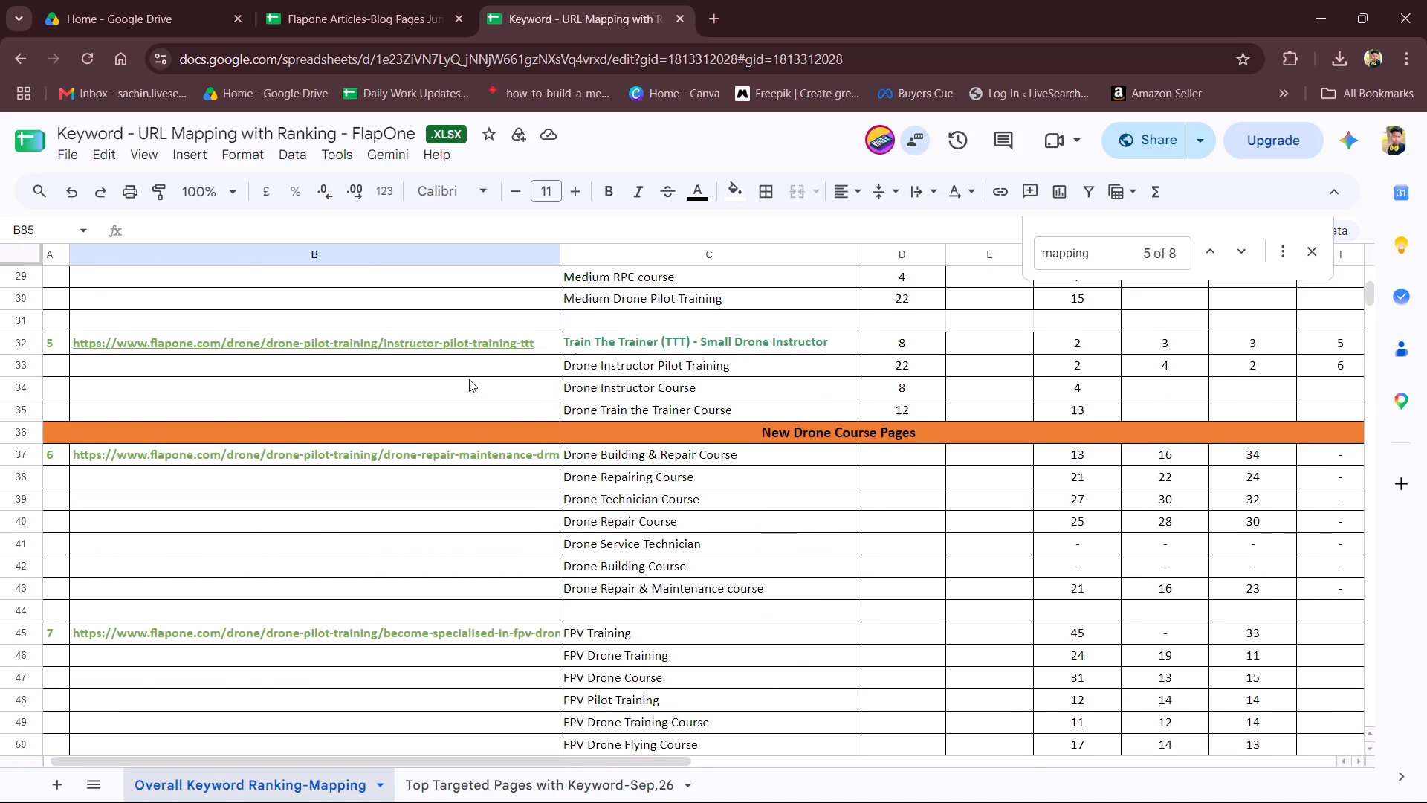
scroll(469, 379, "down", 8)
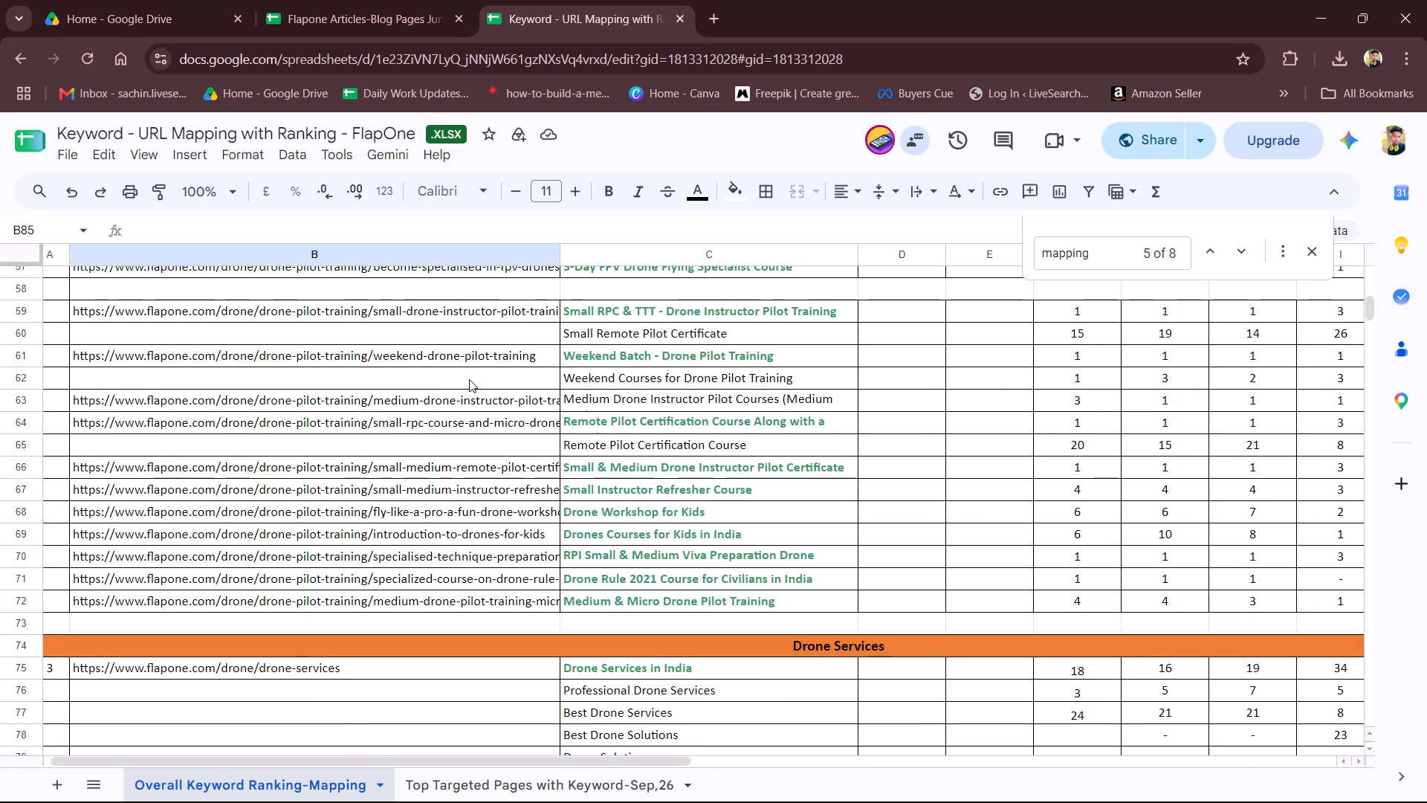
scroll(469, 379, "down", 8)
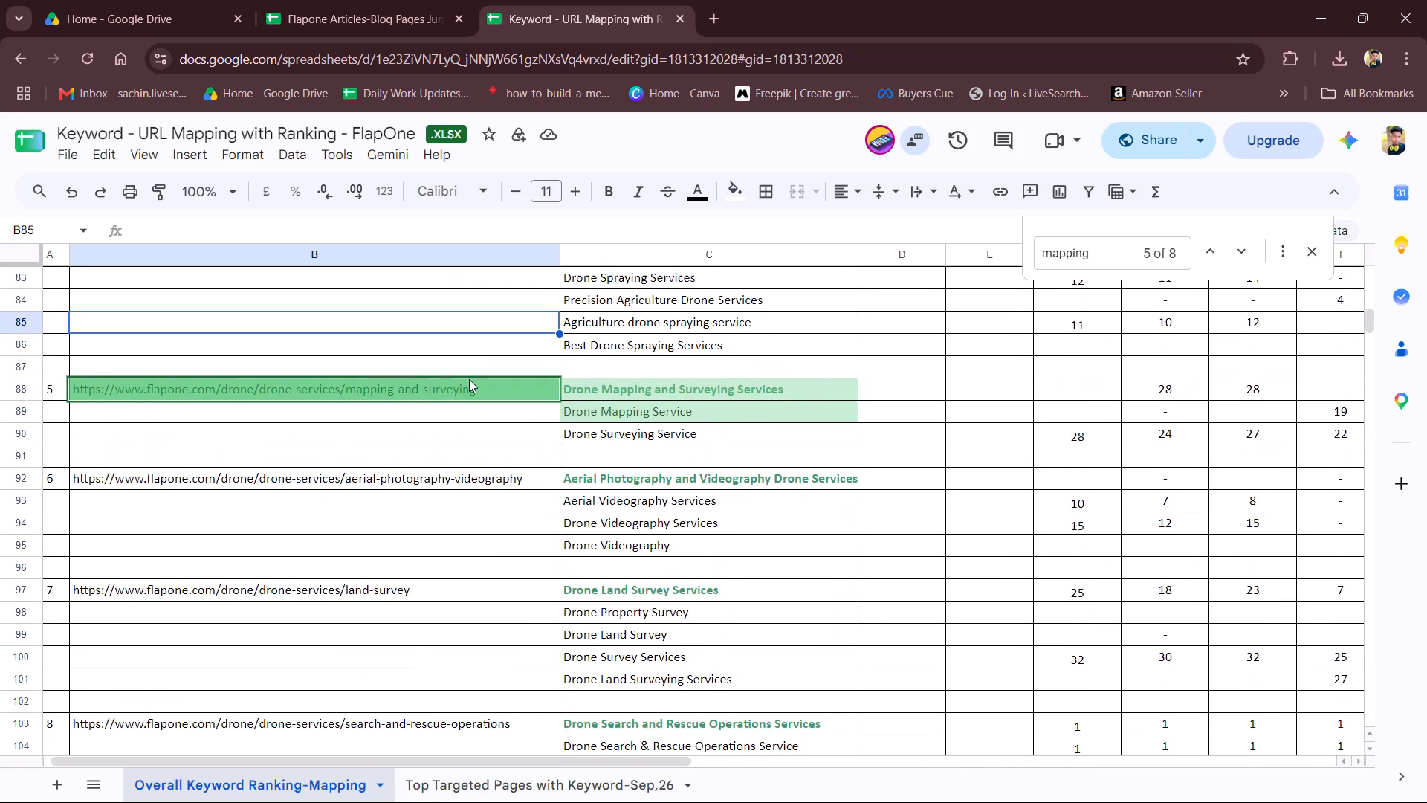
scroll(469, 379, "down", 1)
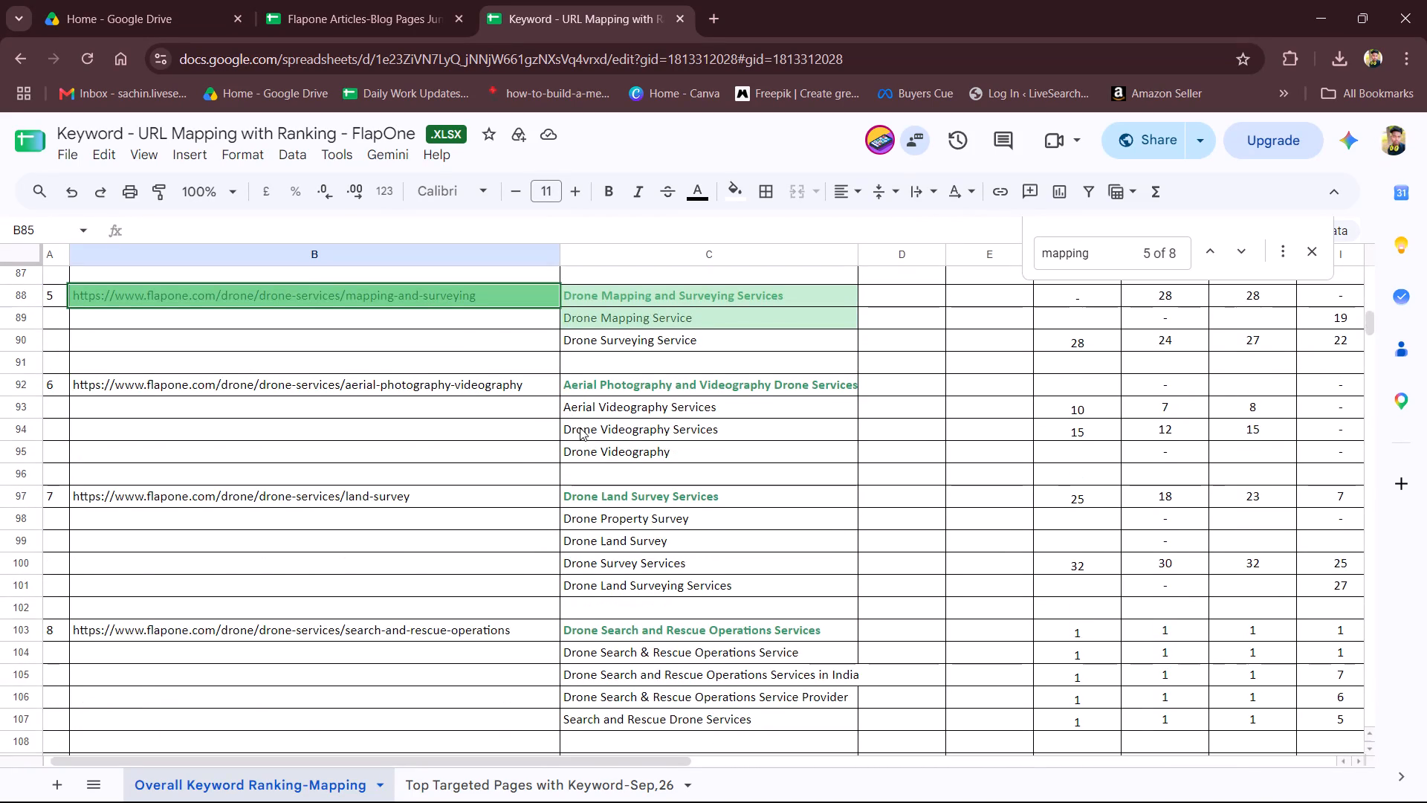
triple_click(616, 450)
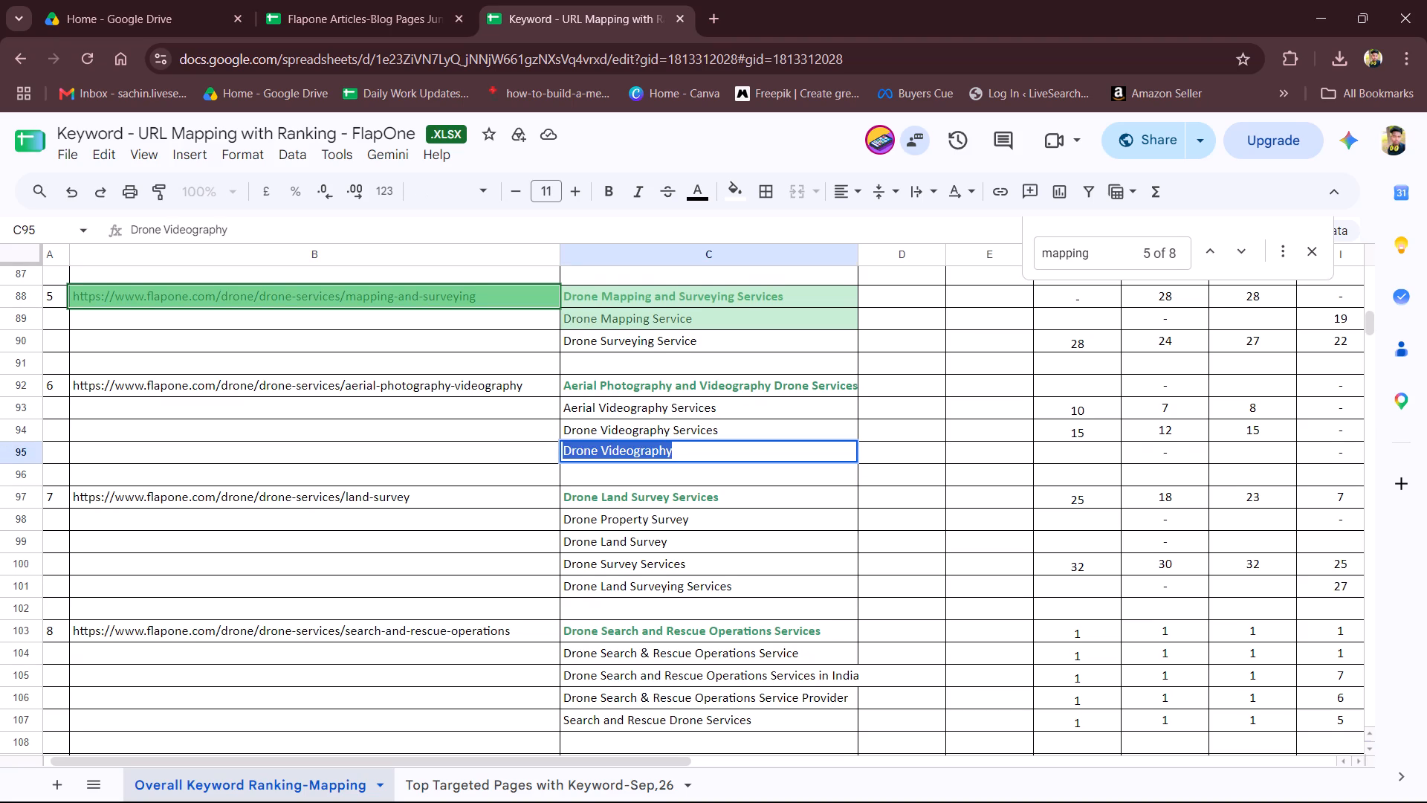
key("ctrl+c")
Back in the blog editor, replace the "photography" link text with "Drone Videography" and colour it blue.
key("alt+Tab")
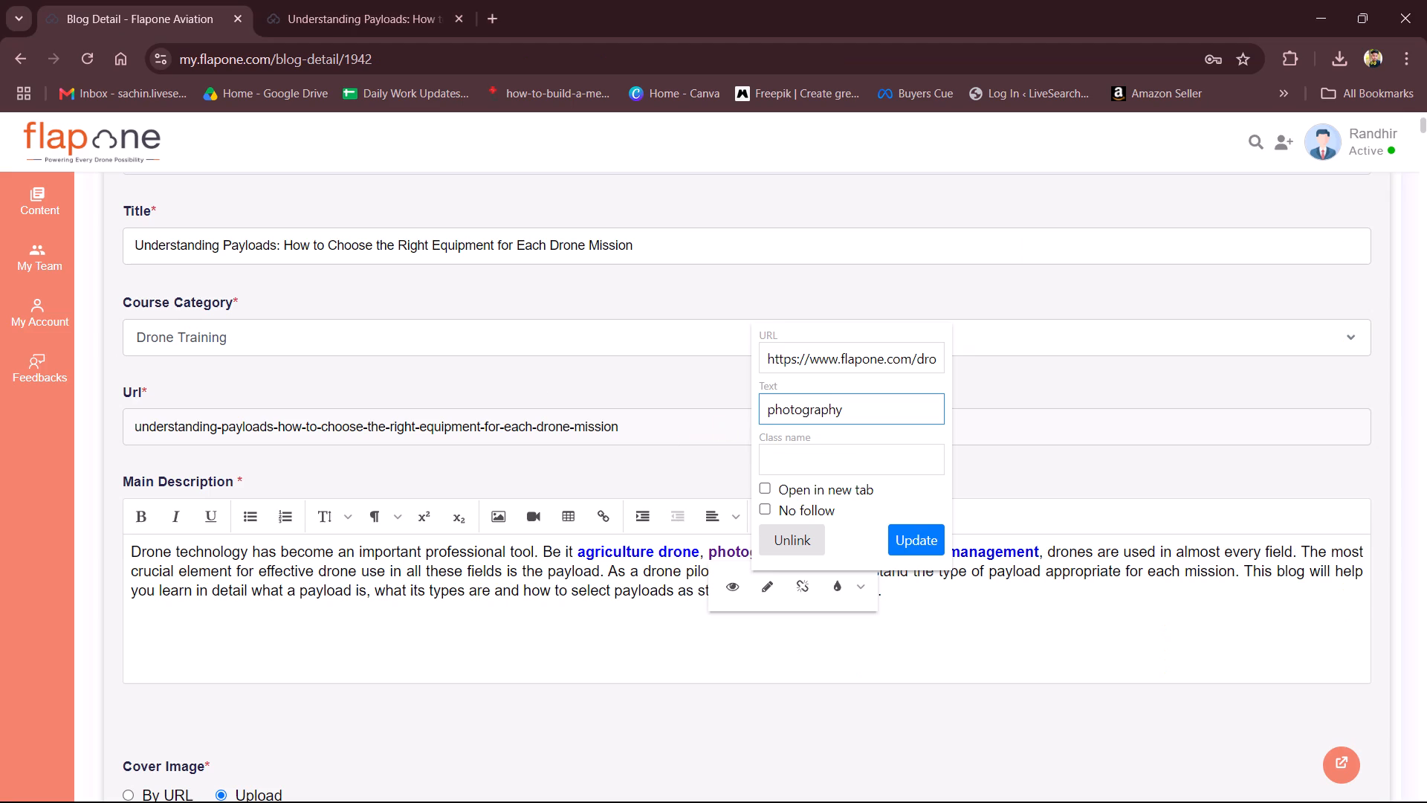
key("ctrl+a")
key("ctrl+v")
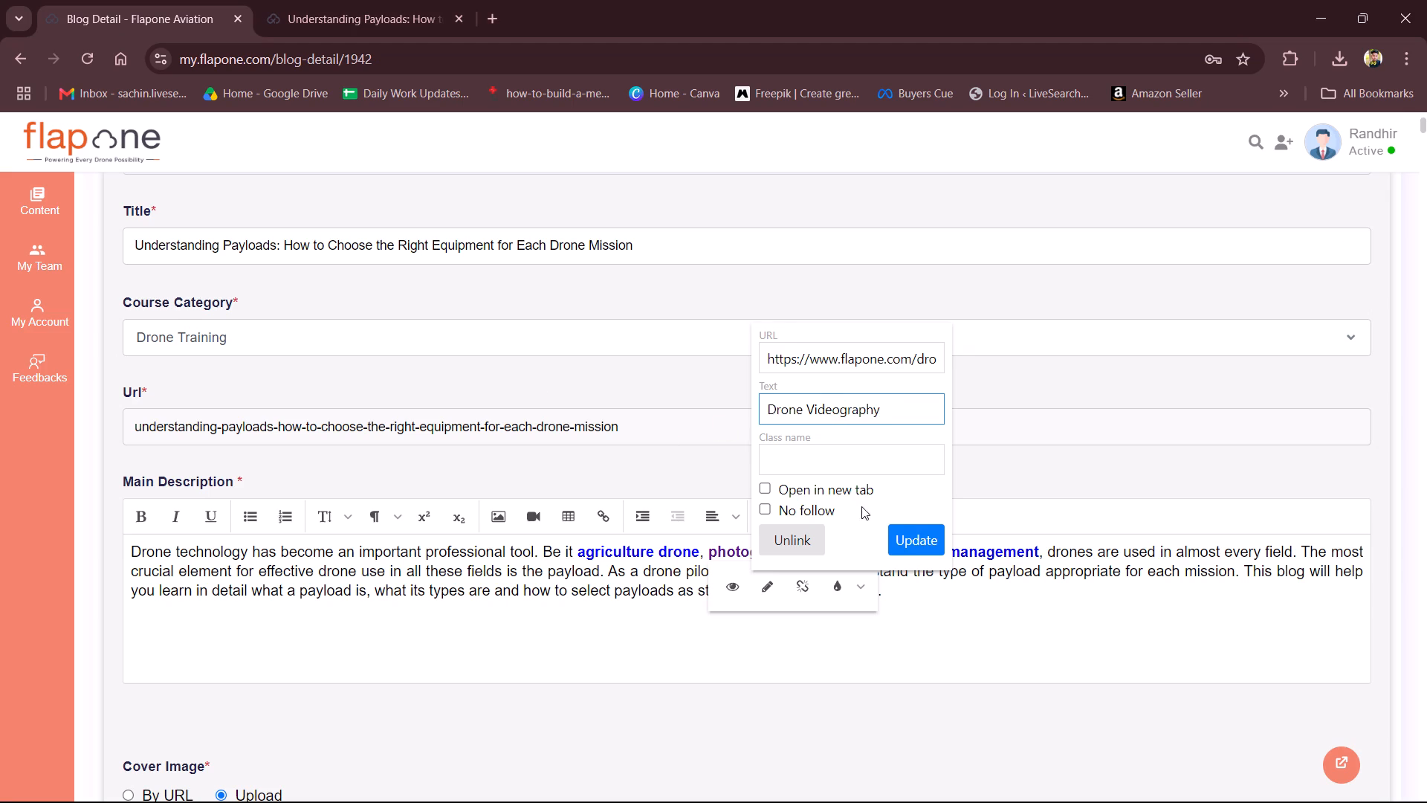
left_click(917, 544)
left_click(807, 555)
left_click(844, 579)
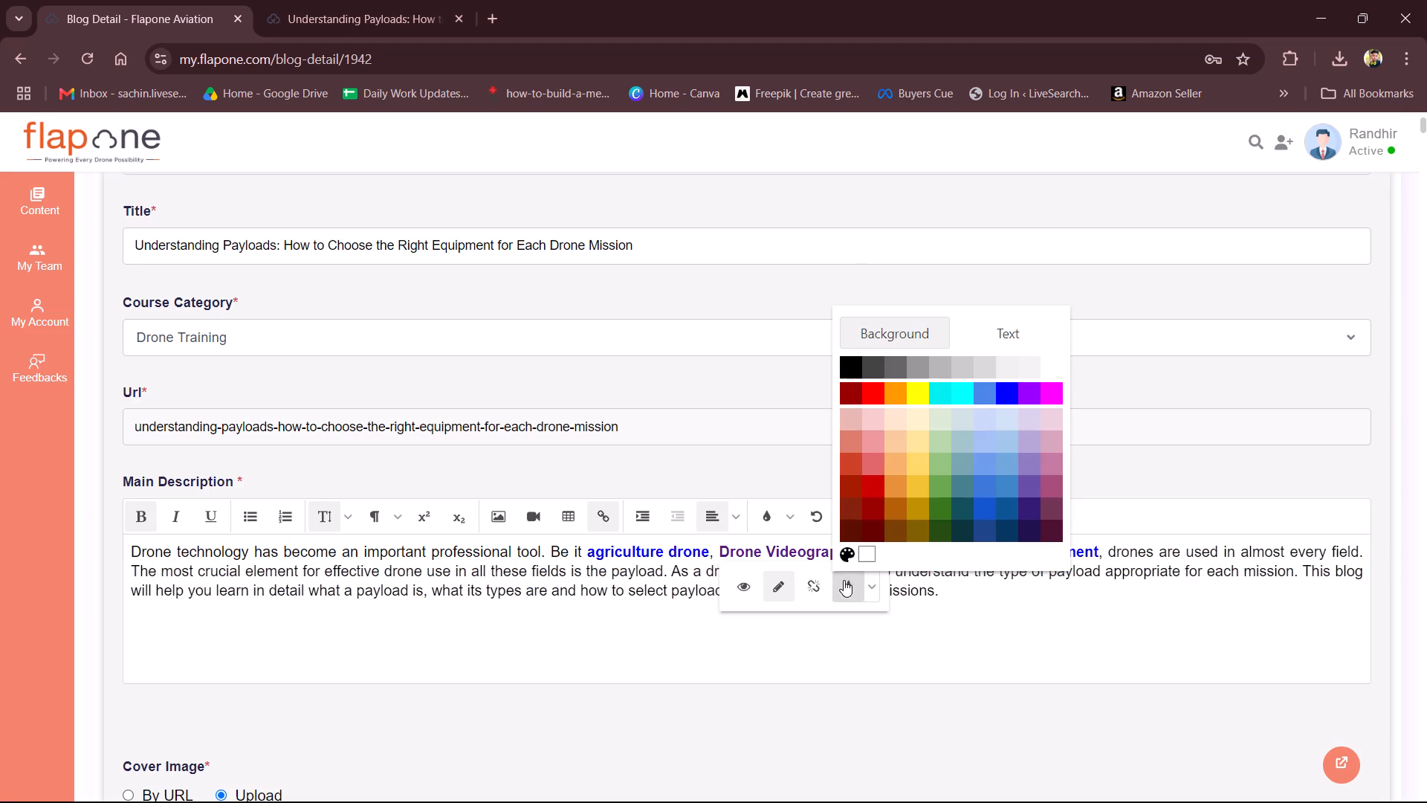
left_click(1002, 323)
left_click(1008, 388)
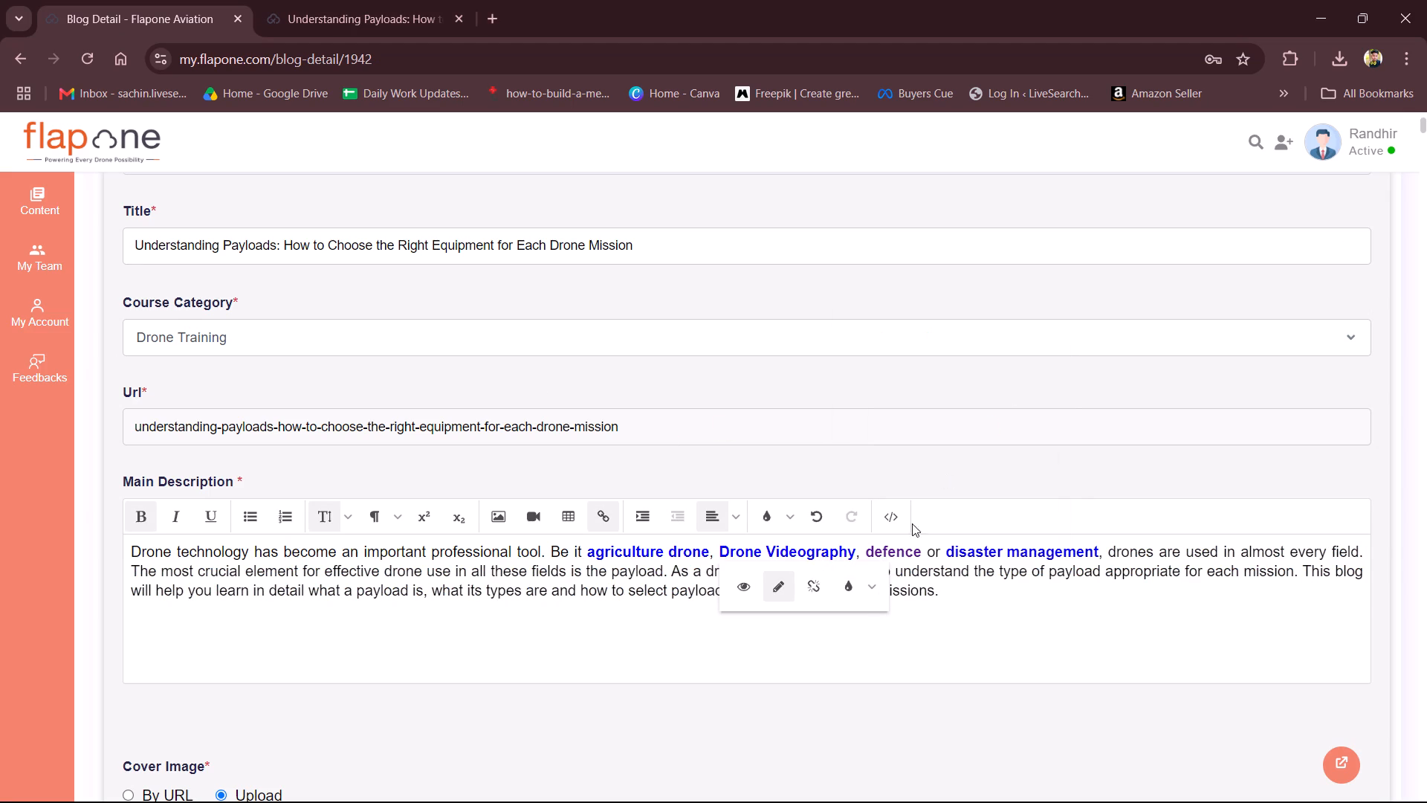
Remove the links from "defence" and "disaster management" in the main description.
left_click(884, 552)
left_click(951, 581)
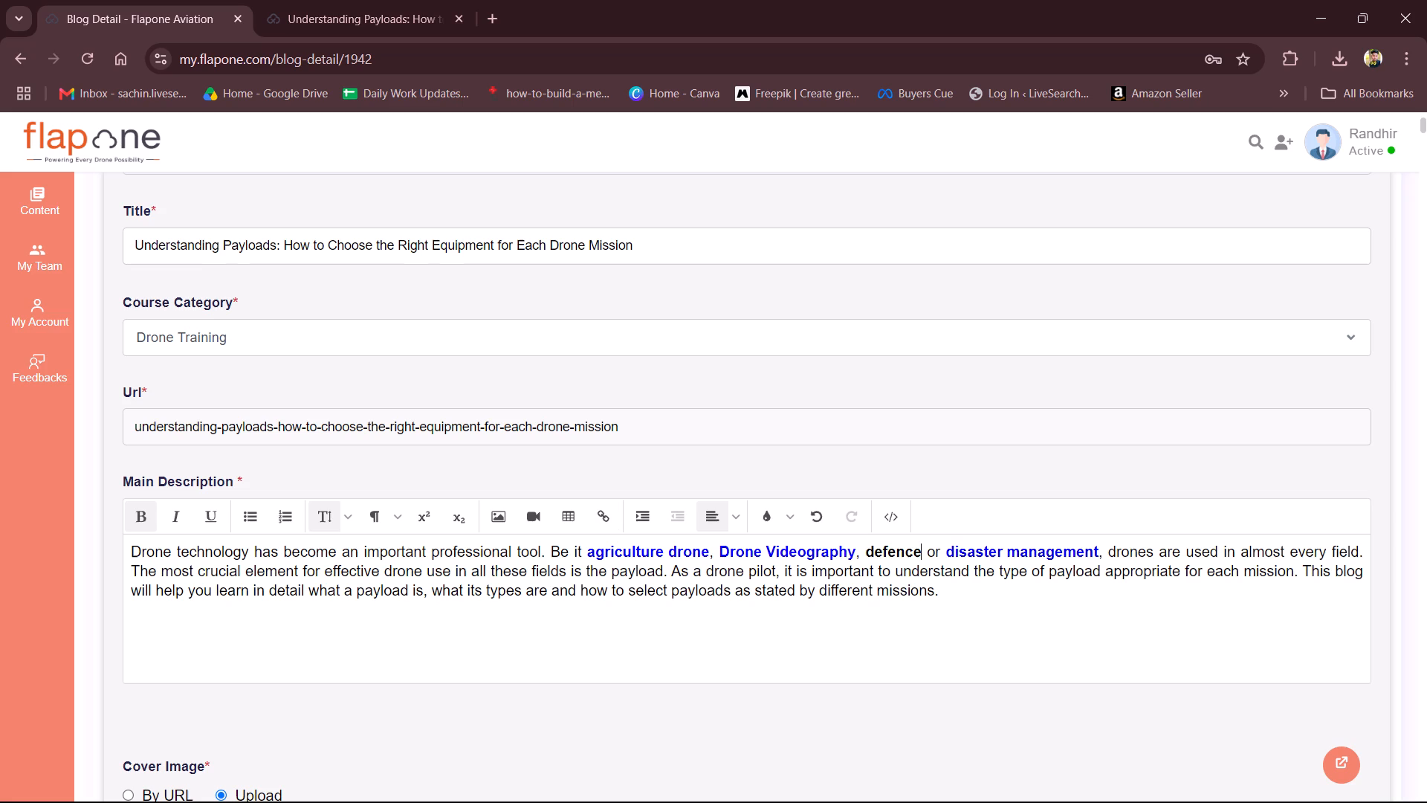
left_click(976, 551)
left_click(1044, 579)
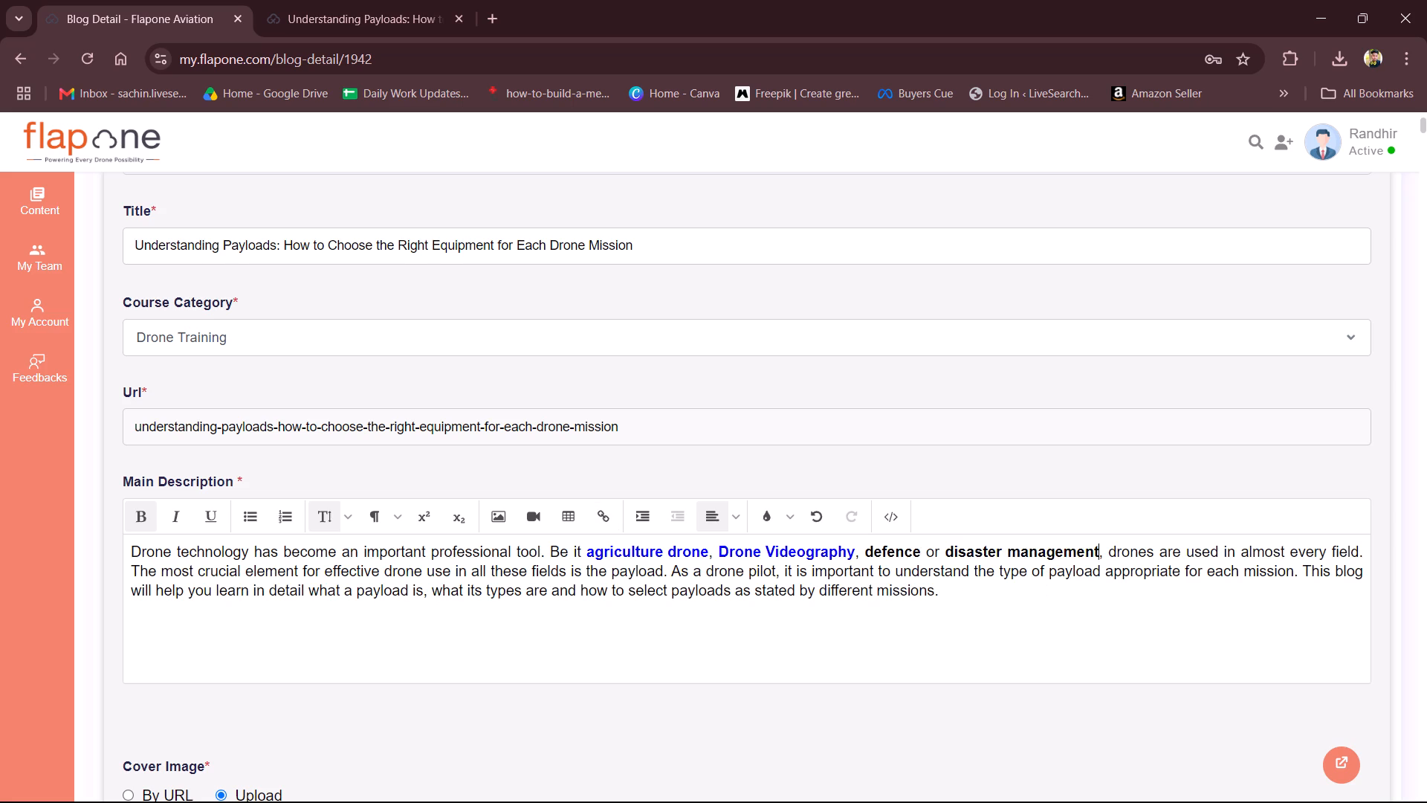
Remove the bold formatting from "defence or disaster management" in the main description.
key("ctrl+shift+Left")
key("ctrl+shift+Left")
key("ctrl+shift+Left")
key("ctrl+shift+Left")
key("ctrl+b")
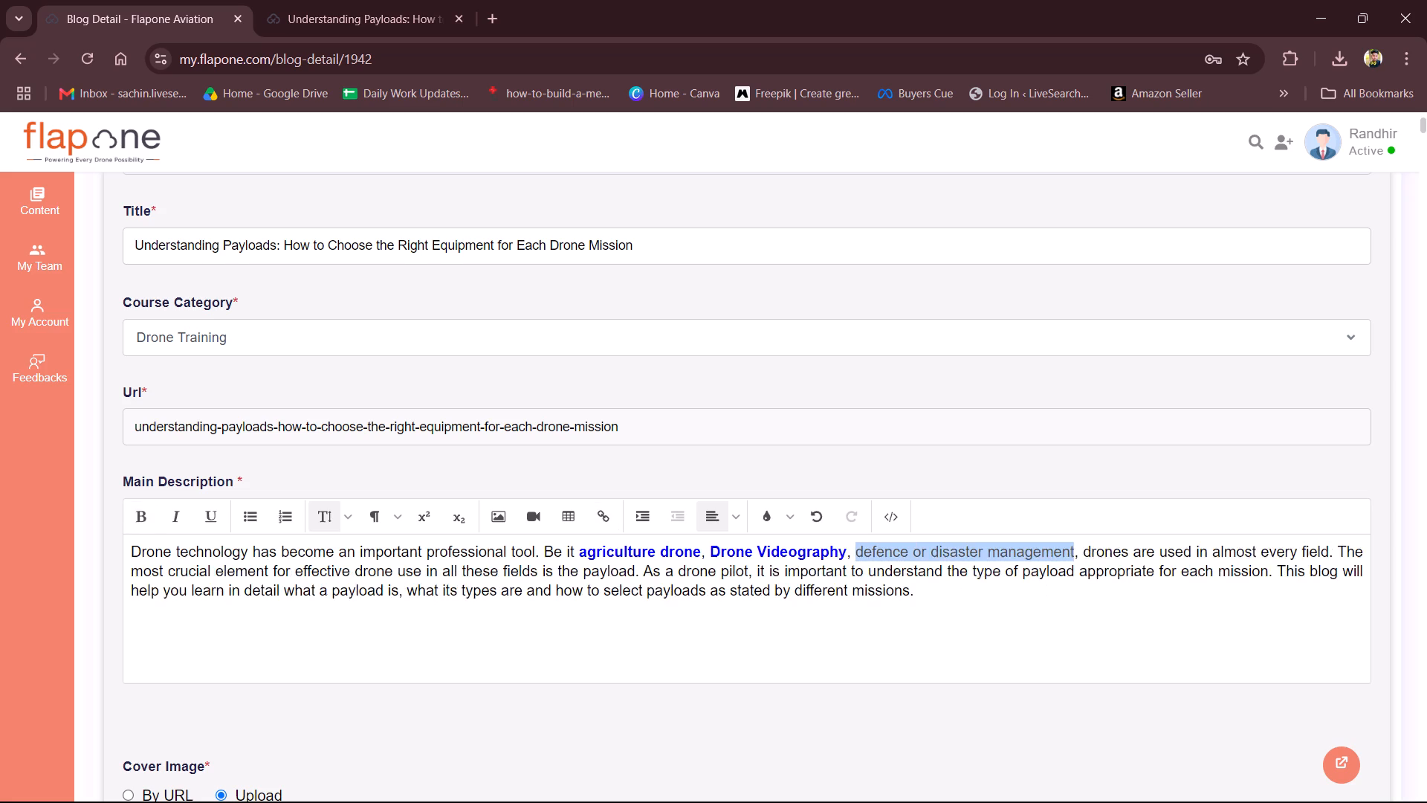
key("ctrl+b")
key("ctrl+b")
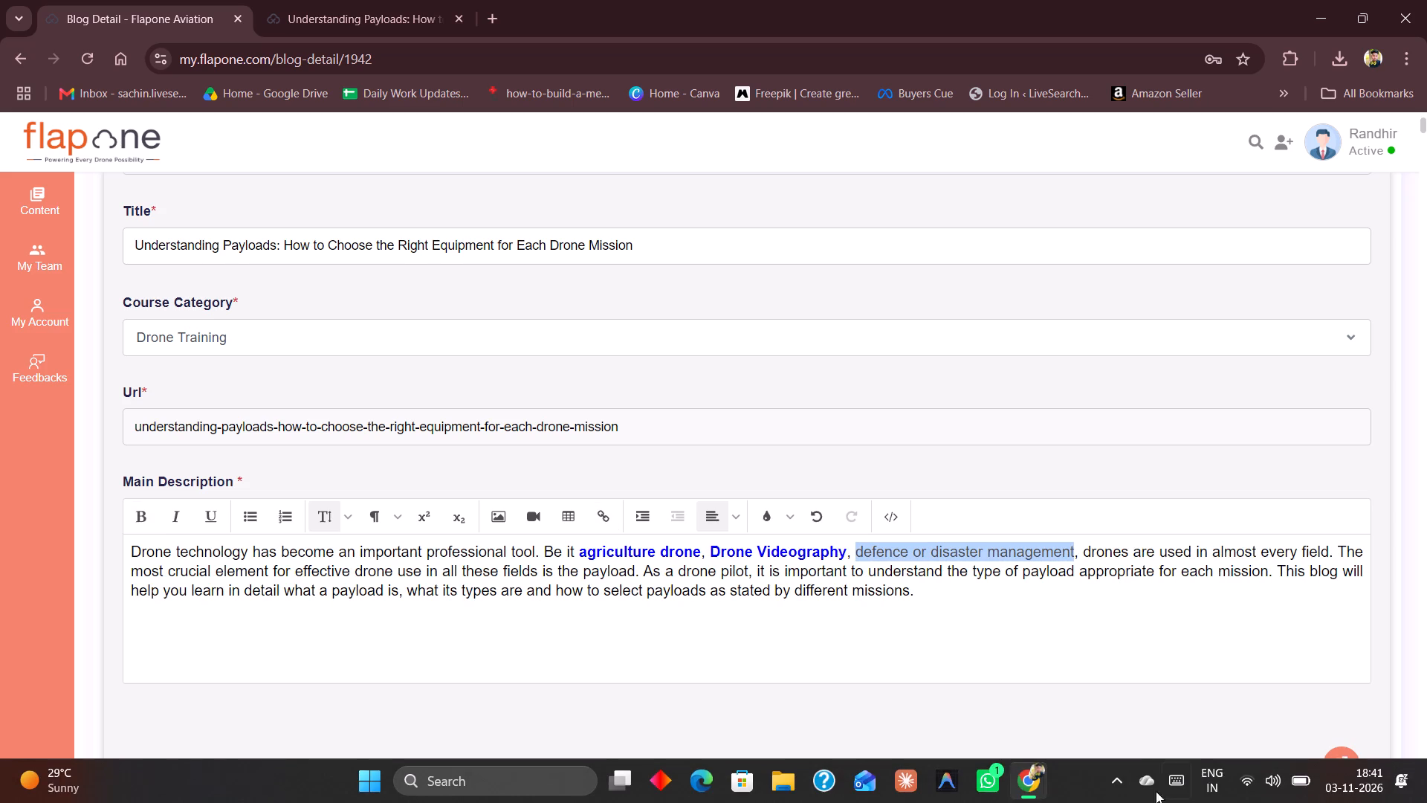
left_click(846, 679)
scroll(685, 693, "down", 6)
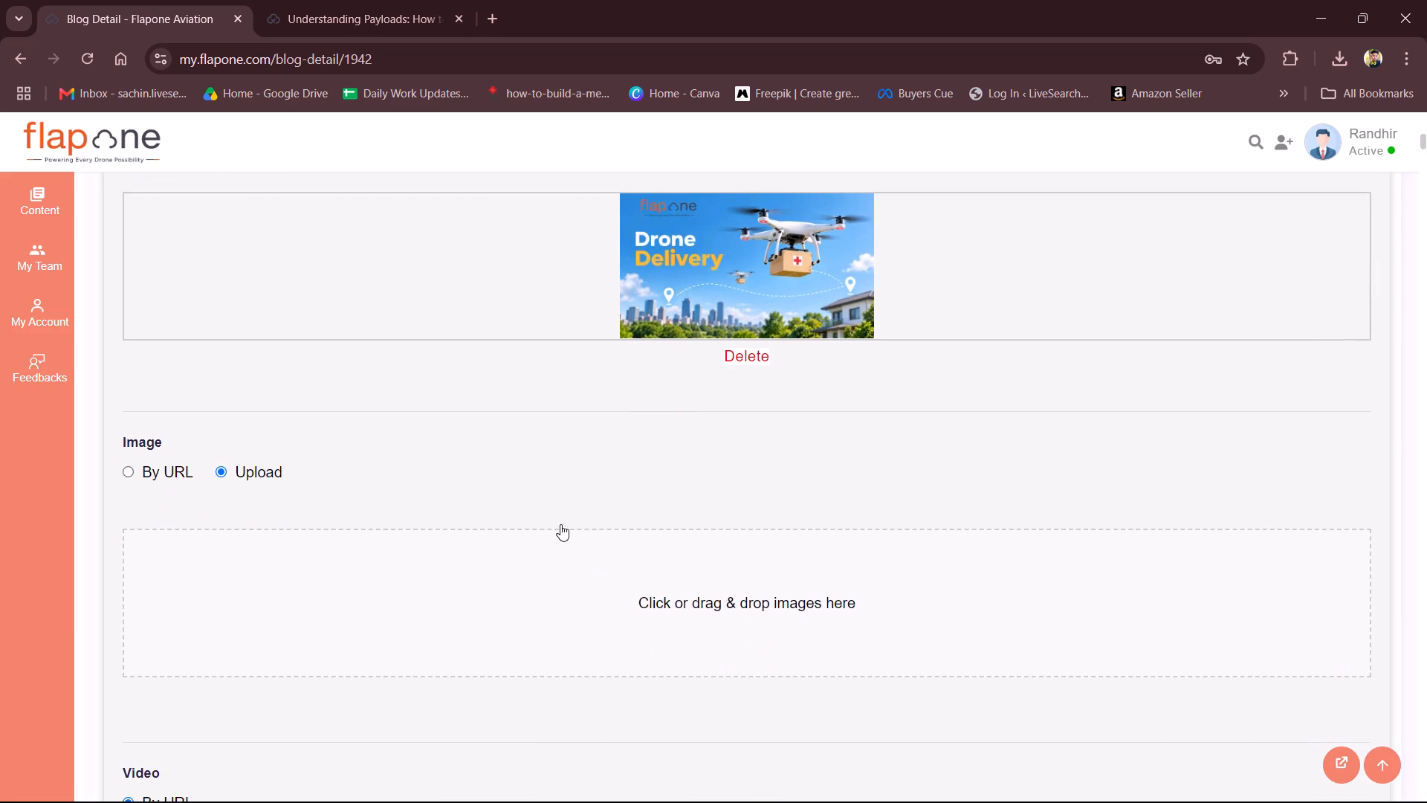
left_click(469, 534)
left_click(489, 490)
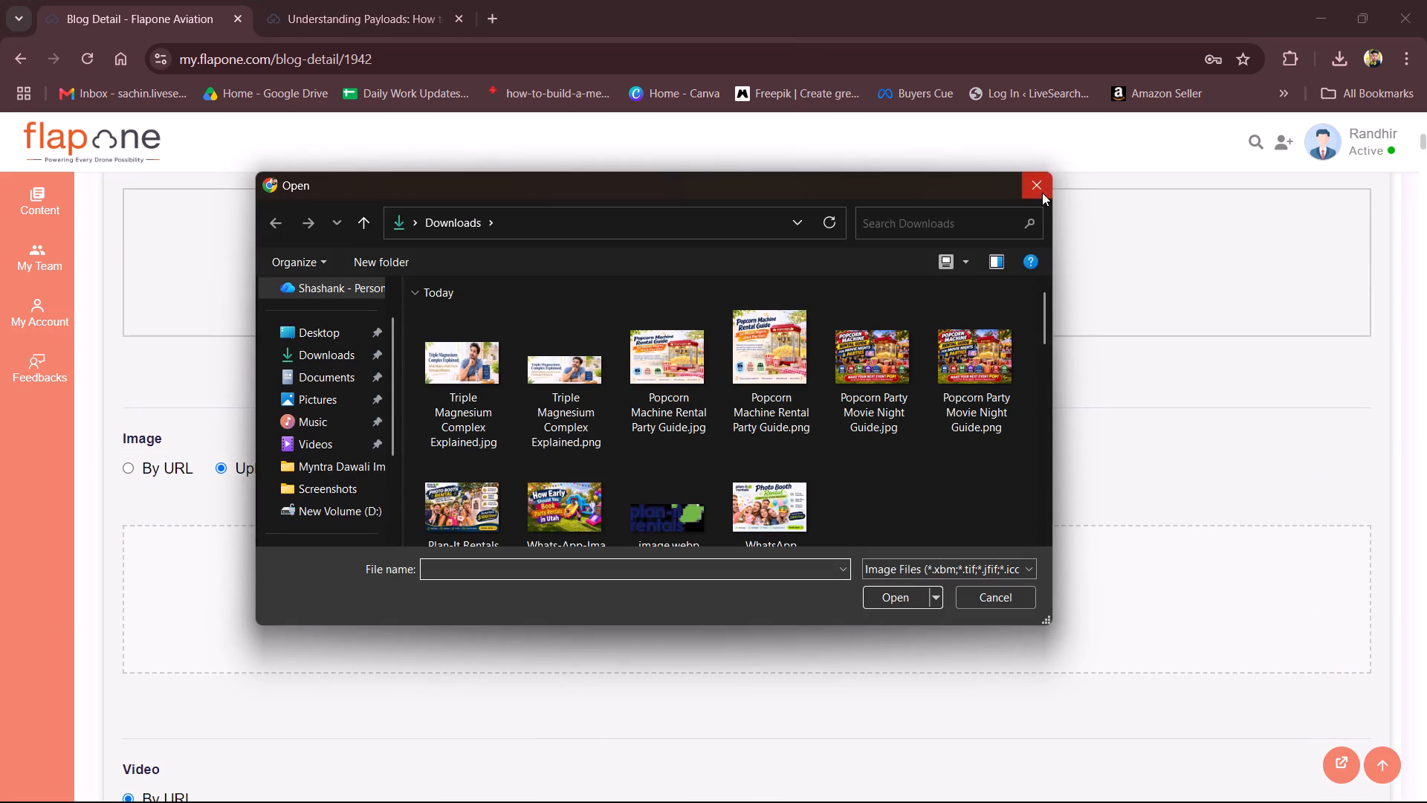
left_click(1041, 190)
Remove the link and bold formatting from "drone payloads" in the Major Payload Types description.
scroll(504, 479, "down", 7)
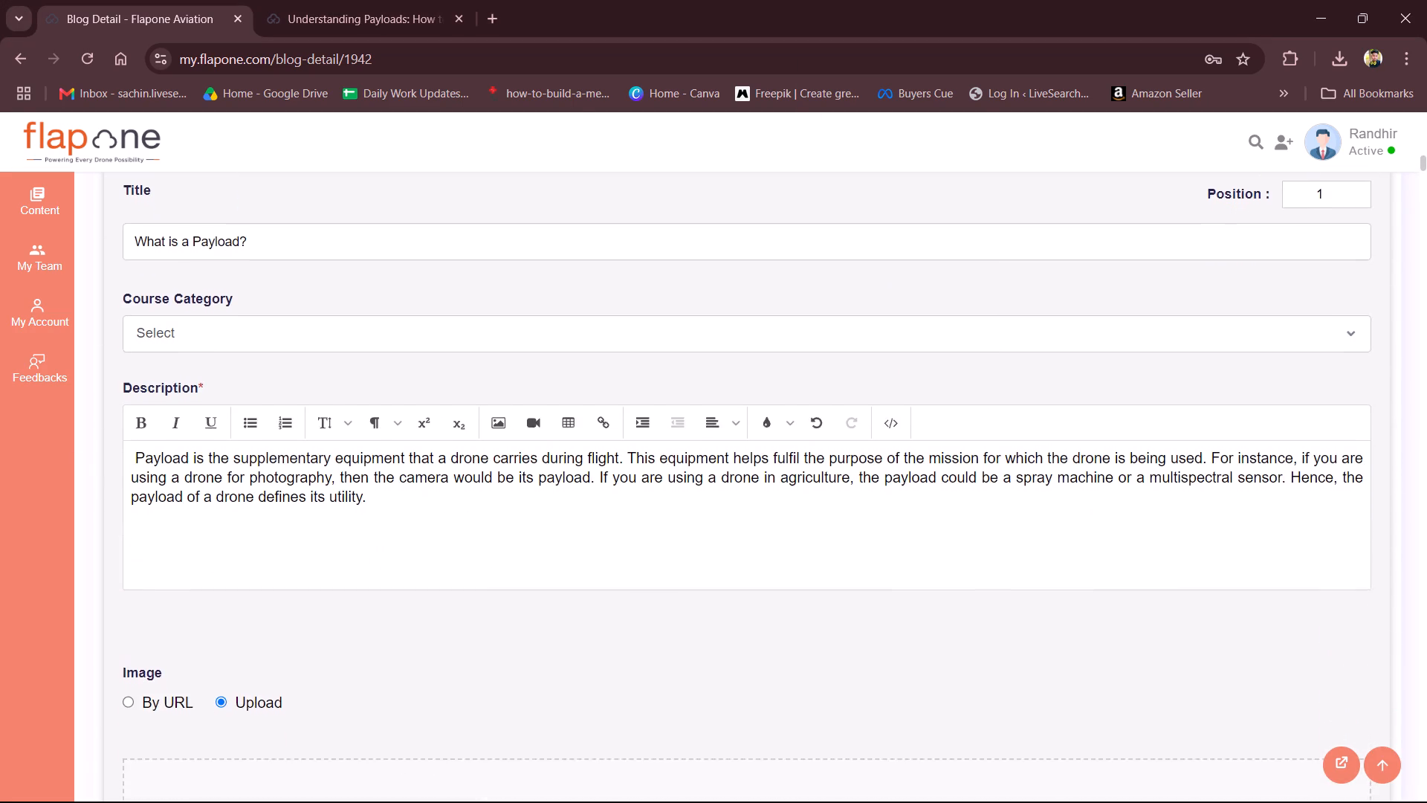
scroll(505, 479, "down", 5)
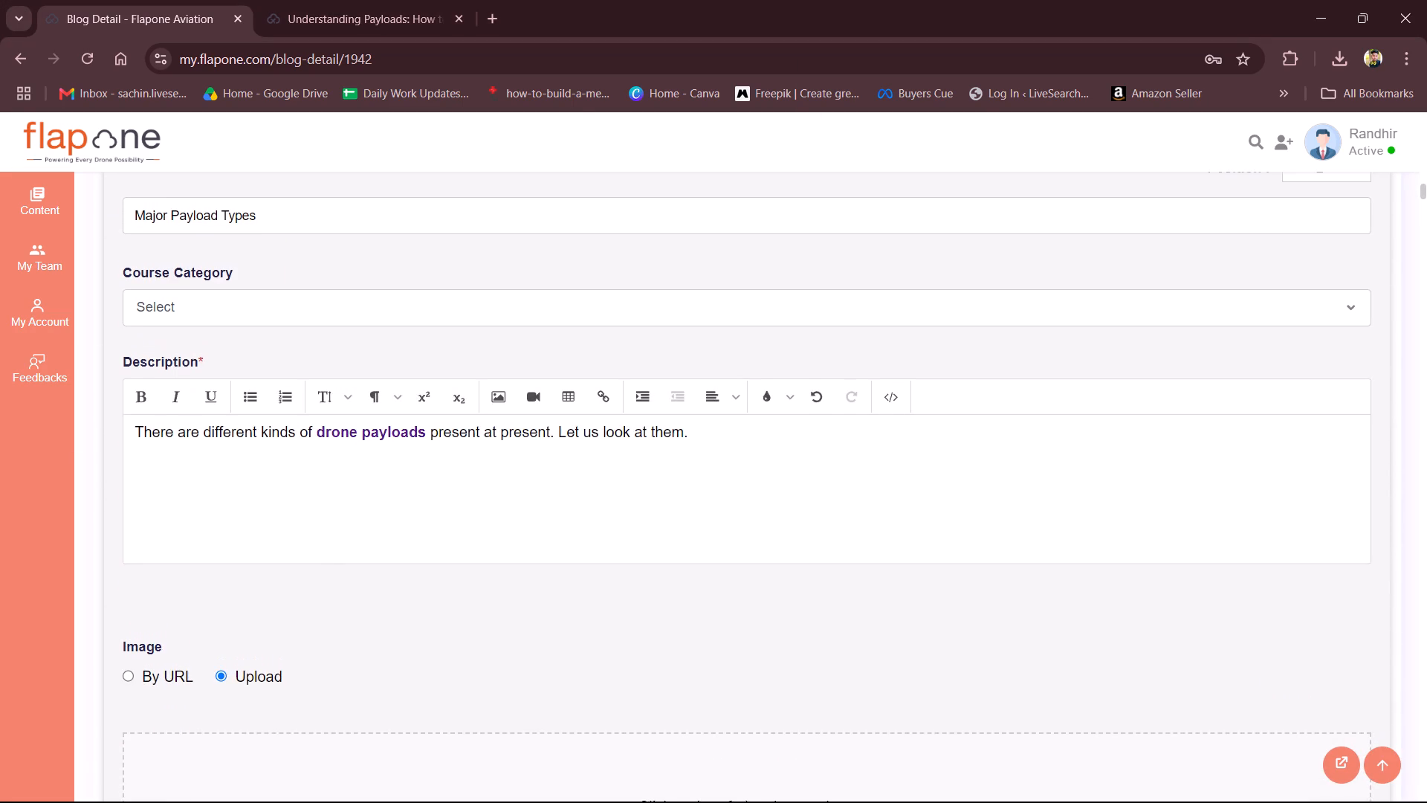
scroll(497, 477, "down", 1)
left_click(365, 433)
left_click(415, 470)
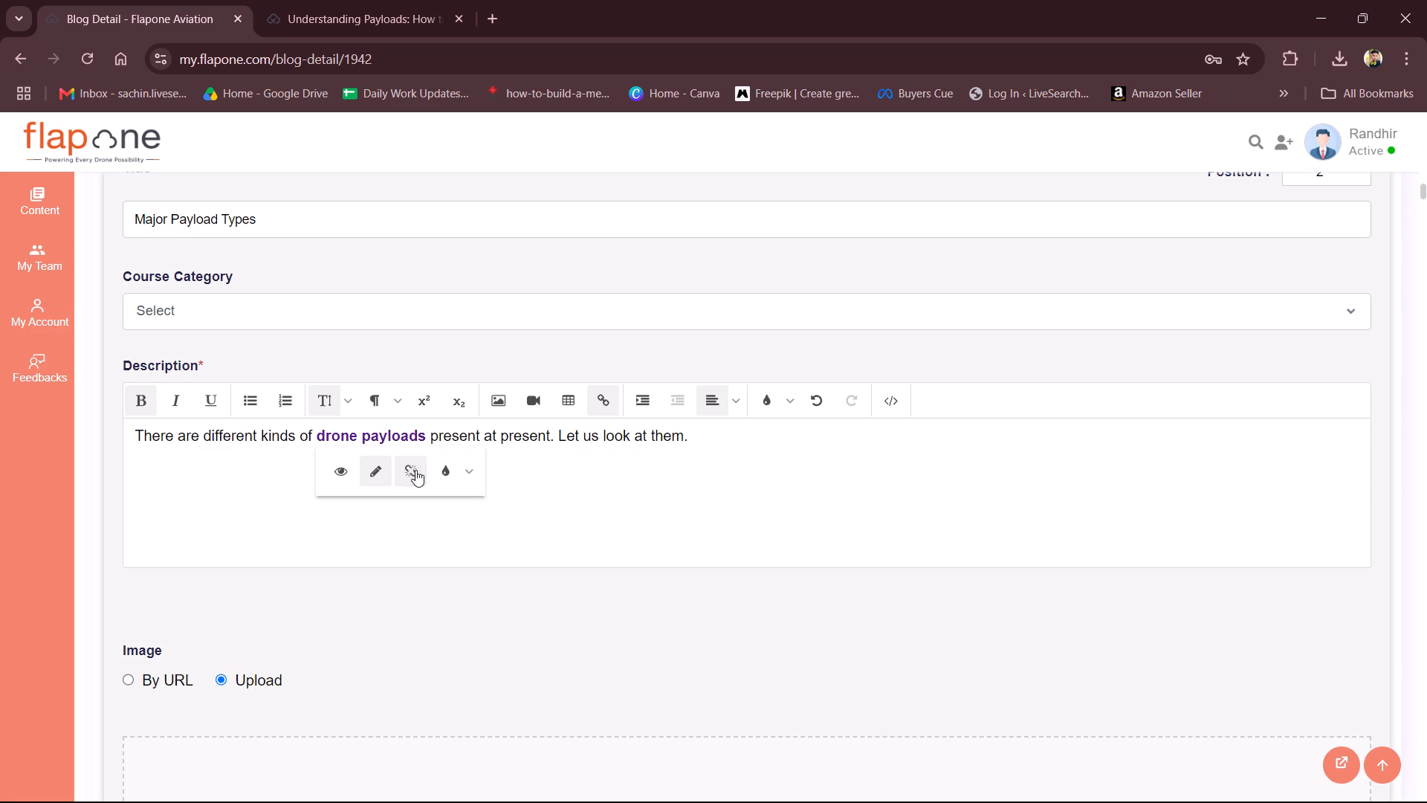
key("ctrl+shift+Left")
key("ctrl+shift+Left")
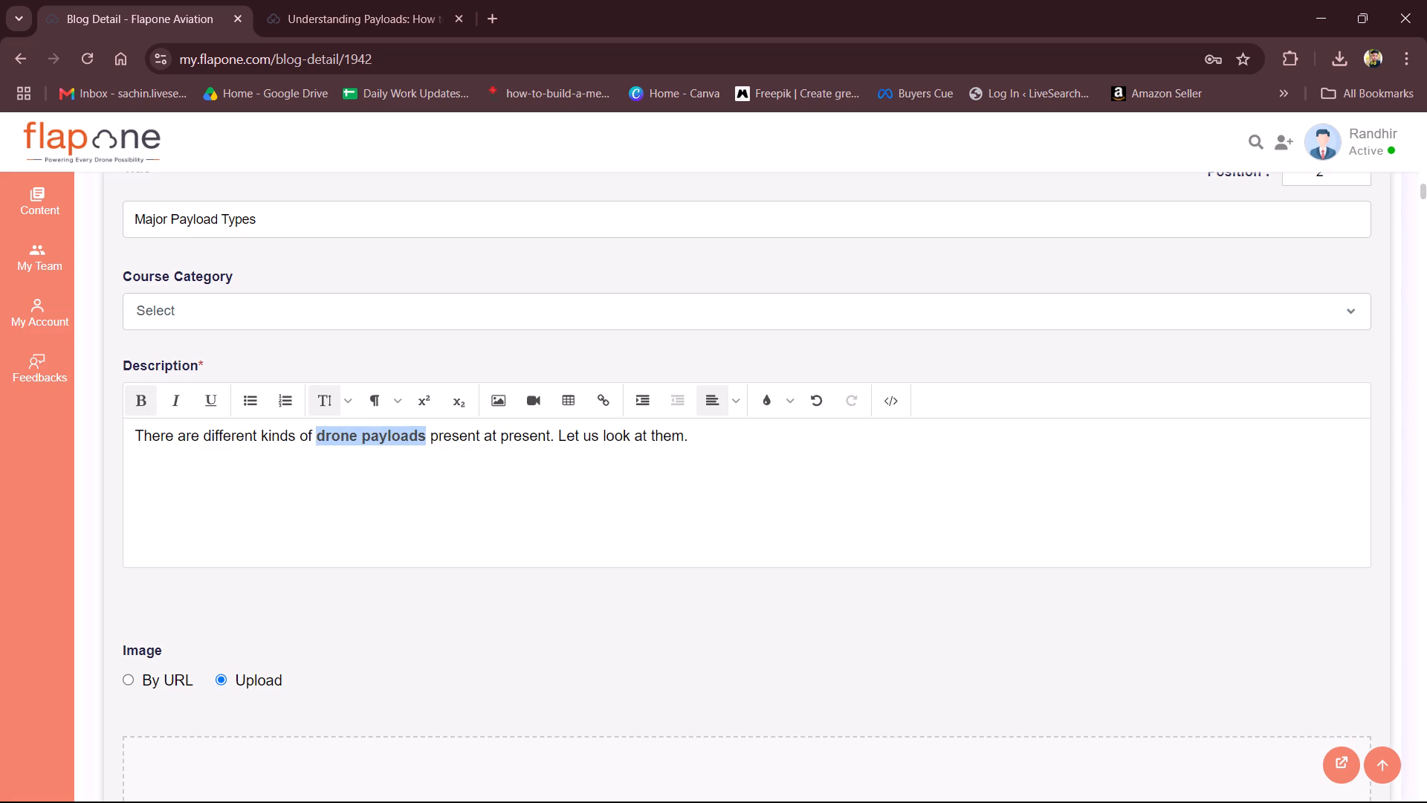
key("ctrl+b")
In the Camera Payload description, bold "photography and videography" and link it to the aerial-photography-videography service URL copied from the keyword mapping sheet.
scroll(415, 470, "down", 6)
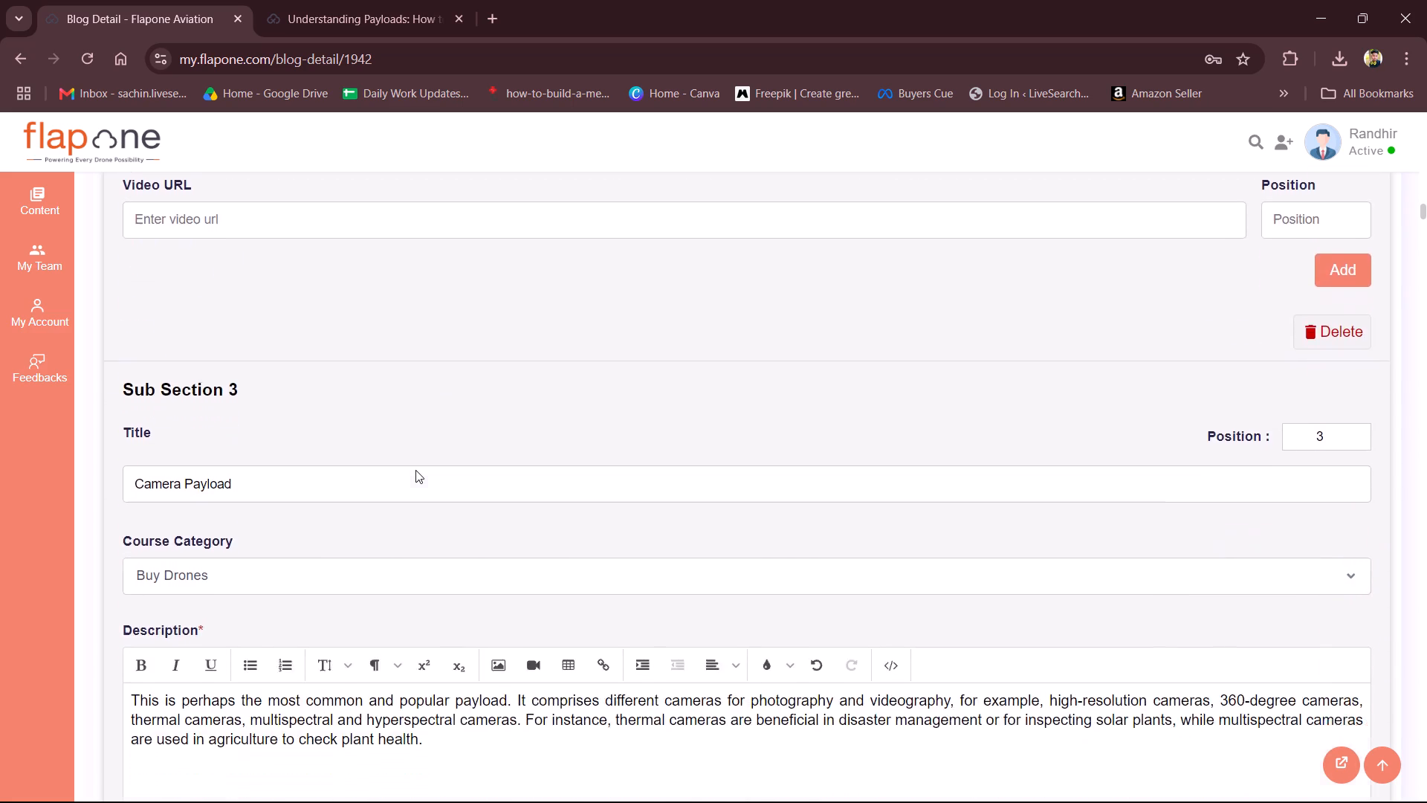
scroll(415, 470, "down", 4)
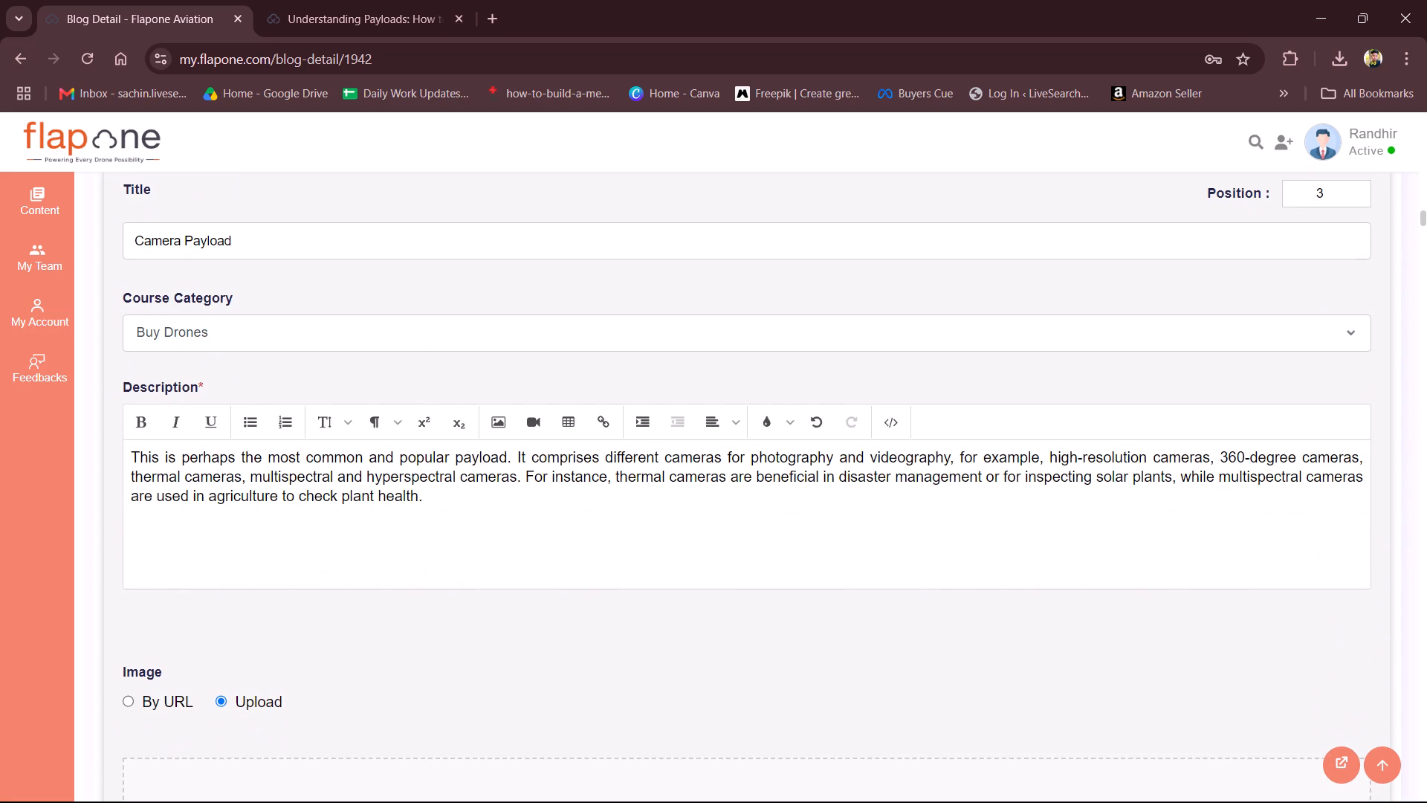
left_click(949, 457)
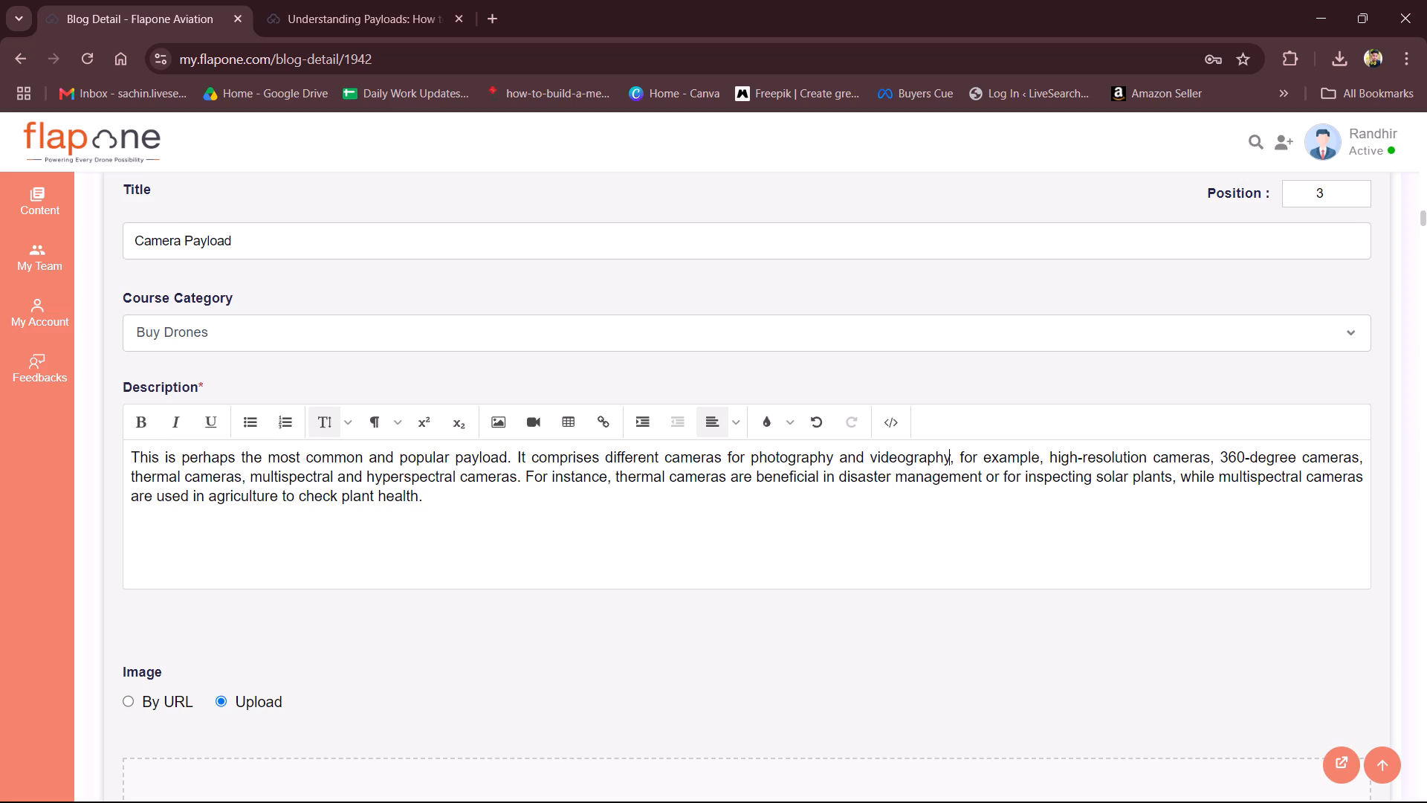
key("ctrl+shift+Left")
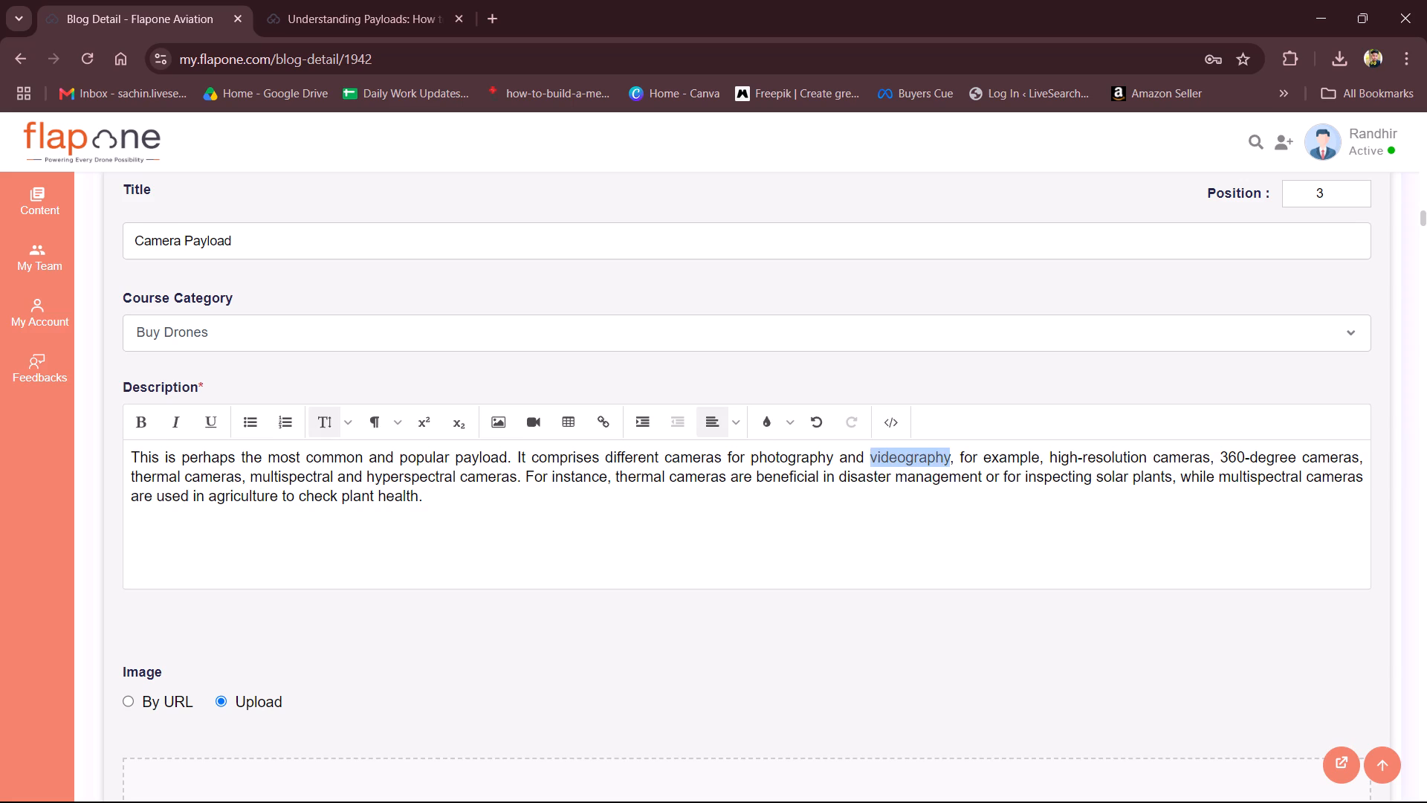
key("ctrl+shift+Left")
key("ctrl+shift+Left")
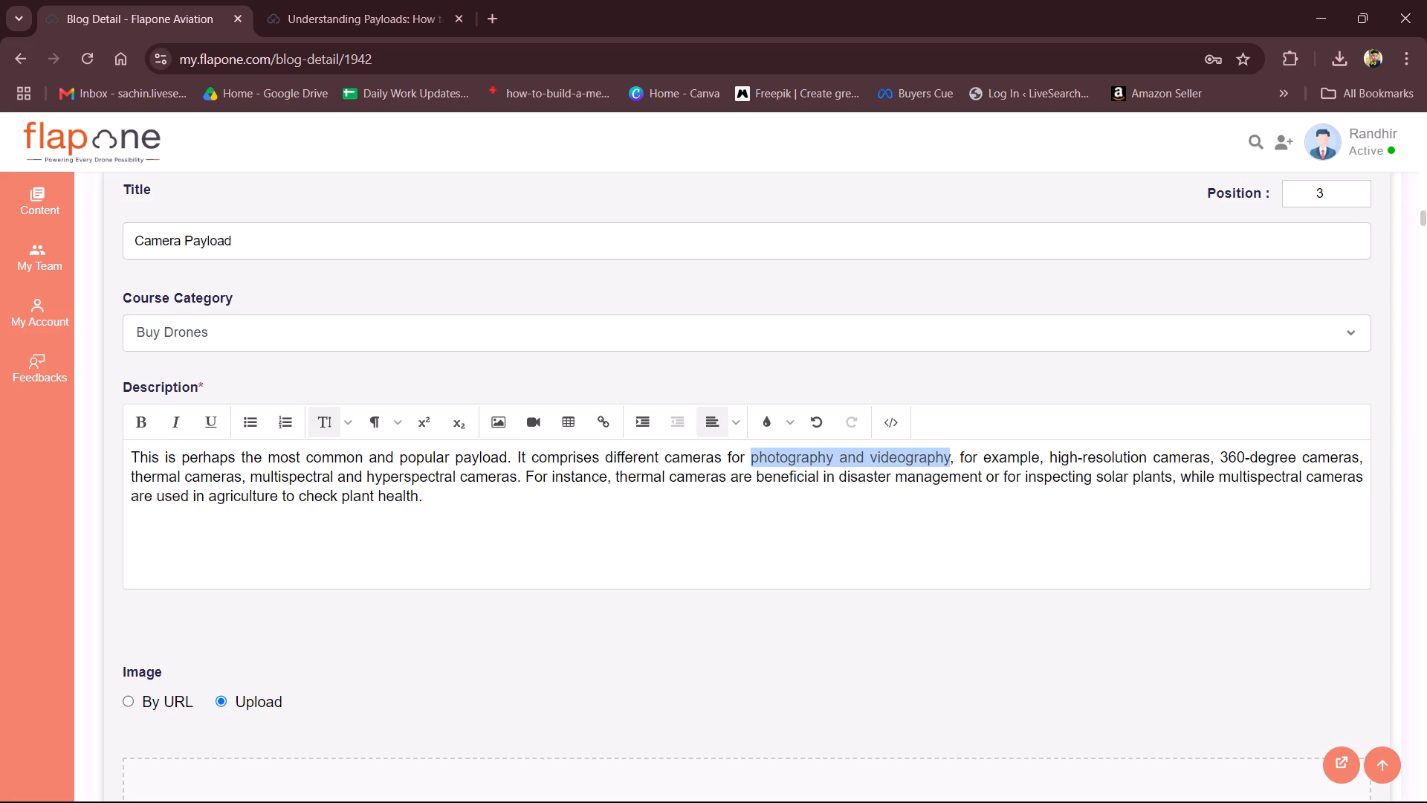
key("ctrl+b")
key("ctrl+k")
key("alt+Tab")
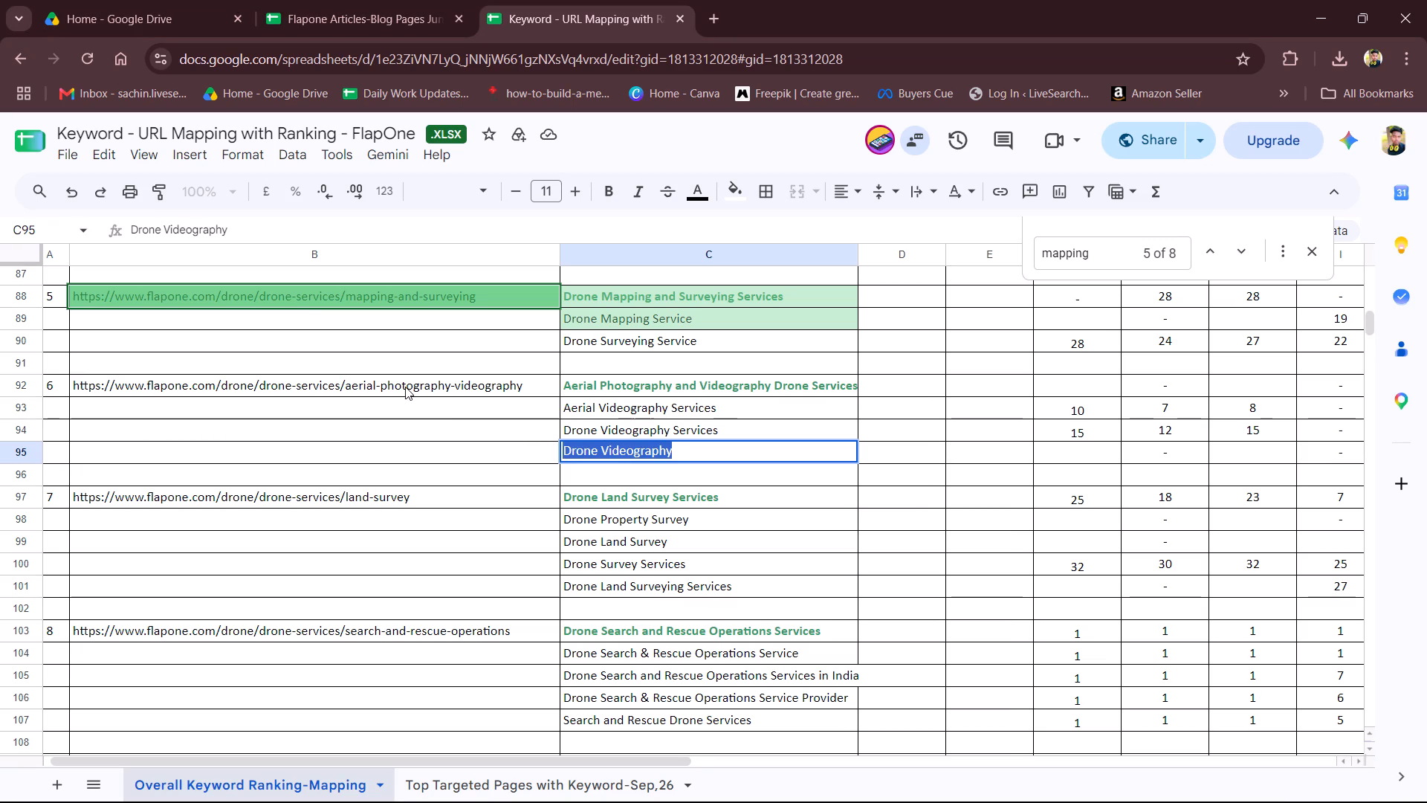
left_click(405, 387)
key("ctrl+c")
key("alt+Tab")
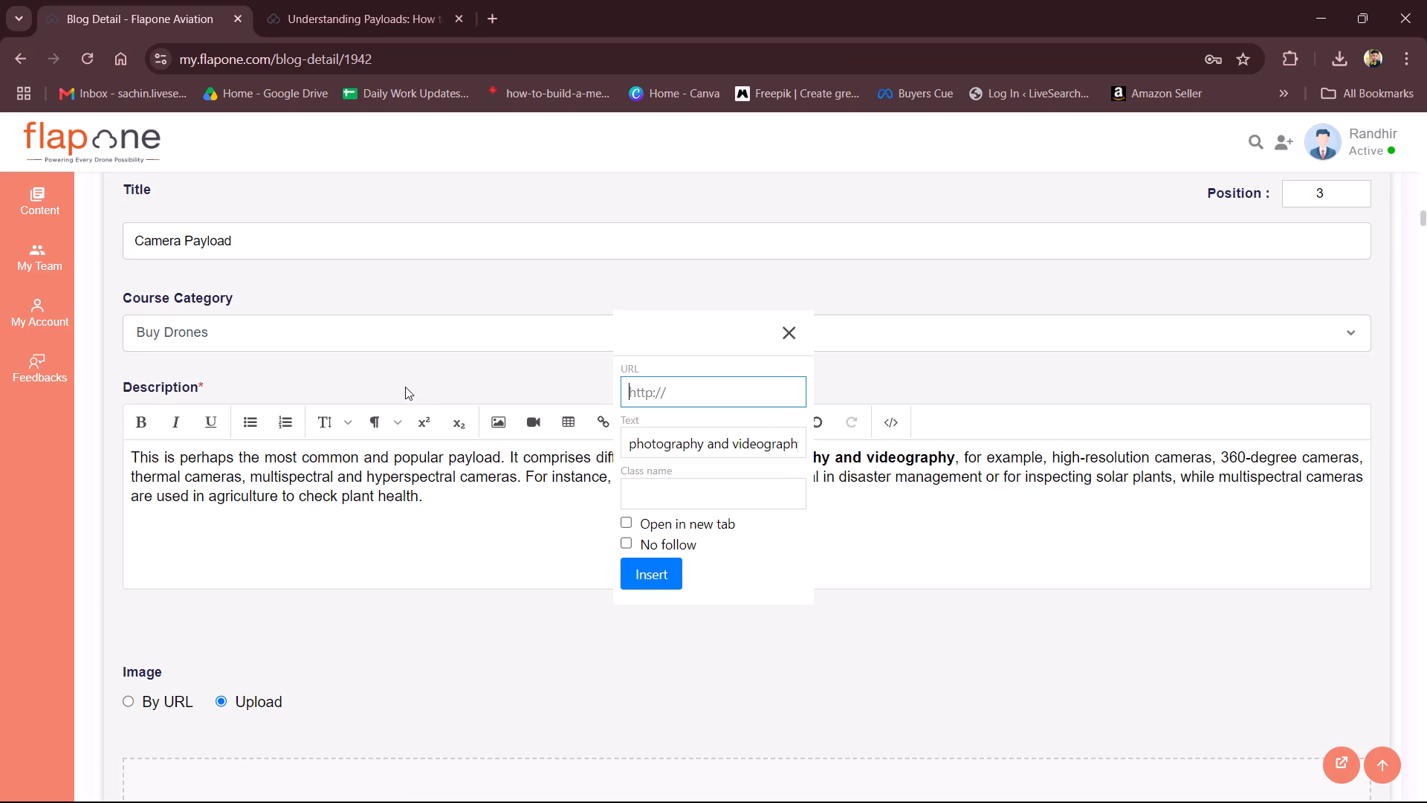
key("ctrl+v")
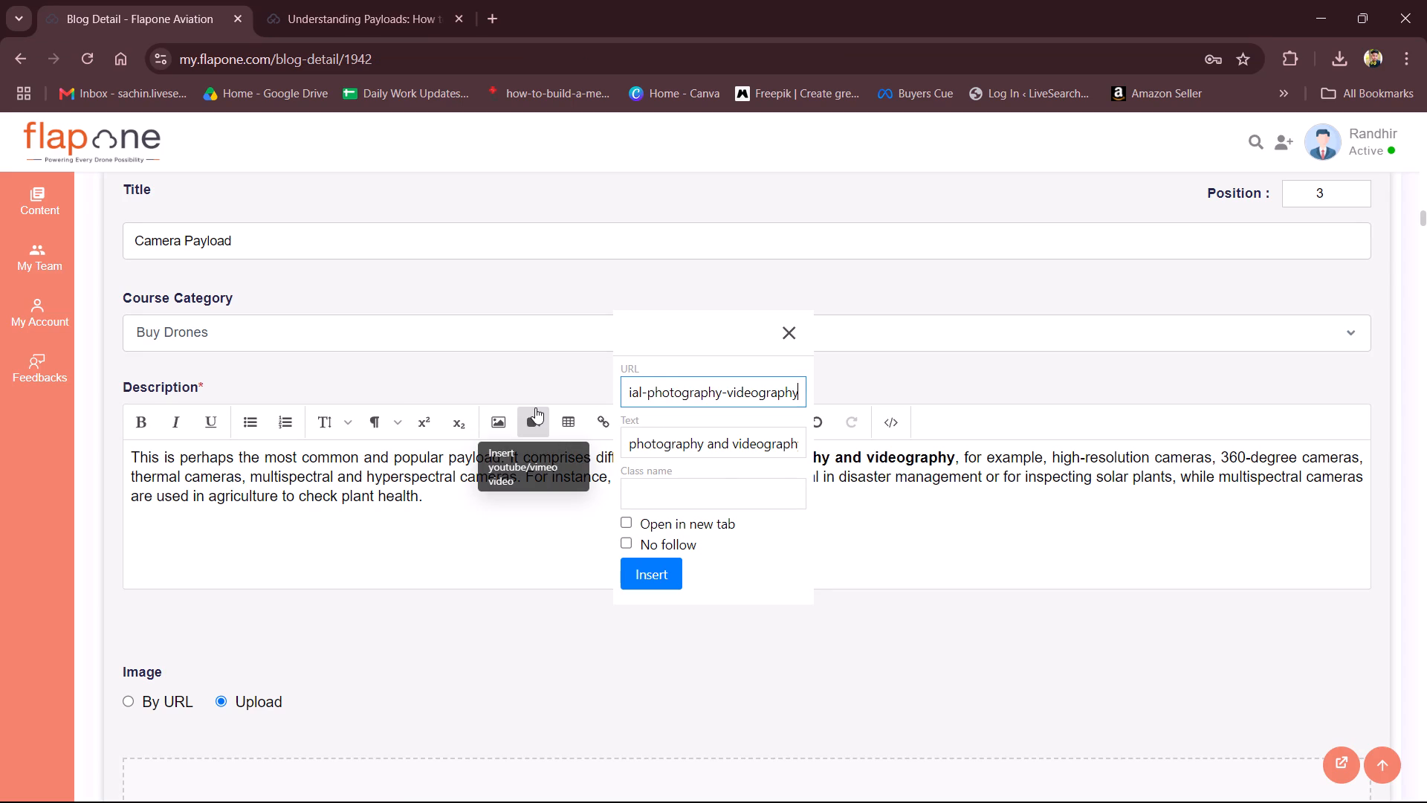
key("Return")
Colour the "photography and videography" link in the Camera Payload description blue.
left_click(809, 456)
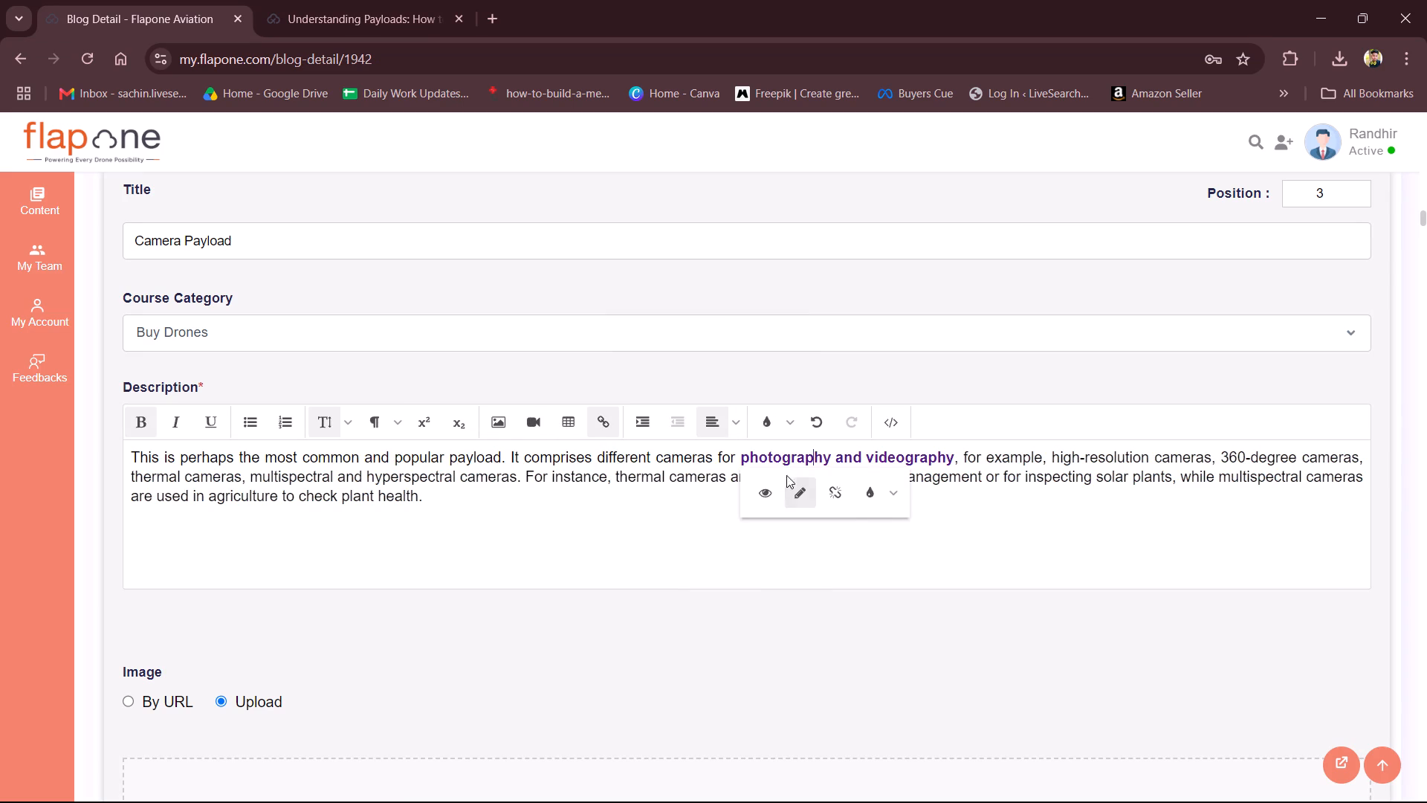
left_click(880, 492)
left_click(992, 526)
left_click(1026, 587)
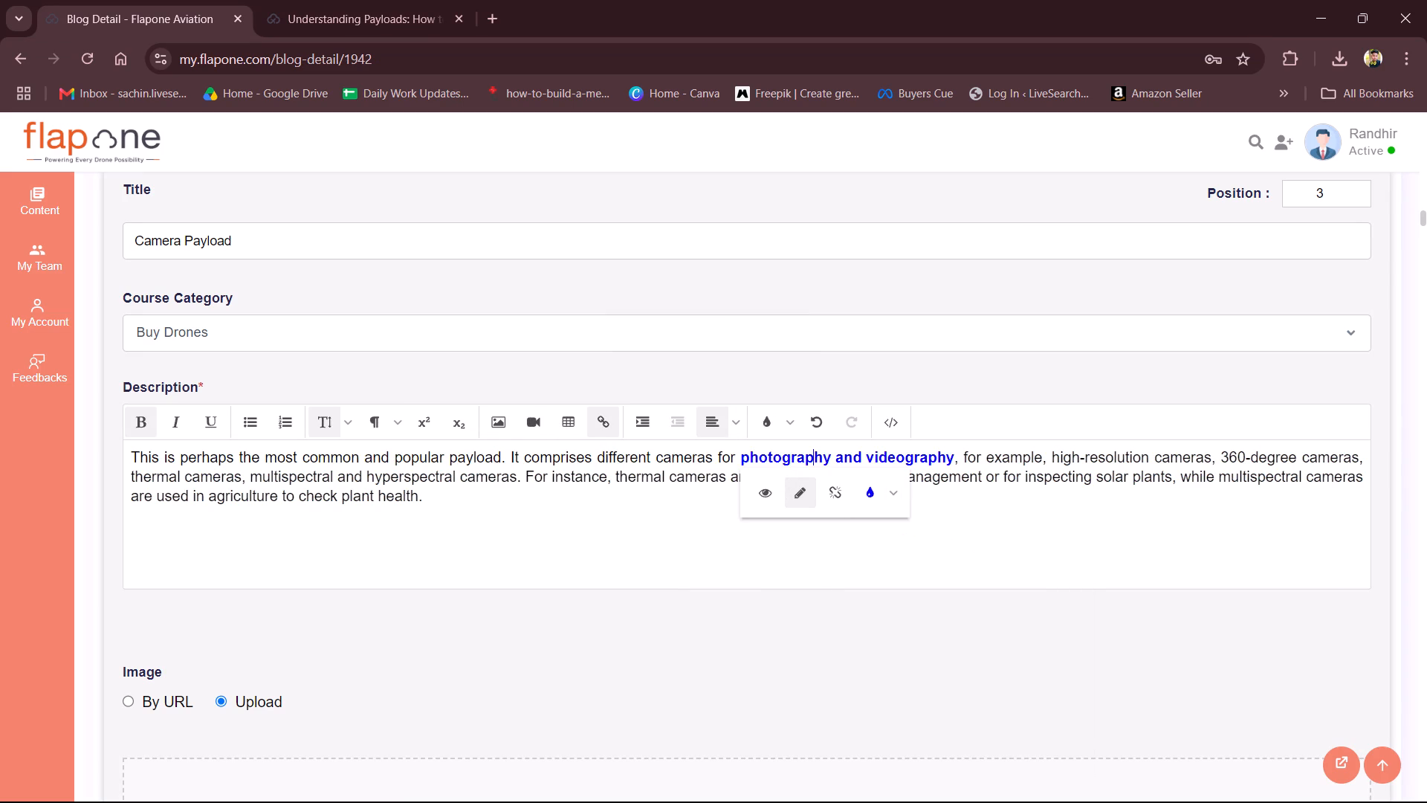
left_click(980, 529)
Remove the link and bold formatting from "medicines" in the Drop Mechanism and Spray System description.
scroll(378, 684, "down", 3)
scroll(381, 689, "up", 1)
scroll(428, 630, "down", 5)
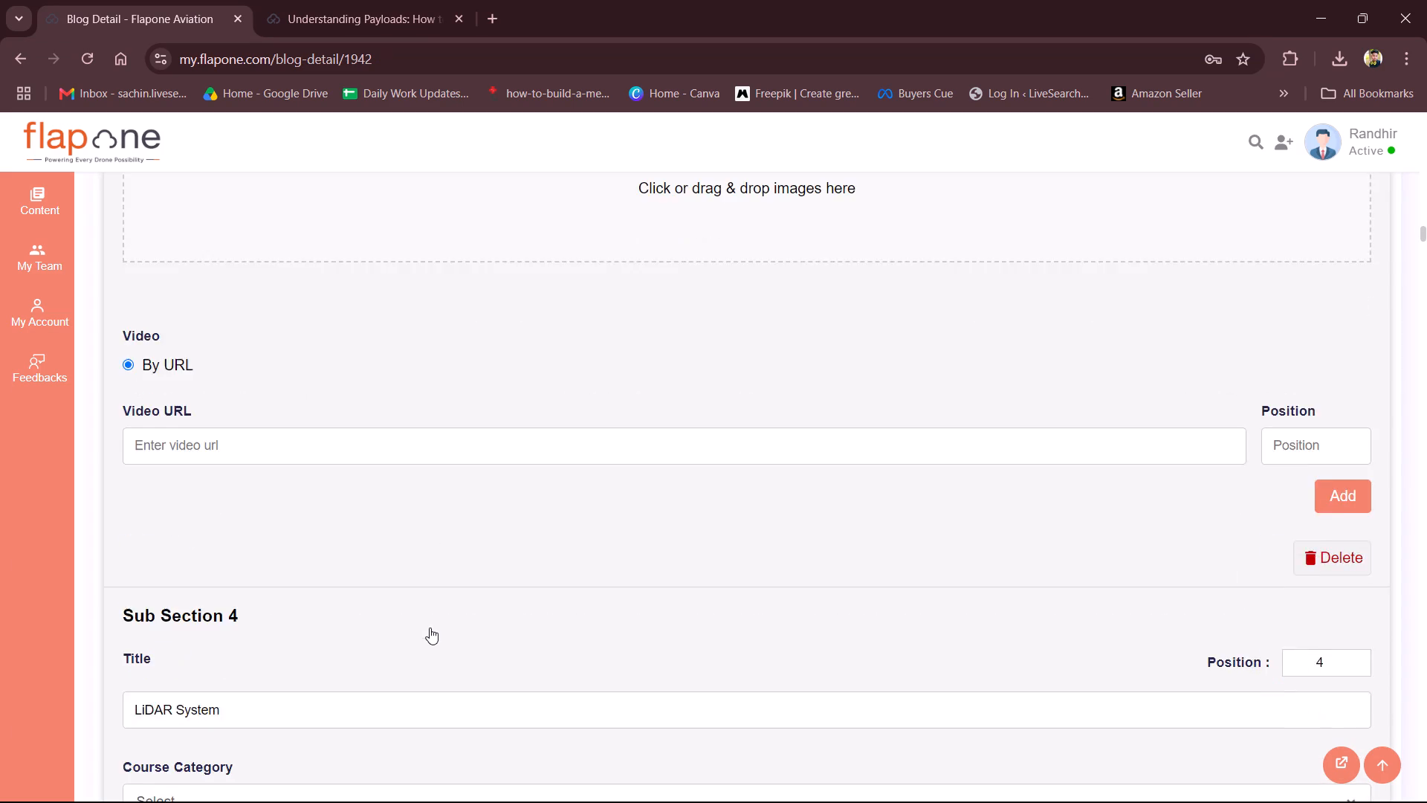
scroll(430, 622, "down", 2)
scroll(430, 622, "up", 1)
scroll(430, 622, "down", 2)
scroll(430, 622, "up", 1)
scroll(430, 622, "down", 12)
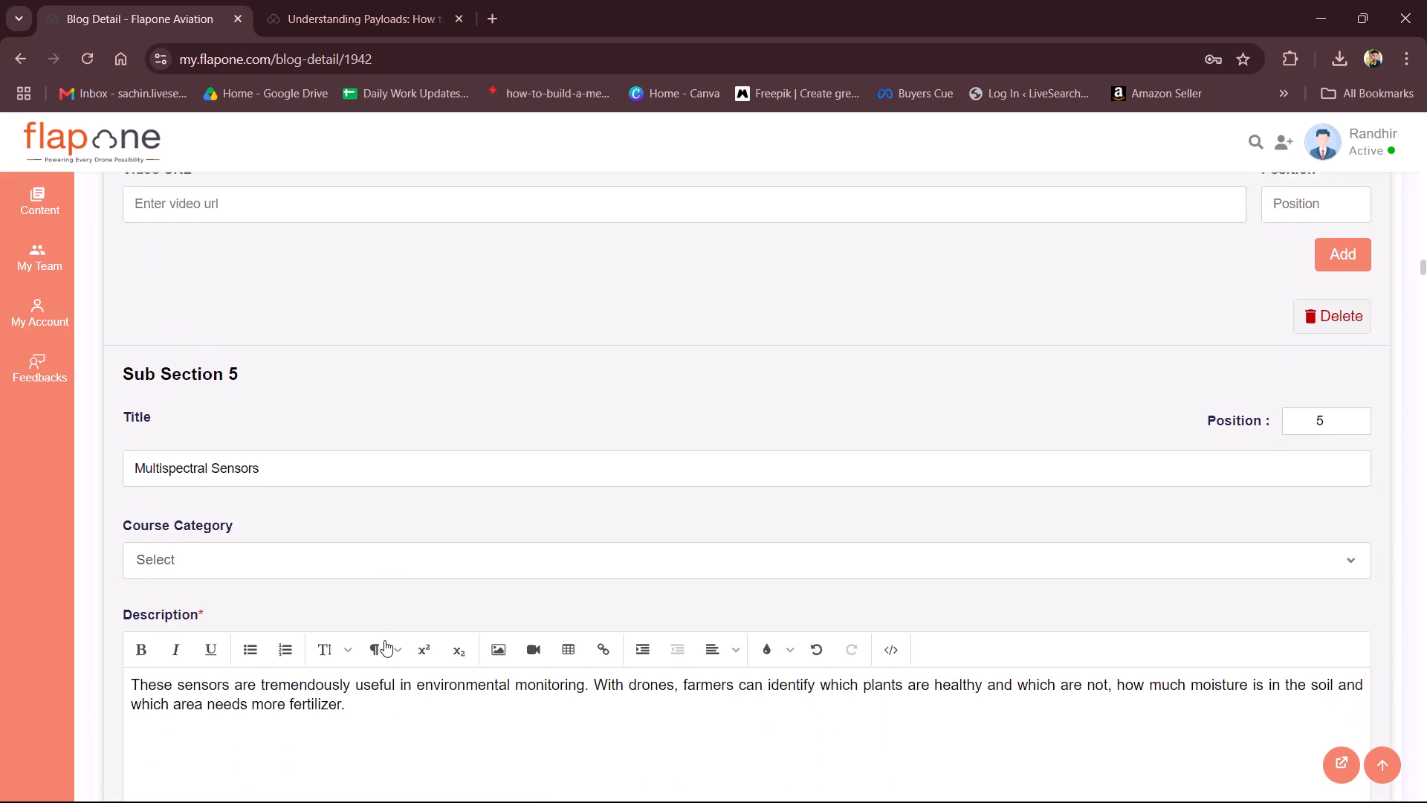
scroll(384, 640, "down", 8)
scroll(384, 640, "up", 3)
left_click(598, 388)
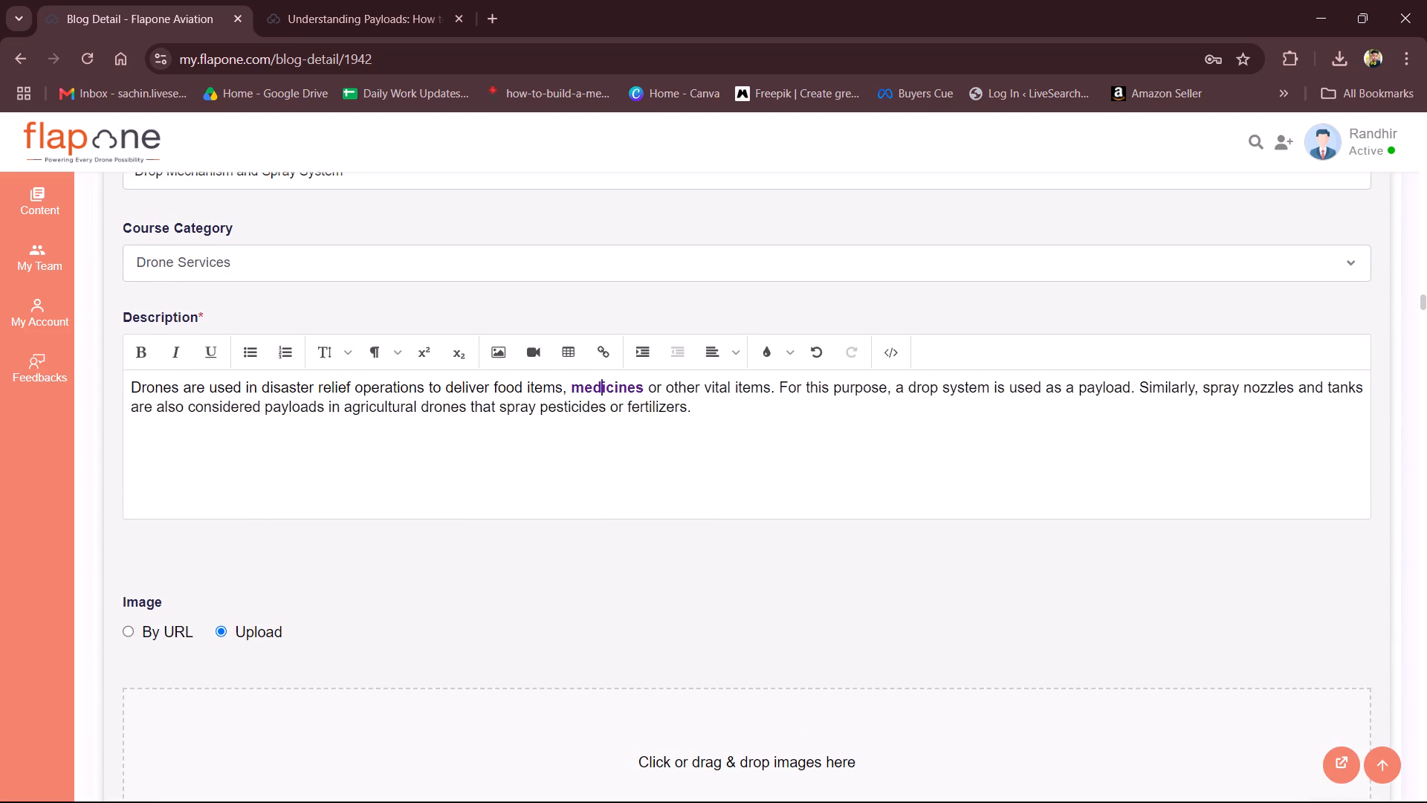
left_click(656, 430)
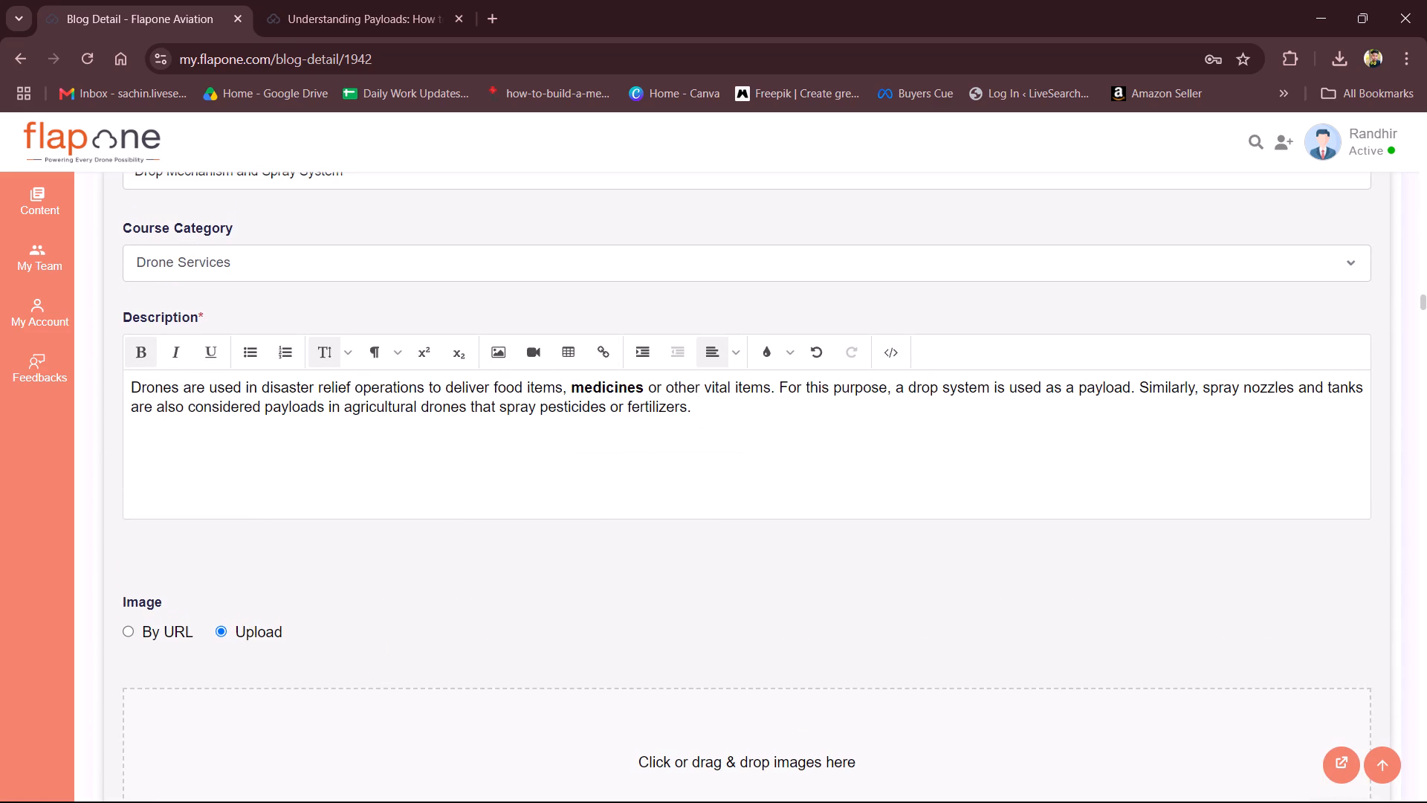
key("ctrl+shift+Left")
key("ctrl+b")
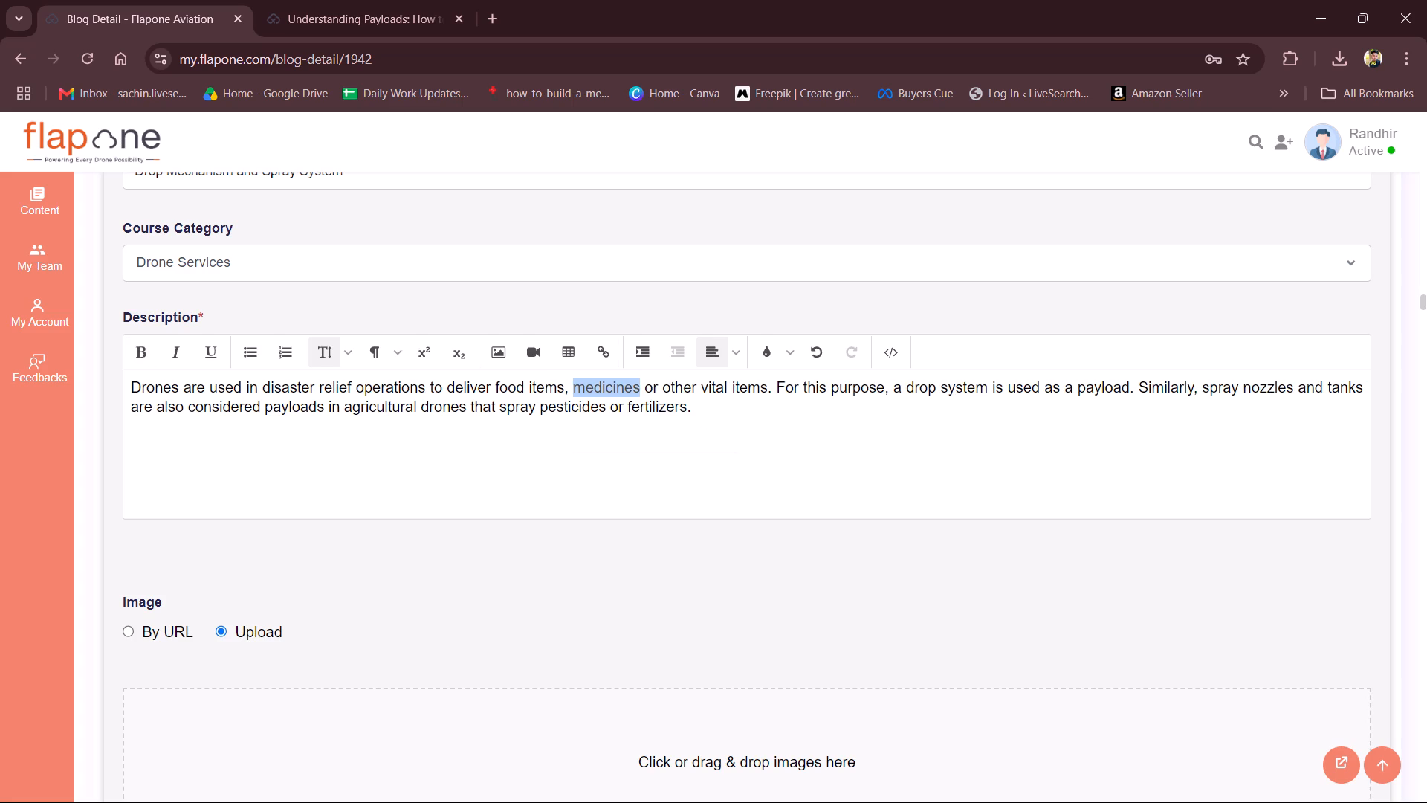
Remove the link and bold formatting from "specific weather conditions" in the Weather and Environment description.
scroll(656, 430, "down", 11)
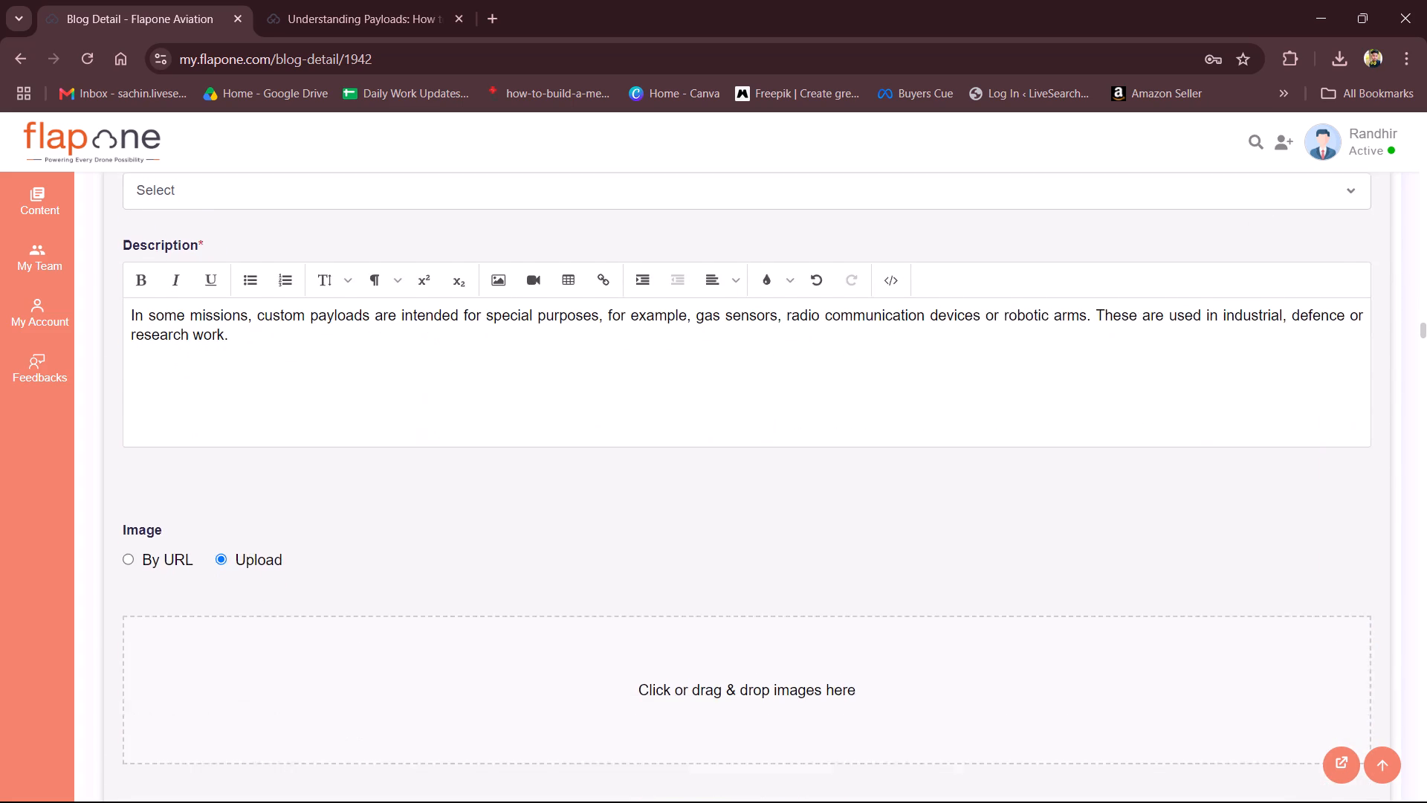
scroll(656, 430, "down", 5)
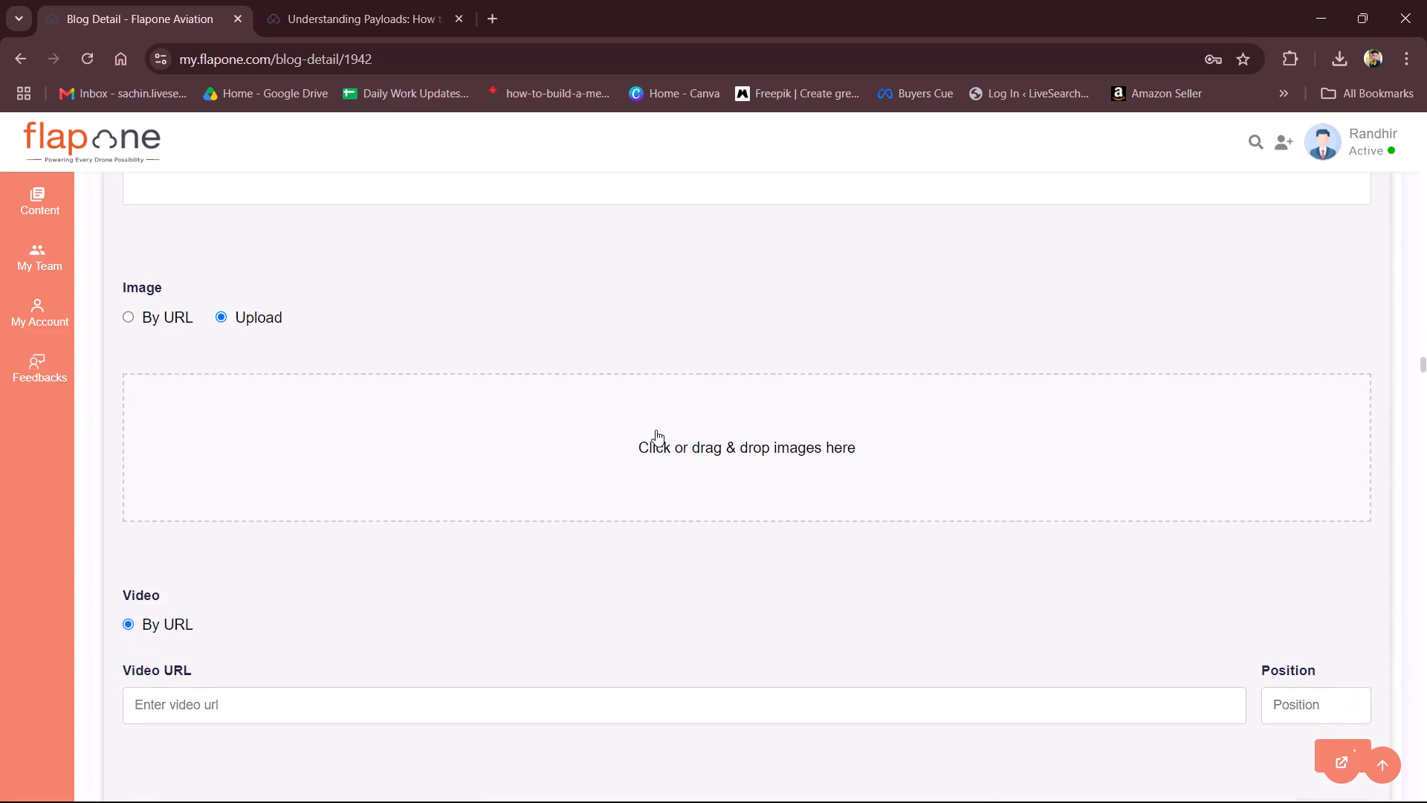
scroll(656, 430, "left", 1)
scroll(656, 430, "down", 2)
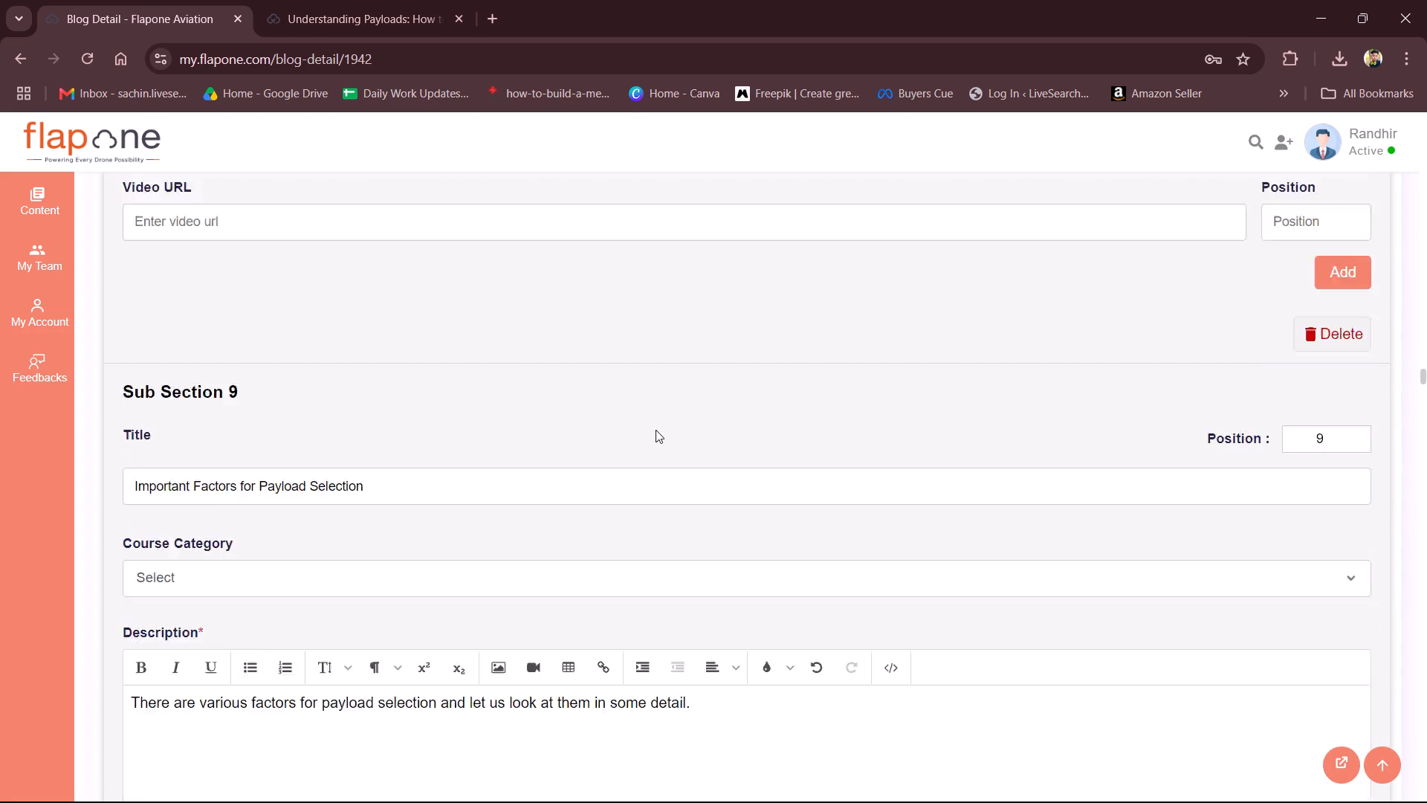
scroll(656, 430, "down", 7)
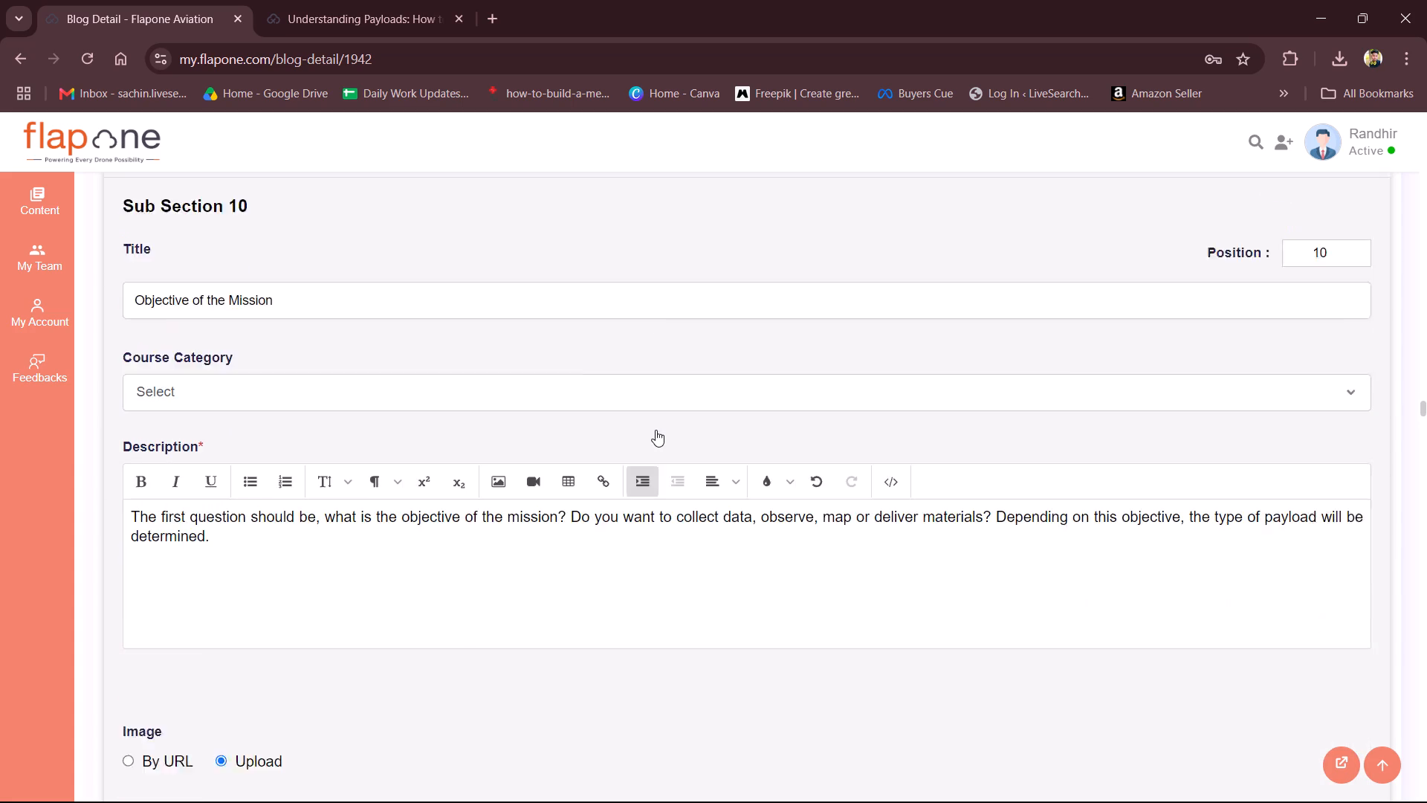
scroll(656, 430, "down", 11)
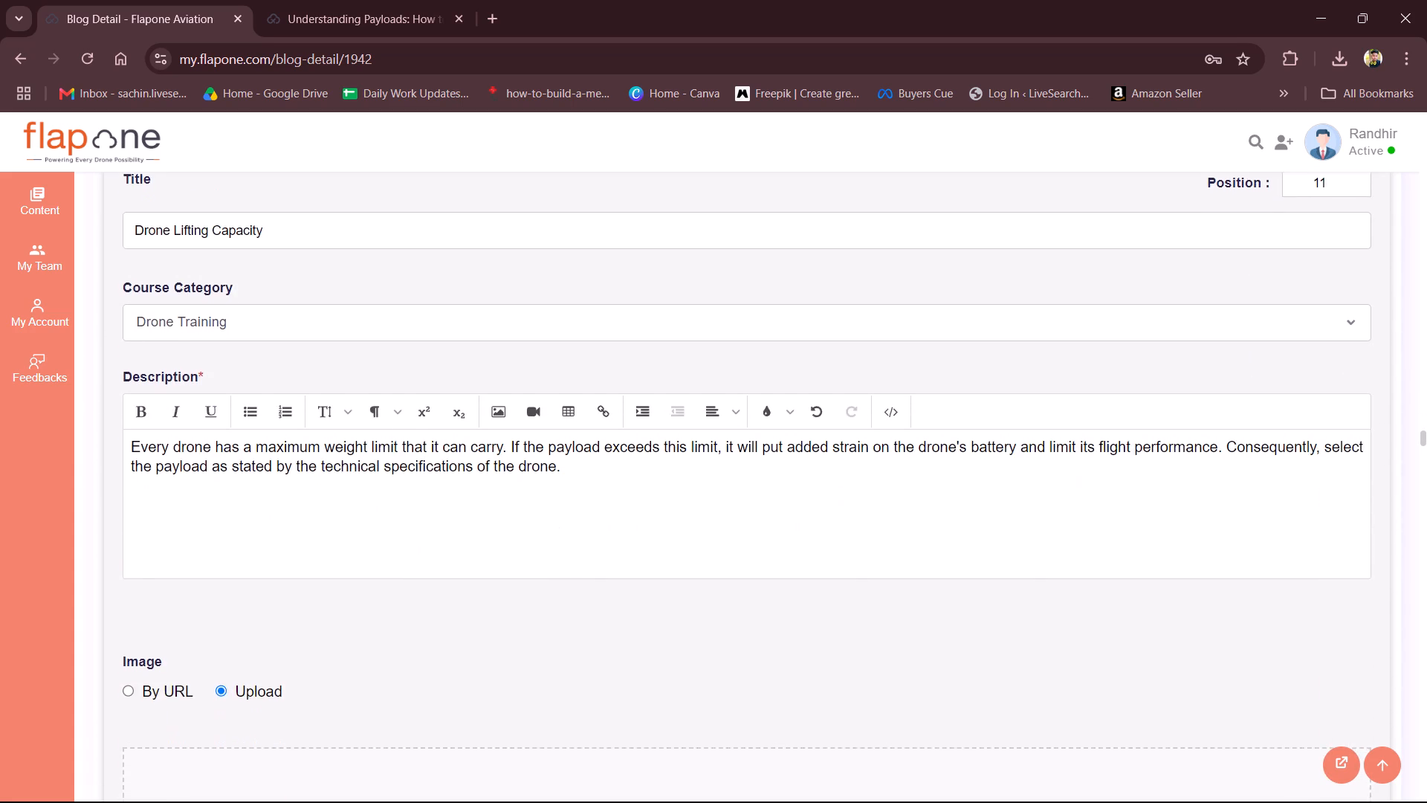
scroll(656, 430, "down", 7)
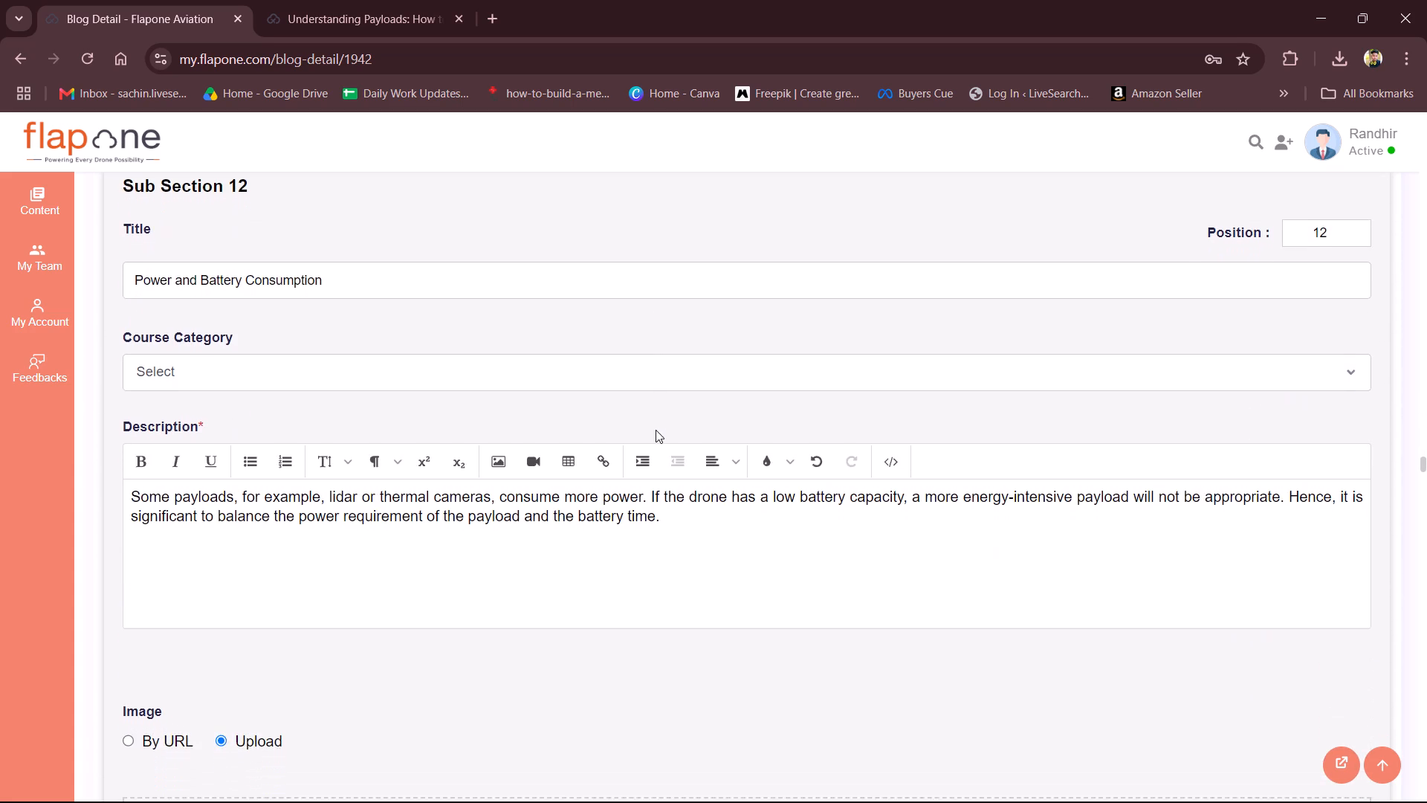
scroll(656, 430, "down", 10)
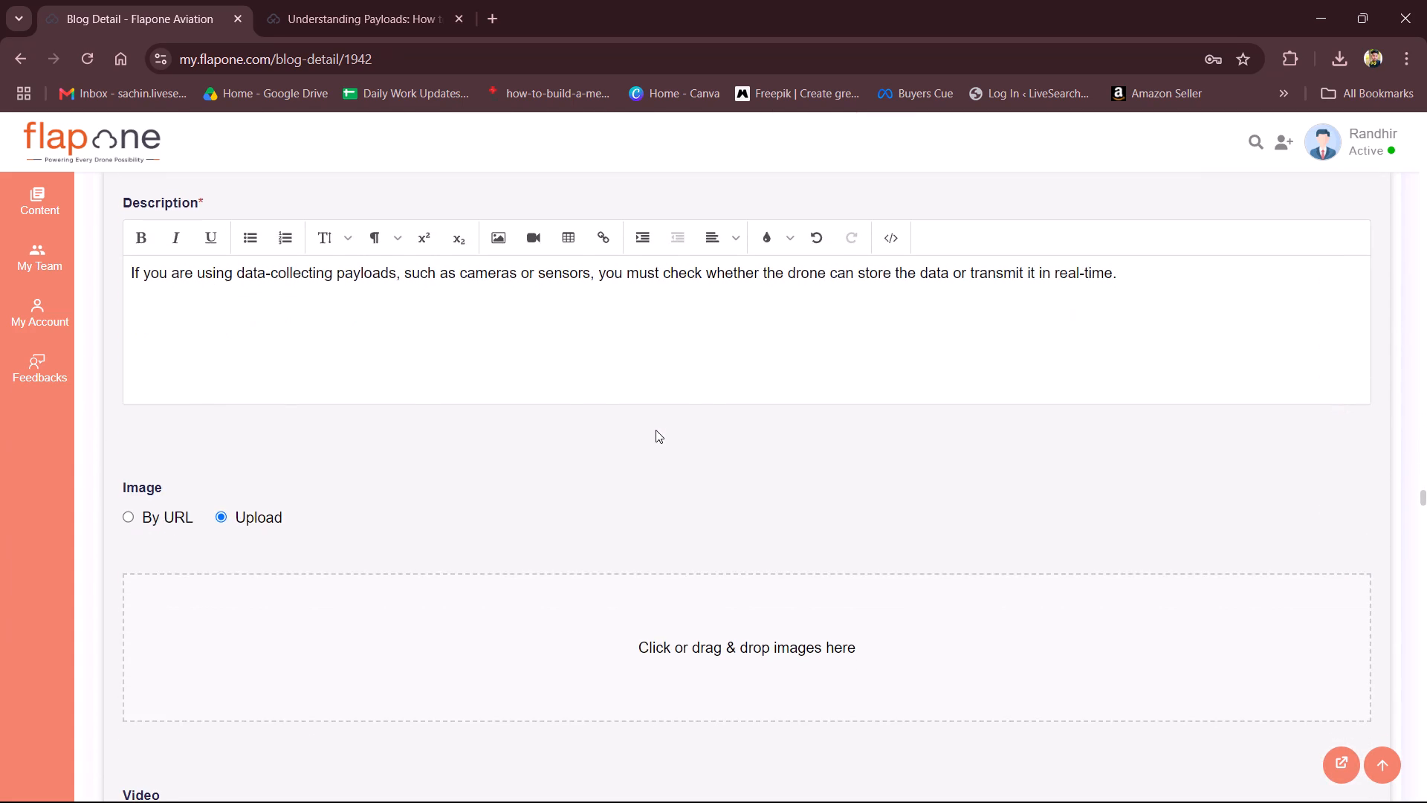
scroll(656, 430, "down", 7)
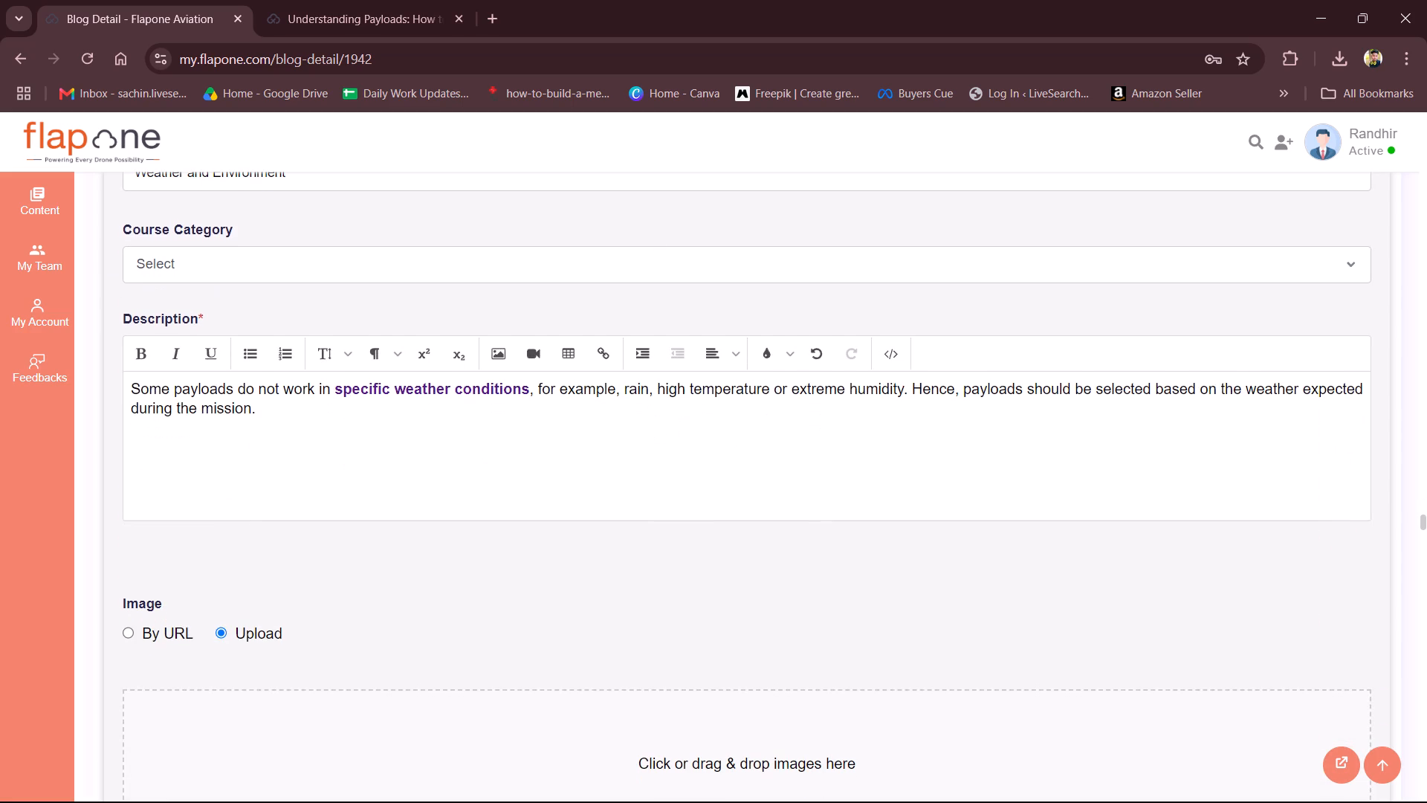
left_click(448, 390)
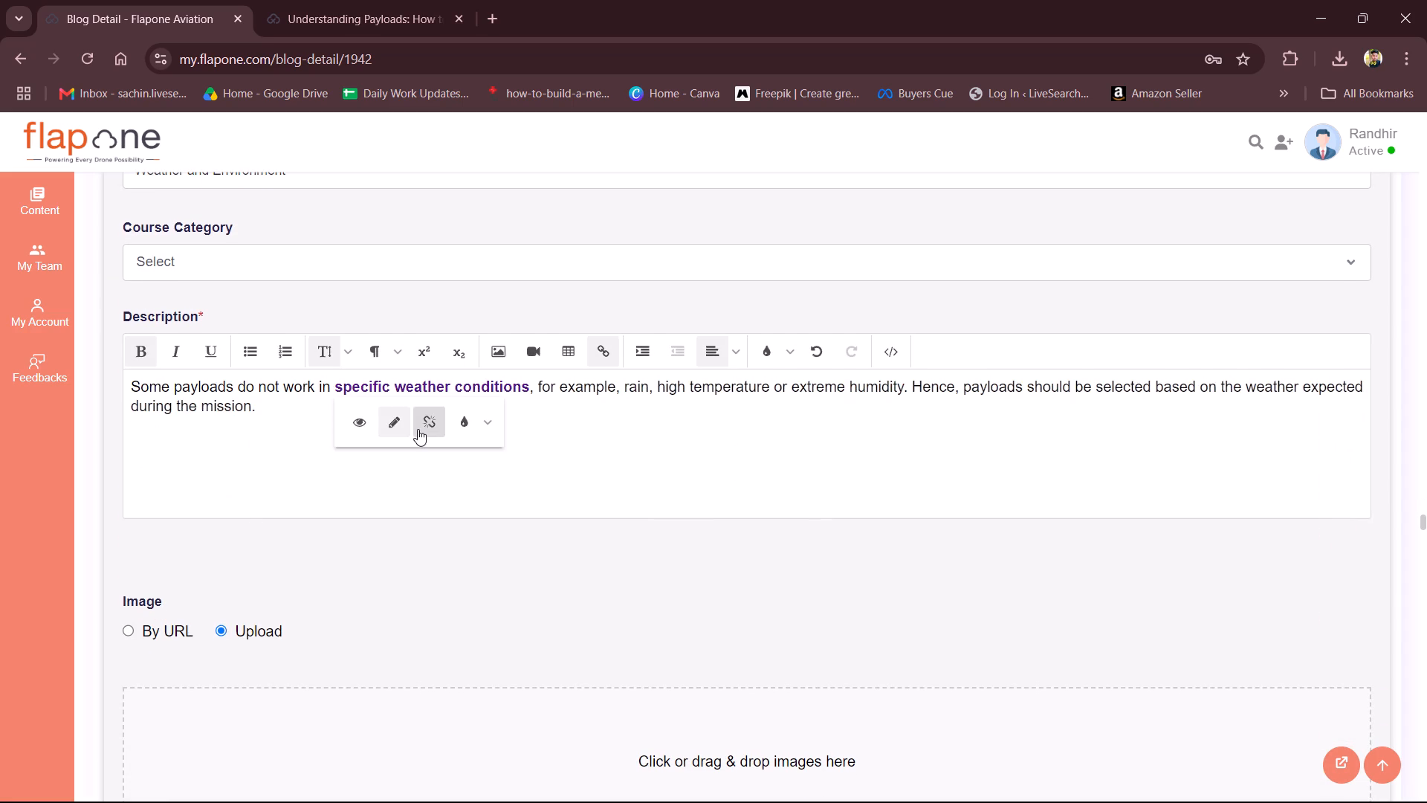
left_click(418, 429)
key("ctrl+shift+Left")
key("ctrl+shift+Left")
key("ctrl+shift+Left")
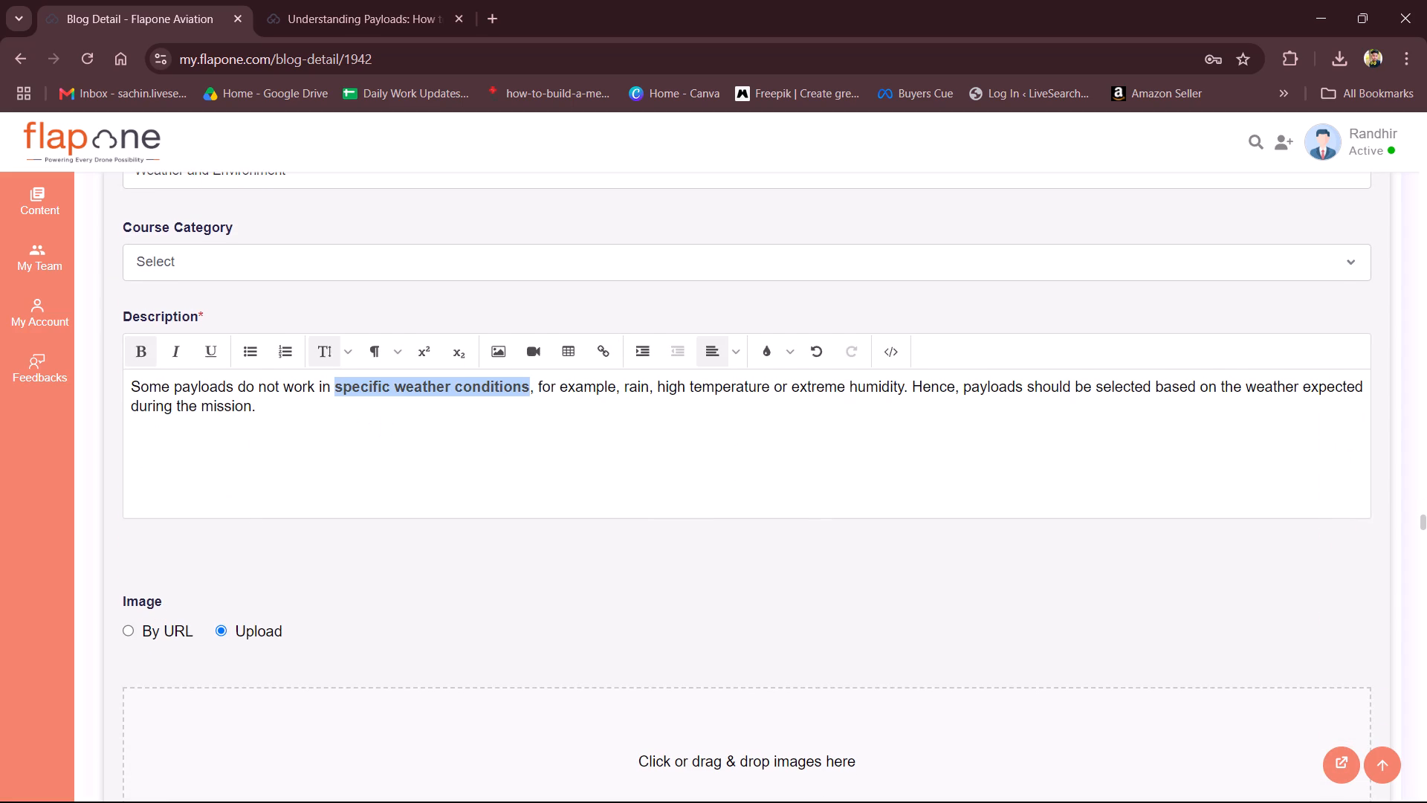
key("ctrl+b")
left_click(418, 429)
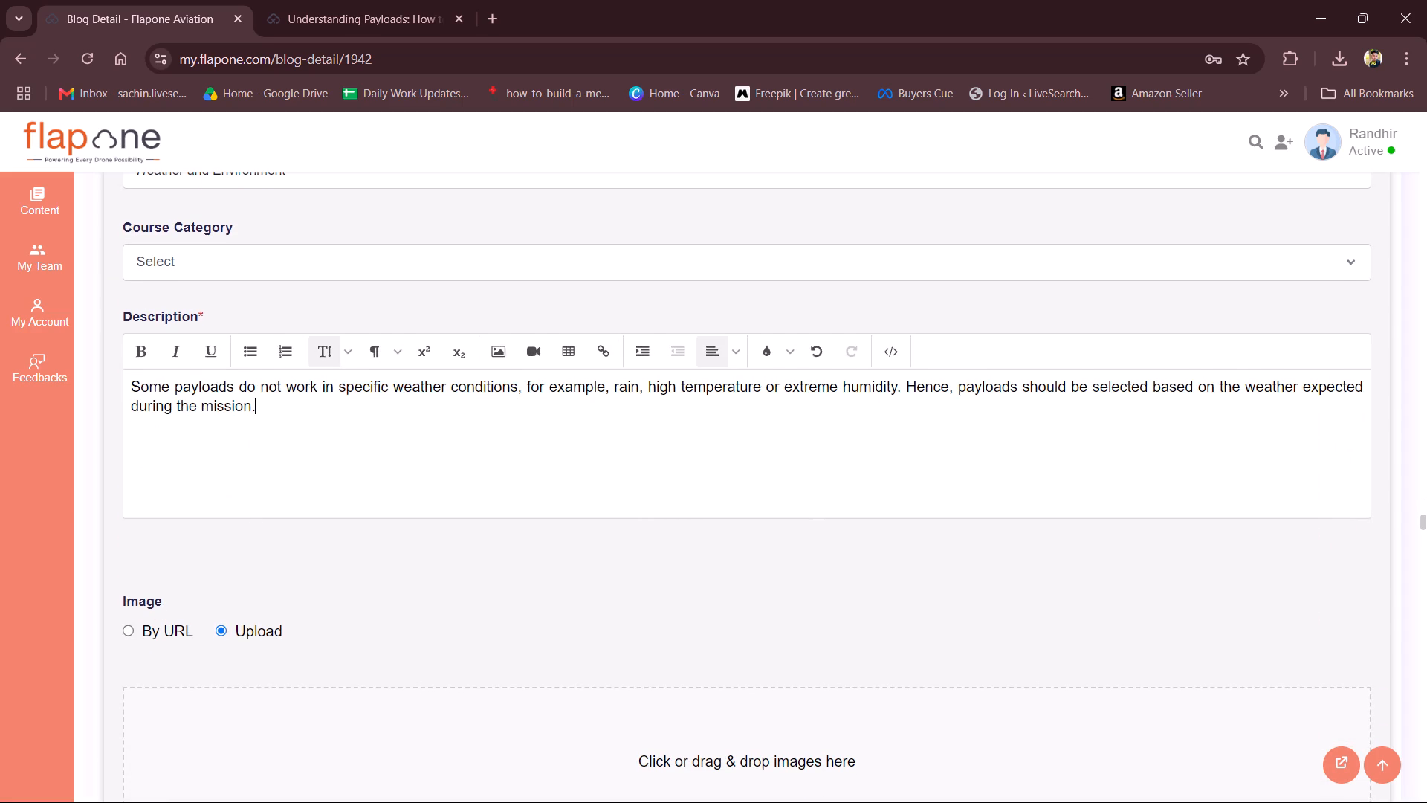
Examine the descriptions from Sub Section 15 onward for existing links and linkable keywords.
scroll(418, 429, "down", 9)
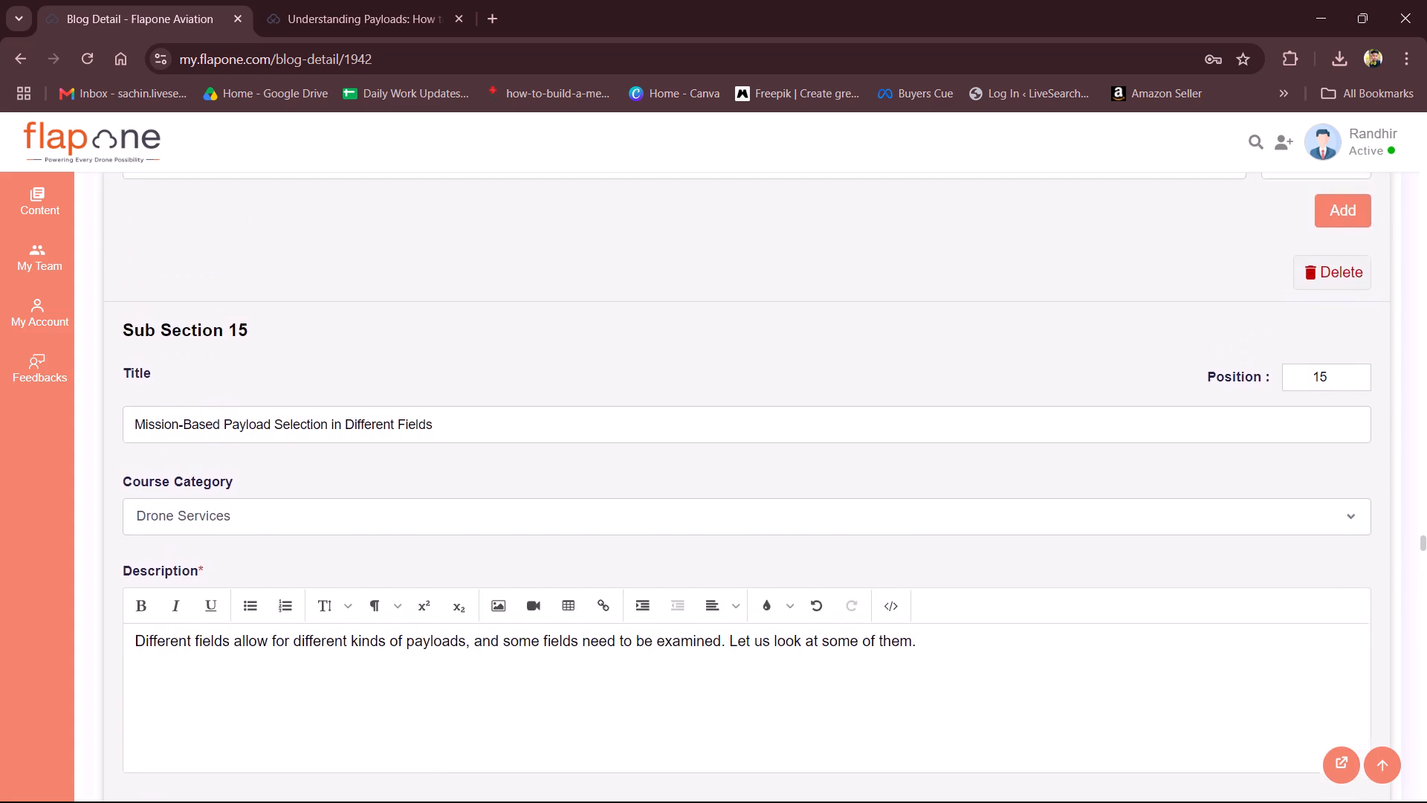
scroll(418, 429, "down", 8)
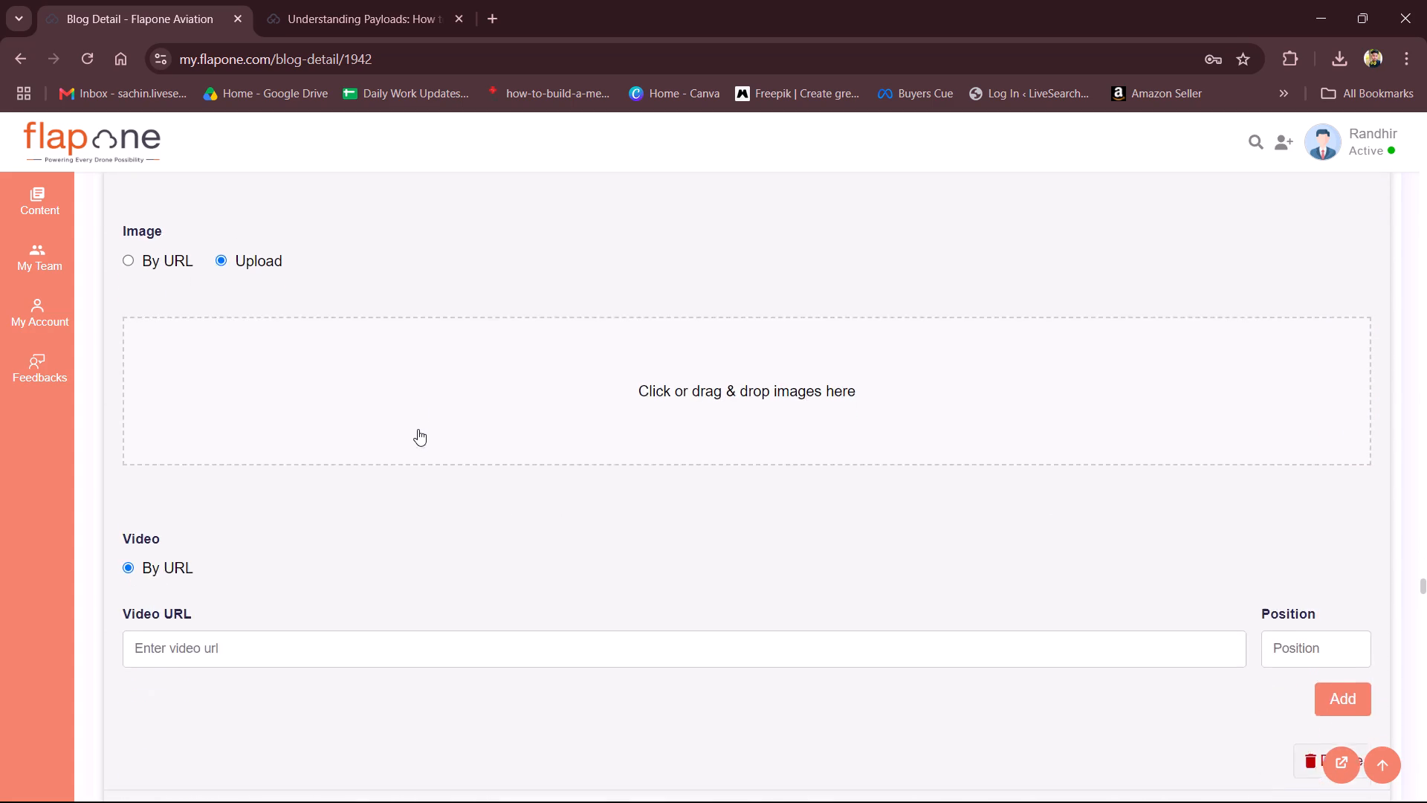
scroll(418, 429, "down", 1)
scroll(418, 429, "up", 6)
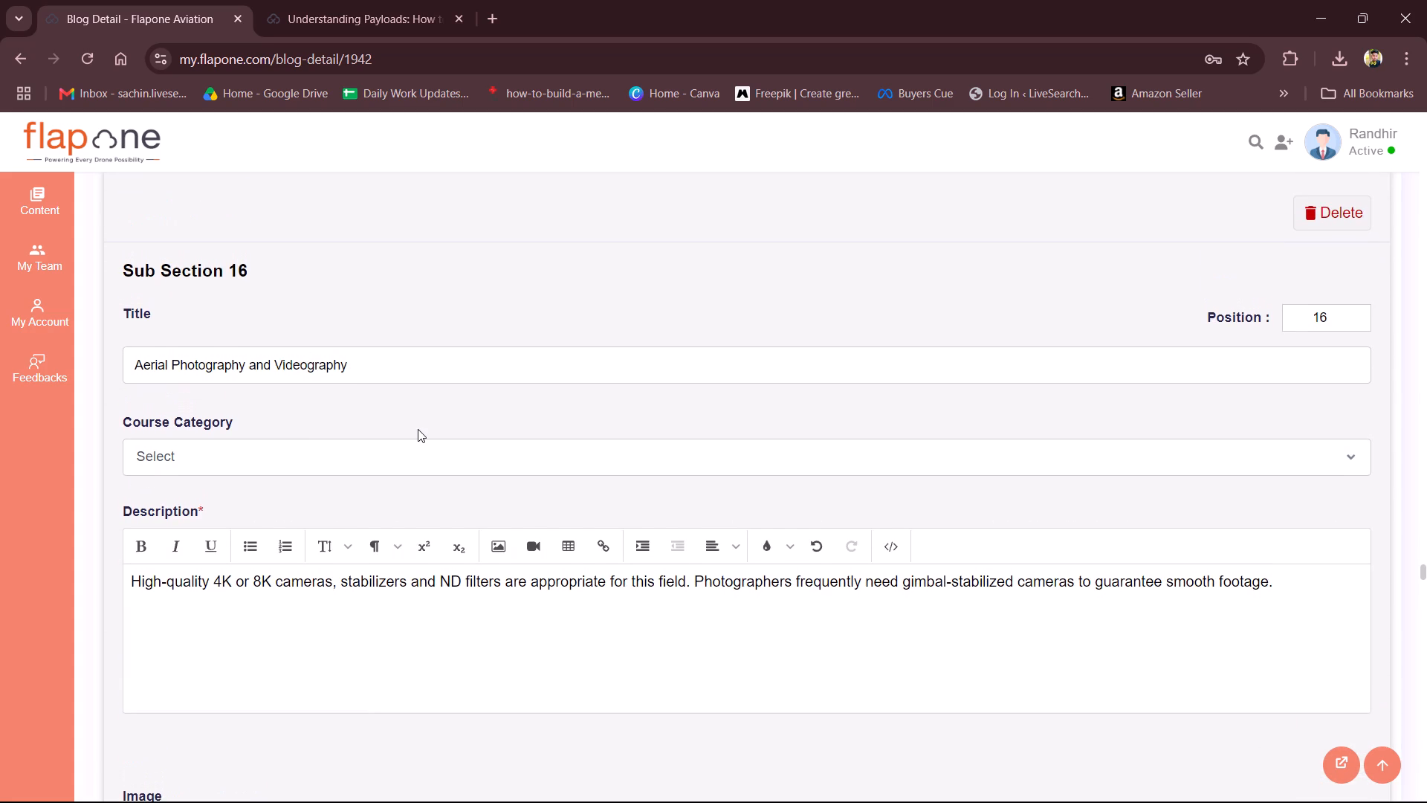
Examine the published payloads blog from section 11 to section 18 for links and linkable keywords.
left_click(384, 0)
scroll(371, 350, "down", 7)
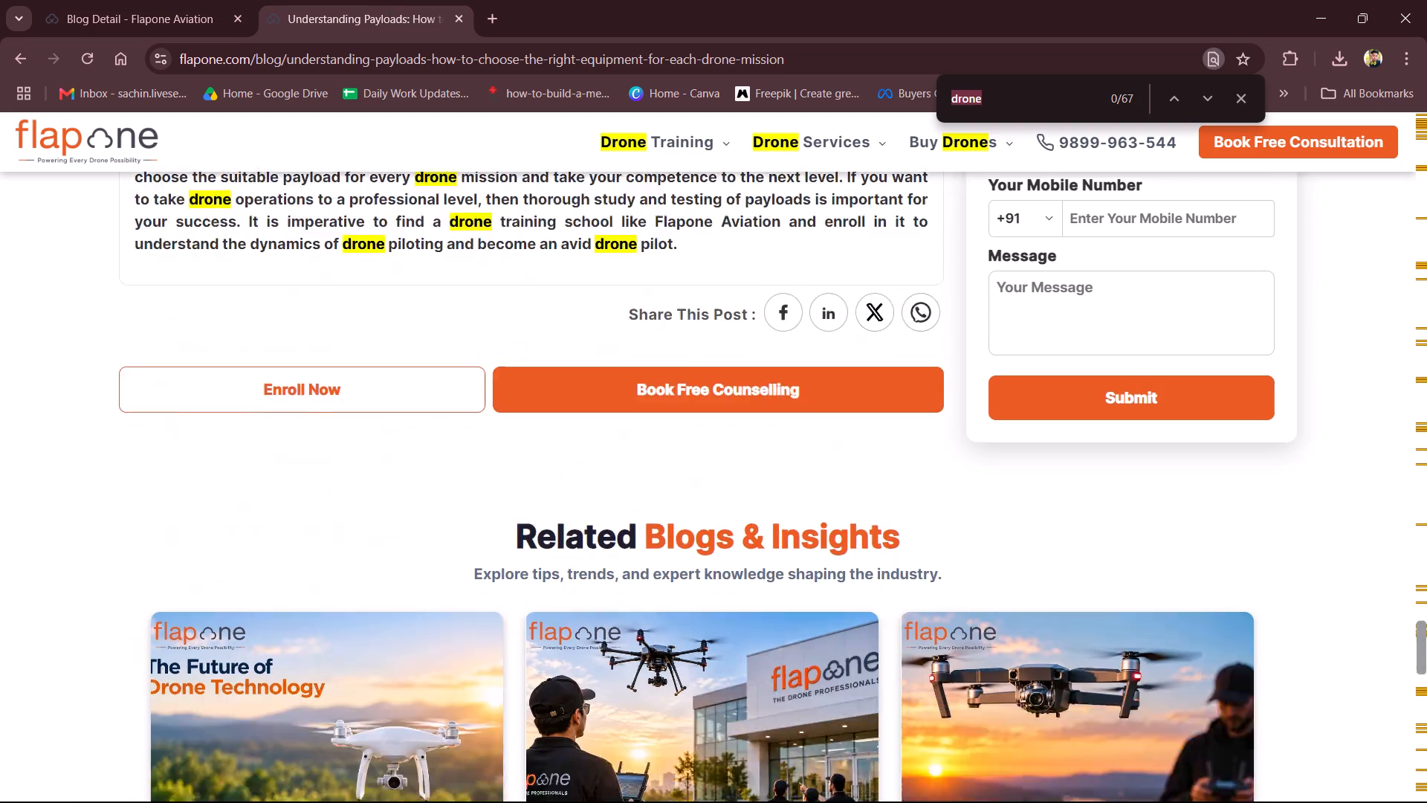
scroll(371, 350, "up", 4)
scroll(371, 350, "right", 1)
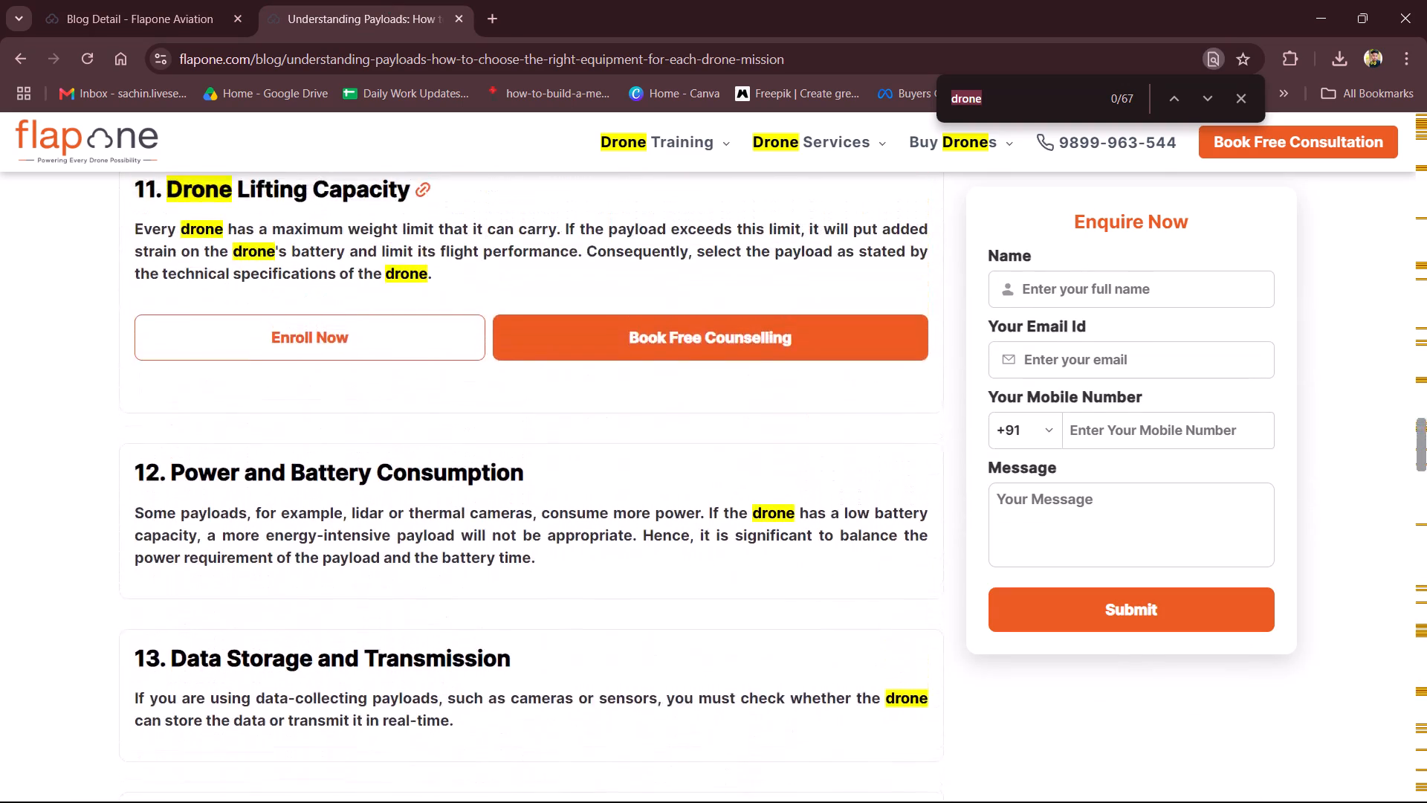
scroll(371, 350, "right", 2)
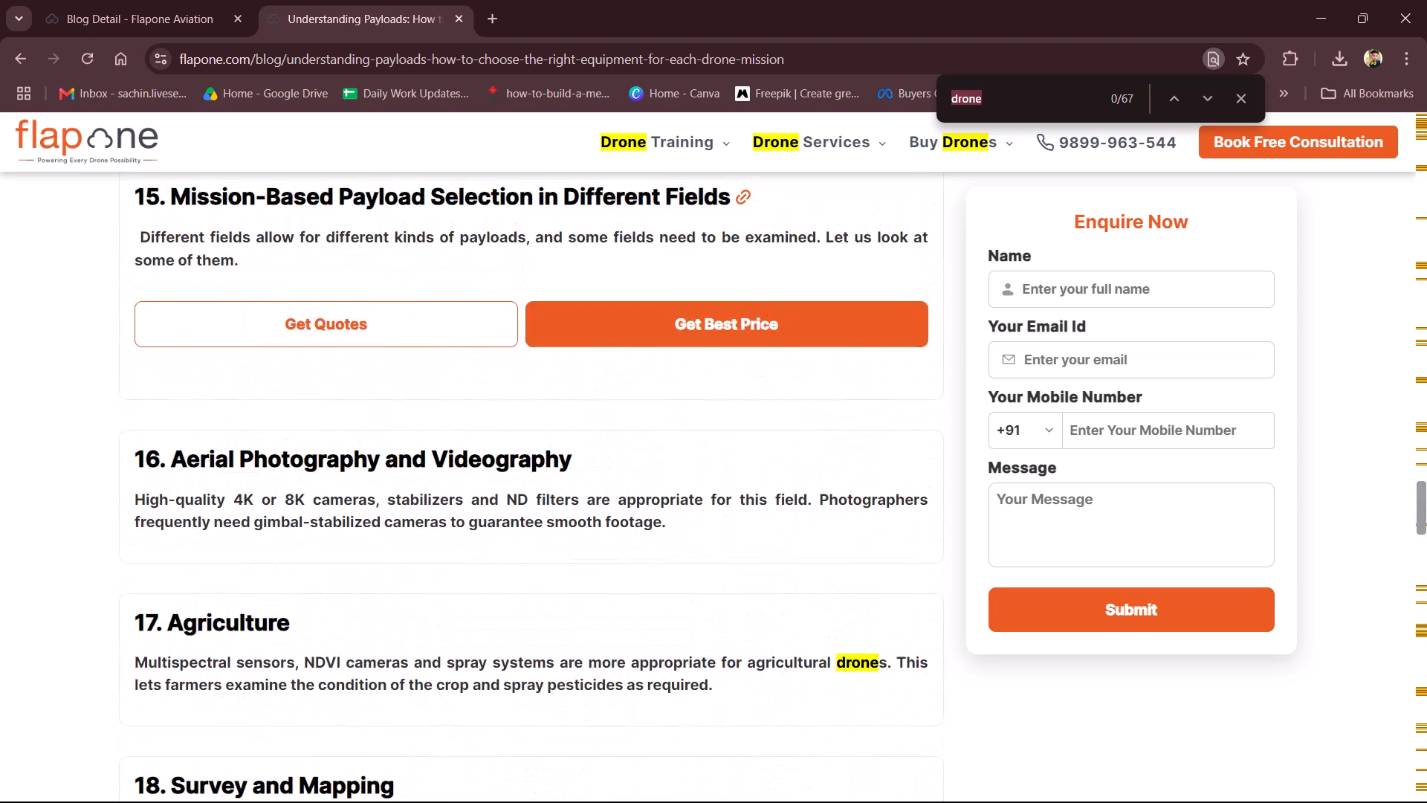
key("alt+Tab")
key("alt+Tab")
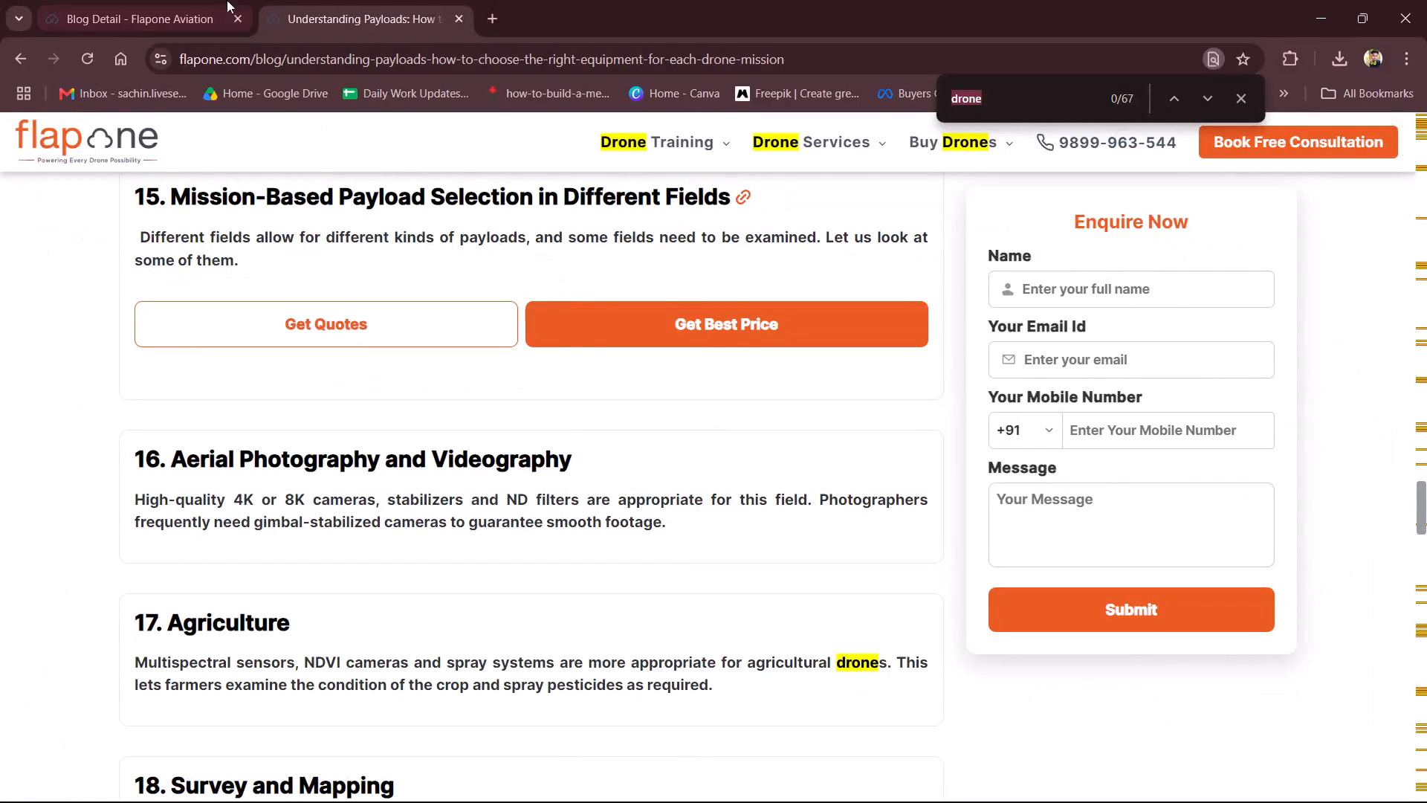
left_click(189, 0)
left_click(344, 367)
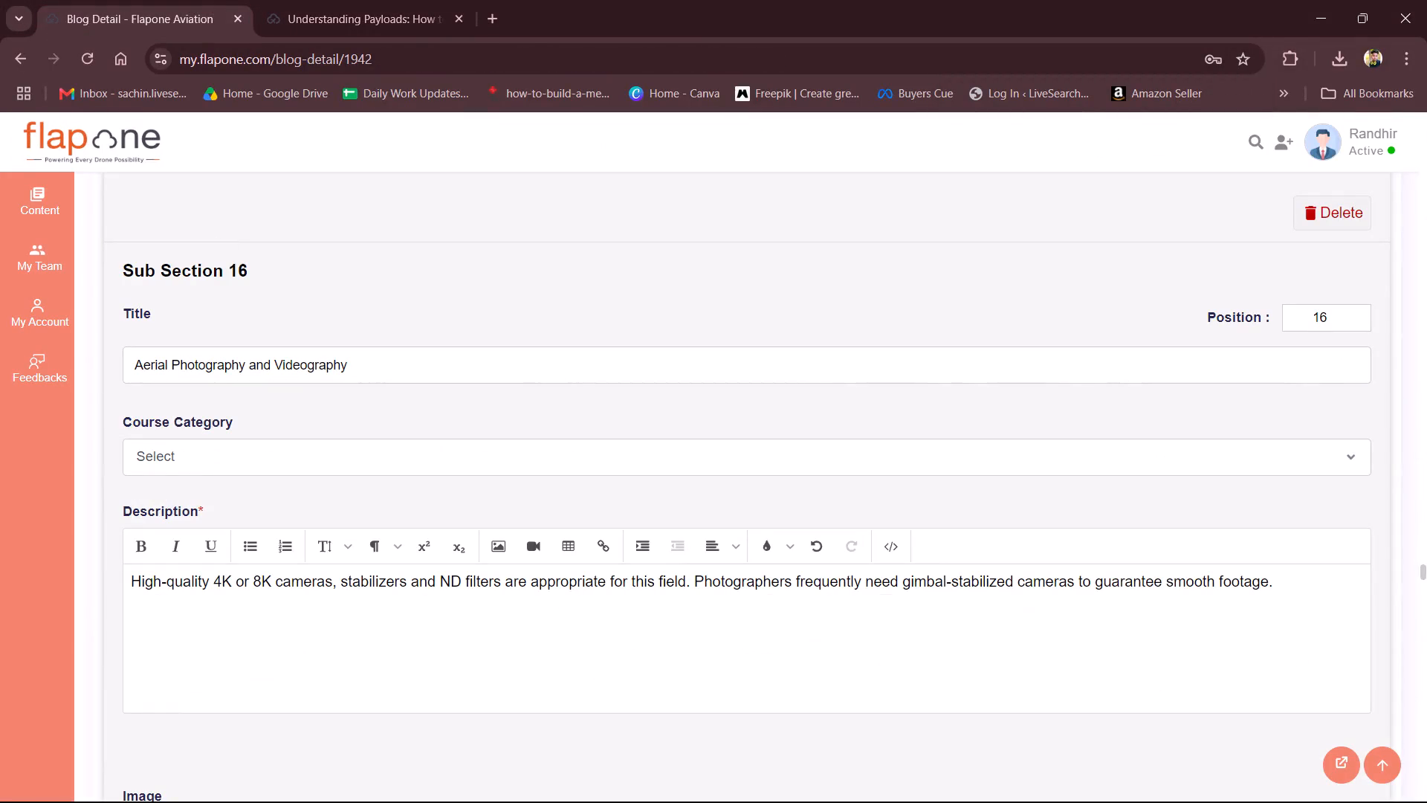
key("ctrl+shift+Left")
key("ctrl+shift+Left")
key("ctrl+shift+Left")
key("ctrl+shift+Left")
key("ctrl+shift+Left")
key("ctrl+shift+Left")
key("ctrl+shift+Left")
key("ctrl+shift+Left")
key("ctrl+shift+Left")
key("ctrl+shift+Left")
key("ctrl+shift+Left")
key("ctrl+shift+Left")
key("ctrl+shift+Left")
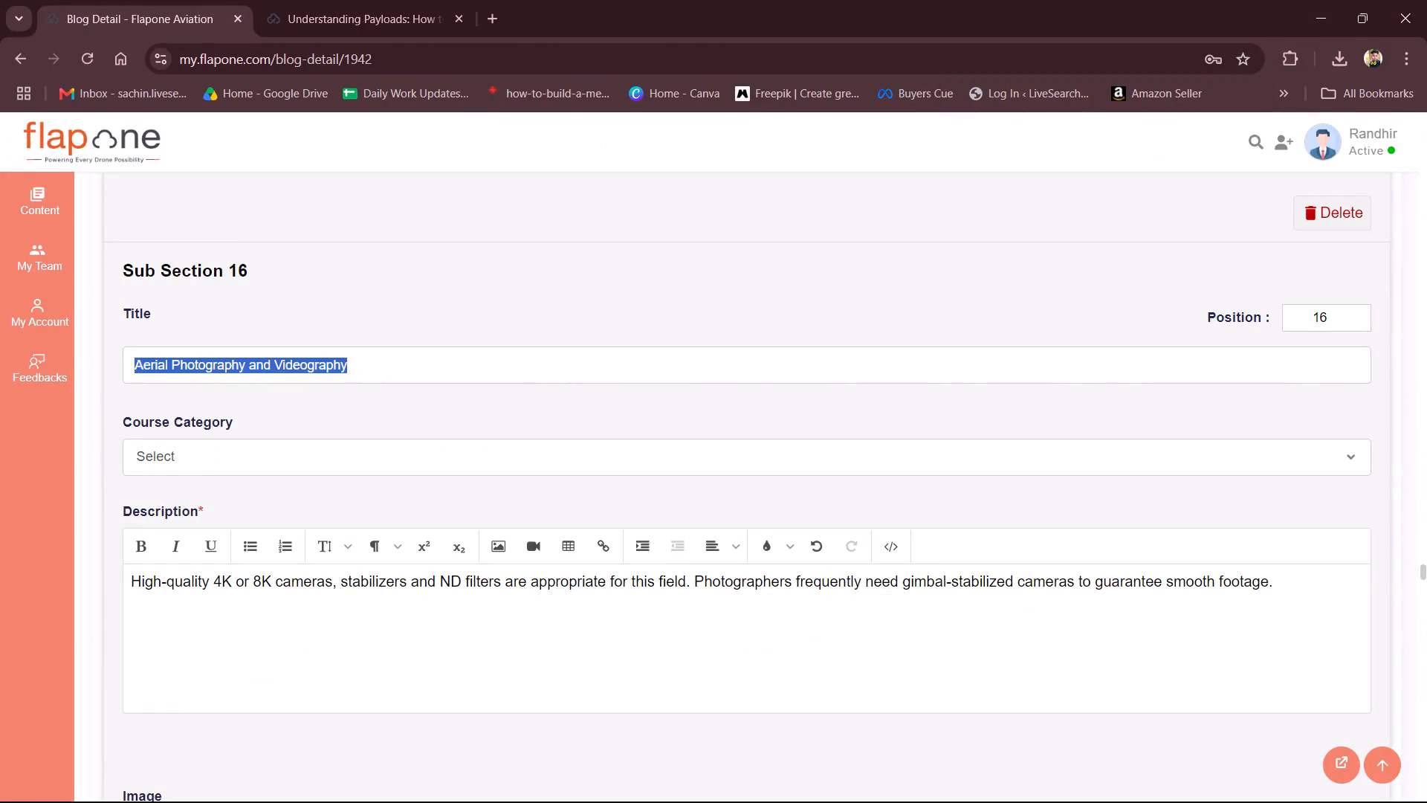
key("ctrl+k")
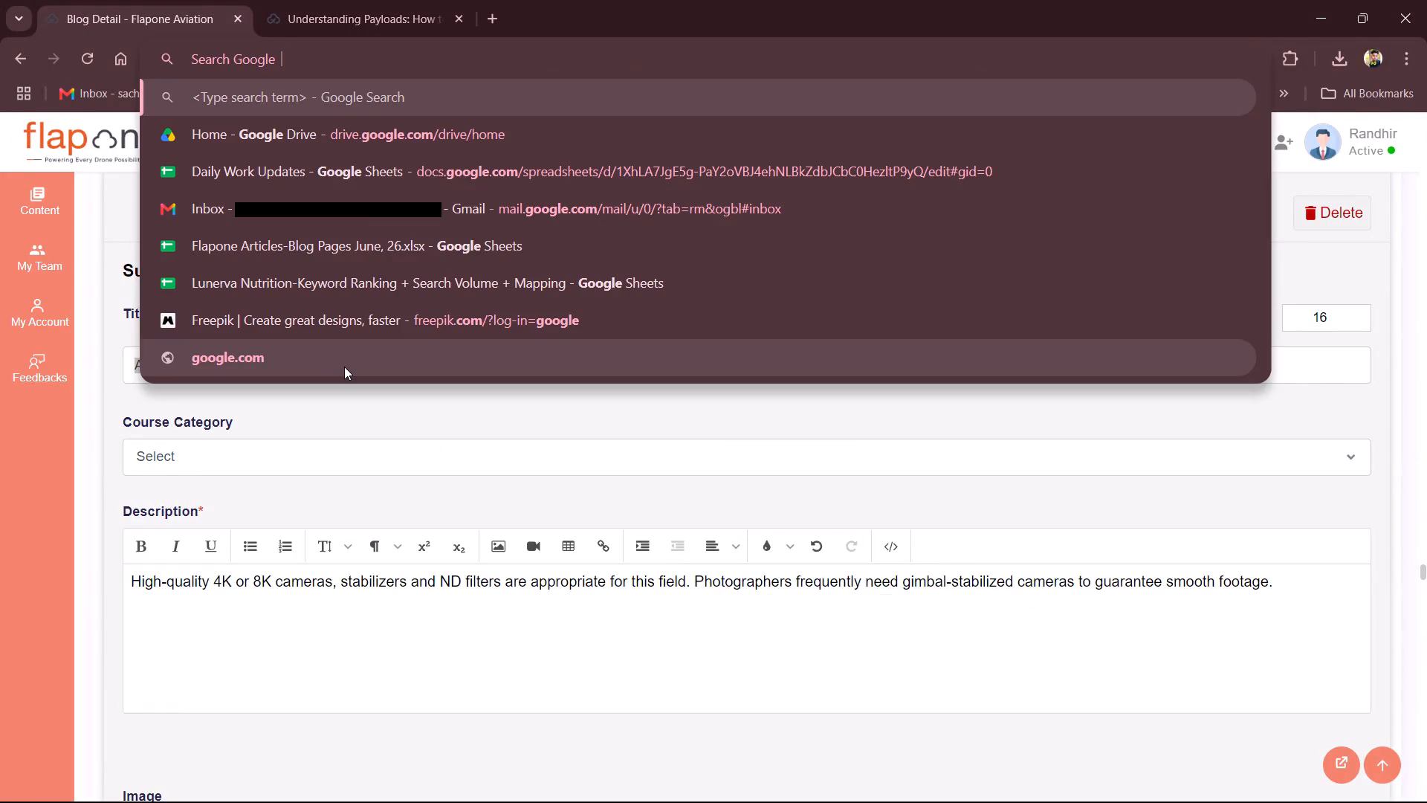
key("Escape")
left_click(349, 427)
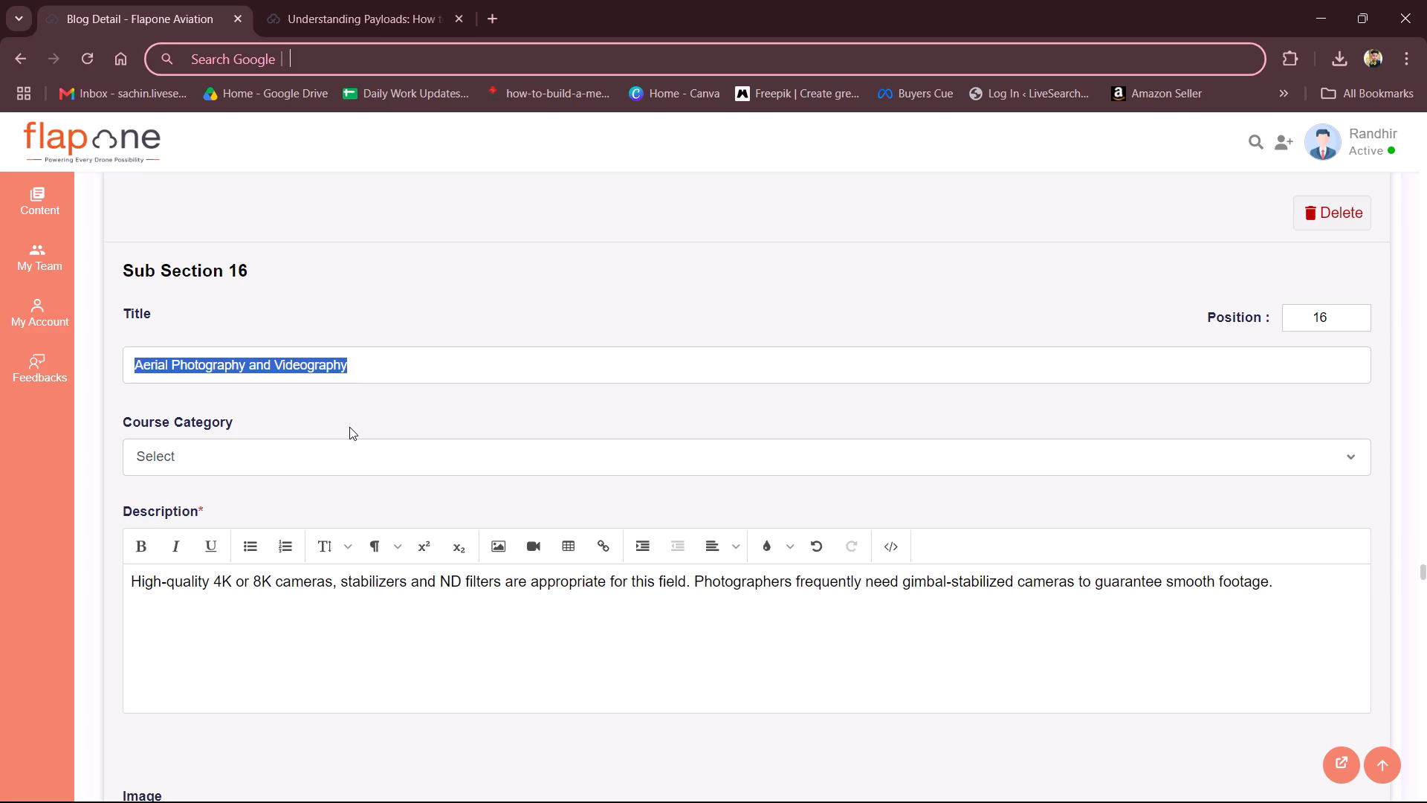
Remove the link and bold formatting from "mapping" in the Survey and Mapping description.
scroll(349, 427, "down", 11)
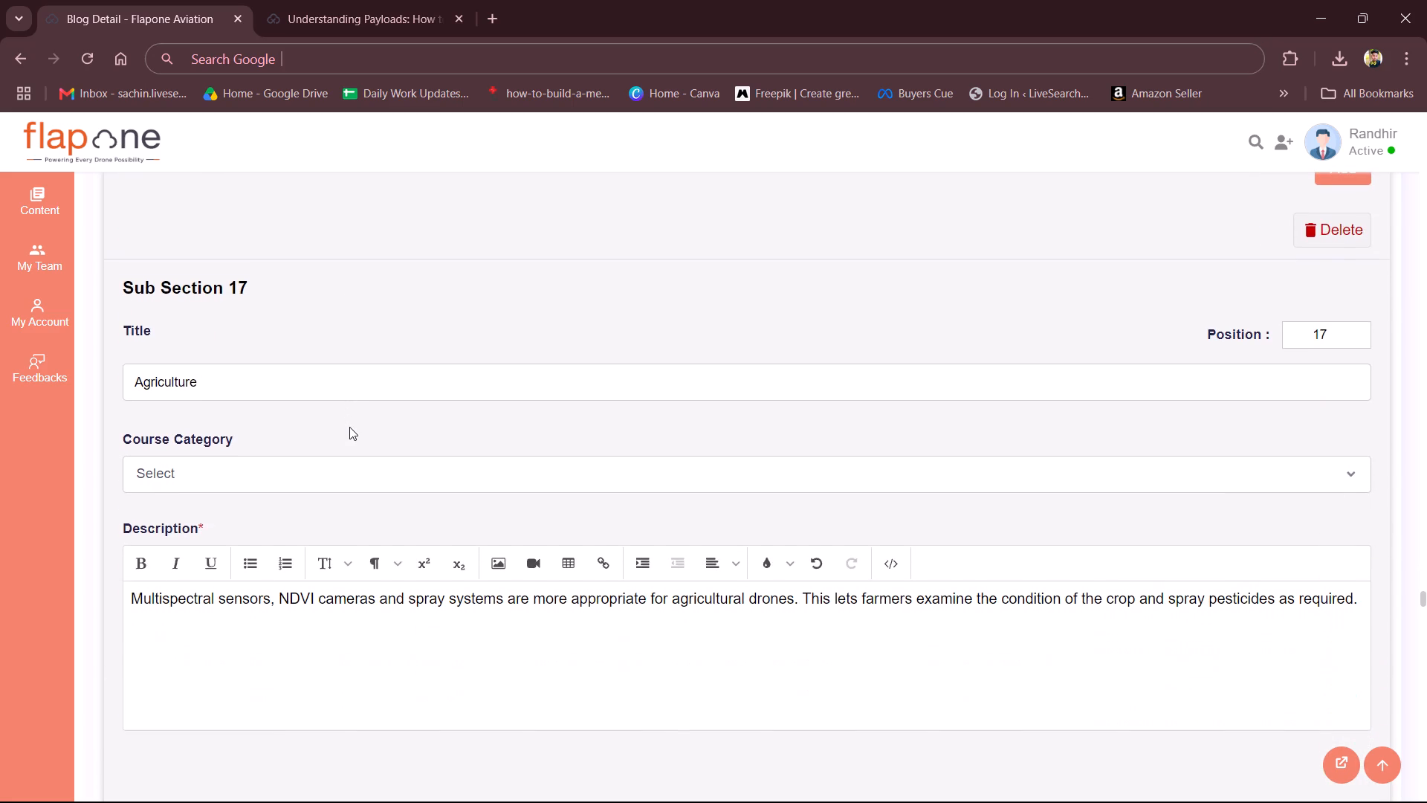
scroll(349, 427, "down", 10)
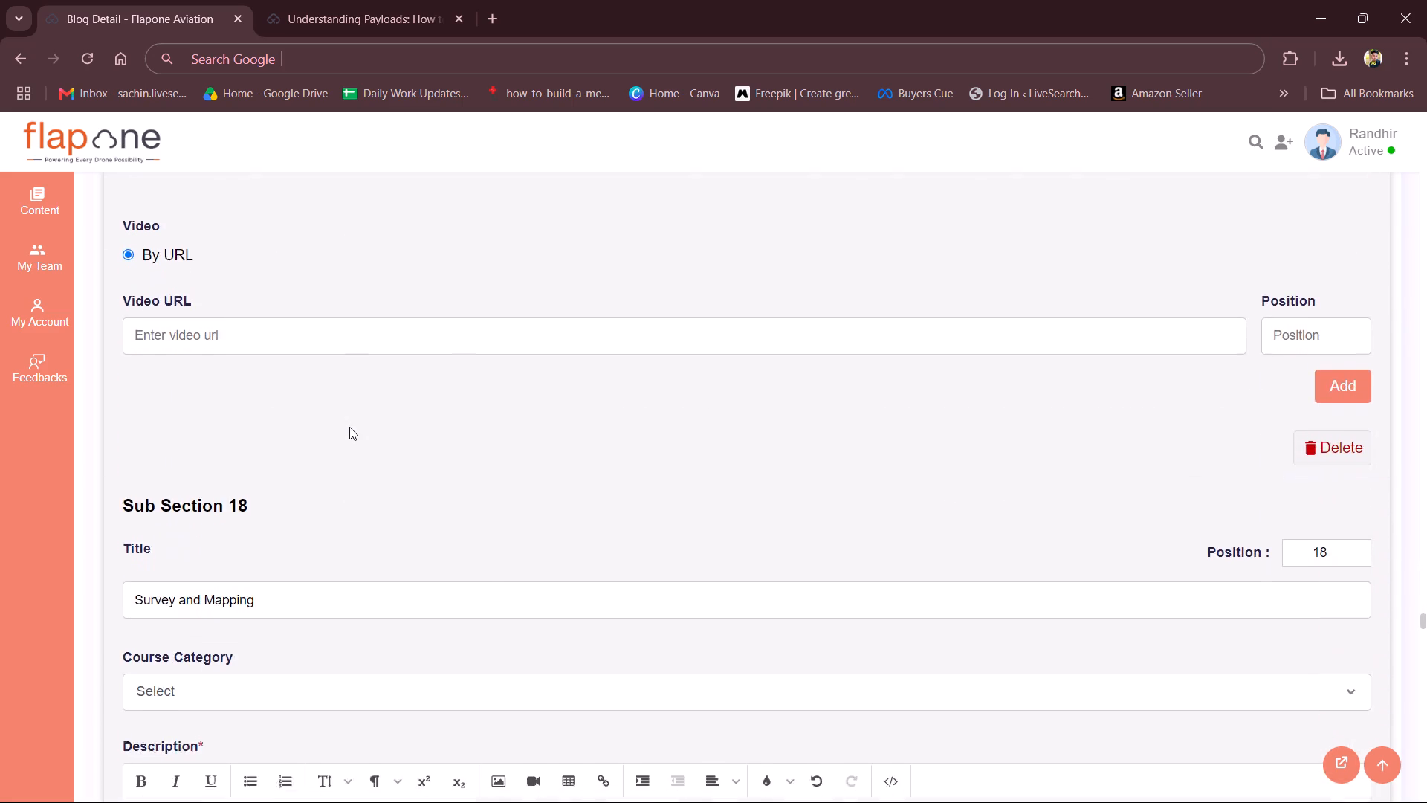
scroll(349, 427, "down", 2)
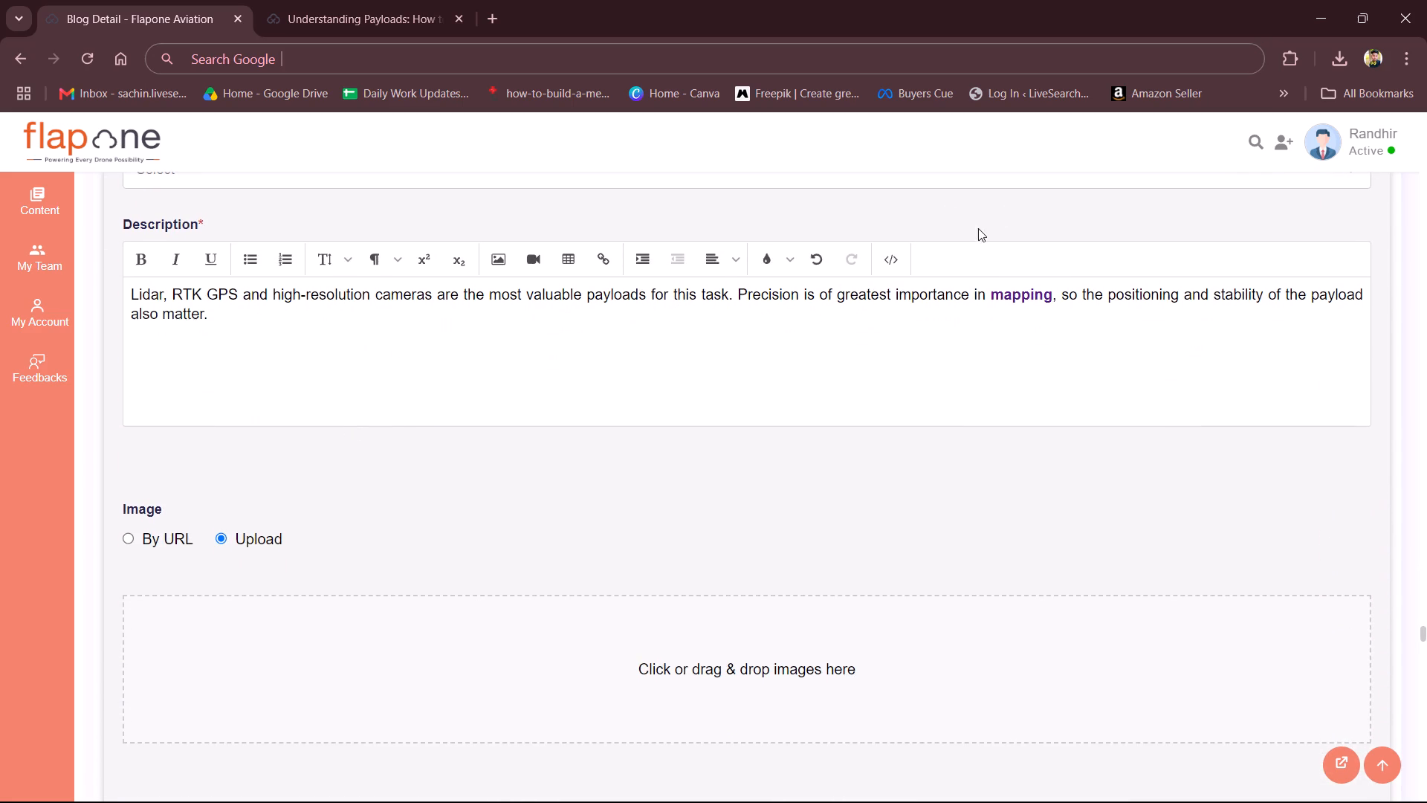
left_click(993, 292)
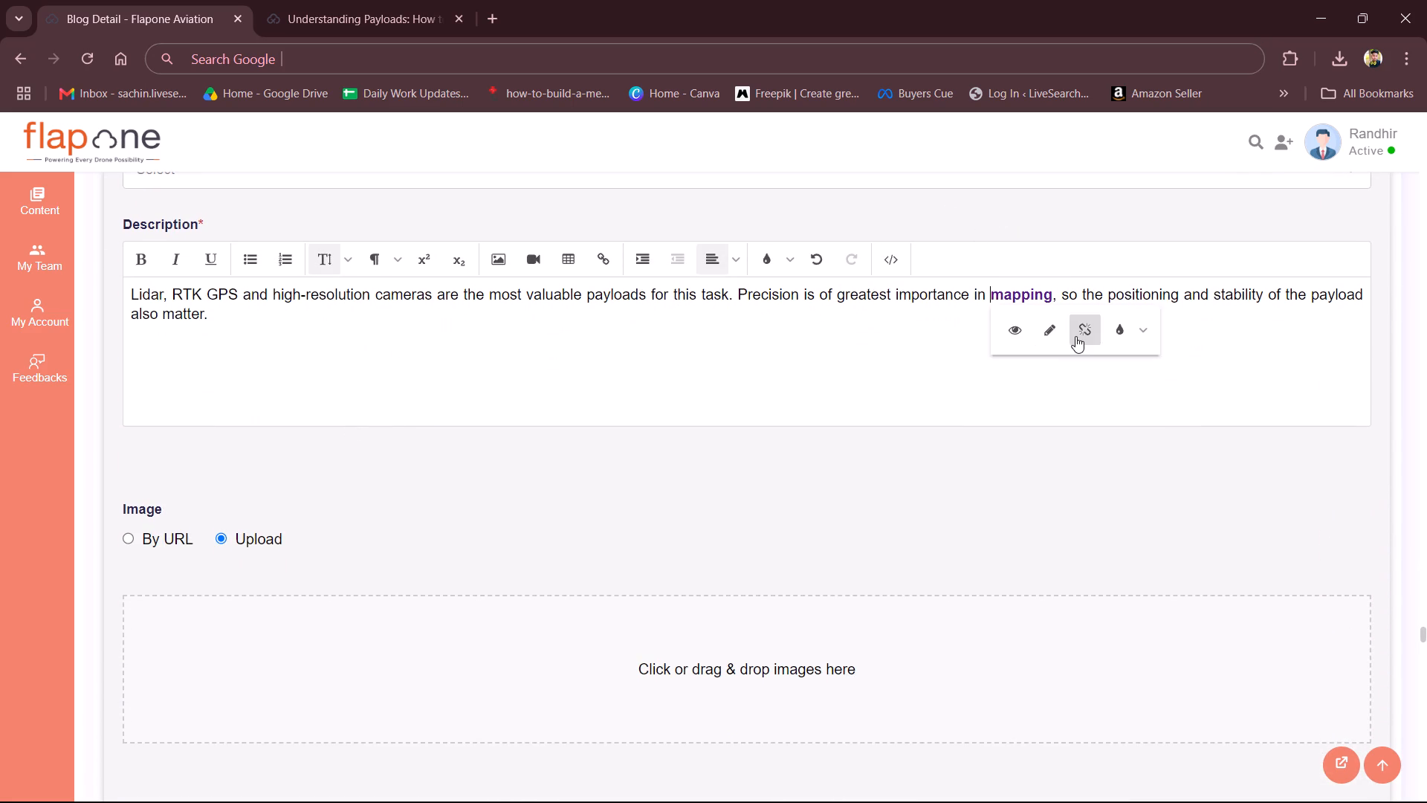
left_click(1075, 336)
key("ctrl+shift+Right")
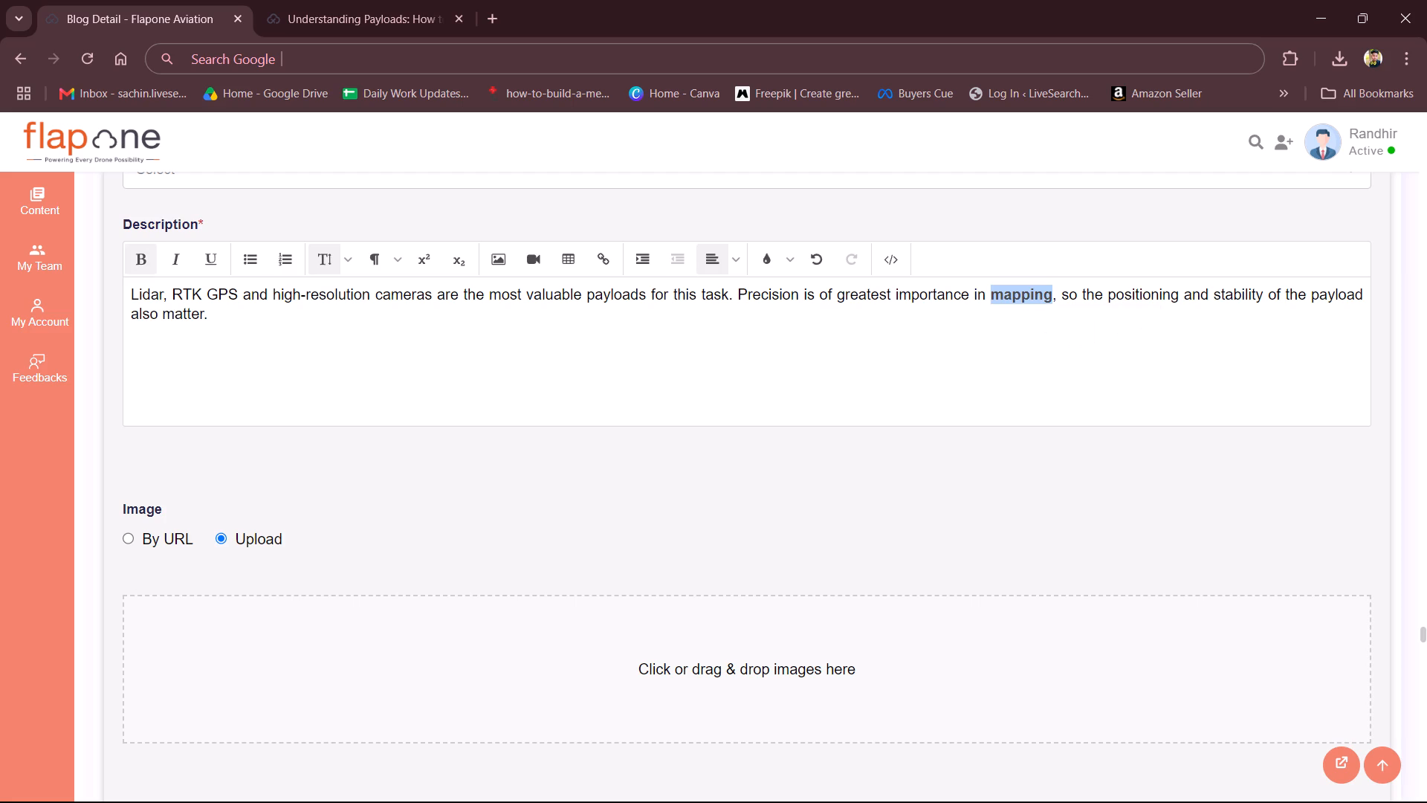
key("ctrl+b")
left_click(908, 442)
Remove the link and bold formatting from "drone's software" in the Technical Compatibility and Software Integration description.
scroll(908, 442, "down", 2)
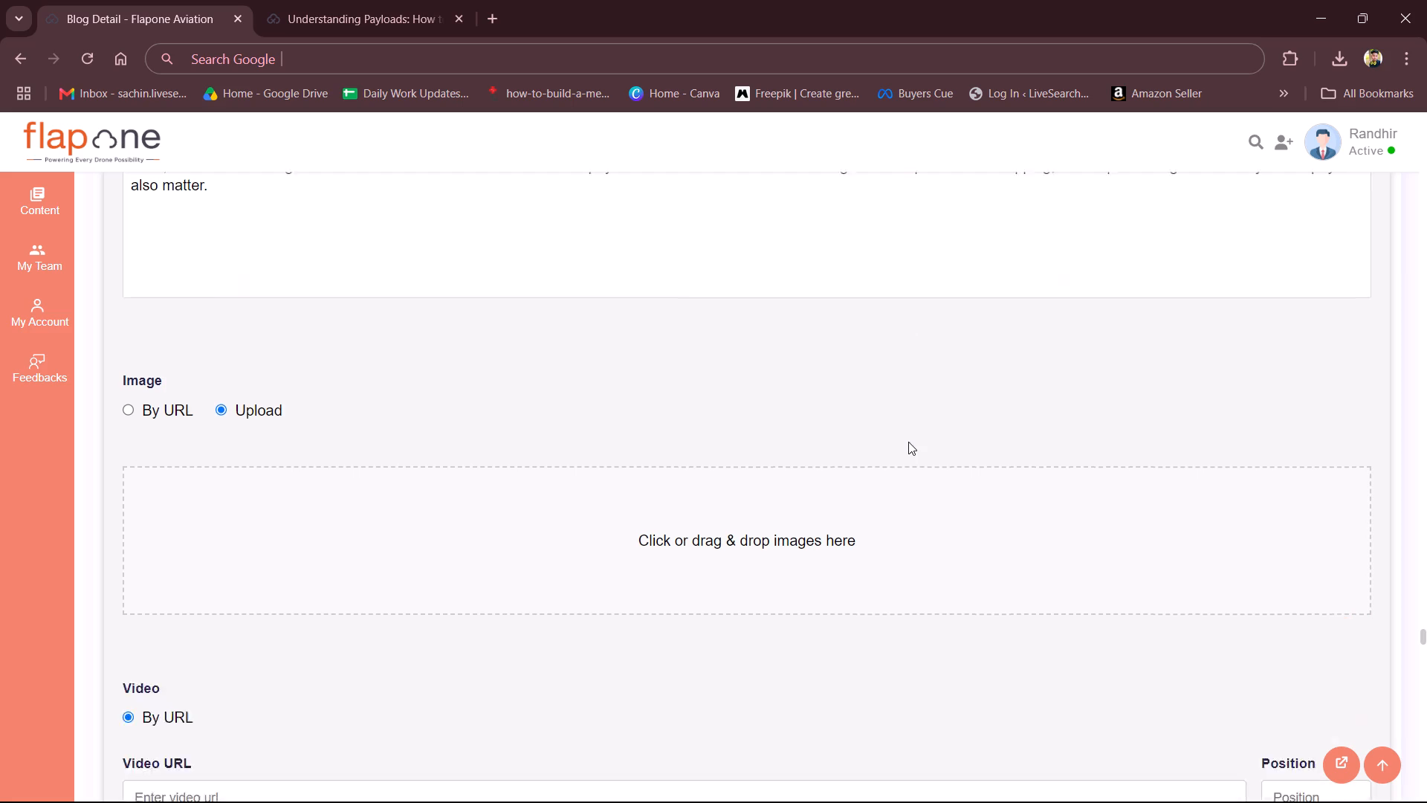
scroll(908, 442, "down", 5)
scroll(908, 442, "up", 3)
scroll(908, 442, "down", 3)
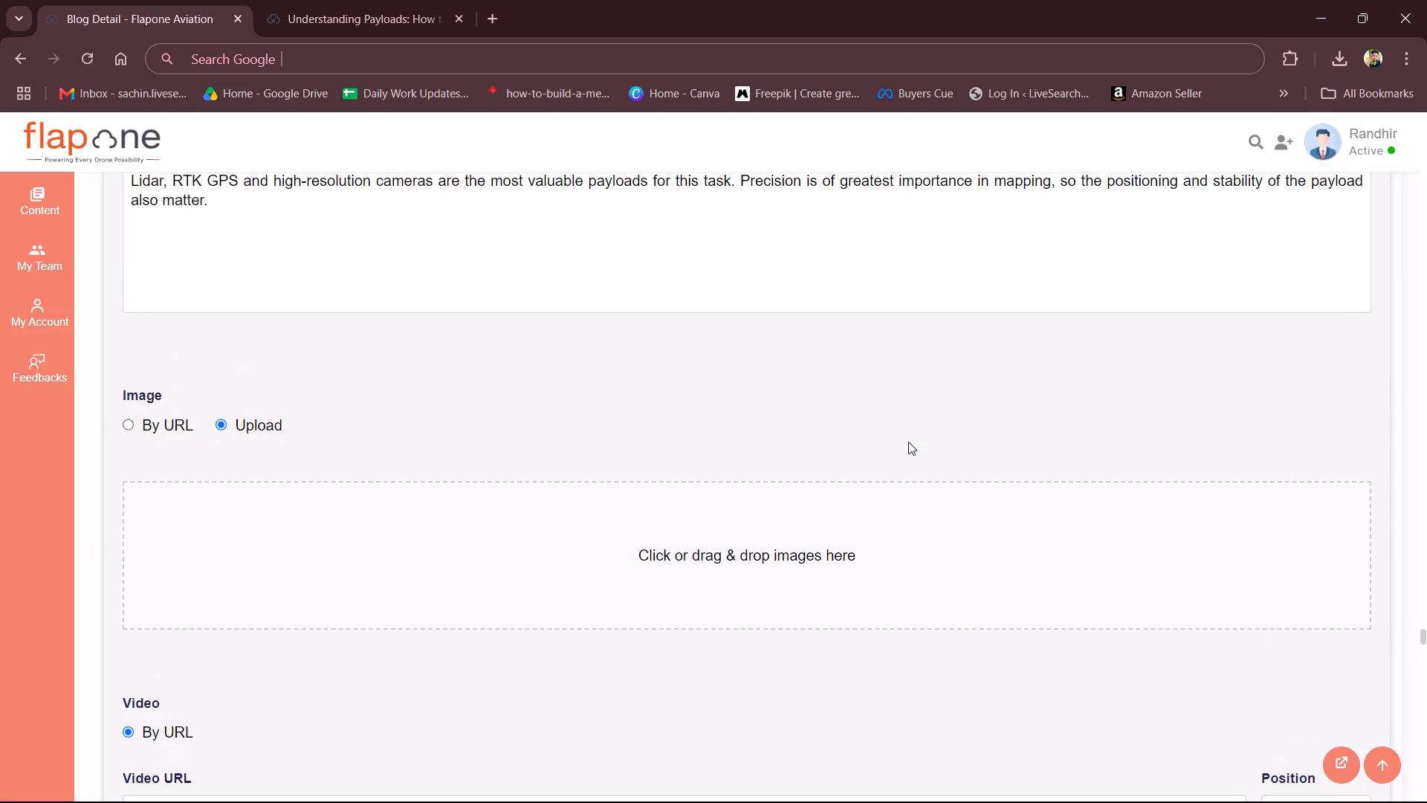
scroll(908, 442, "down", 14)
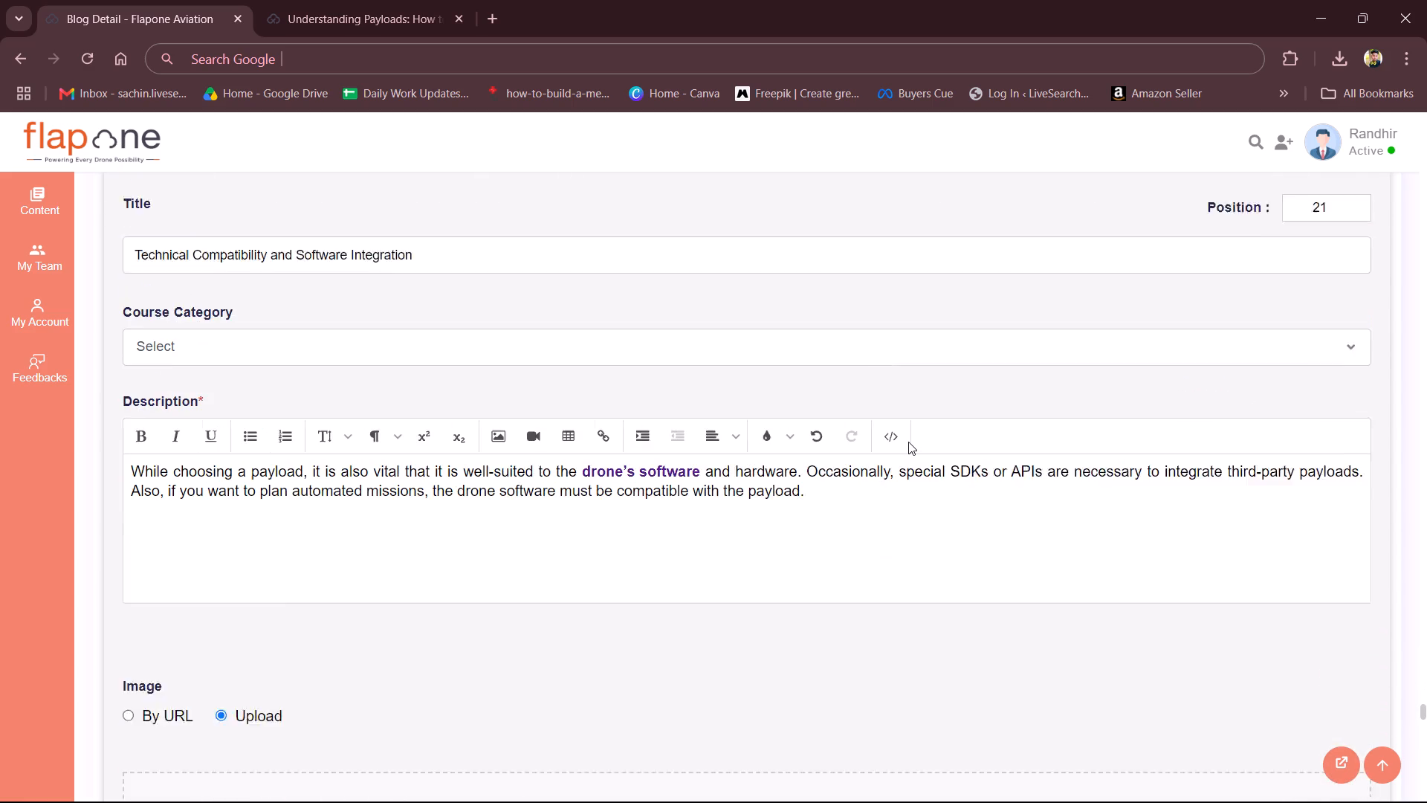
scroll(908, 442, "down", 2)
left_click(656, 328)
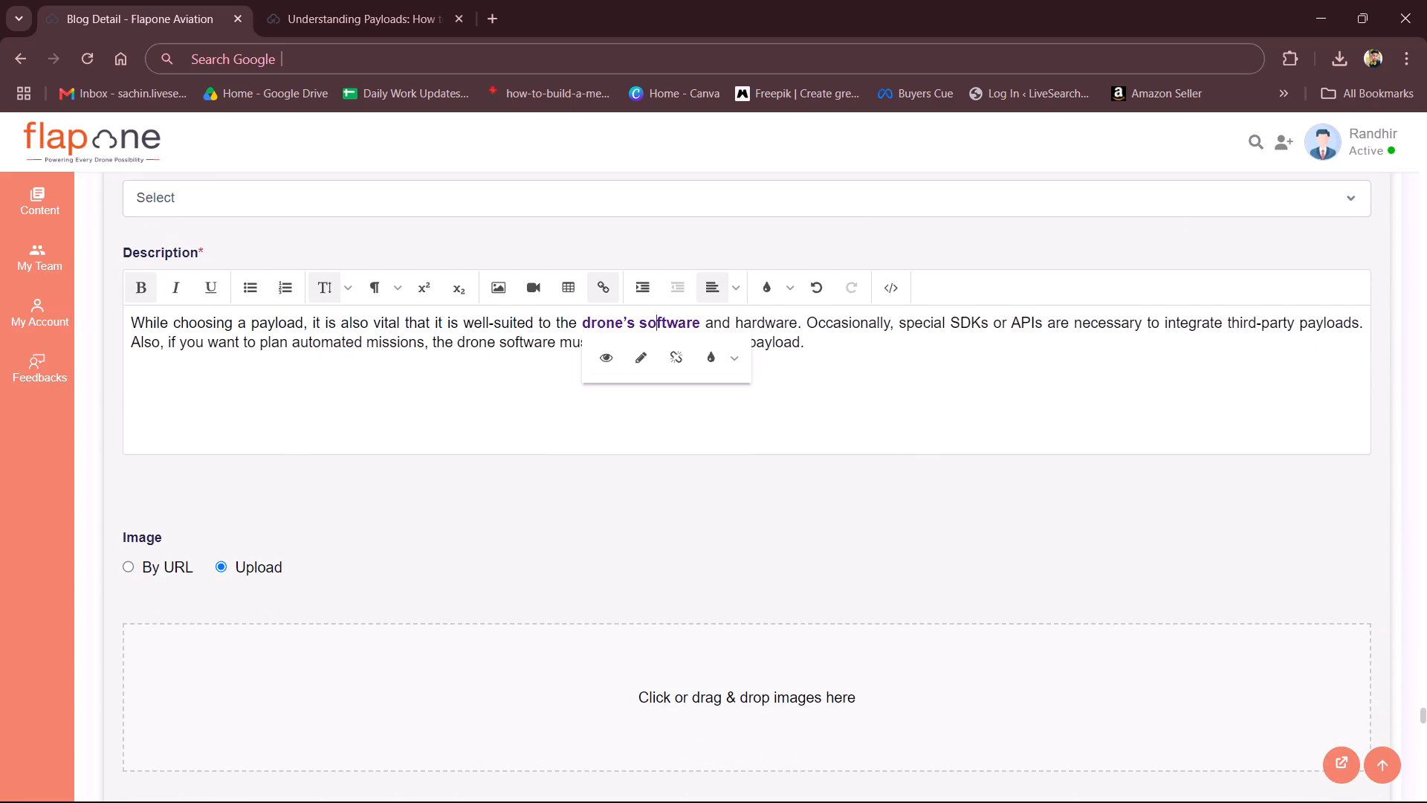
left_click(664, 354)
key("ctrl+shift+Left")
key("ctrl+shift+Left")
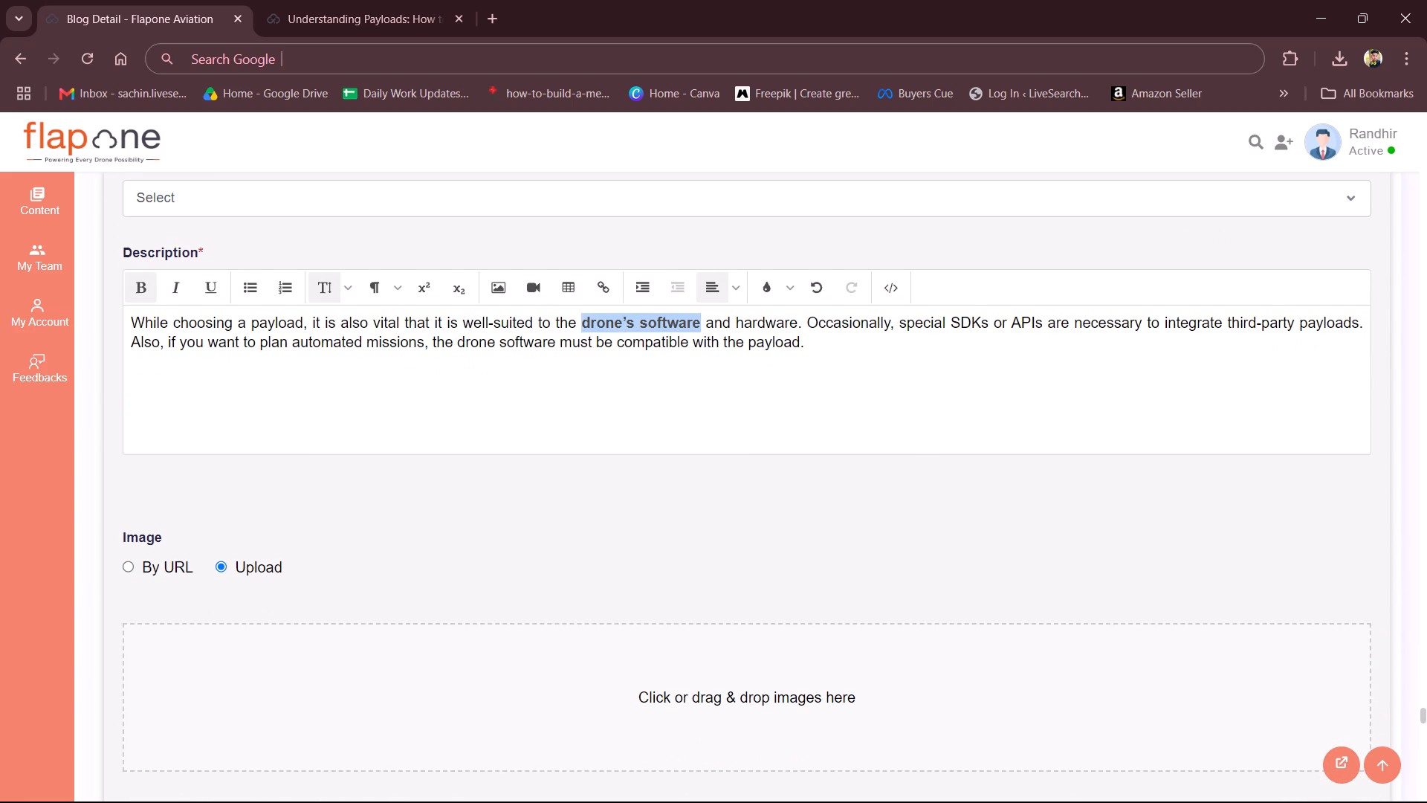
key("ctrl+shift+Left")
key("ctrl+b")
key("ctrl+b")
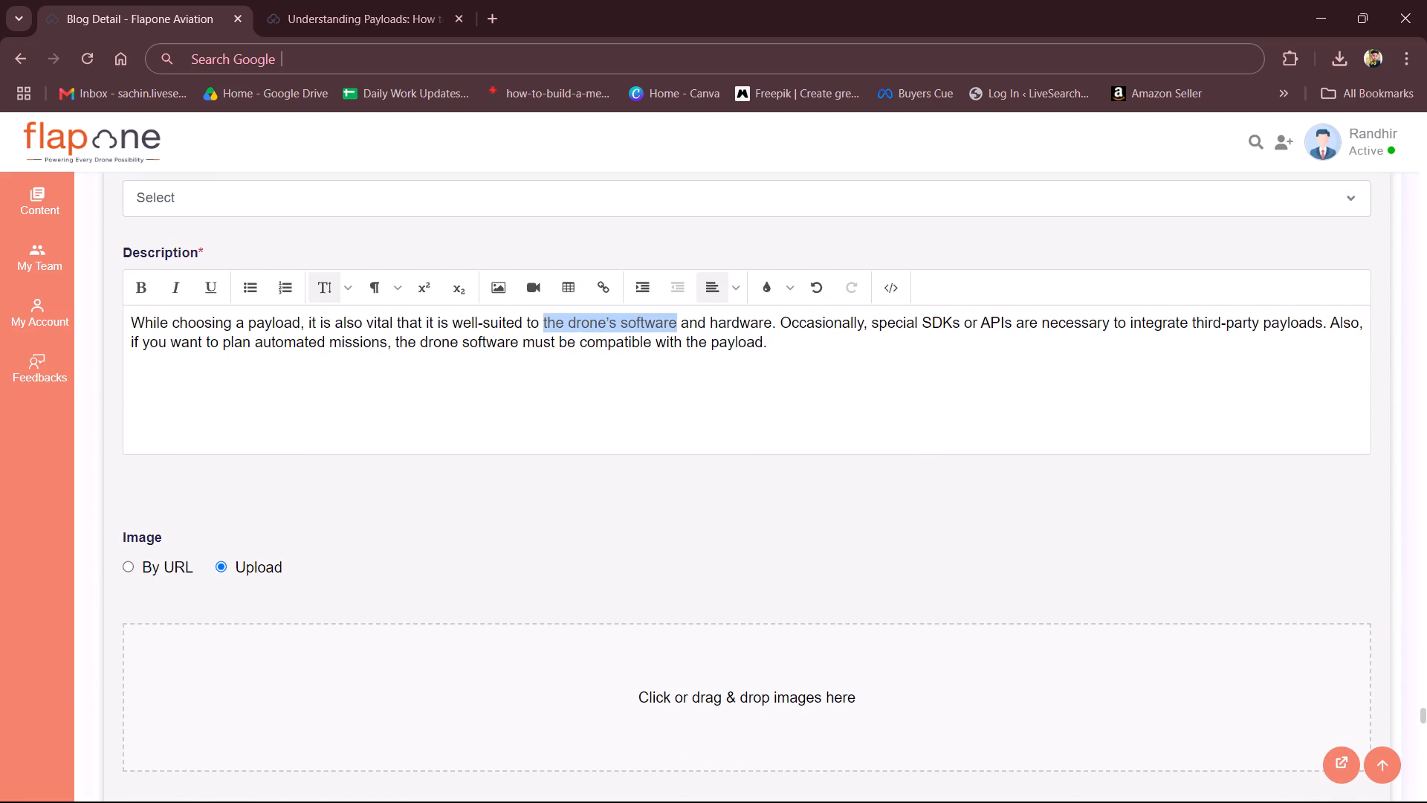
scroll(664, 354, "down", 10)
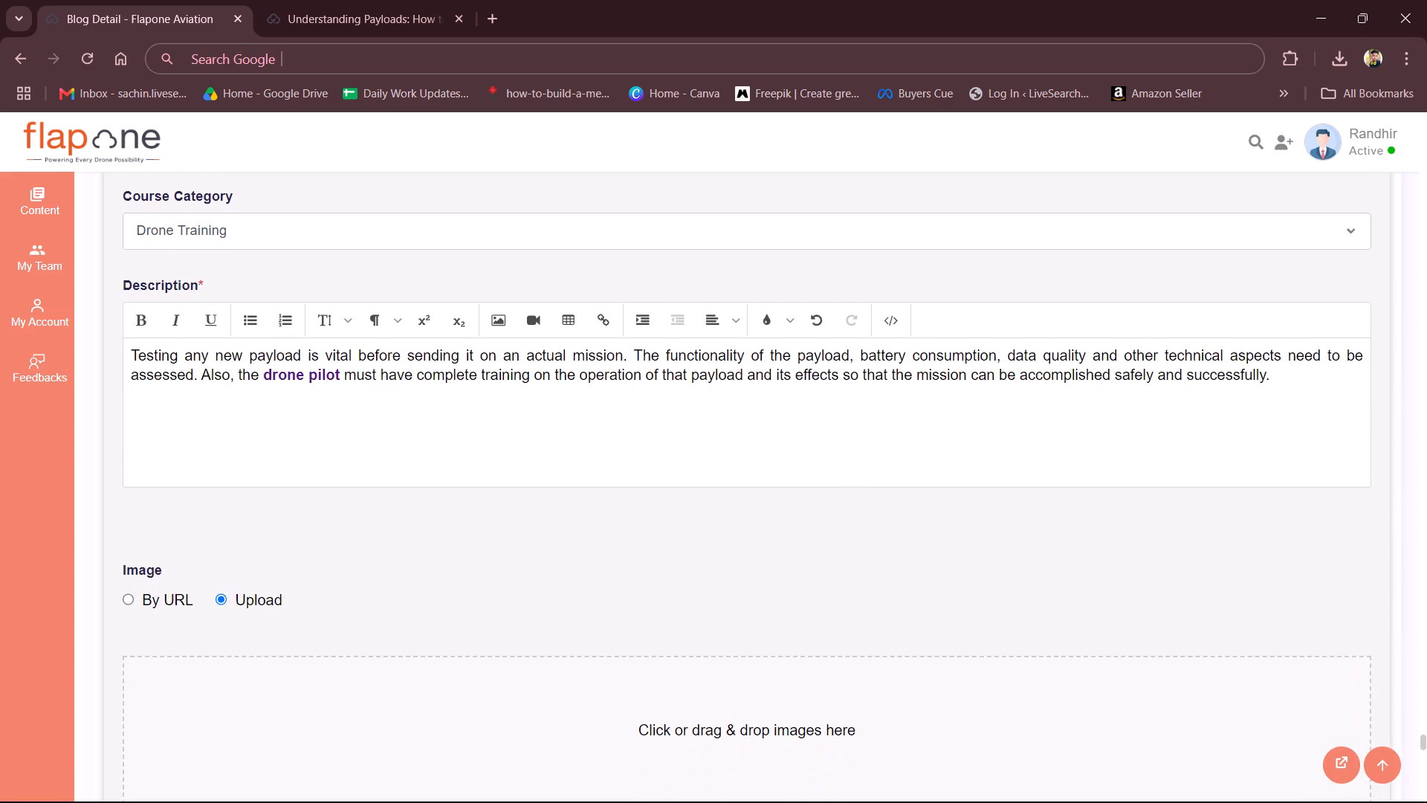
left_click(298, 381)
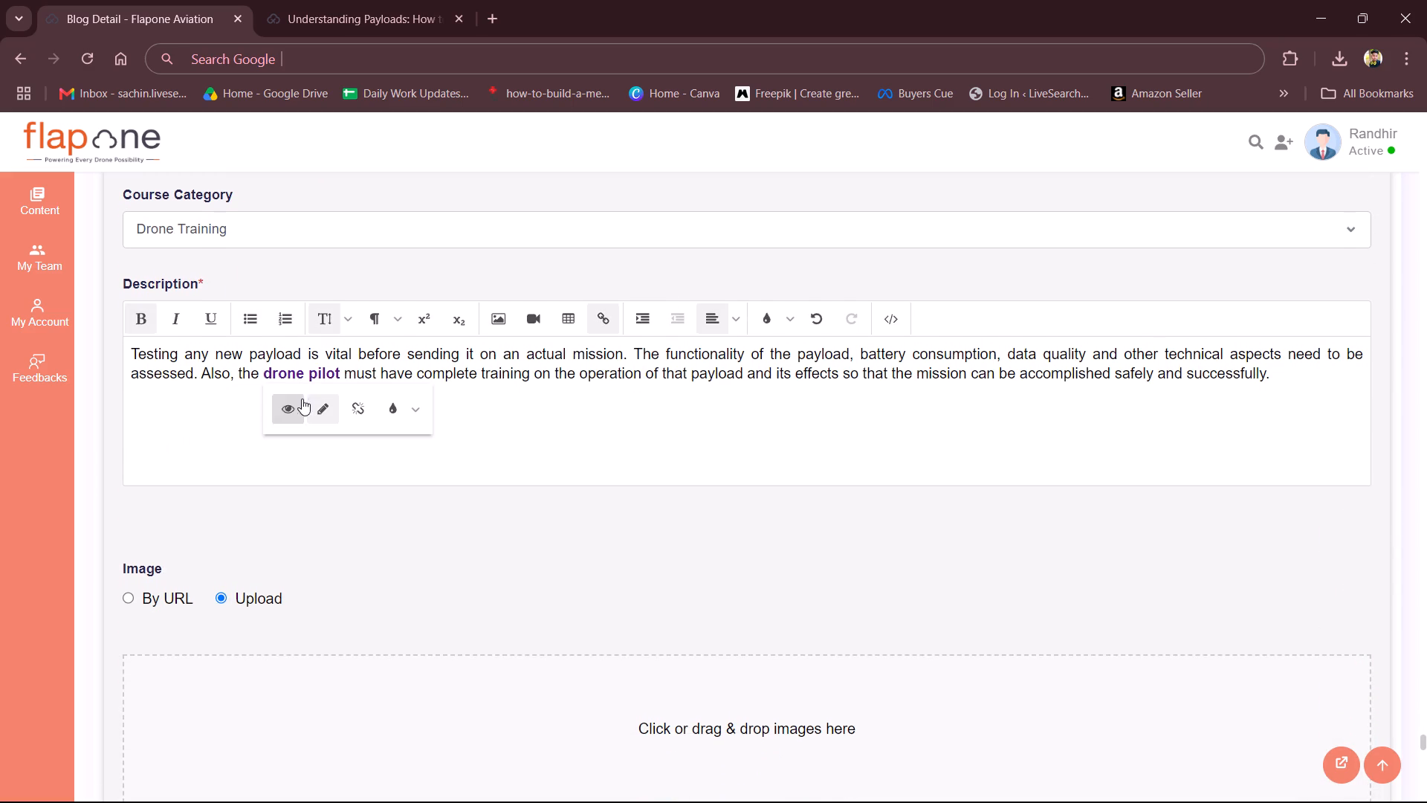
left_click(310, 405)
left_click_drag(393, 459, 491, 462)
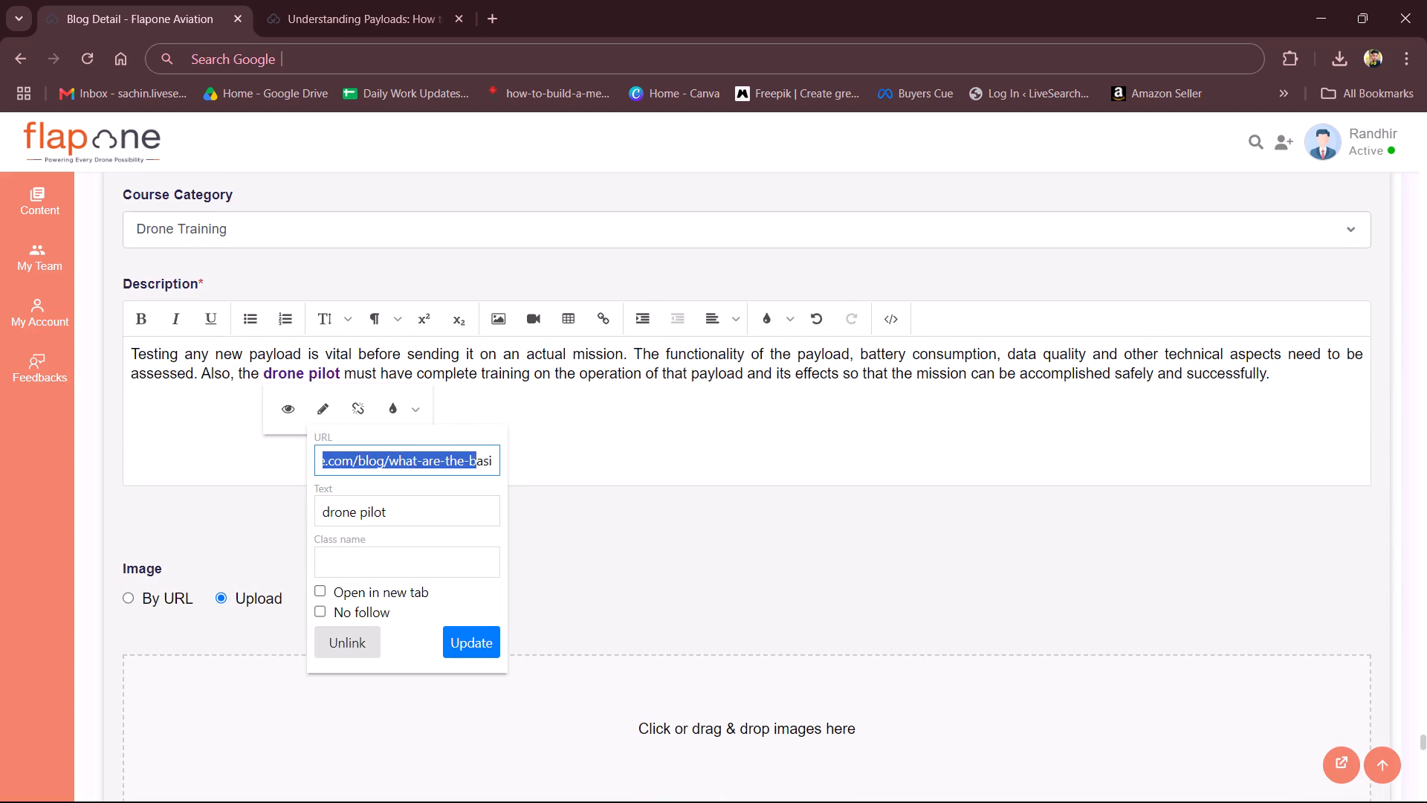
left_click_drag(491, 462, 454, 484)
key("ctrl+a")
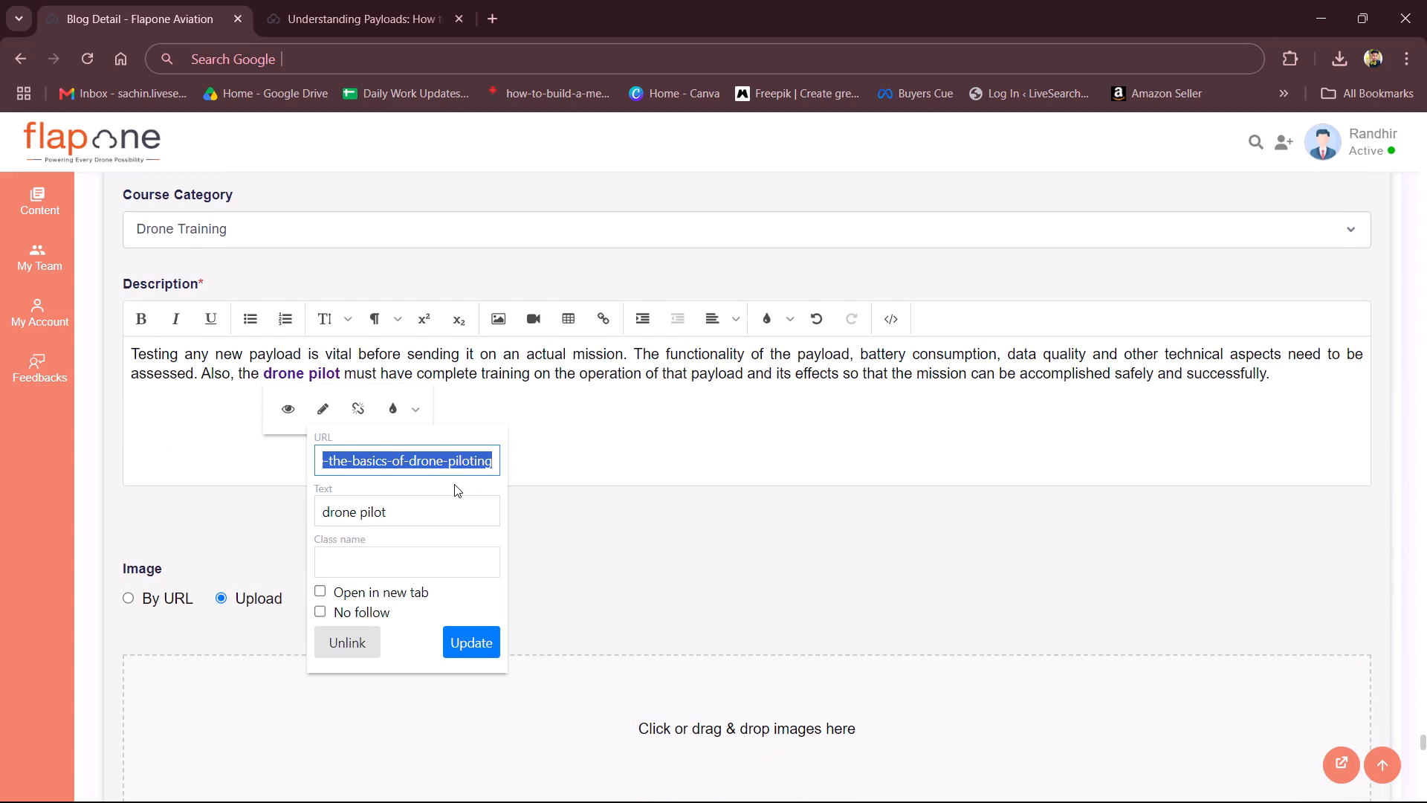
key("BackSpace")
key("alt+Tab")
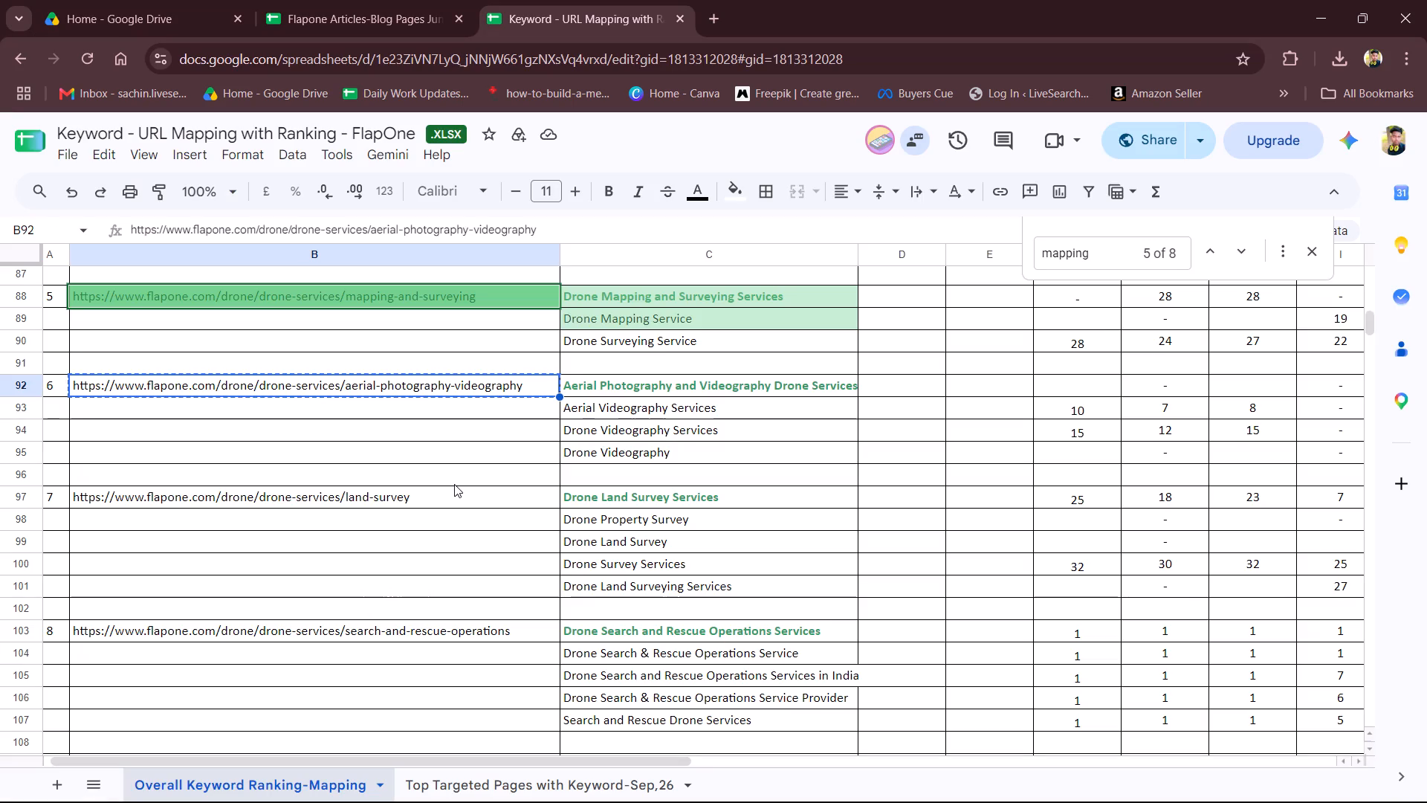
scroll(454, 484, "up", 20)
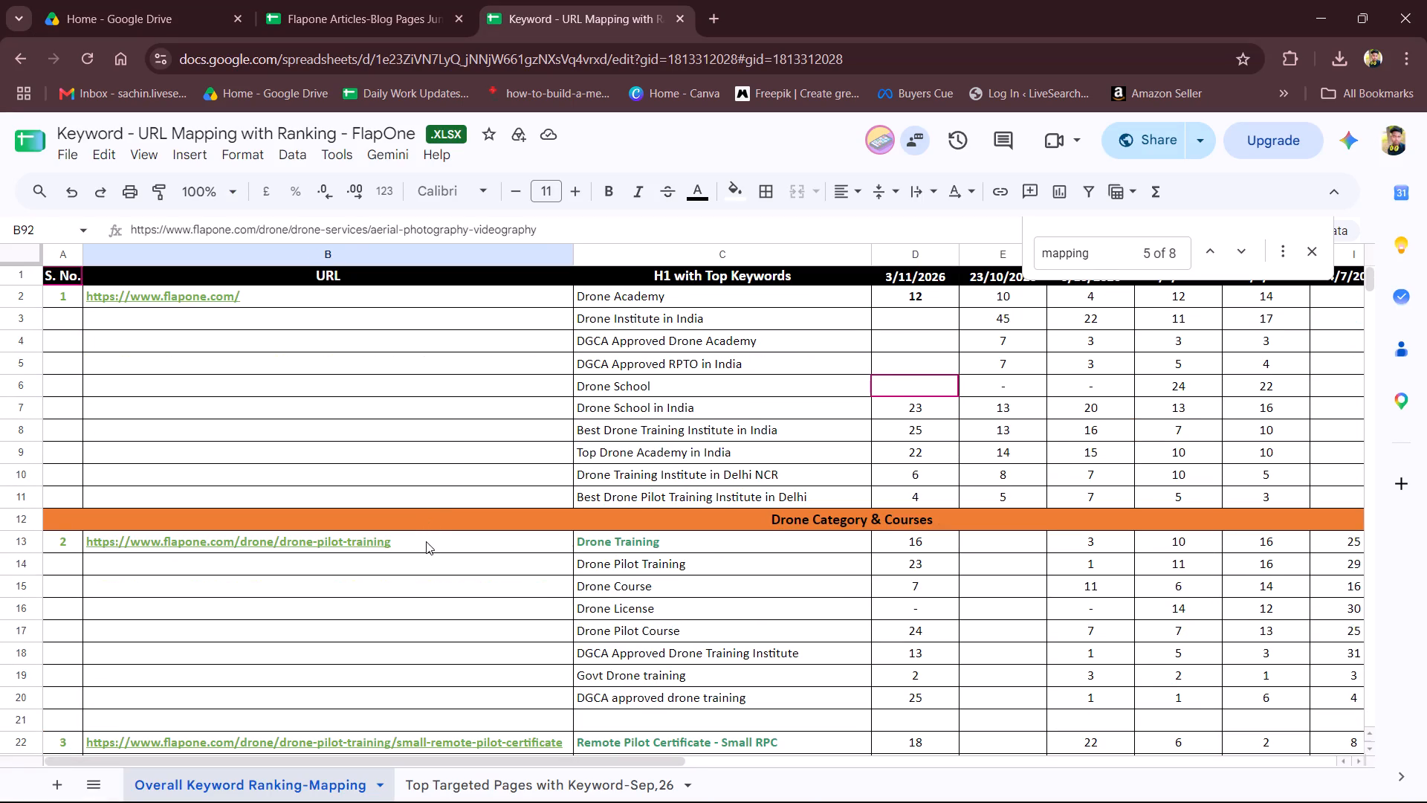
left_click(426, 541)
key("ctrl+c")
key("Tab")
key("alt+Tab")
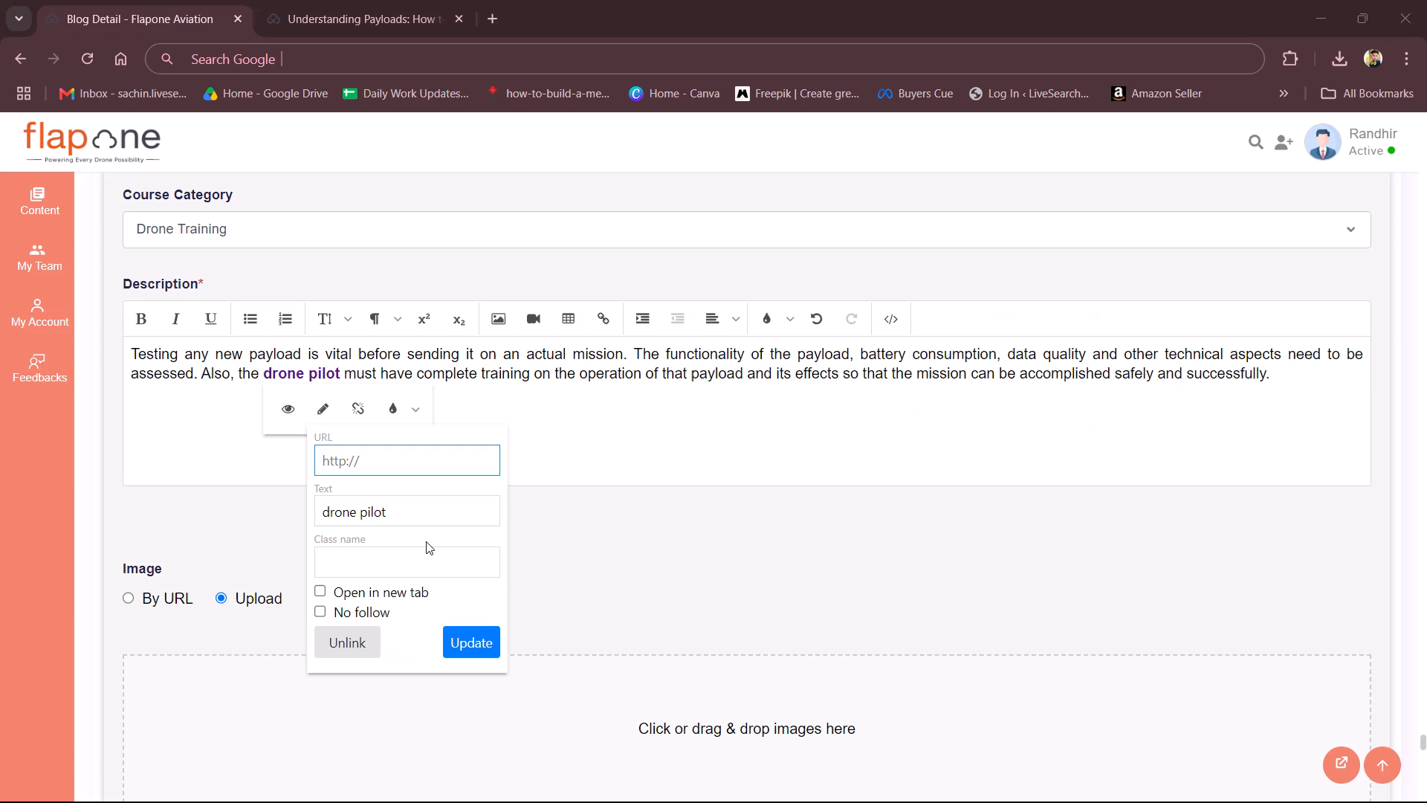
key("ctrl+v")
key("Return")
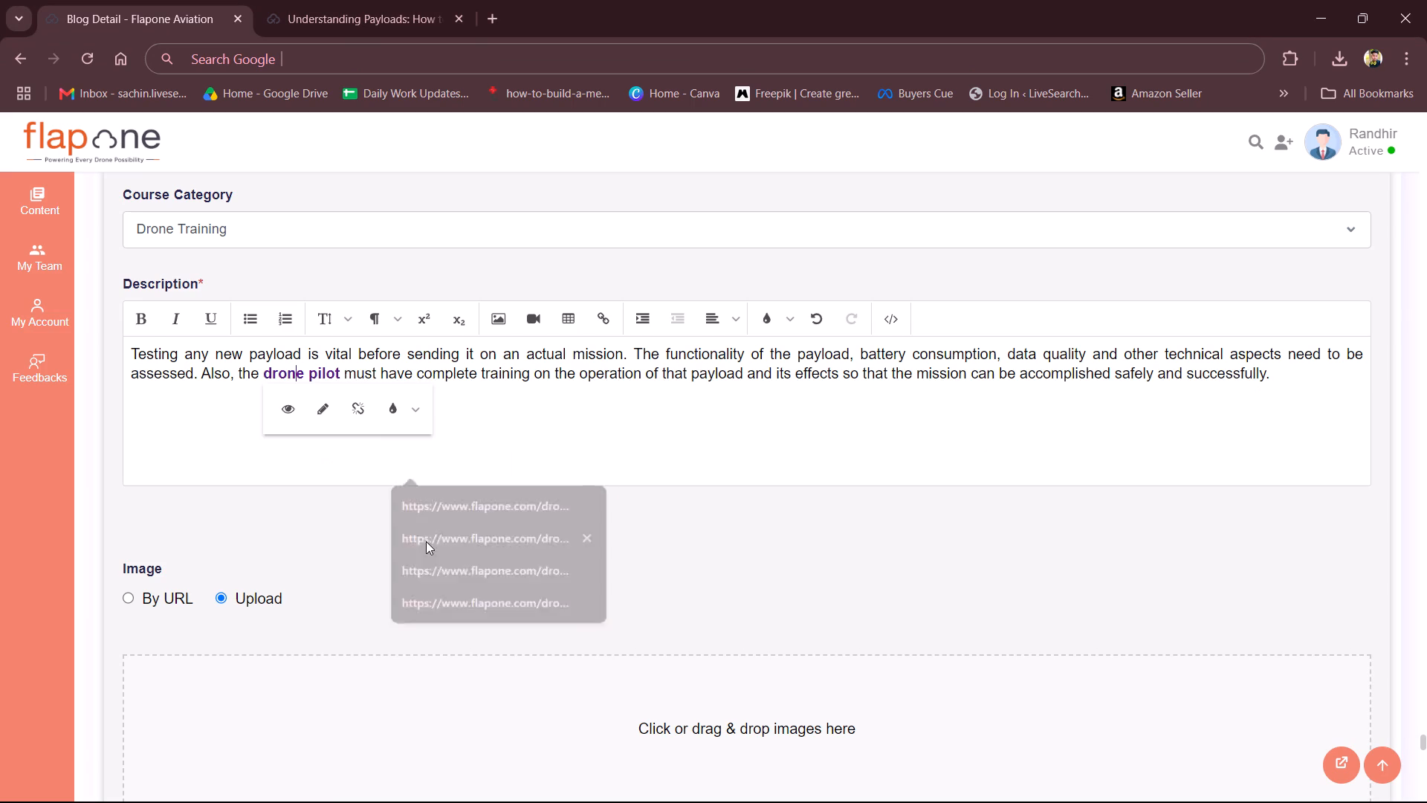
Colour the "drone pilot" link text in the payload testing description blue.
left_click(392, 409)
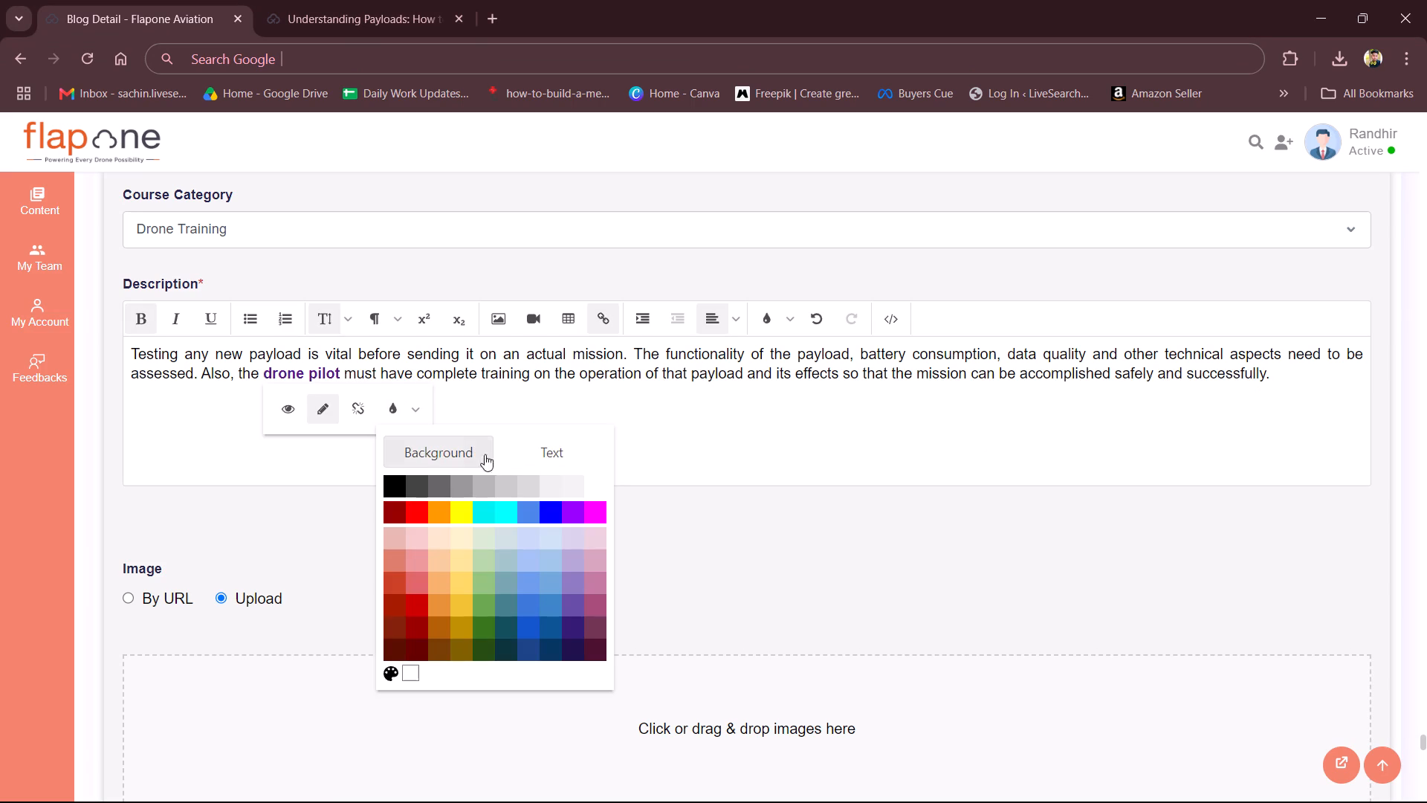
left_click(521, 454)
left_click(552, 519)
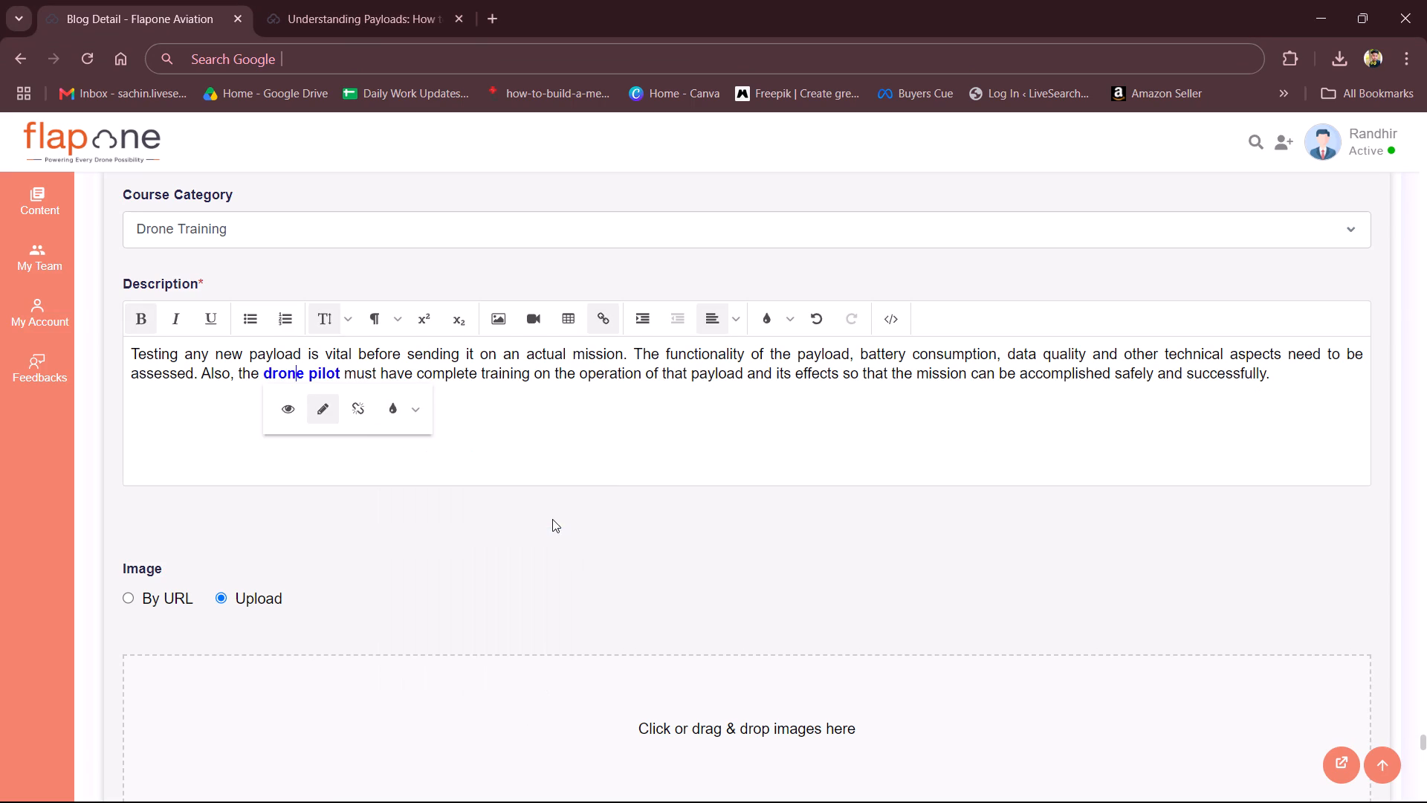
left_click(575, 410)
left_click(595, 531)
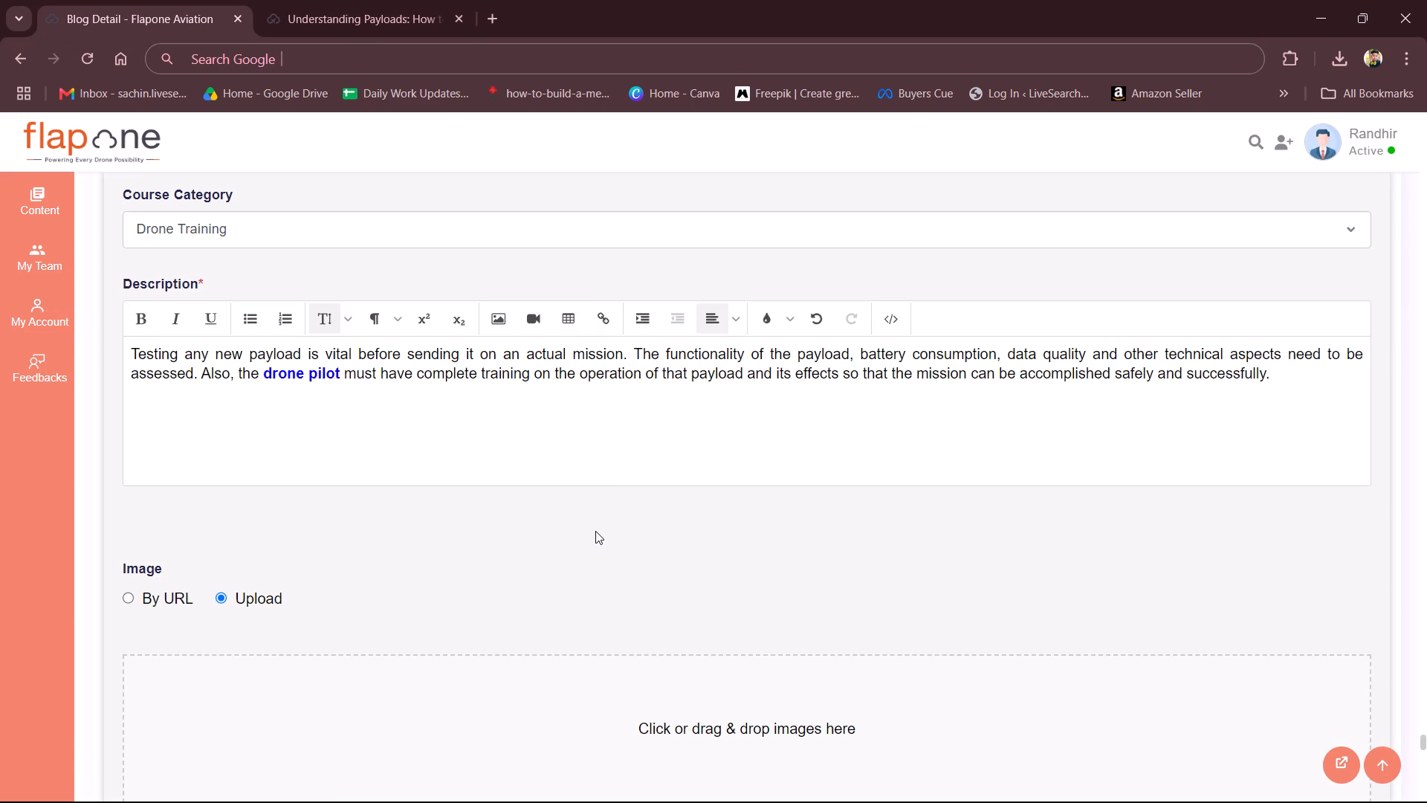
Submit the edited payloads blog with the Approve status.
scroll(595, 531, "down", 8)
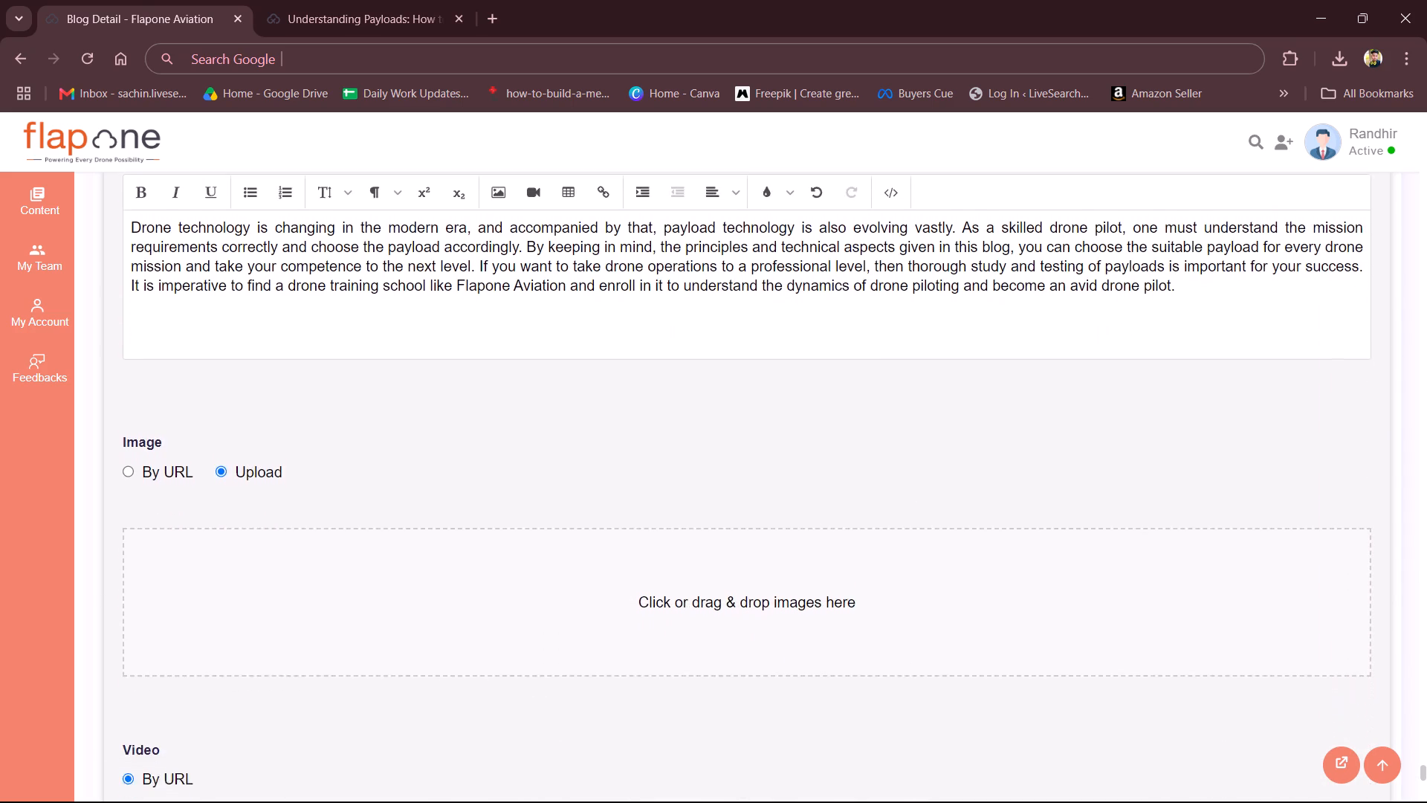
scroll(595, 531, "down", 5)
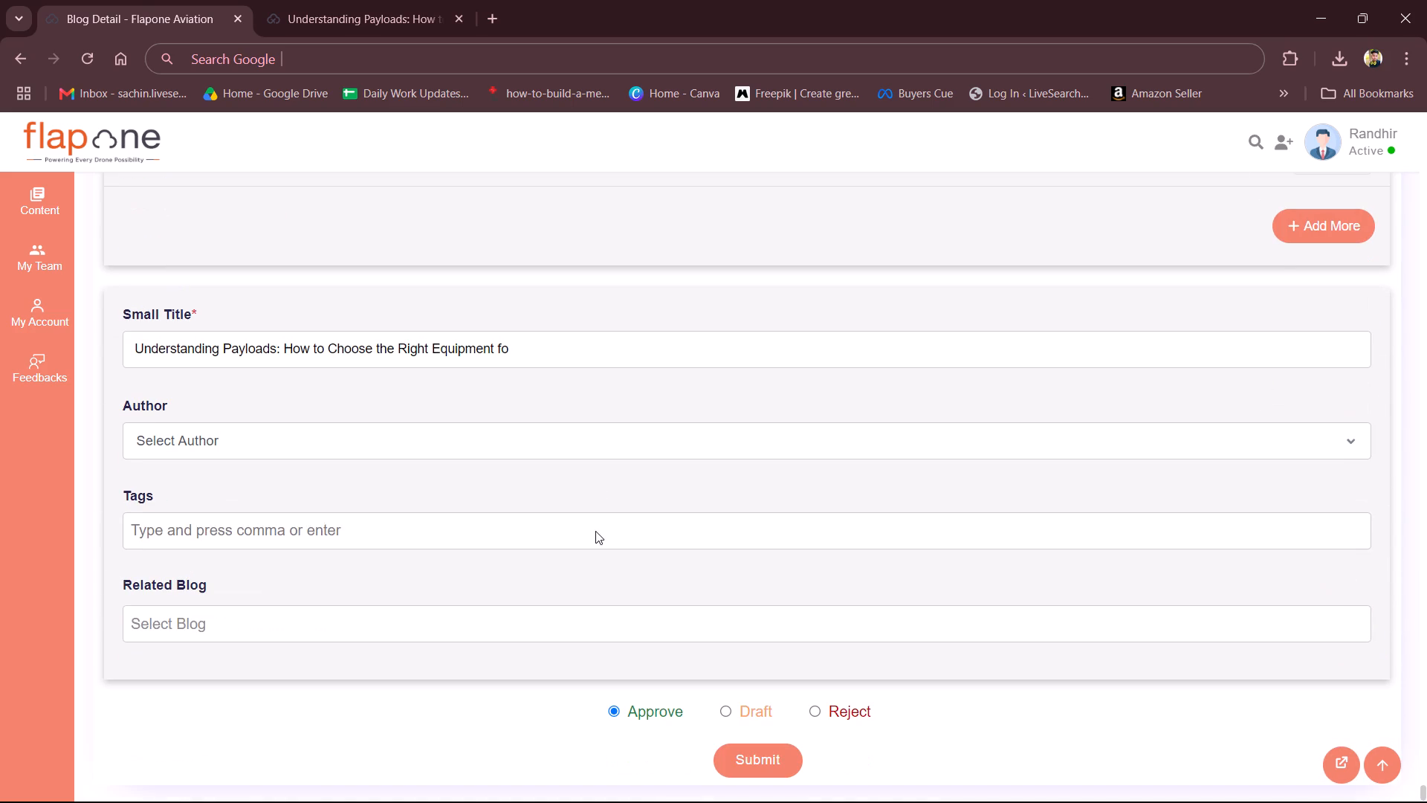
scroll(595, 531, "down", 2)
left_click(742, 759)
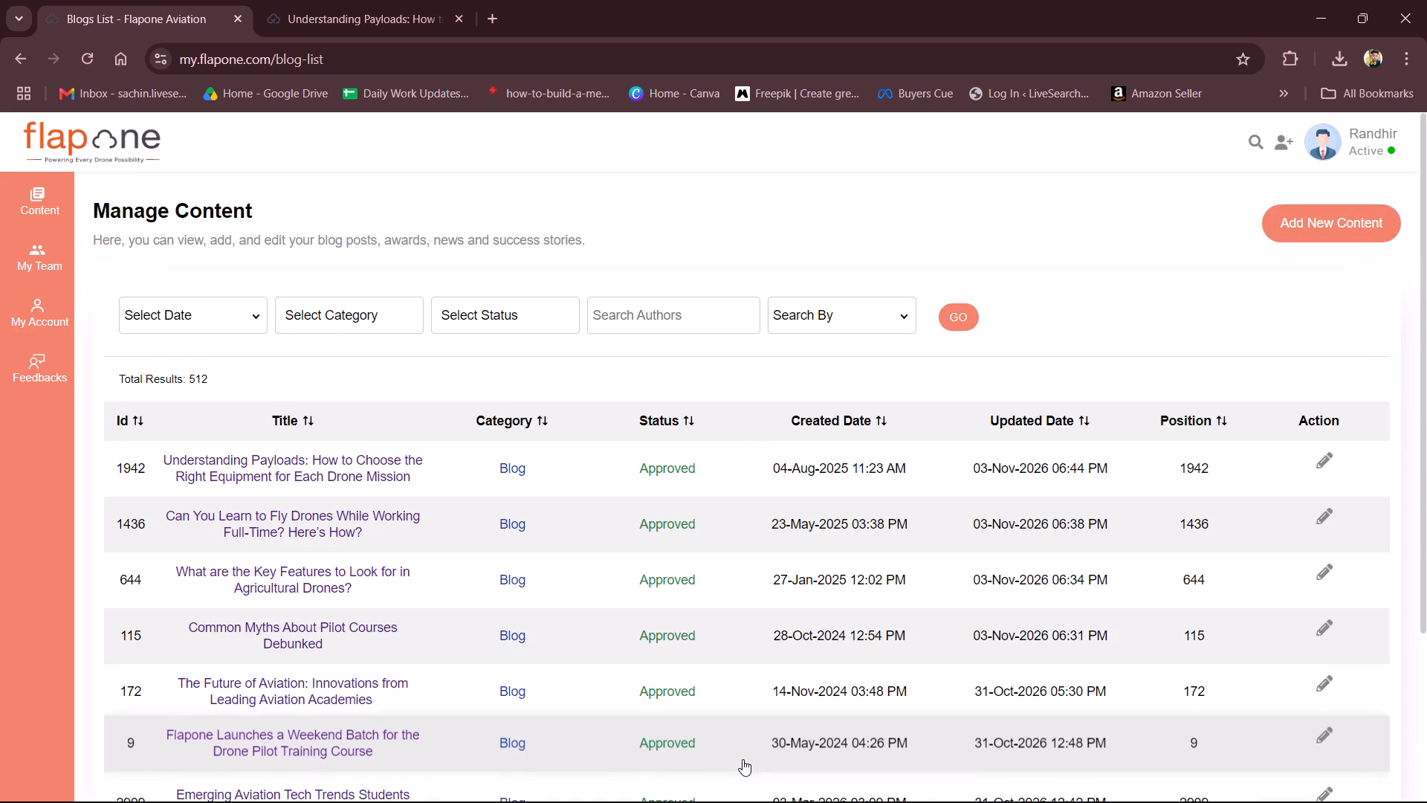
Reload the published payloads blog page to check the updated links.
left_click(398, 0)
scroll(385, 325, "up", 2)
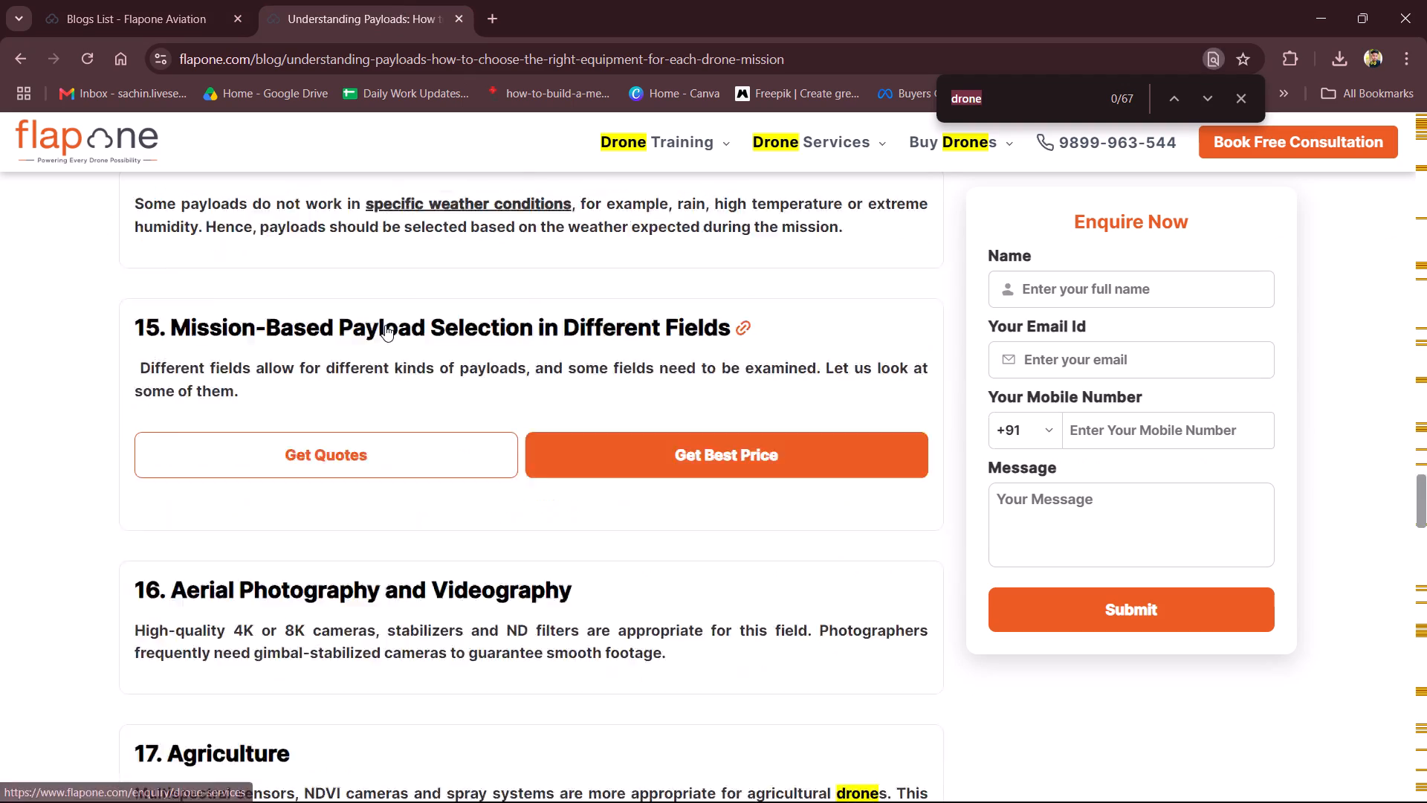
scroll(385, 325, "up", 19)
key("ctrl+r")
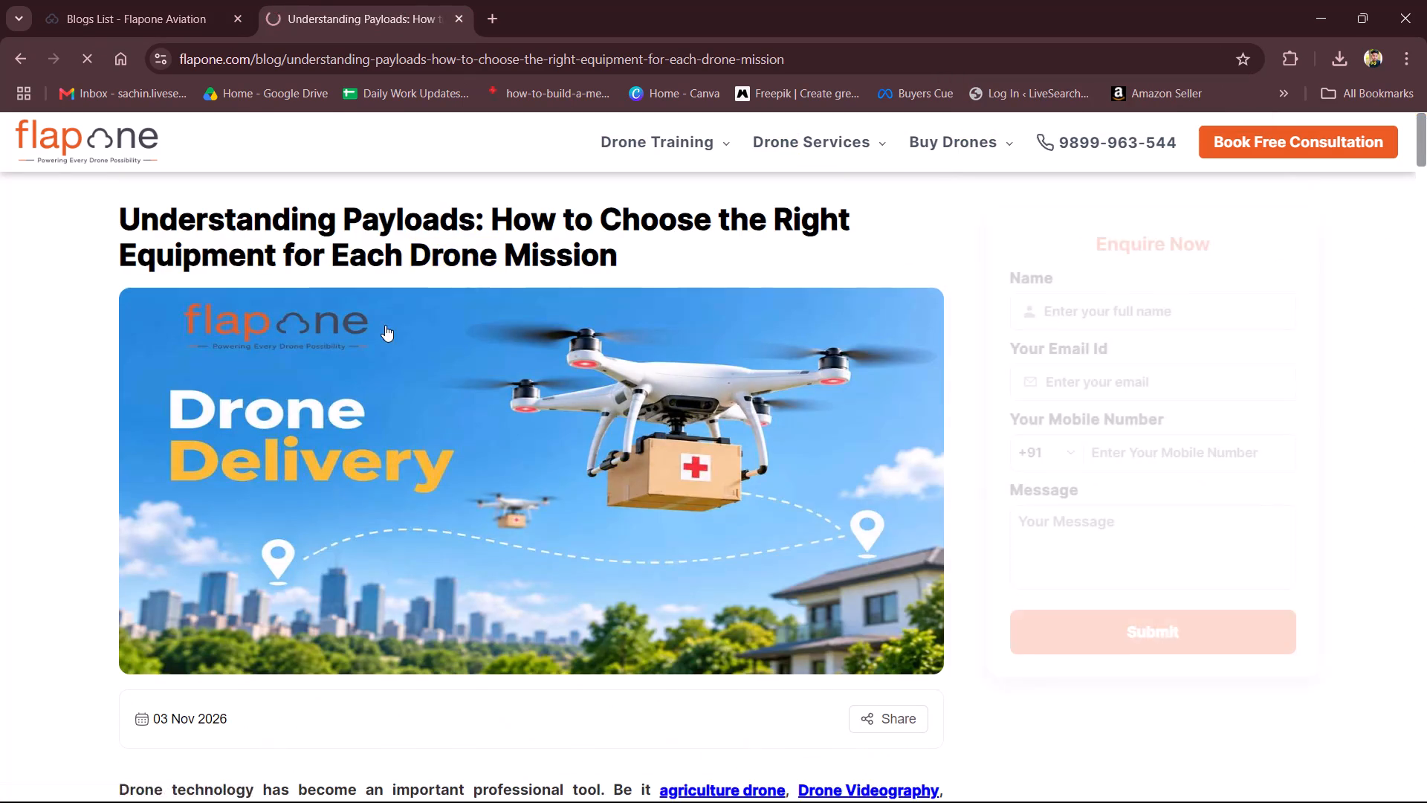
Copy the linked anchor texts "agriculture drone, Drone Videography," from the published payloads blog's introduction.
scroll(385, 325, "down", 3)
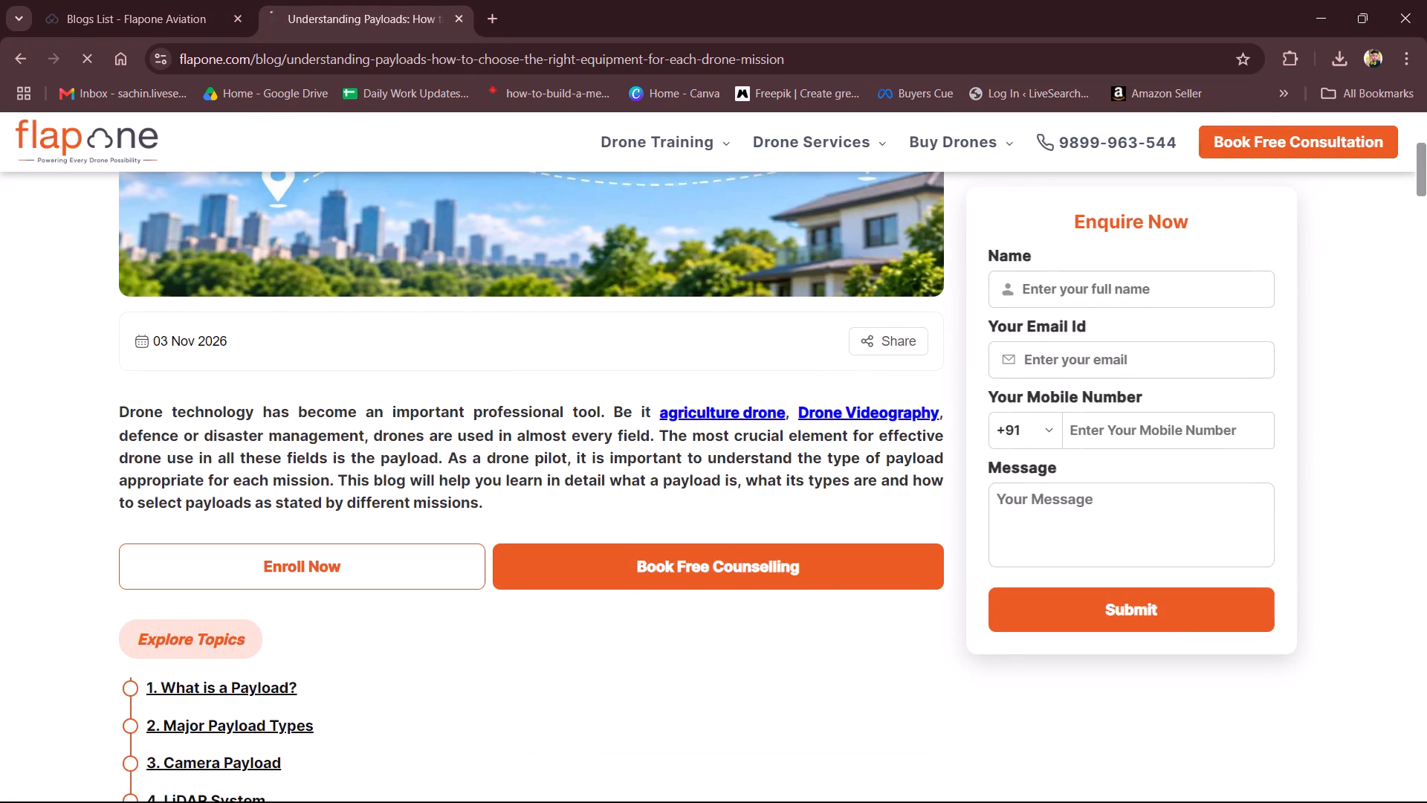
left_click_drag(659, 415, 942, 410)
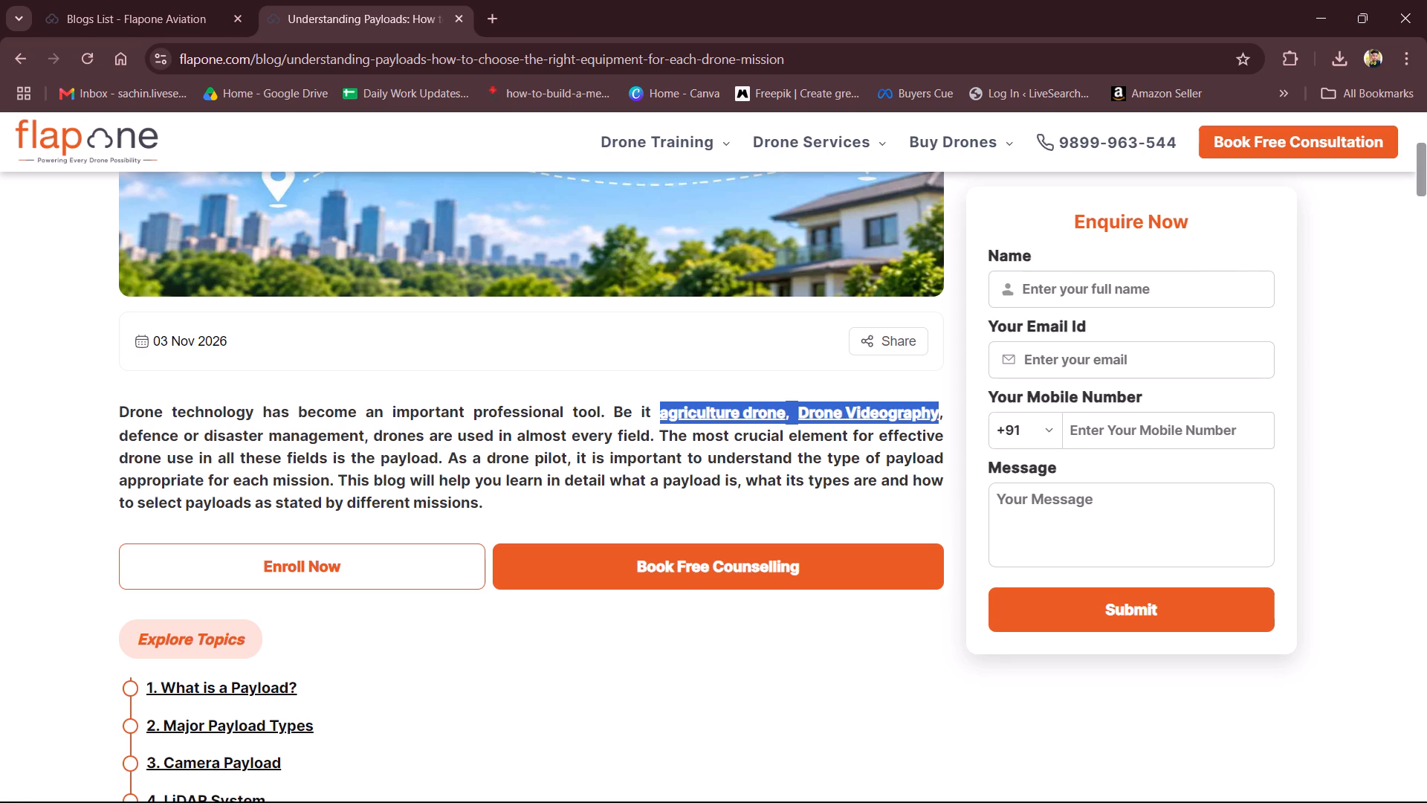
left_click_drag(942, 410, 952, 408)
key("ctrl+c")
Highlight the understanding-payloads blog URL in row 294 of the Flapone Articles-Blog Pages sheet yellow.
key("alt+Tab")
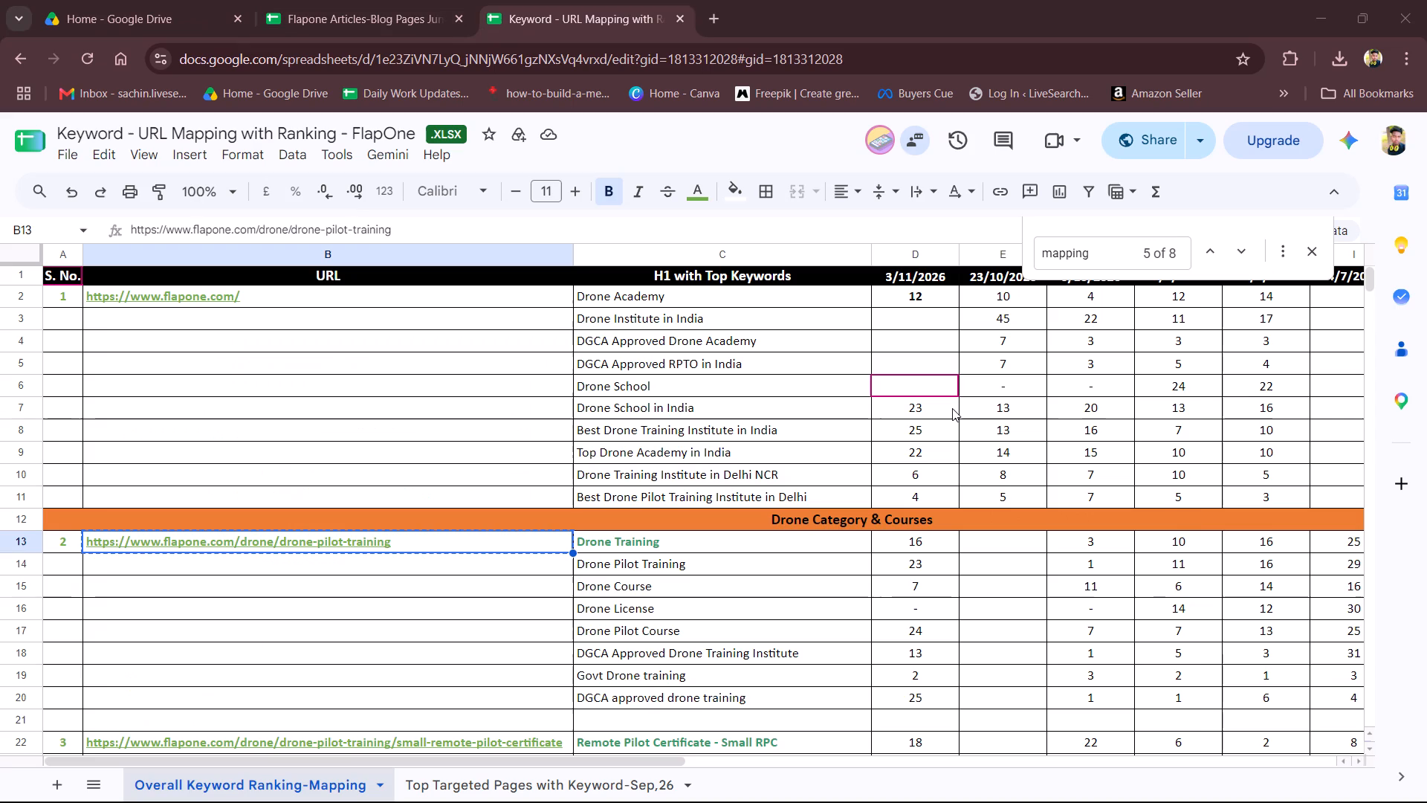
left_click(243, 0)
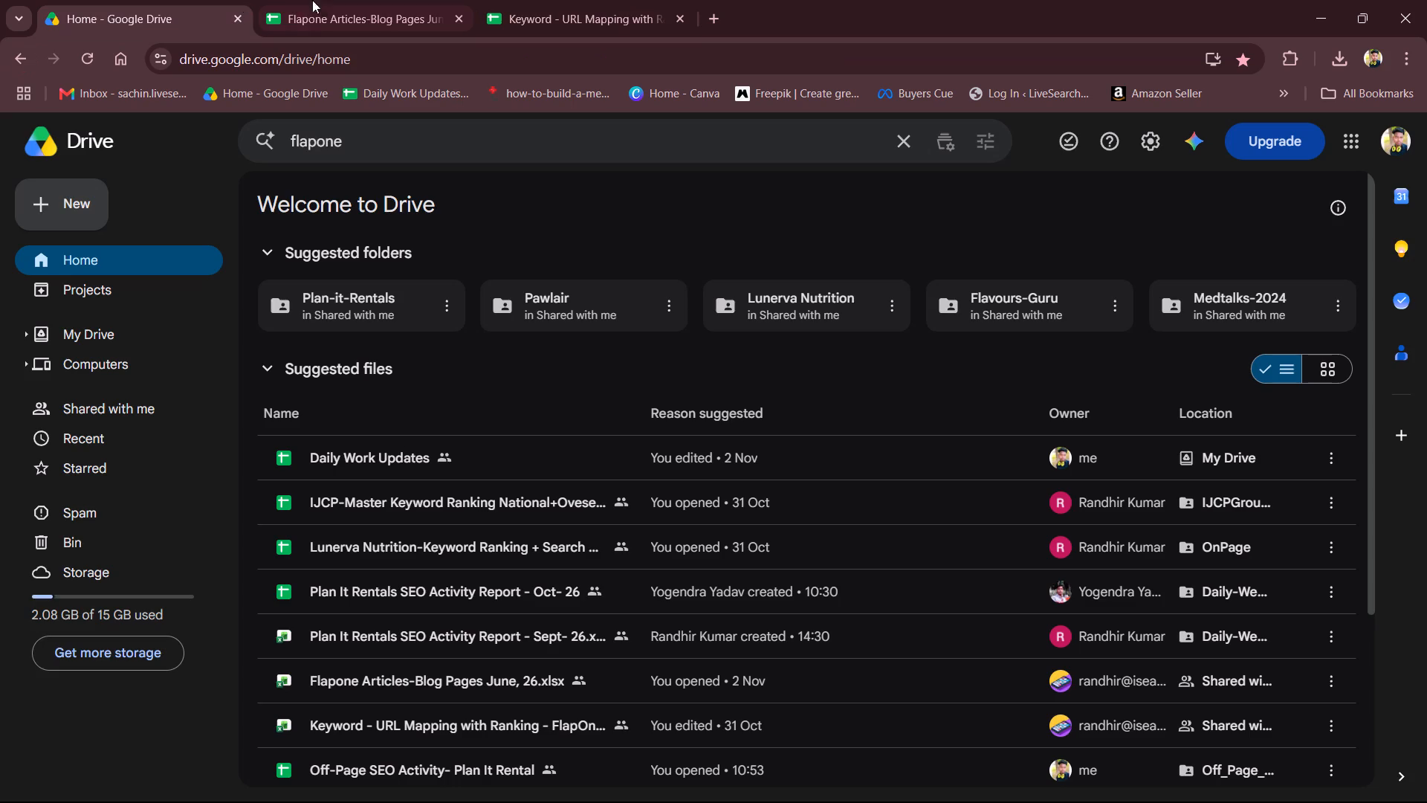
left_click(320, 2)
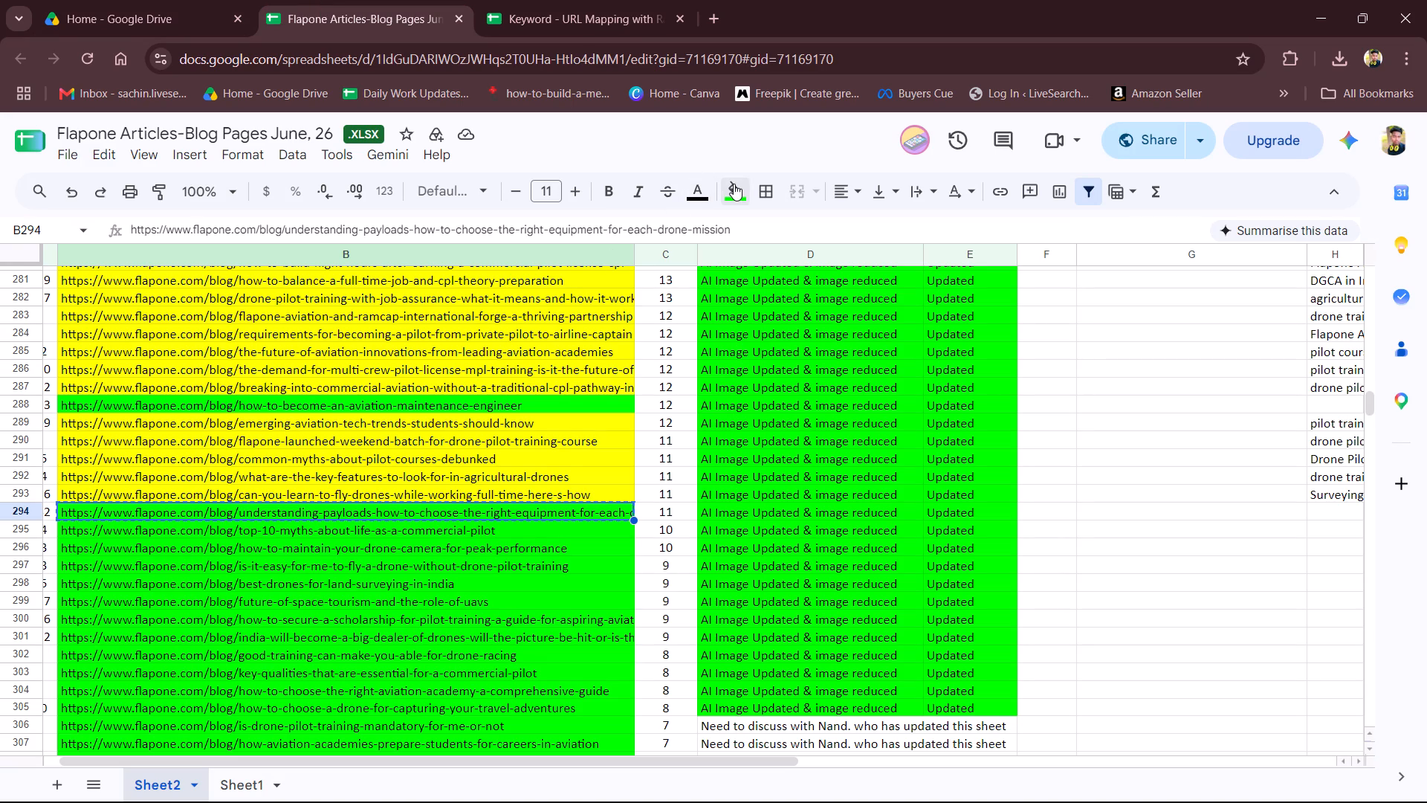
left_click(734, 184)
left_click(809, 277)
Paste the copied anchor texts "agriculture drone, Drone Videography," into column H of the payloads blog's row 294.
key("Tab")
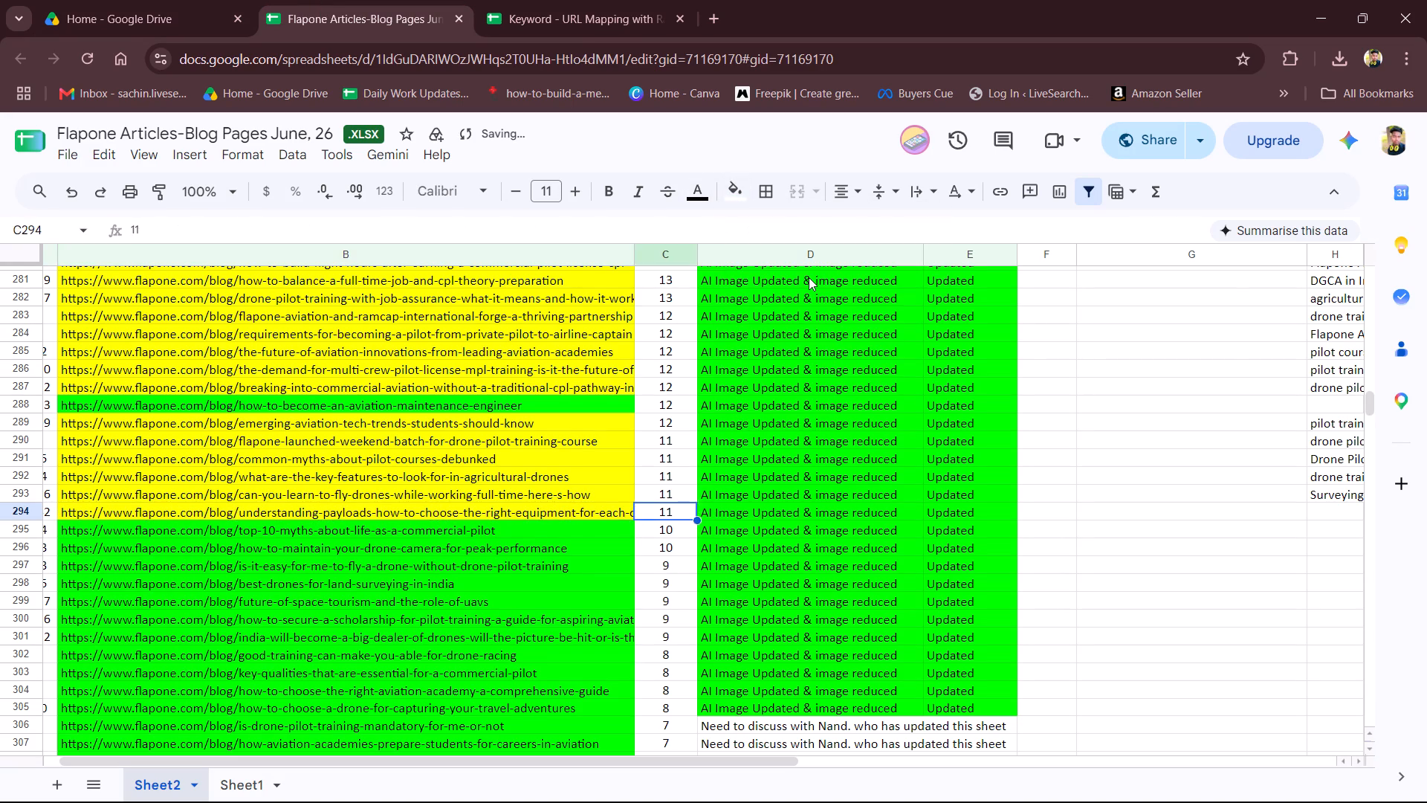
key("Tab")
key("Tab")
key("Tab")
key("Tab")
key("Tab")
left_click(330, 230)
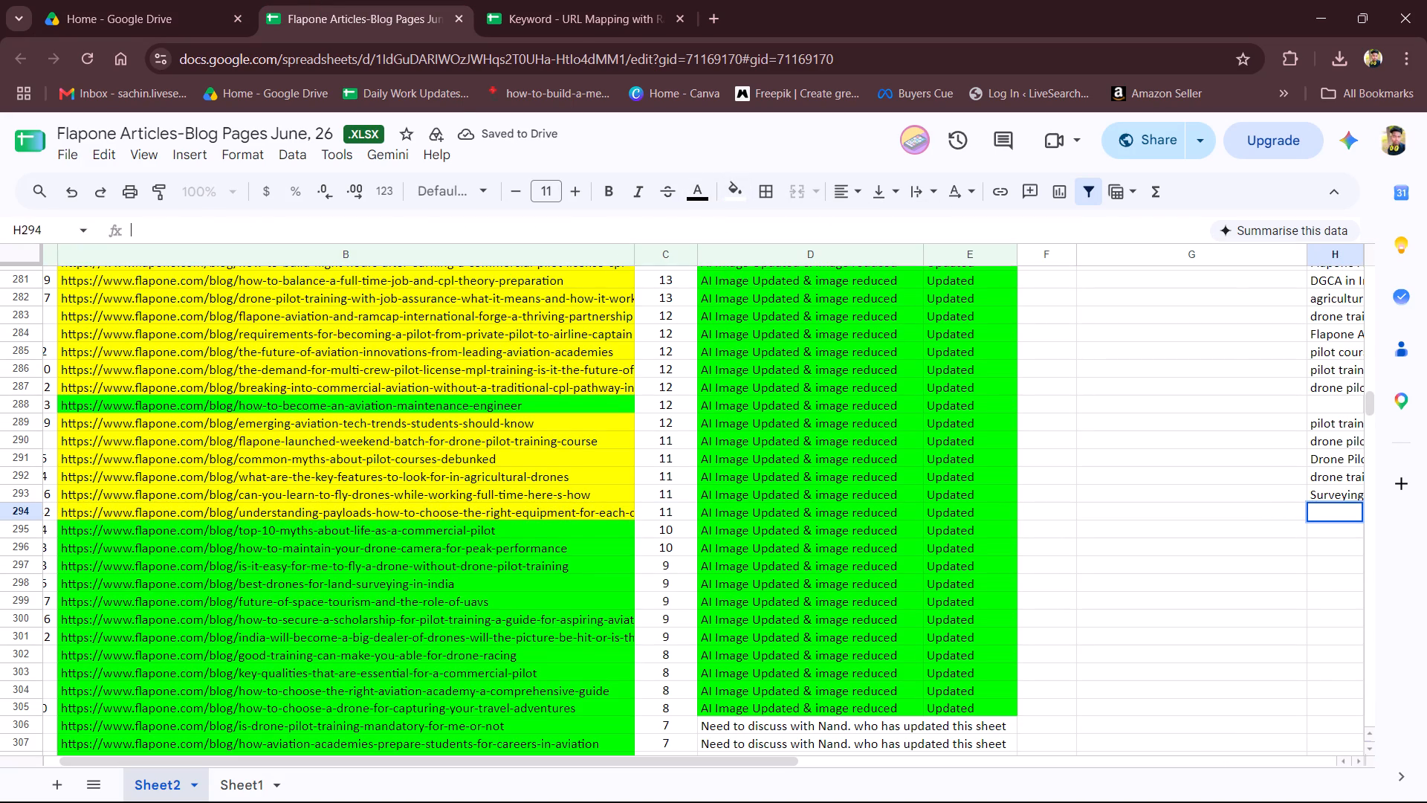
key("ctrl+v")
key("space")
Copy the linked text "photography and videography," from the Camera Payload section and append it to cell H294 of the articles sheet.
key("alt+Tab")
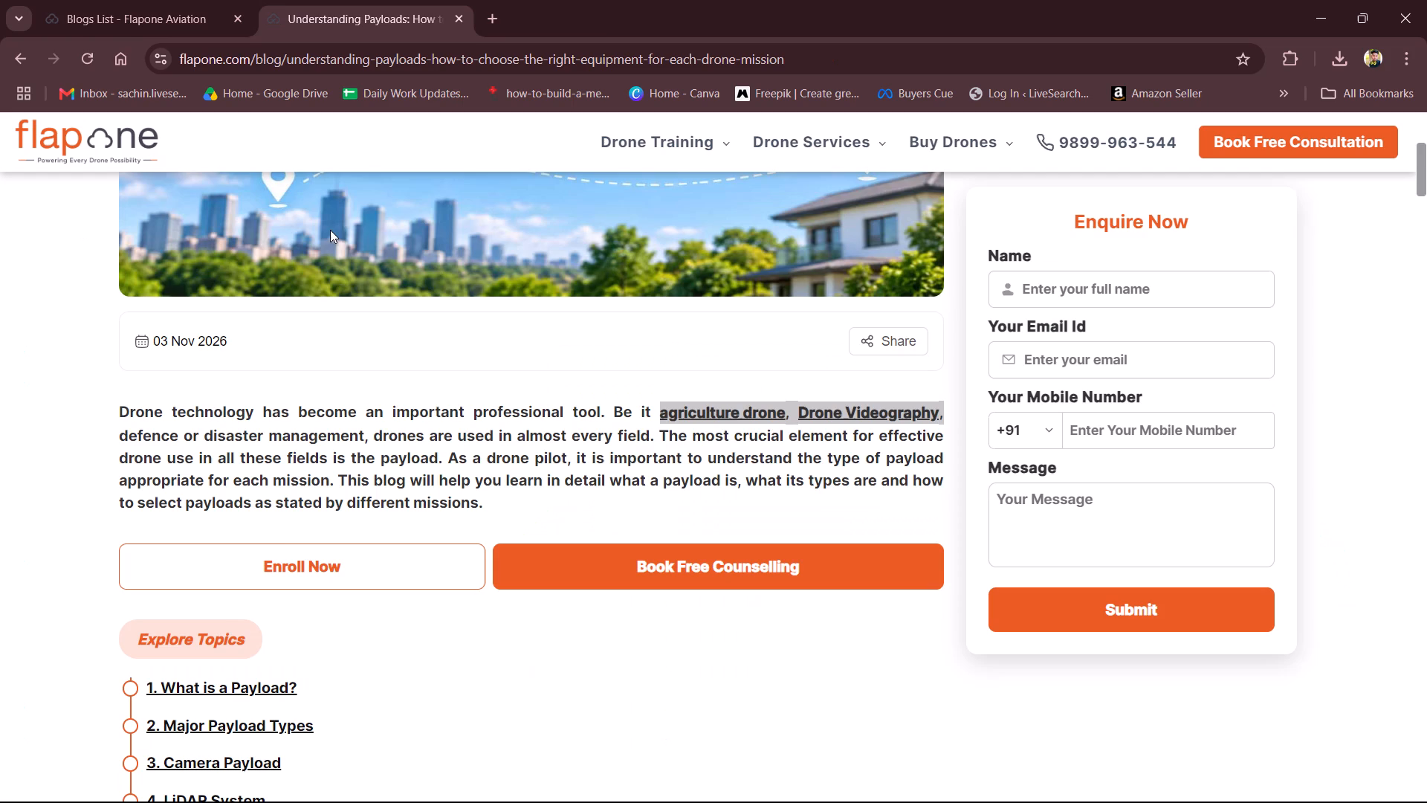
scroll(341, 679, "down", 3)
scroll(492, 426, "down", 4)
left_click(512, 401)
scroll(626, 401, "down", 2)
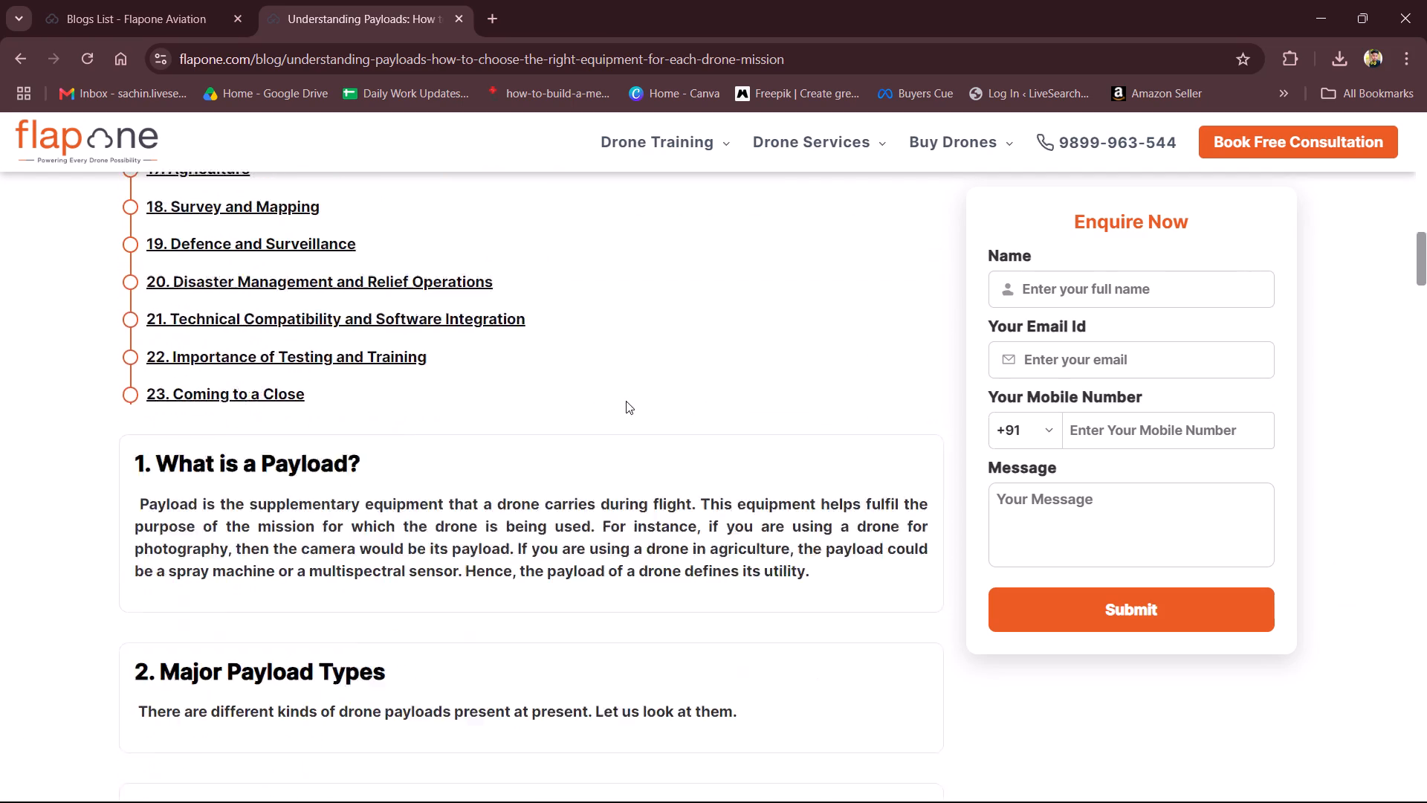
scroll(626, 401, "down", 2)
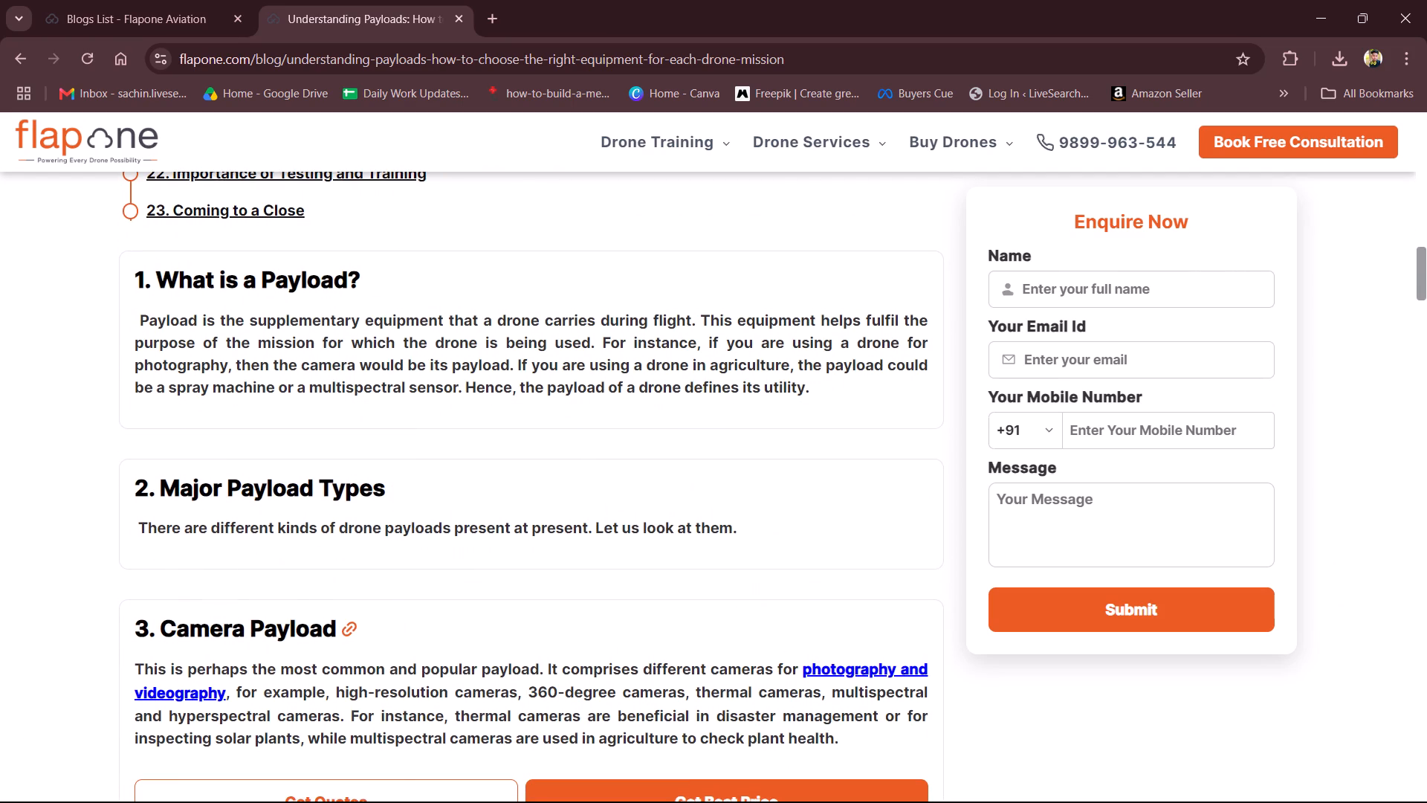
left_click_drag(800, 665, 233, 696)
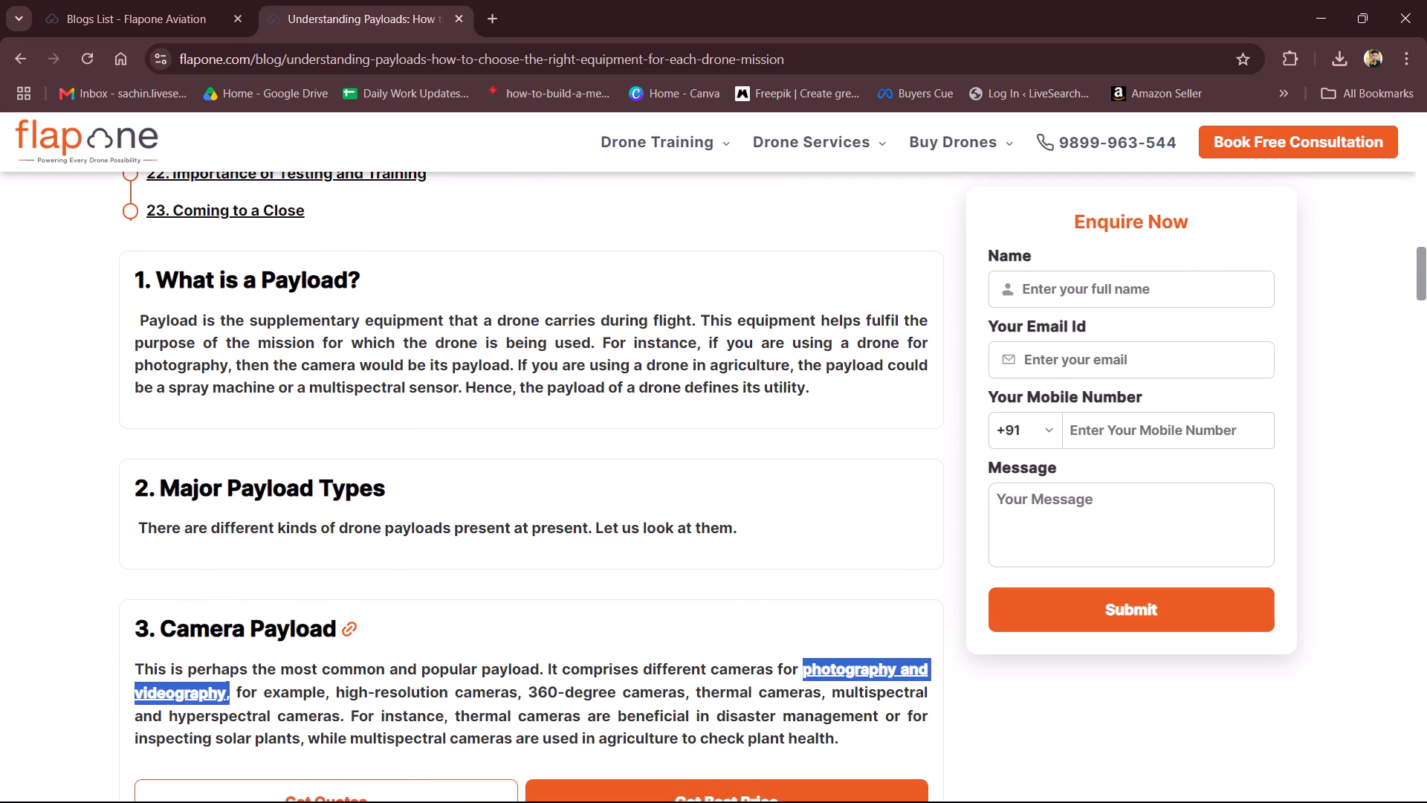
left_click_drag(233, 696, 232, 696)
key("ctrl+c")
key("alt+Tab")
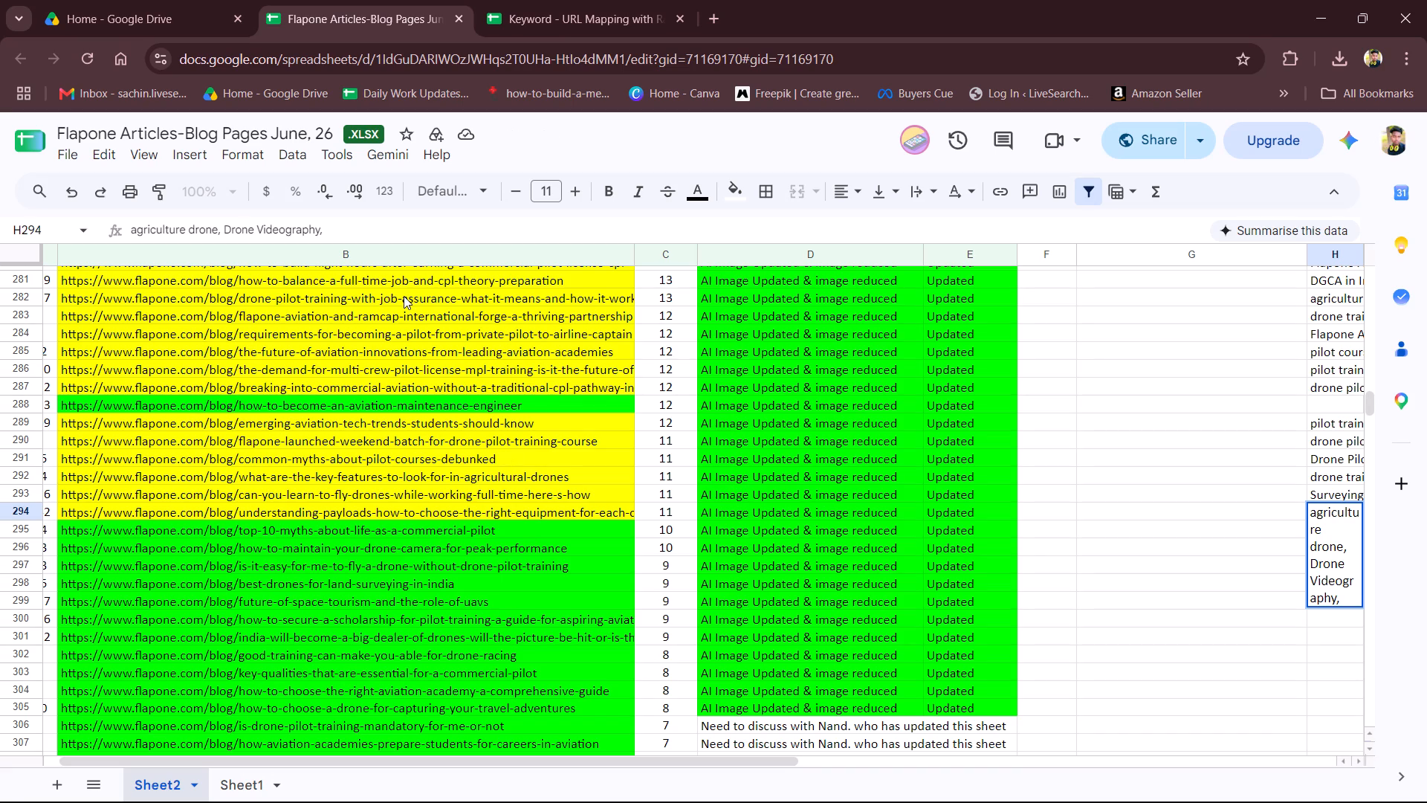
key("ctrl+v")
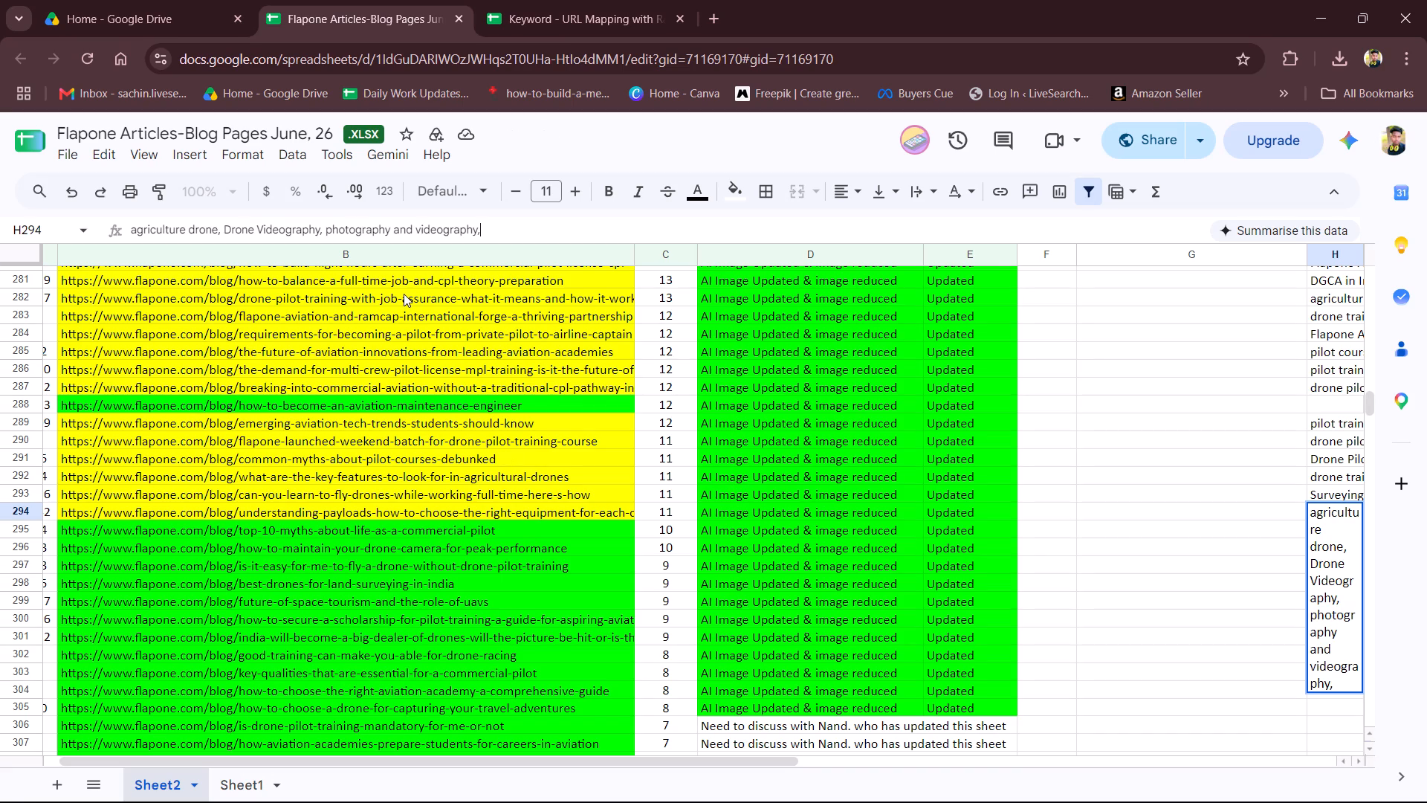
key("space")
Copy the linked text "drone pilot" from the Importance of Testing and Training section and append it to cell H294.
key("alt+Tab")
scroll(434, 532, "down", 5)
left_click(408, 604)
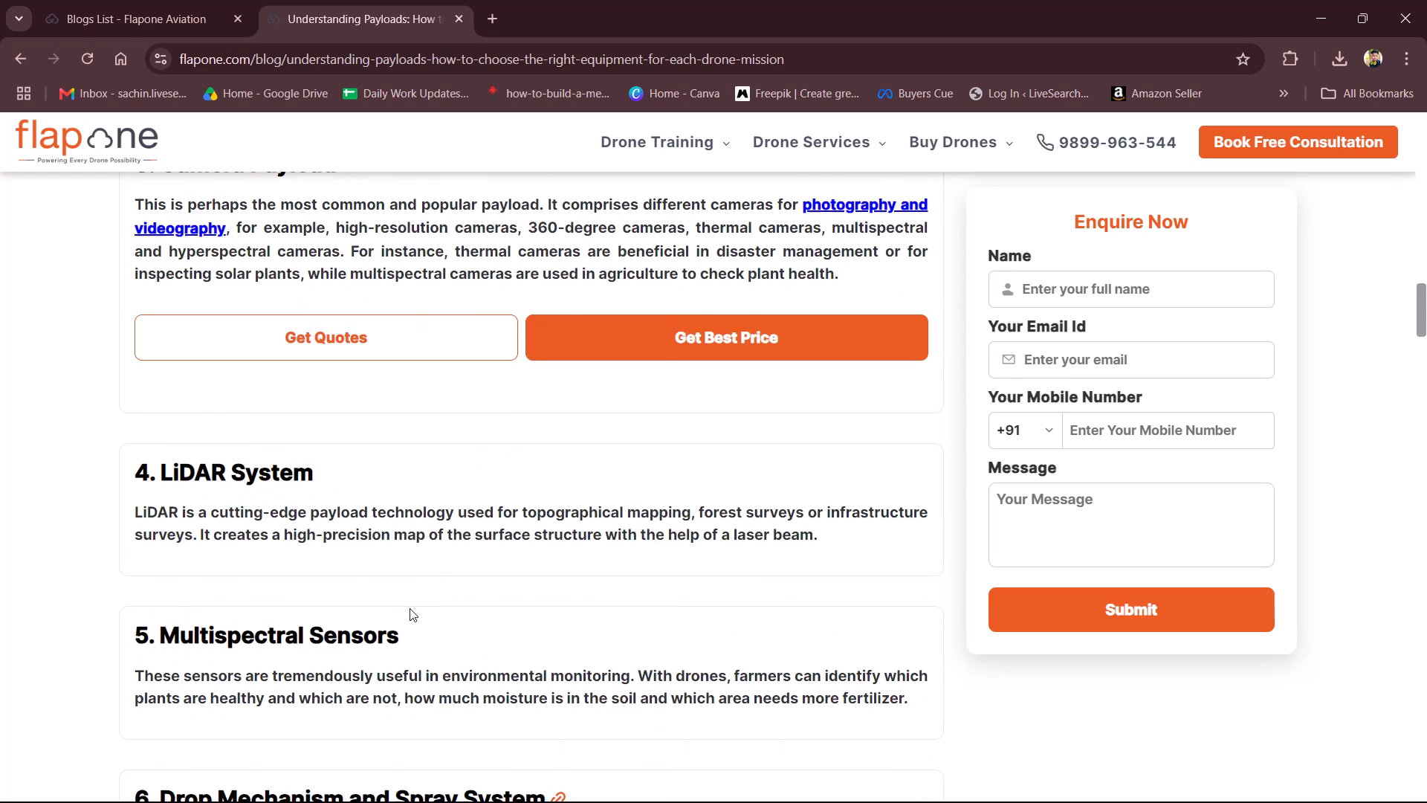
scroll(426, 607, "down", 10)
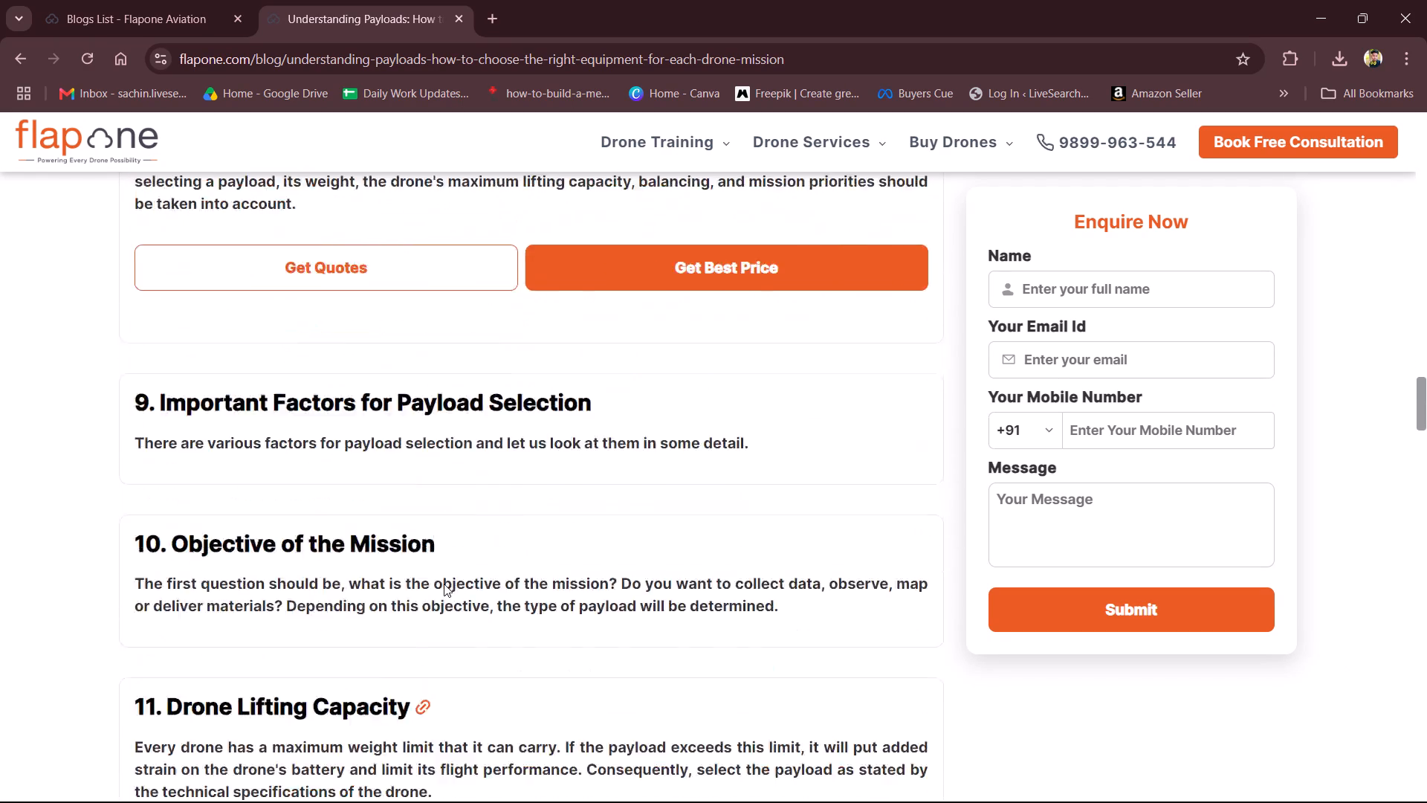
scroll(444, 584, "down", 4)
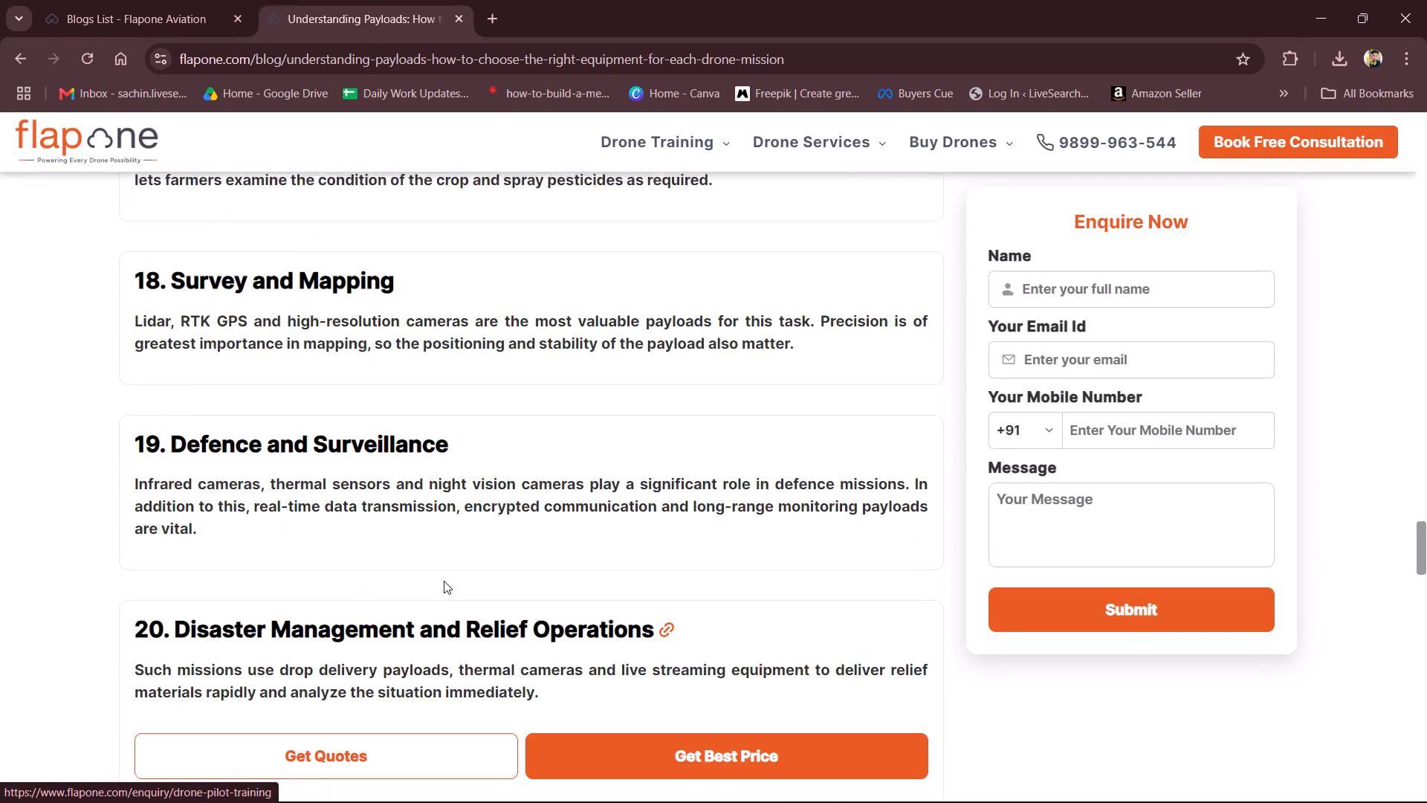
scroll(444, 581, "down", 6)
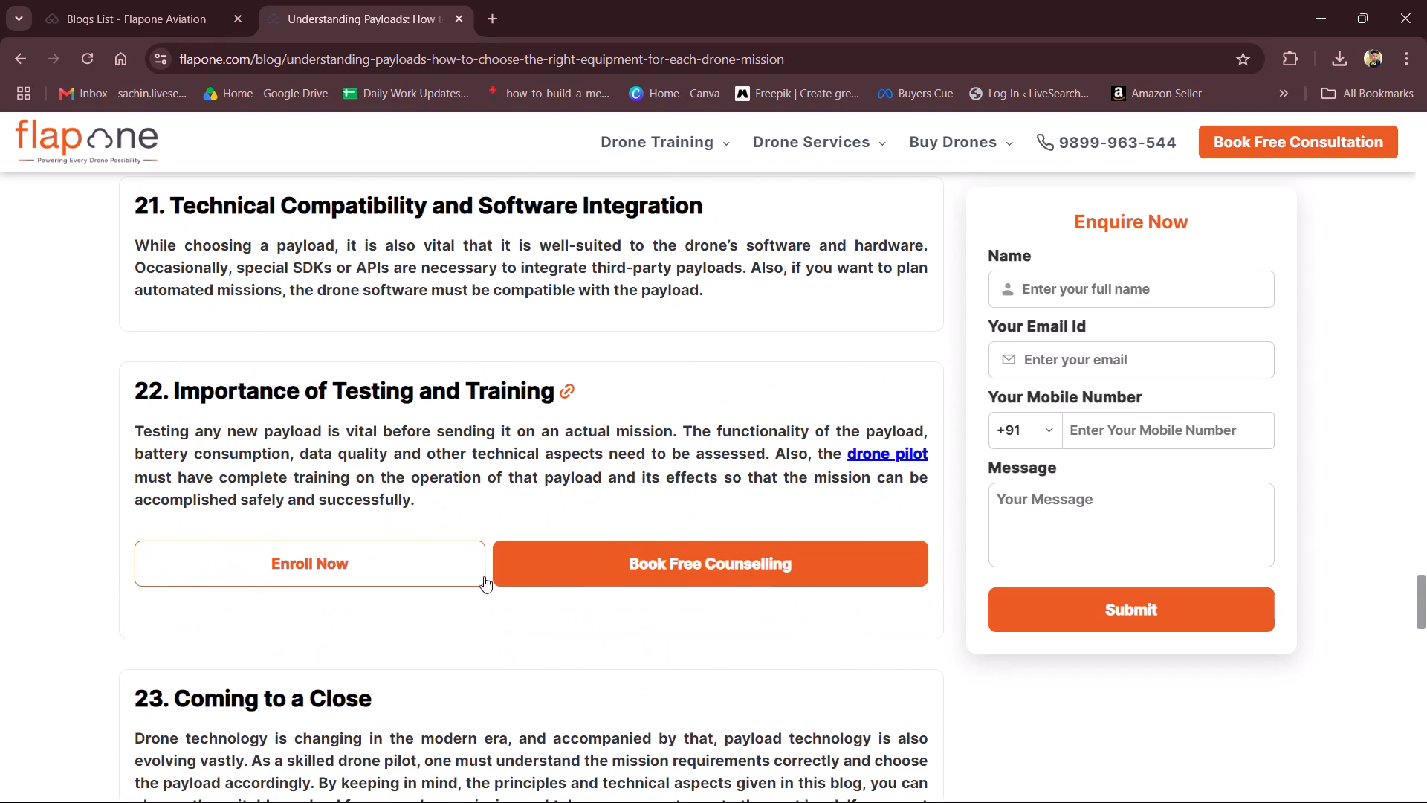
scroll(484, 576, "down", 1)
left_click_drag(936, 449, 851, 457)
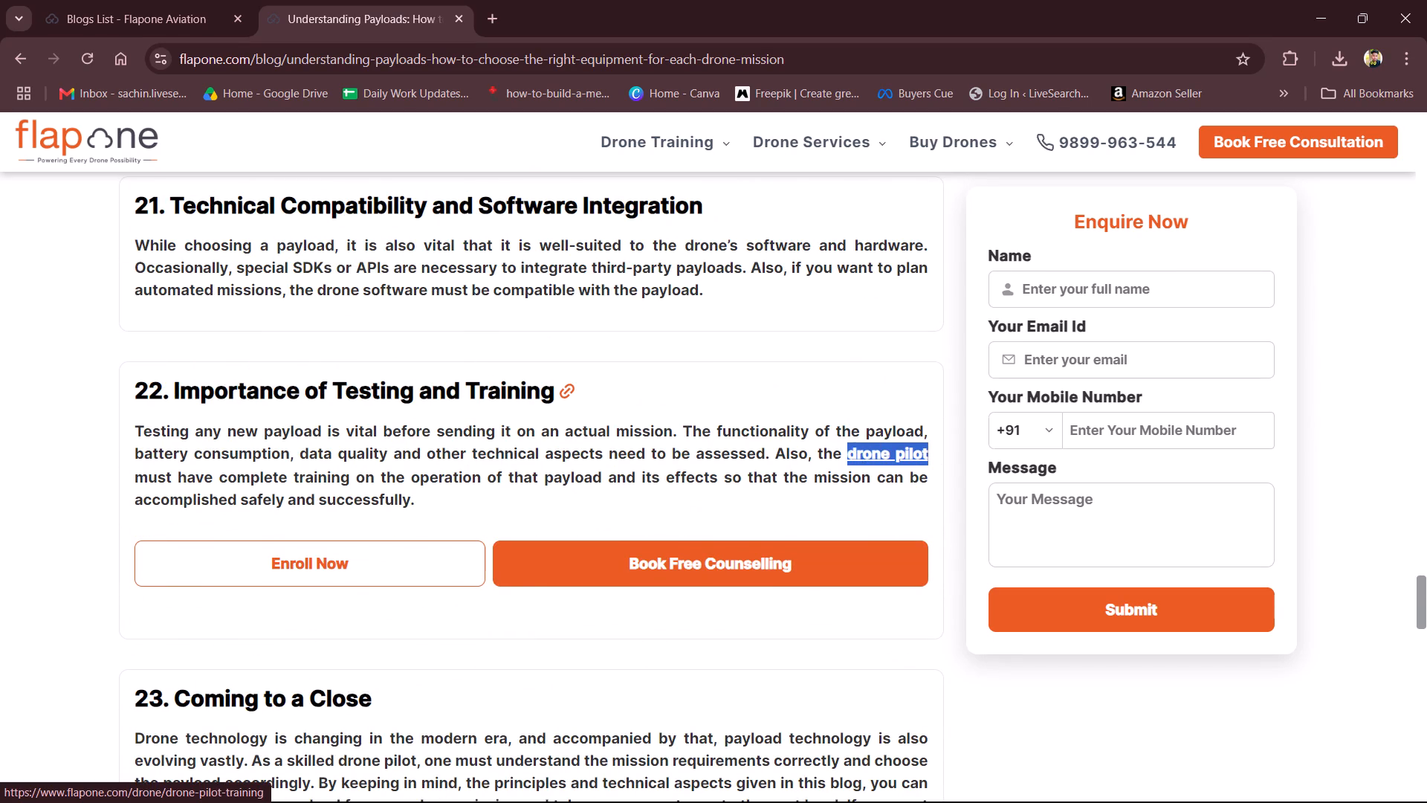
left_click_drag(851, 457, 846, 453)
key("ctrl+c")
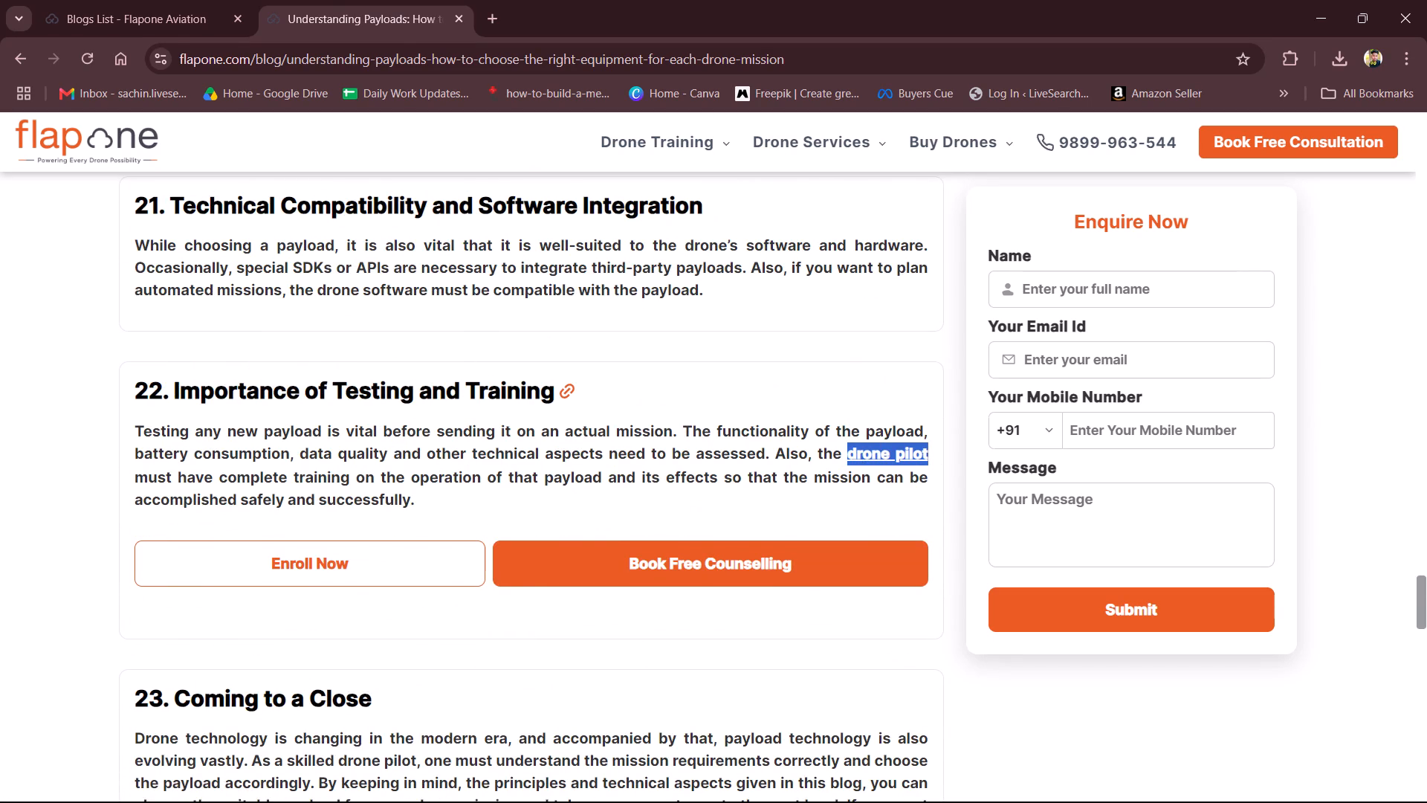
key("alt+Tab")
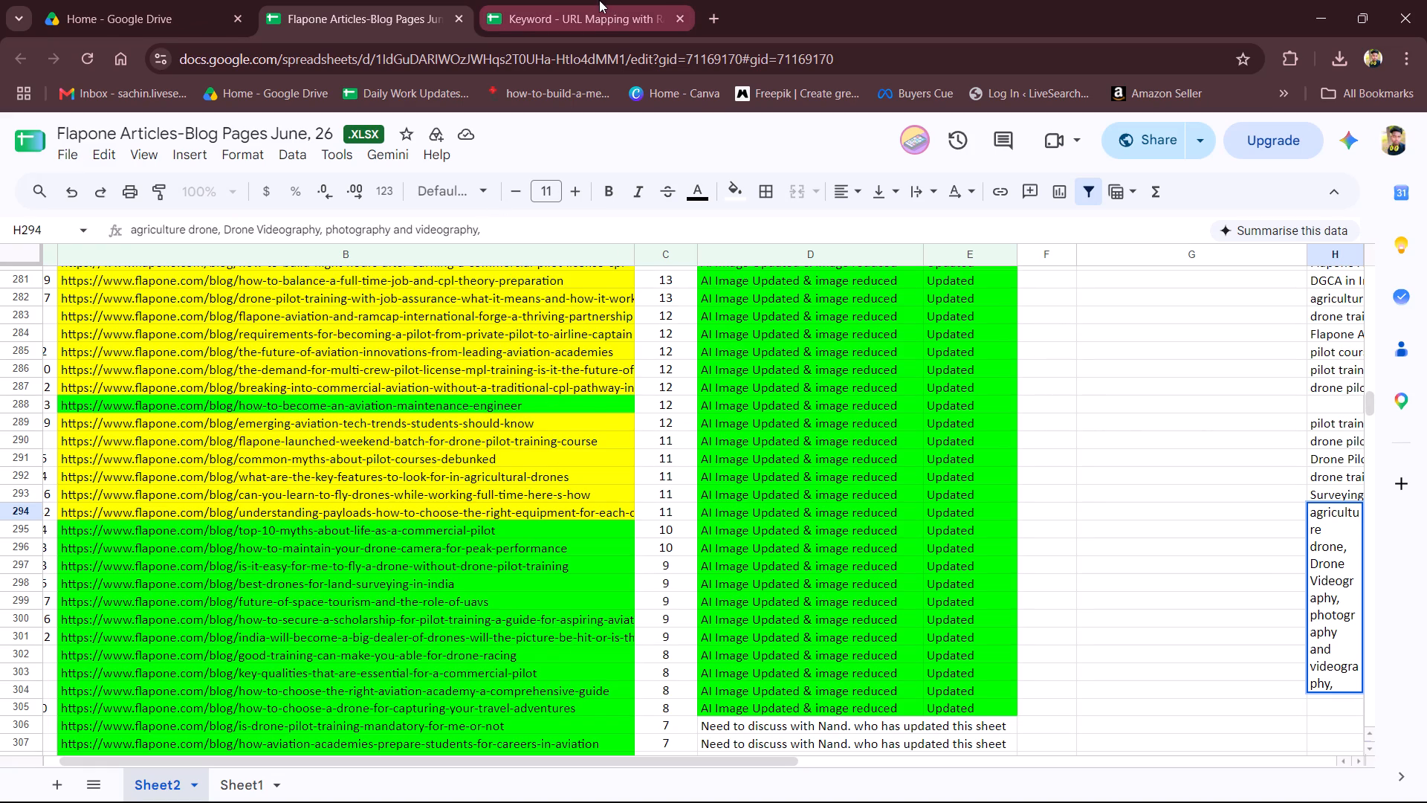
key("ctrl+v")
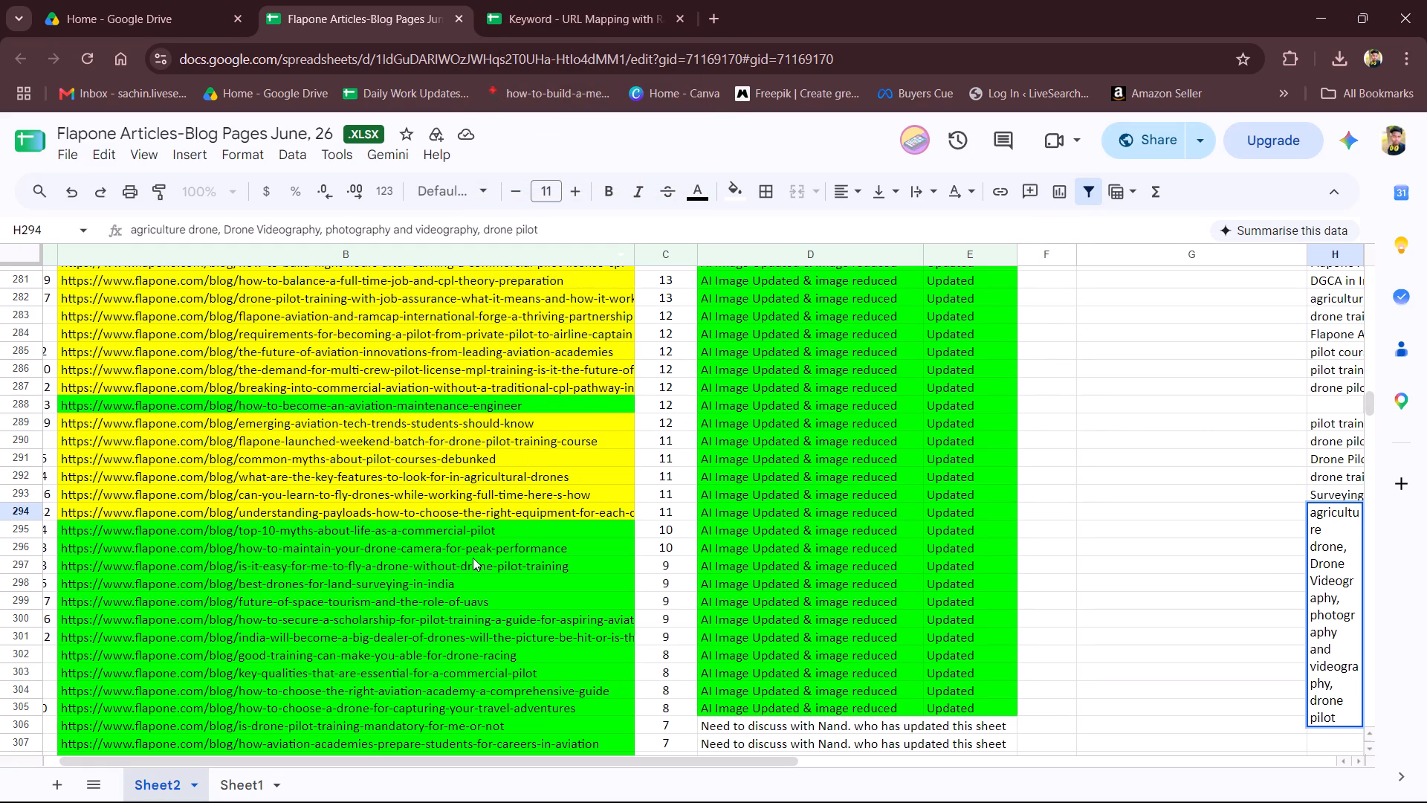
Copy the top-10-myths-about-life-as-a-commercial-pilot URL from row 295 of the articles sheet and open that blog in the browser.
left_click(466, 538)
key("ctrl+c")
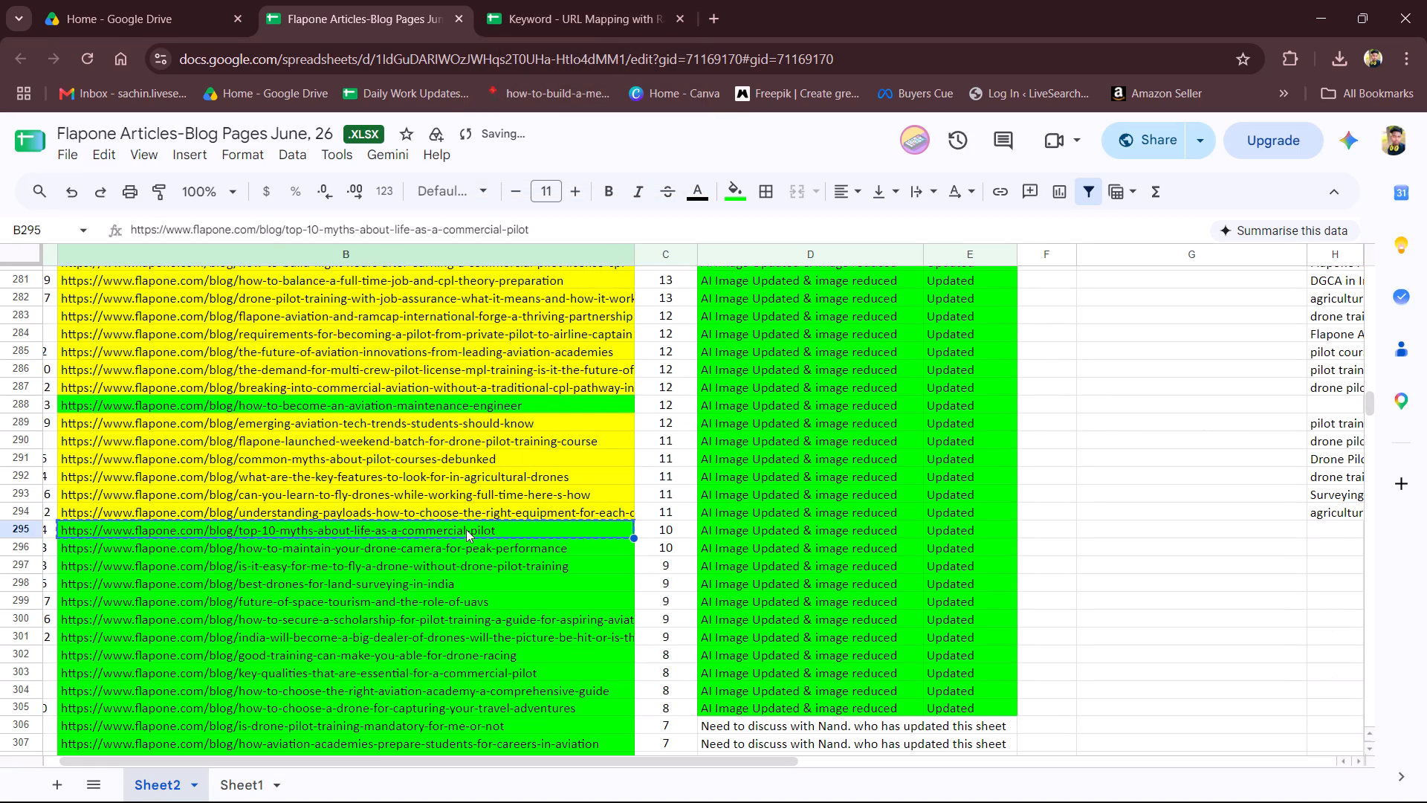
key("alt+Tab")
left_click(395, 62)
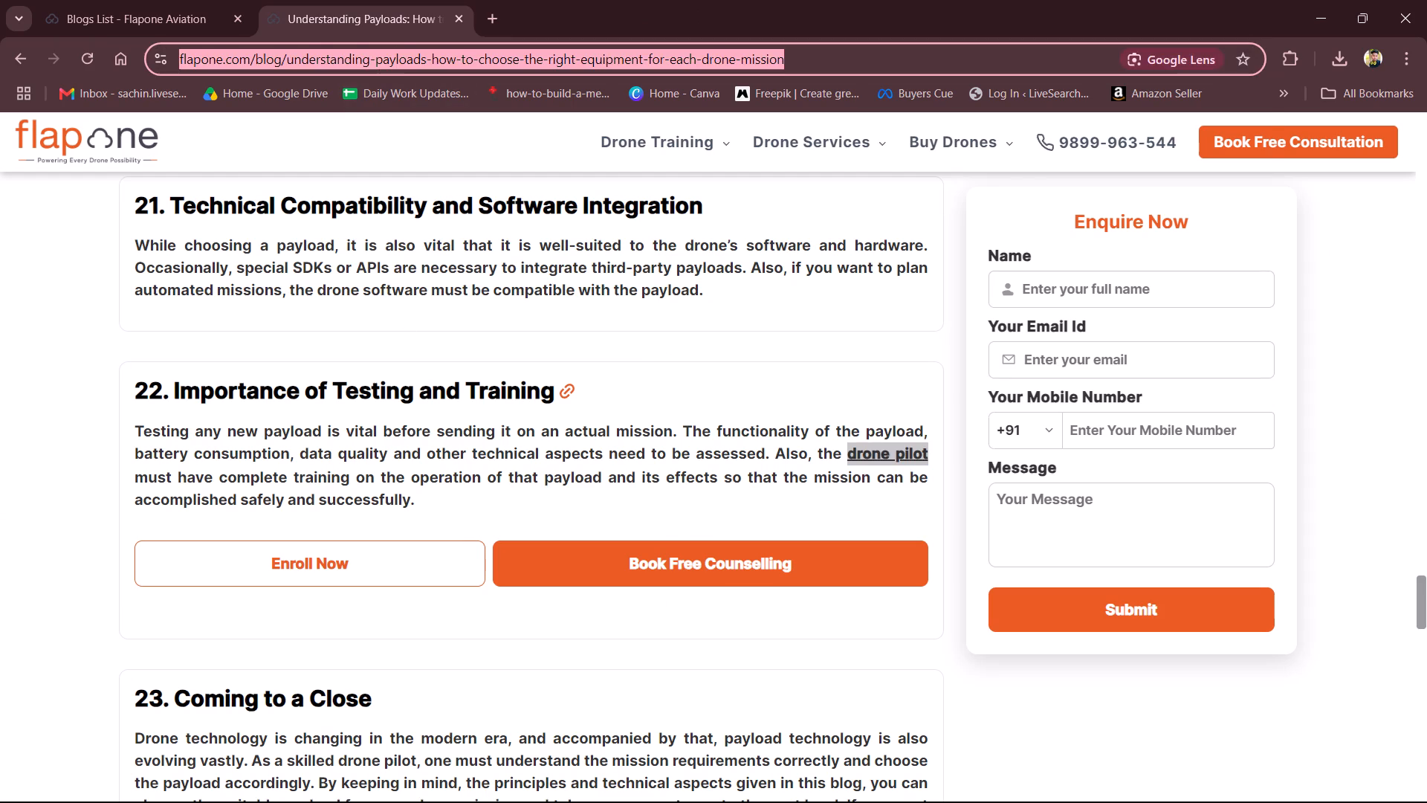
key("ctrl+v")
key("Return")
Search the commercial pilot myths blog for "drone" and look through its sections for existing links and linkable keywords.
key("ctrl+f")
scroll(494, 500, "down", 7)
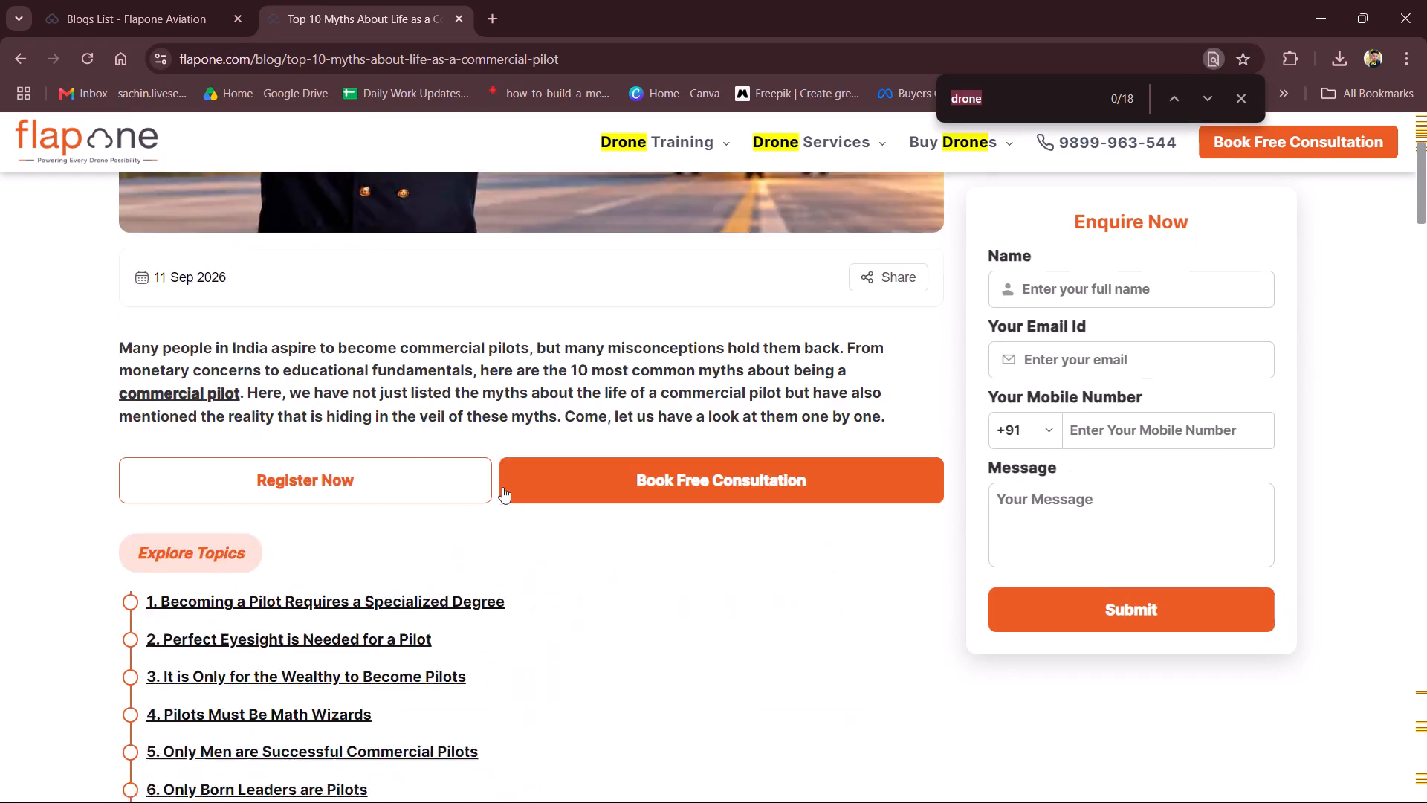
scroll(502, 487, "down", 4)
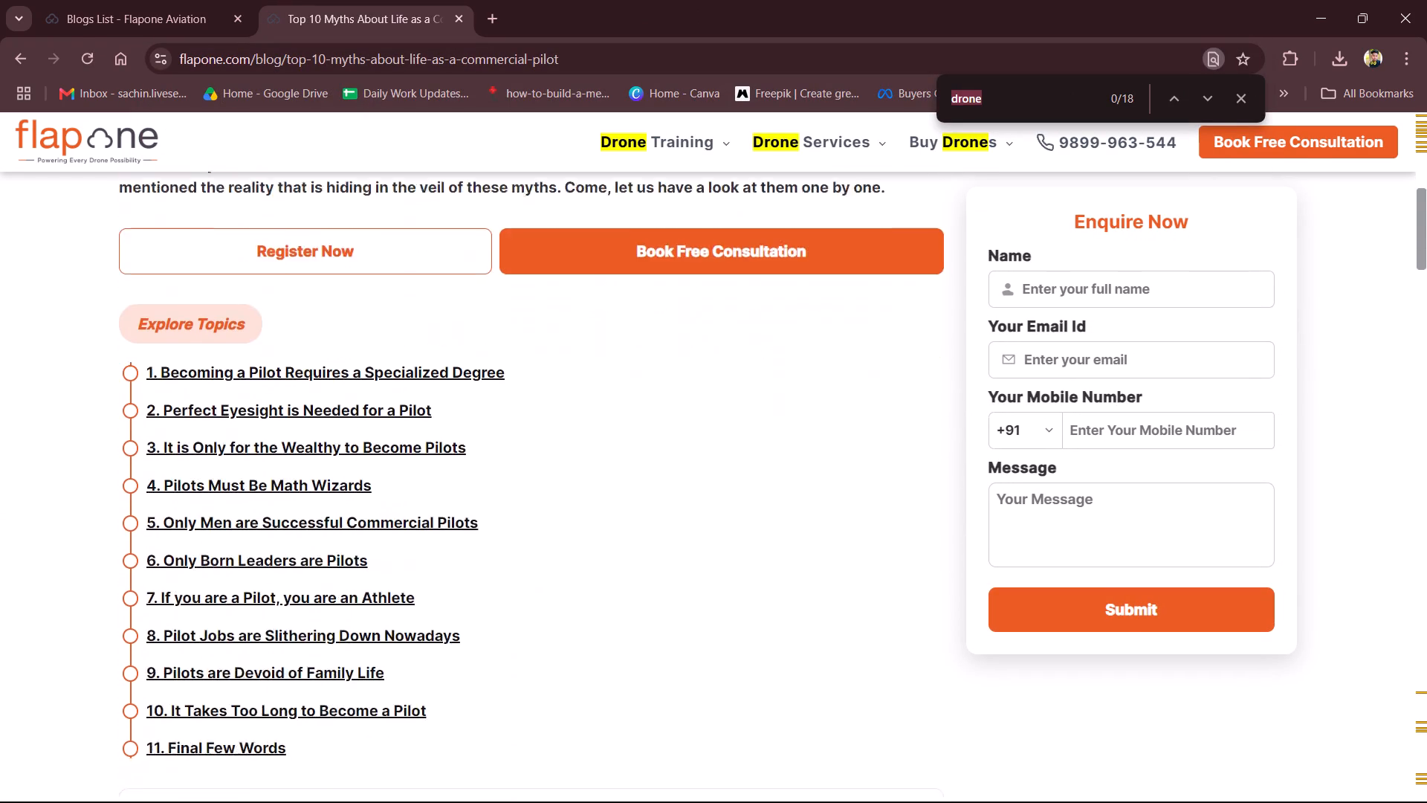
scroll(510, 475, "down", 1)
scroll(510, 475, "up", 11)
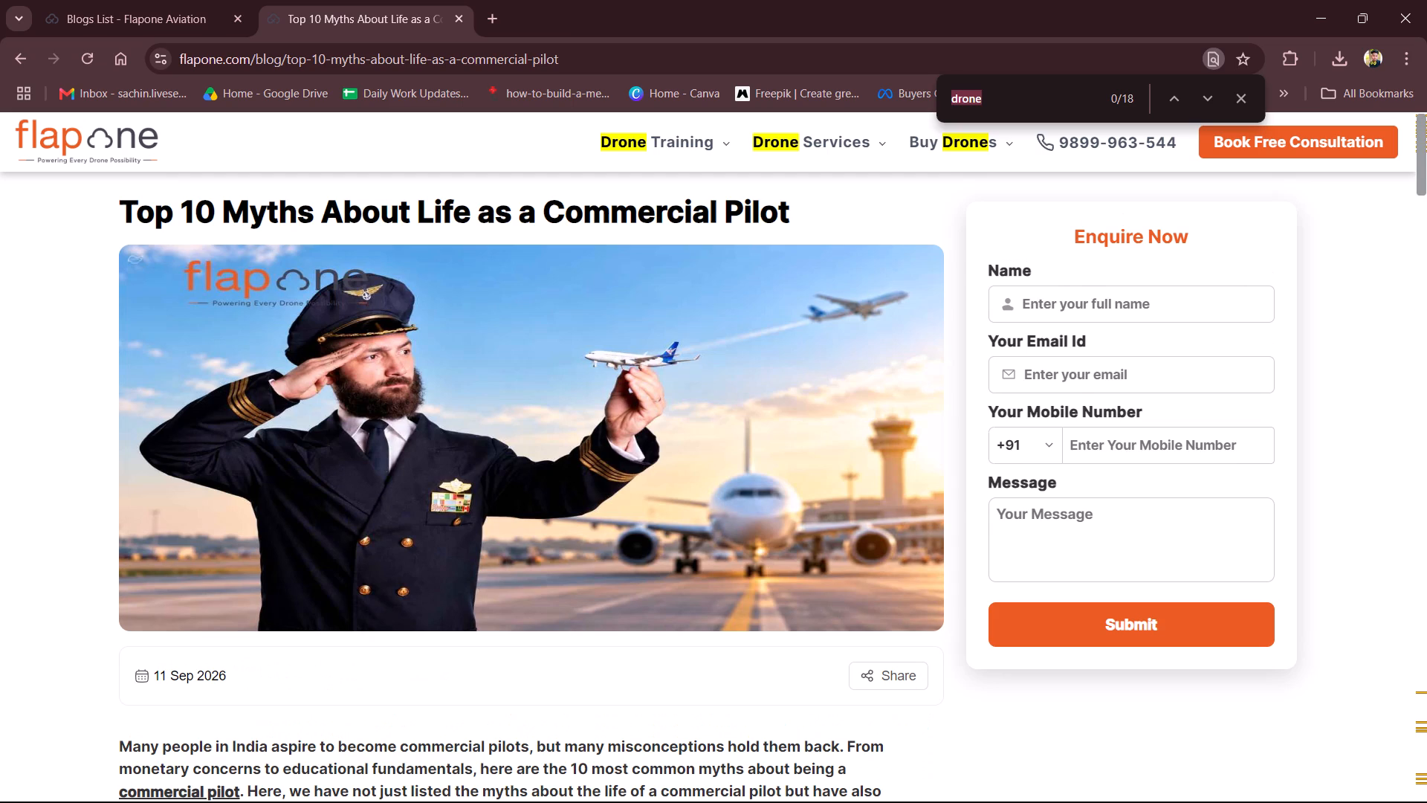
scroll(510, 475, "down", 9)
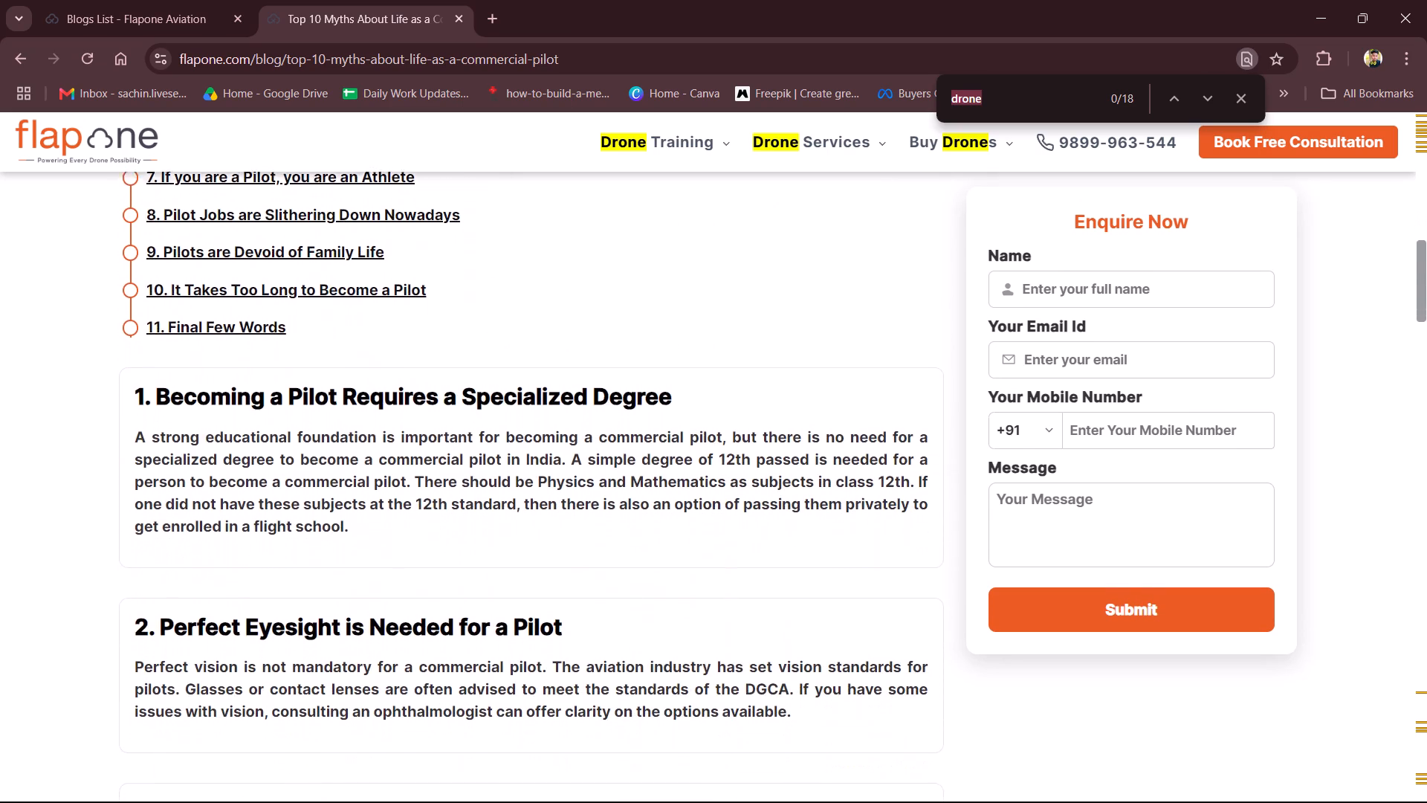
scroll(510, 475, "down", 11)
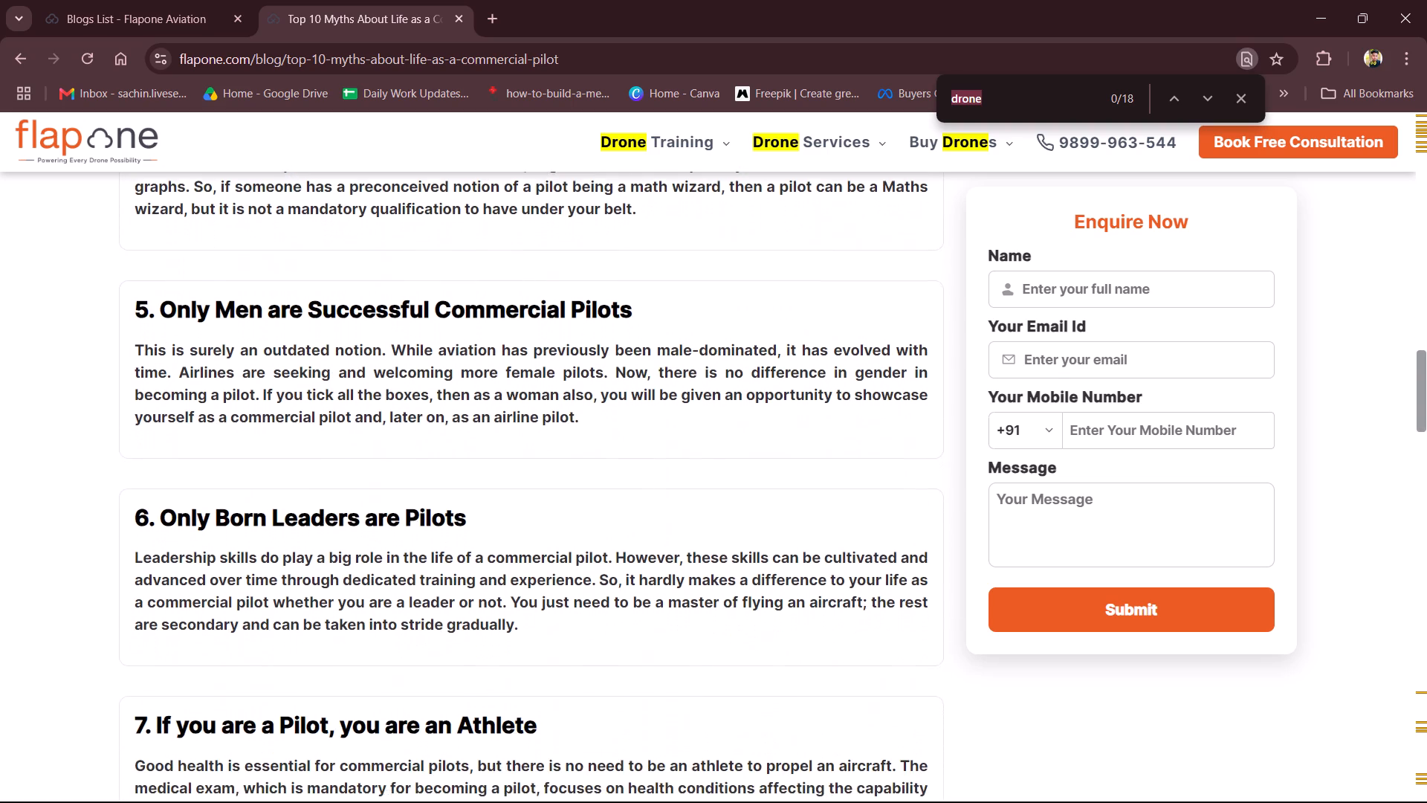
scroll(510, 475, "down", 11)
scroll(510, 475, "left", 1)
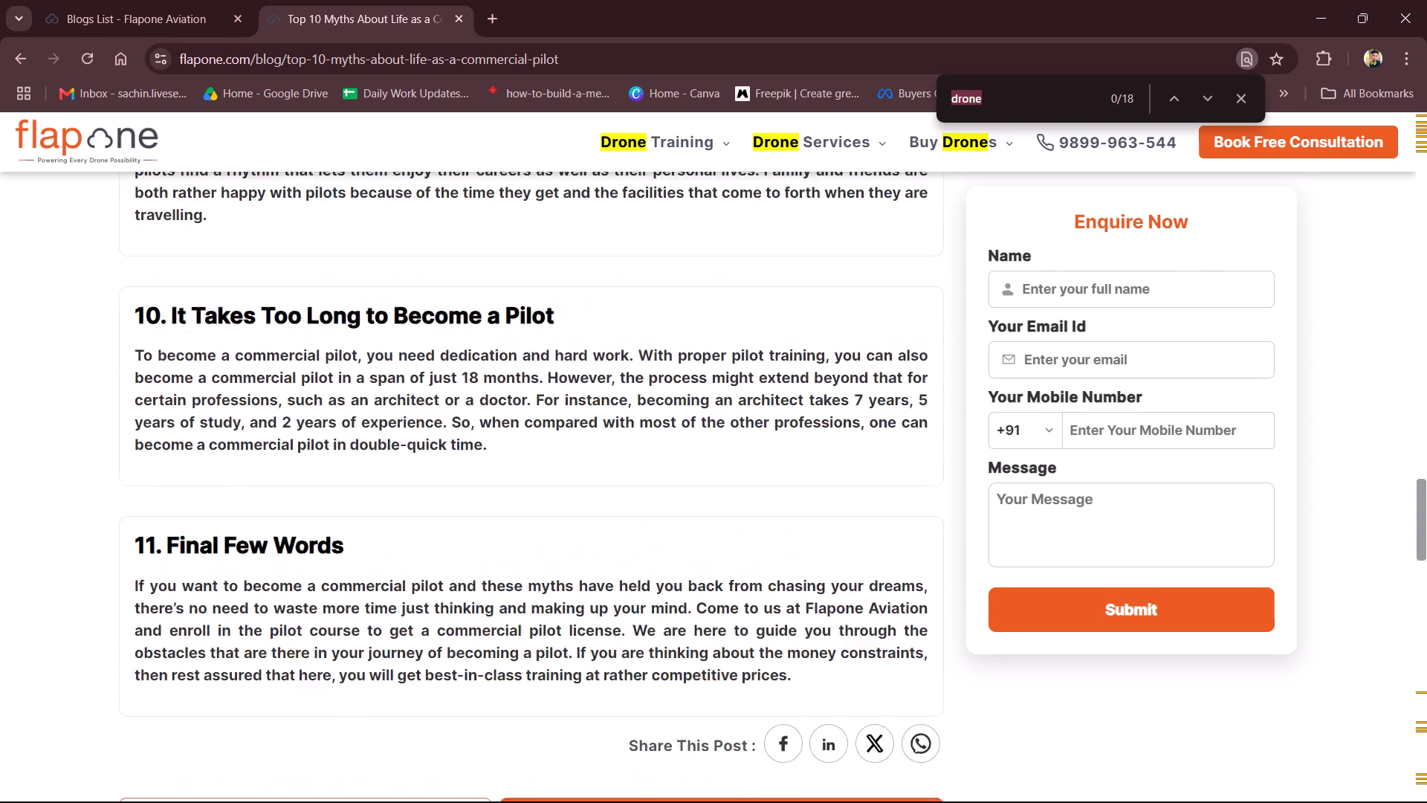
scroll(510, 475, "left", 2)
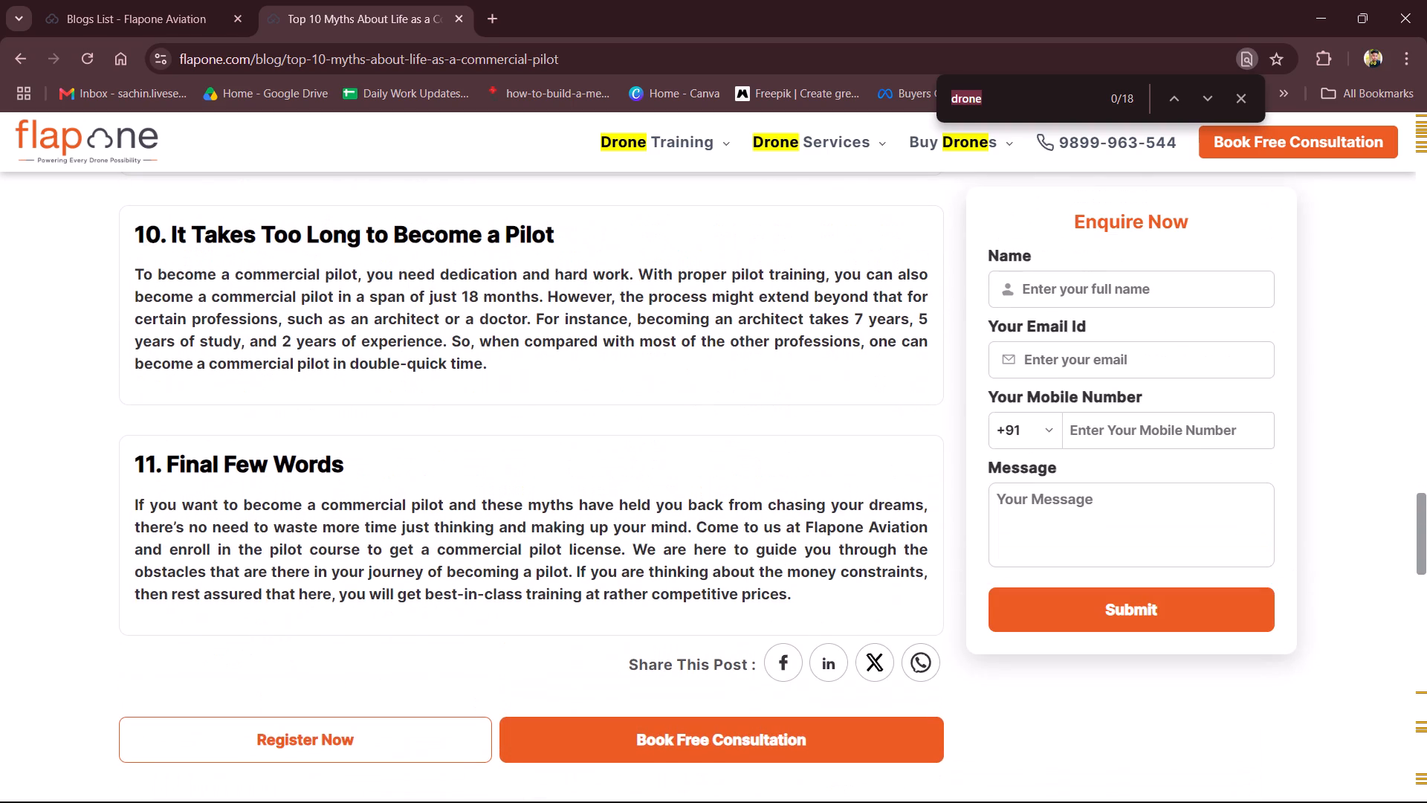
scroll(510, 475, "left", 1)
Search the commercial pilot myths blog for "pilot", examine the matches in its sections, and return to the articles sheet.
type("pila")
key("BackSpace")
type("ot")
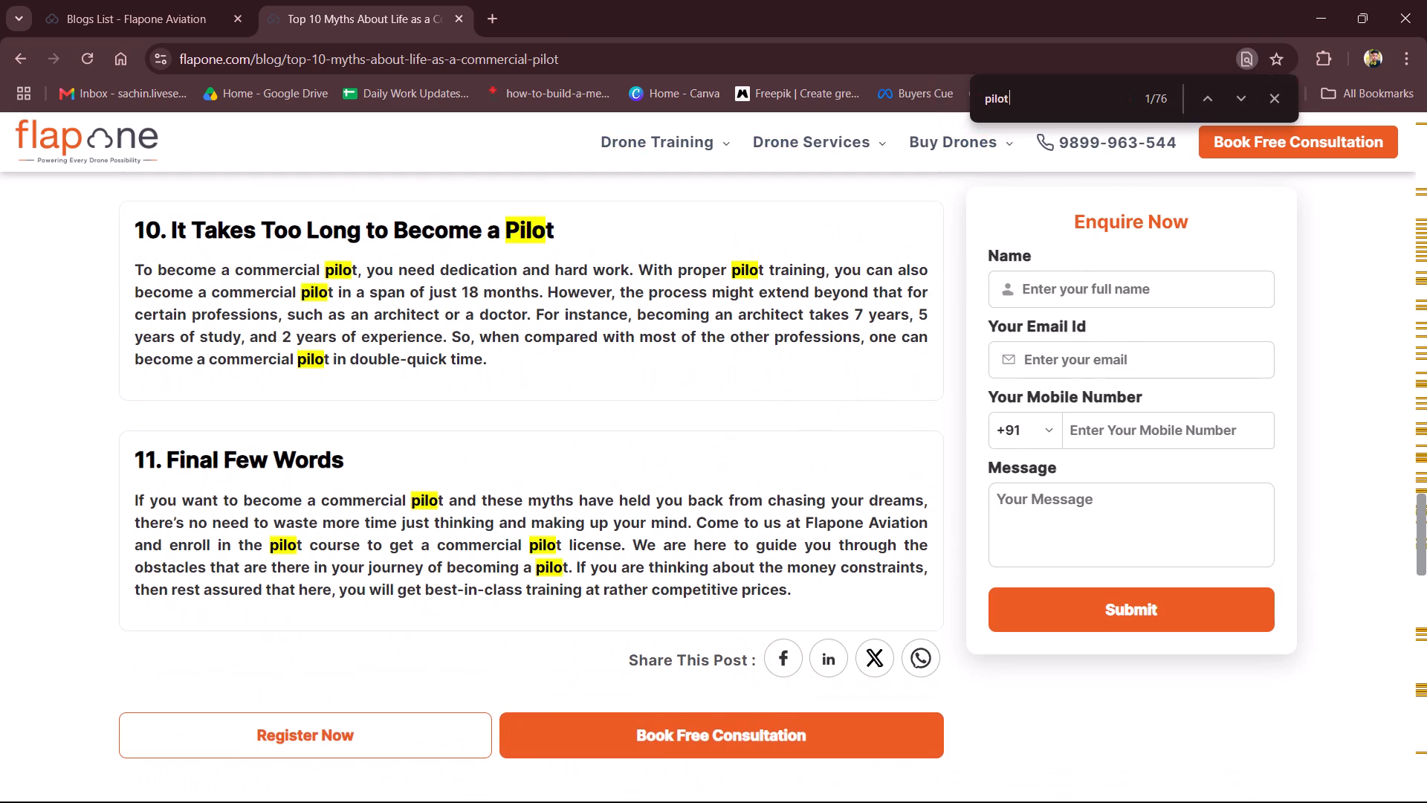
scroll(510, 475, "up", 3)
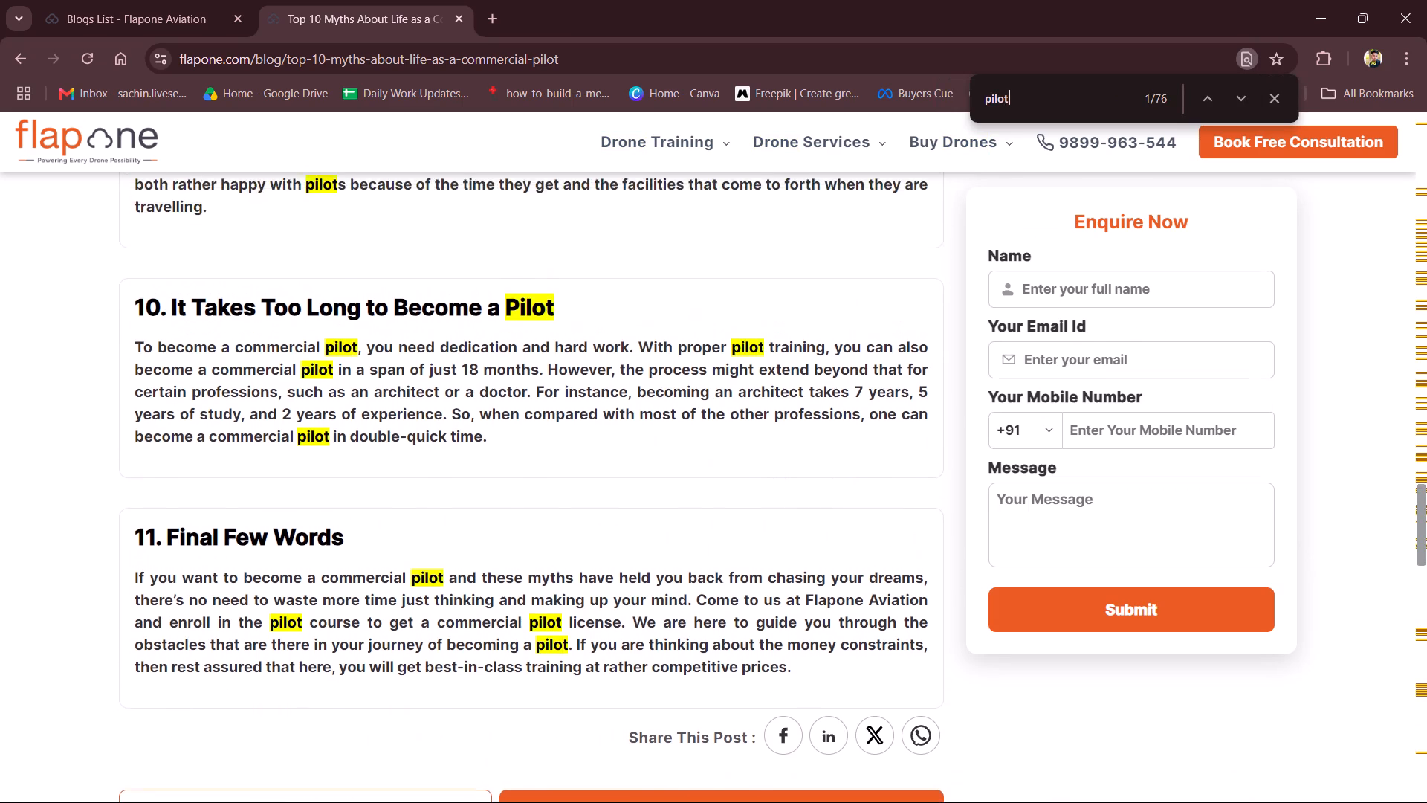
scroll(510, 475, "up", 4)
scroll(510, 475, "down", 1)
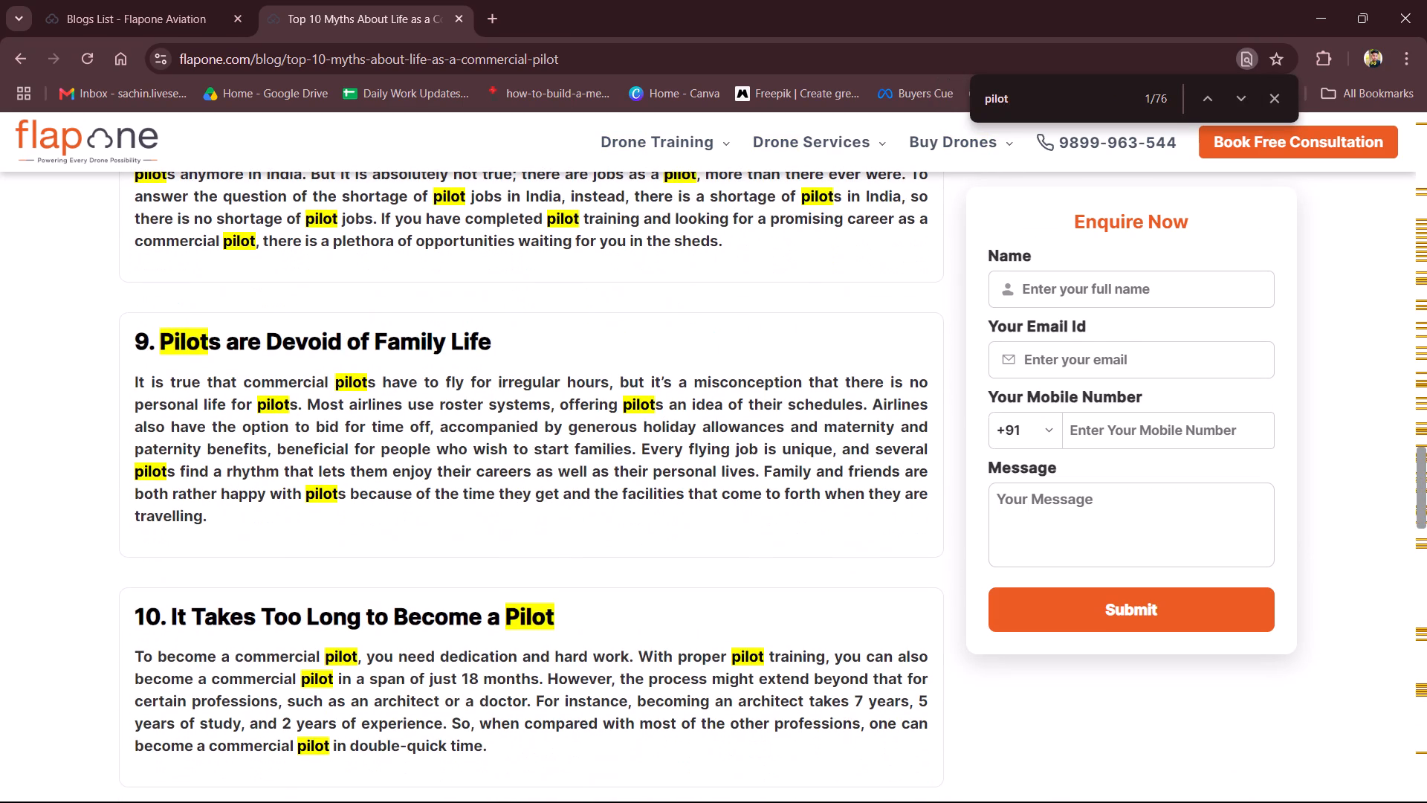
scroll(510, 475, "up", 5)
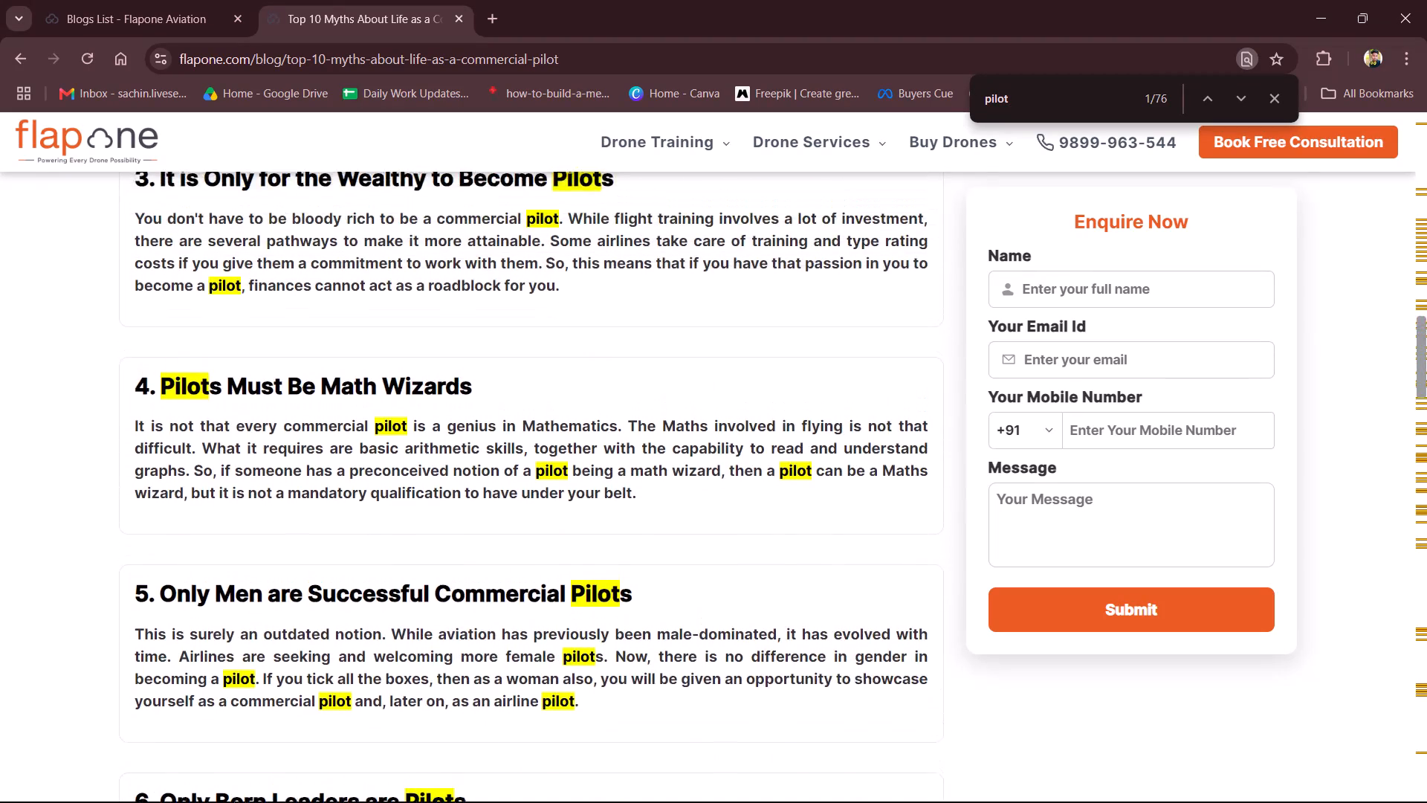
scroll(510, 475, "up", 7)
key("alt+Tab")
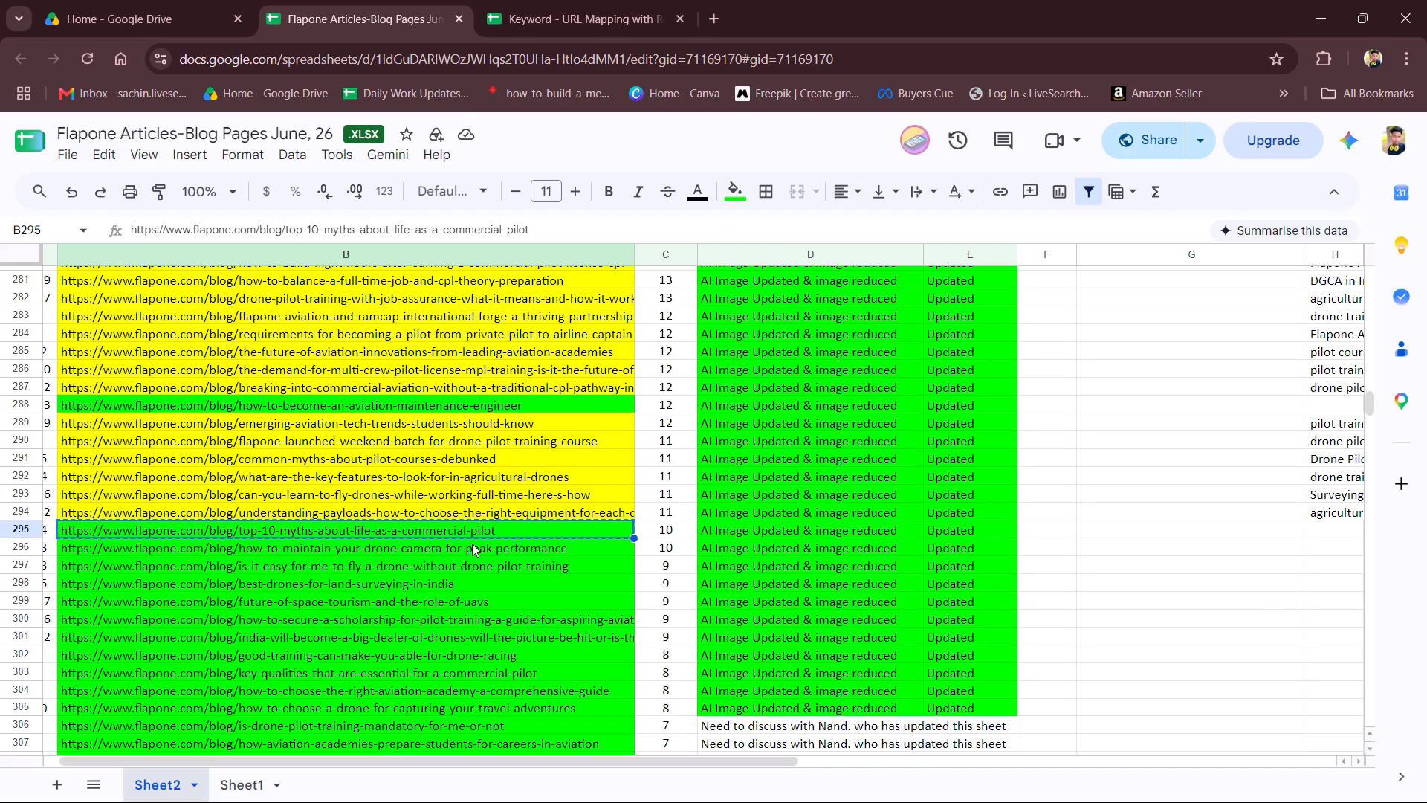
Copy the how-to-maintain-your-drone-camera-for-peak-performance URL from row 296 of the articles sheet and open that blog in the browser.
left_click(472, 544)
key("ctrl+c")
key("alt+Tab")
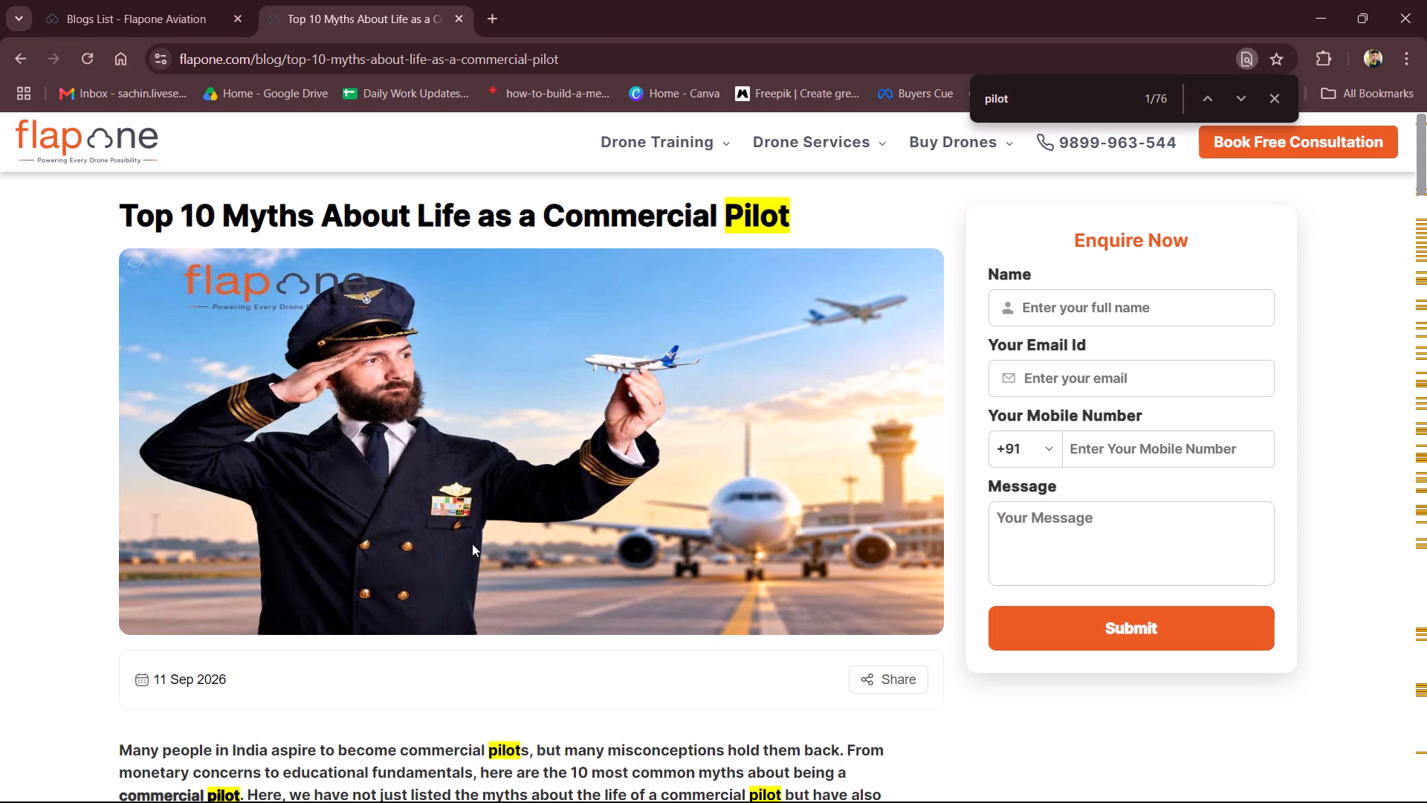
left_click(521, 57)
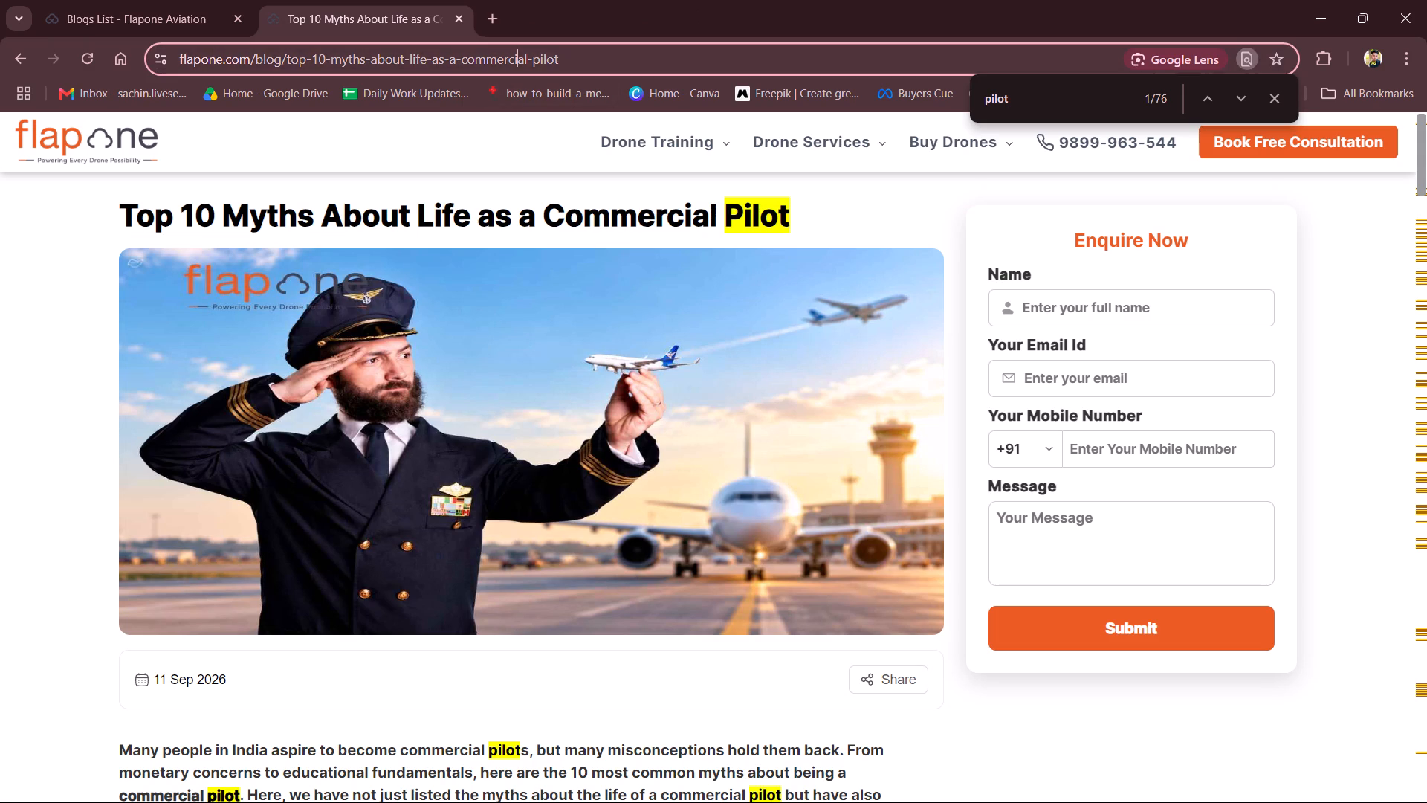
key("ctrl+v")
key("Return")
Search the drone camera maintenance blog for "drone" and check the introduction for existing links and linkable keywords.
key("ctrl+f")
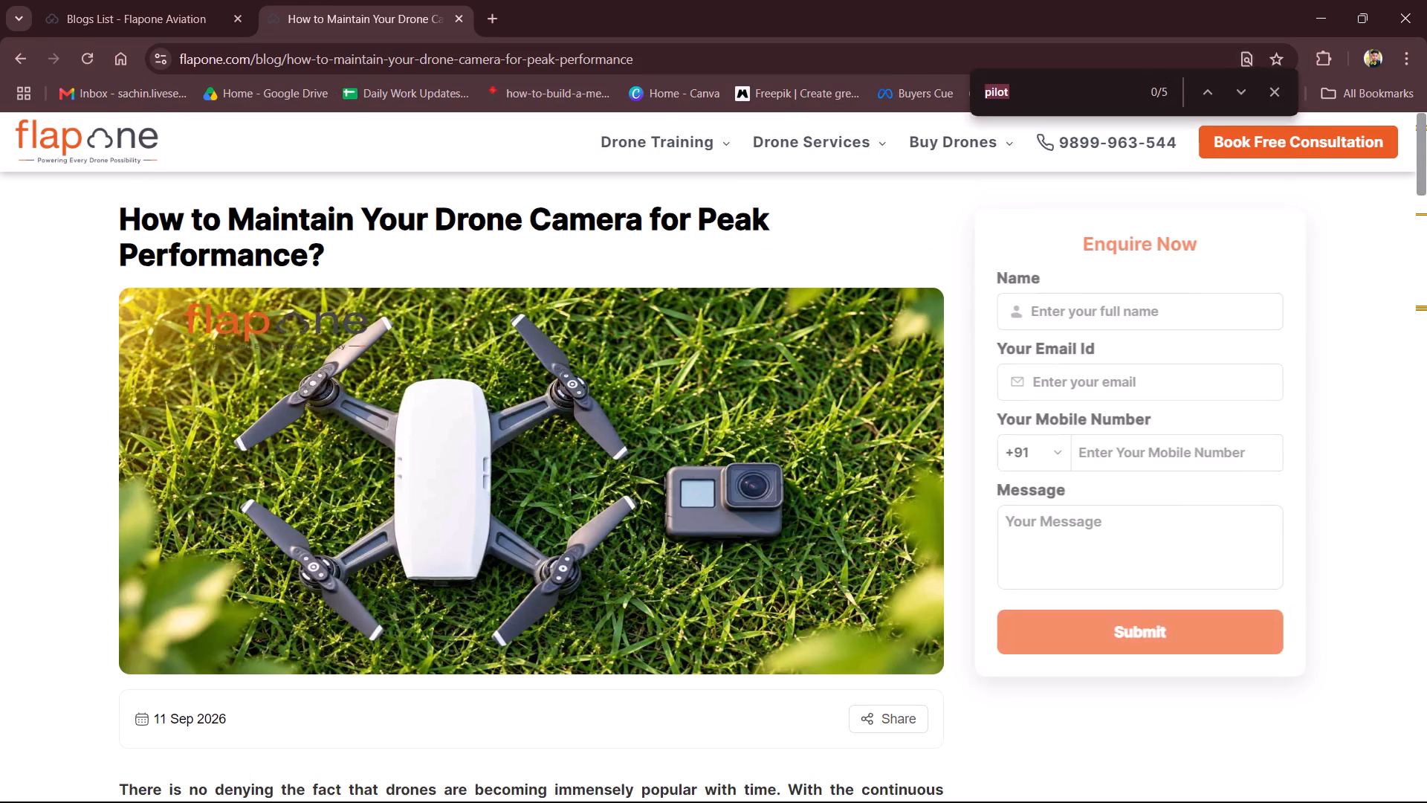
scroll(647, 410, "down", 1)
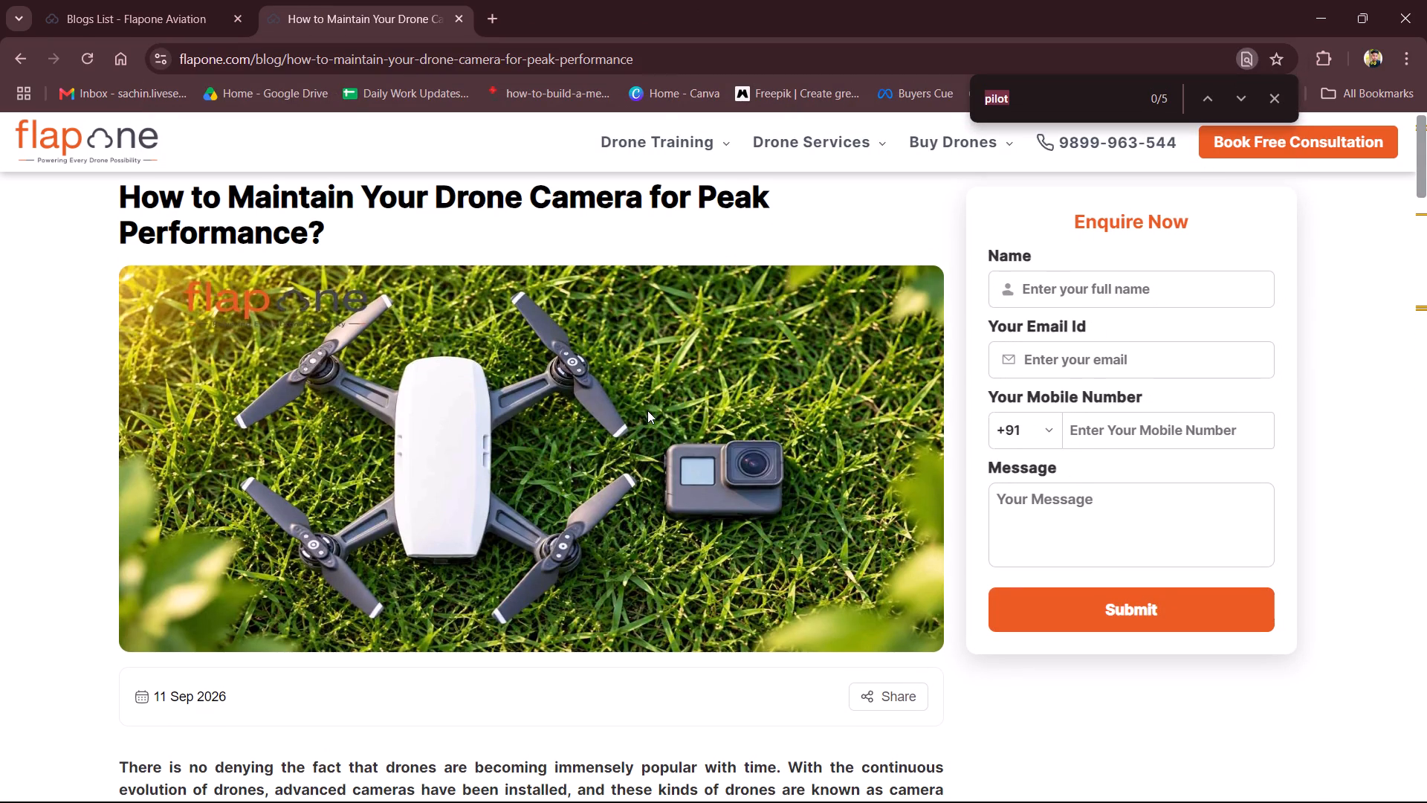
type("drone")
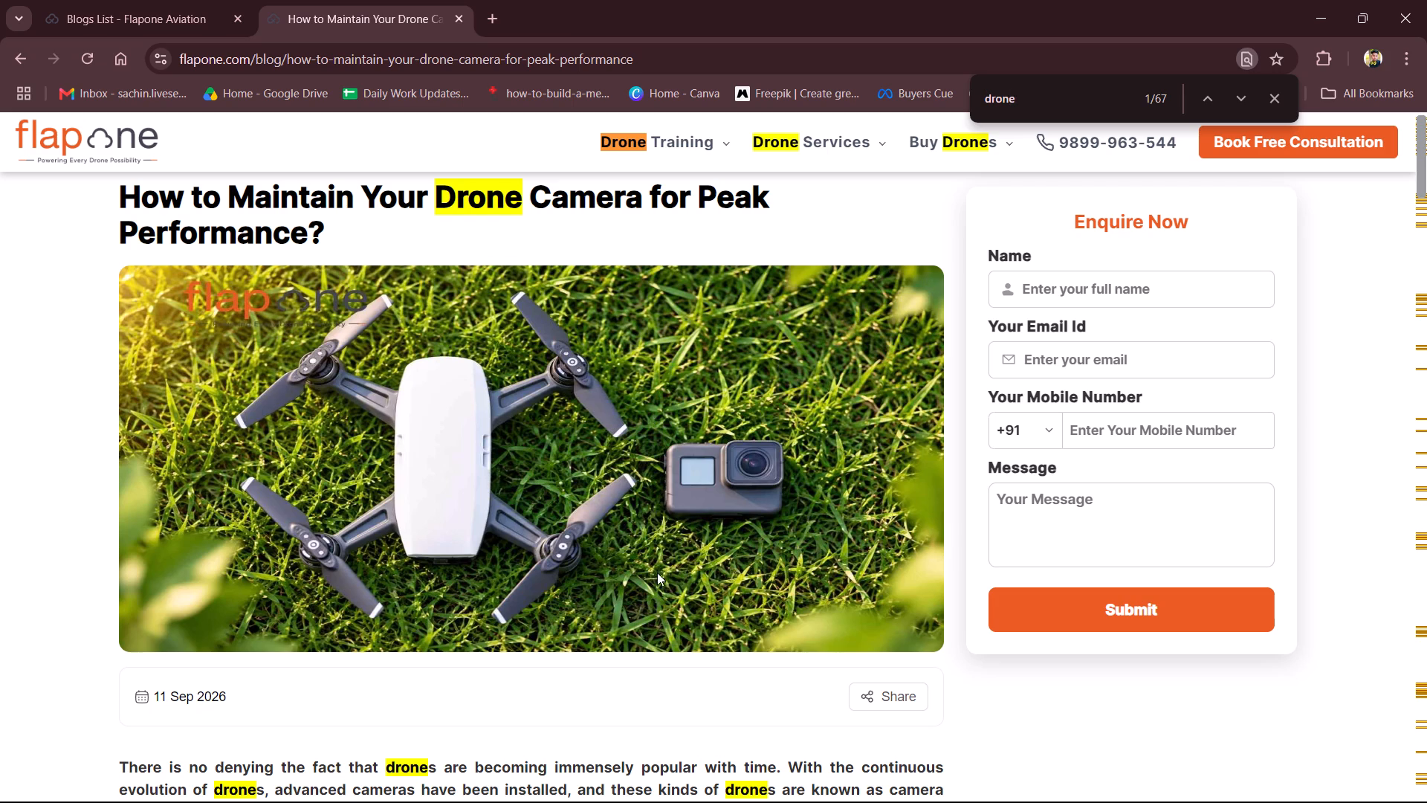
scroll(659, 531, "down", 4)
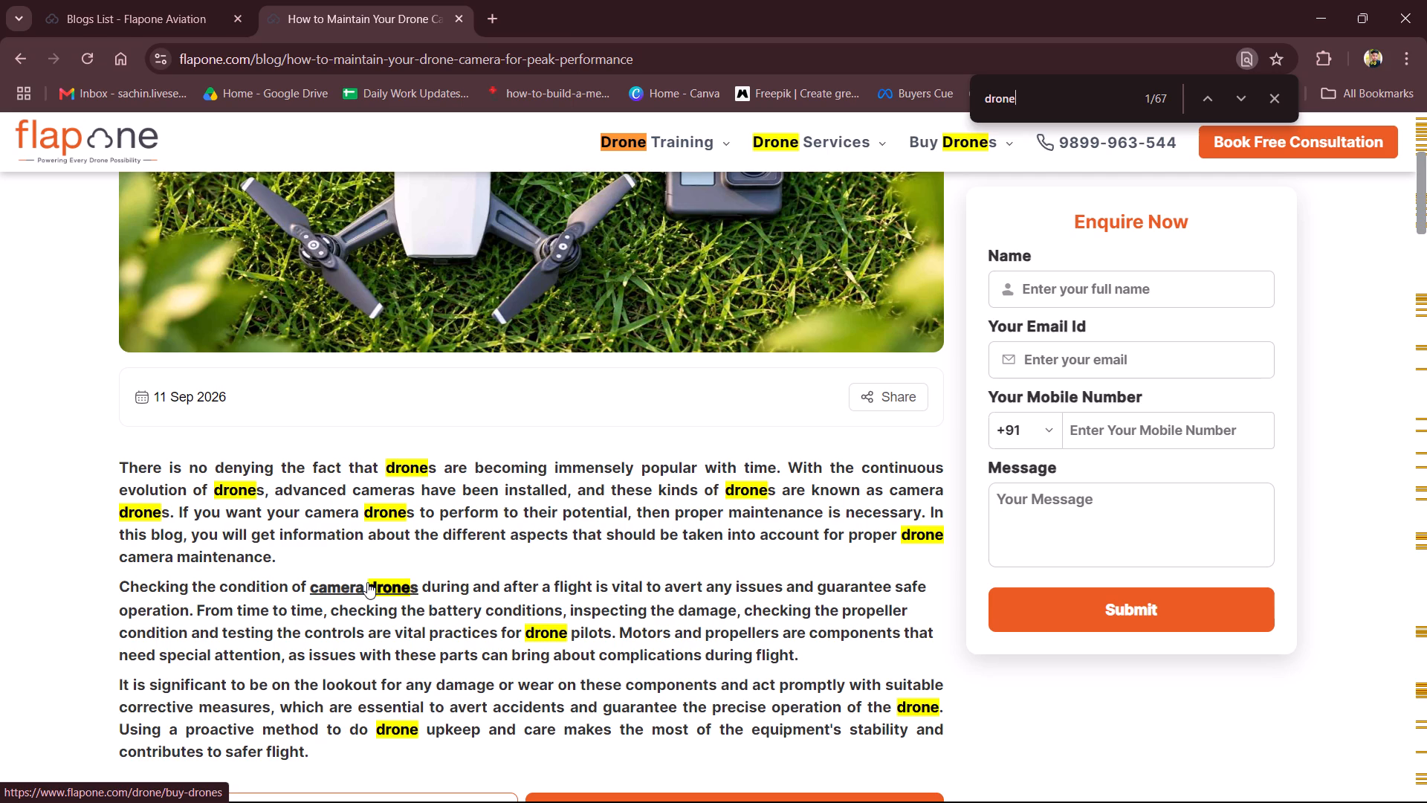
Search the Keyword - URL Mapping sheet for "cam" to check the target page for camera drone keywords.
key("alt+Tab")
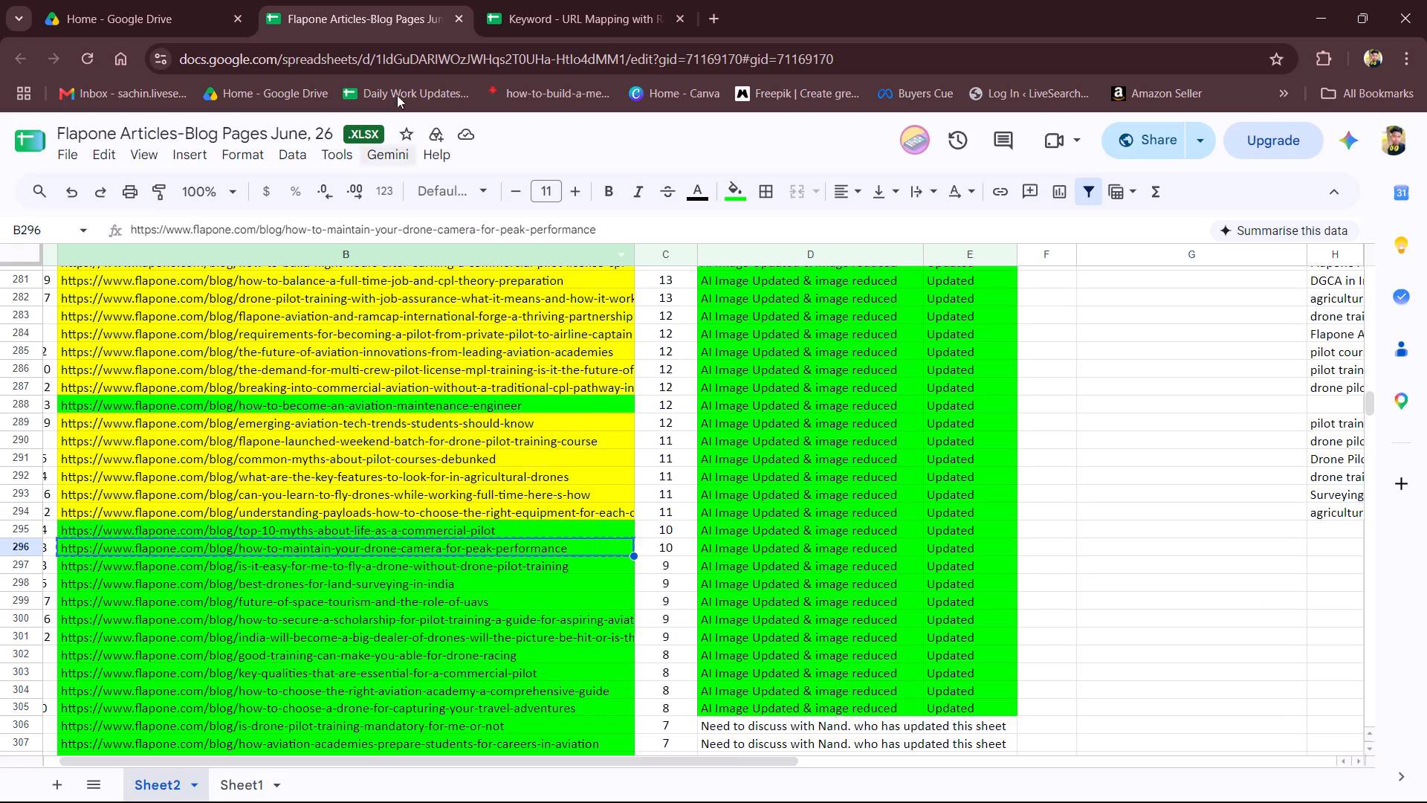
left_click(555, 0)
key("ctrl+f")
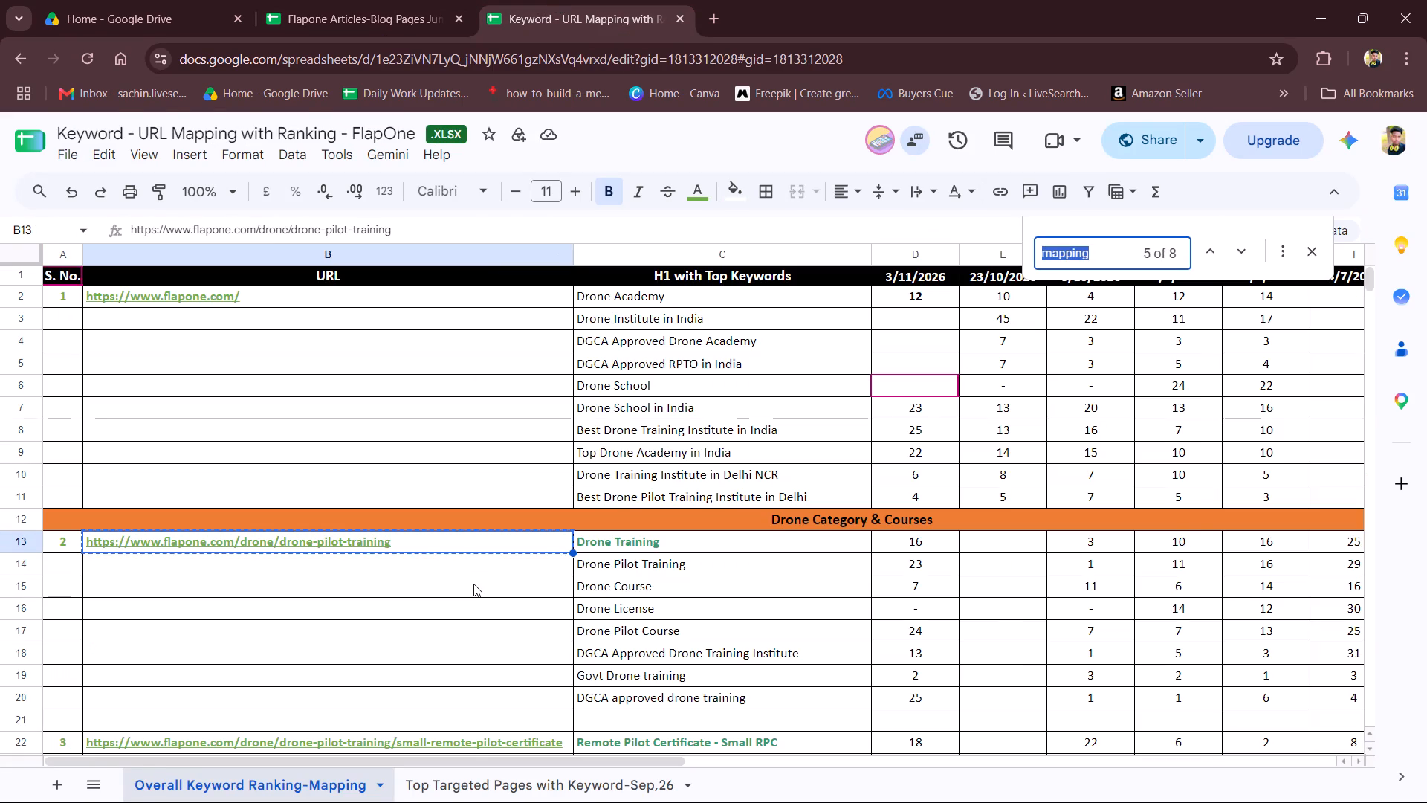
type("ca")
key("m")
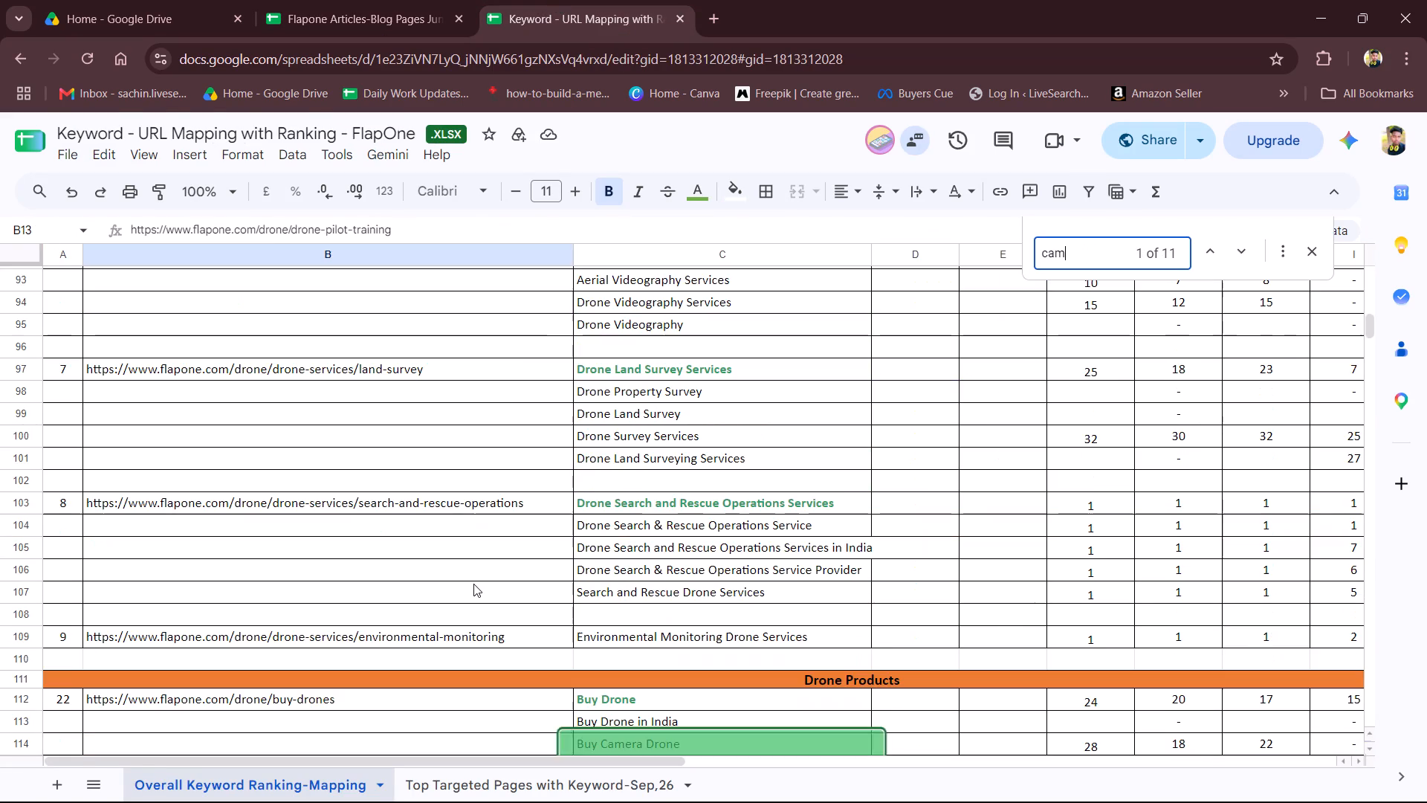
scroll(473, 584, "down", 1)
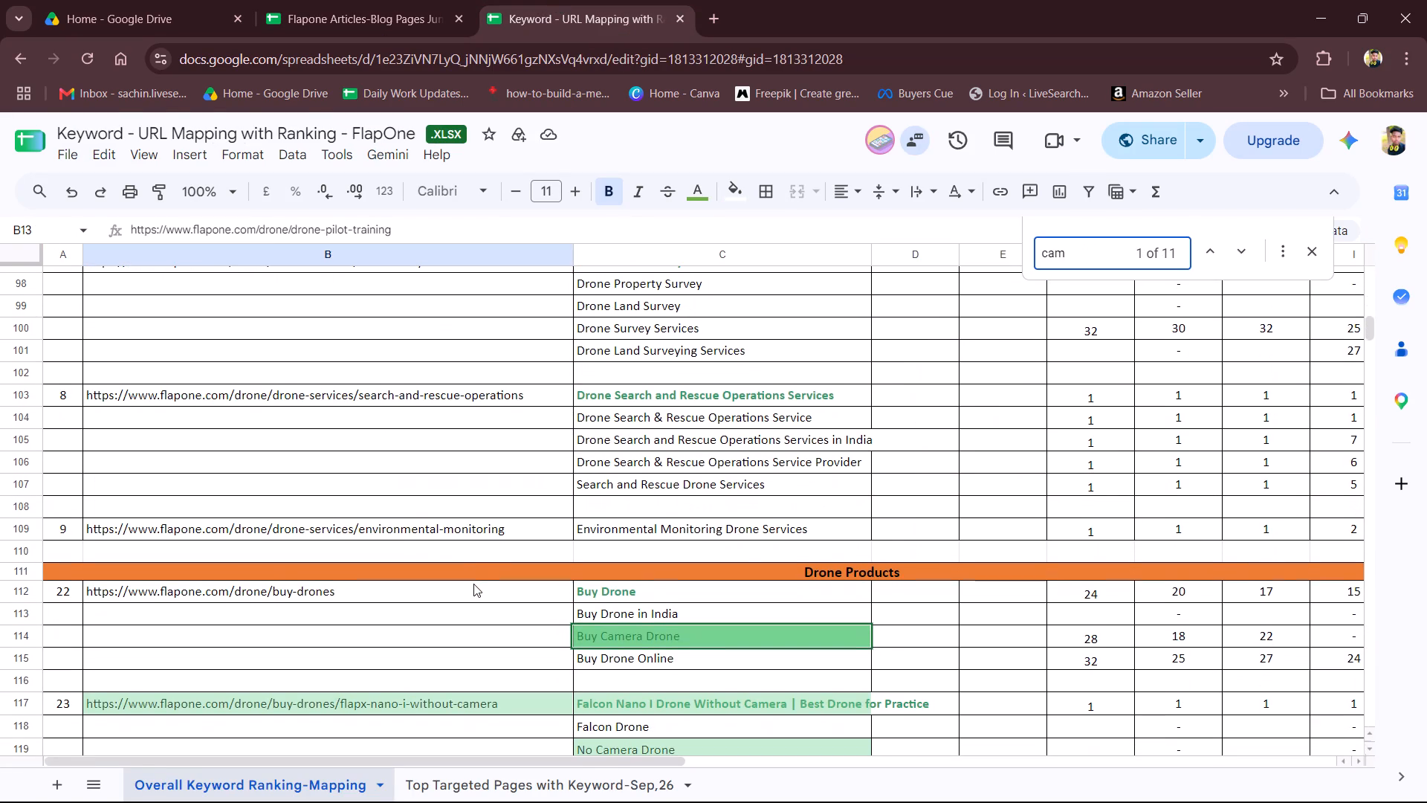
Review the blog's Batteries section for links, and search the Keyword - URL Mapping sheet for "dji".
key("alt+Tab")
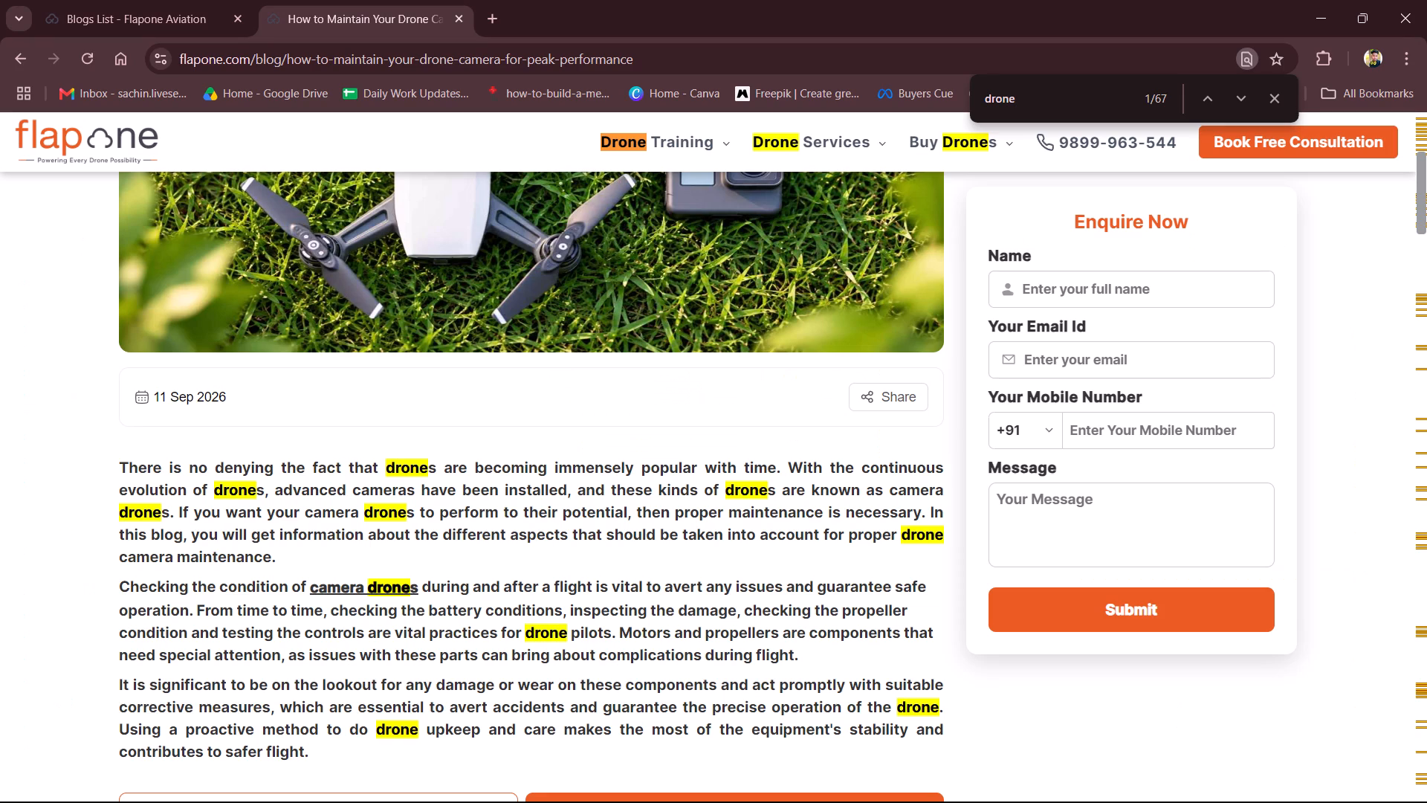
scroll(421, 636, "down", 7)
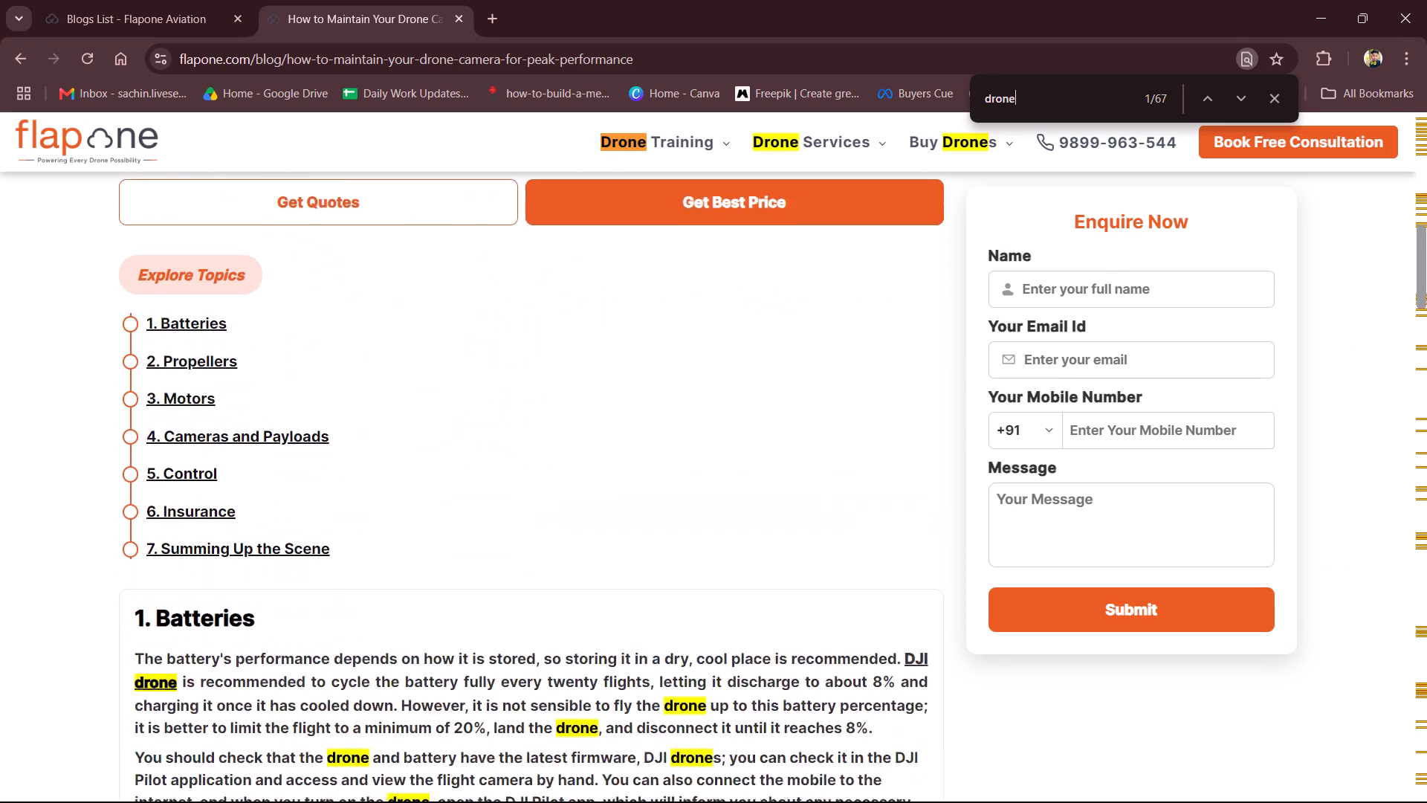
scroll(421, 636, "down", 2)
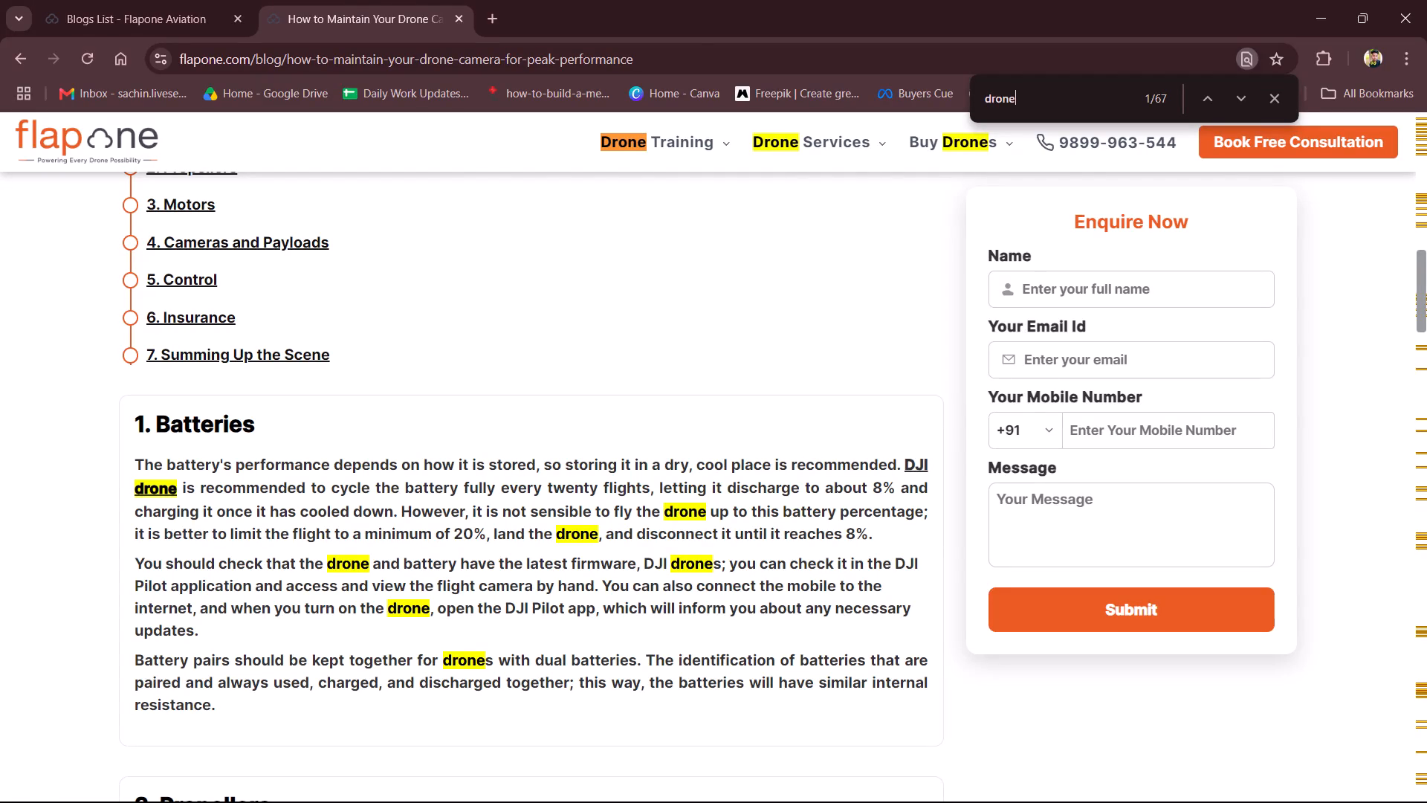
key("alt+Tab")
key("ctrl+f")
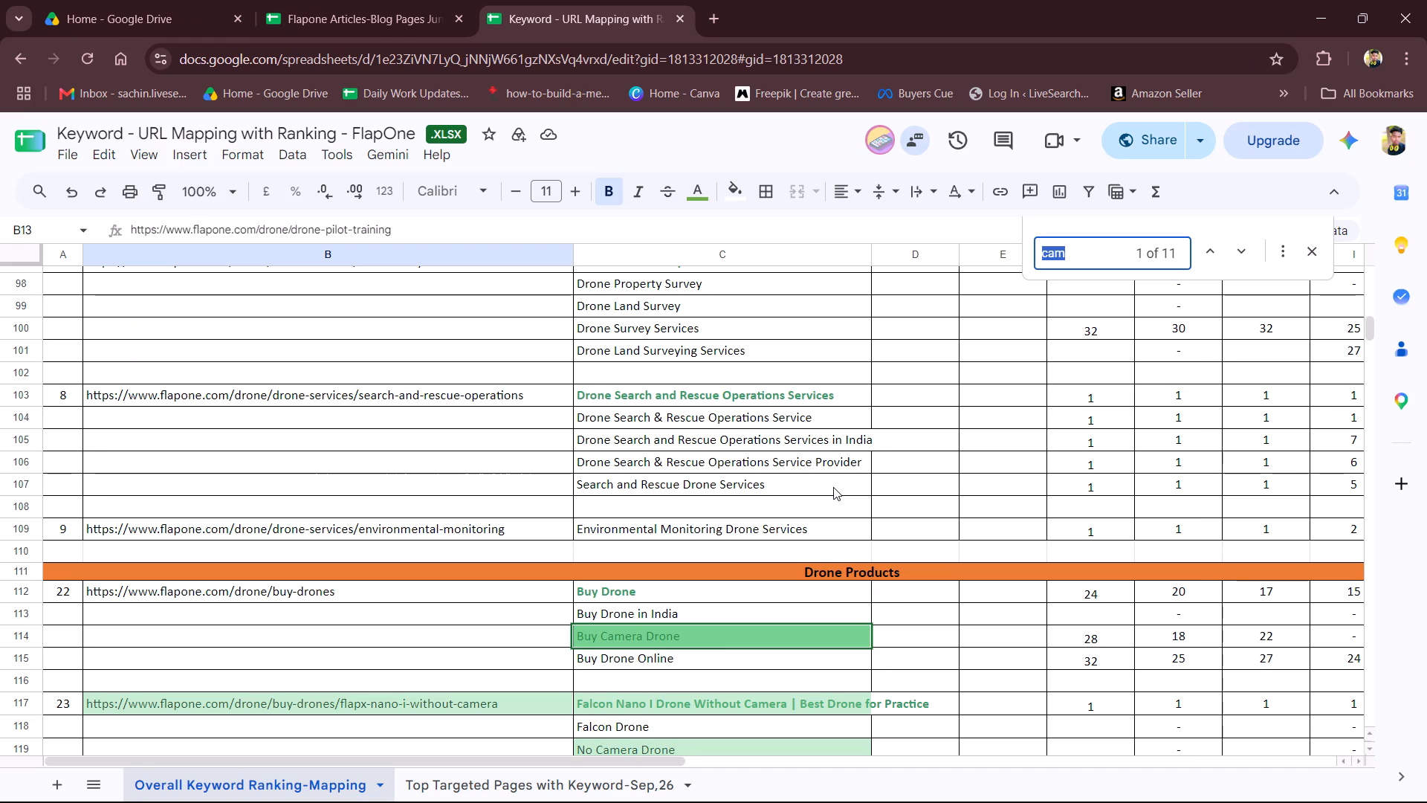
type("dji")
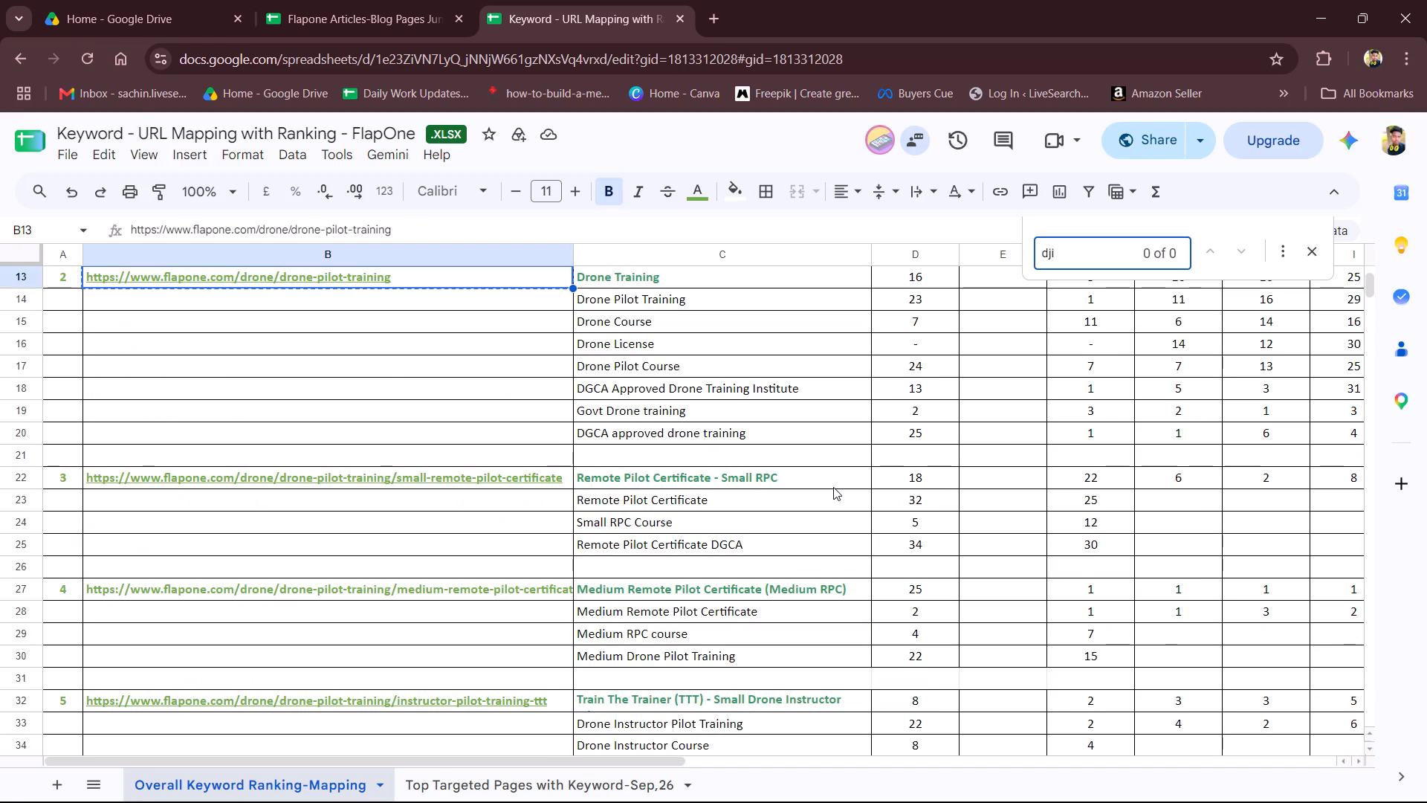
Examine the blog's remaining sections, from Propellers to Summing Up the Scene, for linkable drone keywords, and recheck the introduction.
key("alt+Tab")
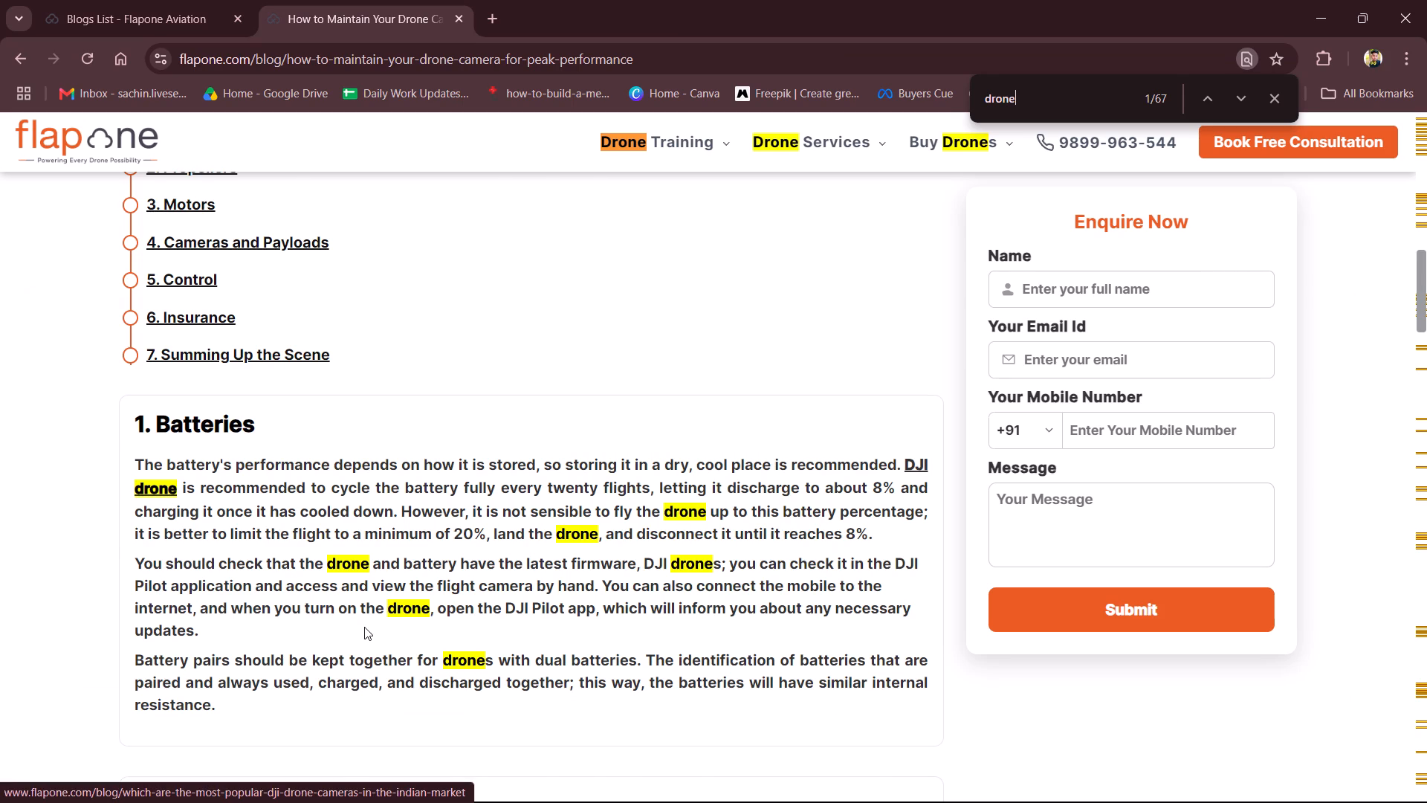
scroll(364, 627, "down", 7)
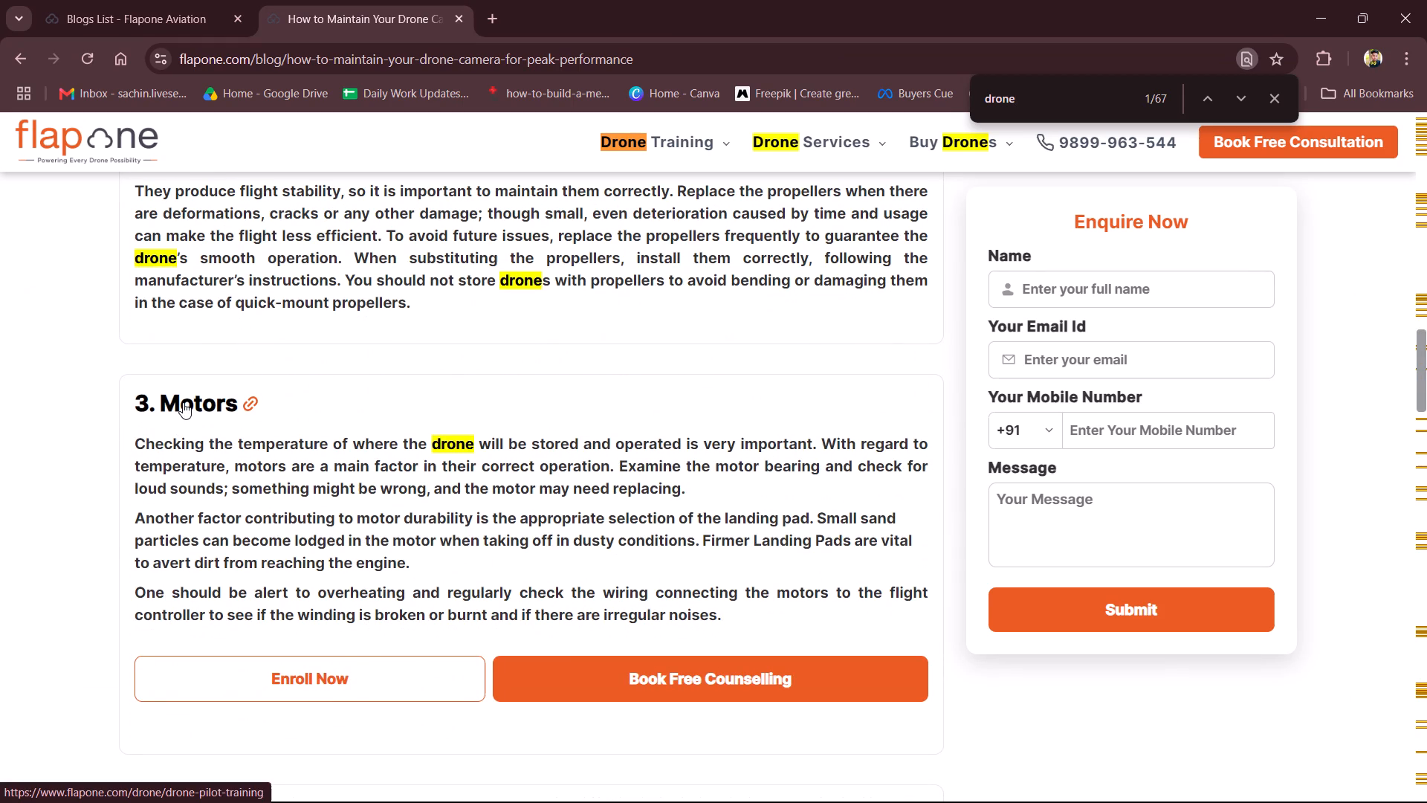
scroll(183, 402, "down", 4)
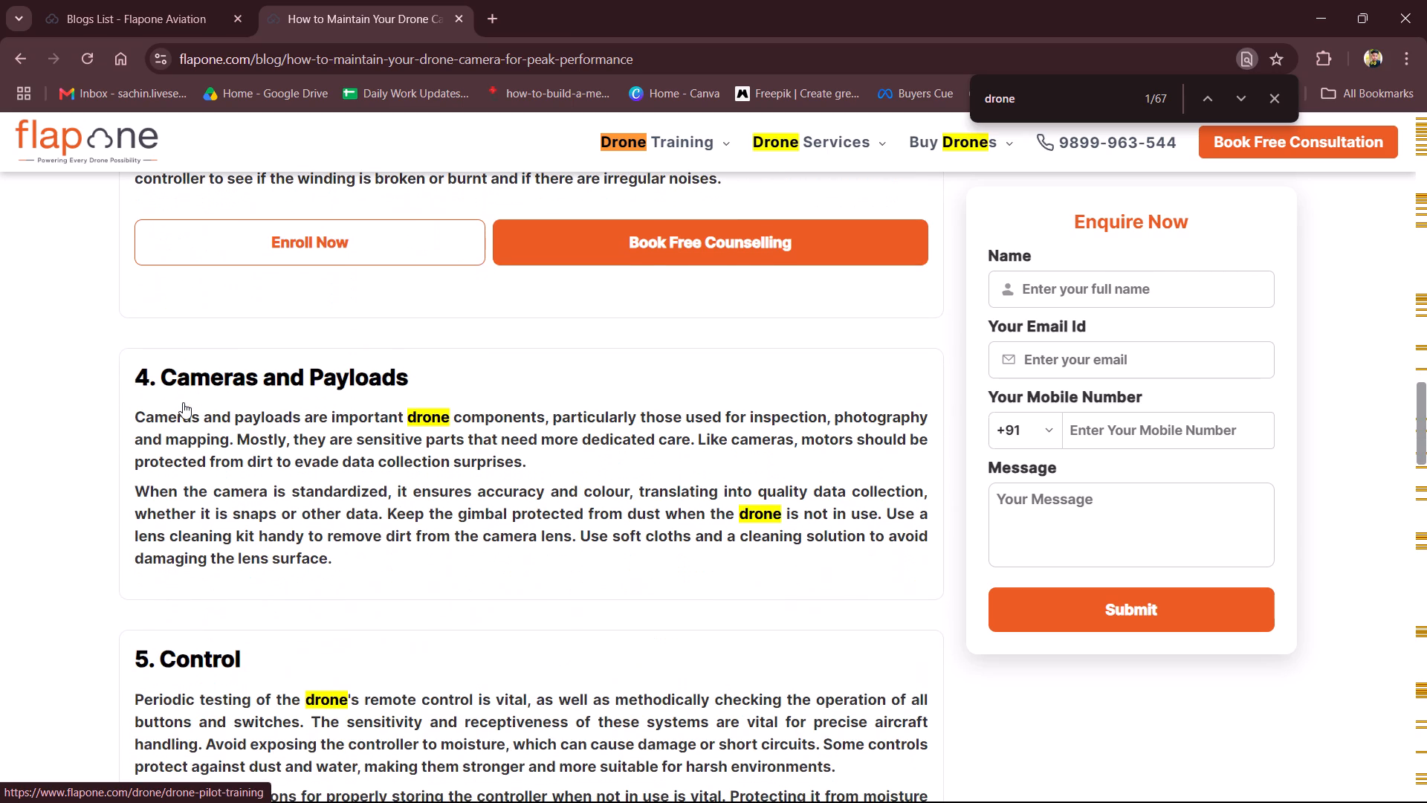
scroll(183, 402, "down", 4)
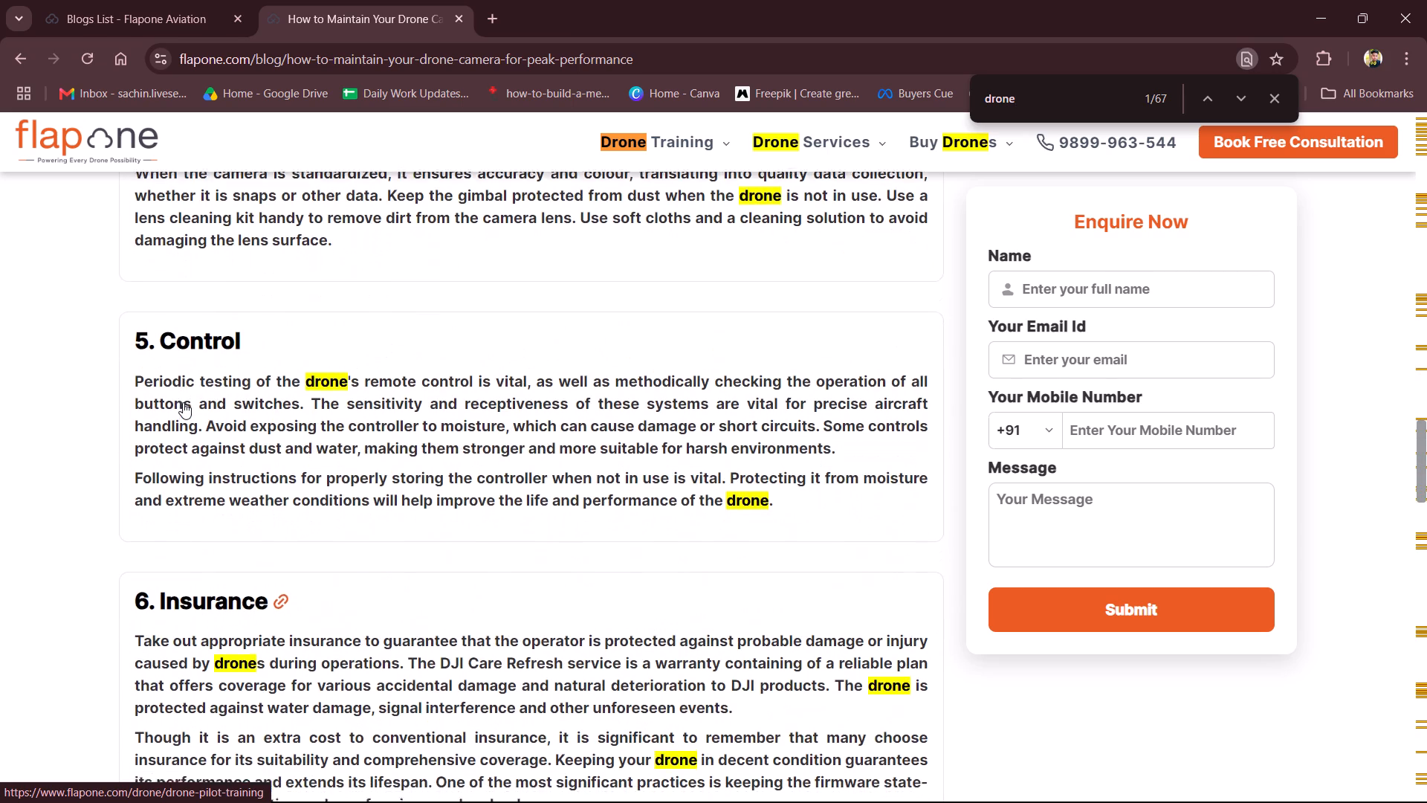
scroll(183, 402, "down", 9)
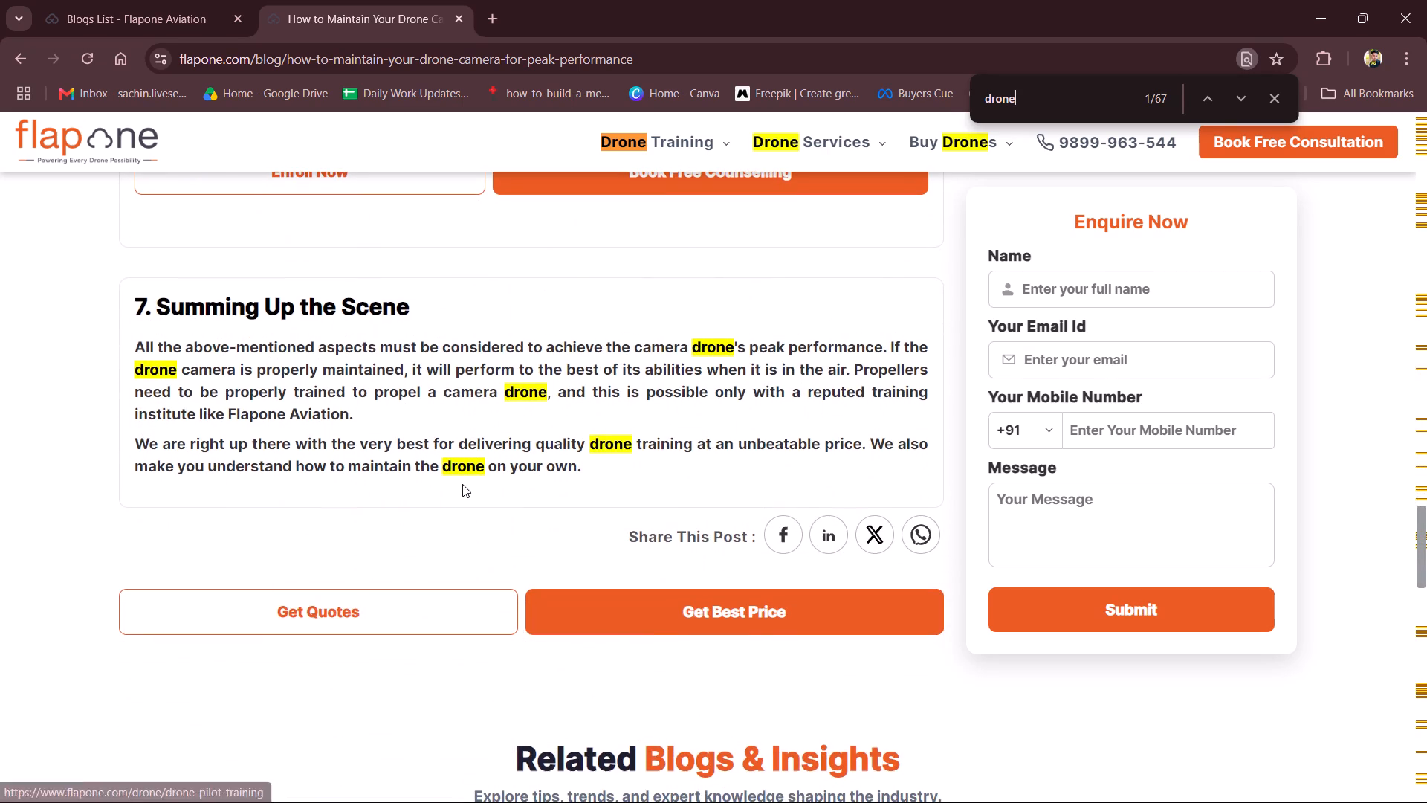
scroll(462, 484, "down", 3)
scroll(462, 484, "up", 16)
scroll(462, 484, "down", 1)
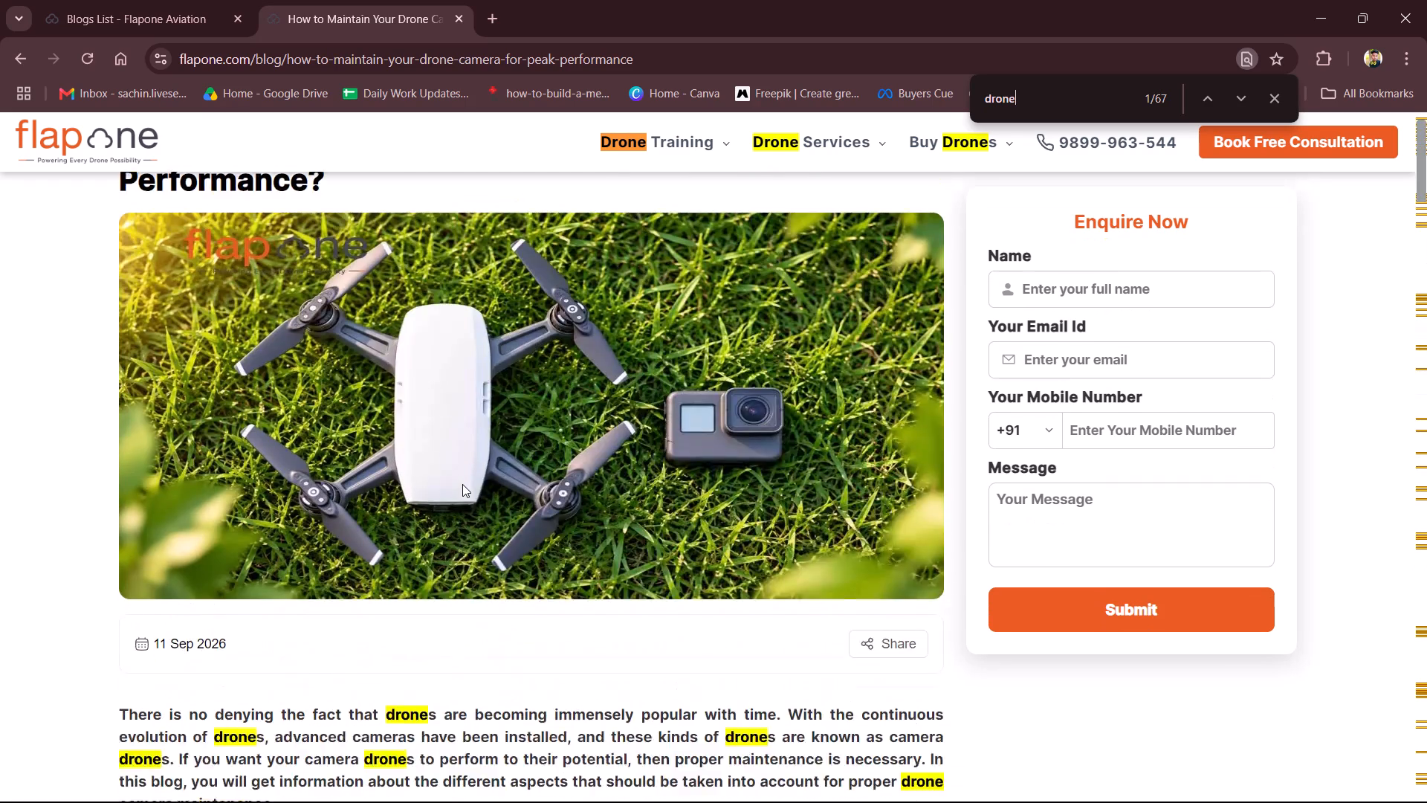
scroll(462, 484, "down", 2)
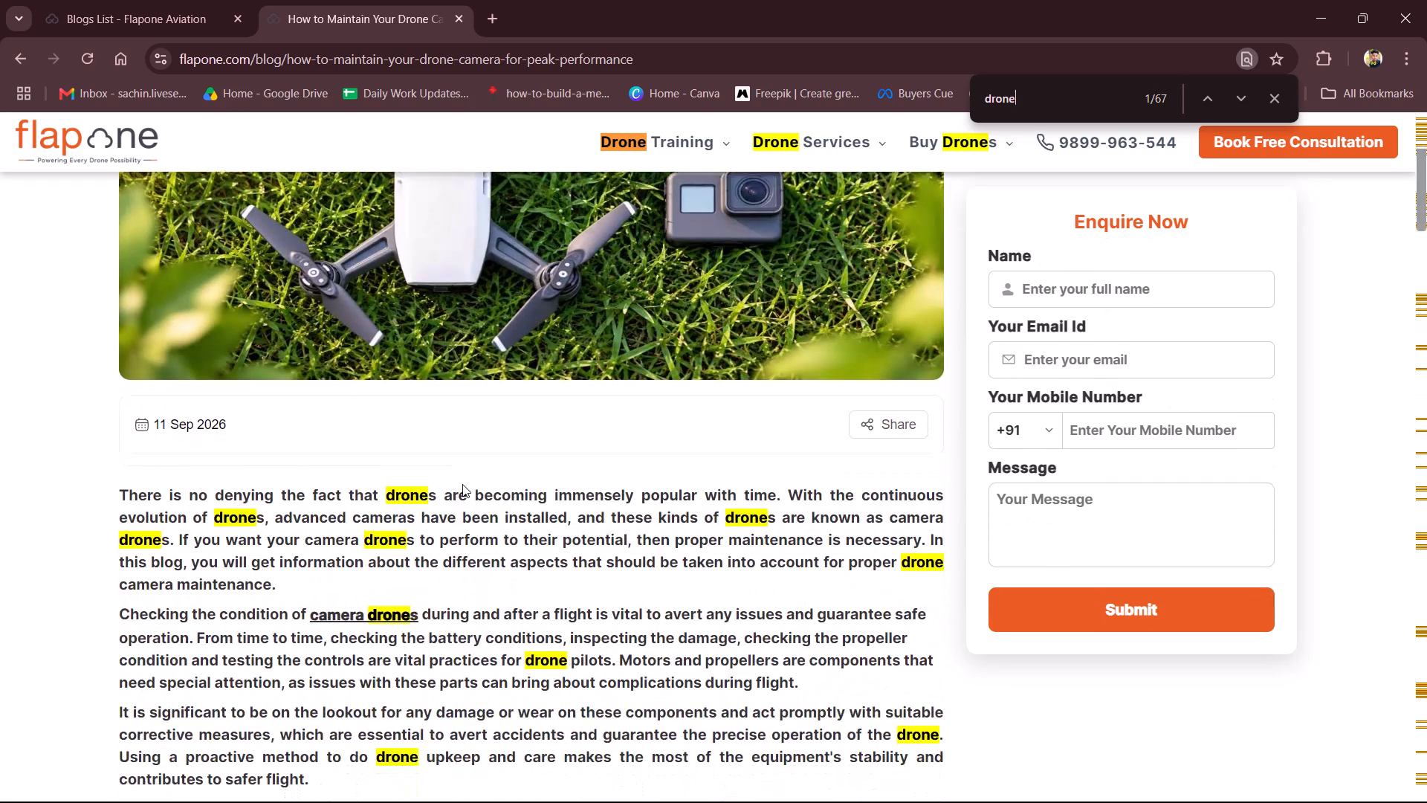
Filter the Manage Content list by the copied blog URL and open the drone camera maintenance blog for editing.
left_click(156, 0)
left_click(843, 320)
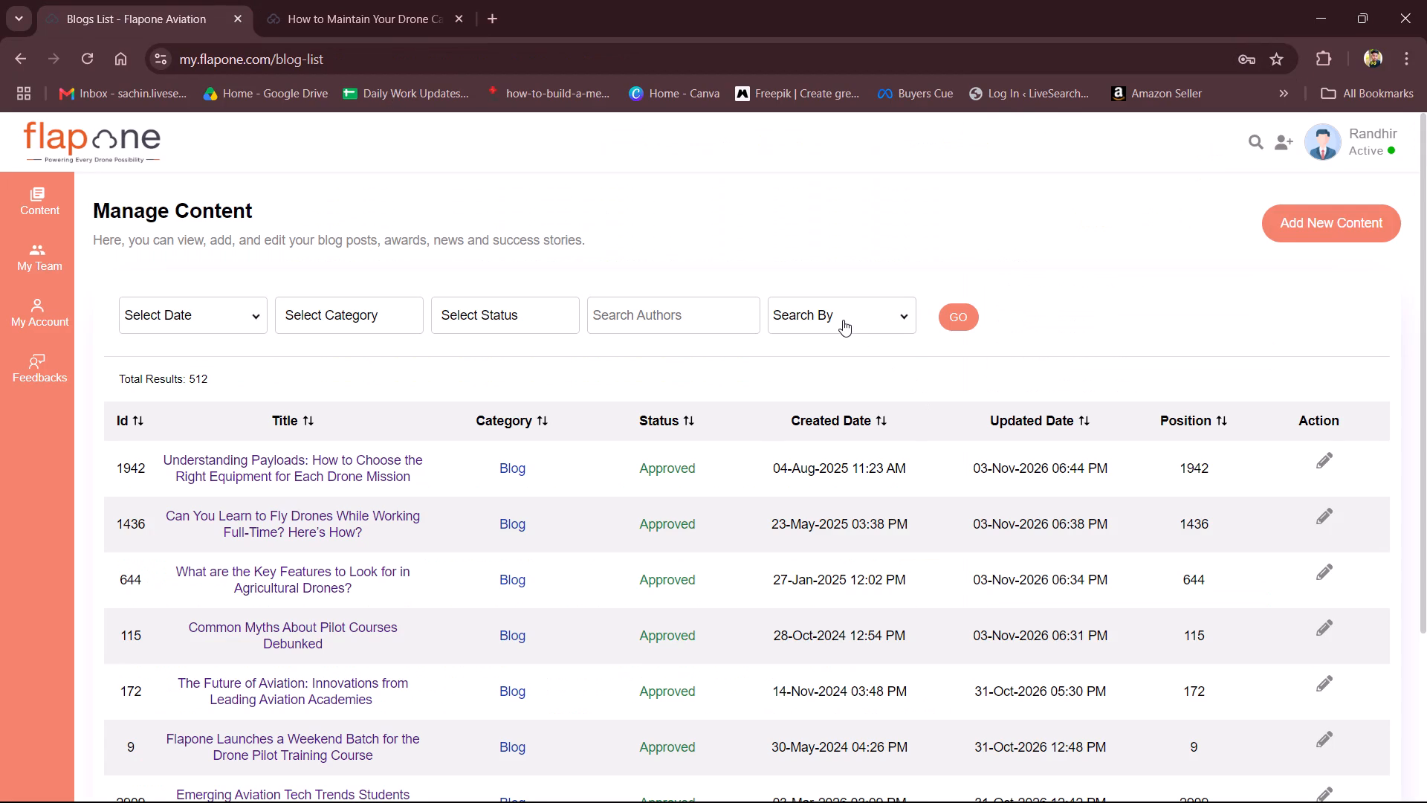
left_click(832, 388)
left_click(952, 316)
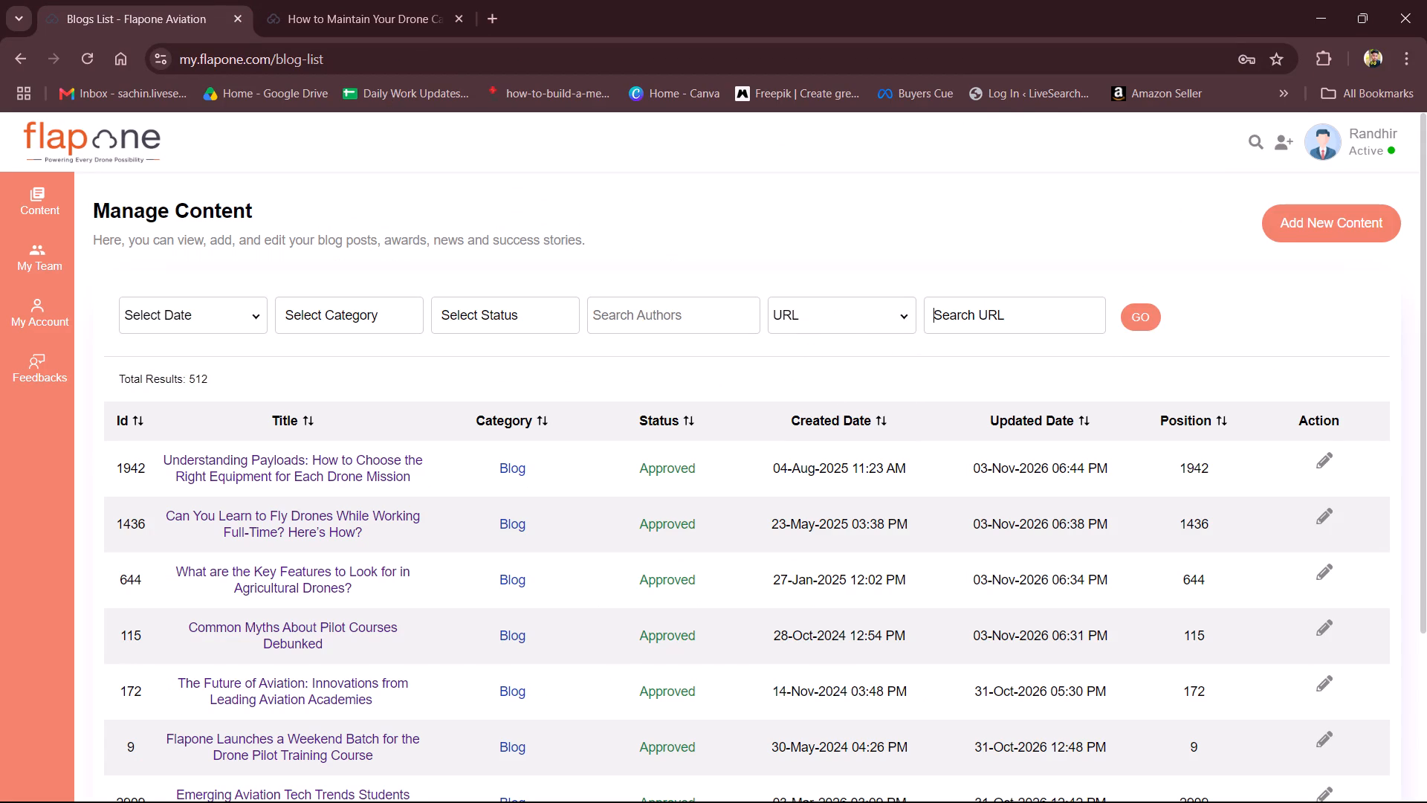
key("ctrl+v")
key("Tab")
key("Return")
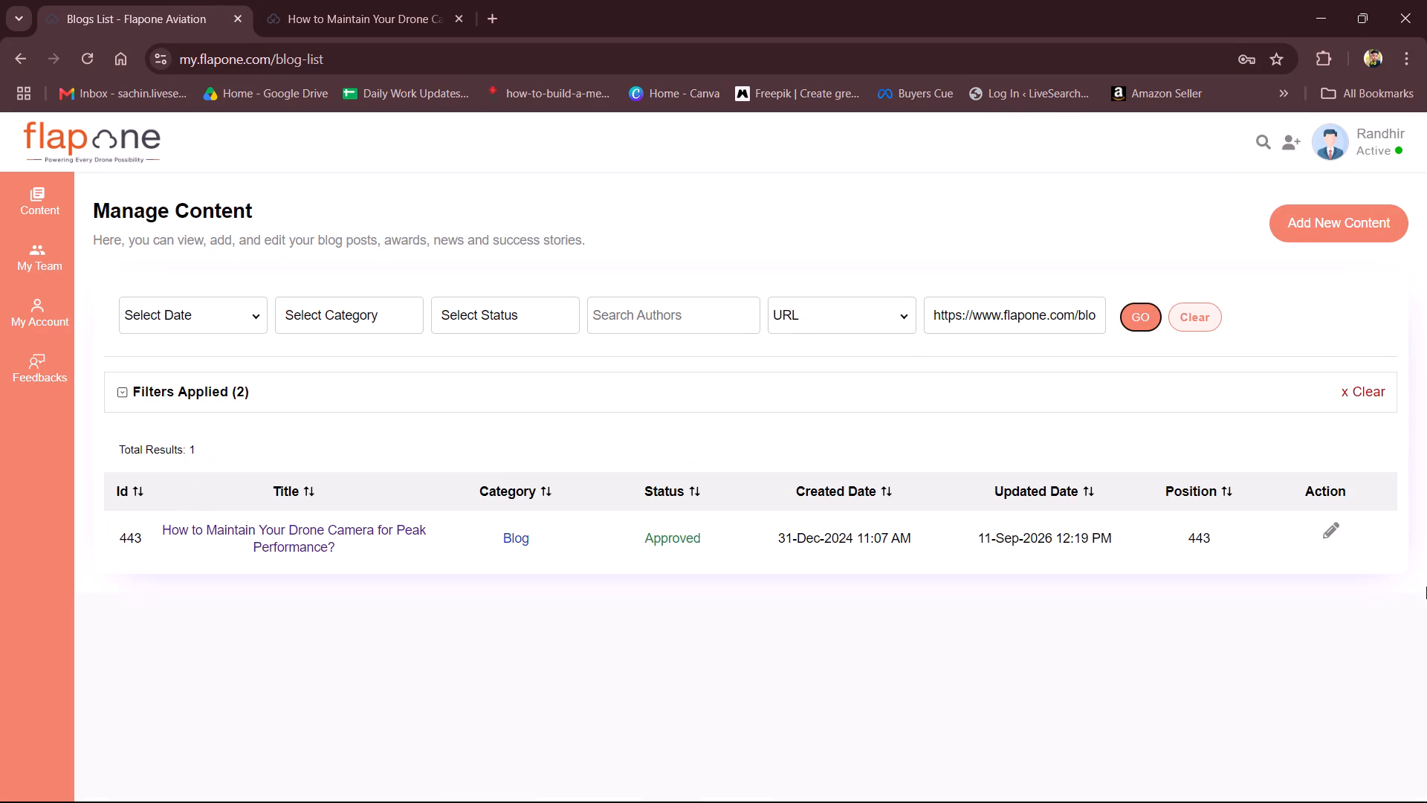
left_click(1336, 532)
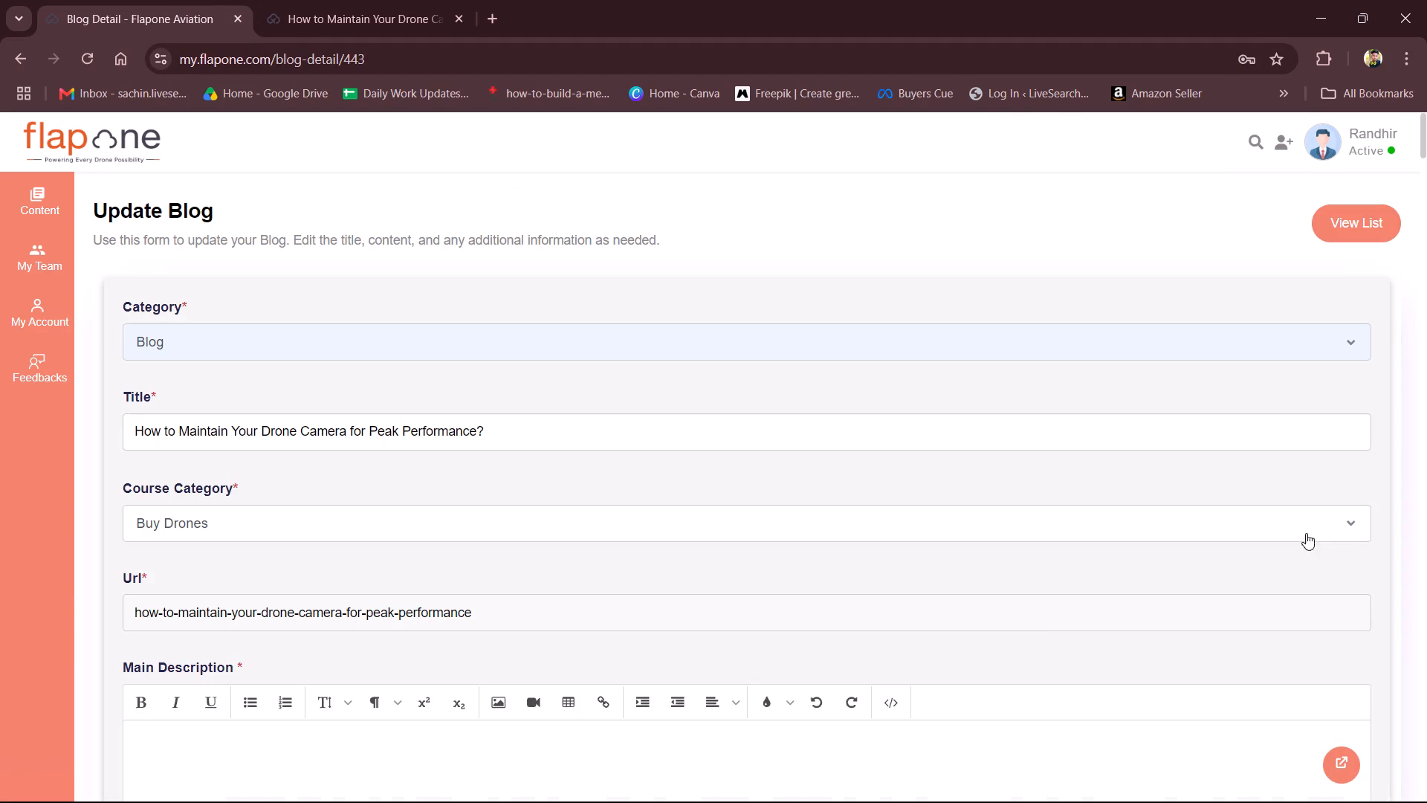
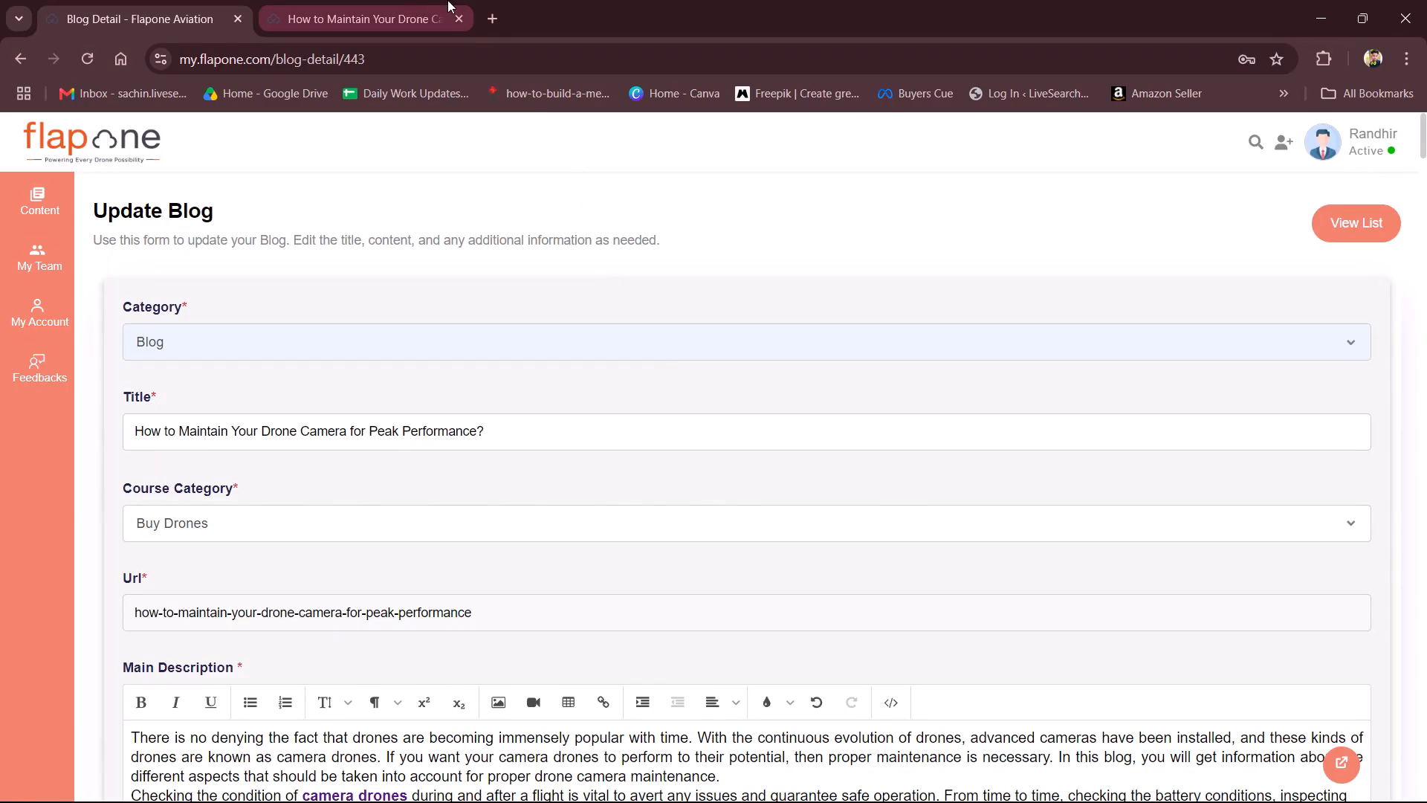
Set the text colour of the linked phrase "camera drones" in the Main Description to blue.
left_click(403, 0)
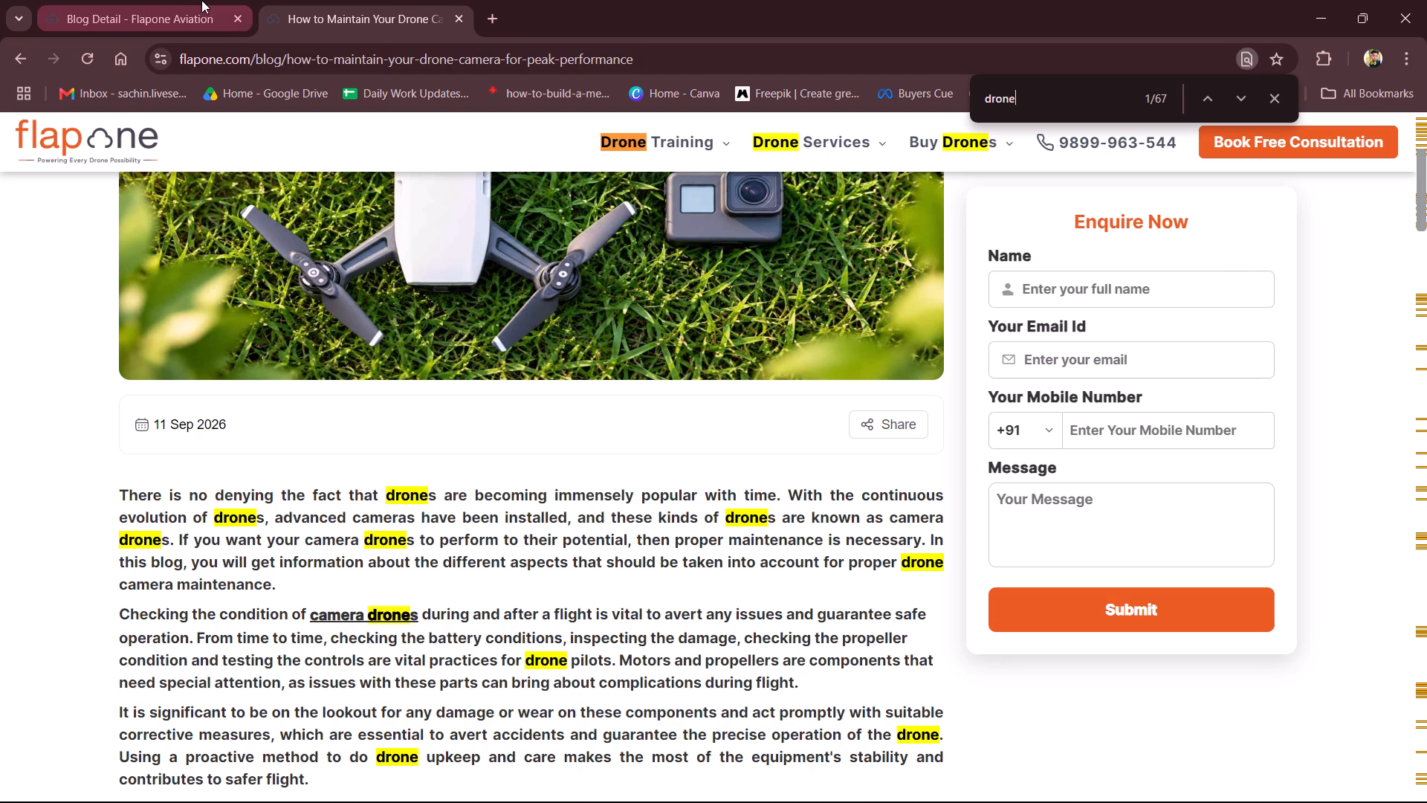
left_click(198, 0)
scroll(501, 561, "down", 3)
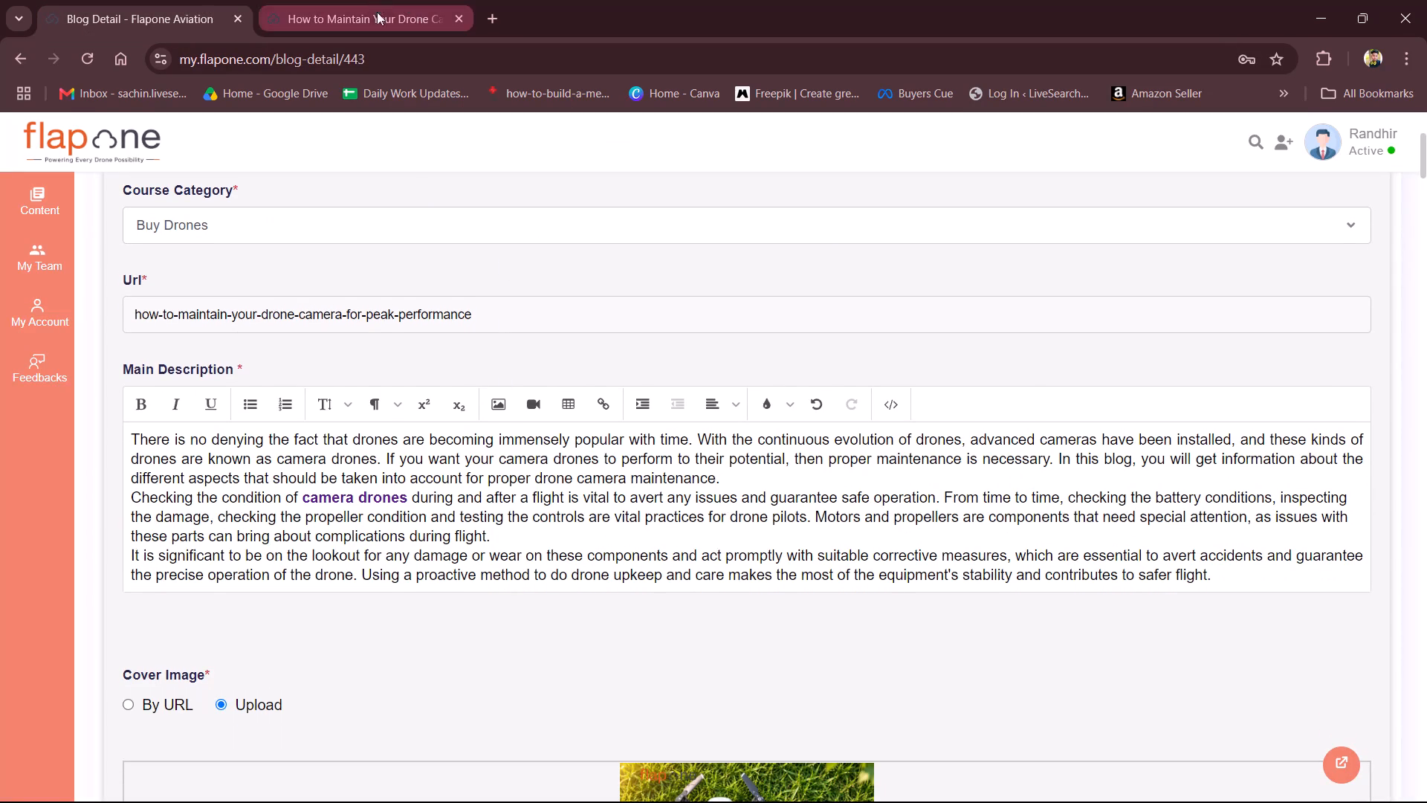
left_click(349, 491)
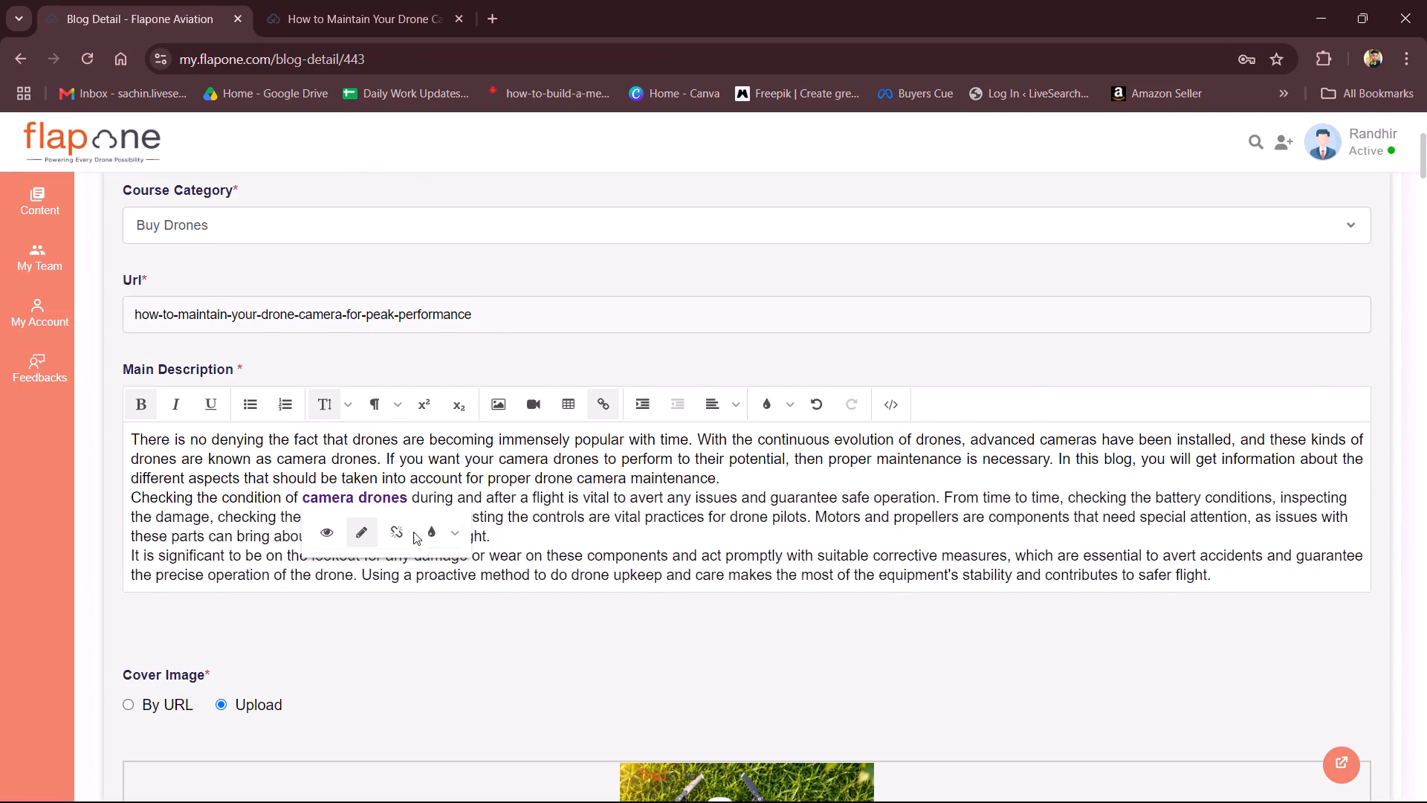
left_click(431, 533)
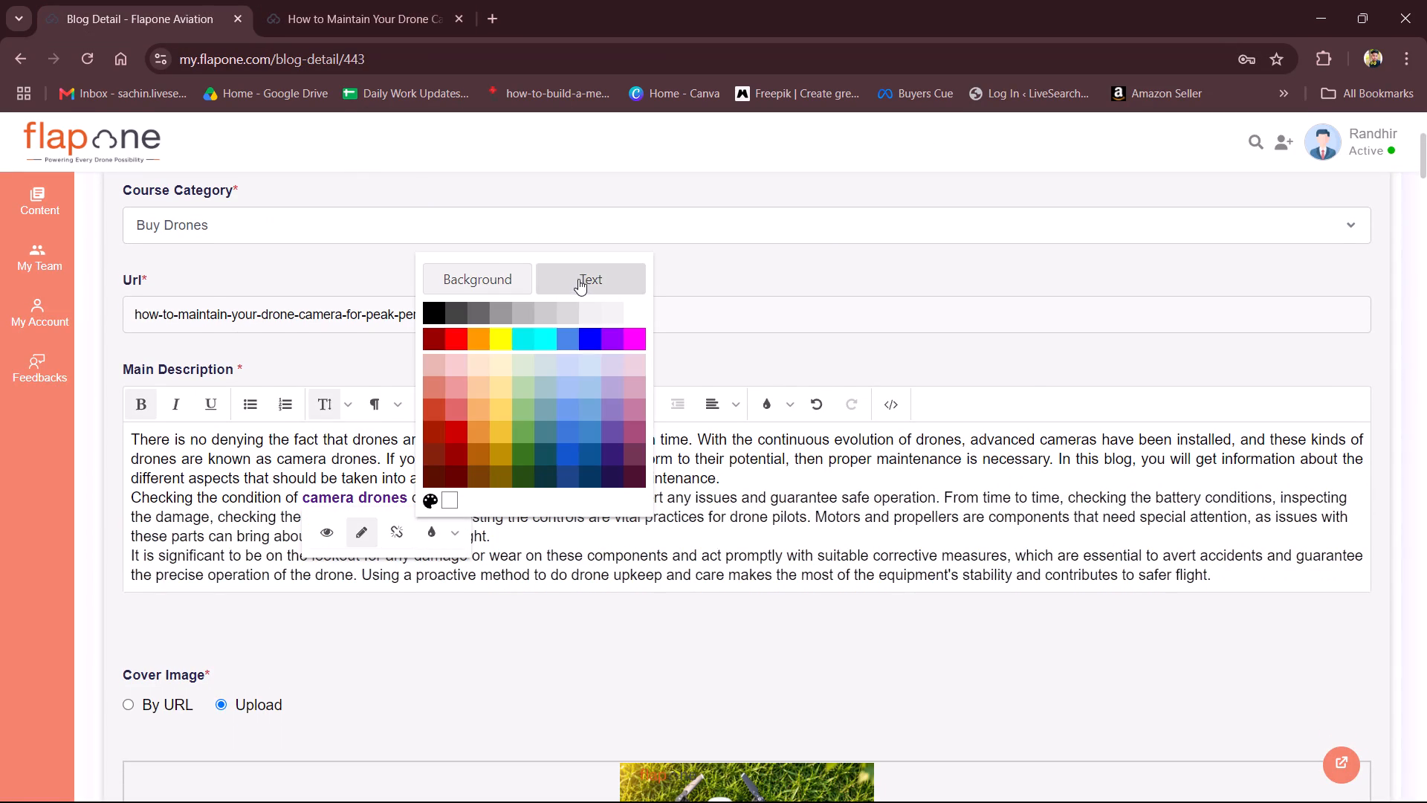
left_click(580, 278)
left_click(585, 335)
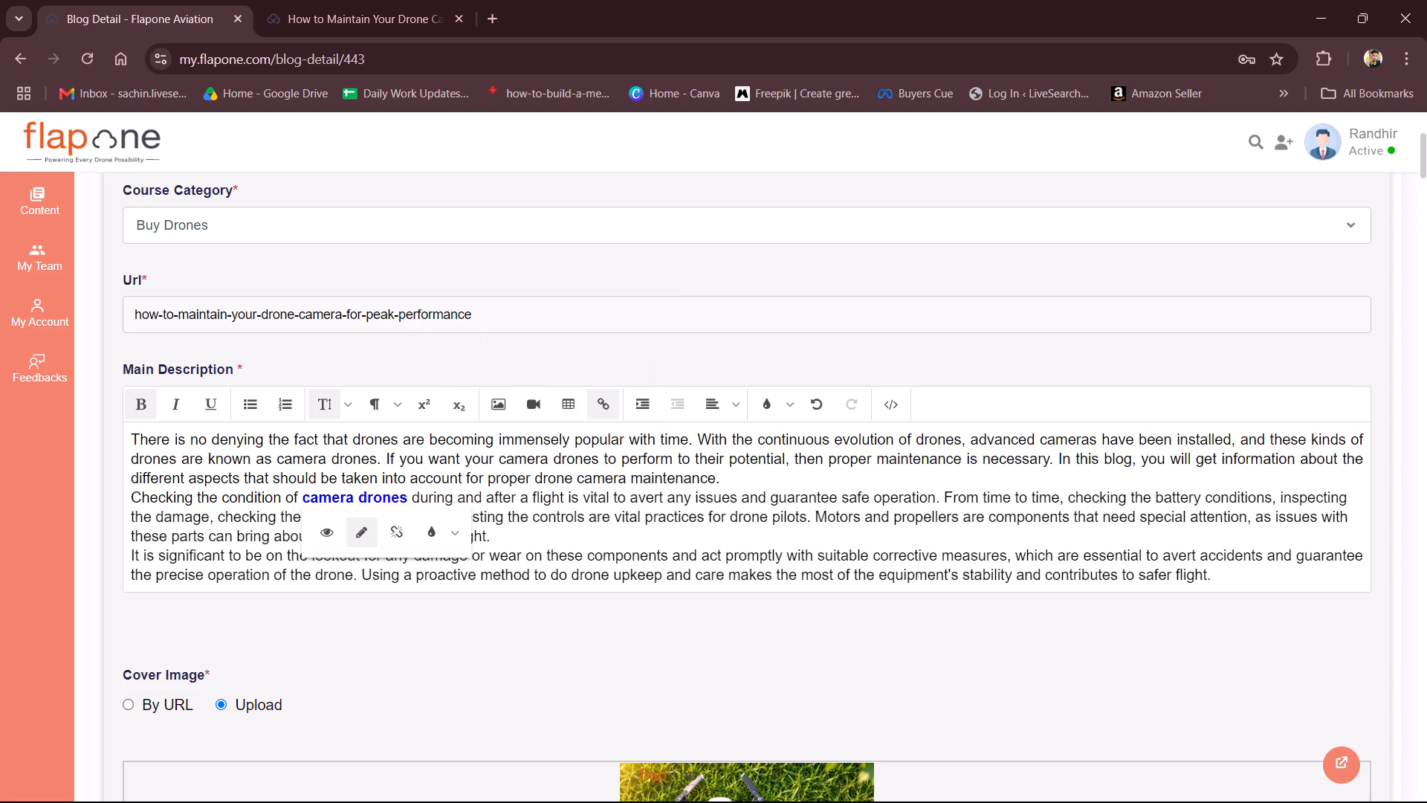
left_click(579, 564)
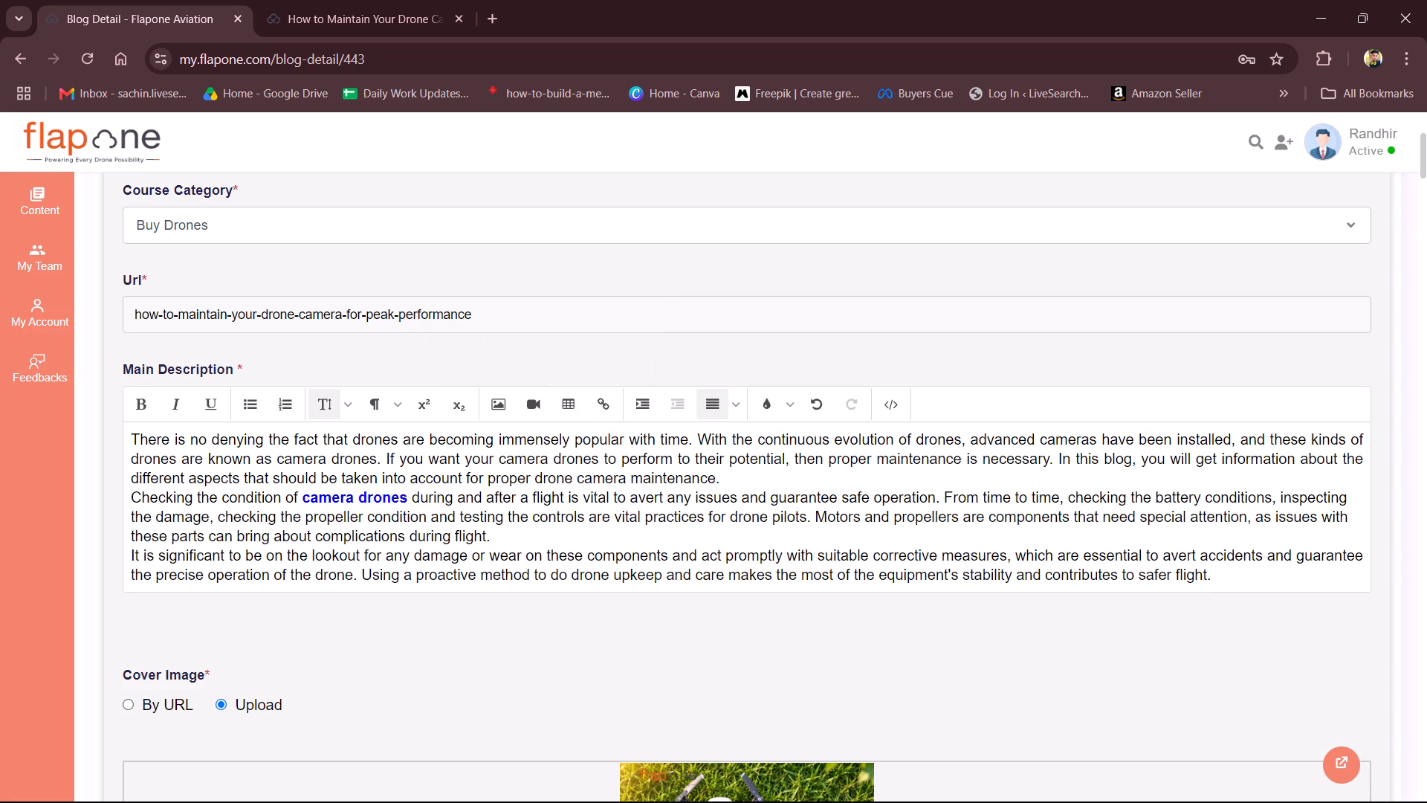
Remove the hyperlink and the bold formatting from "DJI drone" in the Batteries sub section's description.
scroll(579, 564, "down", 6)
left_click(398, 0)
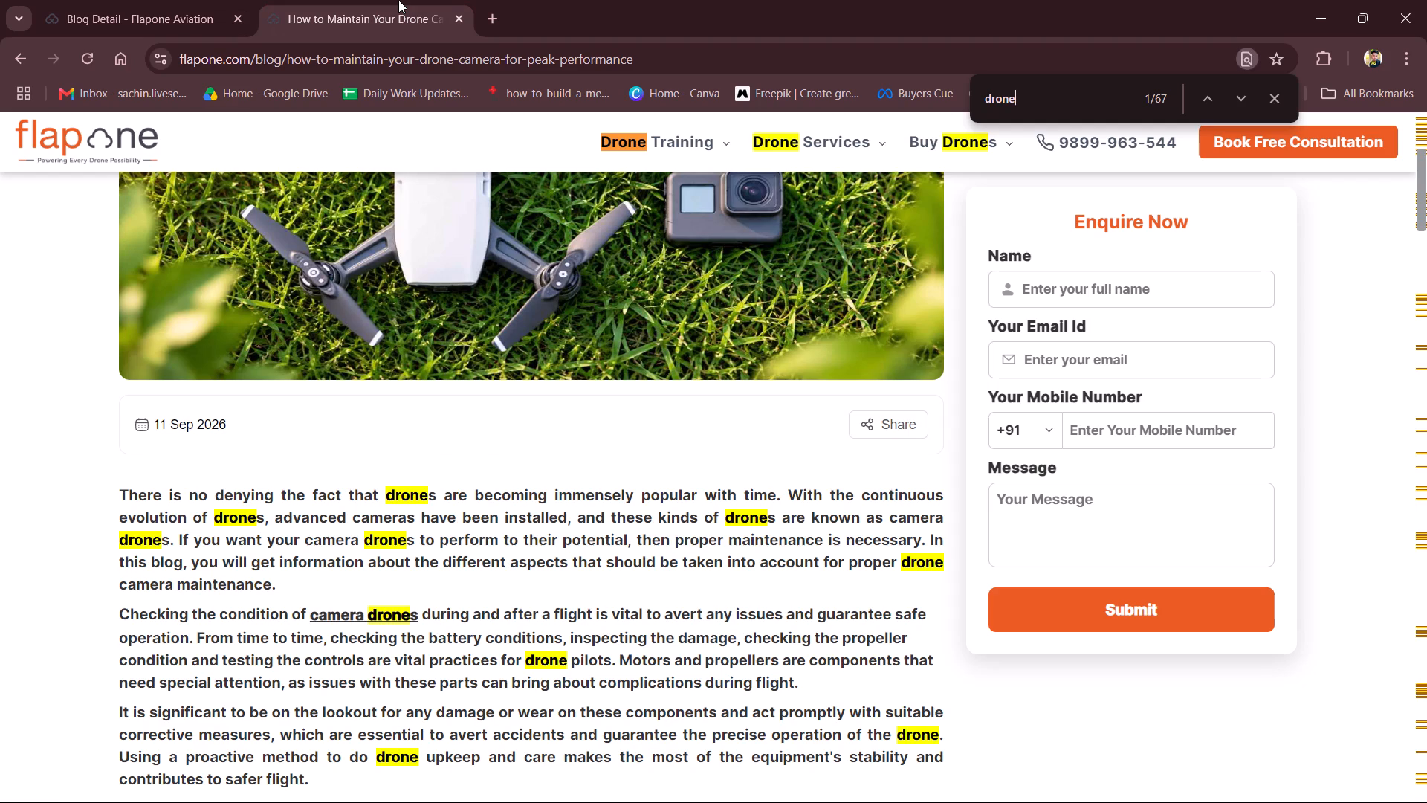
scroll(460, 544, "down", 8)
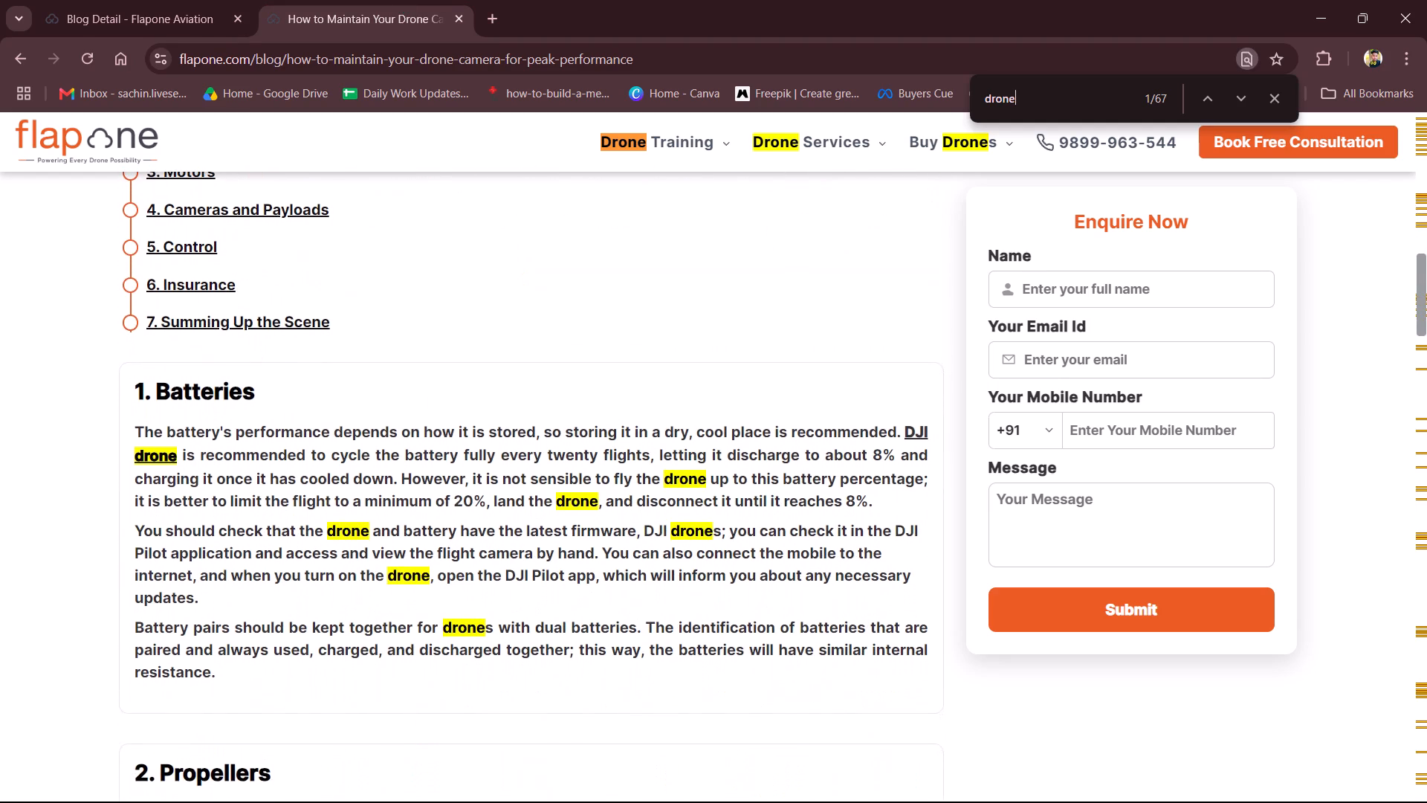
left_click(113, 0)
scroll(295, 552, "down", 7)
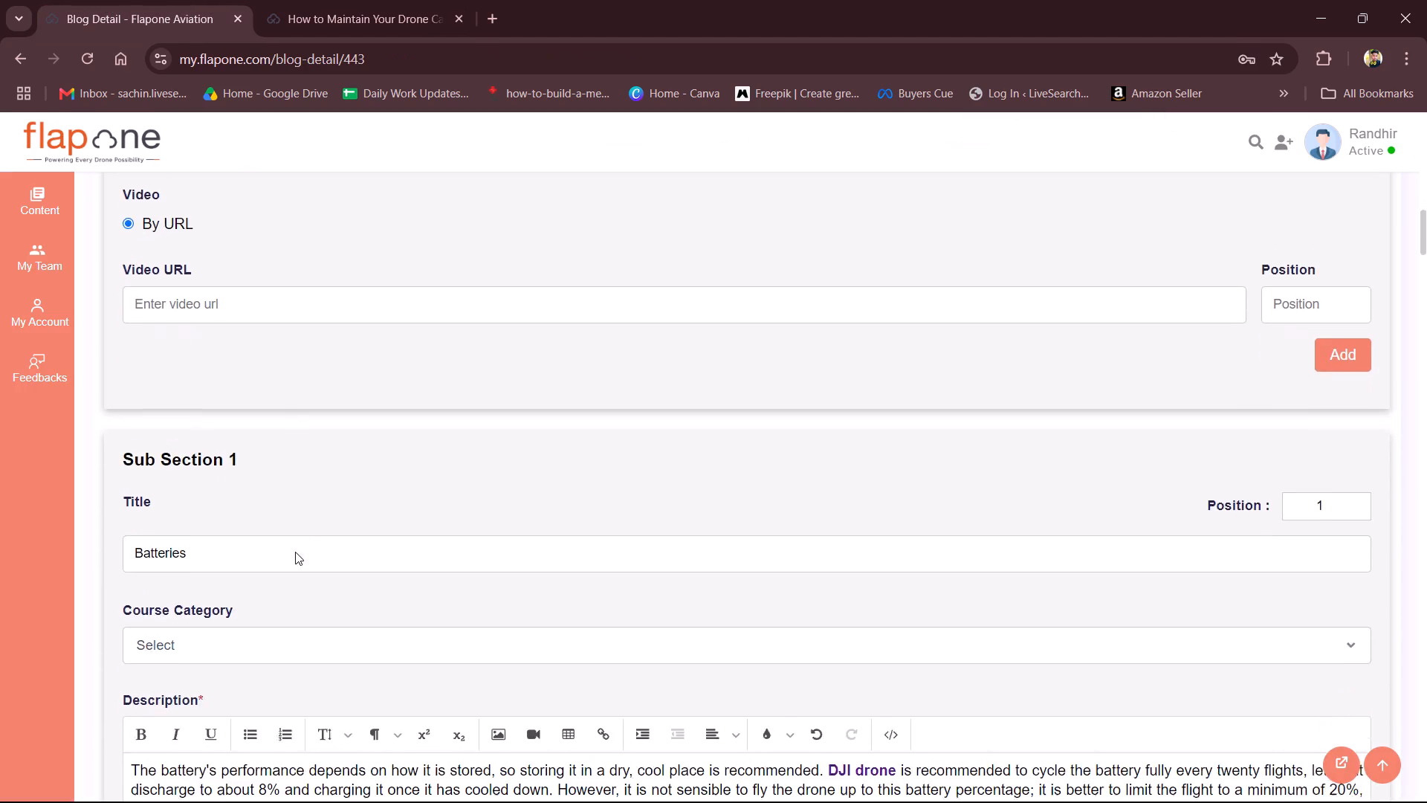
scroll(295, 552, "down", 2)
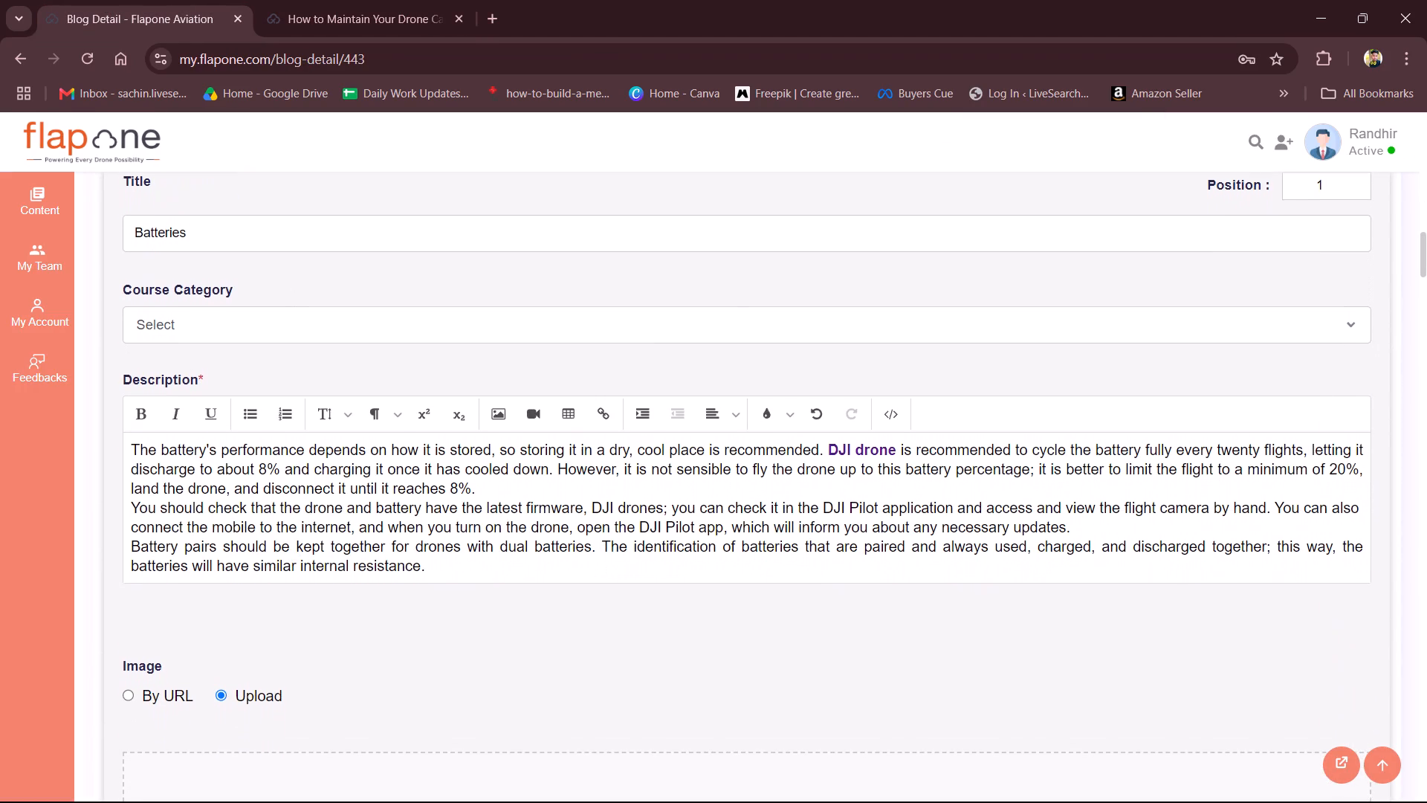
left_click(851, 449)
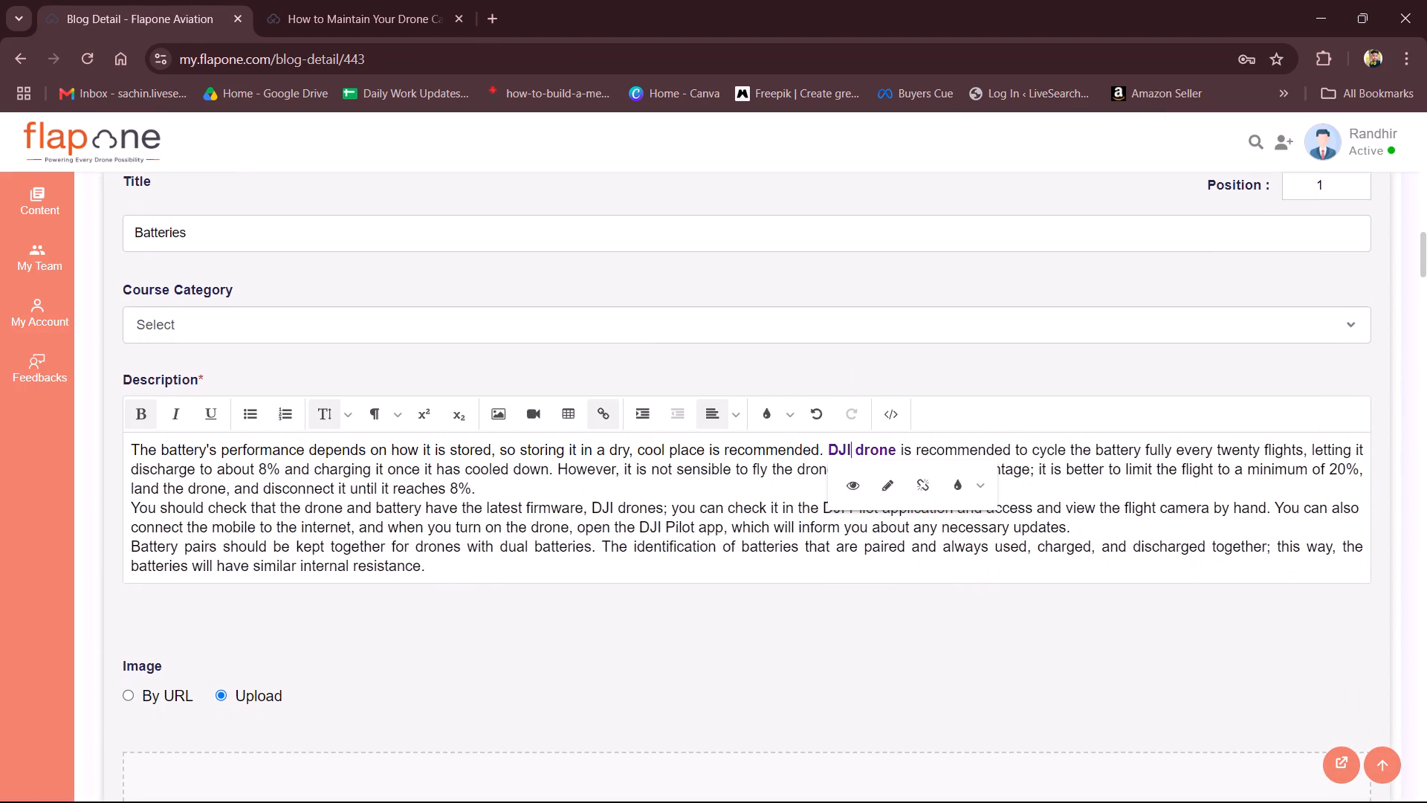
left_click(931, 497)
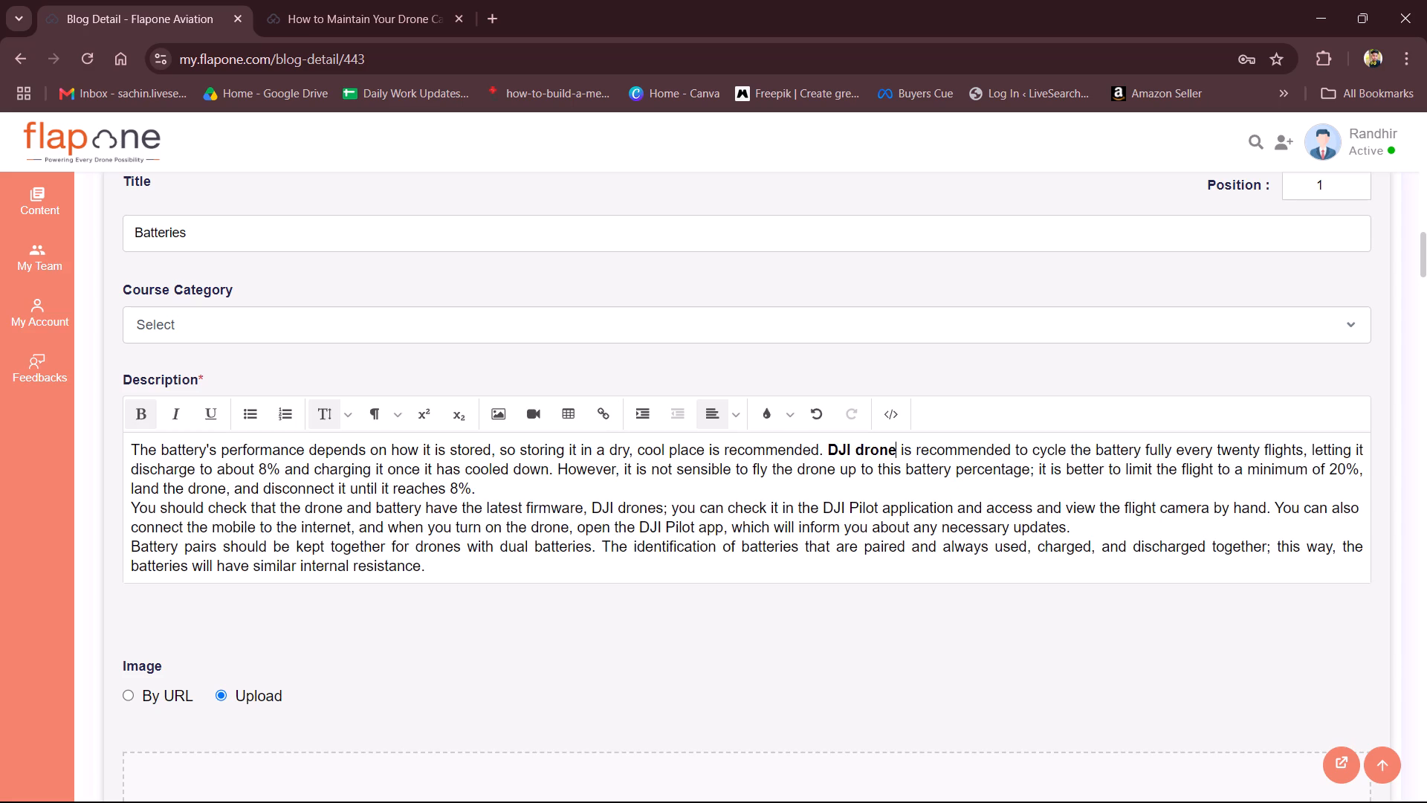
key("ctrl+Left")
key("ctrl+Right")
key("ctrl+shift+Left")
key("ctrl+shift+Left")
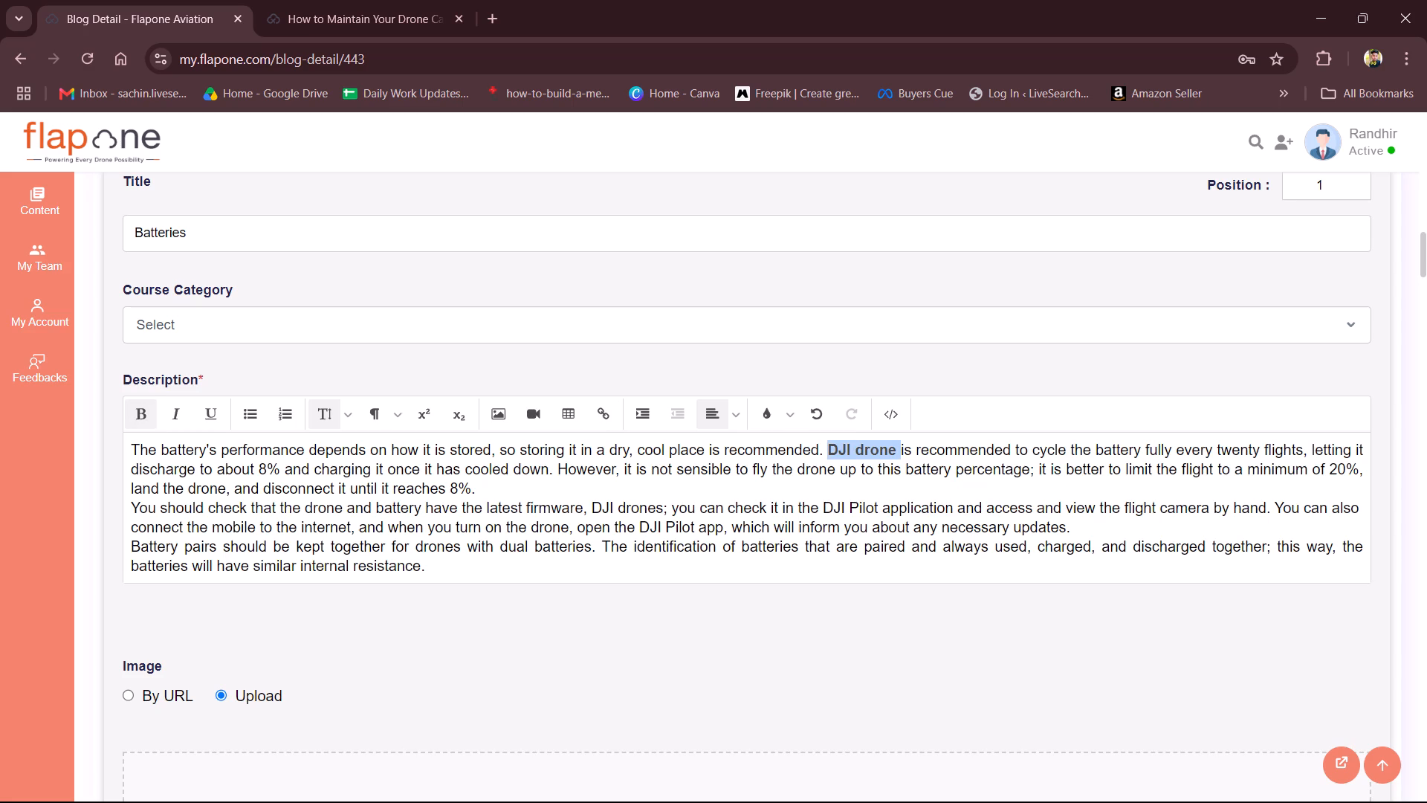
key("ctrl+b")
Examine the descriptions of the following sub sections in the editor, from Propellers to Control, for existing links.
scroll(931, 497, "down", 4)
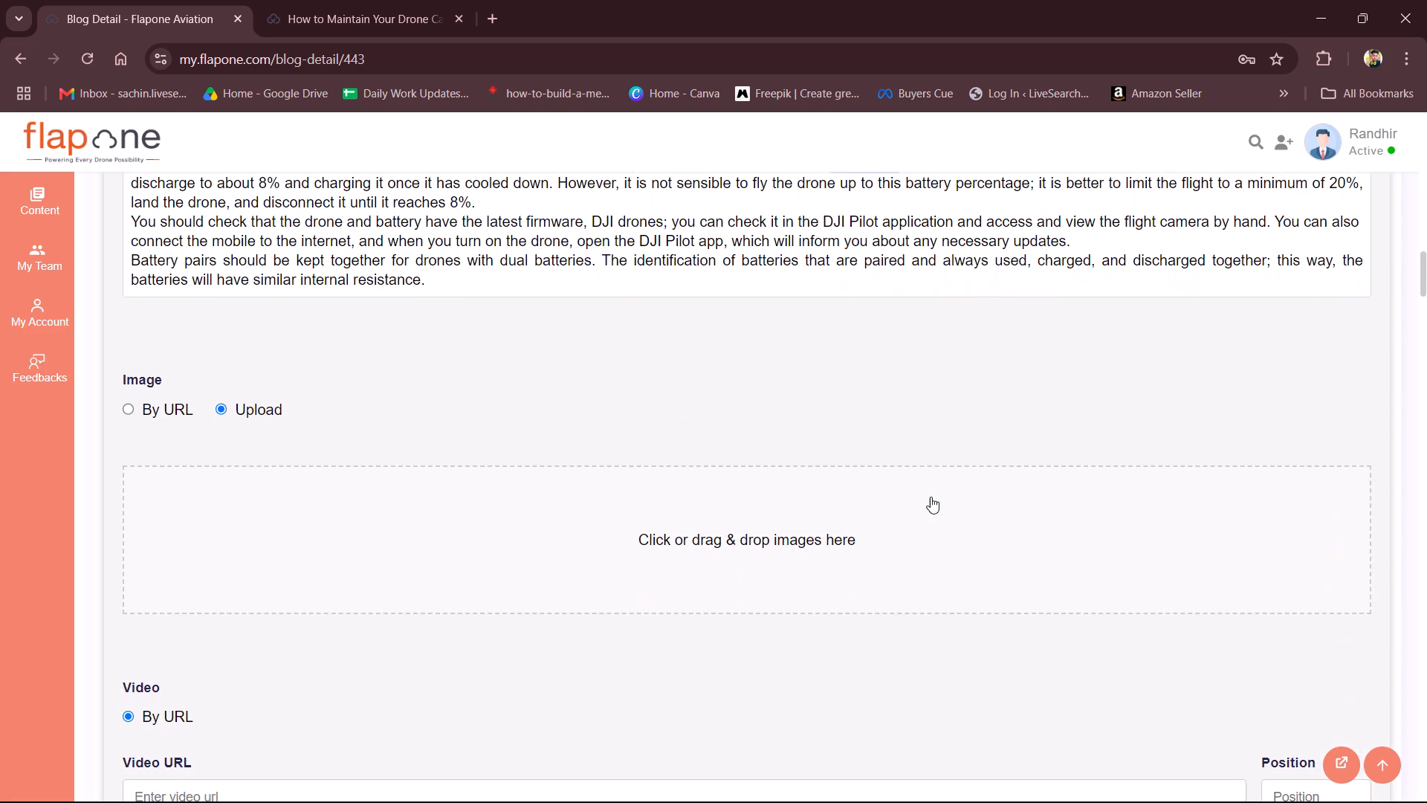
scroll(931, 497, "down", 6)
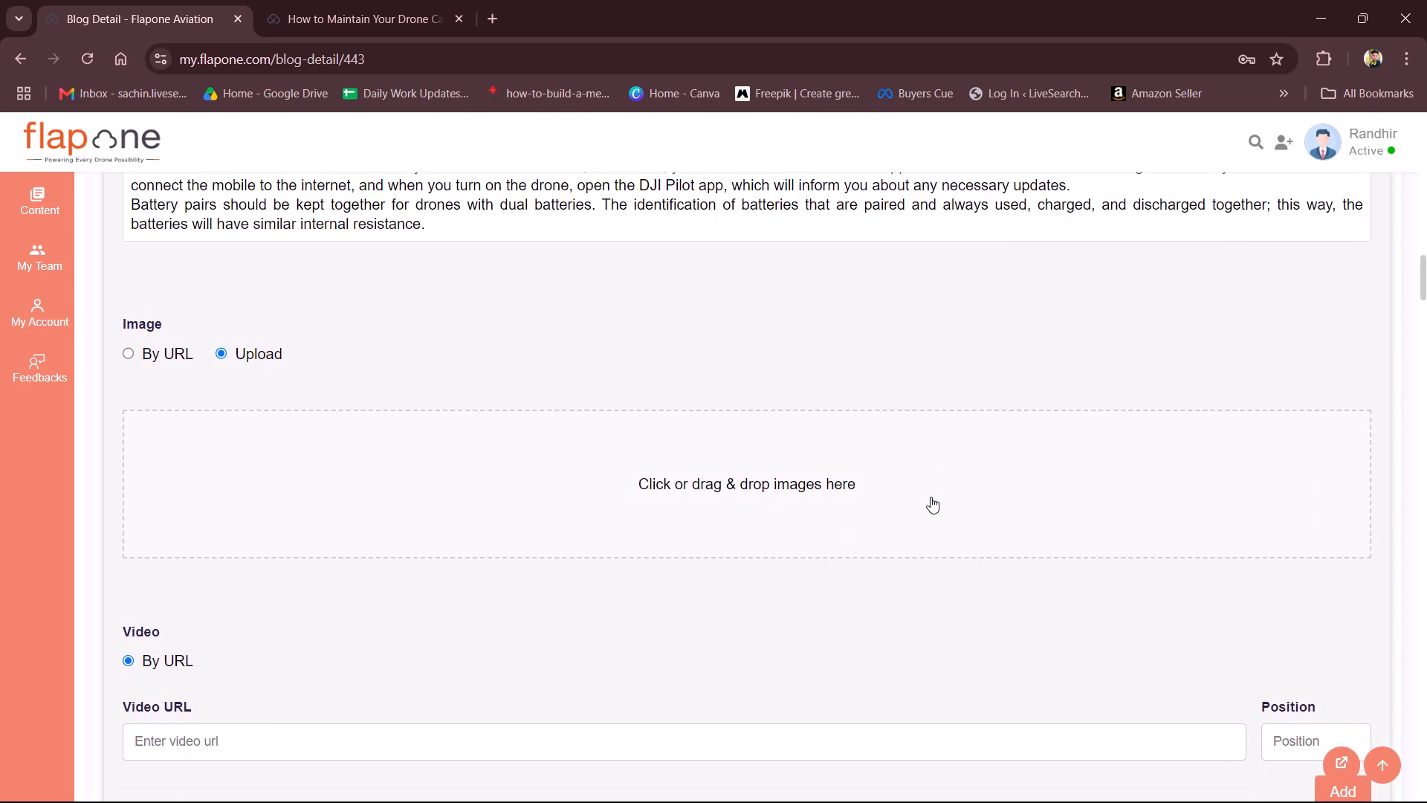
scroll(931, 497, "down", 5)
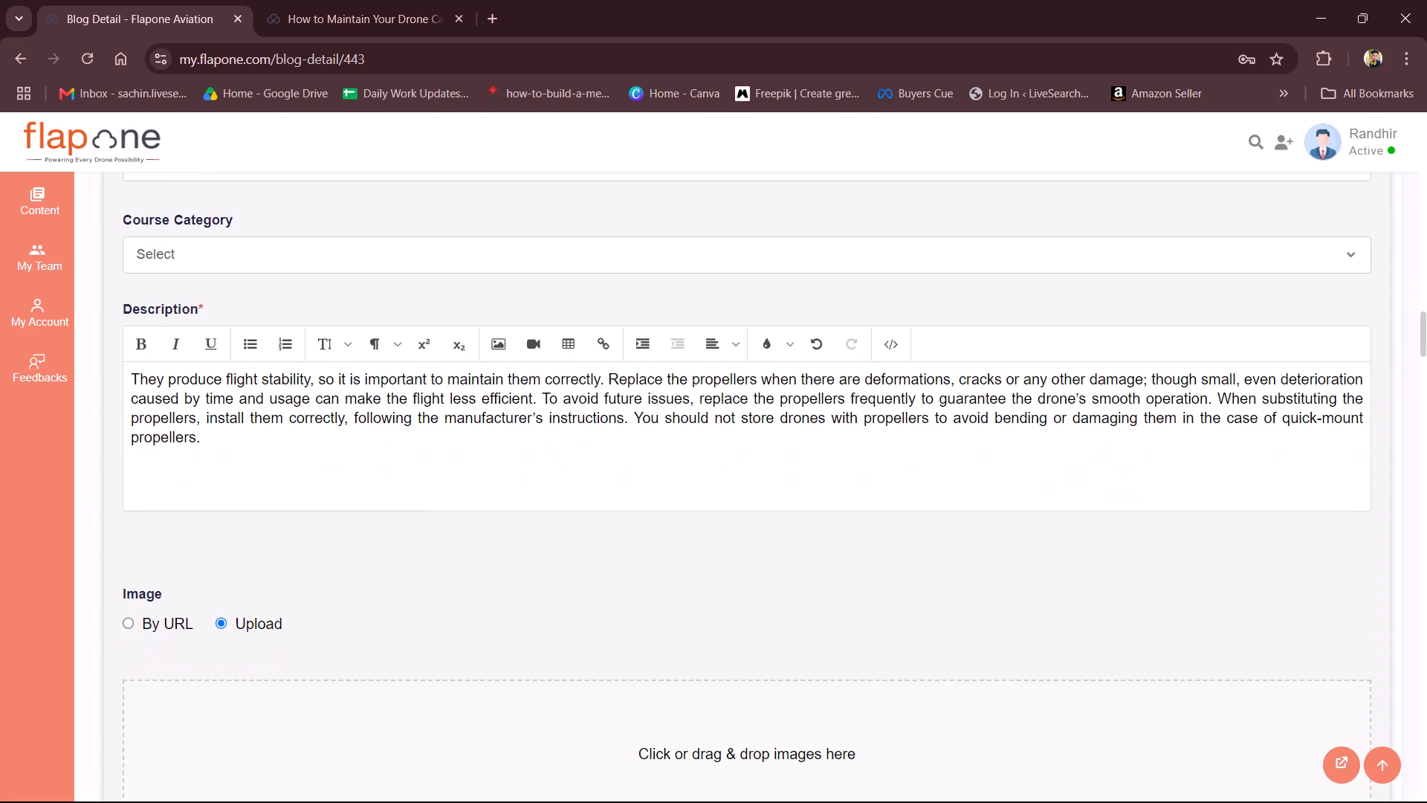
scroll(931, 497, "down", 8)
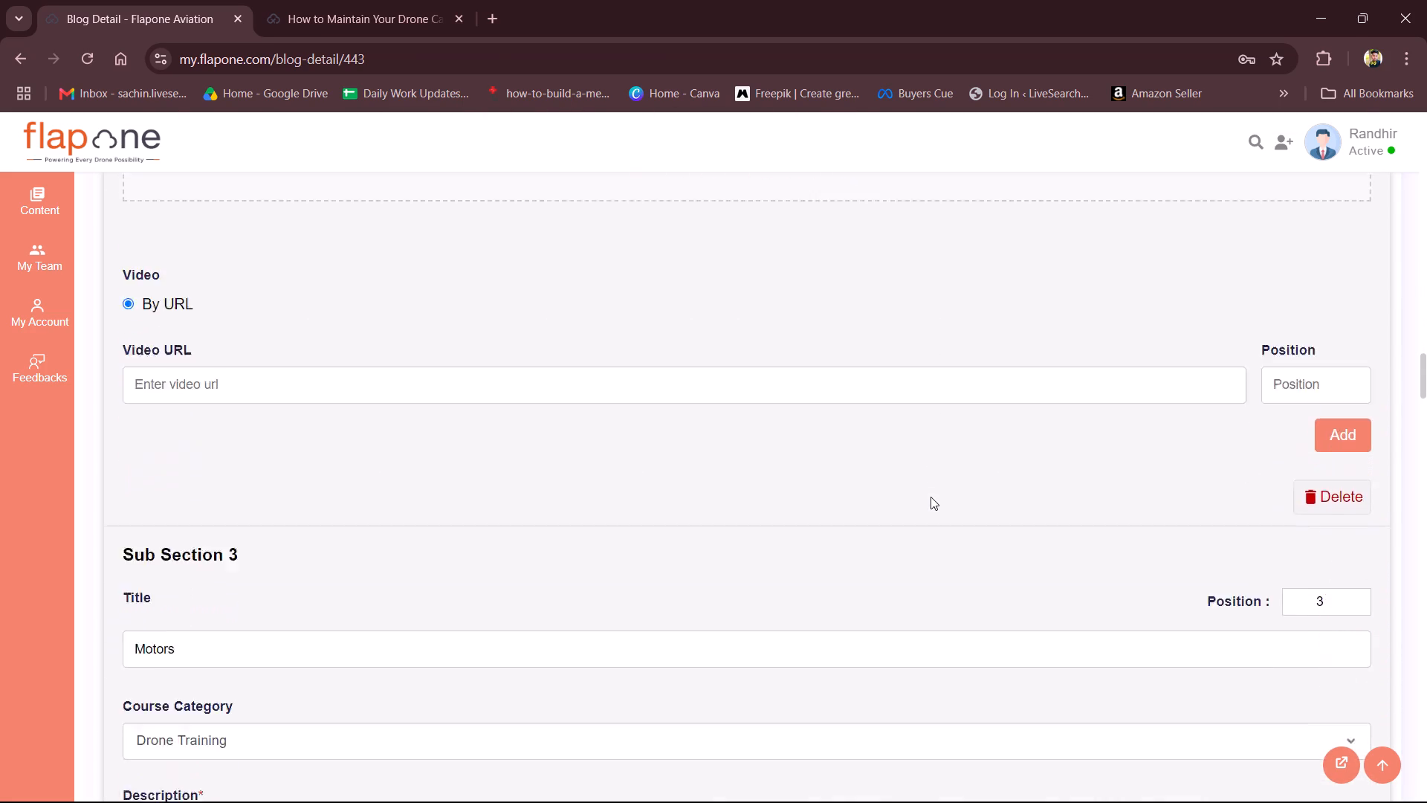
scroll(931, 497, "down", 11)
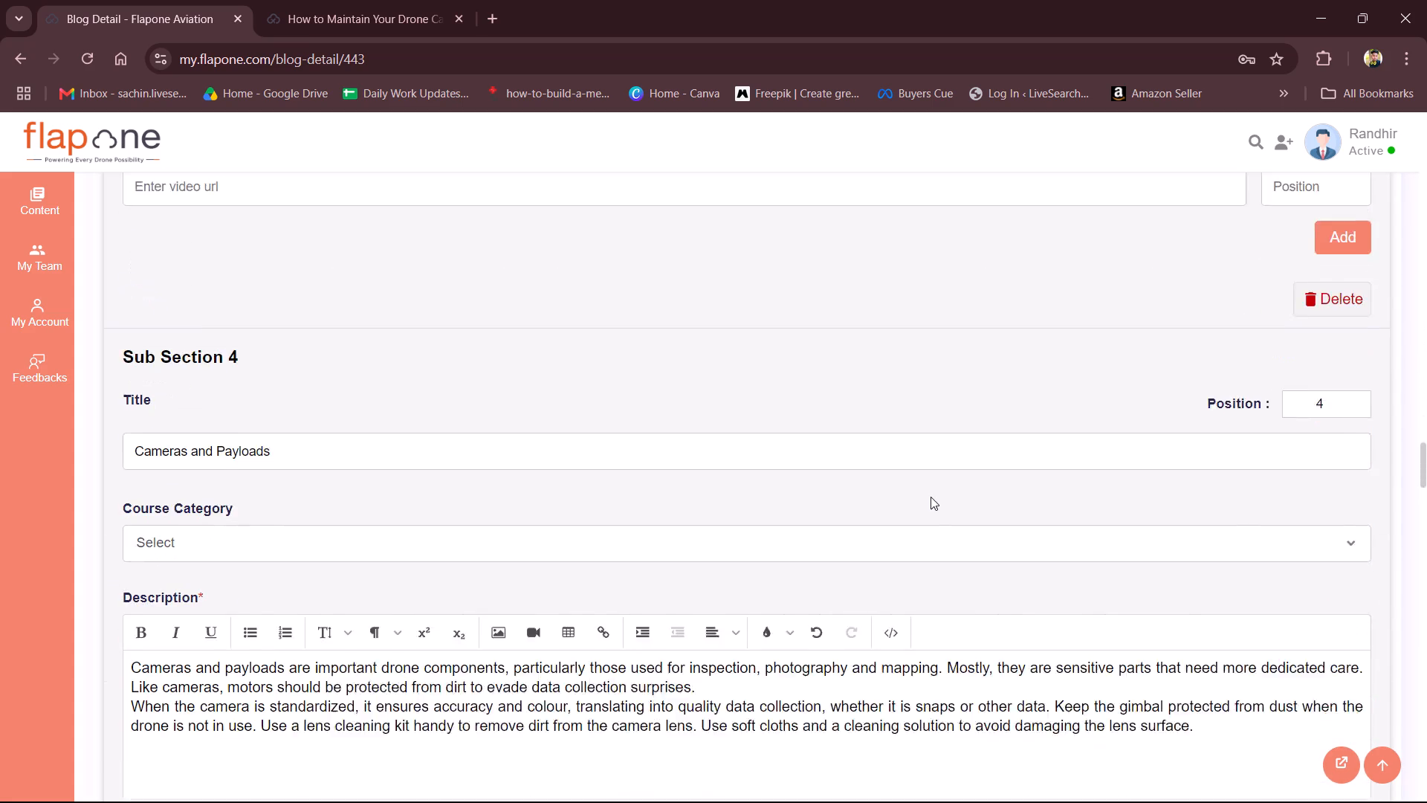
scroll(931, 497, "down", 11)
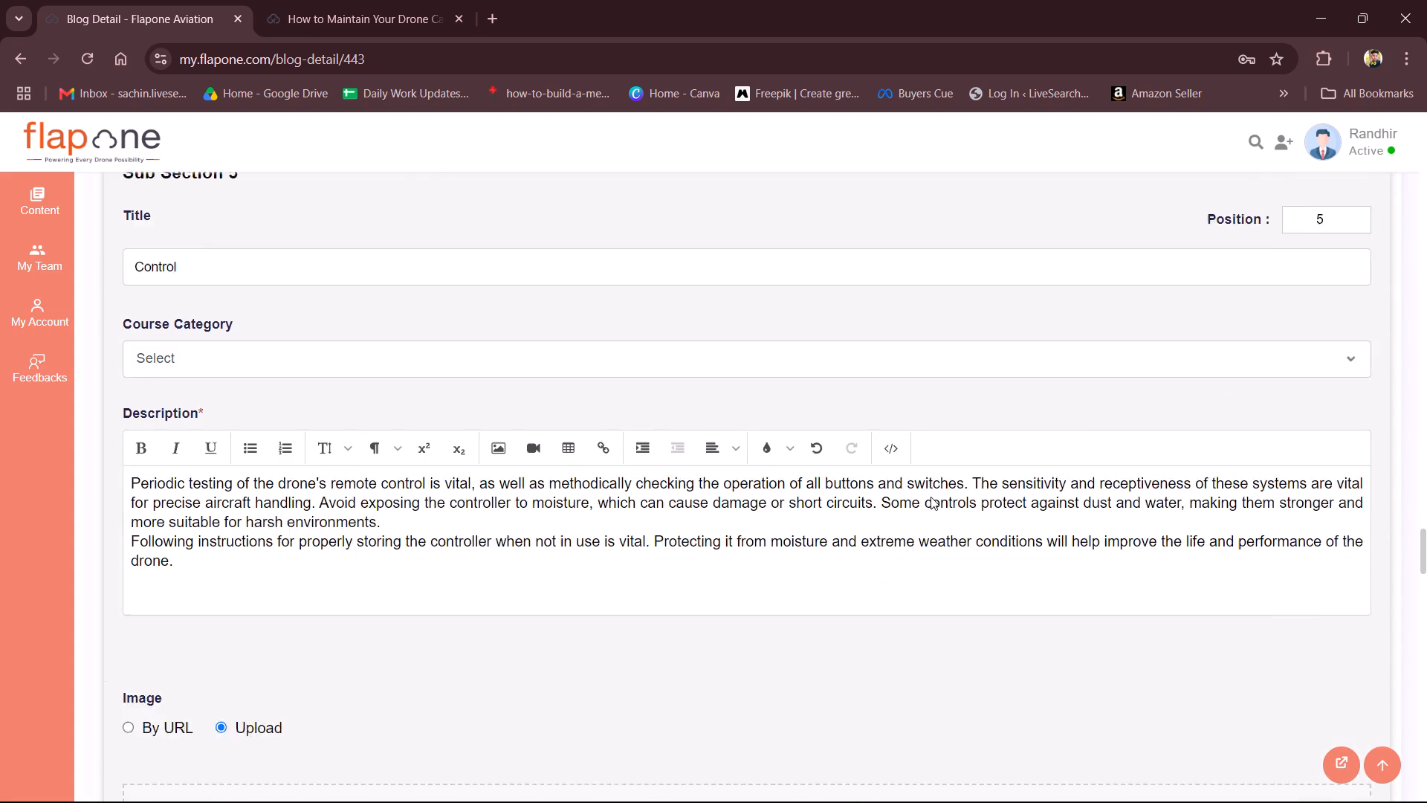
scroll(931, 497, "down", 2)
Review the published blog's sections from Propellers to Summing Up the Scene and back to the introduction, checking the "camera drones" link target.
left_click(379, 0)
scroll(433, 517, "down", 9)
scroll(433, 517, "up", 5)
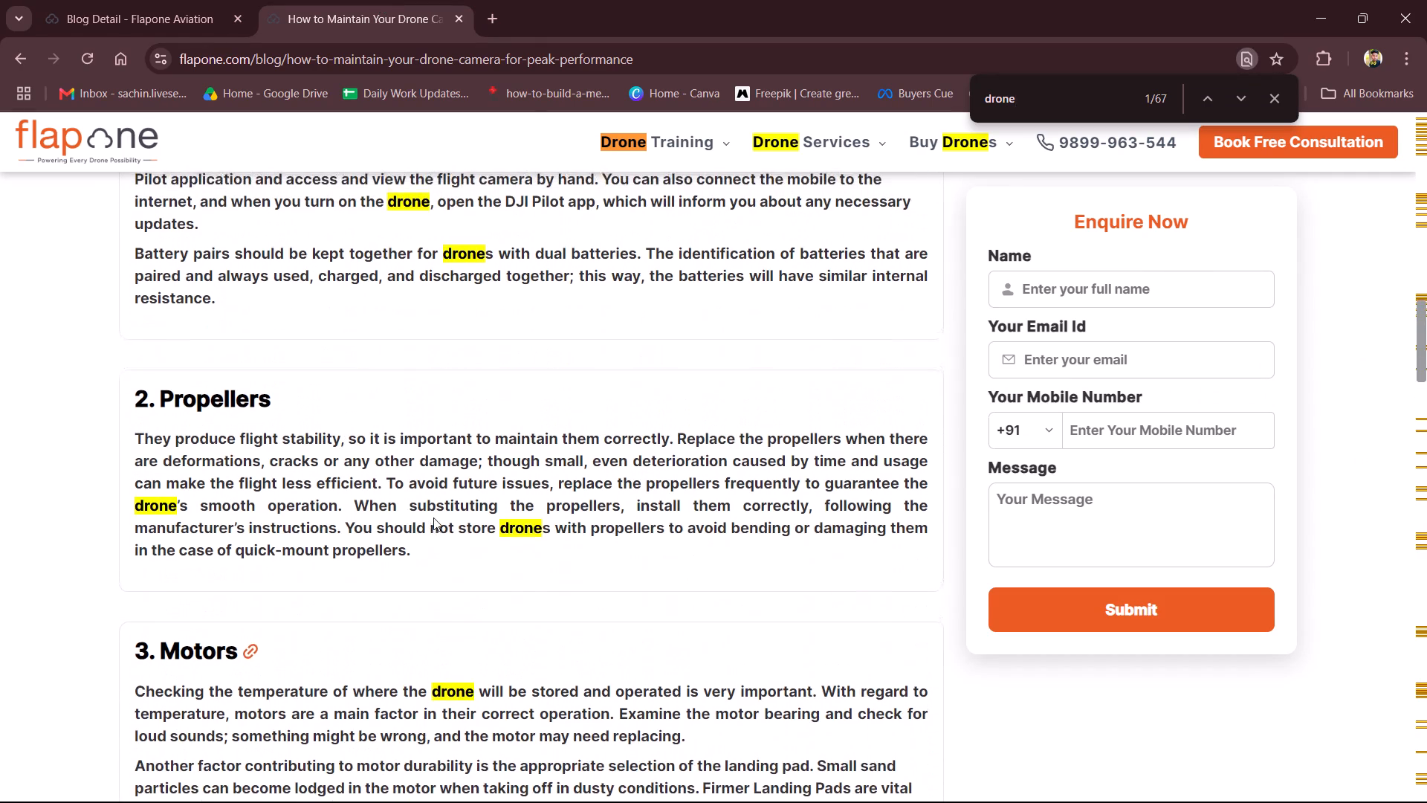
scroll(433, 517, "up", 1)
scroll(433, 517, "down", 5)
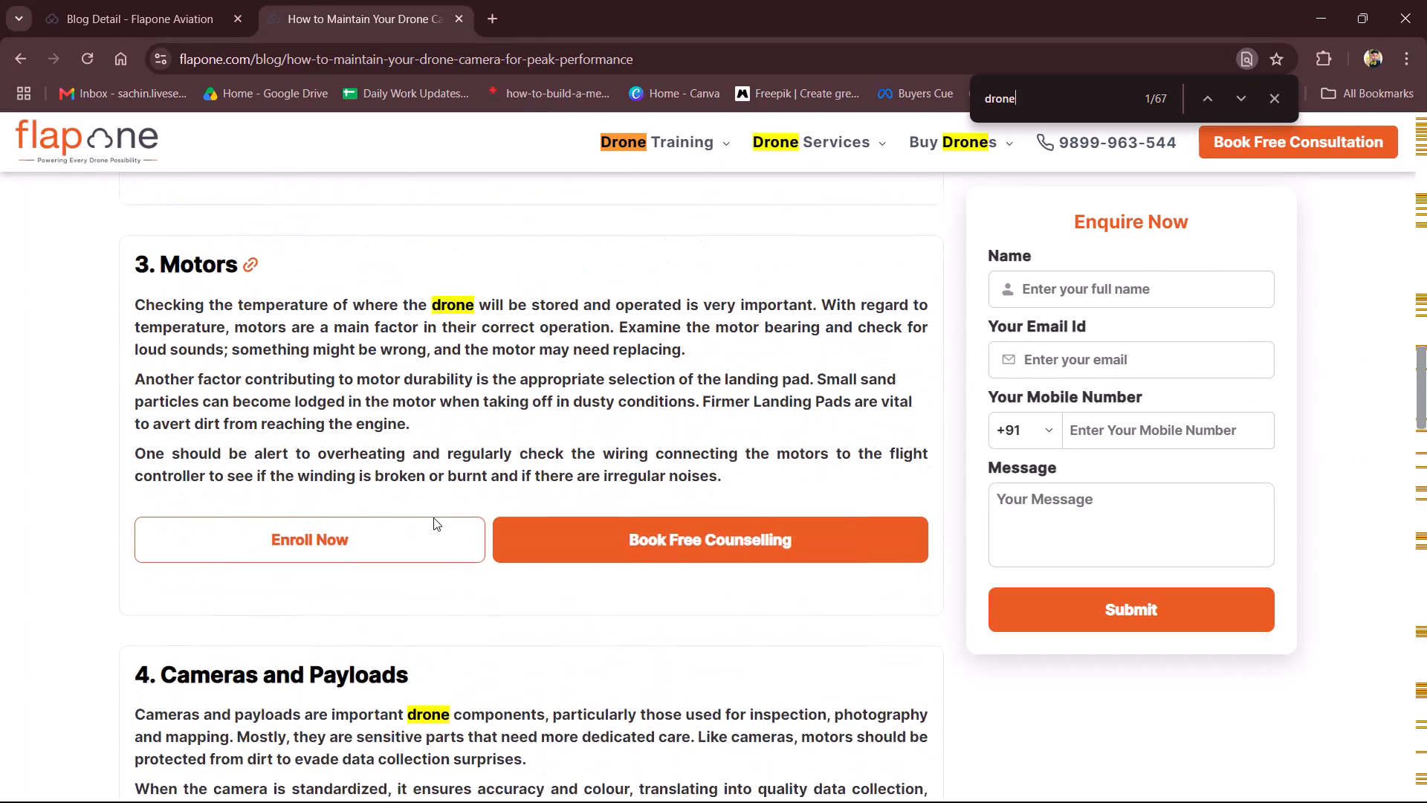
scroll(433, 517, "down", 8)
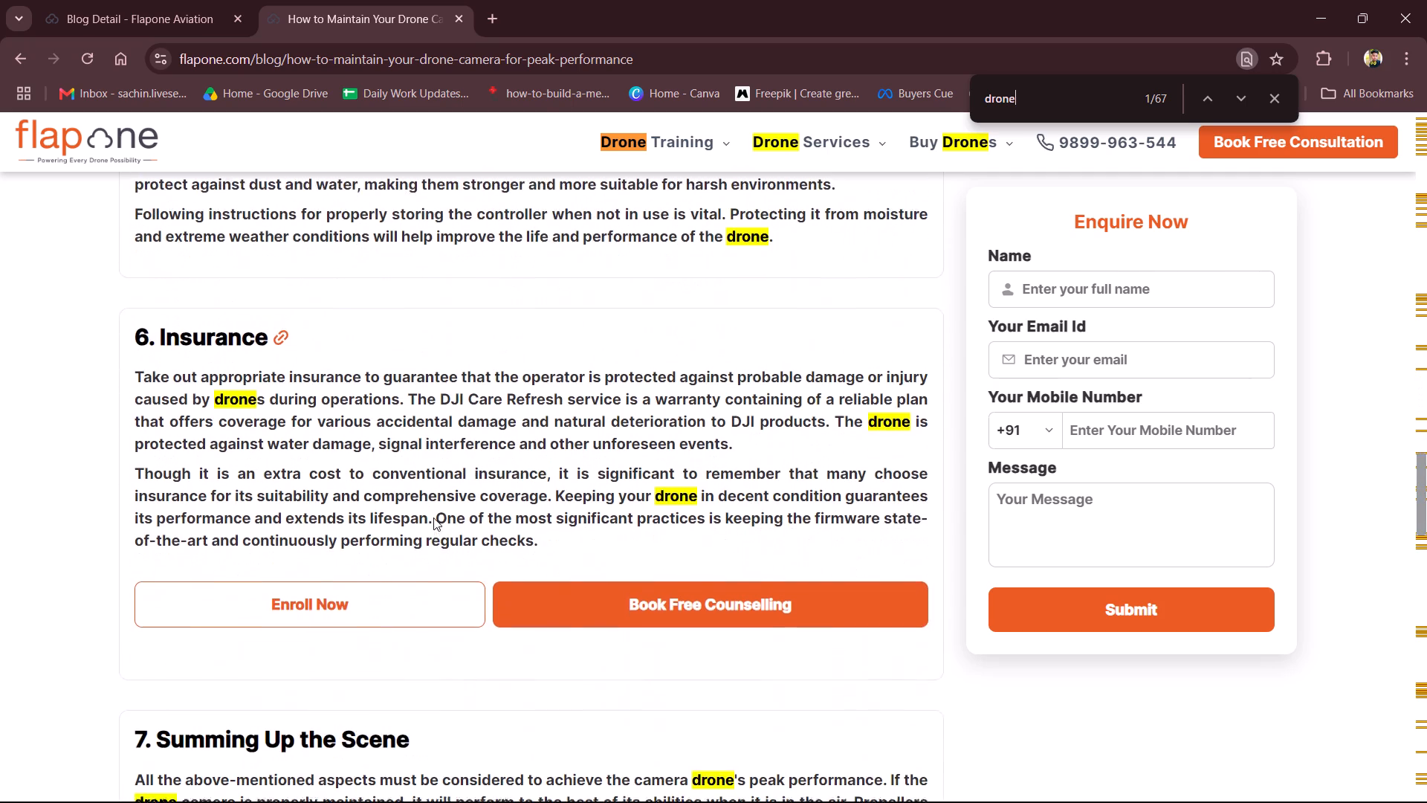
scroll(433, 517, "down", 5)
scroll(433, 517, "up", 4)
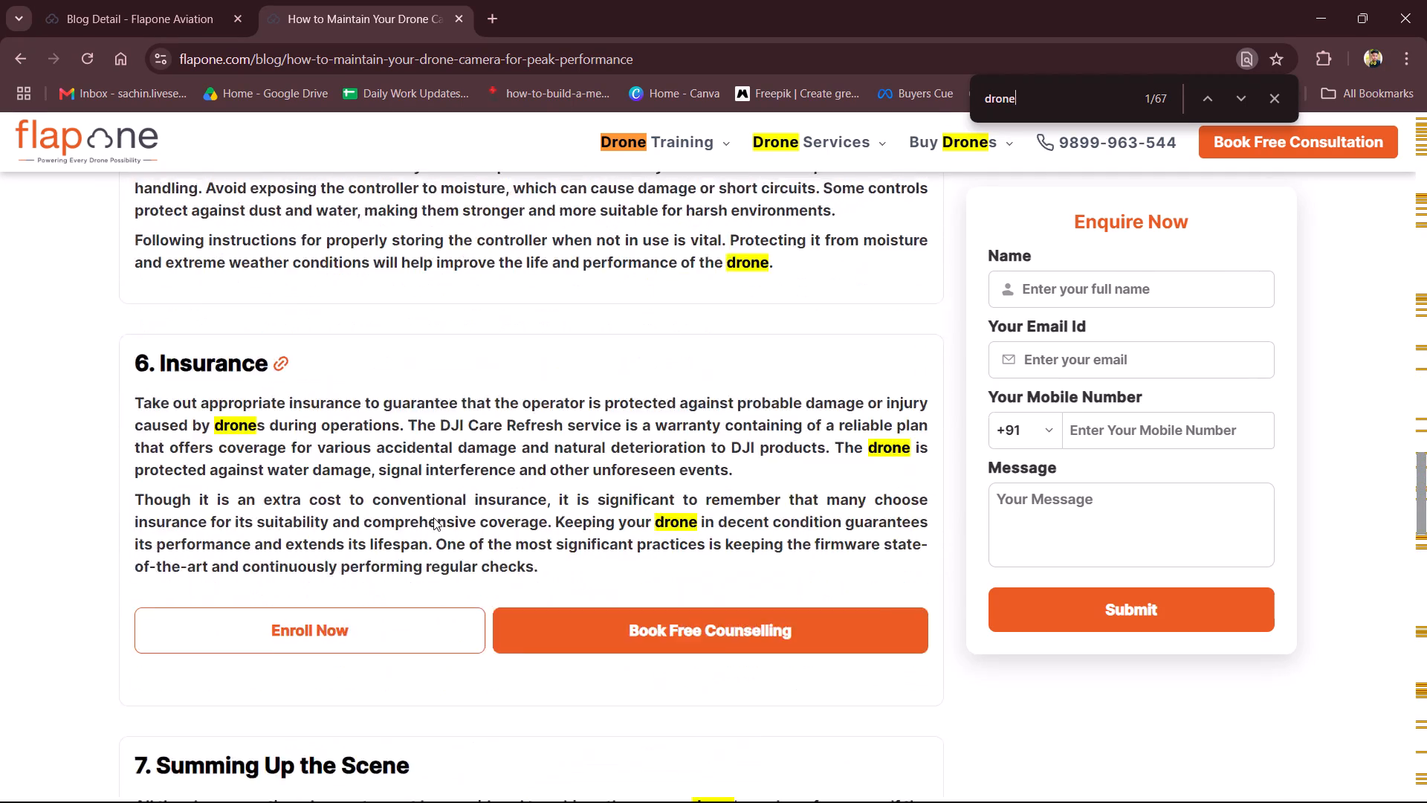
scroll(433, 517, "up", 6)
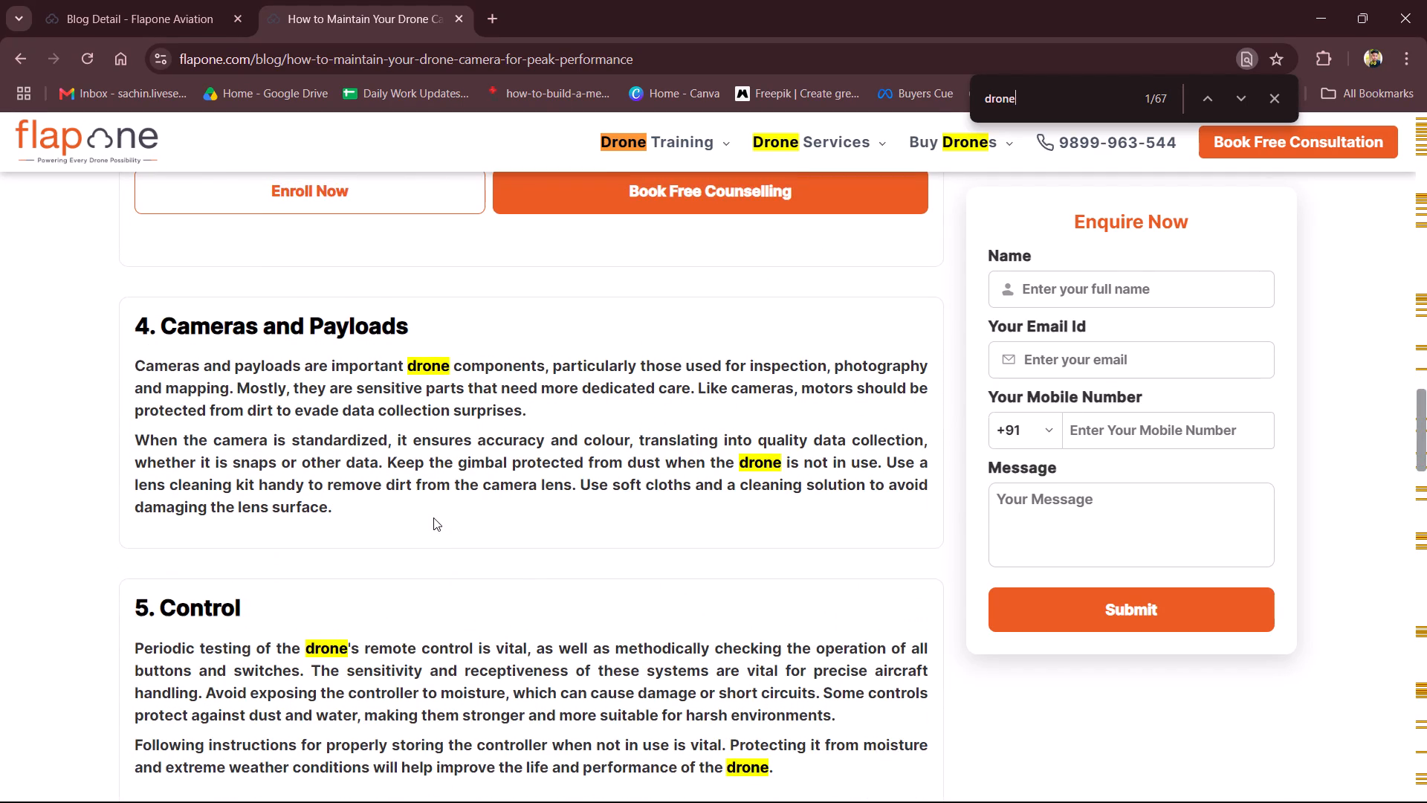
scroll(433, 517, "up", 8)
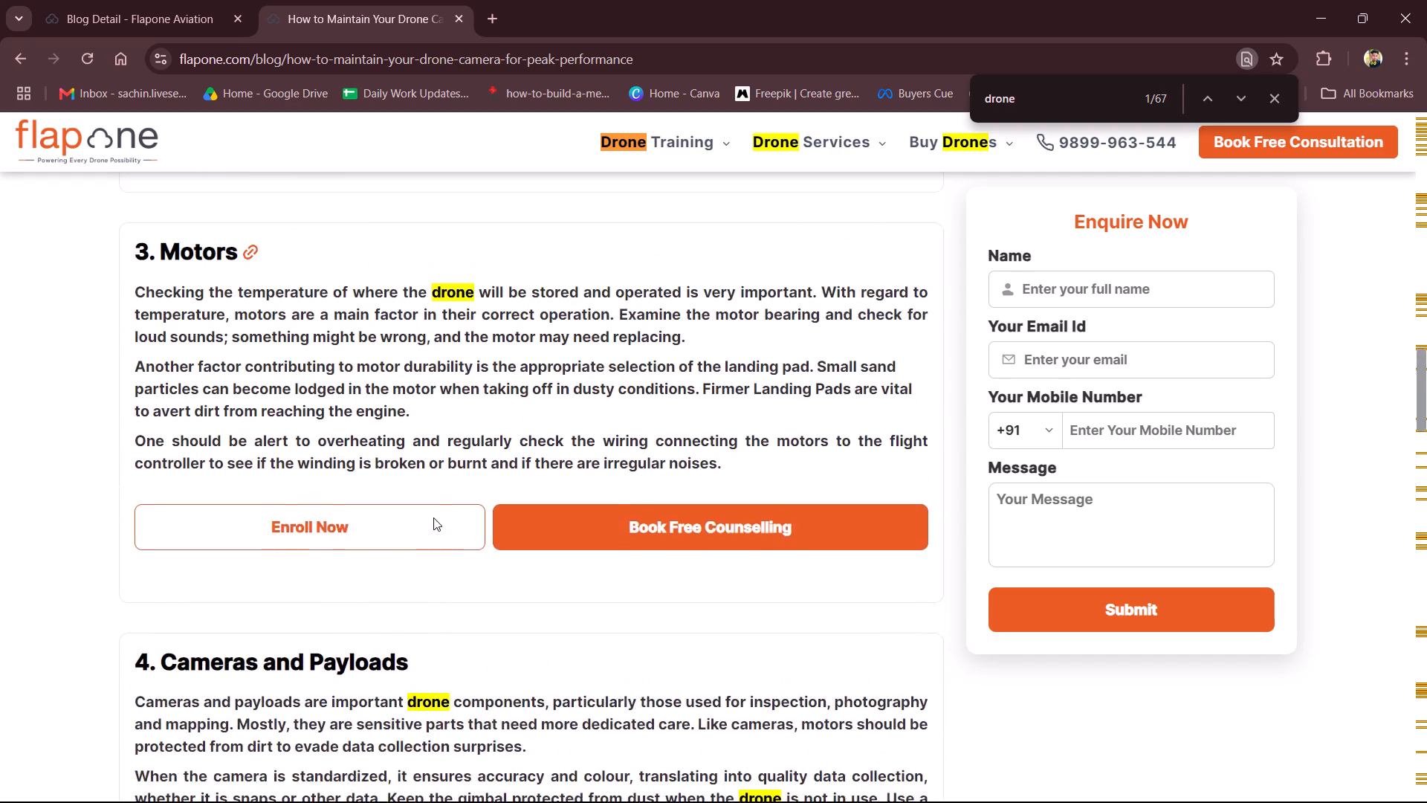
scroll(433, 517, "up", 4)
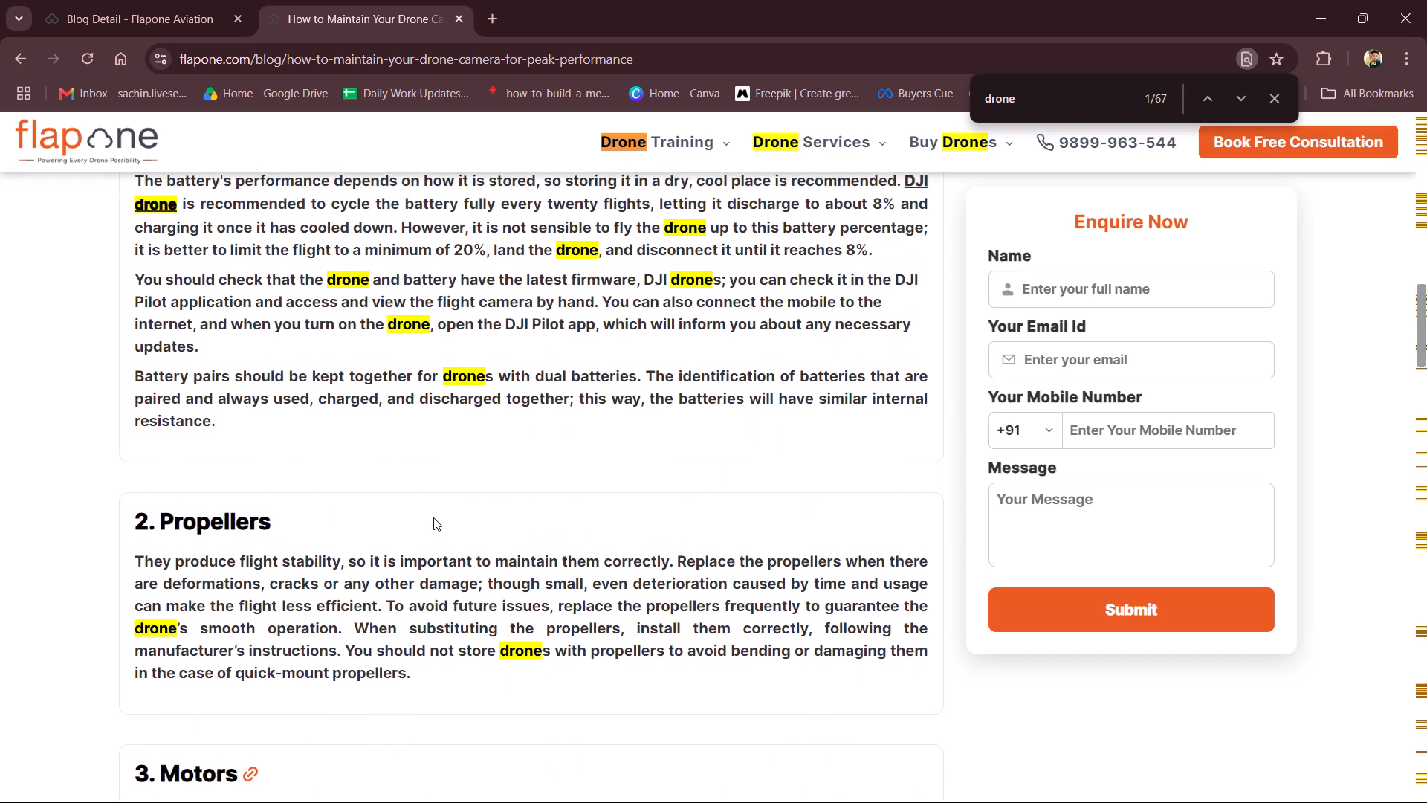
scroll(433, 517, "up", 5)
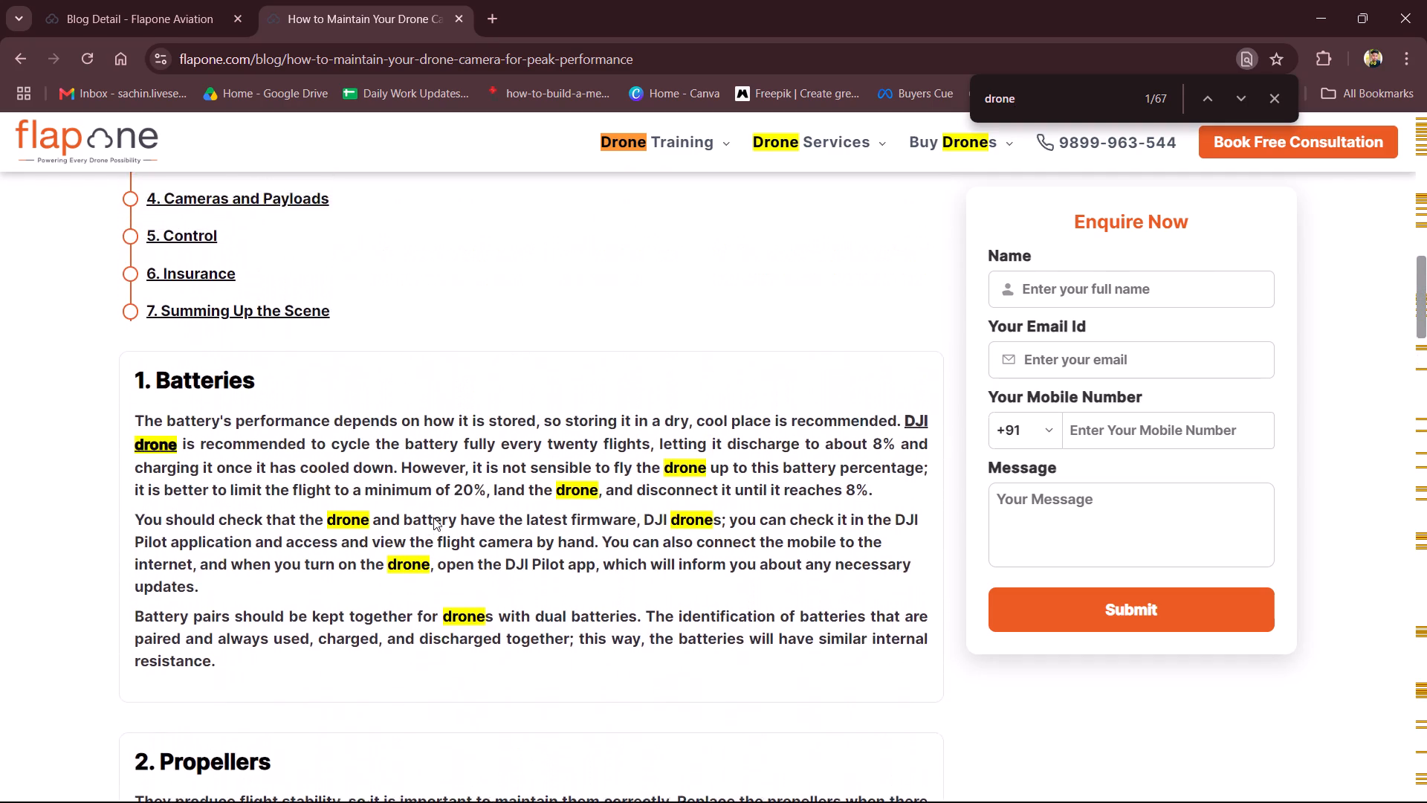
scroll(433, 517, "up", 6)
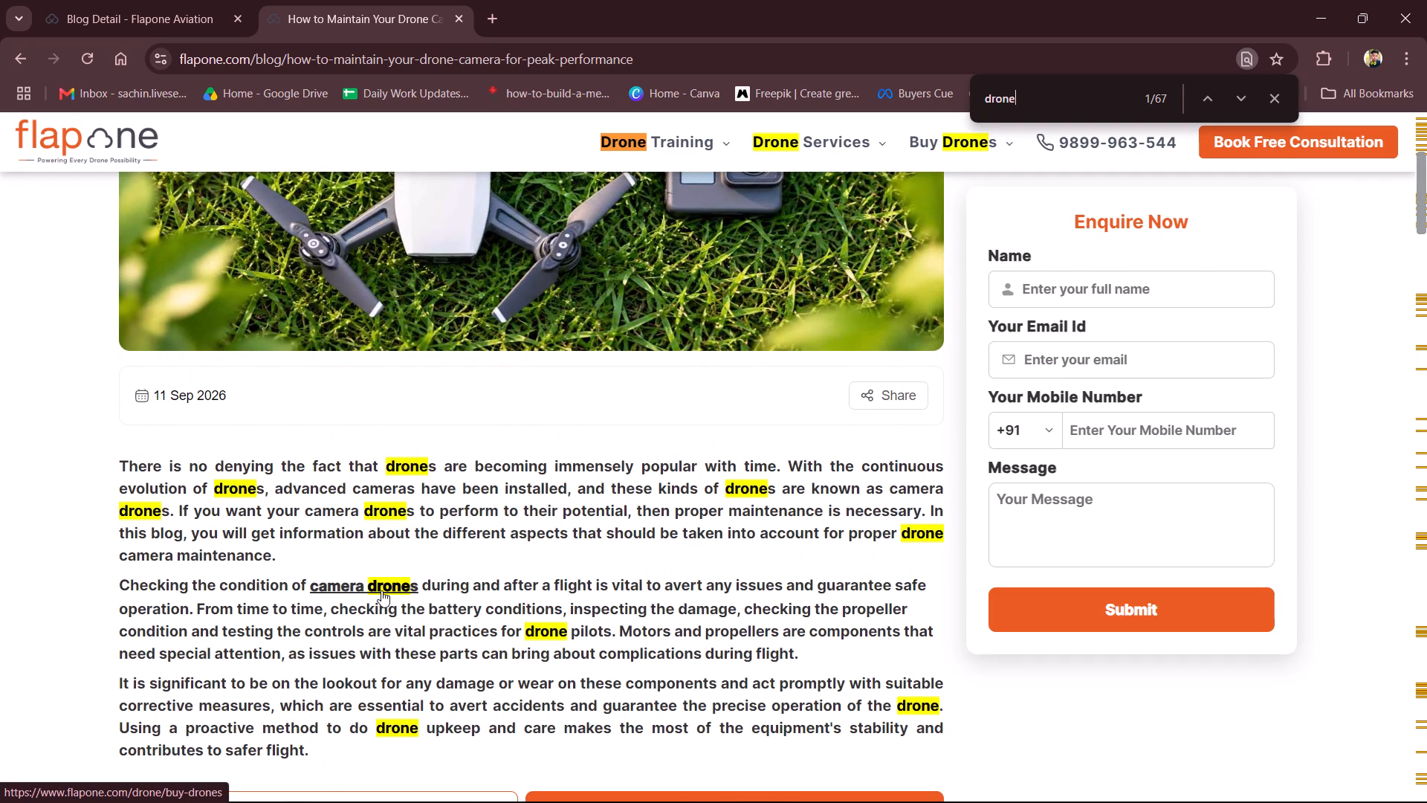
Examine the published blog from the introduction to Summing Up the Scene for drone keywords to link, comparing with the keyword mapping sheet.
scroll(381, 590, "down", 1)
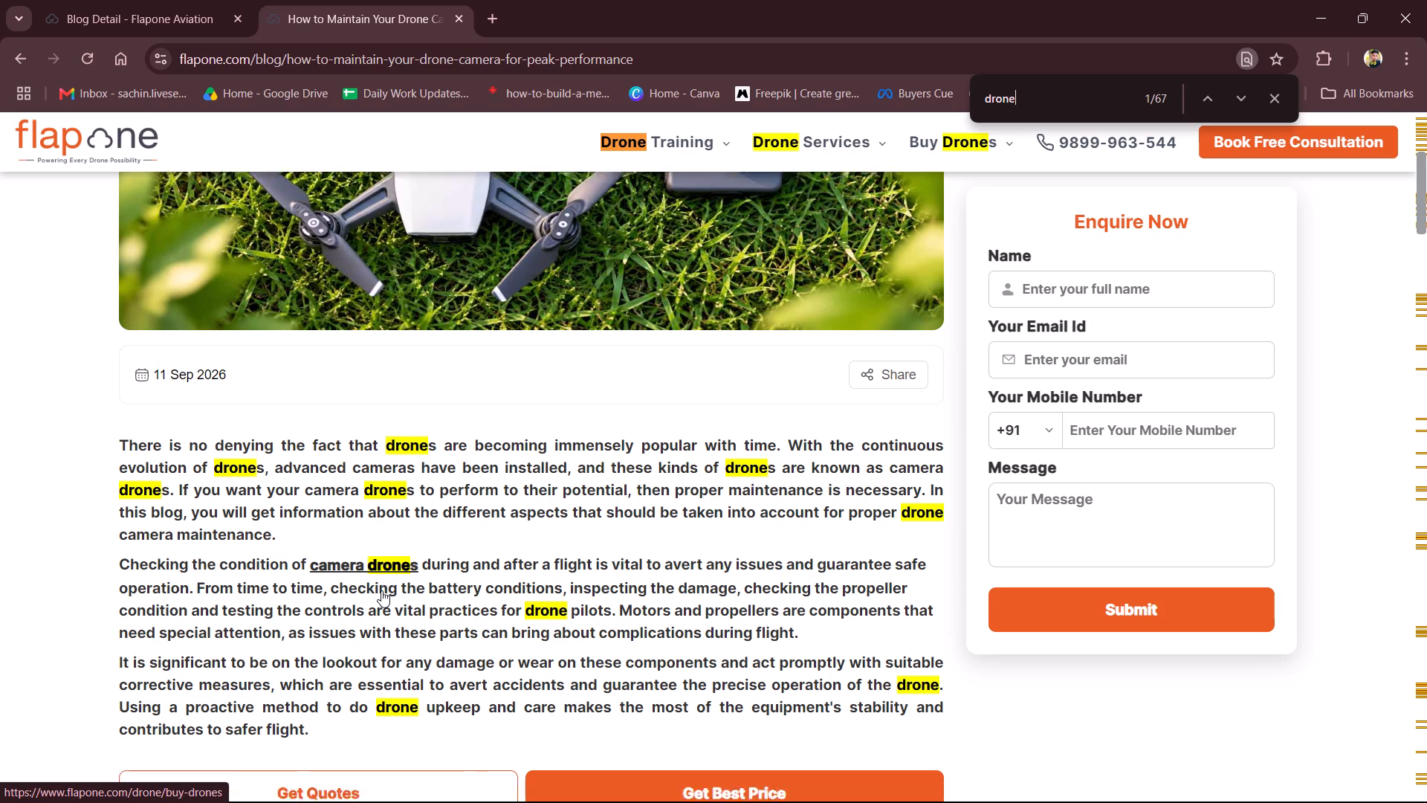
scroll(381, 590, "down", 6)
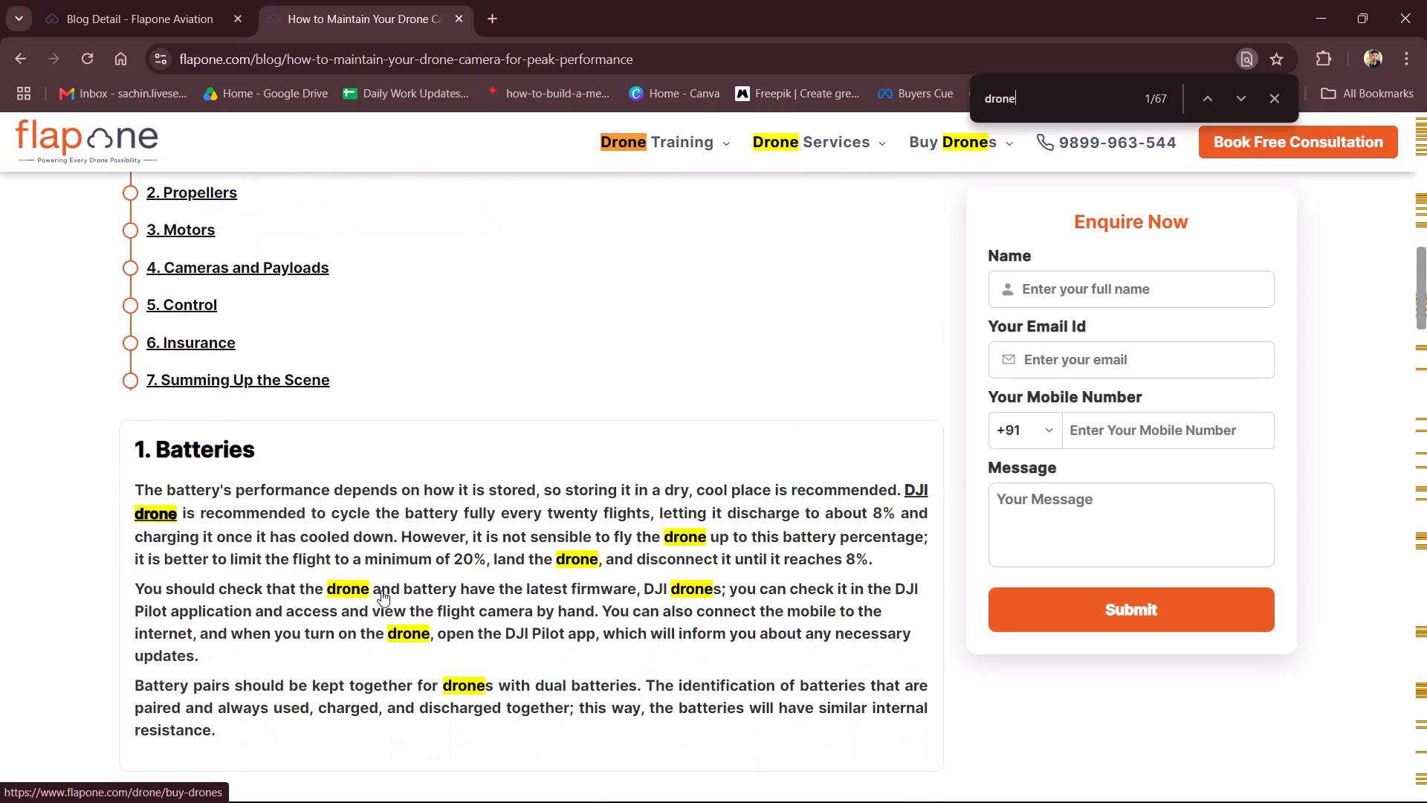
scroll(381, 590, "down", 4)
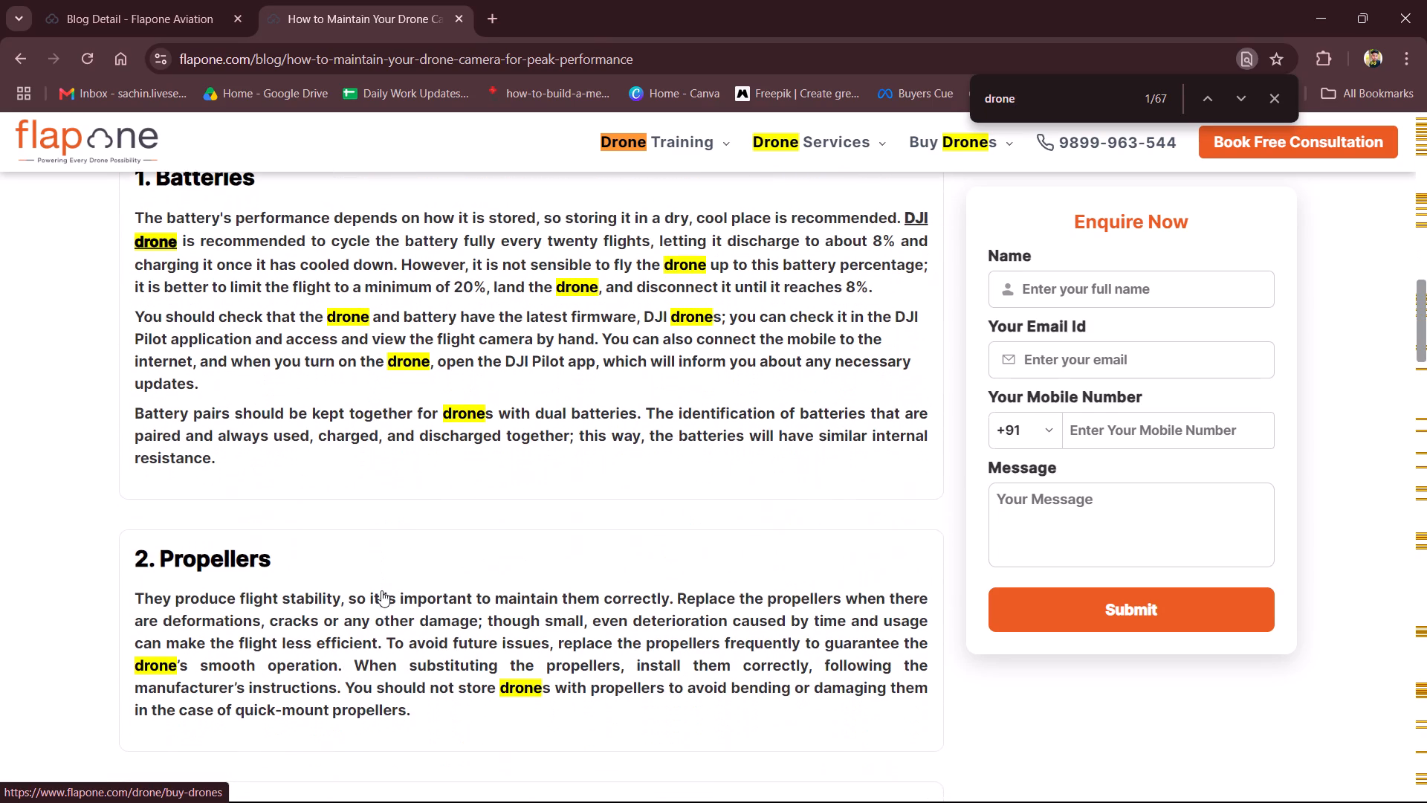
scroll(381, 590, "down", 8)
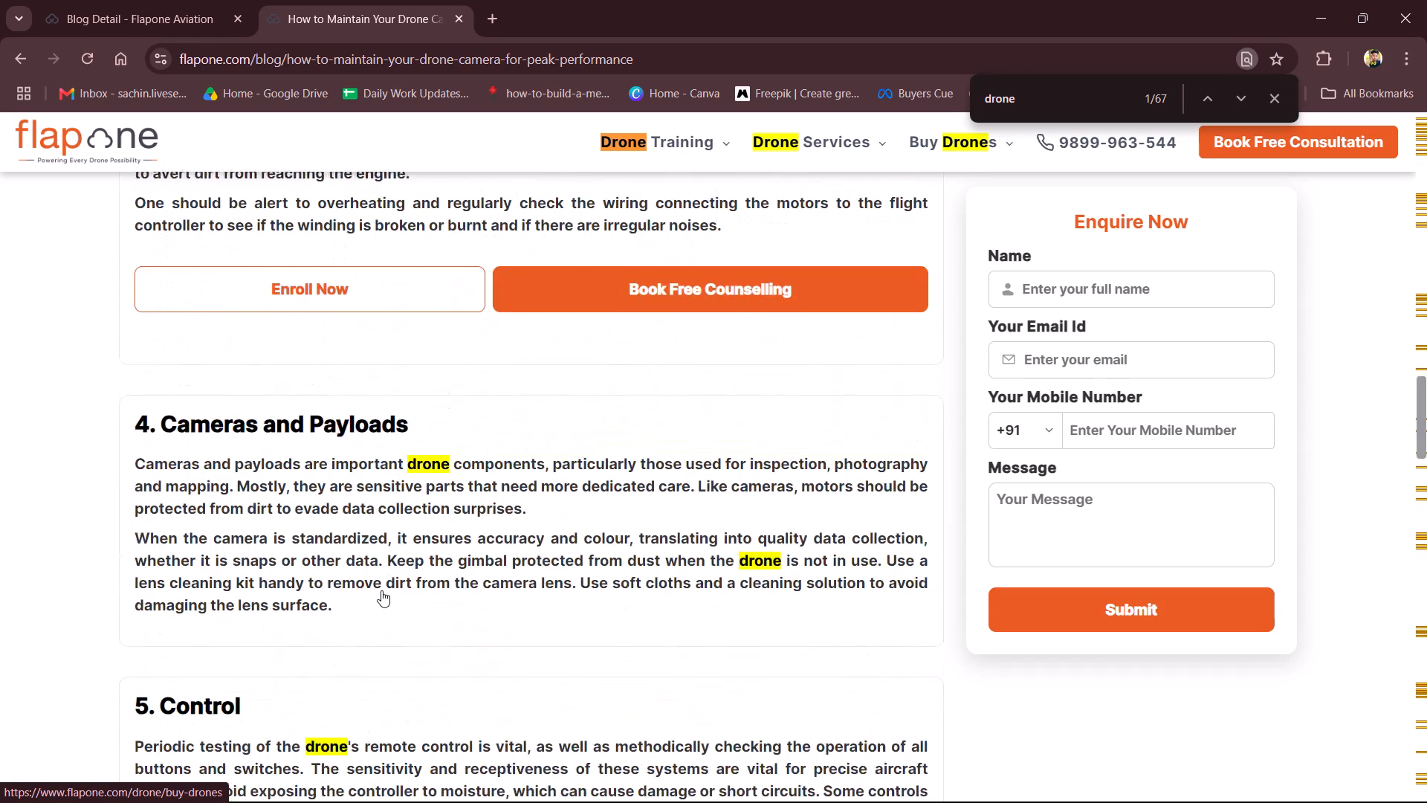
scroll(381, 590, "down", 5)
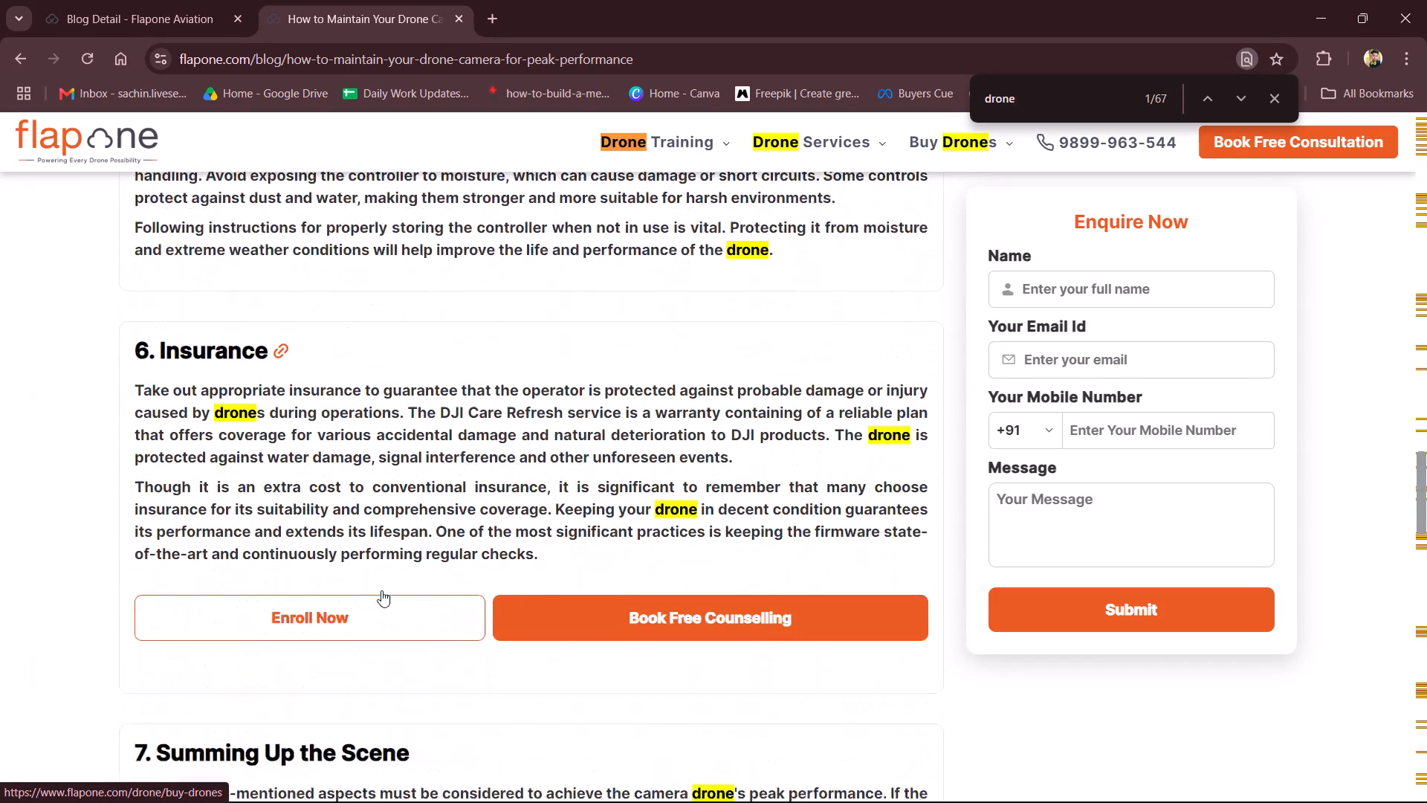
scroll(381, 590, "down", 7)
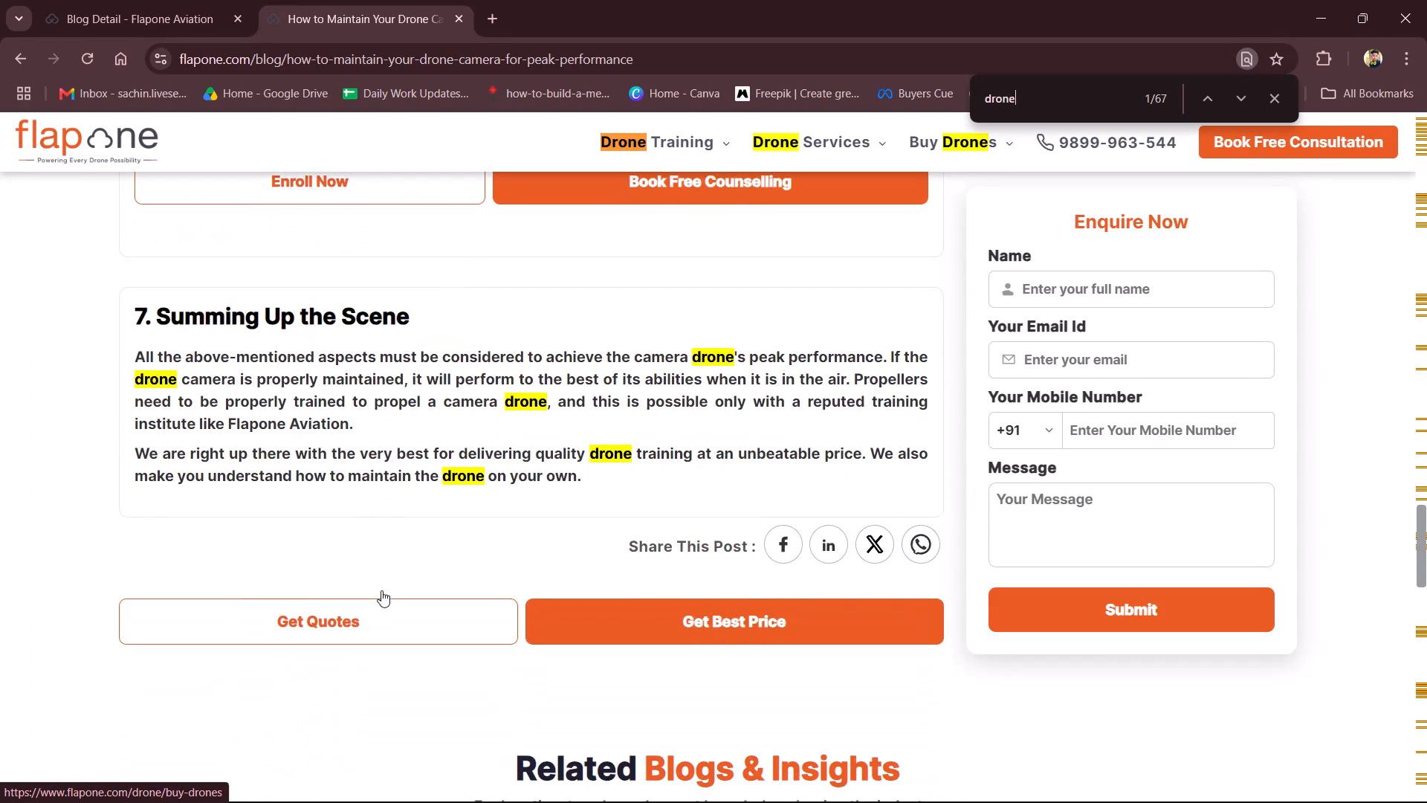
key("alt+Tab")
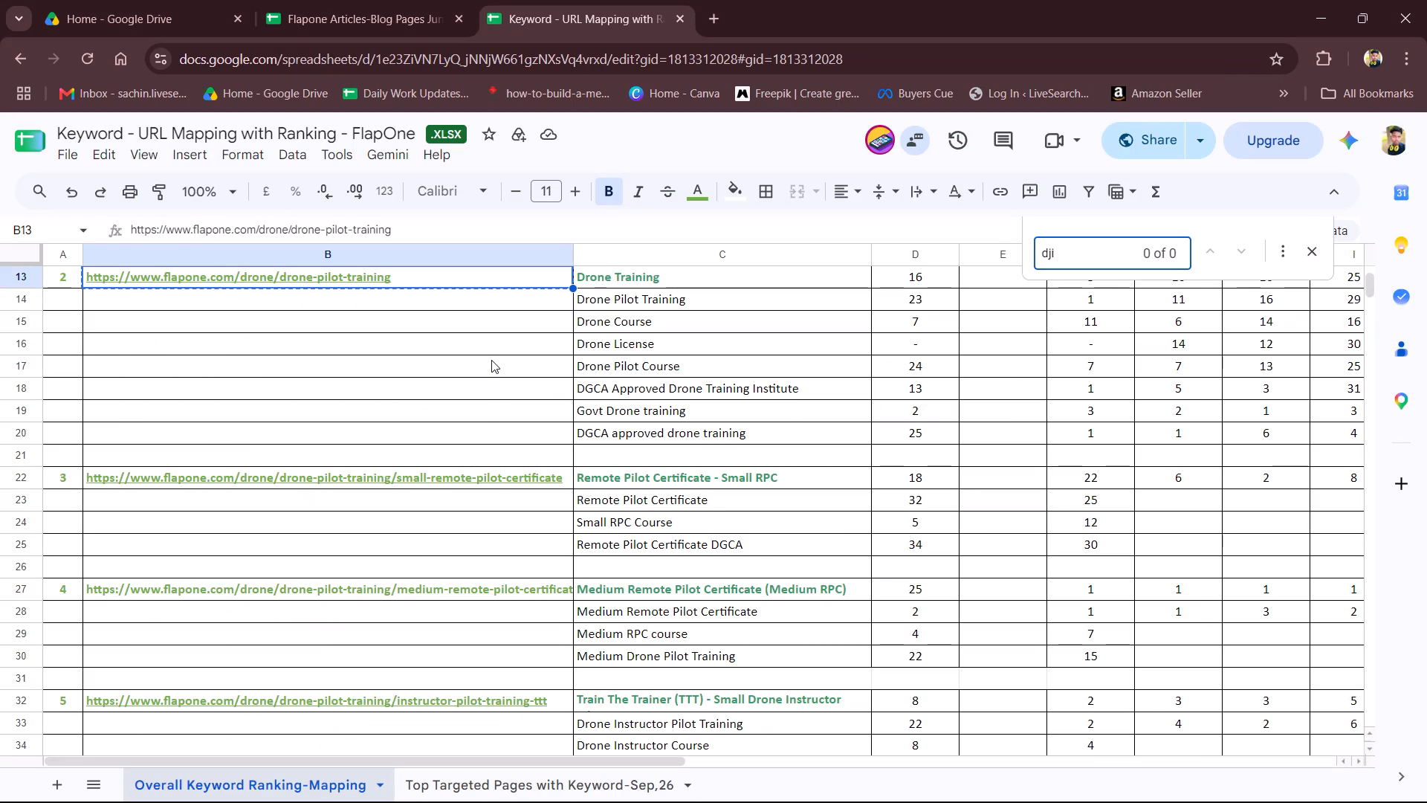
key("alt+Tab")
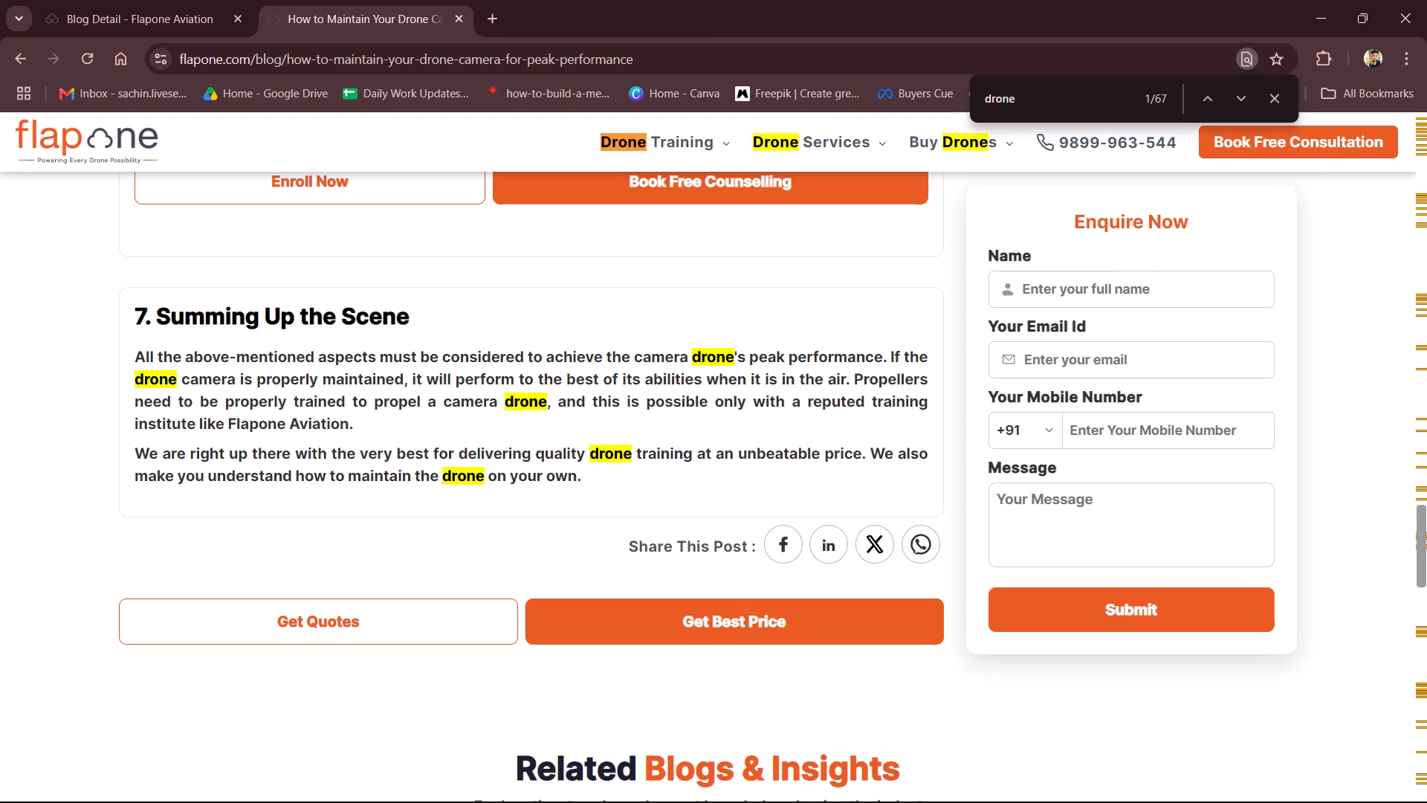
left_click(123, 0)
scroll(376, 486, "down", 5)
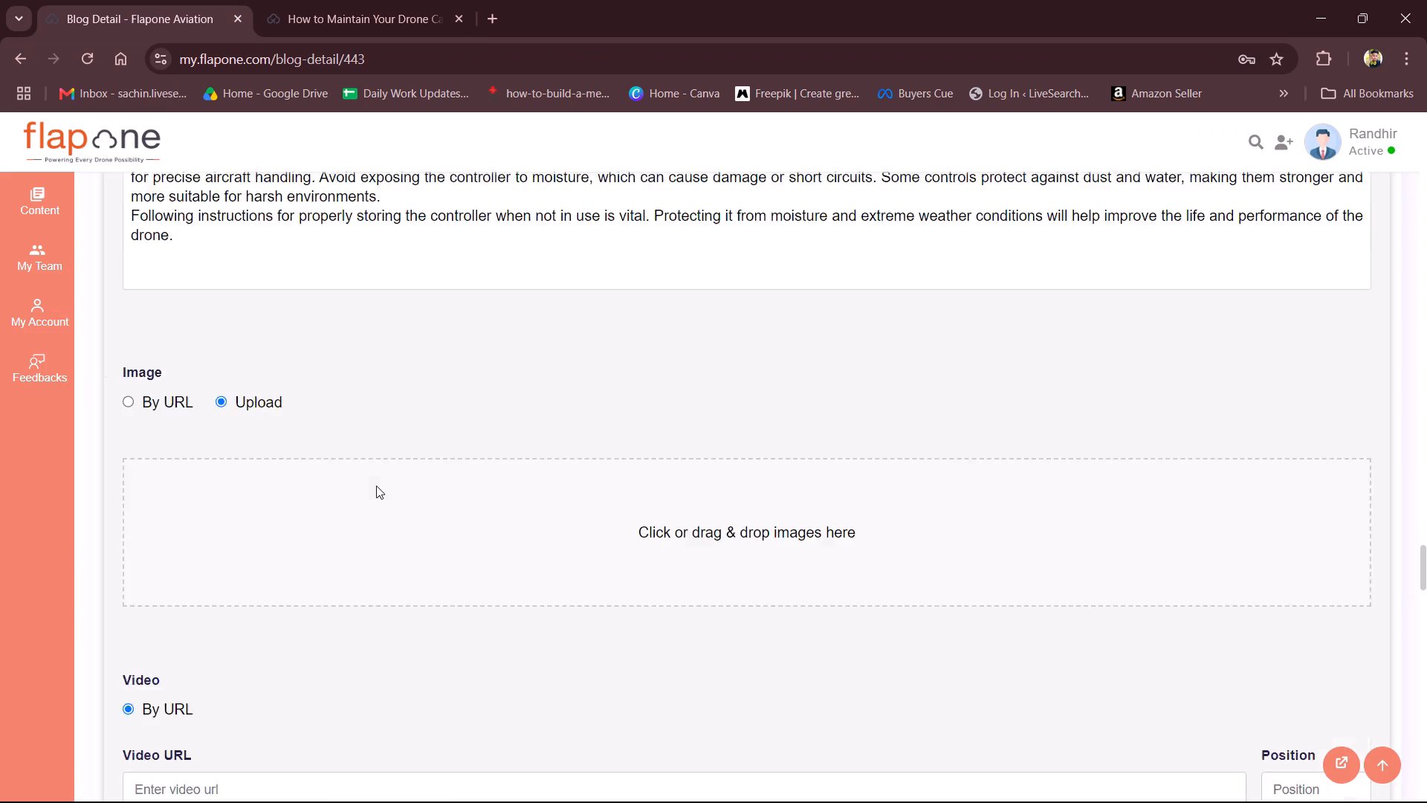
scroll(376, 486, "down", 20)
scroll(376, 486, "down", 3)
scroll(376, 486, "up", 8)
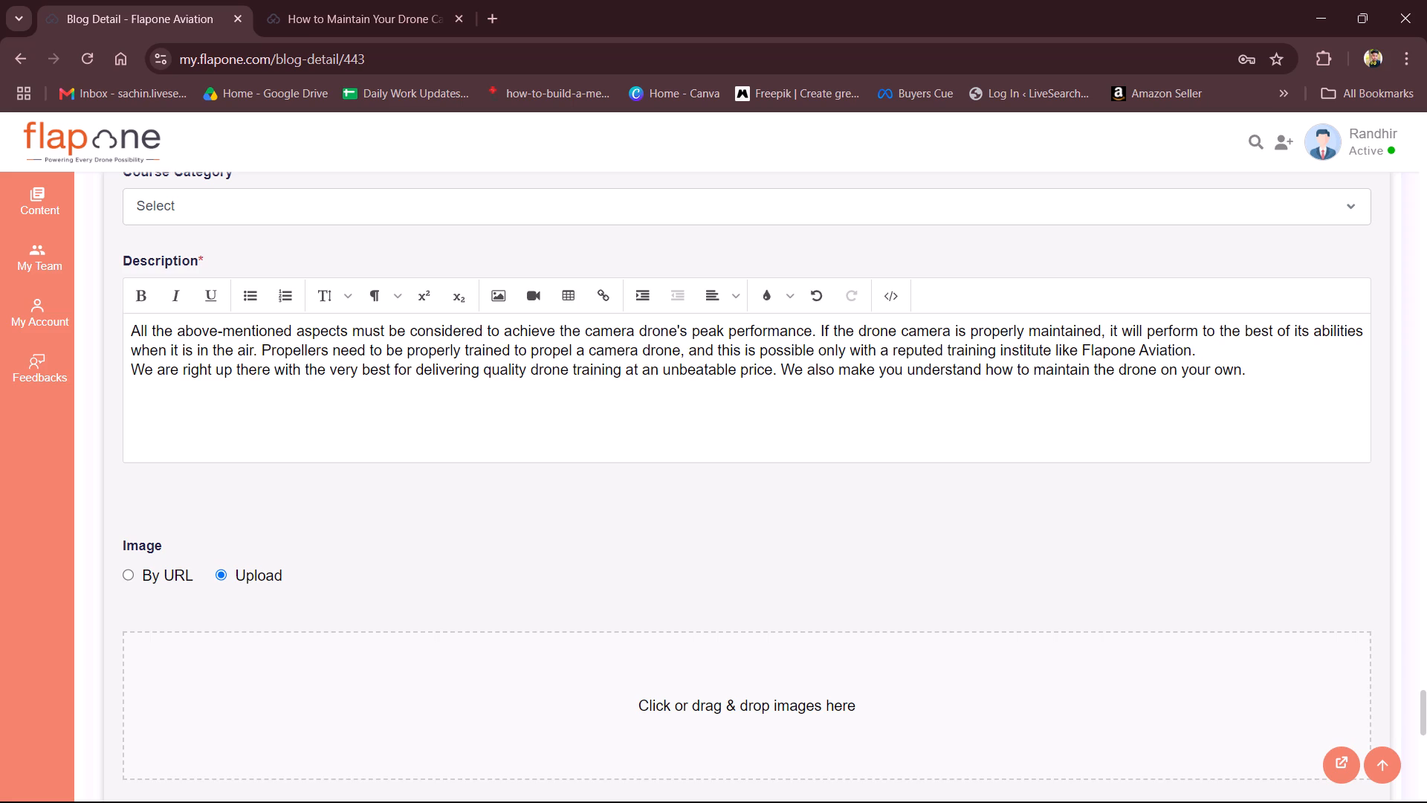
left_click(624, 365)
key("Left")
key("ctrl+shift+Left")
key("ctrl+shift+Left")
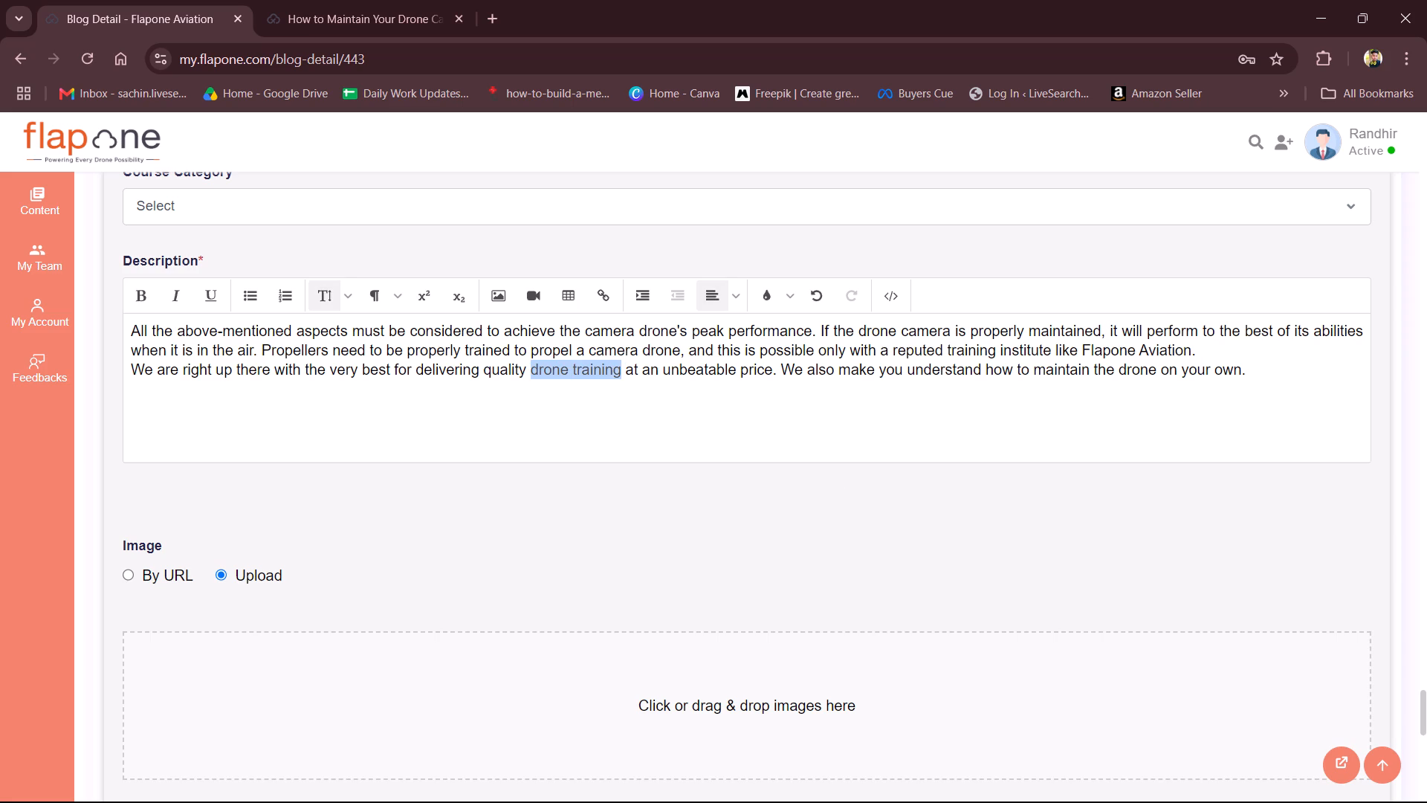
key("ctrl+b")
key("ctrl+k")
key("alt+Tab")
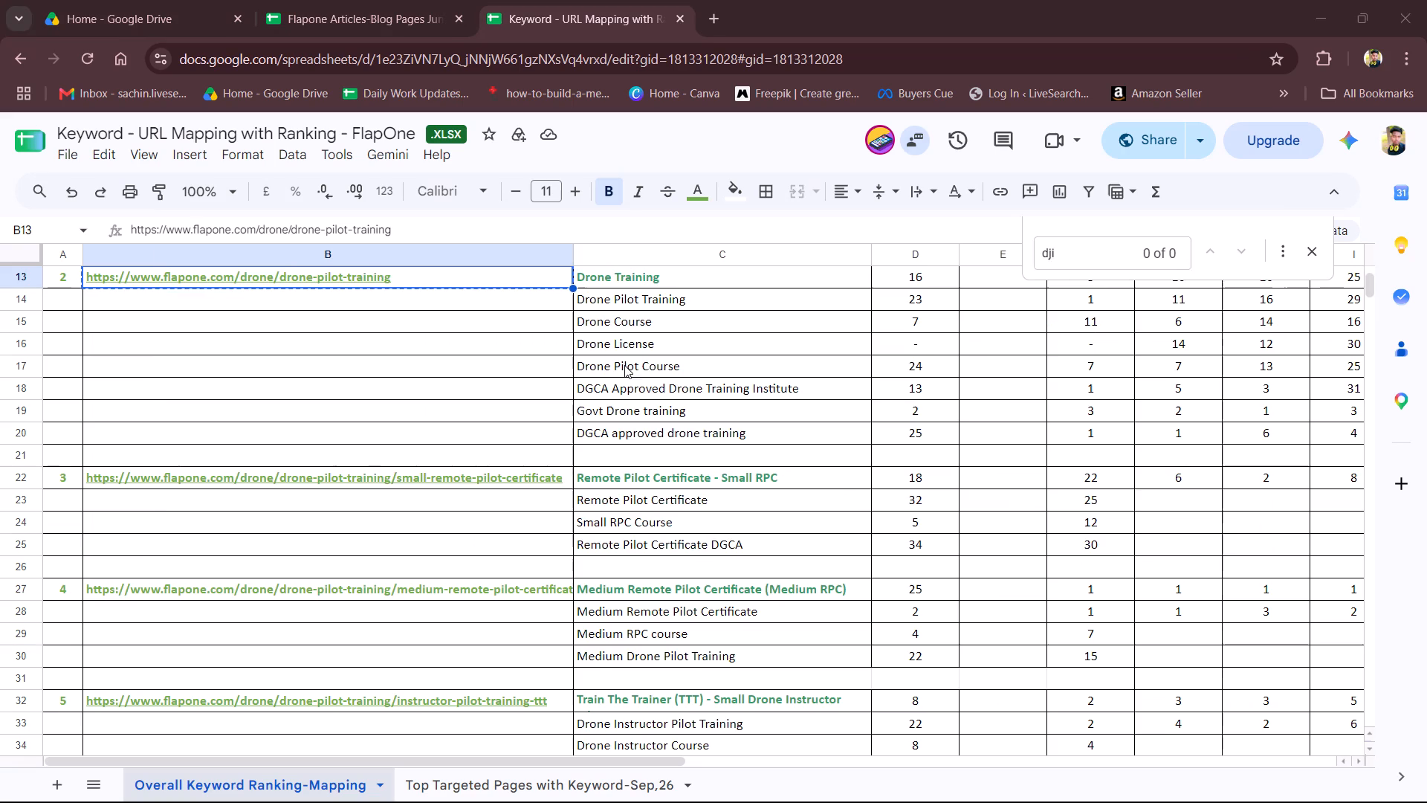
triple_click(423, 278)
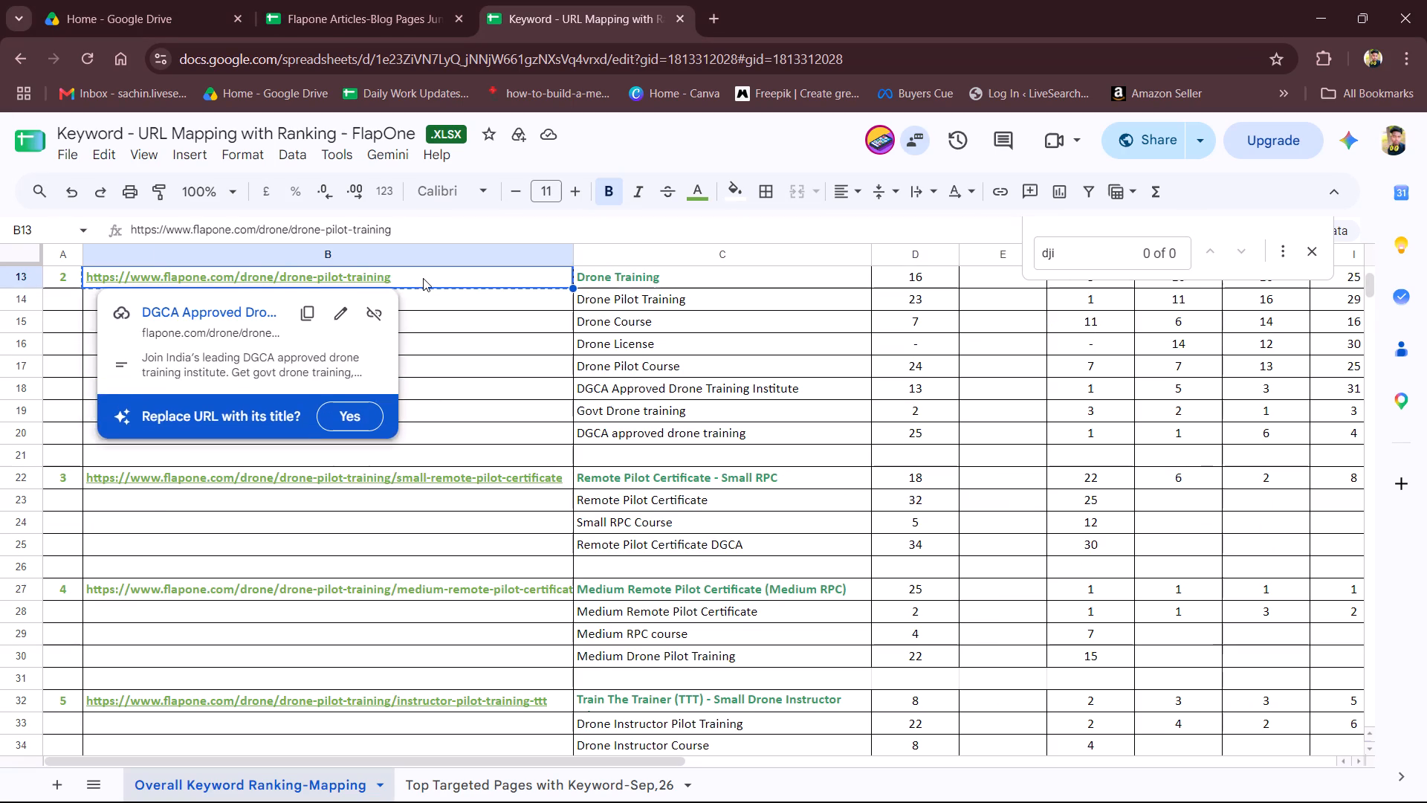
key("ctrl+c")
key("alt+Tab")
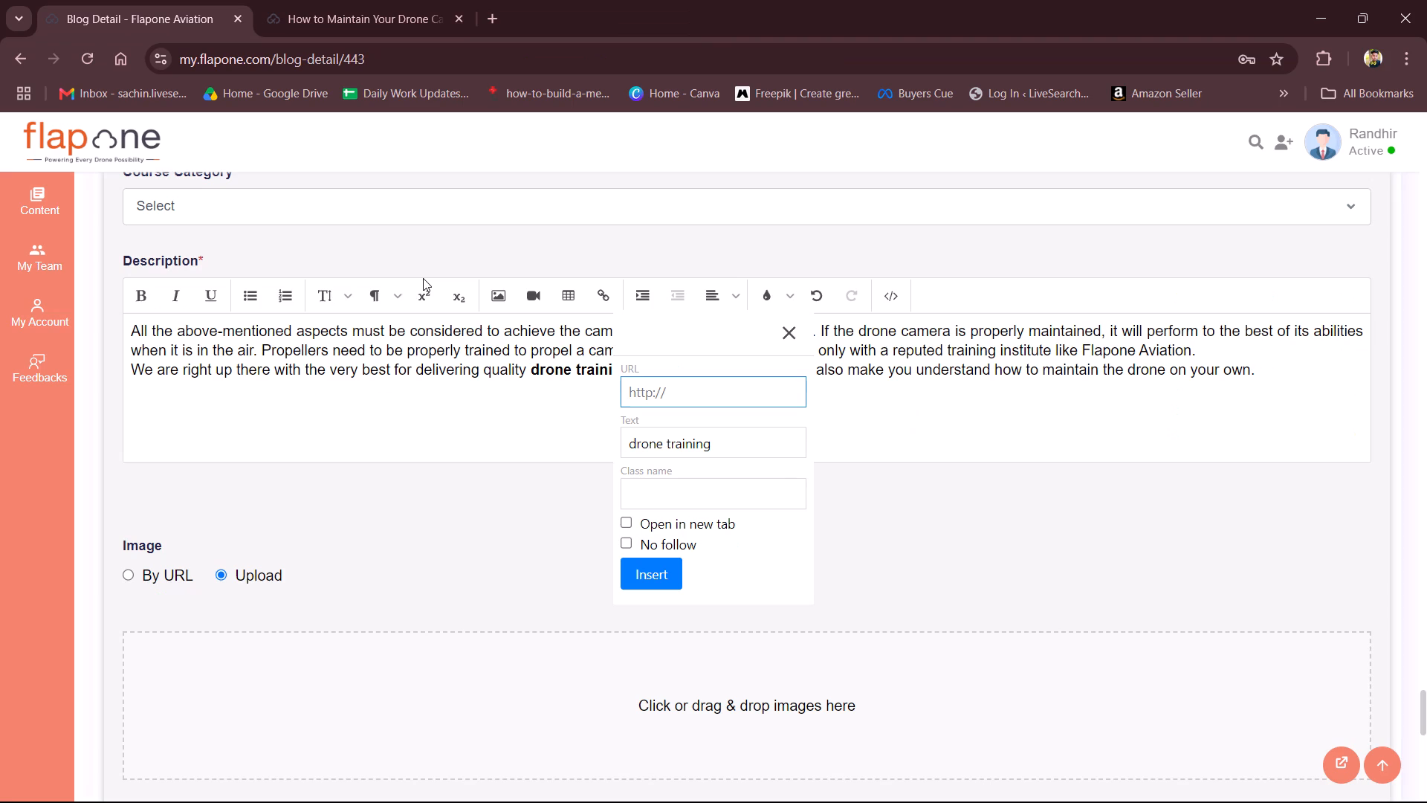
key("ctrl+v")
key("Return")
left_click(442, 410)
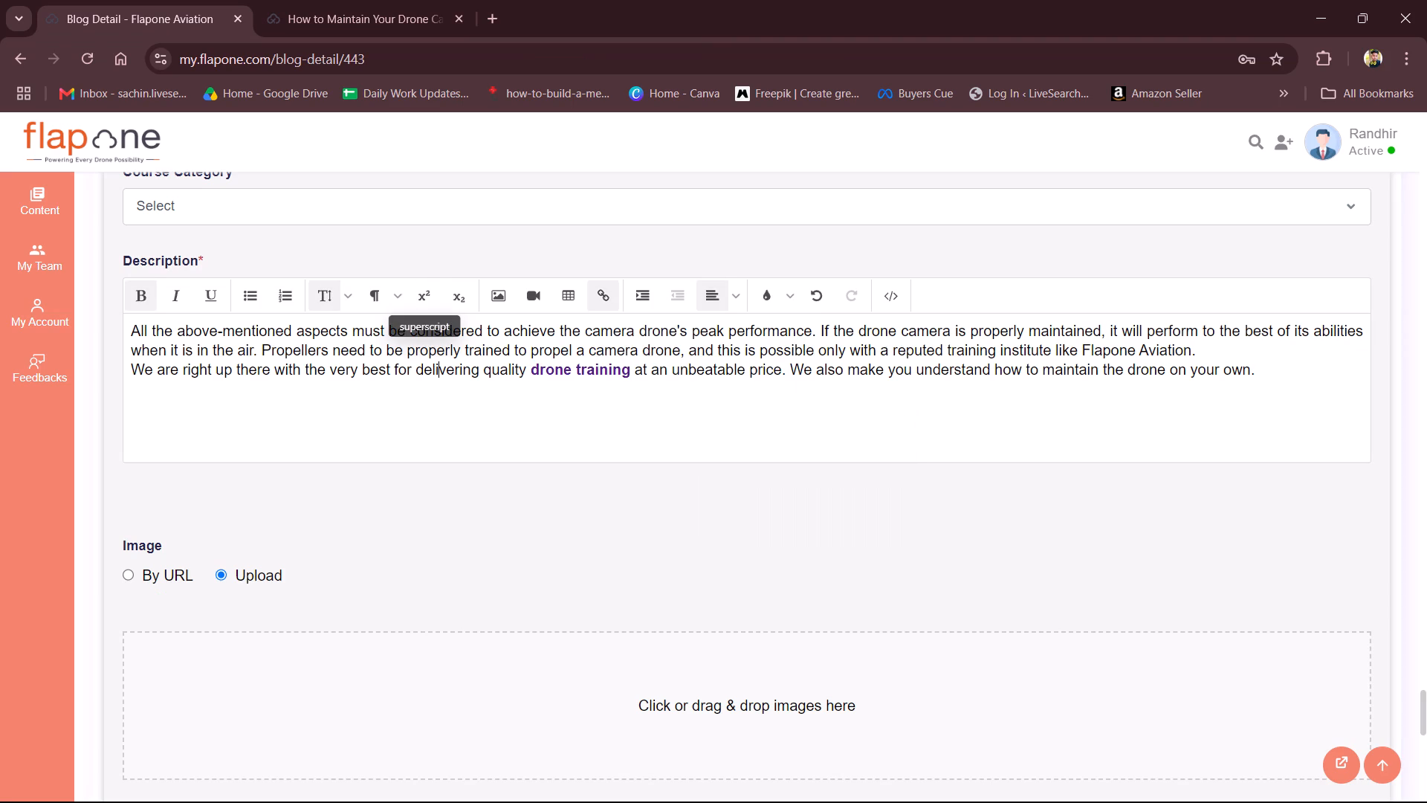
Set the text colour of the linked phrase "drone training" to blue.
left_click(557, 374)
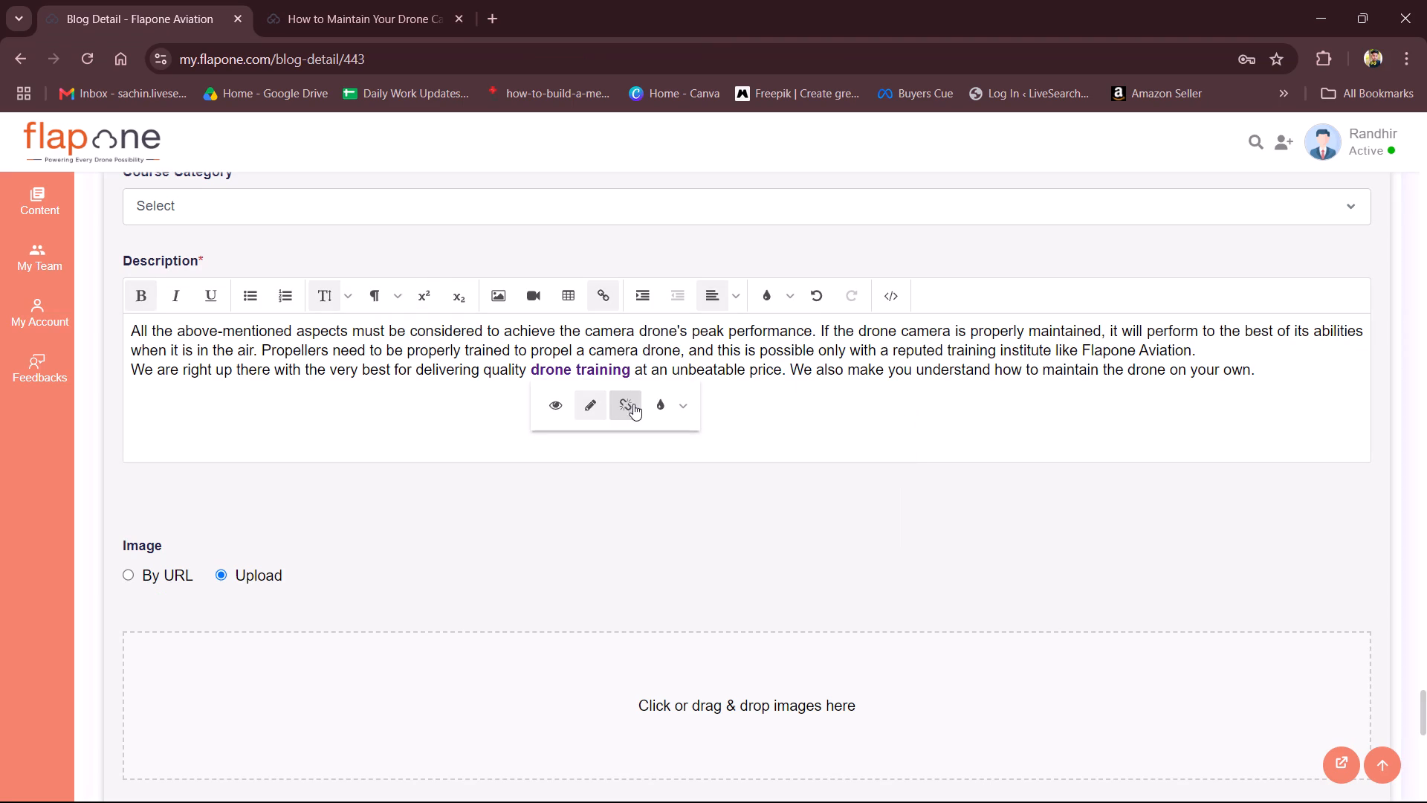
left_click(655, 406)
left_click(792, 451)
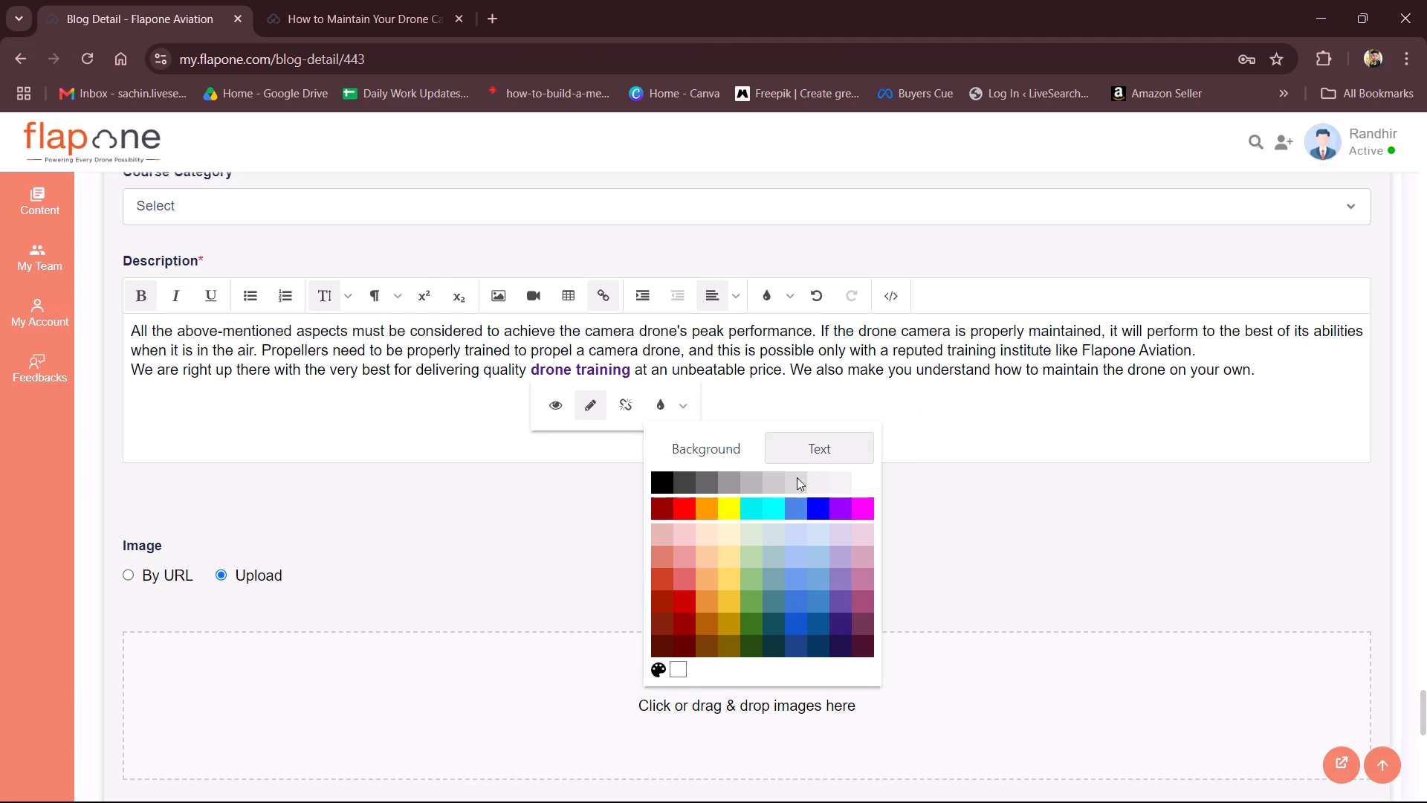
left_click(817, 515)
left_click(766, 475)
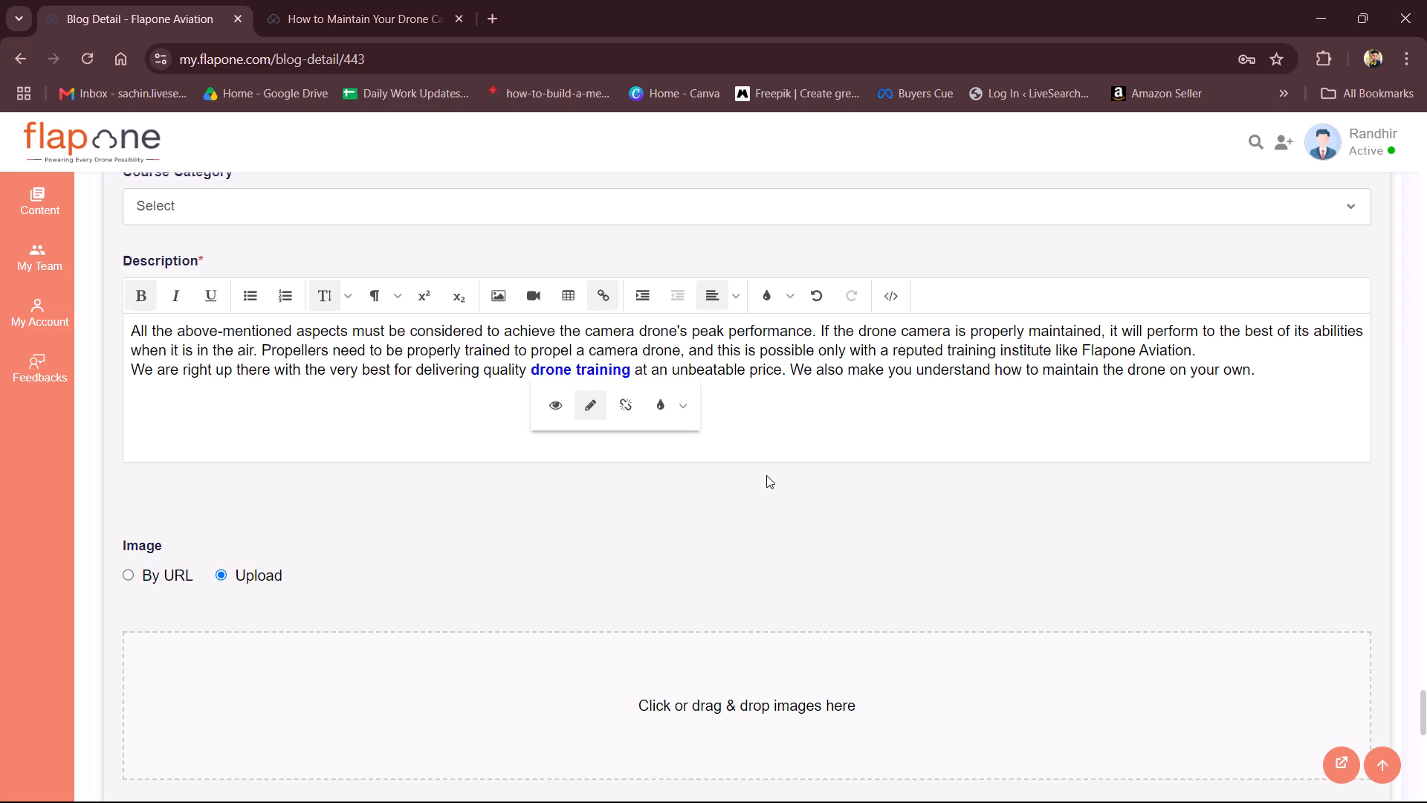
Submit the edited drone camera maintenance blog with its status on Approve.
scroll(766, 475, "down", 18)
left_click(750, 748)
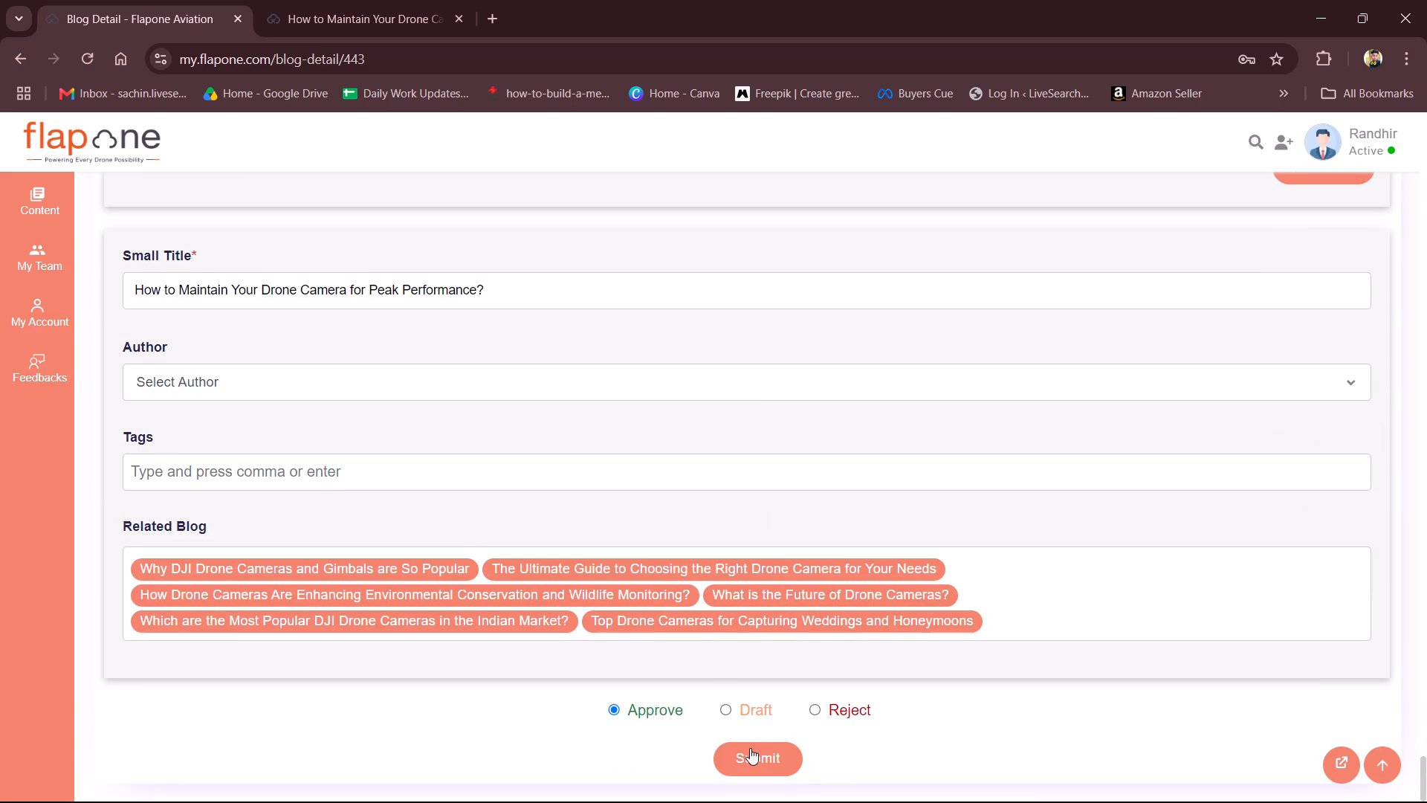
Reload the published blog, copy the linked phrase "drone training" from Summing Up the Scene, and check the introduction's "camera drones" link.
left_click(396, 0)
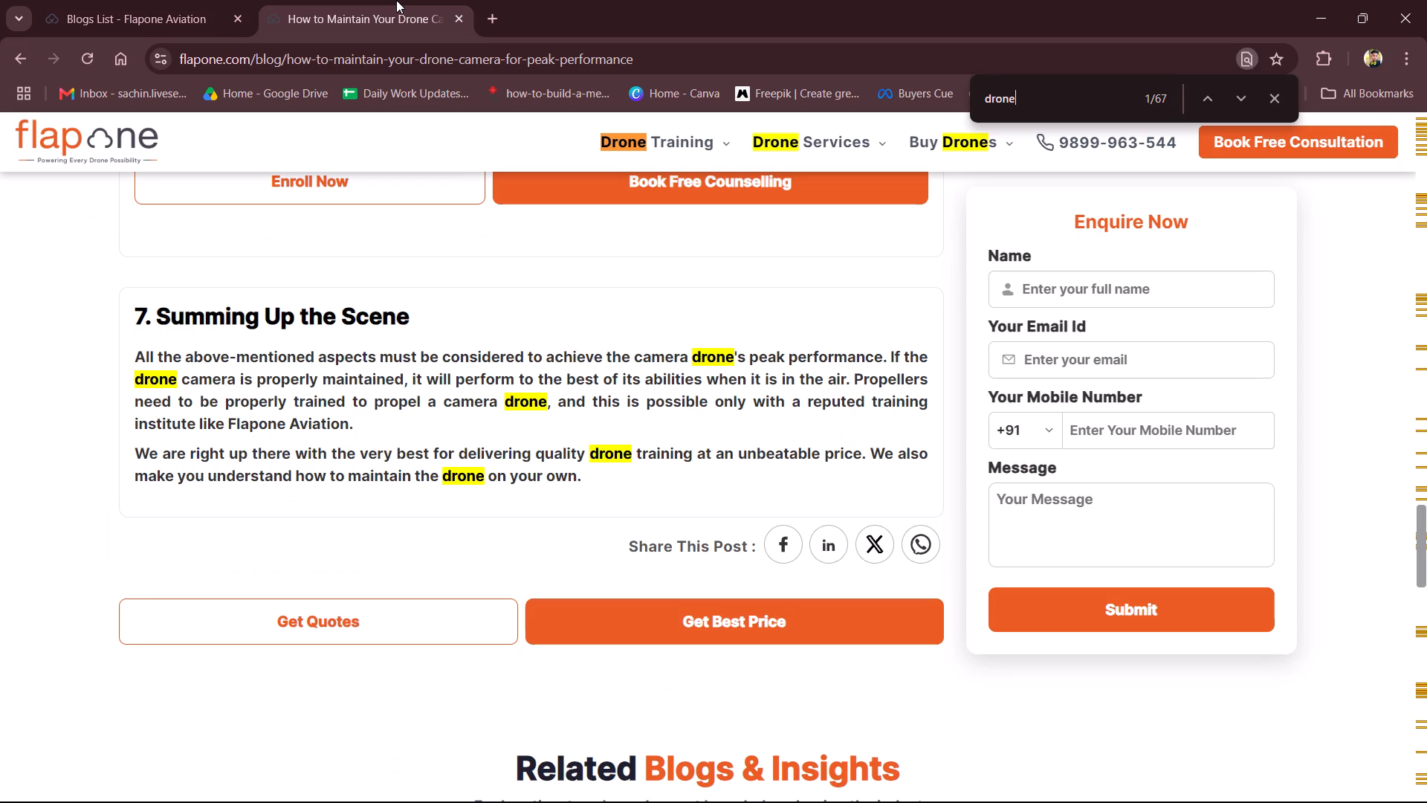
key("ctrl+r")
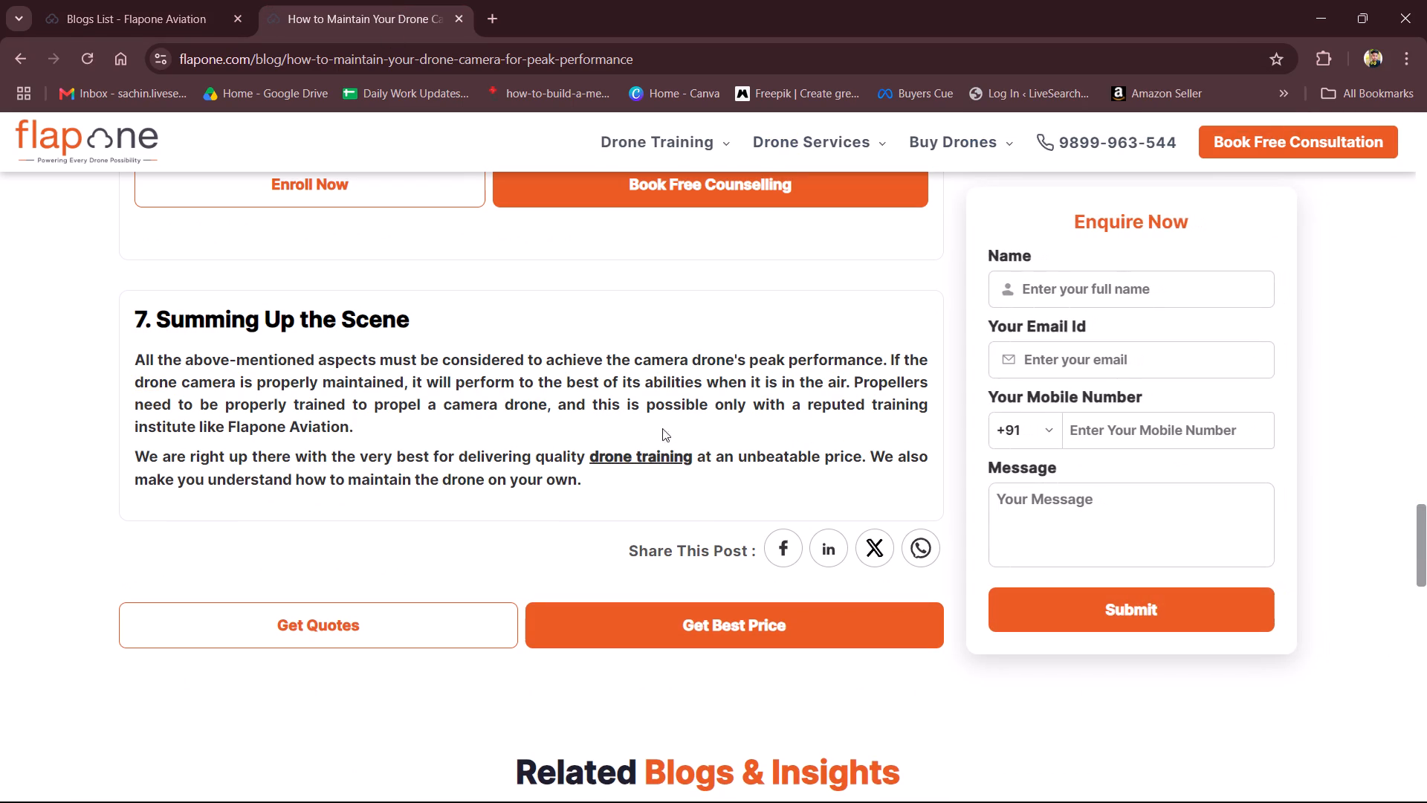
left_click_drag(701, 462, 591, 462)
key("ctrl+c")
scroll(606, 416, "up", 14)
scroll(606, 406, "down", 2)
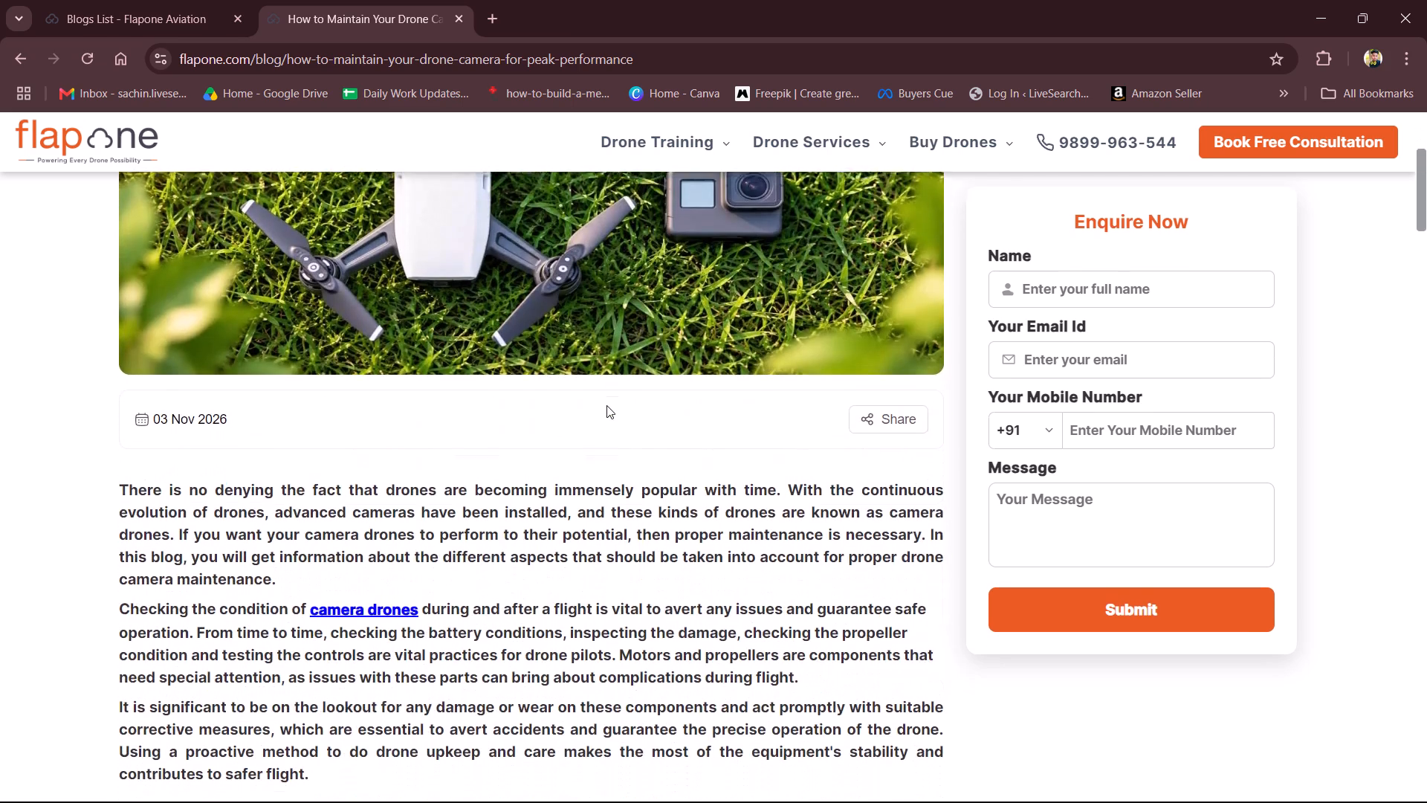
scroll(606, 405, "down", 1)
In the Flapone Articles-Blog Pages sheet, fill the drone camera maintenance blog's URL cell B296 with yellow.
key("alt+Tab")
left_click(376, 0)
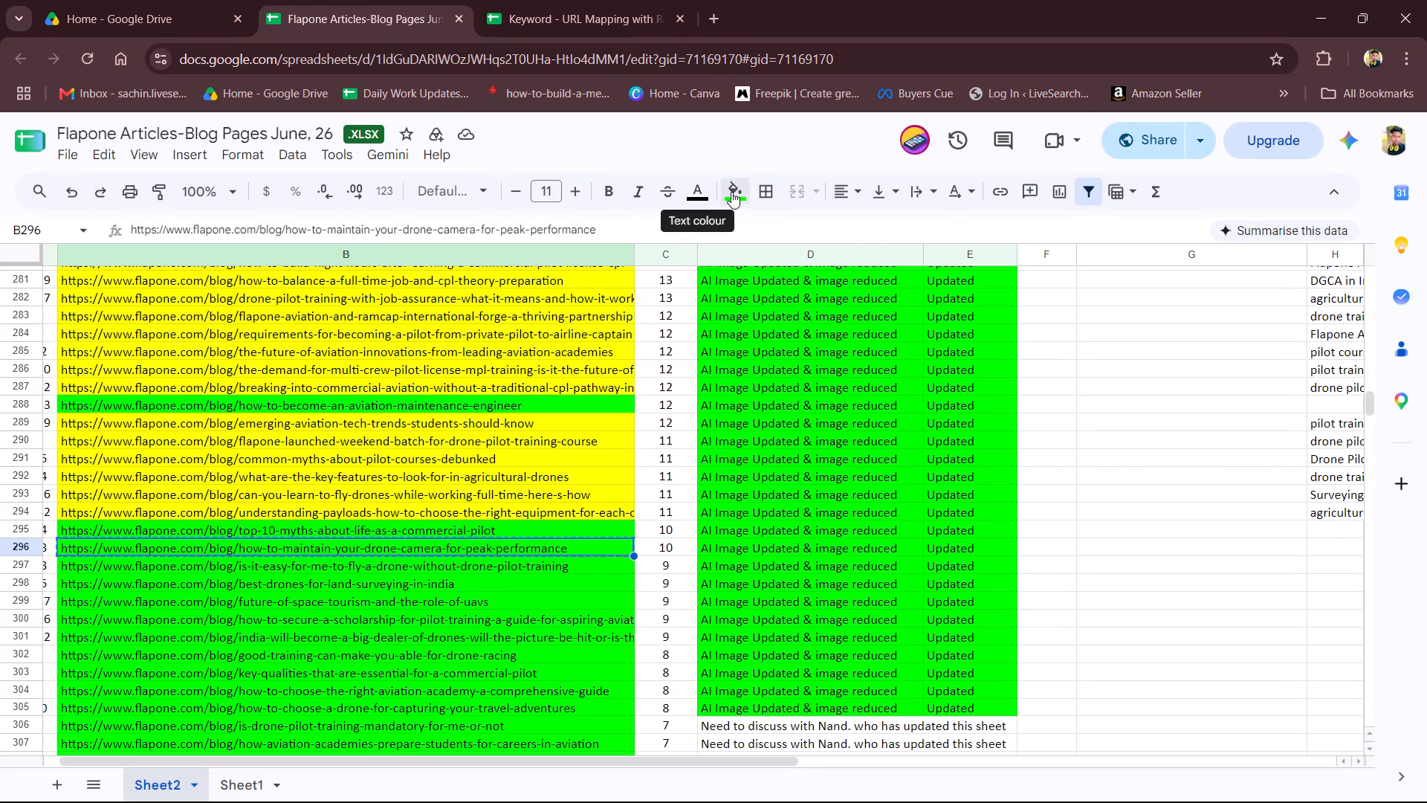
left_click(731, 192)
left_click(798, 276)
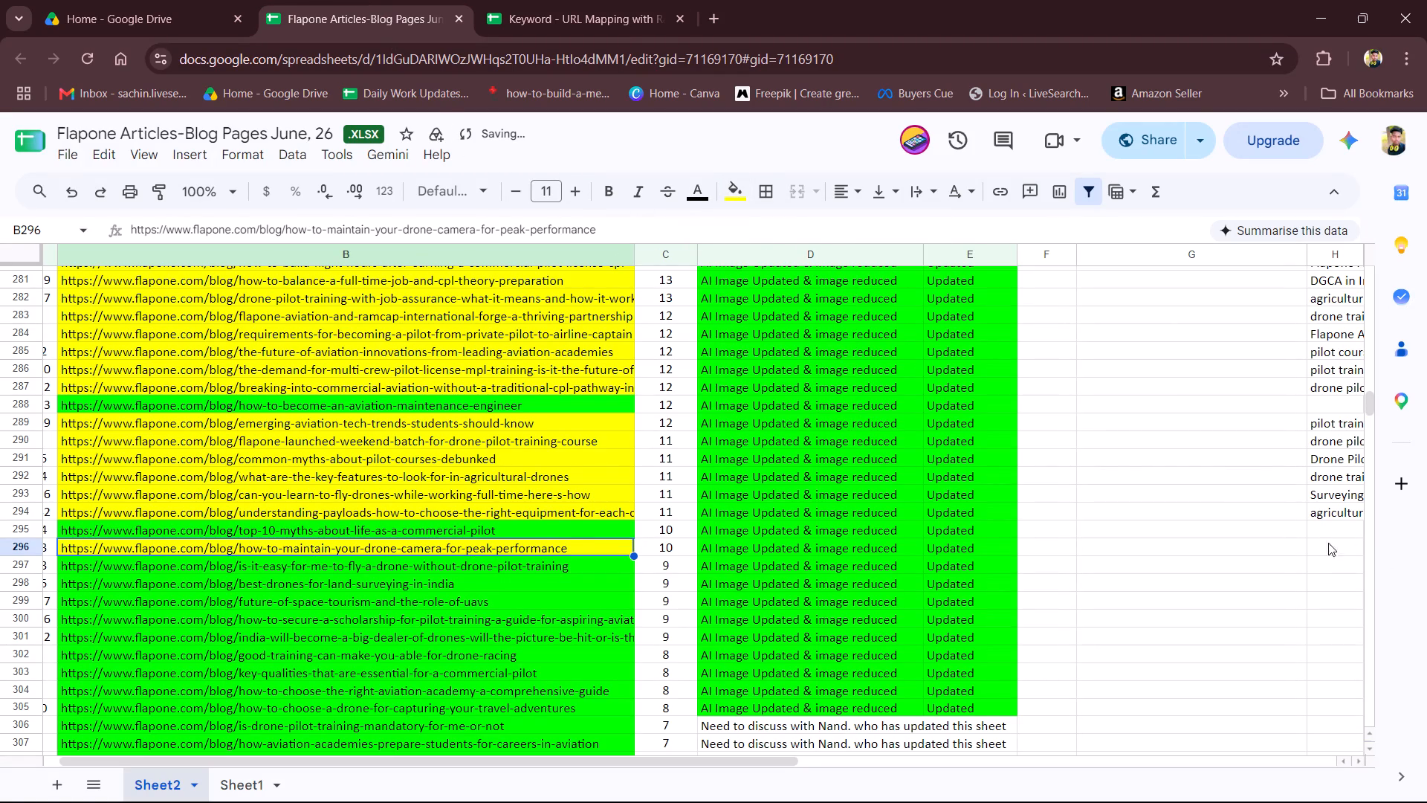
Enter the copied keyword "drone training" followed by a comma in column H of the blog's row 296.
double_click(1339, 546)
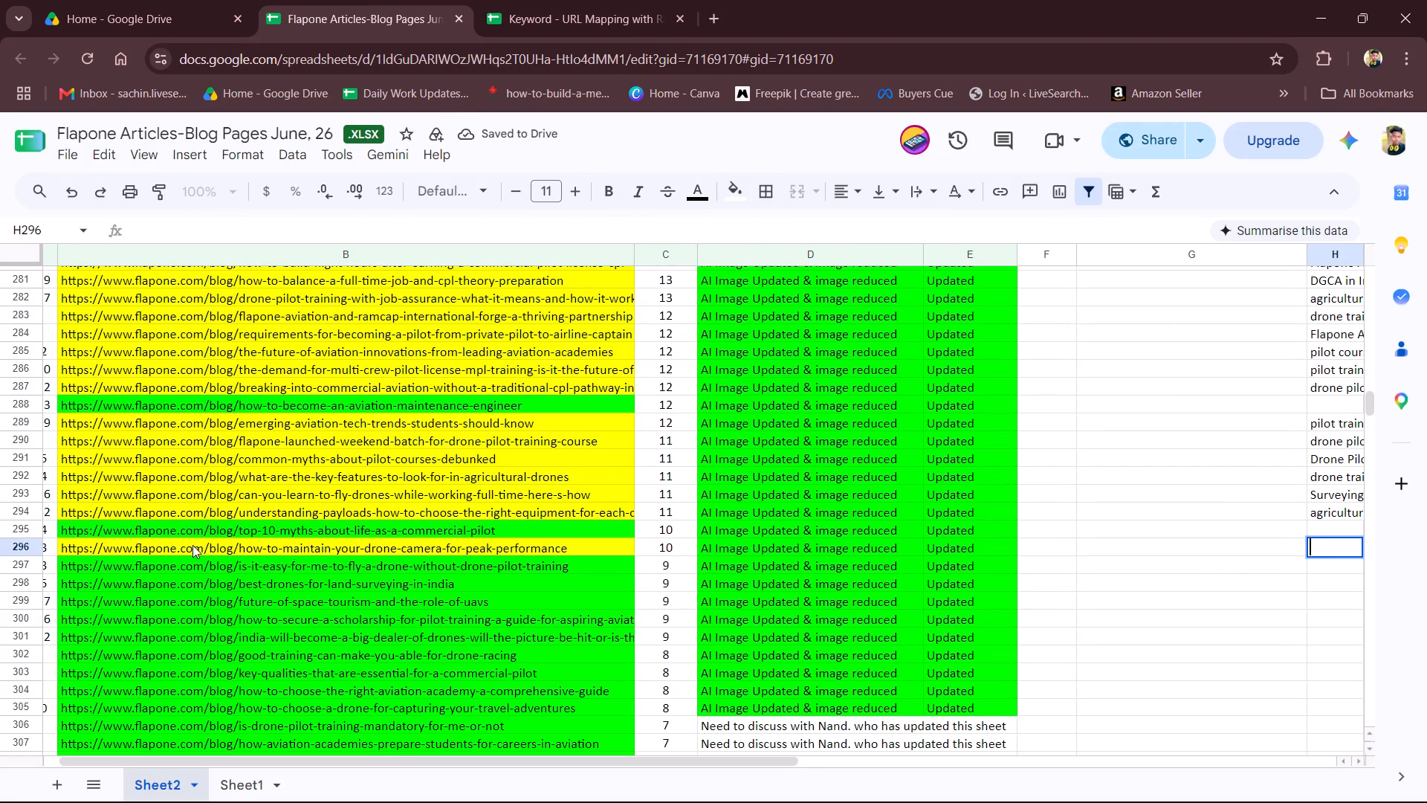
double_click(22, 547)
left_click(22, 546)
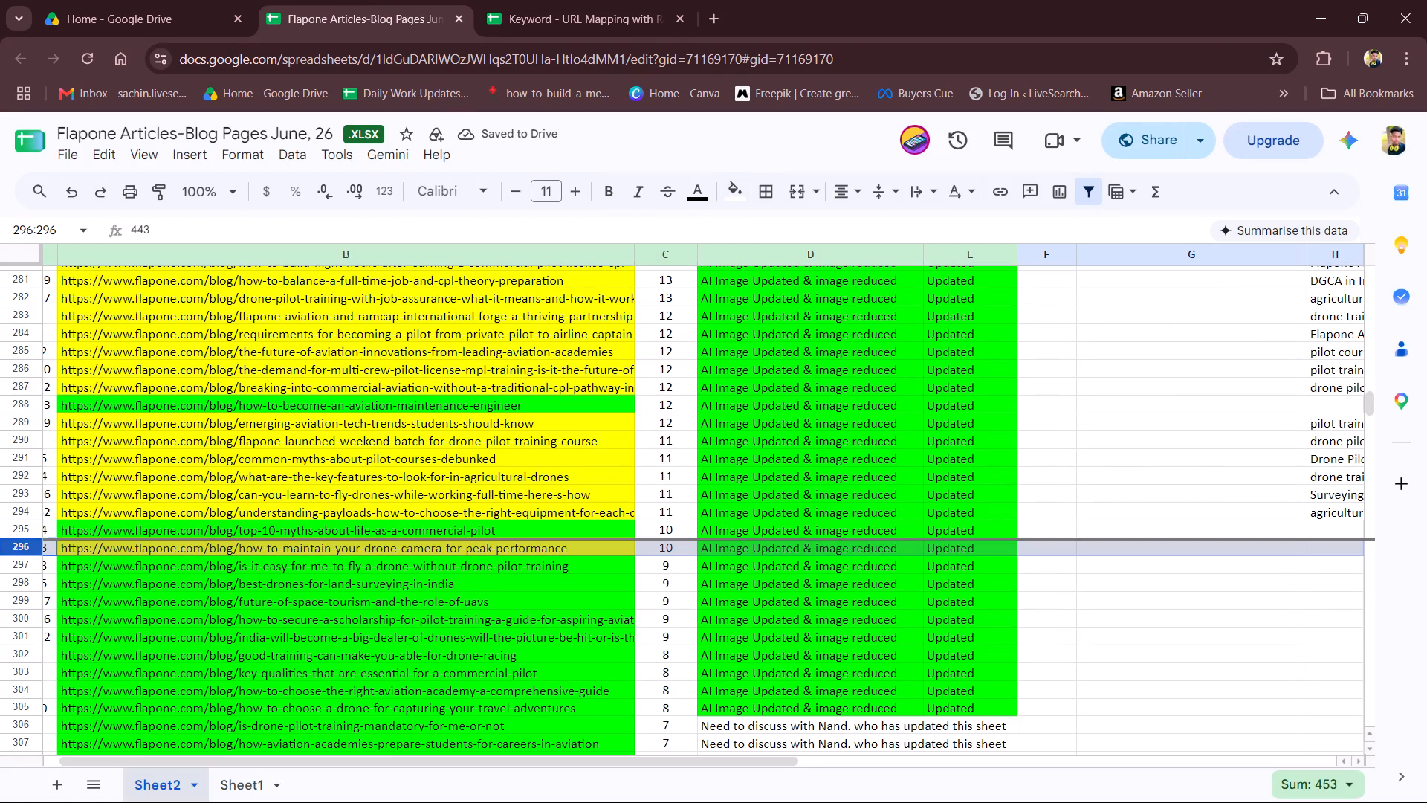
double_click(1323, 551)
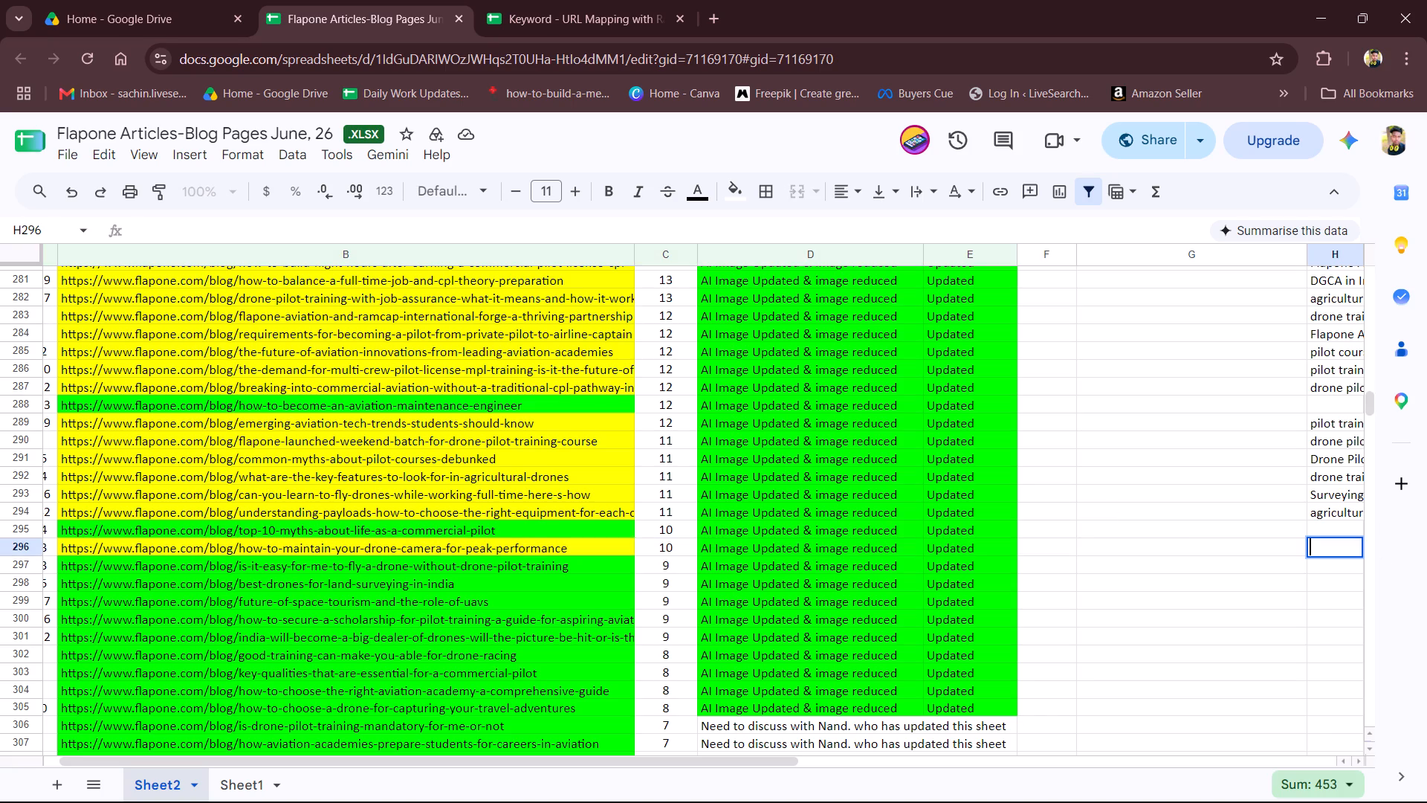
left_click(217, 233)
key("ctrl+v")
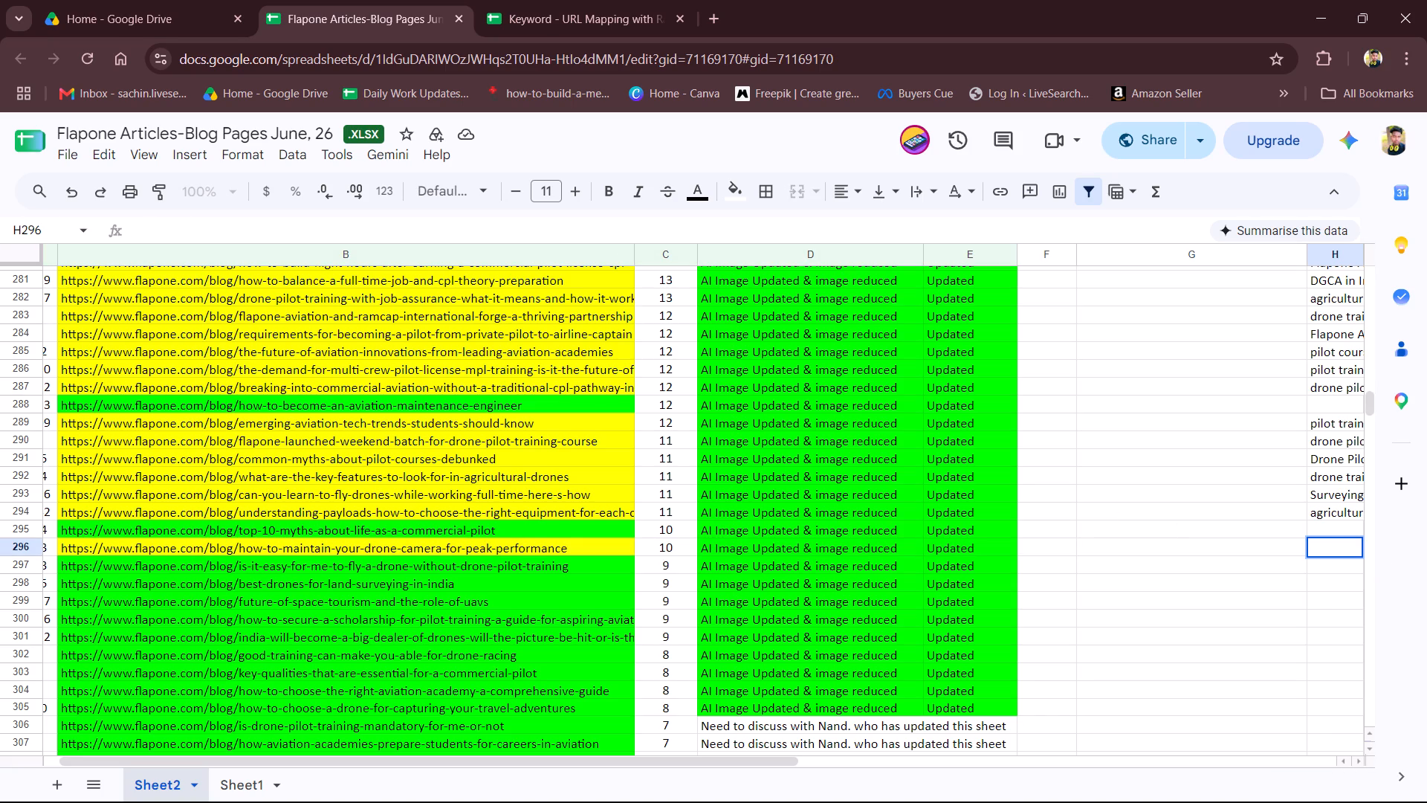
key("BackSpace")
type(",")
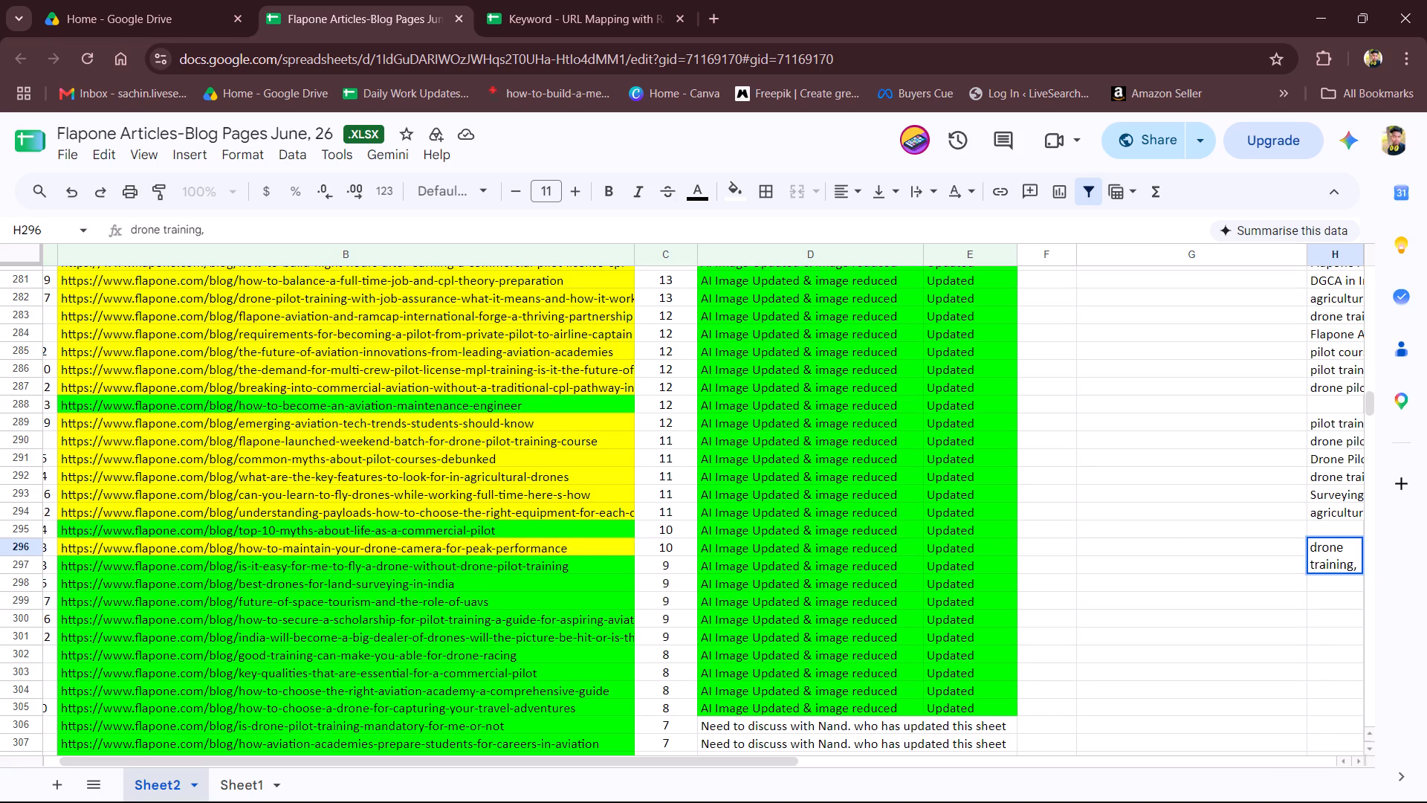
key("space")
Copy the linked phrase "camera drones" from the published blog and append it to the keywords in cell H296.
key("alt+Tab")
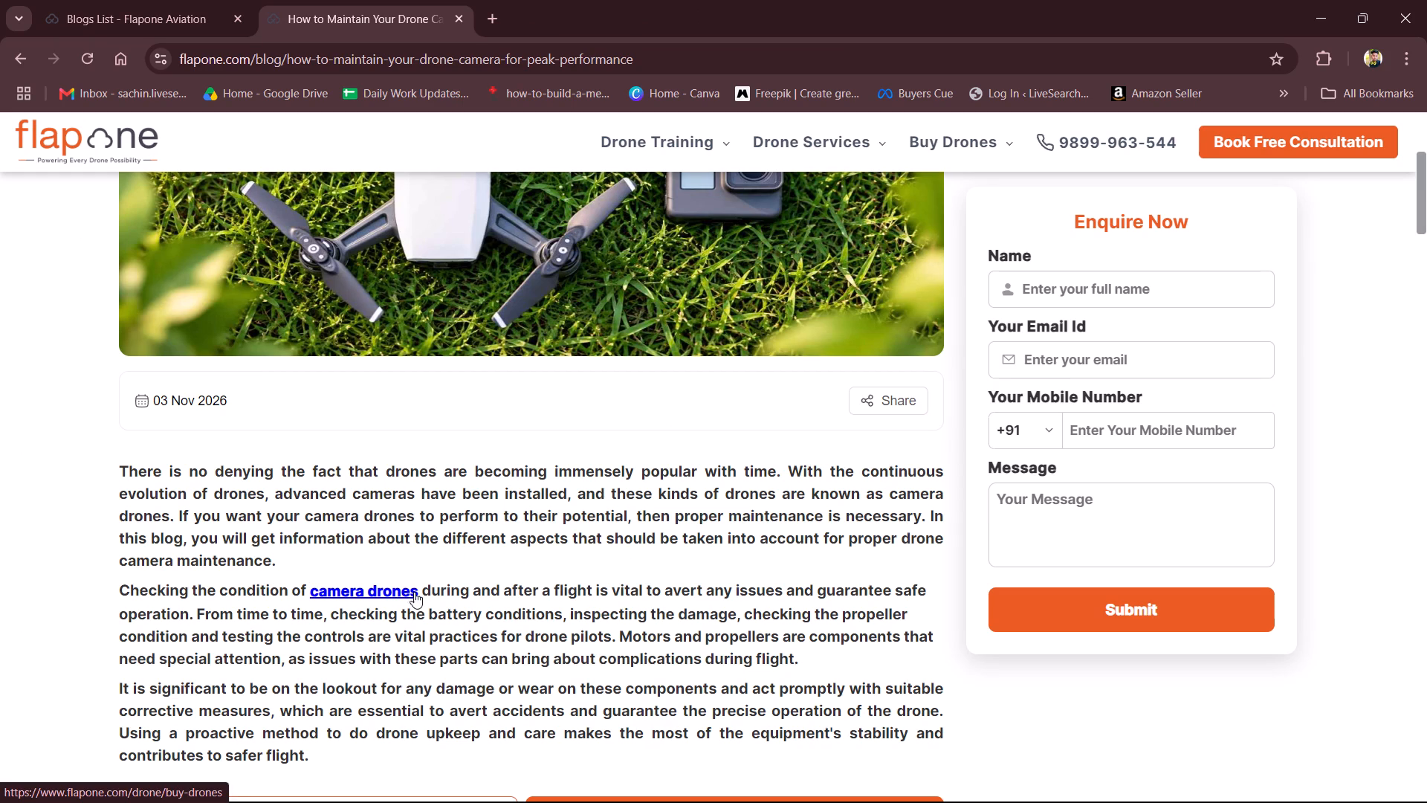
left_click_drag(421, 591, 314, 613)
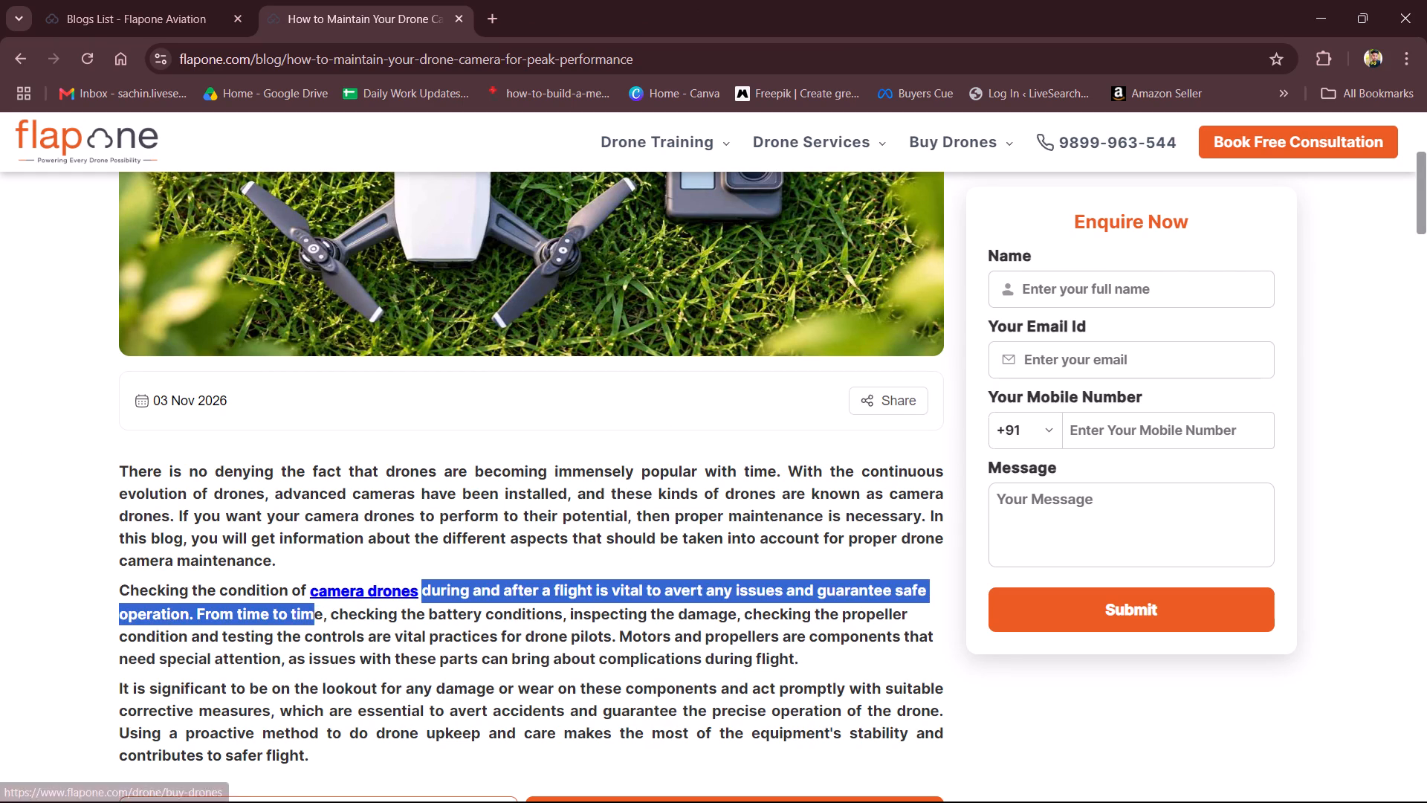
left_click_drag(314, 613, 314, 590)
key("ctrl+c")
key("alt+Tab")
key("ctrl+v")
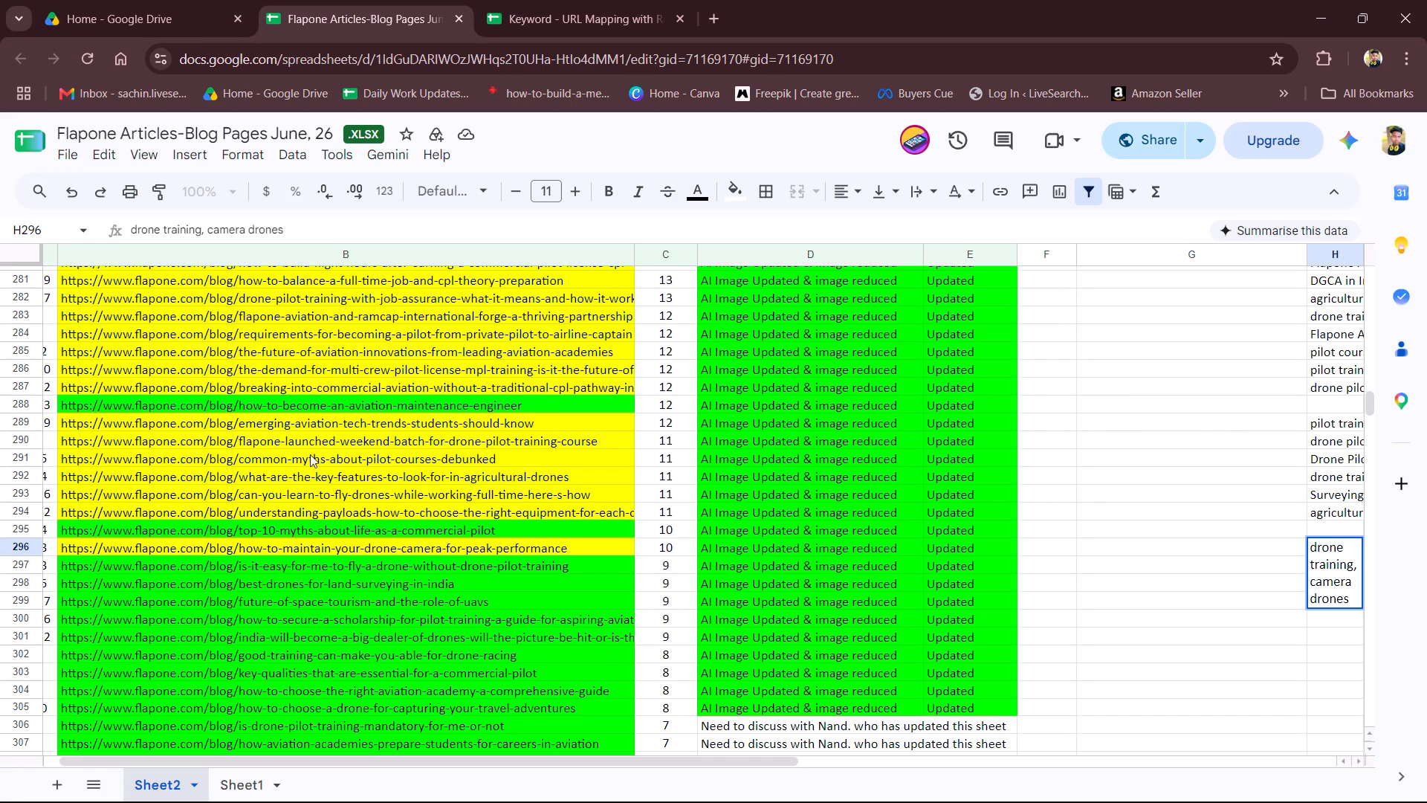
Open the row 297 blog, is-it-easy-for-me-to-fly-a-drone-without-drone-pilot-training, in place of the finished blog and search its page for "drone".
left_click(334, 567)
key("ctrl+c")
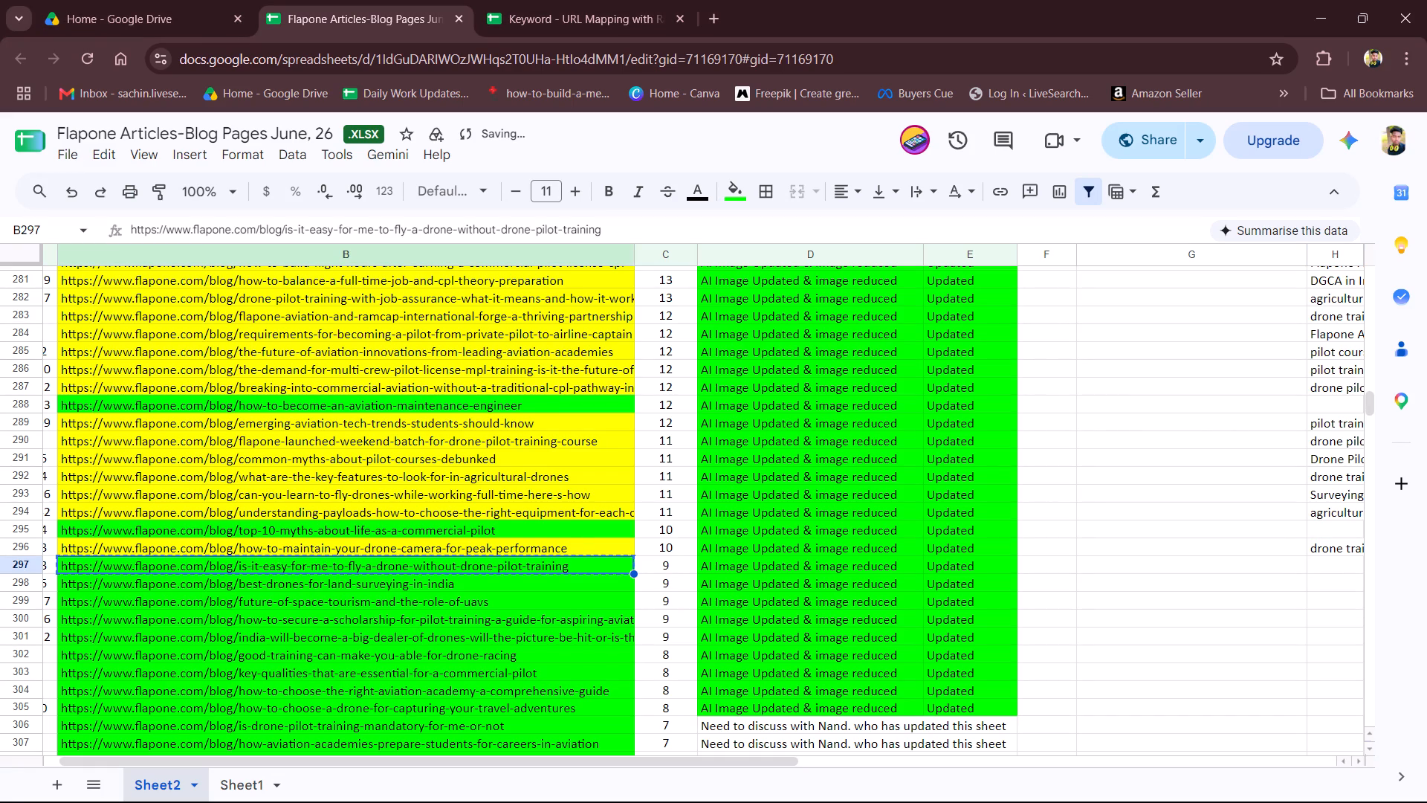
key("Tab")
key("alt+Tab")
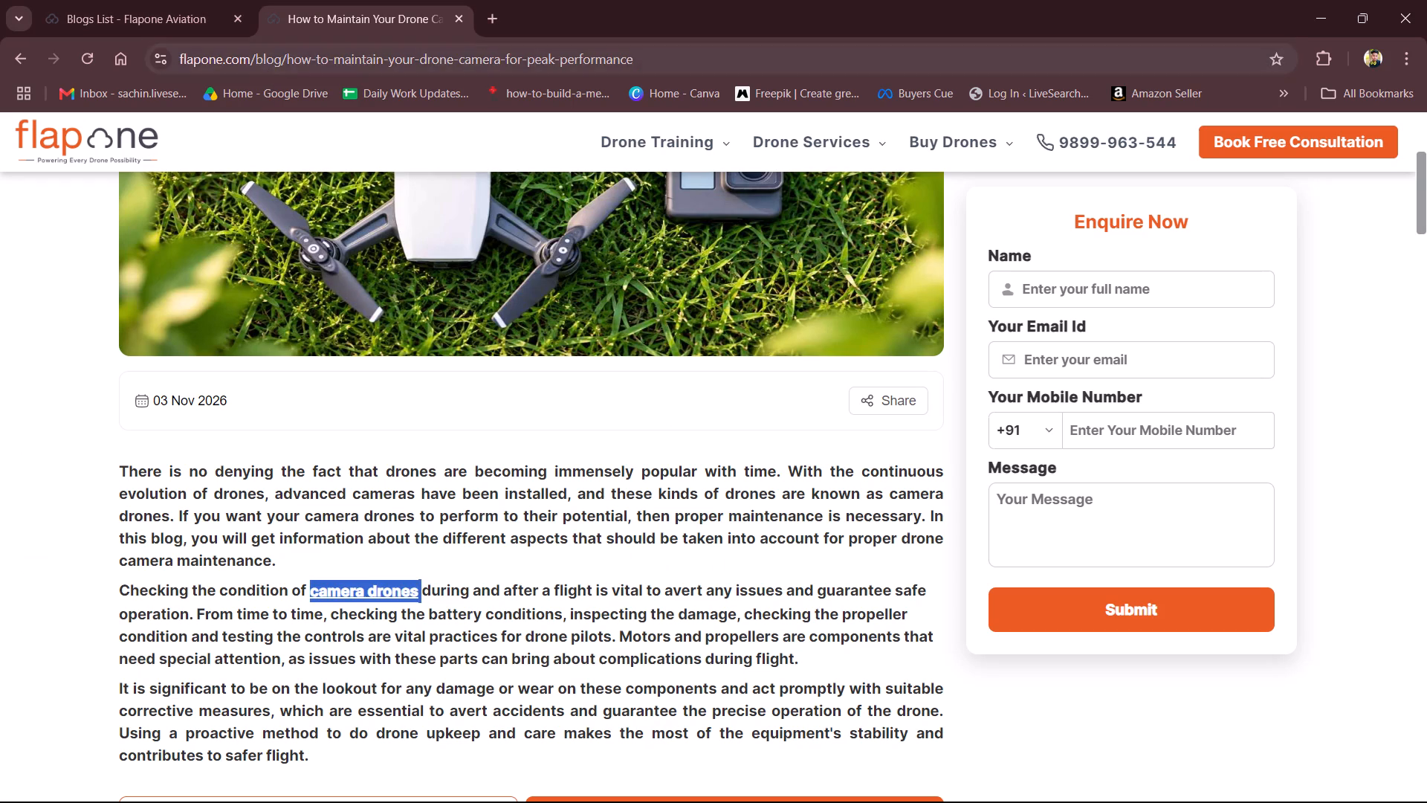
left_click(269, 65)
key("ctrl+v")
key("Return")
key("ctrl+f")
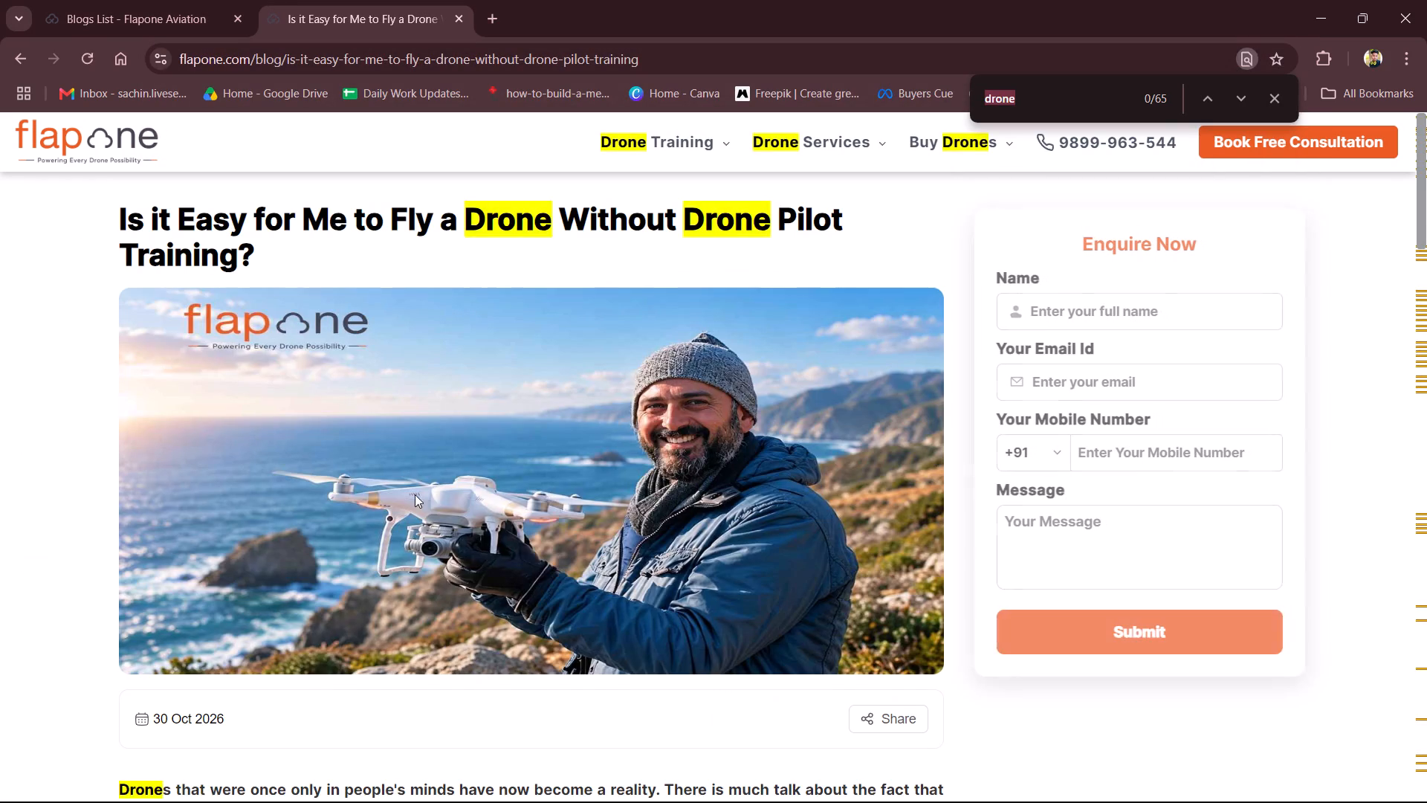
Examine the highlighted "drone" mentions throughout the published blog for existing links and phrases suitable for interlinking.
scroll(387, 499, "down", 6)
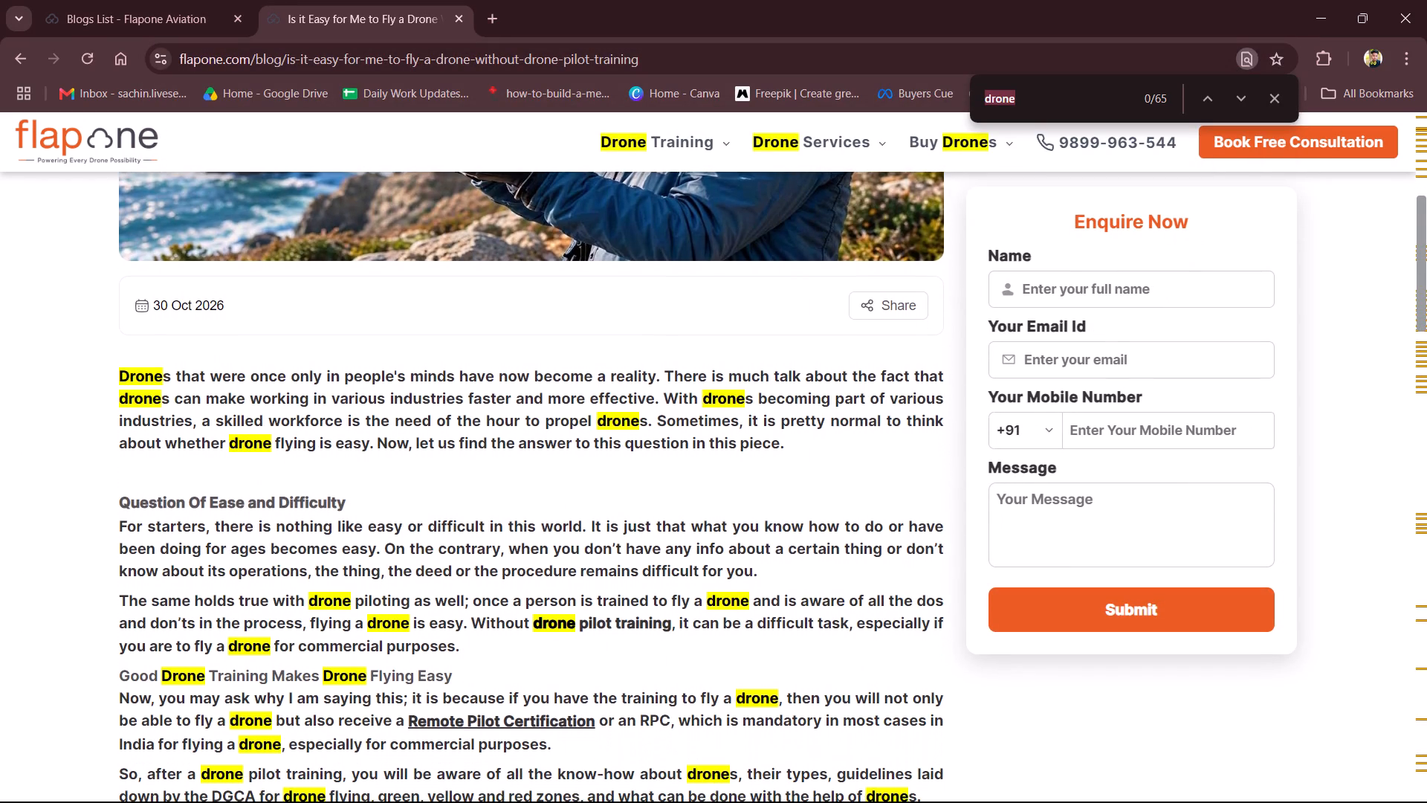
scroll(415, 451, "down", 2)
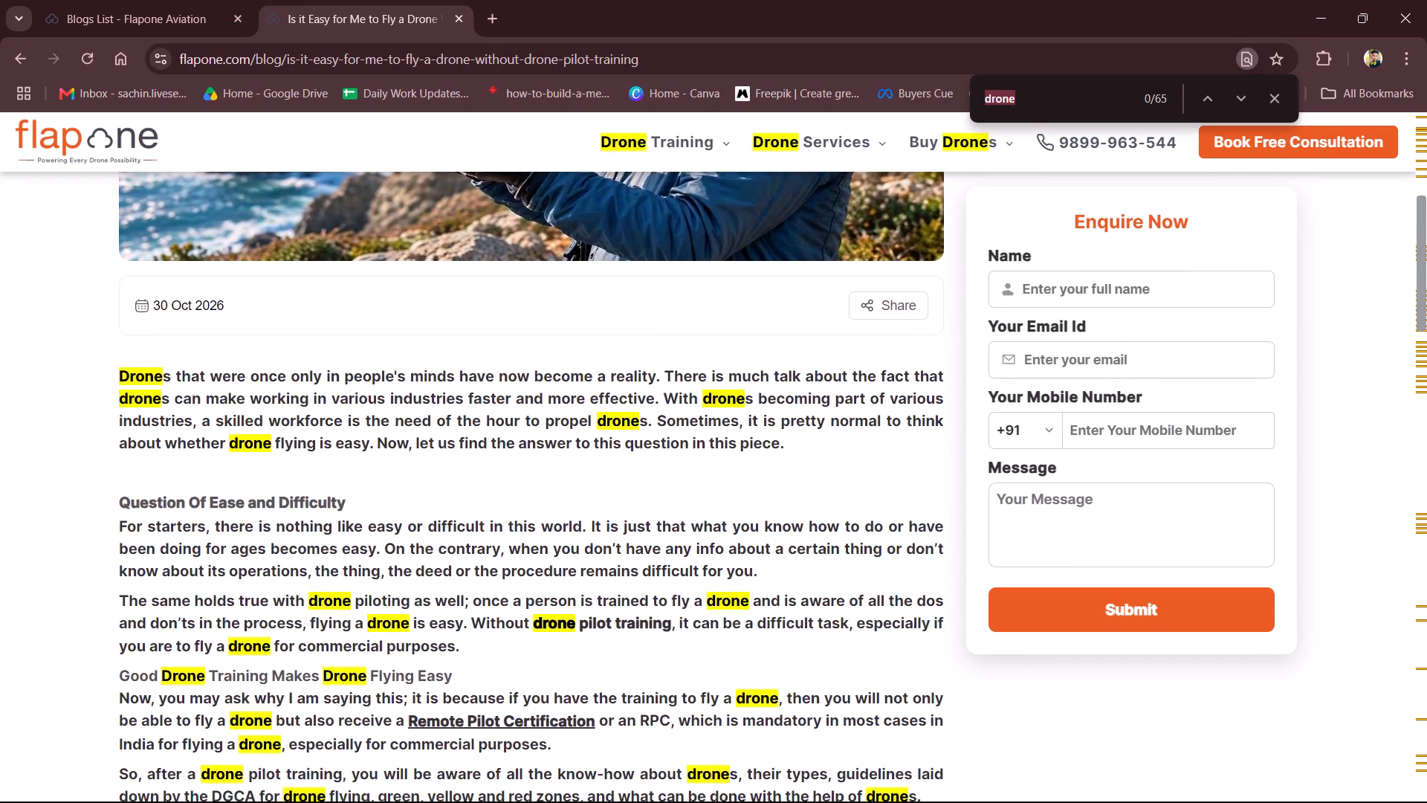
scroll(415, 451, "down", 2)
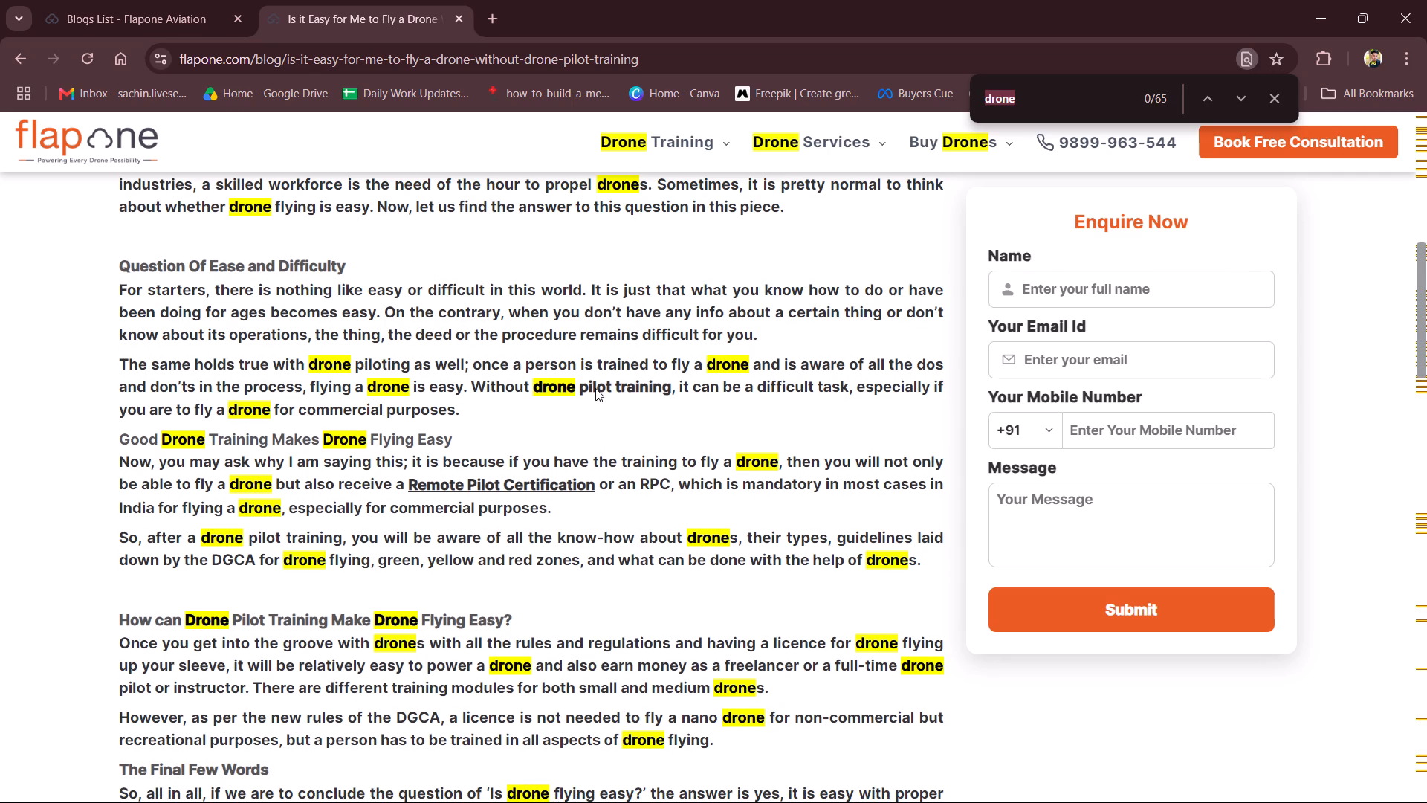
scroll(595, 388, "down", 1)
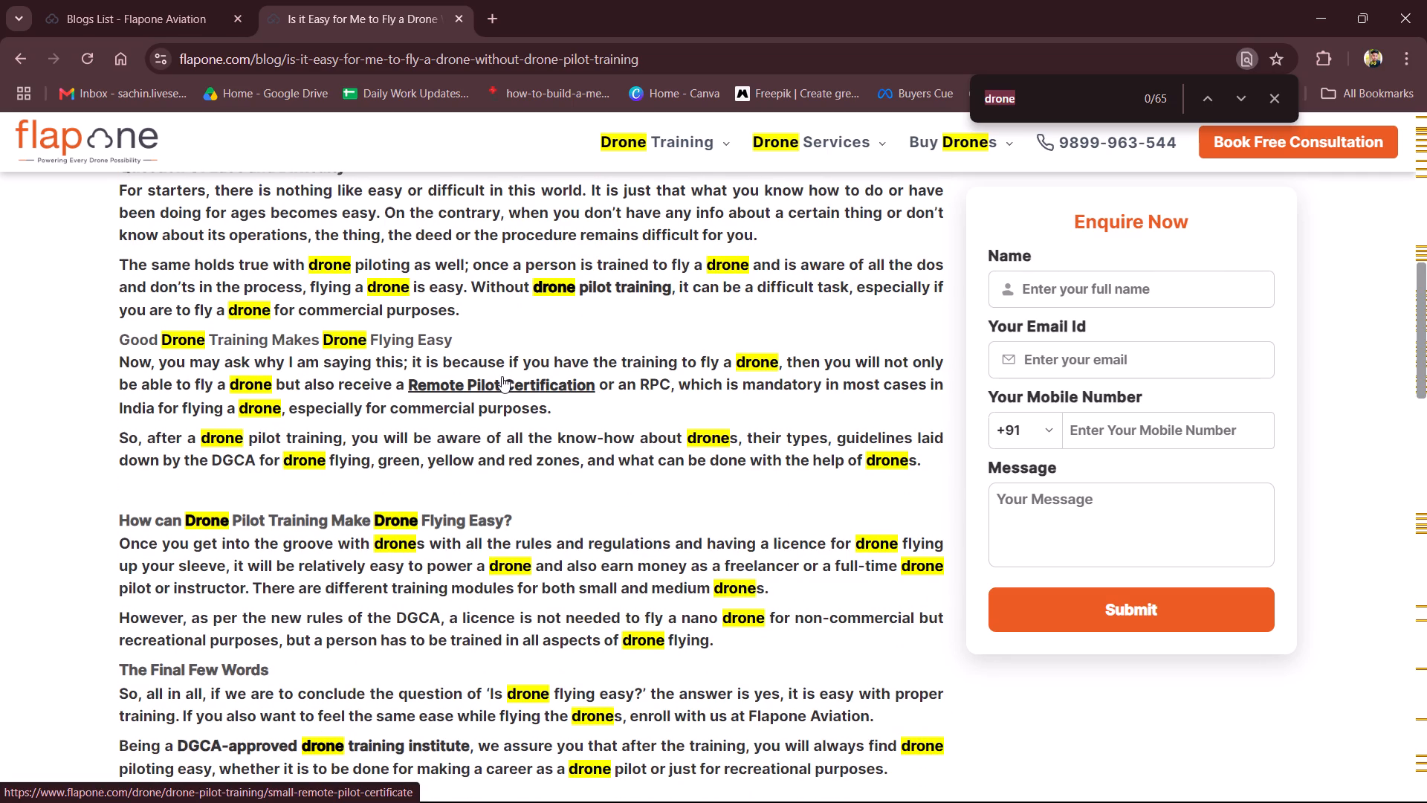
scroll(502, 376, "down", 6)
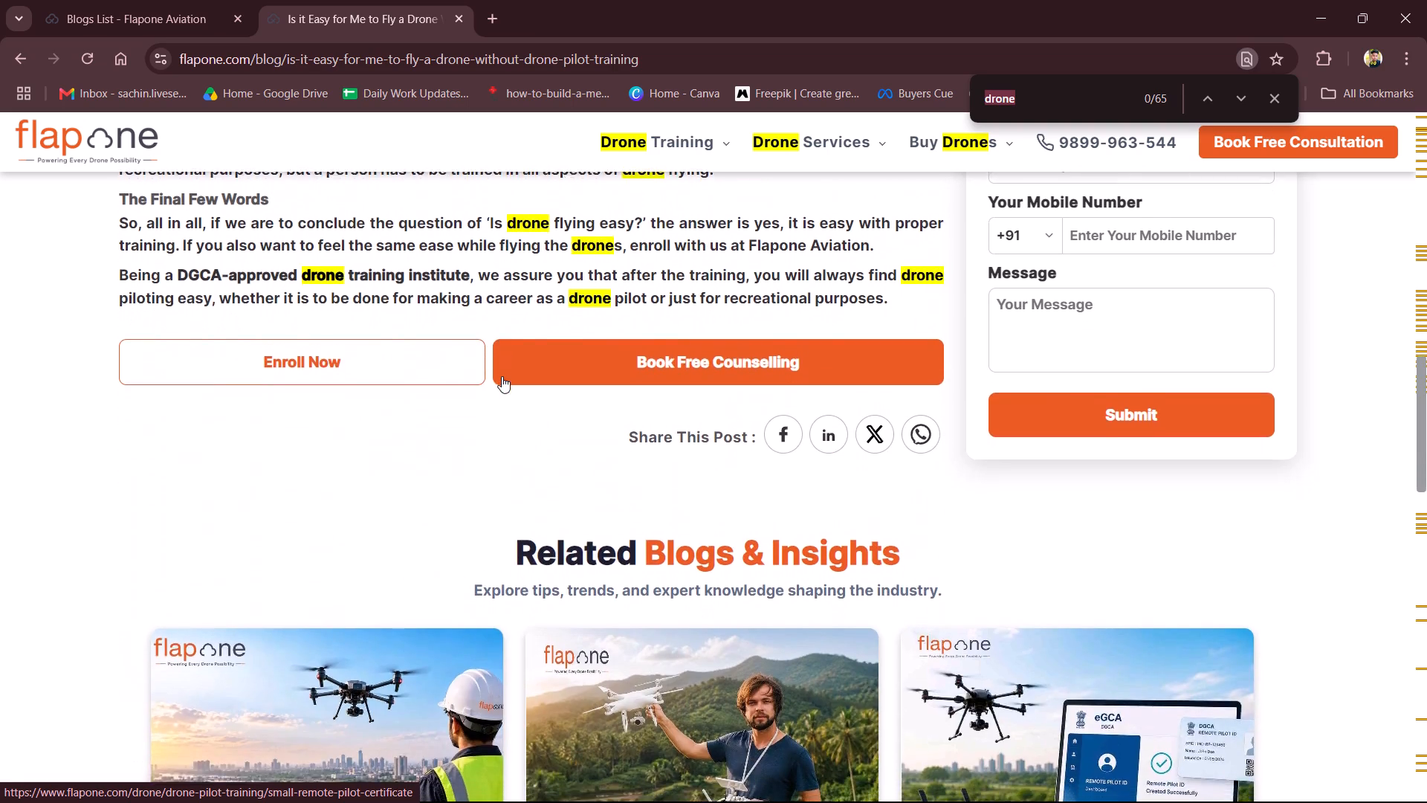
scroll(502, 376, "up", 3)
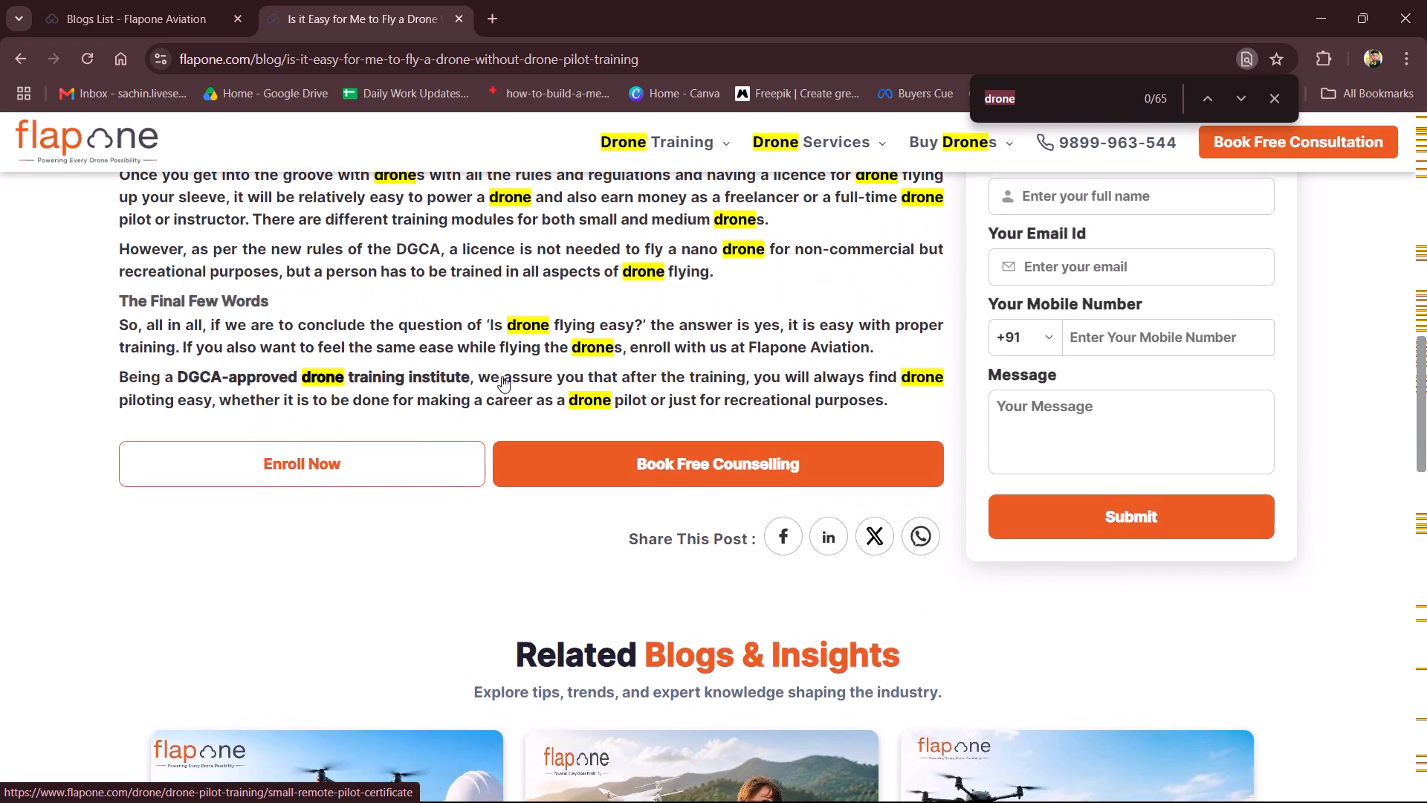
scroll(502, 376, "up", 6)
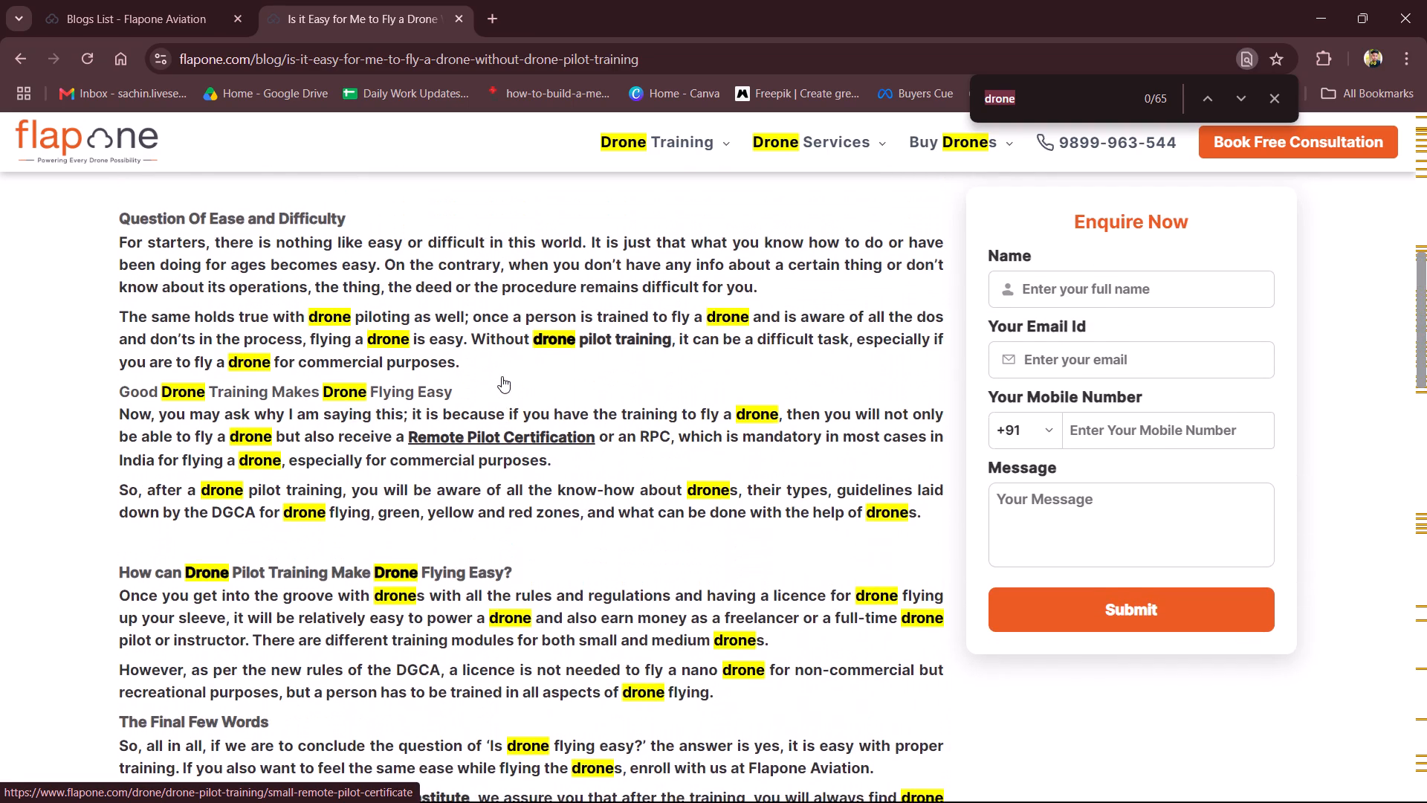
In the Manage Content list, filter by the copied blog URL and open the drone-pilot-training blog for editing.
left_click(98, 0)
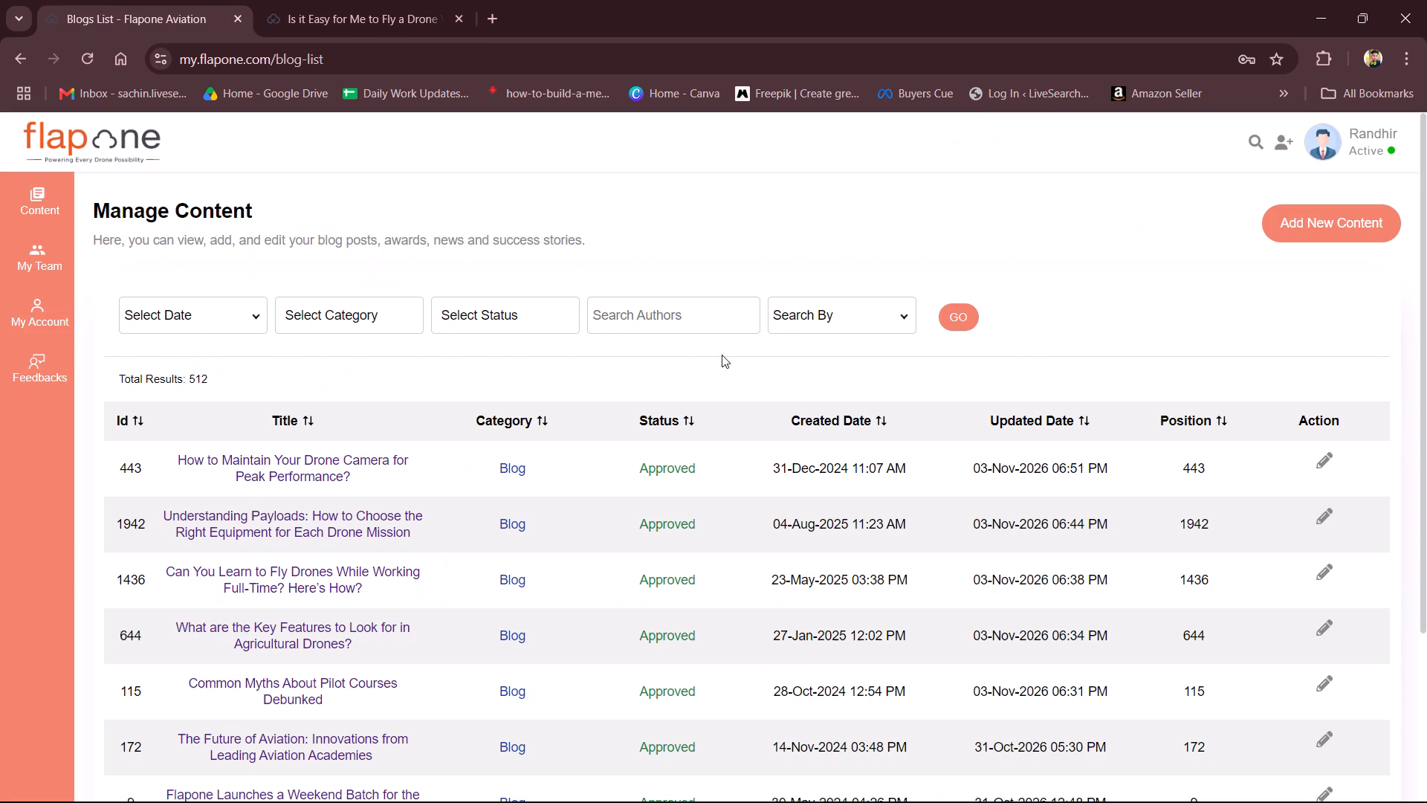
left_click(801, 309)
left_click(793, 376)
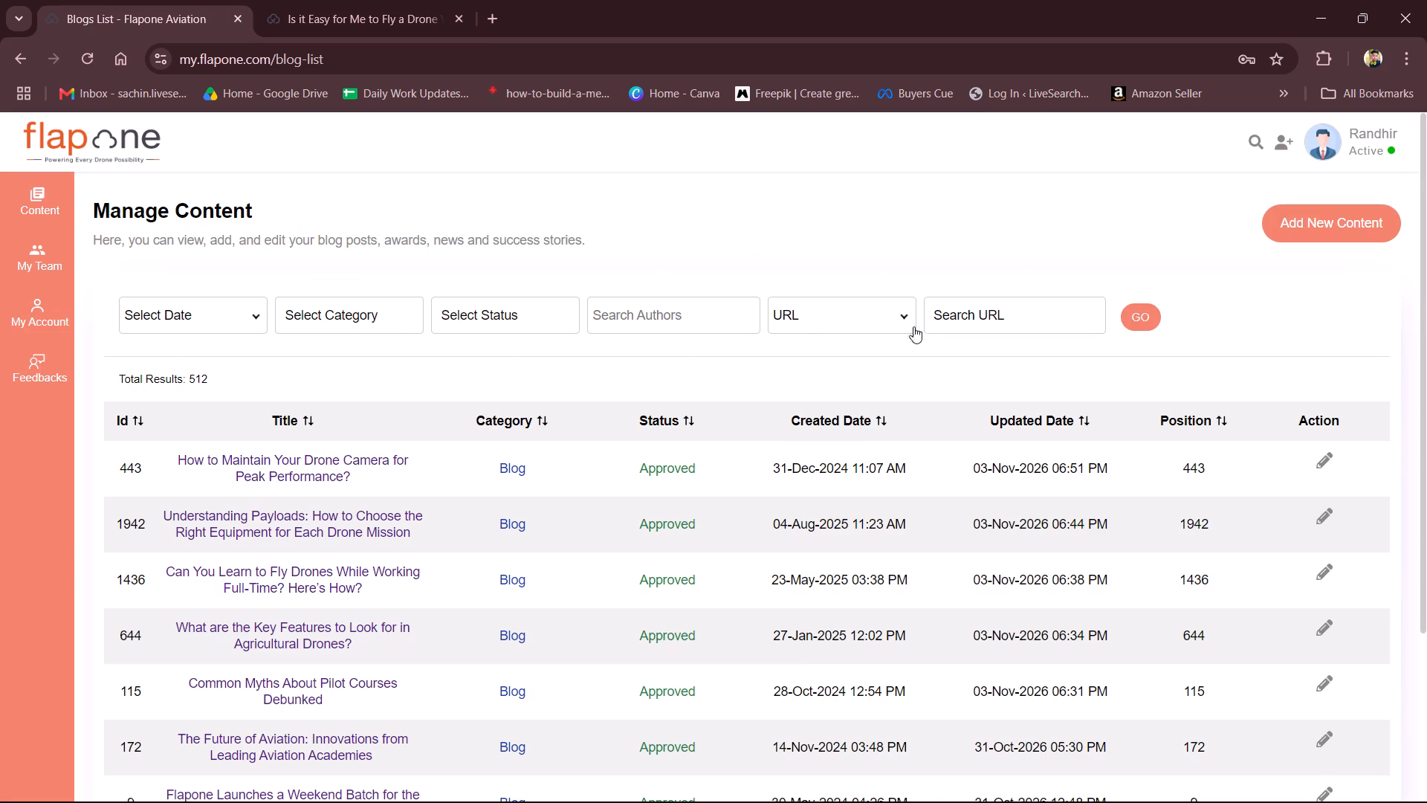
left_click(974, 319)
key("ctrl+v")
key("Tab")
key("Return")
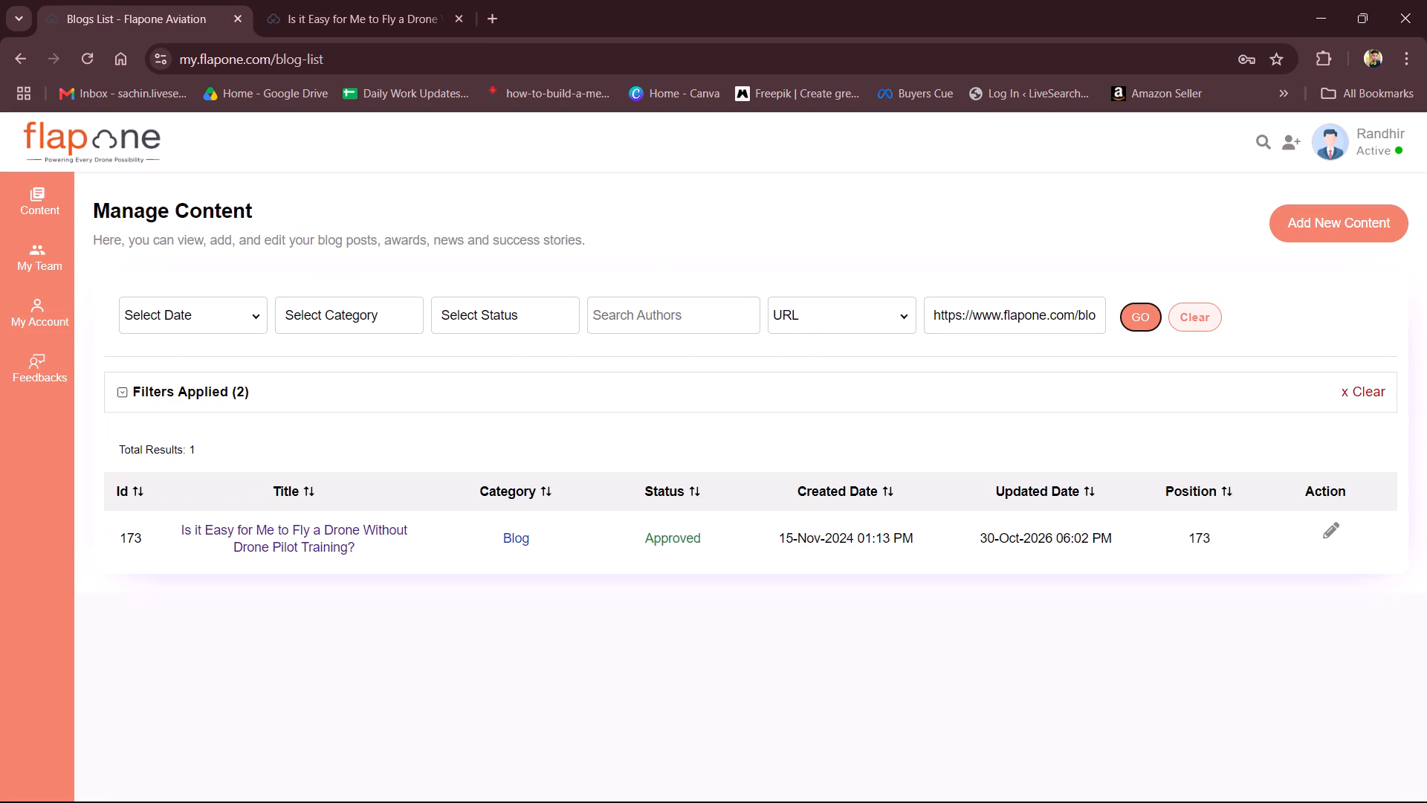
left_click(1335, 517)
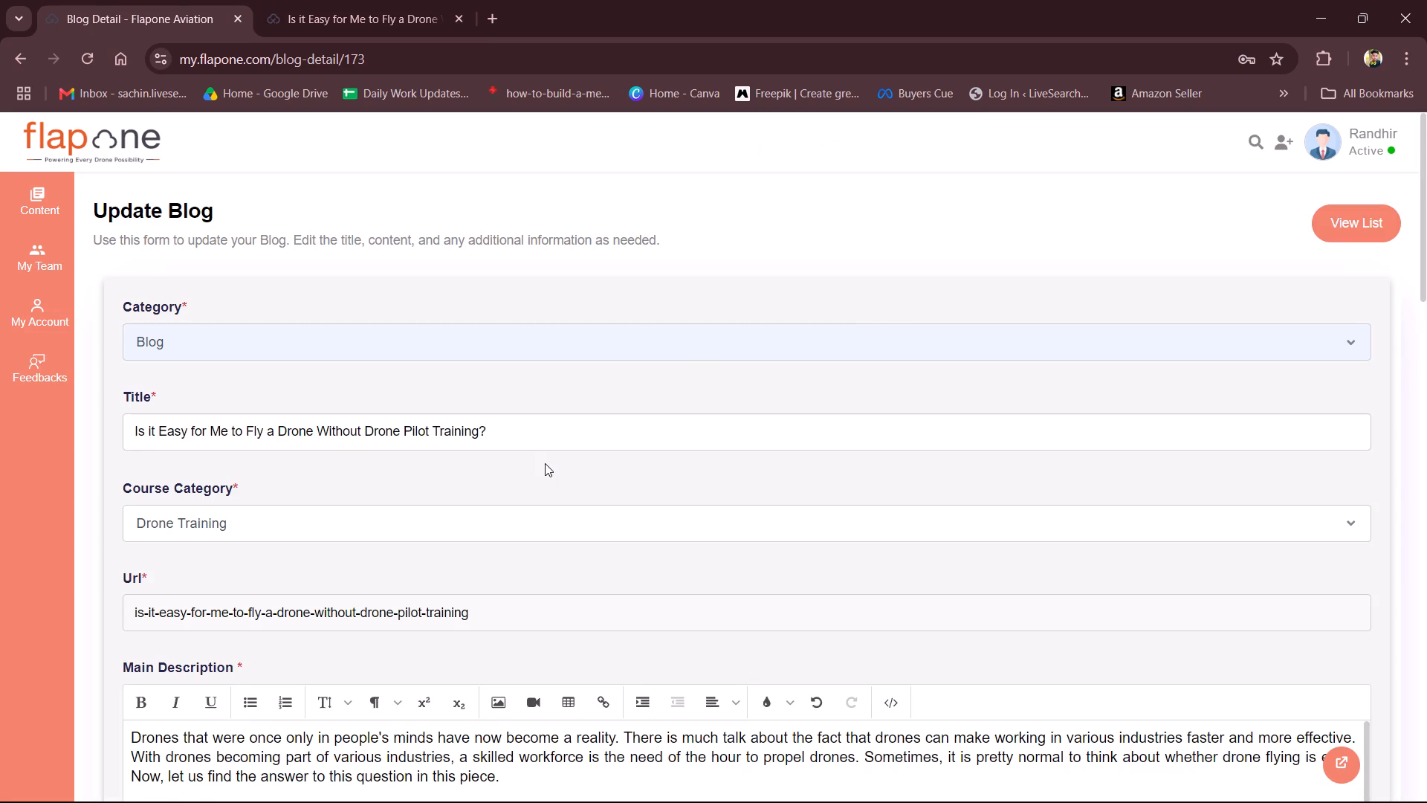
Colour the existing "Remote Pilot Certification" link text blue in the main description.
scroll(545, 463, "down", 4)
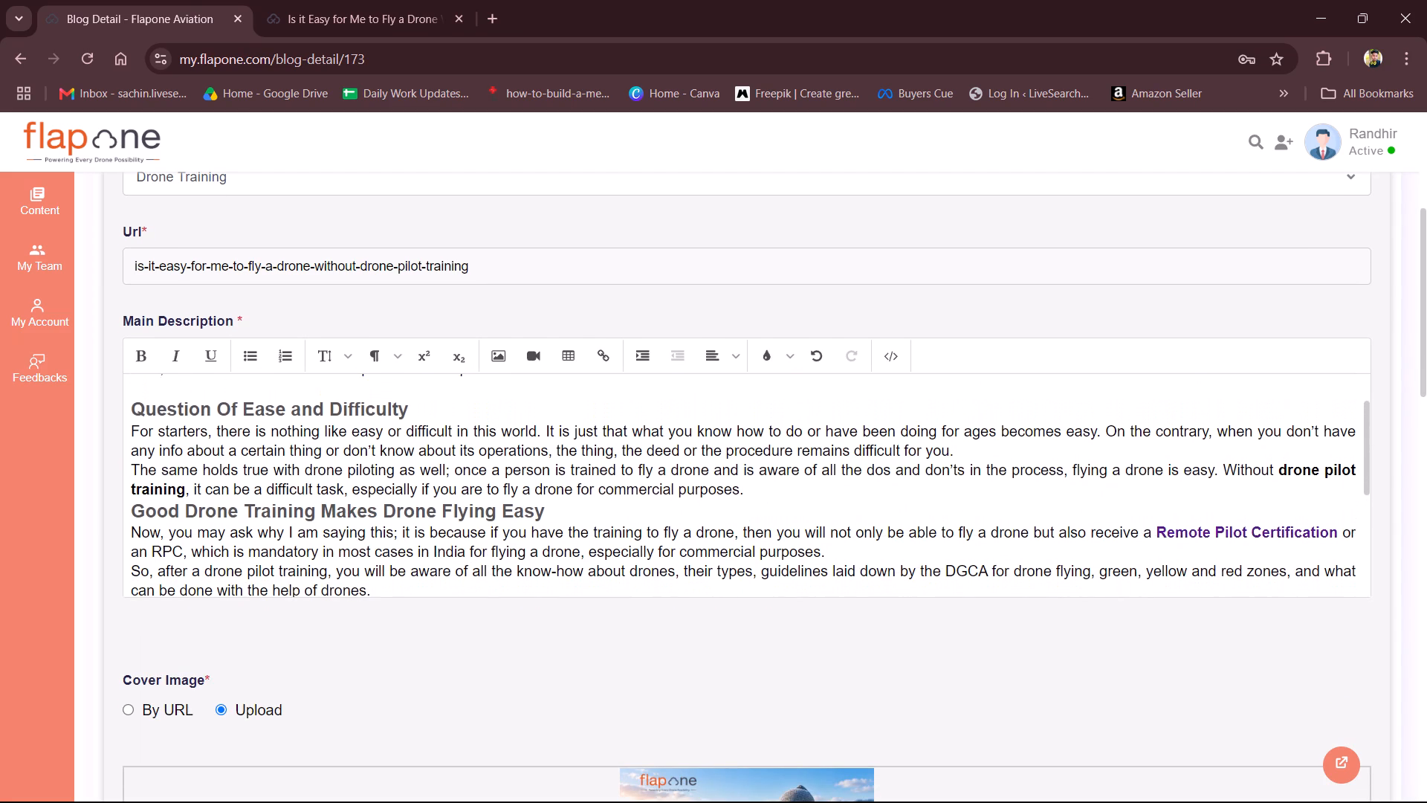
scroll(545, 463, "down", 1)
left_click(1210, 535)
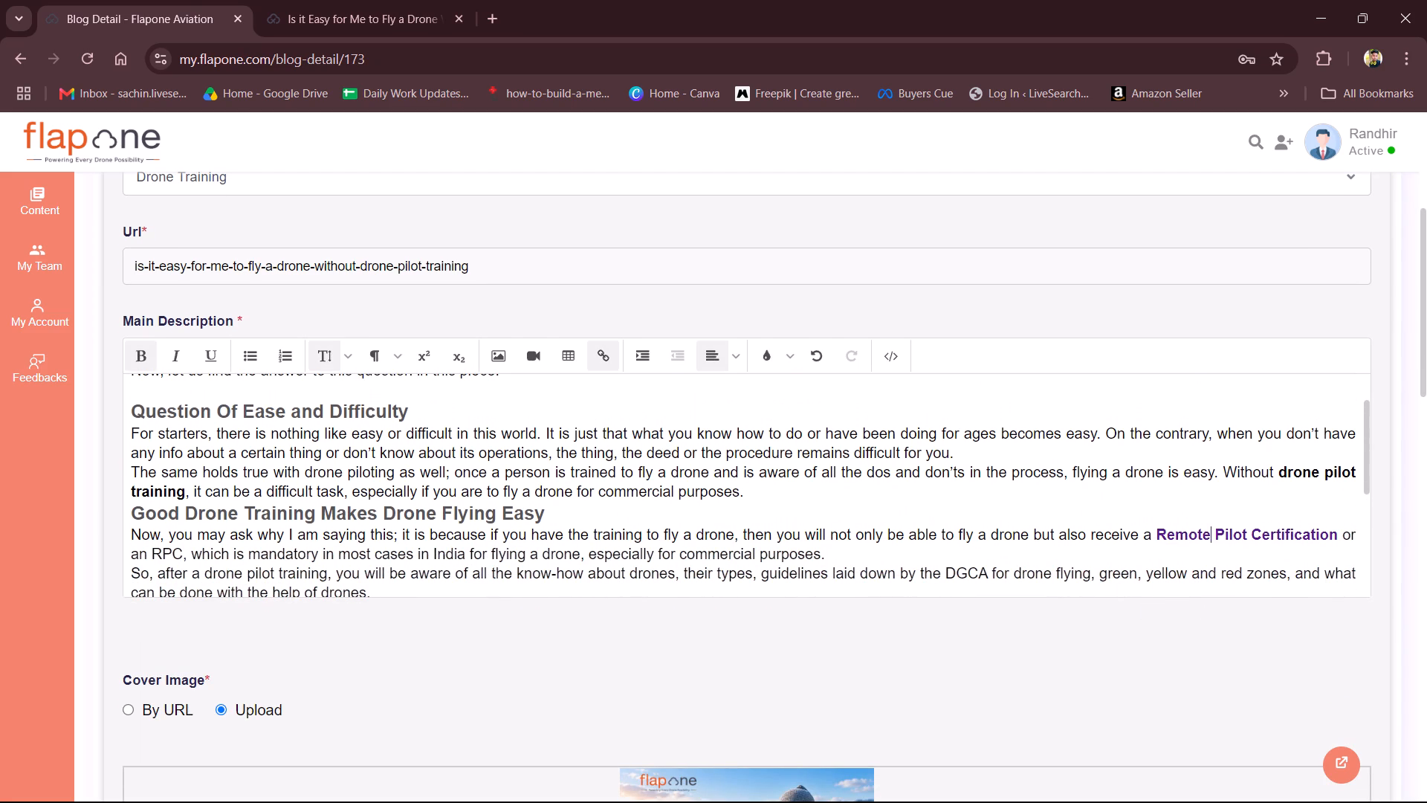
left_click(1291, 570)
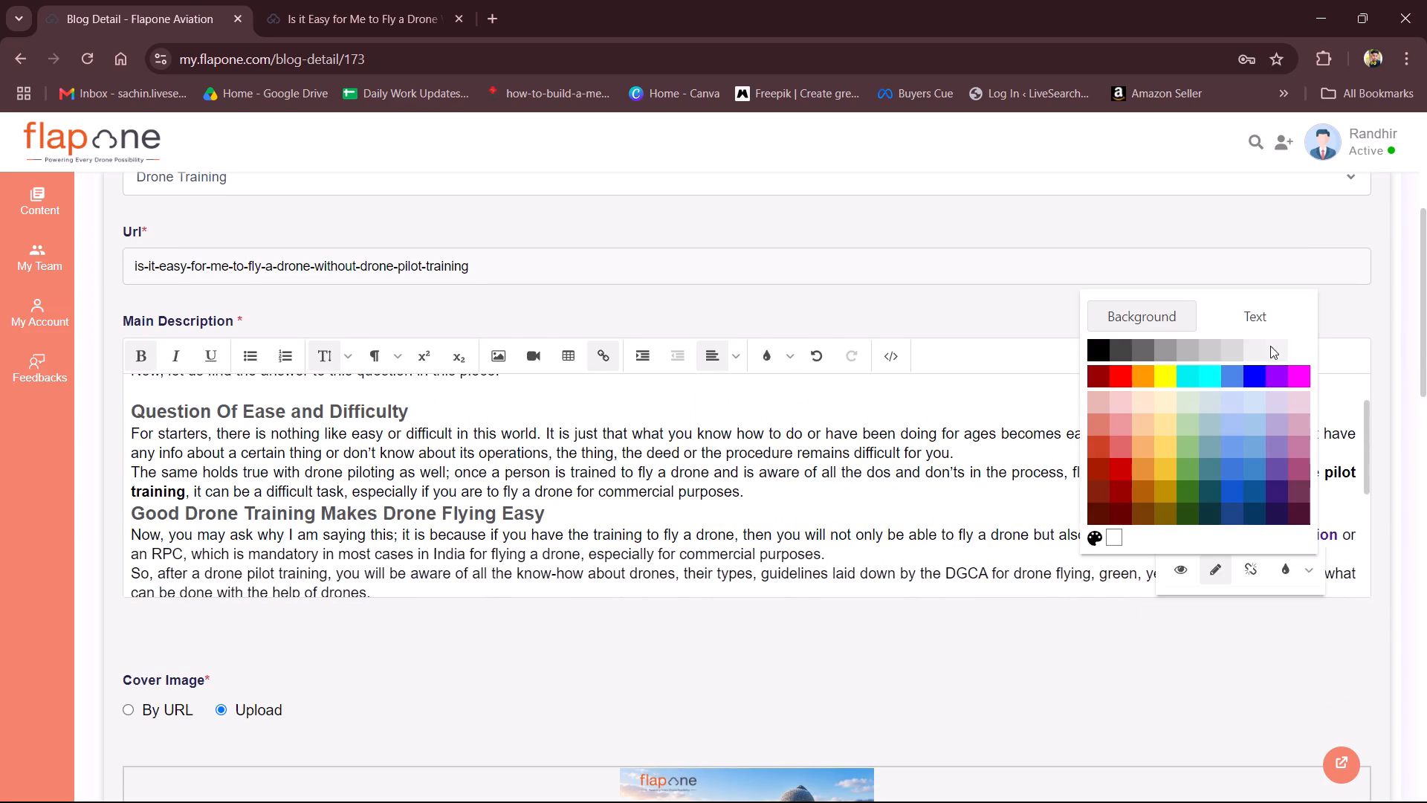
left_click(1258, 317)
left_click(1256, 376)
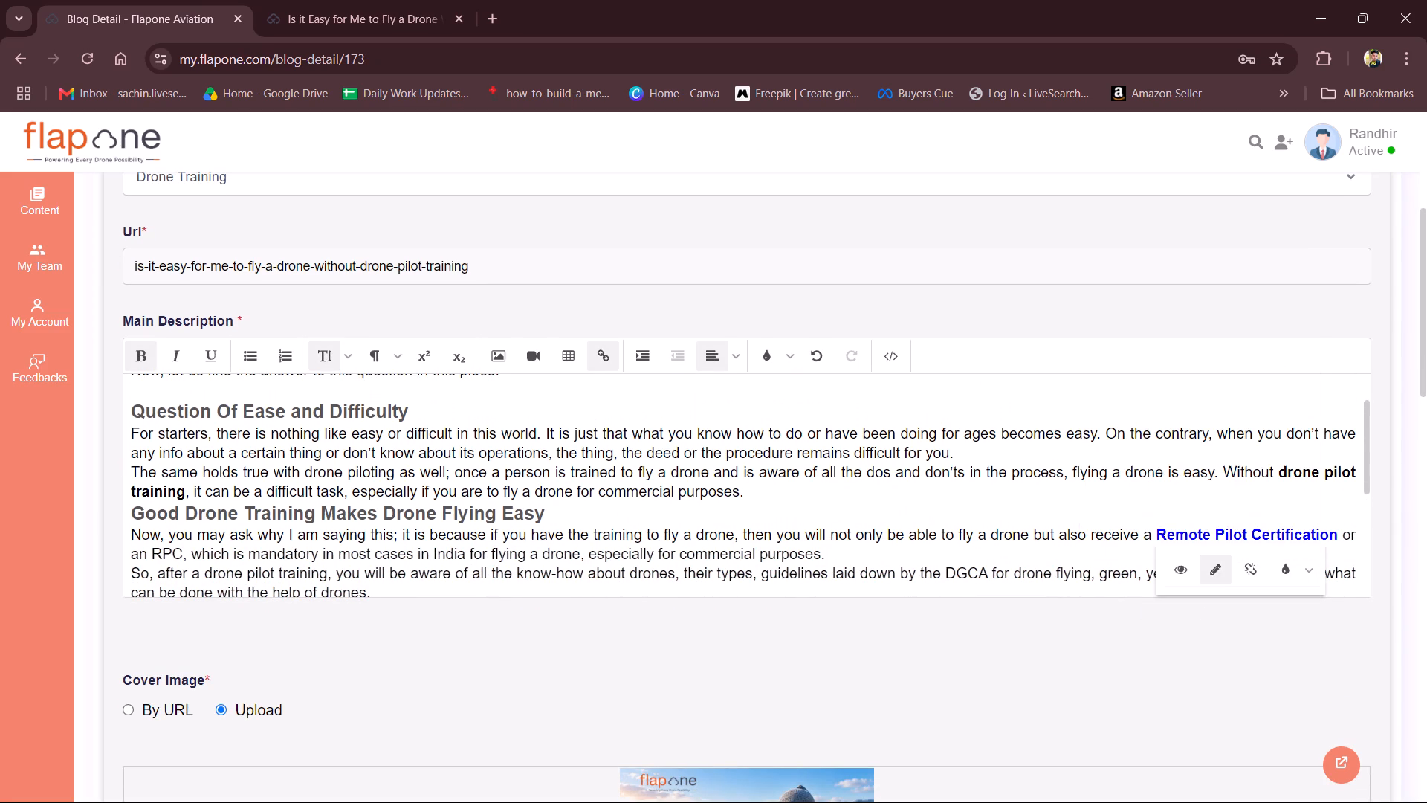
left_click(1283, 475)
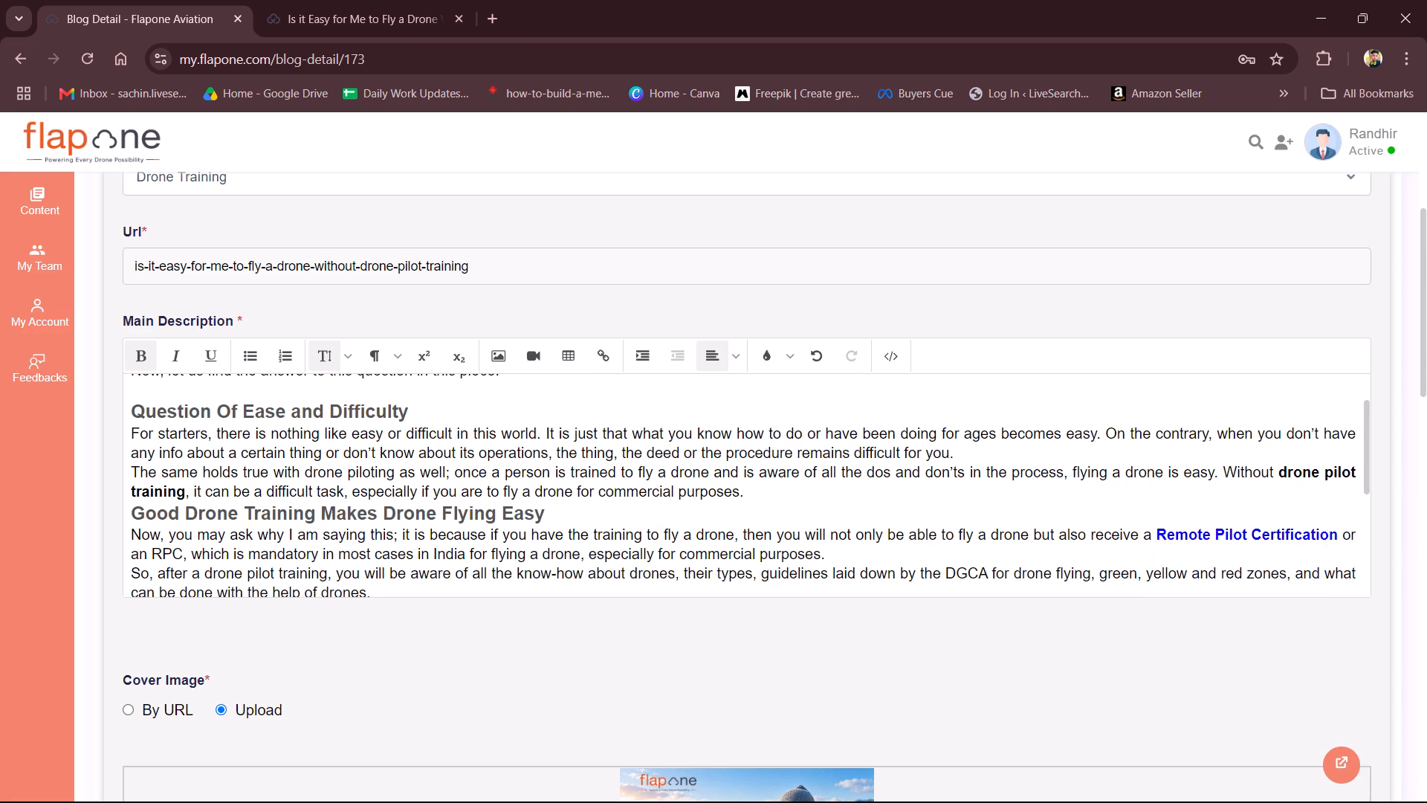
key("Left")
key("ctrl+shift+Right")
key("ctrl+shift+Right")
key("ctrl+shift+Right")
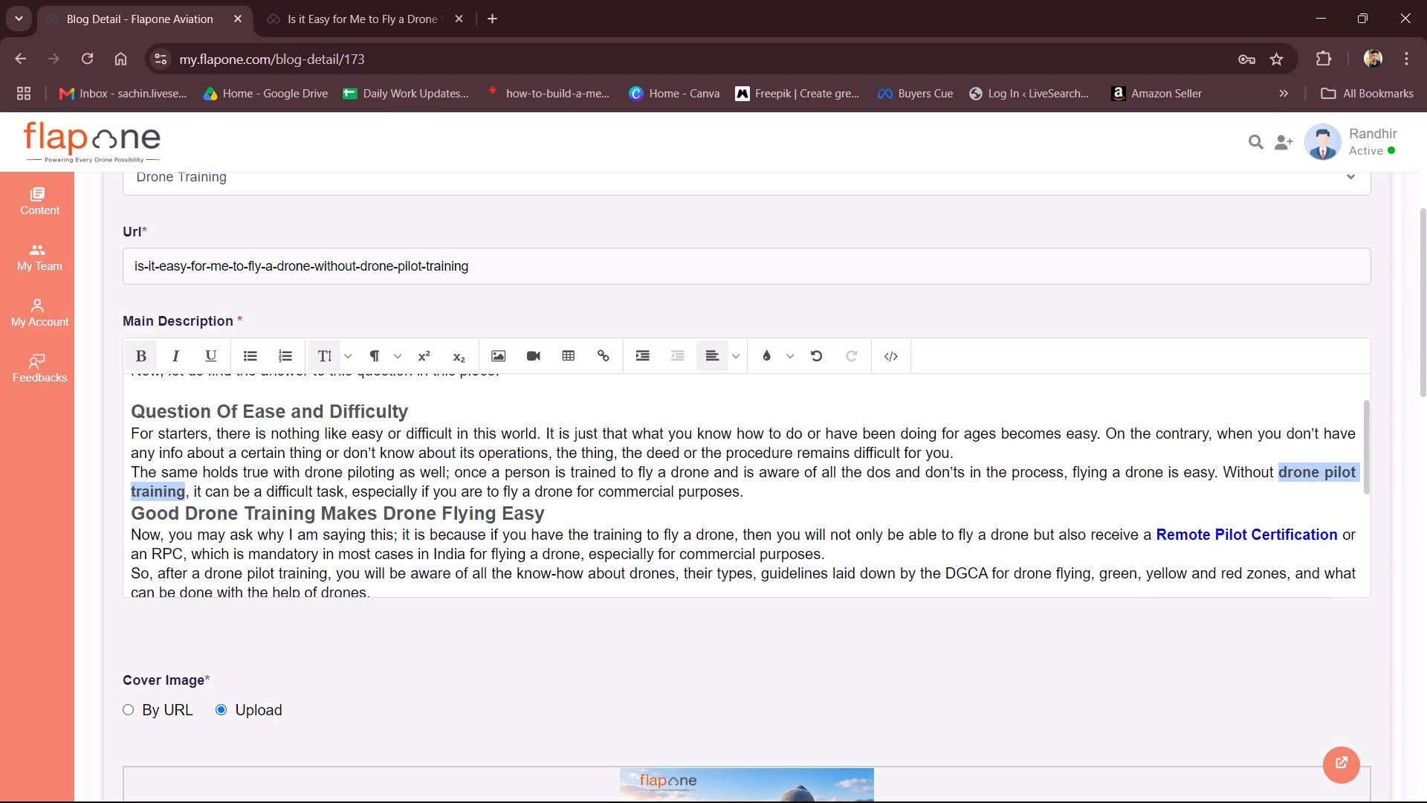
key("ctrl+k")
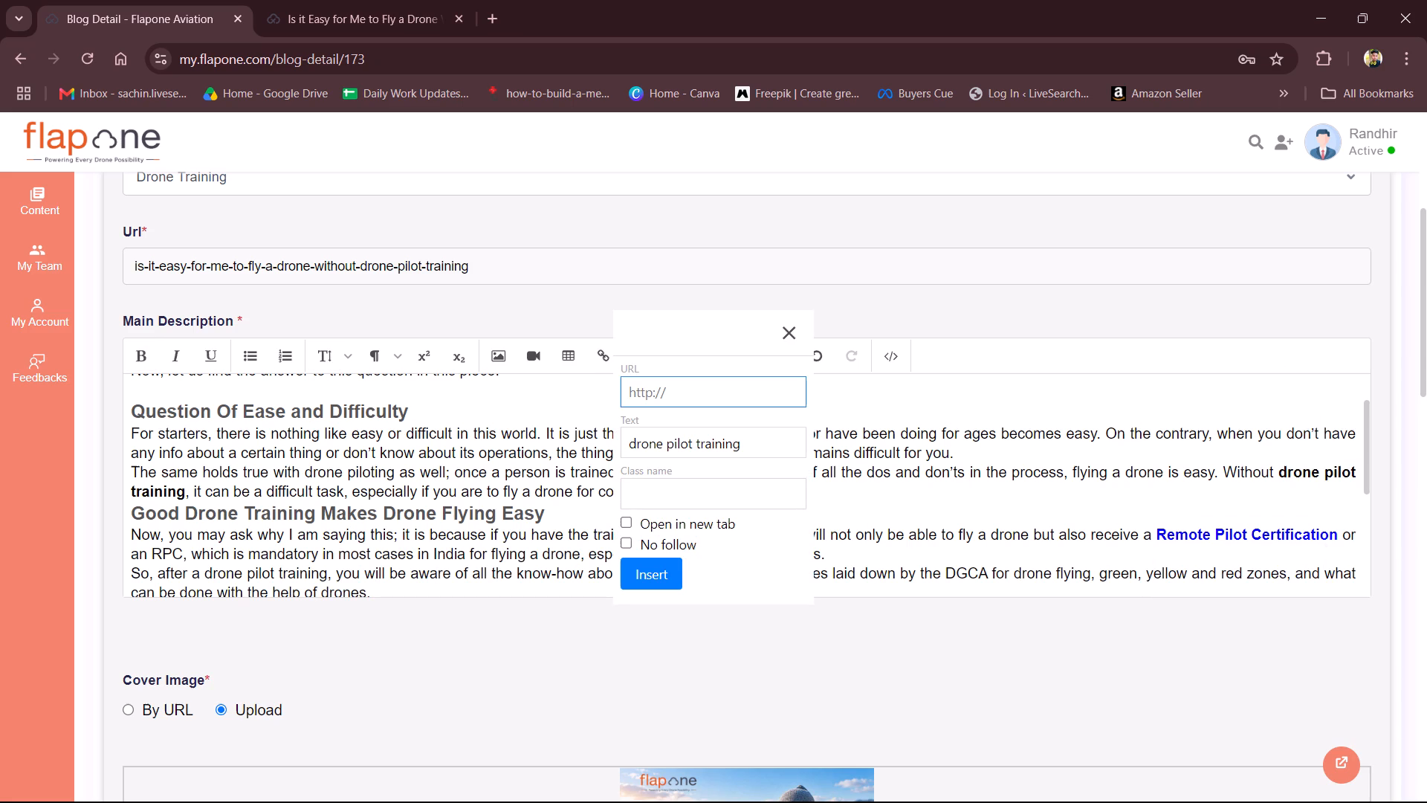
key("alt+Tab")
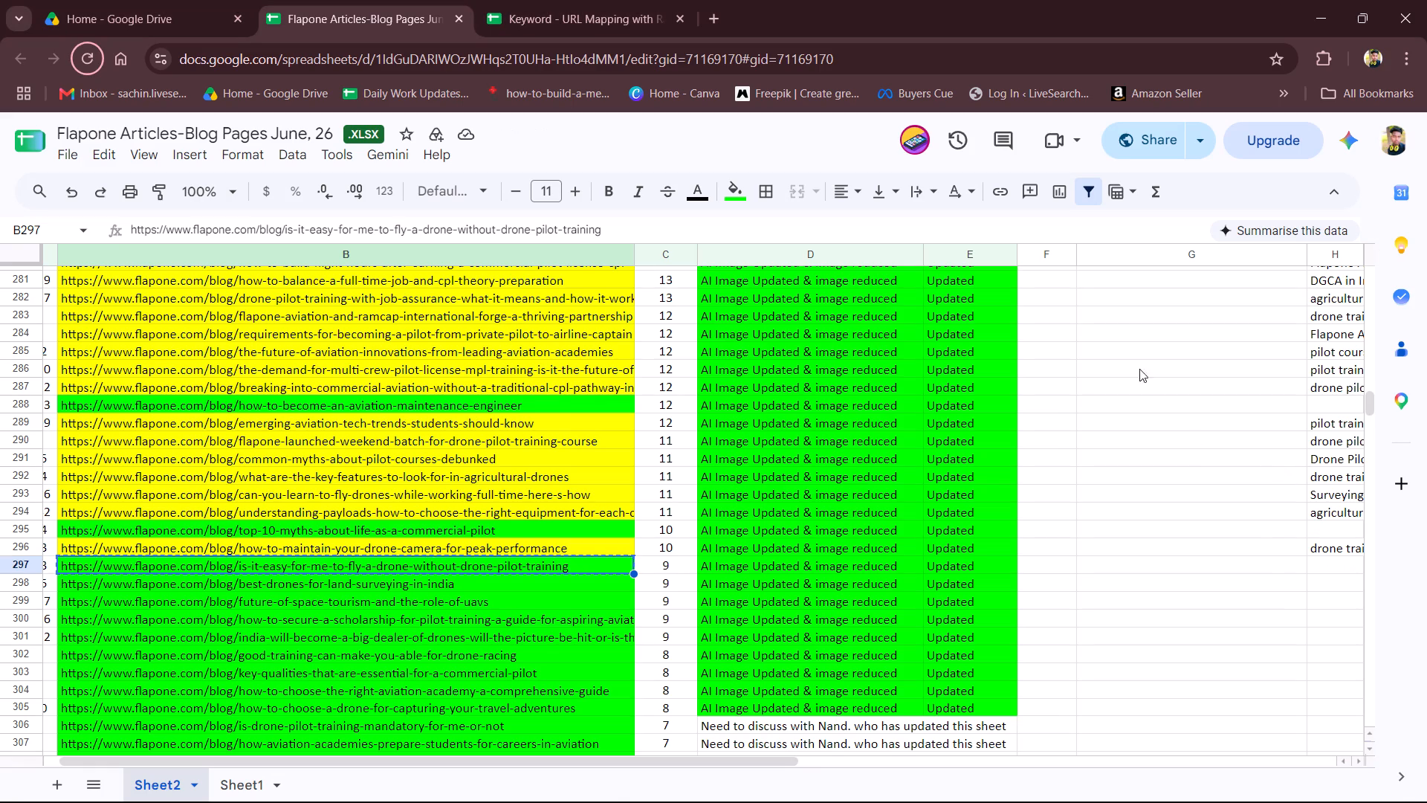
left_click(625, 0)
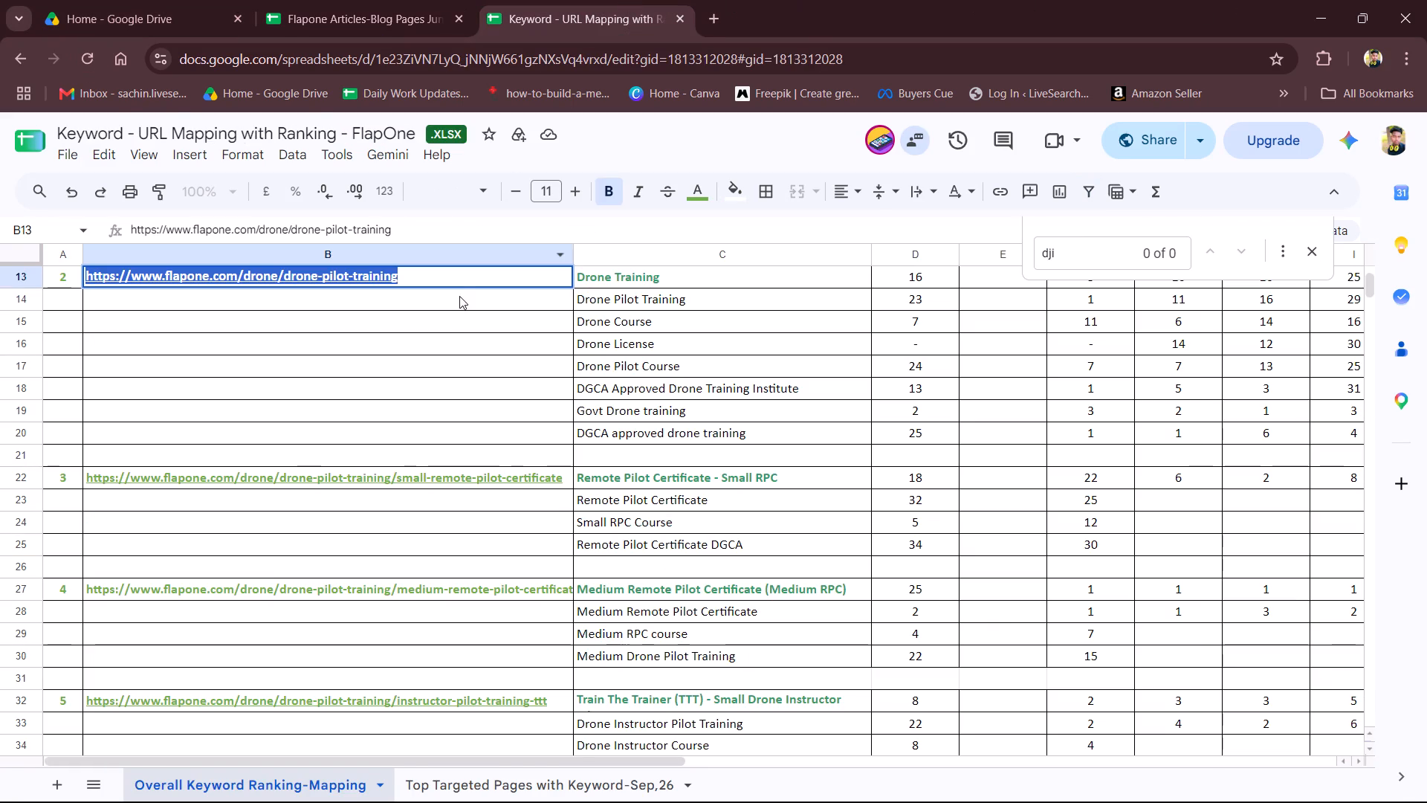
key("ctrl+c")
key("alt+Tab")
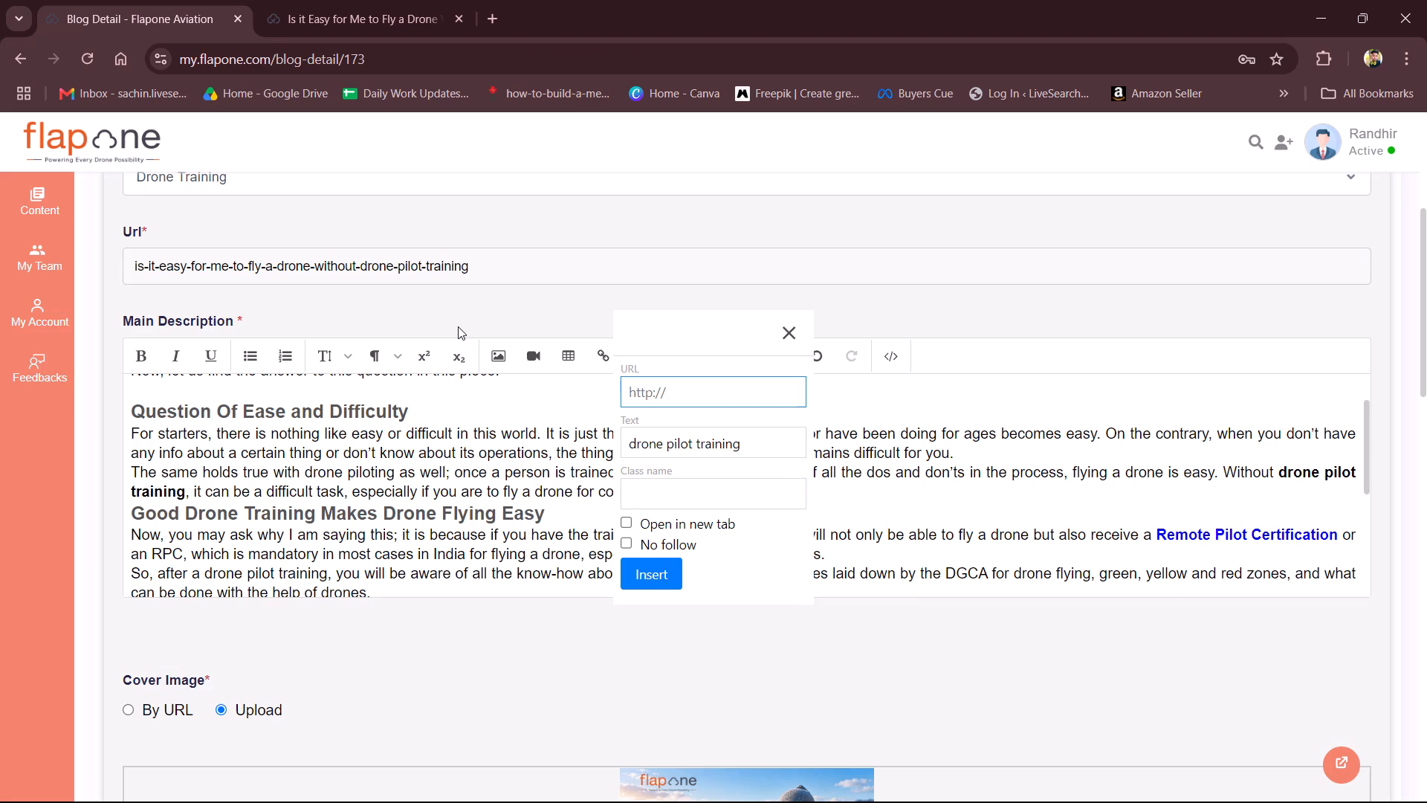
key("ctrl+v")
key("Return")
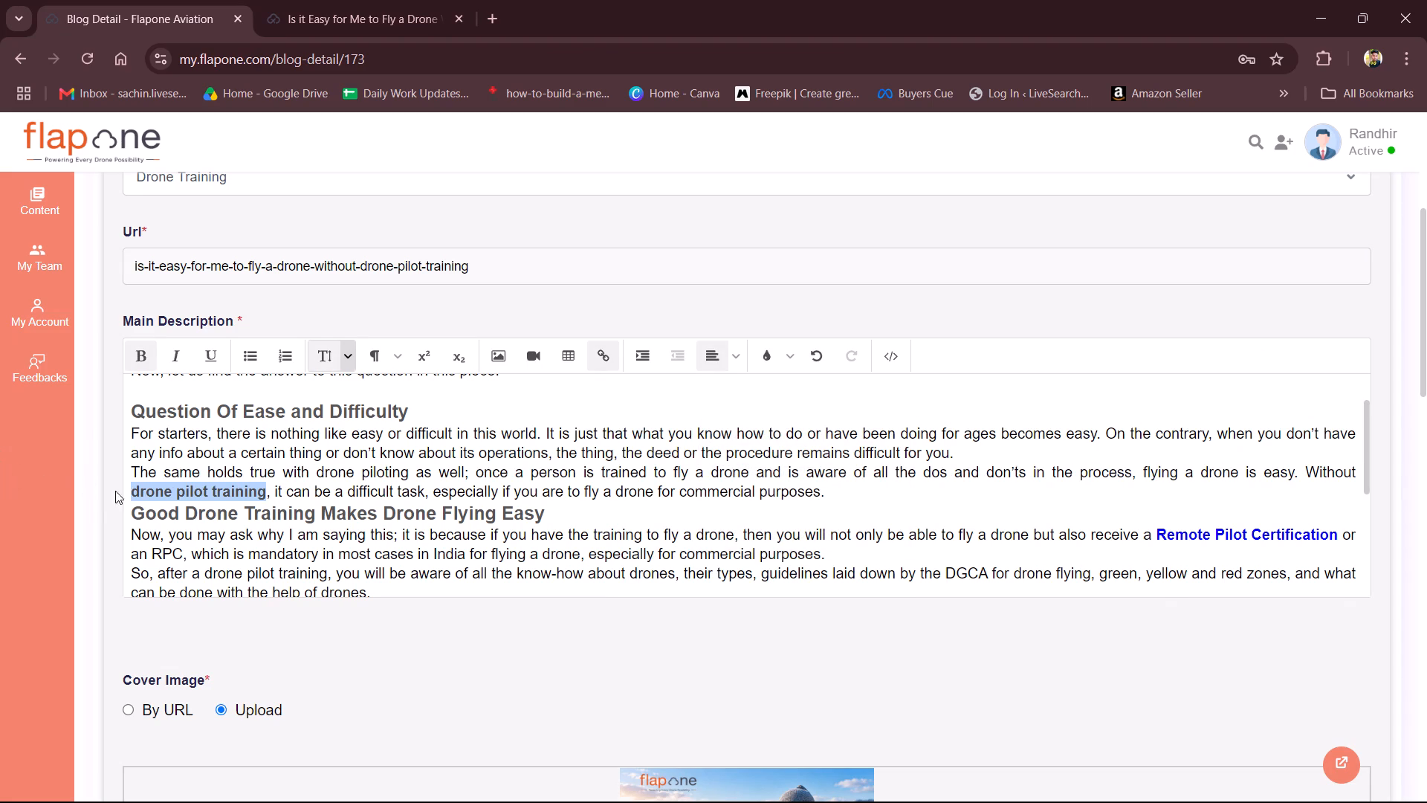
Colour the new "drone pilot training" link text blue.
left_click(152, 489)
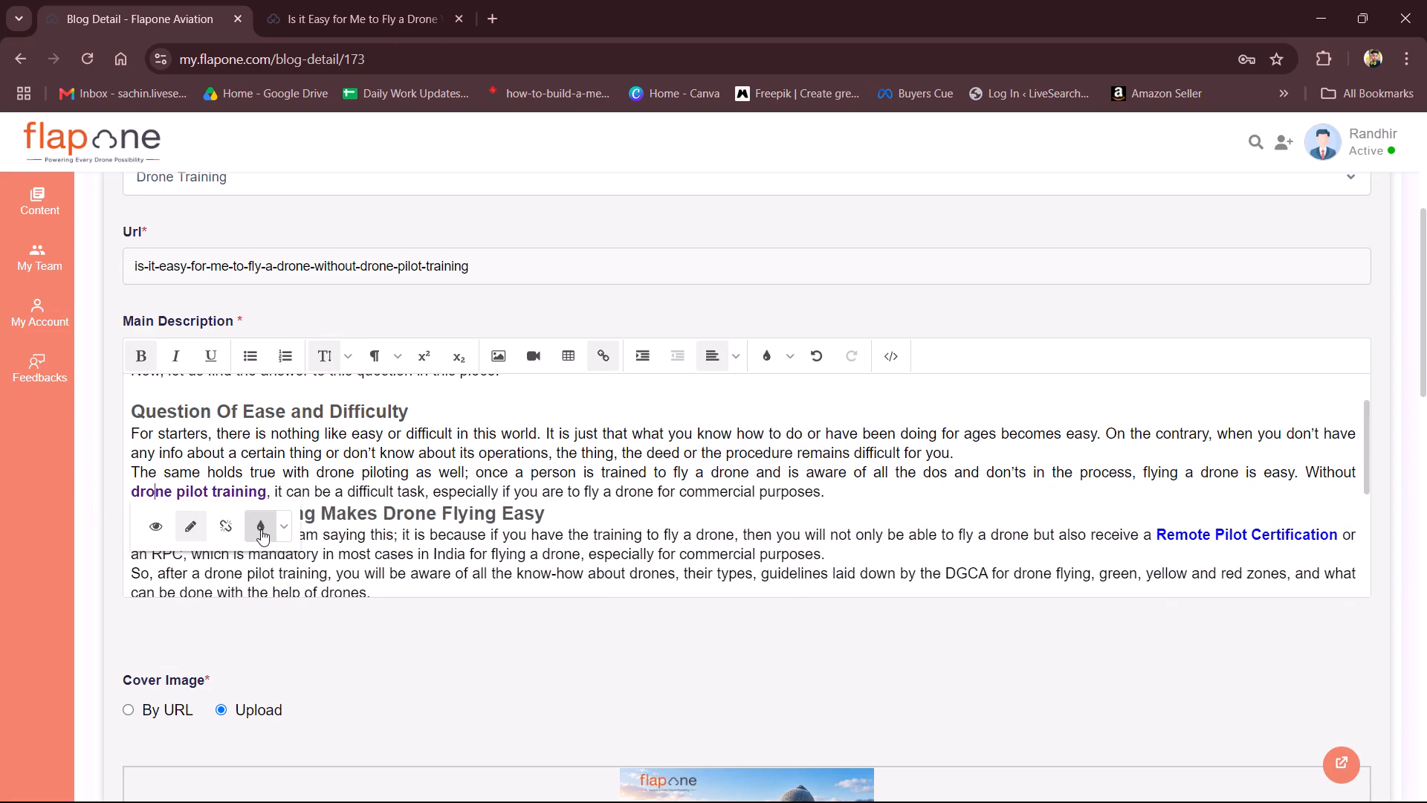
left_click(261, 529)
left_click(409, 268)
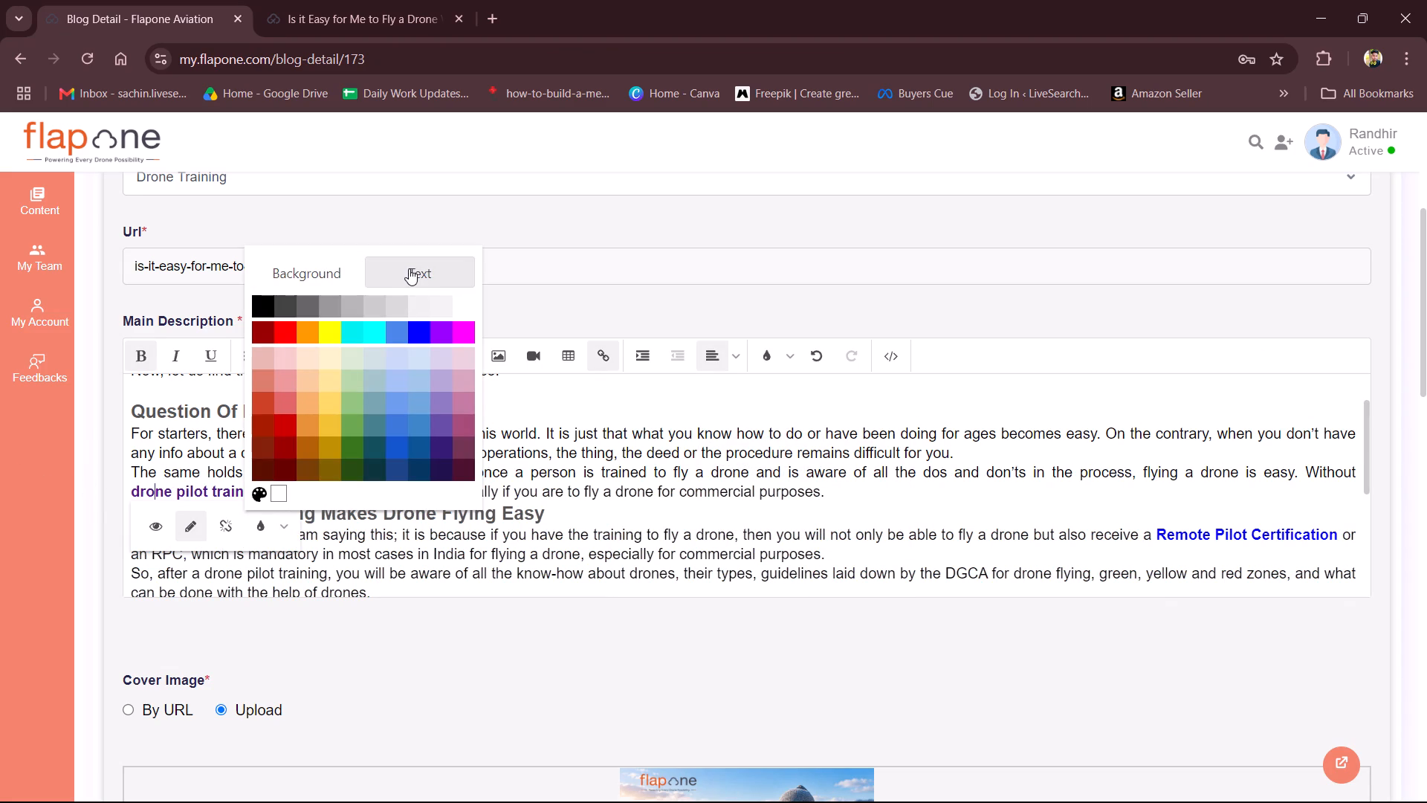
left_click(415, 329)
left_click(490, 561)
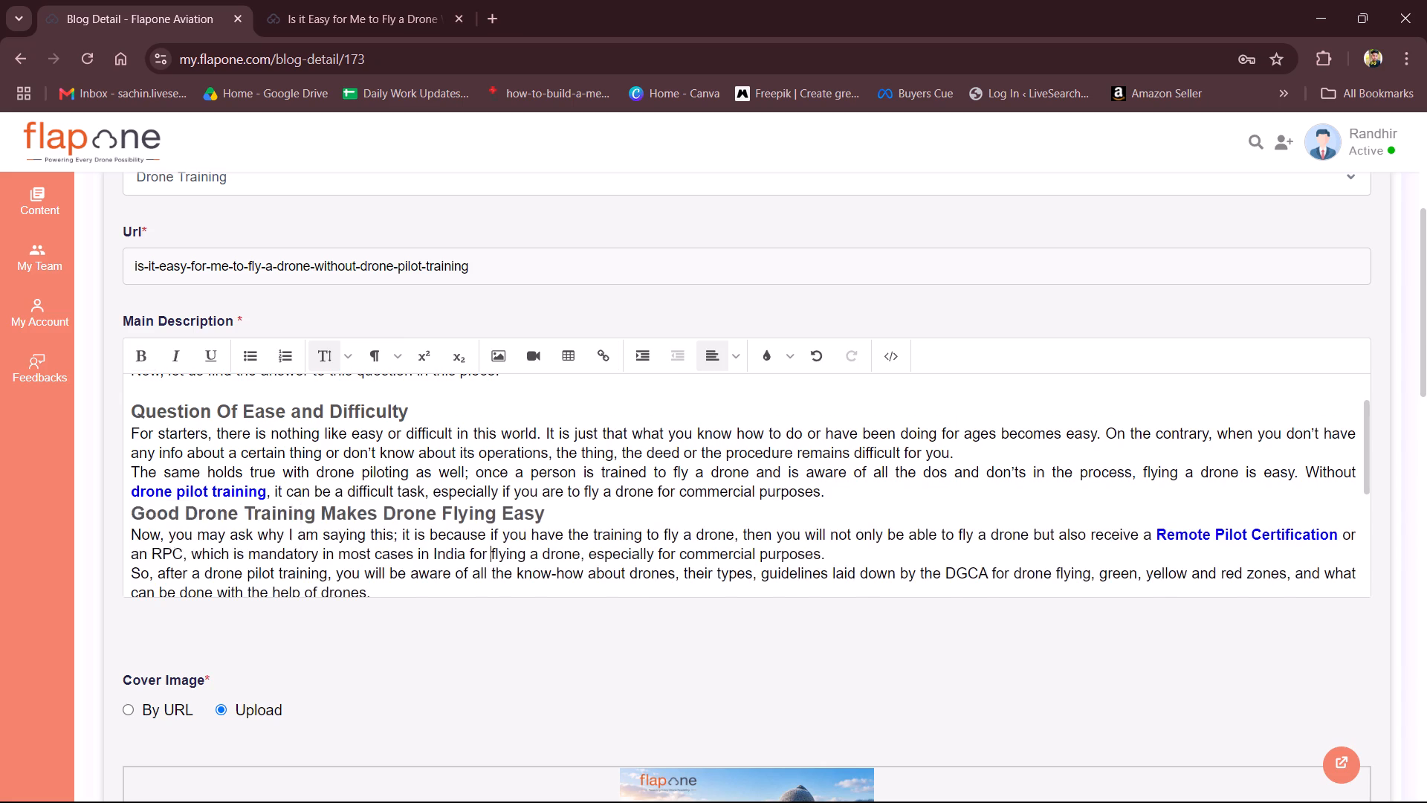
scroll(490, 561, "down", 8)
left_click(470, 564)
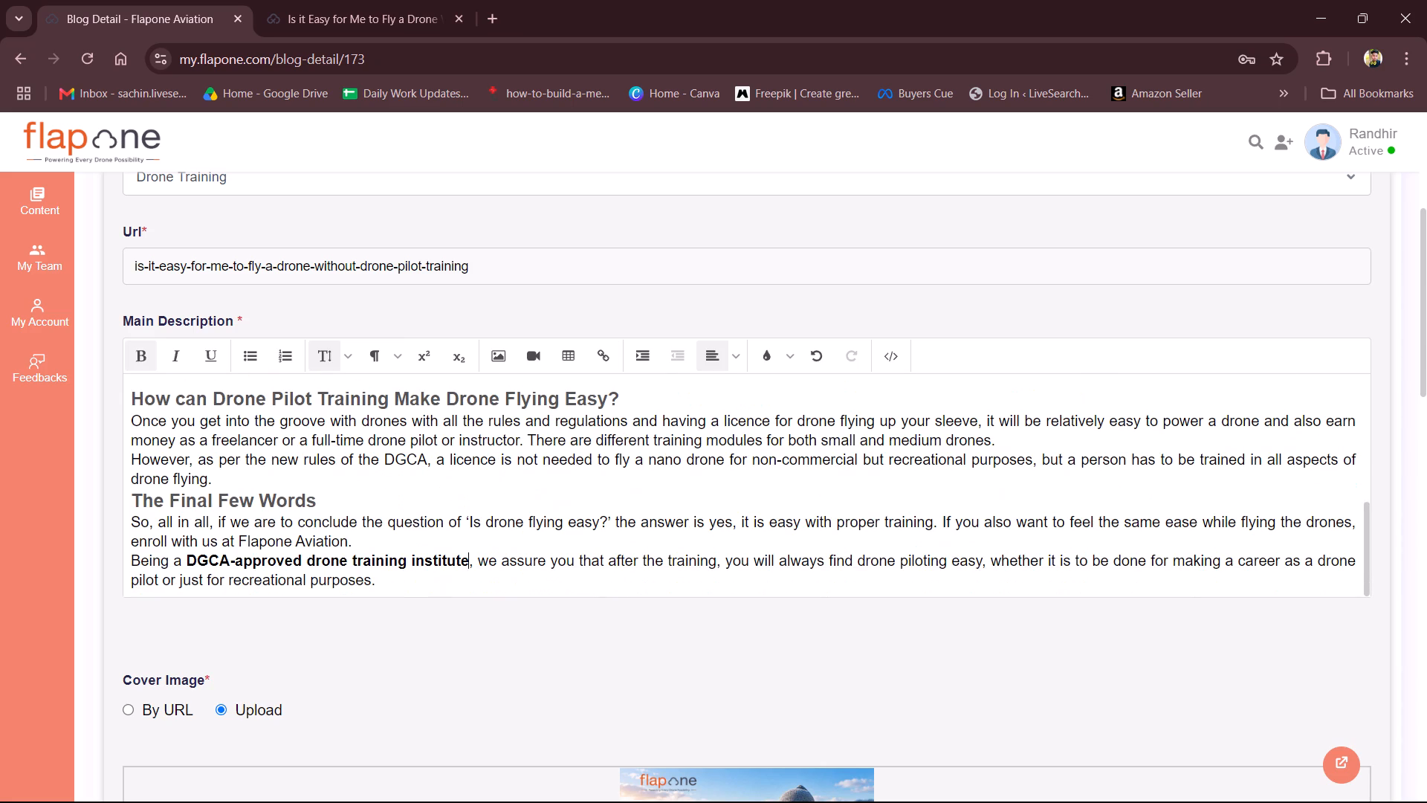
key("ctrl+shift+Left")
key("ctrl+shift+Left")
key("ctrl+shift+Left")
key("ctrl+shift+Left")
key("ctrl+shift+Left")
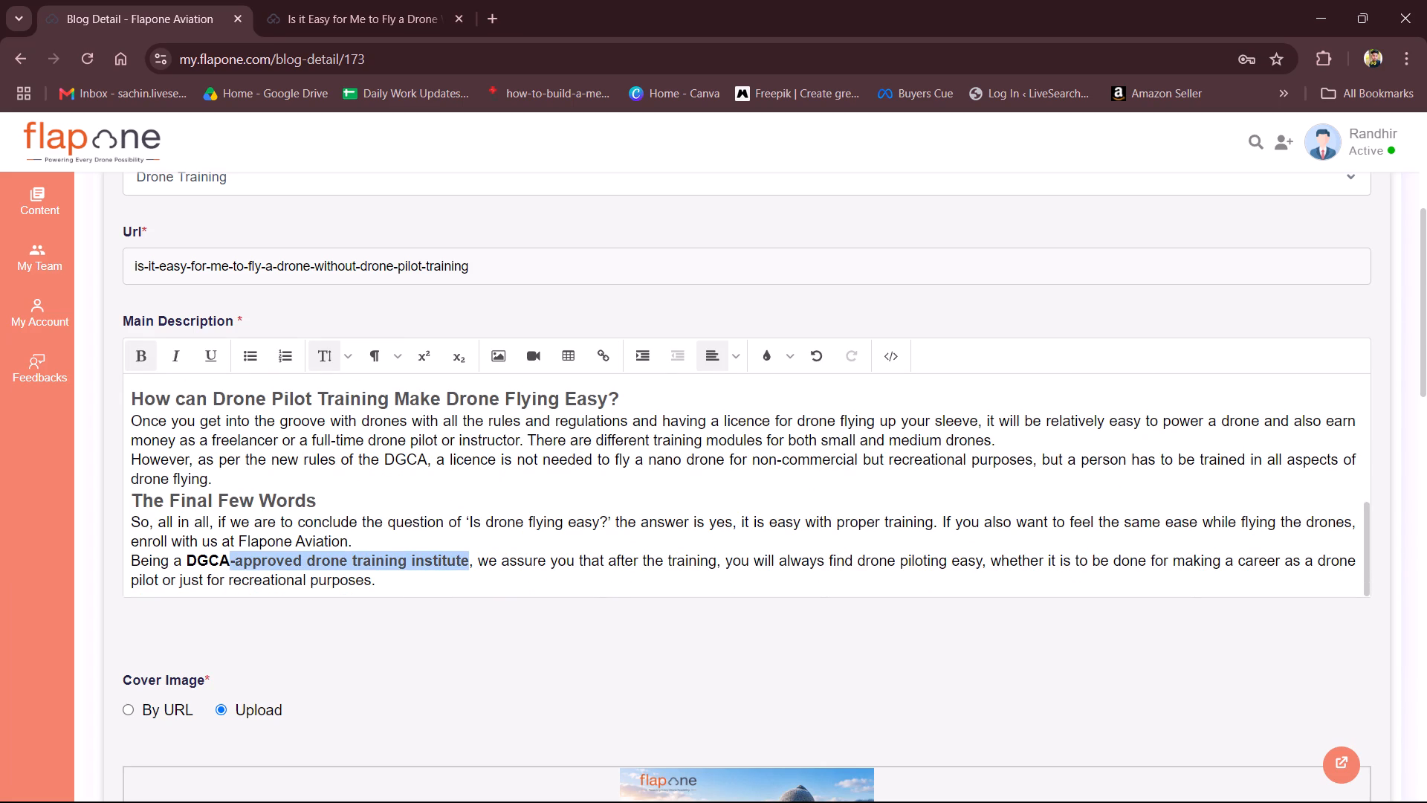
key("ctrl+shift+Left")
key("ctrl+k")
key("ctrl+v")
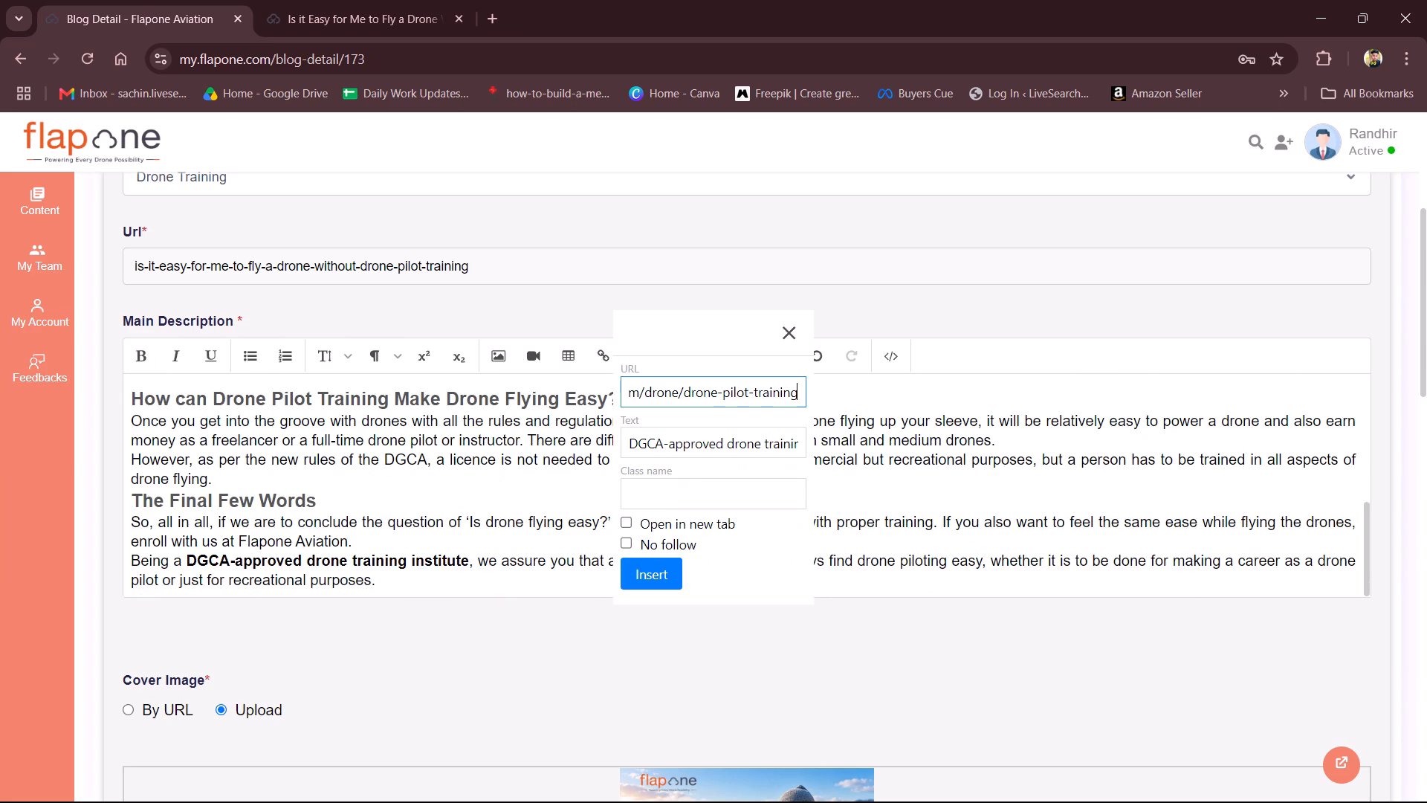
key("ctrl+shift+Left")
key("ctrl+shift+Left")
key("ctrl+shift+Left")
key("ctrl+shift+Left")
key("ctrl+shift+Left")
key("ctrl+shift+Left")
key("ctrl+shift+Left")
key("BackSpace")
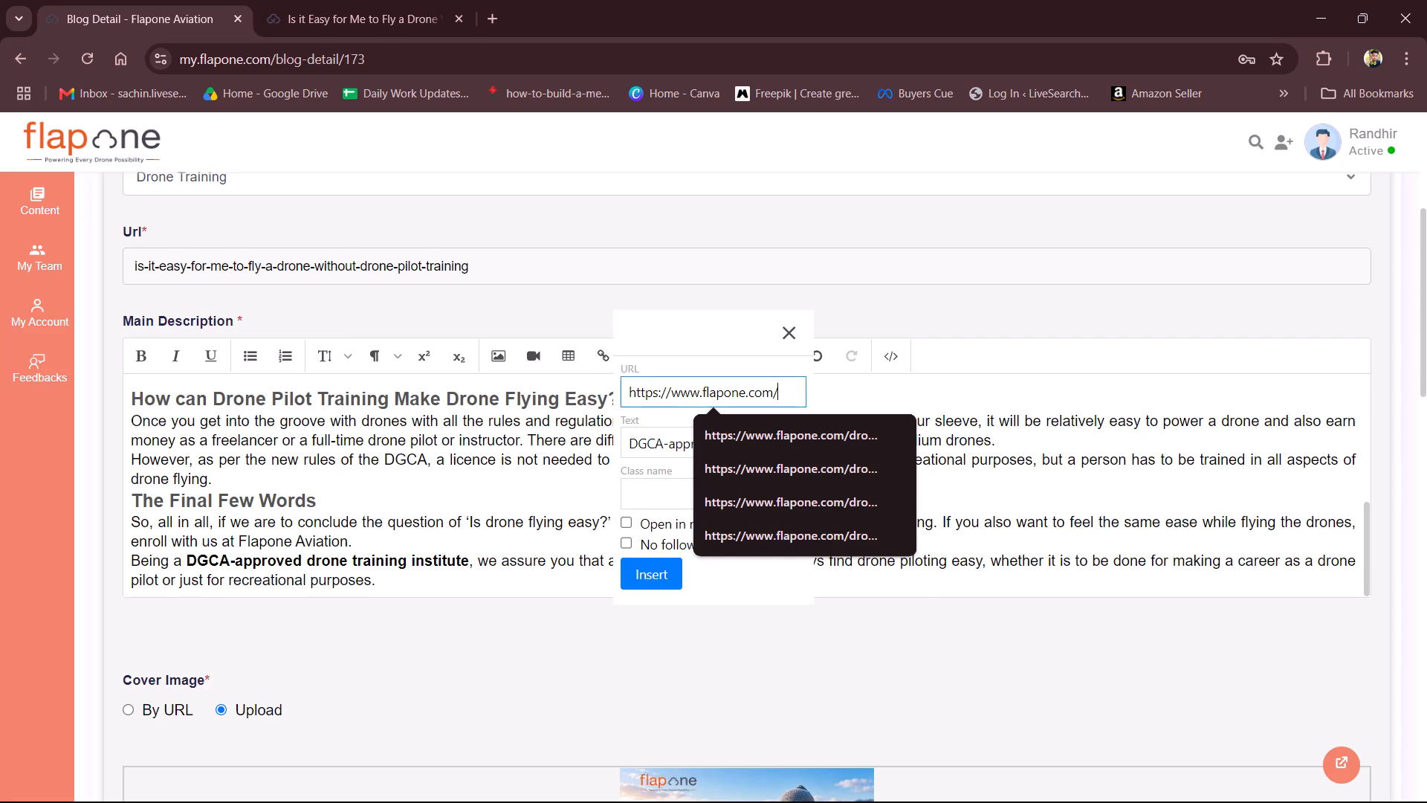
key("Return")
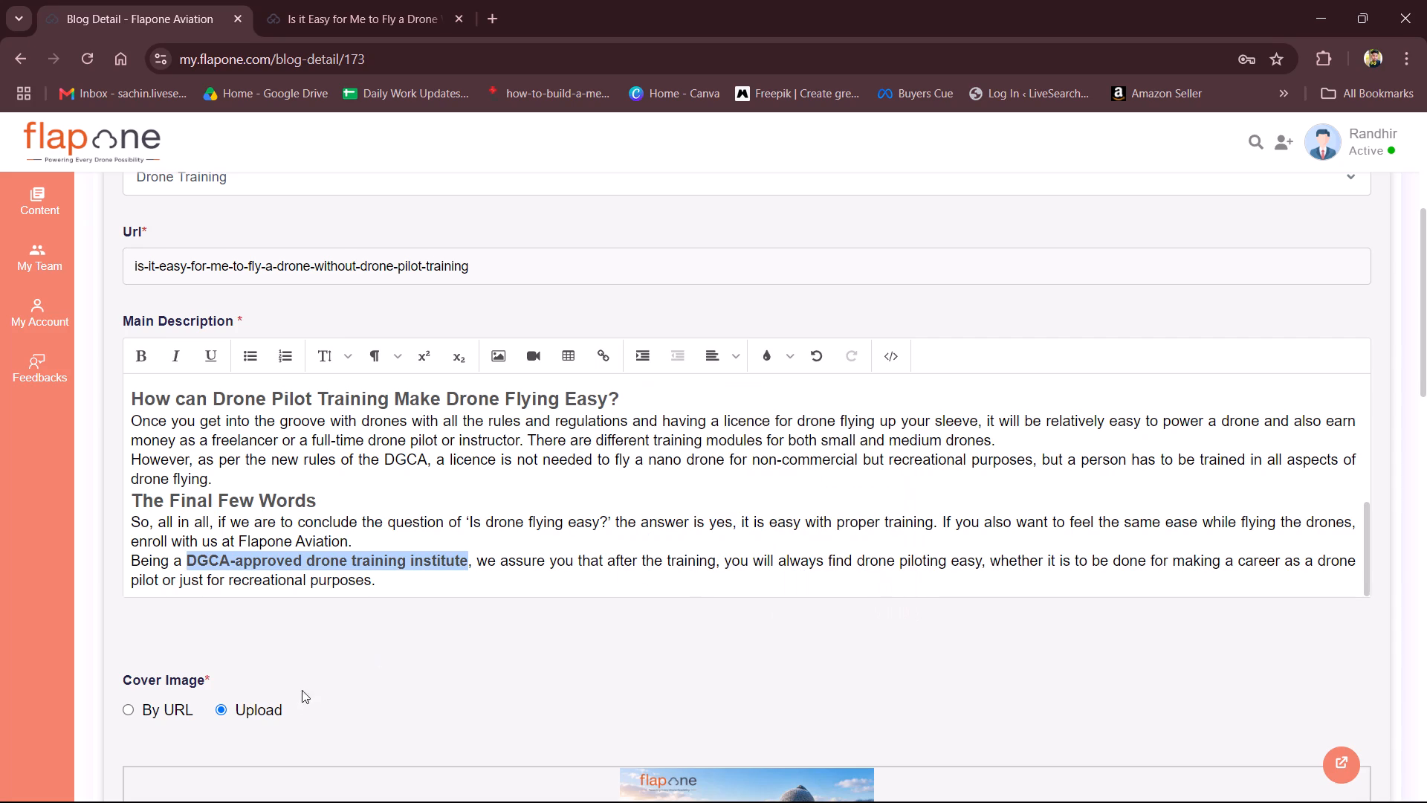
left_click(283, 546)
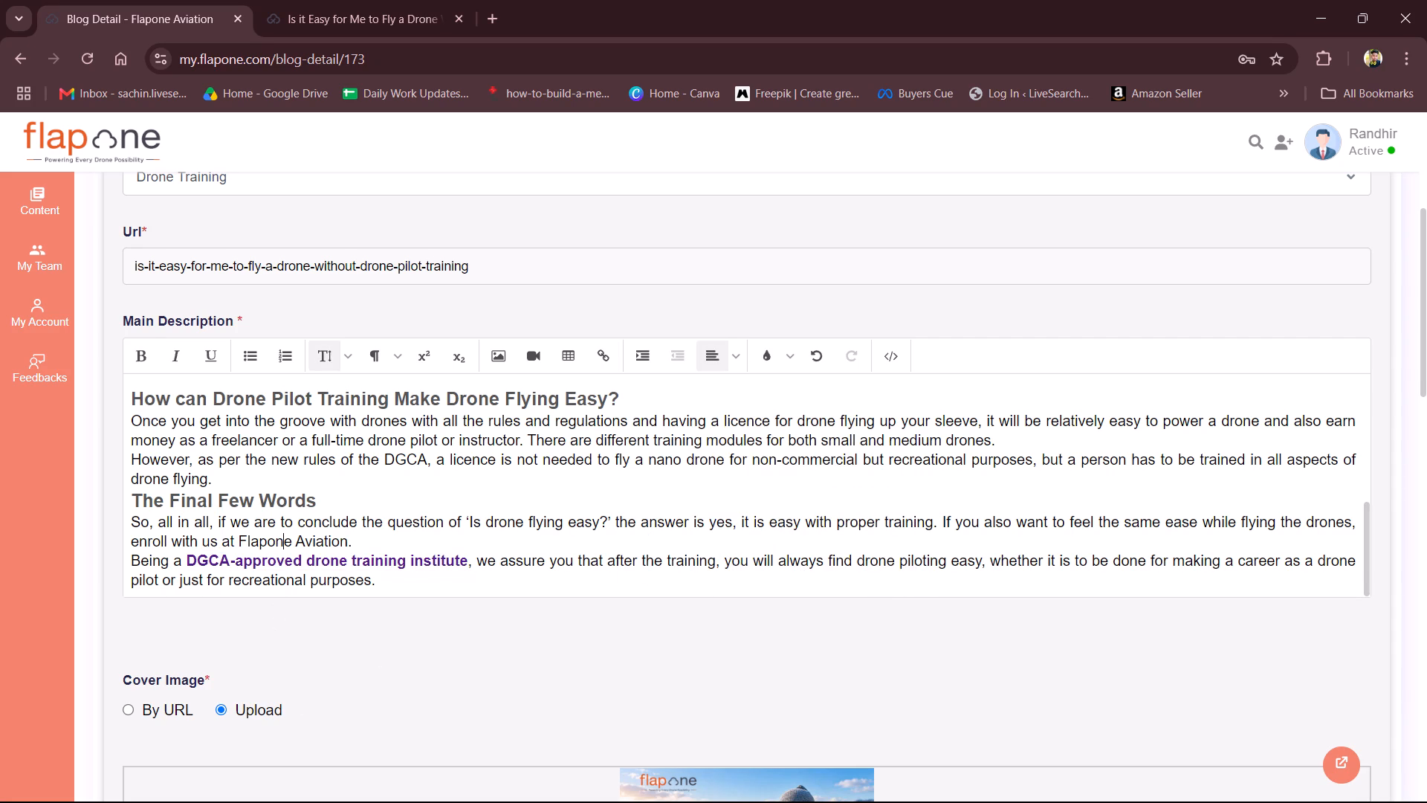
Colour the "DGCA-approved drone training institute" link text blue.
left_click(294, 560)
left_click(315, 524)
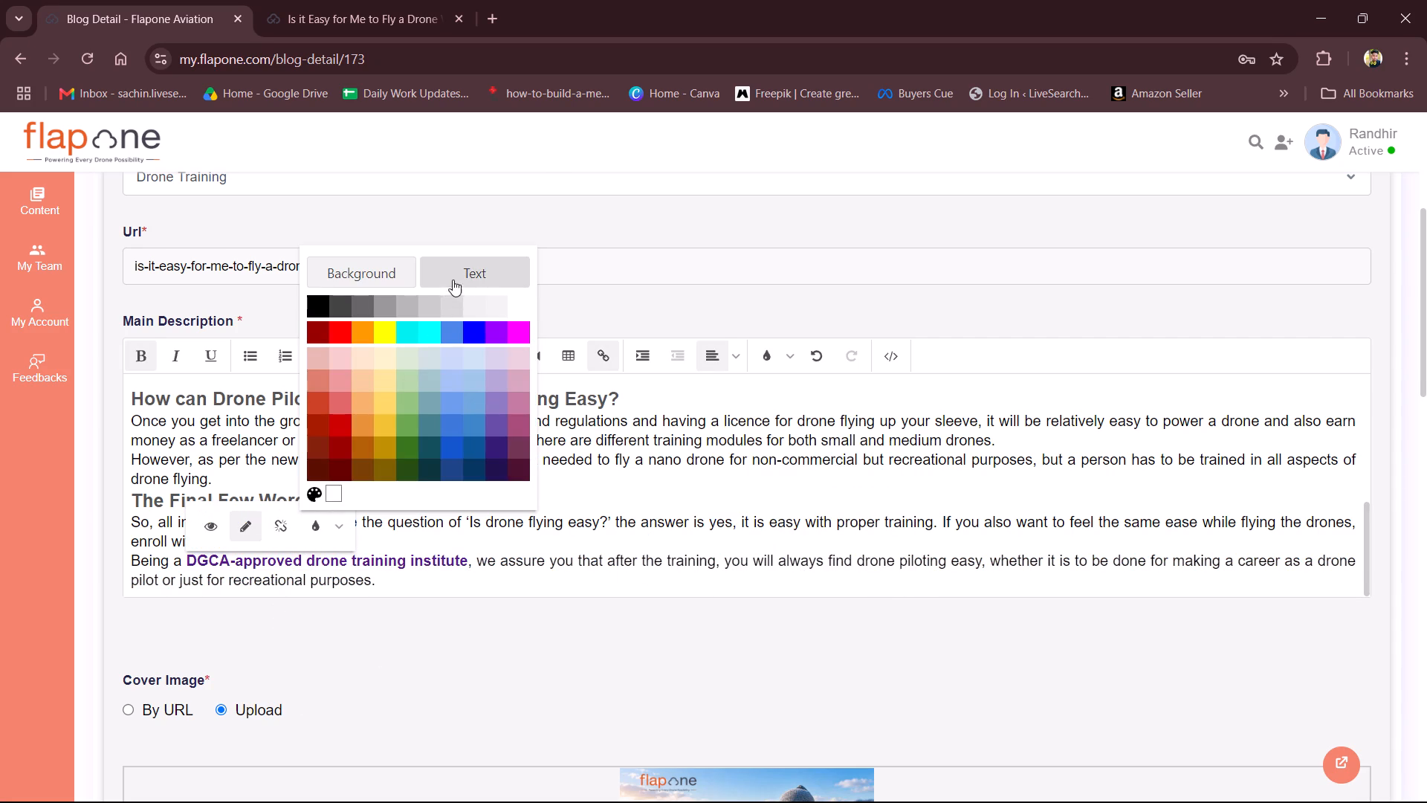
left_click(459, 274)
left_click(467, 329)
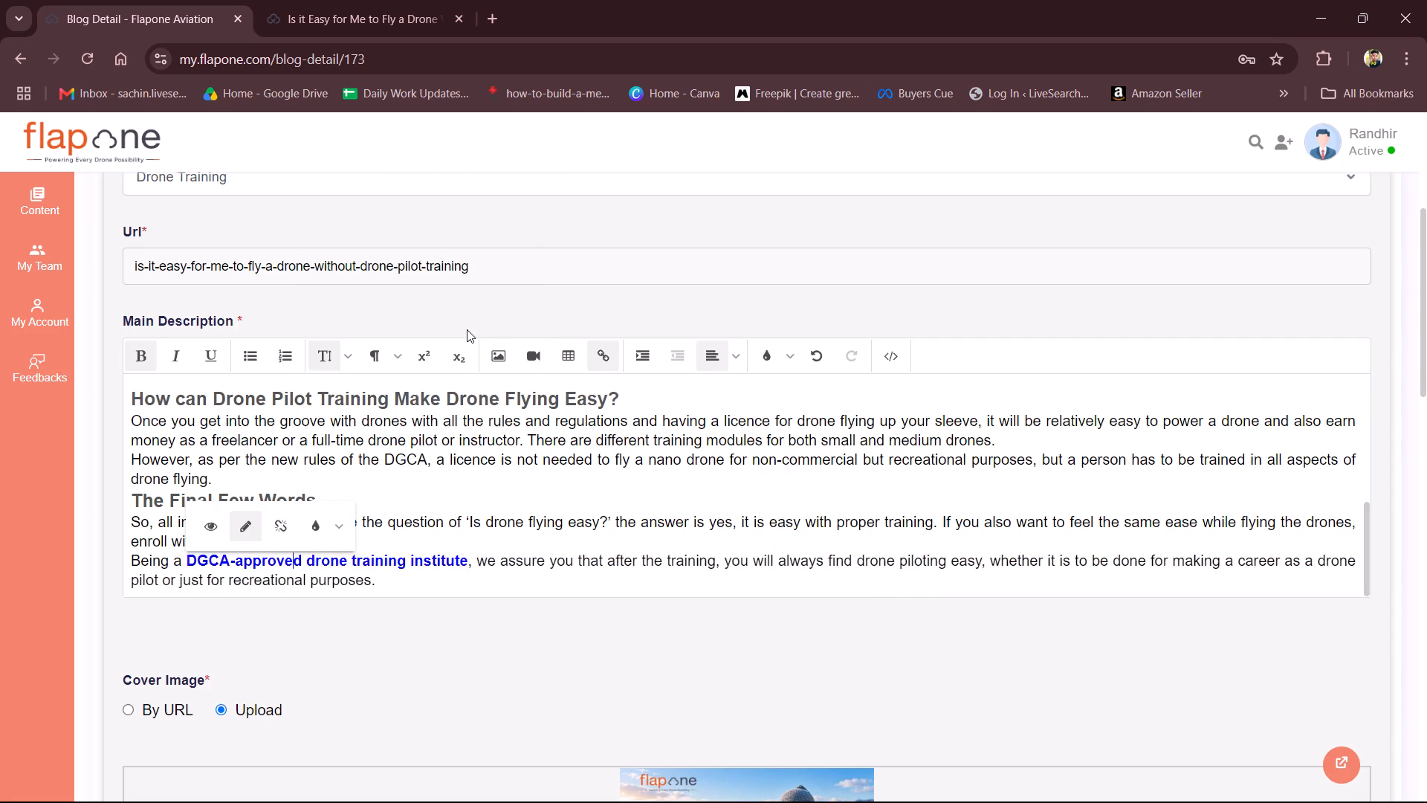
triple_click(555, 674)
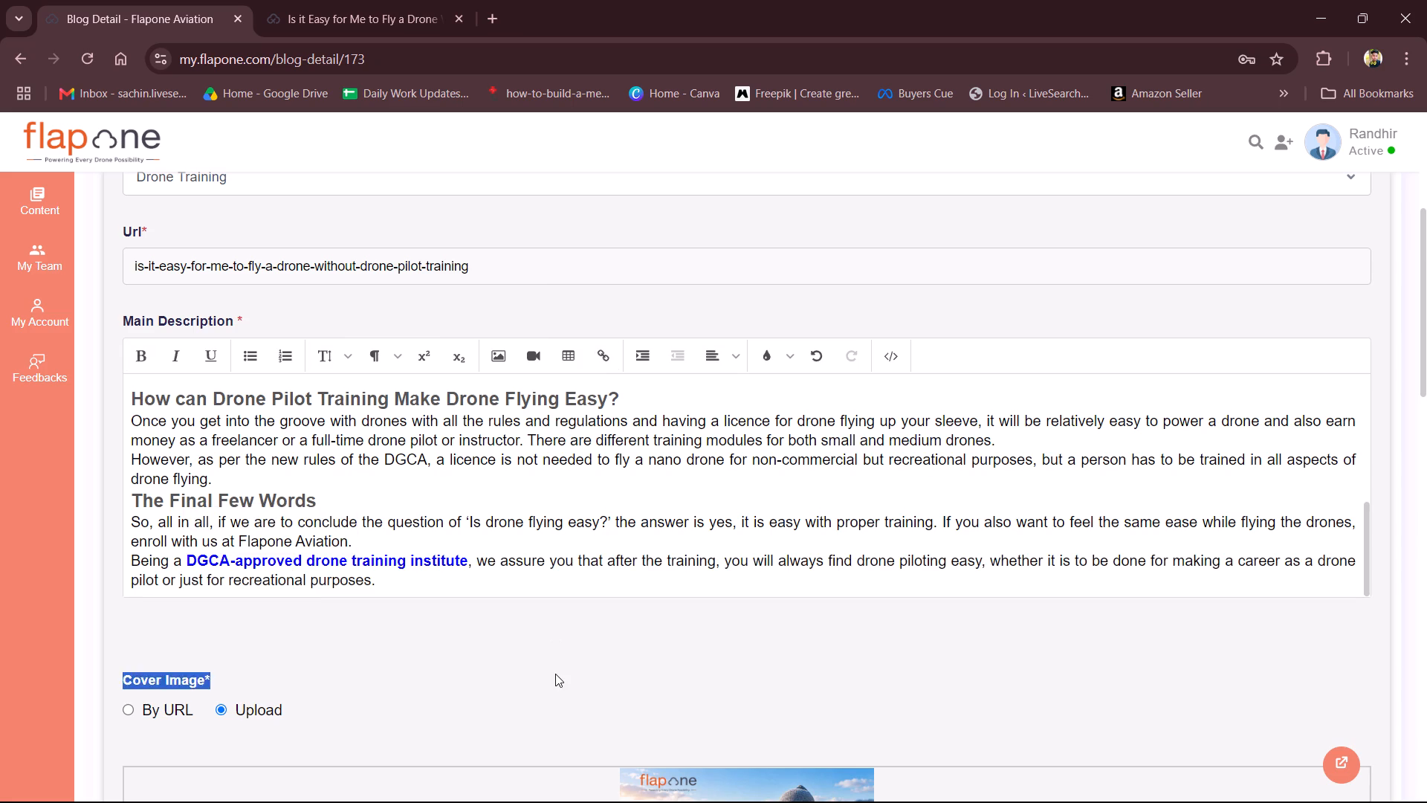
Submit the updated blog so its new links are saved.
scroll(555, 674, "down", 12)
left_click(751, 752)
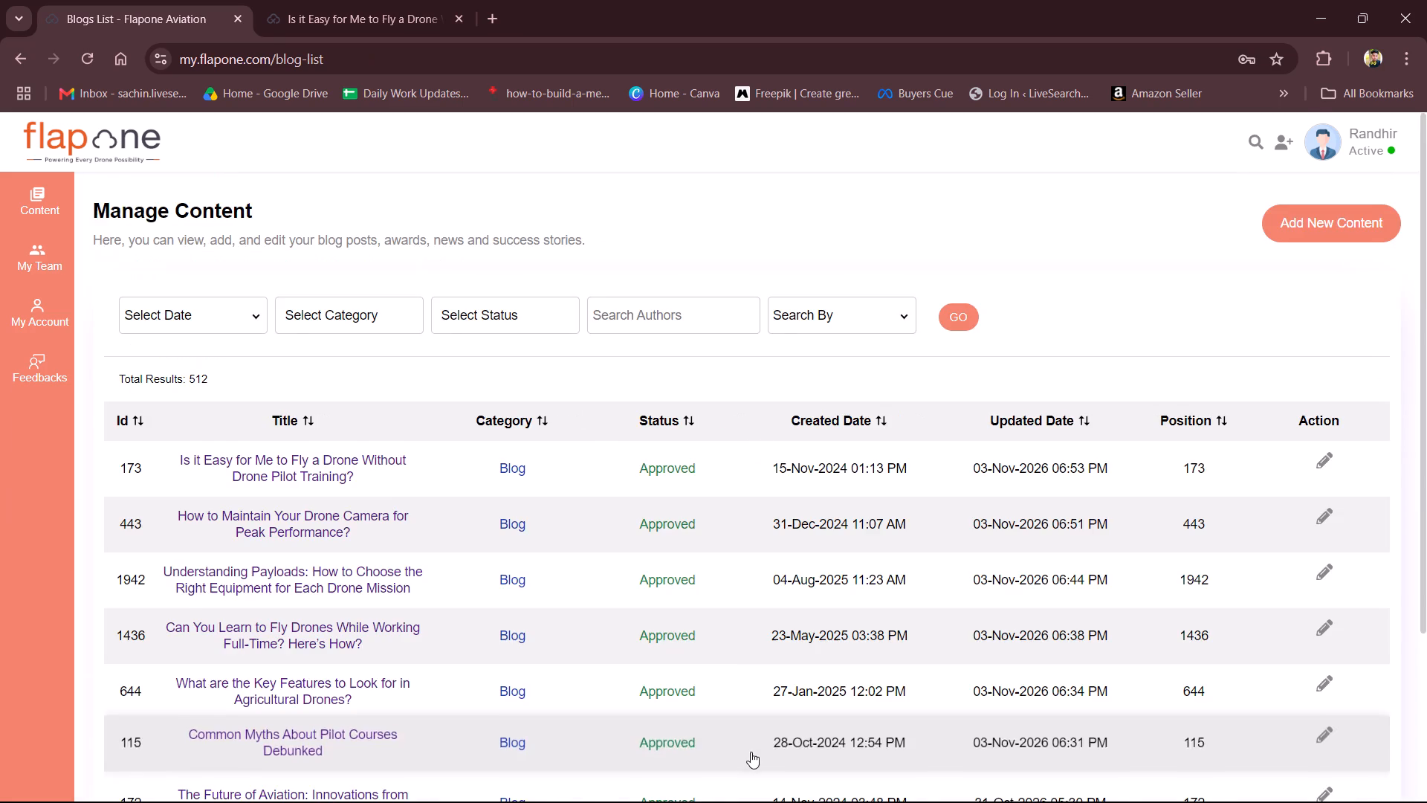
Reload the live row 297 blog page and check its newly added keyword links.
left_click(384, 0)
key("ctrl+r")
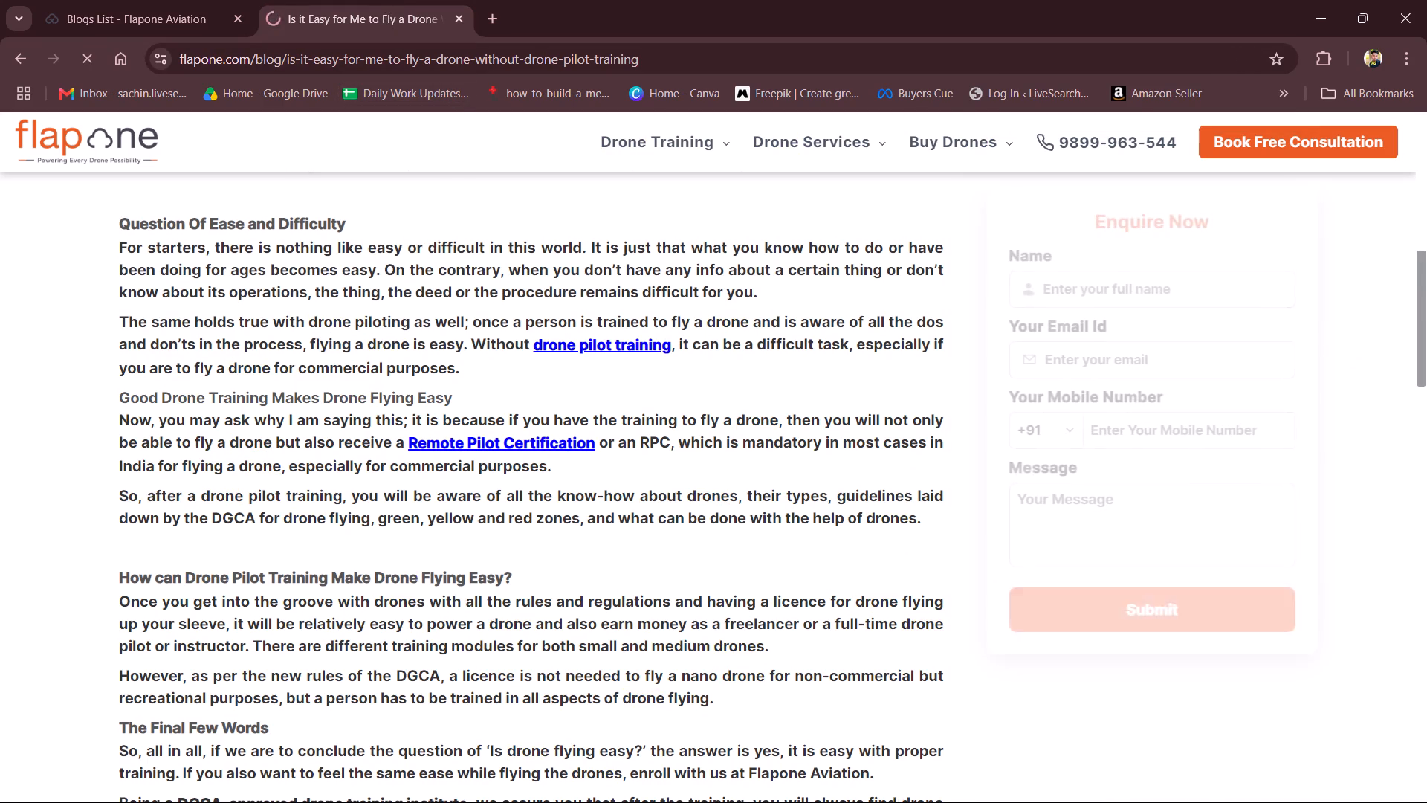
scroll(670, 441, "down", 2)
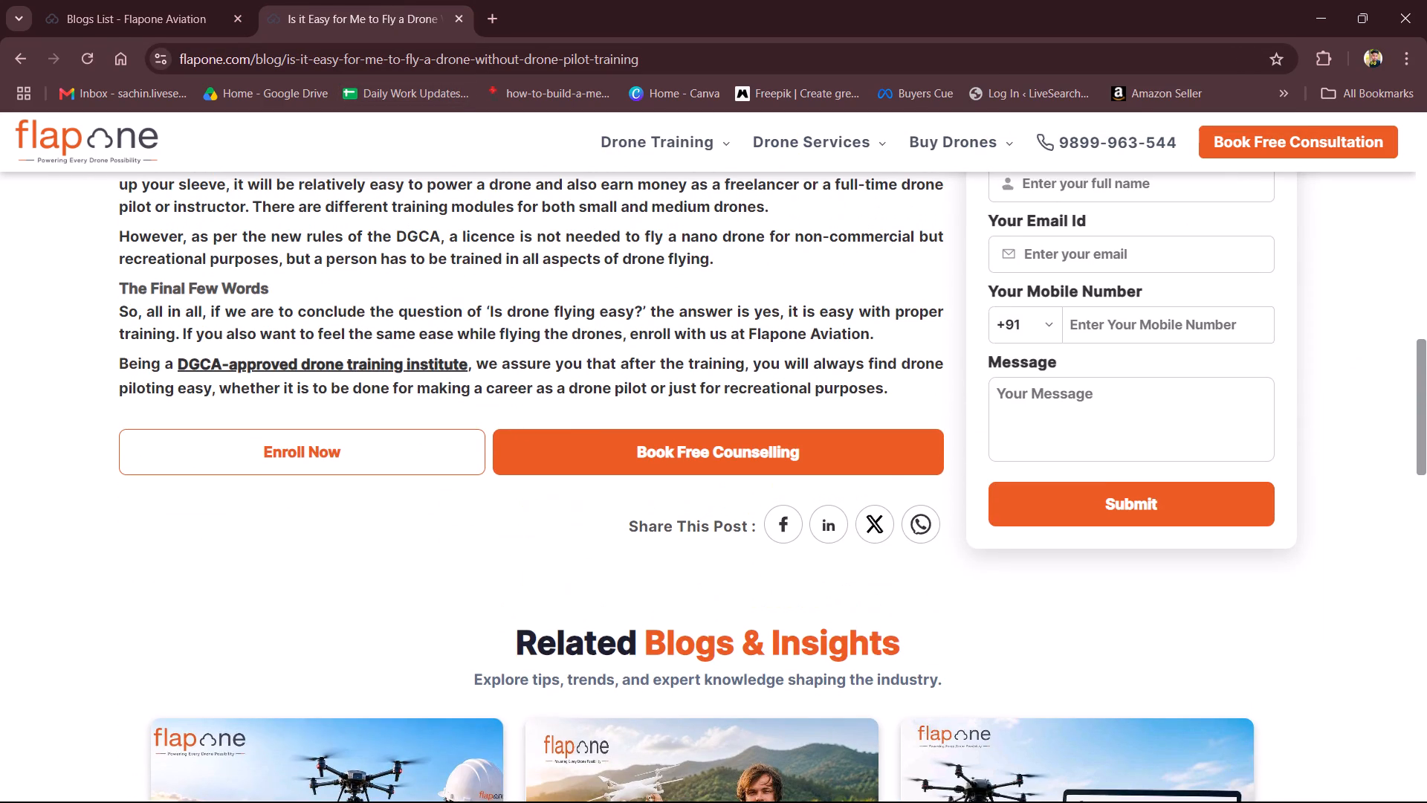
left_click(483, 363)
scroll(538, 326, "up", 3)
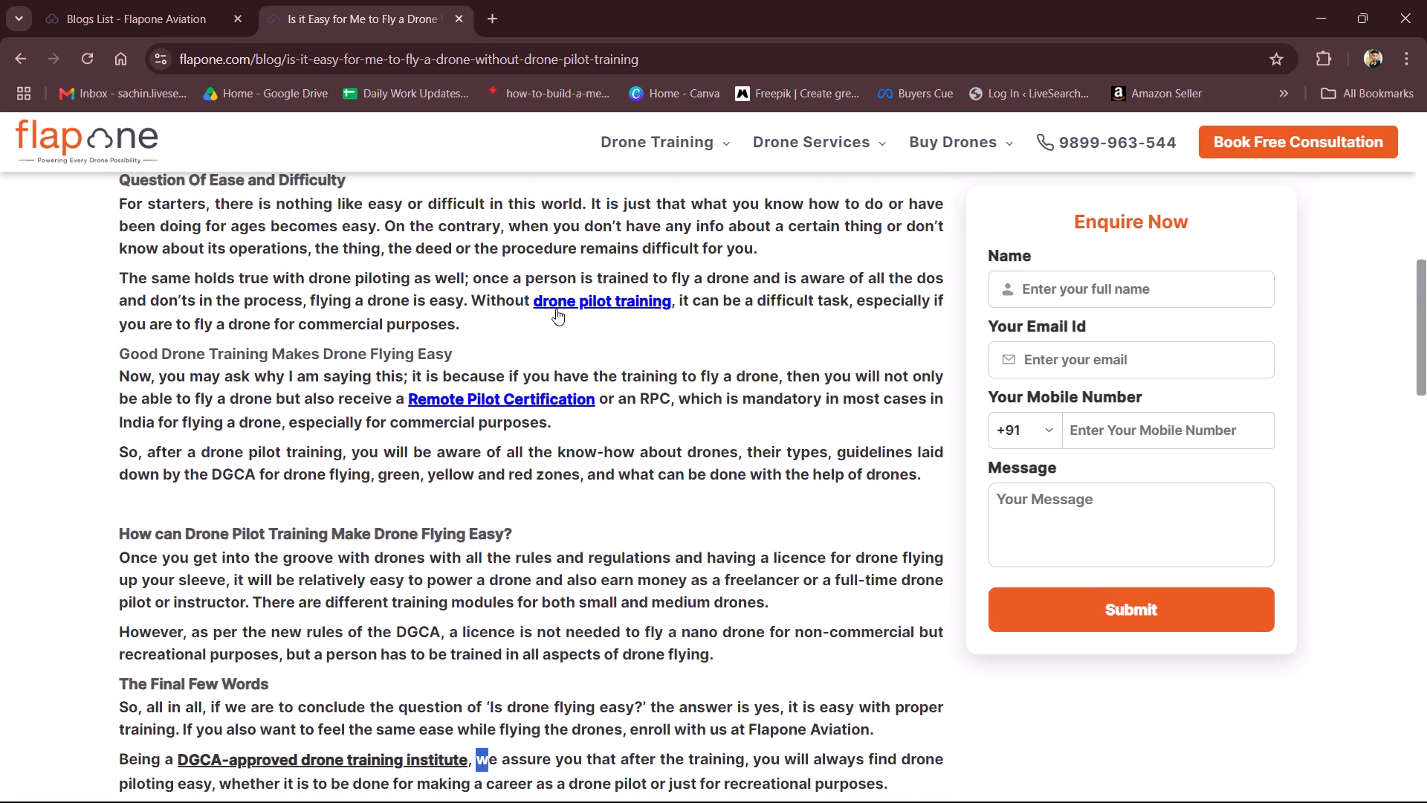
scroll(556, 309, "up", 1)
Copy the blog's "drone pilot training" link text and fill the row 297 URL cell in the articles sheet yellow.
left_click_drag(679, 303, 534, 306)
key("ctrl+c")
key("alt+Tab")
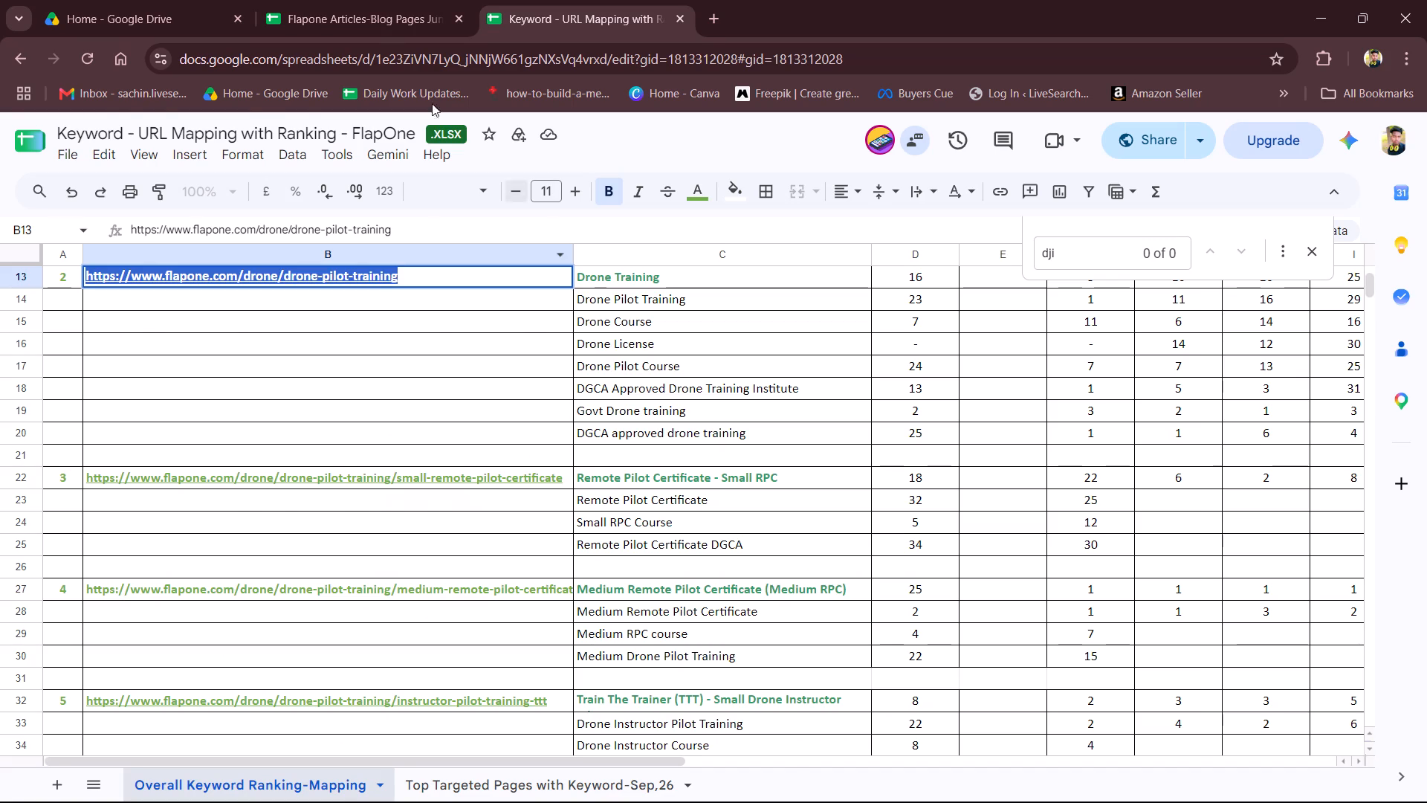
left_click(389, 6)
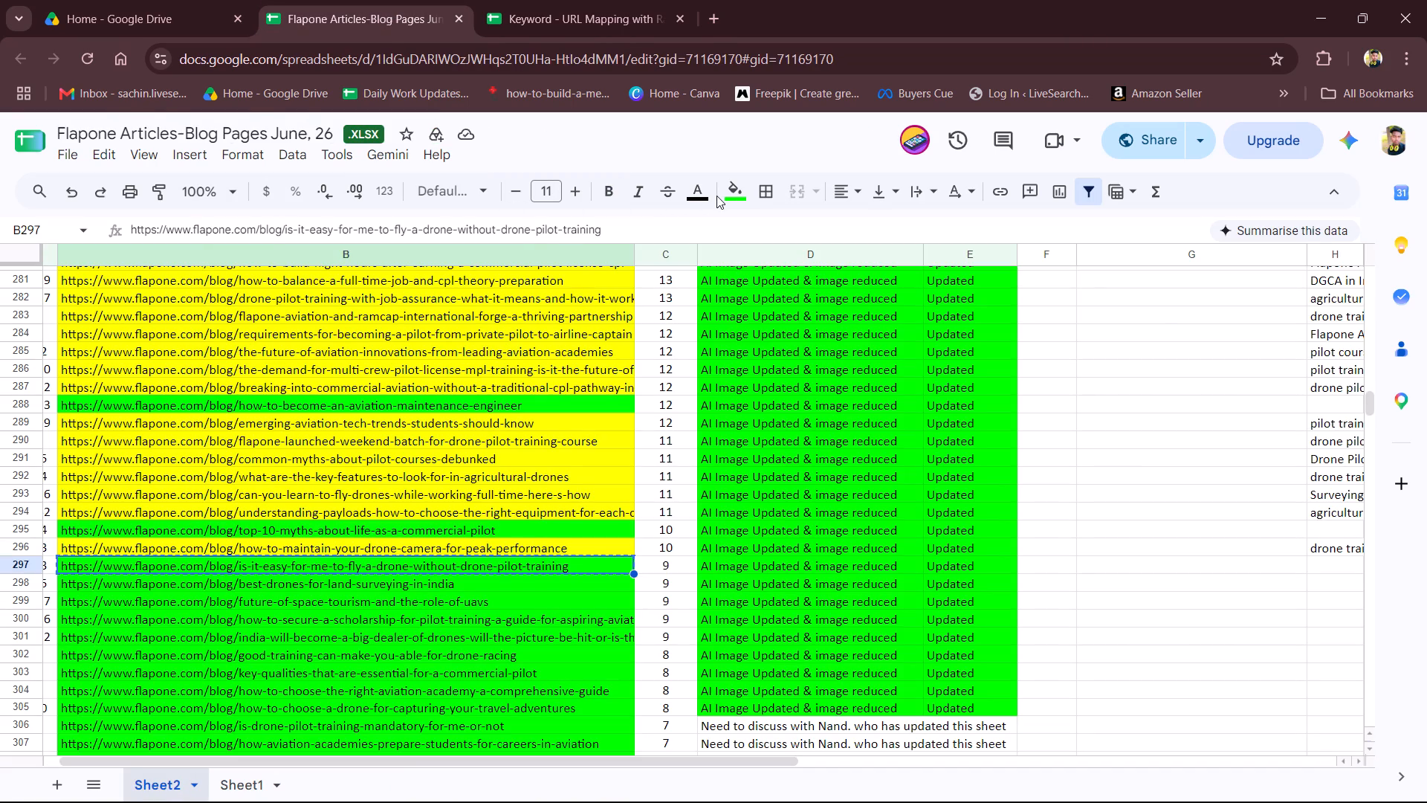
double_click(716, 196)
left_click(741, 197)
left_click(809, 277)
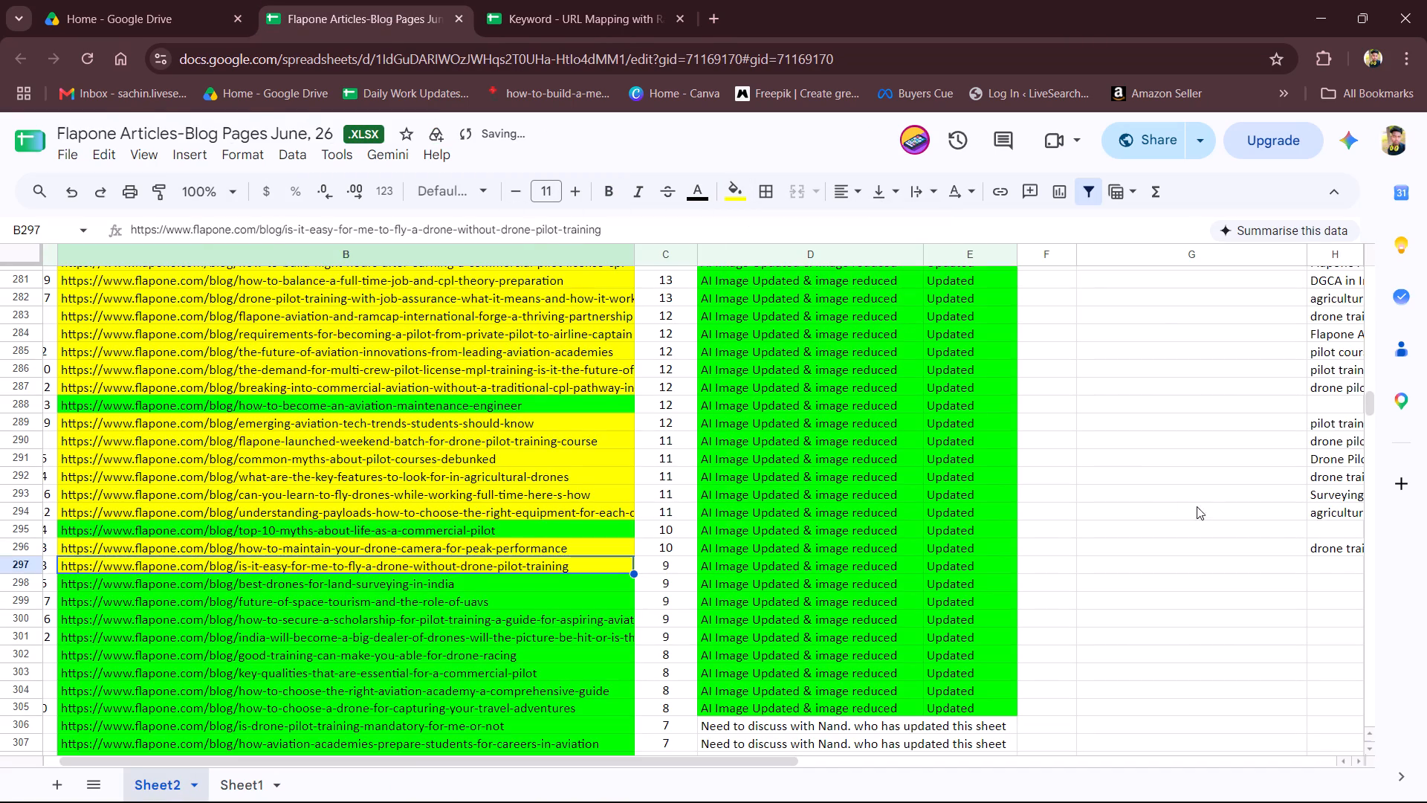
Enter the copied keyword "drone pilot training," in cell H297 of the articles sheet.
left_click(1315, 561)
left_click(346, 236)
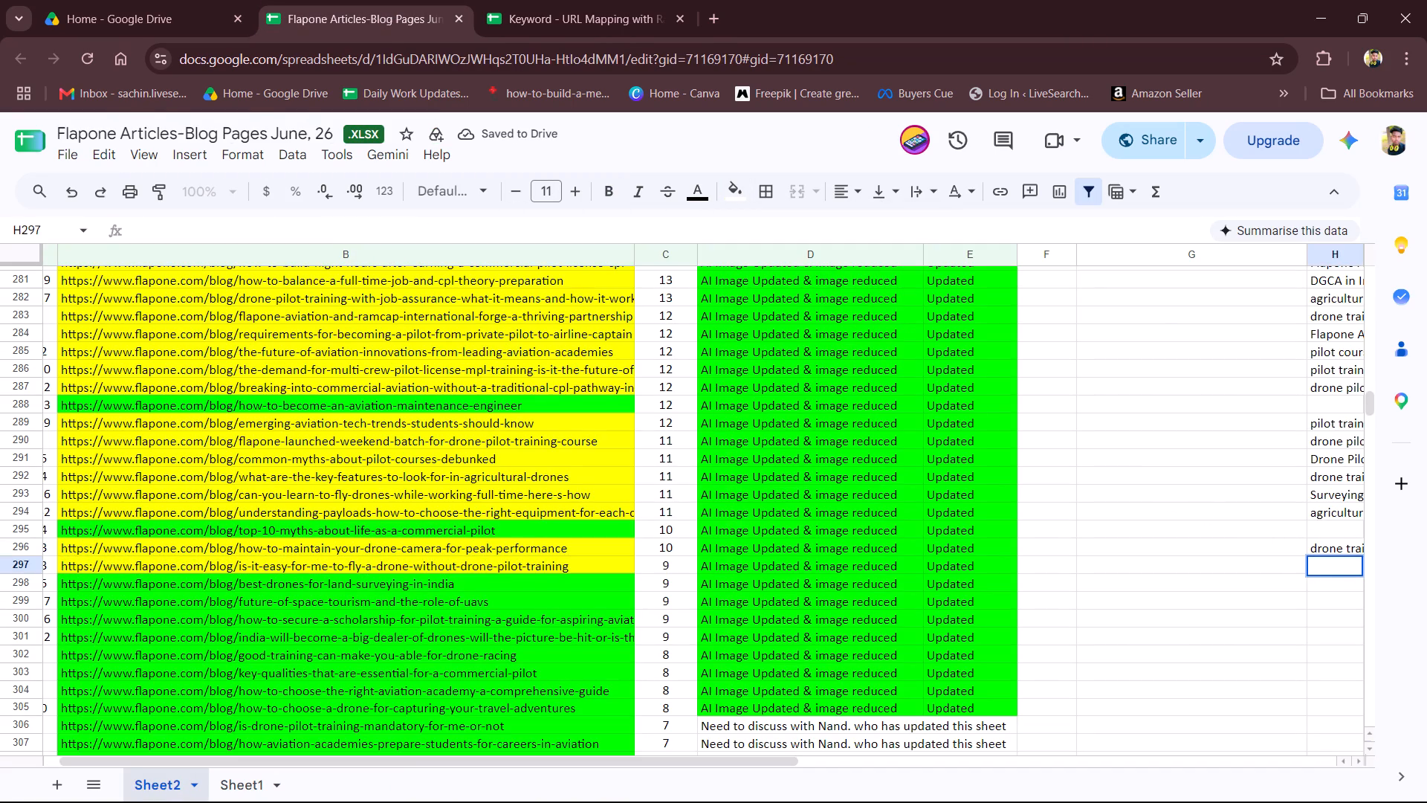
key("ctrl+v")
key("BackSpace")
key("space")
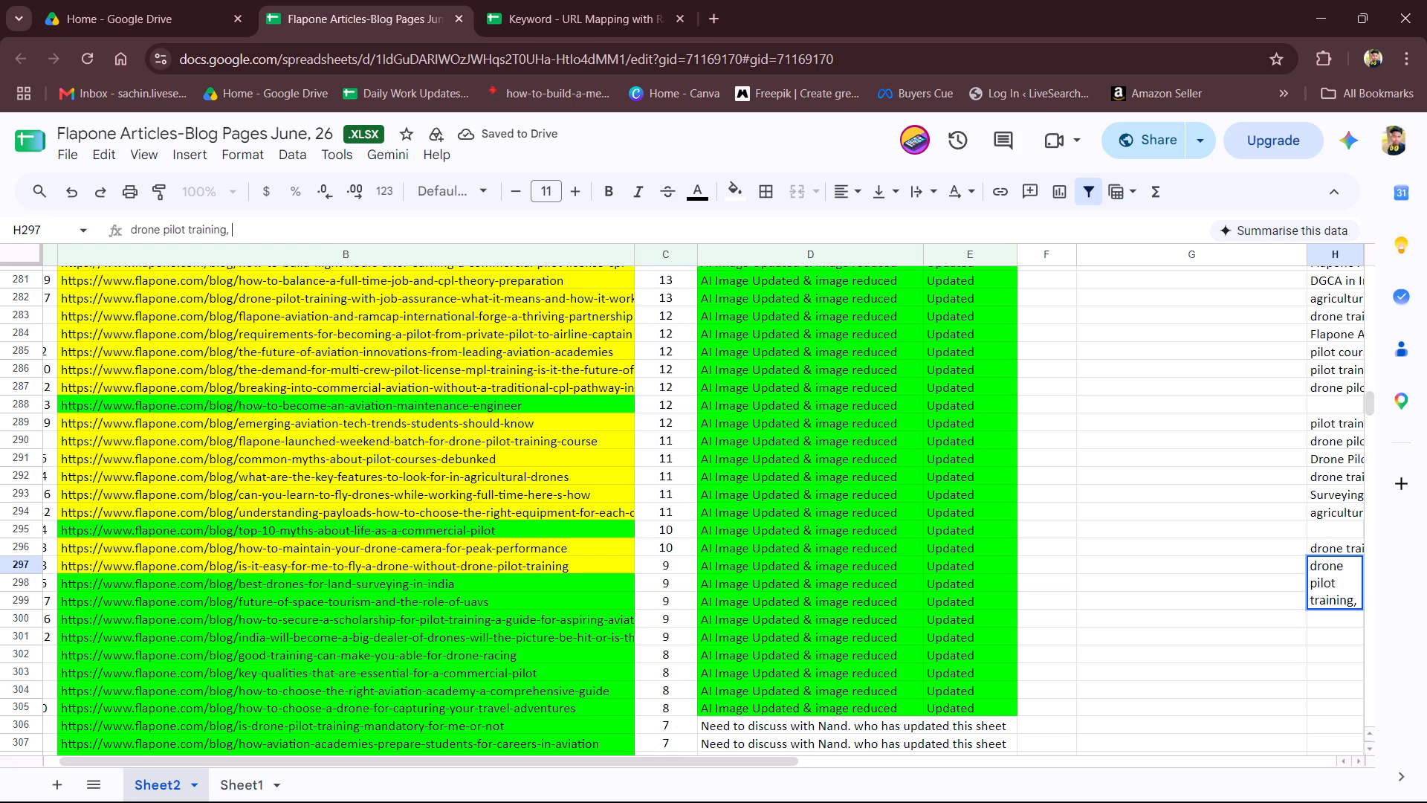
Copy "Remote Pilot Certification" from the blog page and append it with a comma to the keywords in H297.
key("alt+Tab")
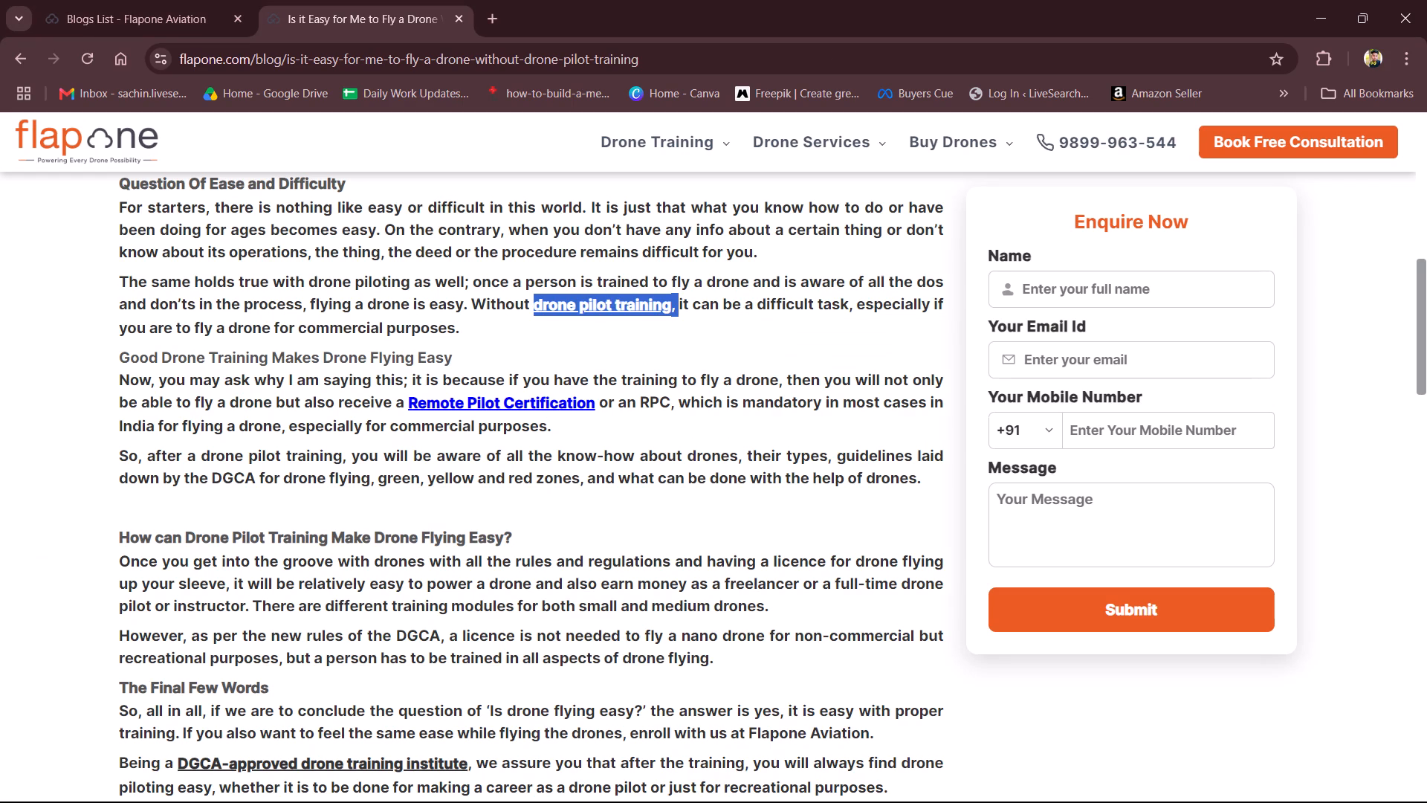
left_click_drag(598, 406, 412, 401)
key("ctrl+c")
key("alt+Tab")
key("ctrl+v")
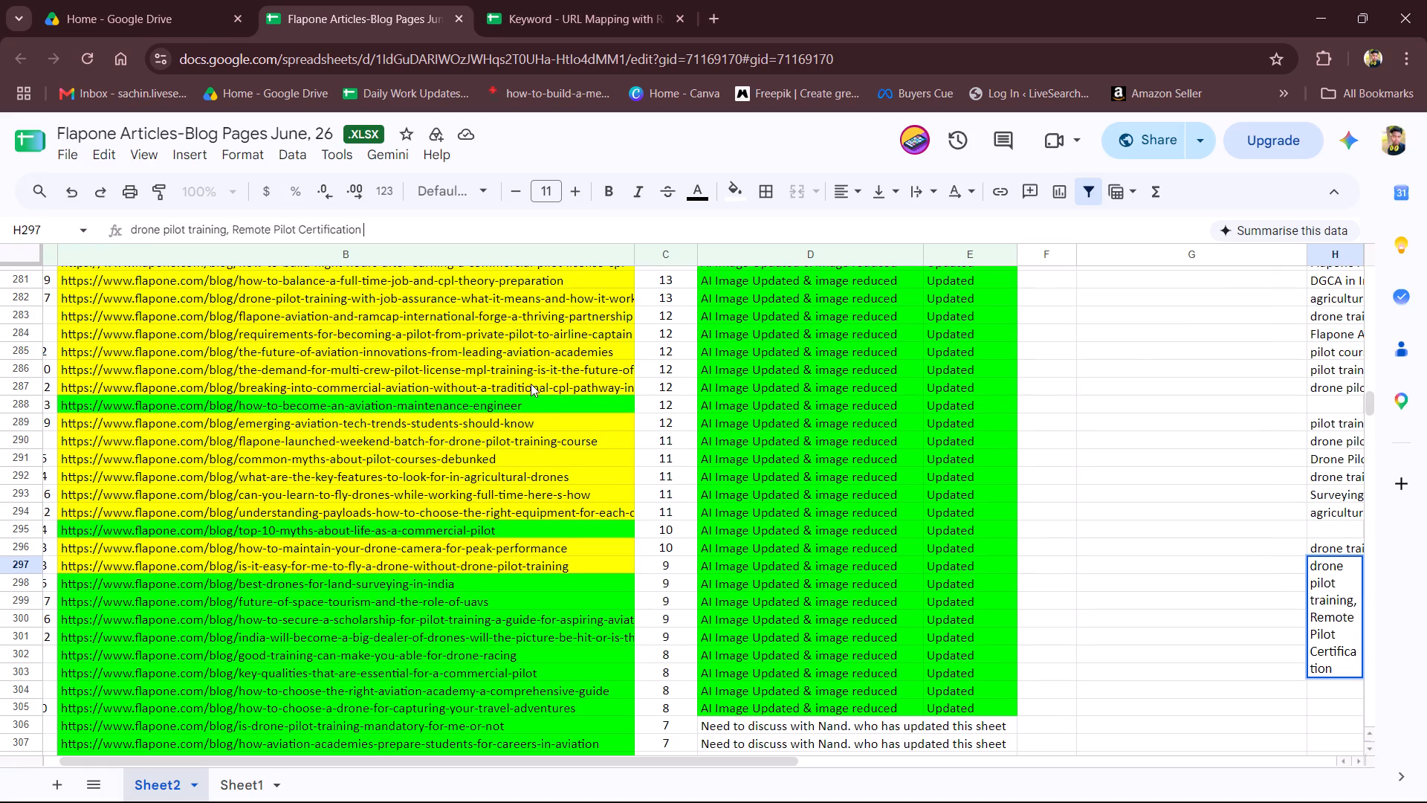
key("BackSpace")
type(",")
key("space")
Copy "DGCA-approved drone training institute" from the blog's last paragraph and append it to the keywords in H297.
key("alt+Tab")
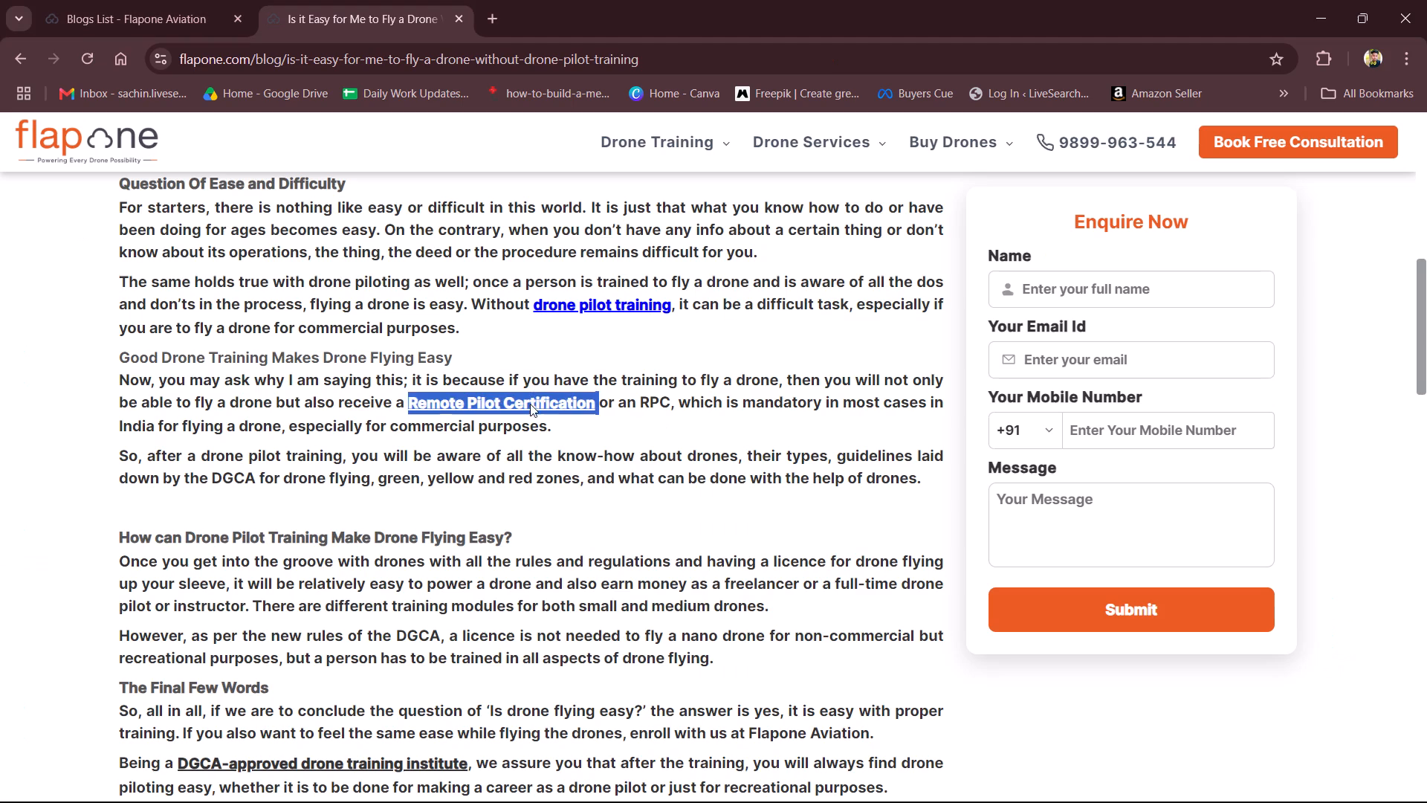
scroll(526, 654, "down", 5)
left_click_drag(471, 297, 402, 299)
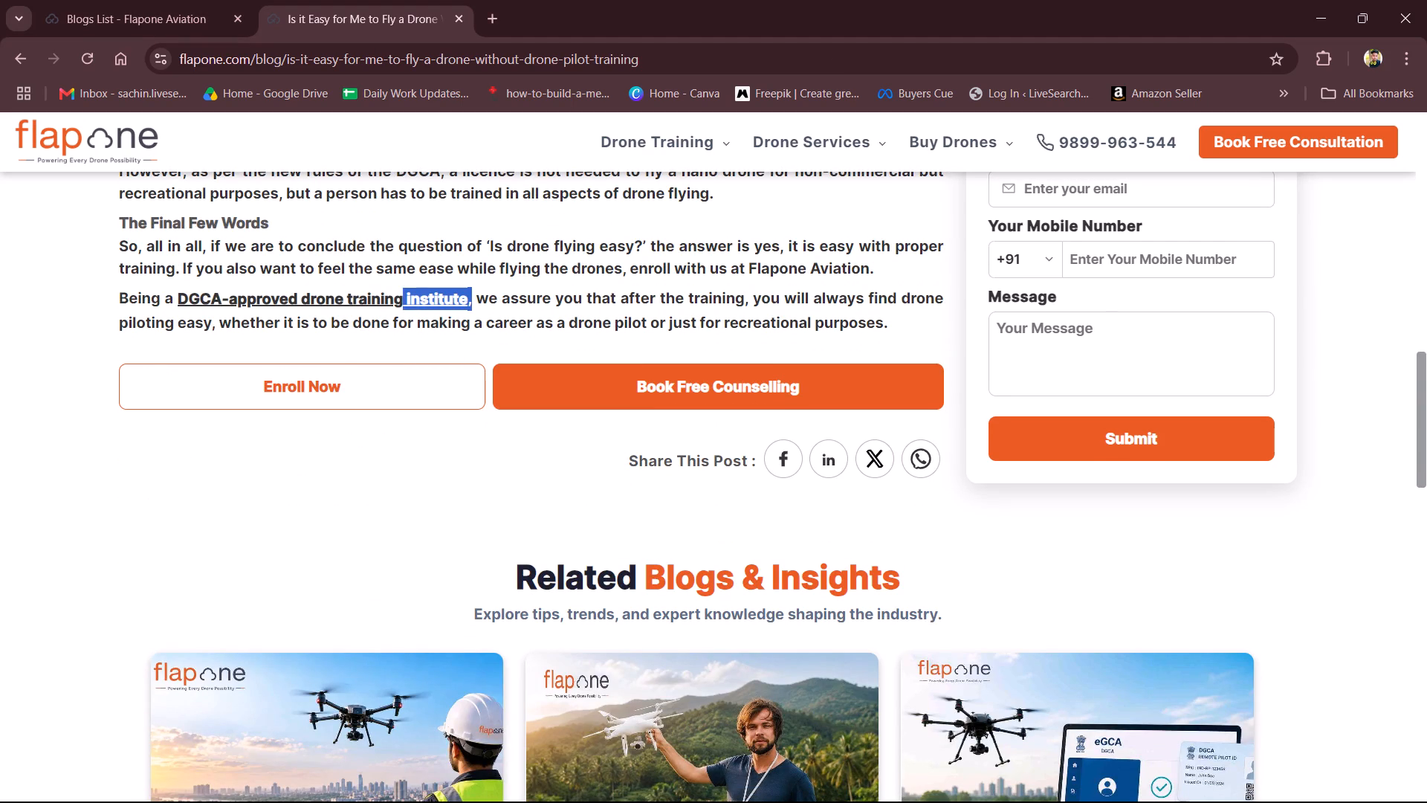
left_click_drag(402, 299, 178, 303)
key("ctrl+c")
key("Tab")
key("alt+Tab")
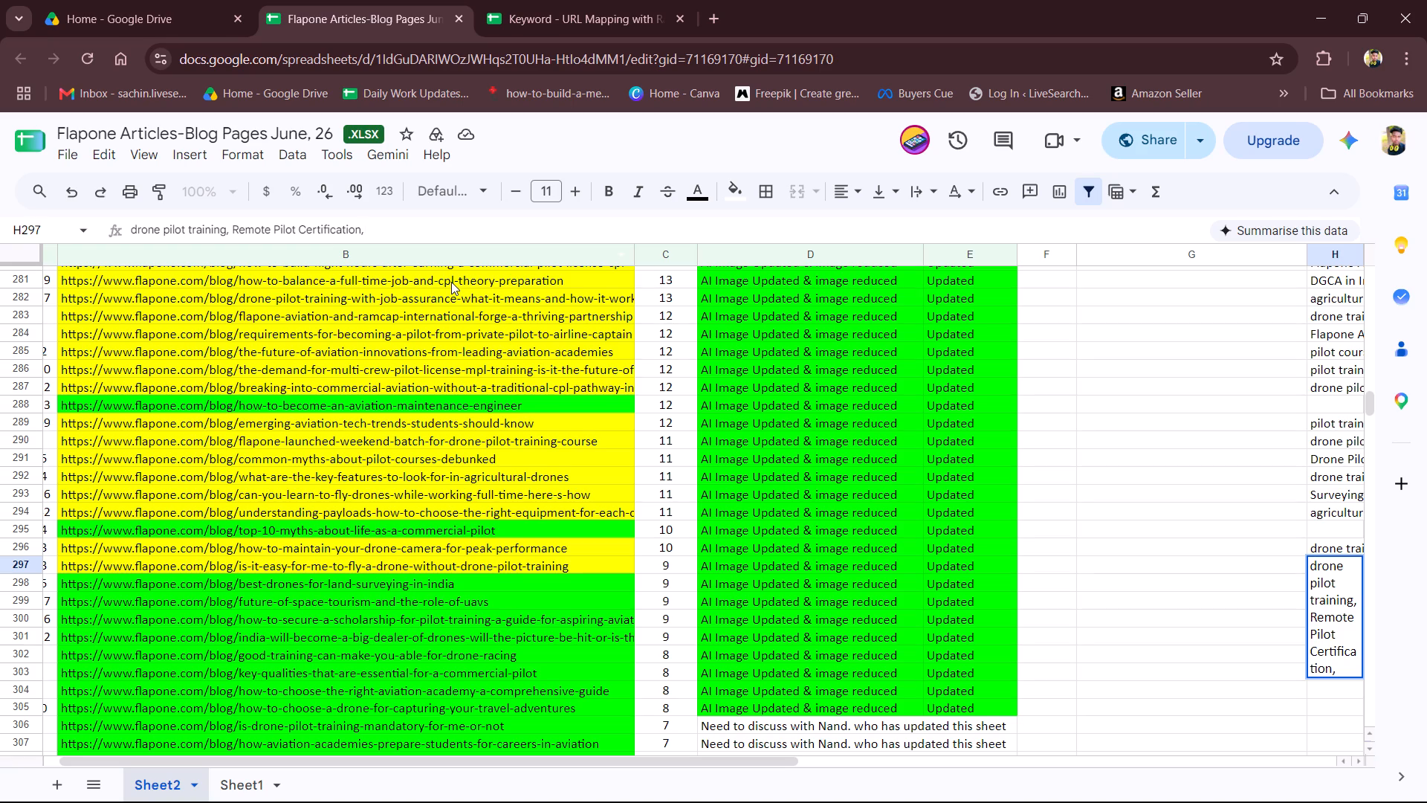
key("ctrl+v")
key("BackSpace")
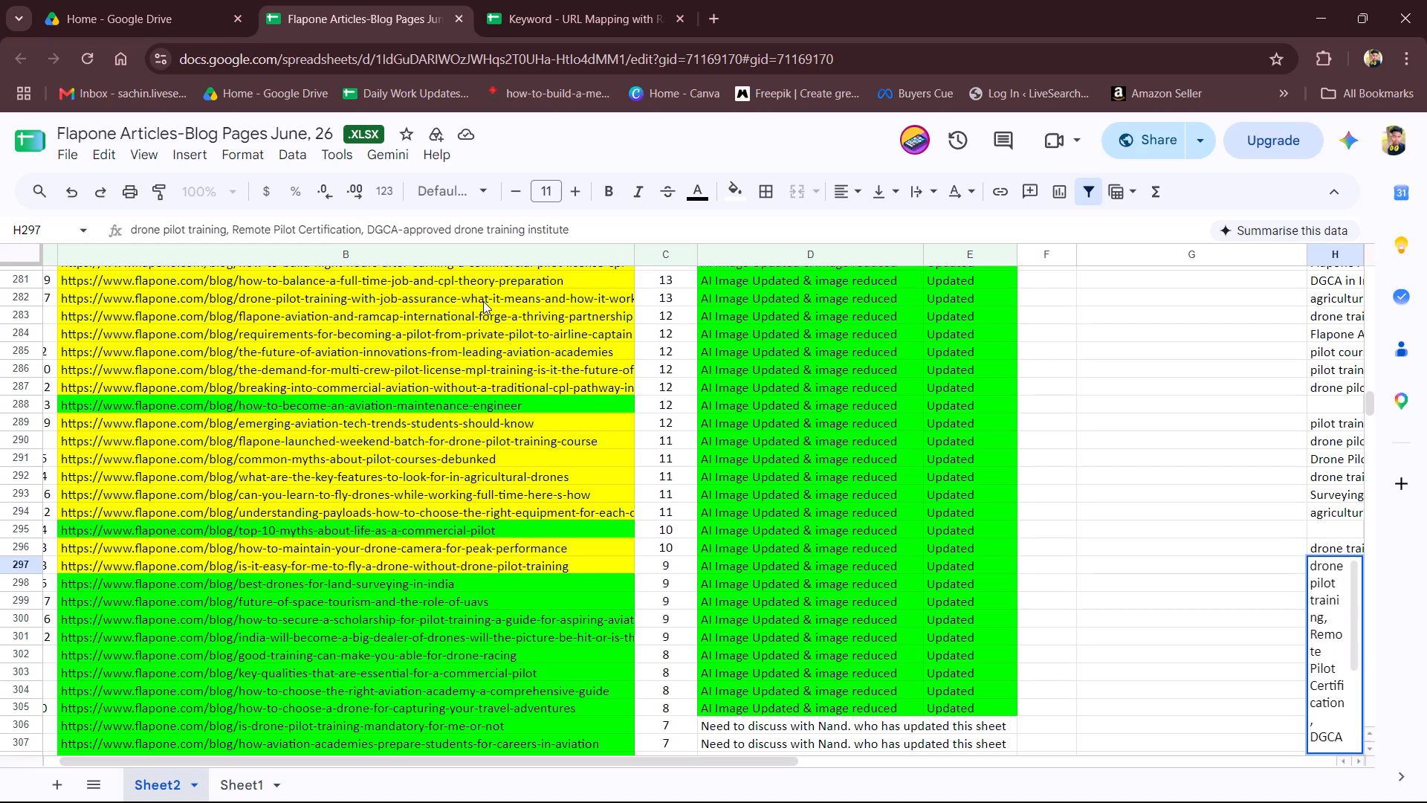
Copy the row 298 URL, best-drones-for-land-surveying-in-india, and load that blog in place of the finished one.
left_click(401, 584)
key("ctrl+c")
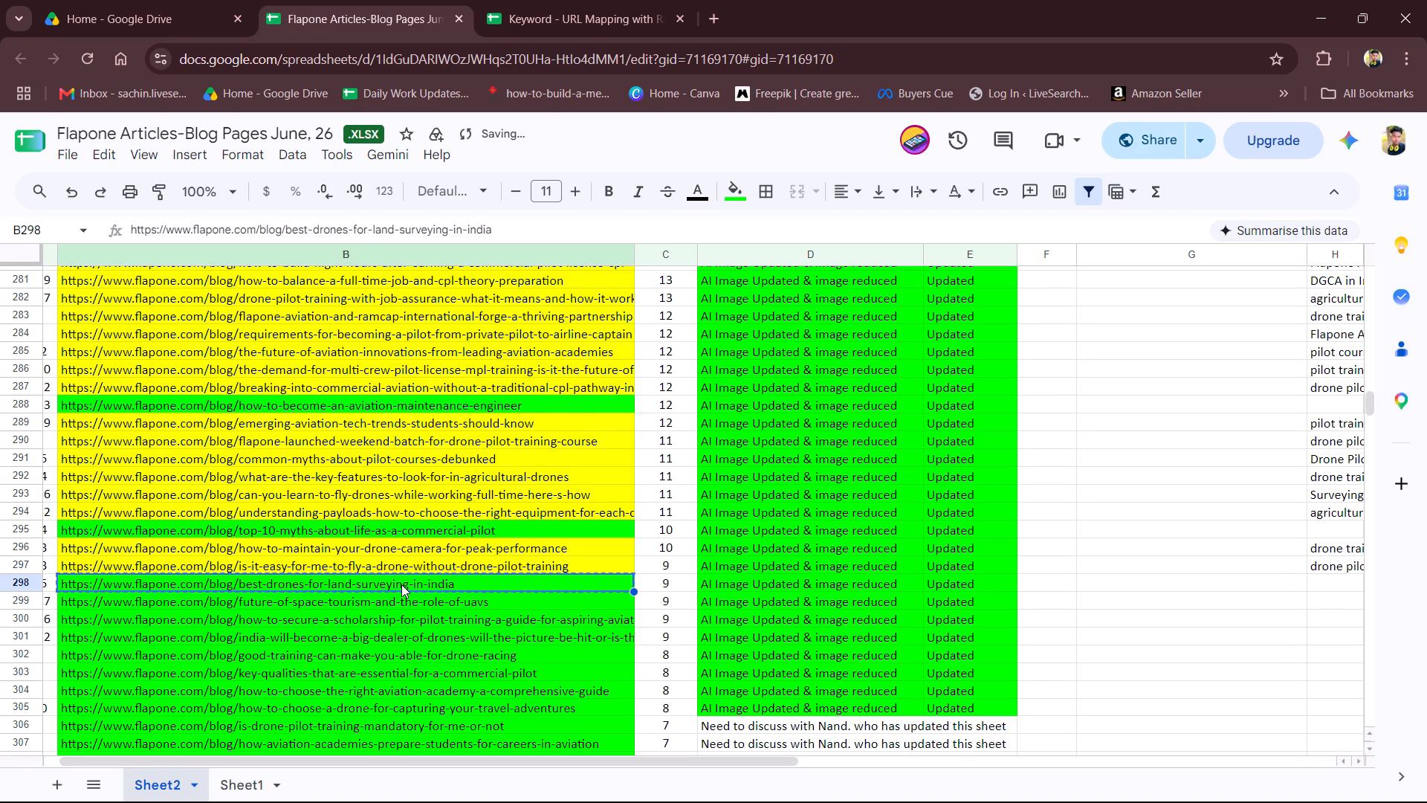
key("alt+Tab")
left_click(375, 62)
key("ctrl+v")
key("Return")
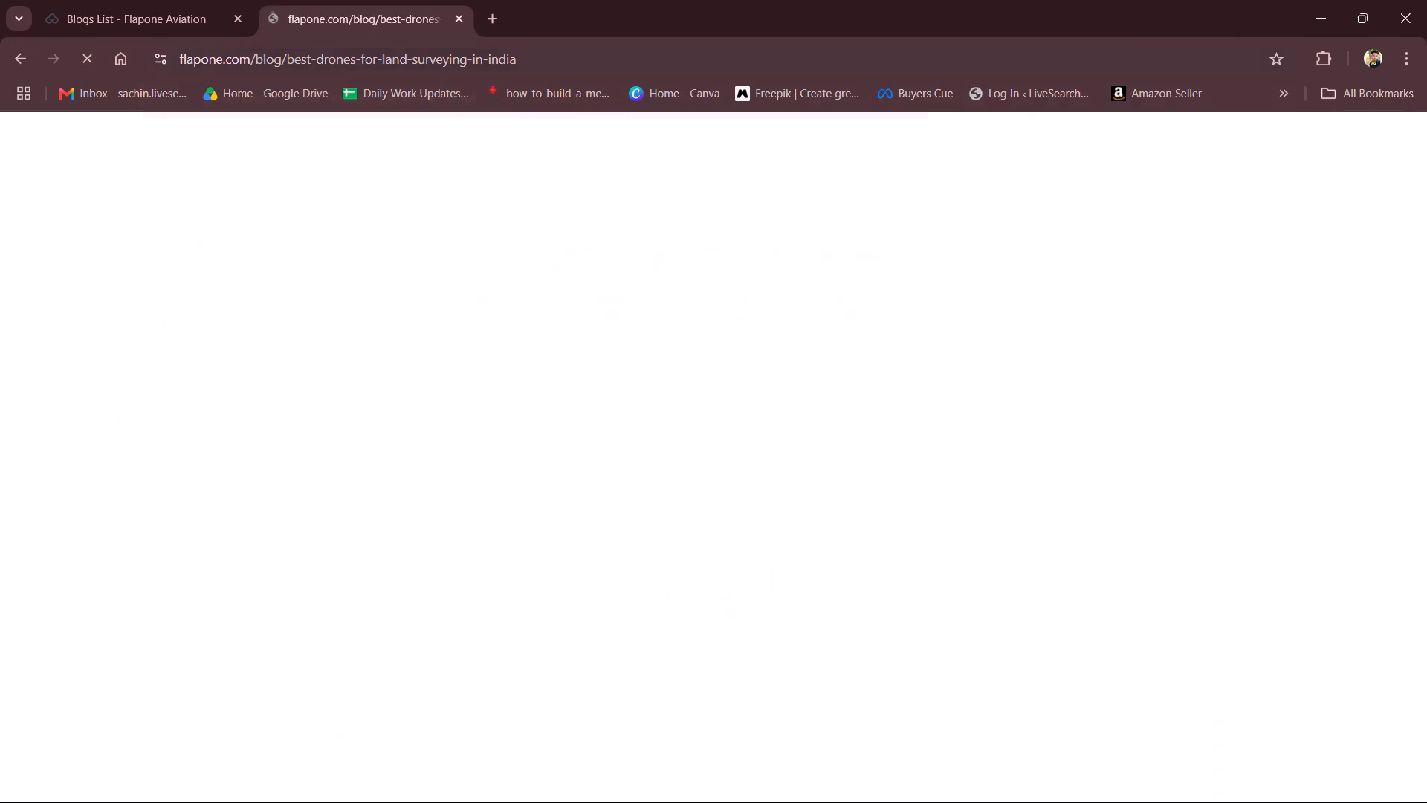
Highlight "drone" throughout the land-surveying blog and read it through to its closing section for possible link keywords.
key("ctrl+f")
scroll(400, 442, "down", 3)
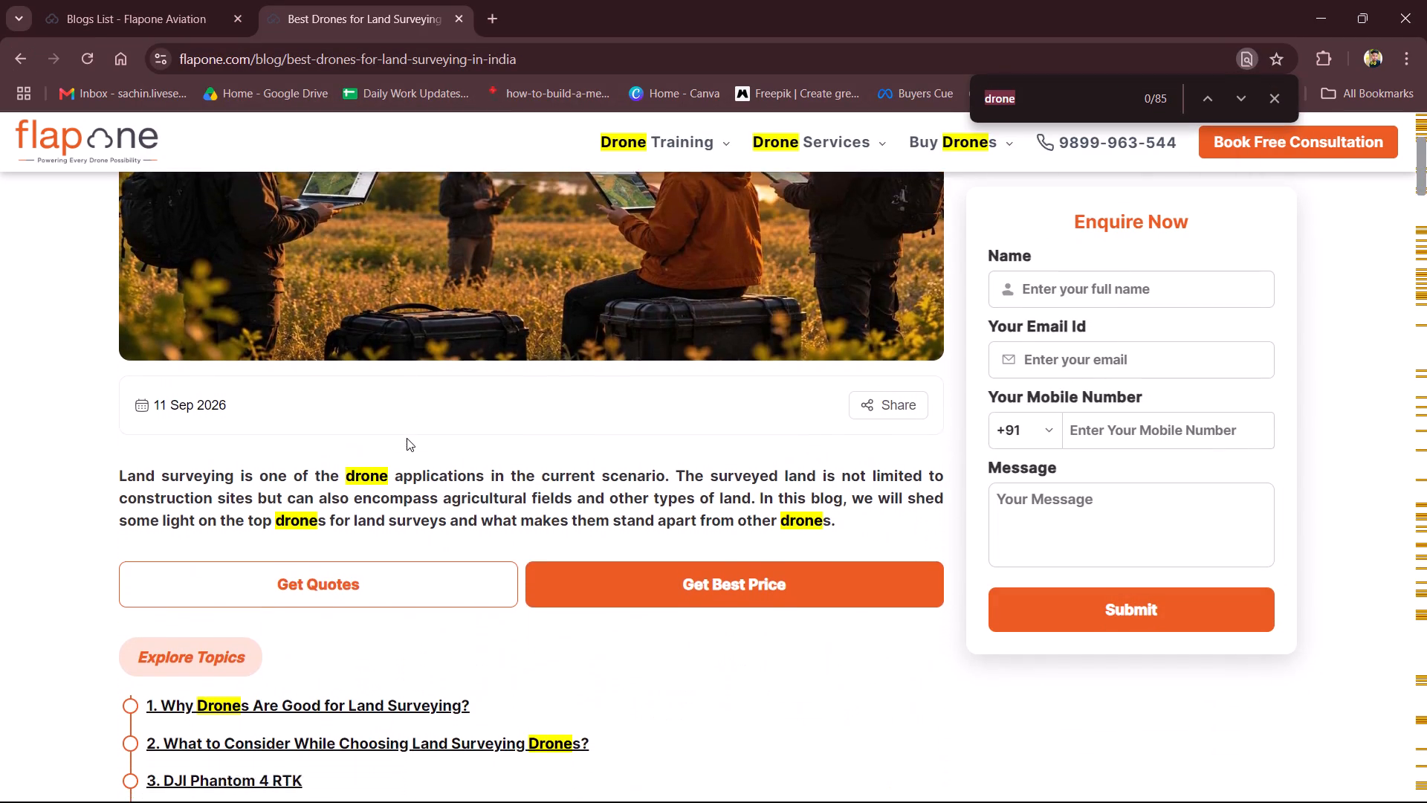
scroll(407, 438, "down", 11)
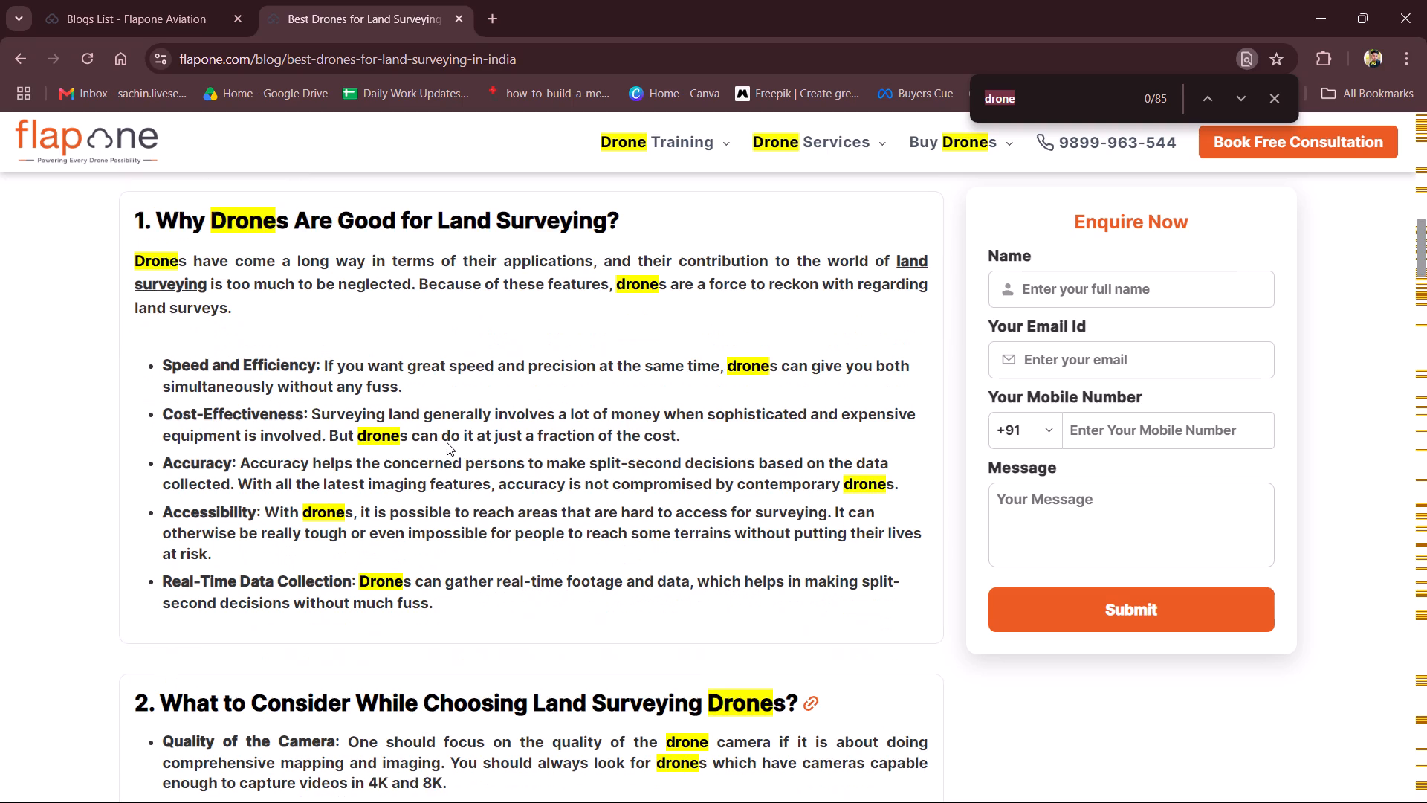
scroll(465, 442, "left", 1)
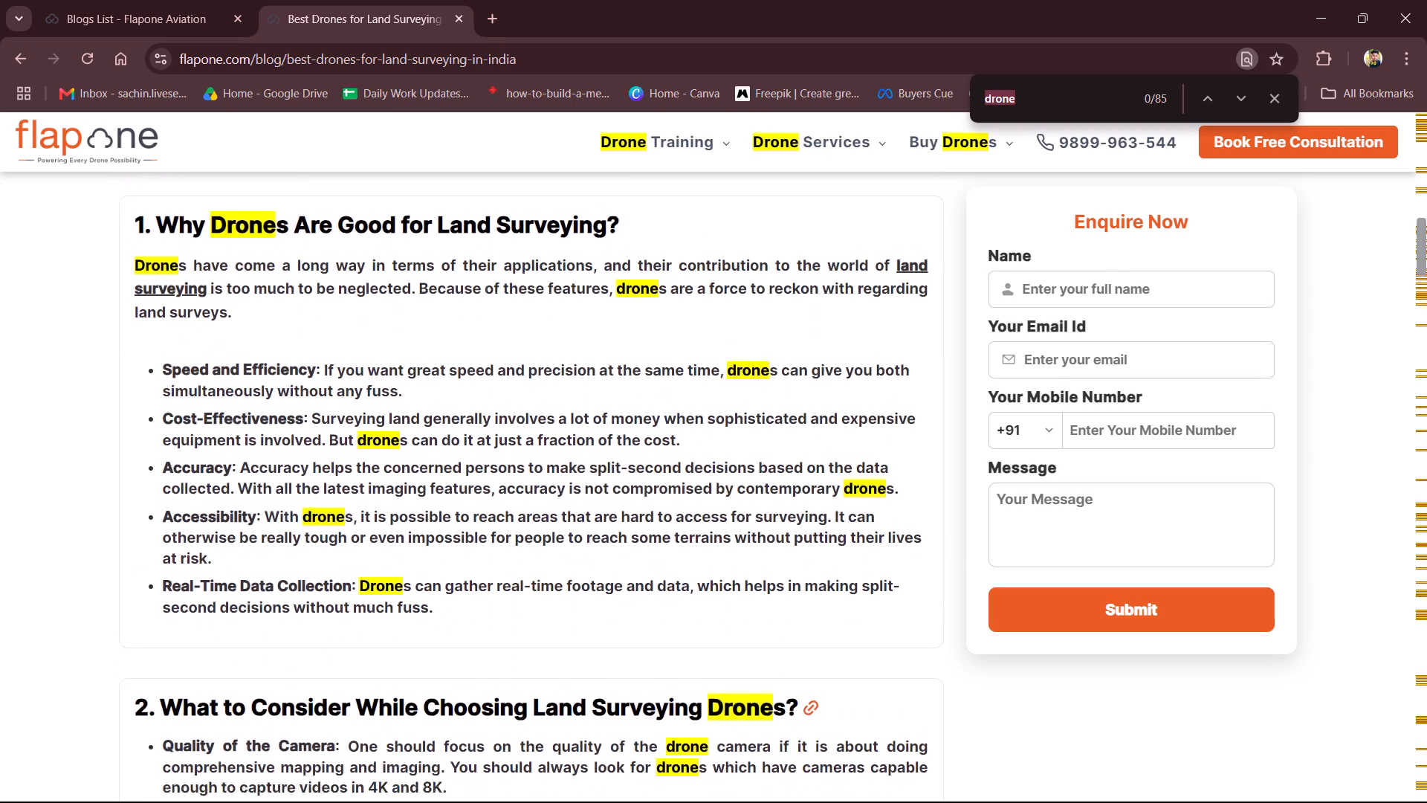
scroll(465, 442, "left", 1)
scroll(492, 438, "down", 4)
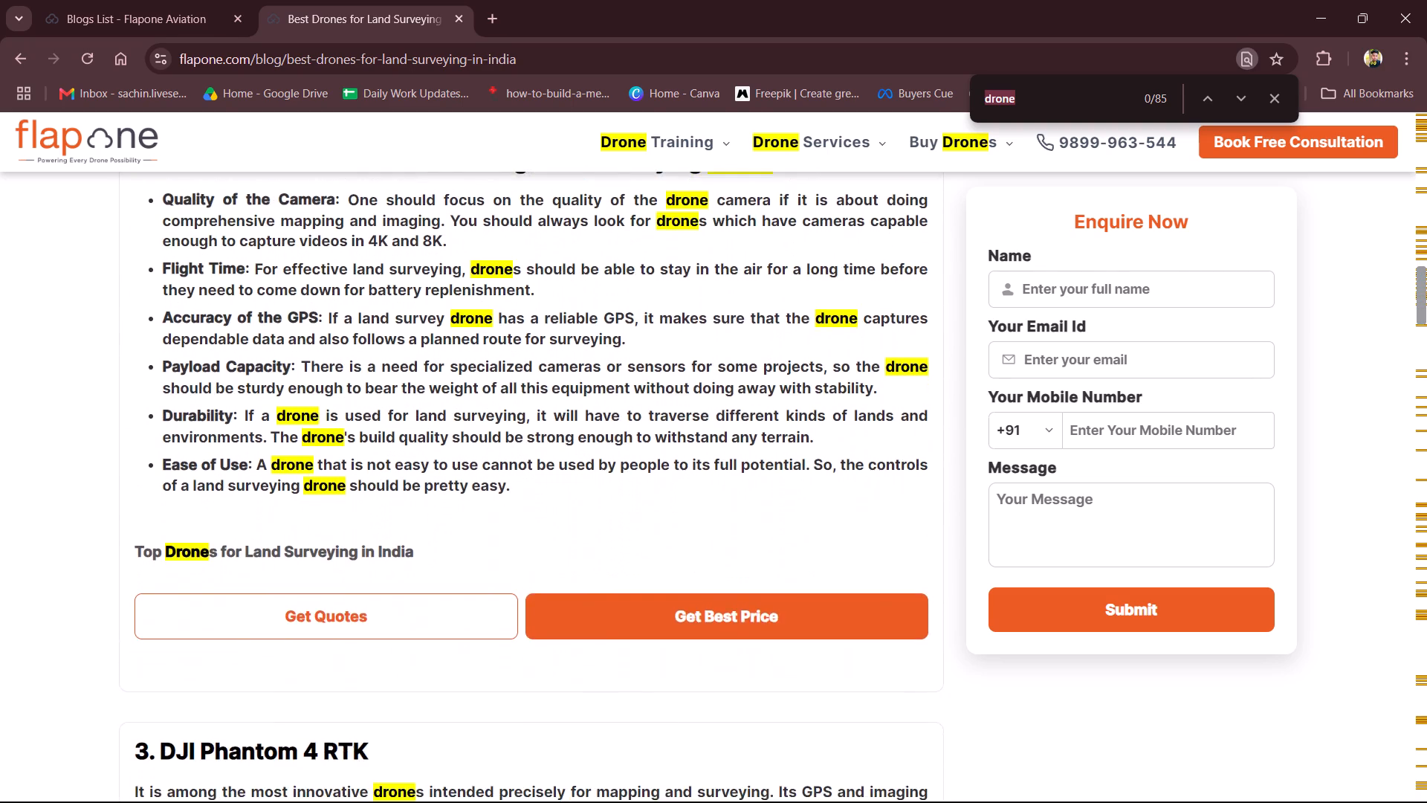
scroll(510, 436, "down", 19)
scroll(514, 434, "down", 11)
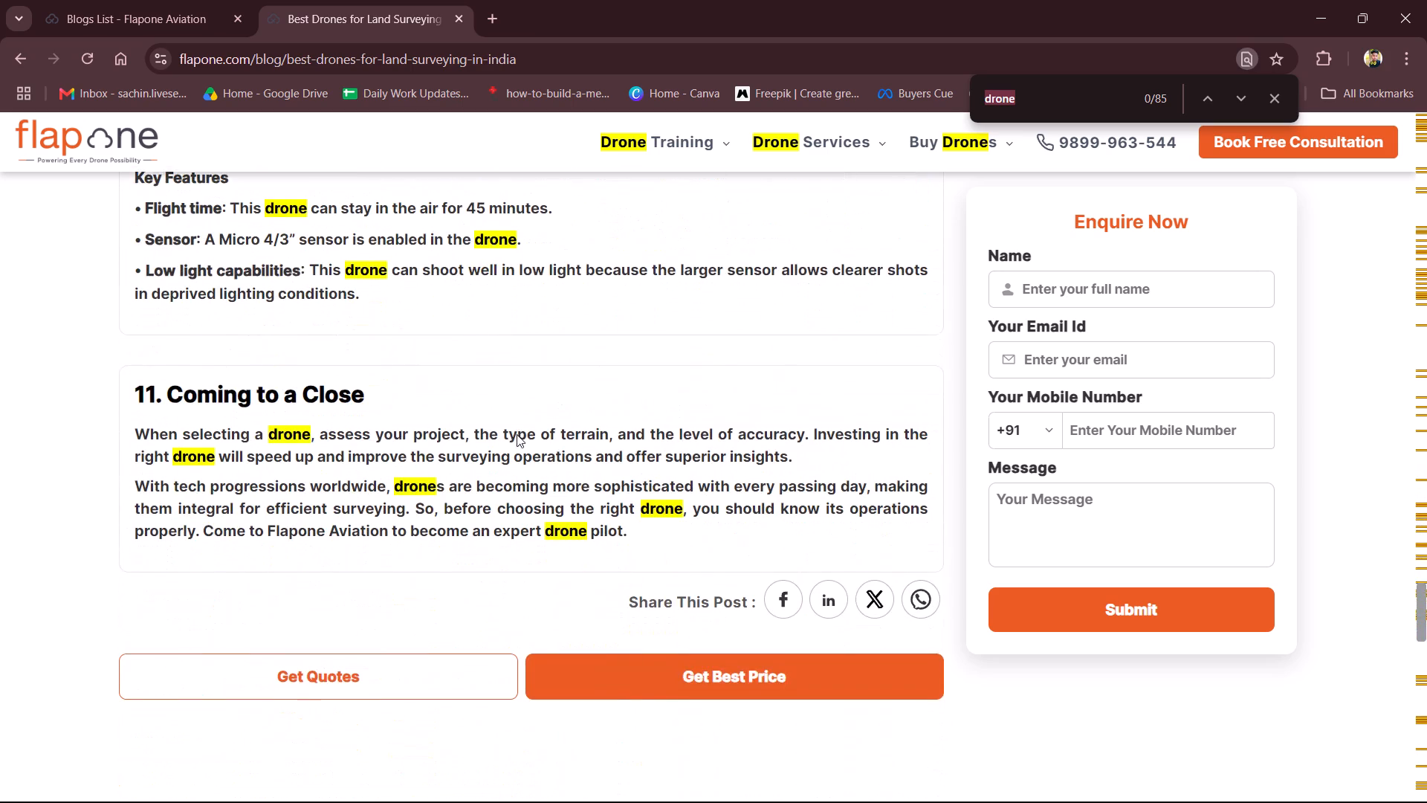
scroll(517, 434, "down", 1)
scroll(524, 434, "up", 14)
scroll(537, 434, "up", 8)
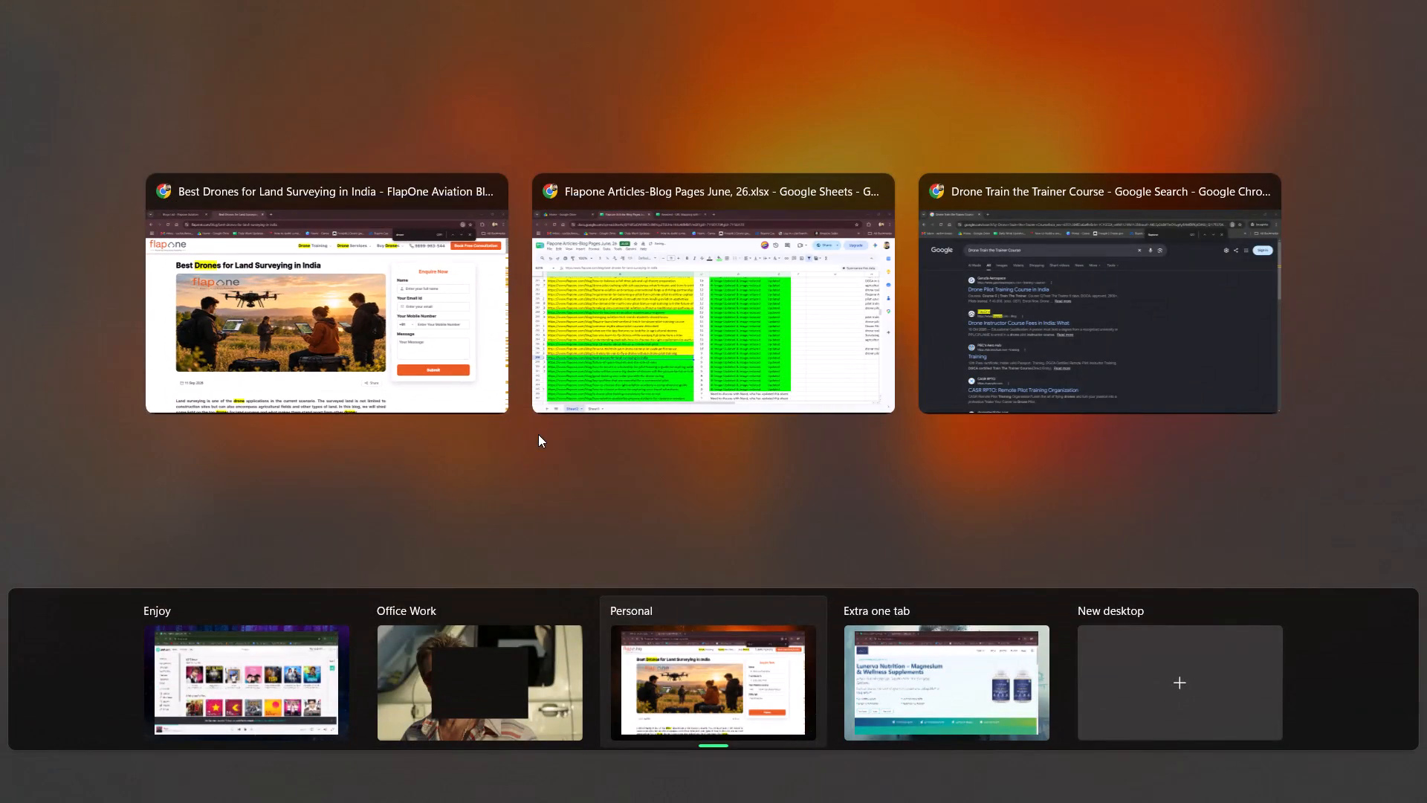
Close the browser window showing the land-surveying blog and return to the sheets window.
left_click(486, 183)
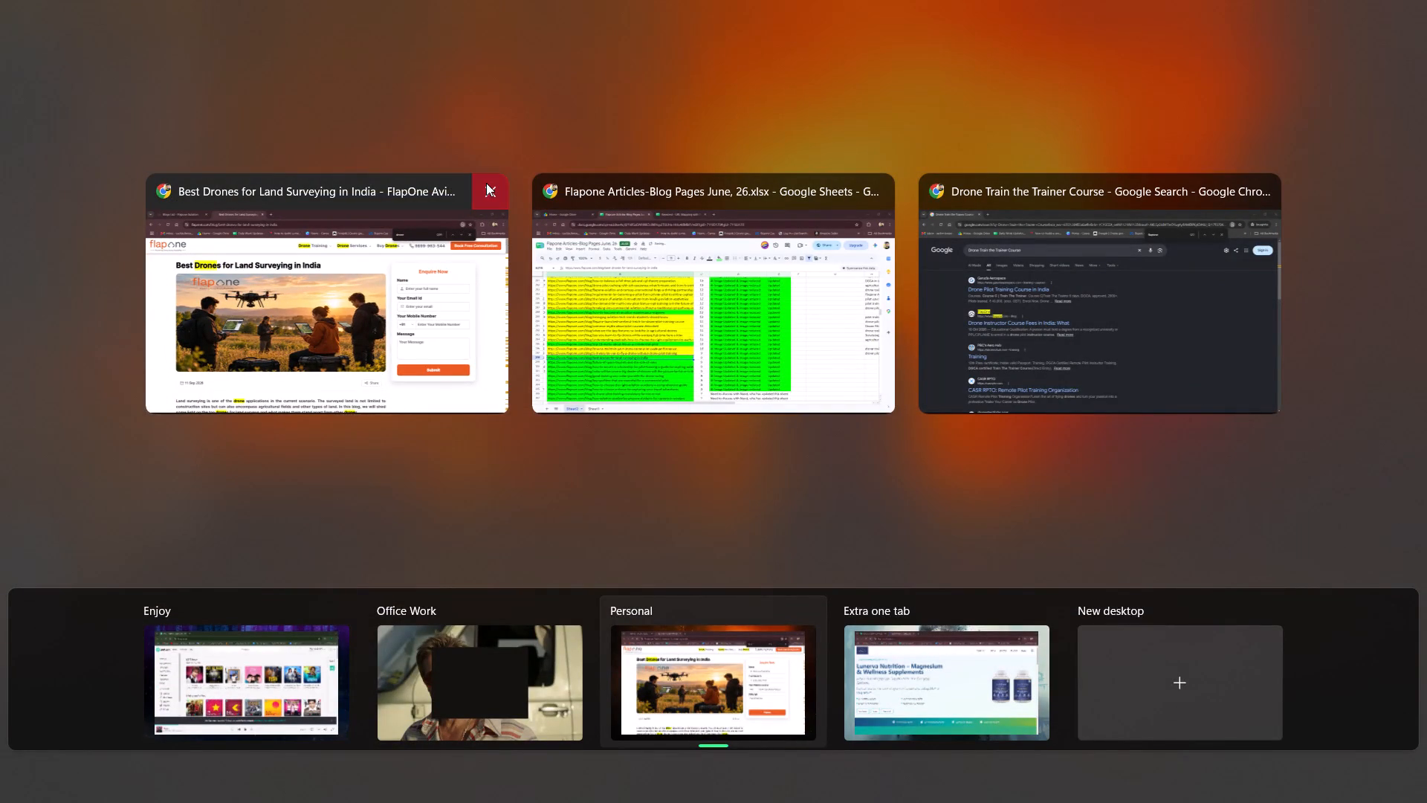
left_click(485, 276)
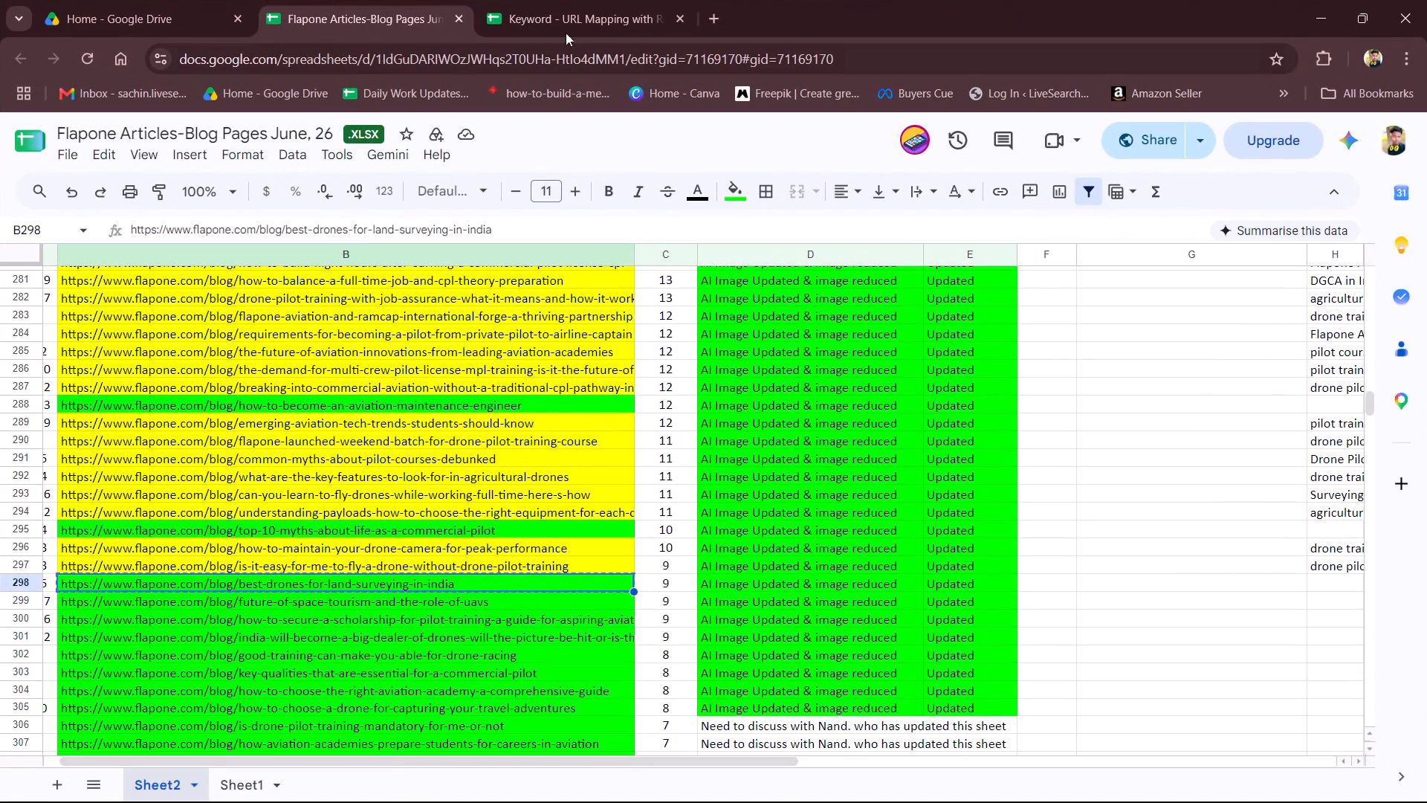
Look through the Keyword - URL Mapping sheet's 3/11/2026 column for keywords without a ranking.
left_click(570, 0)
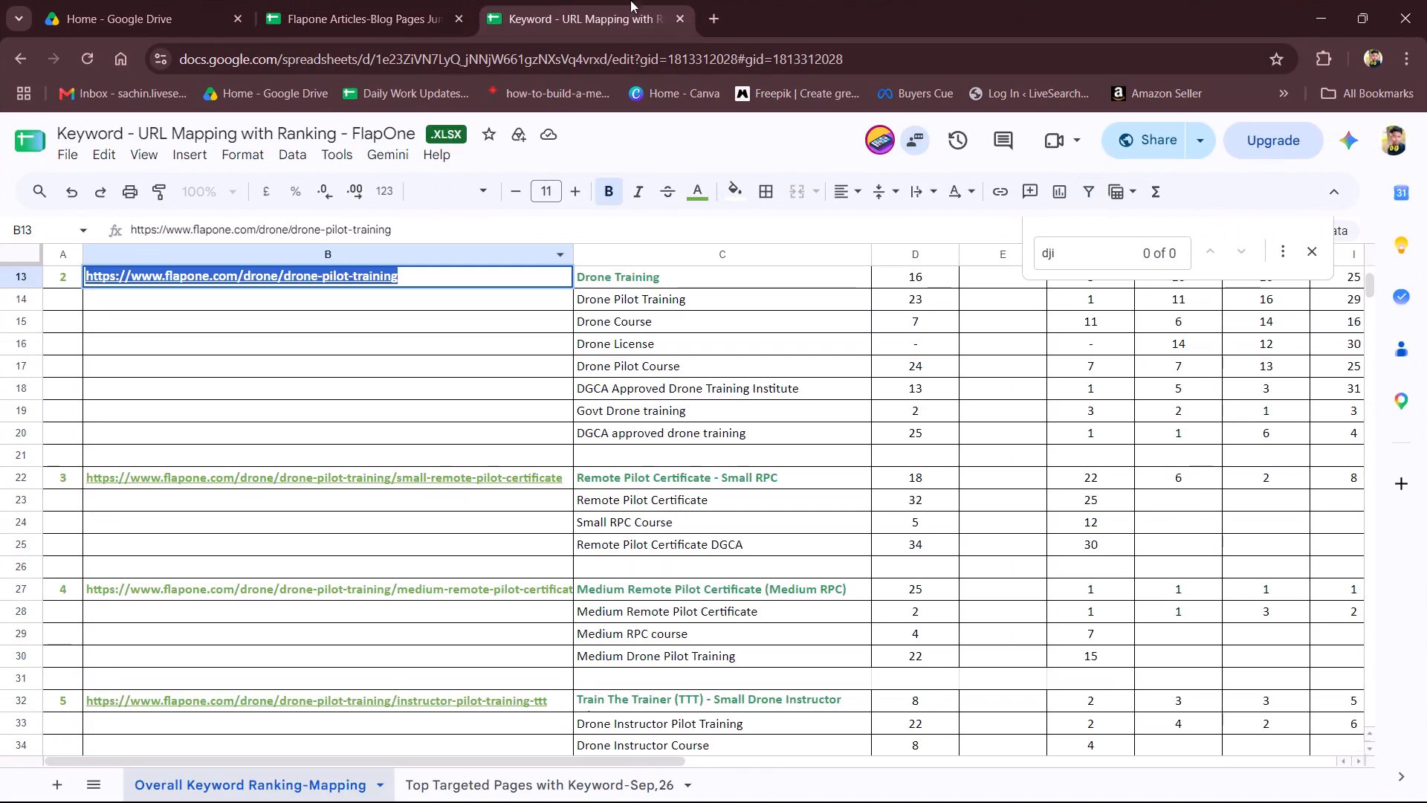
left_click(687, 418)
scroll(589, 452, "up", 3)
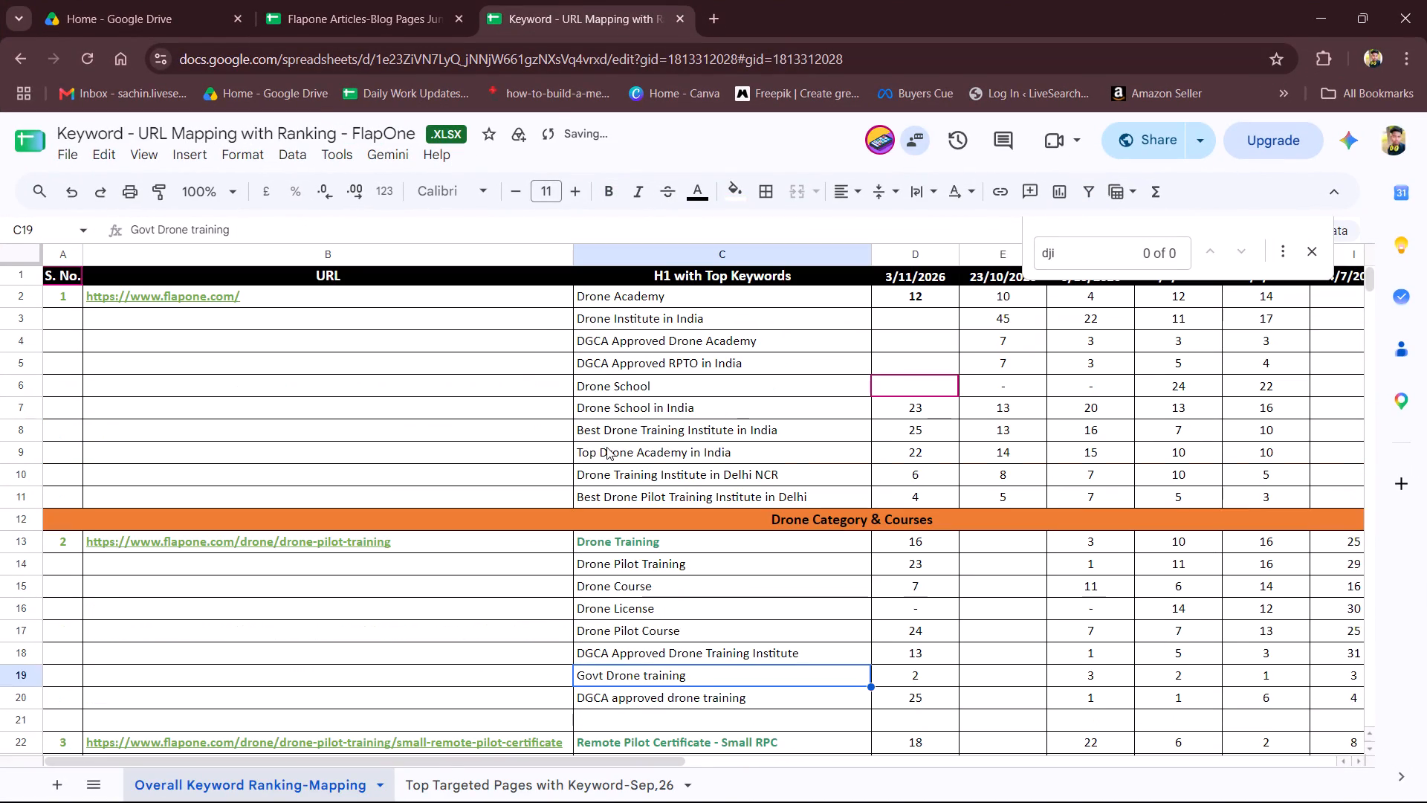
scroll(606, 447, "up", 1)
scroll(606, 447, "down", 7)
scroll(631, 446, "up", 2)
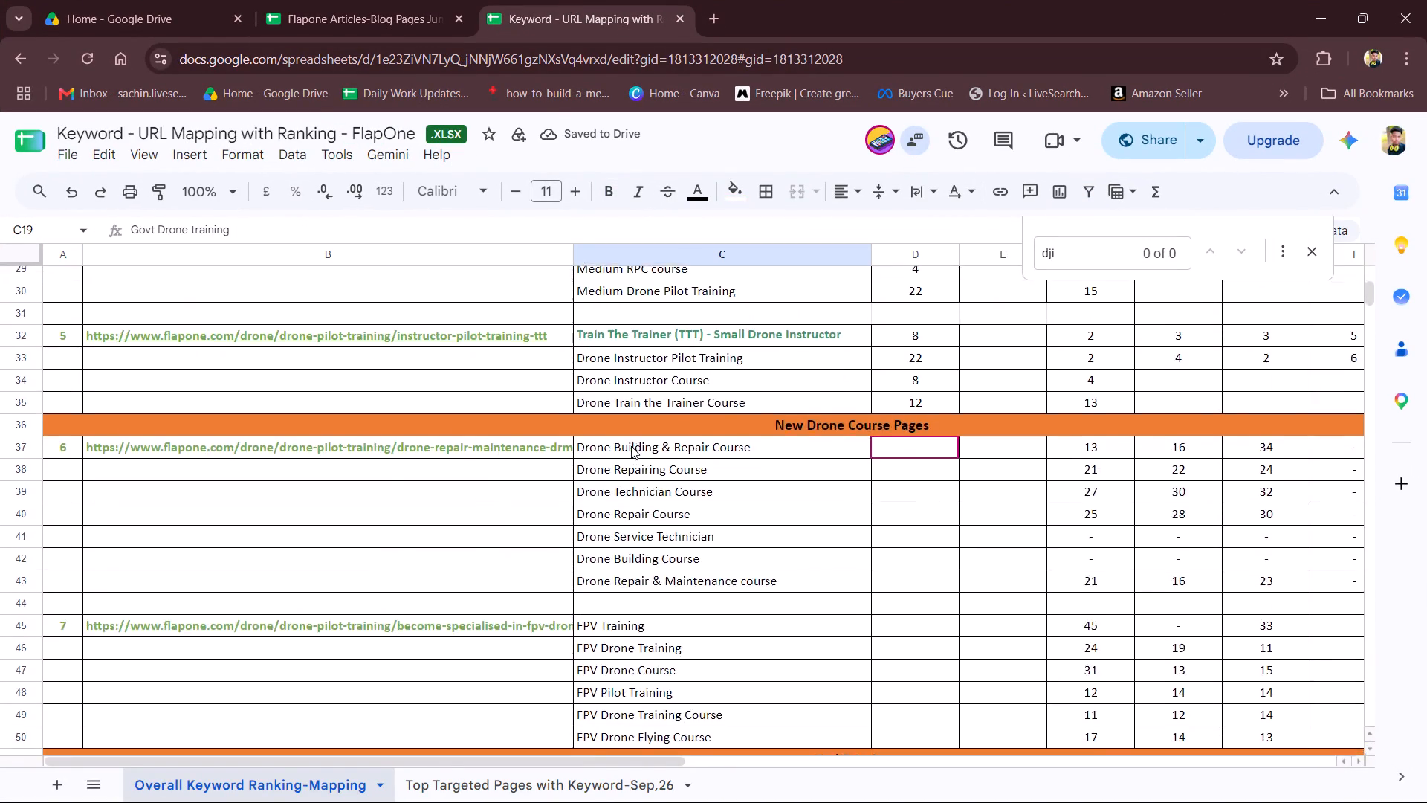
scroll(631, 446, "up", 4)
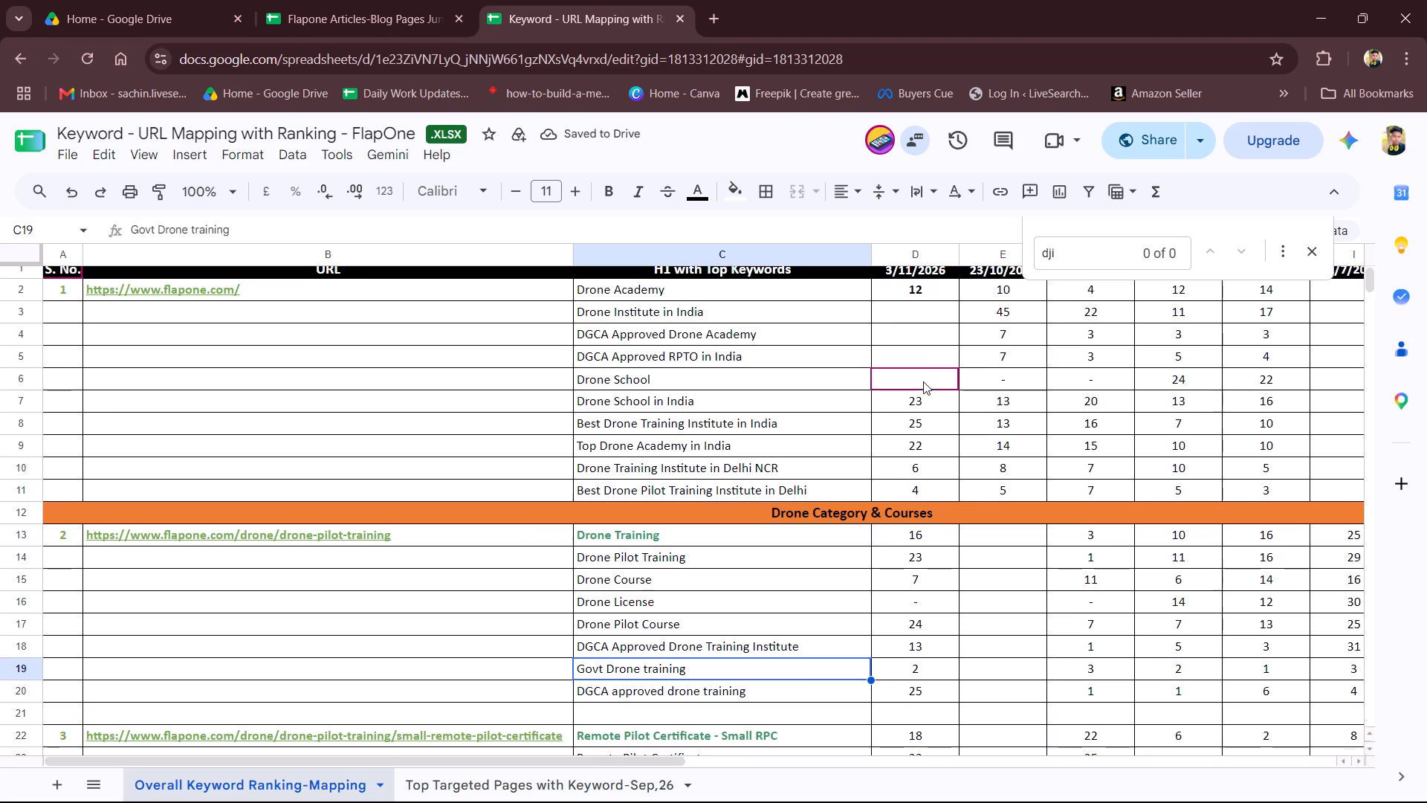
left_click(933, 390)
scroll(803, 433, "down", 5)
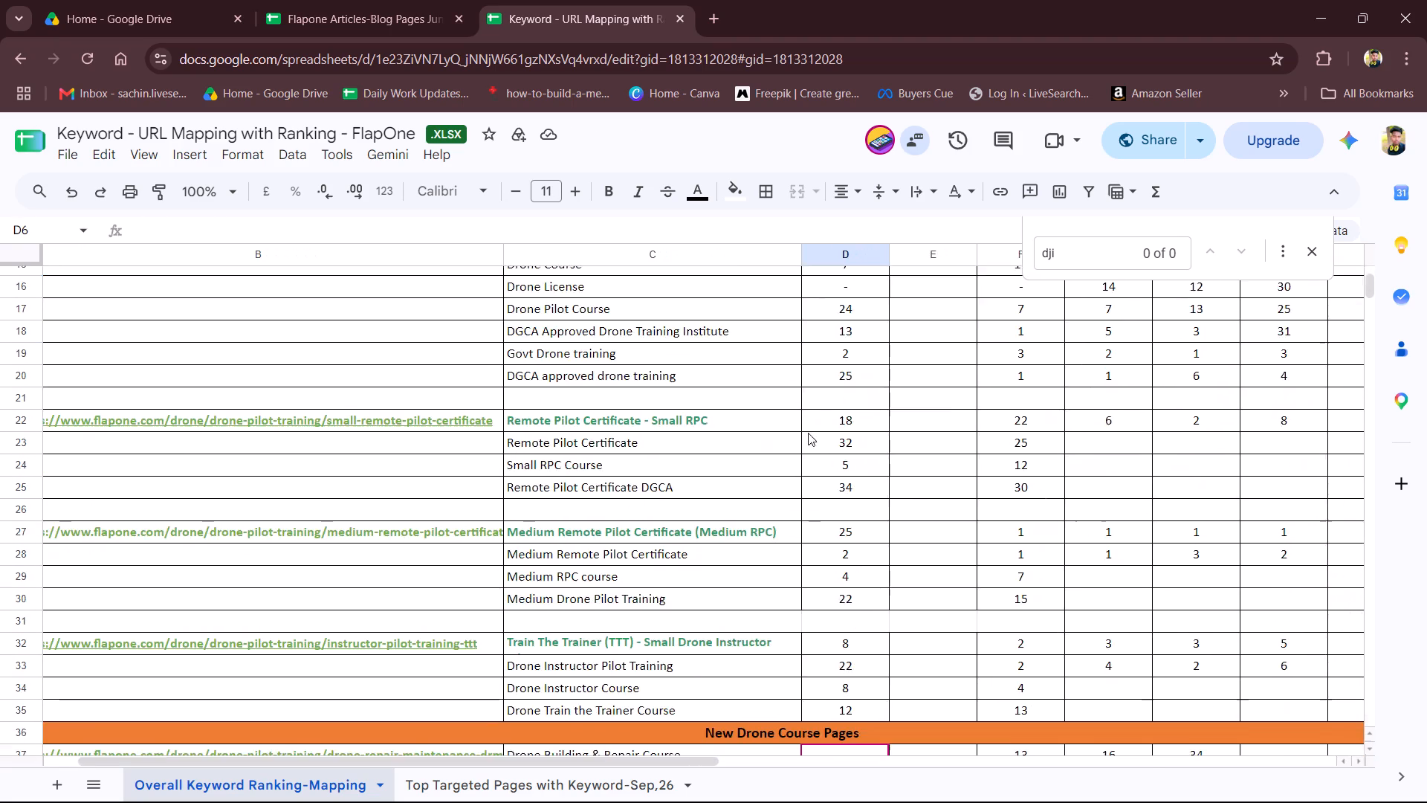
scroll(808, 433, "down", 3)
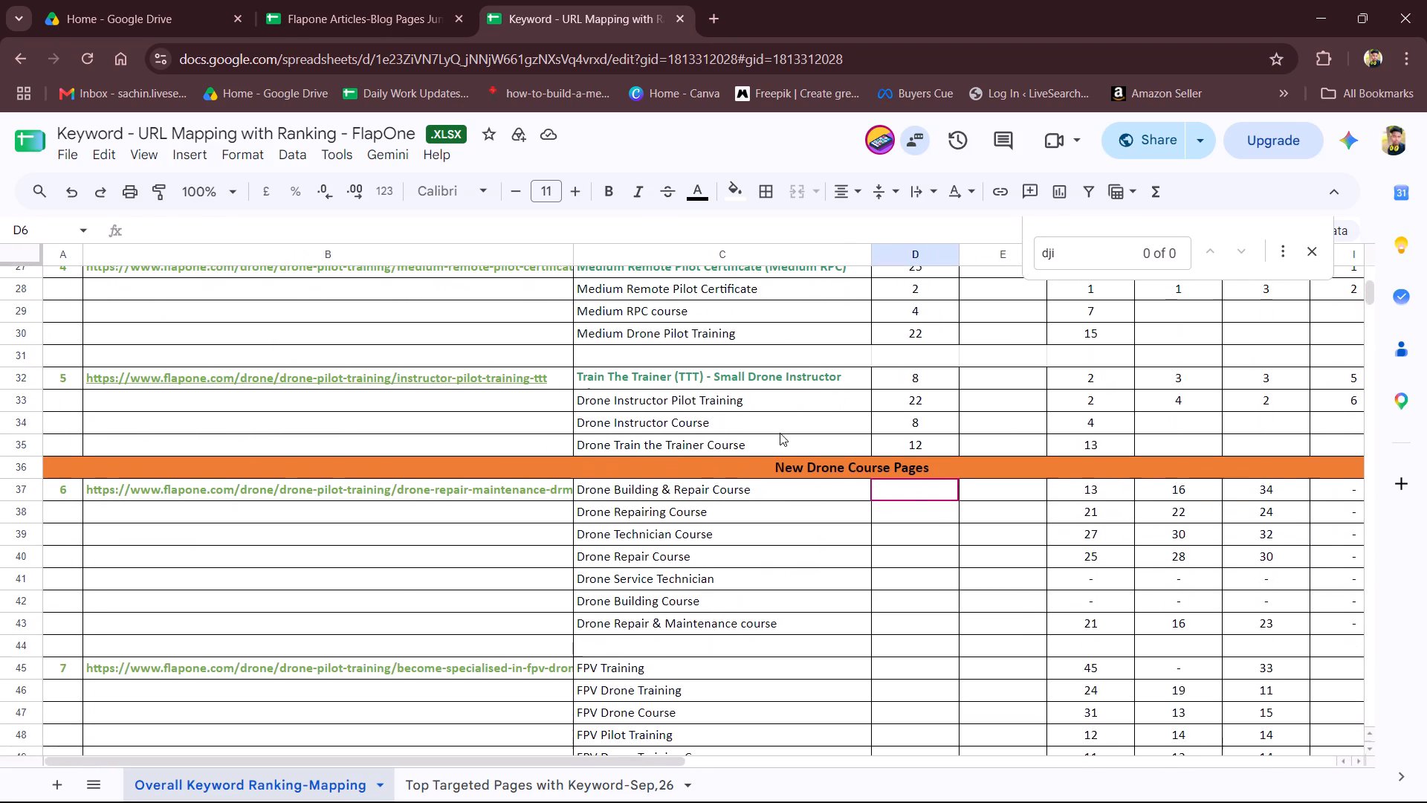
scroll(780, 433, "down", 1)
Copy the keyword "Drone Building & Repair Course", search Google for it in the incognito window, and locate the flapone result.
left_click(889, 484)
left_click(678, 494)
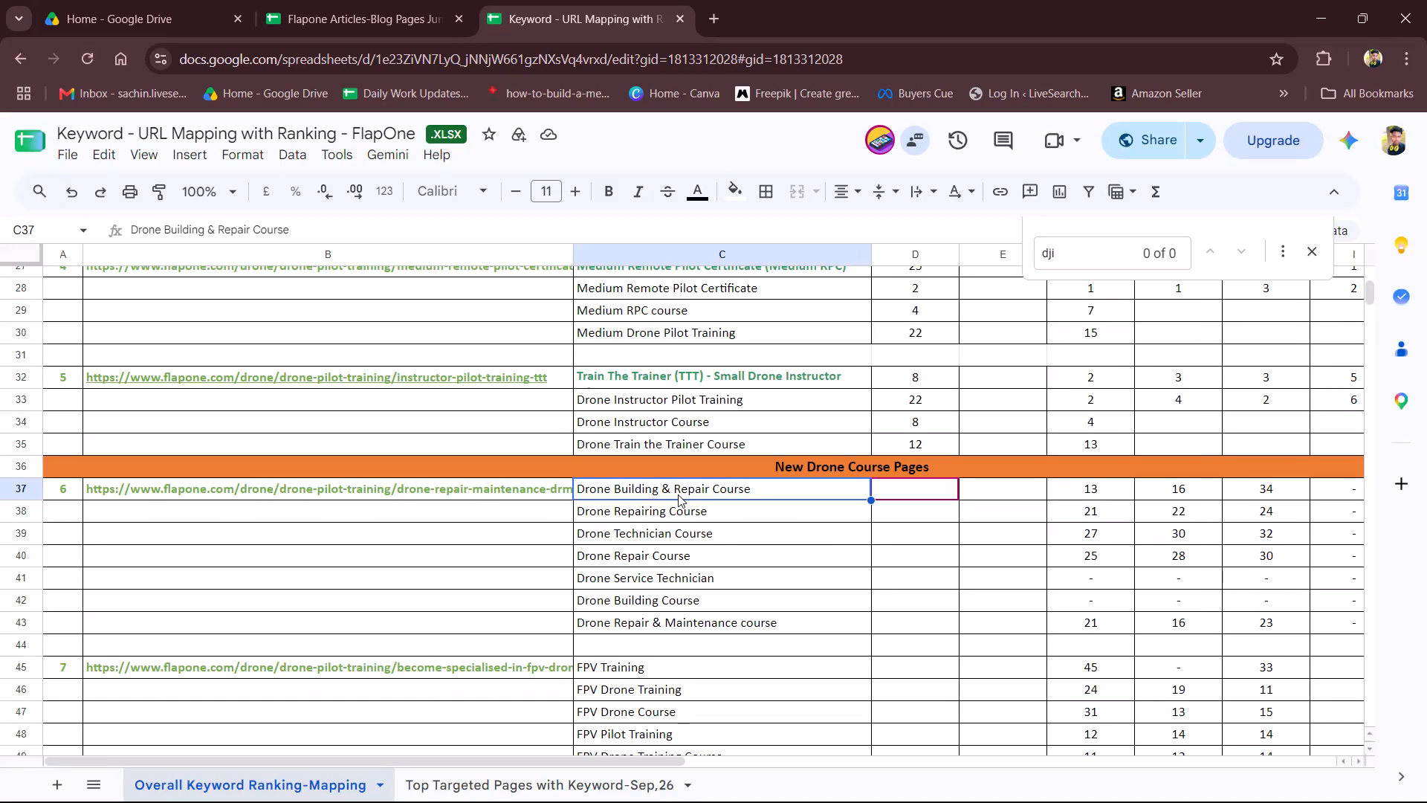
key("ctrl+c")
key("alt+Tab")
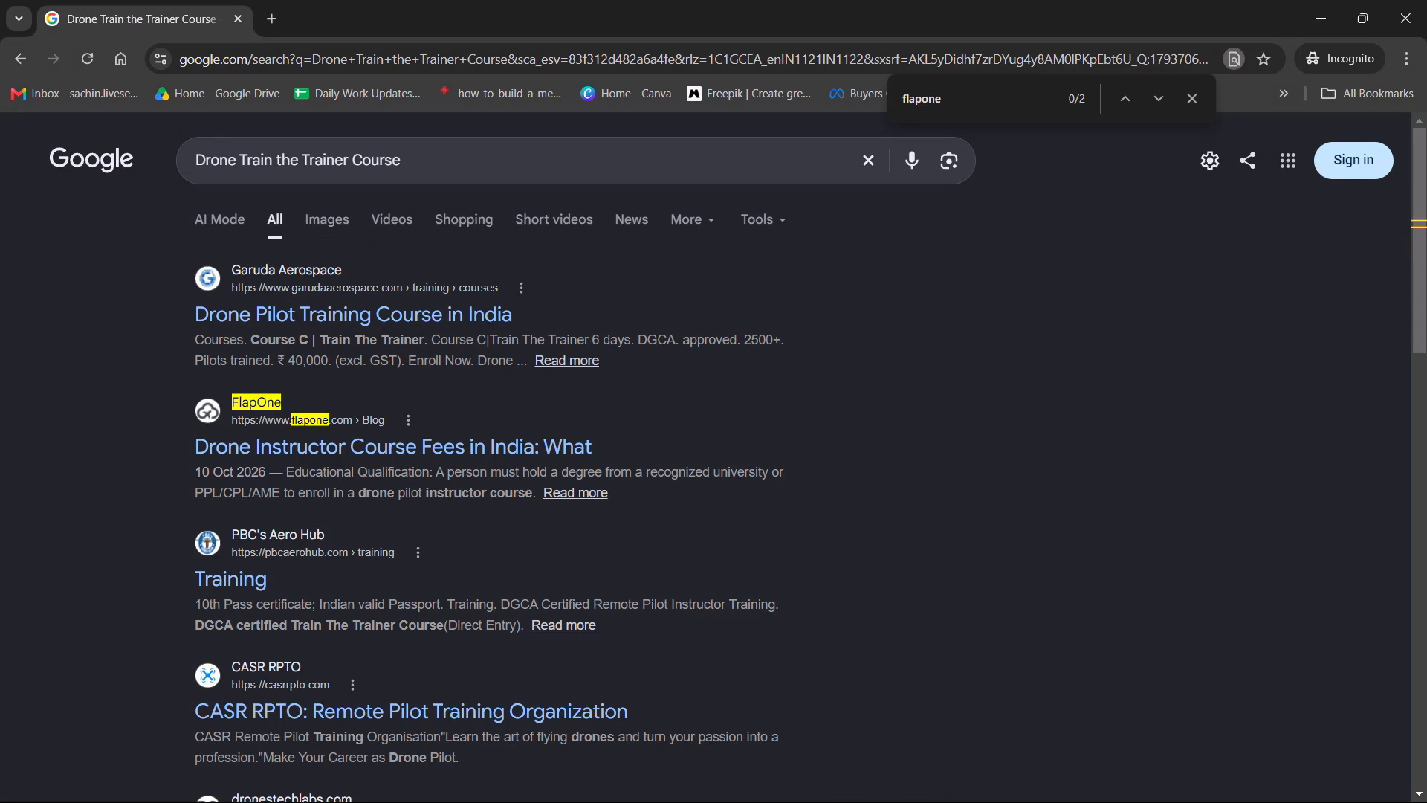
left_click(355, 172)
key("ctrl+a")
key("ctrl+v")
key("Return")
key("ctrl+f")
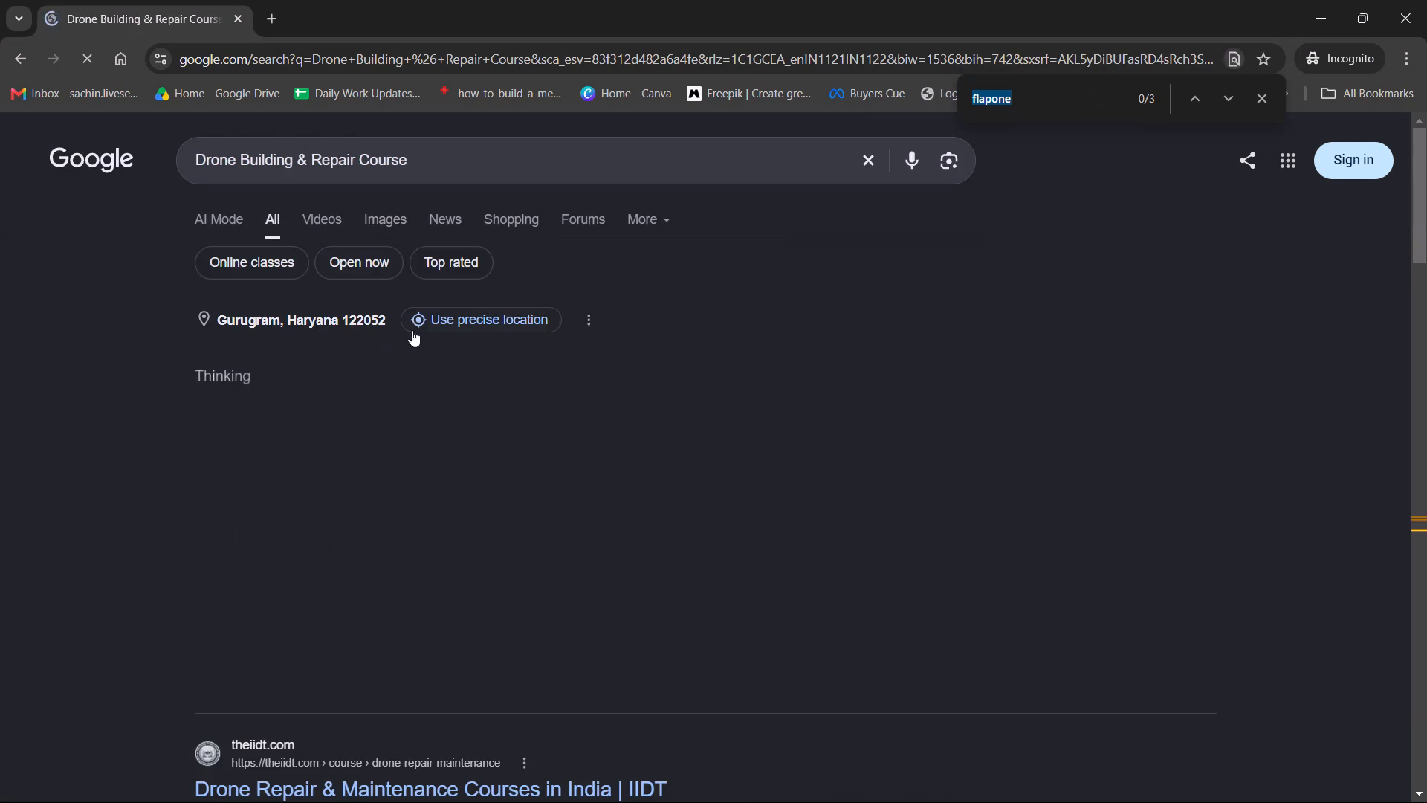
scroll(460, 343, "down", 10)
Return to the mapping sheet and record 6 as the 3/11/2026 ranking for "Drone Building & Repair Course".
key("alt+Tab")
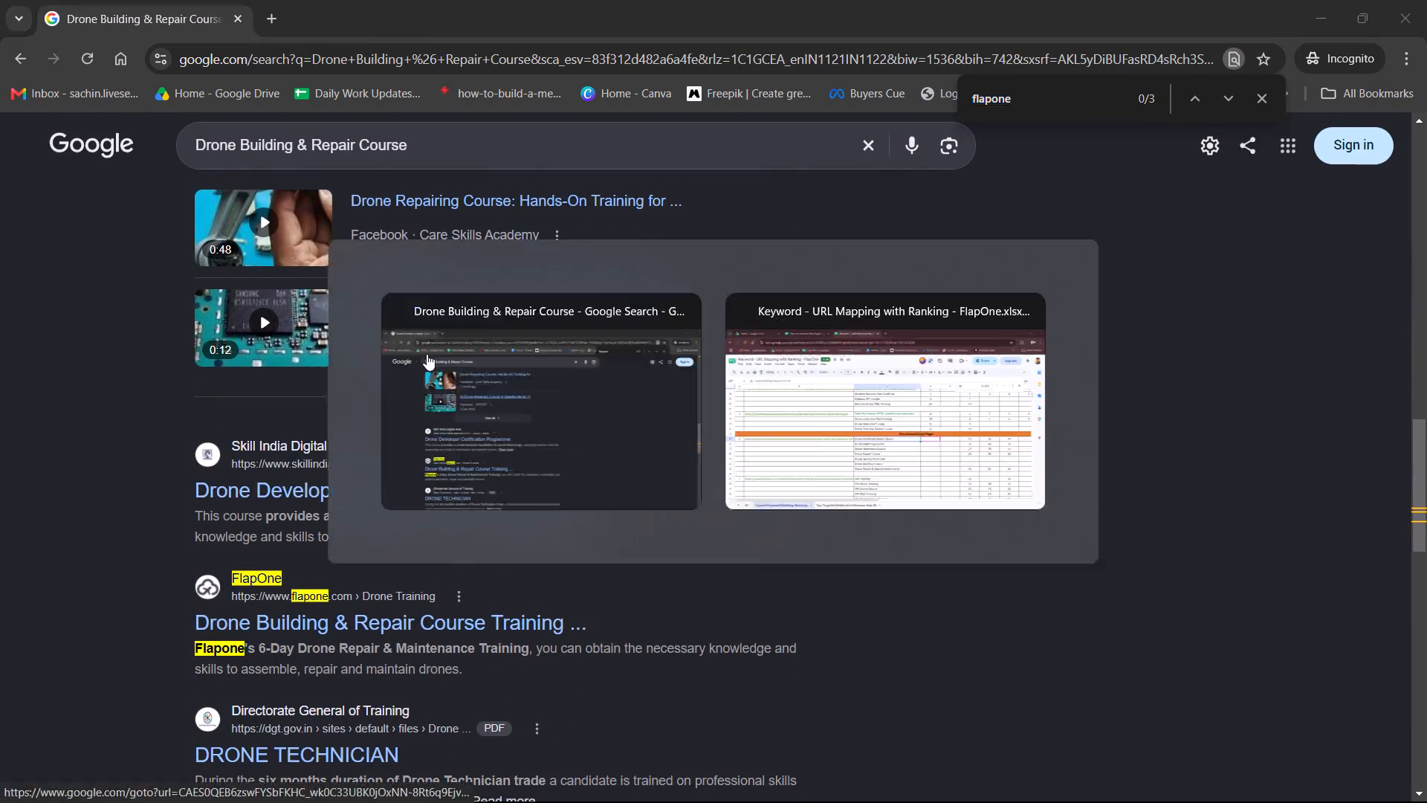
key("Tab")
key("2")
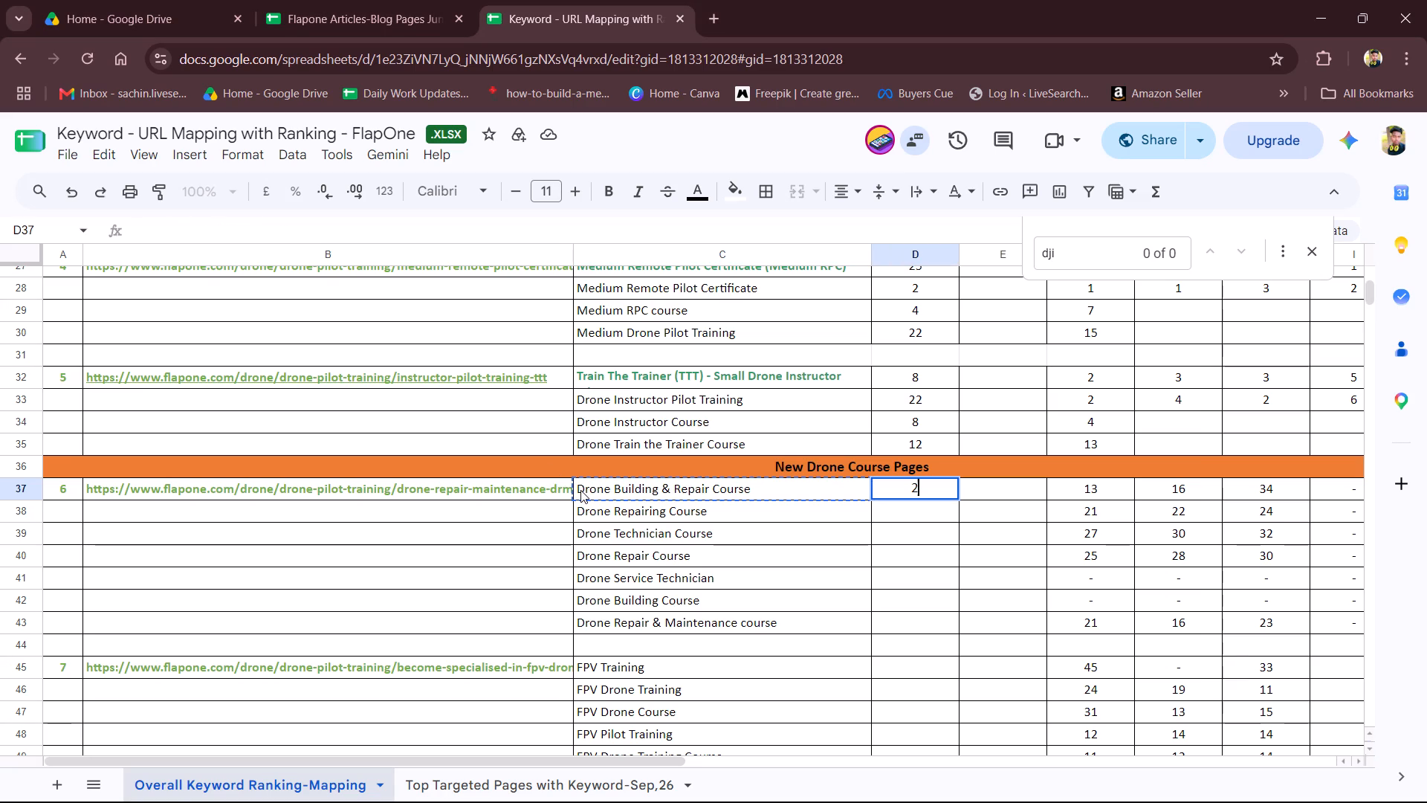
key("BackSpace")
key("6")
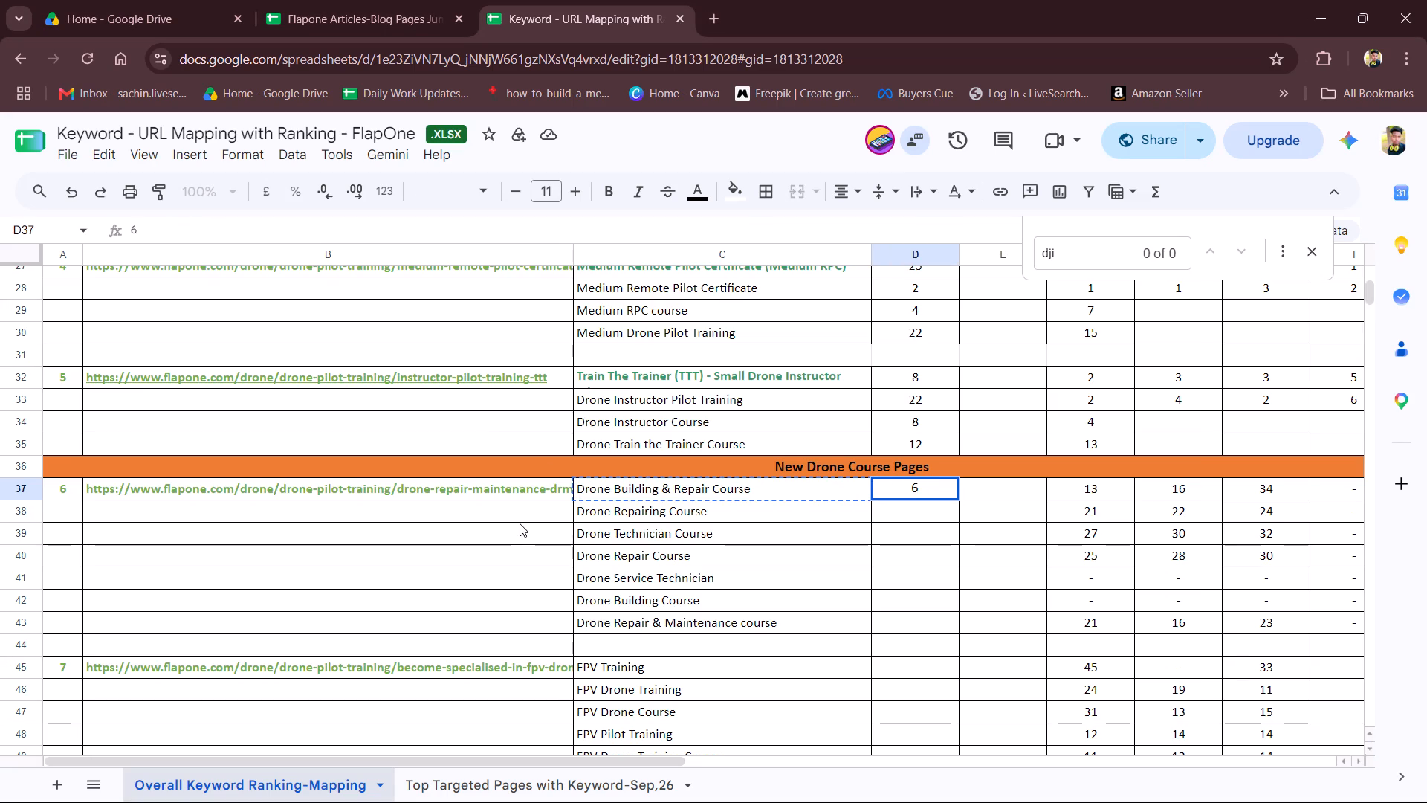
Search Google for the copied keyword "Drone Repairing Course", locate flapone, and record ranking 8 in its 3/11/2026 cell.
left_click(618, 500)
left_click(618, 511)
key("ctrl+c")
key("alt+Tab")
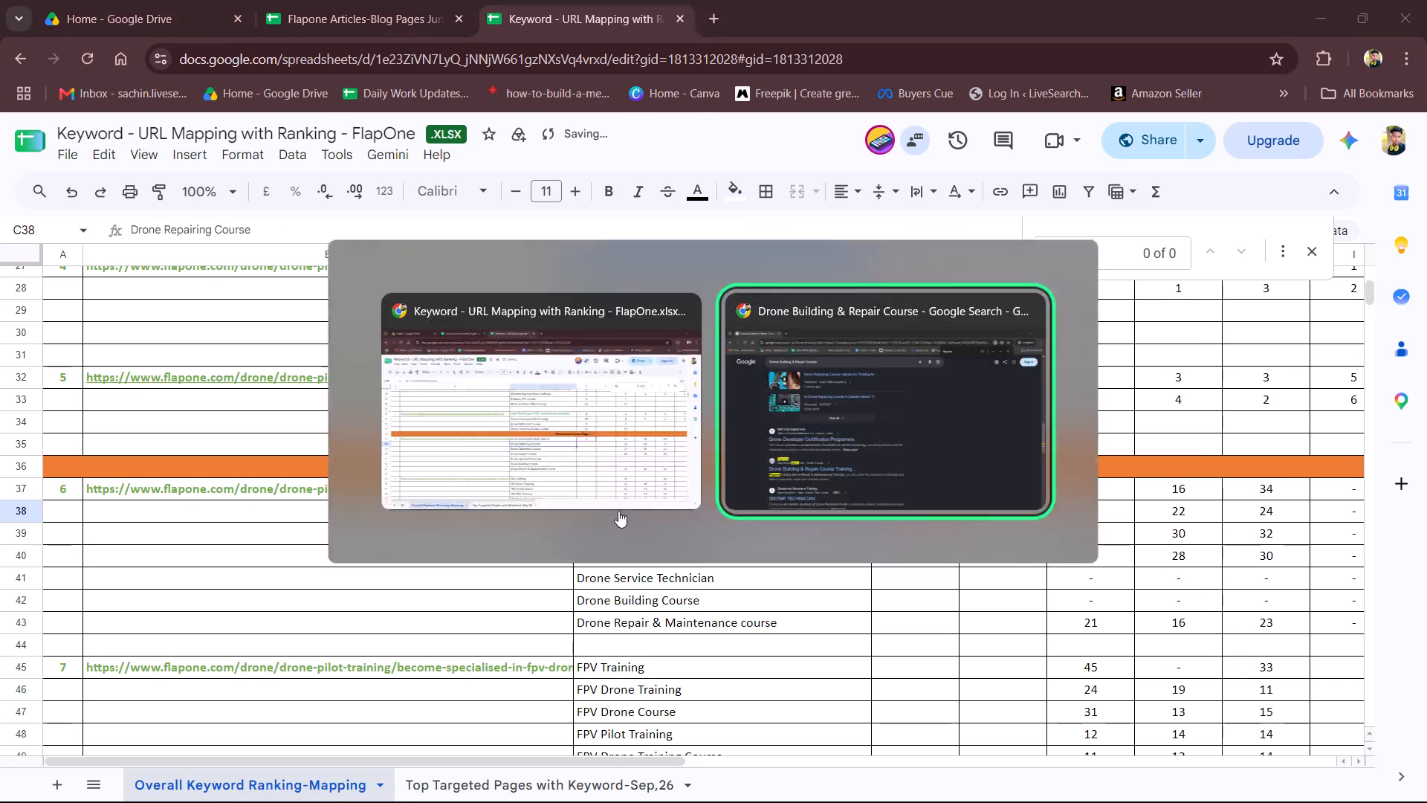
key("ctrl+e")
key("ctrl+v")
key("Return")
key("ctrl+f")
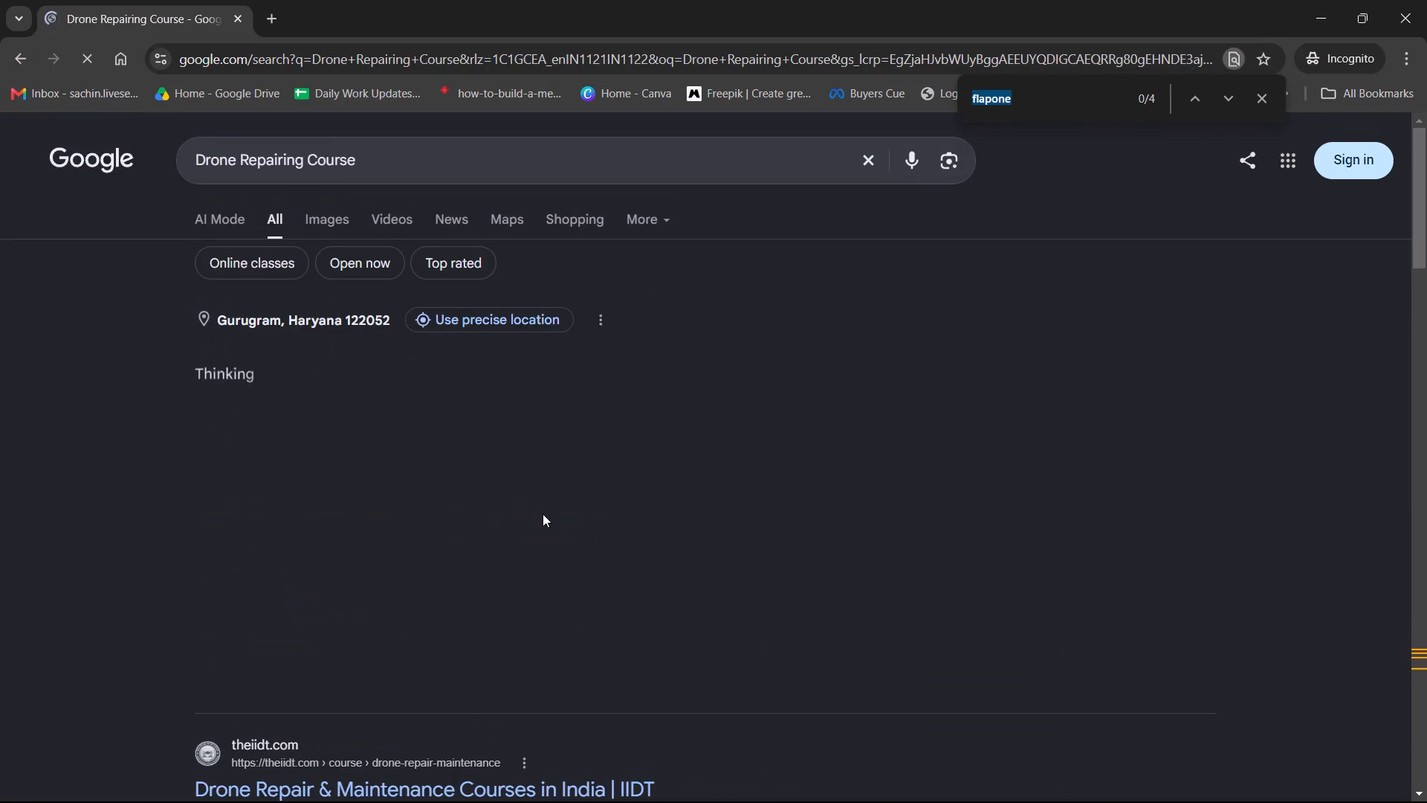
scroll(543, 512, "down", 17)
key("alt+Tab")
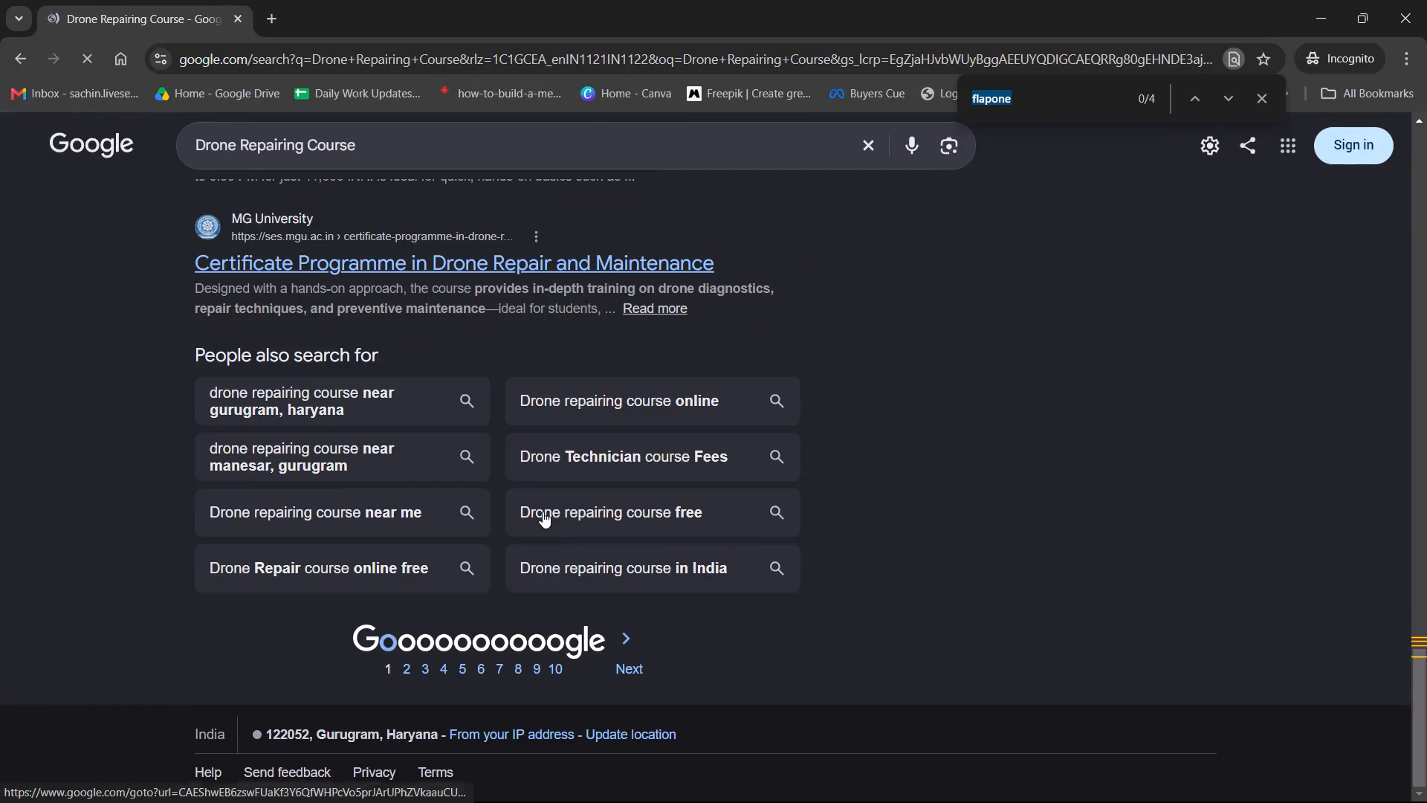
key("Tab")
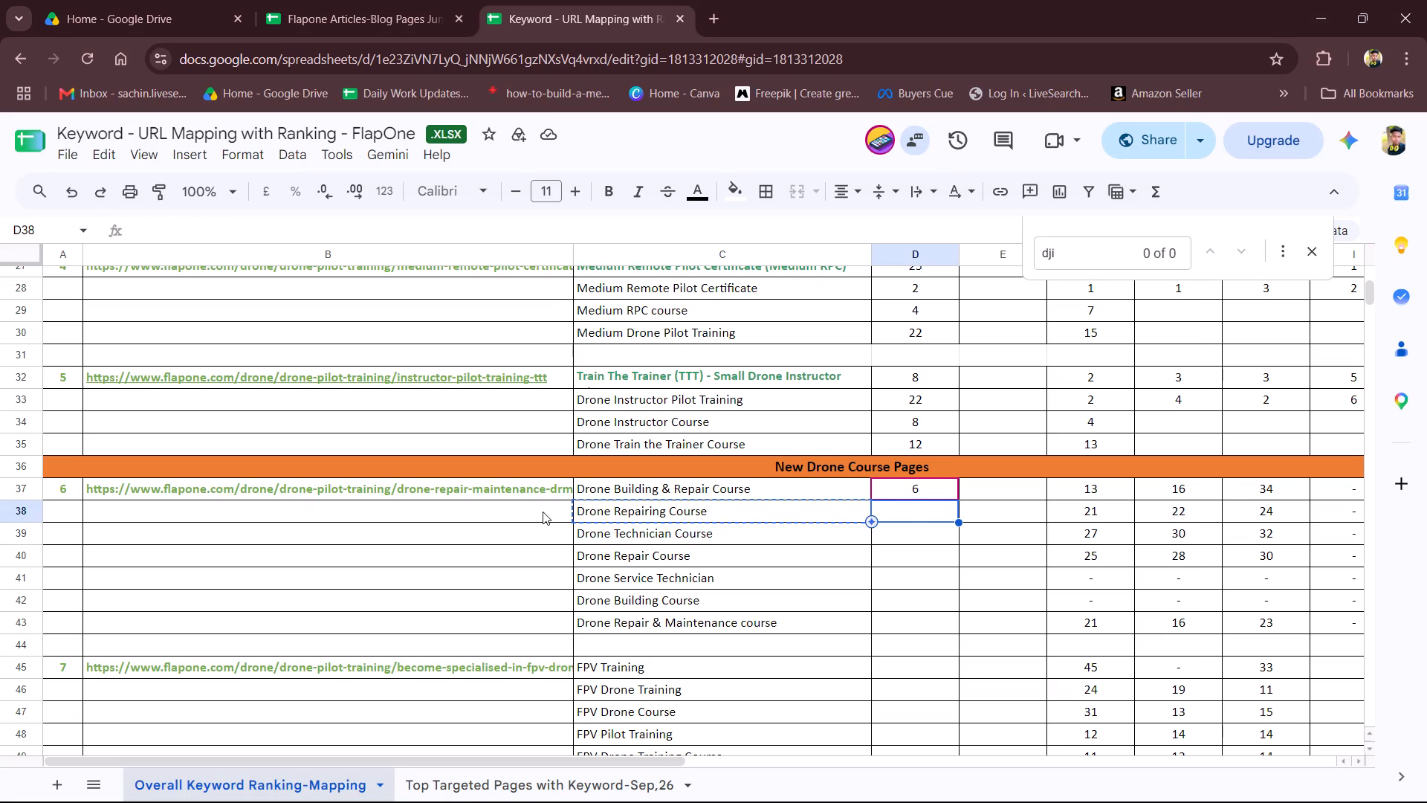
key("8")
key("Return")
Copy the keyword "Drone Technician Course", search Google for it, and check the first results page for flapone.
key("ctrl+c")
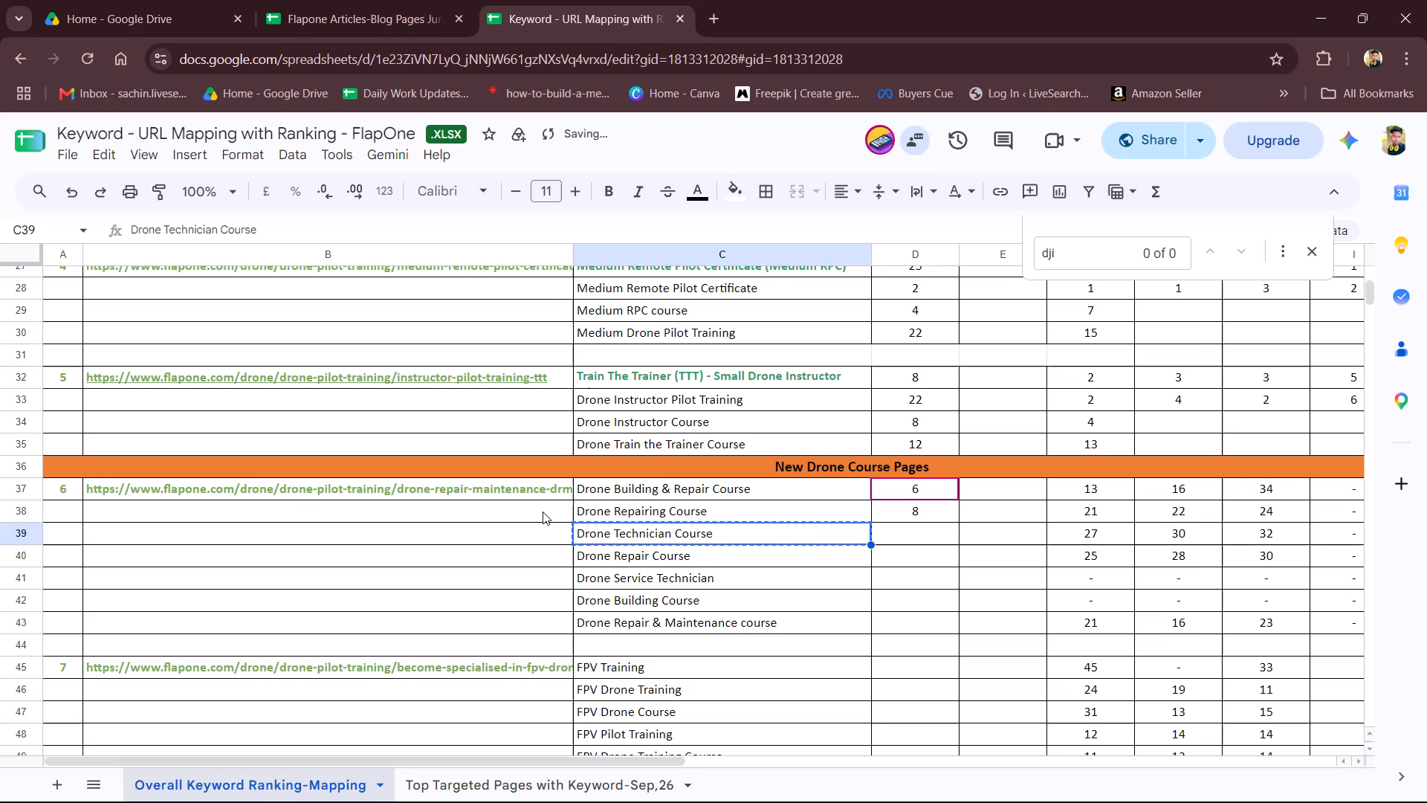
key("alt+Tab")
key("ctrl+e")
key("ctrl+v")
key("Return")
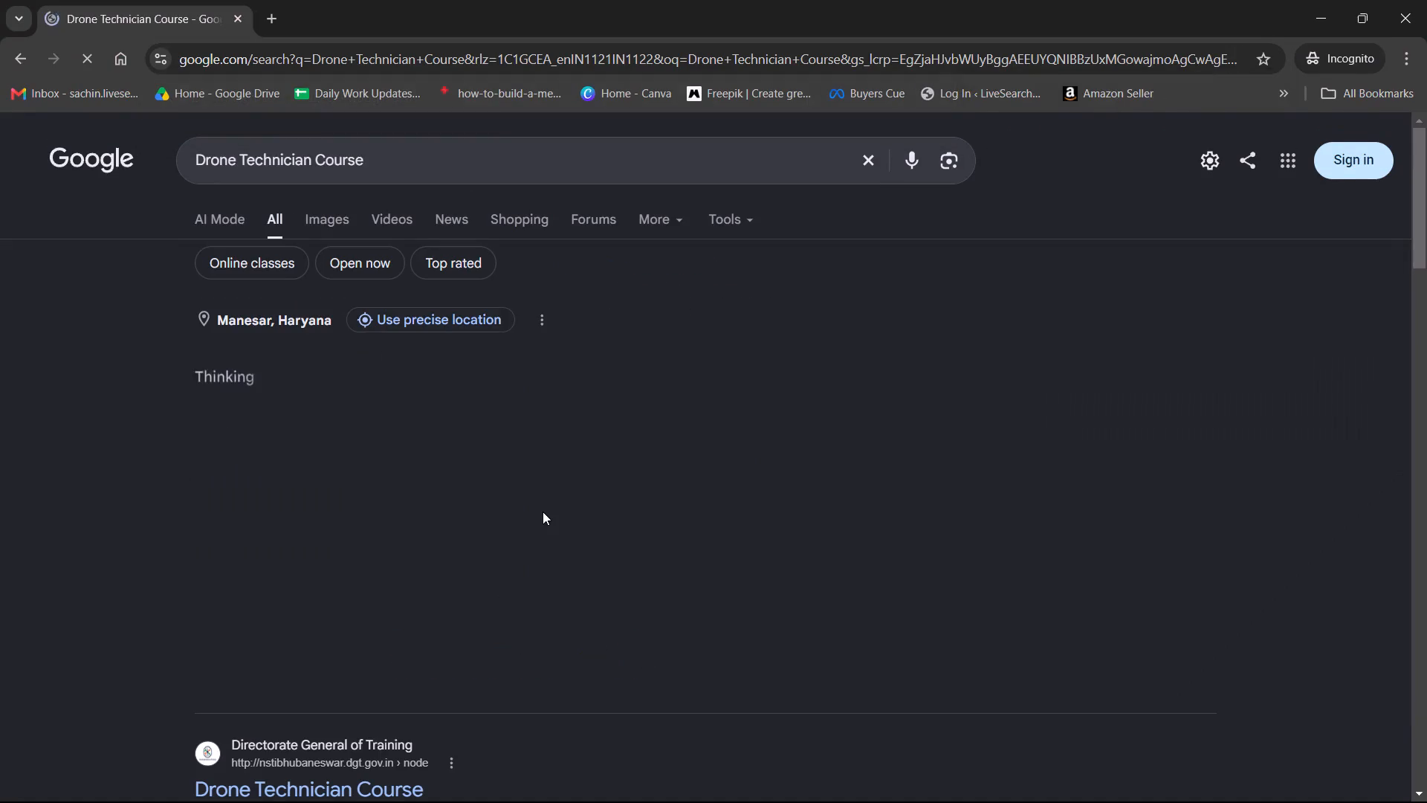
key("ctrl+f")
scroll(543, 512, "down", 19)
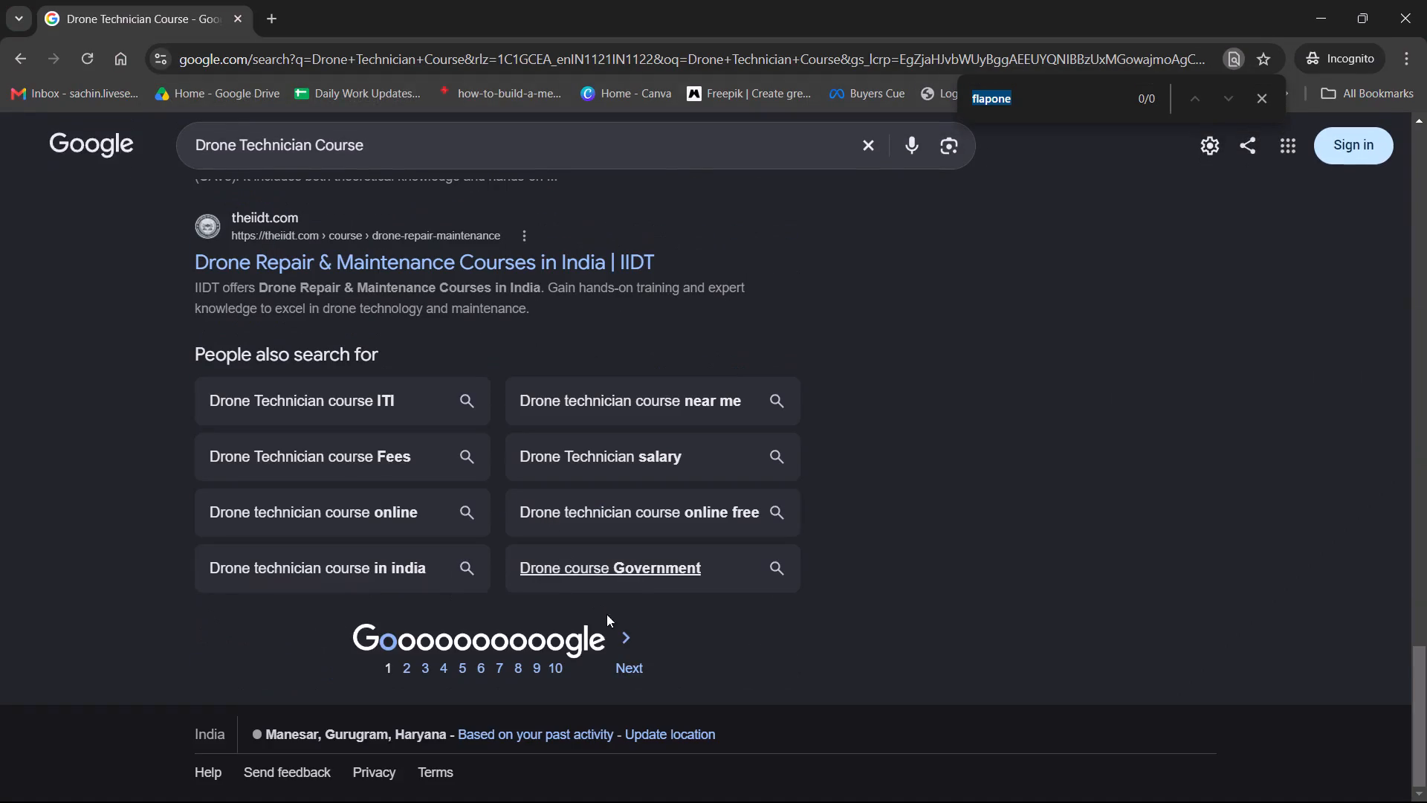
Go through Google results pages two to four for "Drone Technician Course" to locate the flapone listing.
left_click(624, 660)
key("ctrl+f")
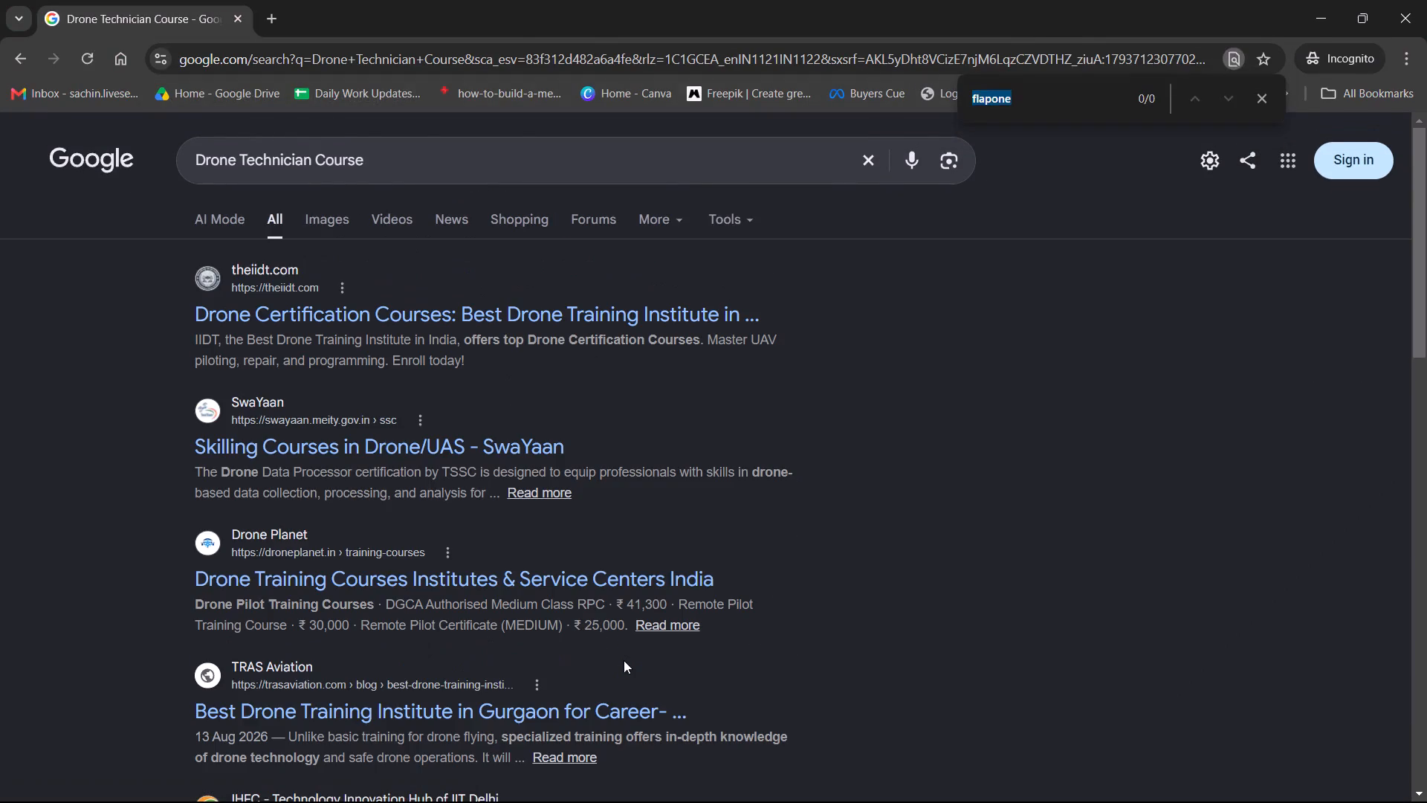
scroll(624, 660, "down", 15)
left_click(666, 662)
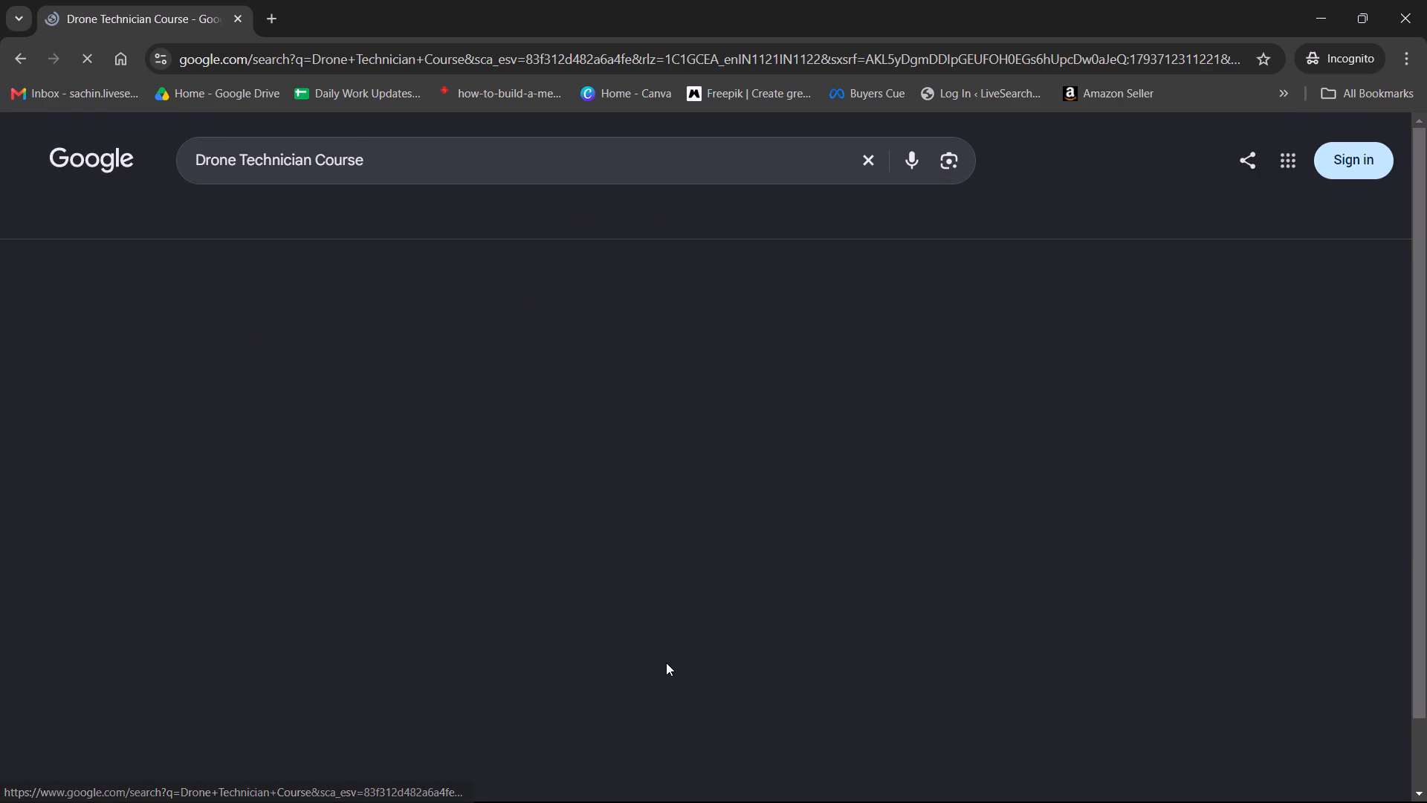
key("ctrl+f")
scroll(666, 662, "down", 11)
left_click(660, 677)
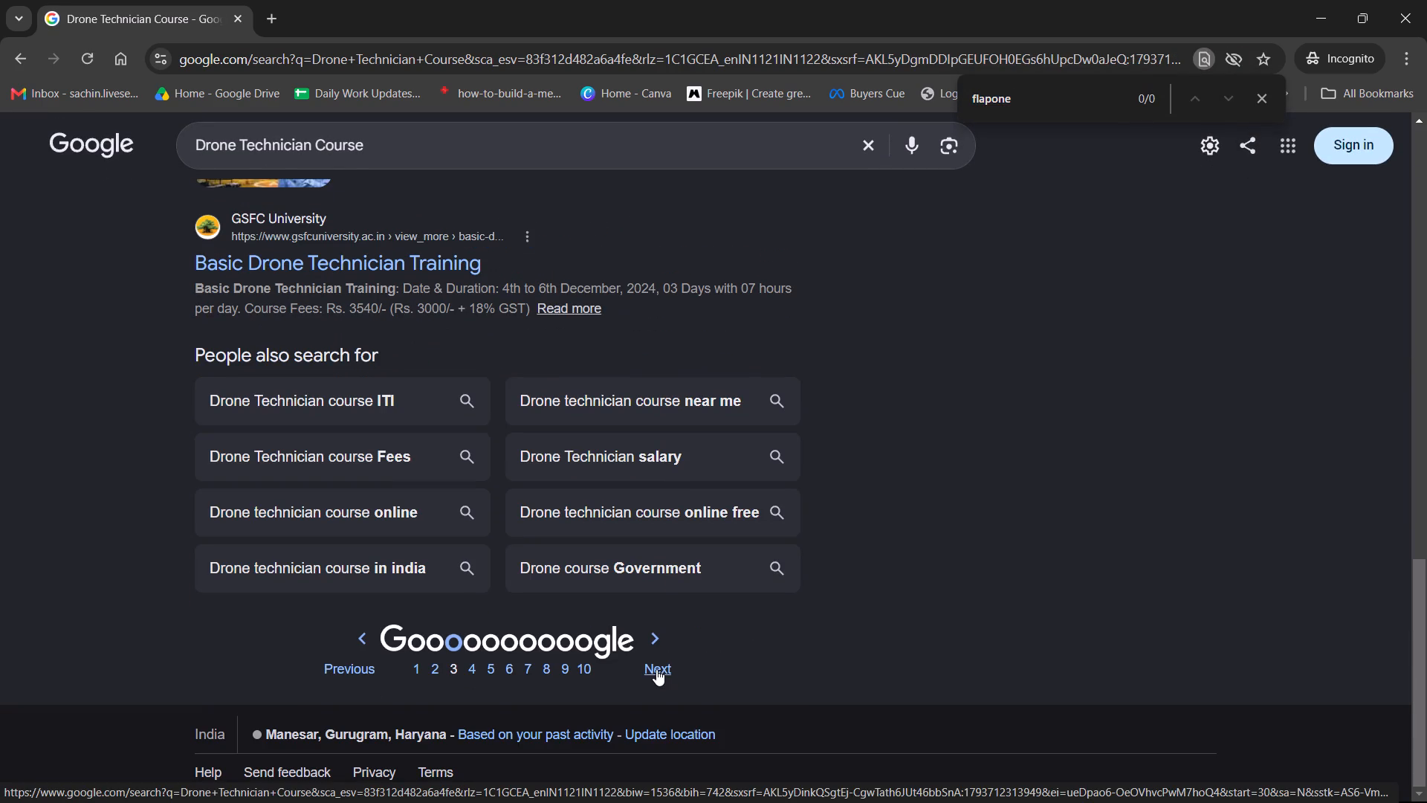
left_click(656, 669)
key("ctrl+f")
scroll(656, 669, "down", 10)
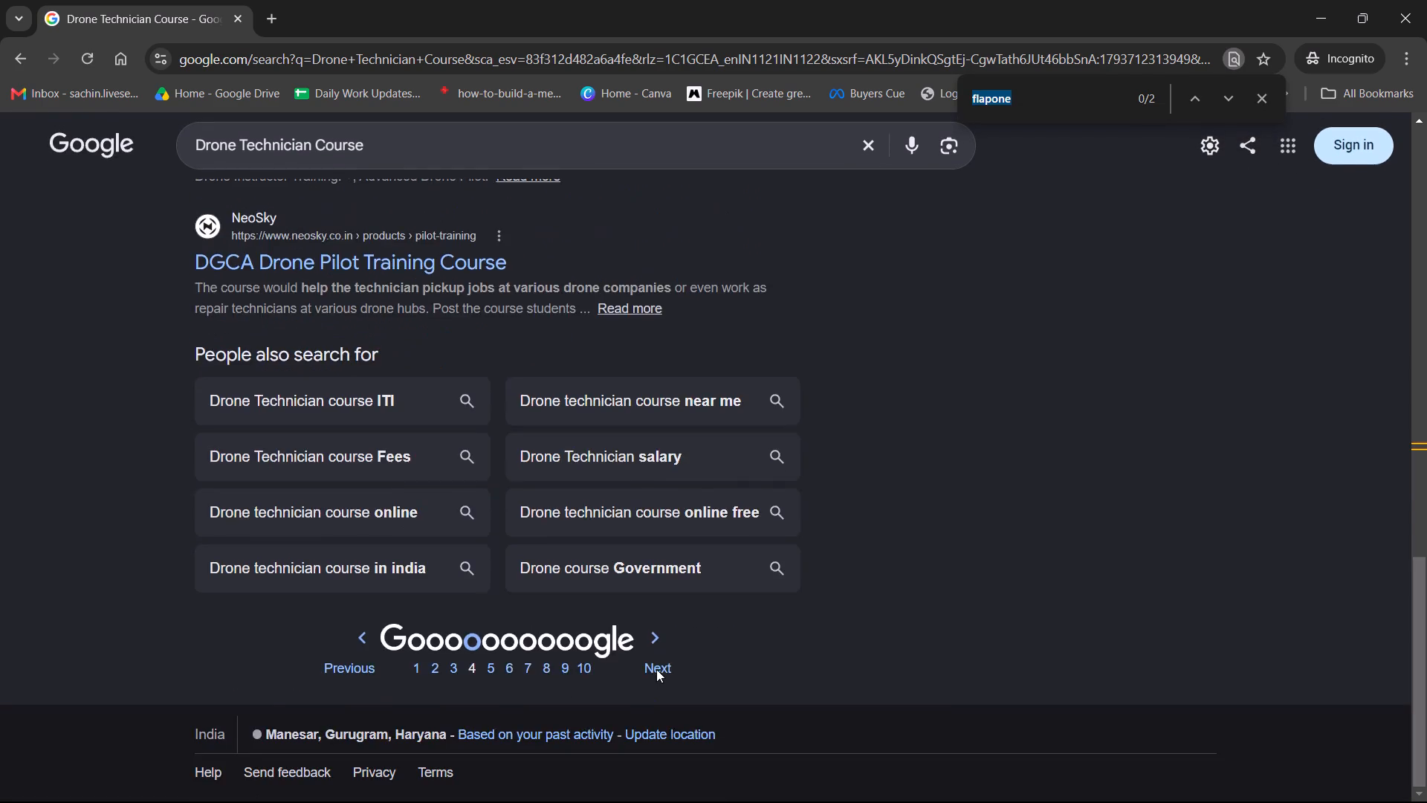
scroll(656, 669, "up", 3)
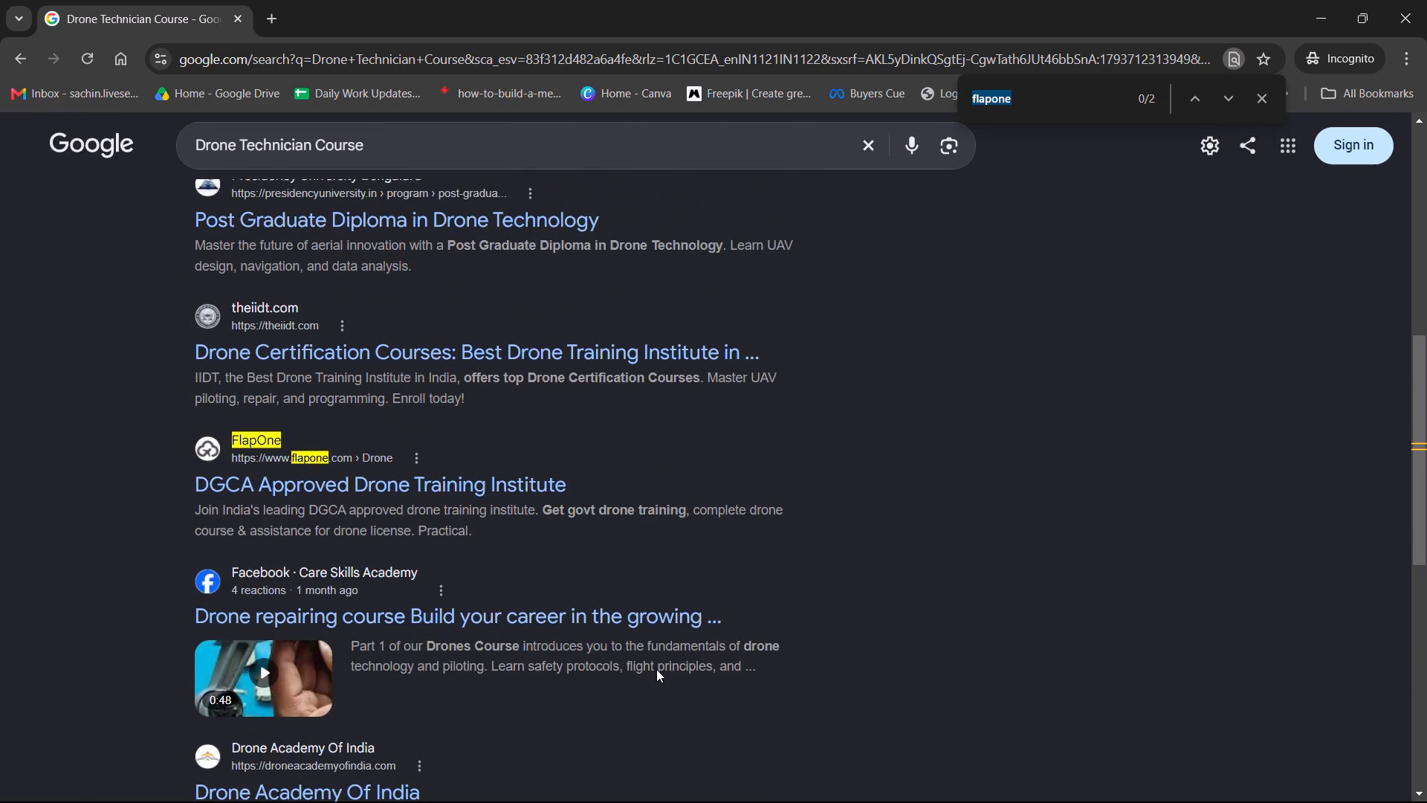
scroll(656, 669, "up", 1)
Record 35 as the 3/11/2026 ranking for "Drone Technician Course" in the mapping sheet.
key("alt+Tab")
key("Tab")
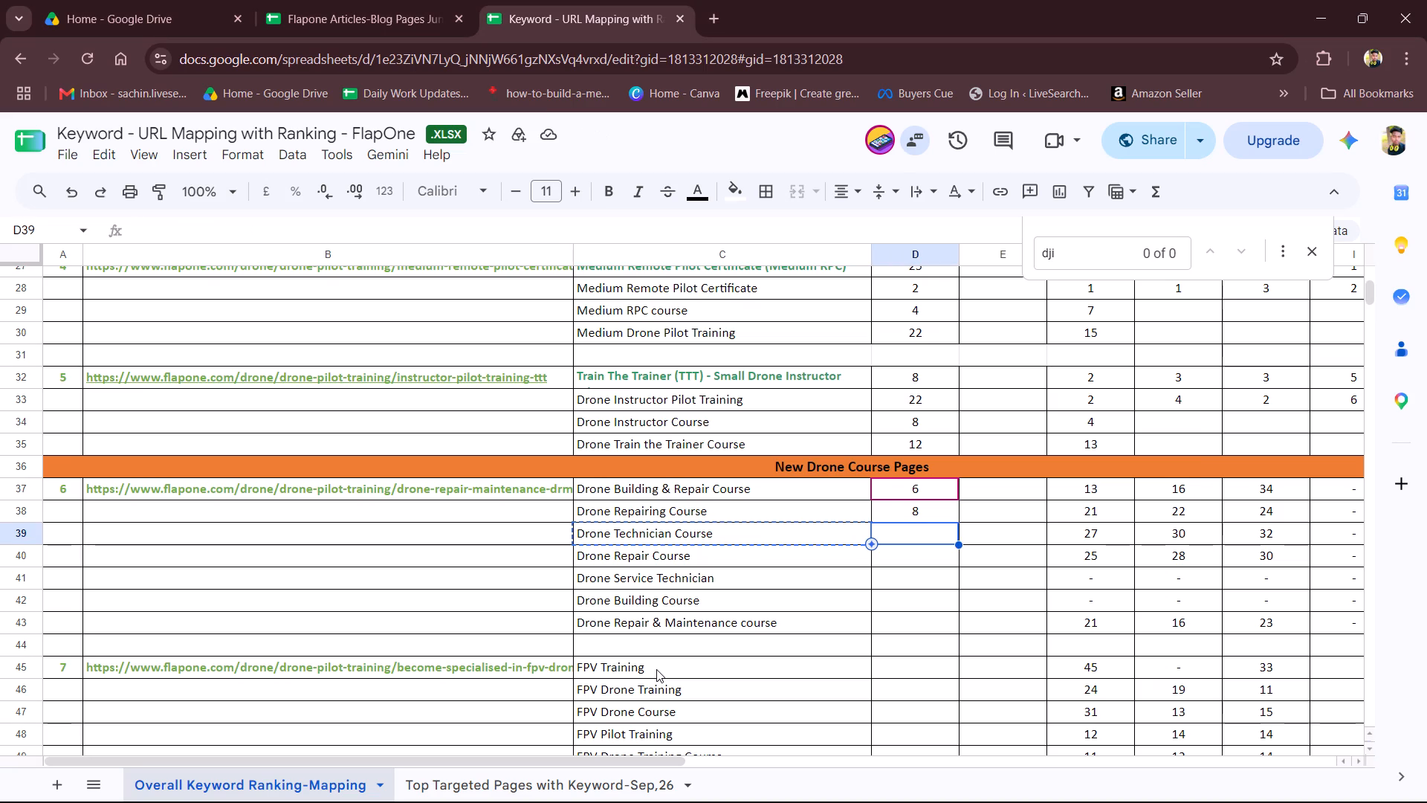
type("35")
key("Return")
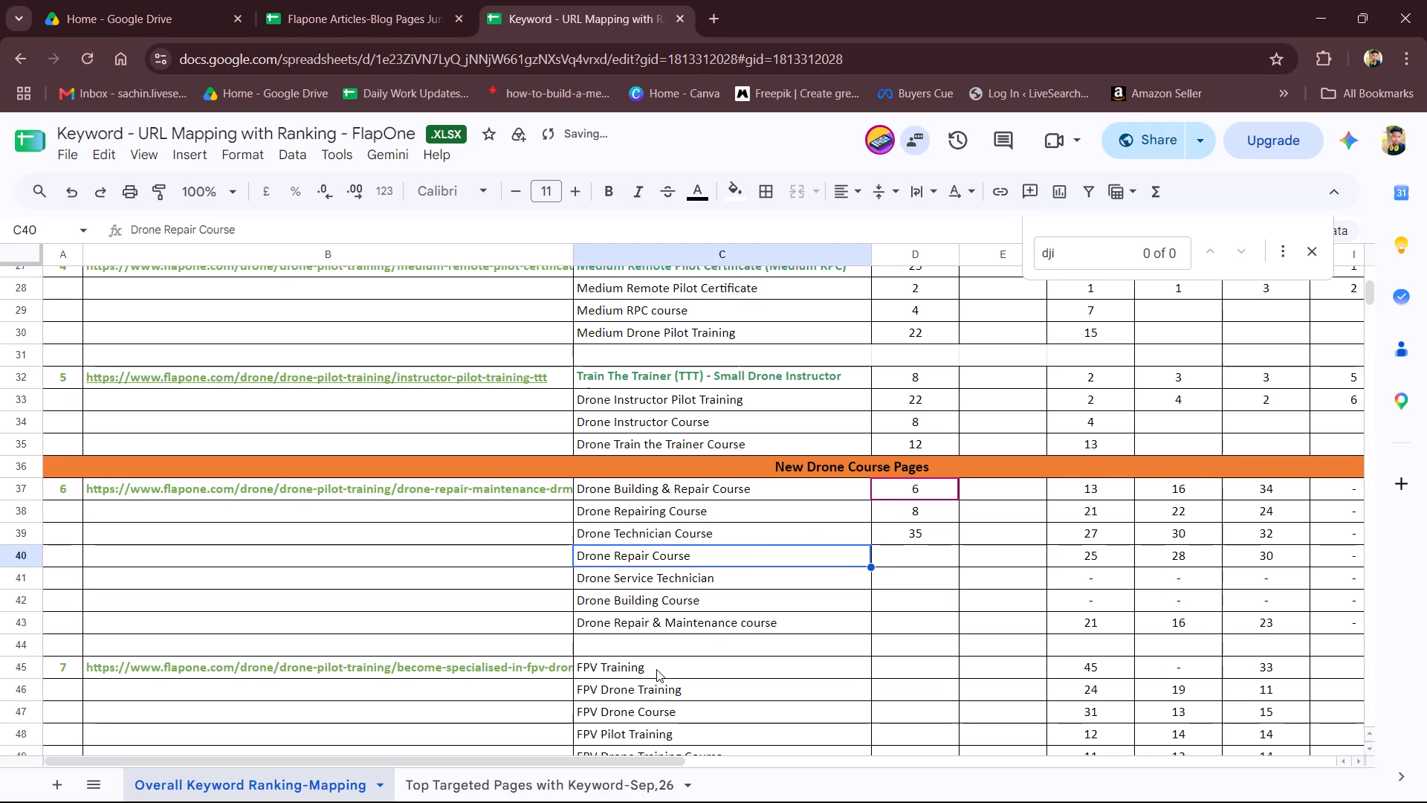
Search Google for the copied keyword "Drone Repair Course", locate flapone, and record ranking 10 in its 3/11/2026 cell.
key("ctrl+c")
key("alt+Tab")
key("ctrl+e")
key("ctrl+v")
key("Return")
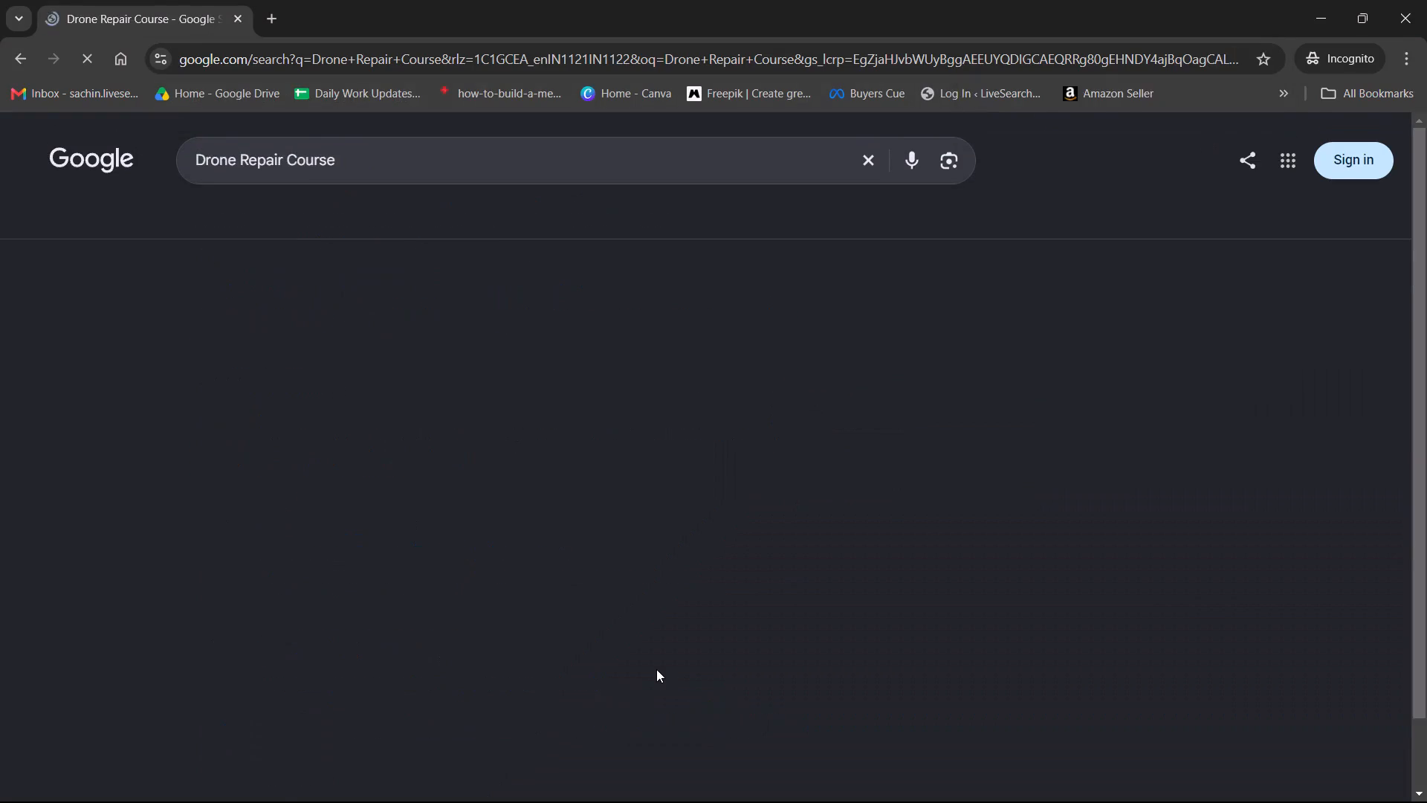
key("ctrl+f")
scroll(656, 669, "down", 15)
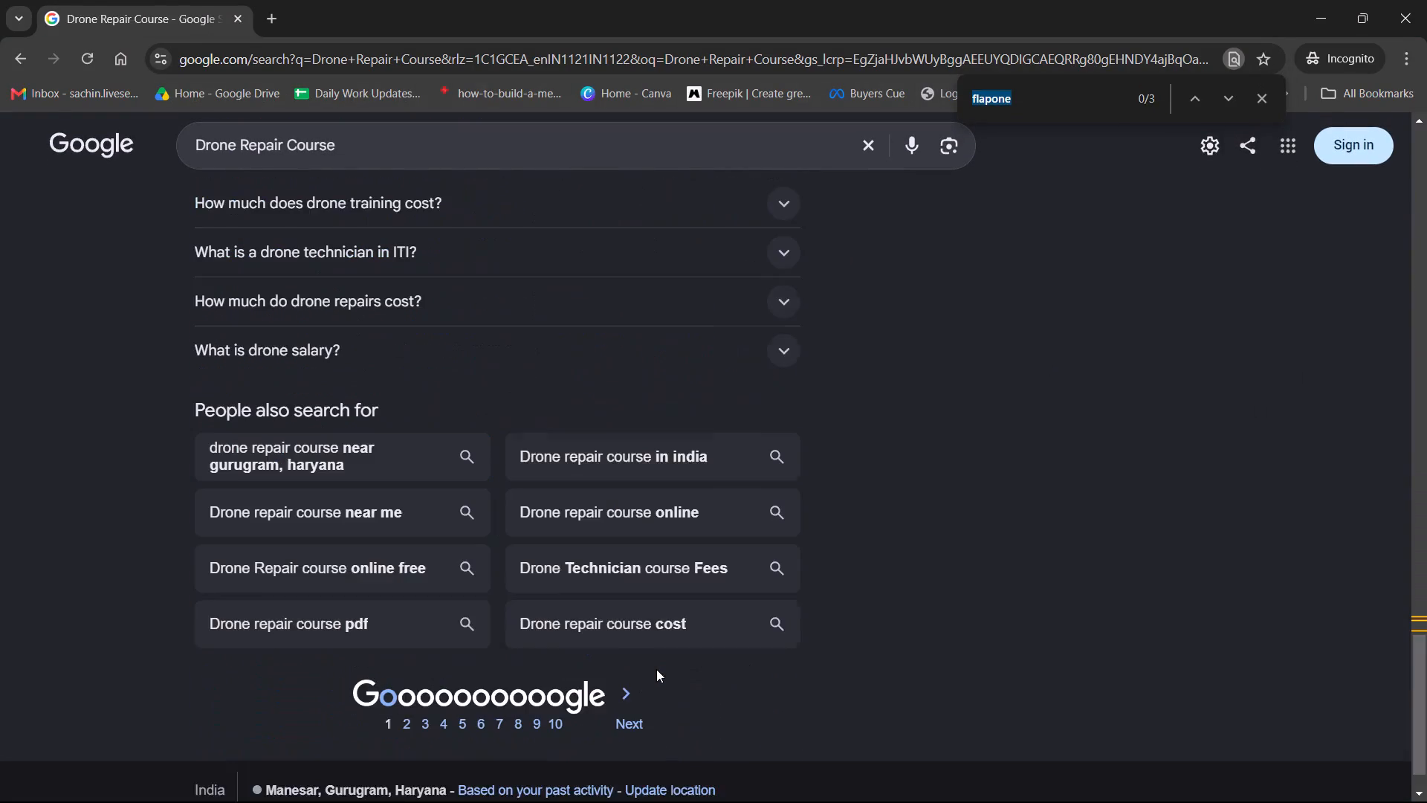
scroll(656, 669, "down", 1)
scroll(656, 669, "up", 3)
key("alt+Tab")
key("Tab")
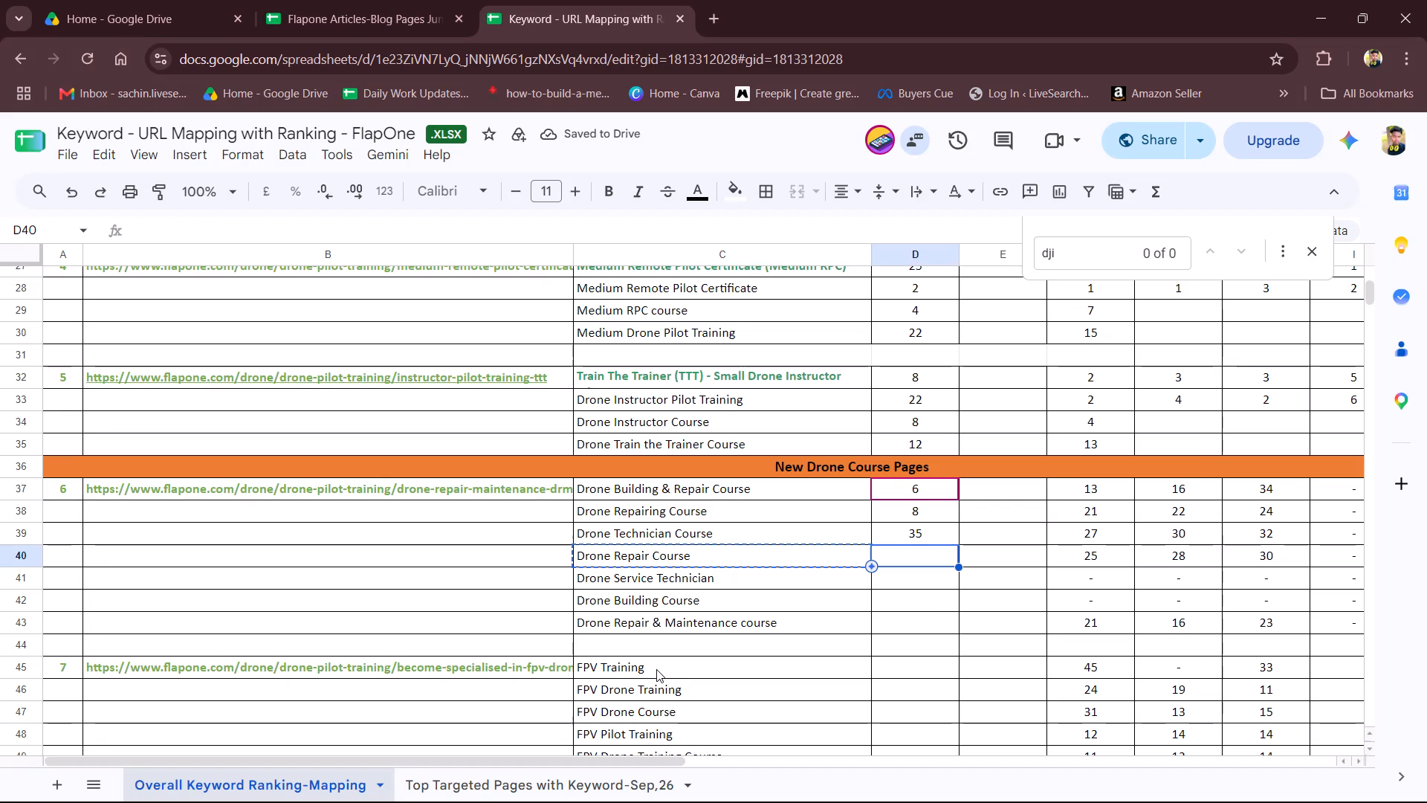
type("10")
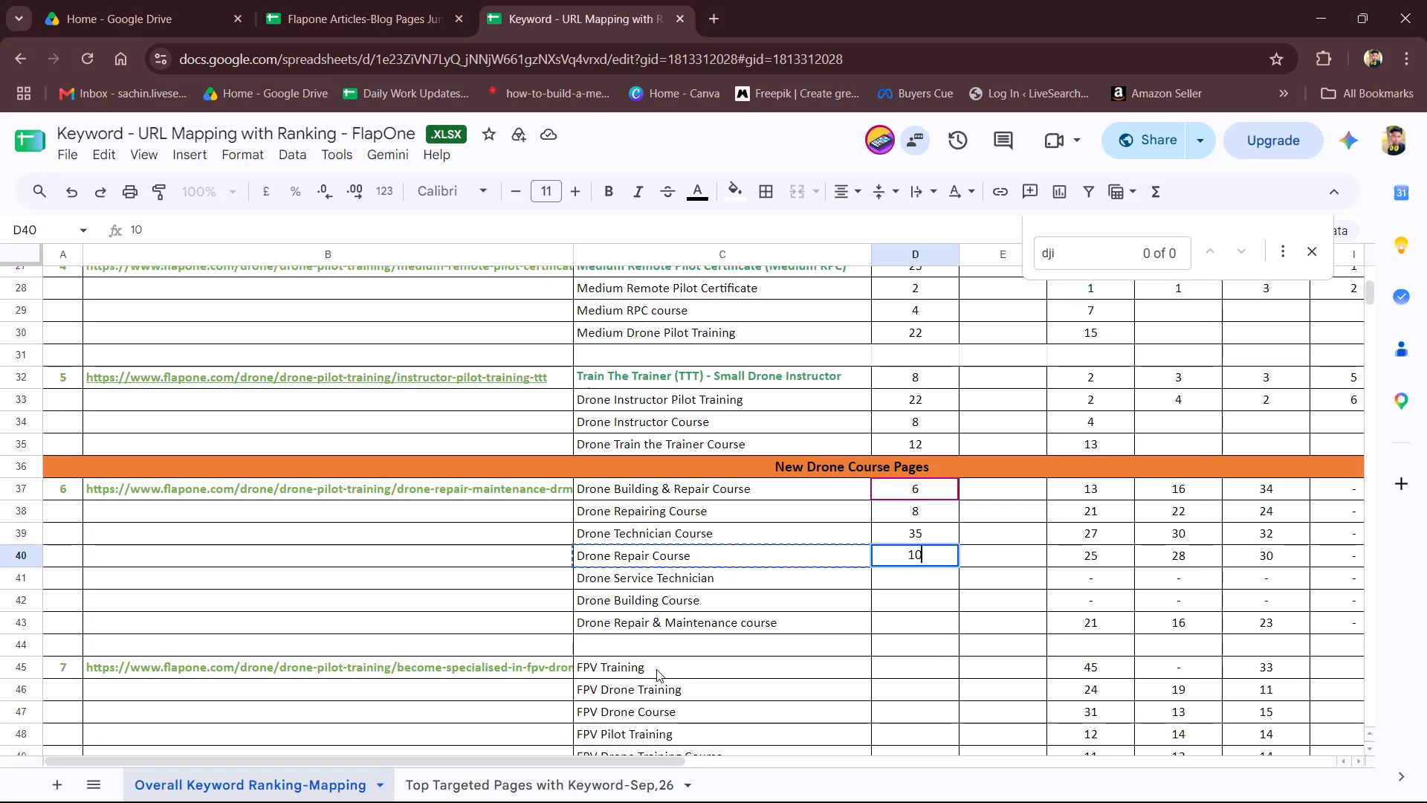
key("Return")
Copy "Drone Service Technician", check the first three Google results pages for flapone, and return to the mapping sheet.
key("ctrl+c")
key("alt+Tab")
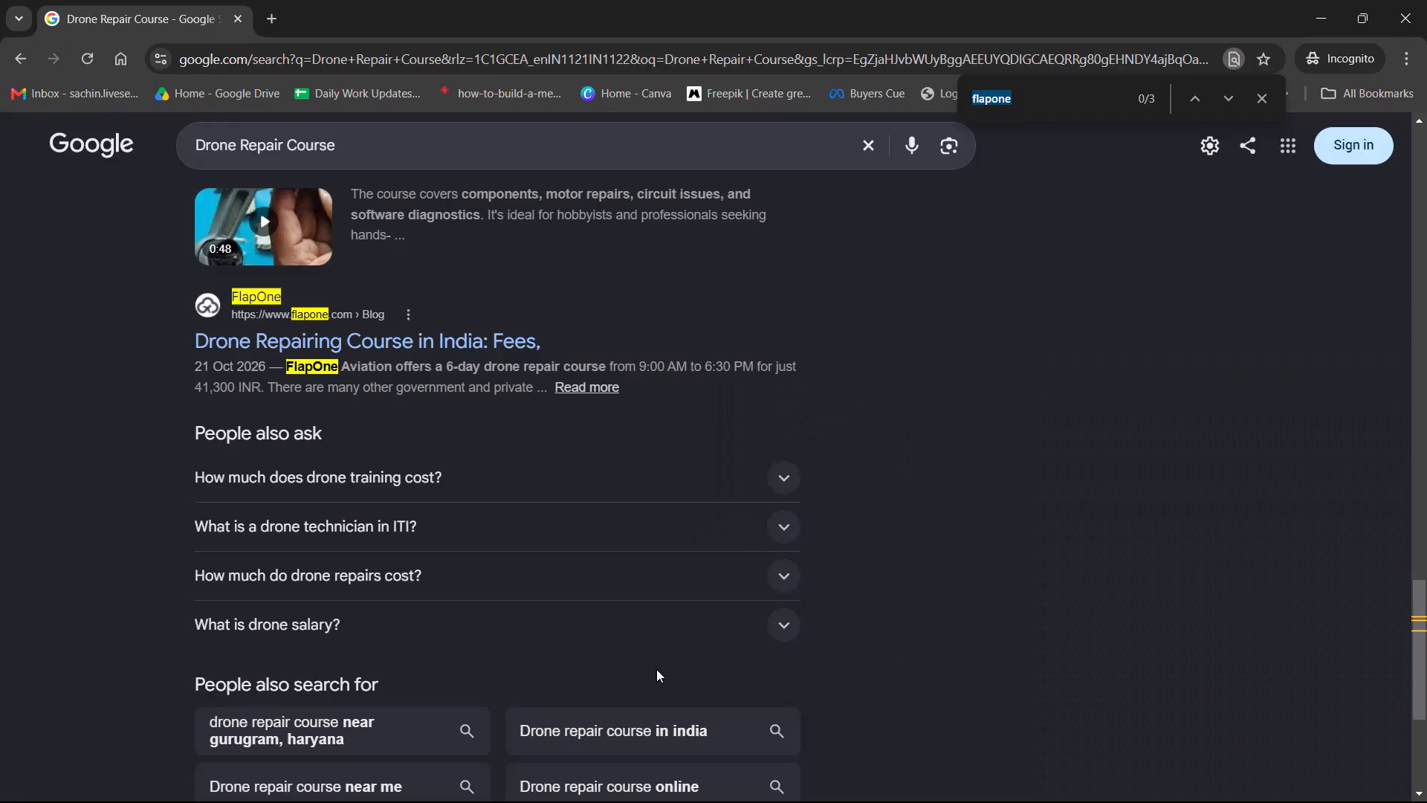
key("ctrl+e")
key("ctrl+v")
key("Return")
key("ctrl+f")
scroll(656, 669, "down", 6)
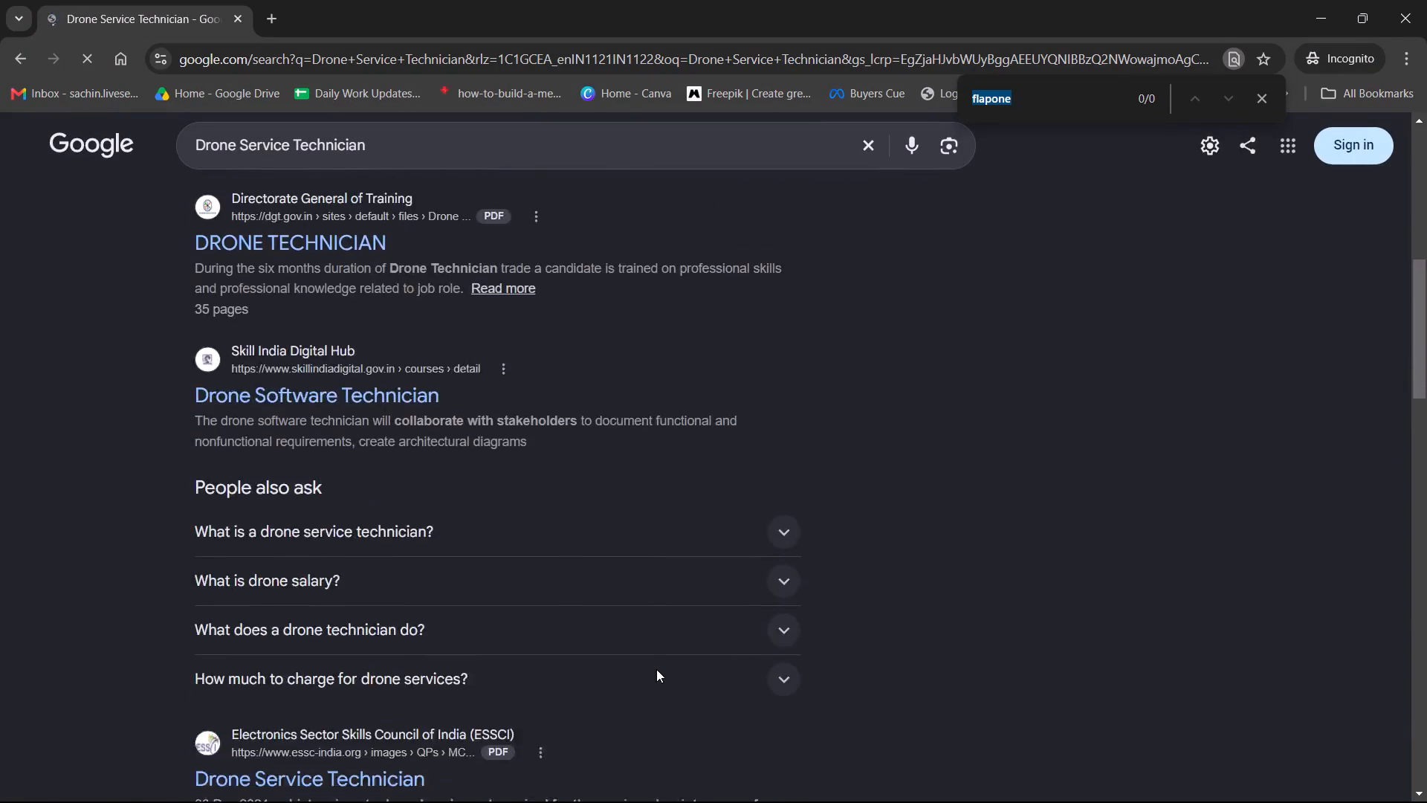
scroll(656, 669, "down", 10)
left_click(631, 670)
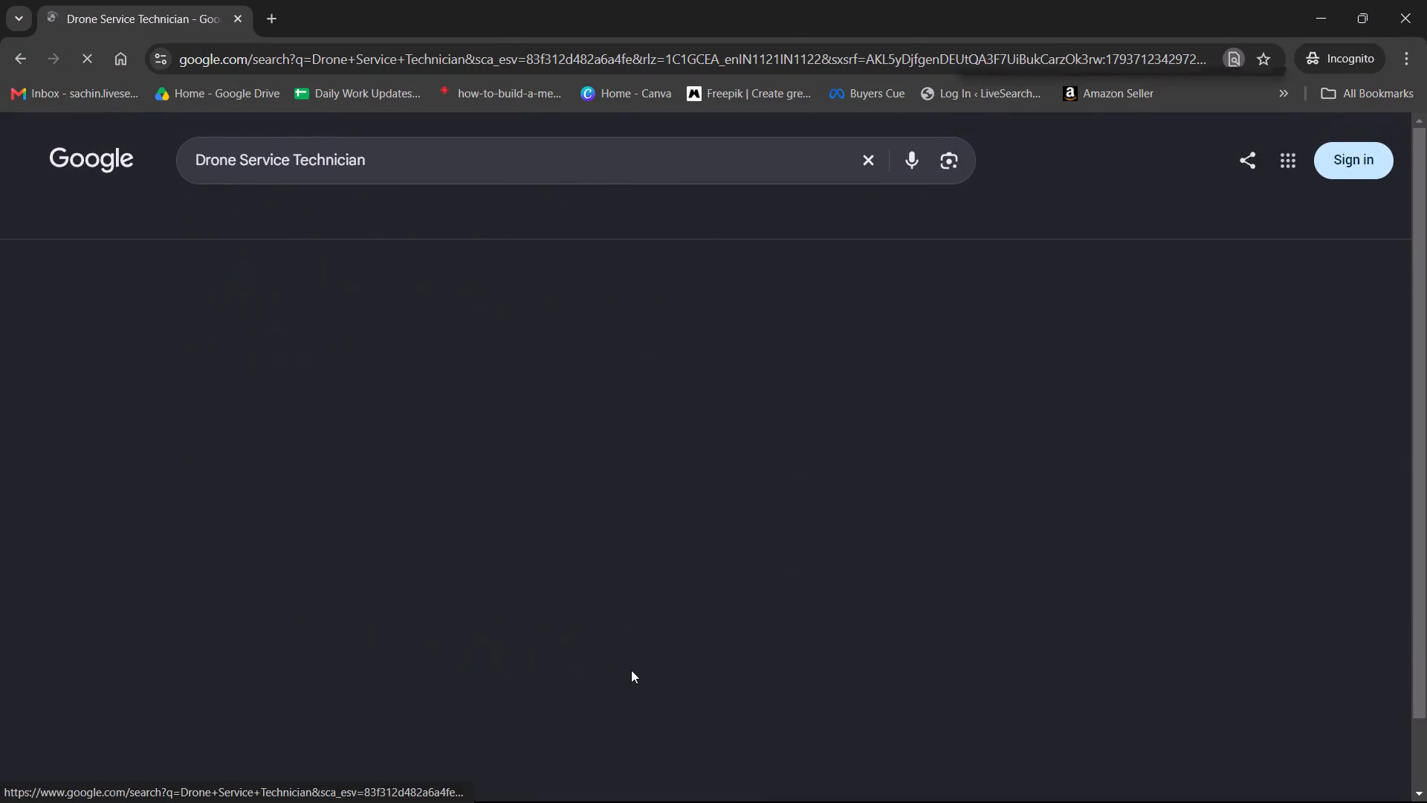
key("ctrl+f")
scroll(631, 670, "down", 16)
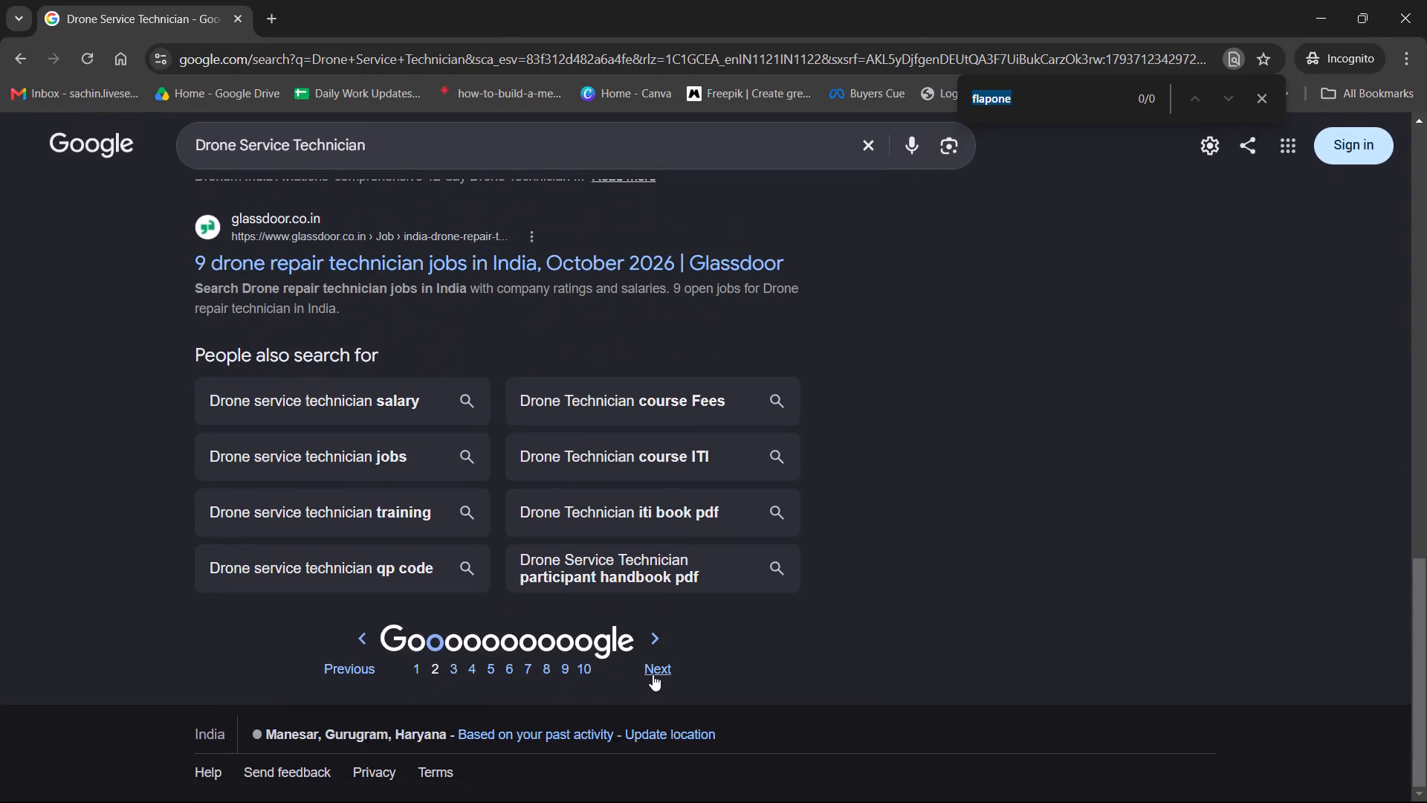
left_click(653, 674)
key("ctrl+f")
scroll(653, 674, "down", 10)
key("alt+Tab")
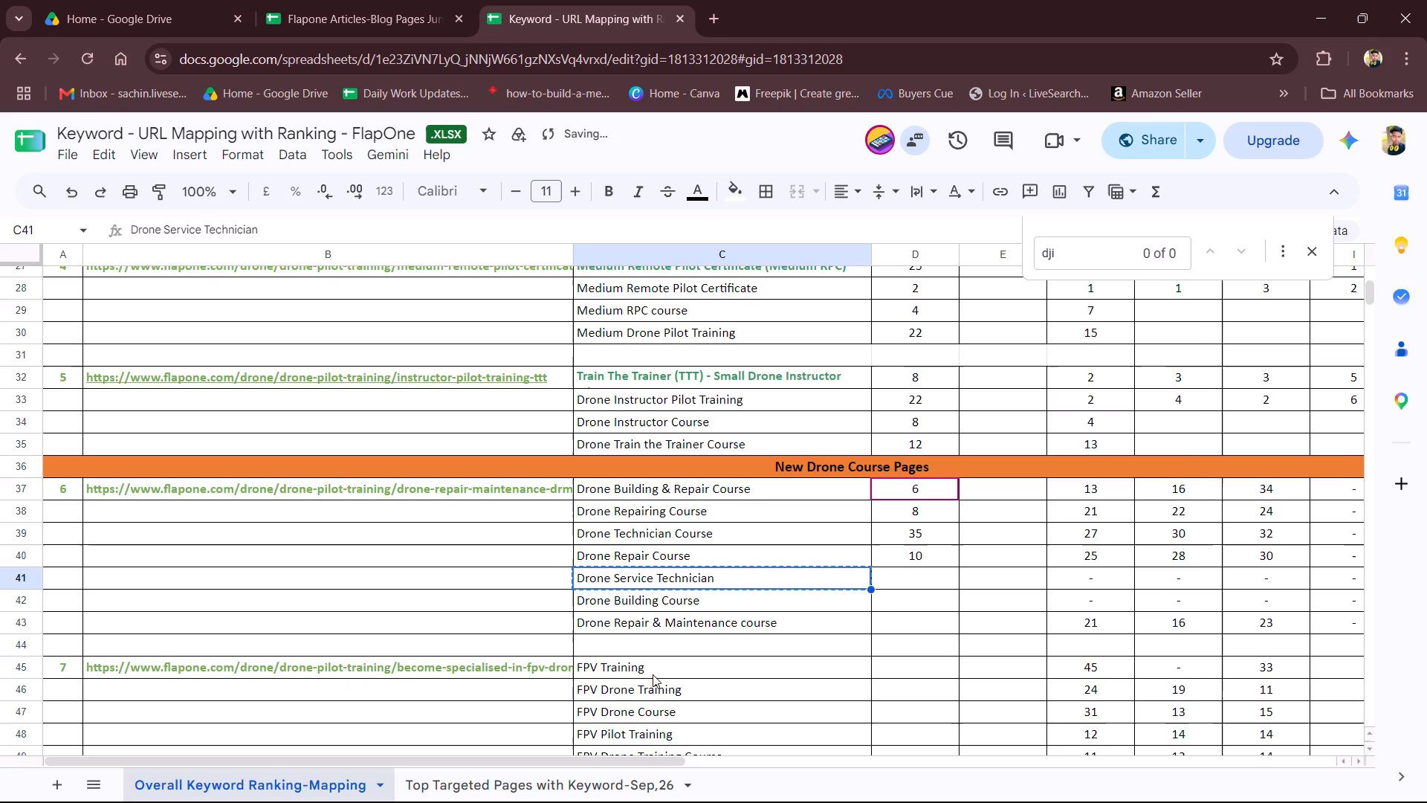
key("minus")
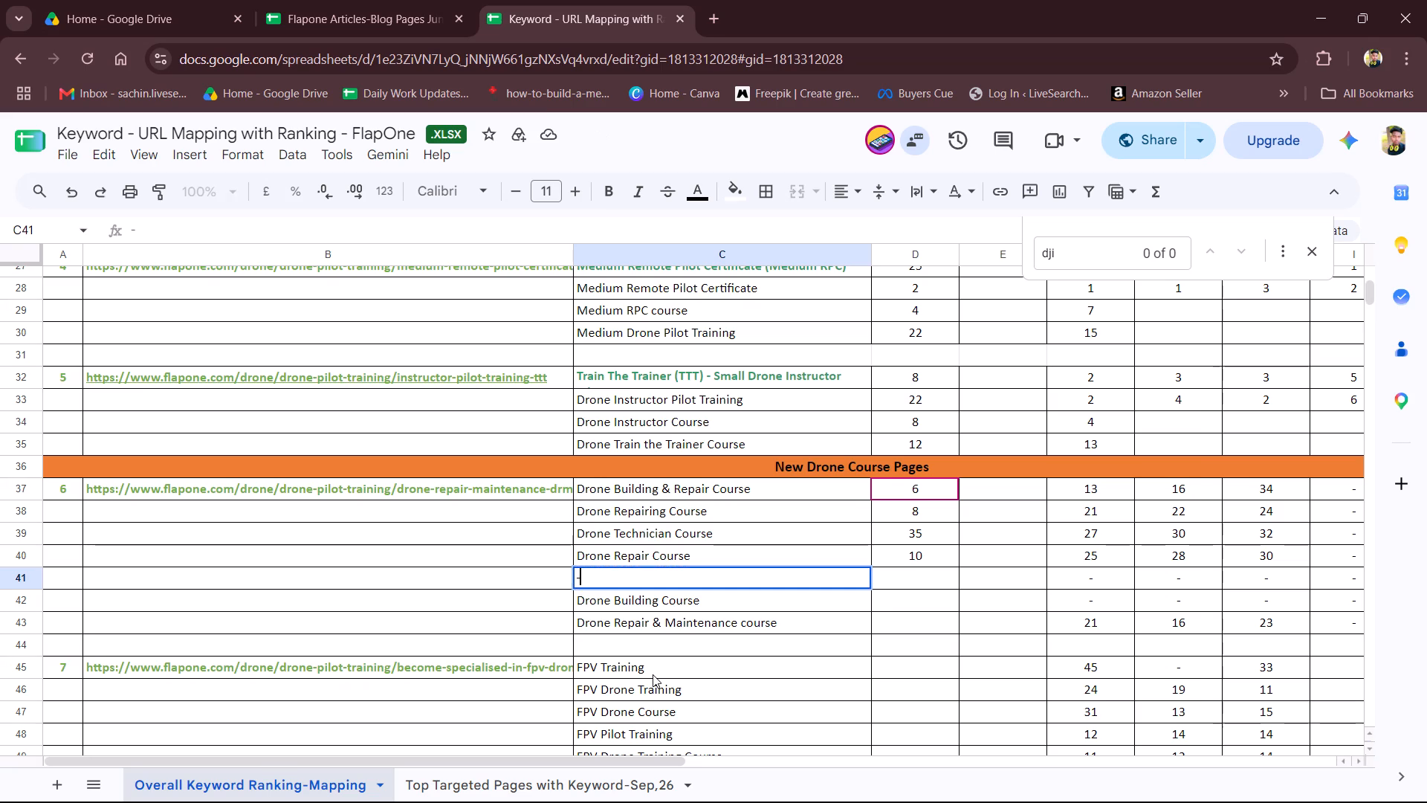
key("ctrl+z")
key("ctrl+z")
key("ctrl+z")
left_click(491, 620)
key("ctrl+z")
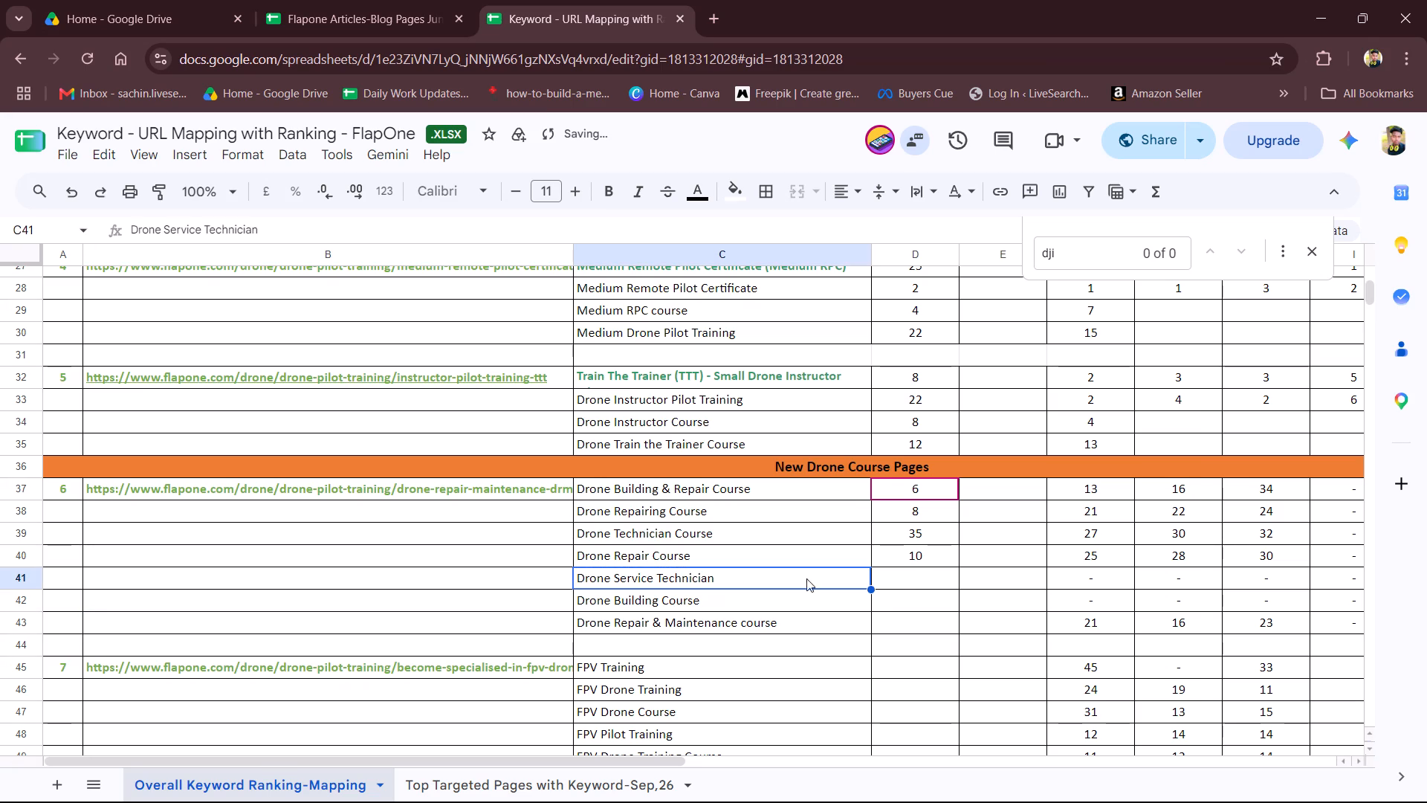
Enter a dash in the 3/11/2026 column for both "Drone Service Technician" and "Drone Building Course".
left_click(902, 576)
key("minus")
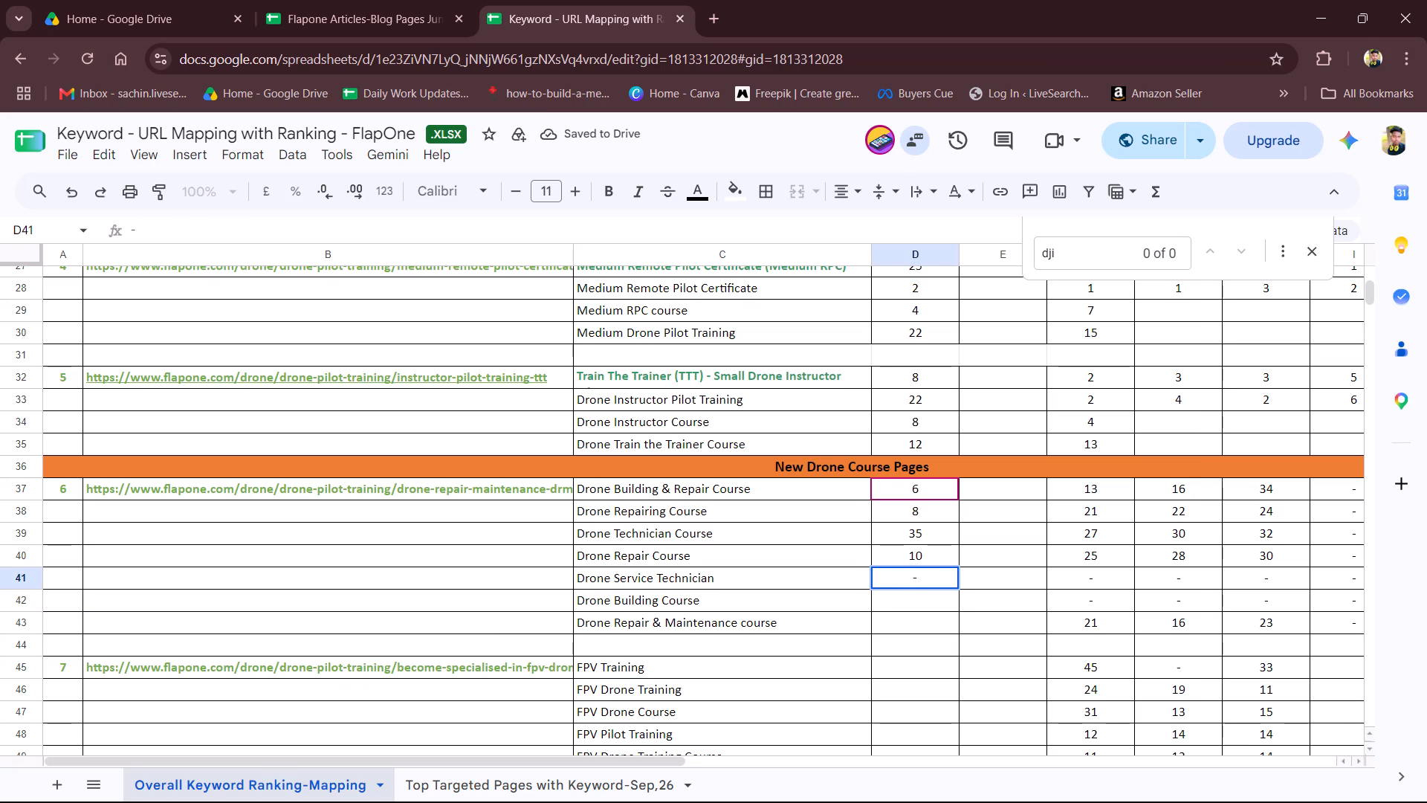
key("Return")
key("minus")
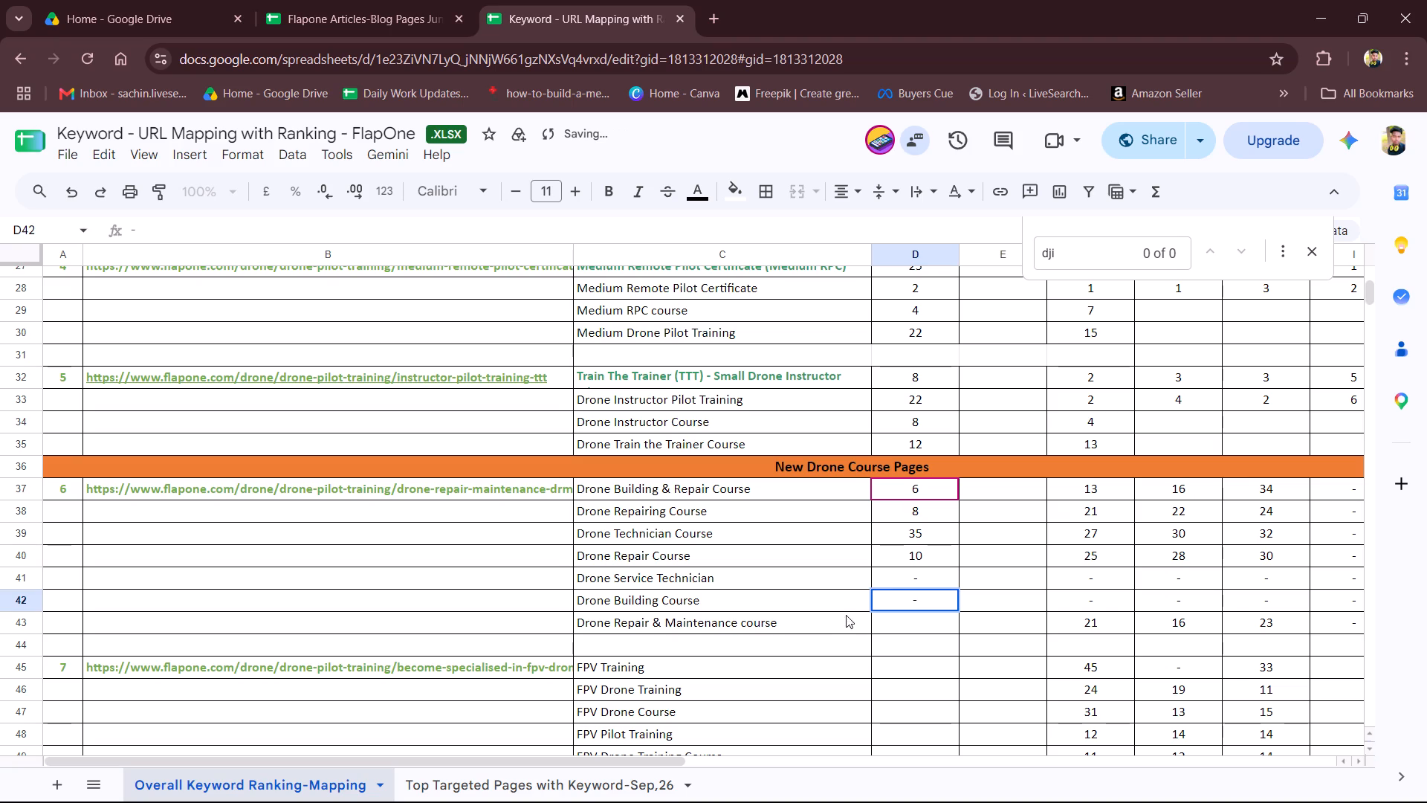
Search Google for the copied keyword "Drone Repair & Maintenance course", locate flapone, and enter ranking 7 in its 3/11/2026 cell.
left_click(826, 632)
key("ctrl+c")
key("alt+Tab")
key("ctrl+e")
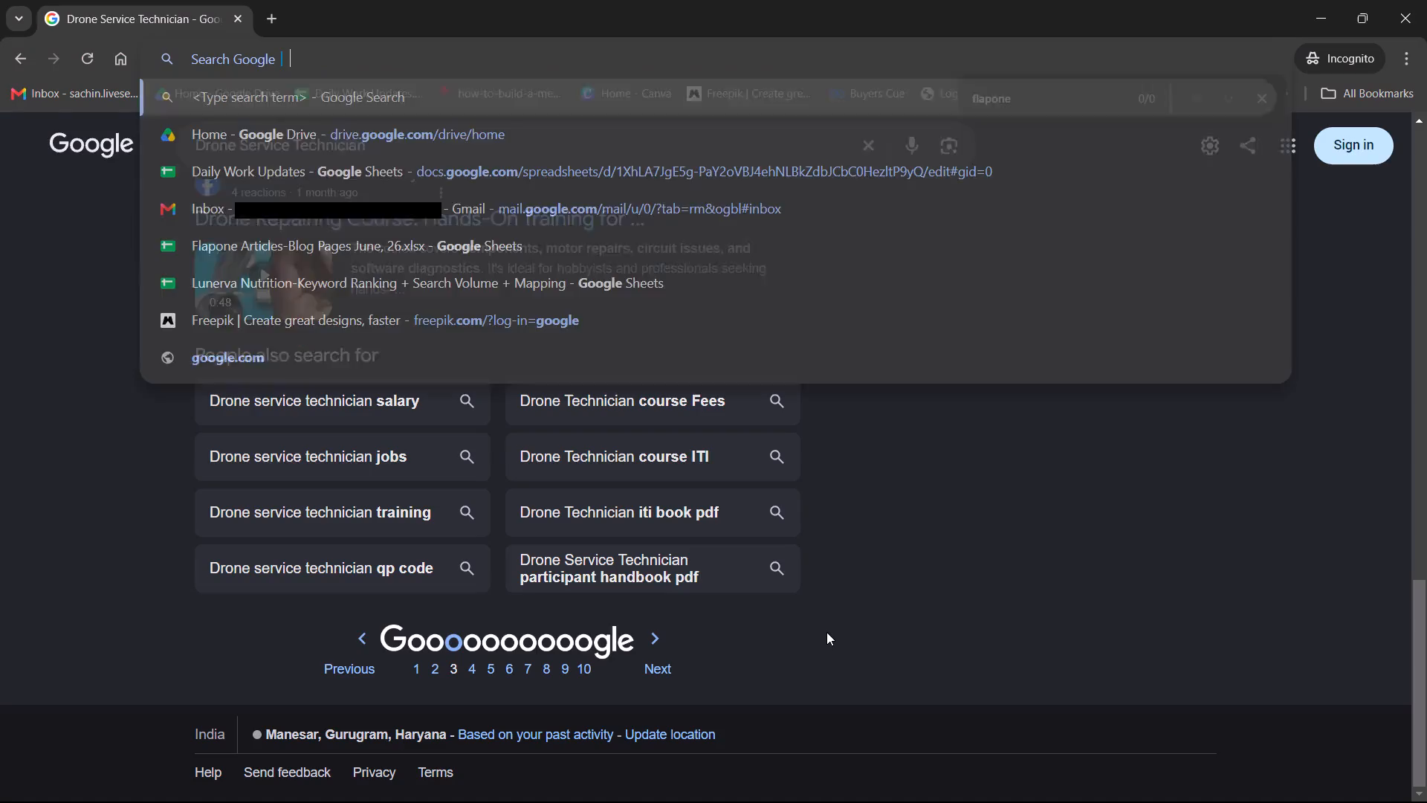
key("ctrl+v")
key("Return")
key("ctrl+f")
scroll(826, 632, "down", 8)
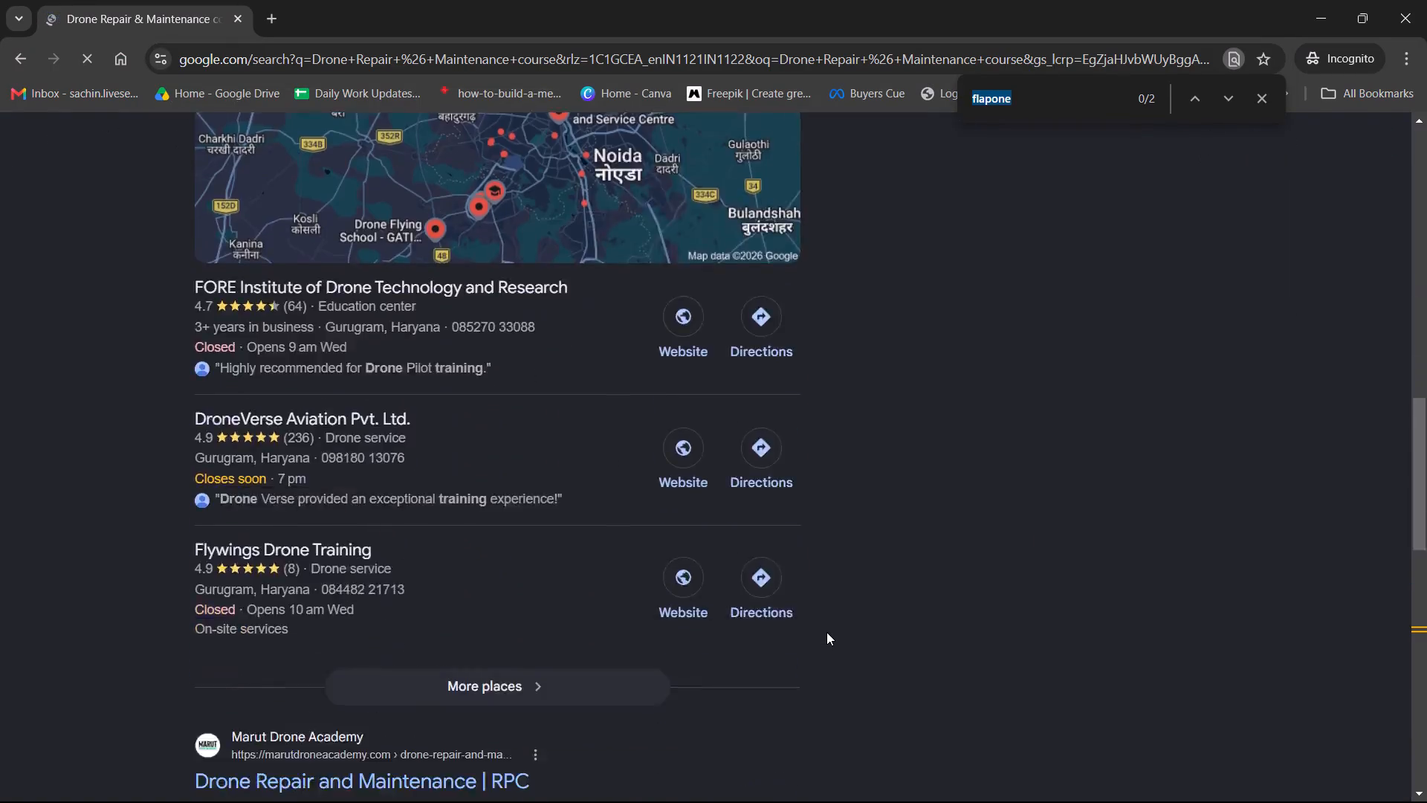
scroll(826, 632, "down", 7)
key("alt+Tab")
key("Tab")
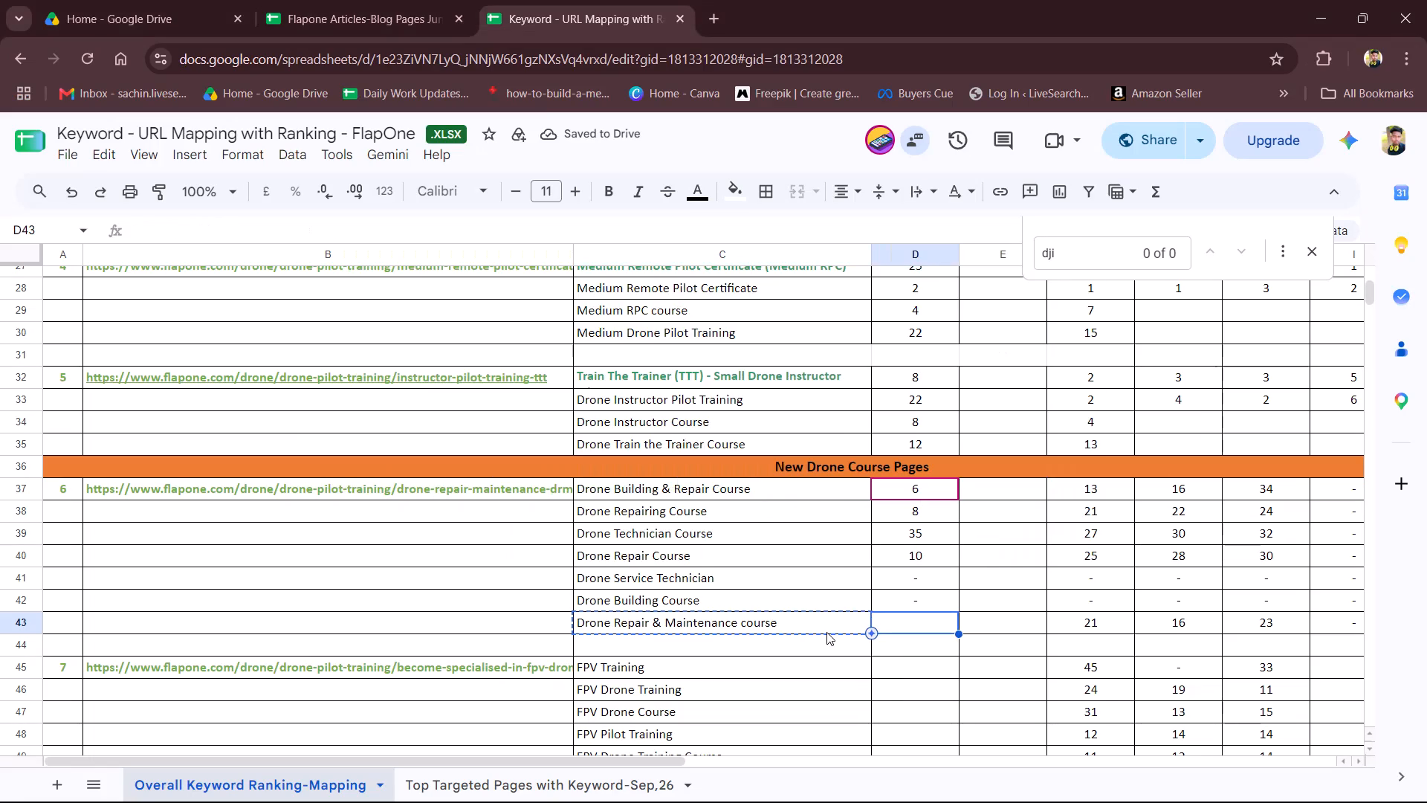
key("7")
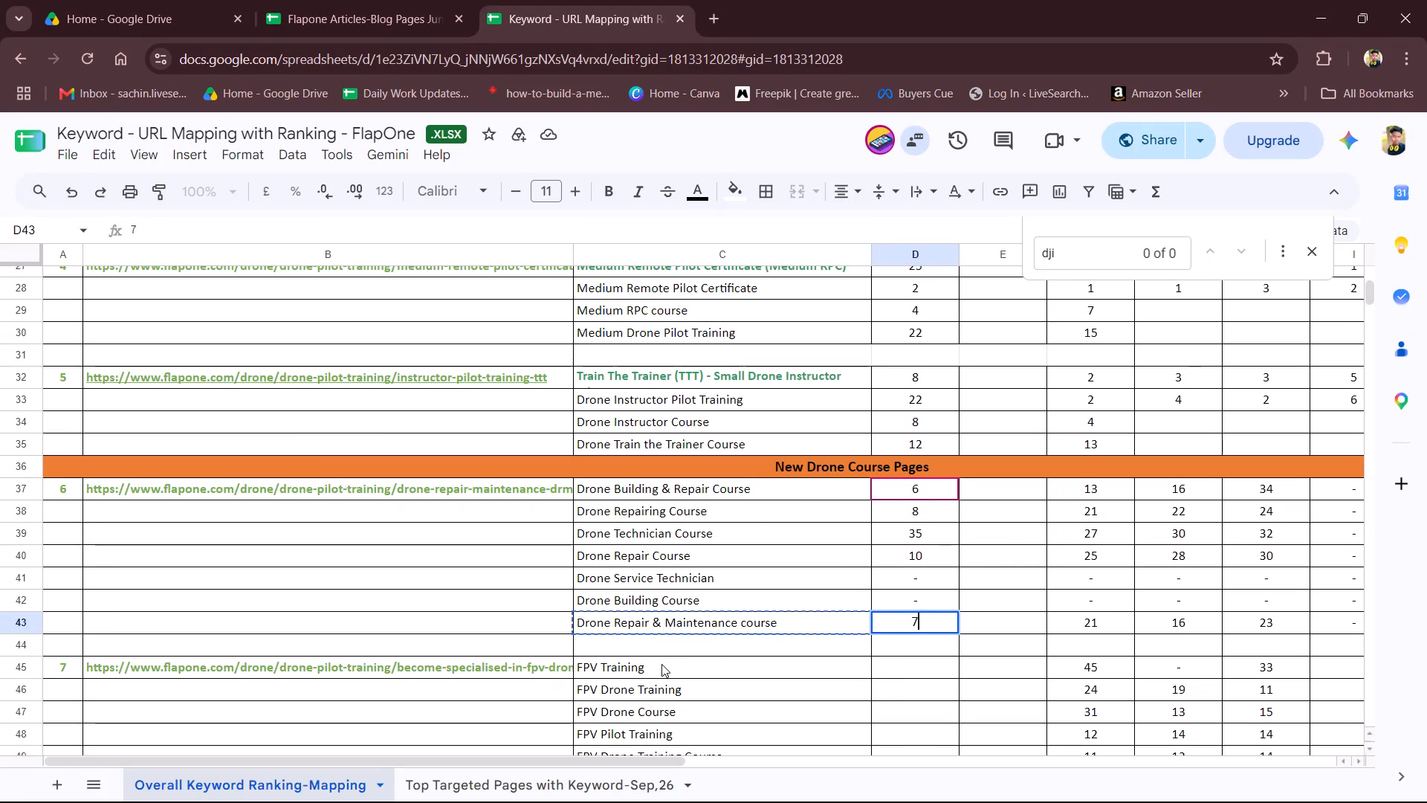
Search Google for the mapping sheet keyword "FPV Training" and check the first results page for flapone.
left_click(659, 665)
key("ctrl+c")
key("alt+Tab")
key("ctrl+e")
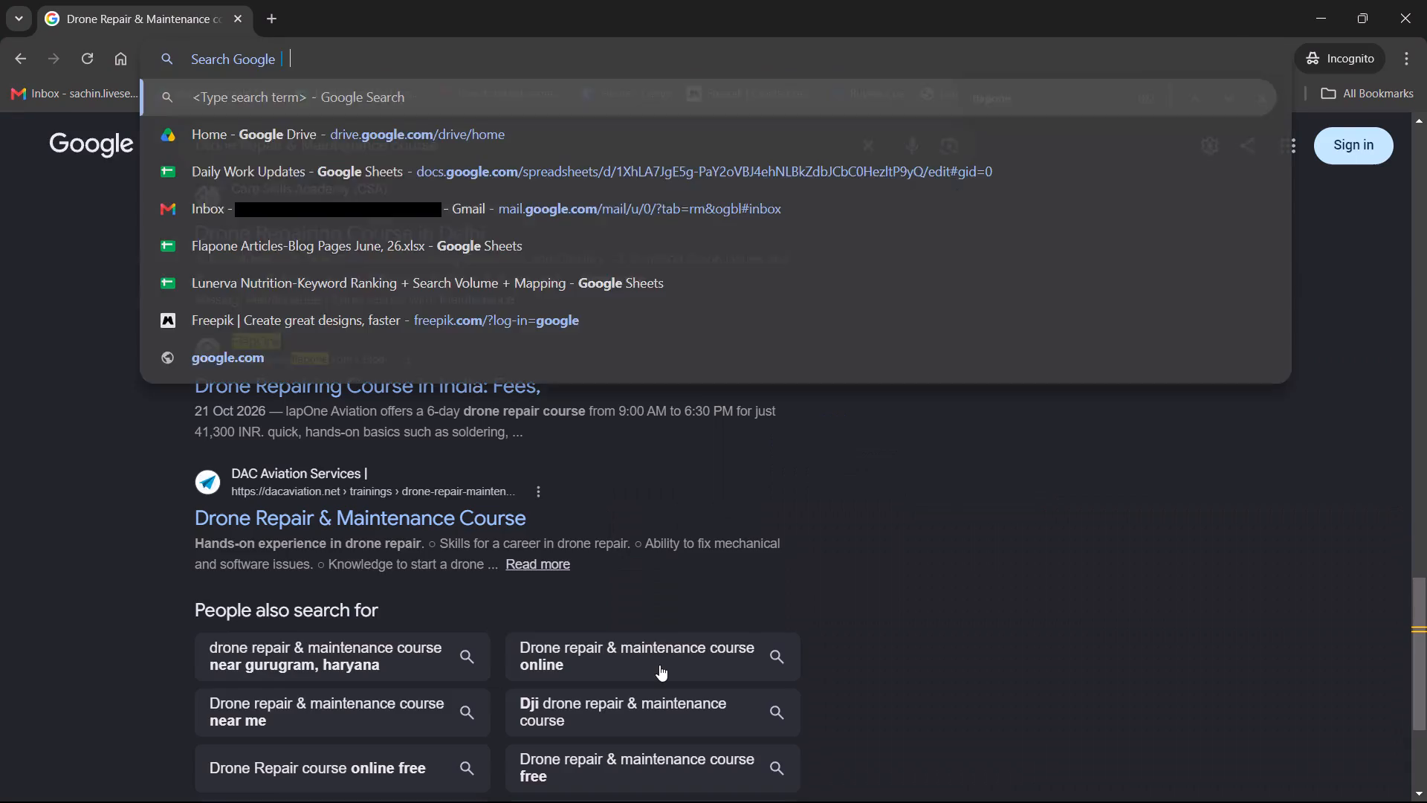
key("ctrl+v")
key("Return")
key("ctrl+f")
scroll(659, 665, "down", 18)
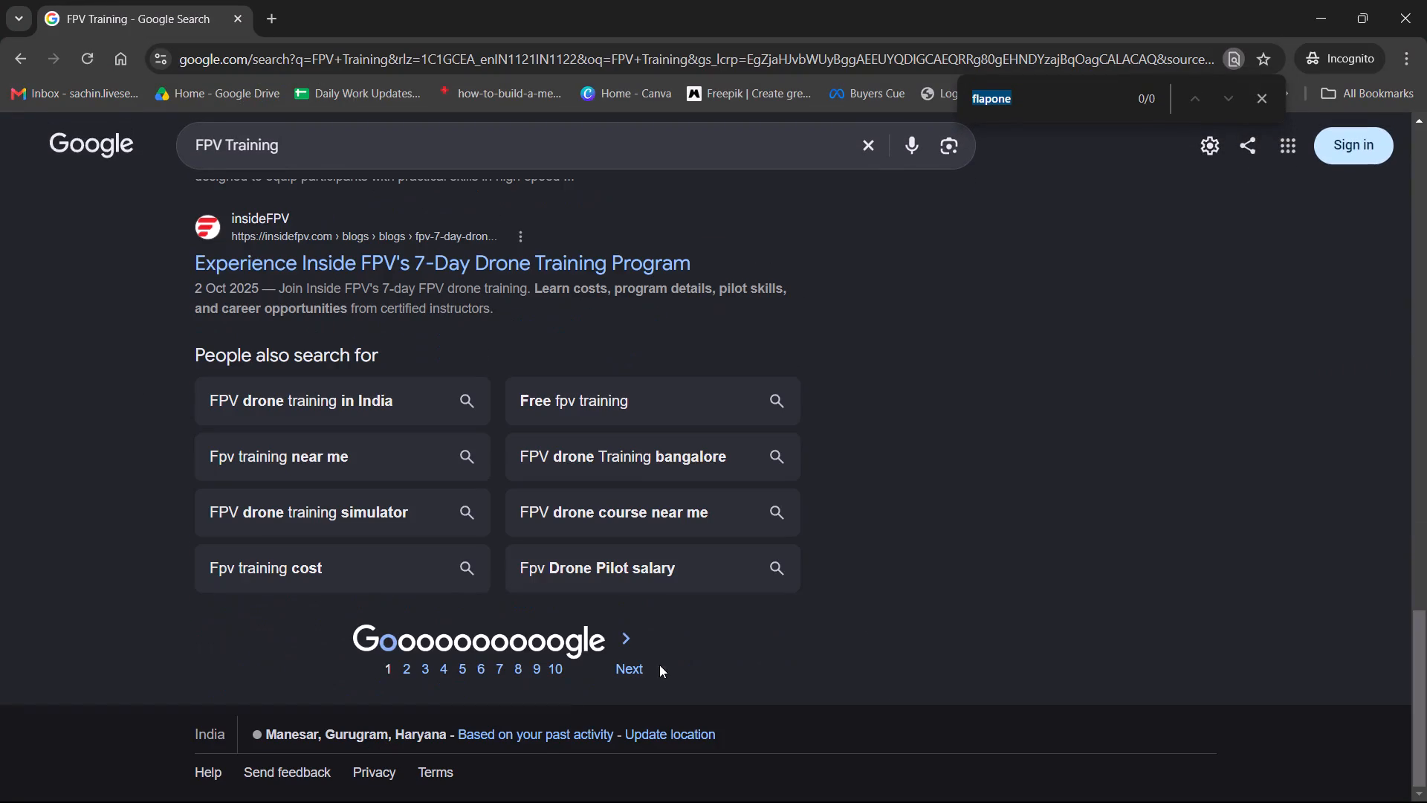
Check "FPV Training" results pages 4, 5, 3 and 2 for flapone and work out its ranking position.
left_click(450, 664)
key("ctrl+f")
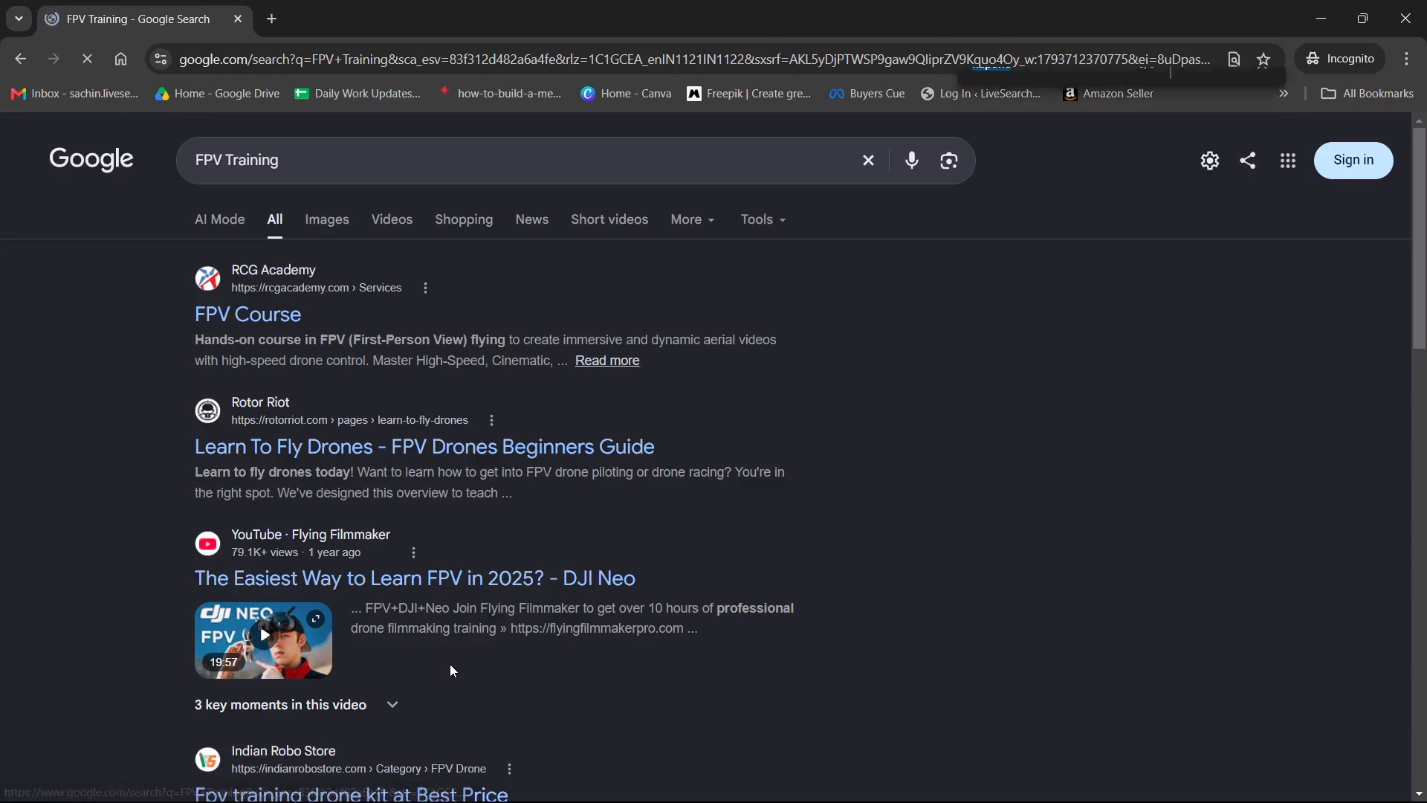
scroll(450, 664, "down", 11)
left_click(644, 665)
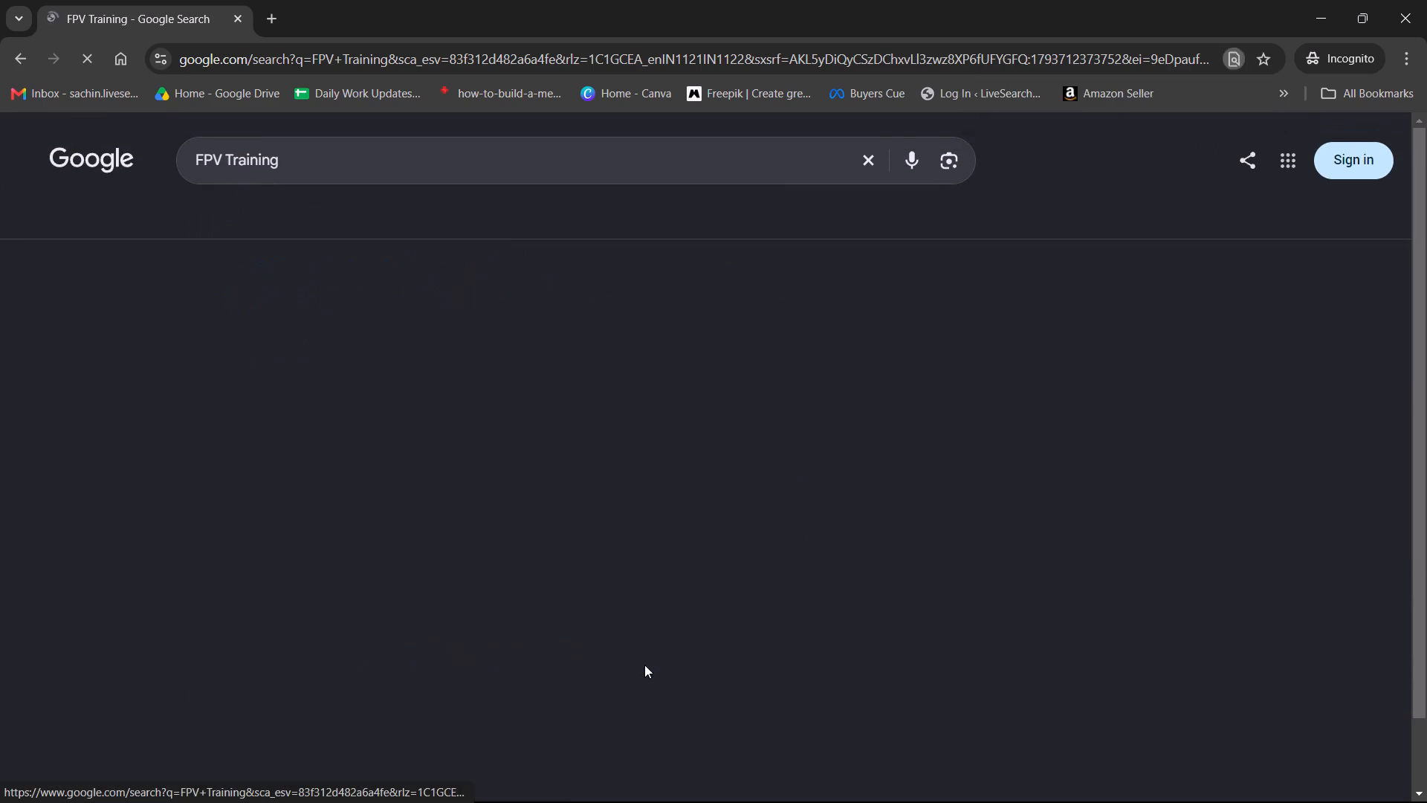
key("ctrl+f")
scroll(644, 665, "down", 10)
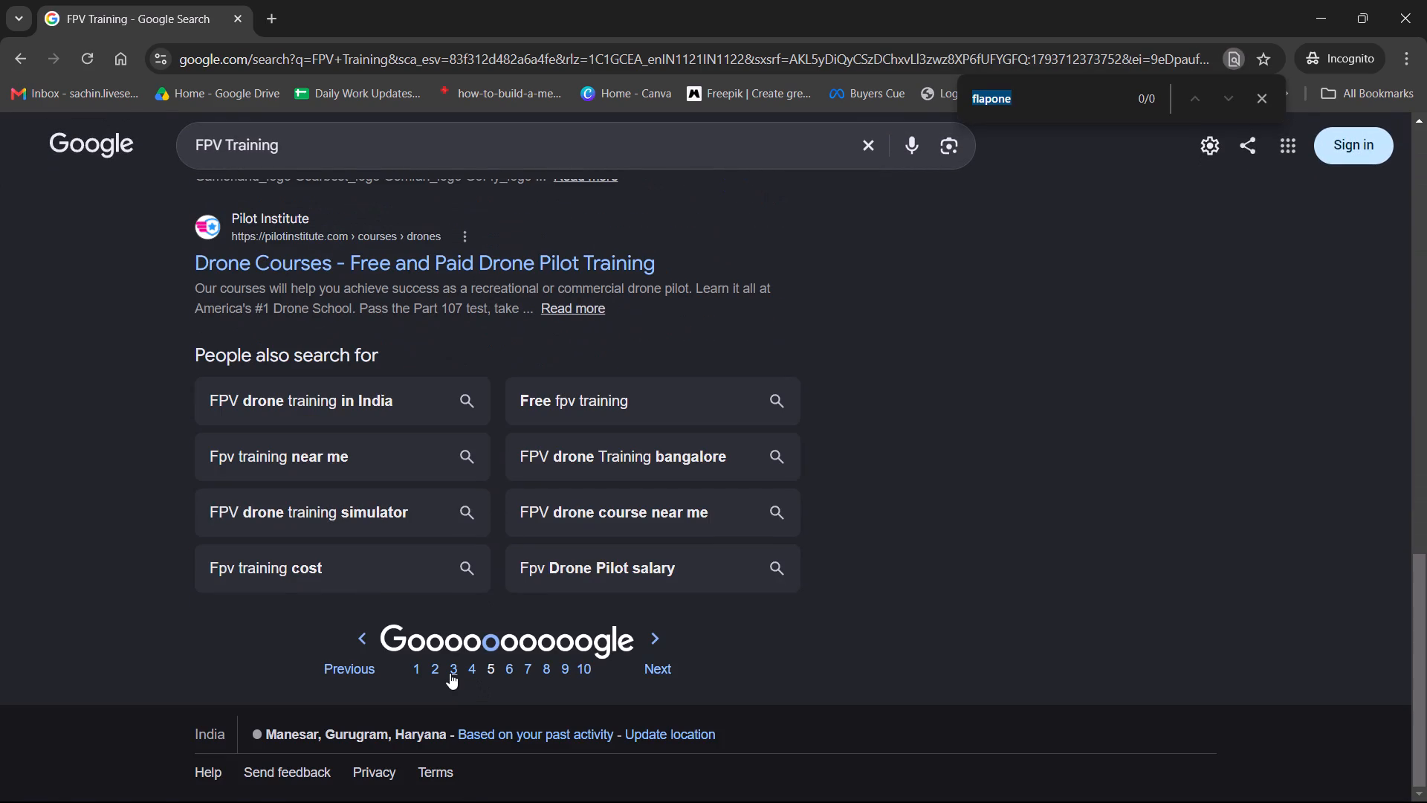
left_click(450, 673)
key("ctrl+f")
scroll(450, 673, "down", 9)
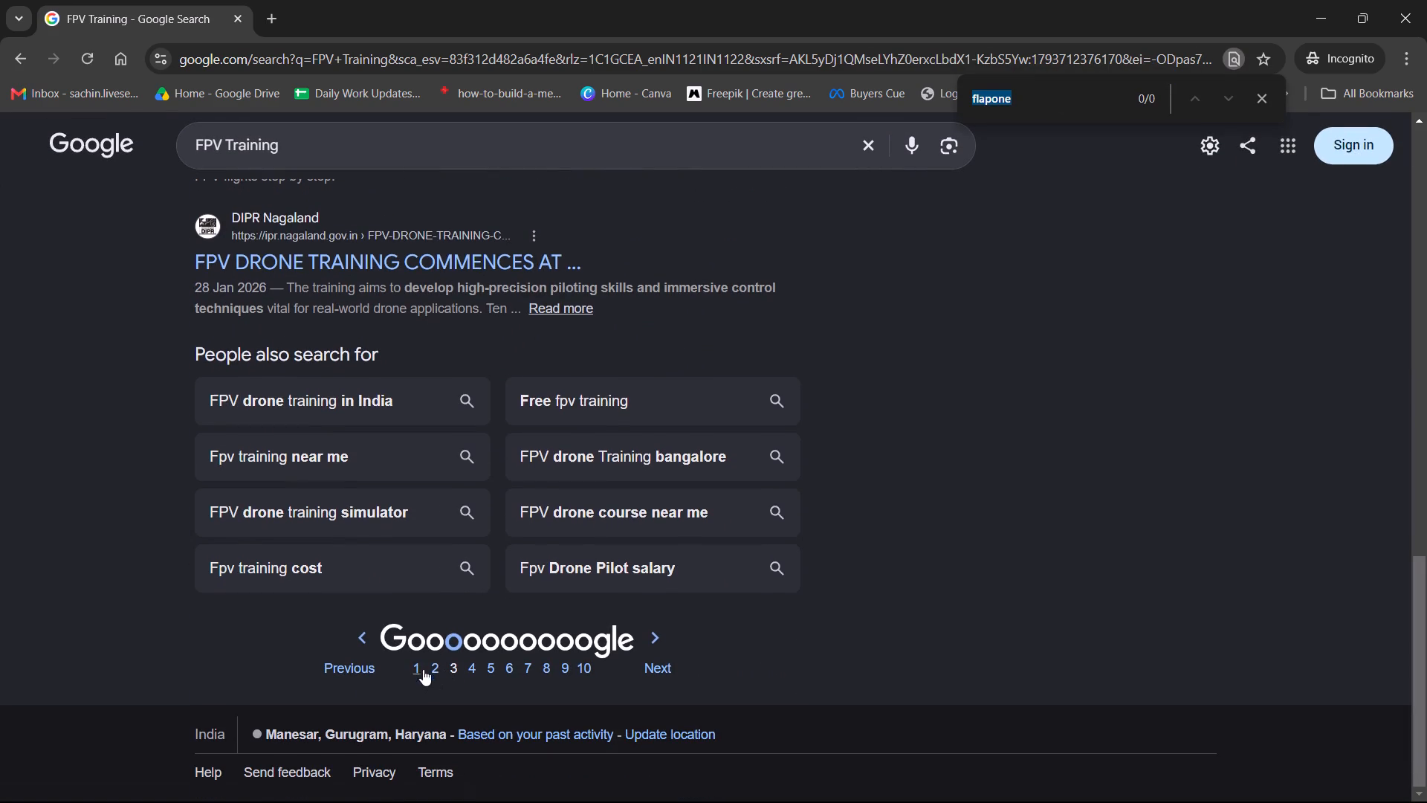
left_click(432, 664)
key("ctrl+f")
scroll(432, 664, "down", 12)
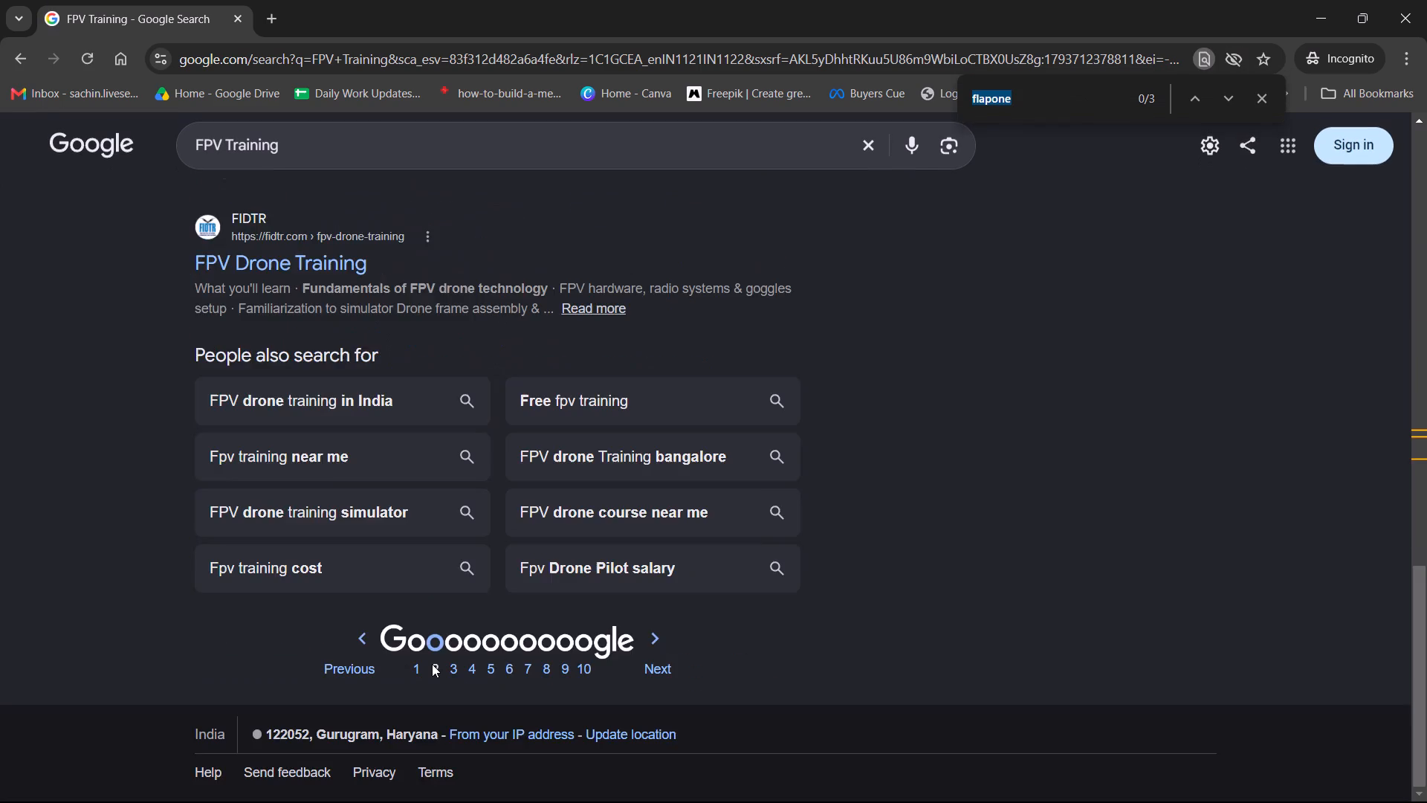
scroll(432, 664, "up", 14)
Return to the mapping sheet and enter ranking 15 in the 3/11/2026 cell for "FPV Training".
key("alt+Tab")
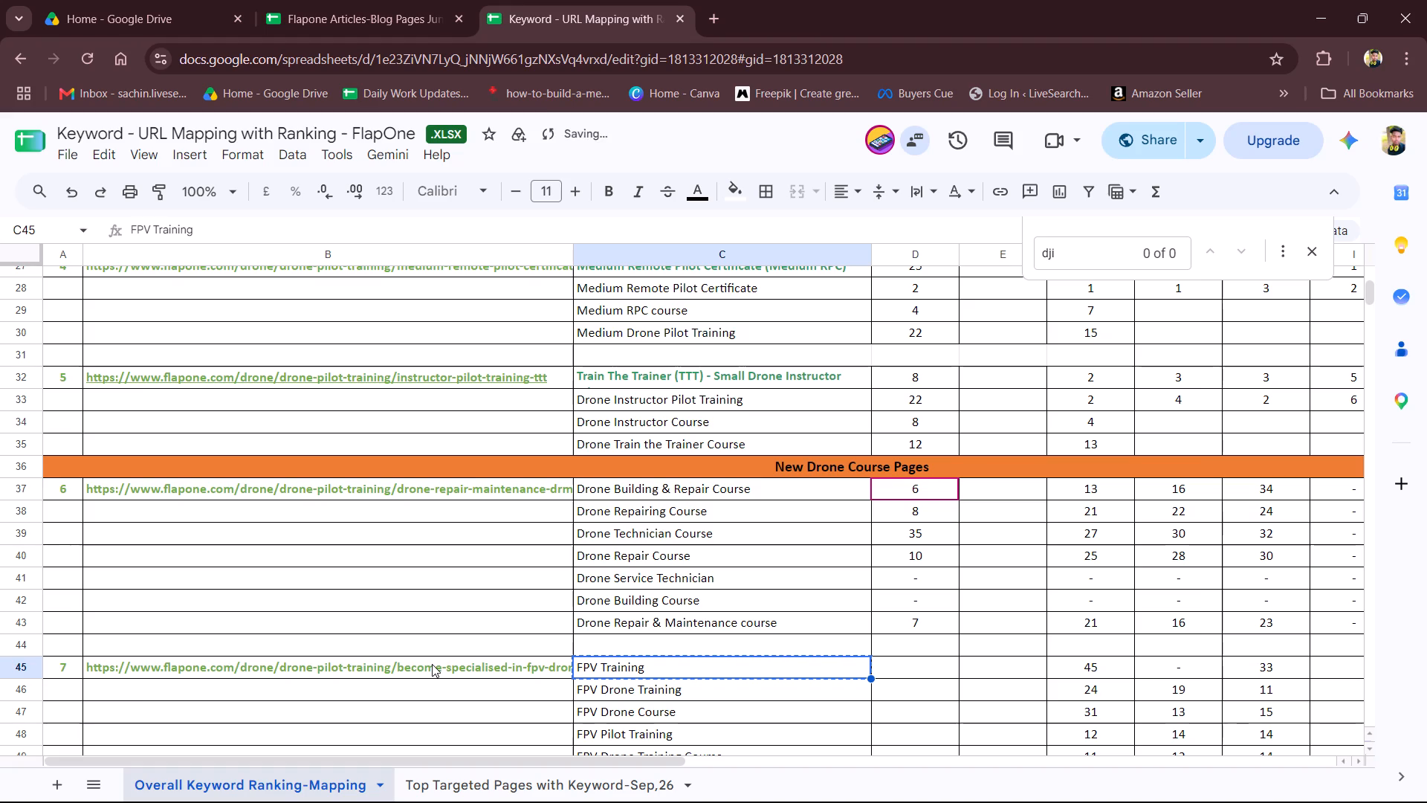
key("Tab")
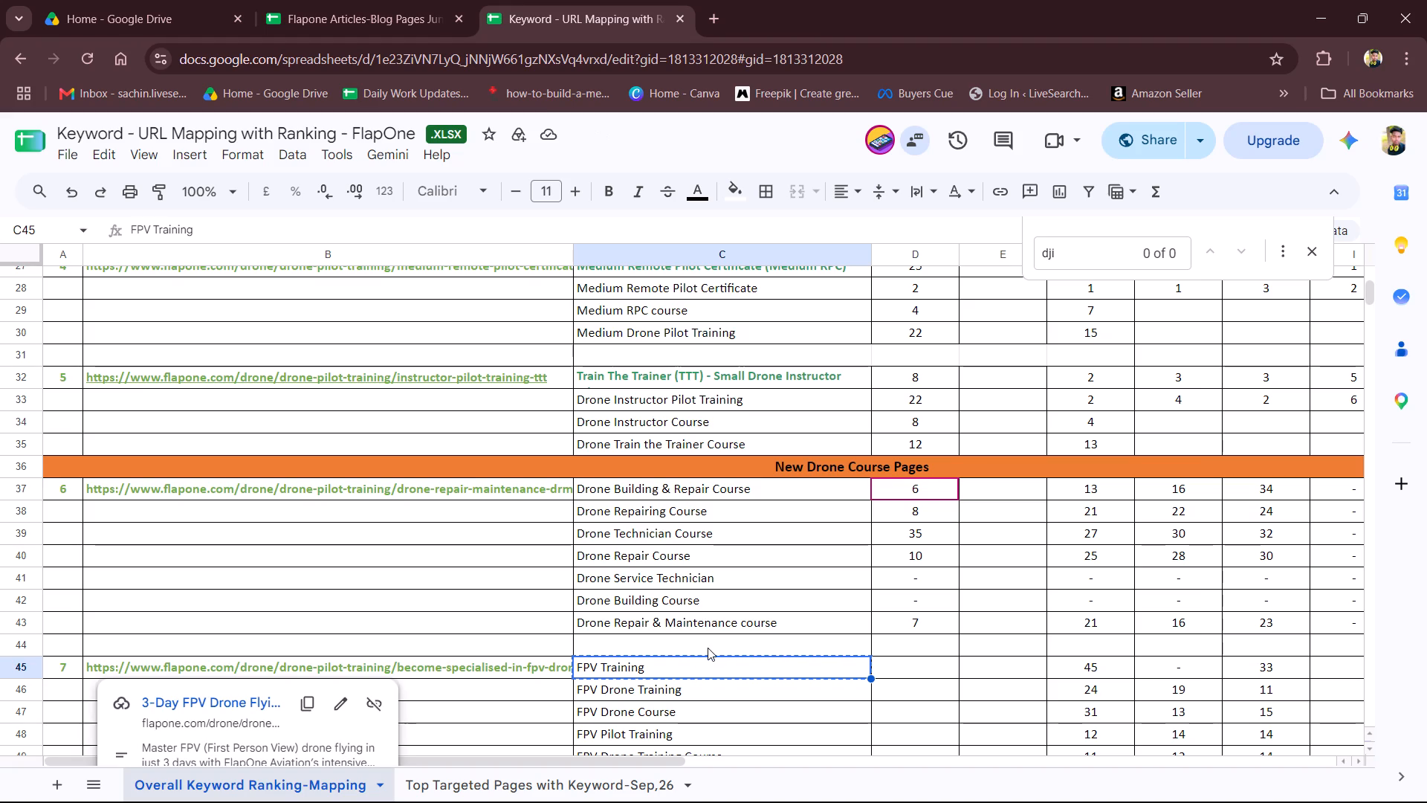
left_click(899, 670)
type("15")
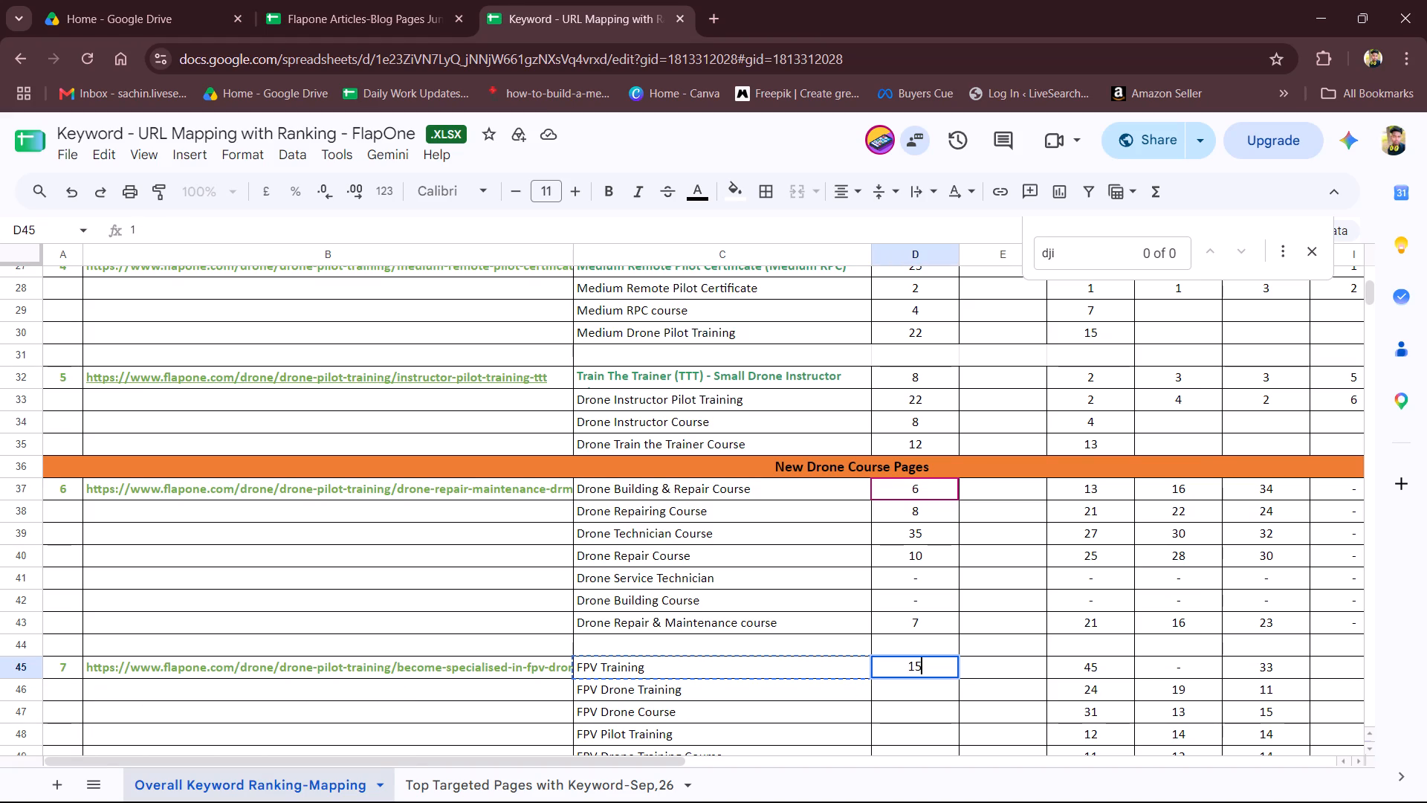
key("Return")
Search Google for the copied keyword "FPV Drone Training" and check the first three results pages for flapone.
key("Left")
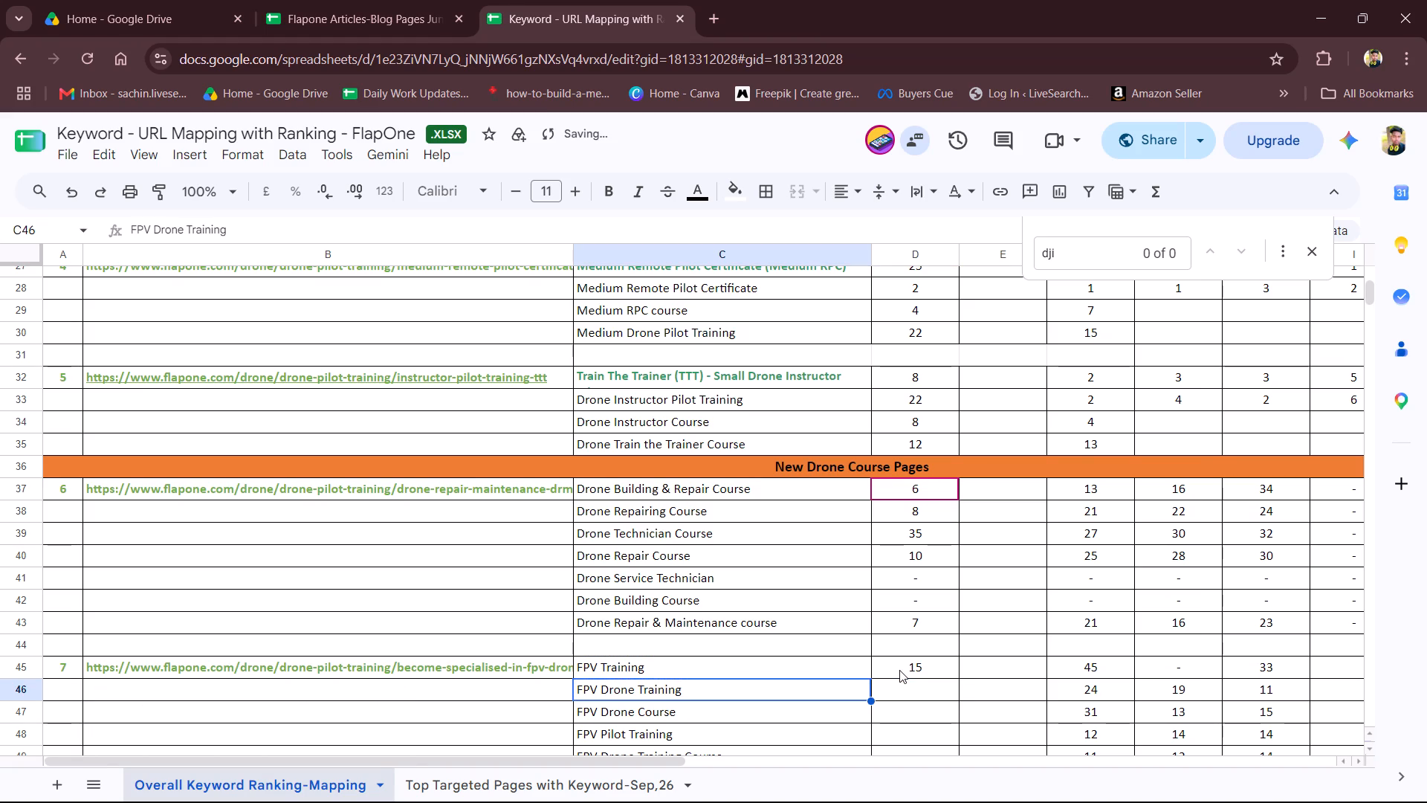
key("ctrl+c")
key("alt+Tab")
key("ctrl+e")
key("ctrl+v")
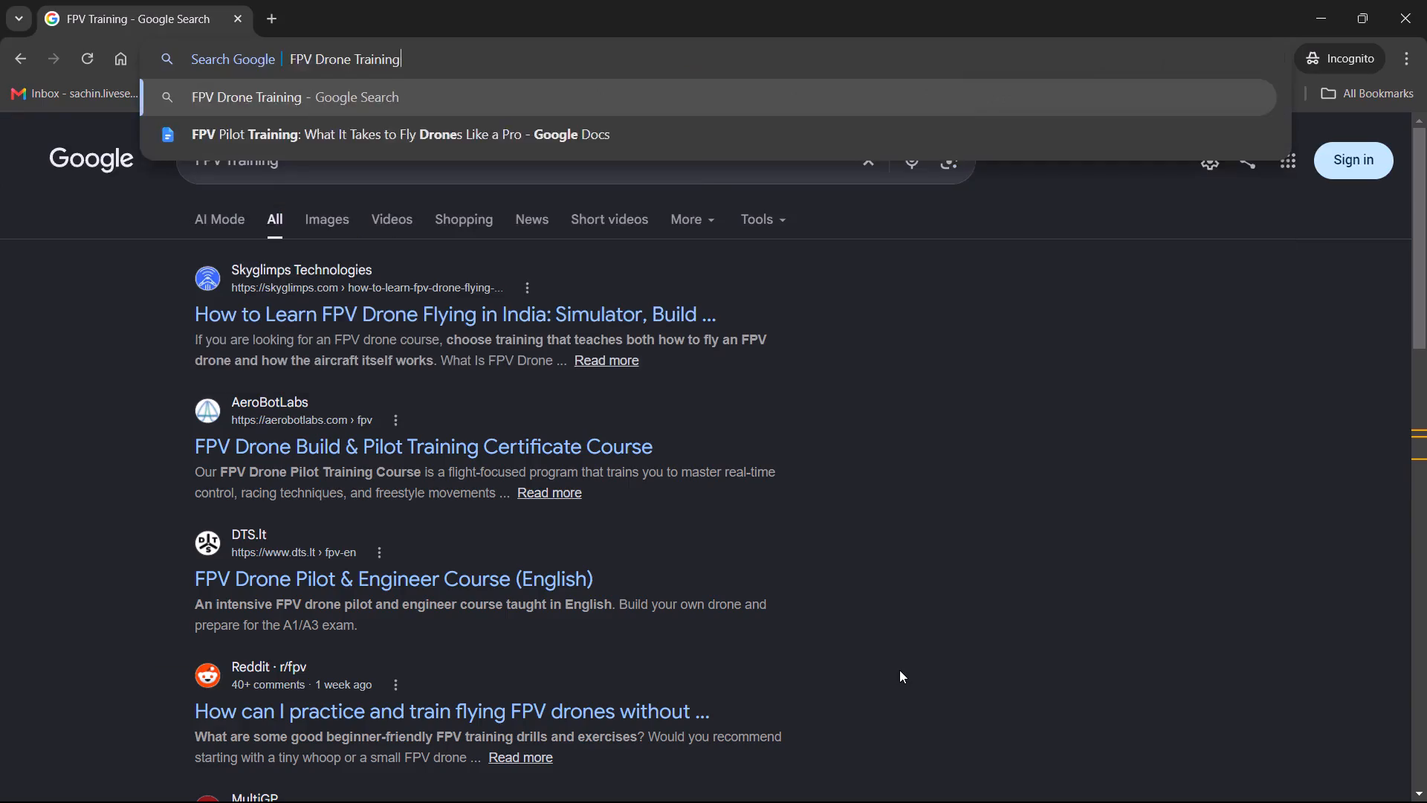
key("Return")
key("ctrl+f")
scroll(899, 670, "down", 18)
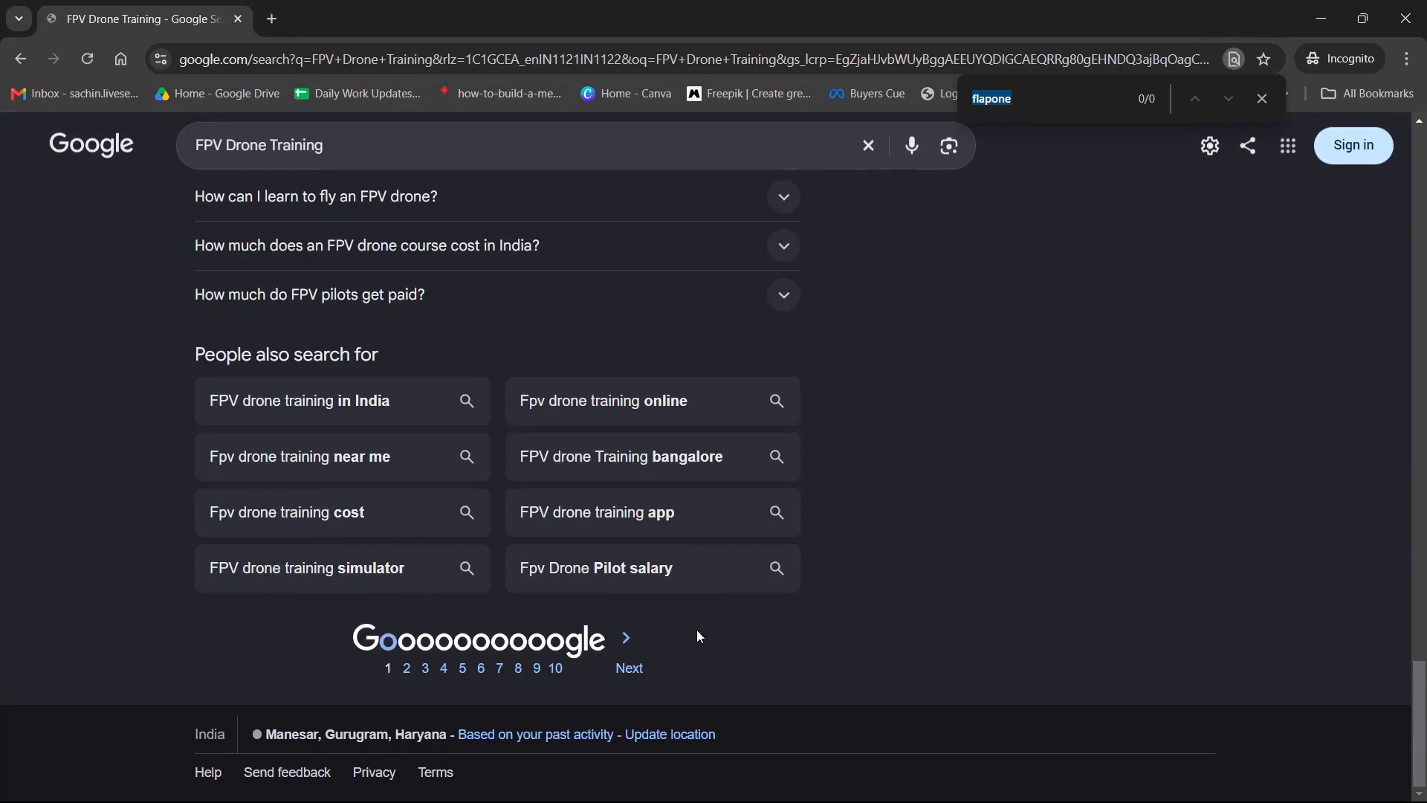
left_click(638, 671)
key("ctrl+f")
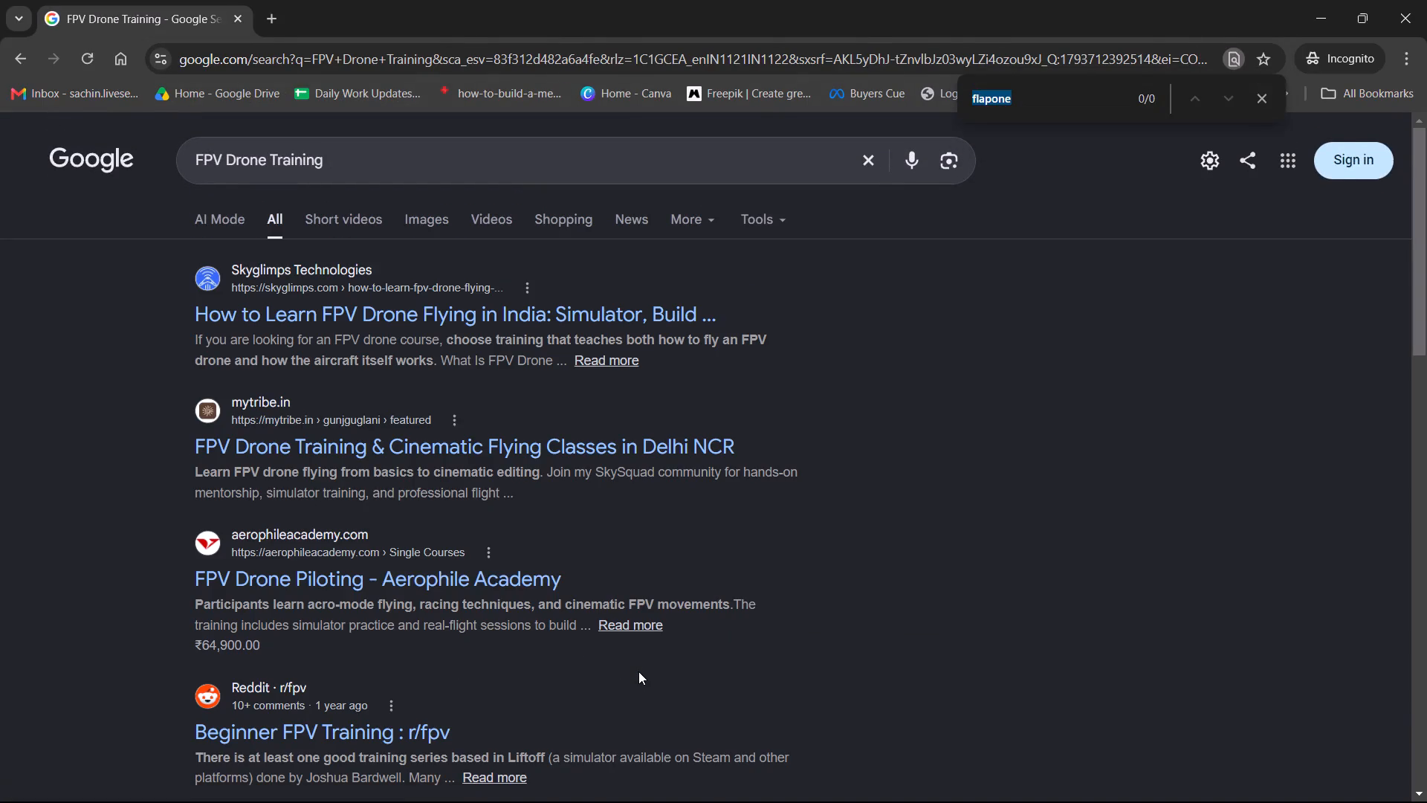
scroll(638, 671, "down", 12)
key("alt+Tab")
key("alt+Tab")
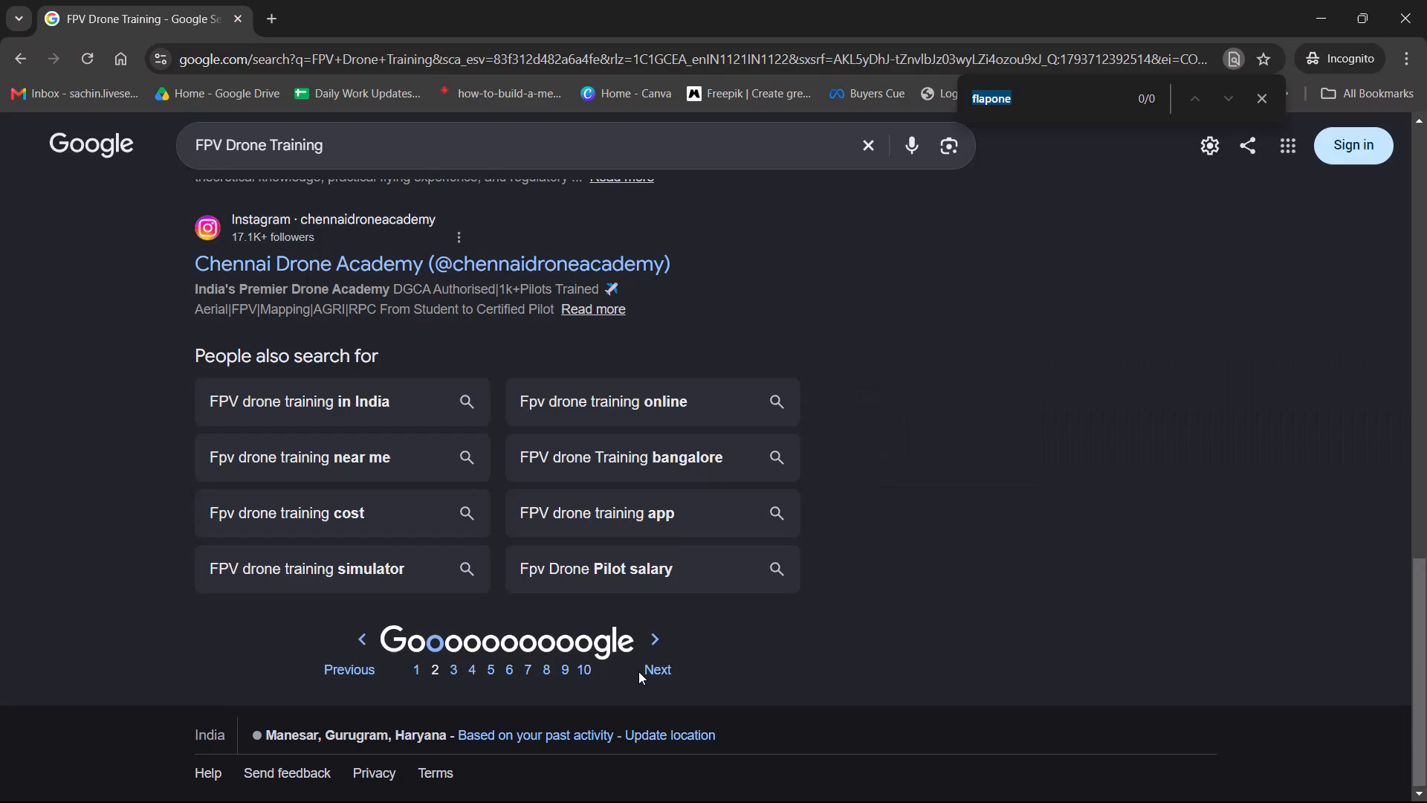
left_click(646, 671)
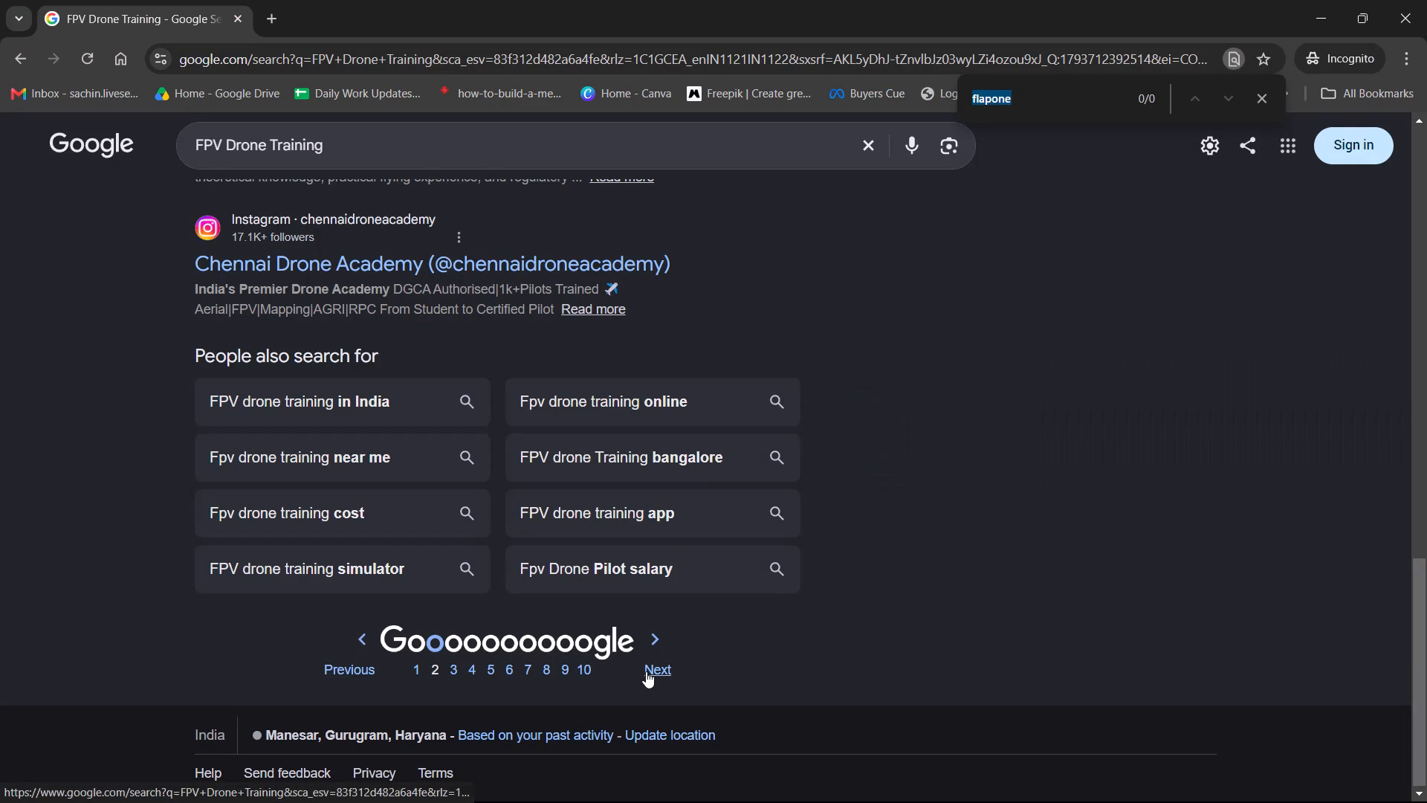
key("ctrl+f")
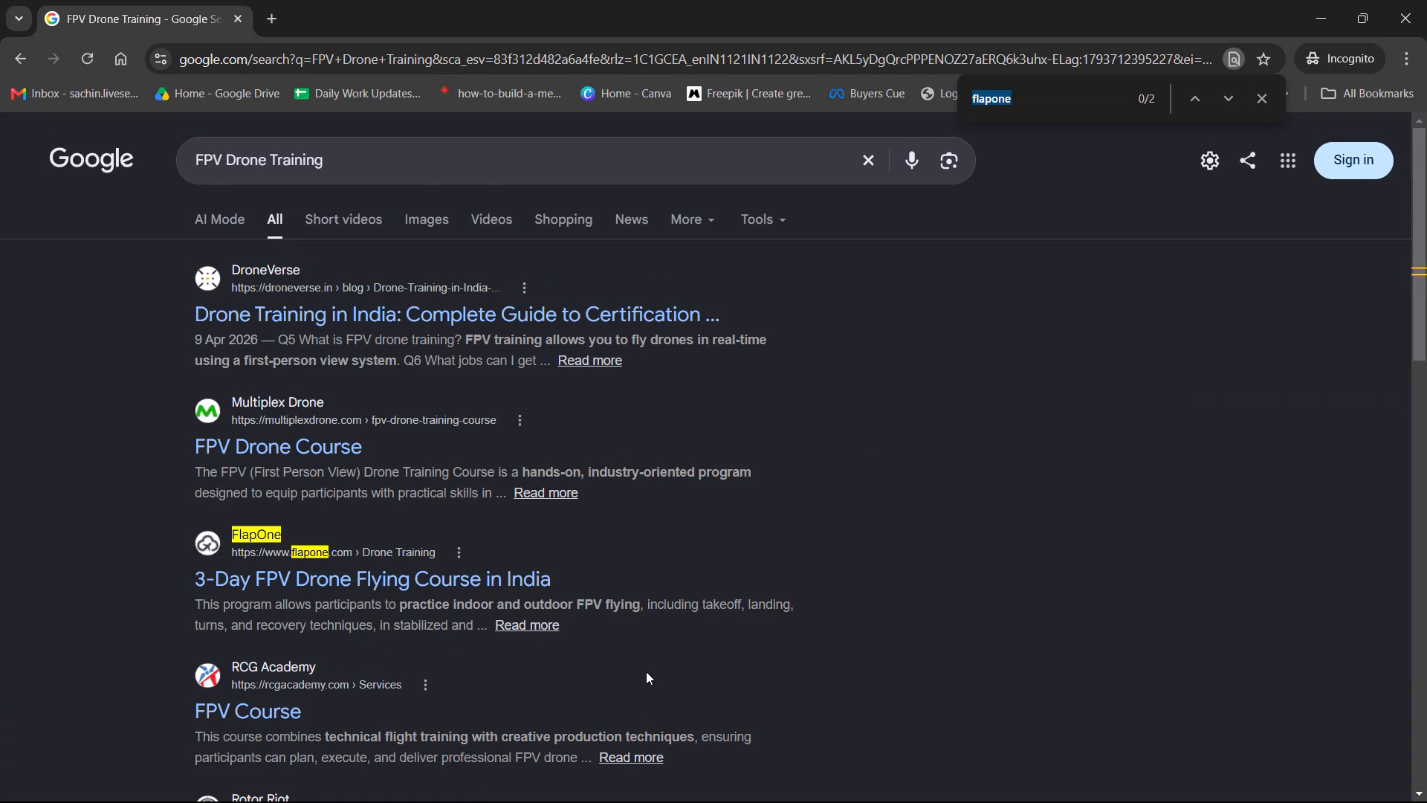
Enter ranking 23 in the mapping sheet's 3/11/2026 cell for "FPV Drone Training".
key("alt+Tab")
key("Tab")
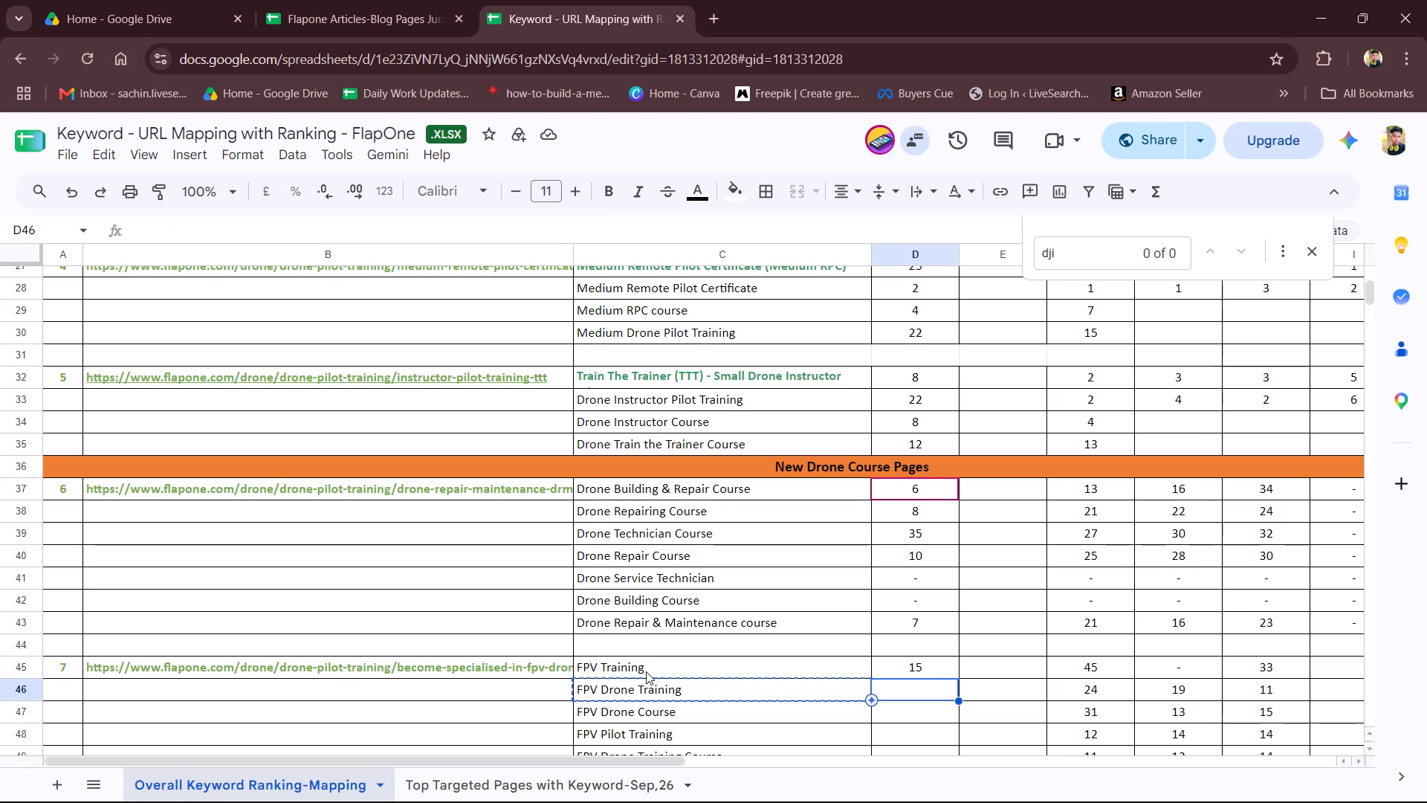
type("23")
key("Return")
Search Google for the copied keyword "FPV Drone Course" and check the first three results pages for flapone's position.
key("ctrl+c")
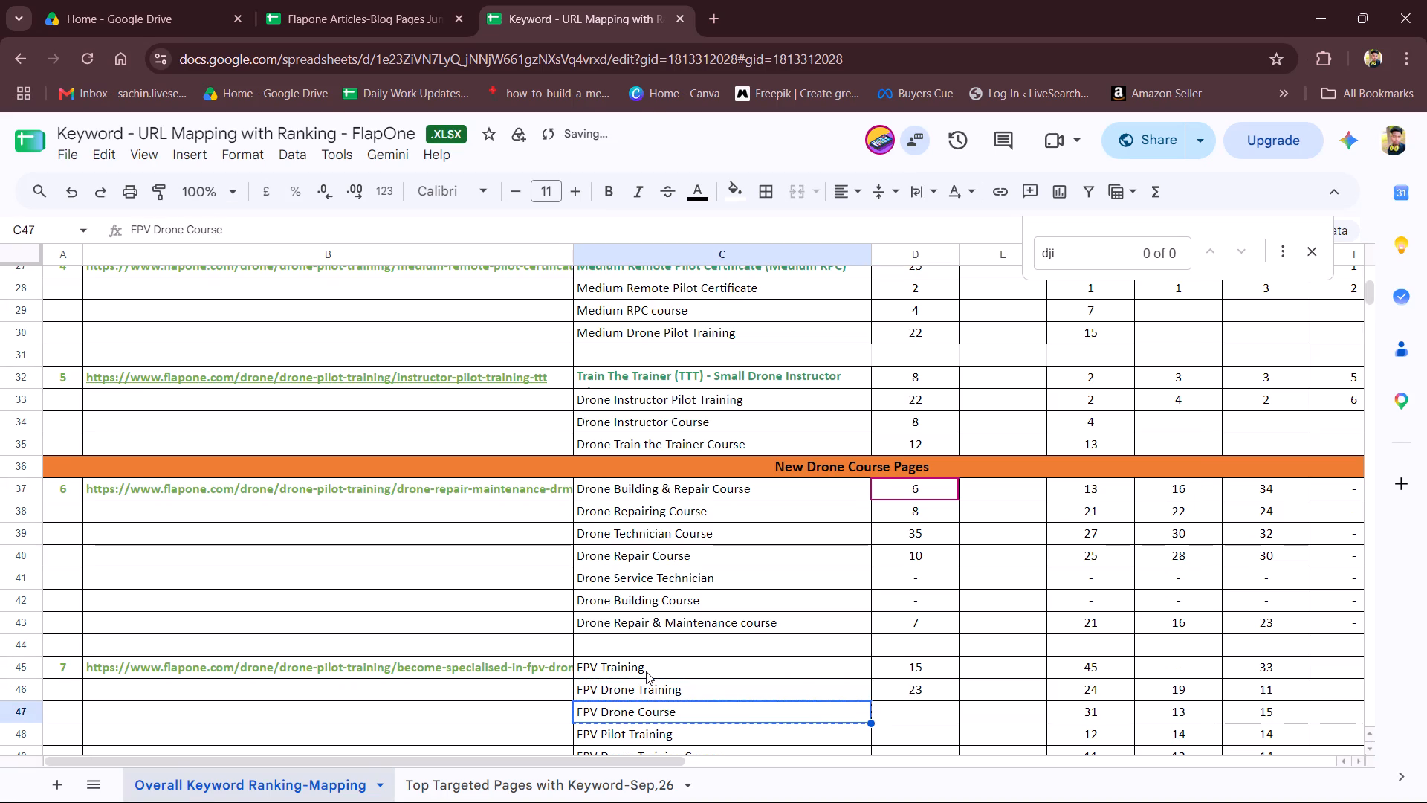
key("alt+Tab")
key("ctrl+e")
key("ctrl+v")
key("Return")
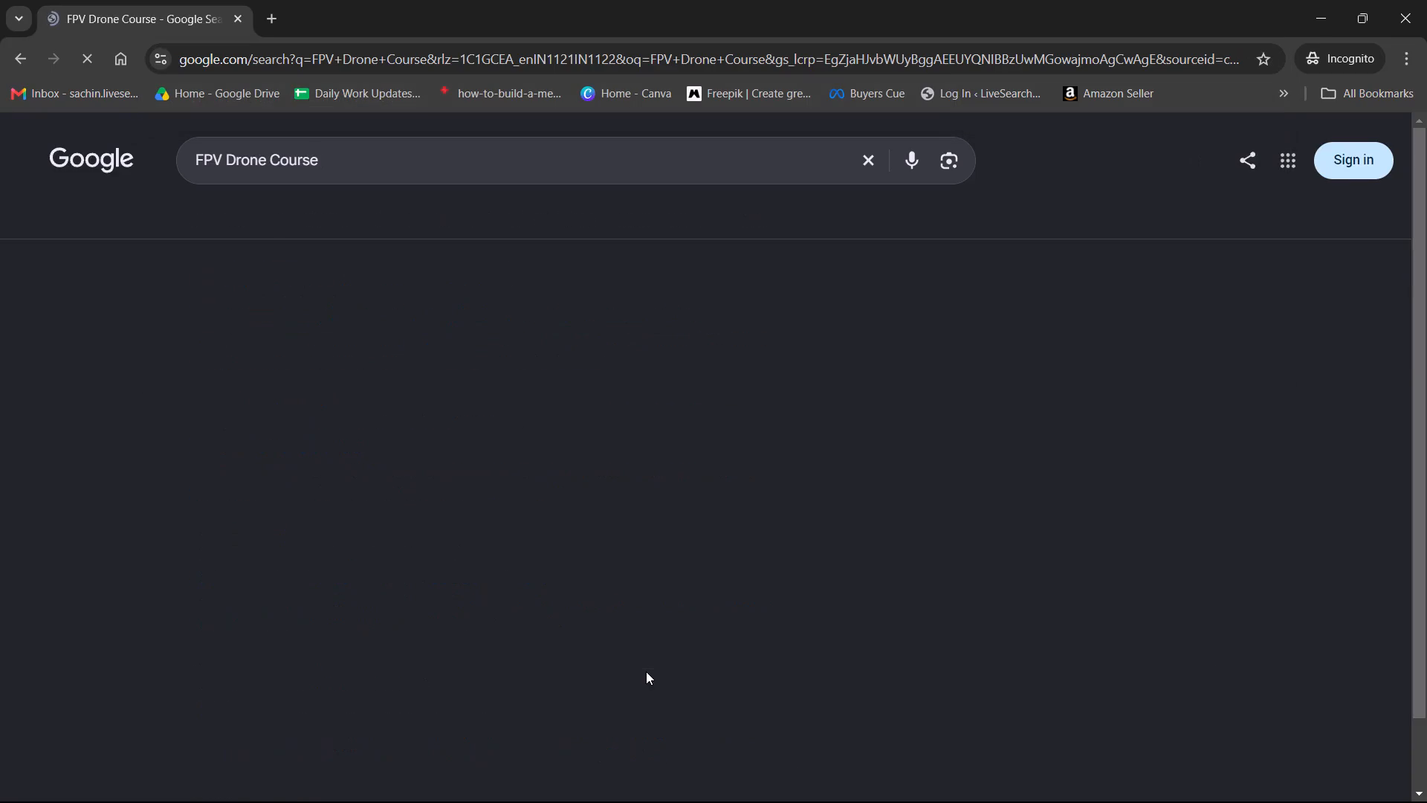
key("ctrl+f")
scroll(646, 671, "down", 11)
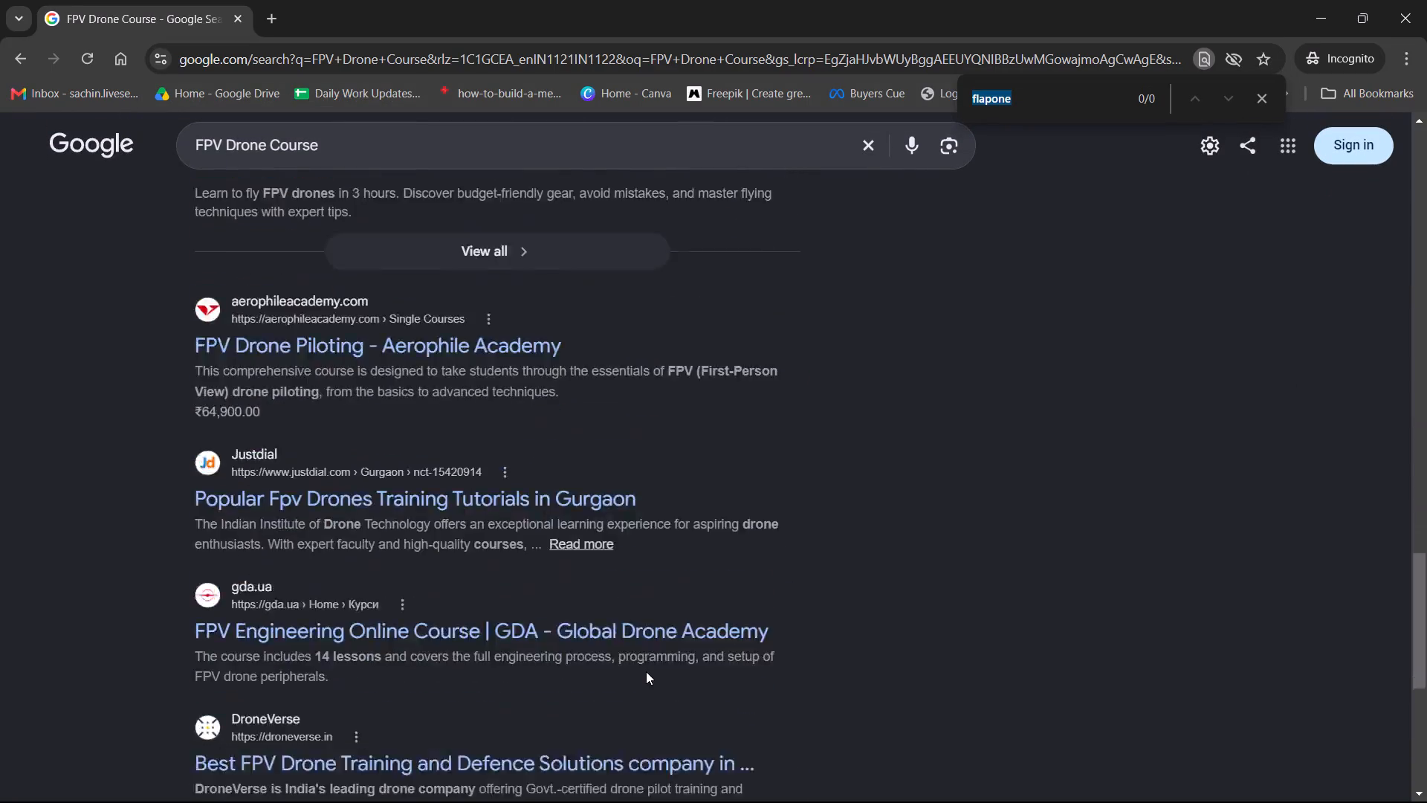
scroll(646, 671, "down", 6)
left_click(632, 662)
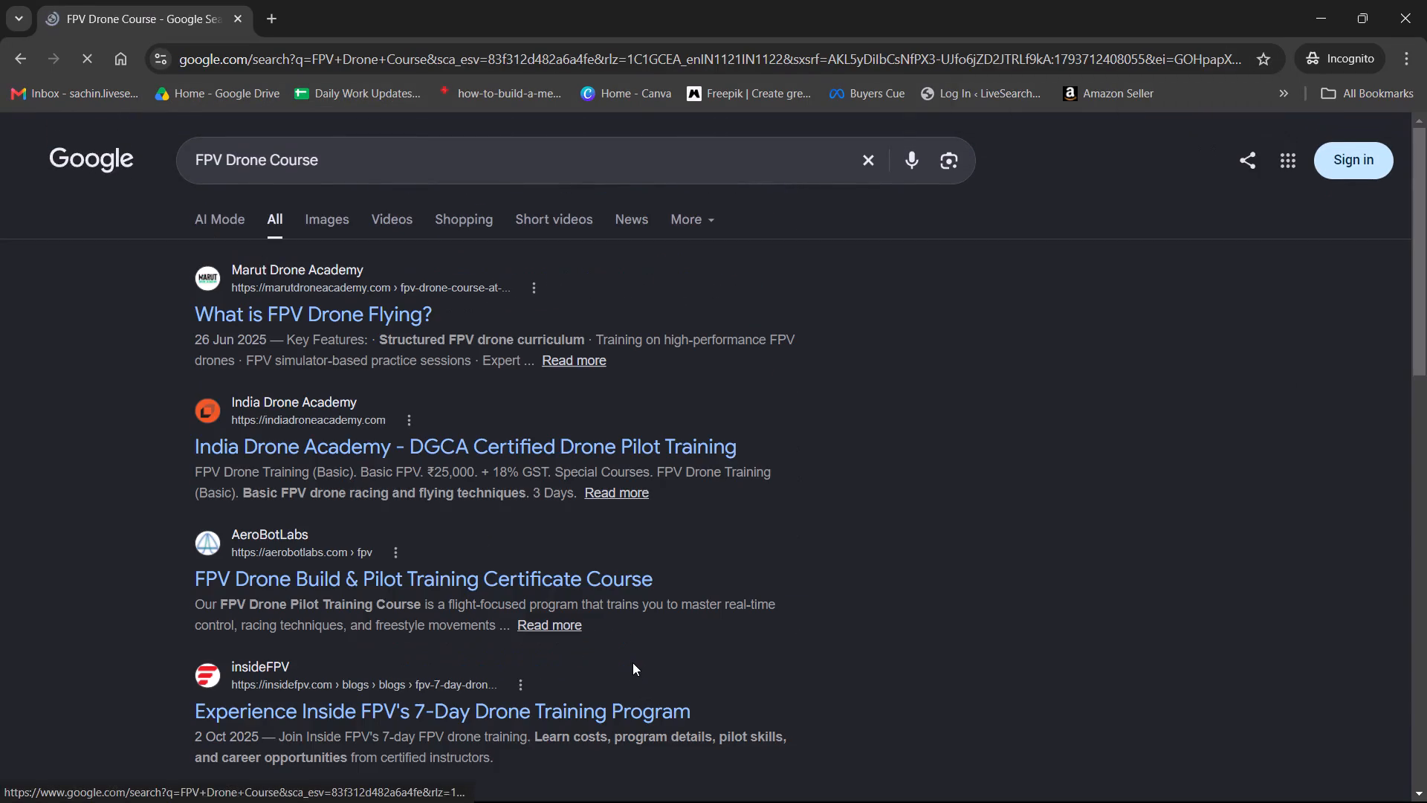
key("ctrl+f")
scroll(632, 662, "down", 12)
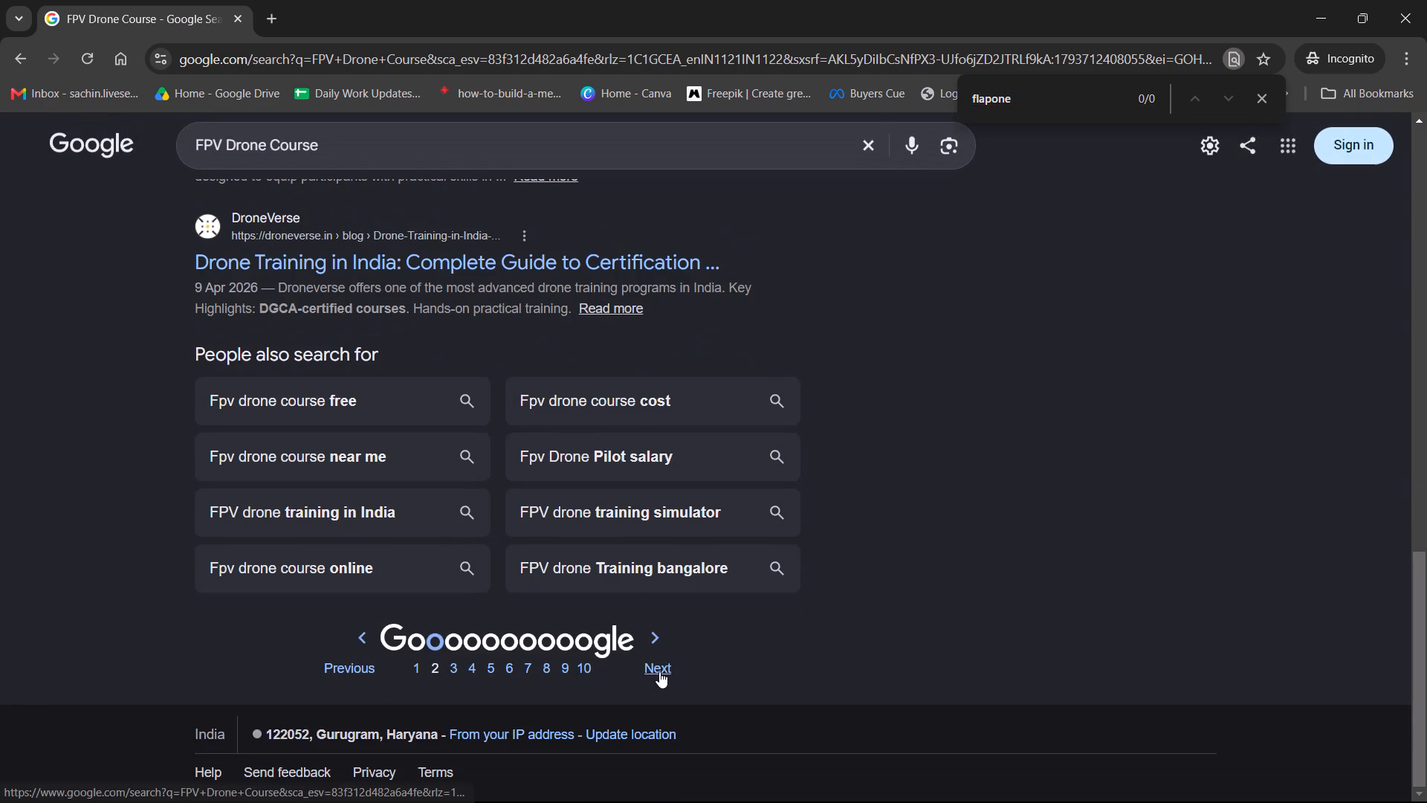
left_click(659, 671)
key("ctrl+f")
scroll(659, 671, "down", 12)
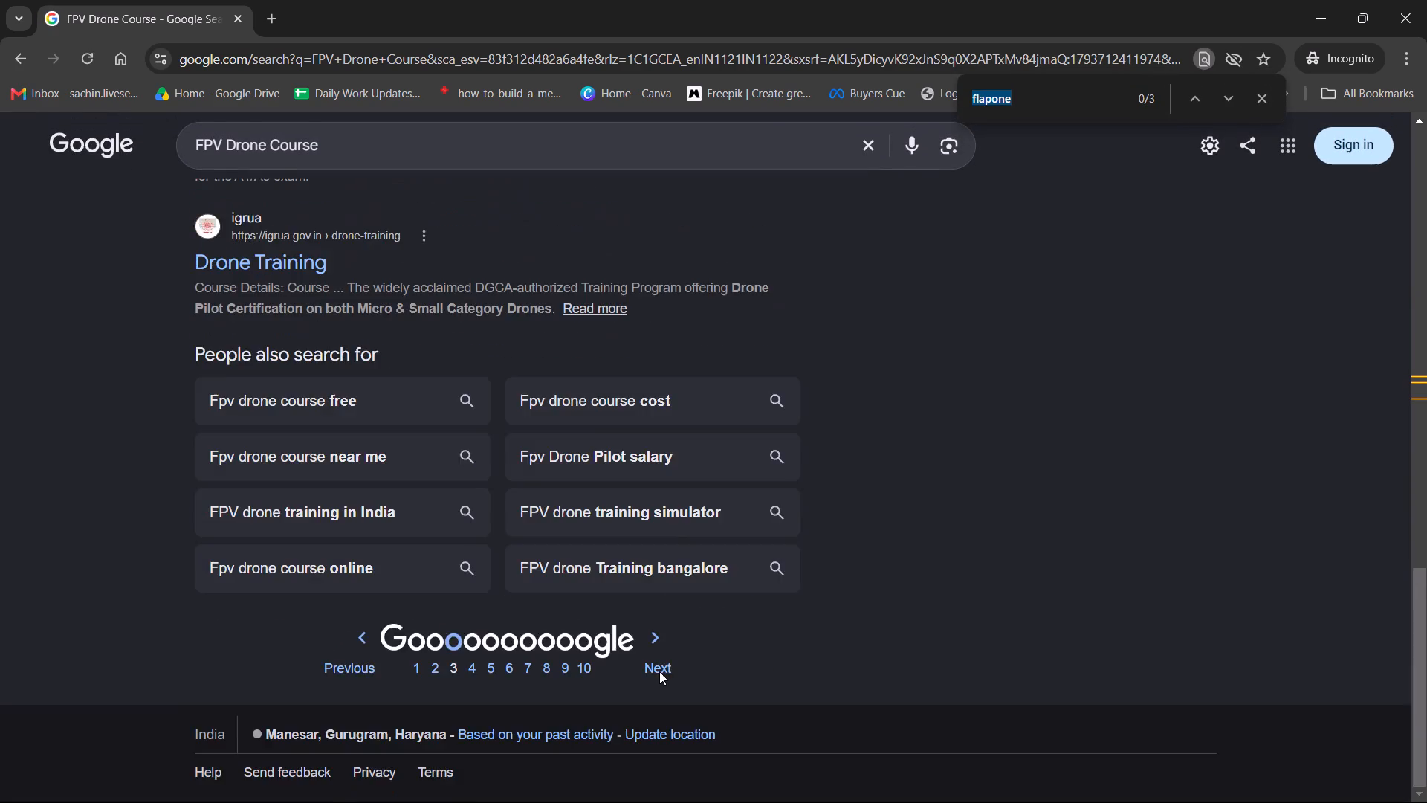
scroll(659, 671, "up", 11)
scroll(659, 671, "down", 2)
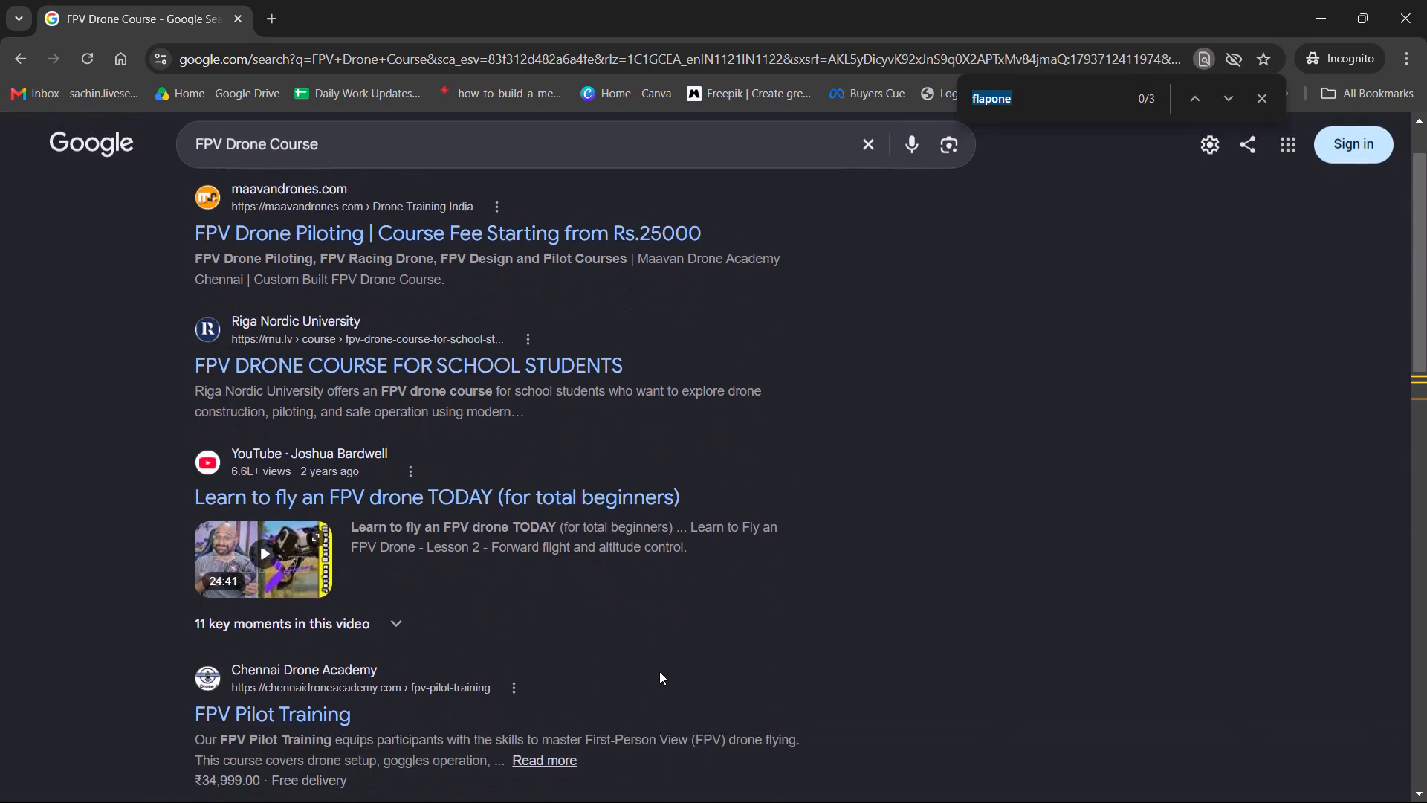
scroll(659, 671, "down", 4)
Enter ranking 24 in the mapping sheet's 3/11/2026 cell for "FPV Drone Course".
key("alt+Tab")
scroll(659, 671, "down", 1)
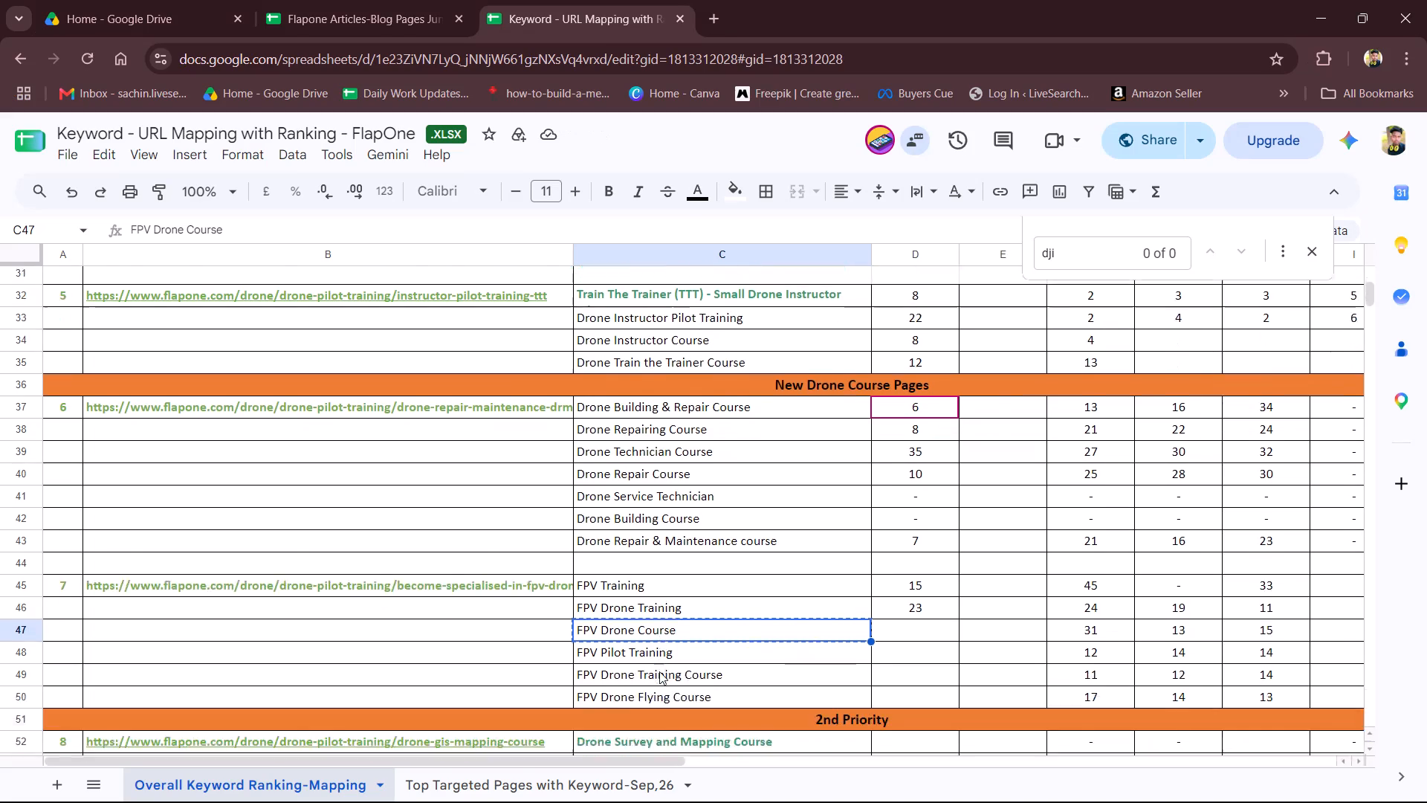
scroll(659, 671, "down", 2)
key("Tab")
key("2")
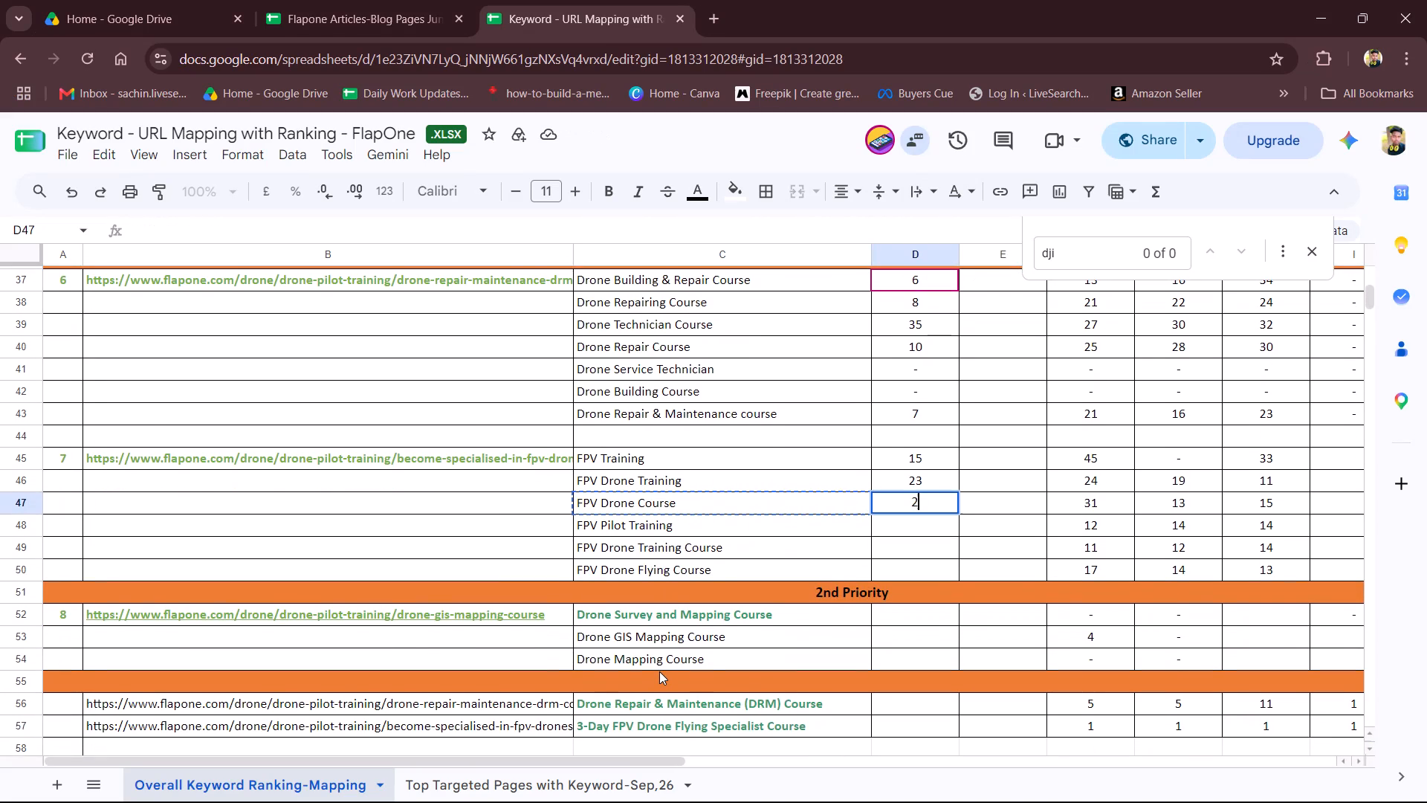
key("4")
key("Return")
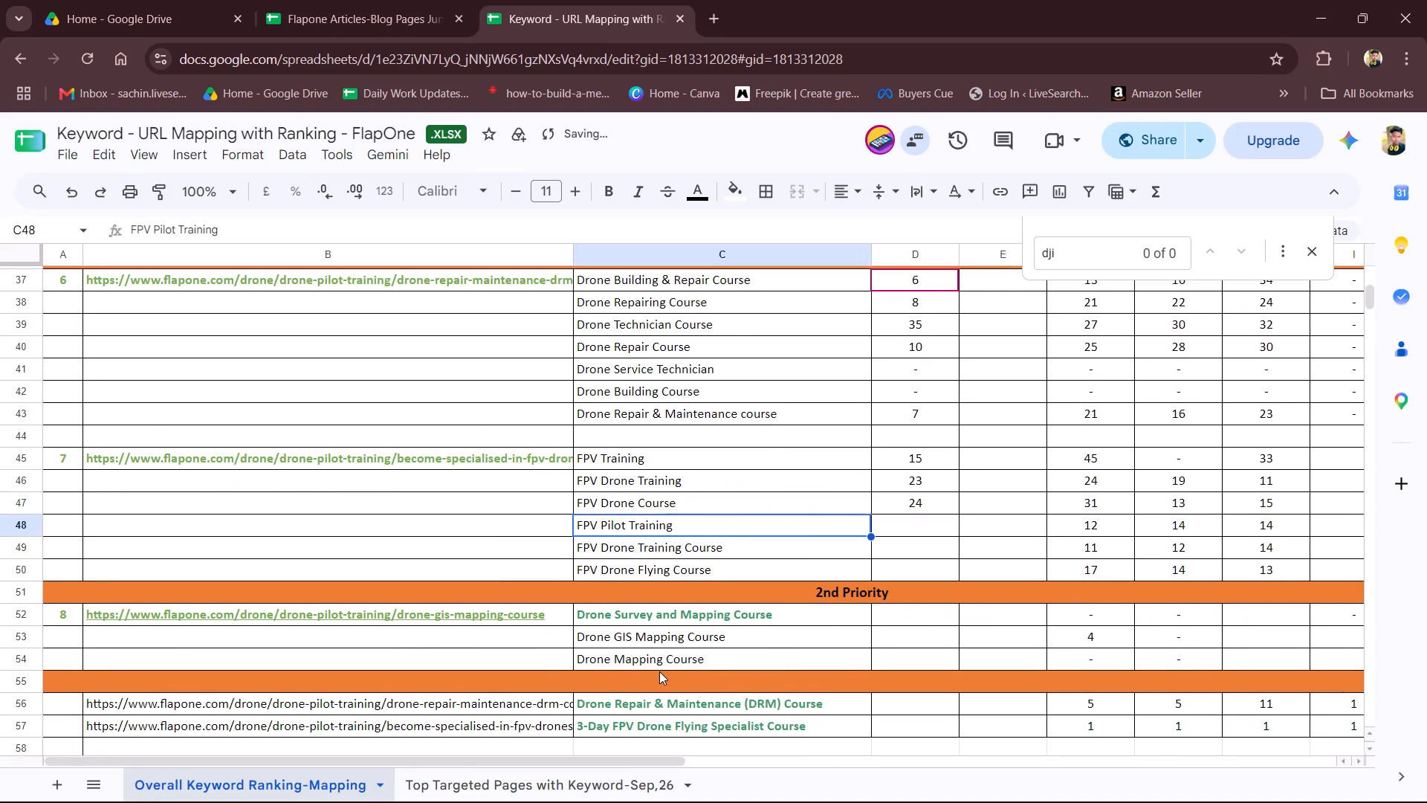
Search Google for the copied keyword "FPV Pilot Training", locate flapone, and enter ranking 5 in its 3/11/2026 cell.
key("ctrl+c")
key("alt+Tab")
key("ctrl+e")
key("ctrl+v")
key("Return")
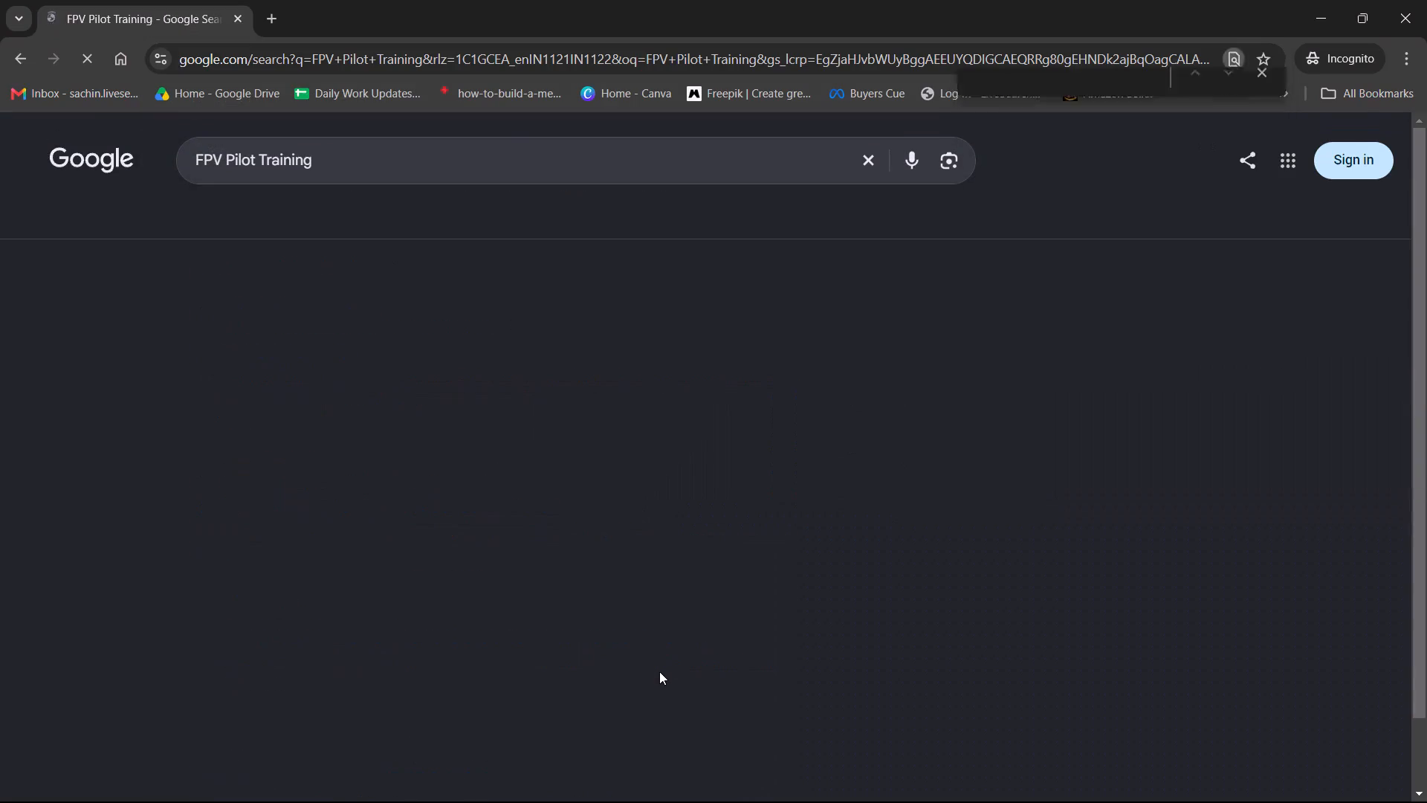
key("ctrl+f")
scroll(659, 671, "down", 8)
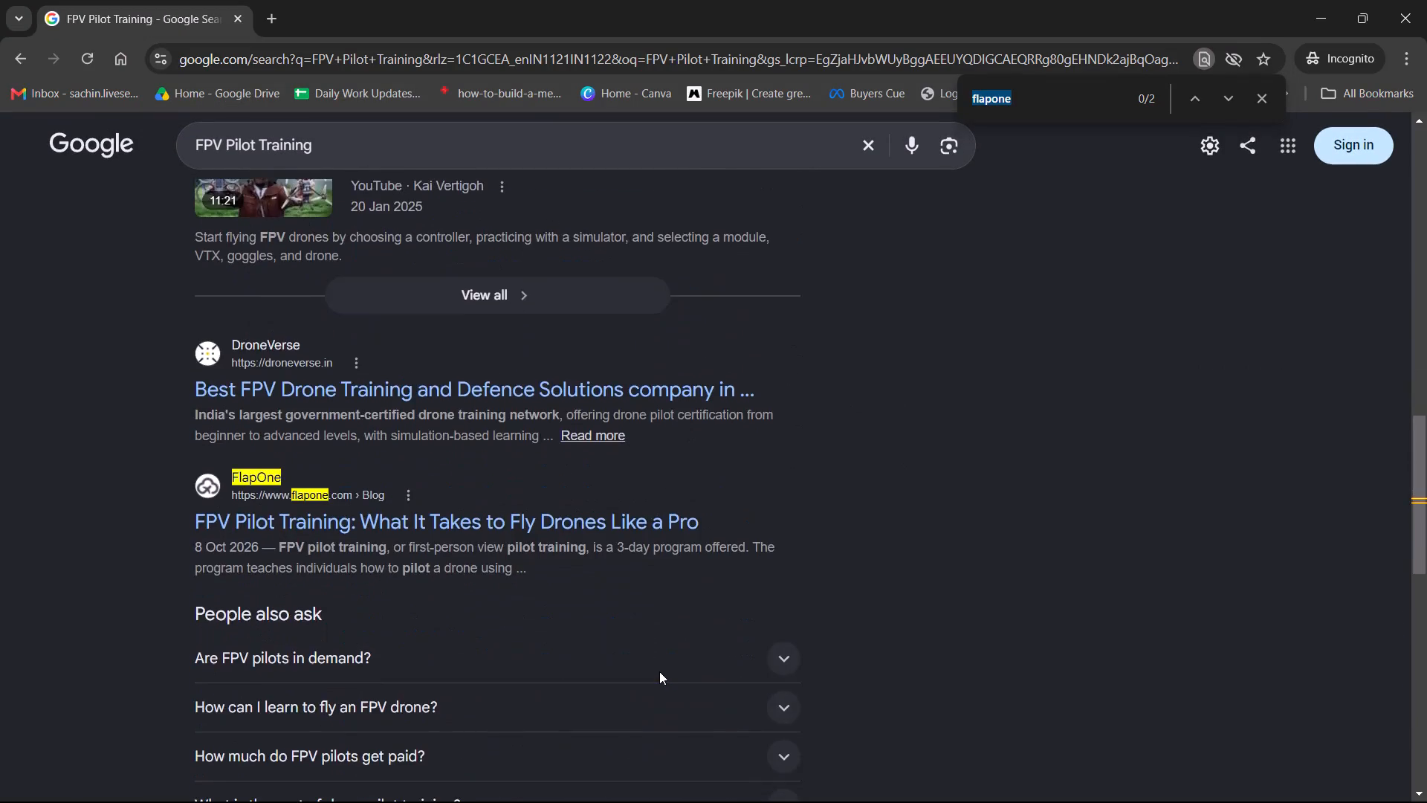
scroll(659, 671, "up", 4)
key("alt+Tab")
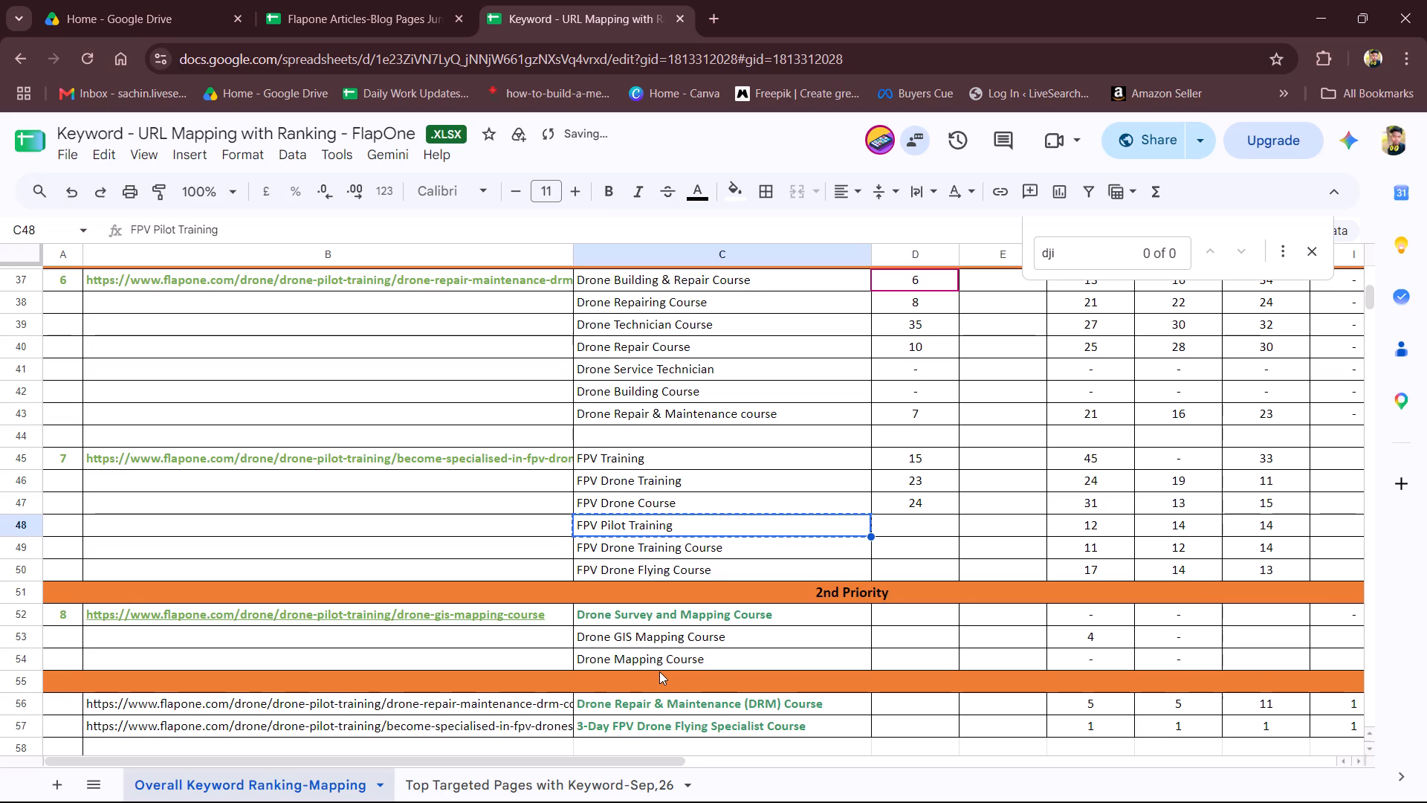
key("Tab")
key("5")
key("Return")
Search Google for the copied keyword "FPV Drone Training Course" and check the first three results pages for flapone's position.
key("ctrl+c")
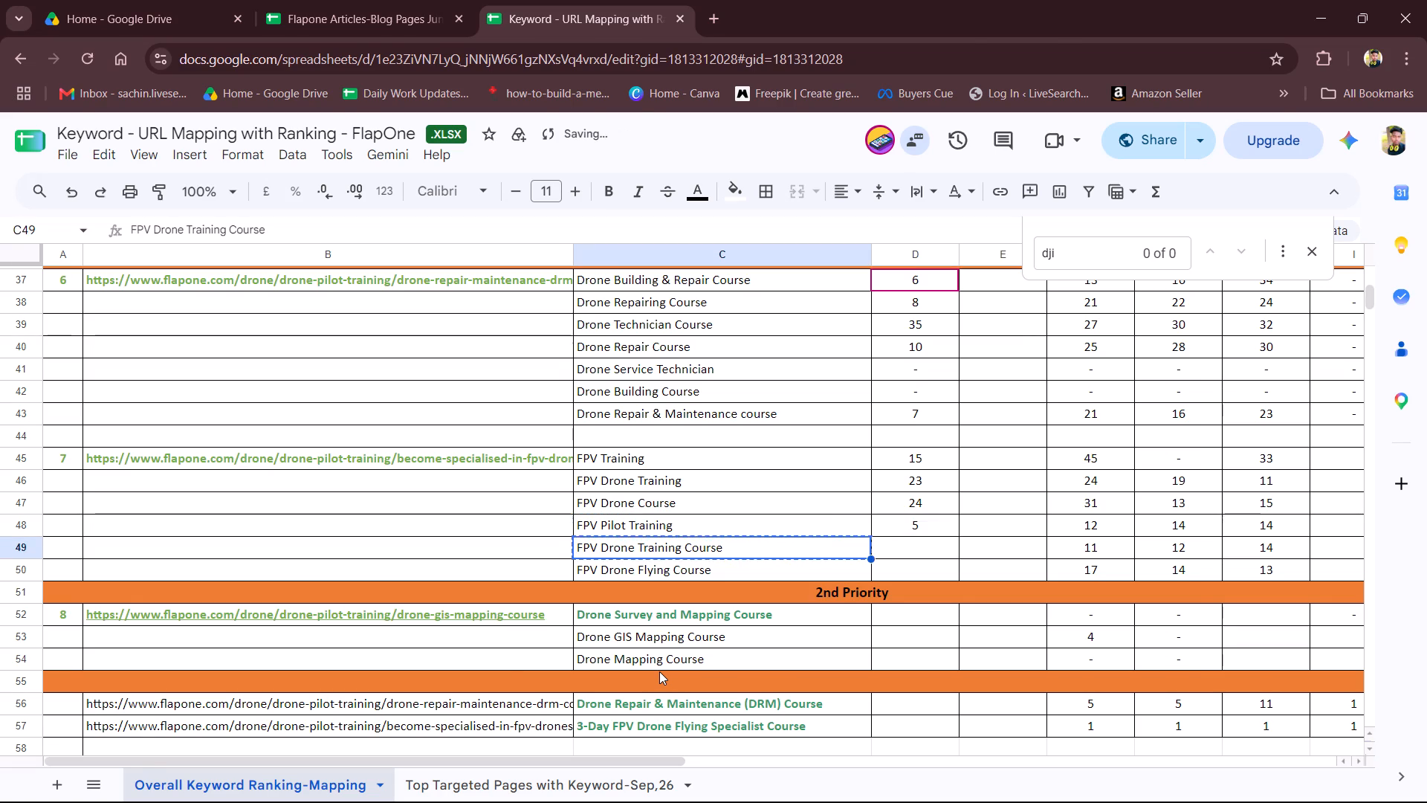
key("alt+Tab")
key("ctrl+e")
key("ctrl+v")
key("Return")
key("ctrl+f")
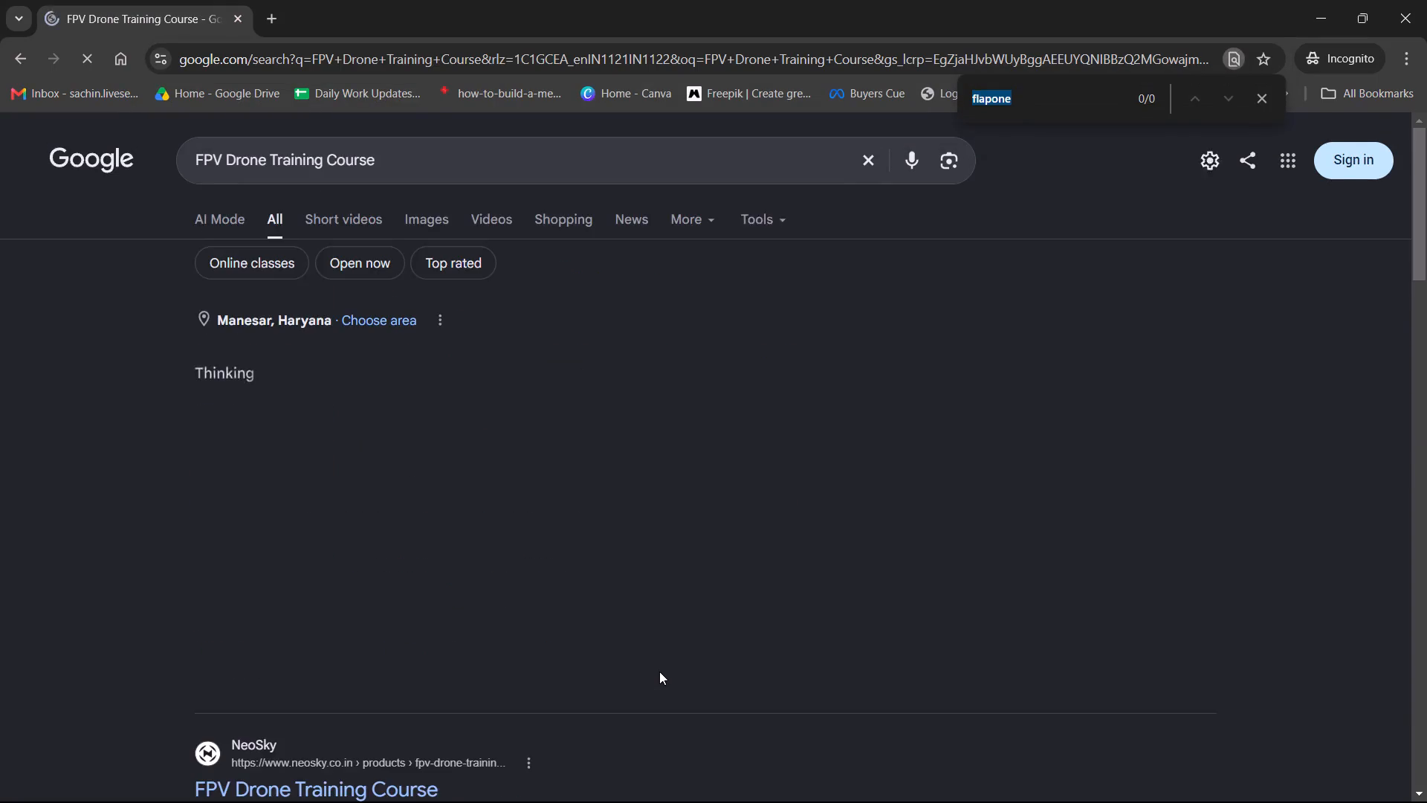
scroll(659, 671, "down", 18)
left_click(627, 666)
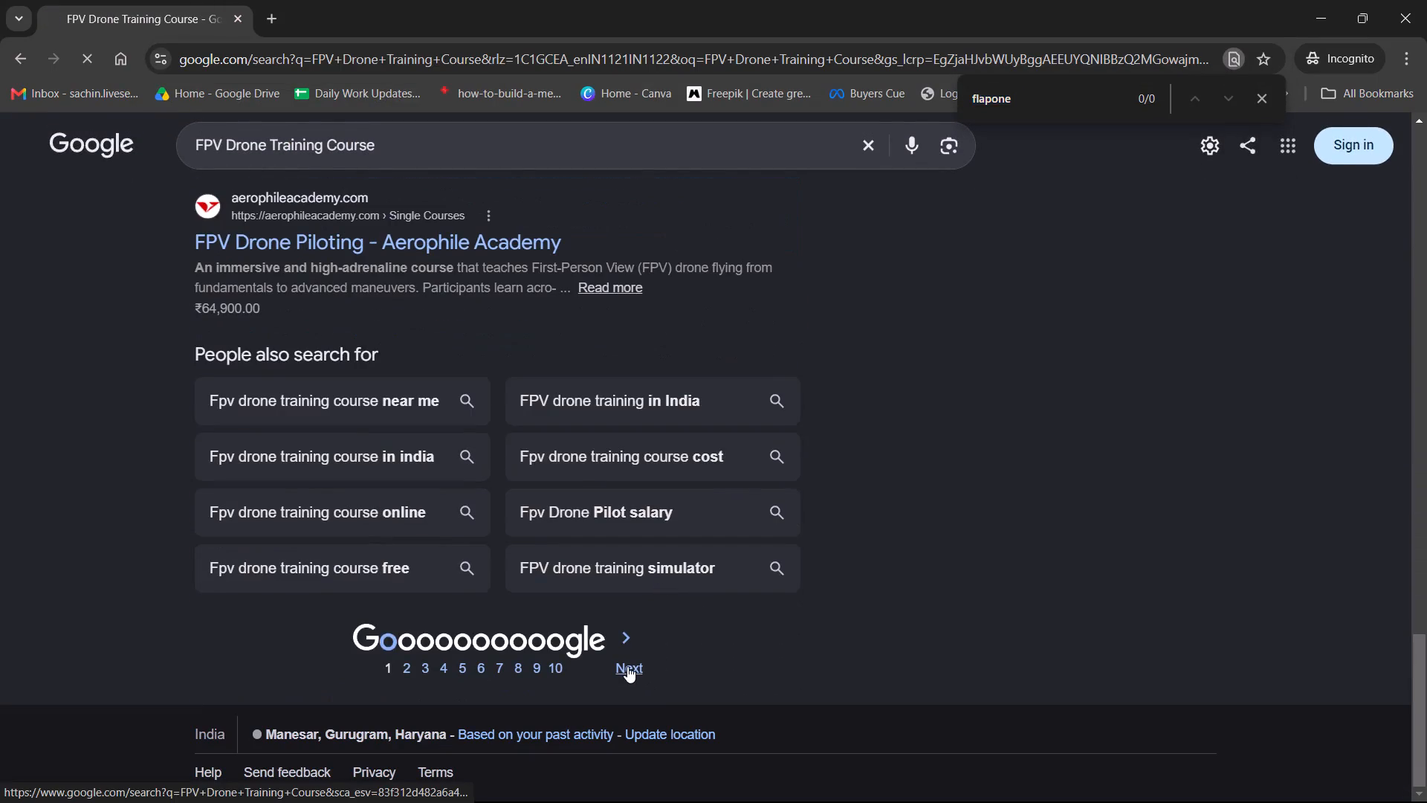
key("ctrl+f")
scroll(627, 666, "down", 11)
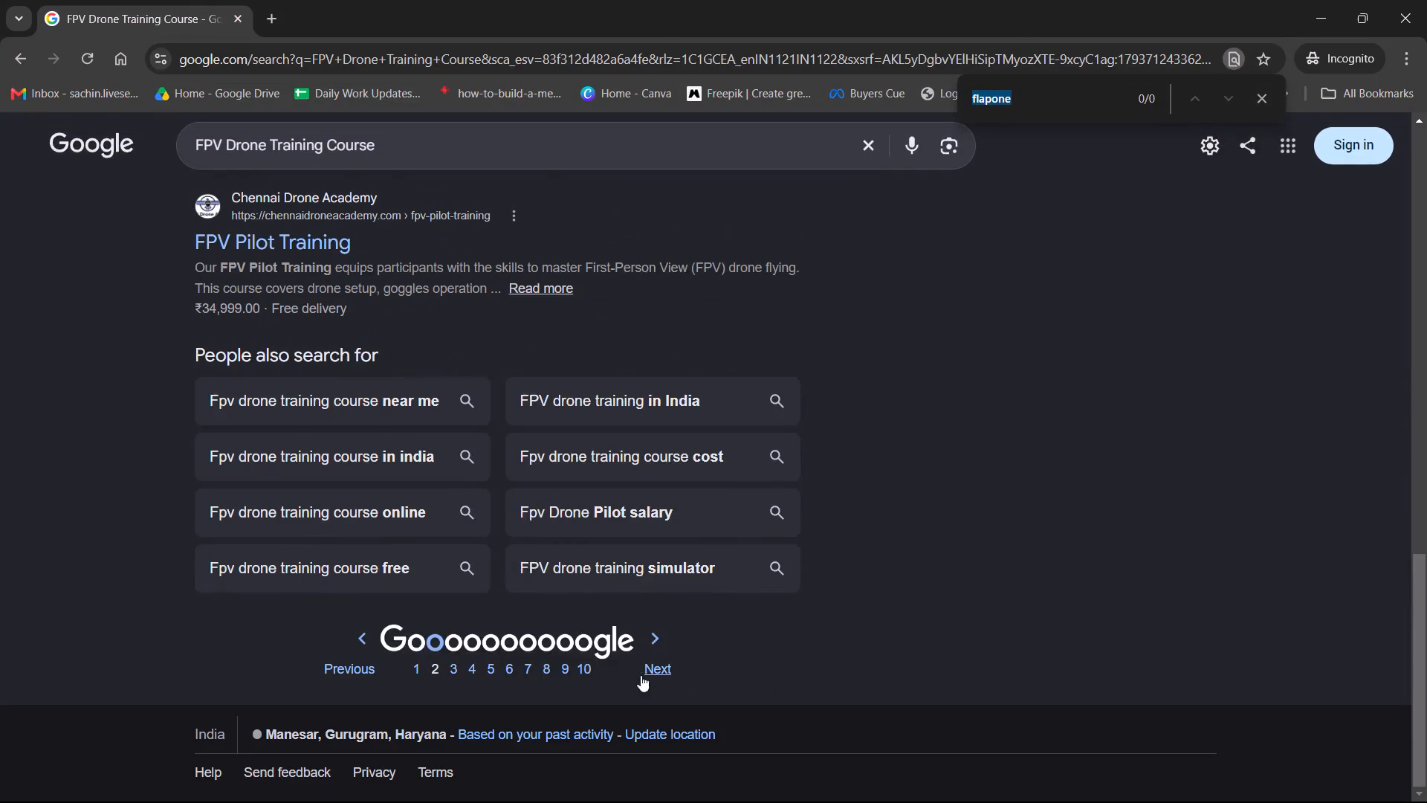
left_click(653, 672)
key("ctrl+f")
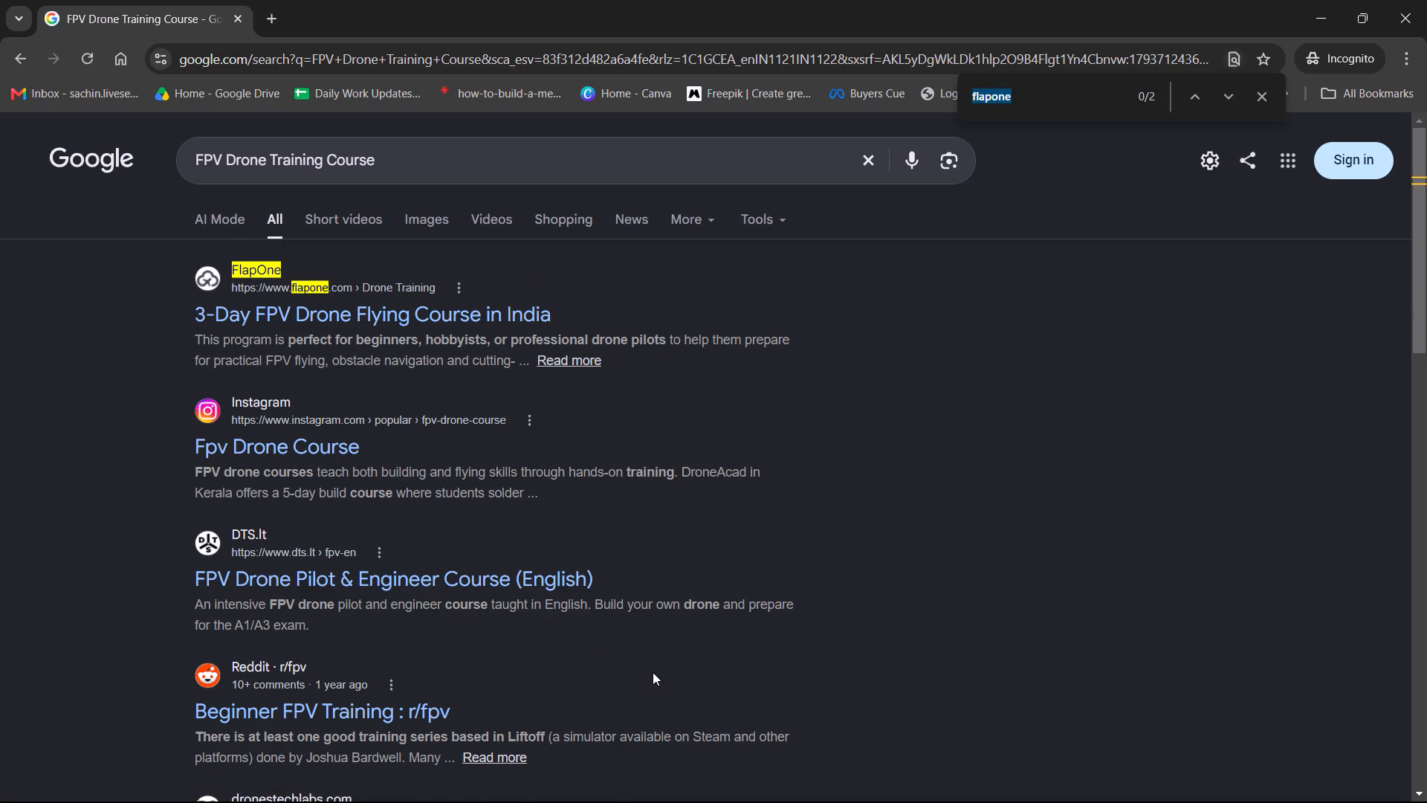
scroll(653, 672, "up", 1)
Enter ranking 21 in the mapping sheet's 3/11/2026 cell for "FPV Drone Training Course".
key("alt+Tab")
key("Tab")
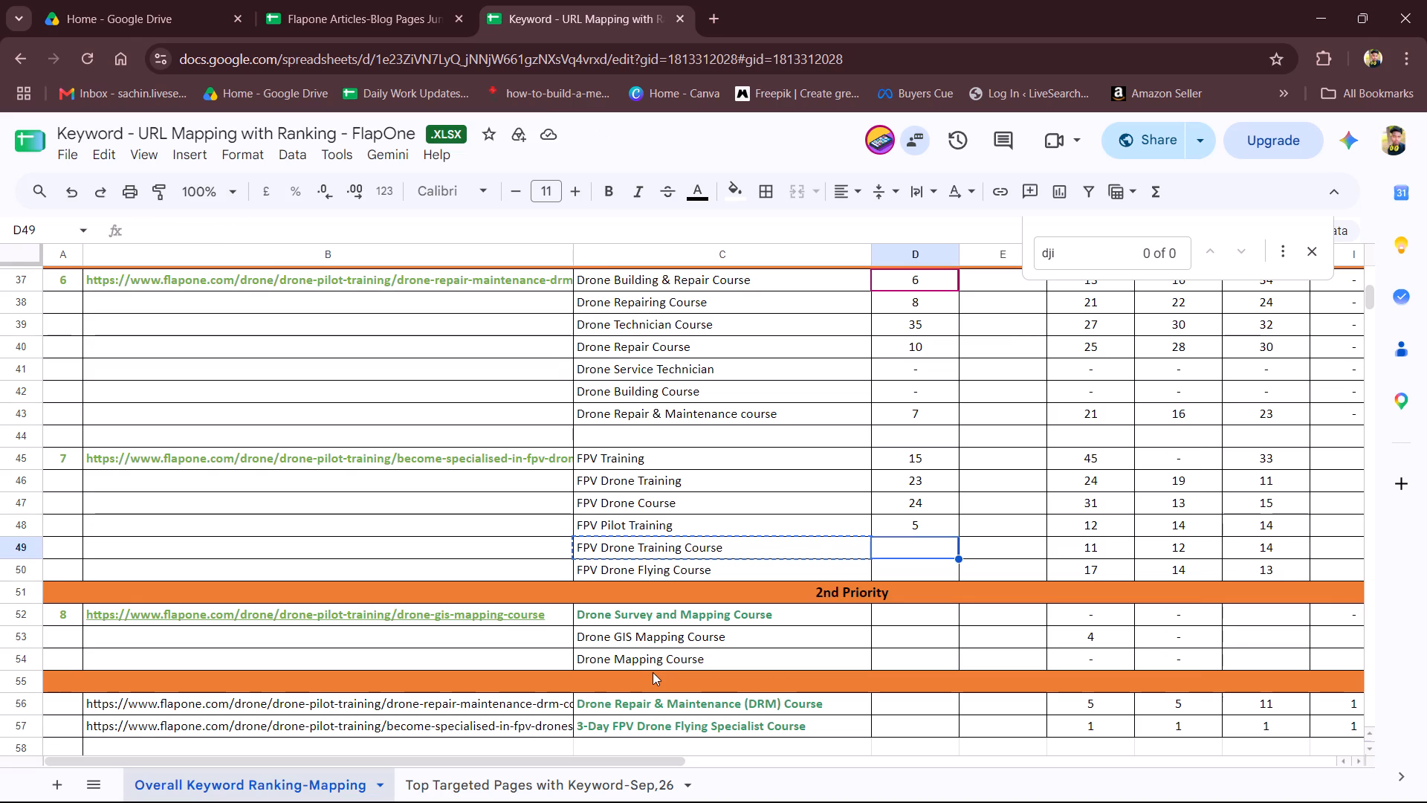
type("21")
key("Return")
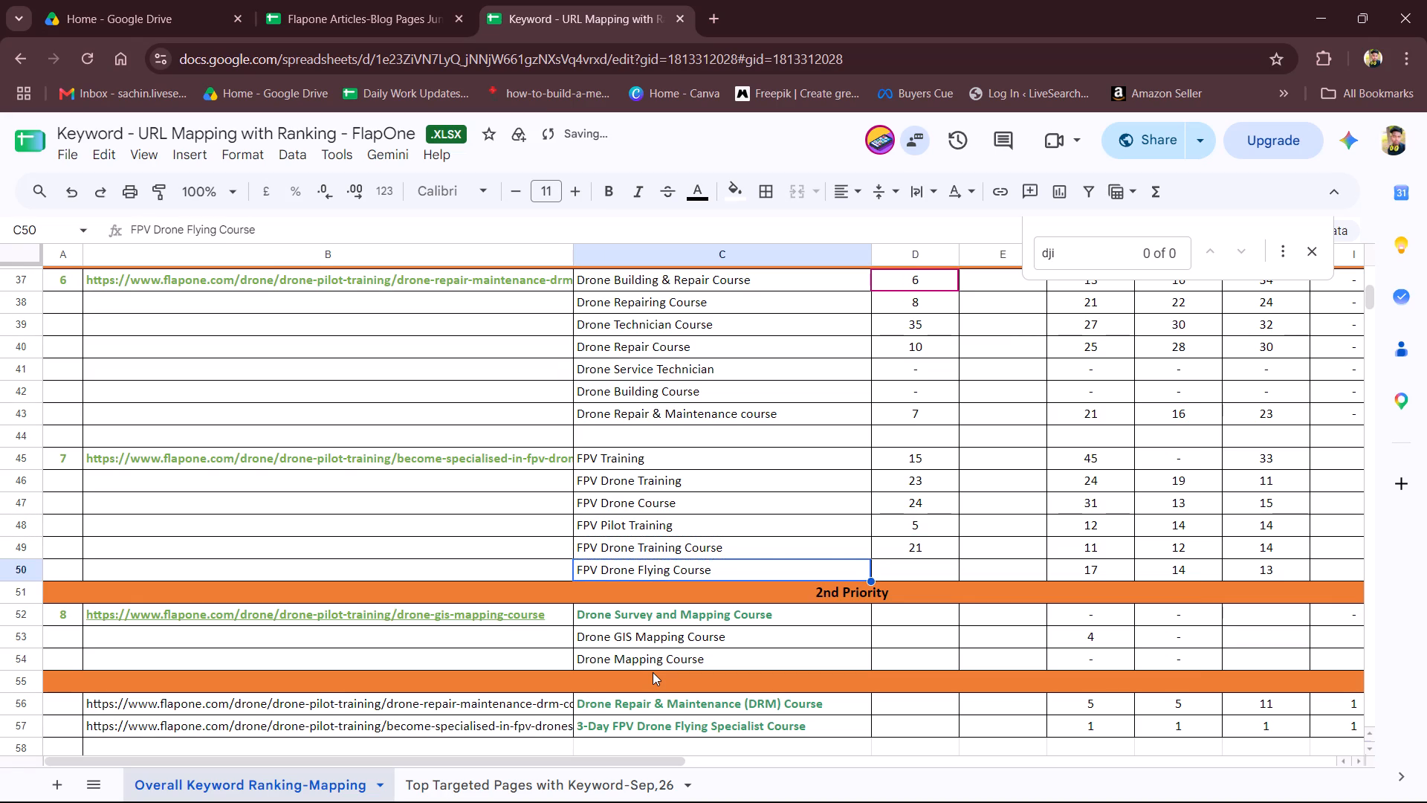
Search Google for the copied keyword "FPV Drone Flying Course" and check the first three results pages for flapone's position.
key("ctrl+c")
key("alt+Tab")
key("ctrl+e")
key("ctrl+v")
key("Return")
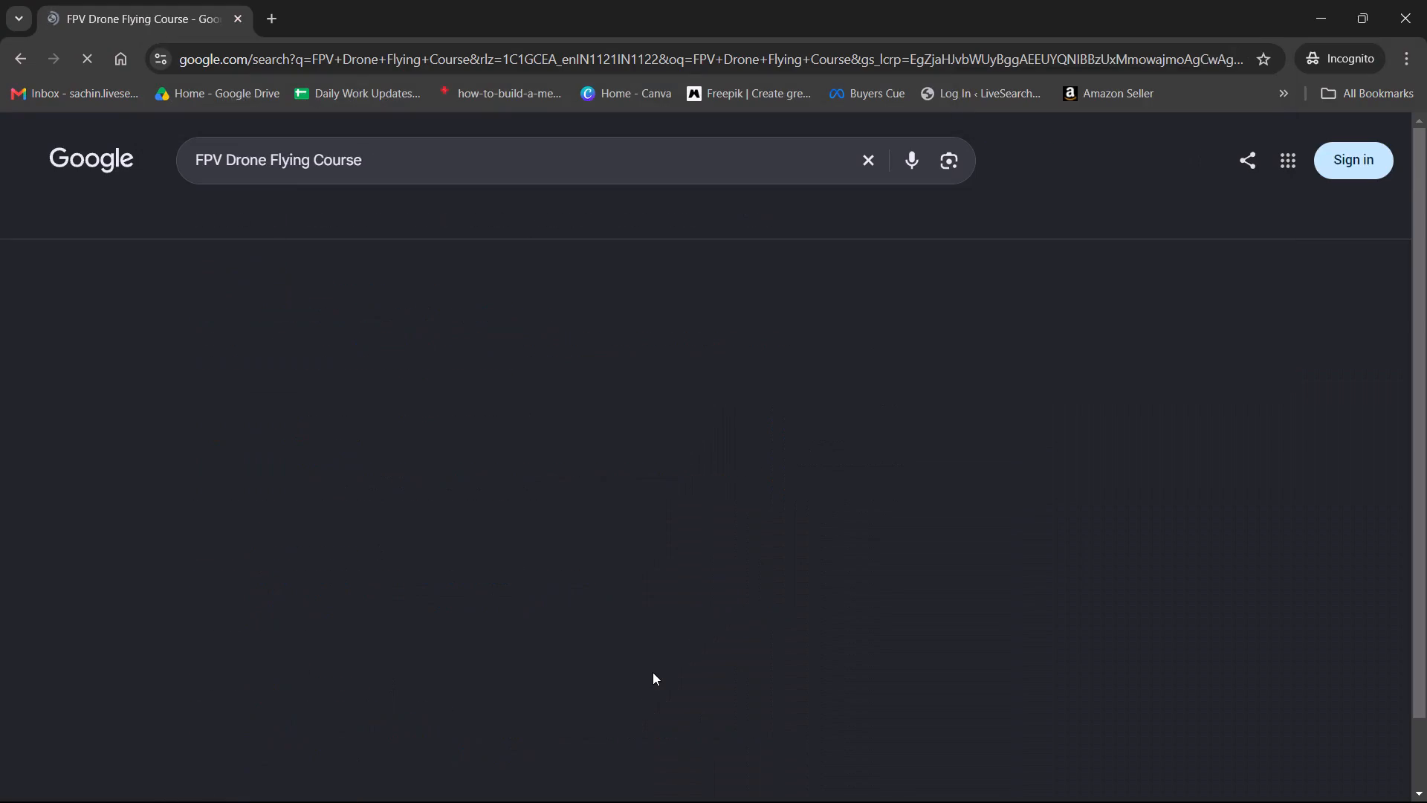
key("ctrl+f")
scroll(653, 672, "down", 15)
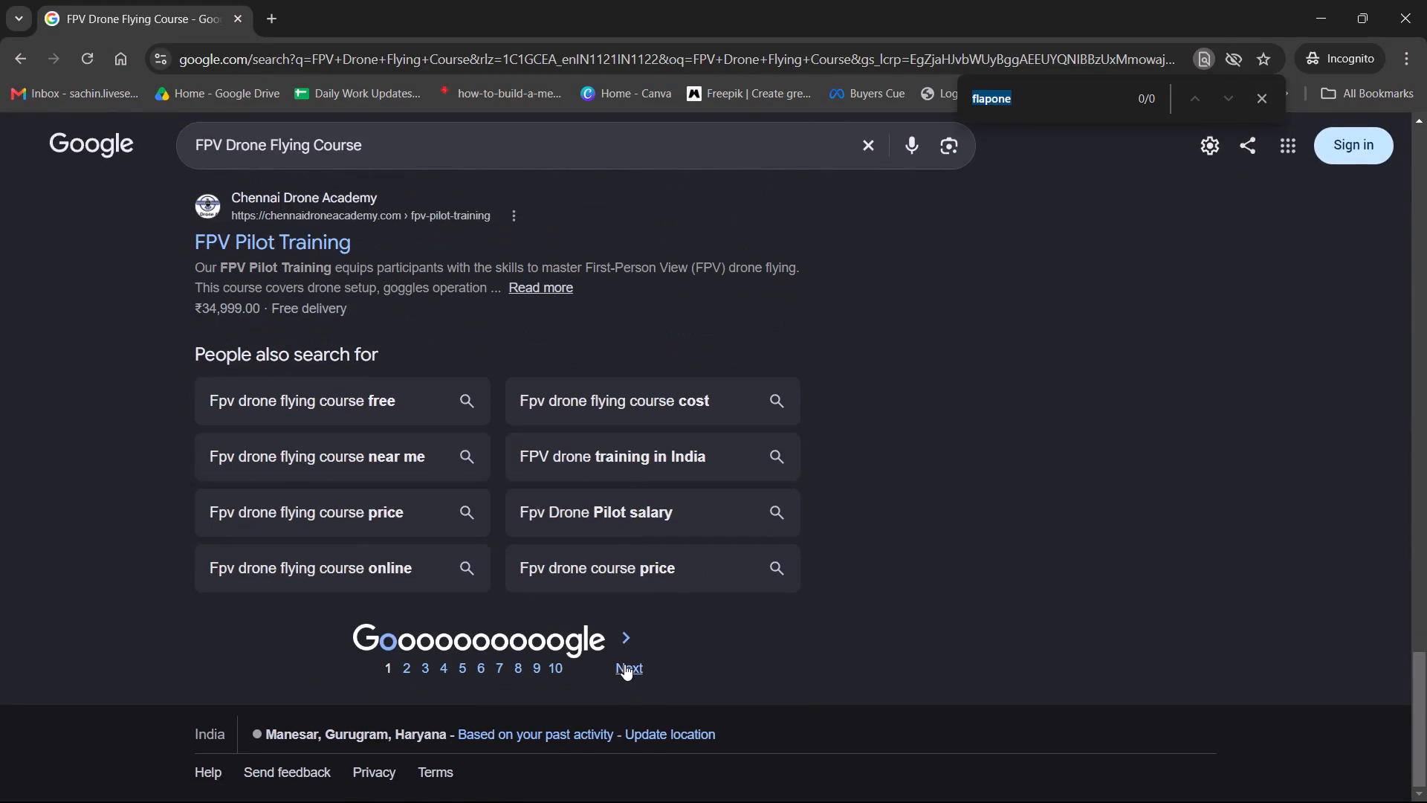
left_click(624, 664)
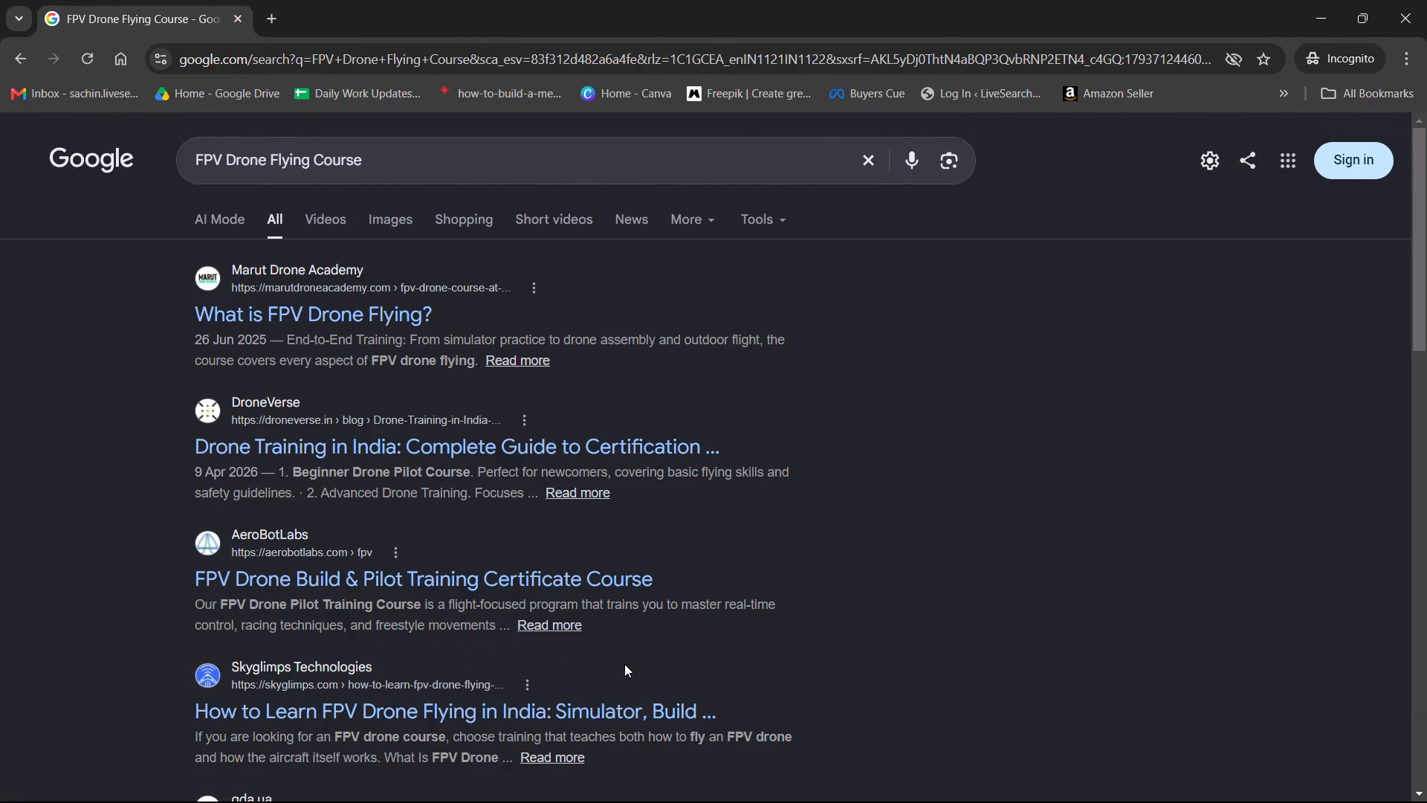
key("ctrl+f")
scroll(624, 664, "down", 15)
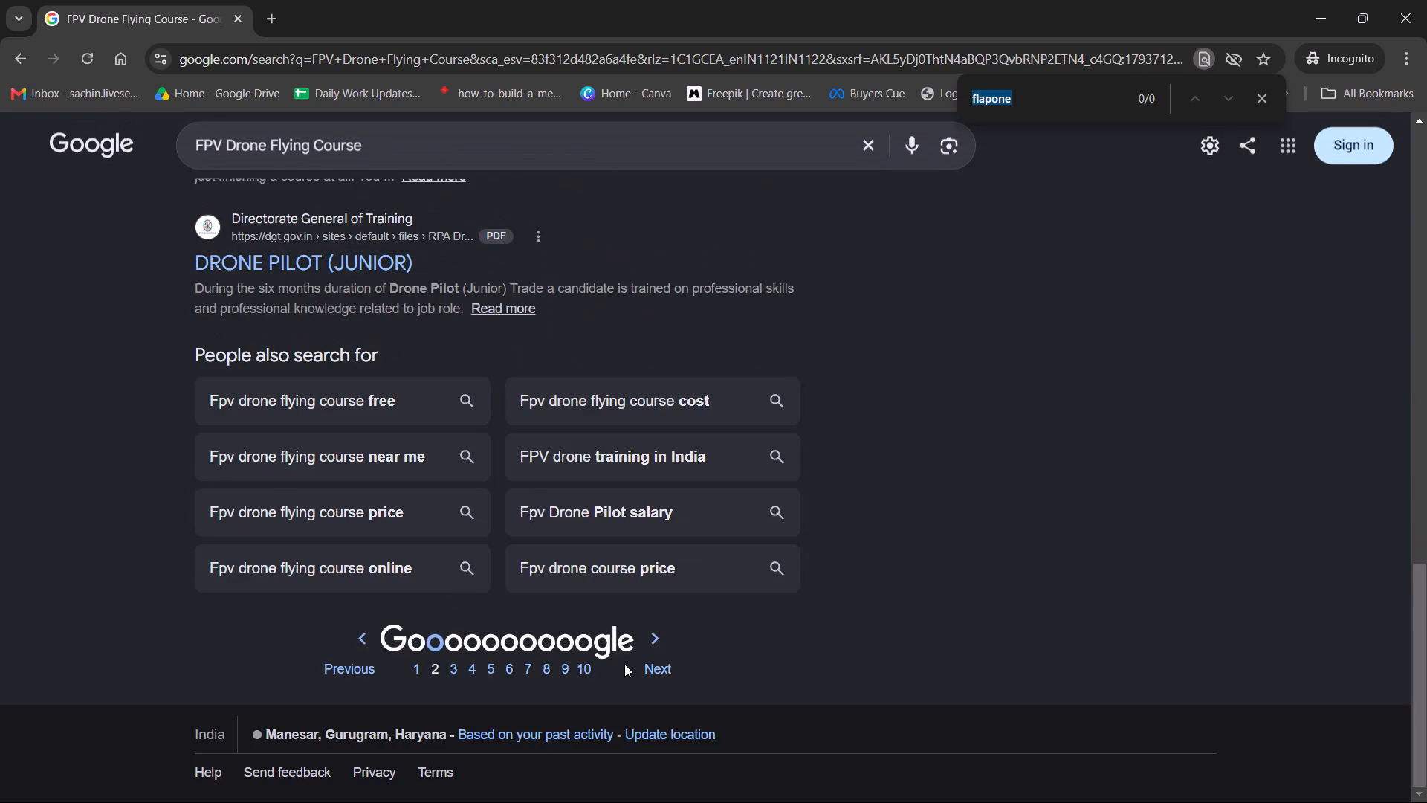
scroll(624, 664, "up", 4)
scroll(624, 664, "down", 2)
left_click(667, 671)
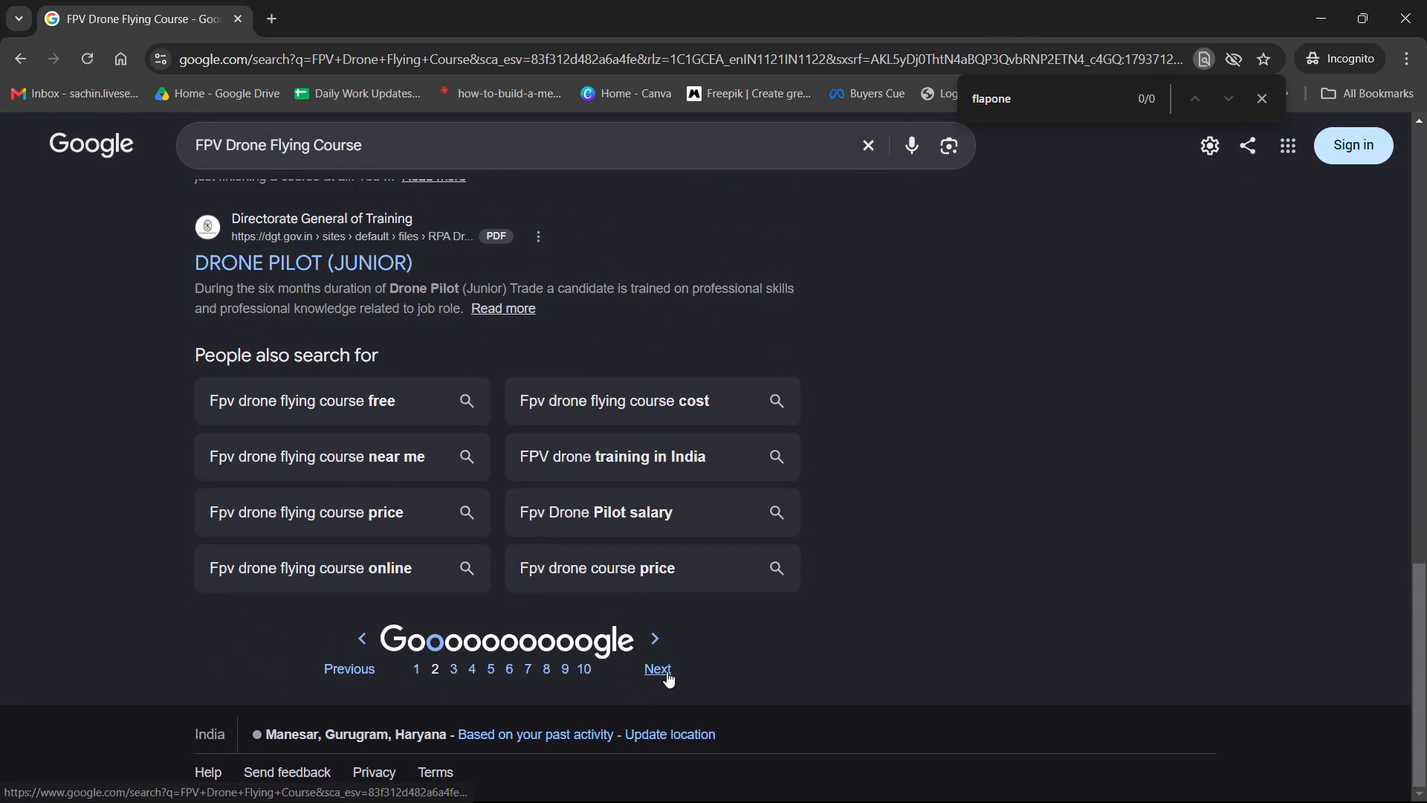
key("ctrl+f")
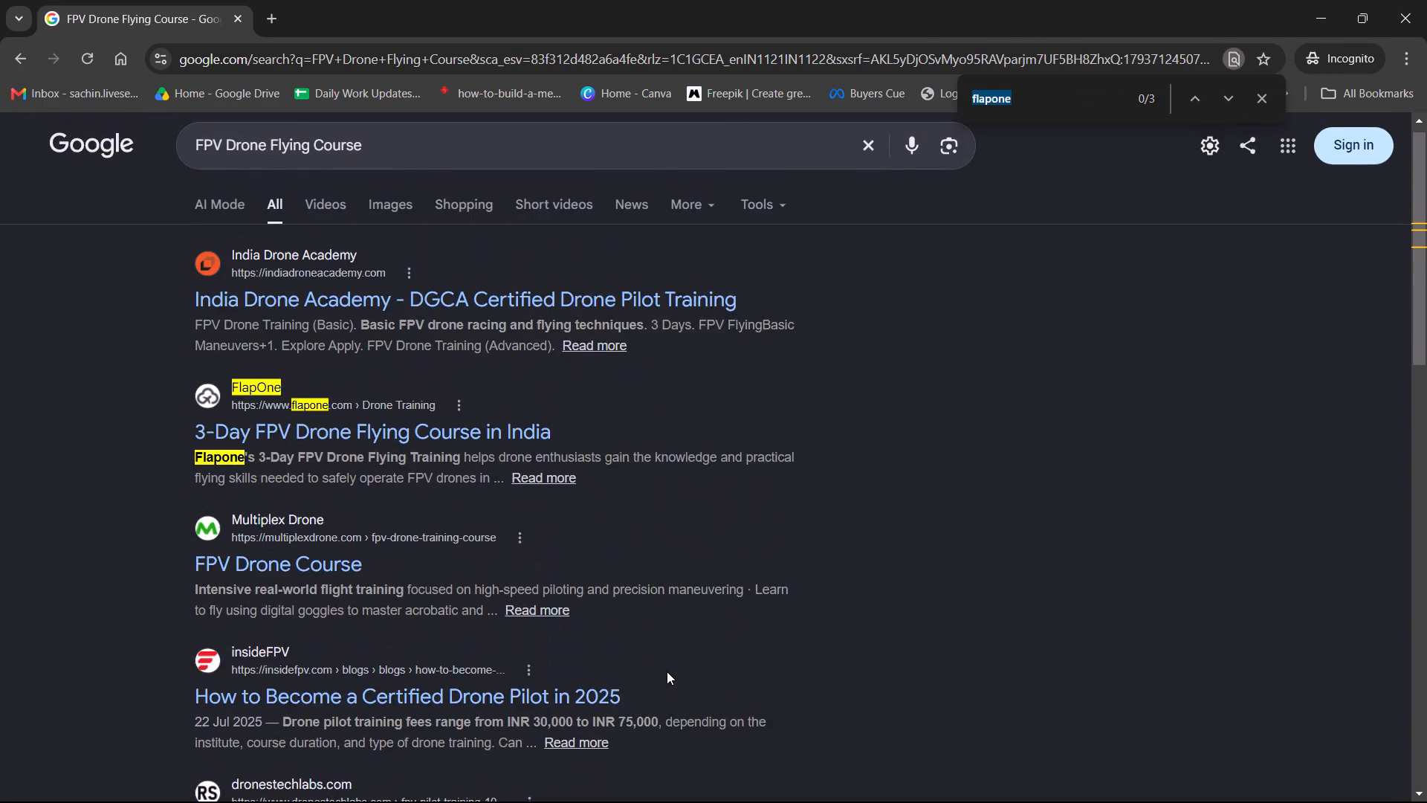
Enter ranking 22 in the mapping sheet's 3/11/2026 cell for "FPV Drone Flying Course".
key("alt+Tab")
key("Tab")
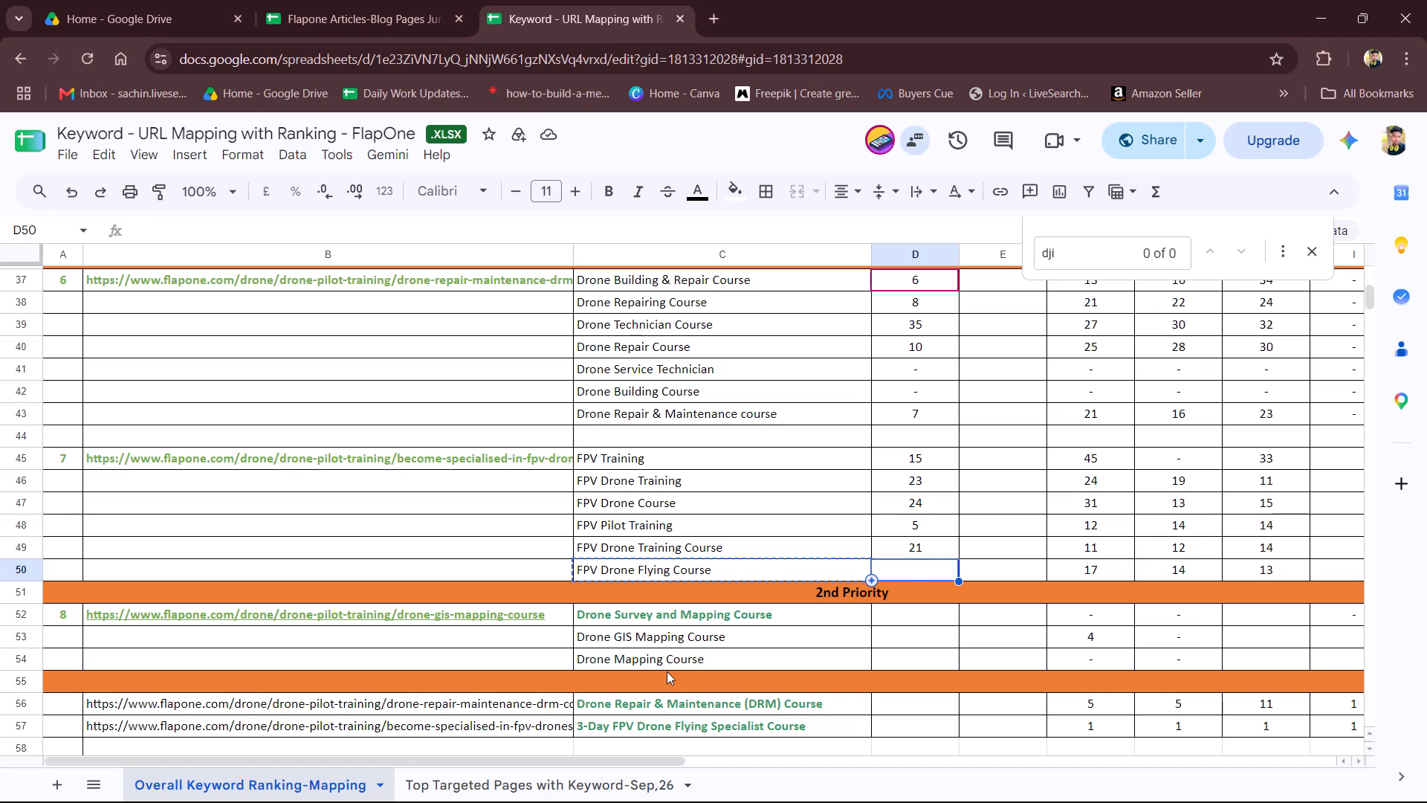
type("22")
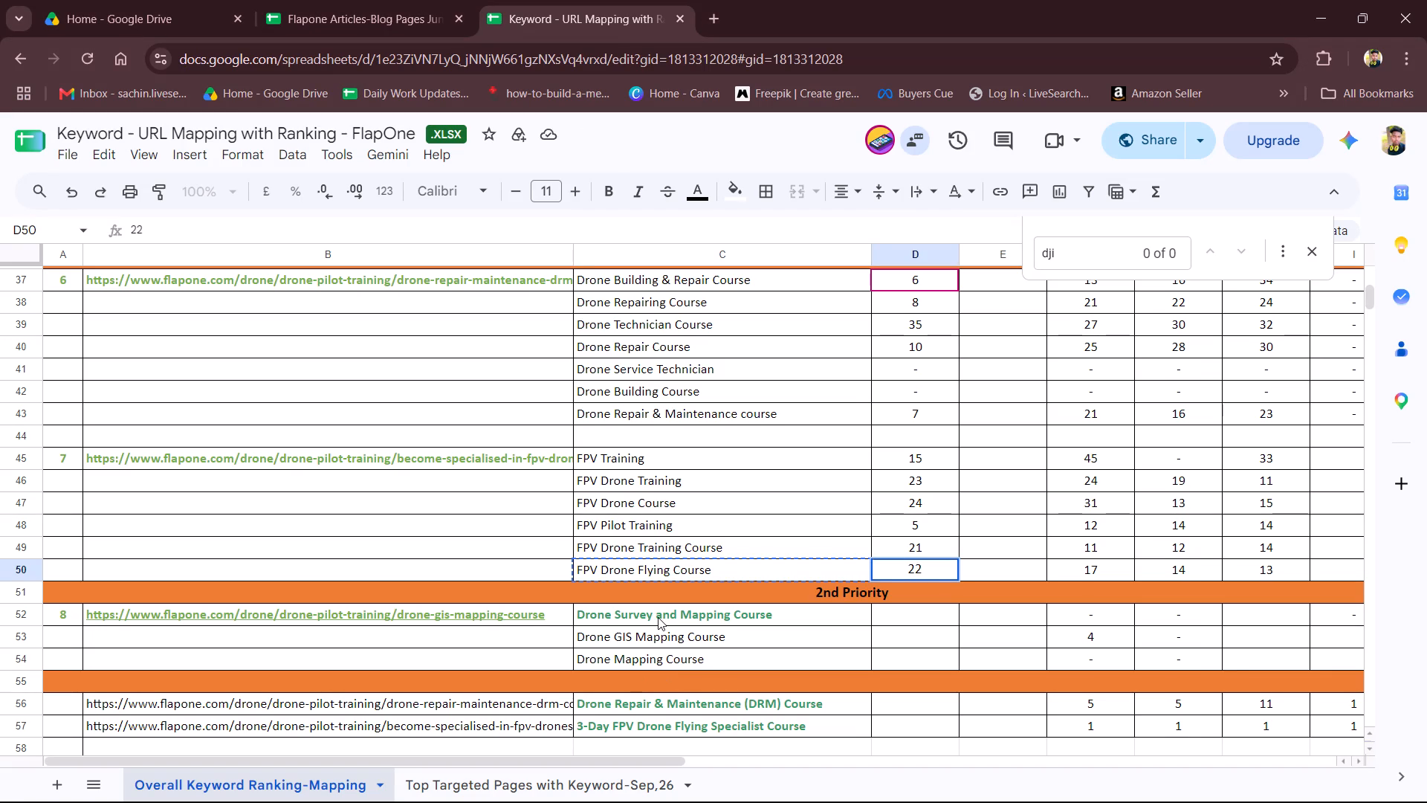
Search Google for the copied keyword "Drone Survey and Mapping Course" and check results pages 1, 3, 4 and 5 for flapone.
left_click(658, 617)
key("ctrl+c")
key("alt+Tab")
key("ctrl+e")
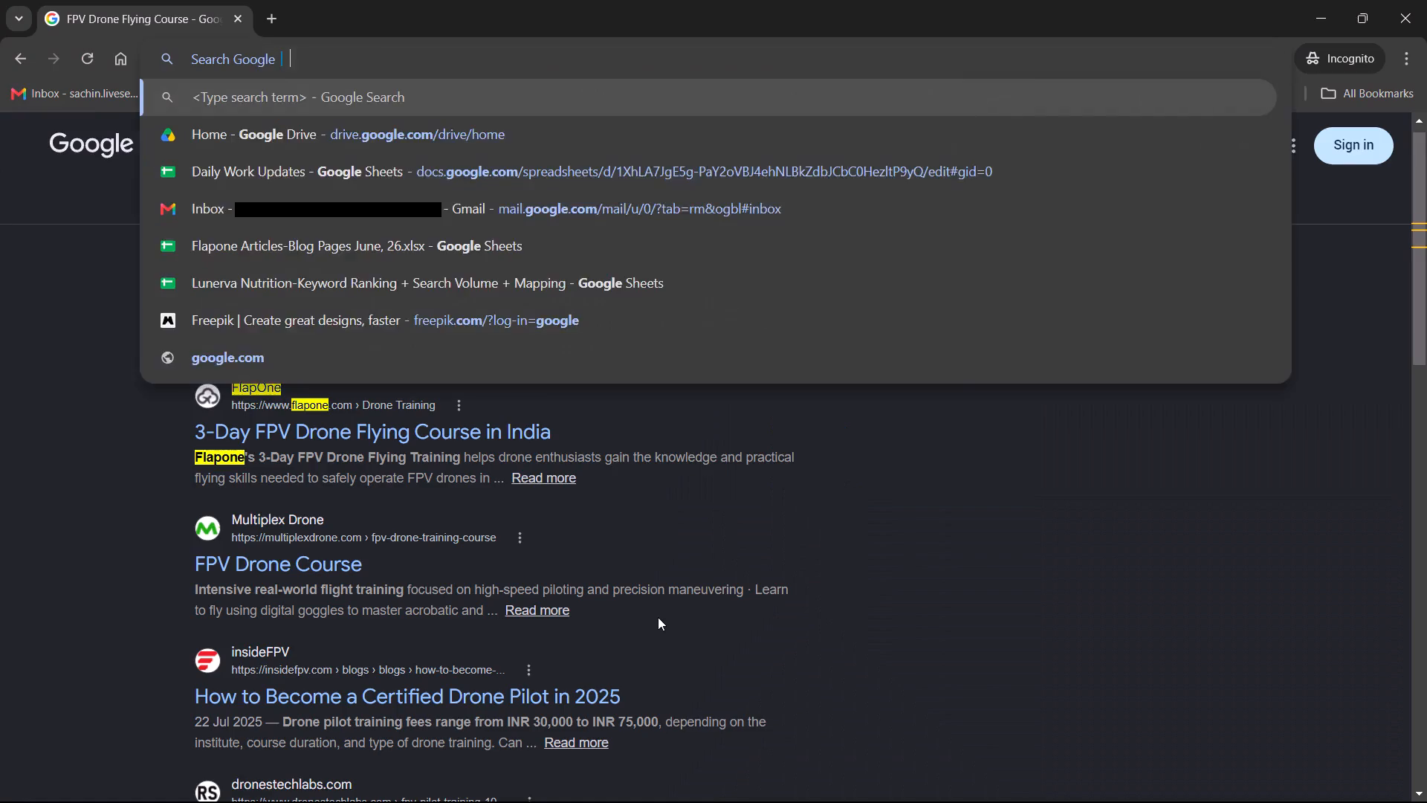
key("ctrl+v")
key("Return")
key("ctrl+f")
scroll(658, 617, "down", 18)
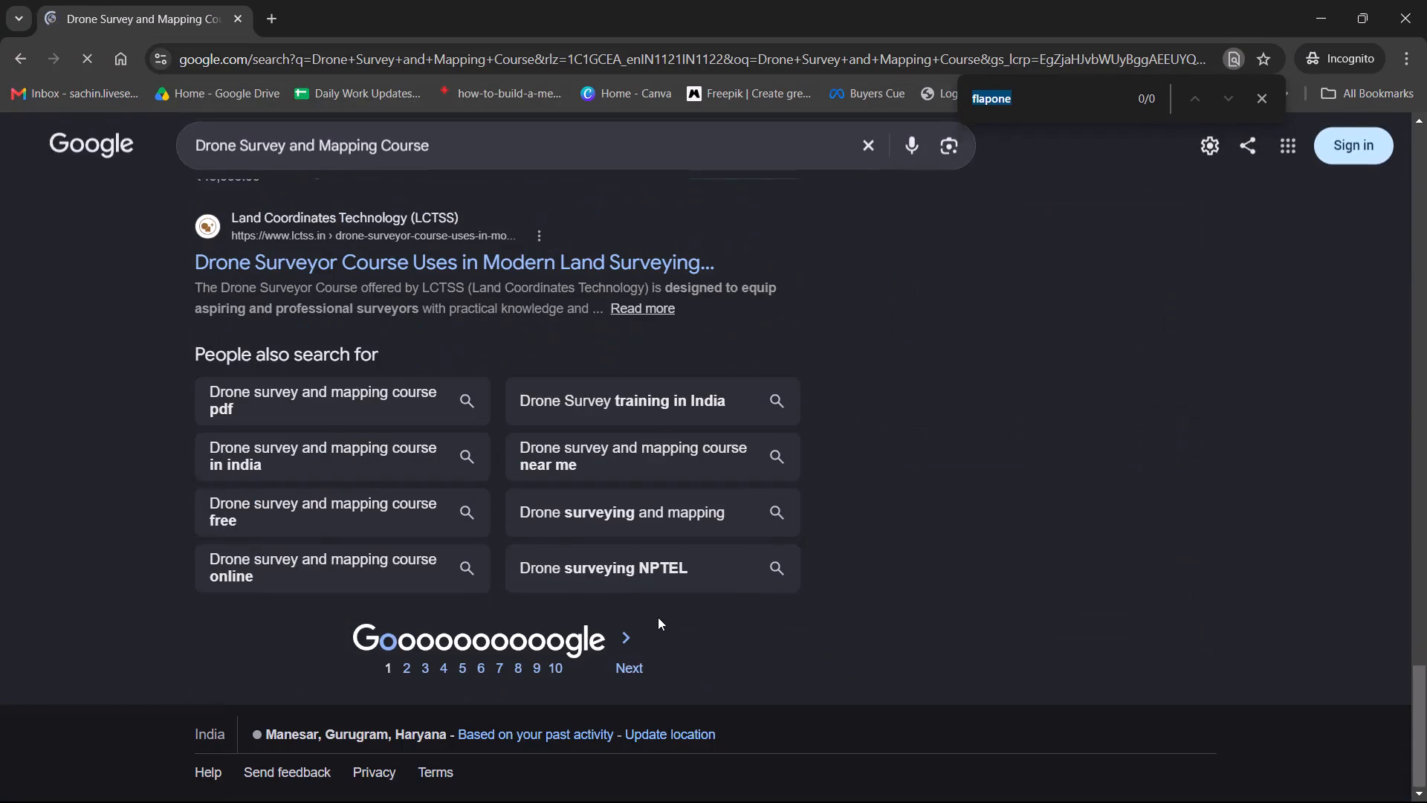
left_click(433, 665)
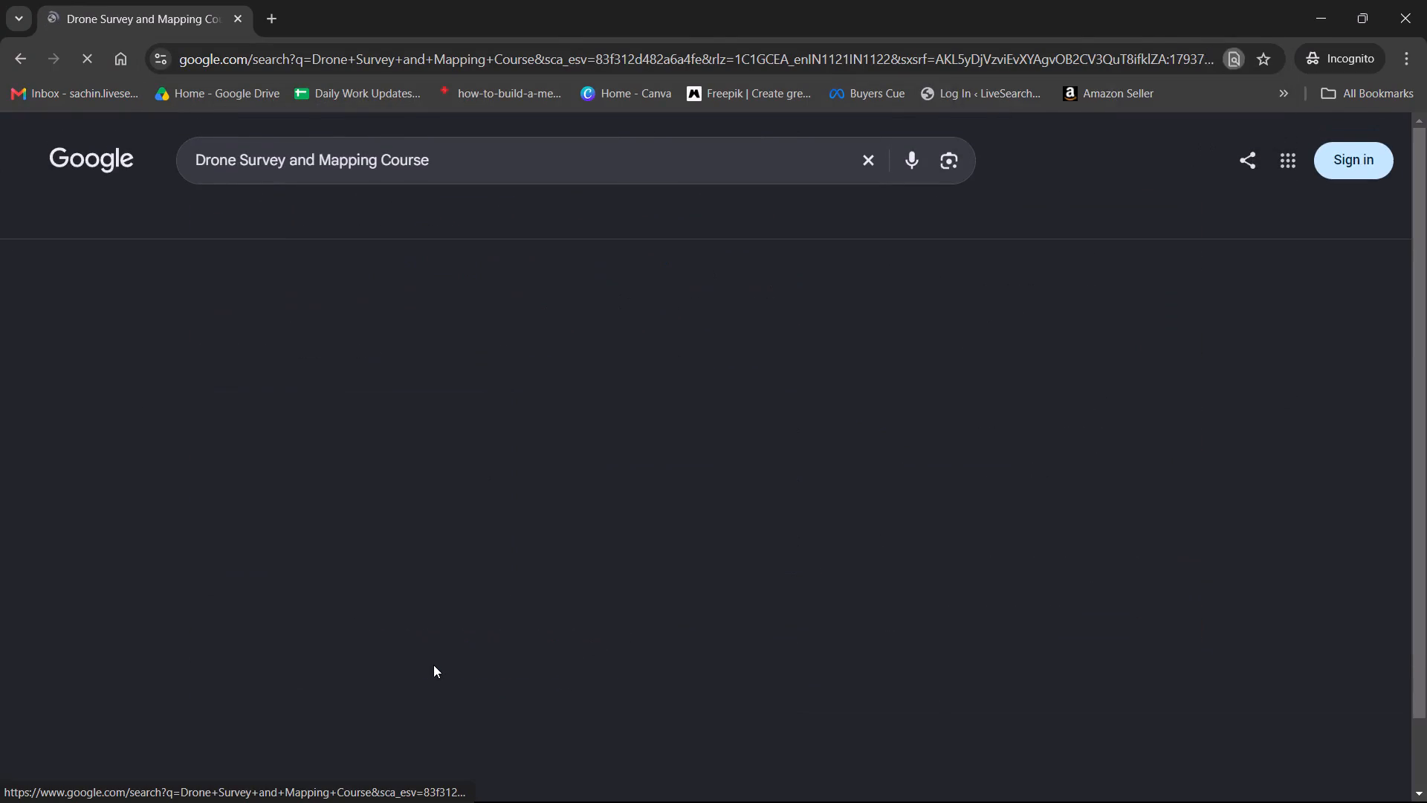
key("ctrl+f")
scroll(433, 665, "down", 8)
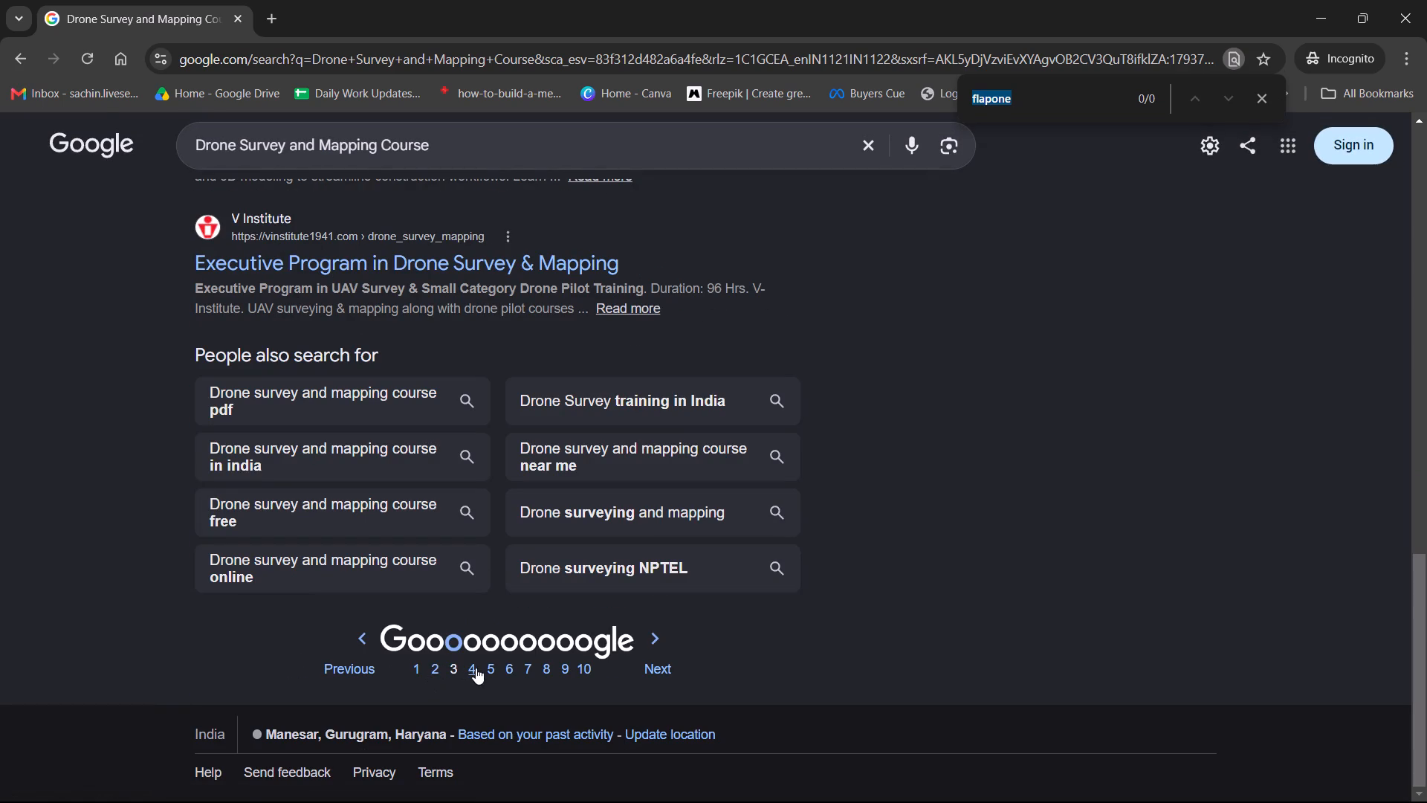
left_click(476, 668)
key("ctrl+f")
scroll(476, 668, "down", 6)
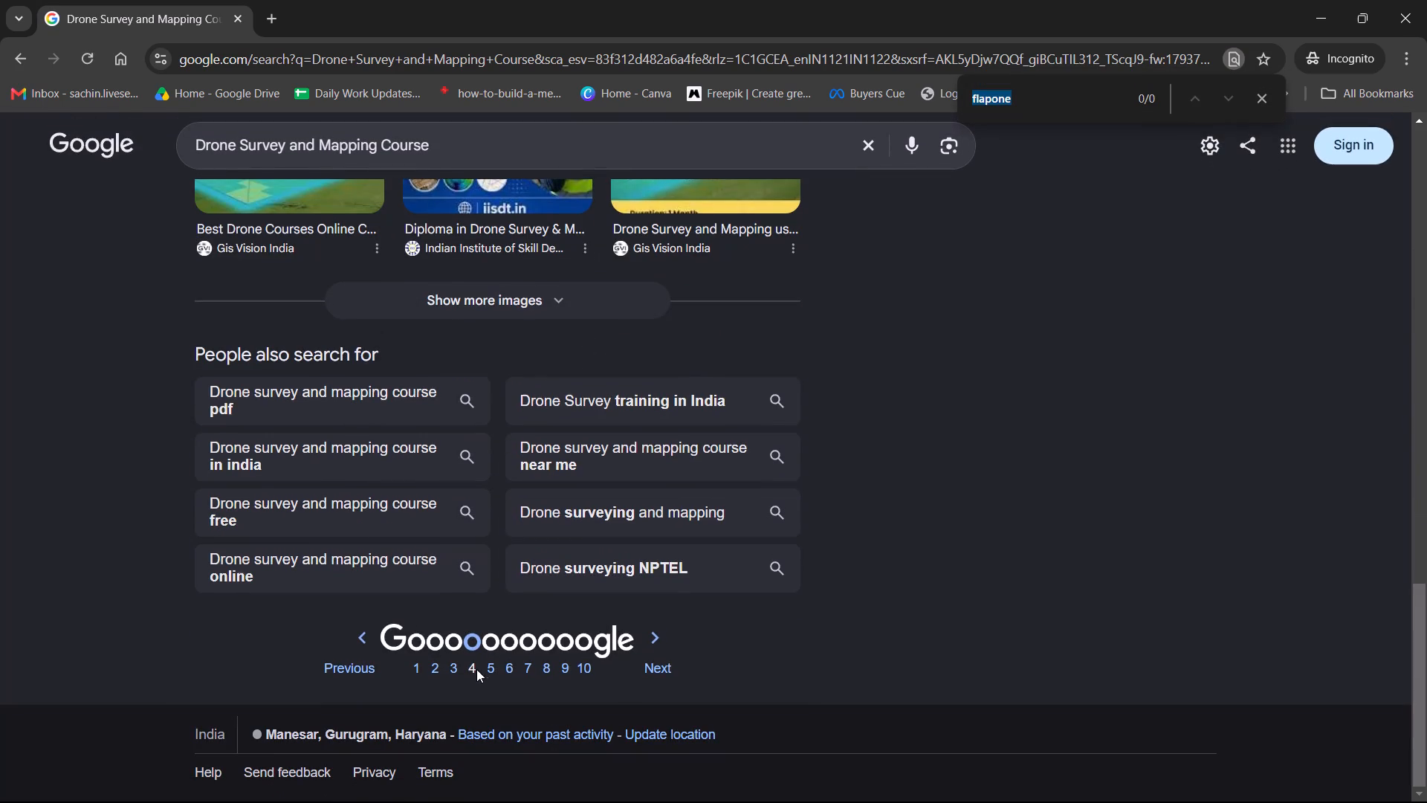
left_click(491, 667)
key("ctrl+f")
scroll(491, 667, "down", 10)
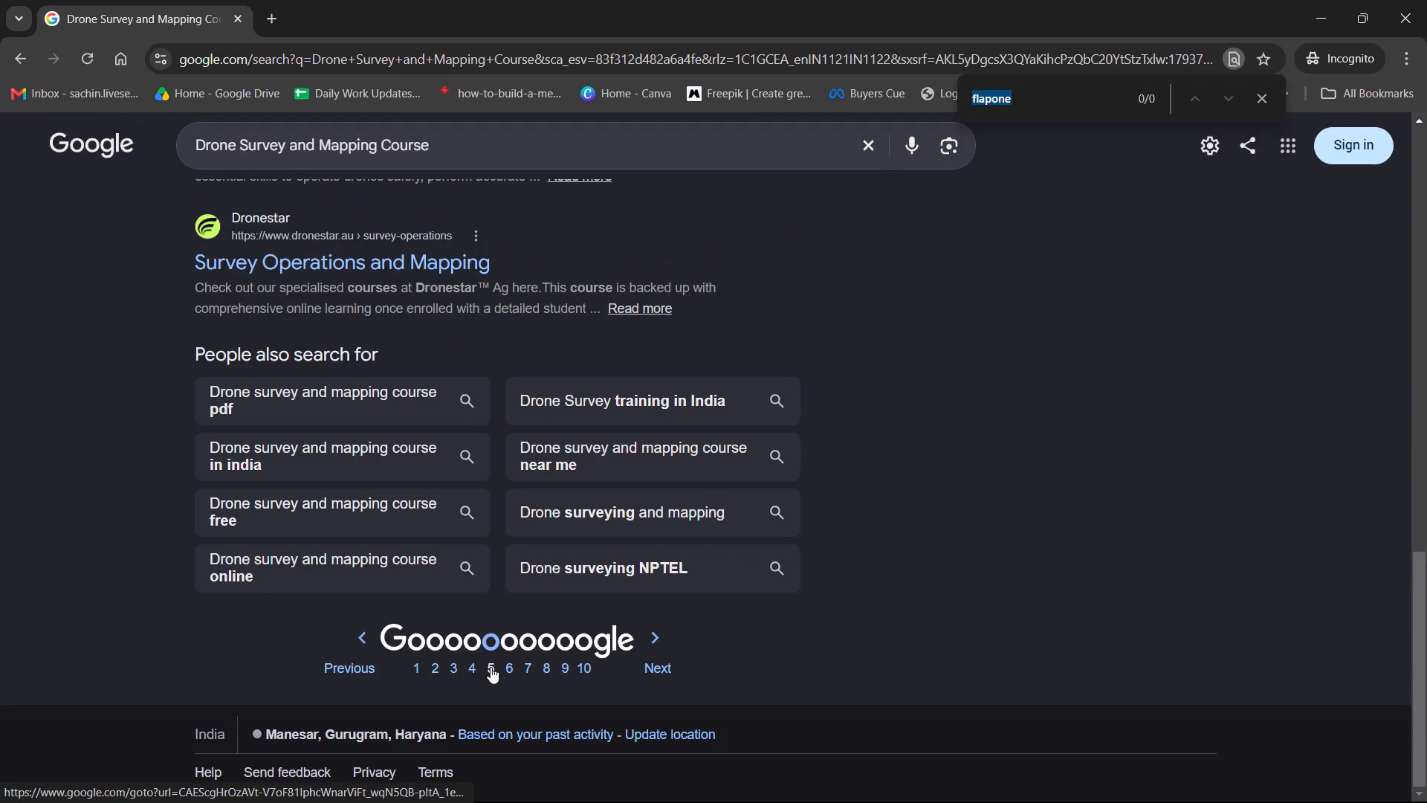
Search Google for the copied keyword "Drone GIS Mapping Course" and check the first two results pages for flapone's position.
key("alt+Tab")
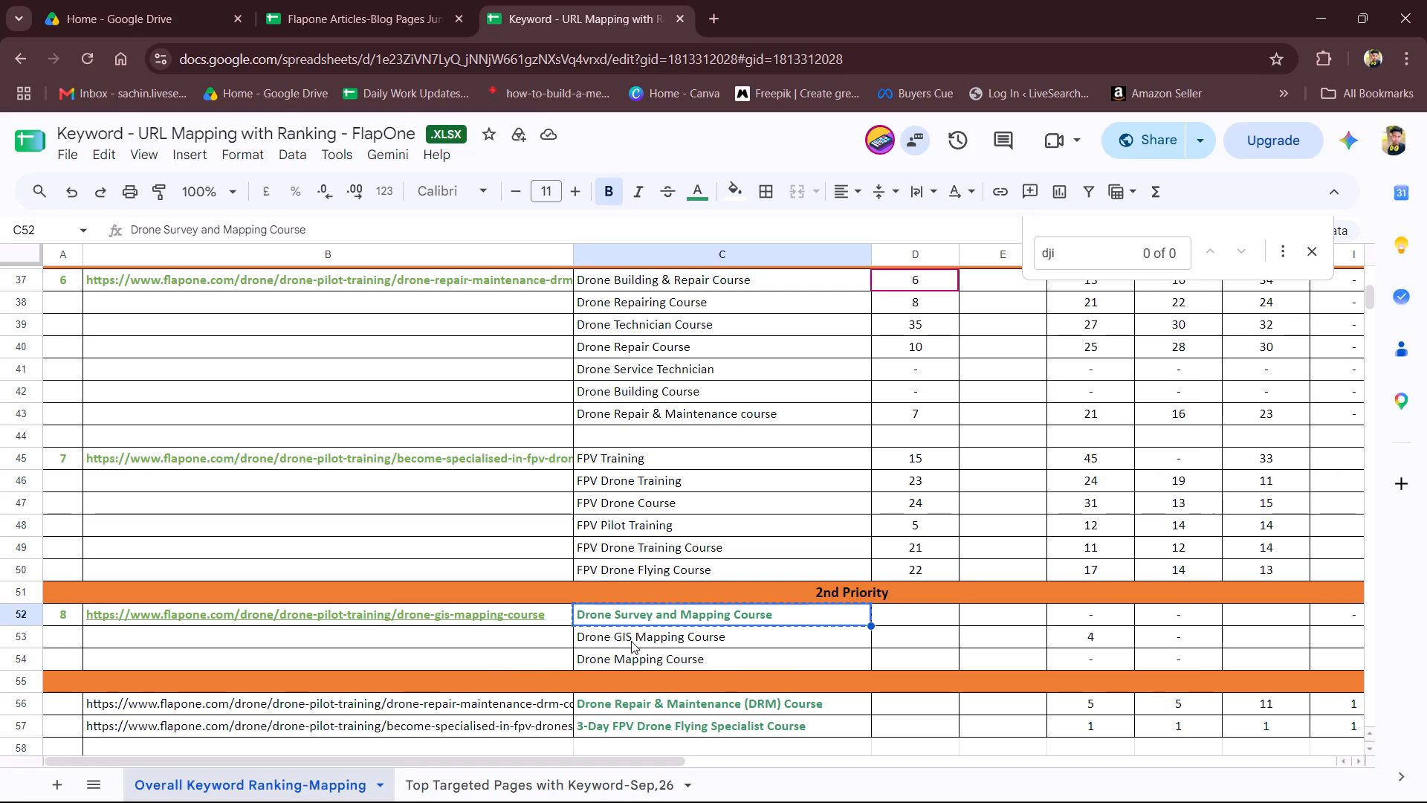
left_click(638, 636)
key("ctrl+c")
key("alt+Tab")
key("ctrl+e")
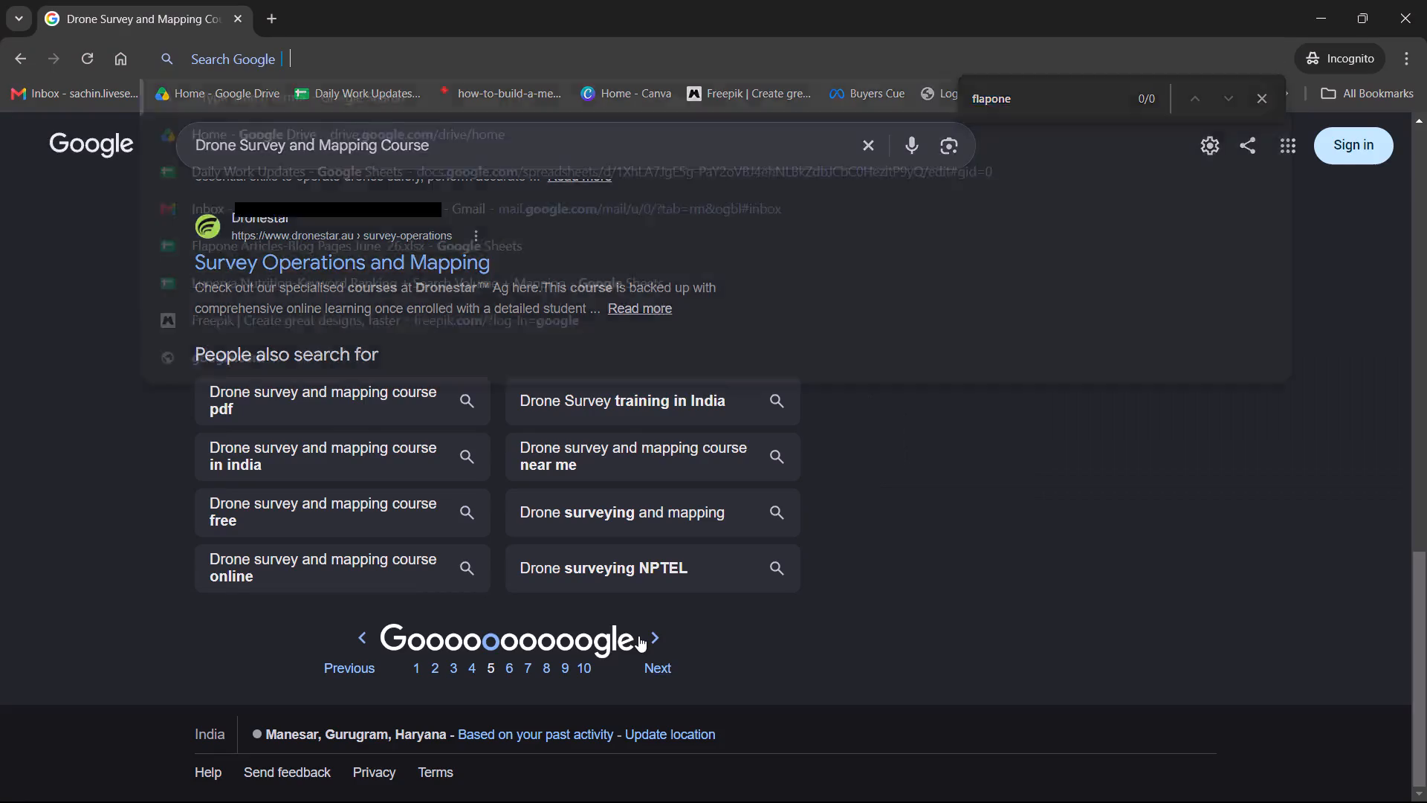
key("ctrl+v")
key("Return")
key("ctrl+f")
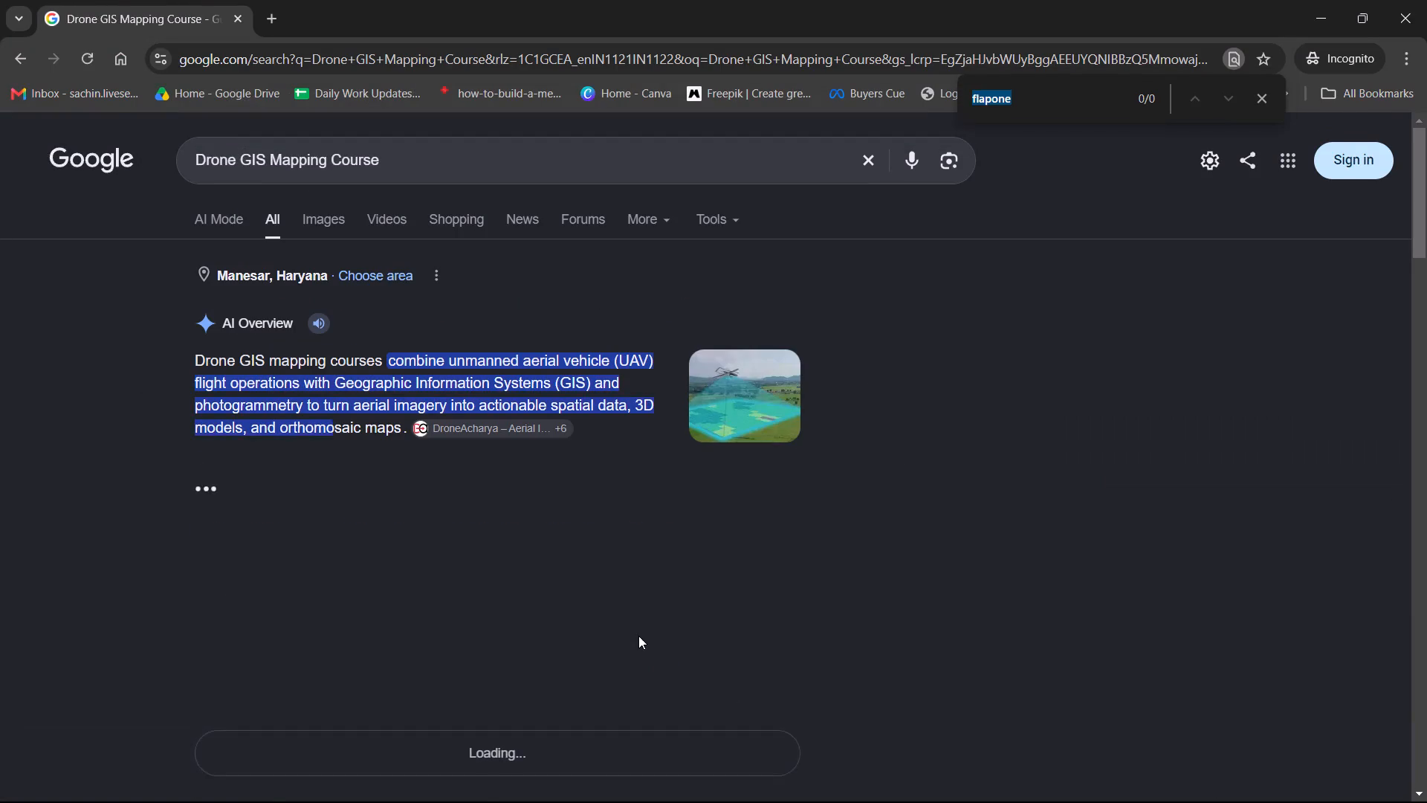
scroll(638, 636, "down", 18)
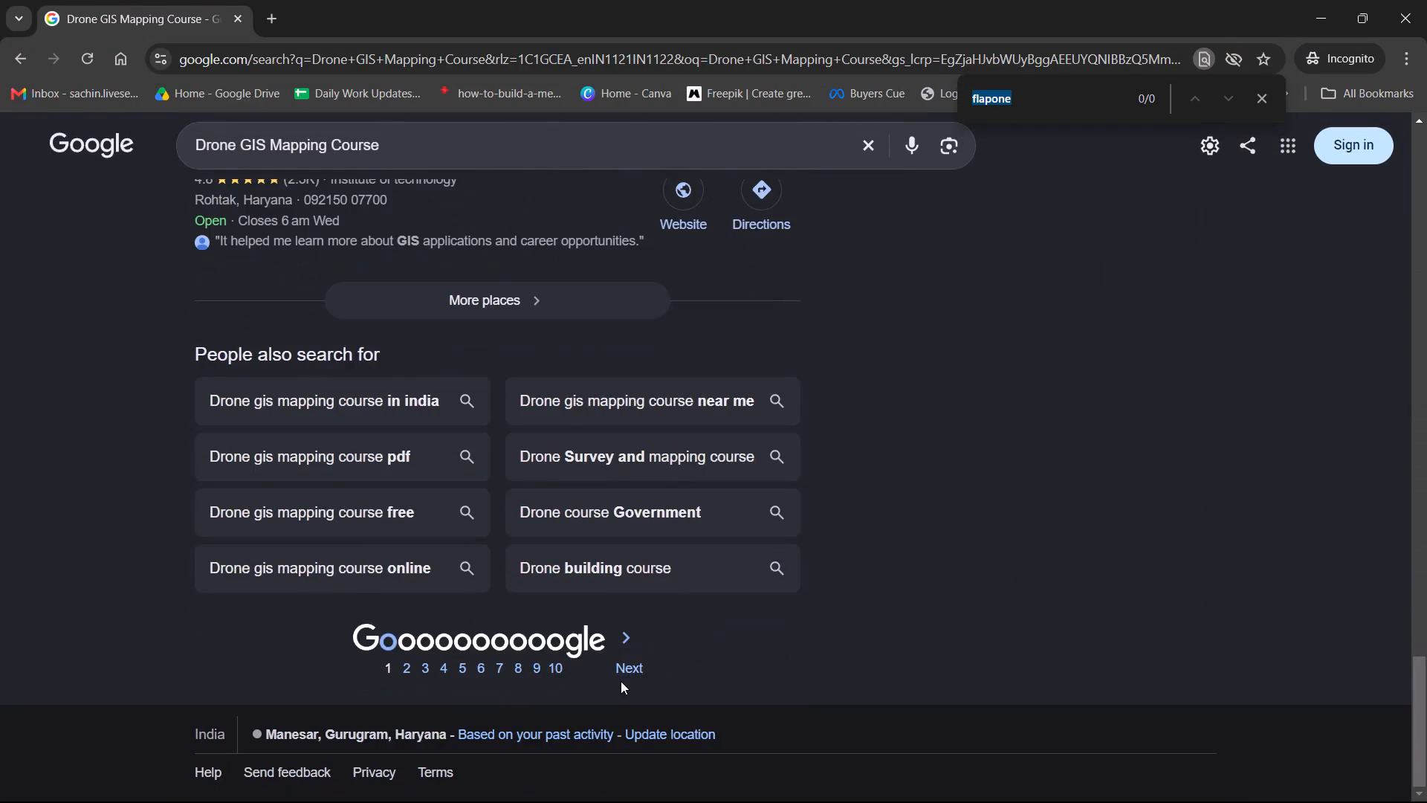
left_click(632, 662)
key("ctrl+f")
scroll(632, 662, "down", 4)
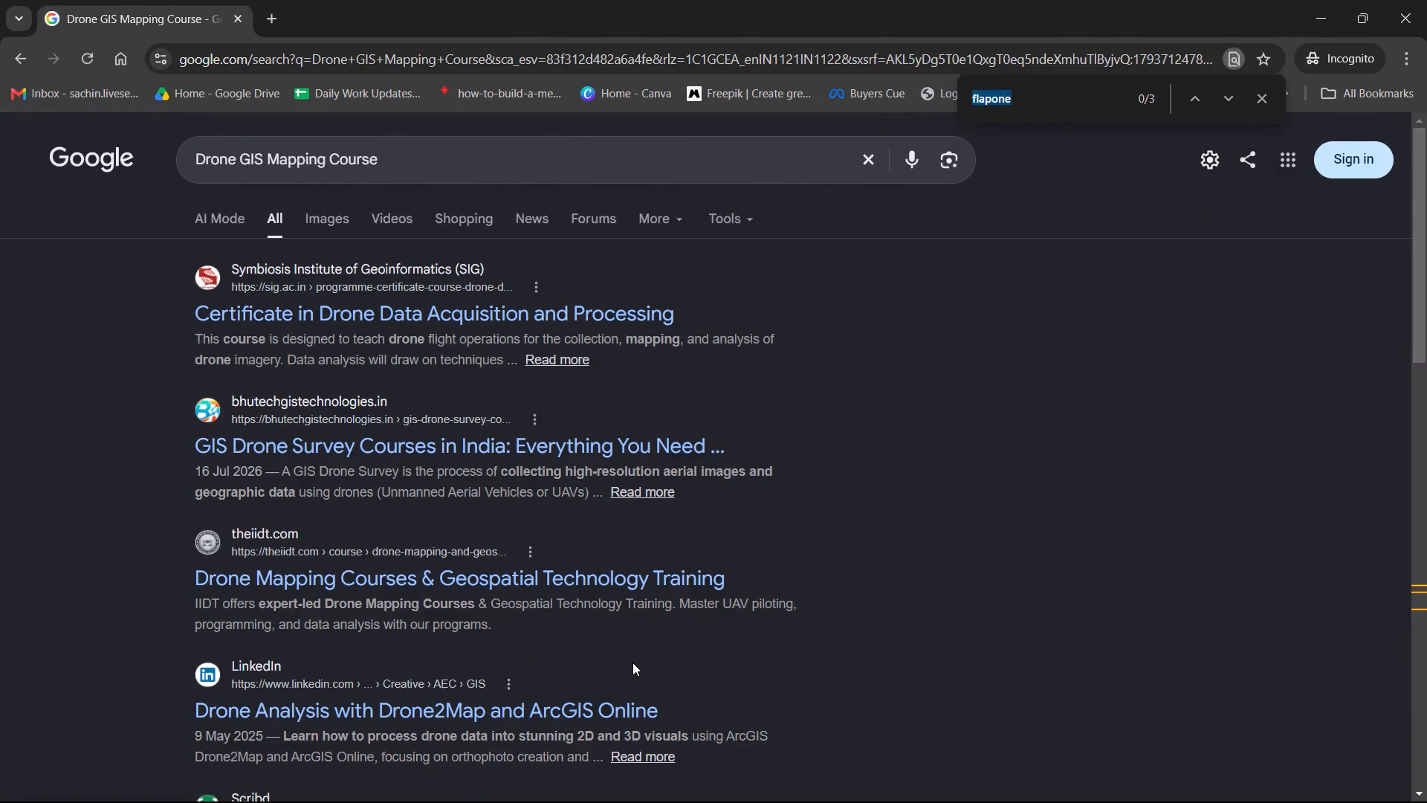
scroll(632, 662, "down", 9)
scroll(632, 662, "up", 1)
Enter ranking 20 in the mapping sheet's 3/11/2026 cell for "Drone GIS Mapping Course".
key("alt+Tab")
key("Tab")
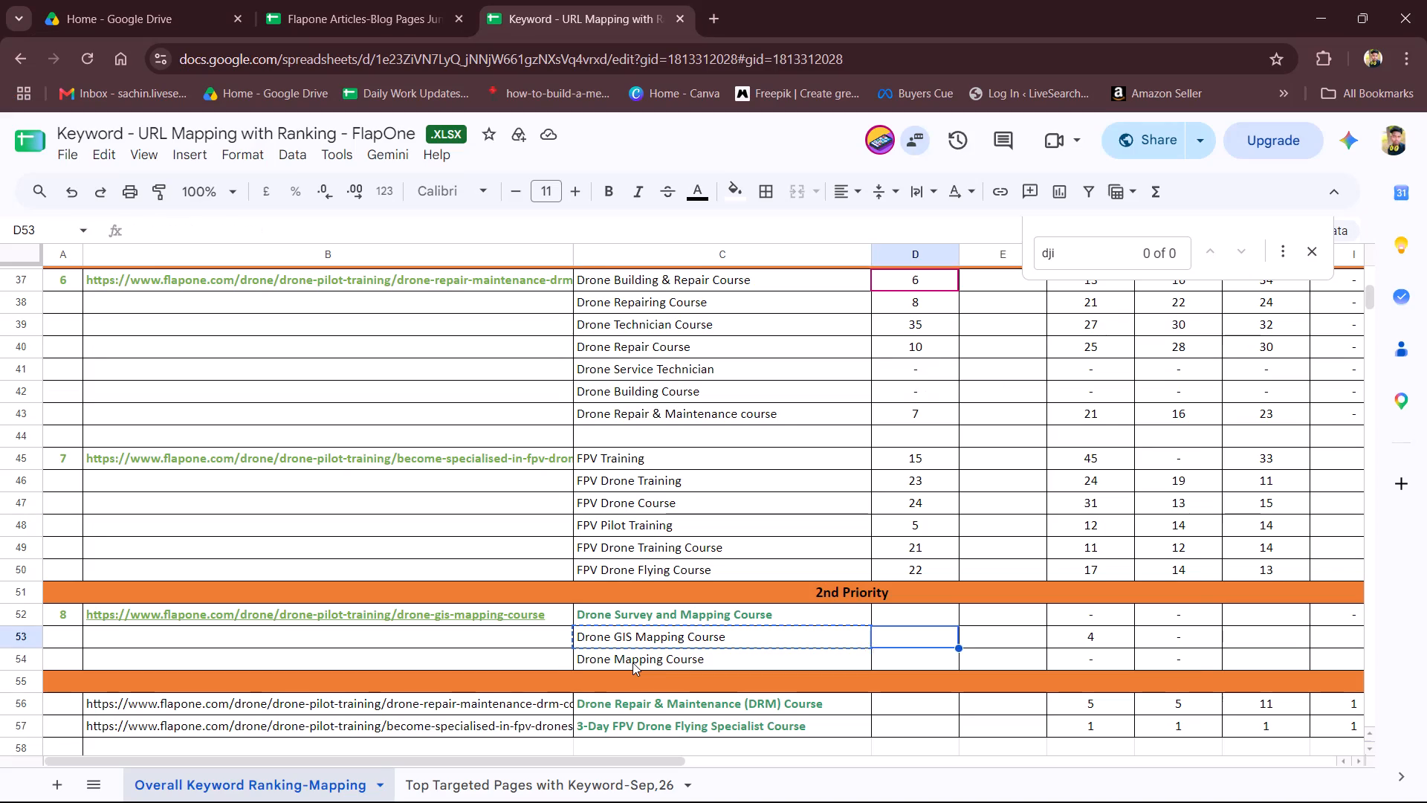
type("20")
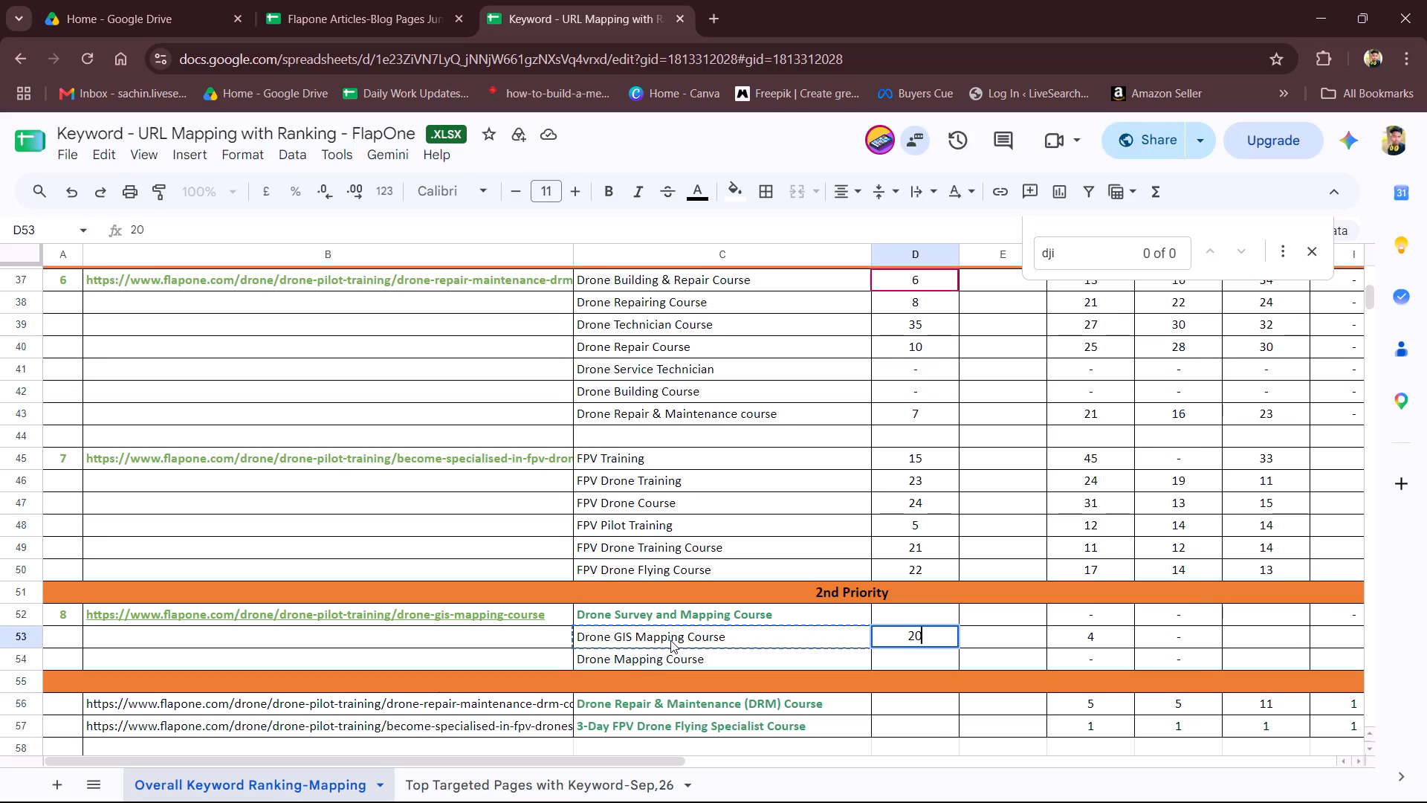
key("Tab")
Enter a dash in the 3/11/2026 cells for "Drone Mapping Course" and "Drone Survey and Mapping Course".
key("Left")
key("Down")
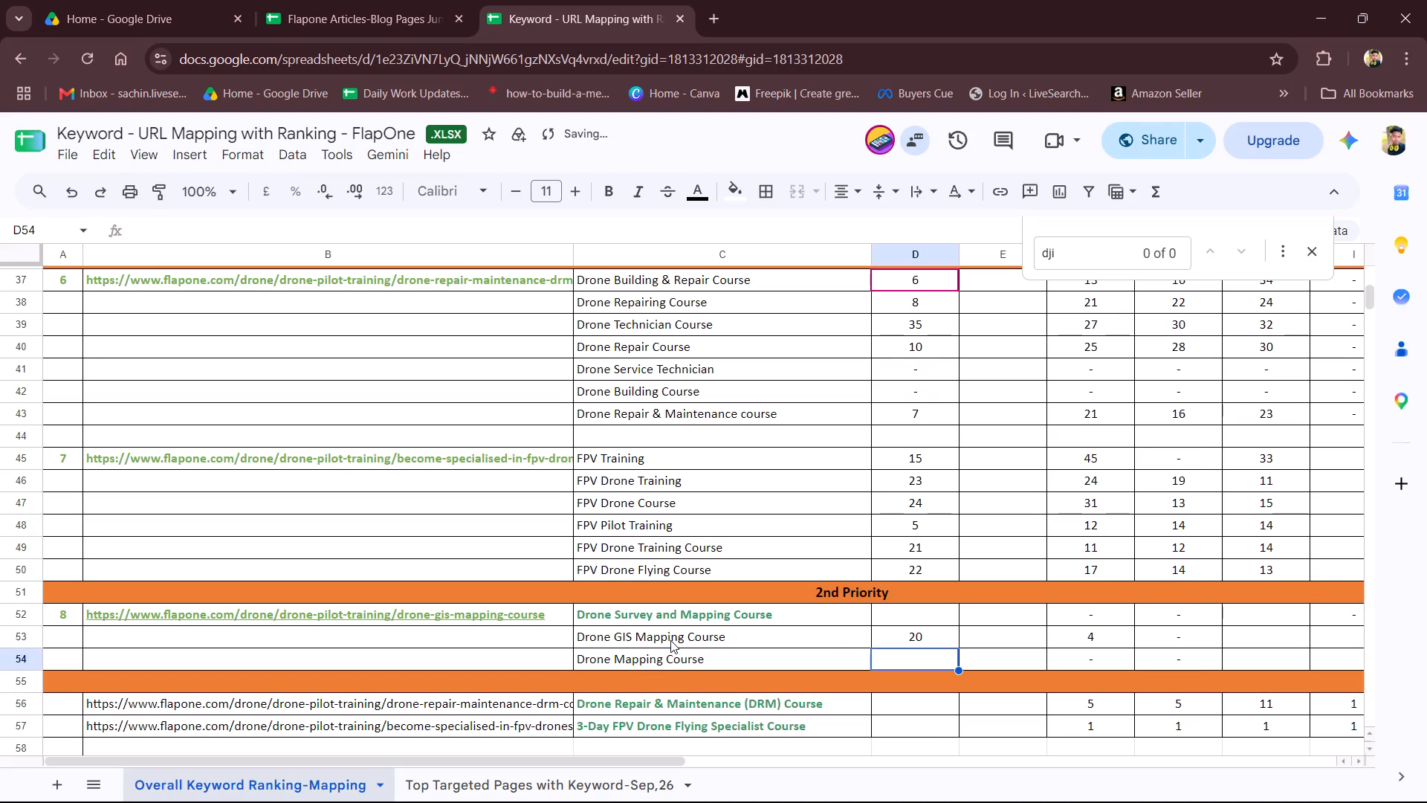
key("minus")
key("Up")
key("Up")
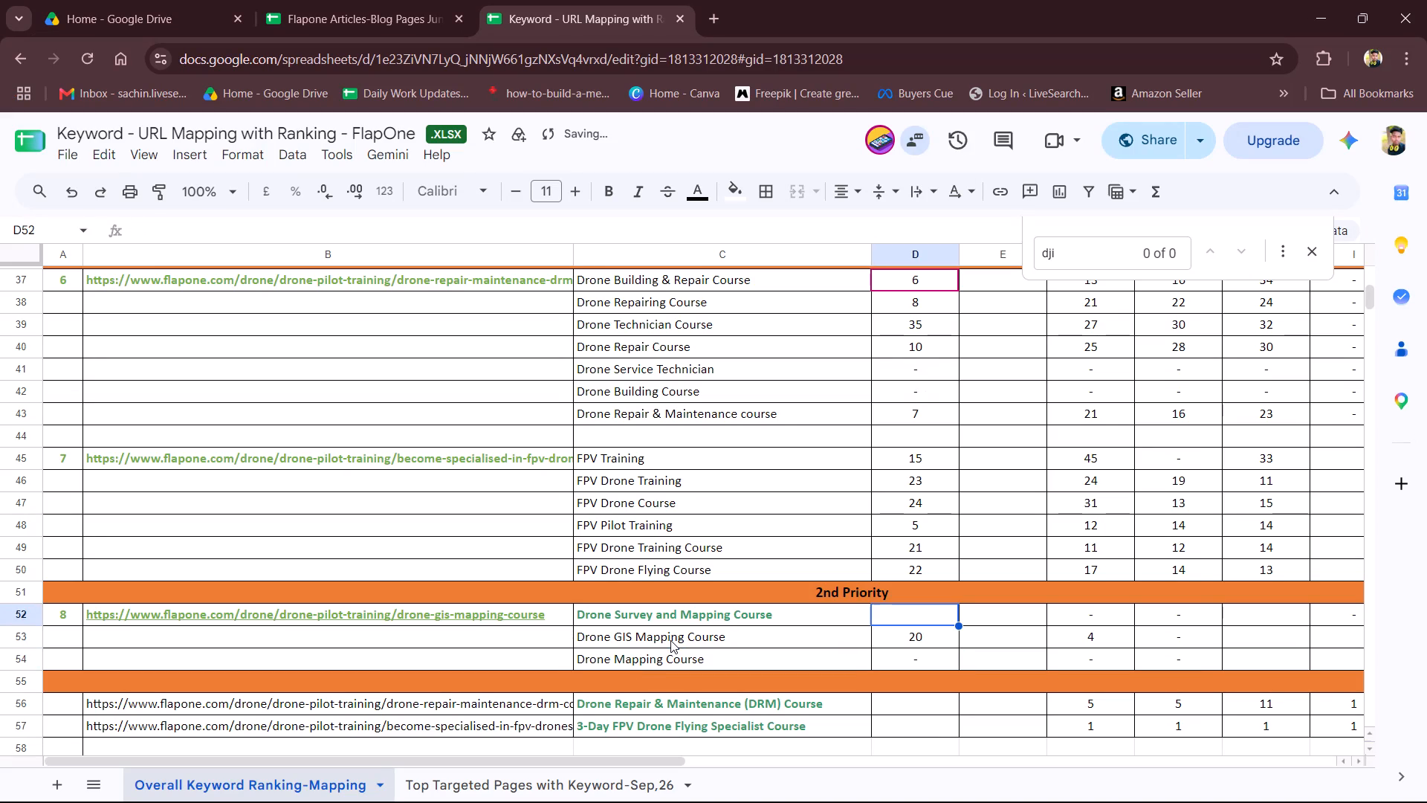
key("minus")
Search Google for the copied keyword "Drone Repair & Maintenance (DRM) Course", locate flapone, and enter ranking 3 in its 3/11/2026 cell.
scroll(670, 640, "down", 2)
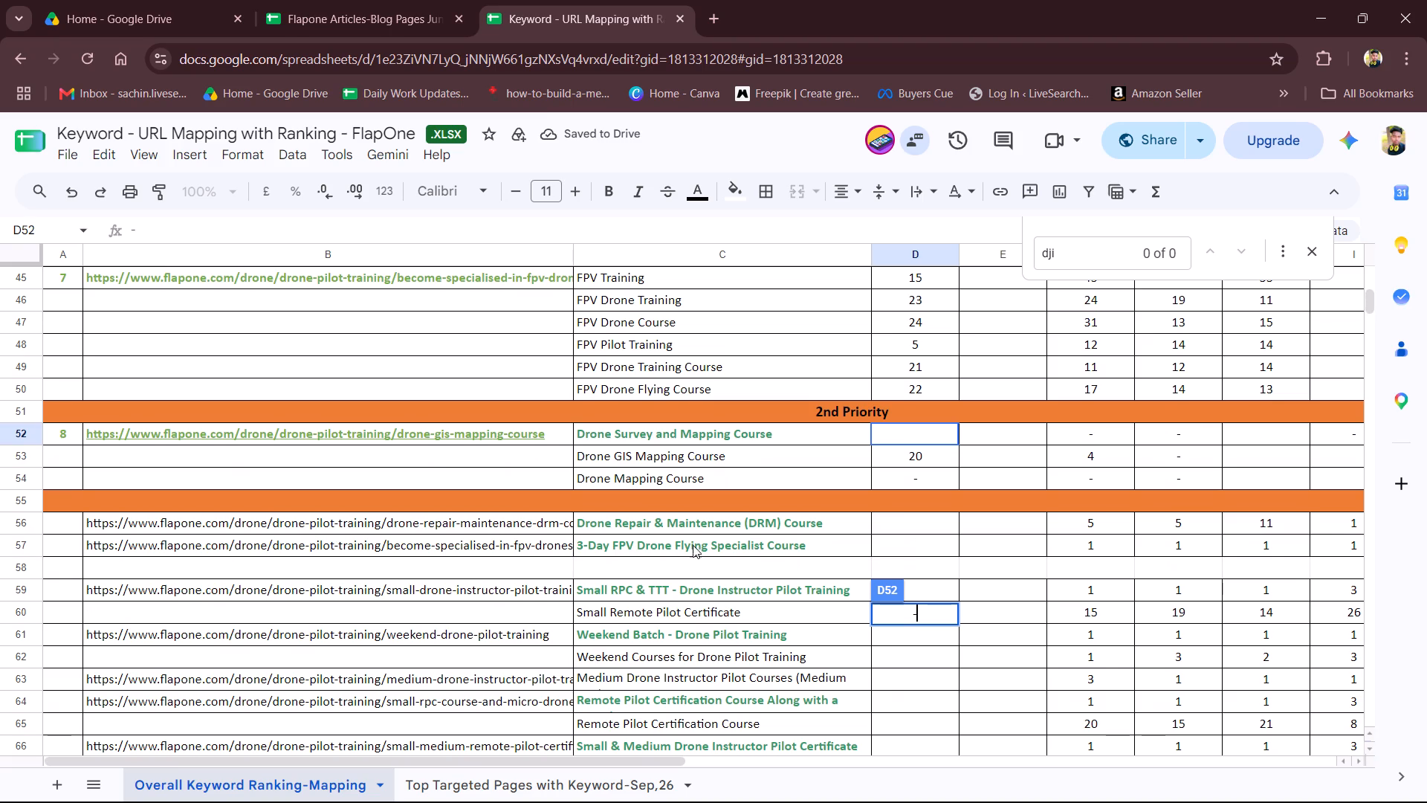
left_click(708, 528)
key("ctrl+c")
key("alt+Tab")
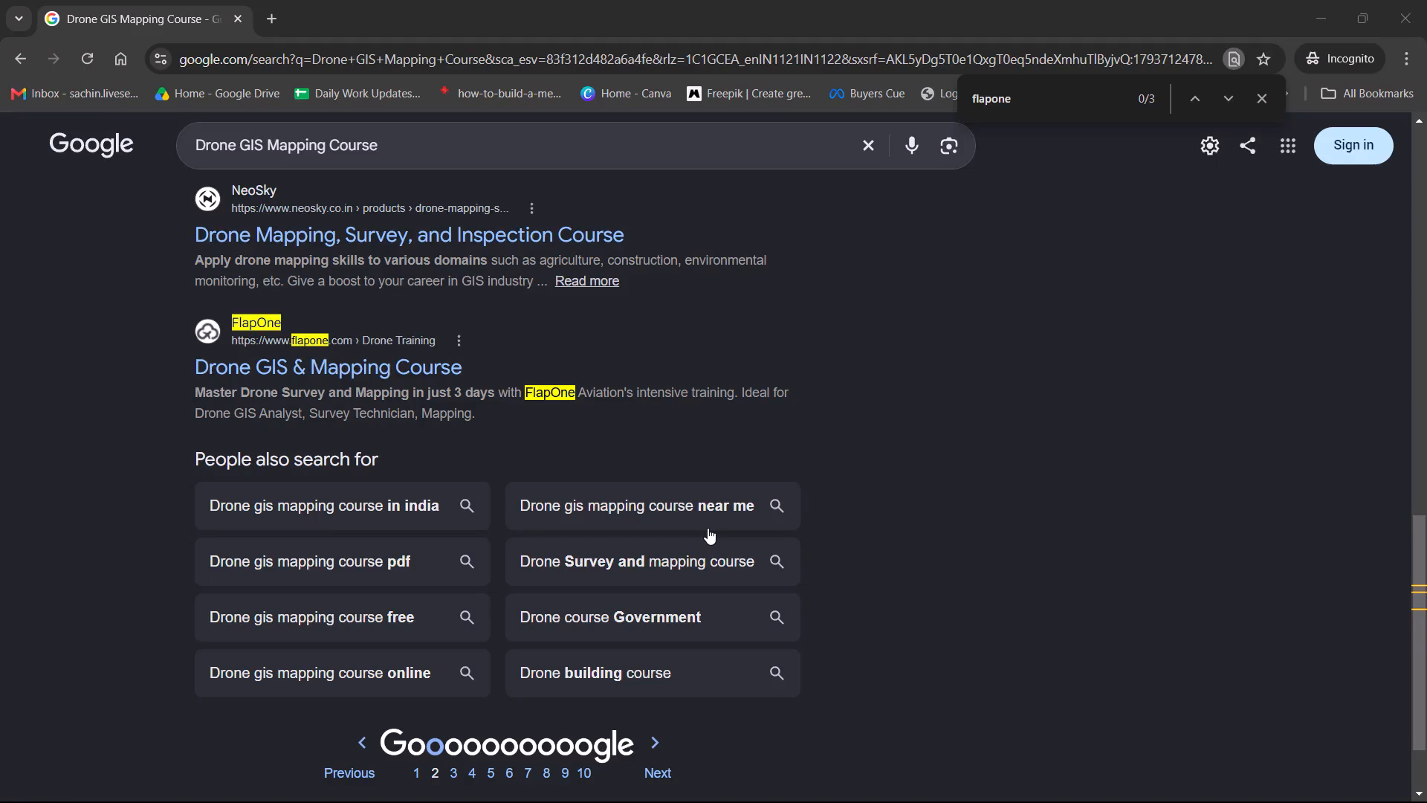
key("ctrl+e")
key("ctrl+v")
key("Return")
key("ctrl+f")
scroll(708, 528, "down", 6)
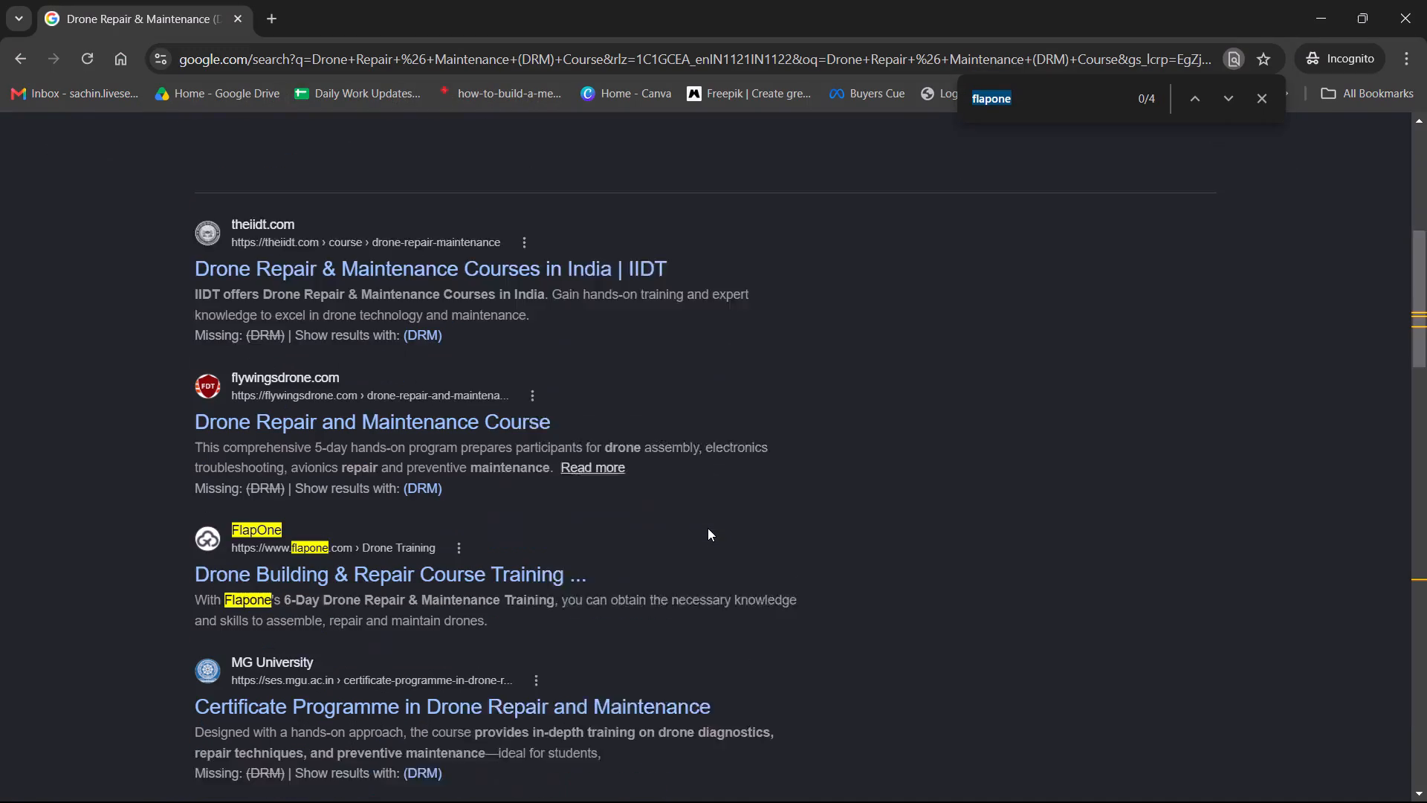
scroll(708, 528, "up", 1)
key("alt+Tab")
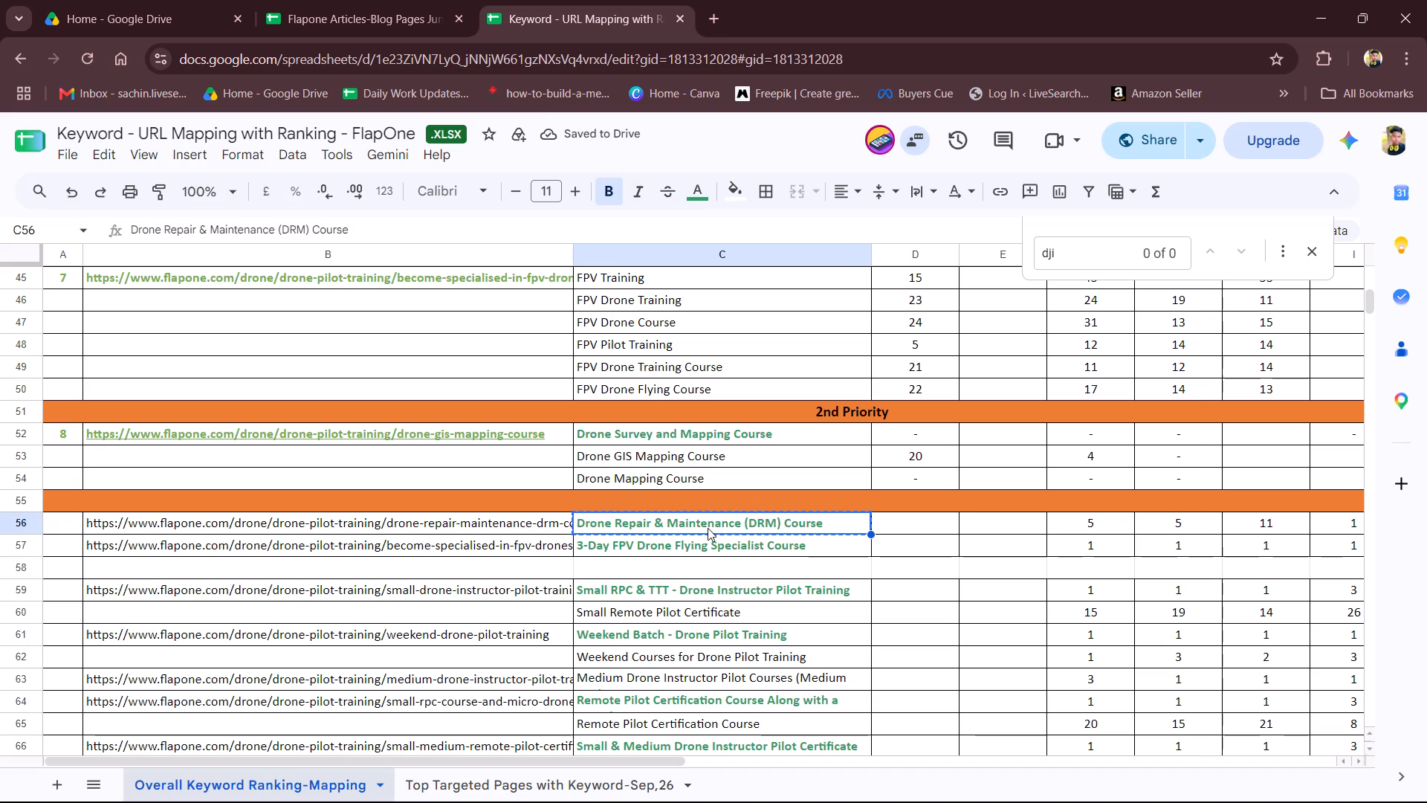
key("Tab")
key("3")
key("Return")
Search Google for the keyword "3-Day FPV Drone Flying Specialist Course", locate flapone, and enter ranking 1 in its 3/11/2026 cell.
key("ctrl+c")
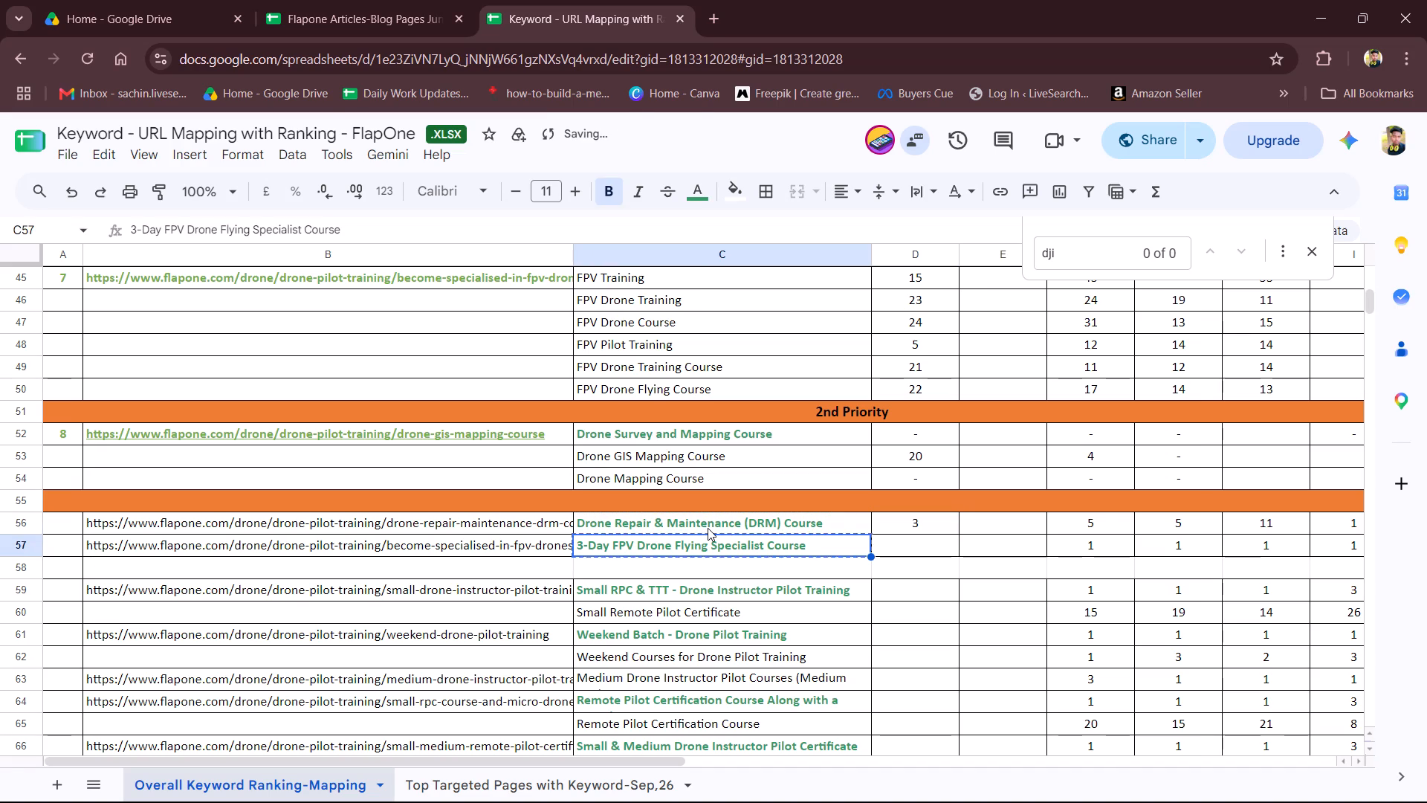
key("alt+Tab")
key("ctrl+e")
key("ctrl+v")
key("Return")
key("ctrl+f")
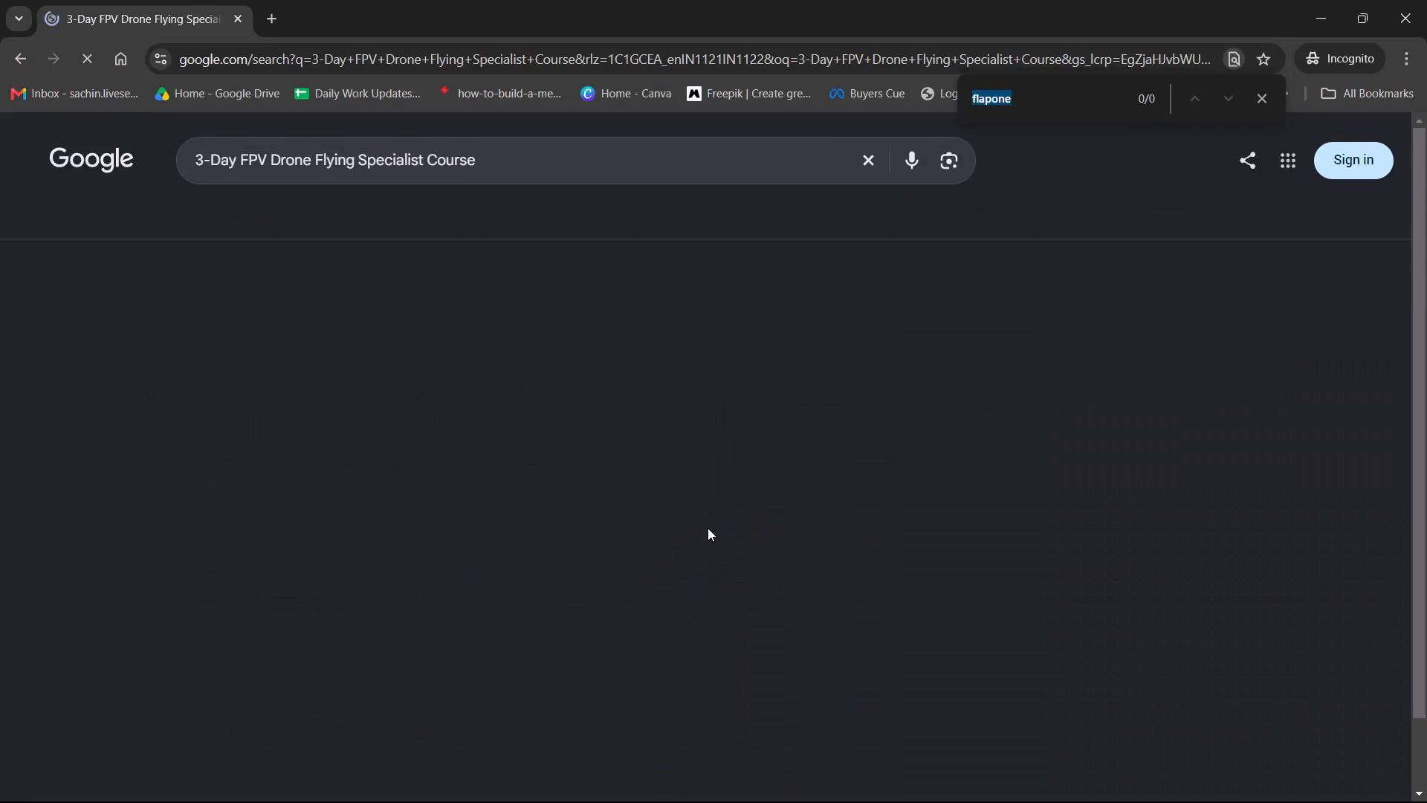
scroll(708, 528, "down", 6)
scroll(708, 528, "up", 9)
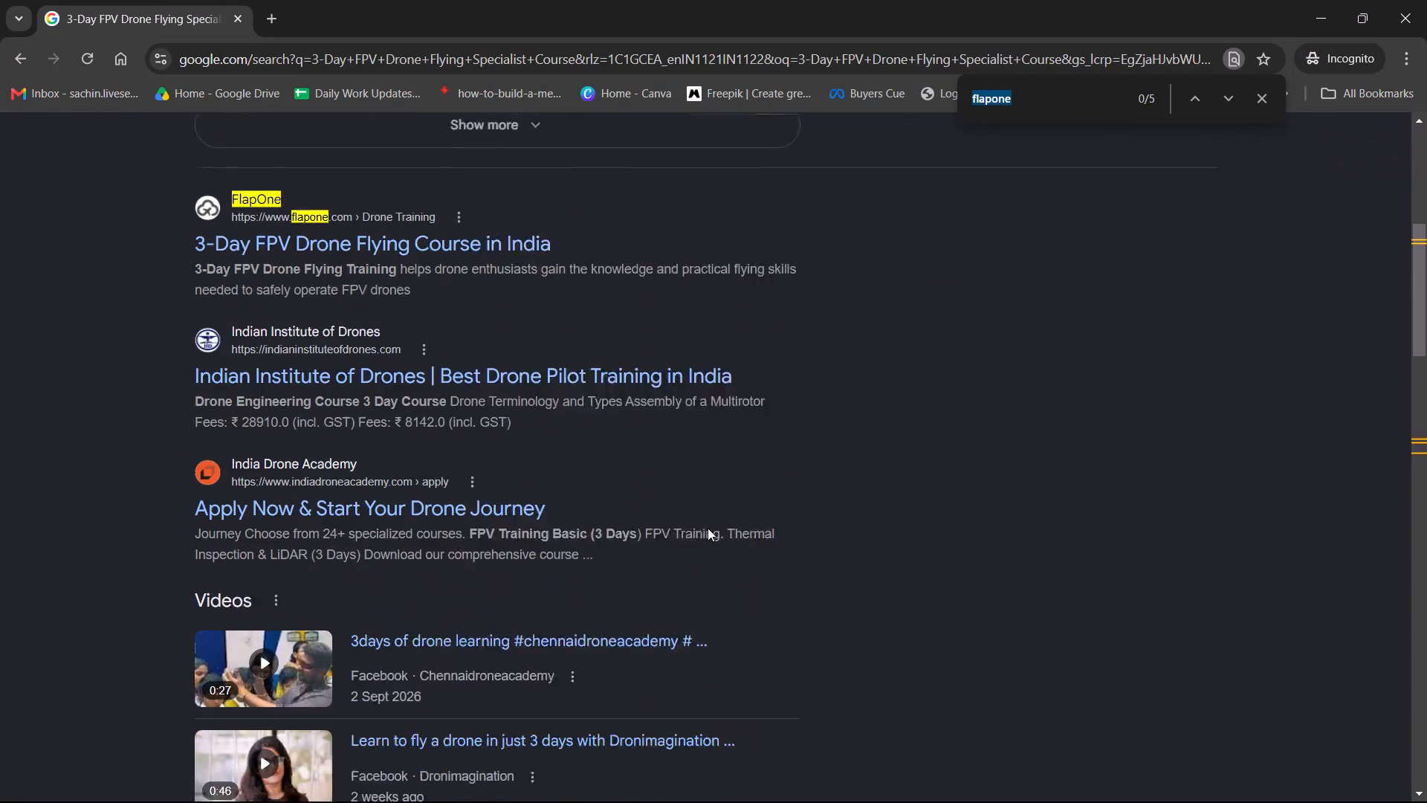
scroll(708, 528, "up", 1)
key("alt+Tab")
key("Tab")
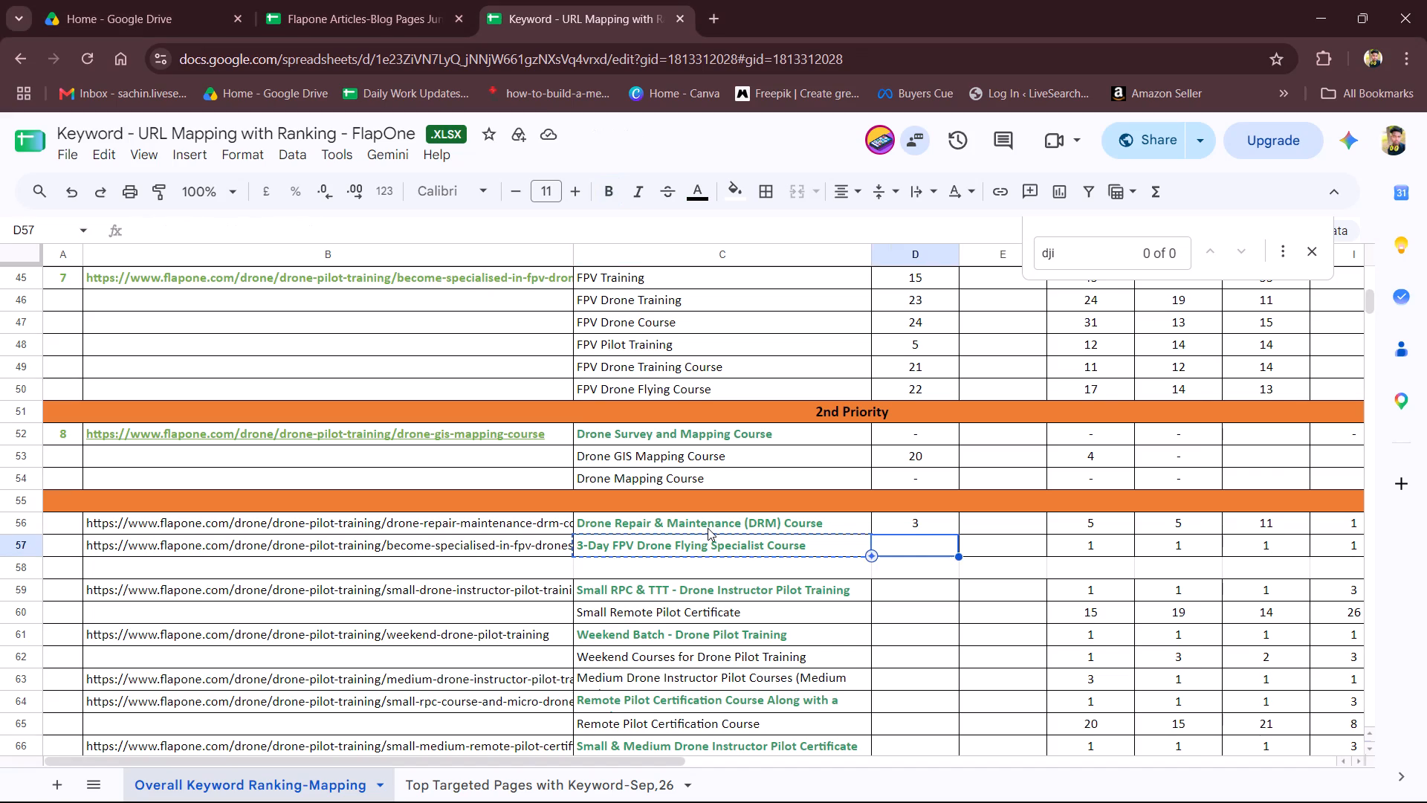
key("1")
Search Google for the keyword "Small RPC & TTT - Drone Instructor Pilot Training" and enter ranking 1 in its 3/11/2026 cell.
left_click(629, 590)
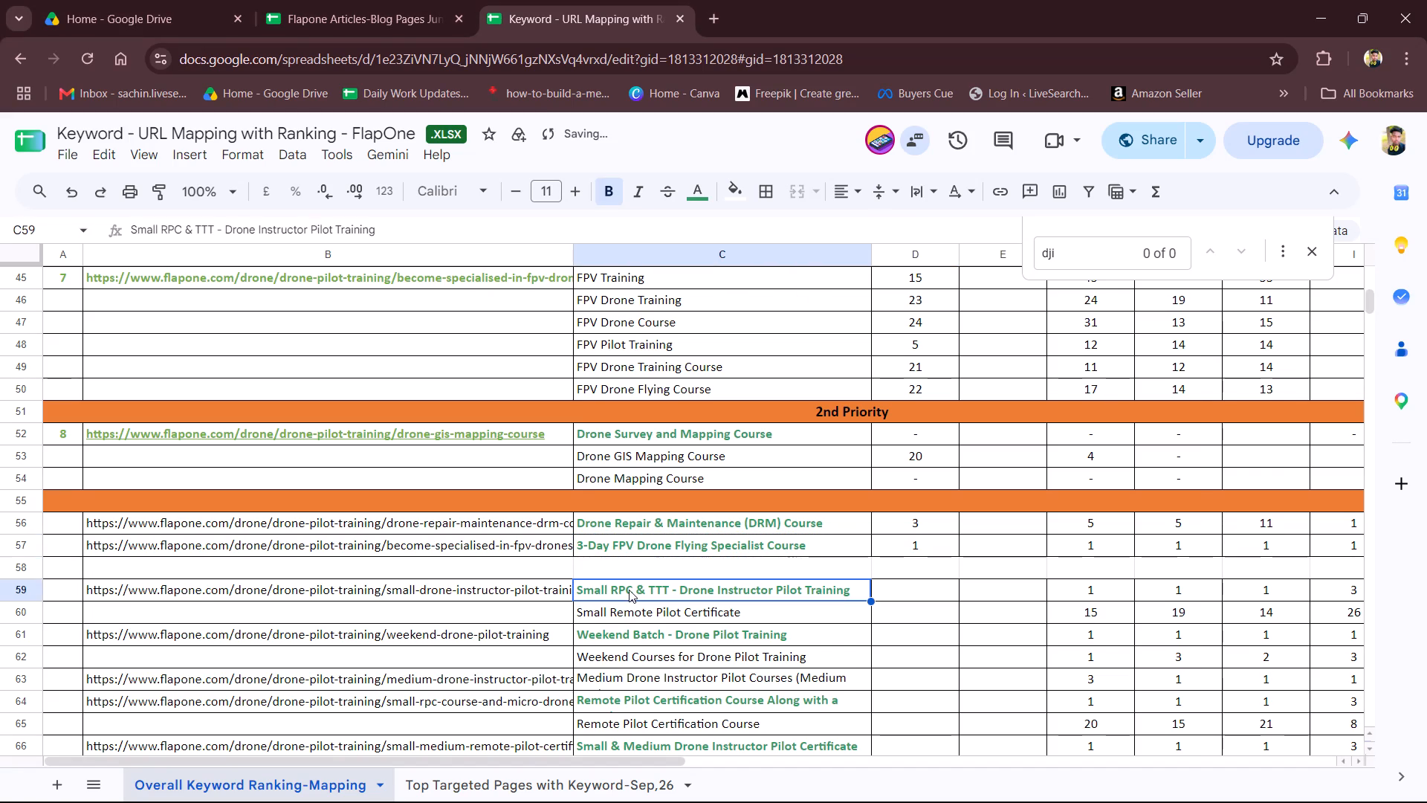
key("ctrl+c")
scroll(629, 590, "down", 14)
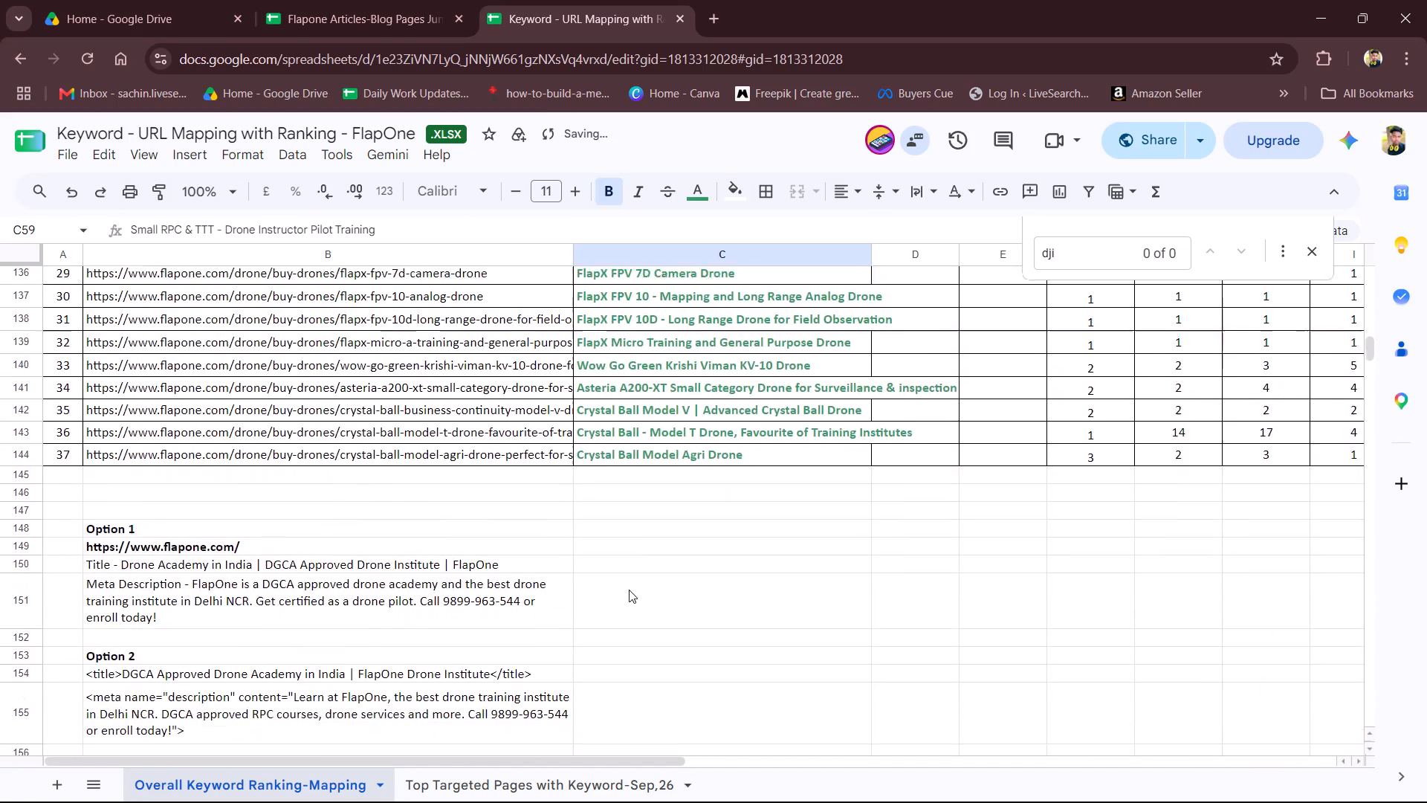
scroll(629, 590, "up", 4)
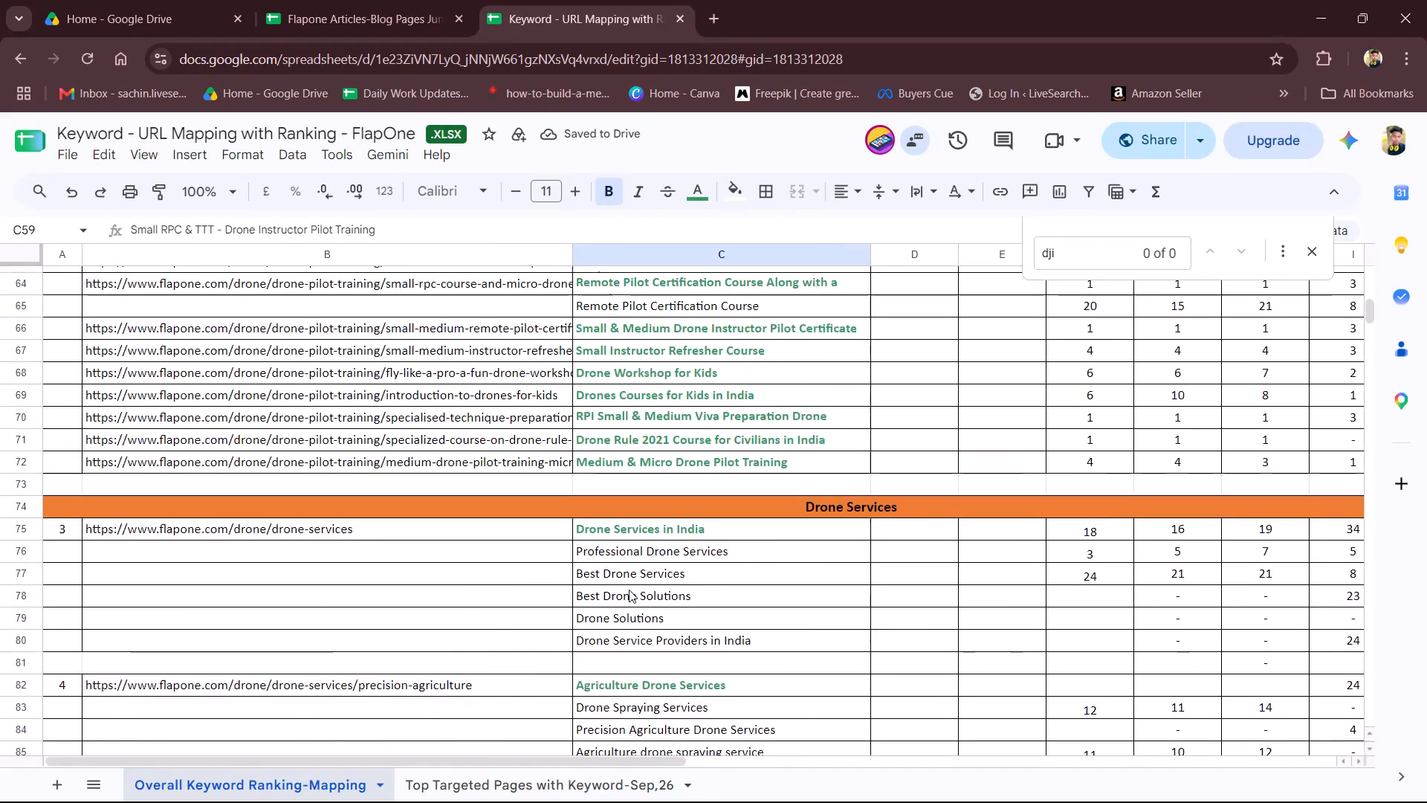
scroll(629, 590, "up", 2)
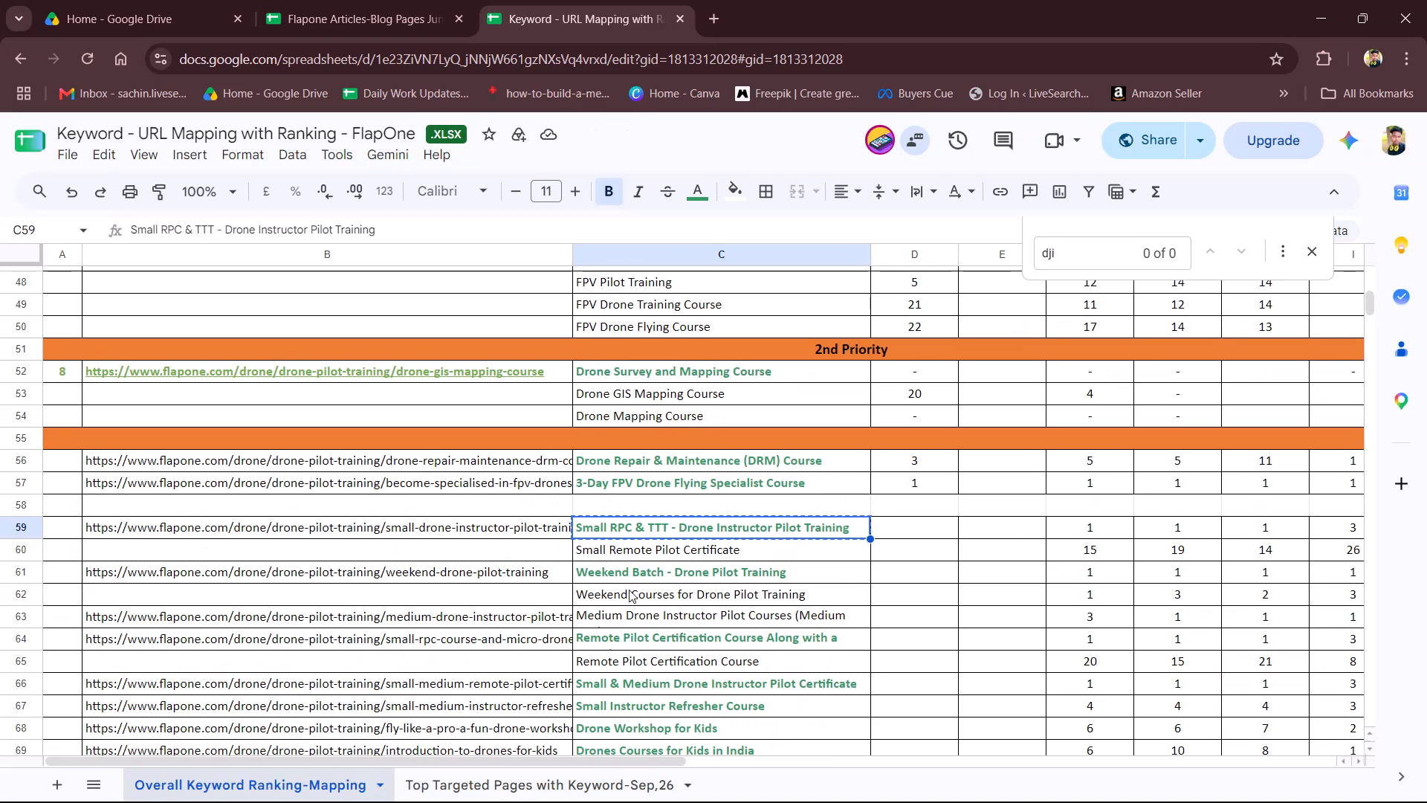
key("ctrl+c")
key("alt+Tab")
key("ctrl+e")
key("ctrl+v")
key("Return")
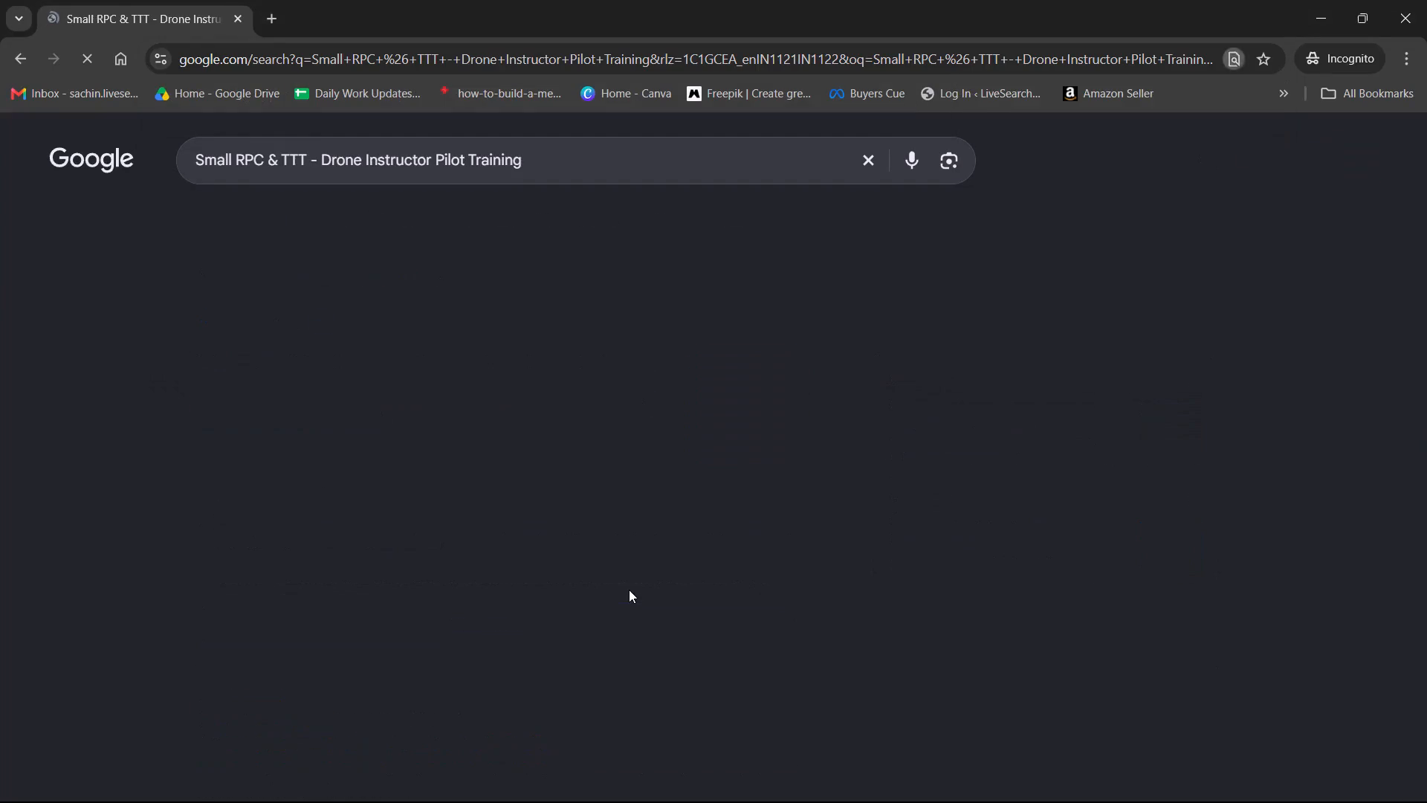
key("ctrl+f")
key("alt+Tab")
key("Tab")
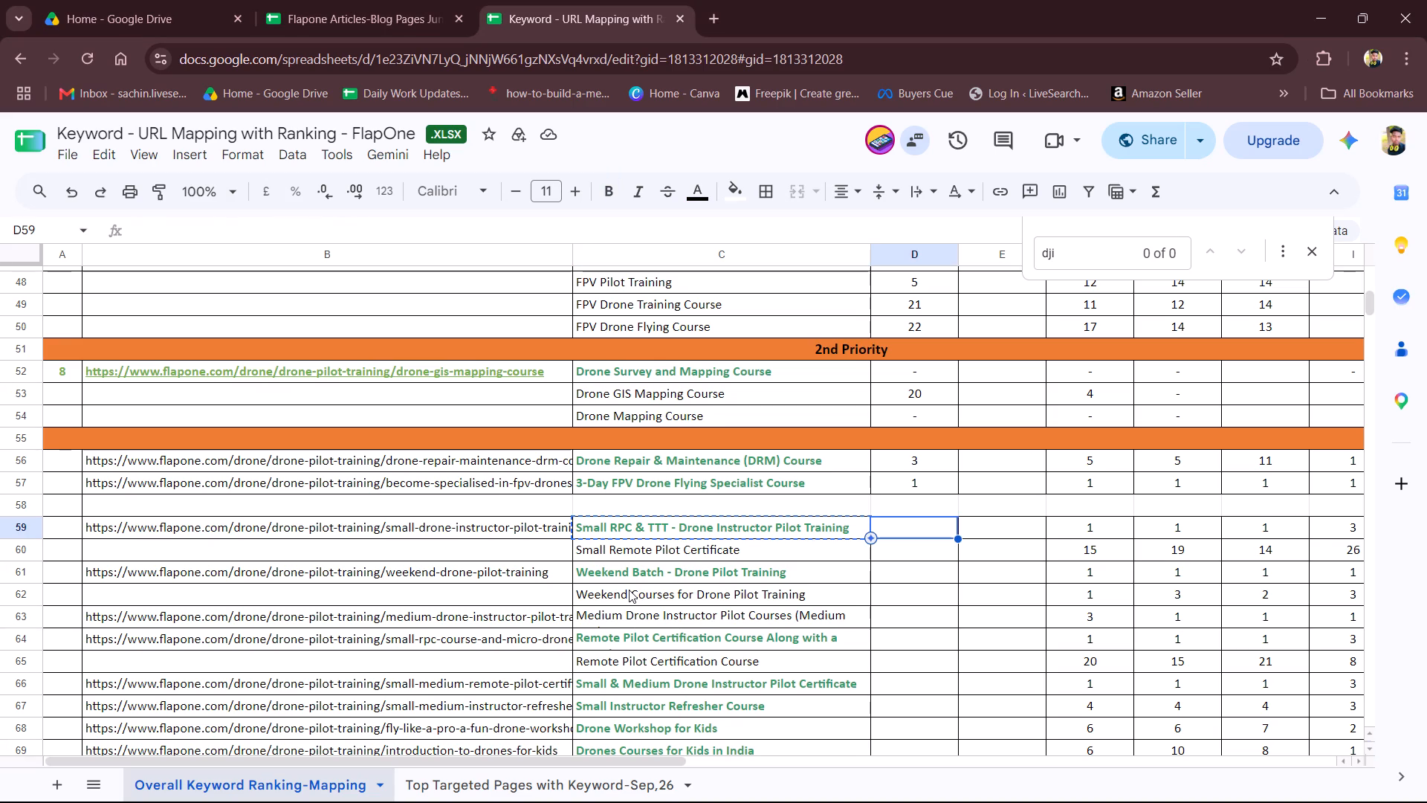
key("1")
key("Return")
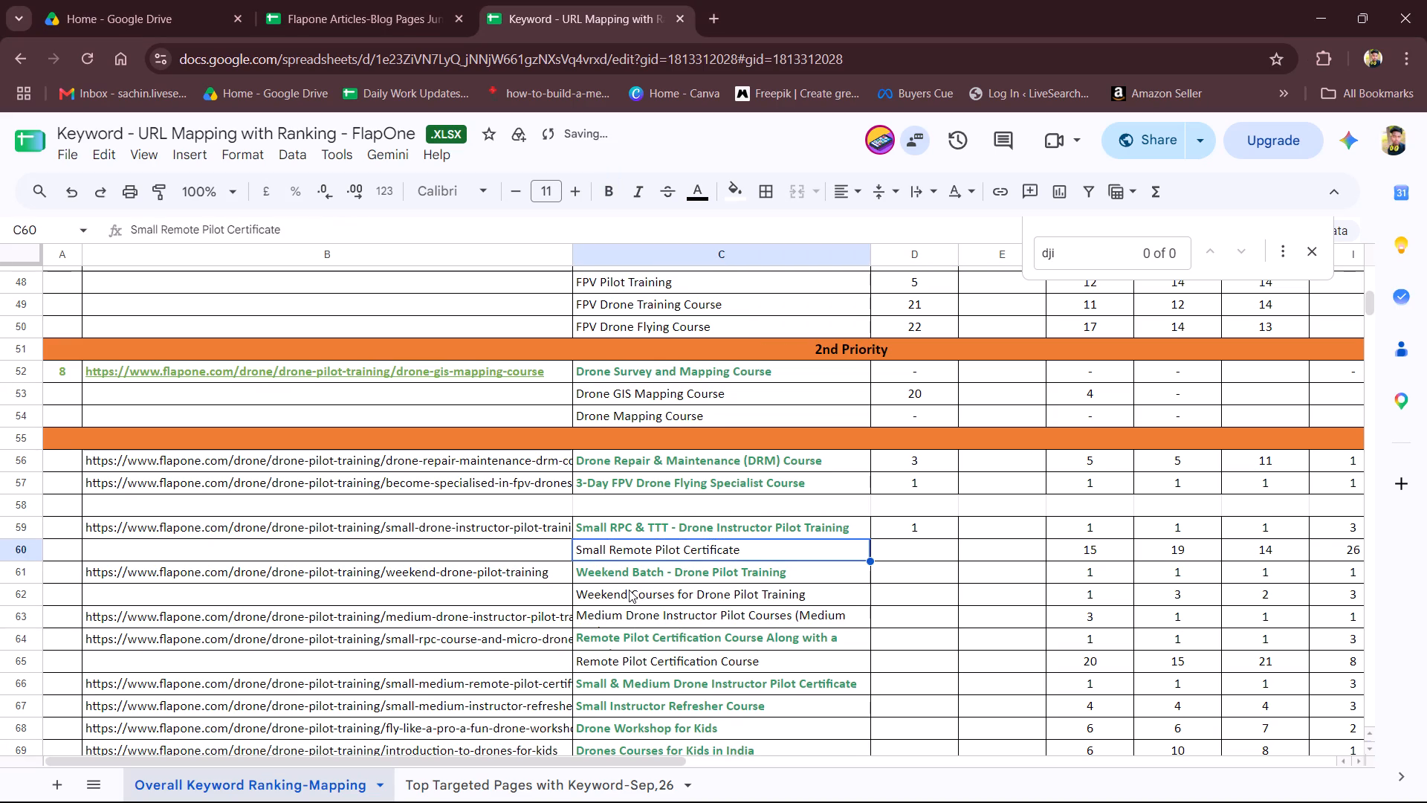
Search Google for "Small Remote Pilot Certificate", check two results pages for flapone, and enter ranking 20 in its 3/11/2026 cell.
key("ctrl+c")
key("alt+Tab")
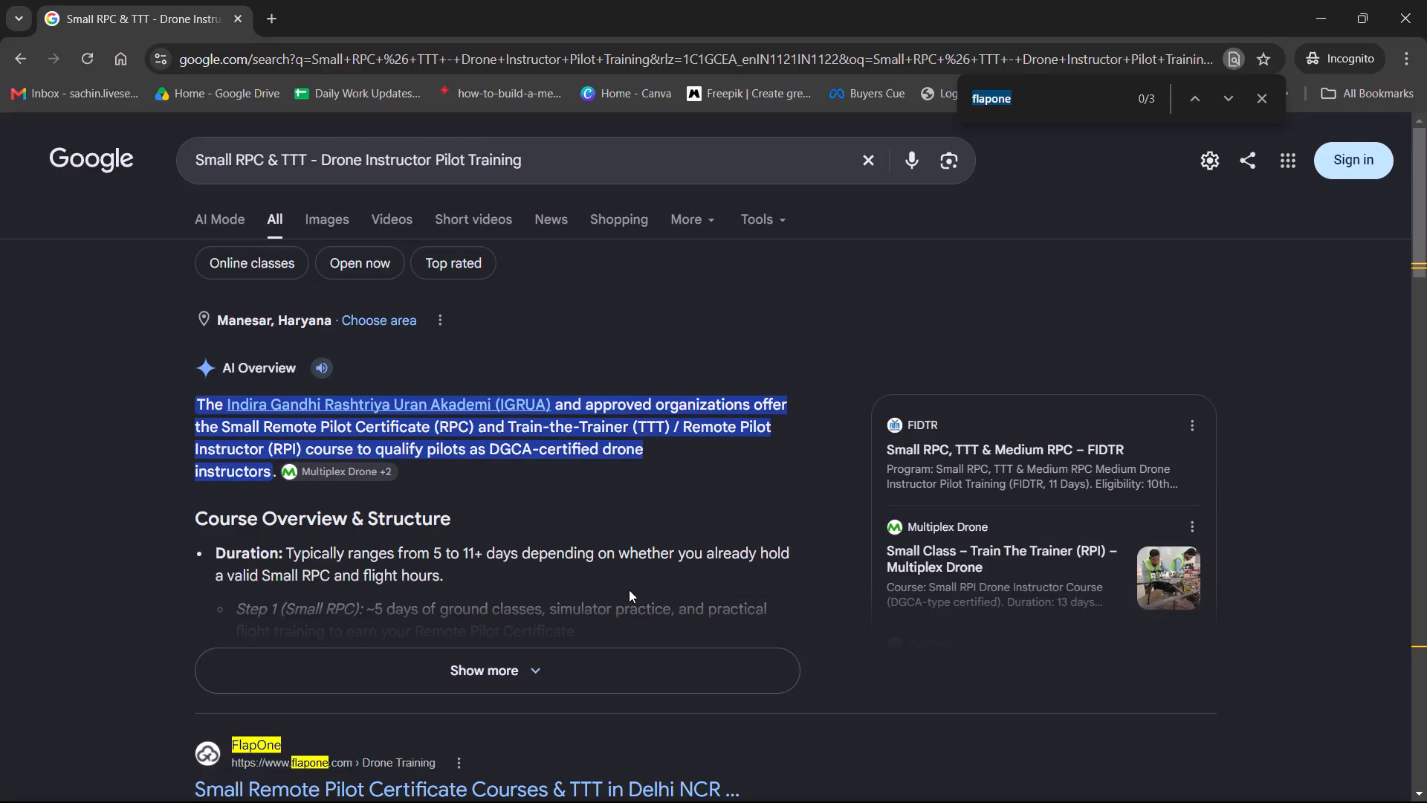
key("ctrl+e")
key("ctrl+v")
key("Return")
key("ctrl+f")
scroll(629, 590, "down", 18)
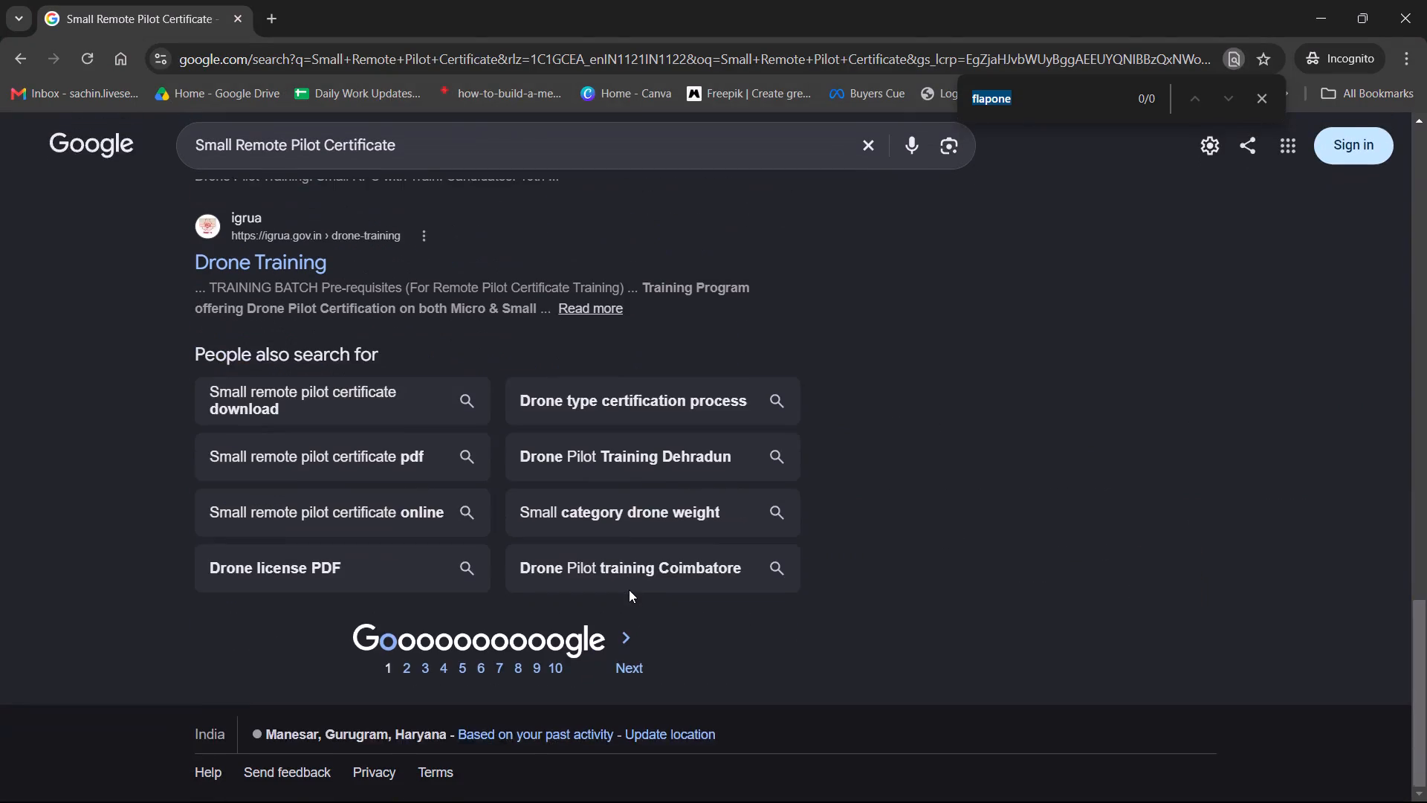
left_click(635, 668)
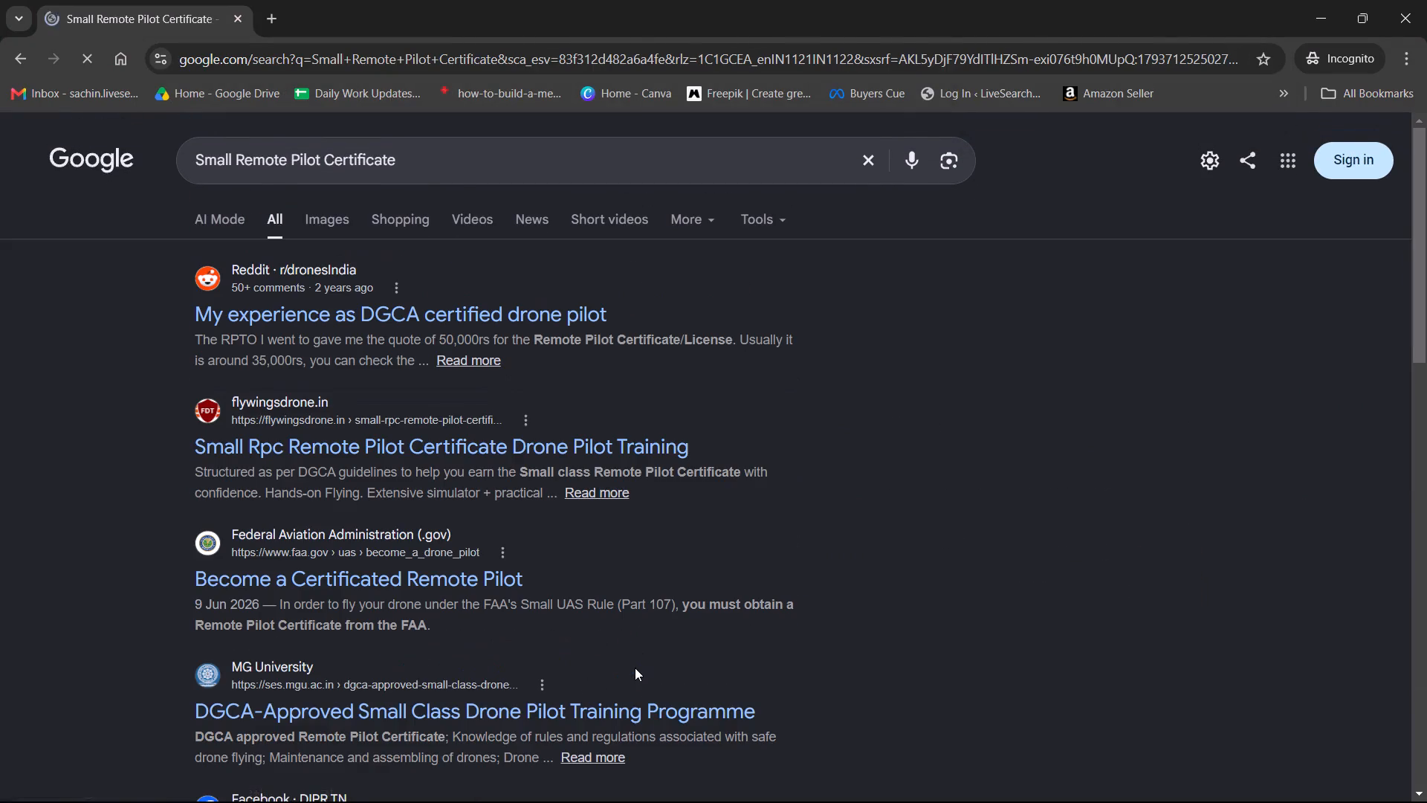
key("ctrl+f")
scroll(635, 668, "down", 8)
scroll(635, 668, "up", 2)
key("alt+Tab")
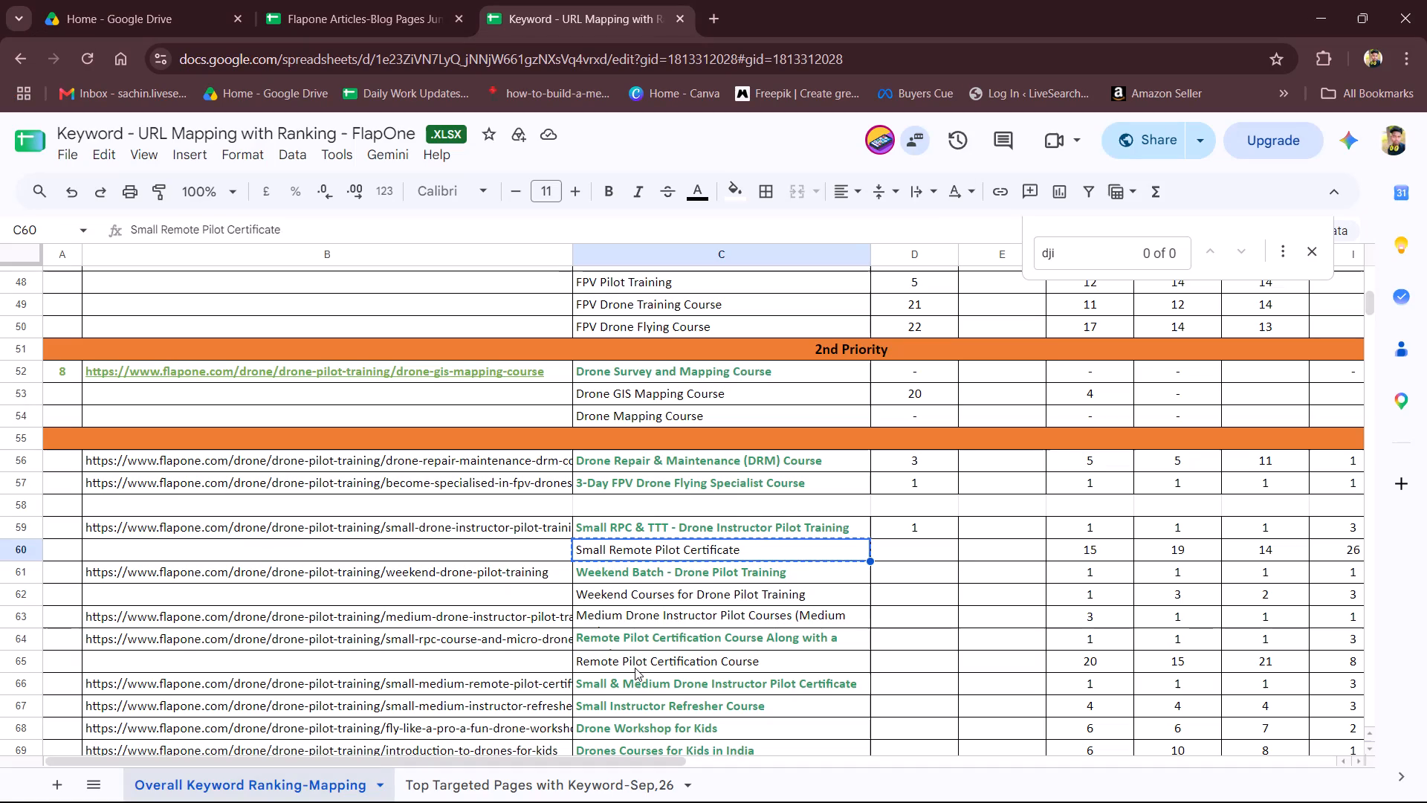
key("Tab")
type("20")
key("Return")
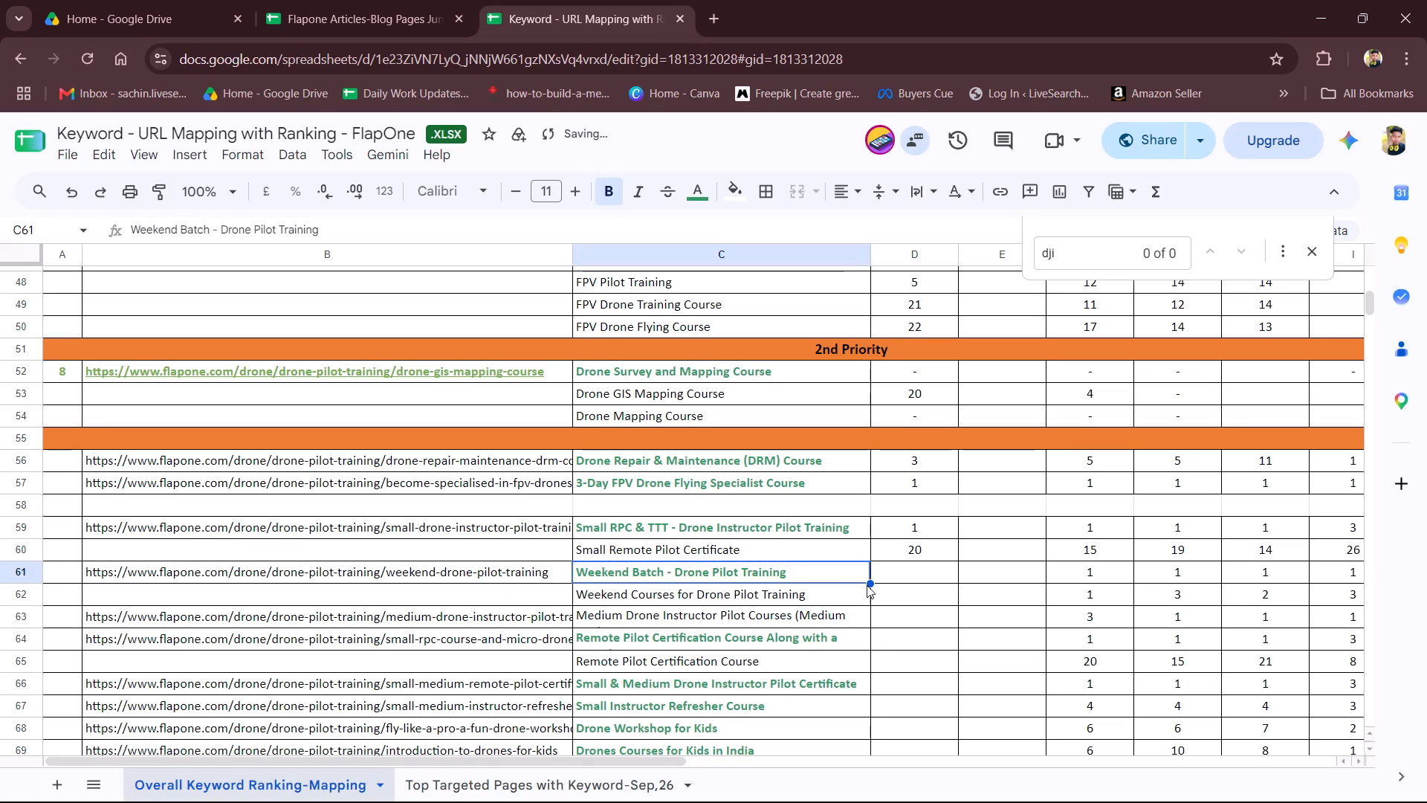
Enter ranking 1 in the 3/11/2026 cells for "Weekend Batch - Drone Pilot Training" and "Weekend Courses for Drone Pilot Training".
left_click(901, 570)
key("1")
key("Return")
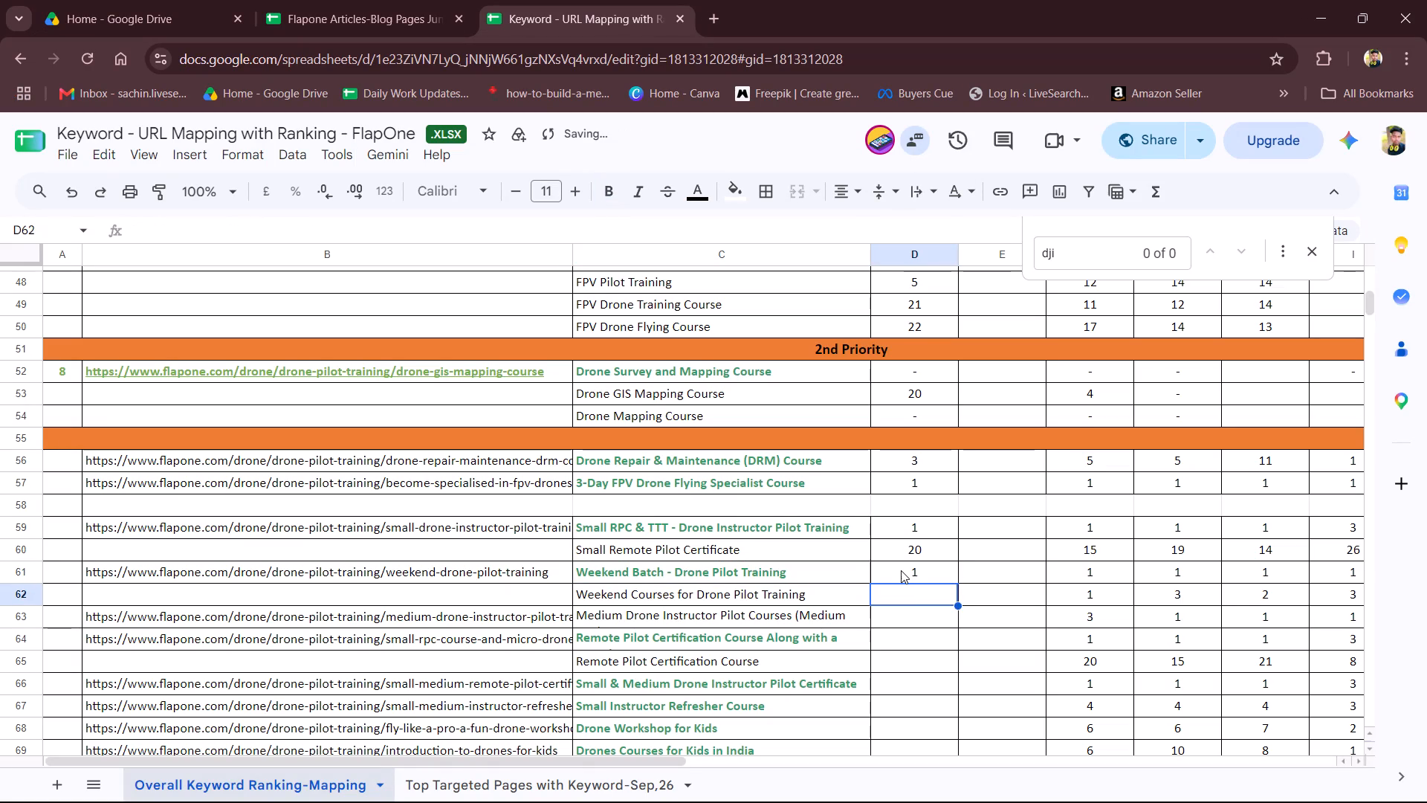
key("1")
key("Return")
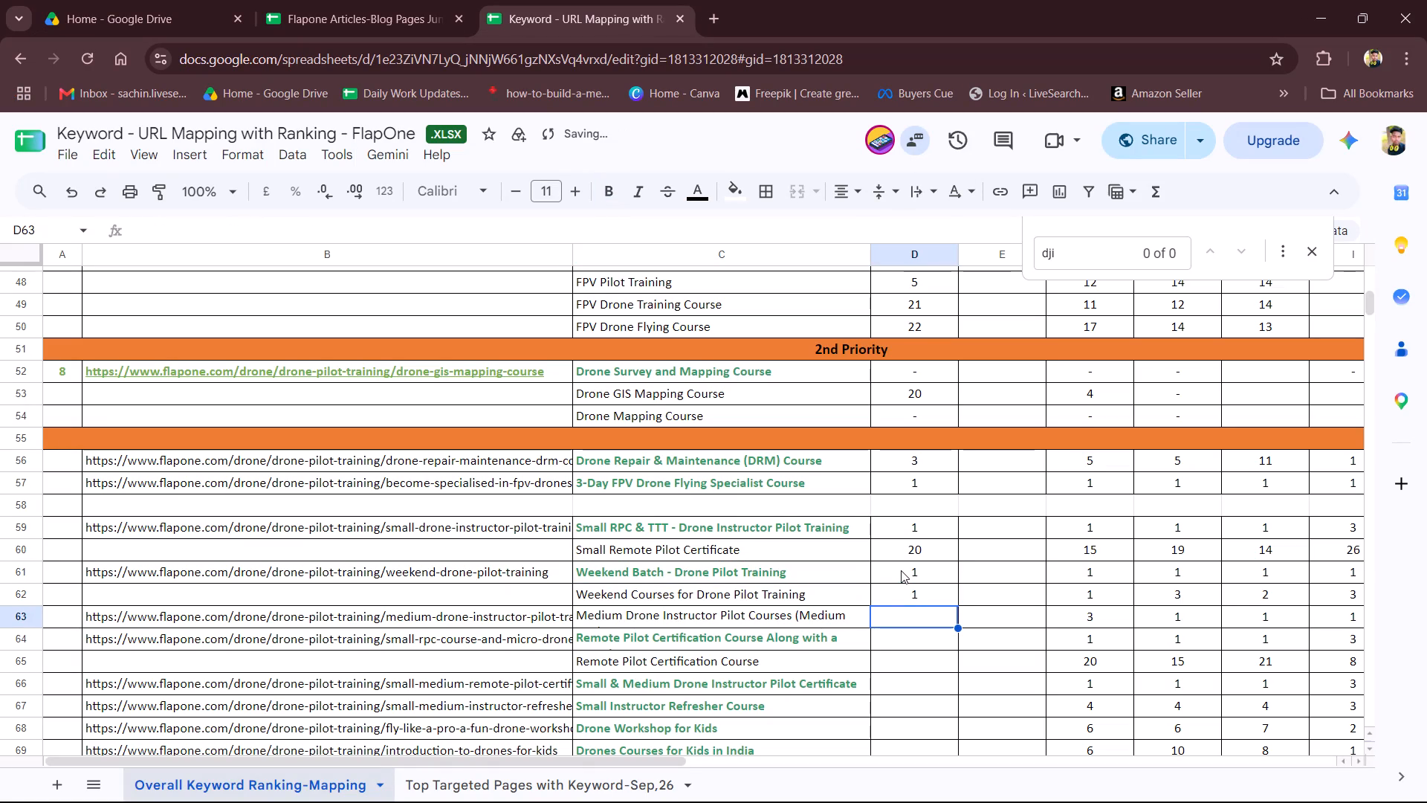
Search Google for "Medium Drone Instructor Pilot Courses (Medium RPC)", locate flapone, and enter ranking 1 in its 3/11/2026 cell.
key("Left")
key("ctrl+c")
key("alt+Tab")
key("ctrl+e")
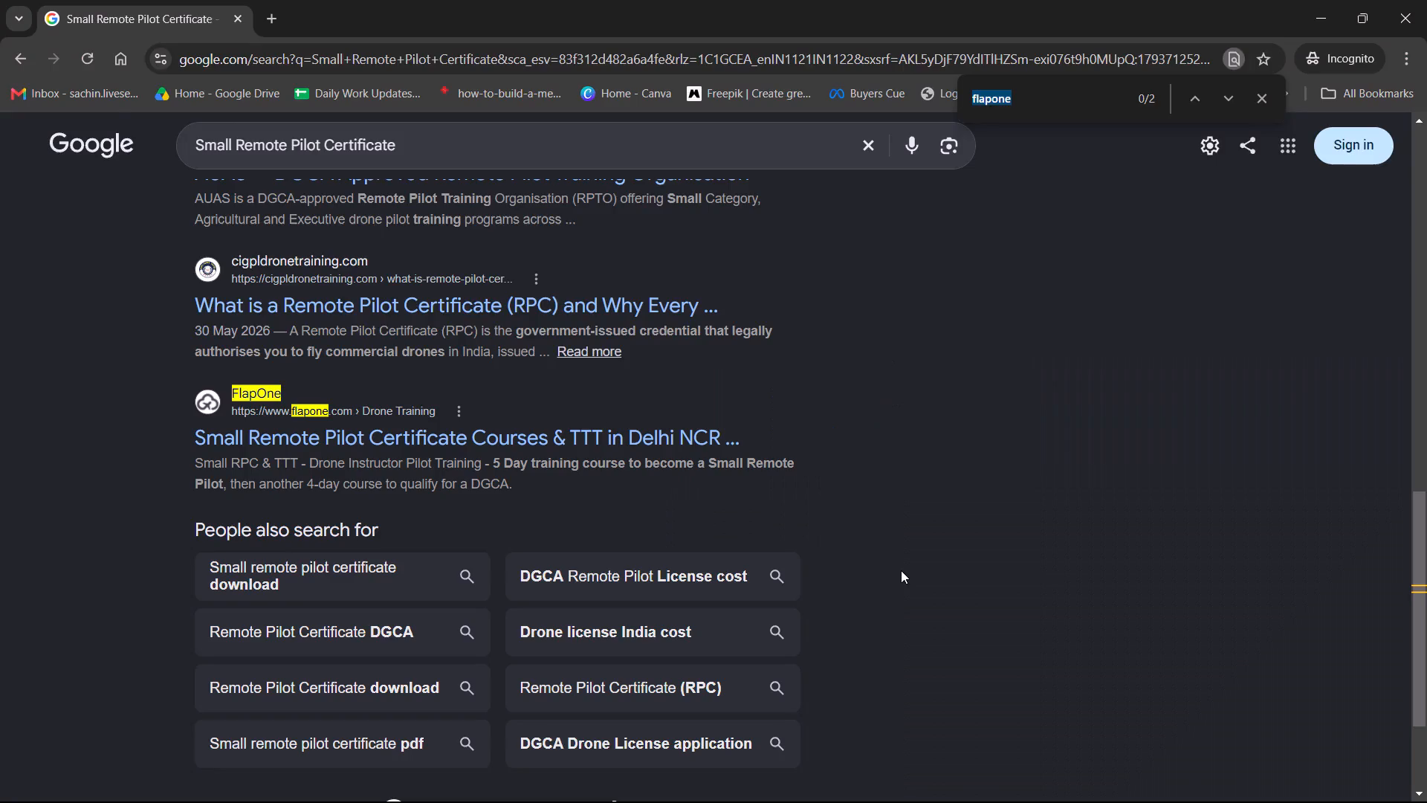
key("ctrl+v")
key("Return")
key("ctrl+f")
scroll(901, 570, "down", 5)
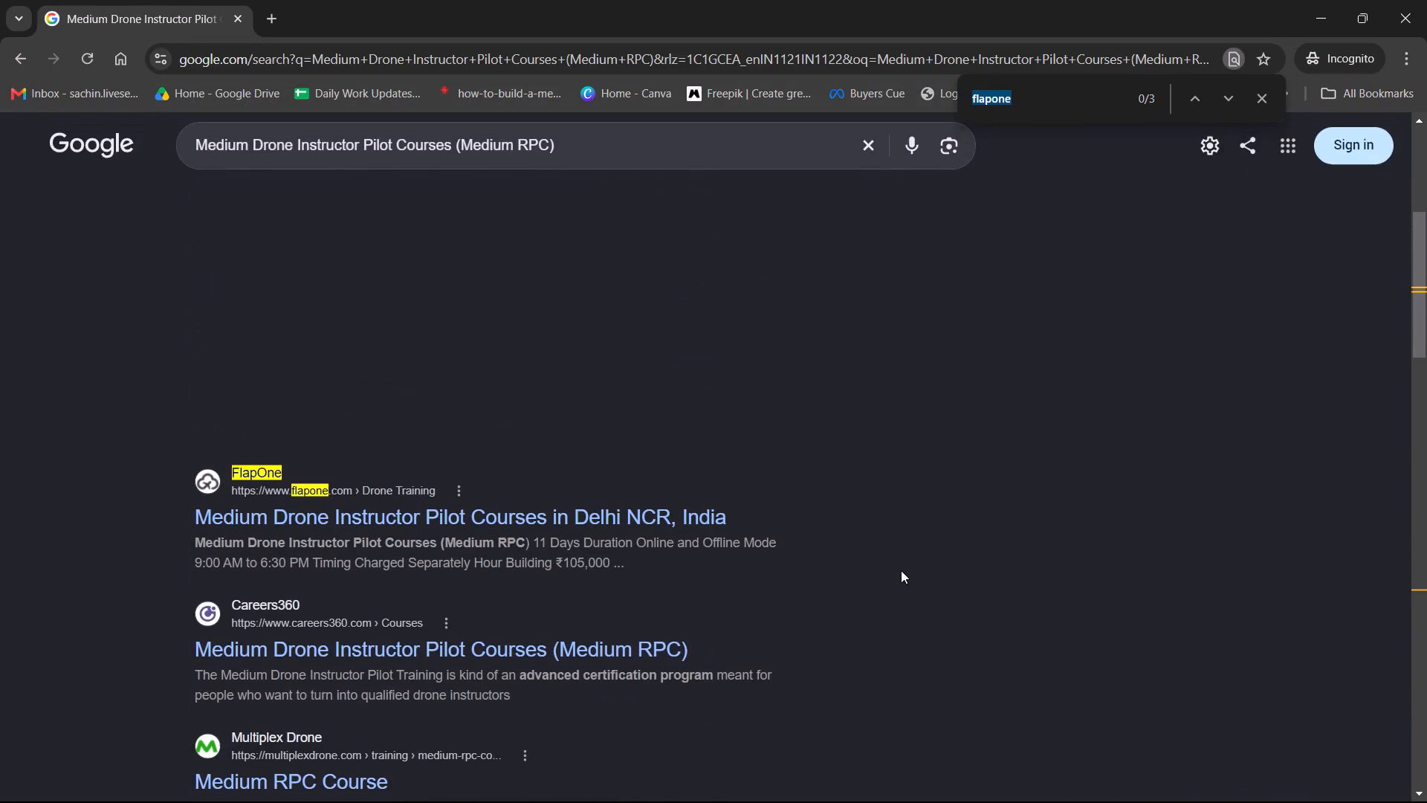
right_click(901, 570)
key("alt+Tab")
key("Tab")
key("1")
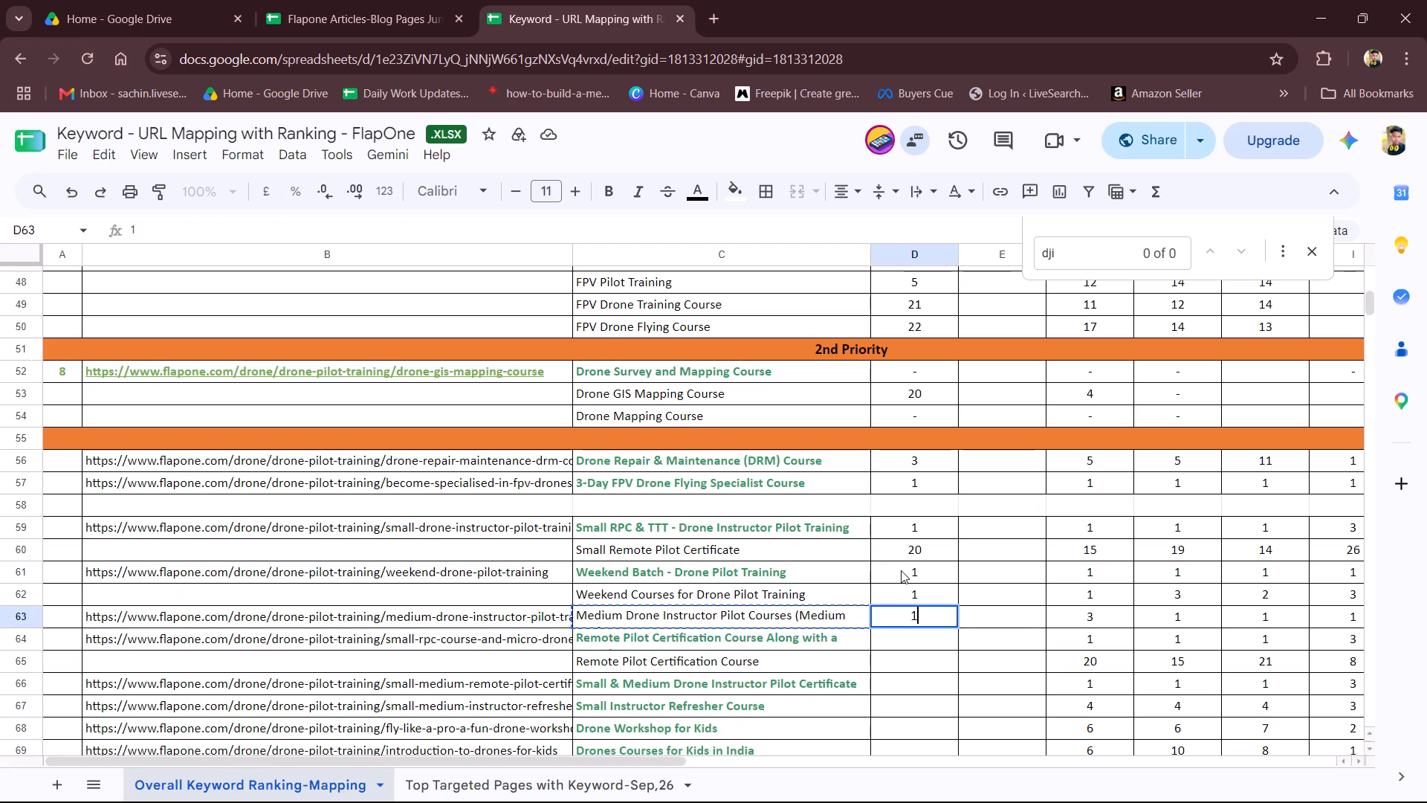
key("Return")
Enter ranking 1 in the 3/11/2026 cell for the keyword beginning "Remote Pilot Certification Course Along with a".
key("Tab")
key("1")
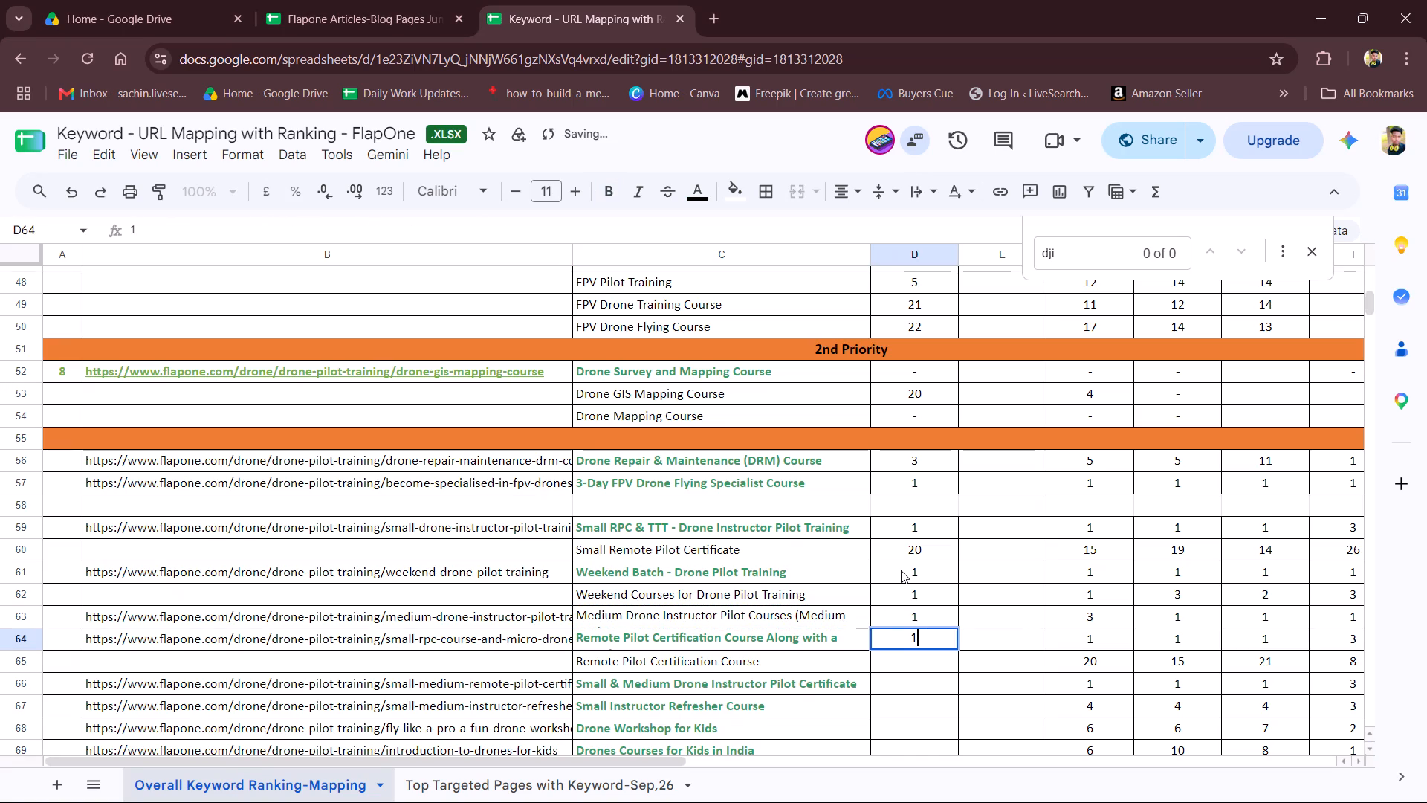
key("Return")
Search Google for the copied keyword "Remote Pilot Certification Course" and check the first four results pages for flapone's position.
key("ctrl+c")
key("alt+Tab")
key("ctrl+e")
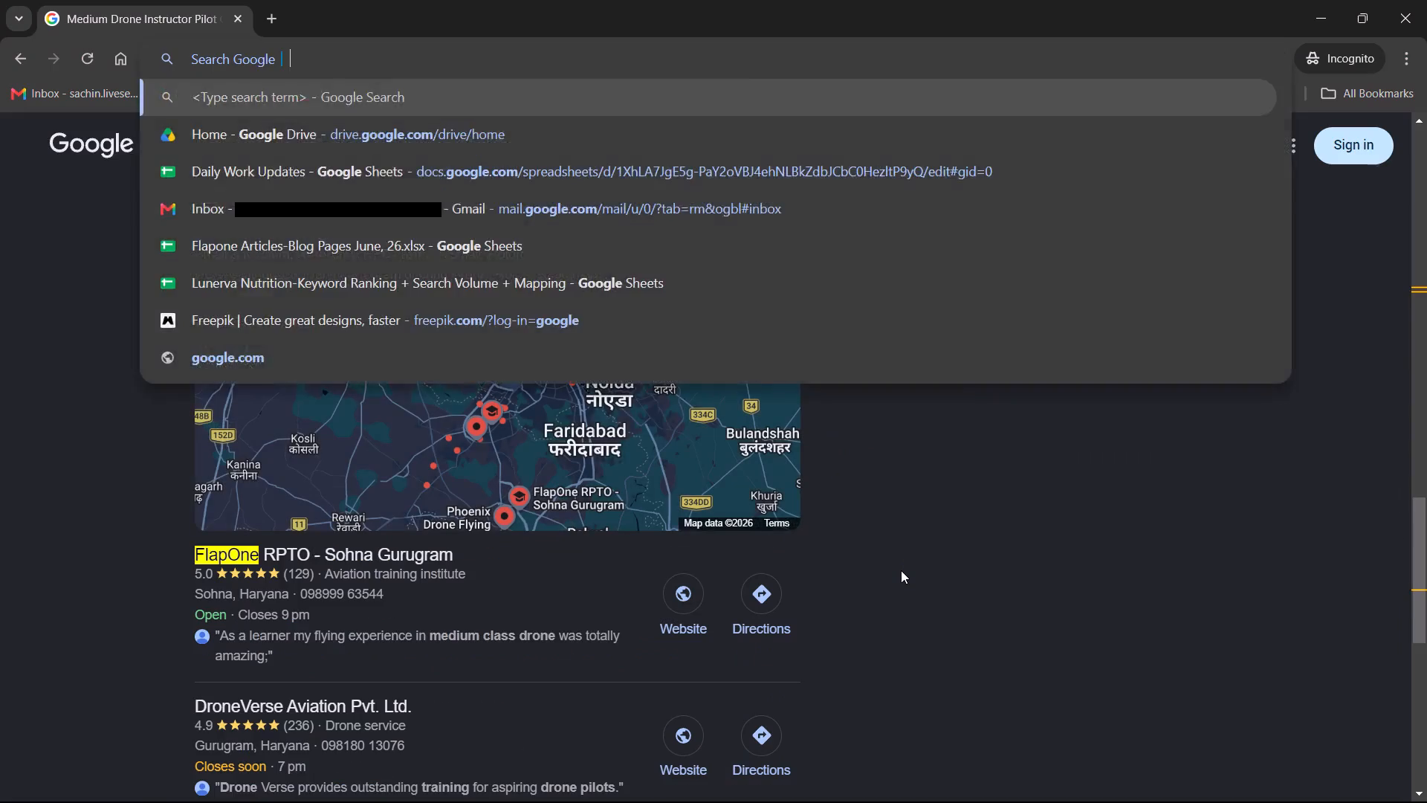
key("ctrl+v")
key("Return")
key("ctrl+f")
scroll(901, 570, "down", 18)
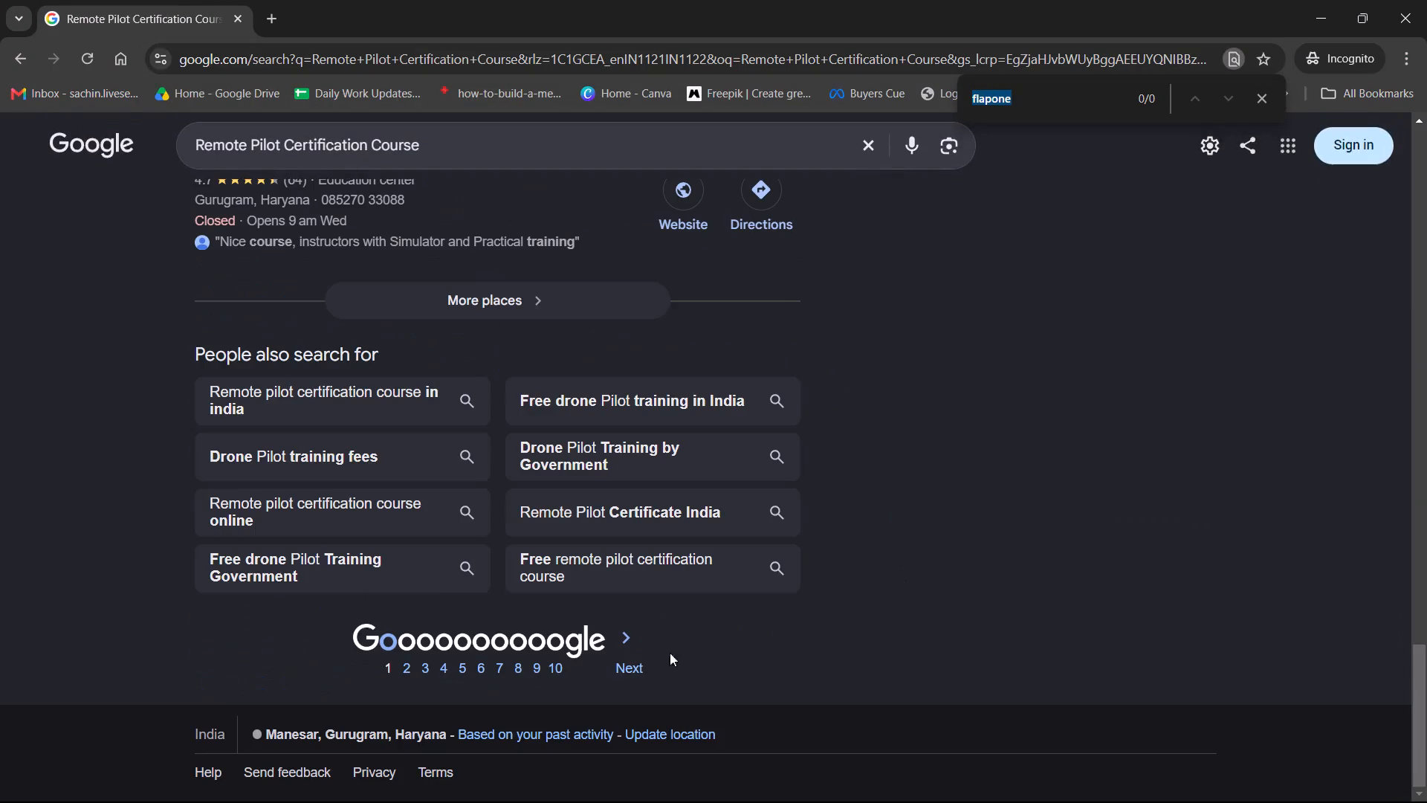
left_click(625, 665)
key("ctrl+f")
scroll(625, 665, "down", 3)
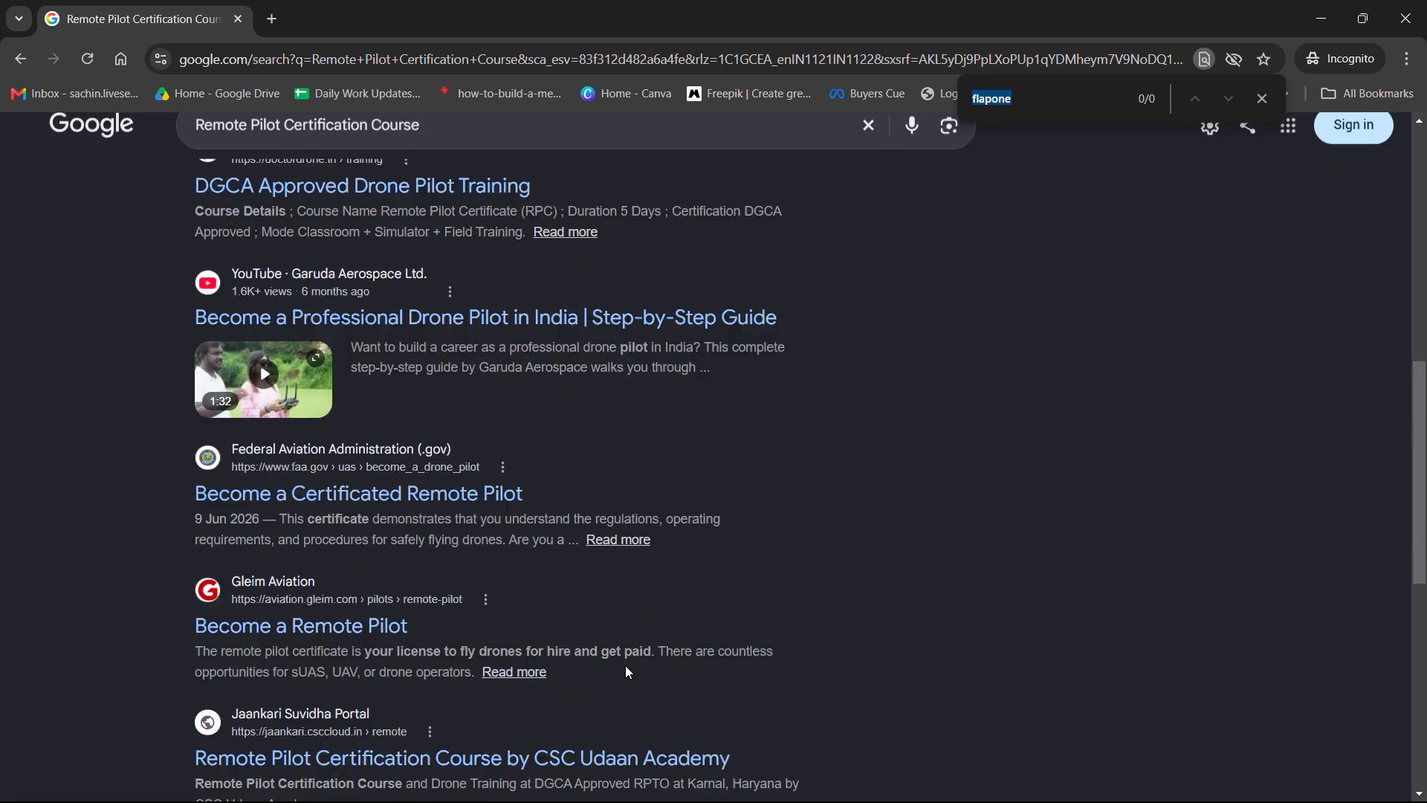
scroll(625, 665, "down", 16)
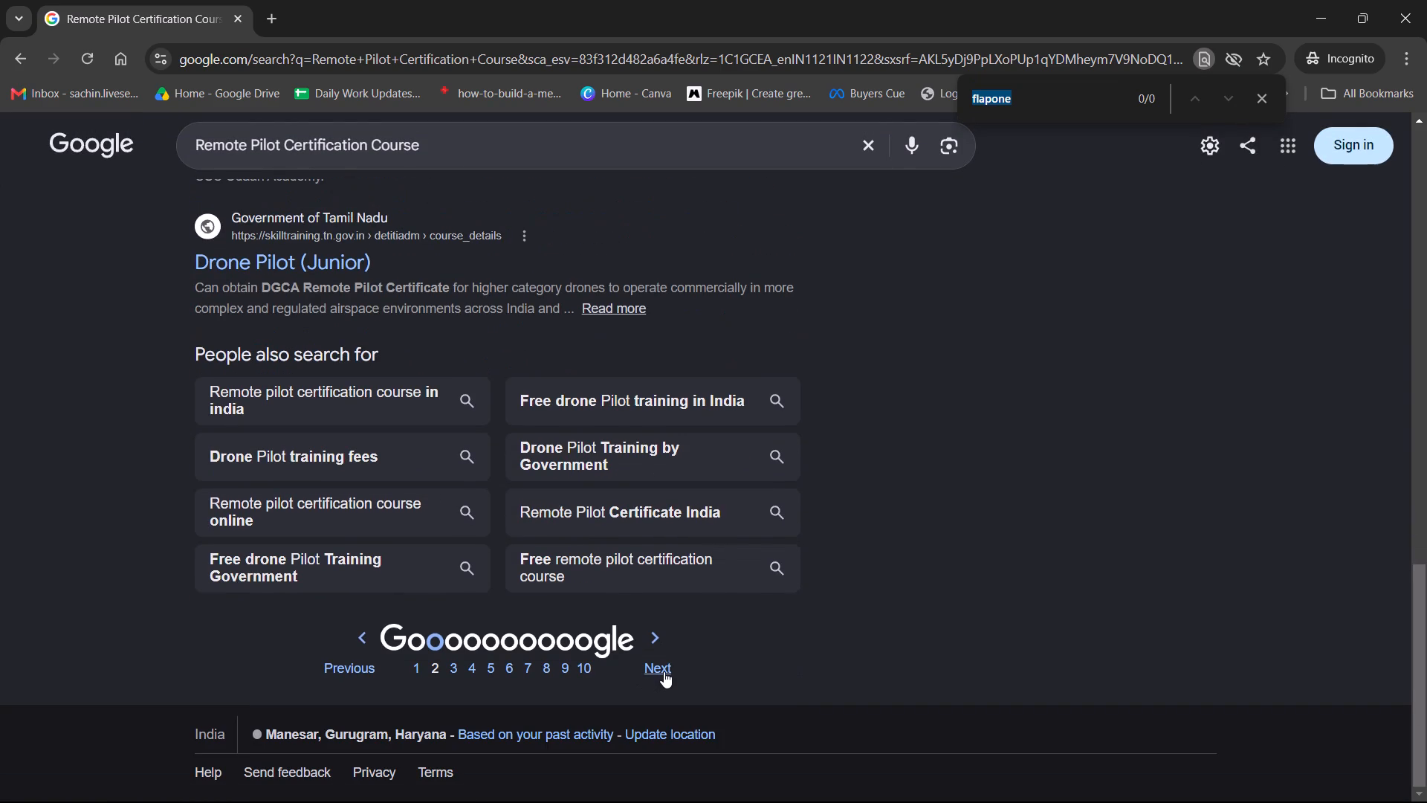
left_click(664, 671)
key("ctrl+f")
scroll(664, 671, "down", 14)
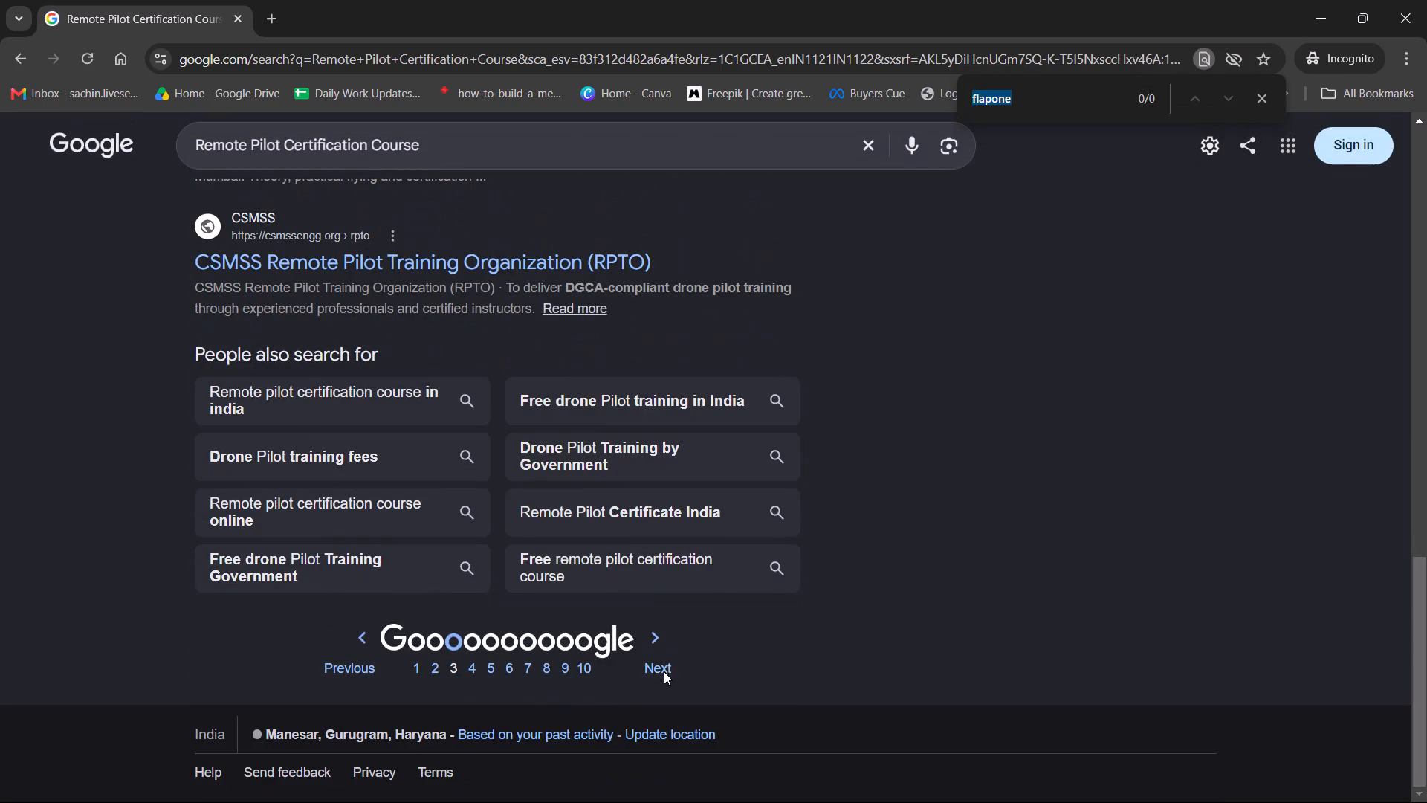
left_click(664, 658)
key("ctrl+f")
scroll(664, 658, "down", 8)
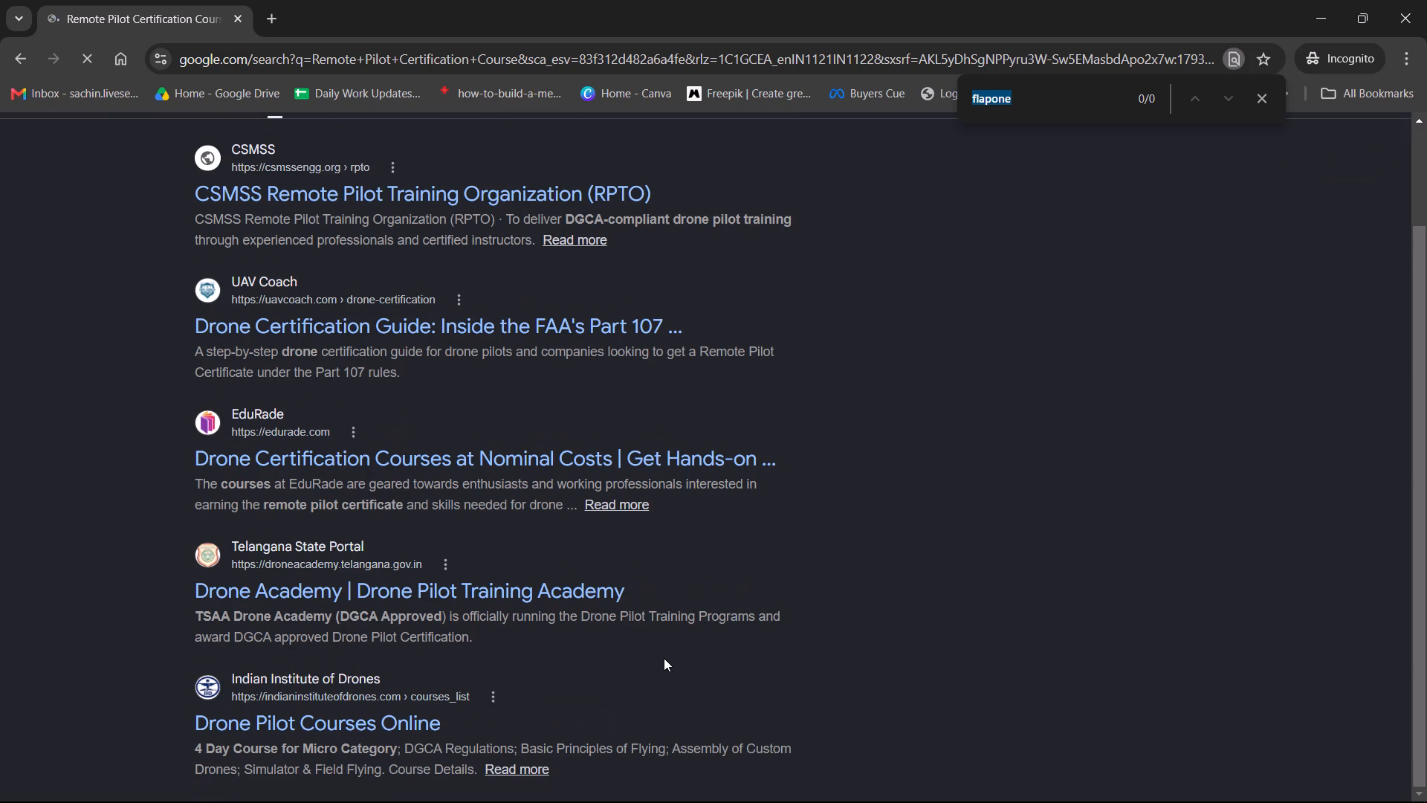
Enter a dash in the mapping sheet's 3/11/2026 cell for "Remote Pilot Certification Course".
key("alt+Tab")
key("Tab")
key("minus")
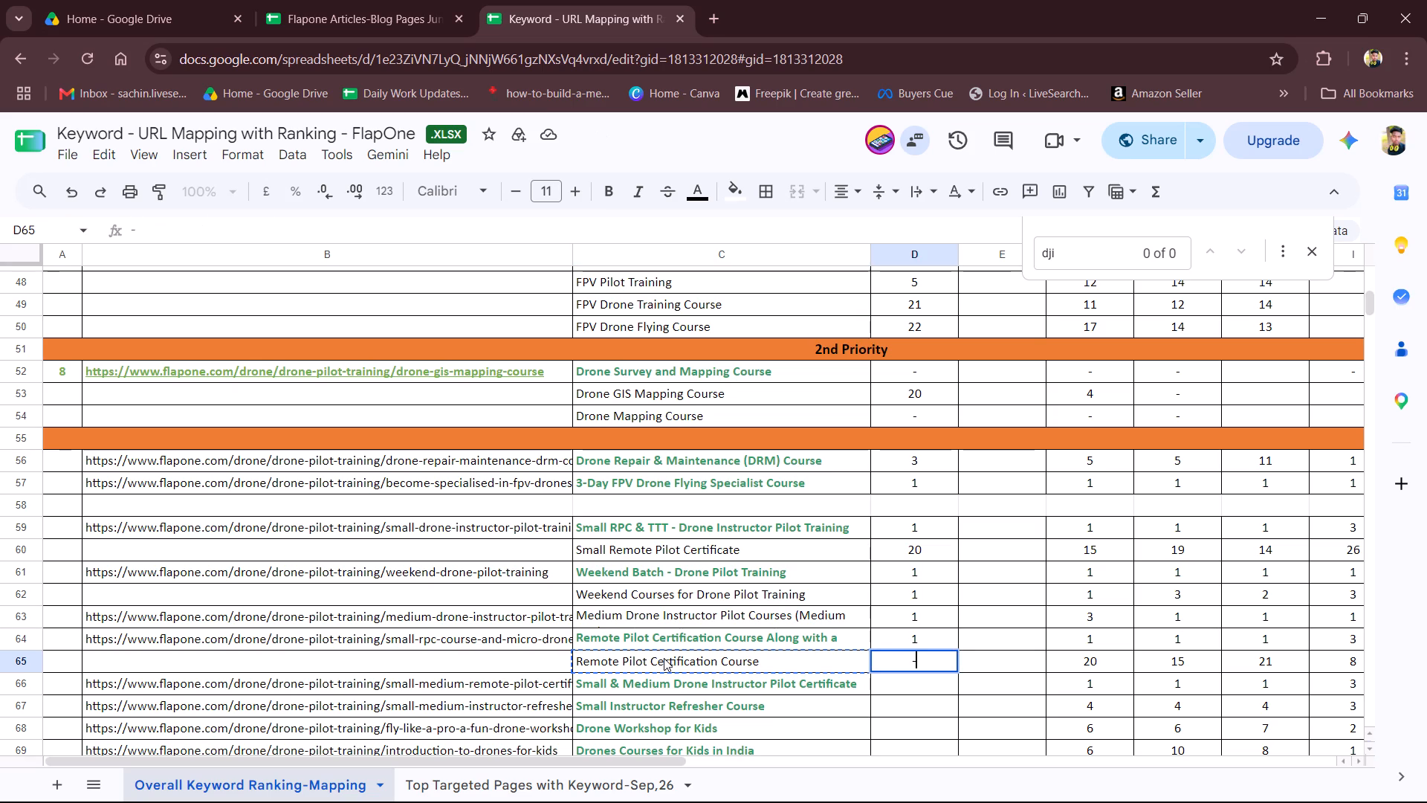
key("Return")
Enter ranking 1 in the 3/11/2026 cell for "Small & Medium Drone Instructor Pilot Certificate".
key("ctrl+c")
key("alt+Tab")
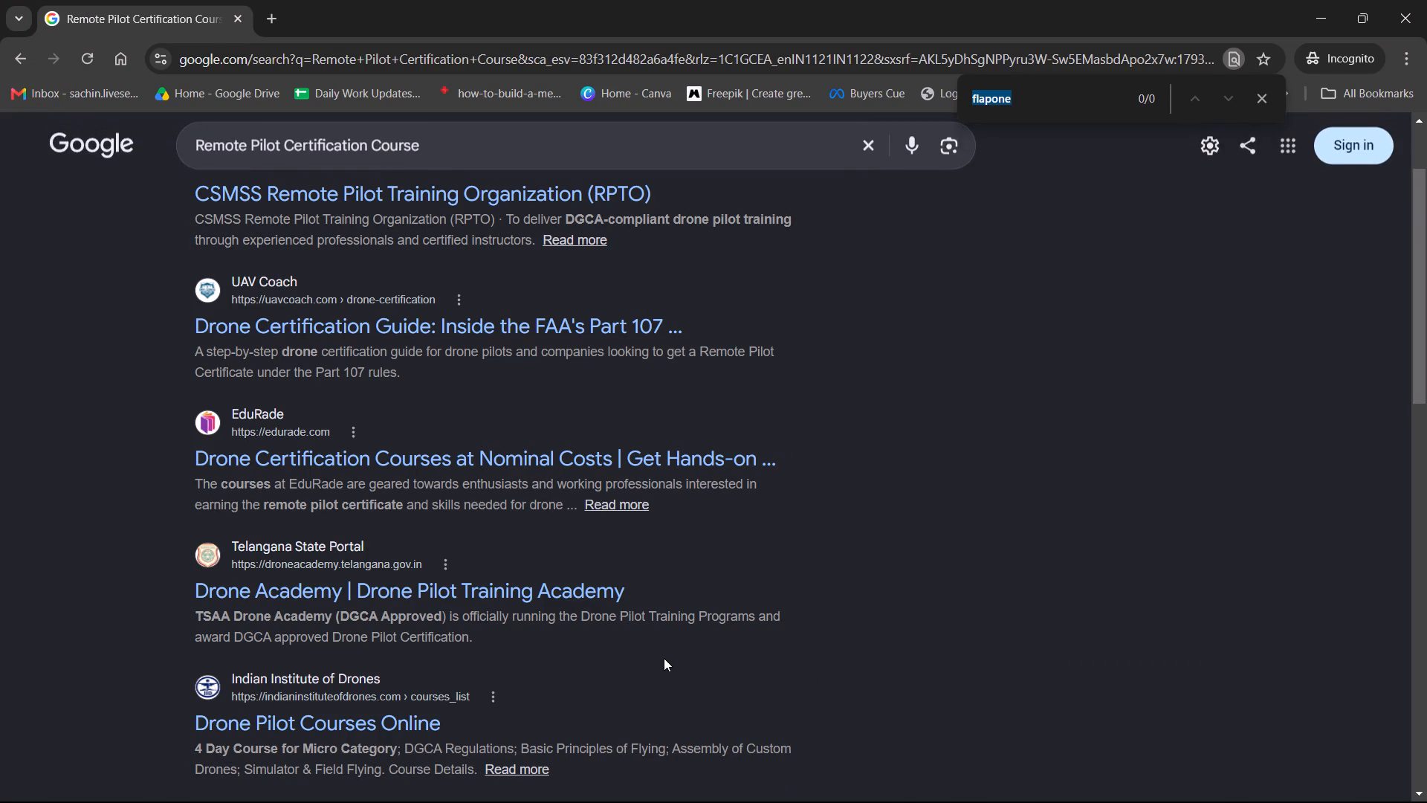
key("alt+Tab")
key("Tab")
key("1")
key("Return")
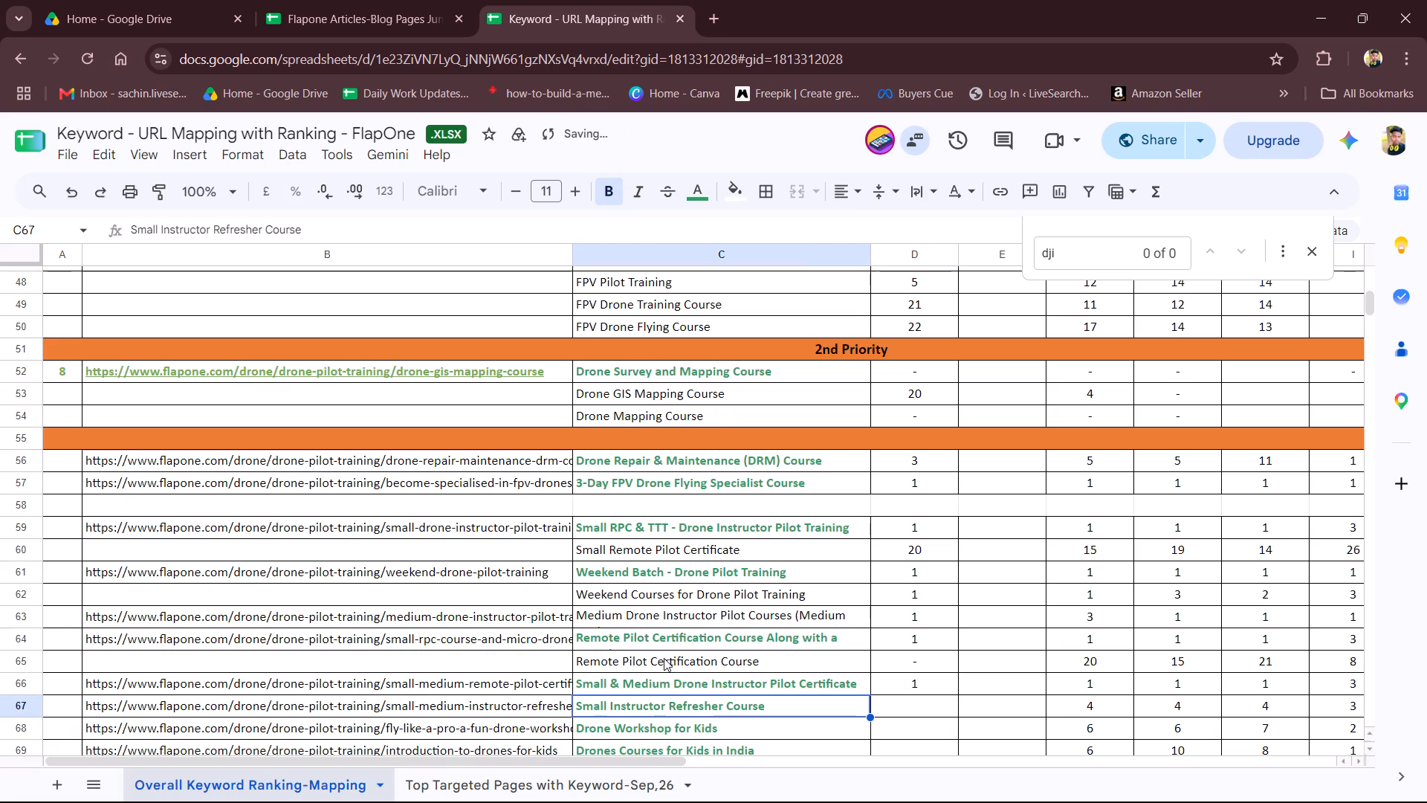
Search Google for the keyword "Small Instructor Refresher Course", locate flapone, and enter ranking 2 in its 3/11/2026 cell.
key("ctrl+c")
key("alt+Tab")
key("ctrl+e")
key("ctrl+v")
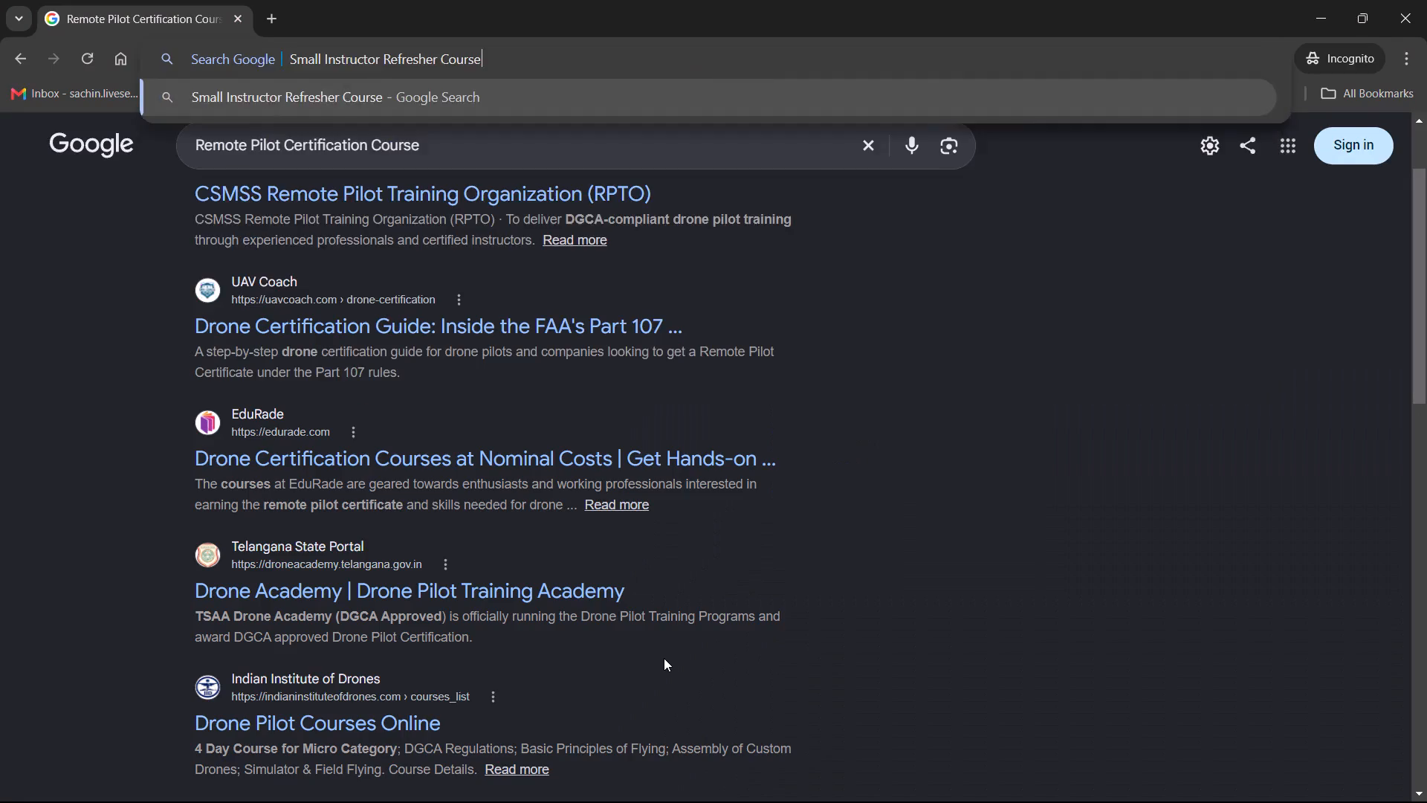
key("Return")
key("ctrl+f")
scroll(664, 658, "down", 3)
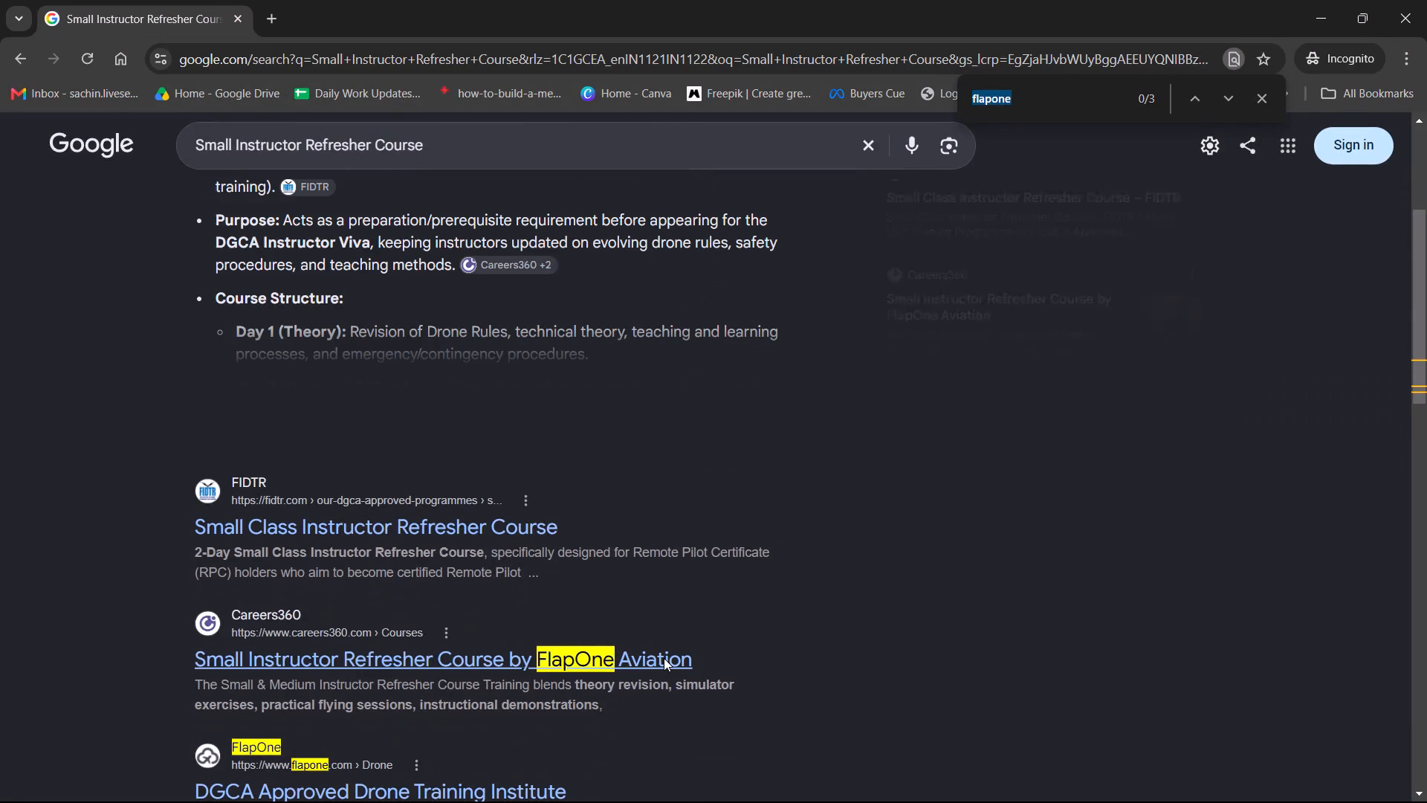
key("alt+Tab")
key("Tab")
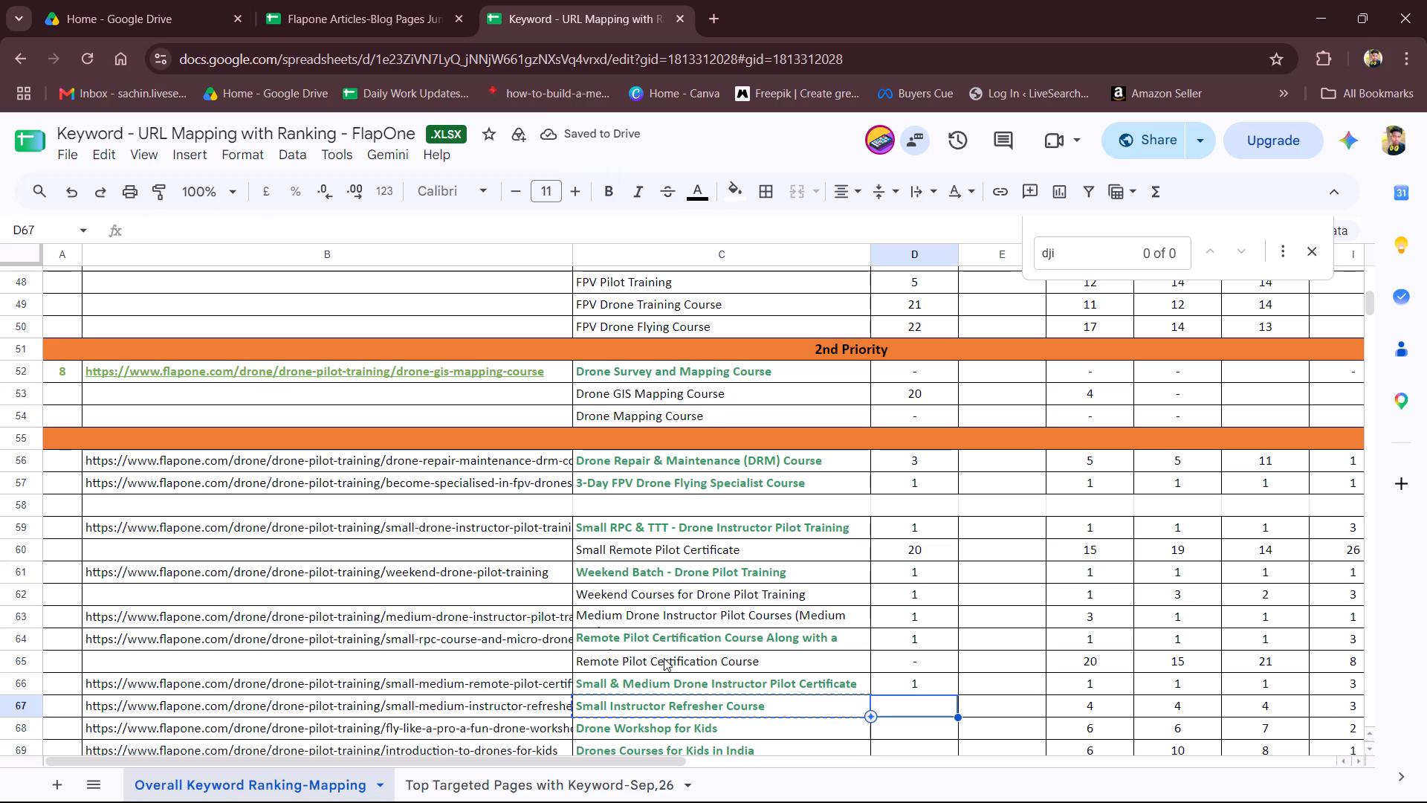
key("2")
key("Return")
Search Google for the keyword "Drone Workshop for Kids", locate flapone, and enter ranking 4 in its 3/11/2026 cell.
key("ctrl+c")
key("alt+Tab")
key("ctrl+e")
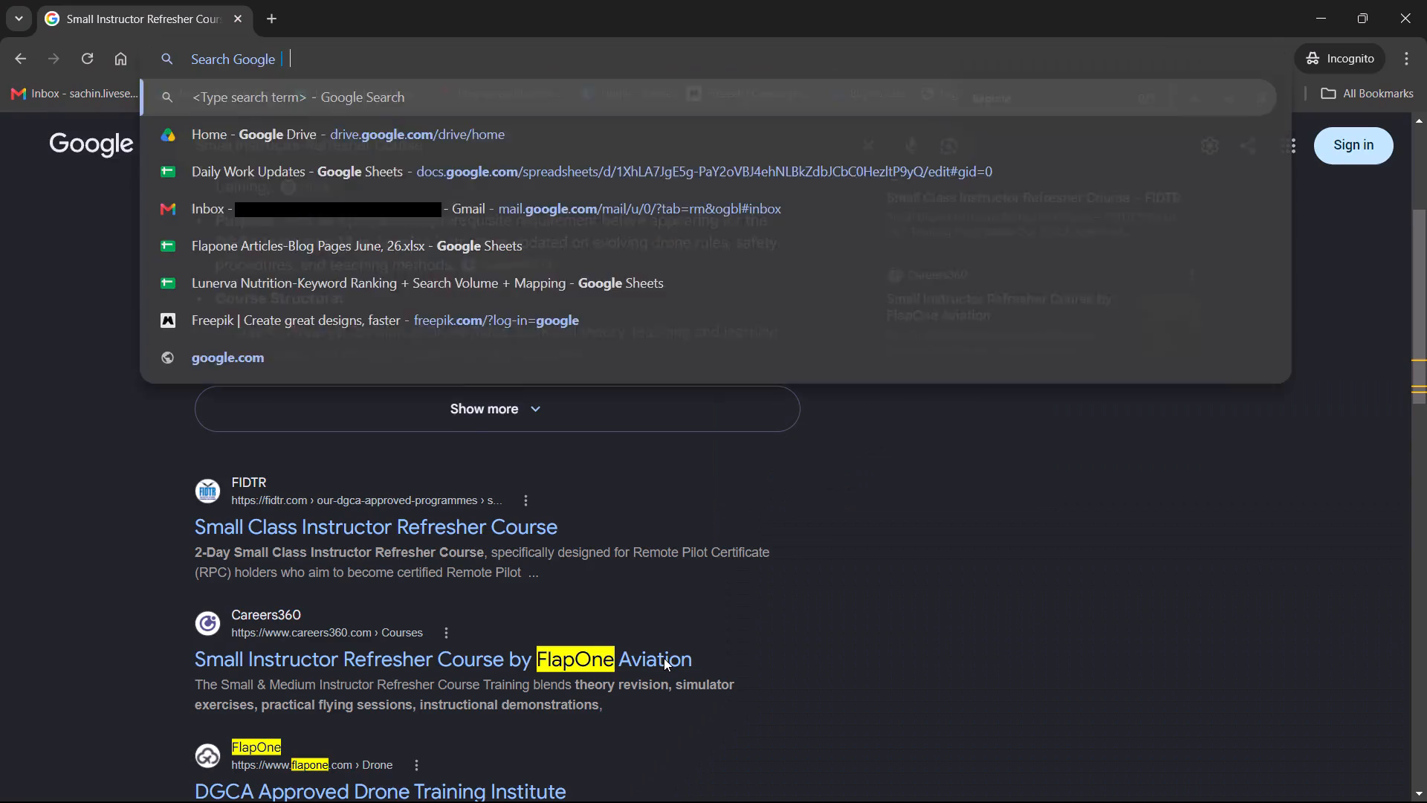
key("ctrl+v")
key("Return")
key("ctrl+f")
scroll(664, 658, "down", 11)
key("alt+Tab")
key("Tab")
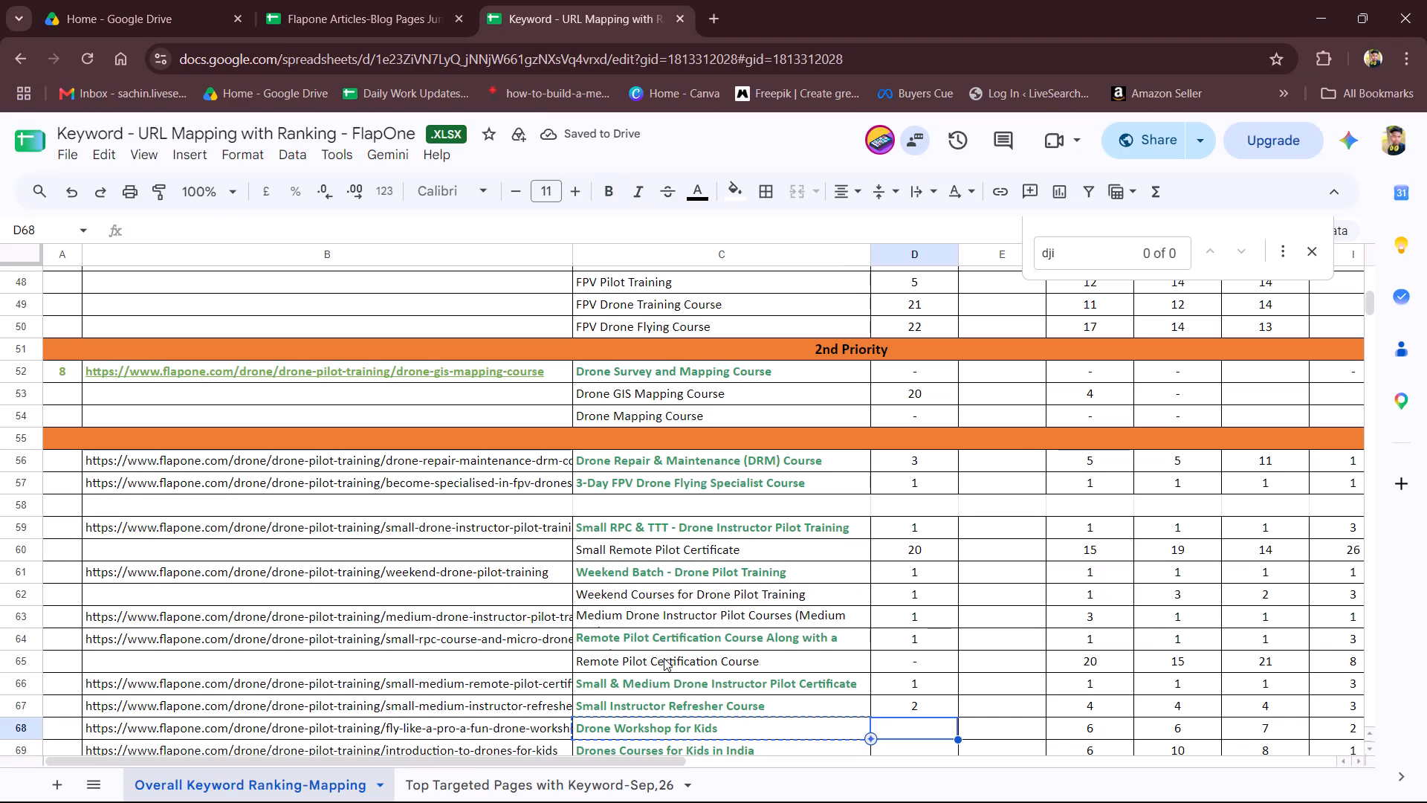
key("4")
key("Return")
Search Google for the keyword "Drones Courses for Kids in India", locate flapone, and enter ranking 4 in its 3/11/2026 cell.
scroll(664, 658, "down", 2)
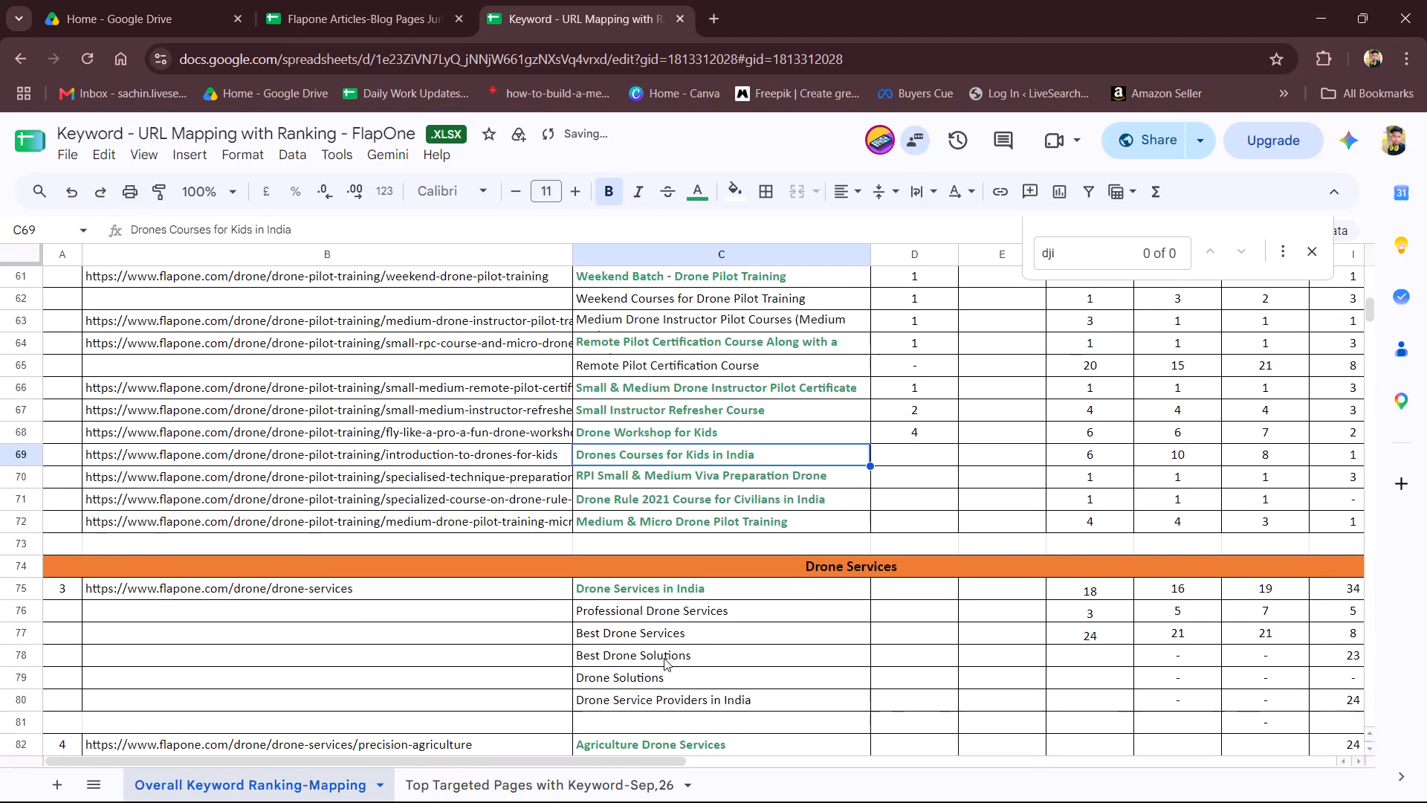
scroll(664, 658, "down", 1)
key("ctrl+c")
key("alt+Tab")
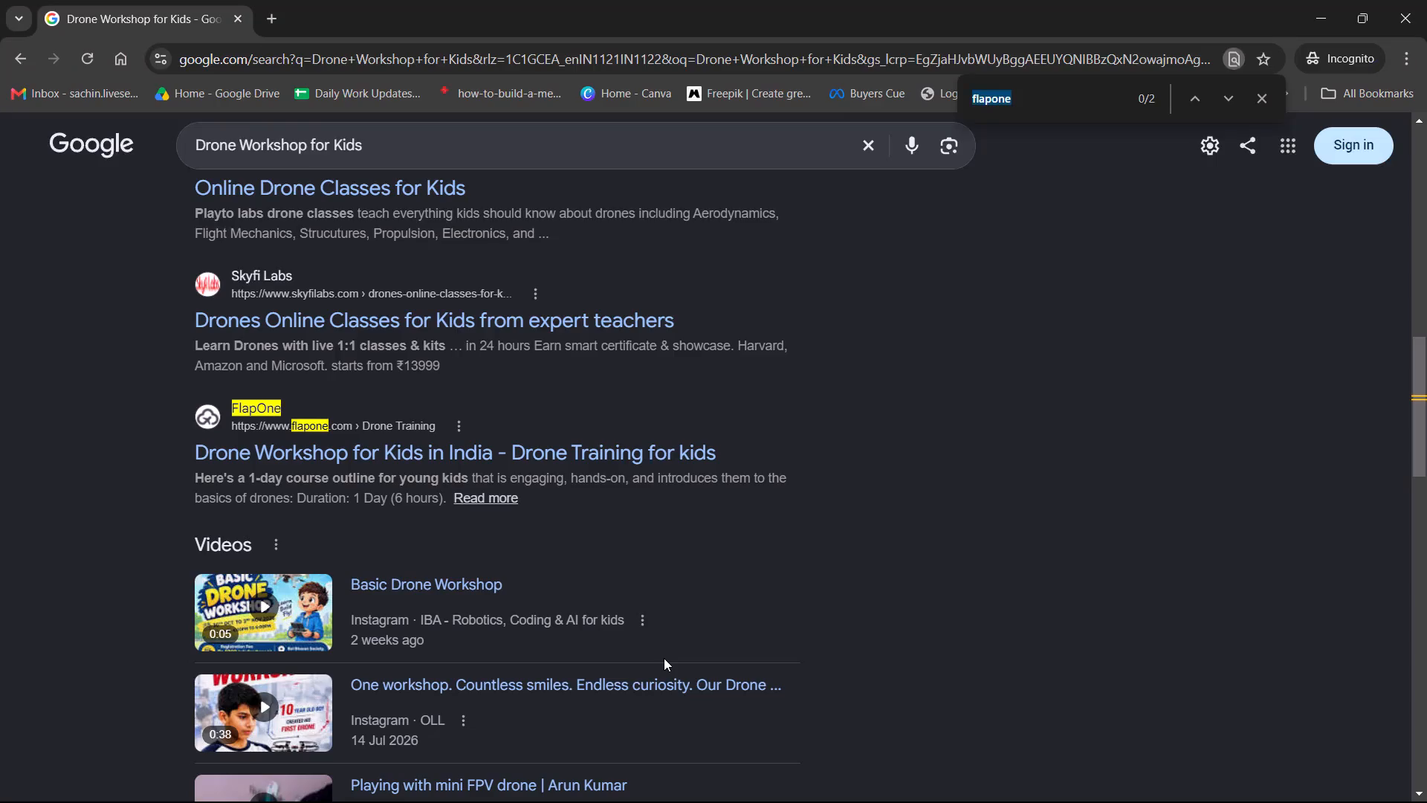
key("ctrl+e")
key("ctrl+v")
key("Return")
key("ctrl+f")
scroll(664, 658, "down", 3)
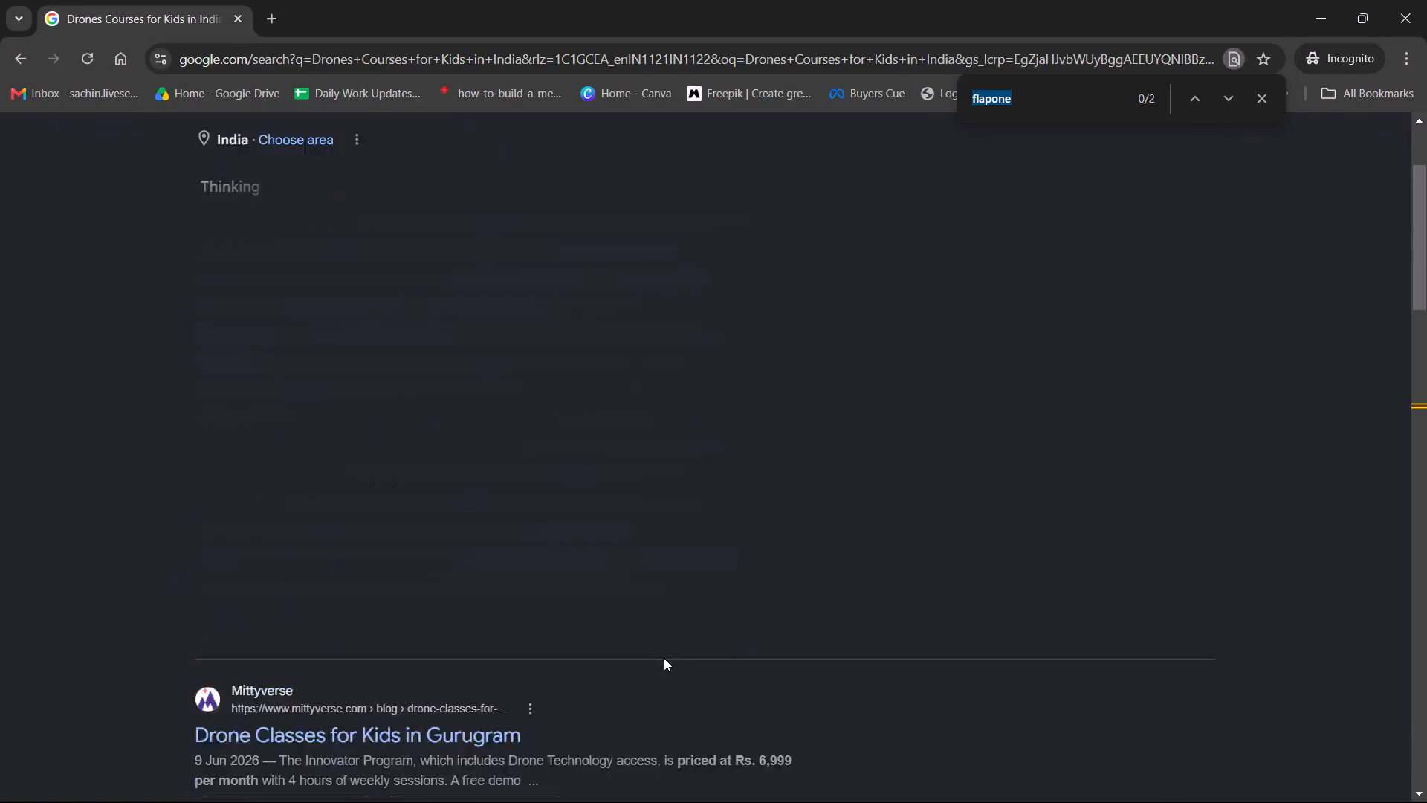
scroll(664, 658, "down", 6)
key("alt+Tab")
key("Tab")
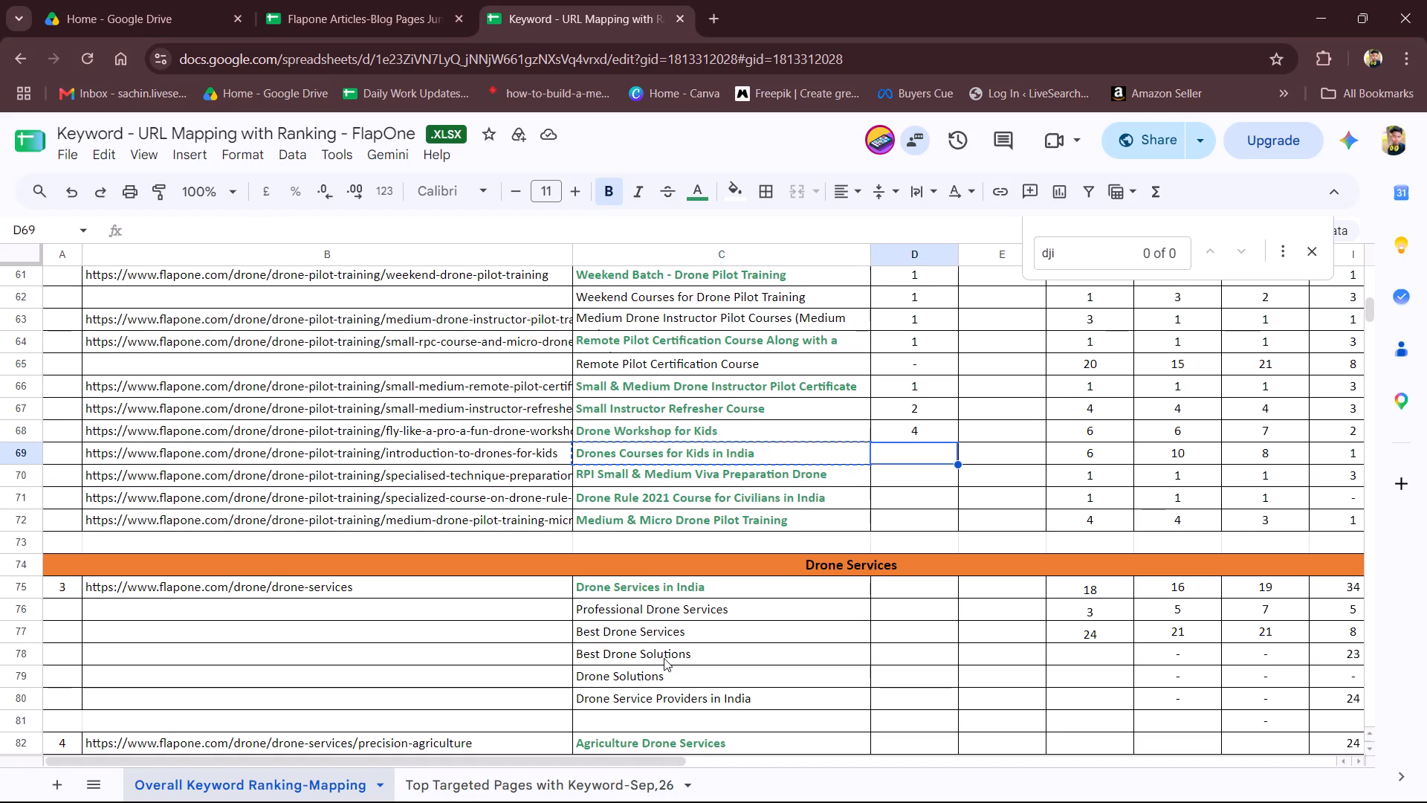
key("4")
key("Return")
Enter ranking 1 in the 3/11/2026 cell for "RPI Small & Medium Viva Preparation Drone Training".
key("ctrl+c")
key("alt+Tab")
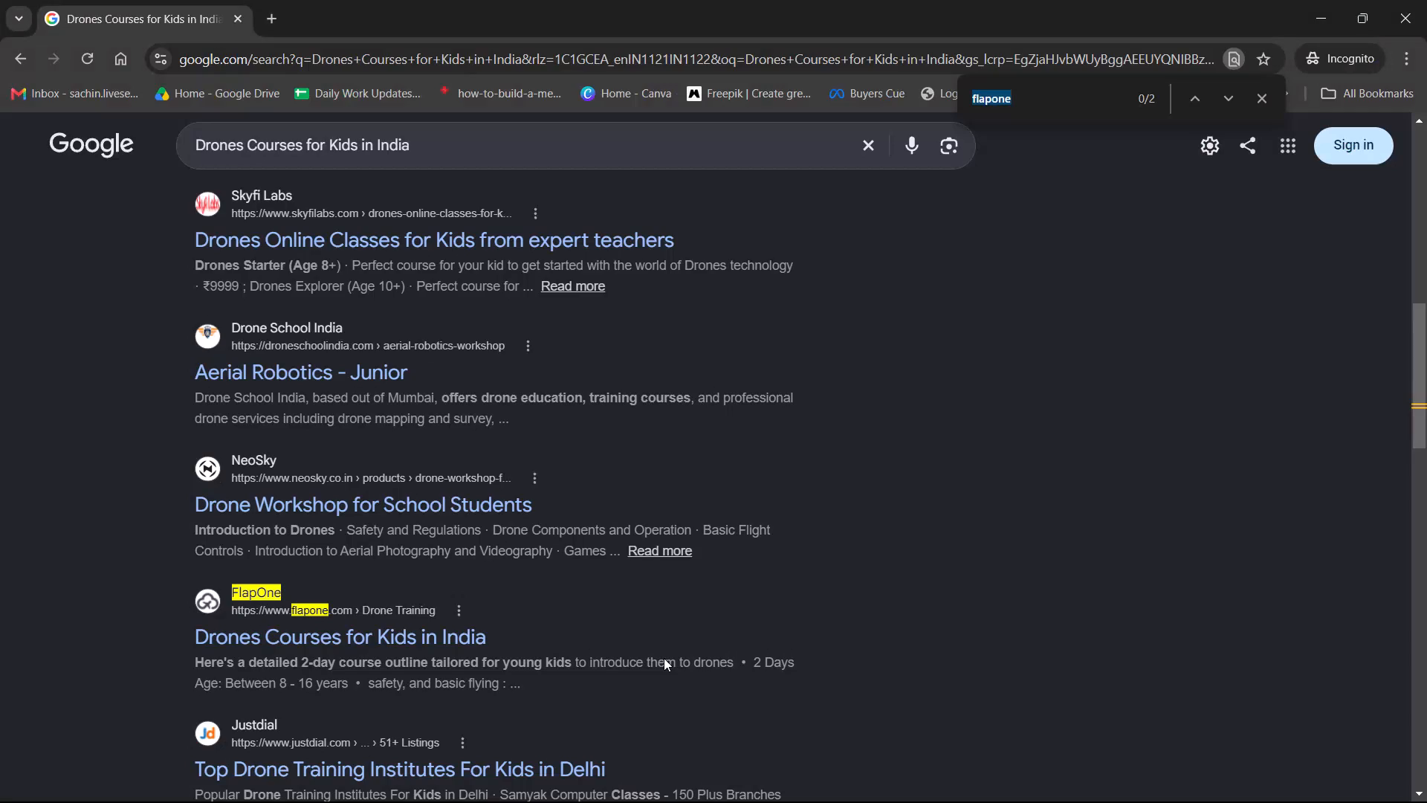
key("alt+Tab")
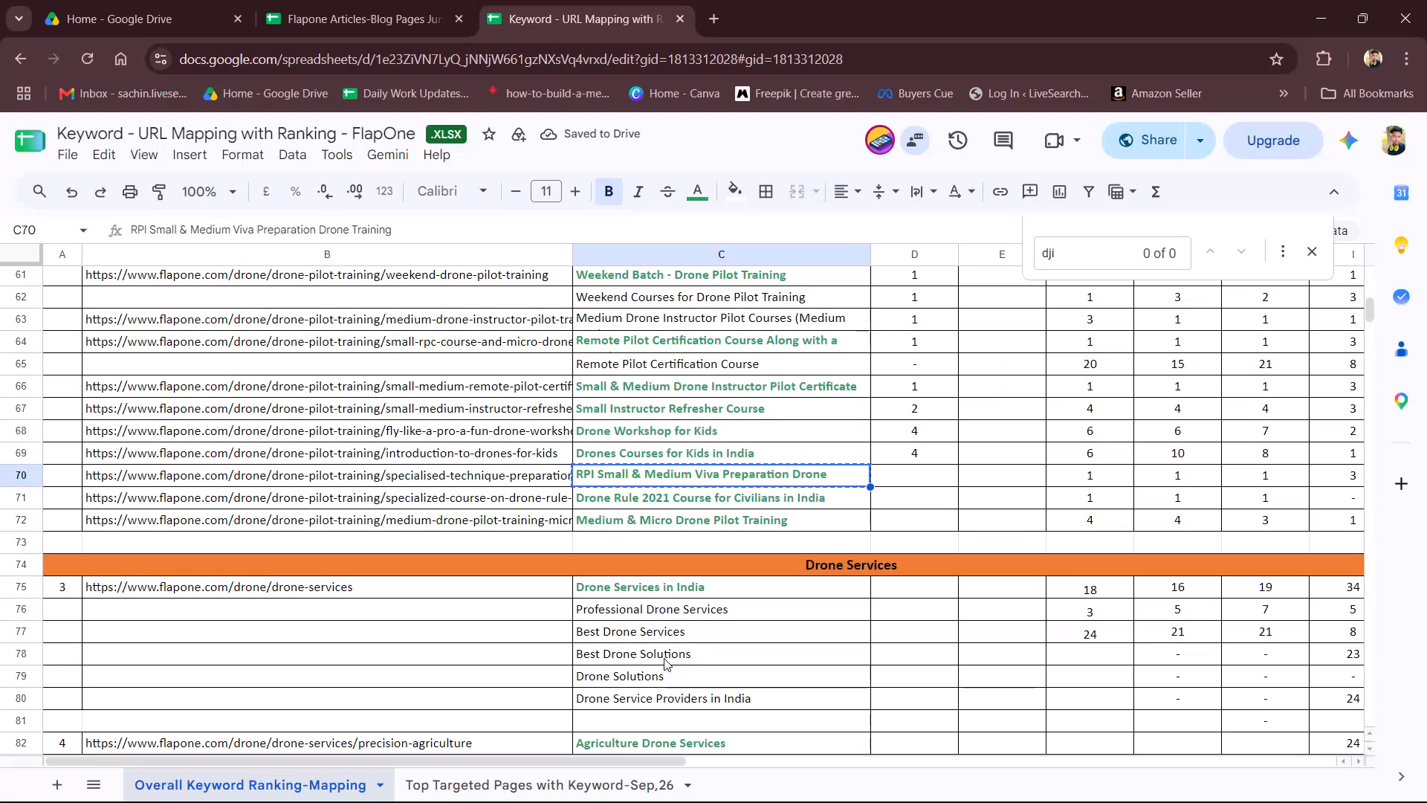
key("Tab")
key("1")
key("Return")
Enter ranking 1 in the 3/11/2026 cell for "Drone Rule 2021 Course for Civilians in India".
key("ctrl+c")
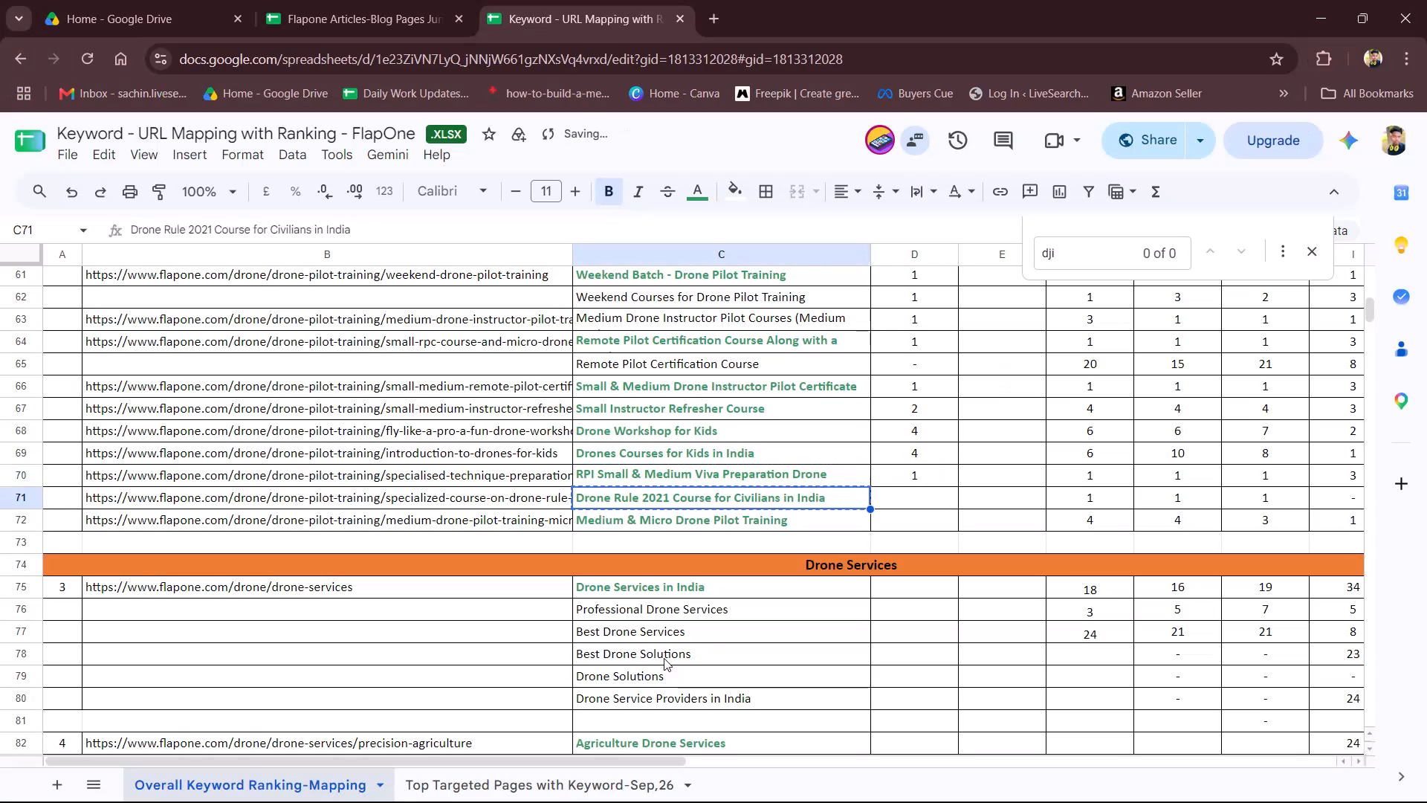
key("alt+Tab")
key("alt+Tab")
key("Tab")
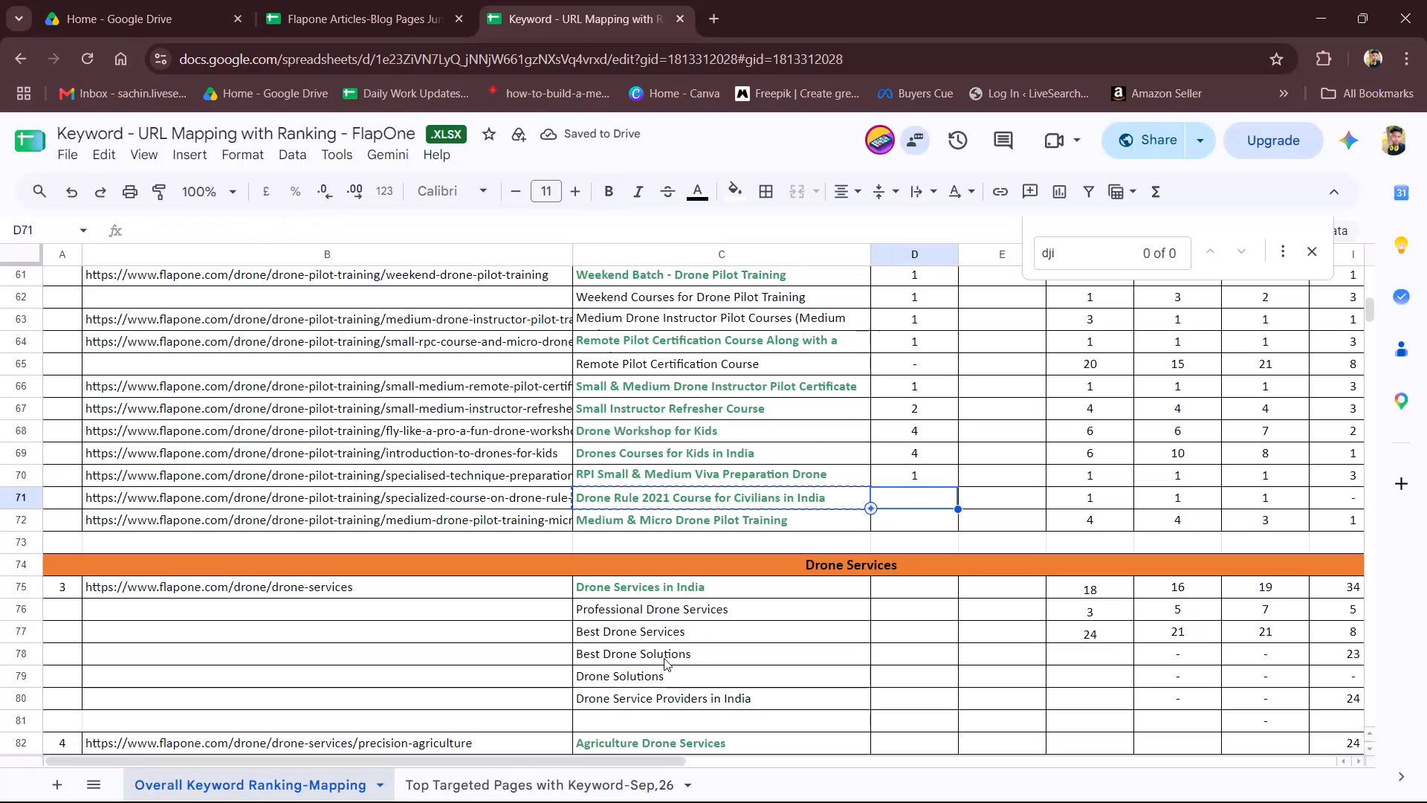
key("1")
key("Return")
Search Google for the copied keyword "Medium & Micro Drone Pilot Training" and check the first two results pages for flapone's position.
key("ctrl+c")
key("alt+Tab")
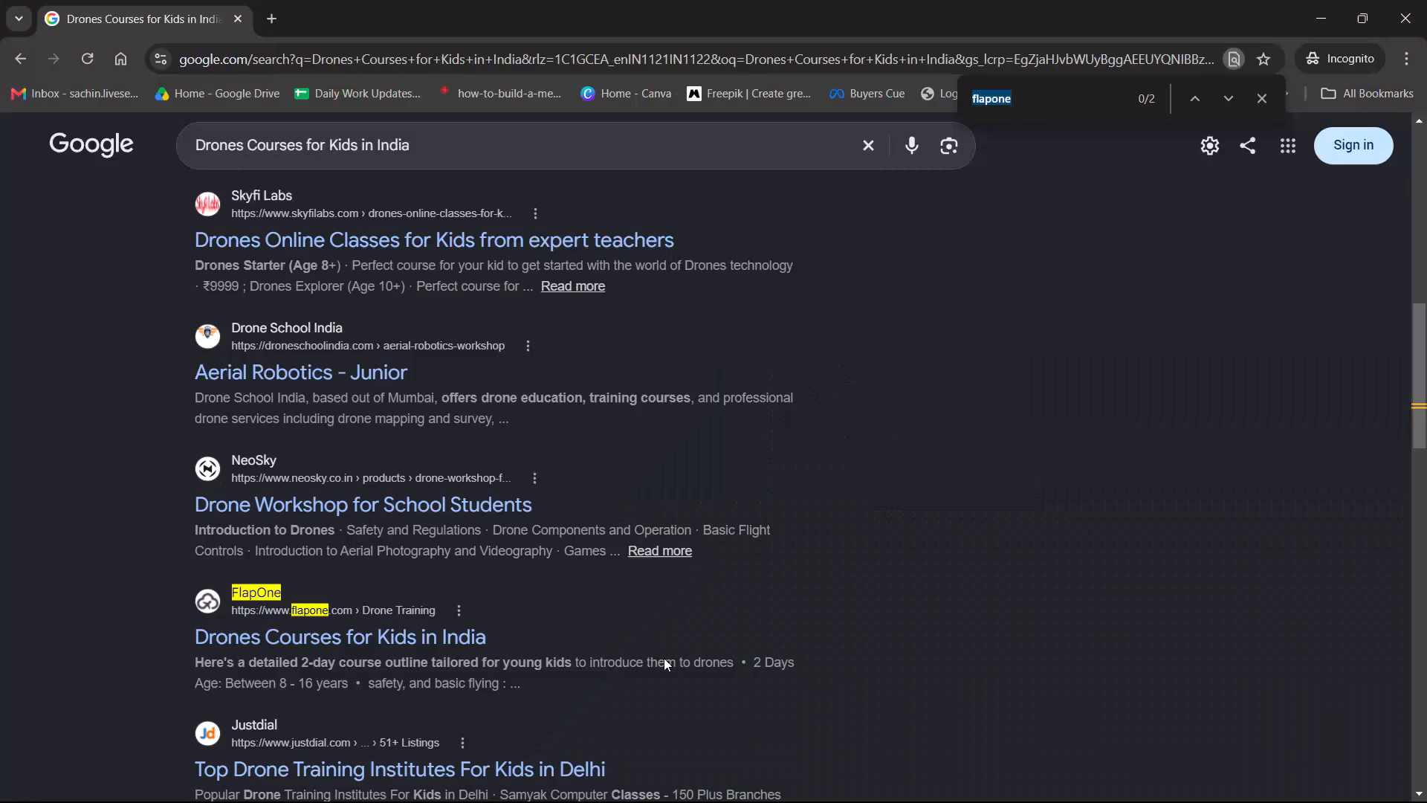
key("ctrl+e")
key("ctrl+v")
key("Return")
key("ctrl+f")
scroll(664, 658, "down", 7)
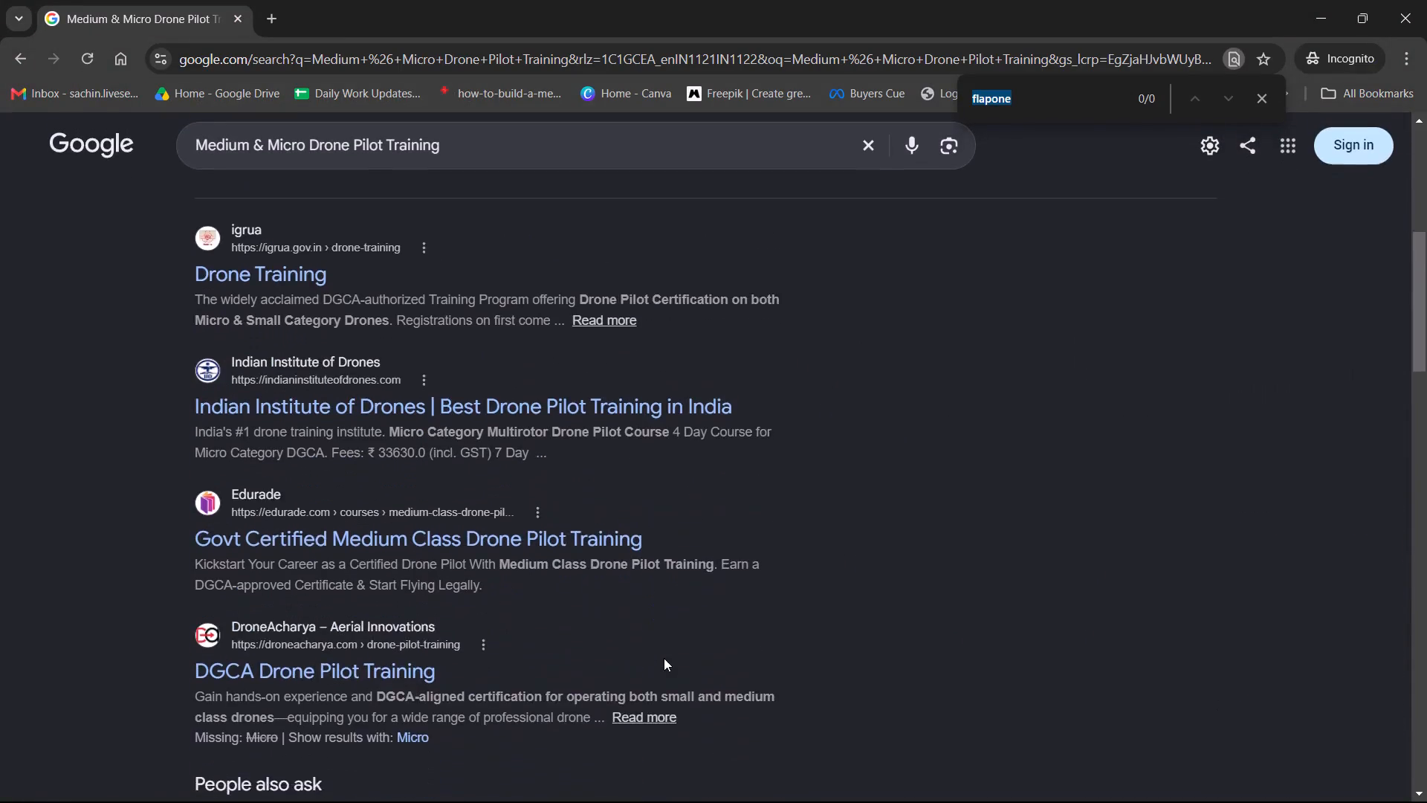
scroll(664, 658, "down", 14)
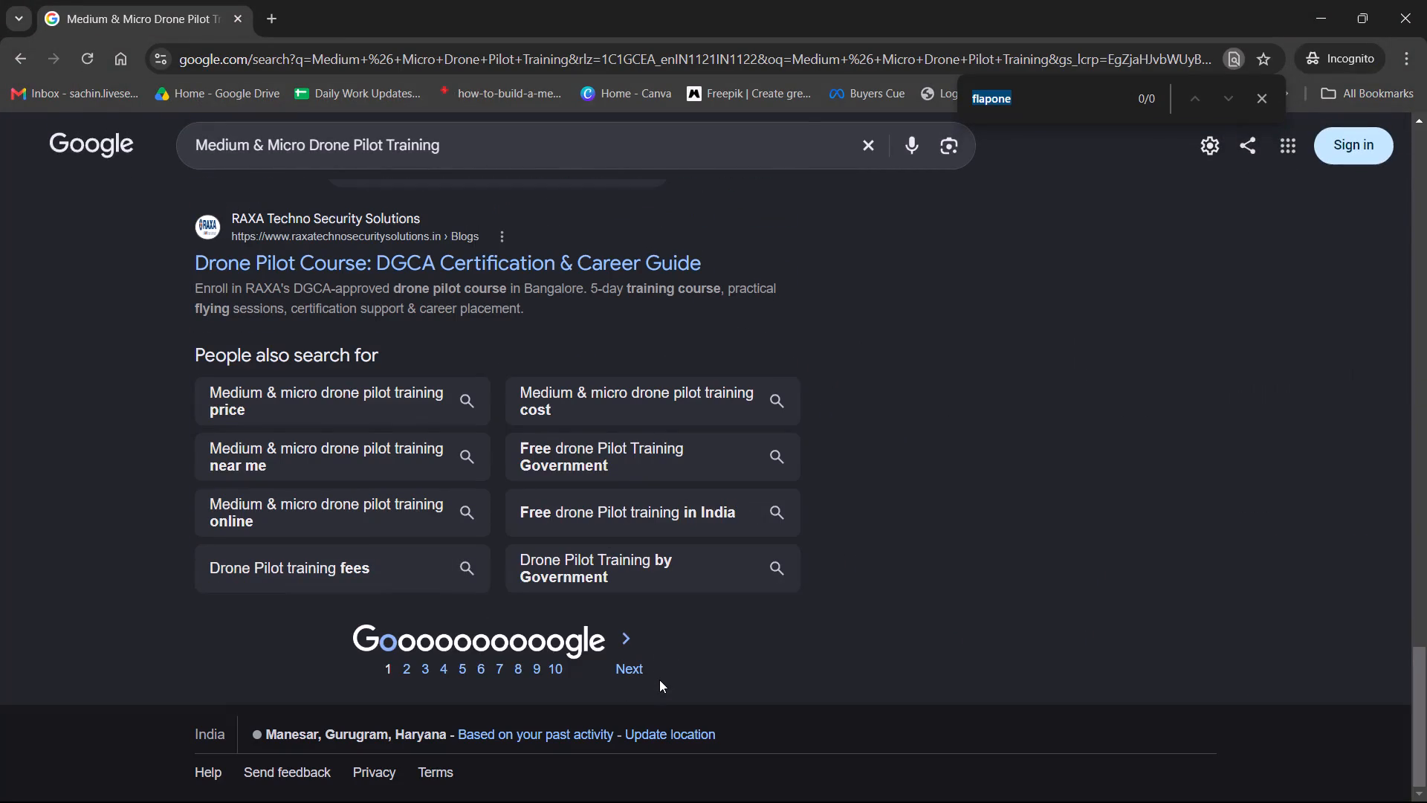
left_click_drag(648, 665, 635, 665)
left_click(635, 665)
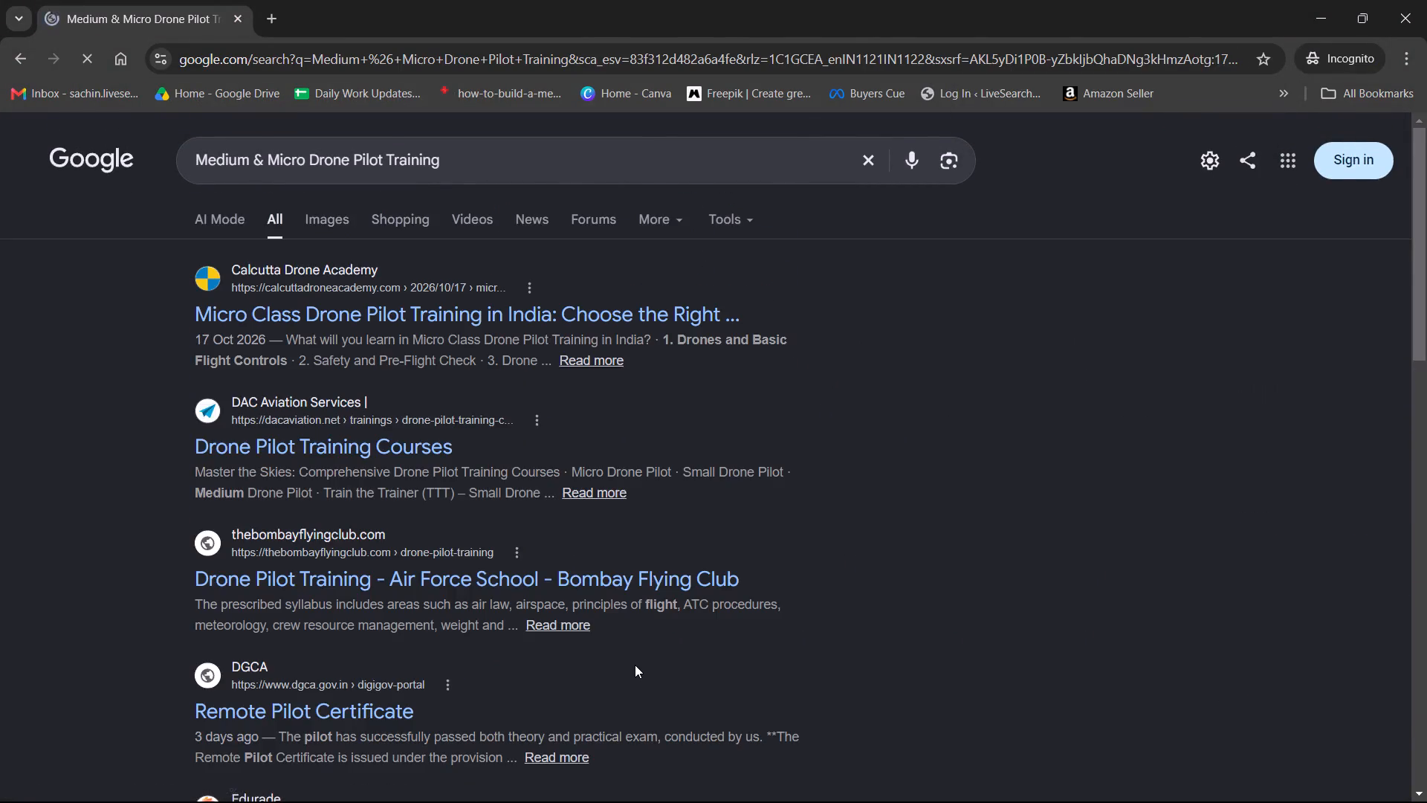
key("ctrl+f")
scroll(635, 665, "down", 13)
scroll(635, 665, "up", 4)
Enter ranking 18 in the mapping sheet's 3/11/2026 cell for "Medium & Micro Drone Pilot Training".
key("alt+Tab")
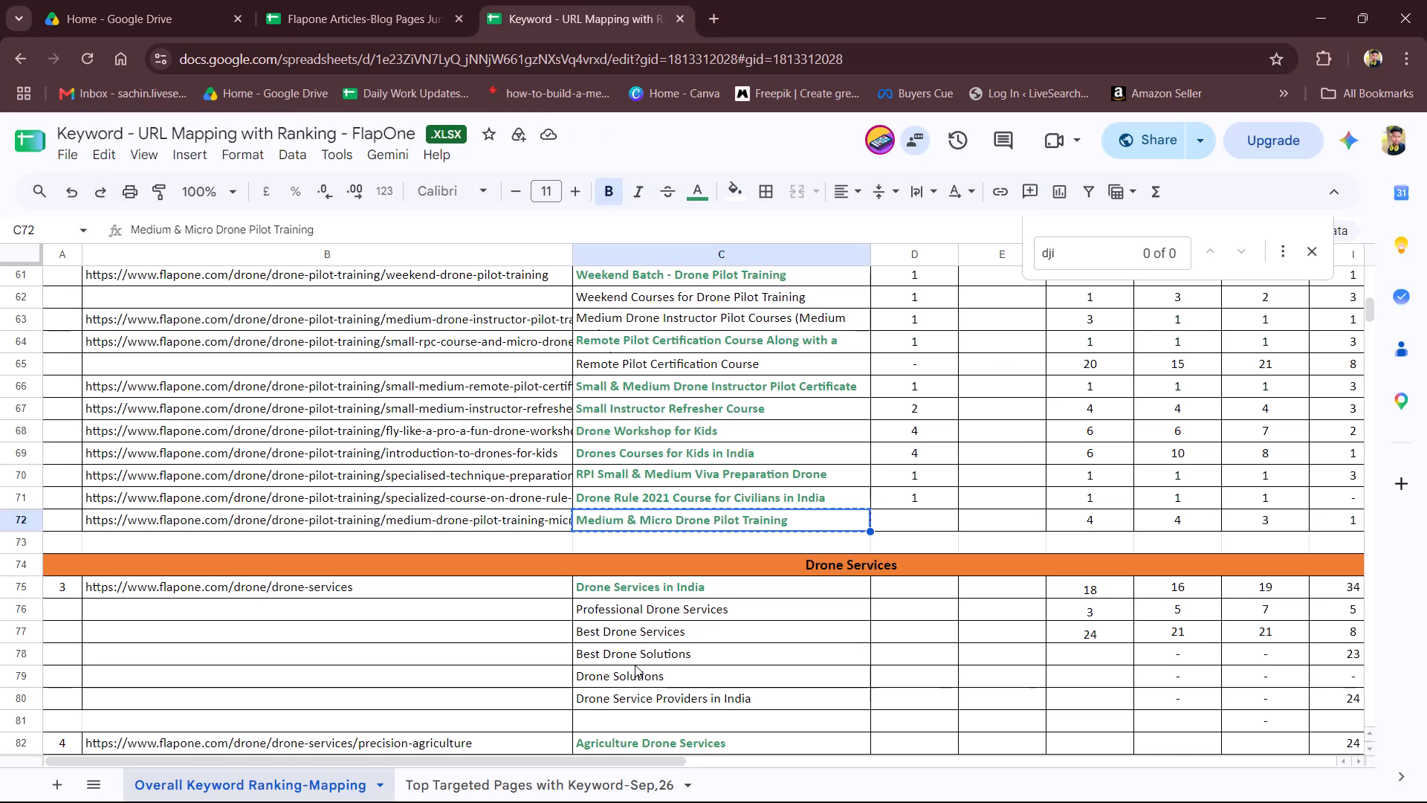
key("Tab")
type("18")
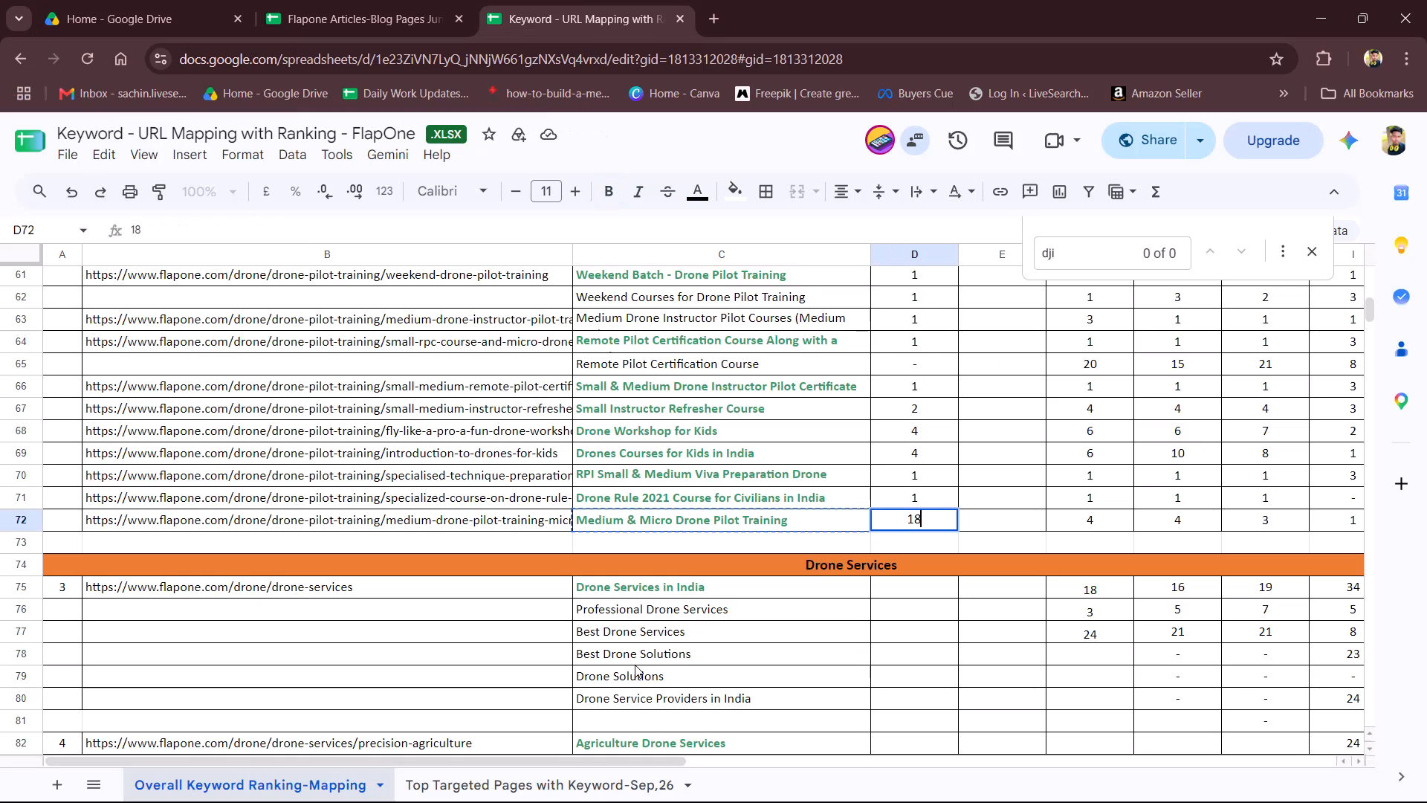
Search Google for the keyword "Drone Services in India", locate flapone, and enter ranking 10 in its 3/11/2026 cell.
left_click(735, 587)
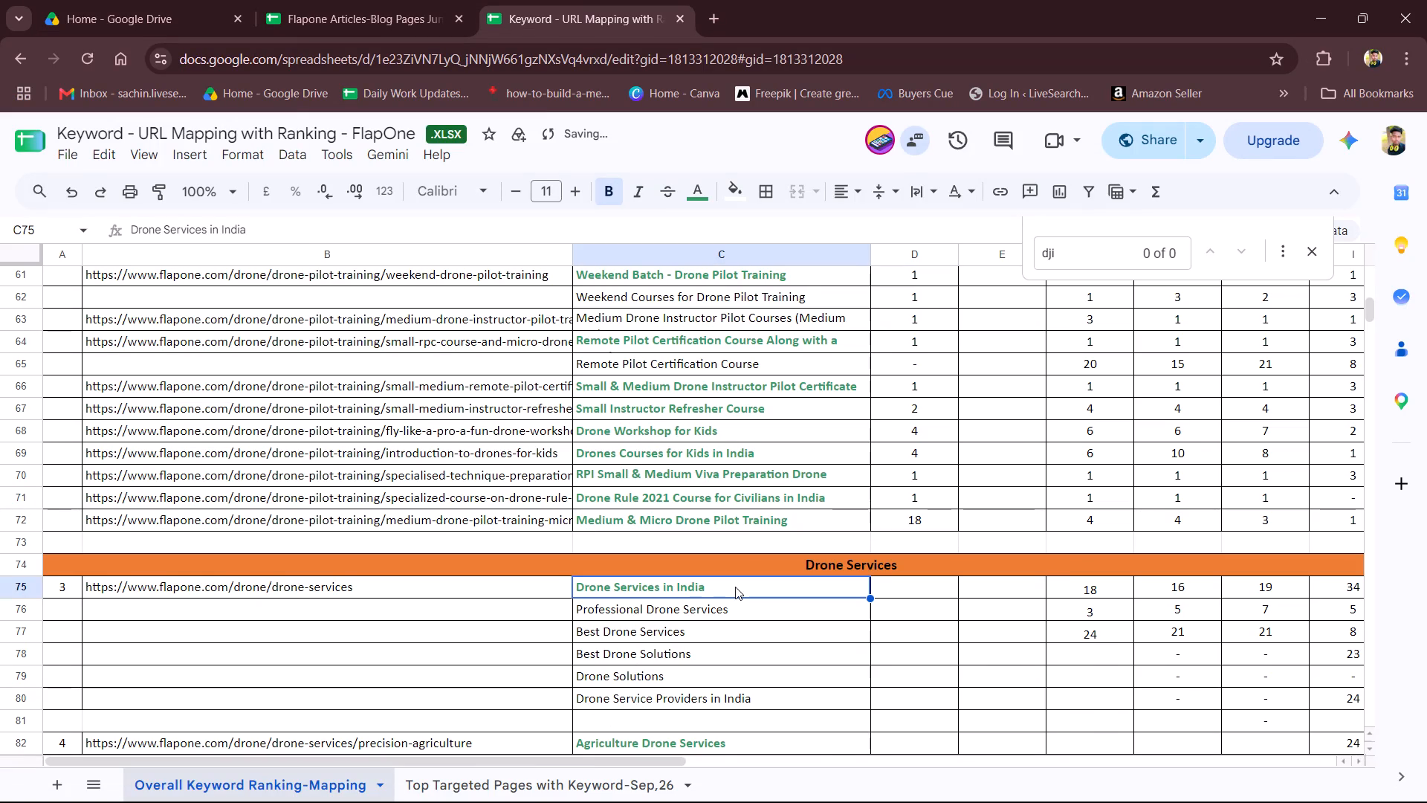
key("ctrl+c")
key("alt+Tab")
key("ctrl+e")
key("ctrl+v")
key("Return")
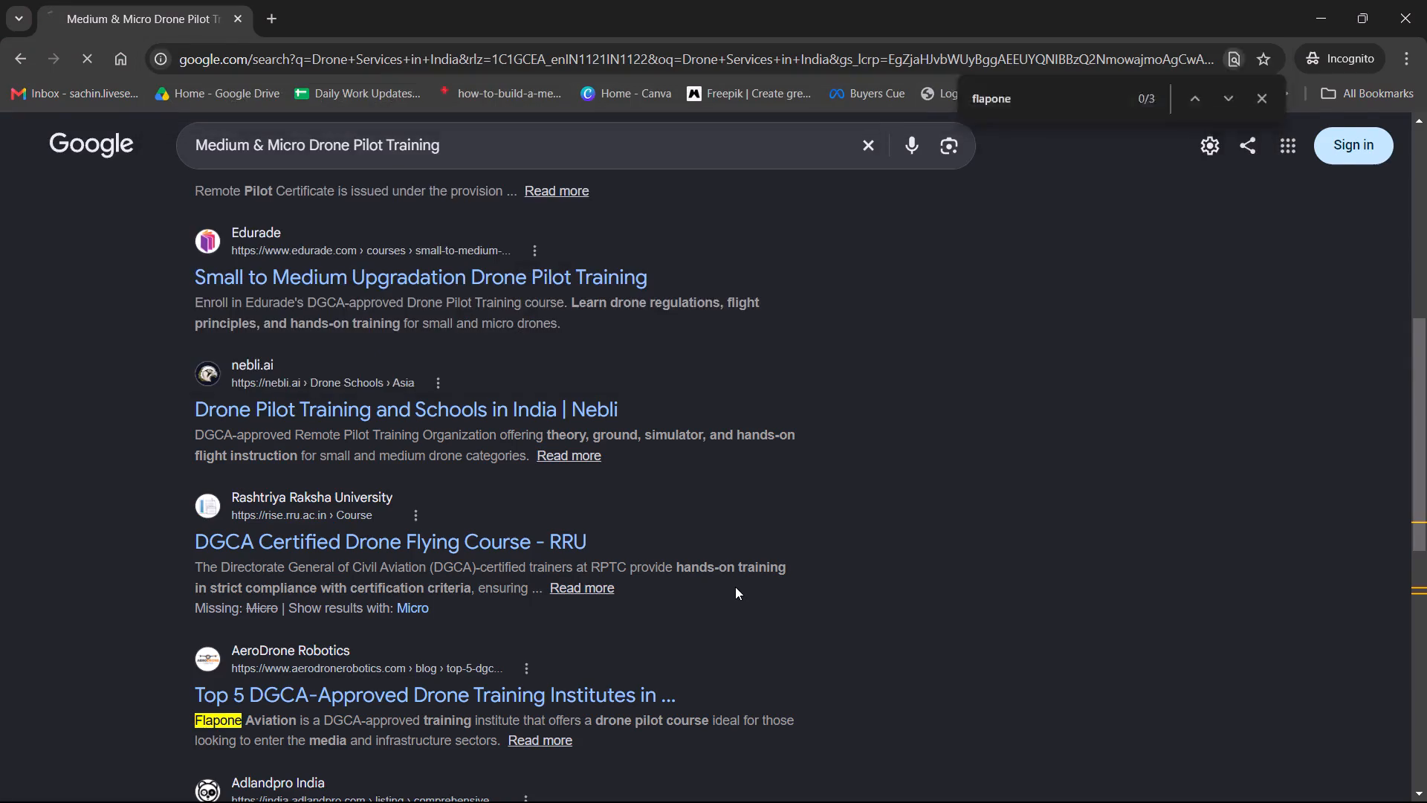
key("ctrl+f")
scroll(735, 587, "down", 12)
scroll(735, 587, "up", 1)
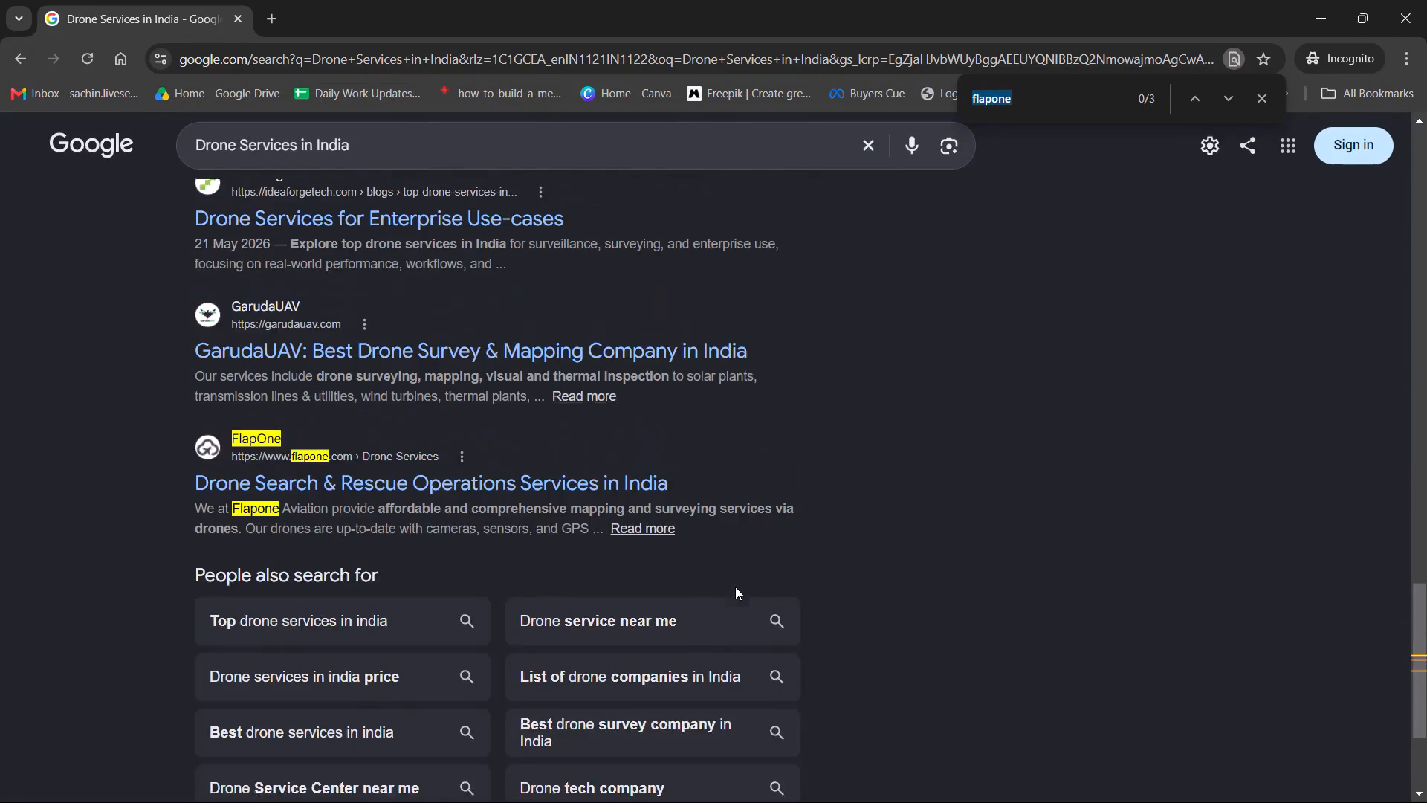
scroll(735, 587, "up", 1)
key("alt+Tab")
key("Tab")
type("10")
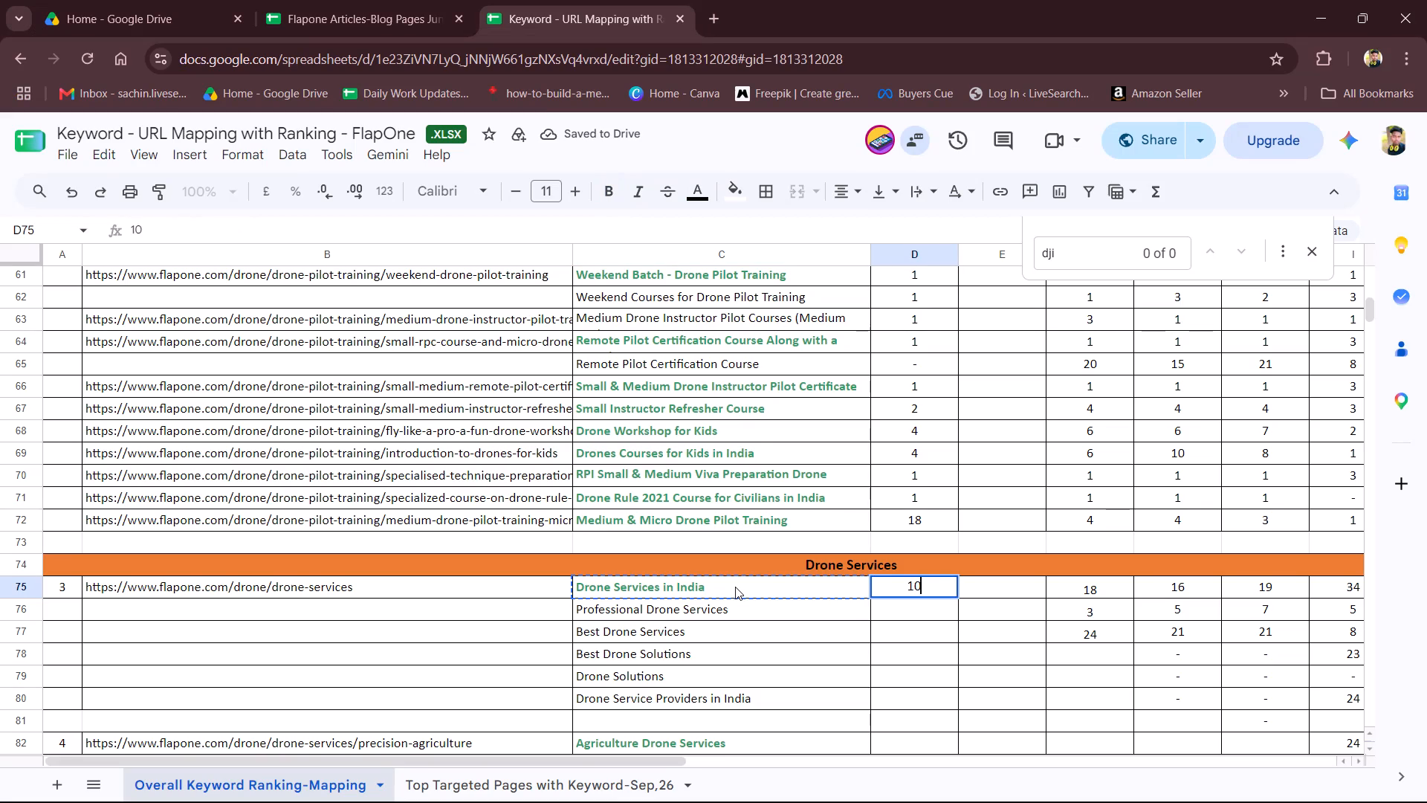
key("Return")
Search Google for the keyword "Professional Drone Services", locate flapone, and enter ranking 6 in its 3/11/2026 cell.
key("ctrl+c")
key("alt+Tab")
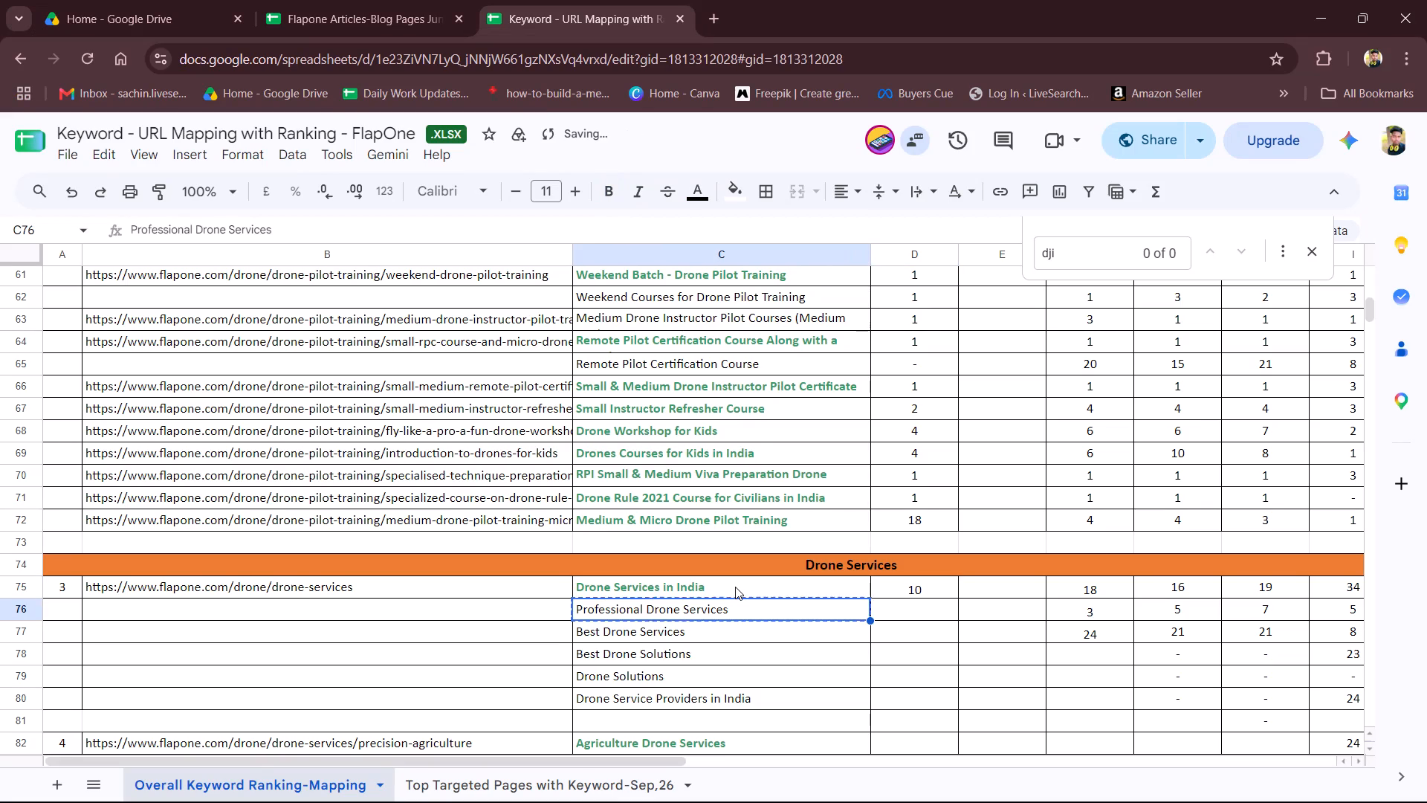
key("ctrl+e")
key("ctrl+v")
key("Return")
key("ctrl+f")
scroll(735, 587, "down", 2)
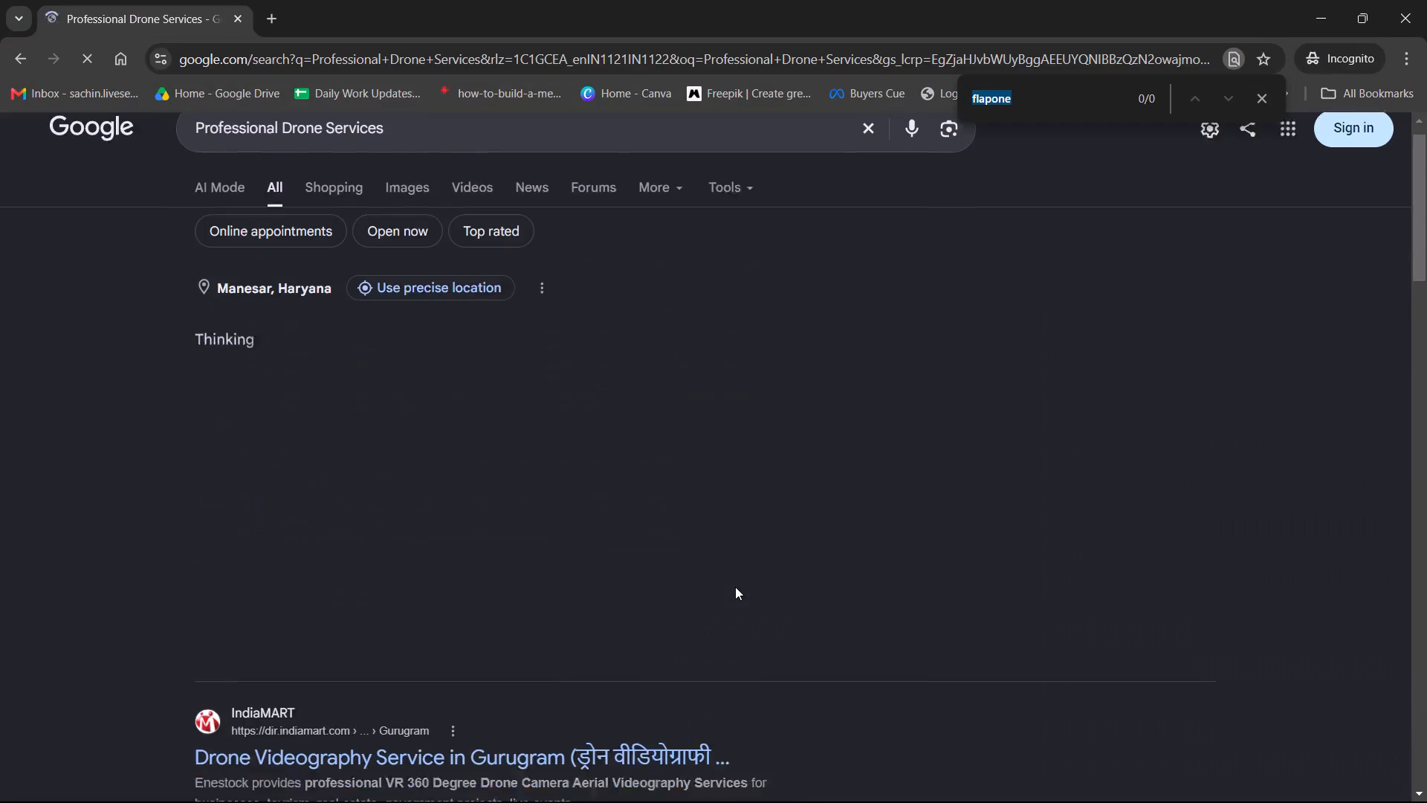
scroll(735, 587, "down", 12)
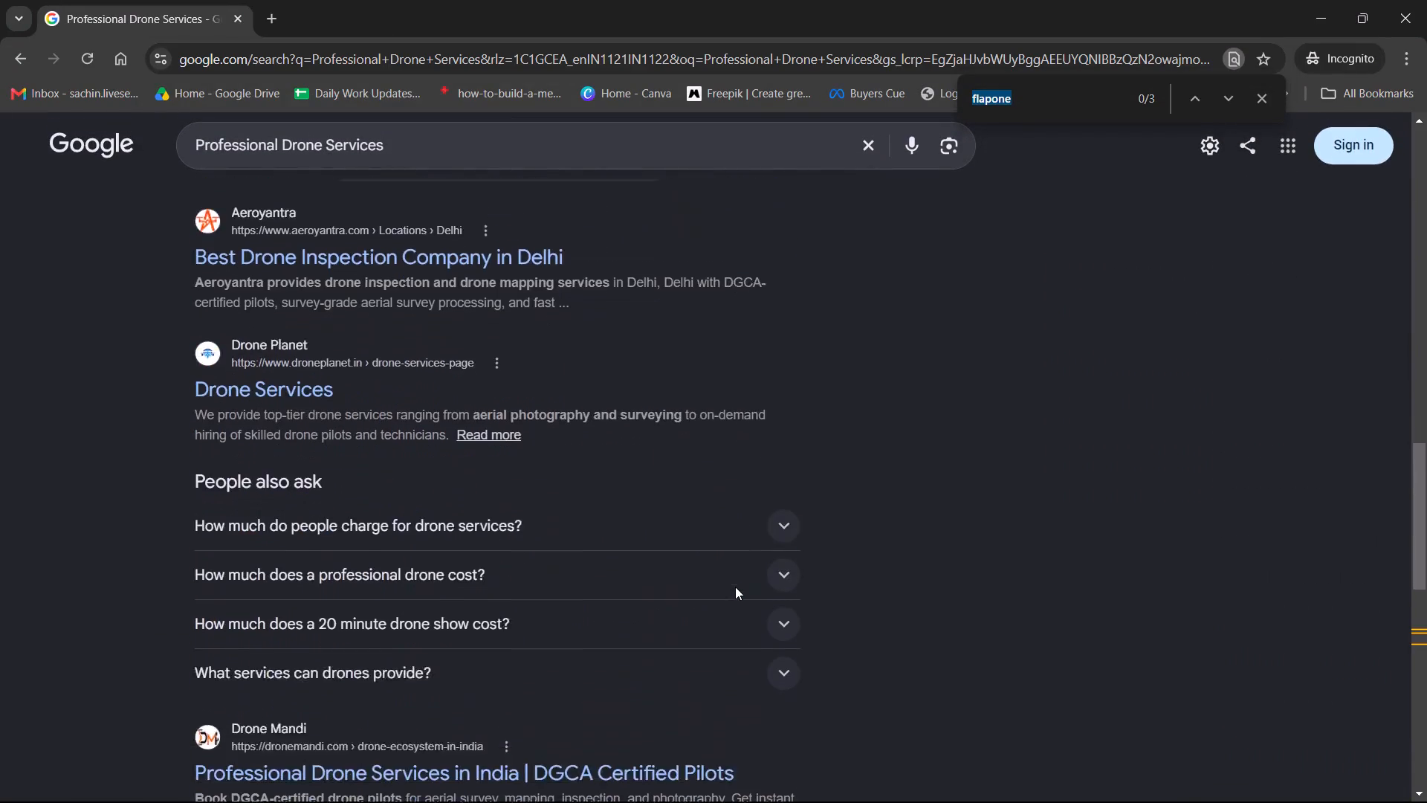
scroll(735, 587, "down", 3)
key("alt+Tab")
key("Tab")
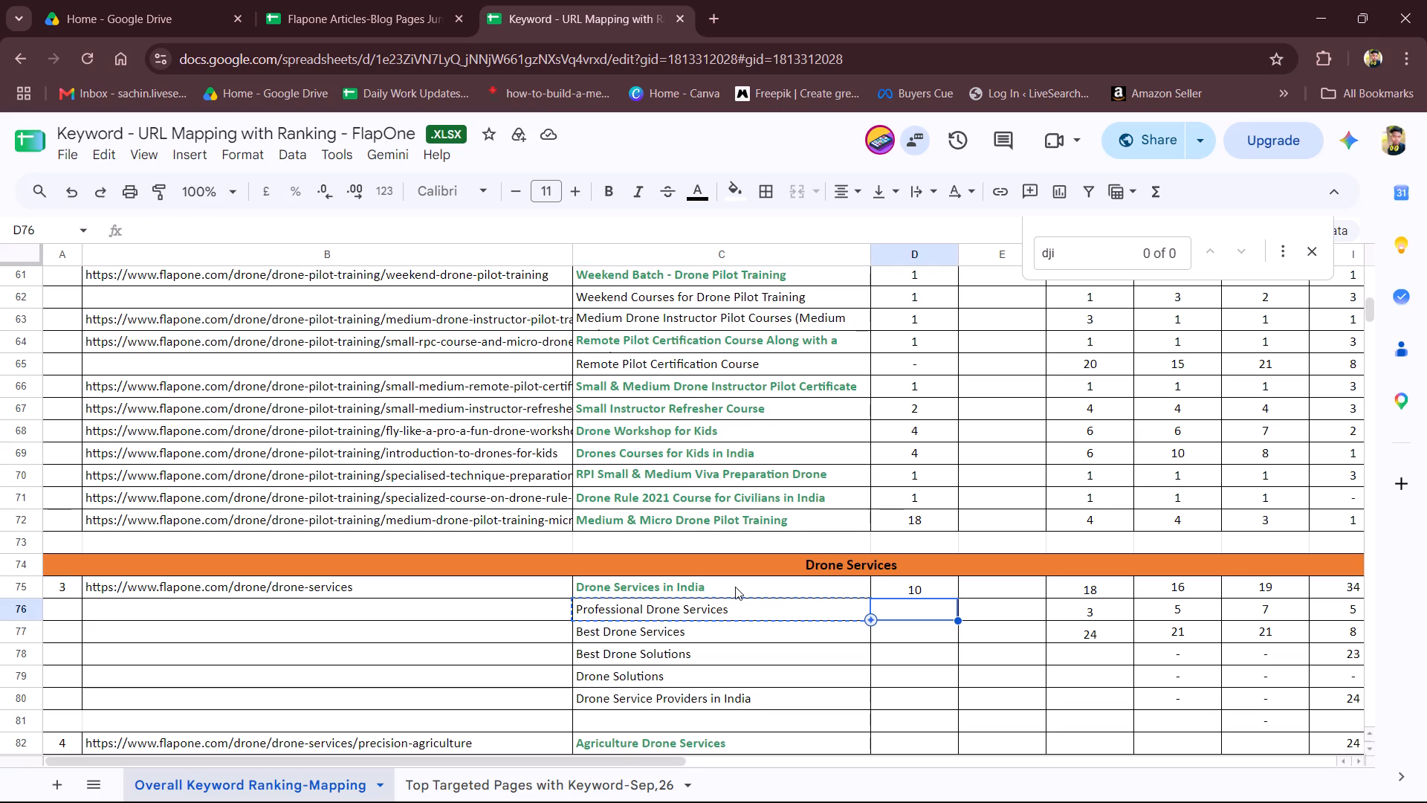
key("6")
key("Return")
Search Google for the copied keyword "Best Drone Services" and check the first three results pages for flapone's position.
key("ctrl+c")
key("alt+Tab")
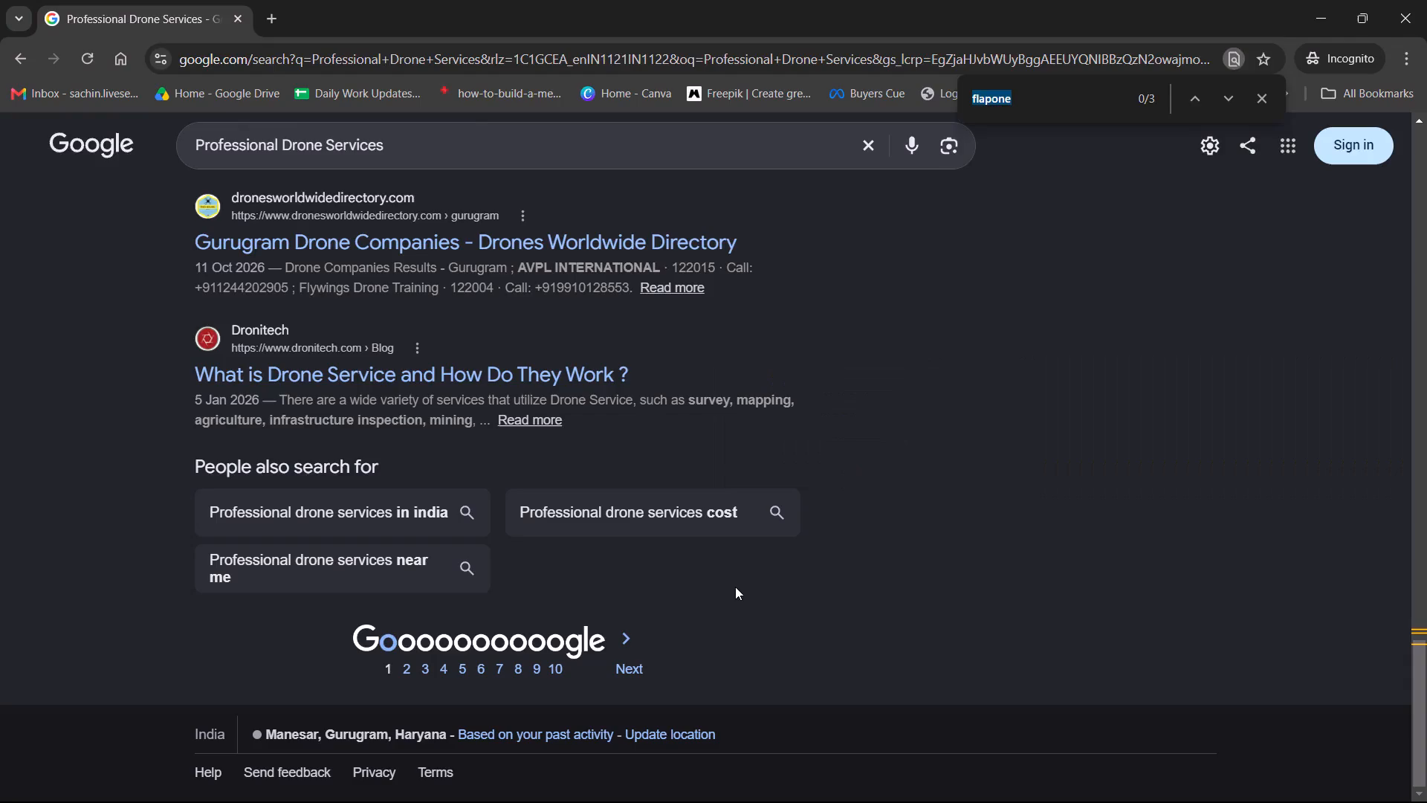
key("ctrl+e")
key("ctrl+v")
key("Return")
key("ctrl+f")
scroll(735, 587, "down", 7)
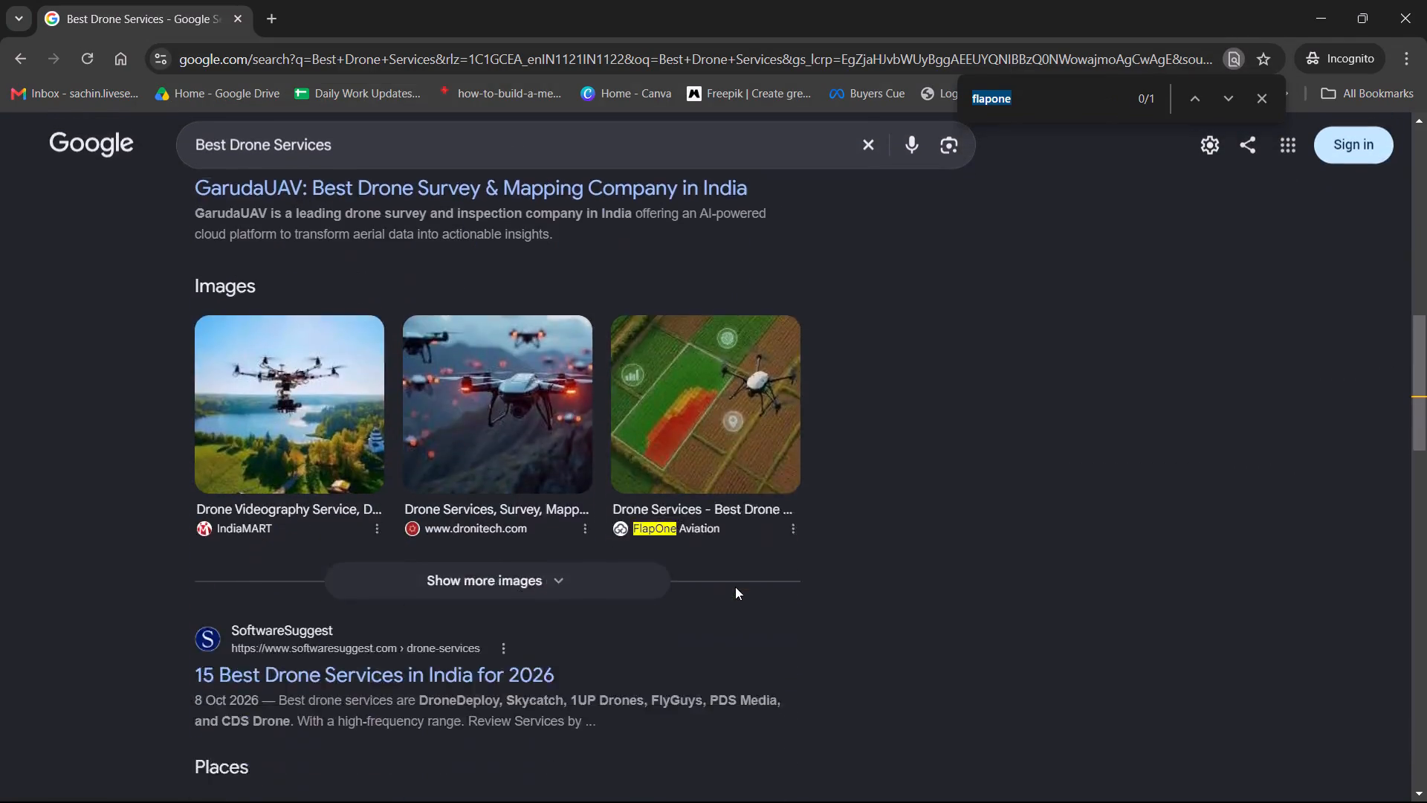
scroll(735, 587, "up", 4)
scroll(735, 587, "down", 15)
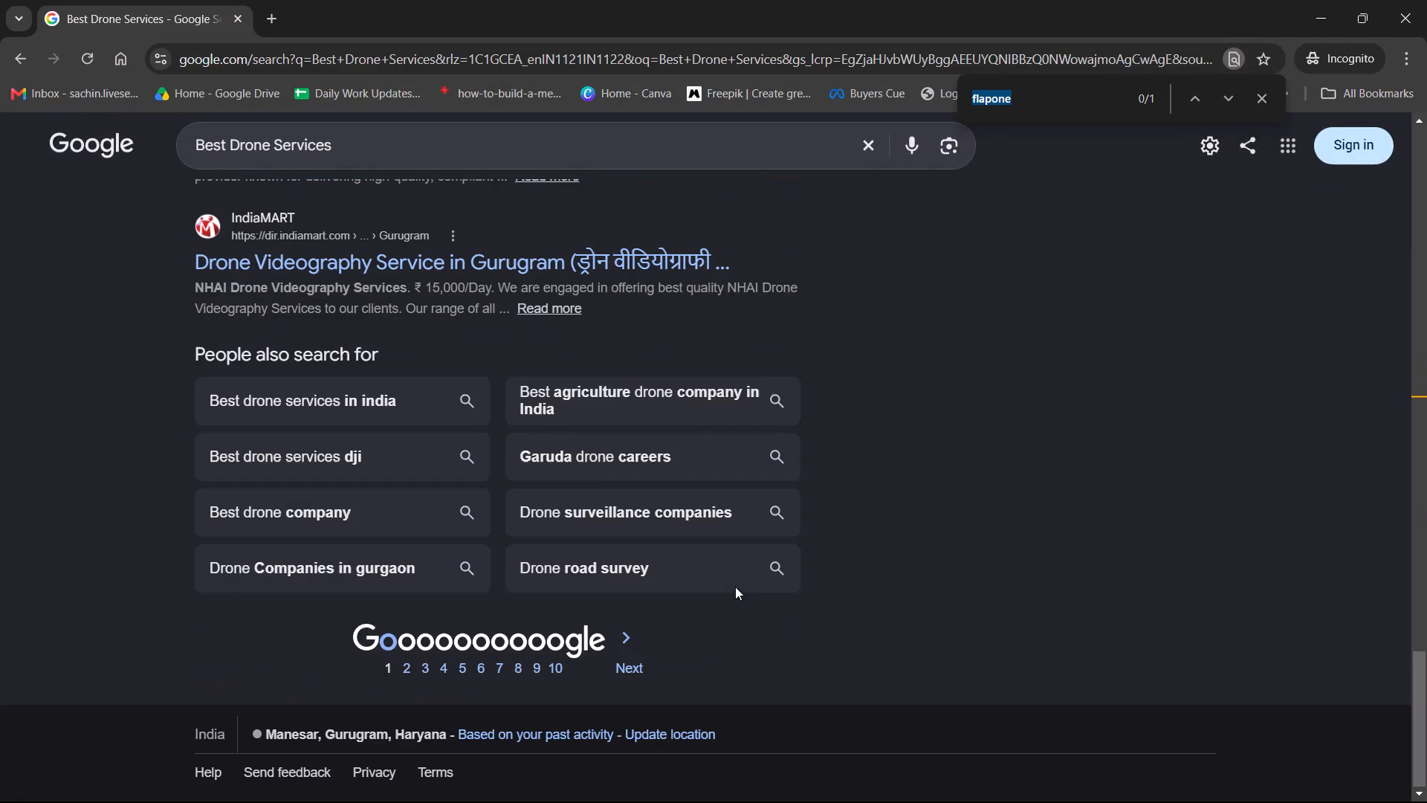
scroll(735, 587, "down", 1)
left_click(636, 668)
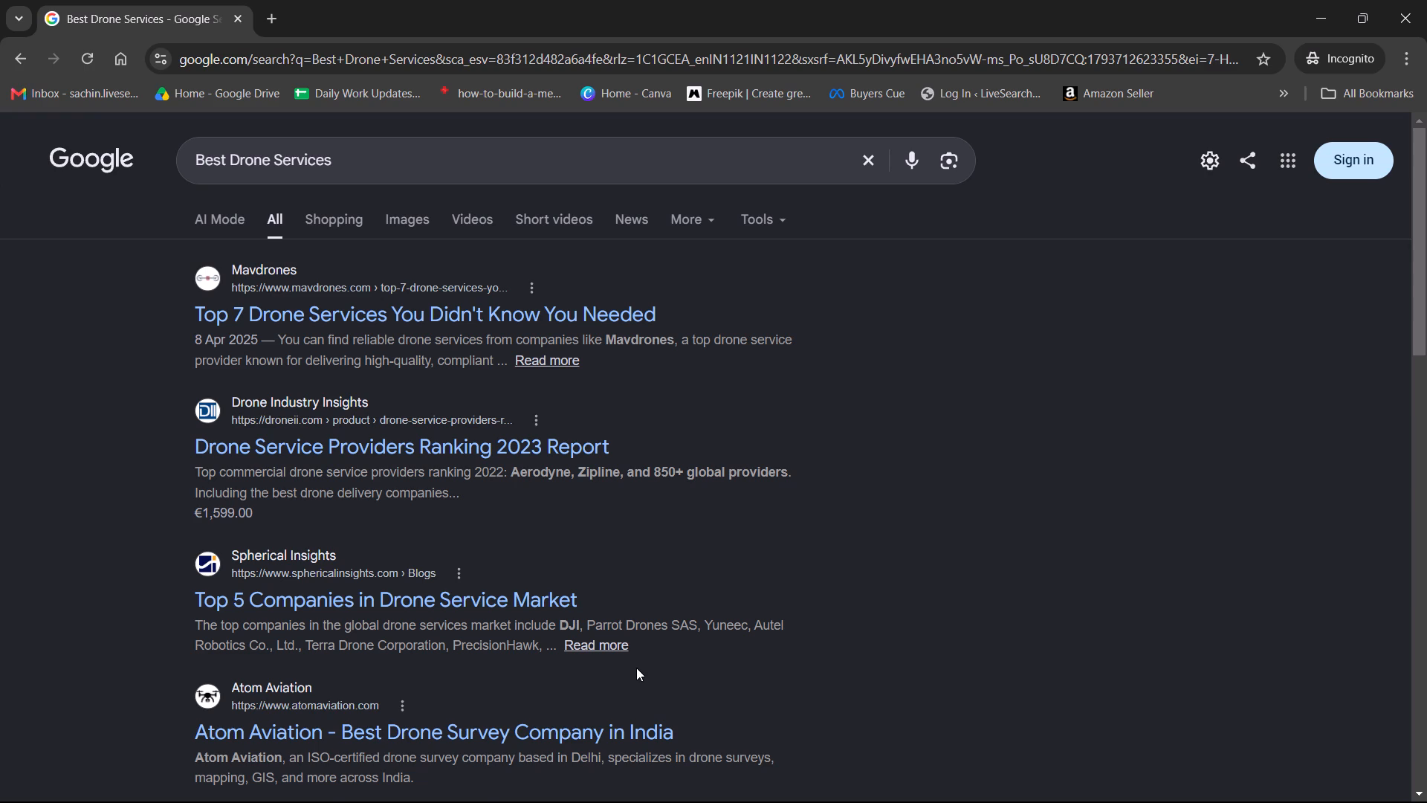
scroll(636, 668, "down", 7)
left_click(661, 666)
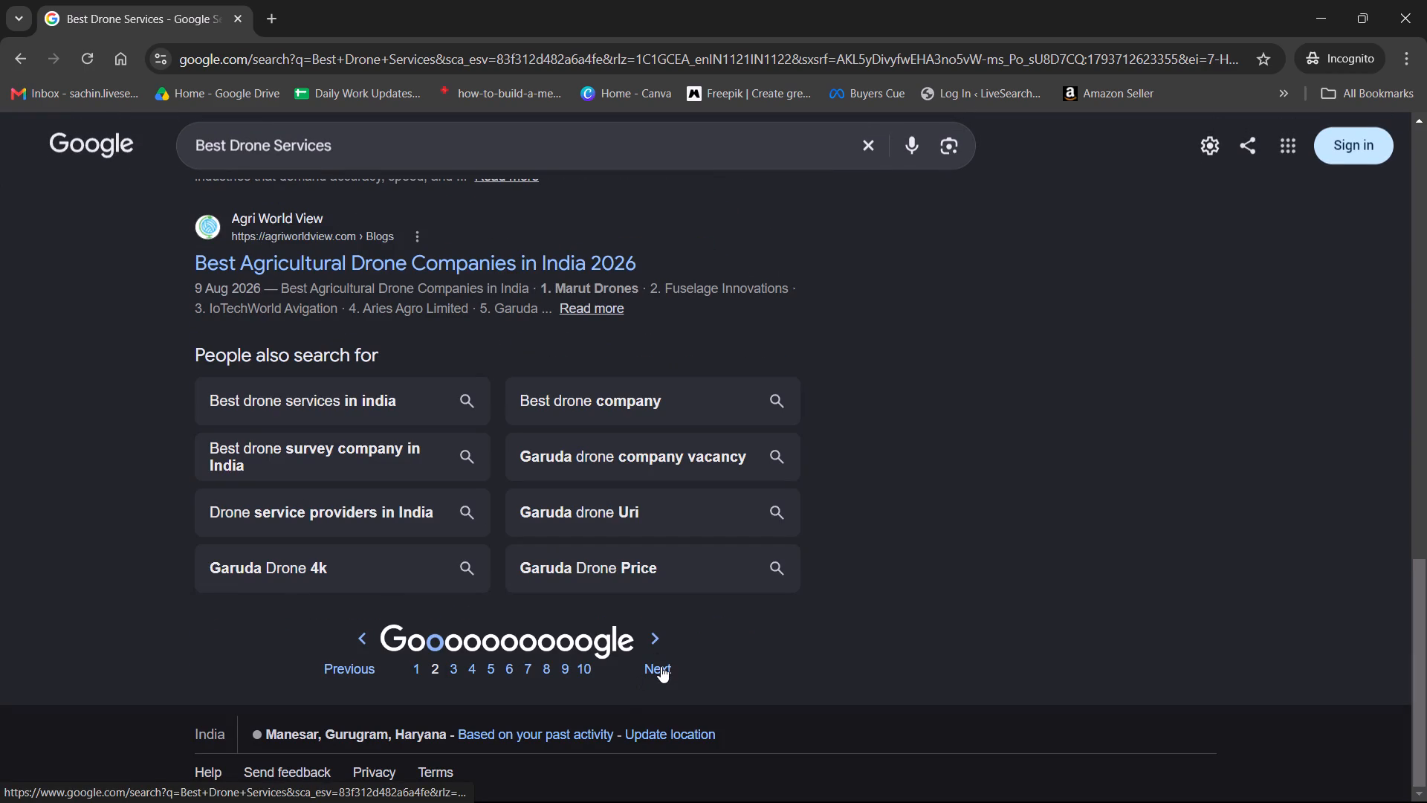
key("ctrl+f")
scroll(661, 666, "up", 1)
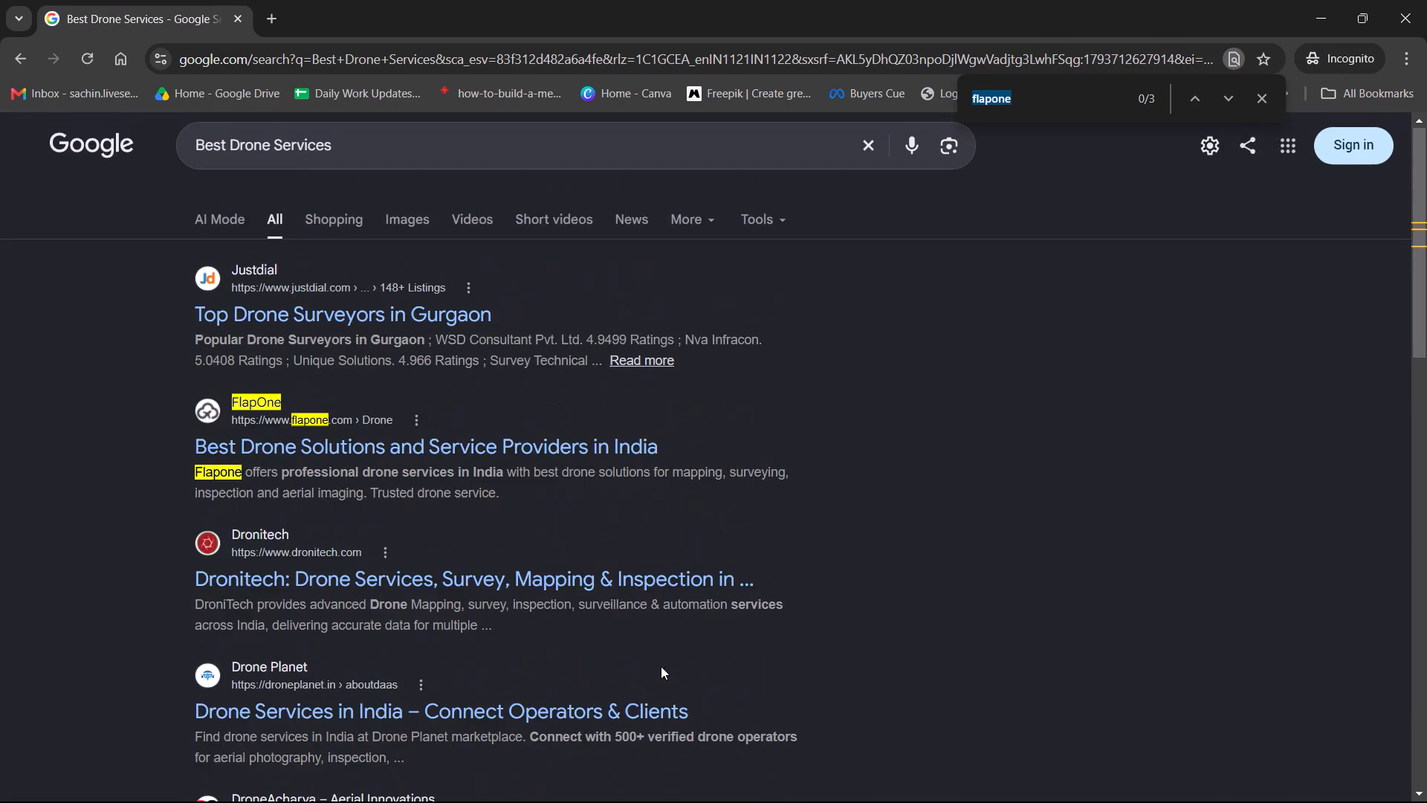
Enter ranking 22 in the mapping sheet's 3/11/2026 cell for "Best Drone Services".
key("alt+Tab")
key("Tab")
type("22")
key("Return")
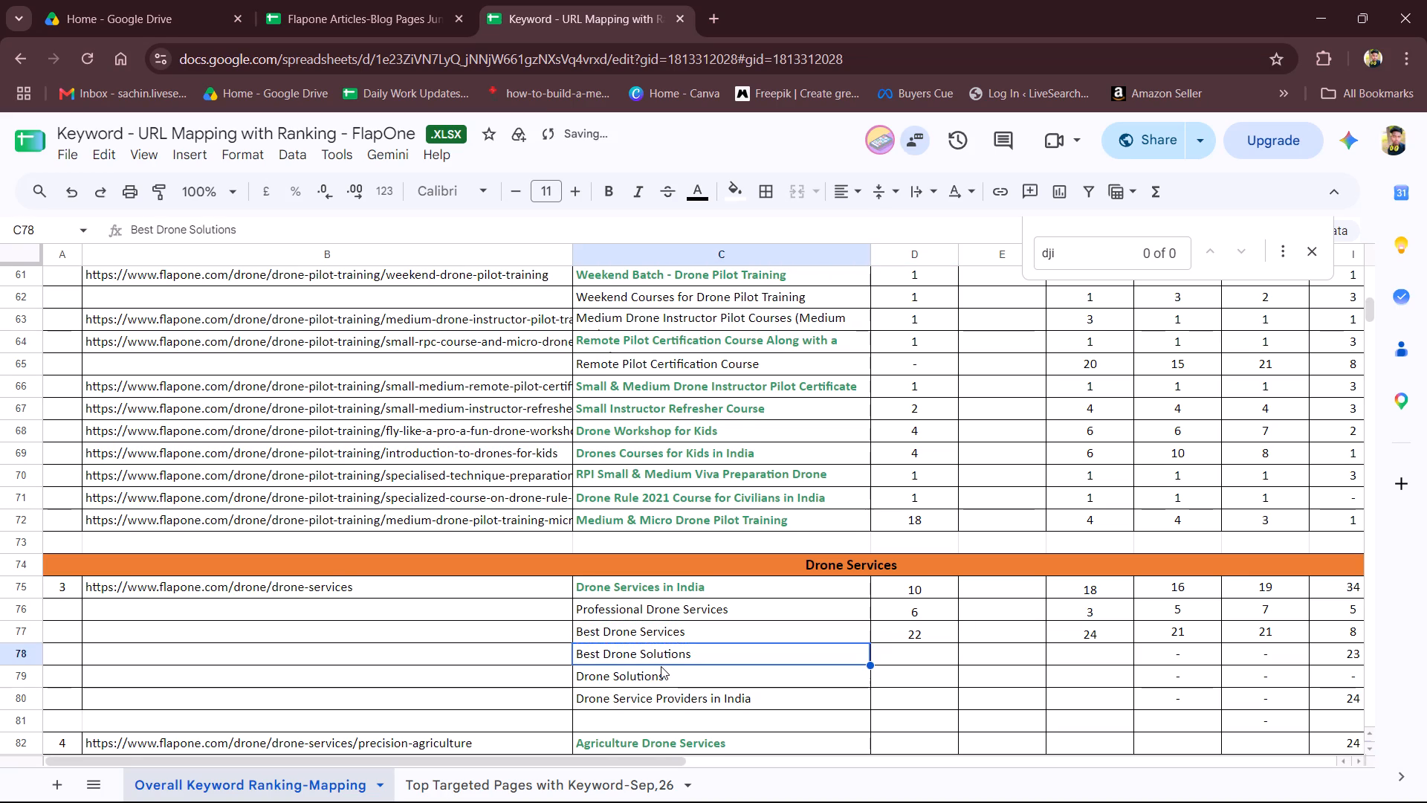
Search Google for the sheet's keyword "Drone Spraying Services" and check the first three results pages for flapone's position.
scroll(661, 666, "down", 3)
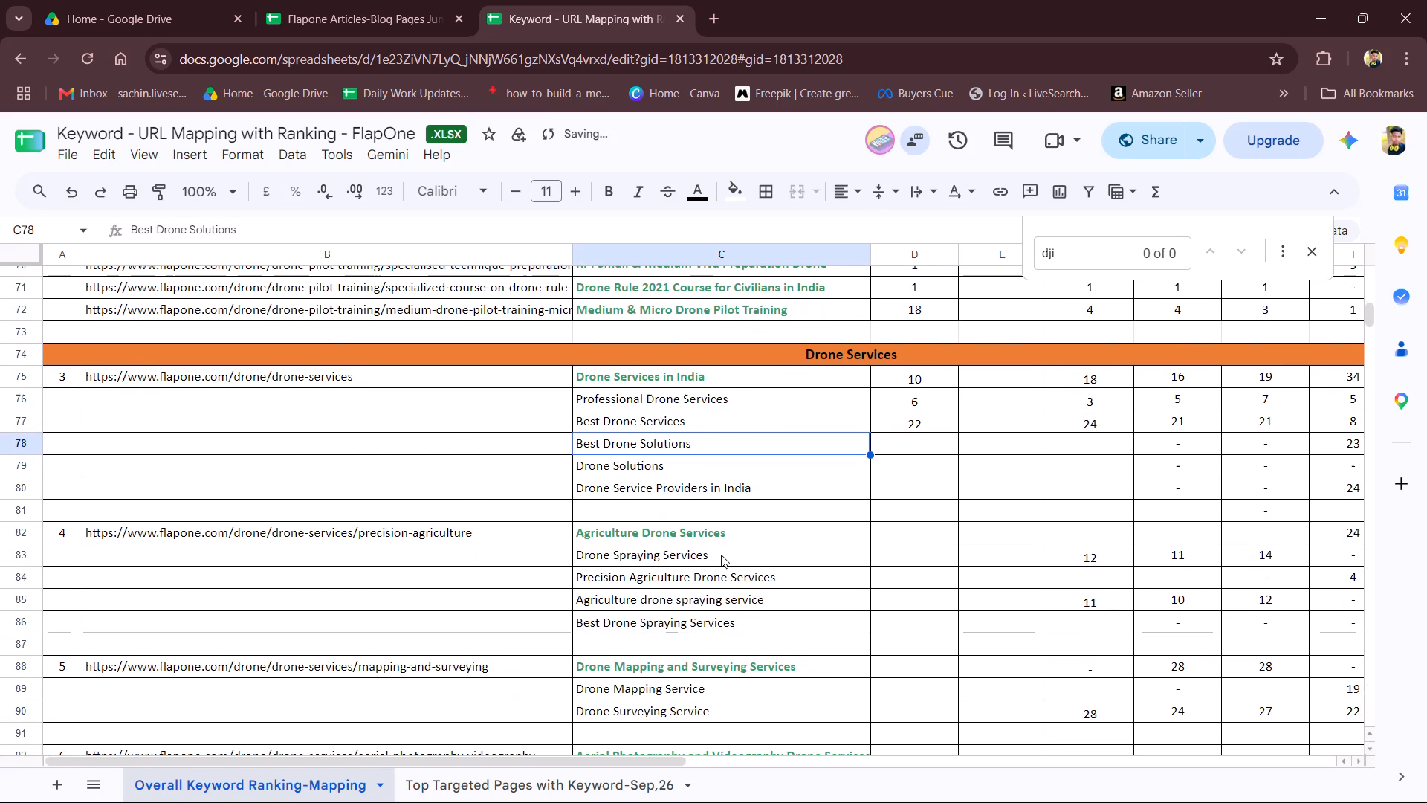
left_click(721, 554)
key("ctrl+c")
key("alt+Tab")
key("ctrl+e")
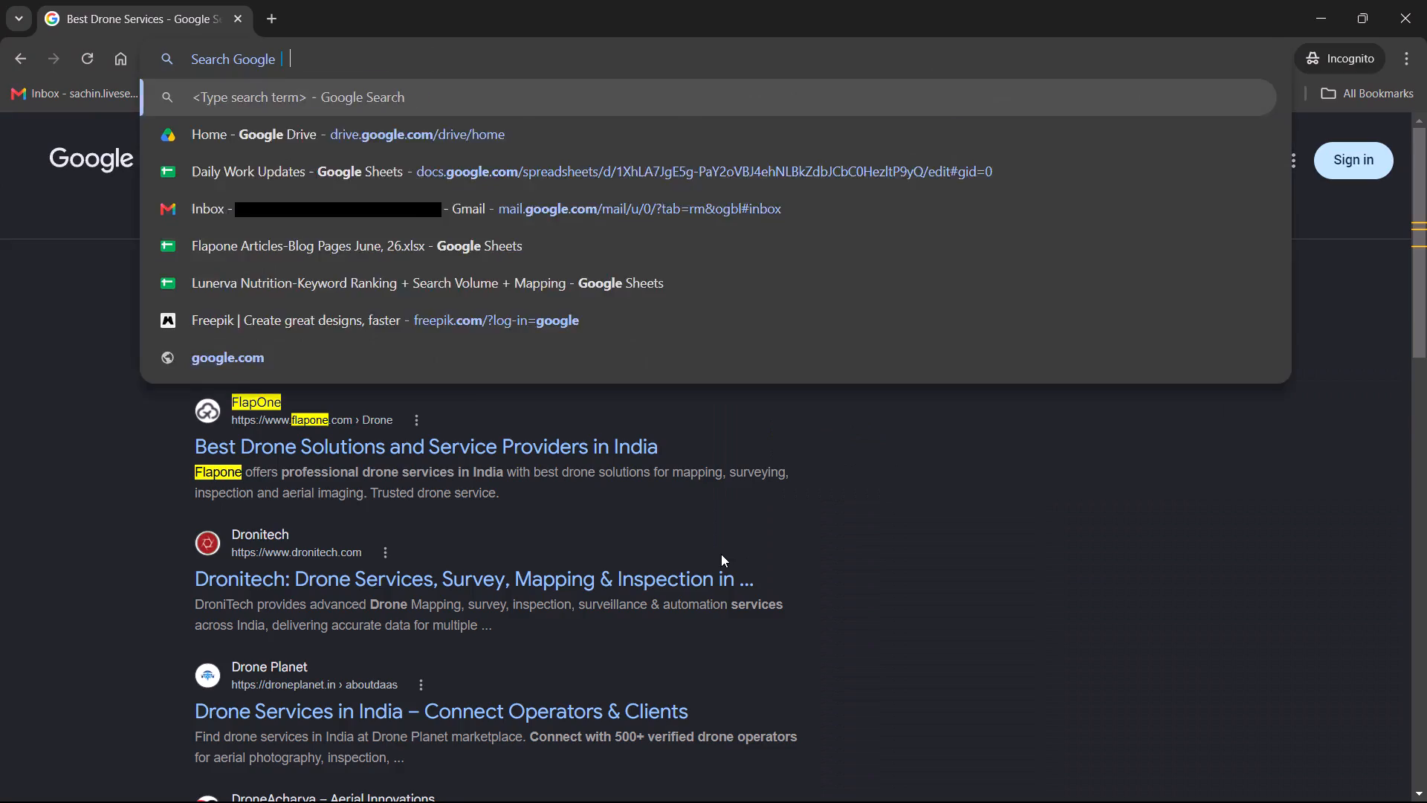
key("ctrl+v")
key("Return")
key("ctrl+f")
scroll(721, 554, "down", 16)
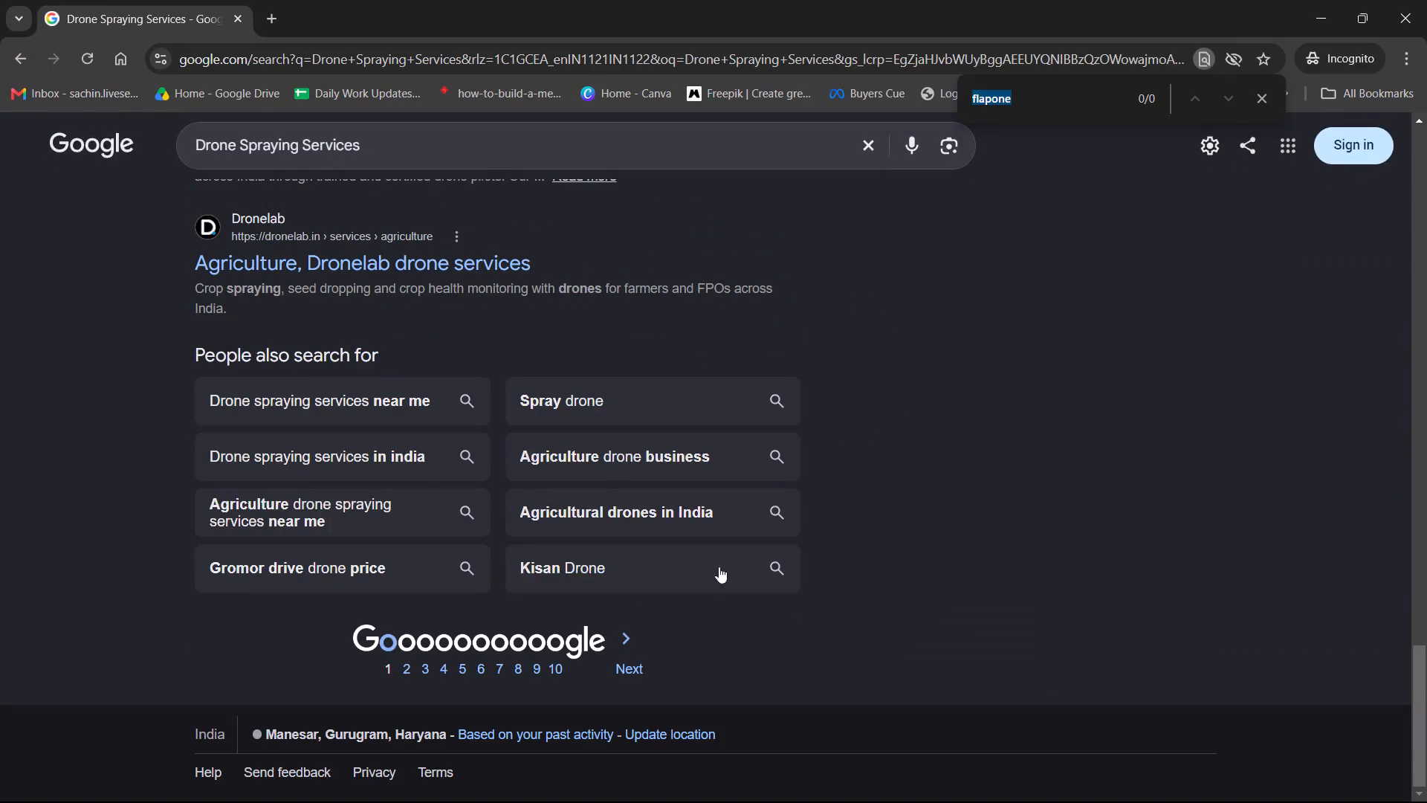
left_click(633, 662)
key("ctrl+f")
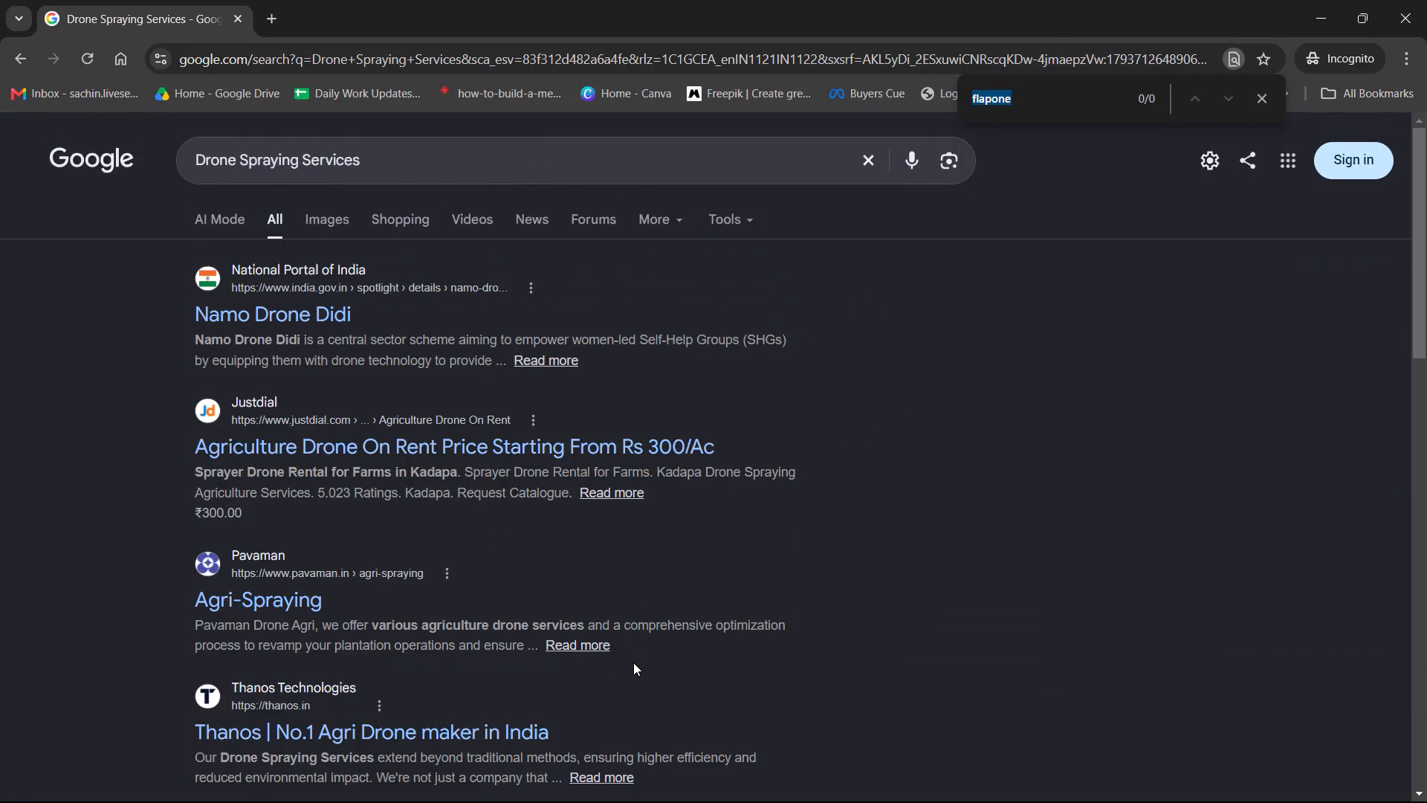
scroll(633, 662, "down", 16)
left_click(652, 668)
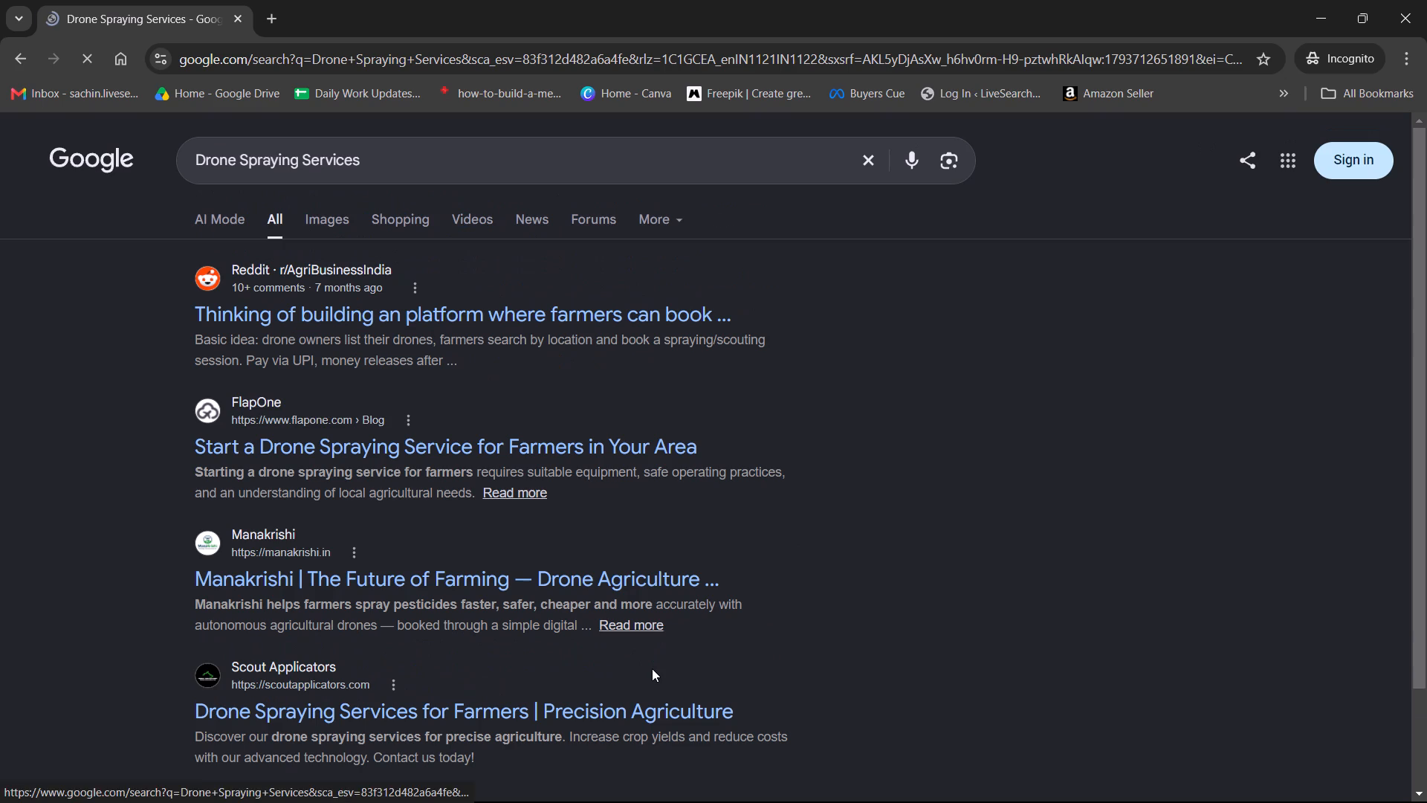
key("ctrl+f")
Enter ranking 22 in the mapping sheet's 3/11/2026 cell for "Drone Spraying Services".
key("alt+Tab")
key("Tab")
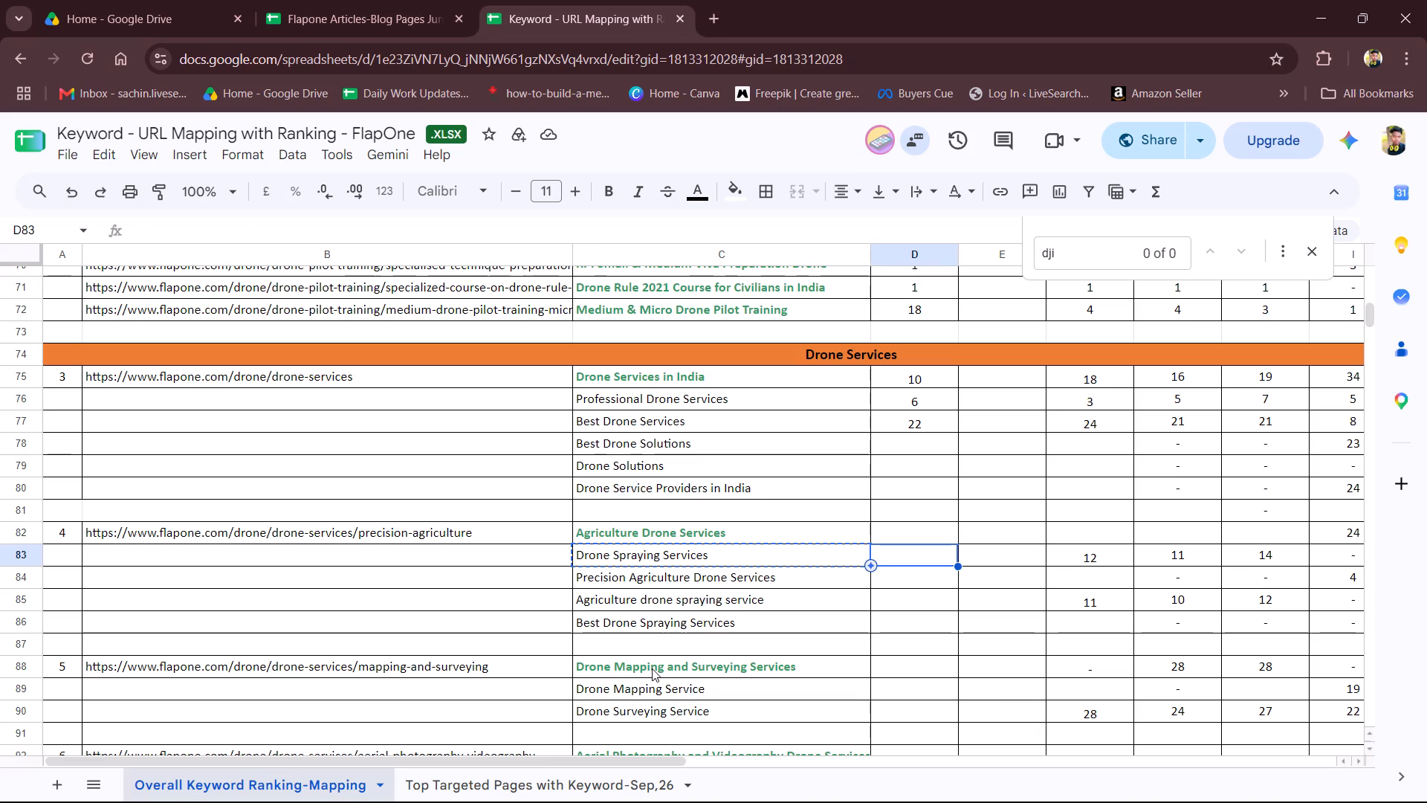
type("22")
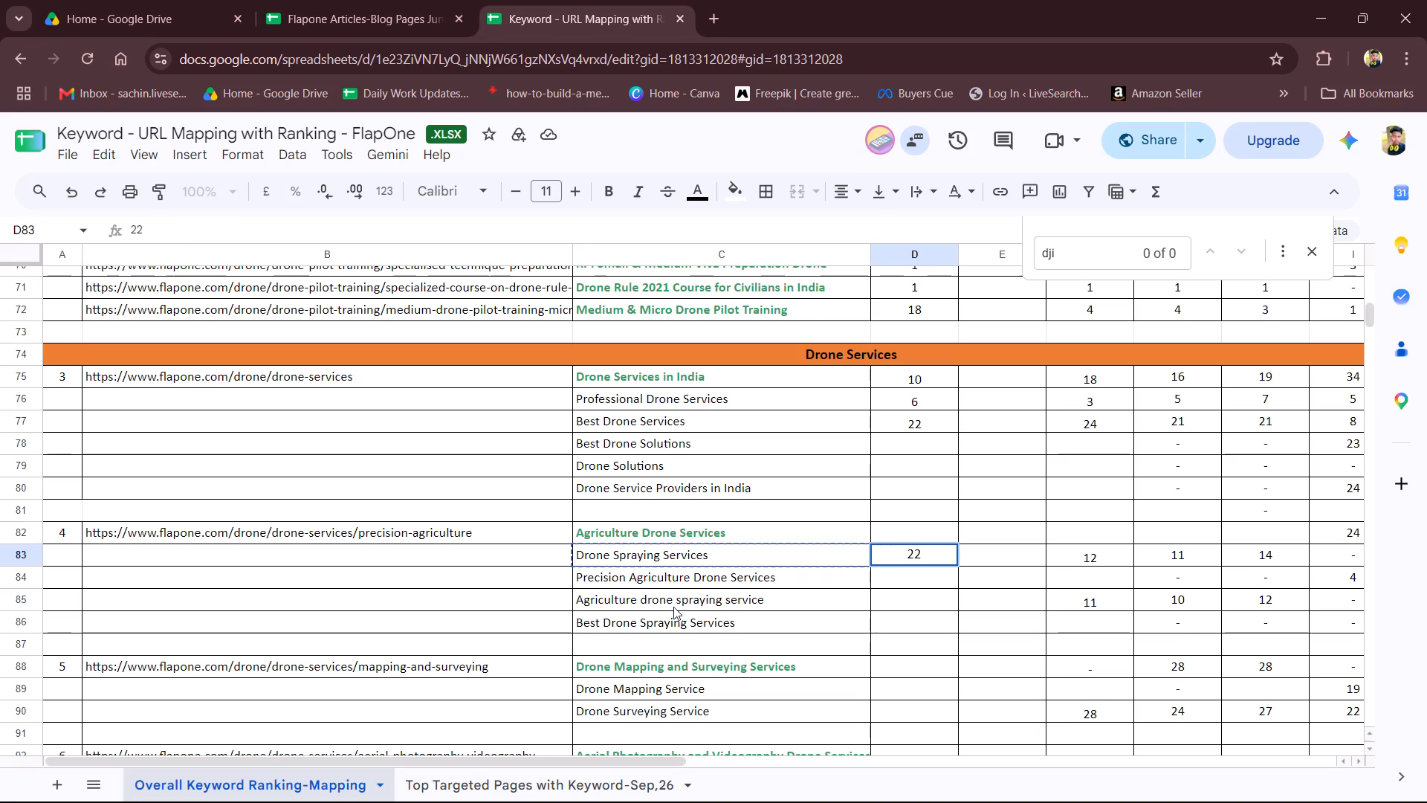
Search Google for the keyword "Agriculture drone spraying service", locate flapone, and enter ranking 14 in its 3/11/2026 cell.
left_click(673, 607)
key("ctrl+c")
key("alt+Tab")
key("ctrl+e")
key("ctrl+v")
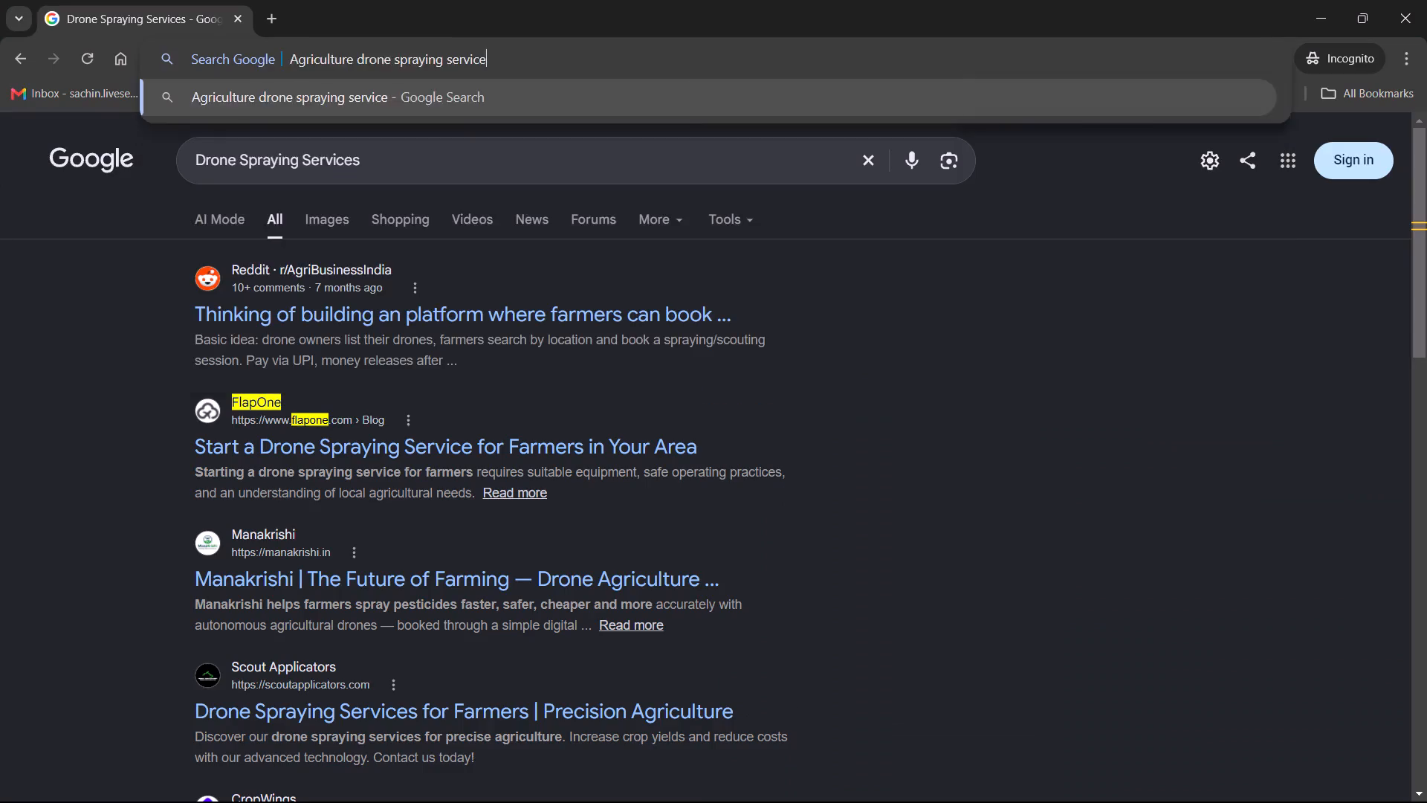
key("Return")
key("ctrl+f")
scroll(673, 607, "down", 16)
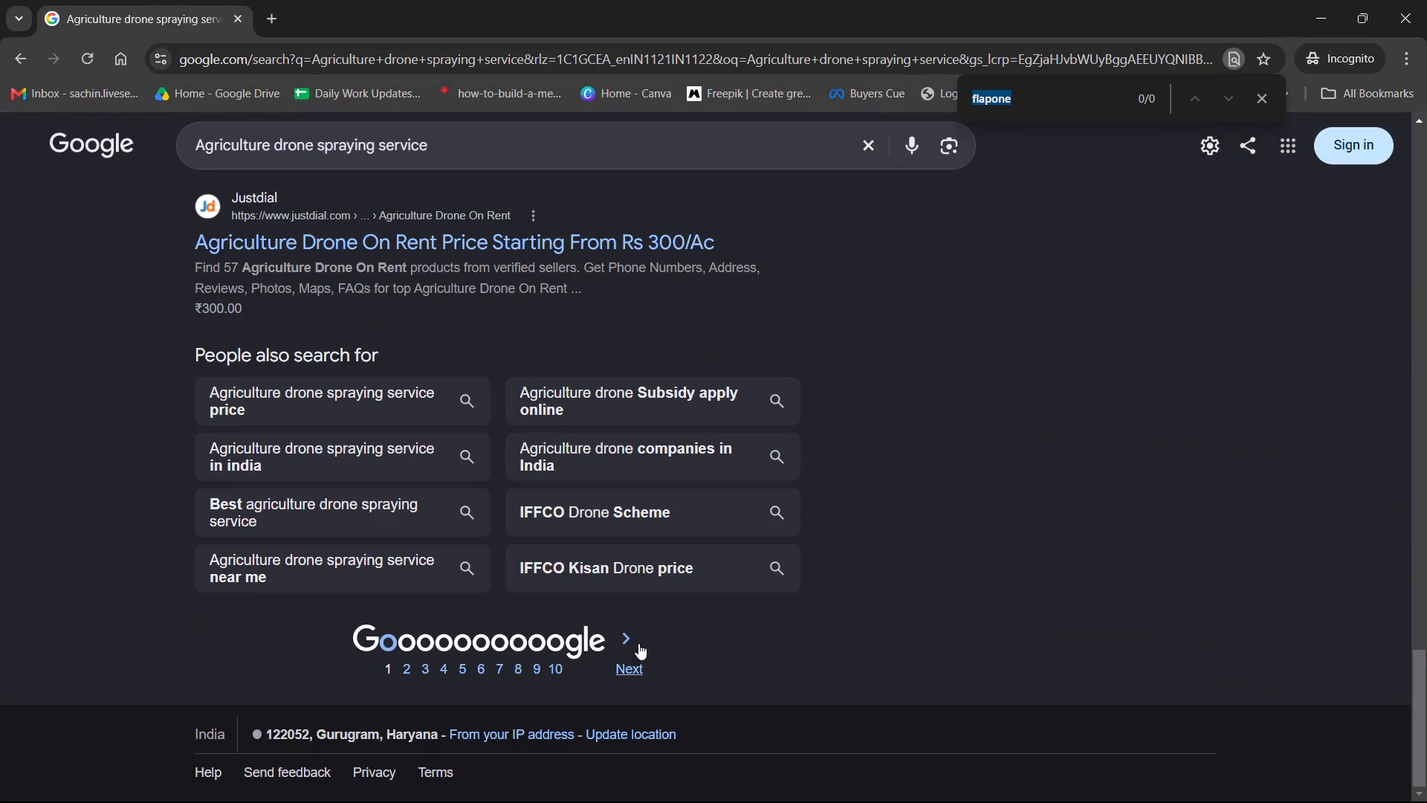
left_click(629, 666)
key("ctrl+f")
scroll(629, 666, "down", 8)
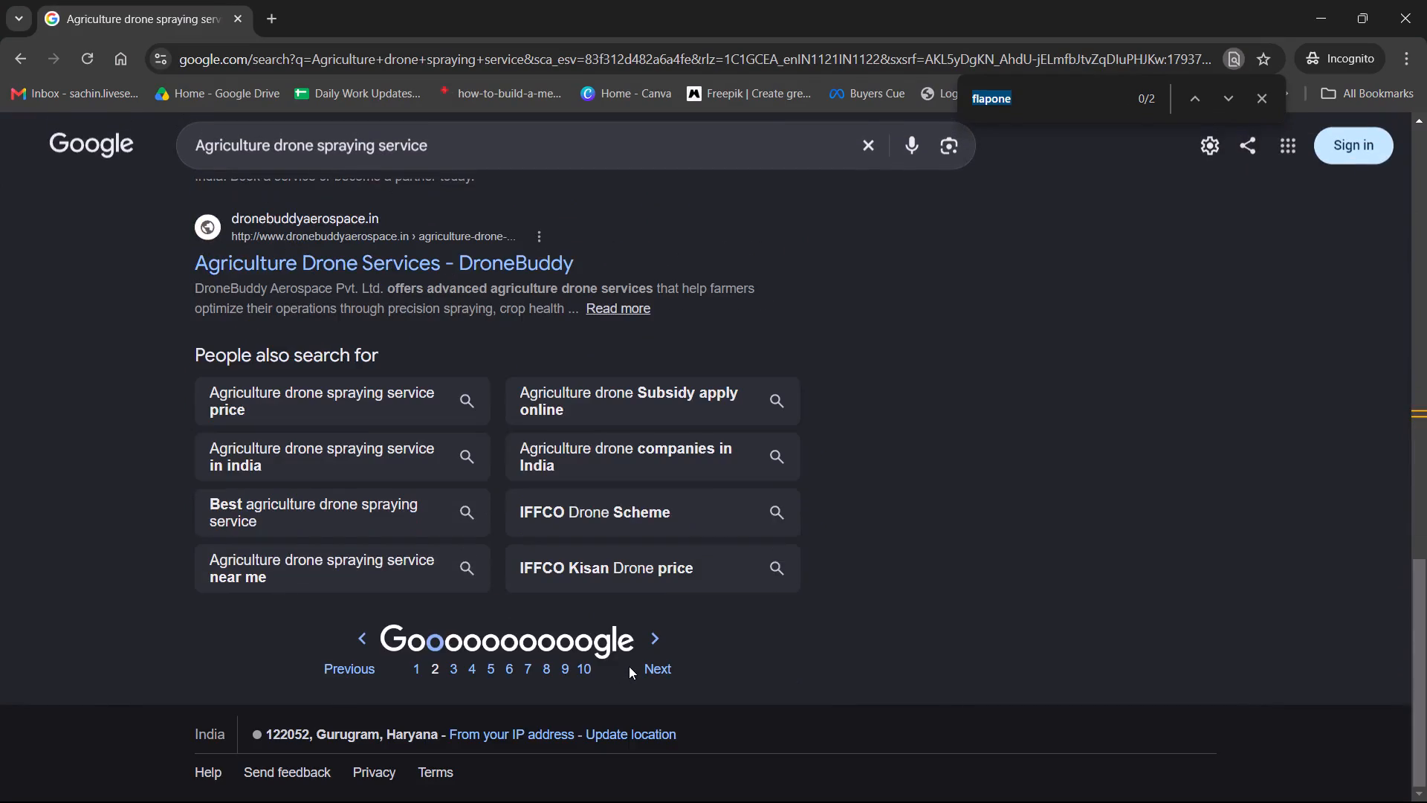
scroll(629, 666, "up", 6)
key("alt+Tab")
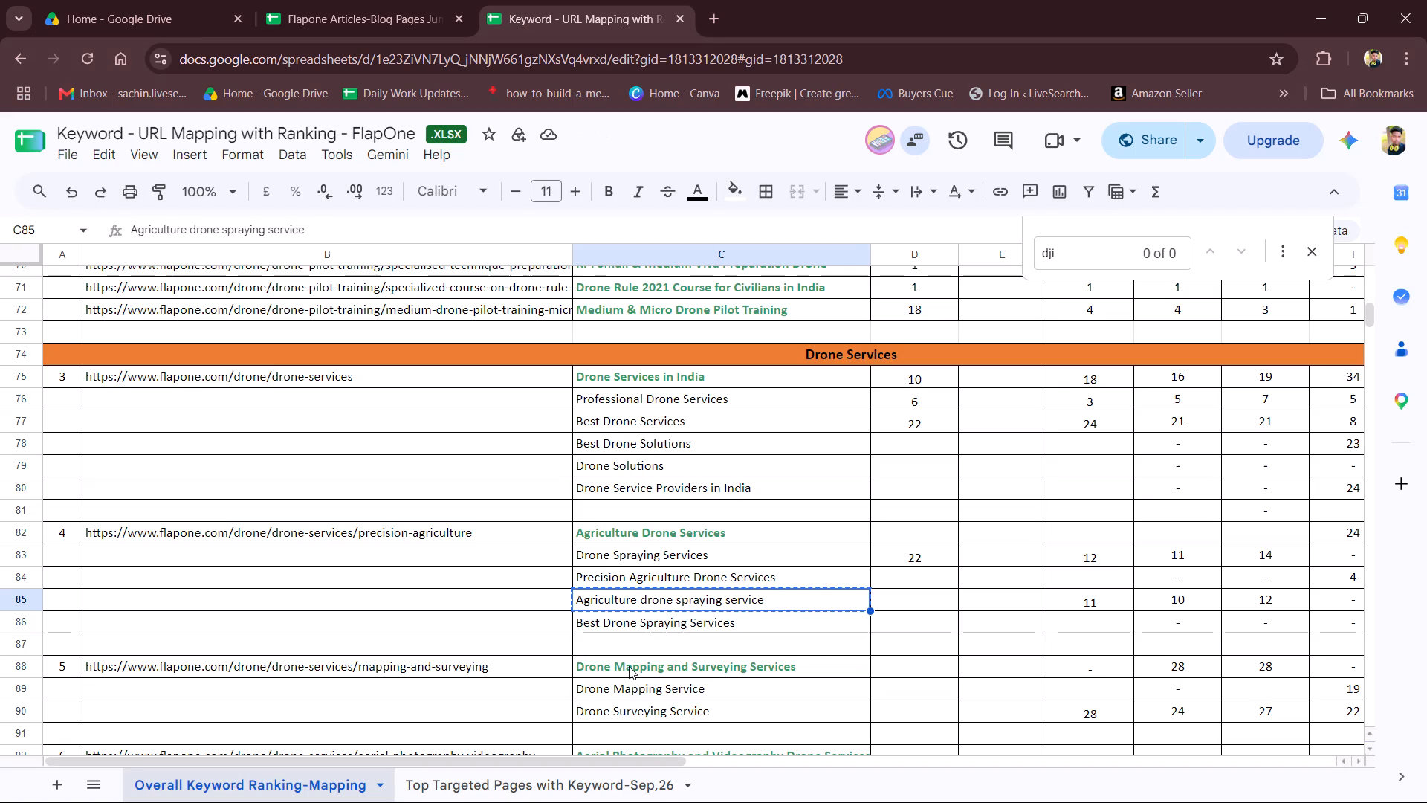
key("Tab")
type("14")
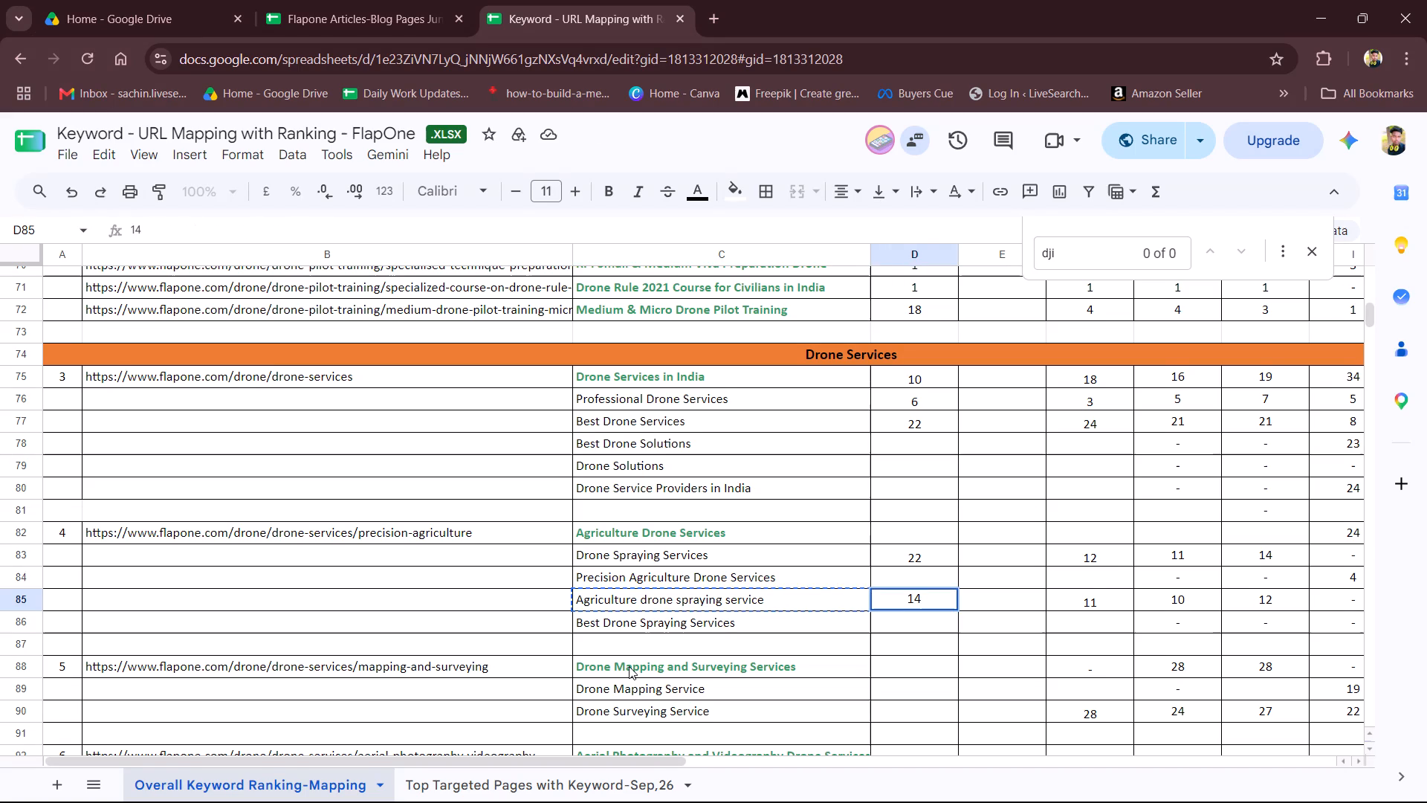
Search Google for the sheet's keyword "Drone Surveying Service" and check the first three results pages for flapone's position.
scroll(629, 666, "down", 2)
left_click(662, 545)
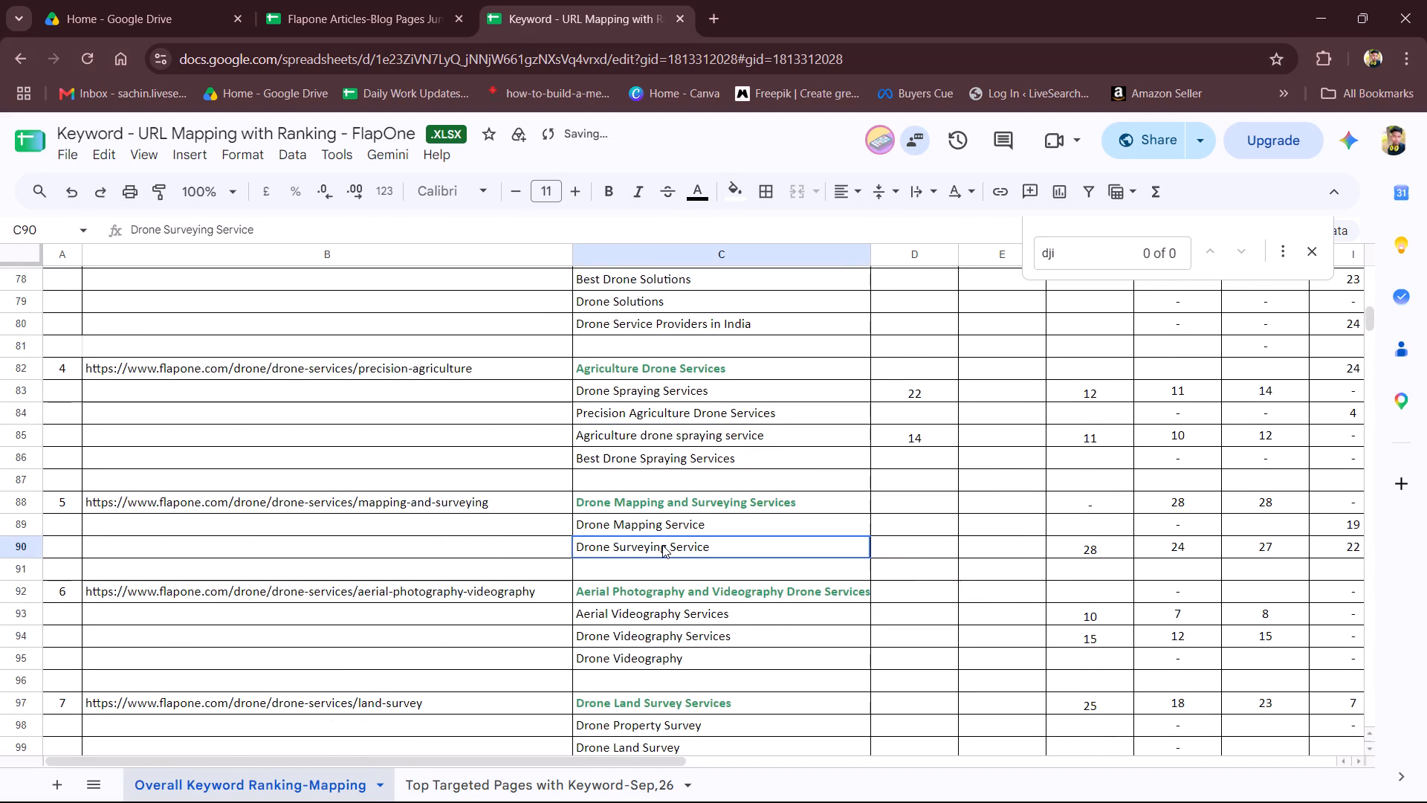
key("ctrl+c")
key("alt+Tab")
key("ctrl+e")
key("ctrl+v")
key("Return")
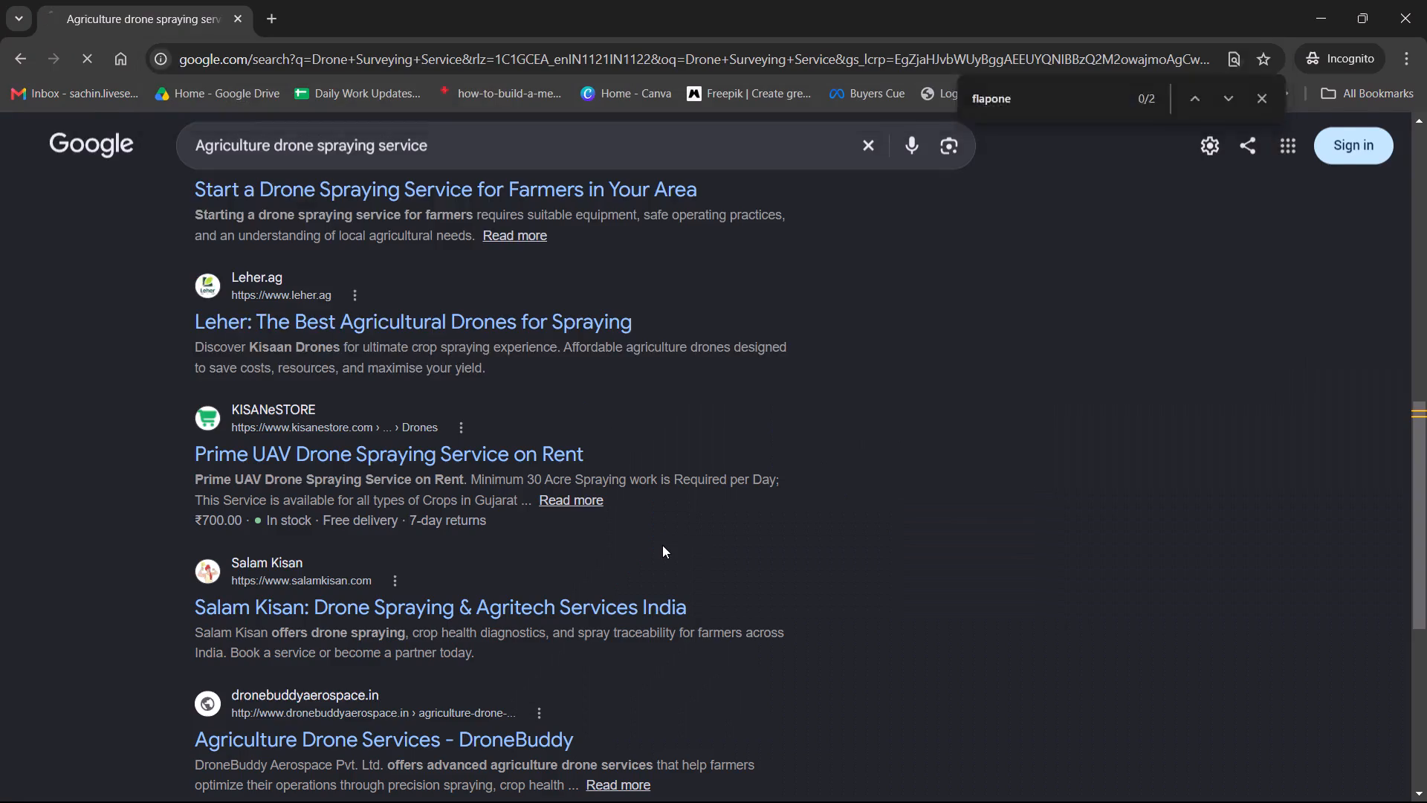
key("ctrl+f")
scroll(662, 545, "down", 13)
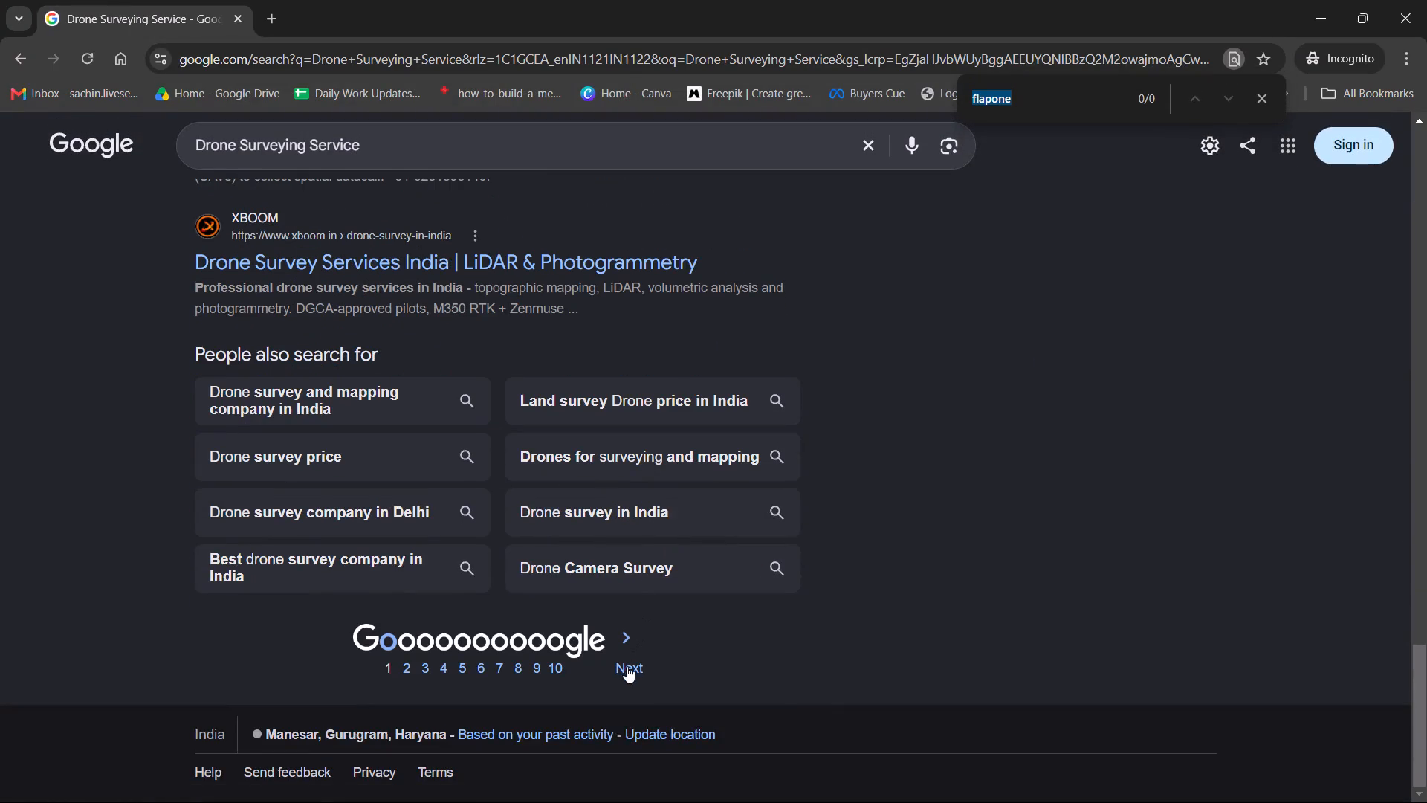
left_click(627, 667)
key("ctrl+f")
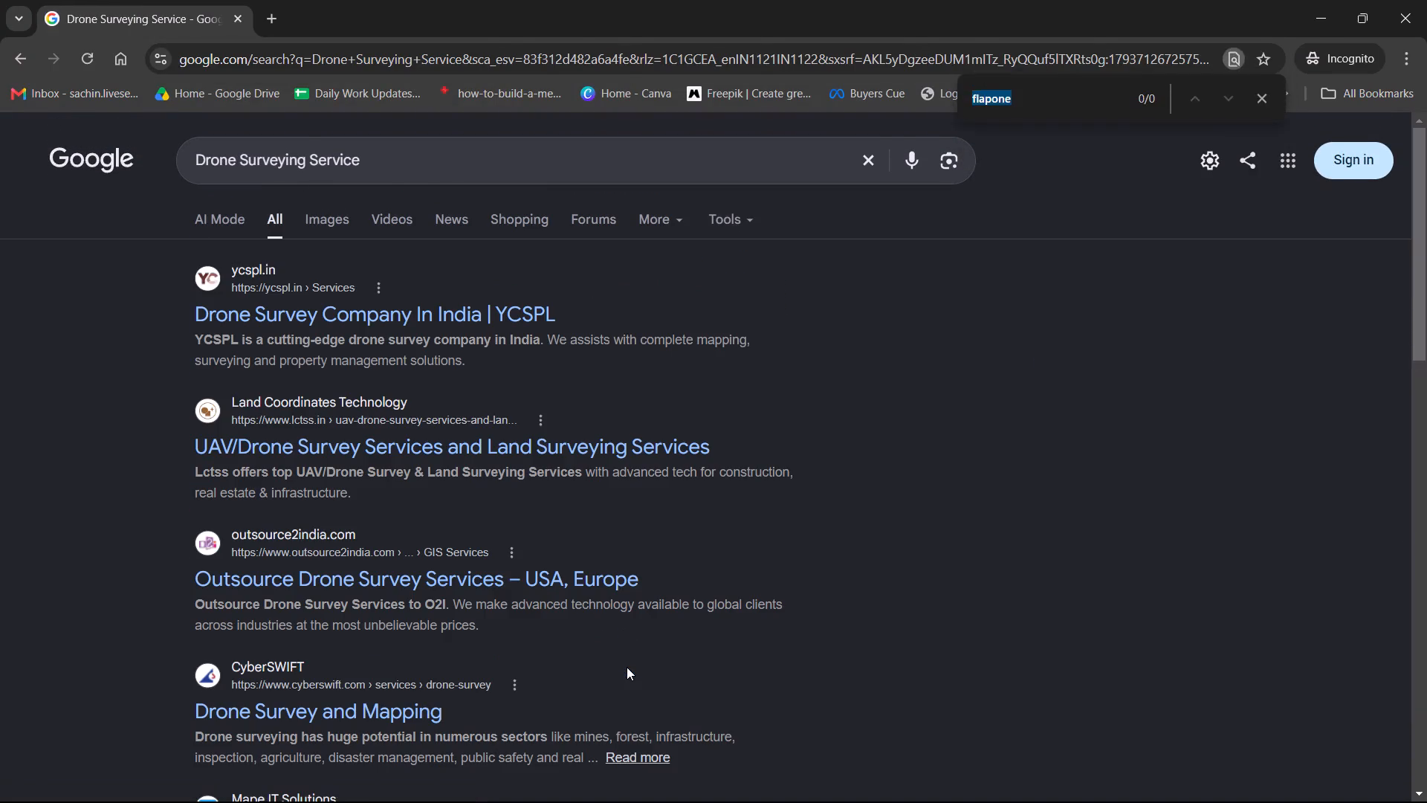
scroll(627, 667, "down", 15)
left_click(652, 676)
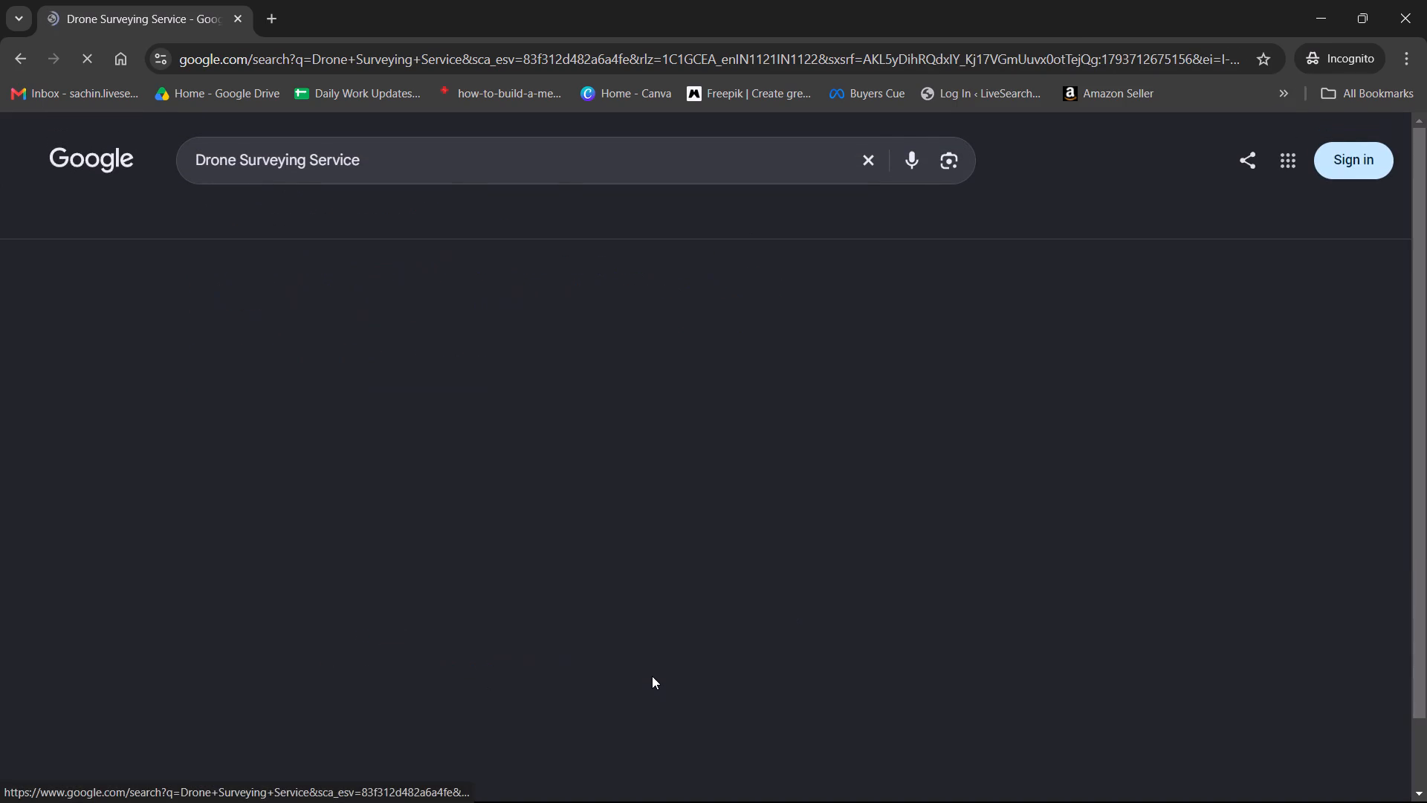
key("ctrl+f")
scroll(652, 676, "down", 8)
Enter ranking 29 in the mapping sheet's 3/11/2026 cell for "Drone Surveying Service".
key("alt+Tab")
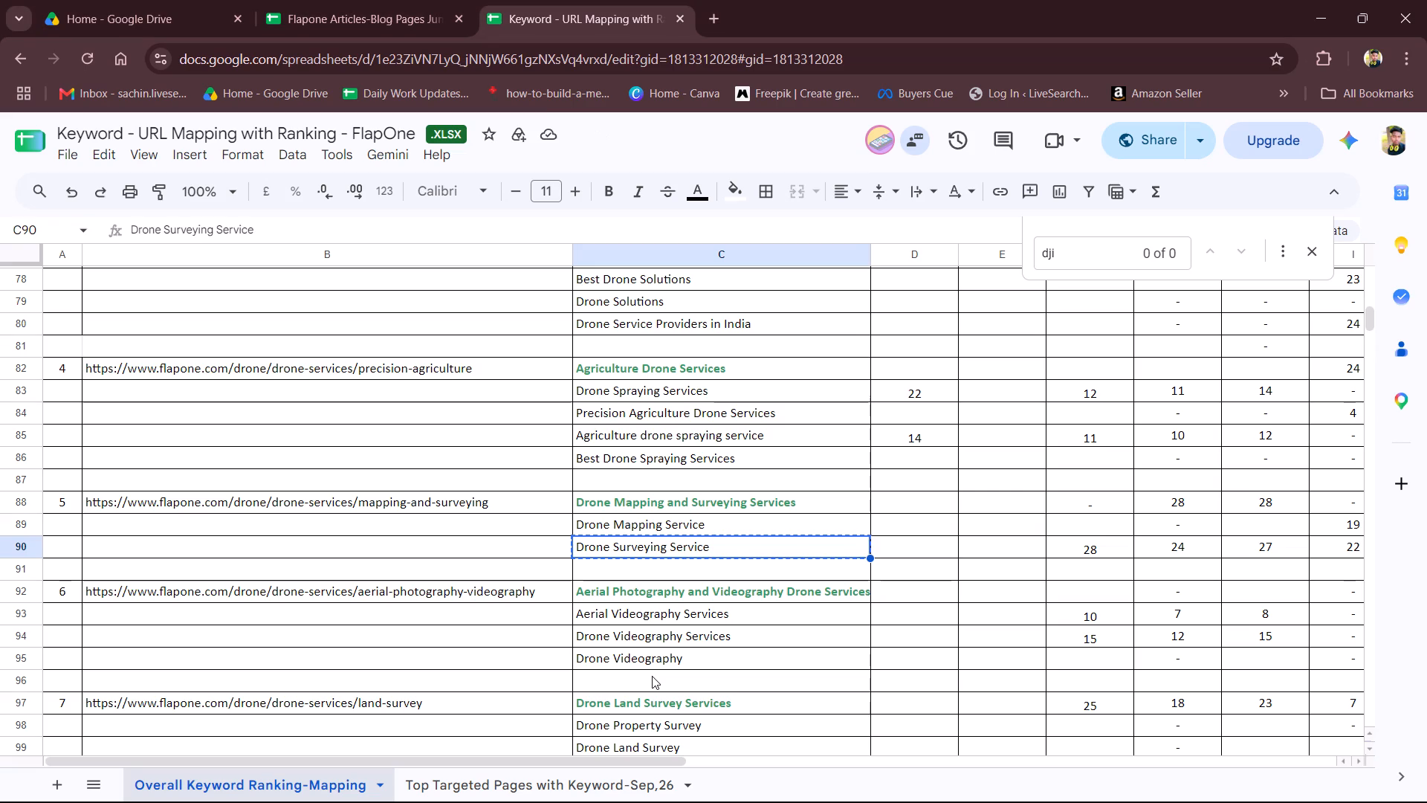
key("Tab")
type("29")
Search Google for the keyword "Aerial Videography Services", locate flapone, and enter ranking 10 in its 3/11/2026 cell.
scroll(652, 676, "down", 1)
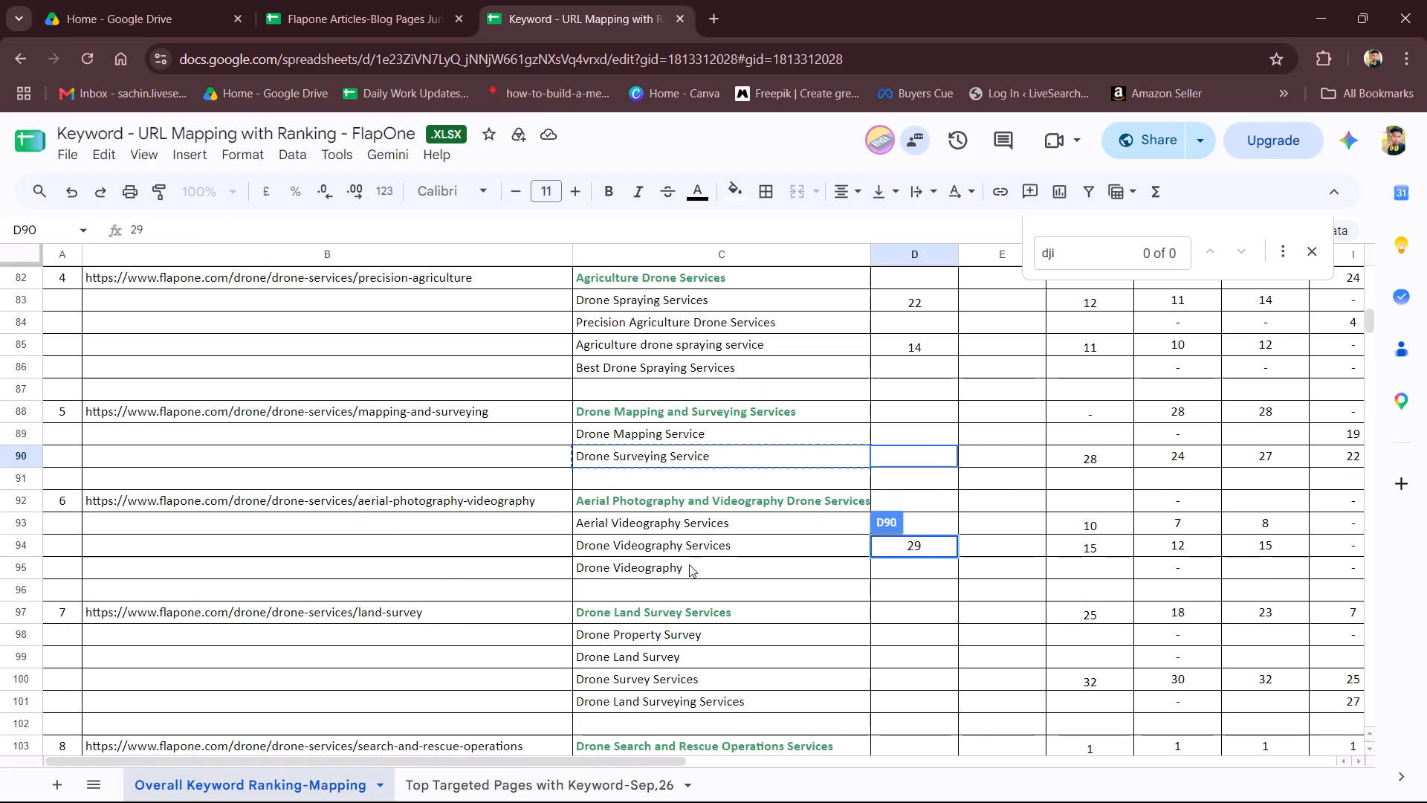
left_click(722, 523)
key("ctrl+c")
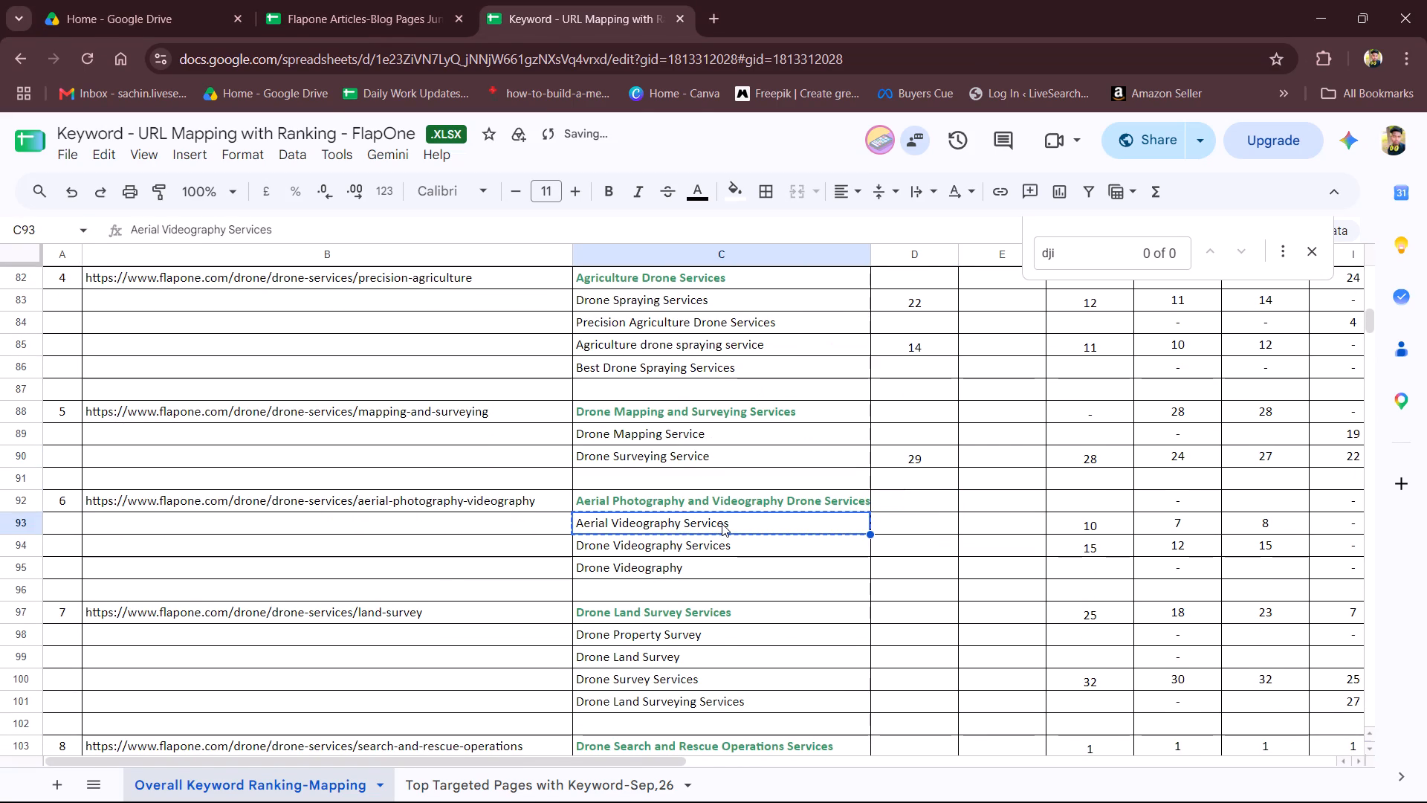
key("alt+Tab")
key("ctrl+e")
key("ctrl+v")
key("Return")
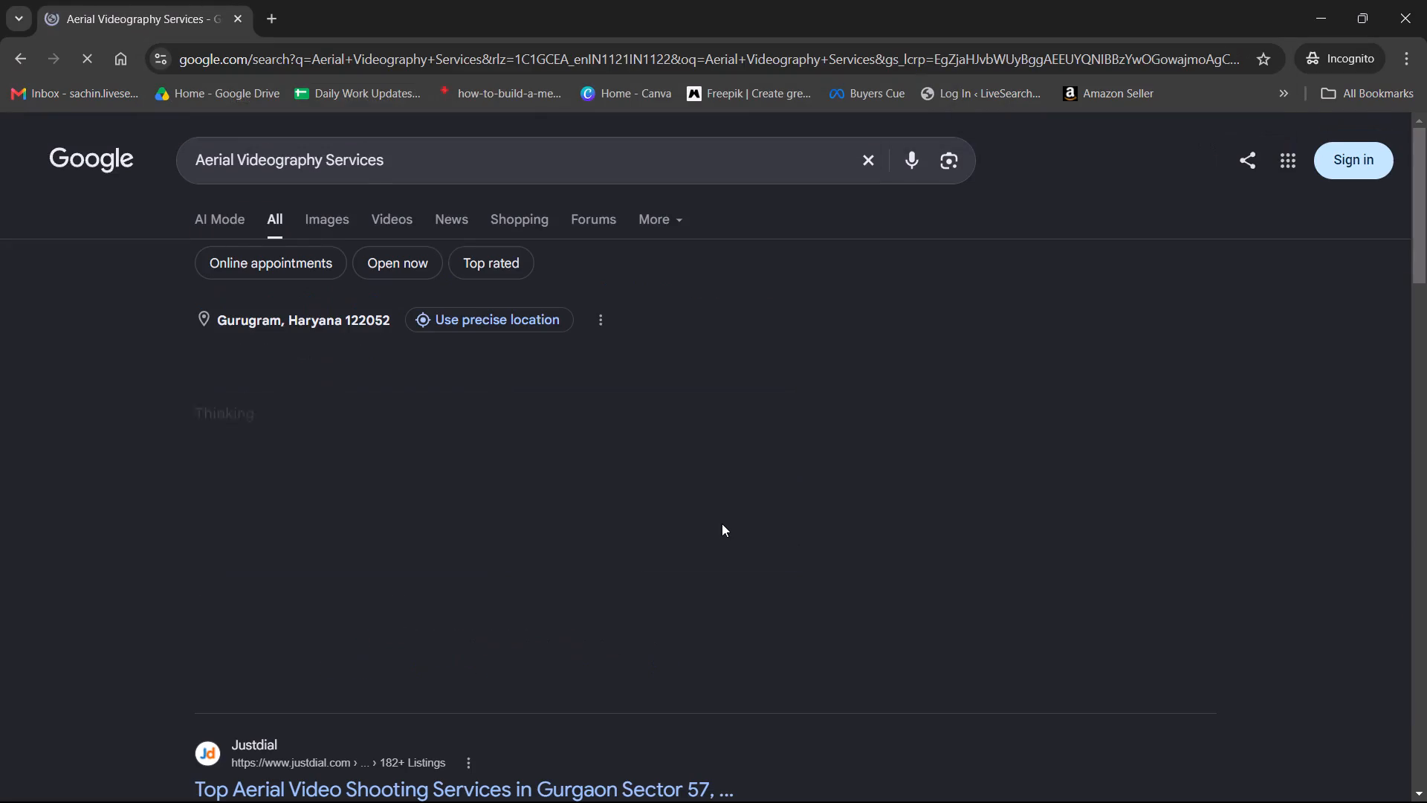
key("ctrl+f")
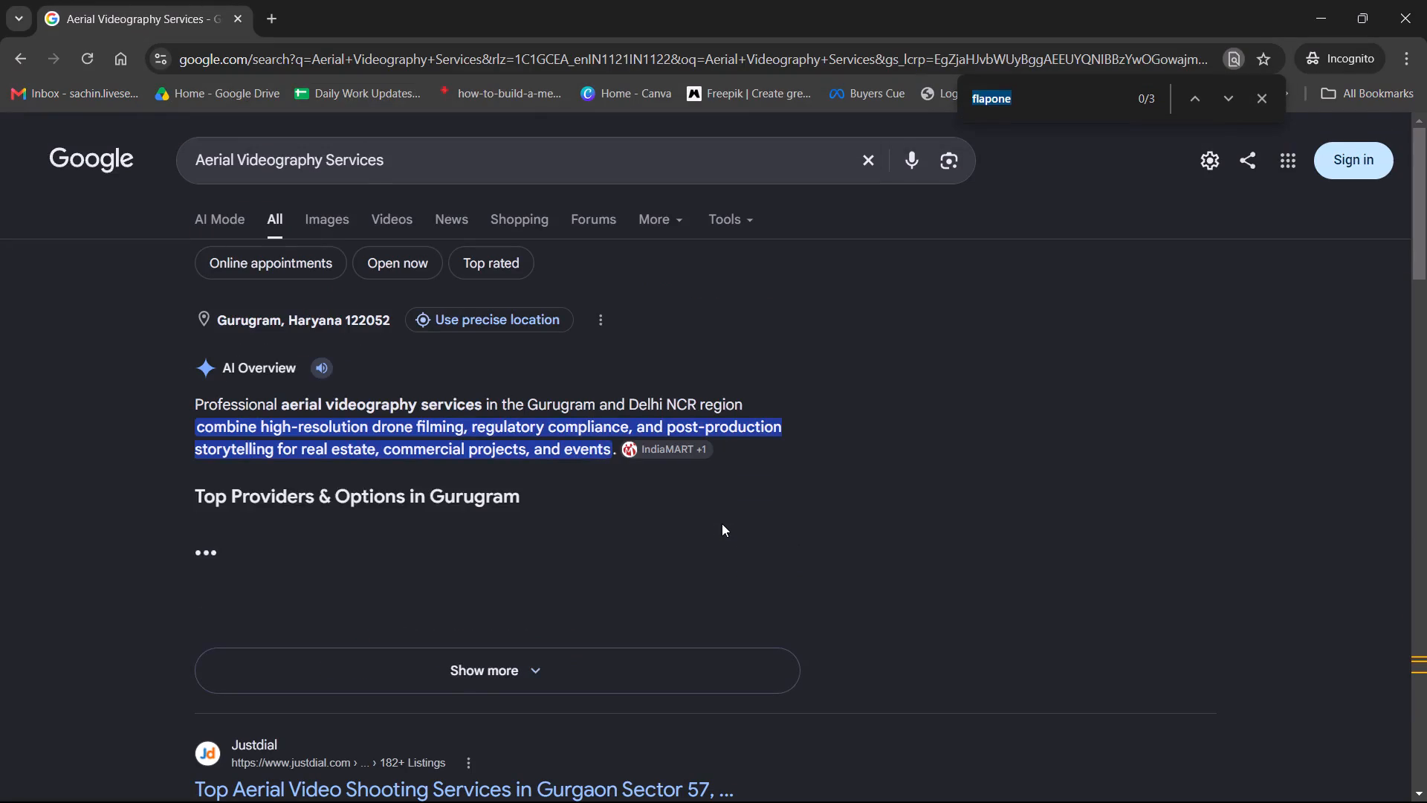
scroll(722, 523, "down", 11)
key("alt+Tab")
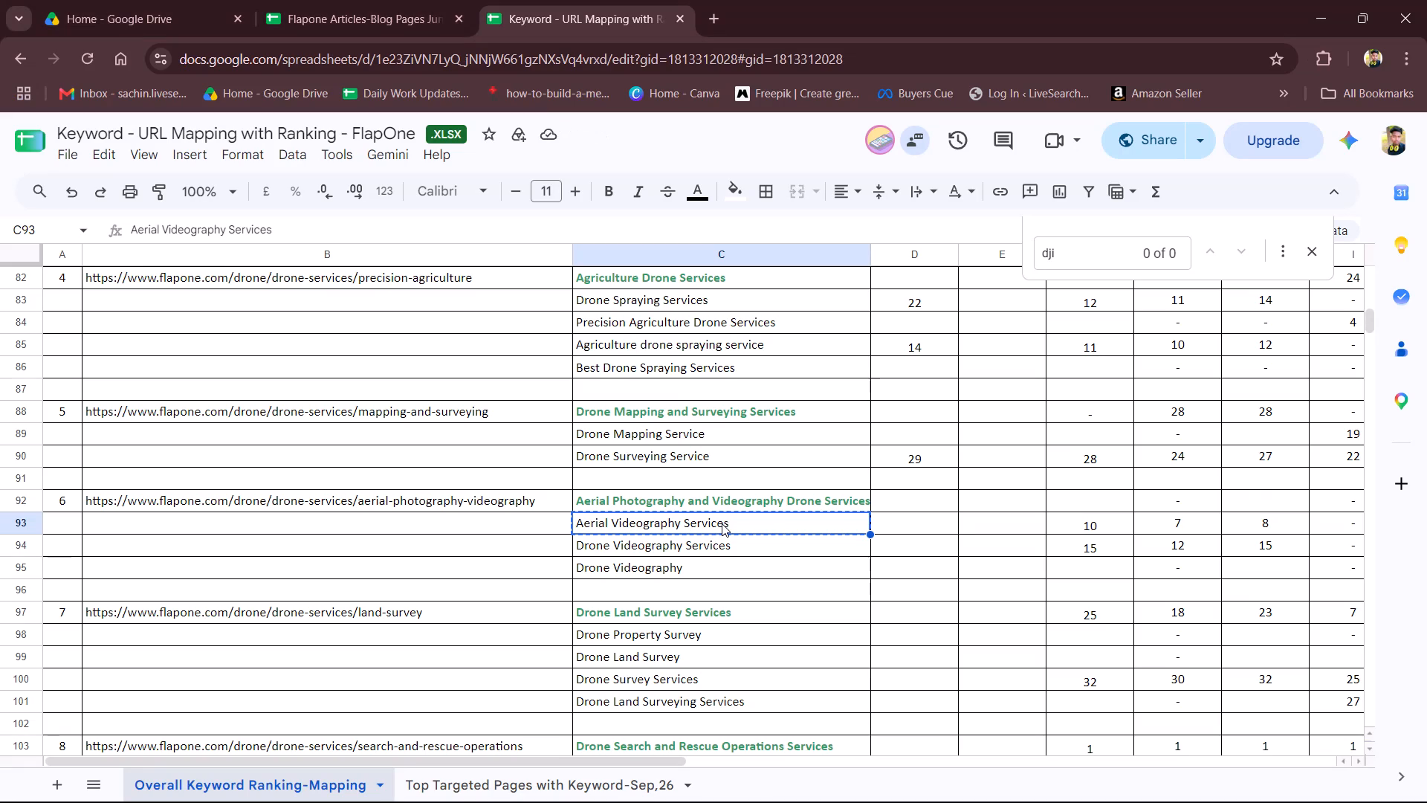
key("Tab")
type("10")
key("Return")
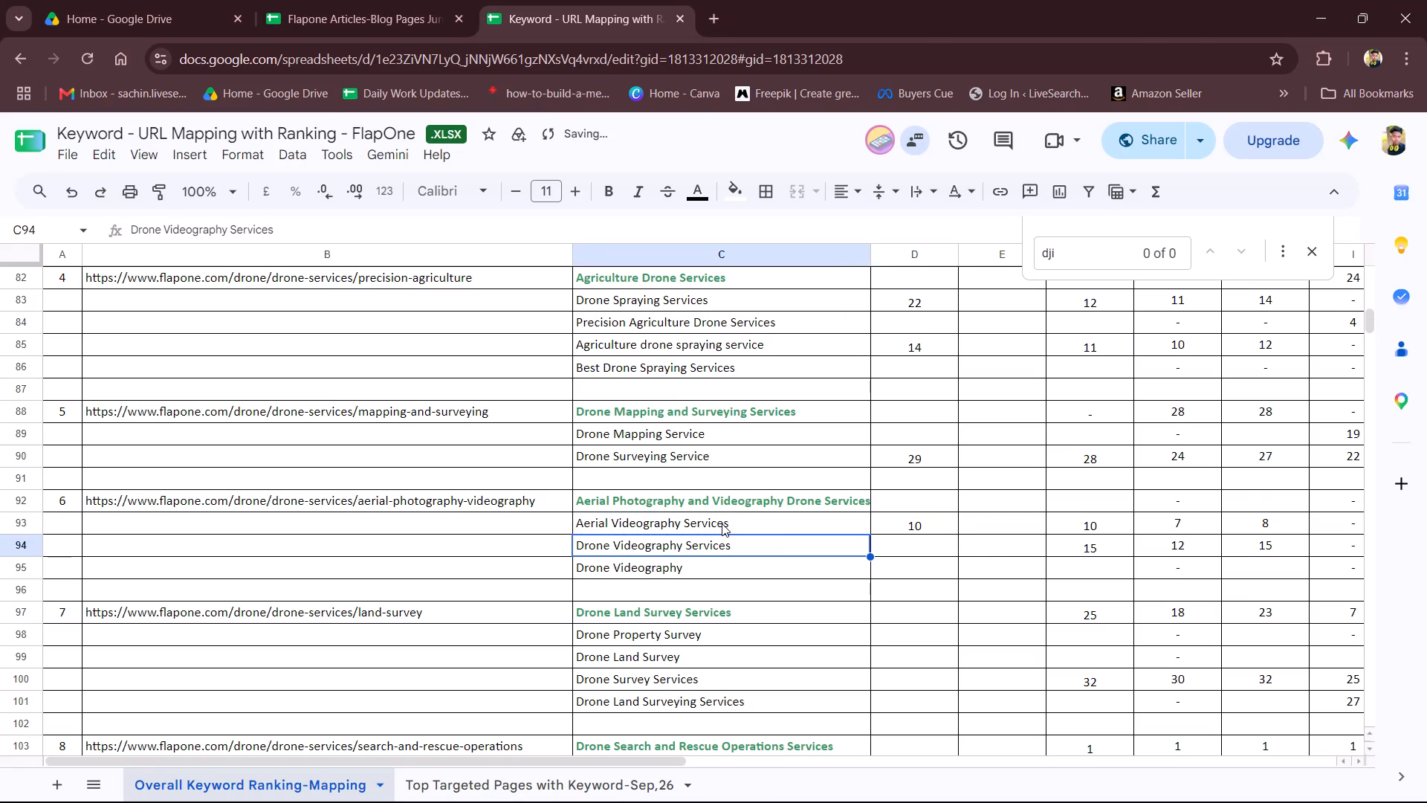
Search Google for the keyword "Drone Videography Services" and check the first two results pages for flapone's position.
key("ctrl+c")
key("alt+Tab")
key("ctrl+e")
key("ctrl+v")
key("Return")
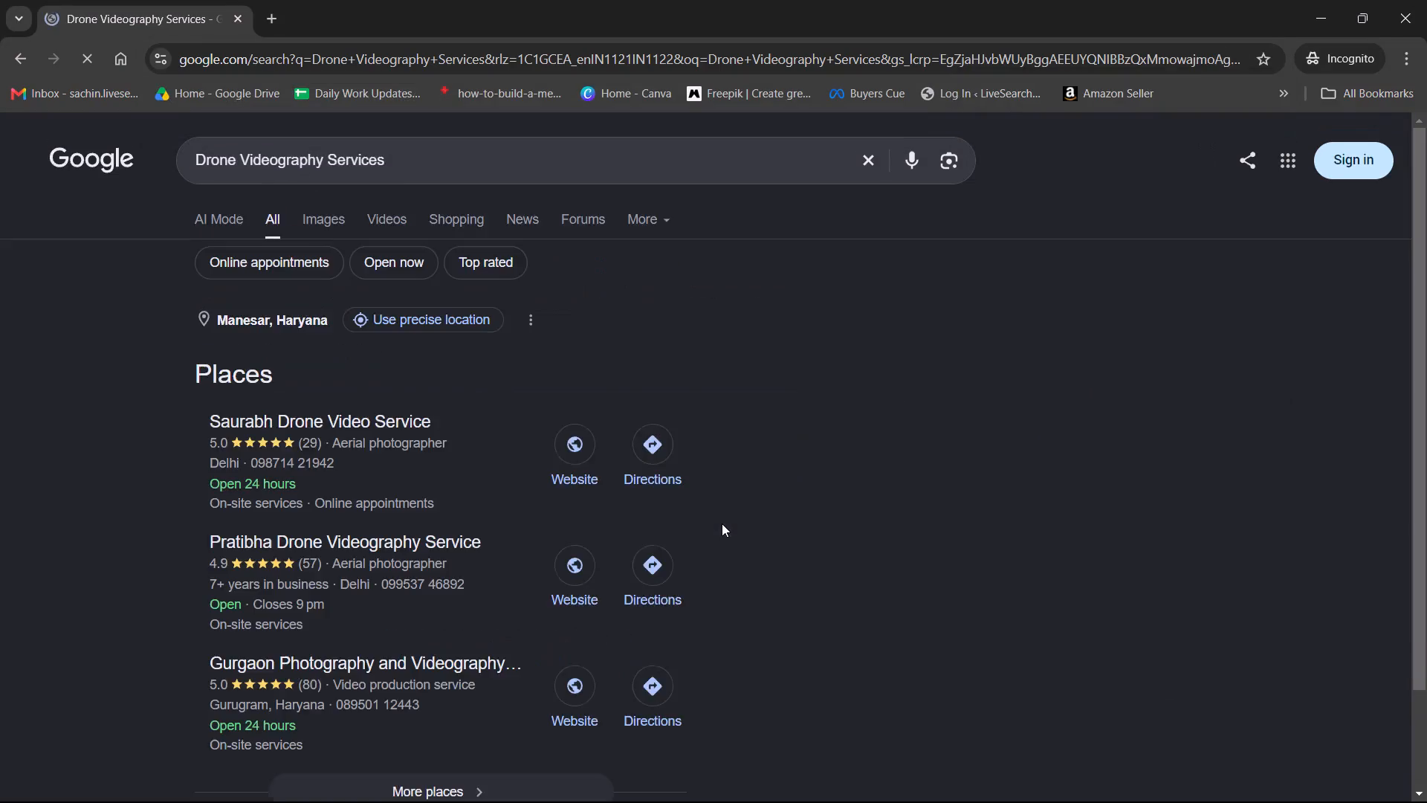
key("ctrl+f")
scroll(722, 523, "down", 17)
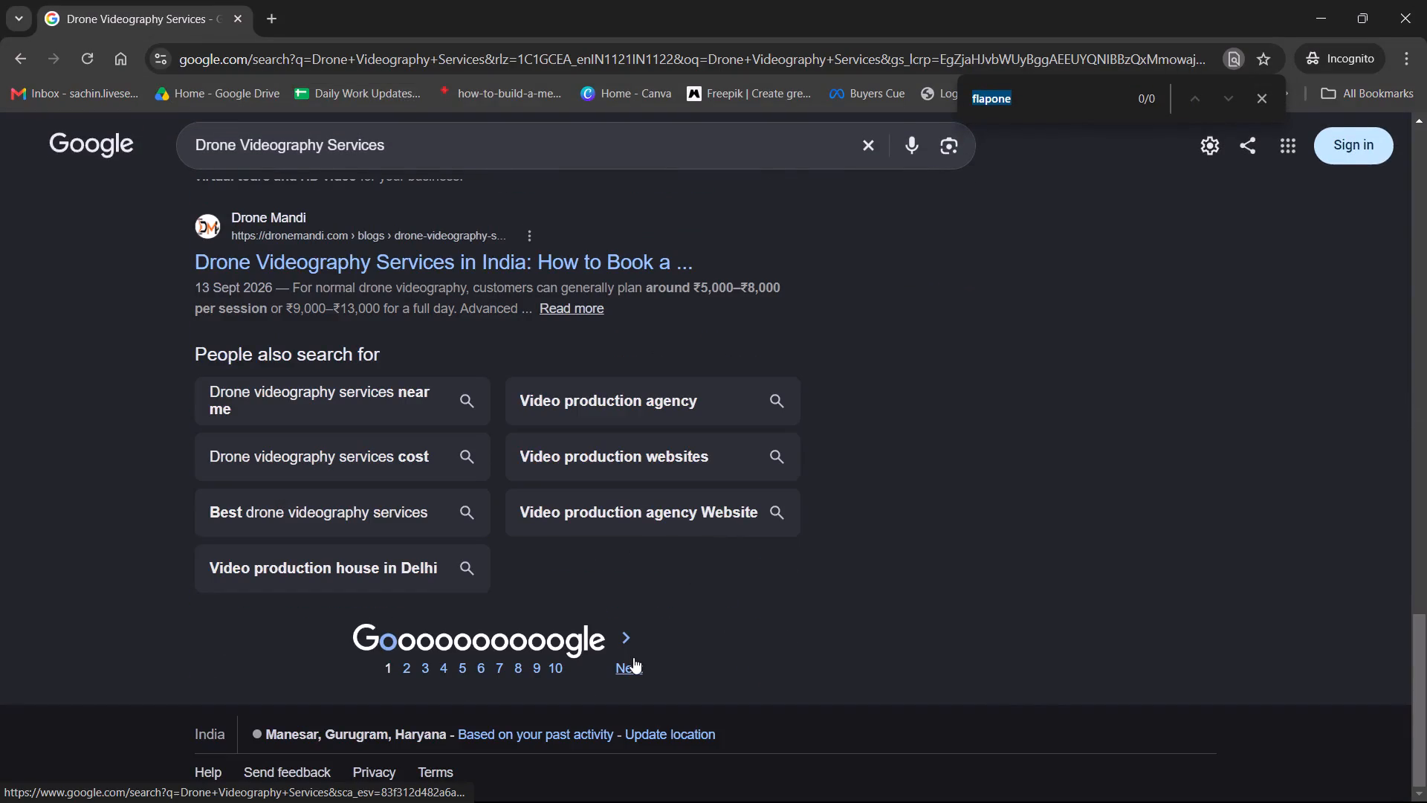
left_click(633, 657)
key("ctrl+f")
scroll(633, 657, "down", 10)
scroll(633, 657, "up", 3)
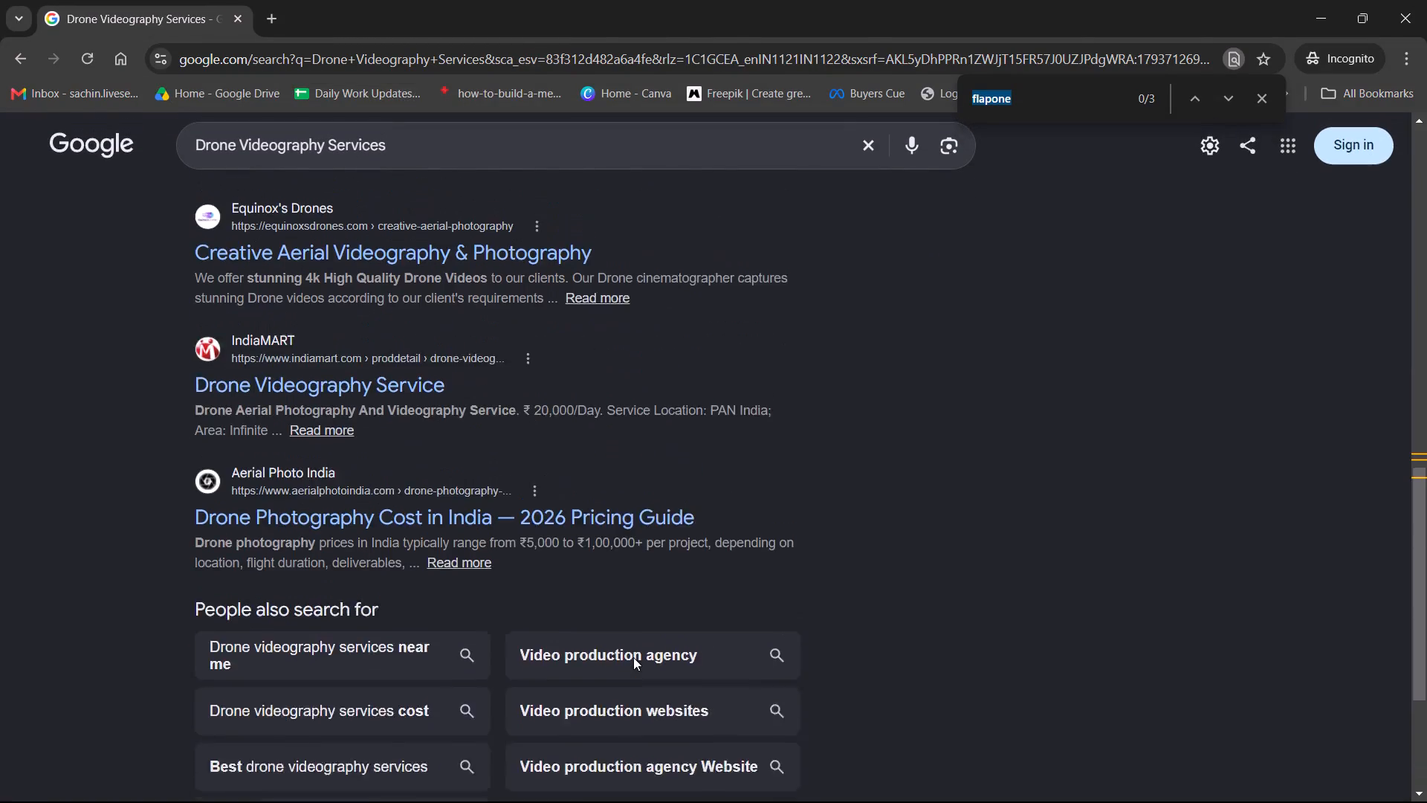
scroll(633, 657, "up", 8)
scroll(633, 657, "right", 1)
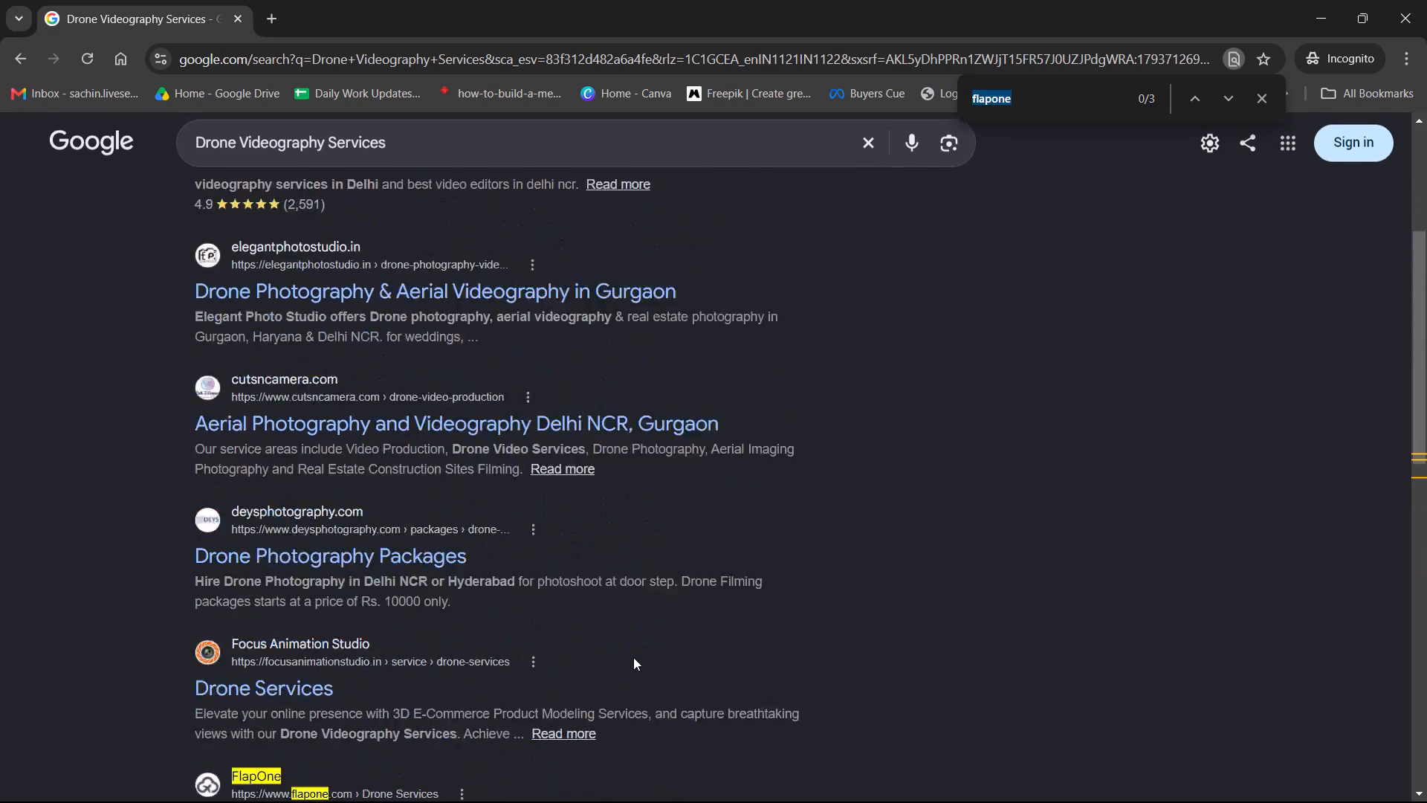
scroll(633, 657, "right", 1)
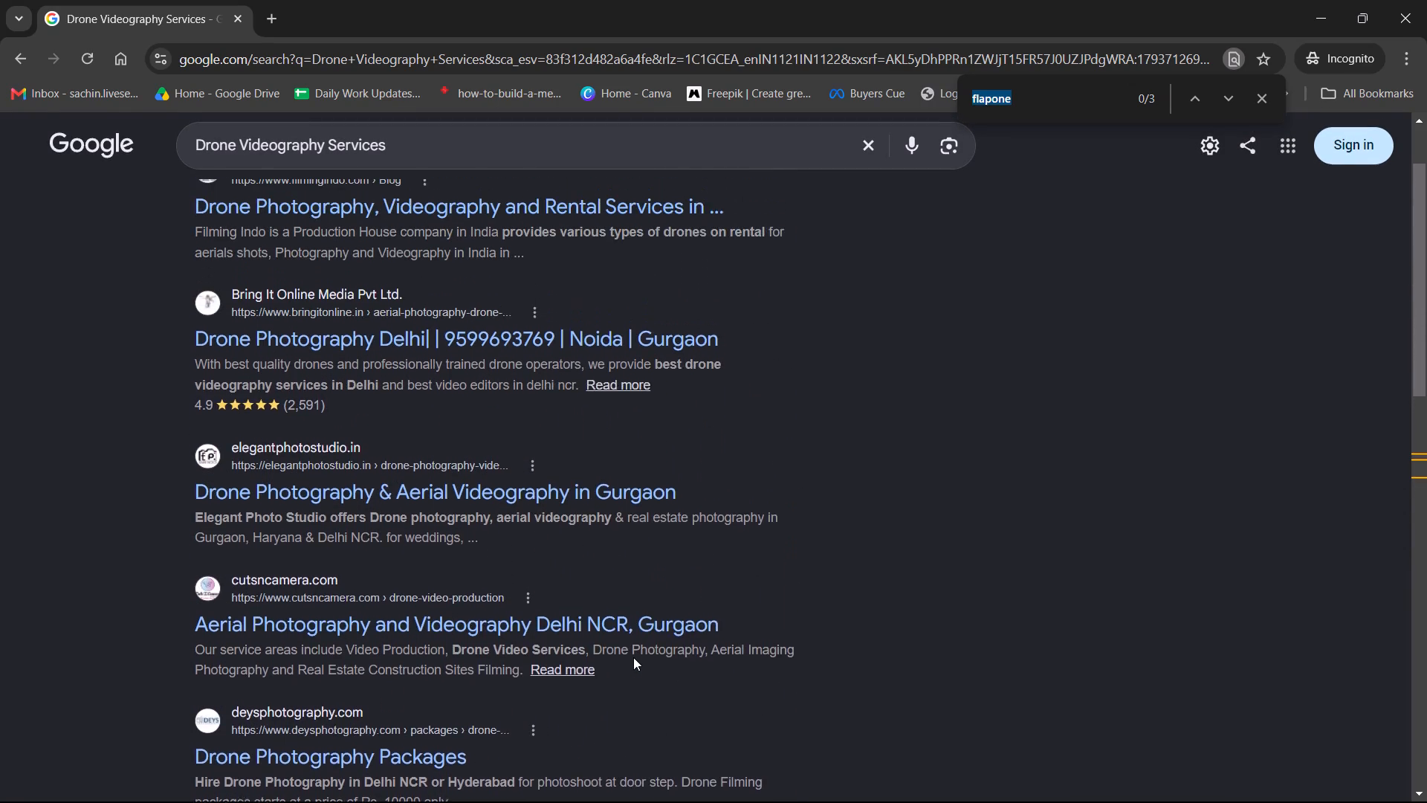
scroll(633, 657, "right", 1)
Recheck flapone's position in the results and enter ranking 6 in the 3/11/2026 cell for "Drone Videography Services".
key("alt+Tab")
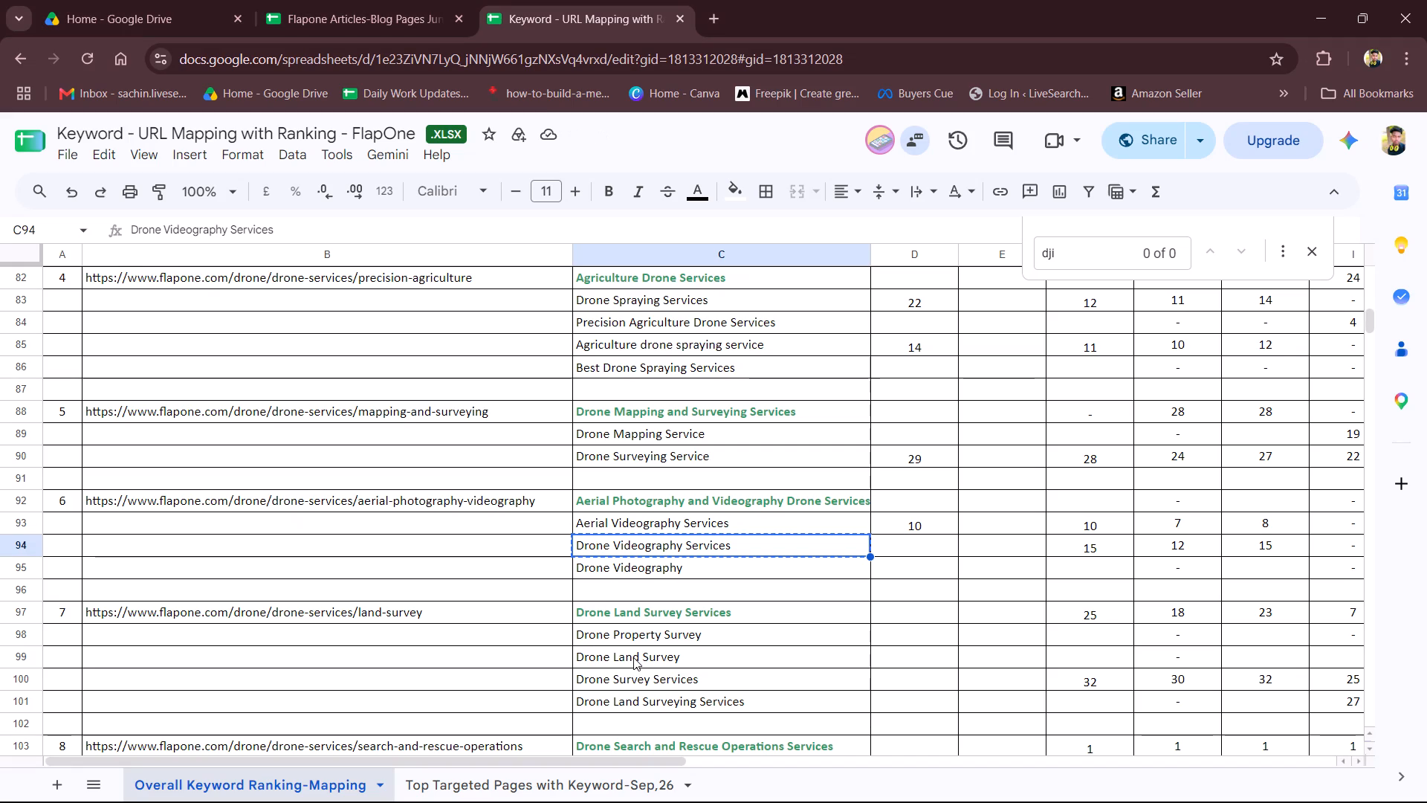
key("Tab")
key("alt+Tab")
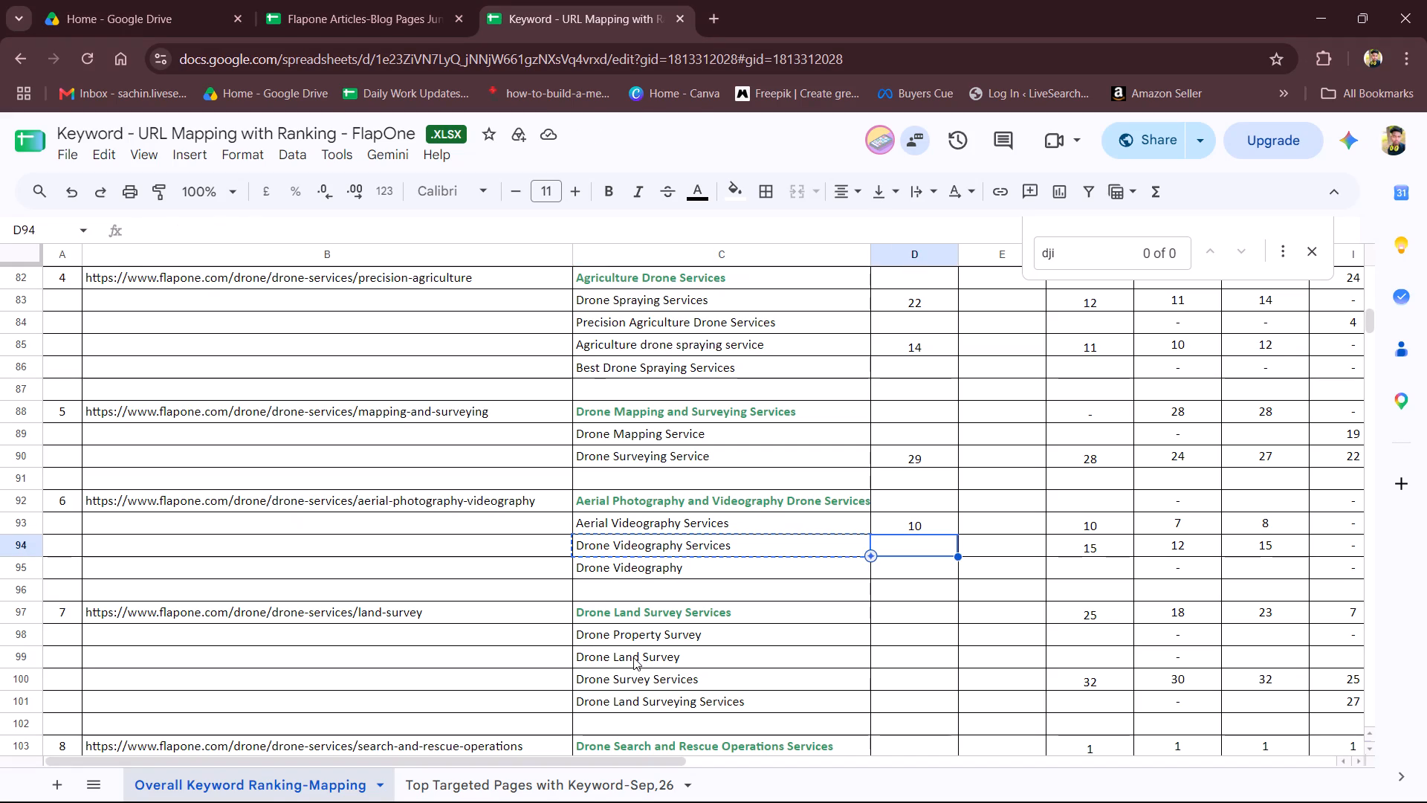
scroll(633, 657, "up", 7)
scroll(633, 657, "down", 7)
scroll(633, 657, "up", 7)
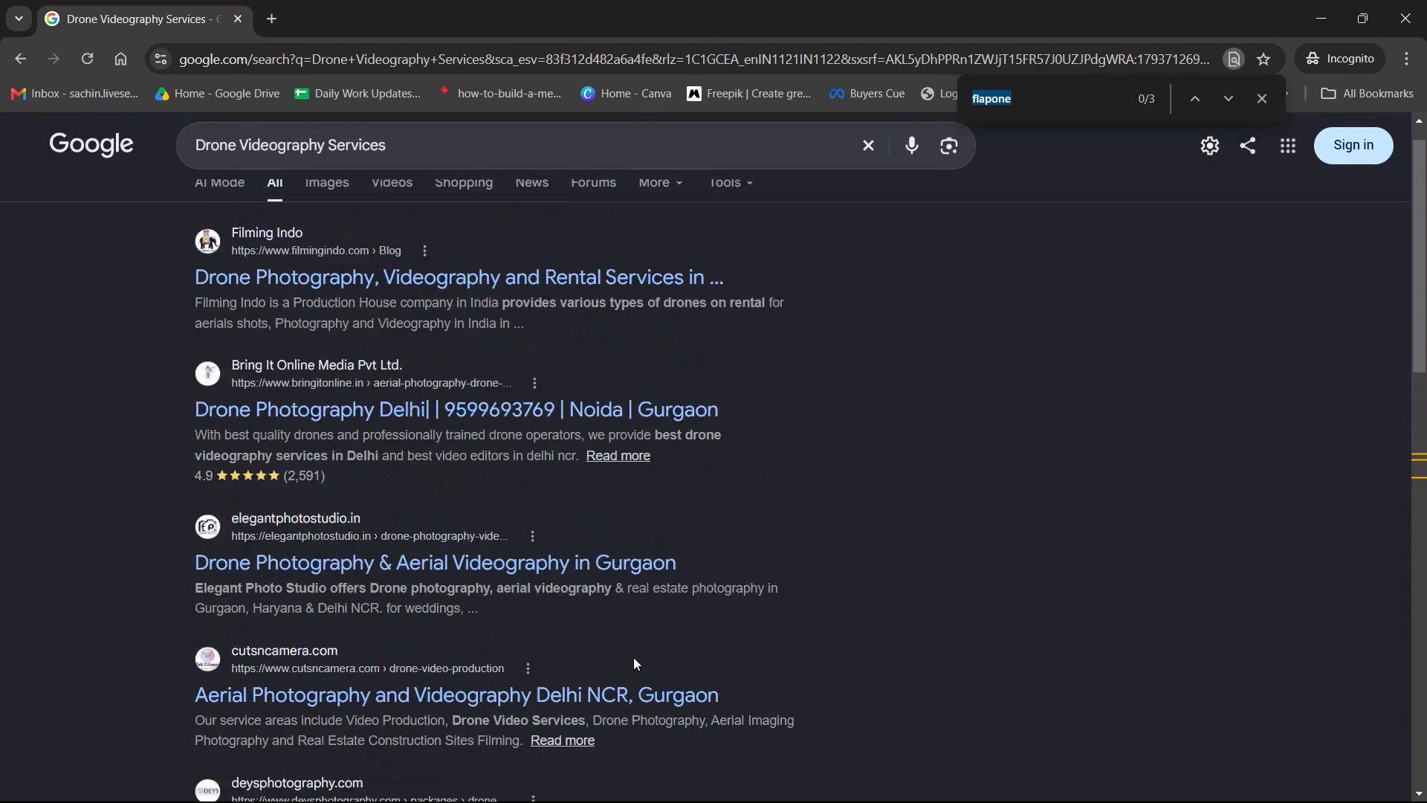
key("alt+Tab")
key("6")
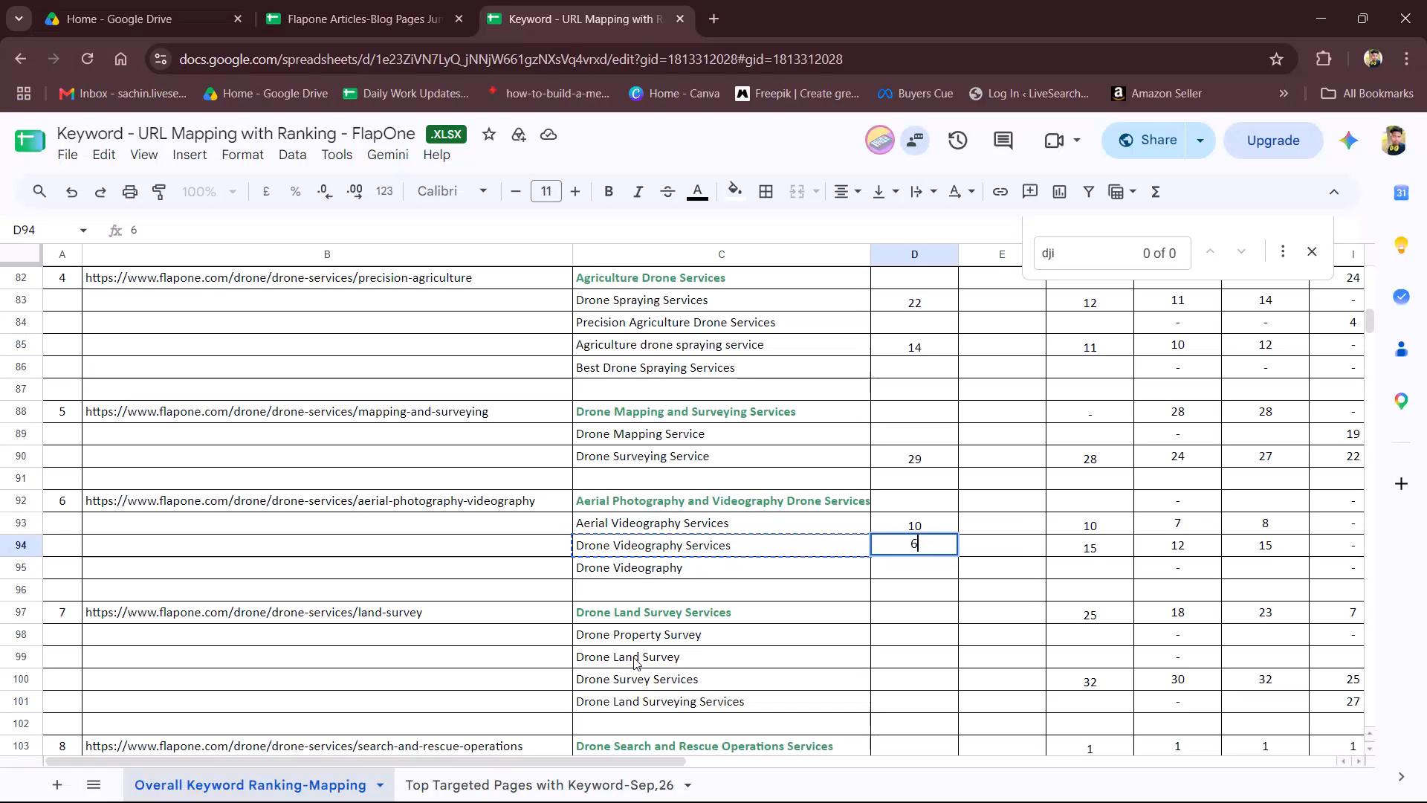
Search Google for the keyword "Drone Land Survey Services" and check the first two results pages for flapone's position.
left_click(679, 618)
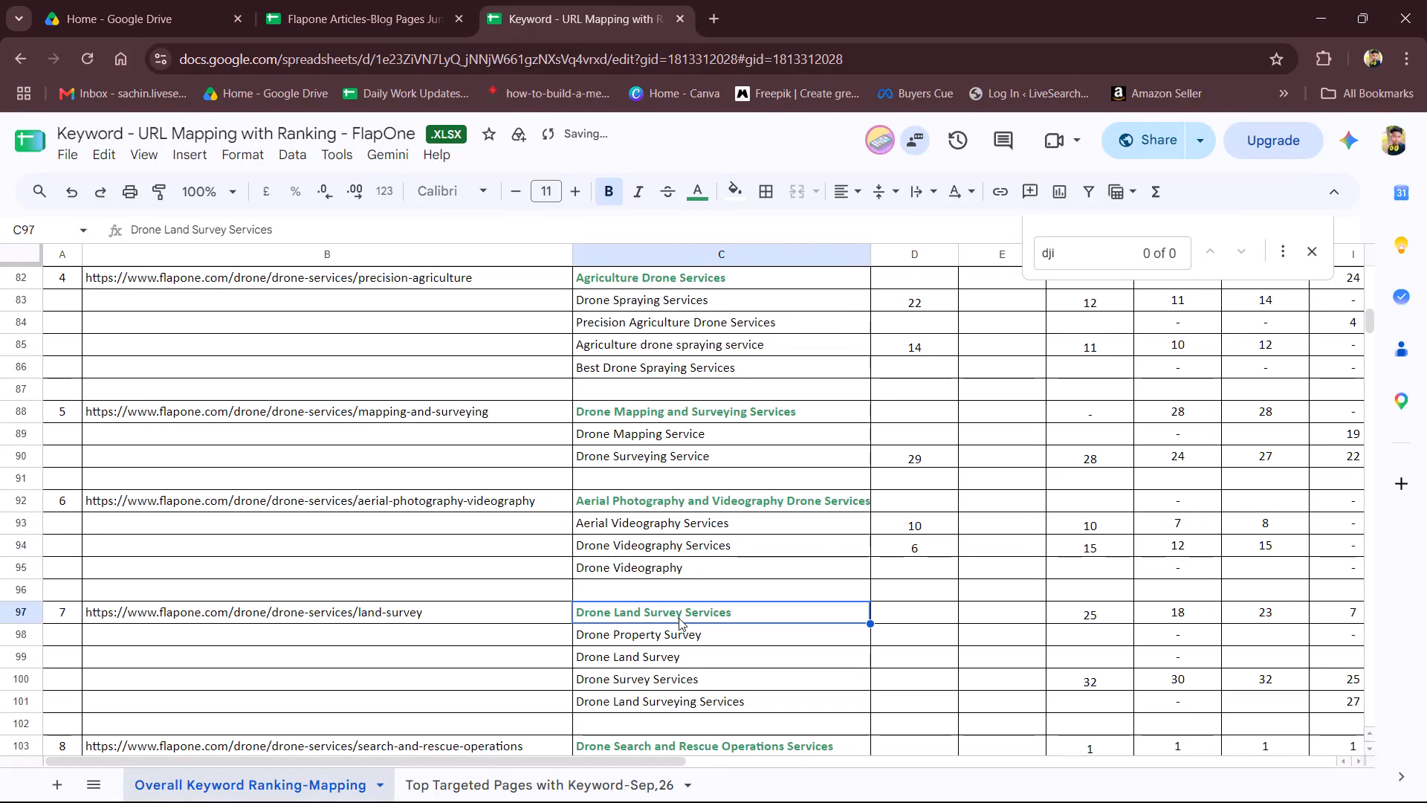
key("ctrl+c")
key("alt+Tab")
key("ctrl+e")
key("ctrl+v")
key("Return")
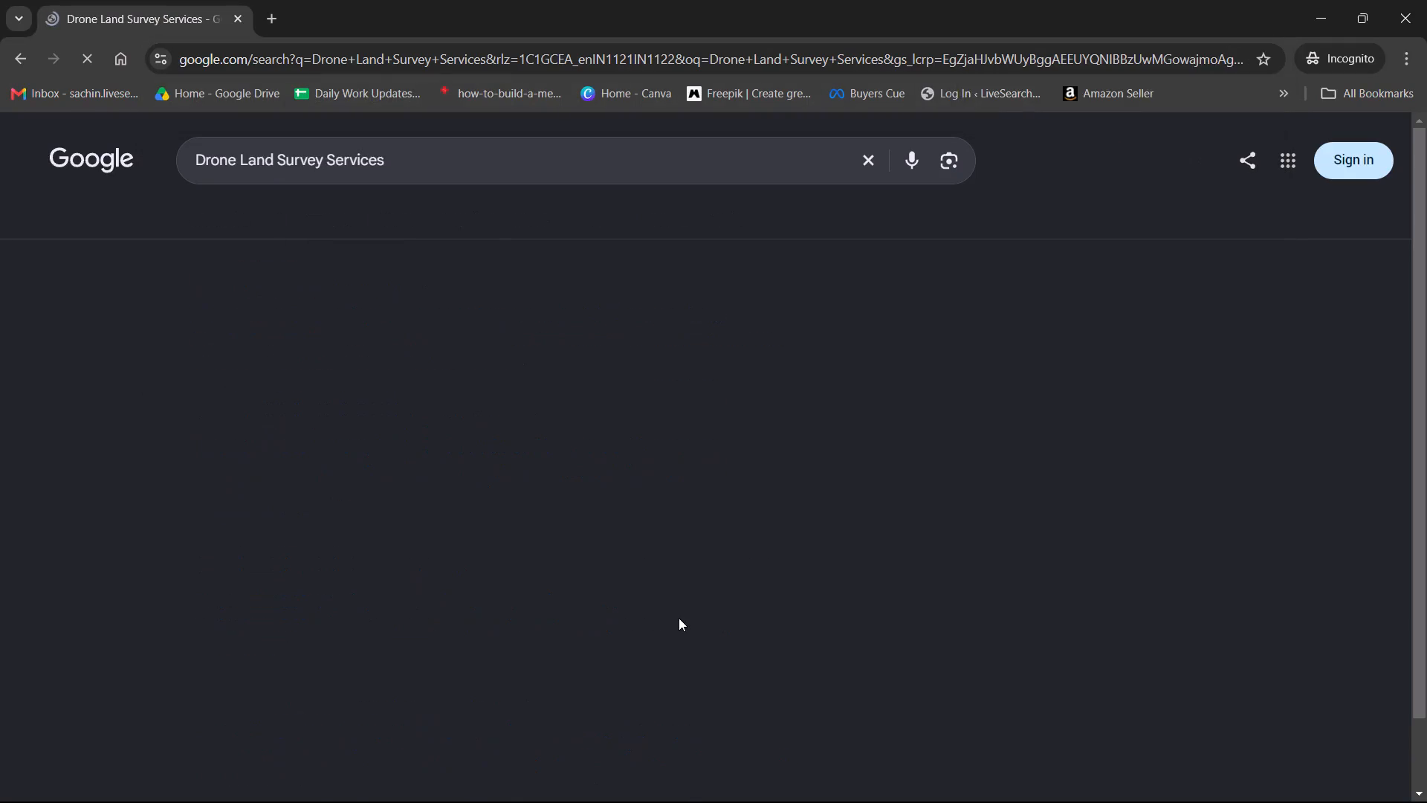
key("ctrl+f")
scroll(679, 618, "down", 15)
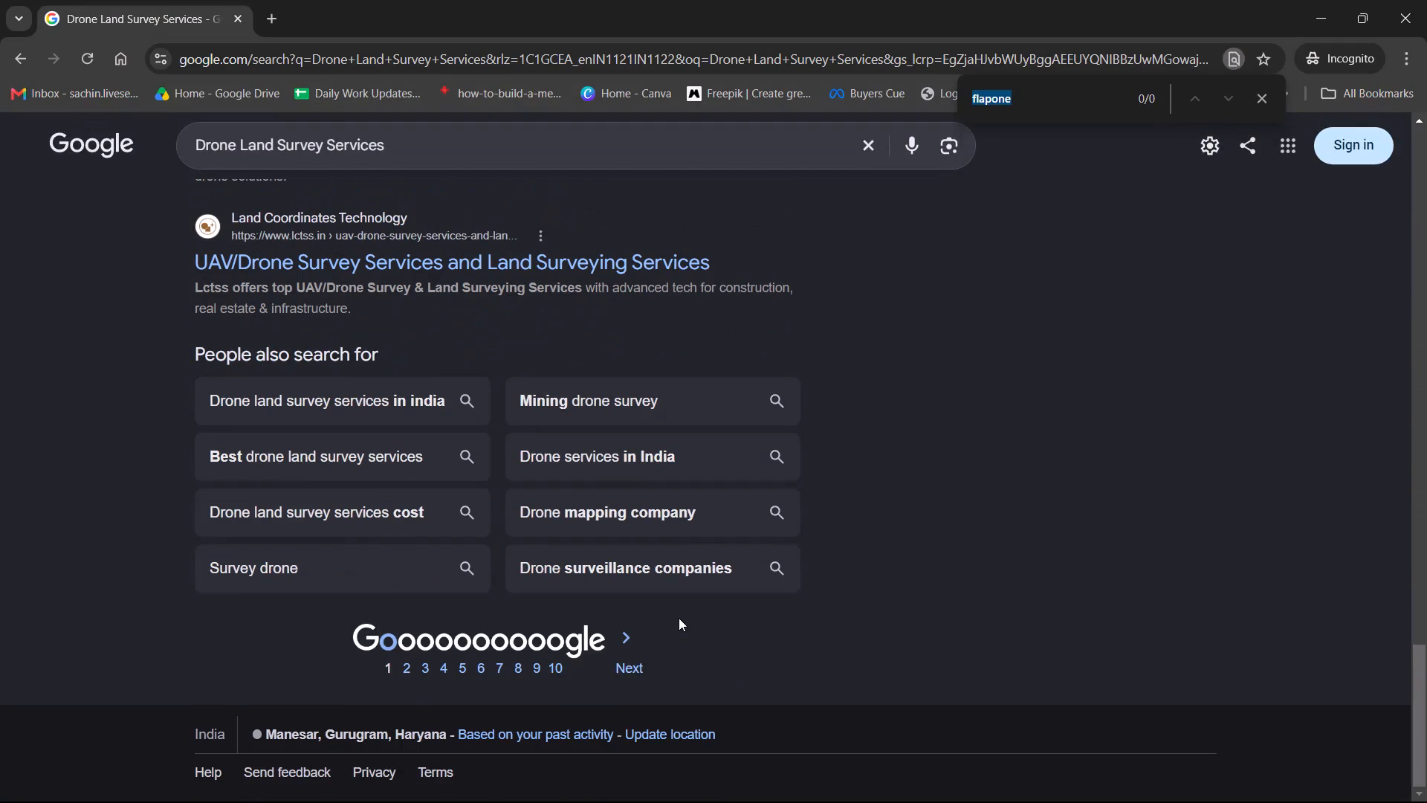
left_click(624, 660)
key("ctrl+f")
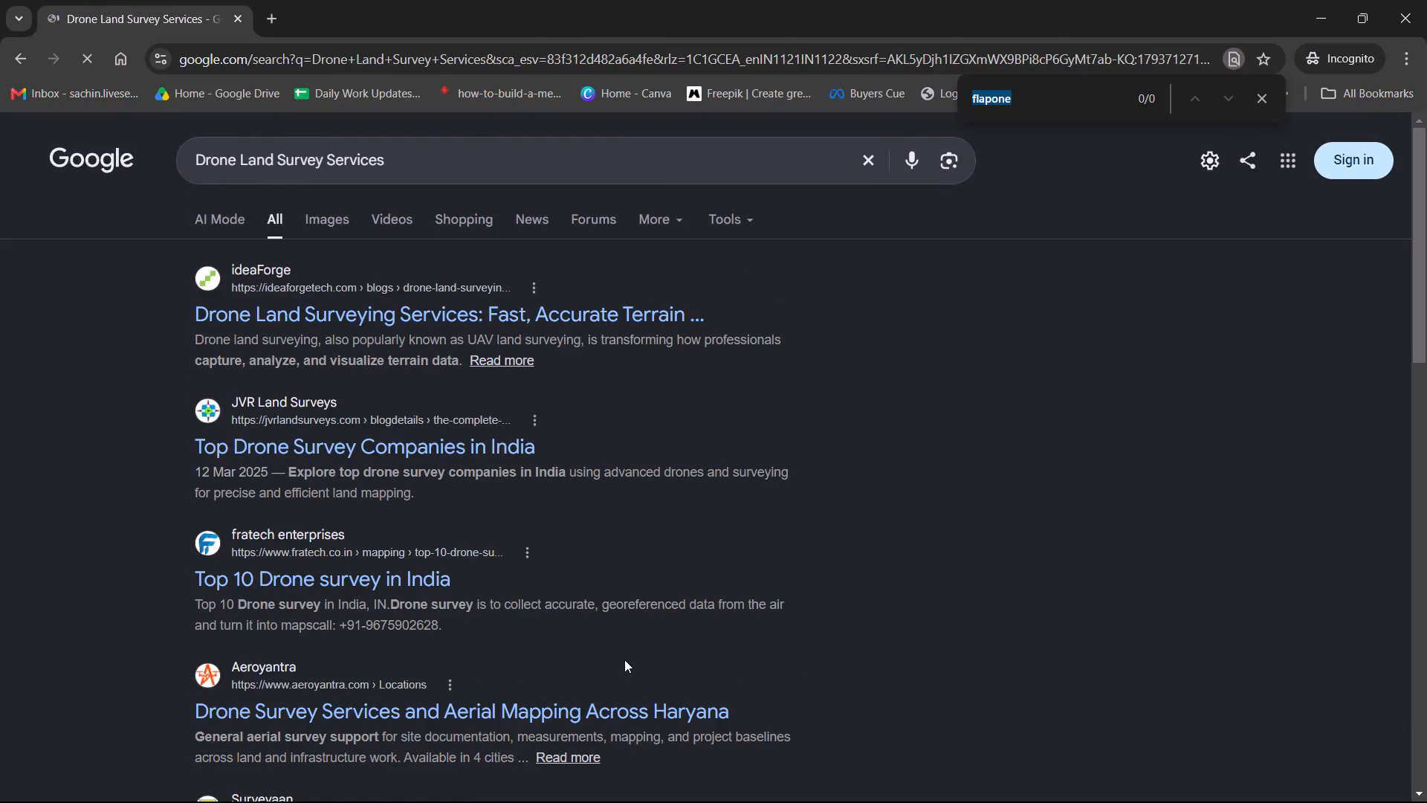
scroll(624, 660, "down", 10)
key("alt+Tab")
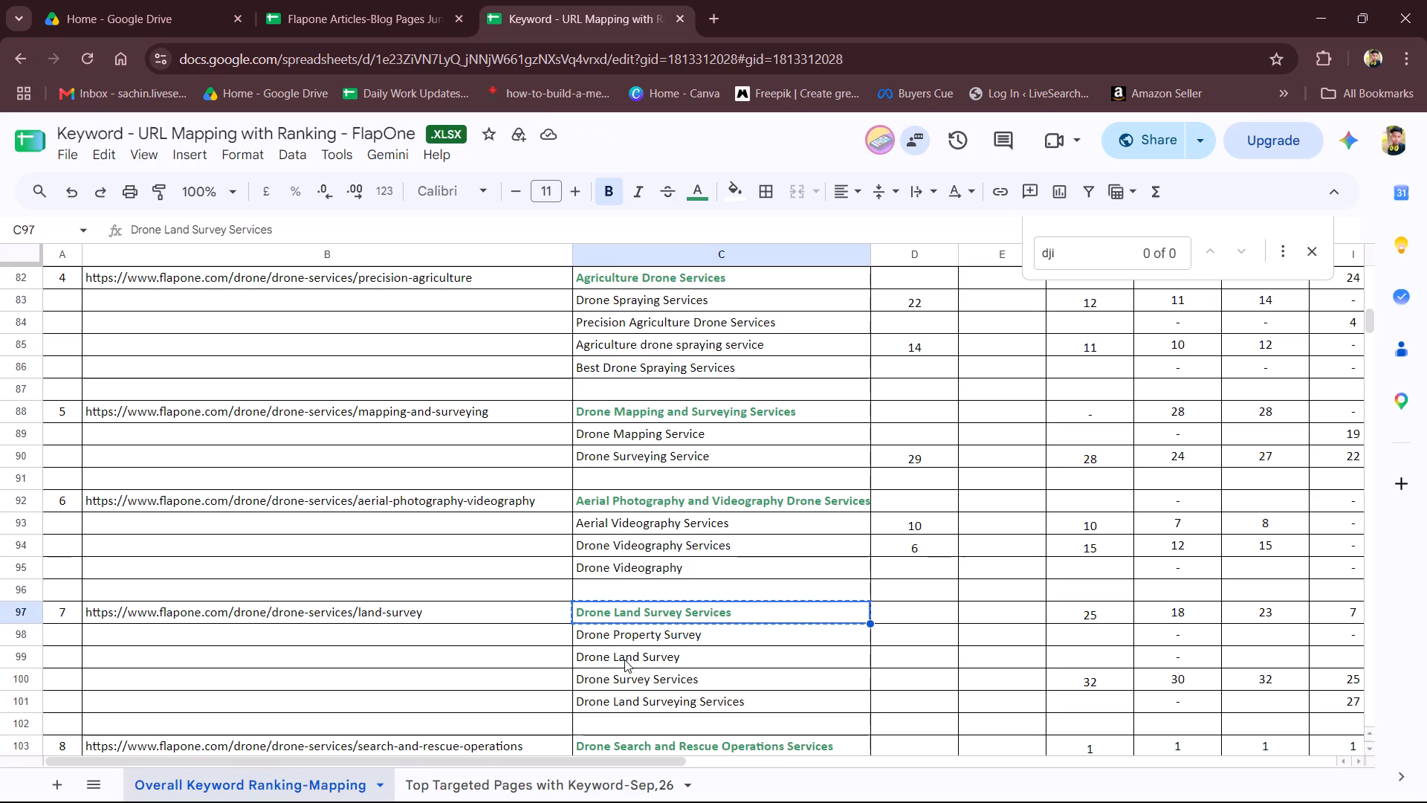
Search Google for the keyword "Drone Survey Services" and check the first two results pages for flapone's position.
left_click(678, 686)
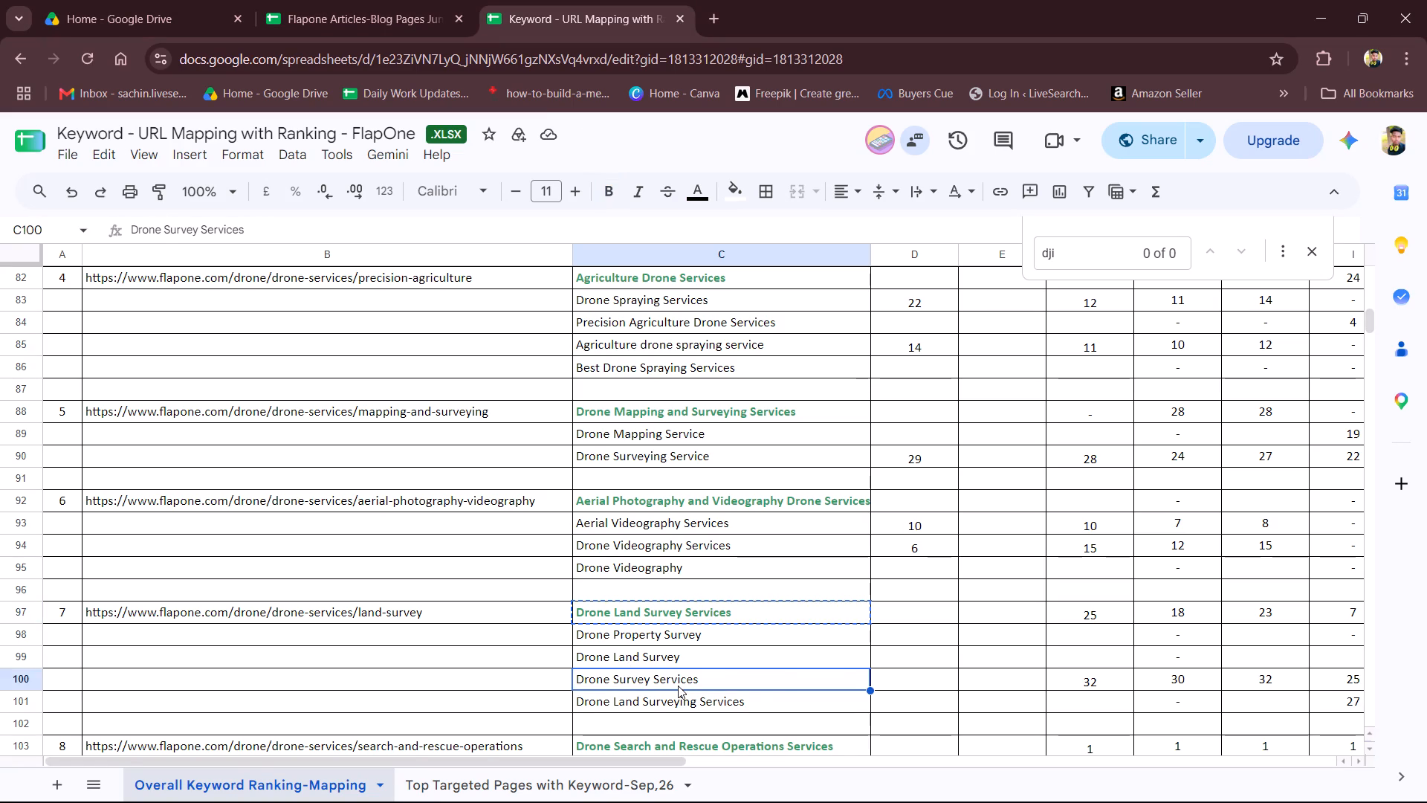
key("ctrl+c")
key("alt+Tab")
key("ctrl+e")
key("ctrl+v")
key("Return")
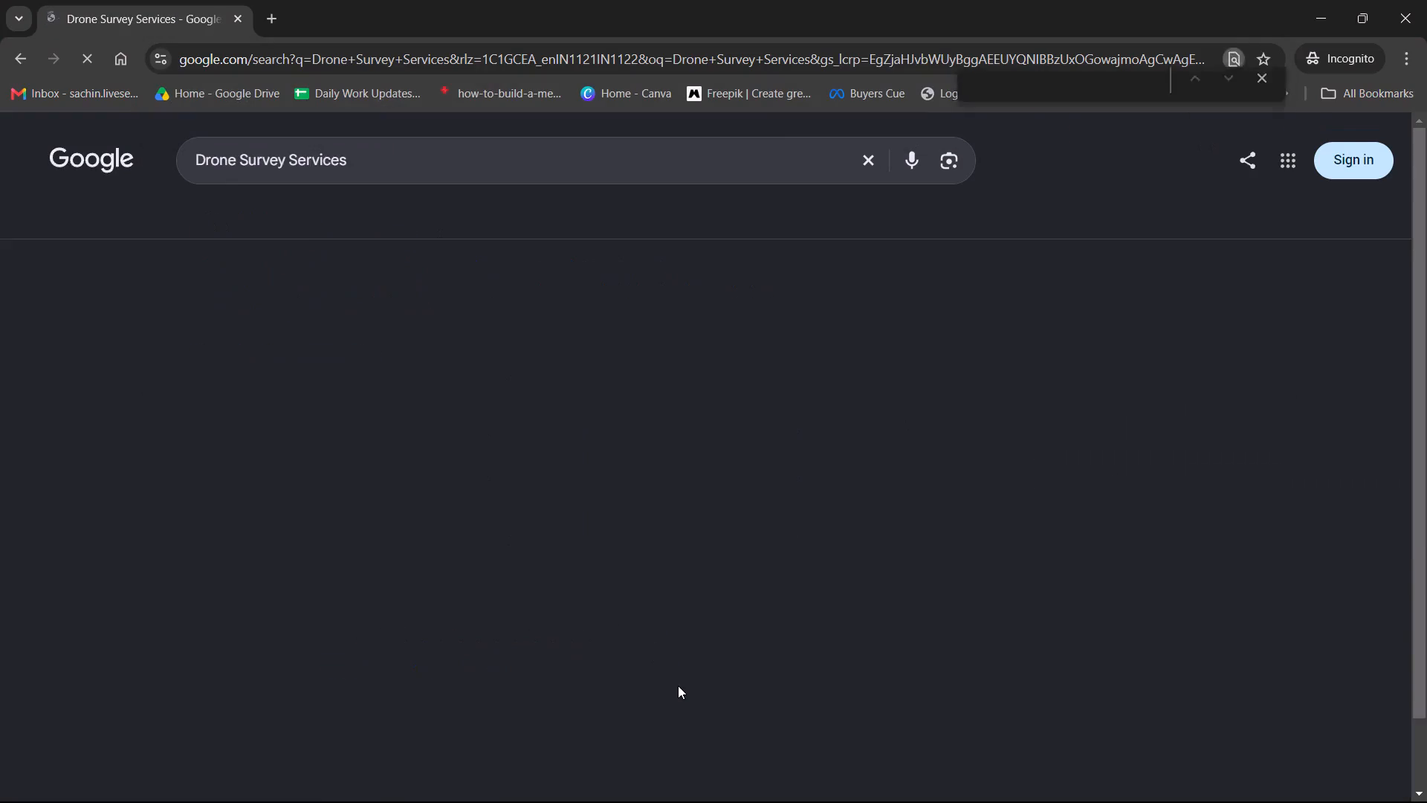
key("ctrl+f")
scroll(678, 686, "down", 12)
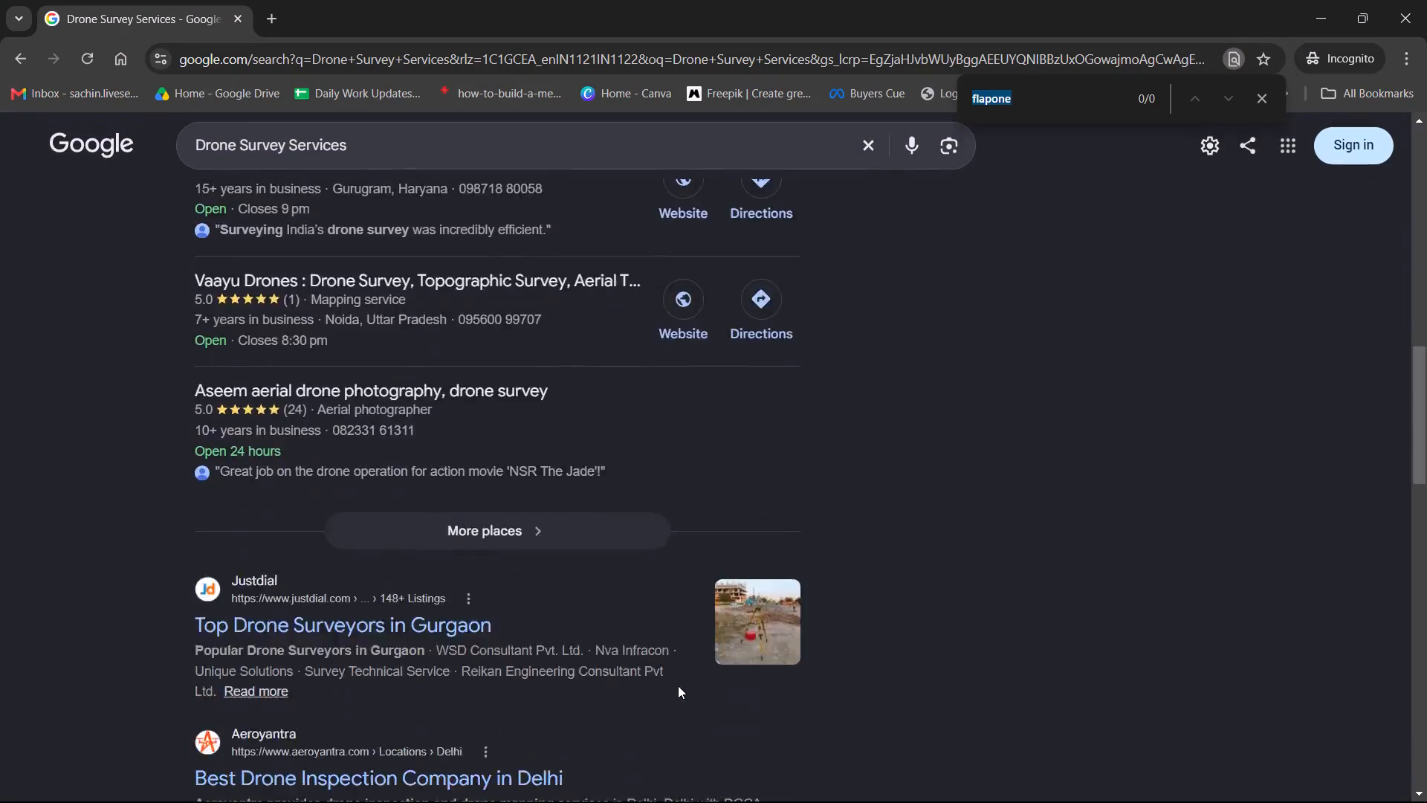
scroll(678, 686, "down", 5)
left_click(627, 669)
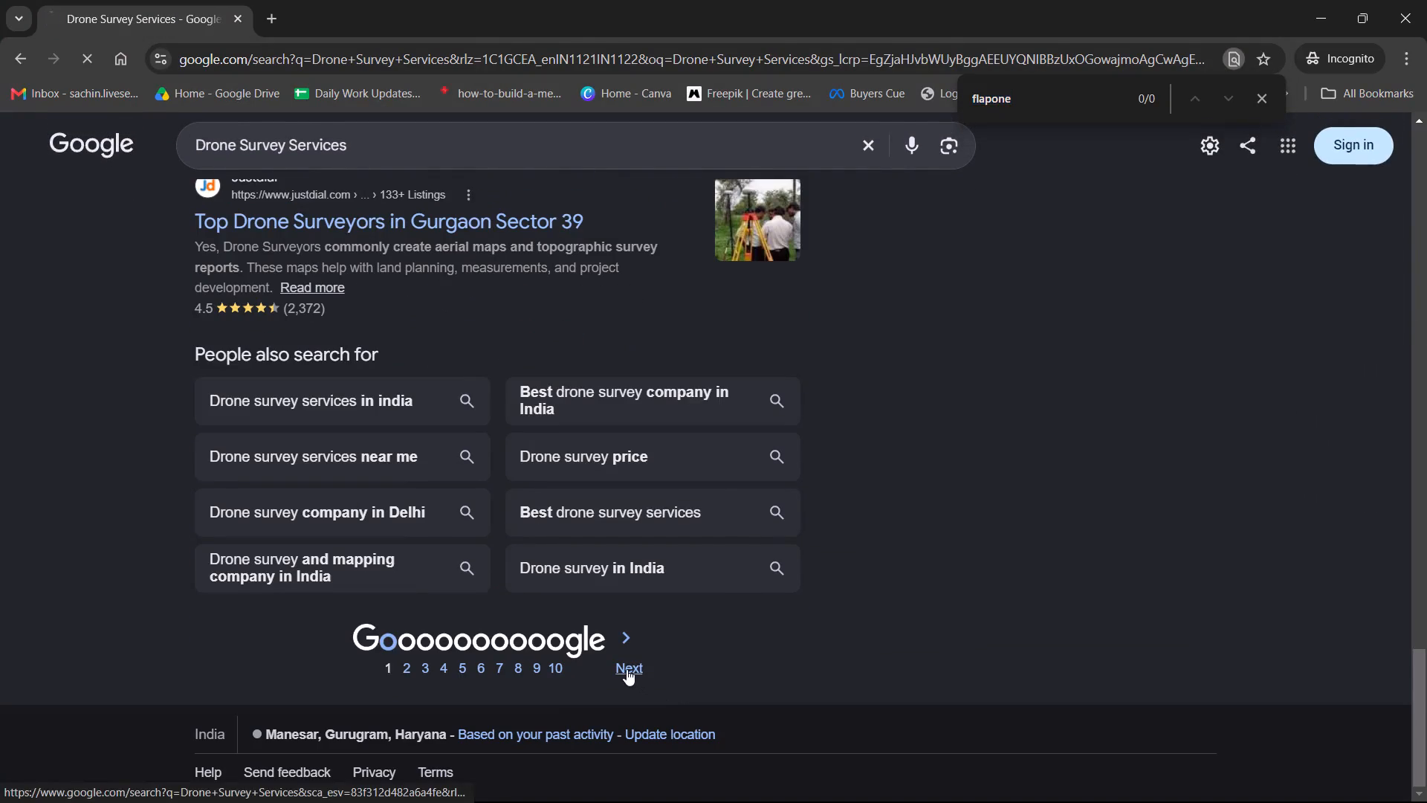
key("ctrl+f")
scroll(627, 669, "down", 10)
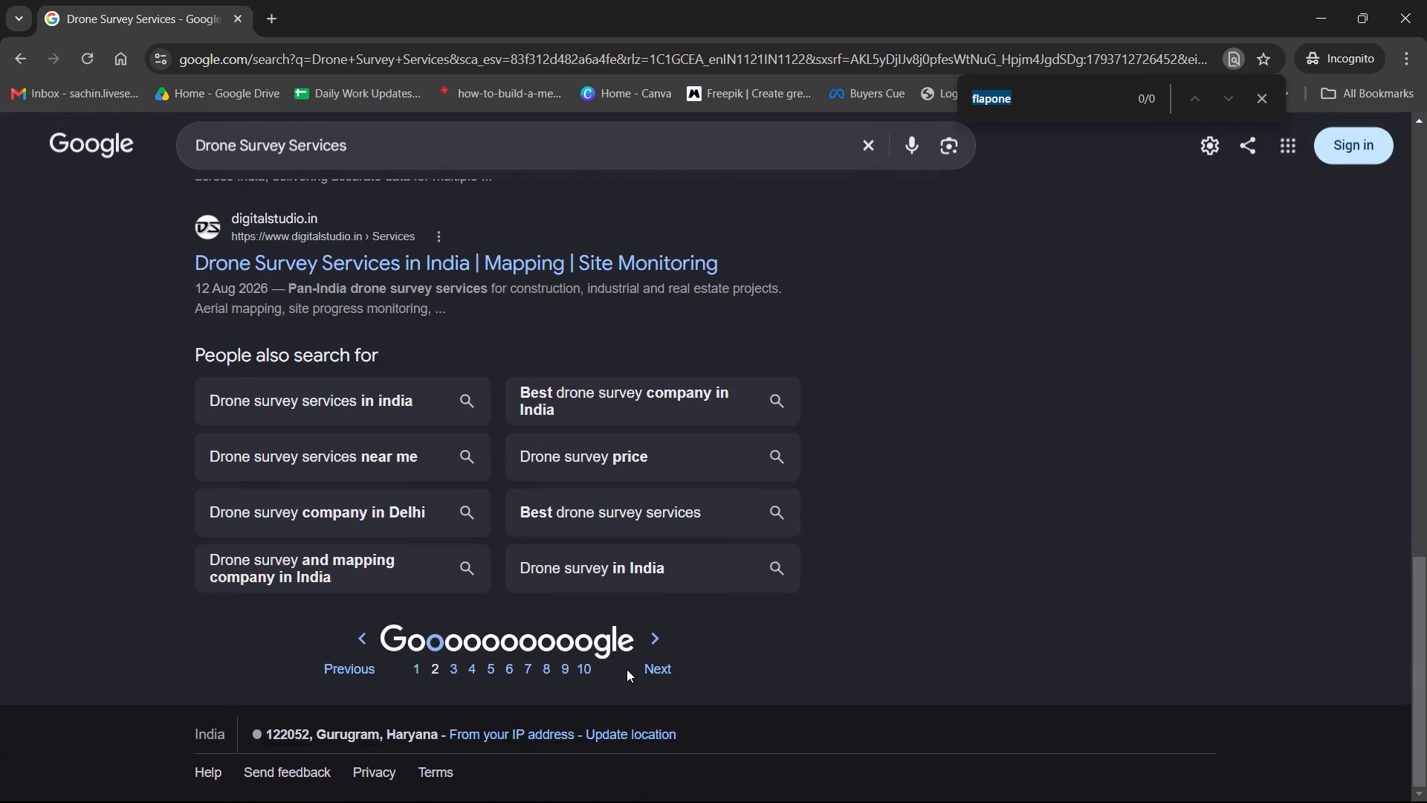
key("alt+Tab")
key("alt+Tab")
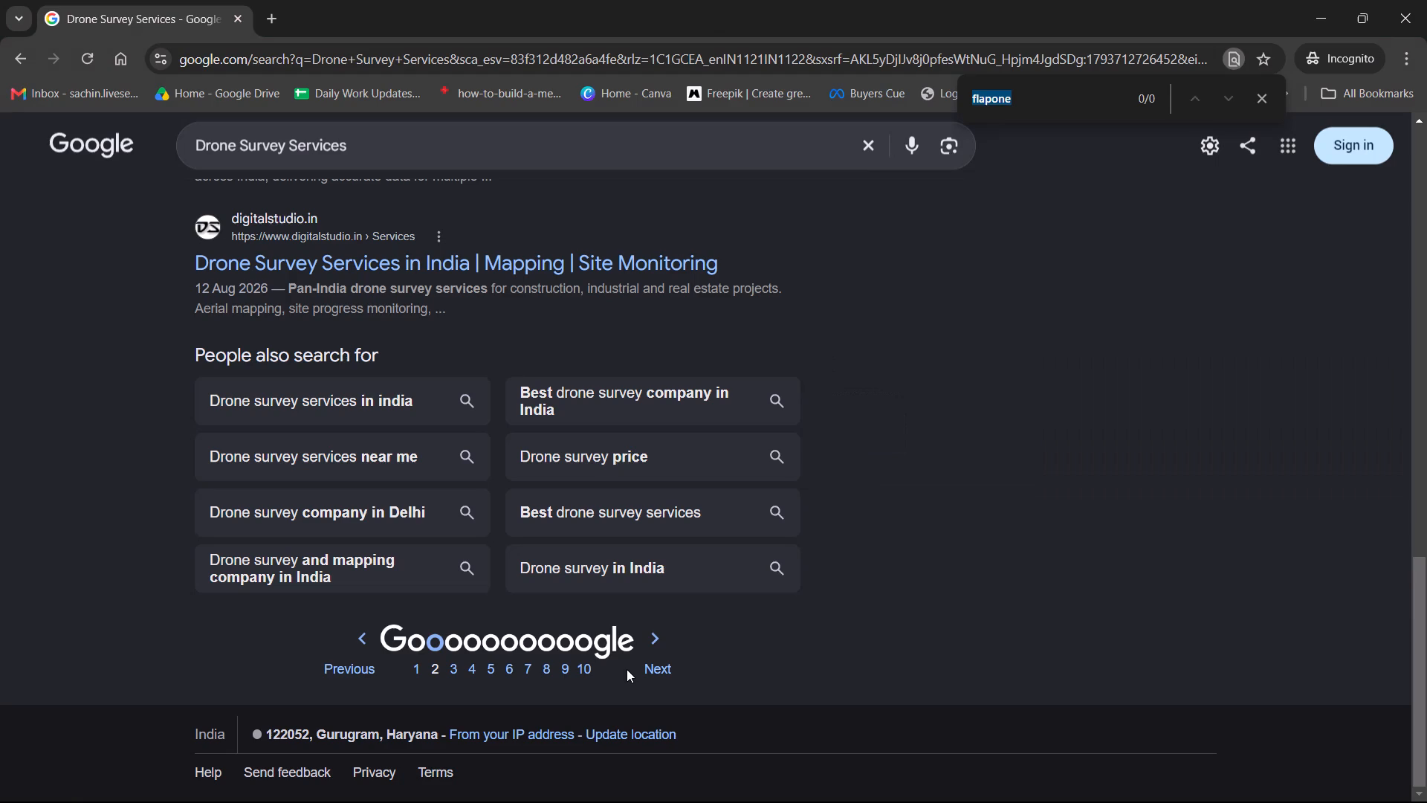
Check the third and fourth results pages for flapone and enter ranking 36 in the 3/11/2026 cell for "Drone Survey Services".
left_click(659, 676)
key("ctrl+f")
scroll(659, 676, "down", 11)
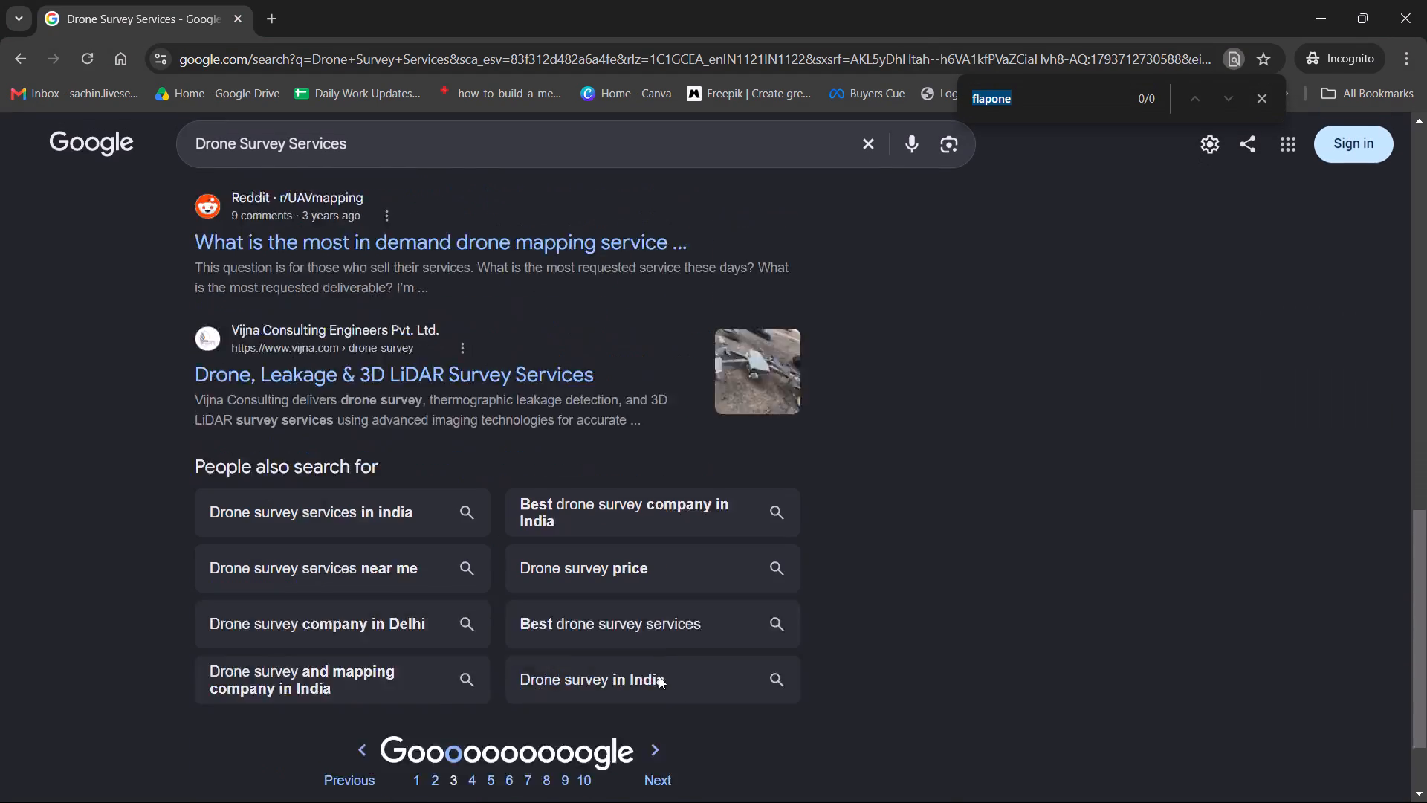
left_click(666, 655)
key("ctrl+f")
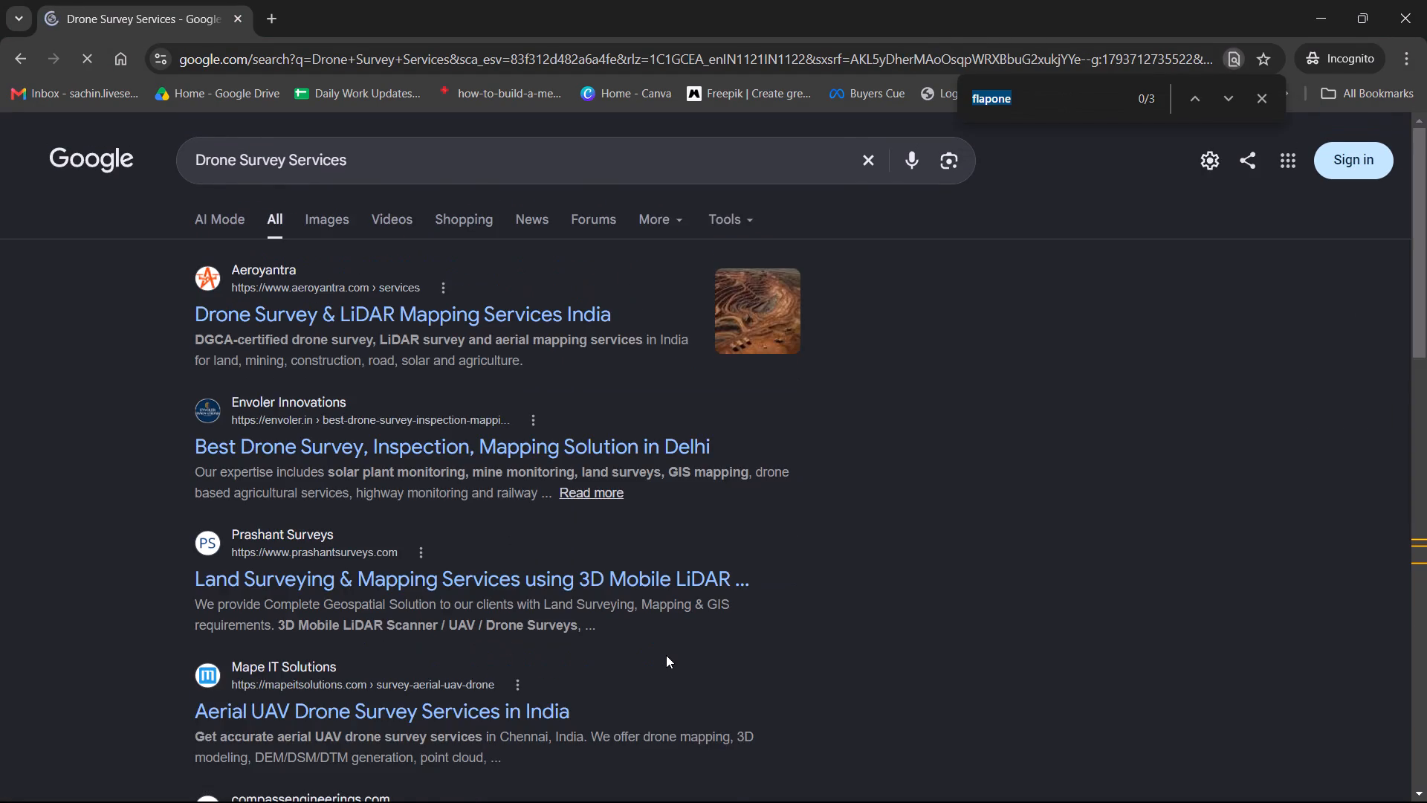
scroll(666, 655, "down", 9)
scroll(666, 655, "up", 4)
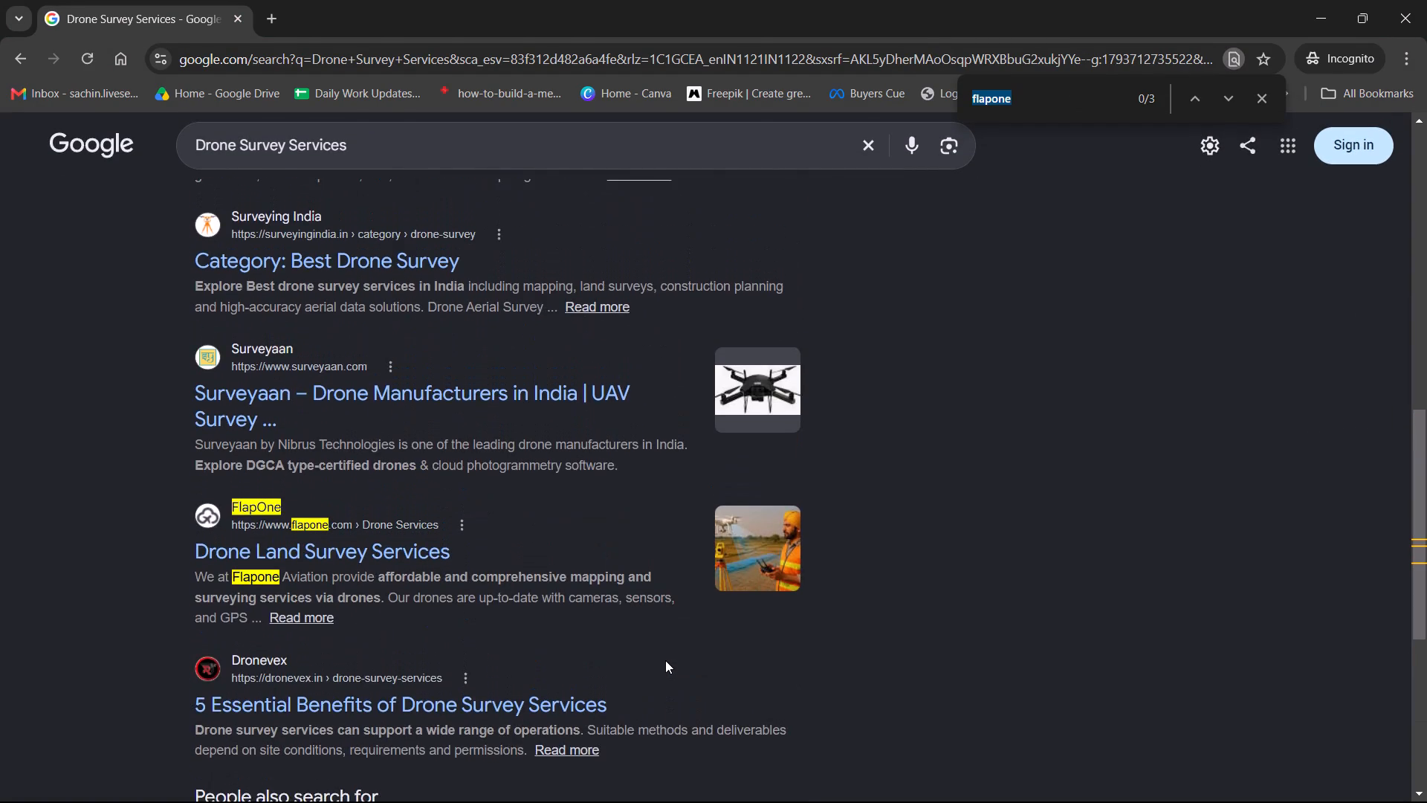
key("alt+Tab")
key("Tab")
key("3")
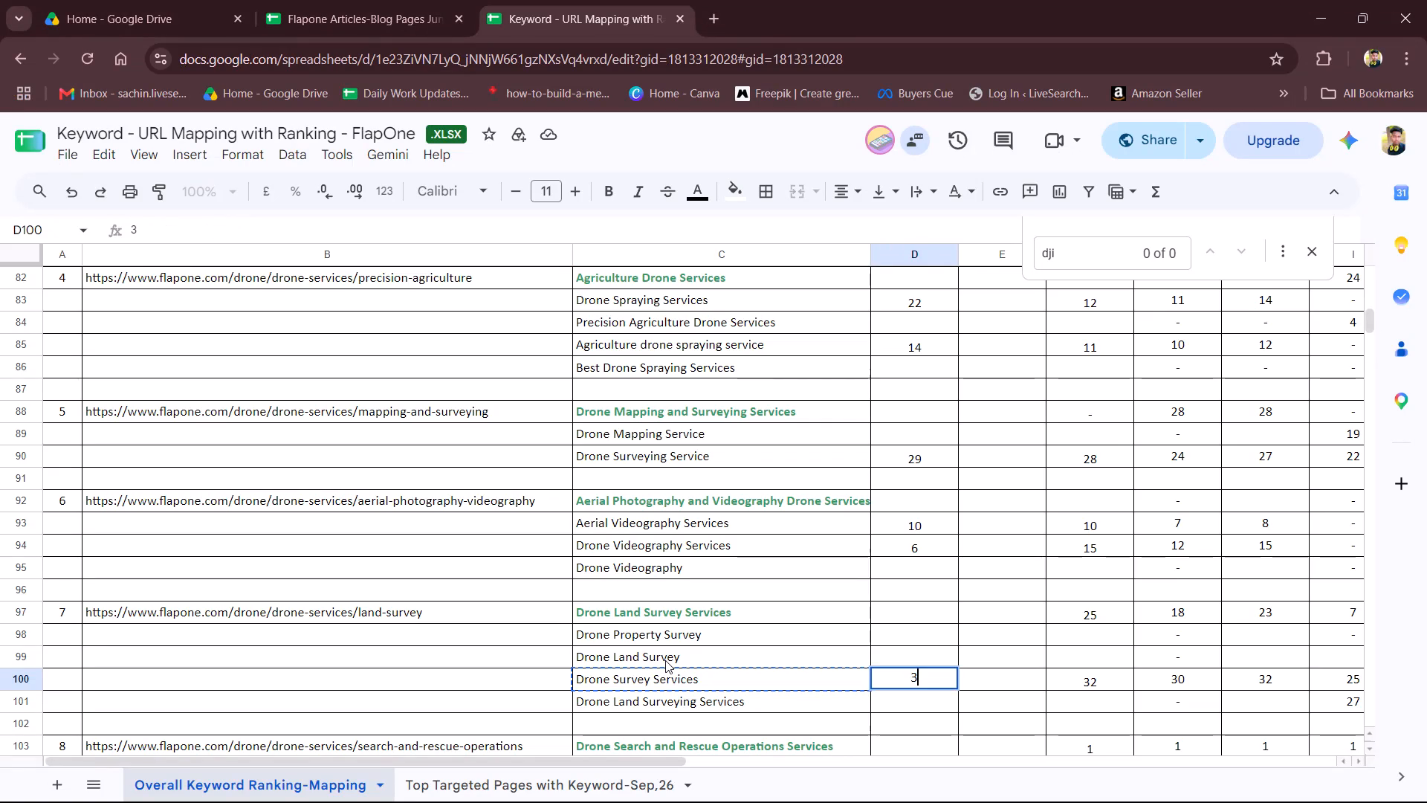
key("6")
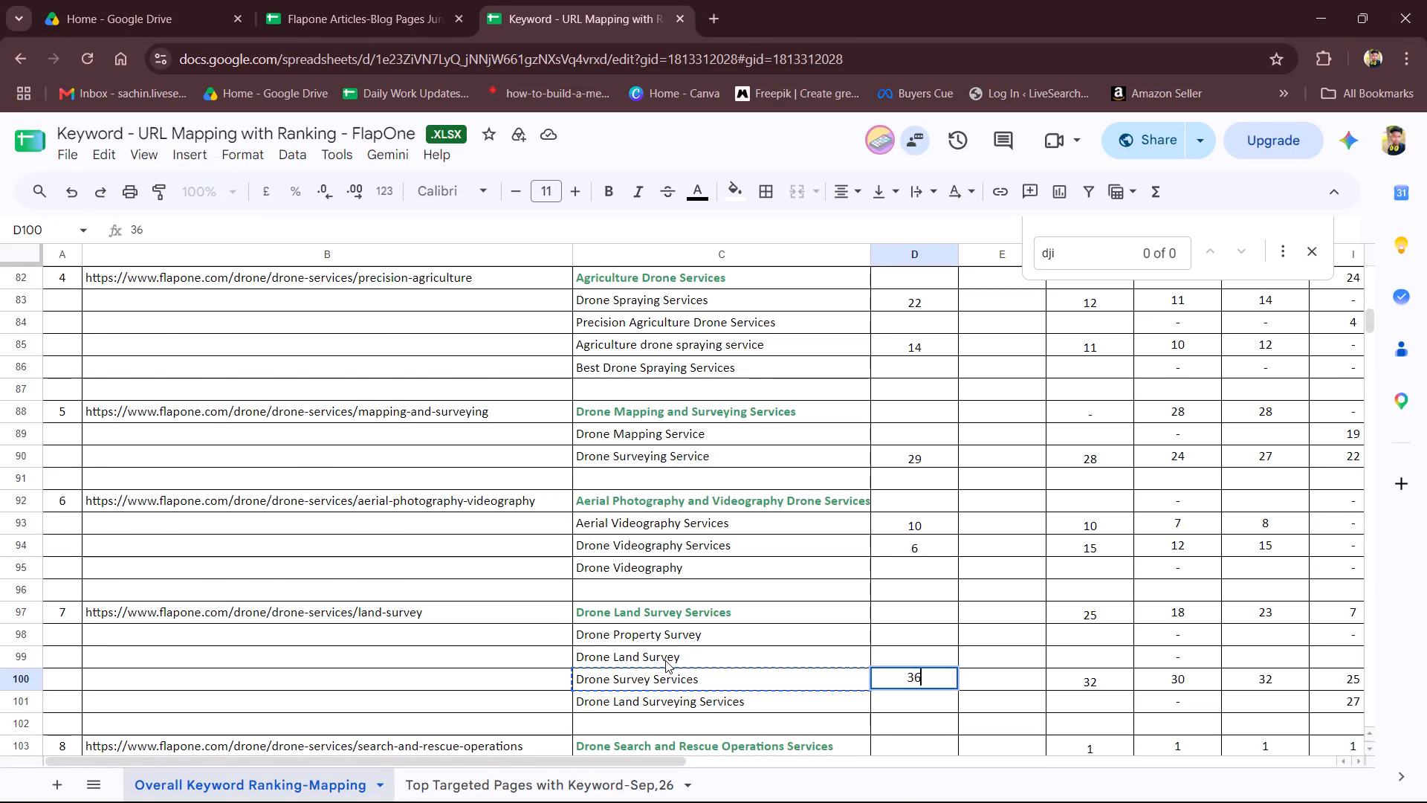
scroll(665, 660, "down", 2)
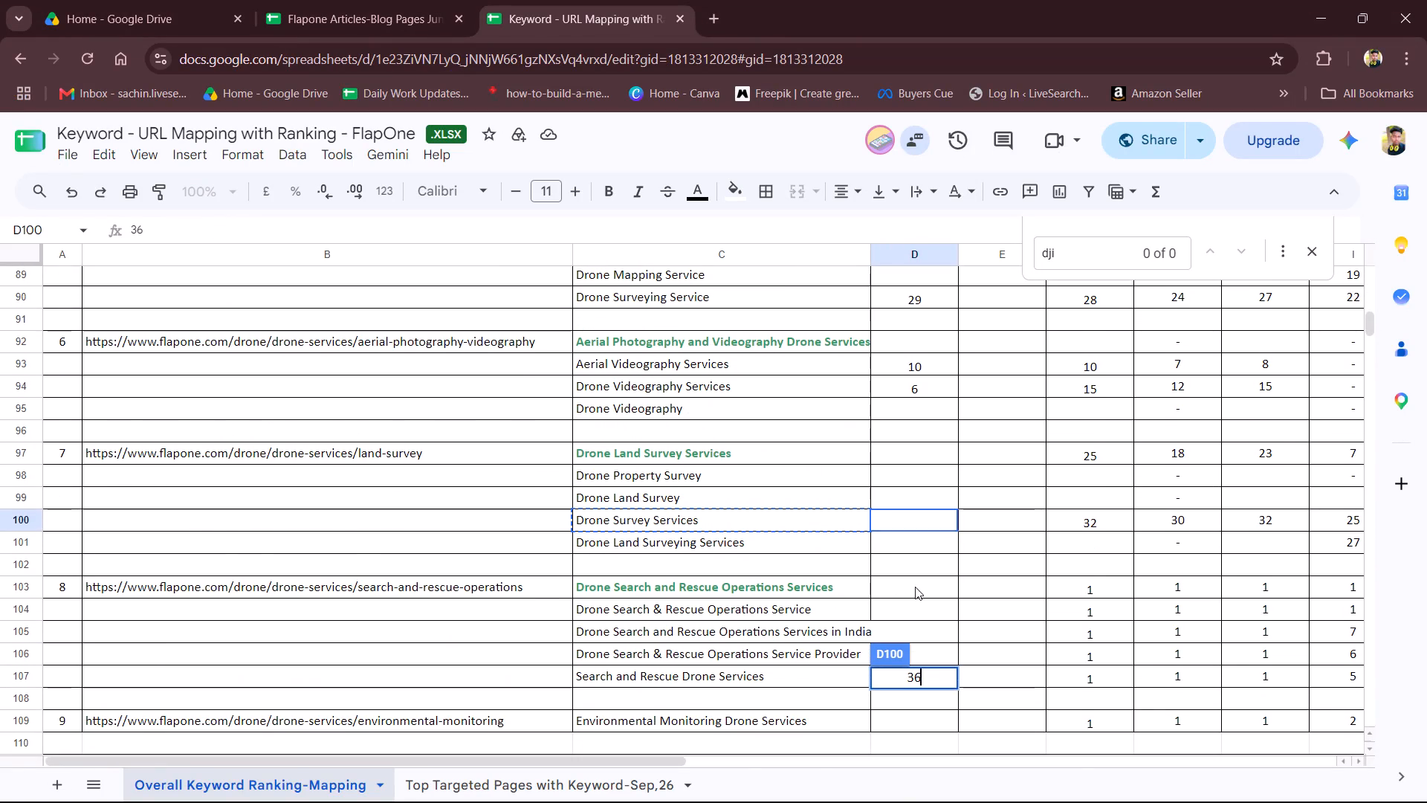
left_click(915, 585)
Copy the five search-and-rescue keyword rankings from column F into the same rows' 3/11/2026 cells, D103 to D107.
left_click_drag(1095, 590, 1094, 622)
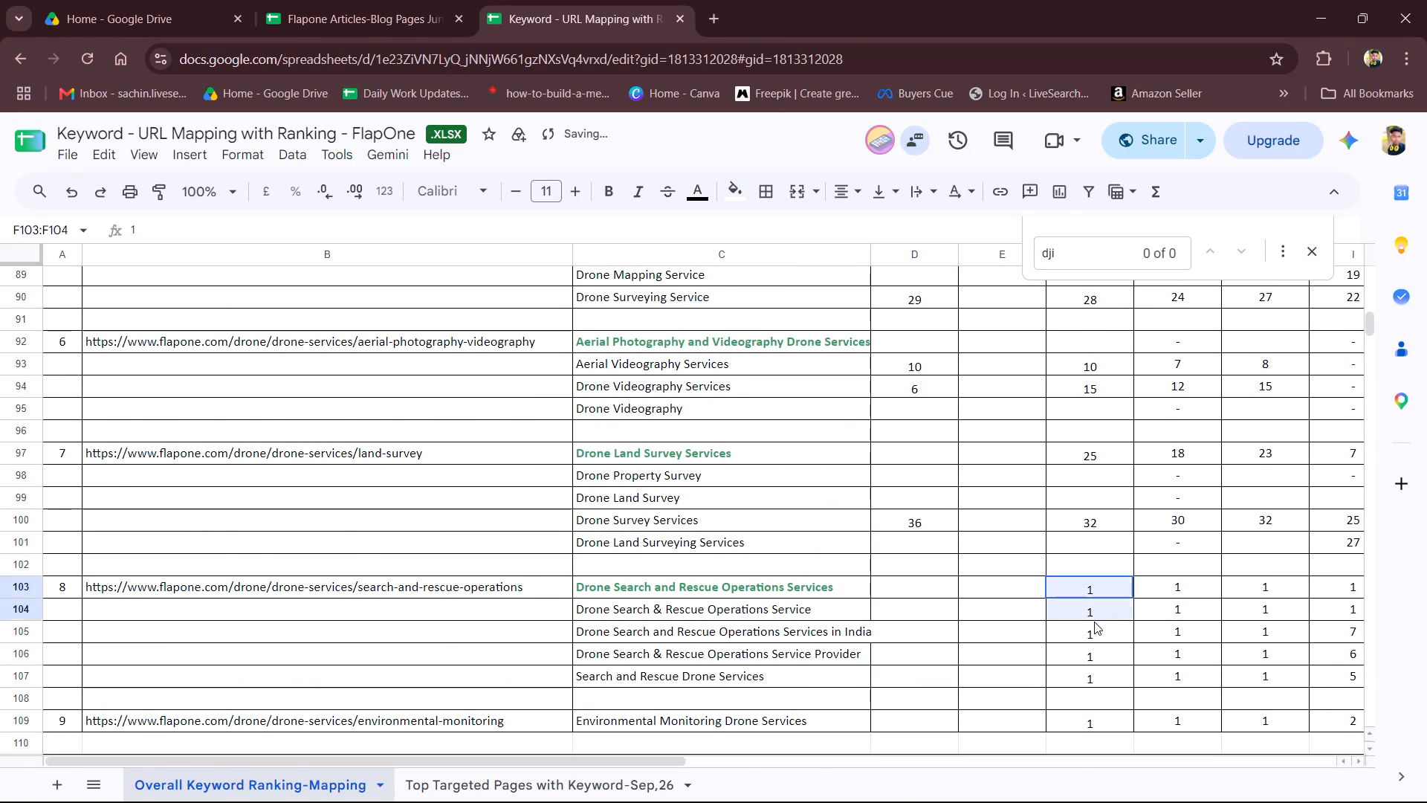
left_click_drag(1094, 622, 1094, 678)
key("ctrl+c")
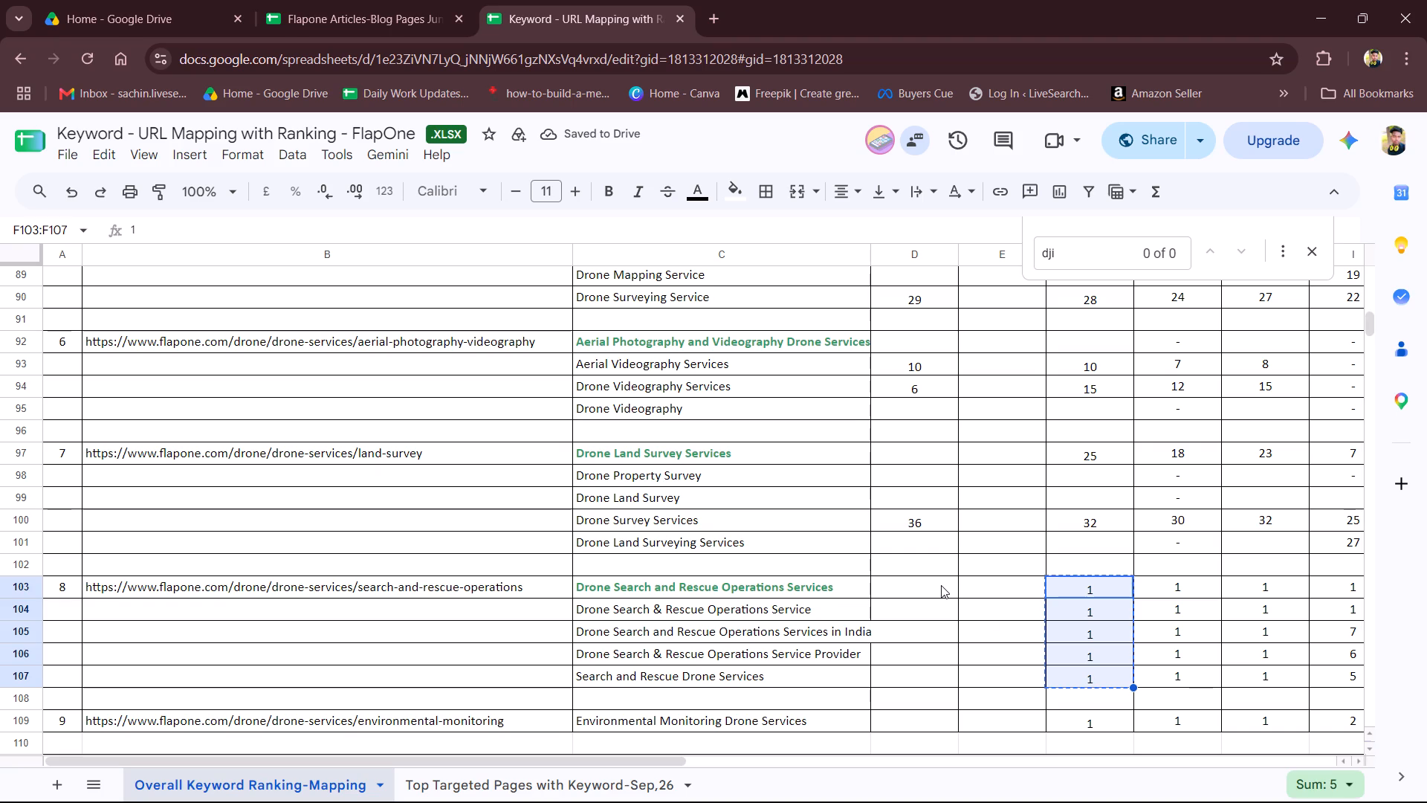
left_click(940, 584)
key("ctrl+v")
Search Google for the keyword "Environmental Monitoring Drone Services" and locate flapone in the results.
scroll(913, 694, "down", 2)
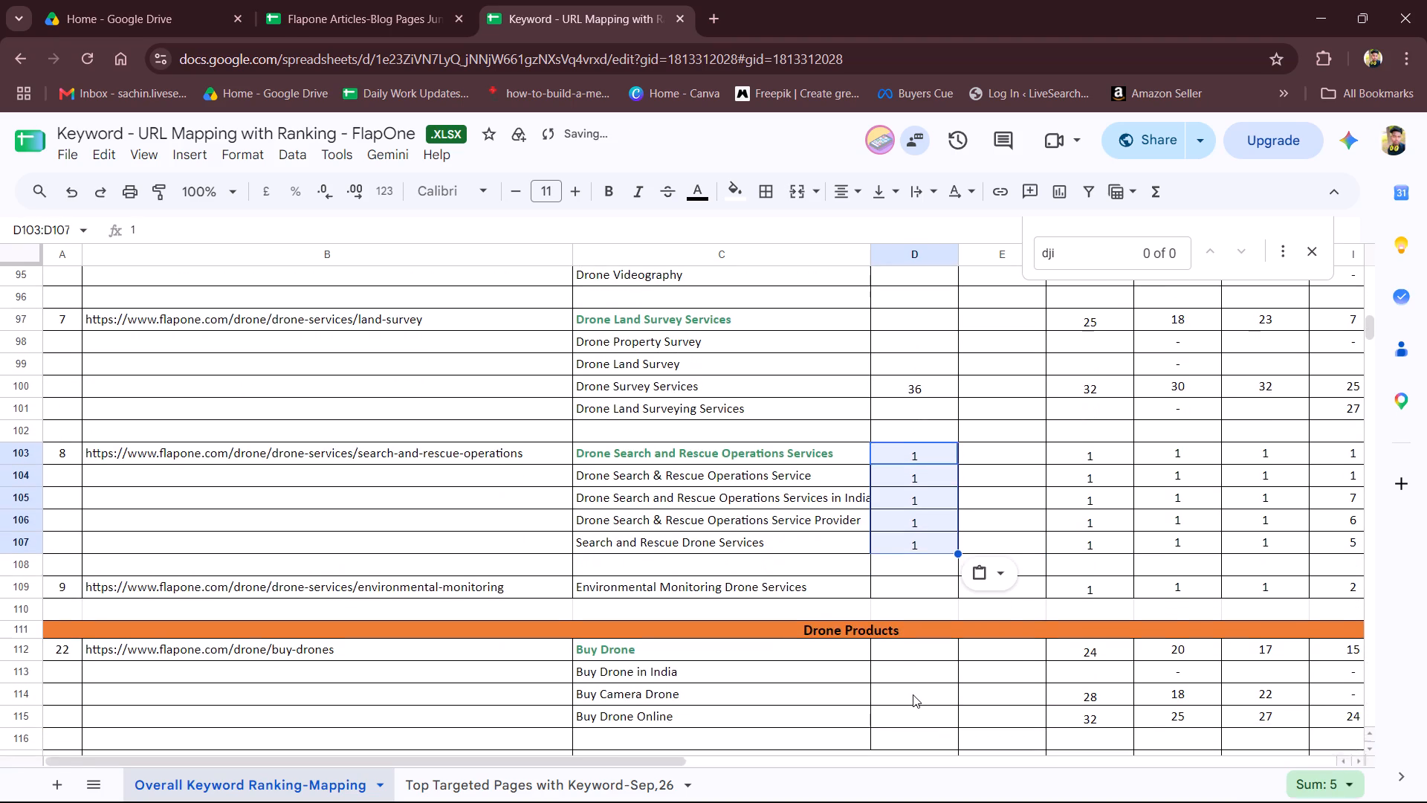
left_click(783, 587)
key("ctrl+c")
key("alt+Tab")
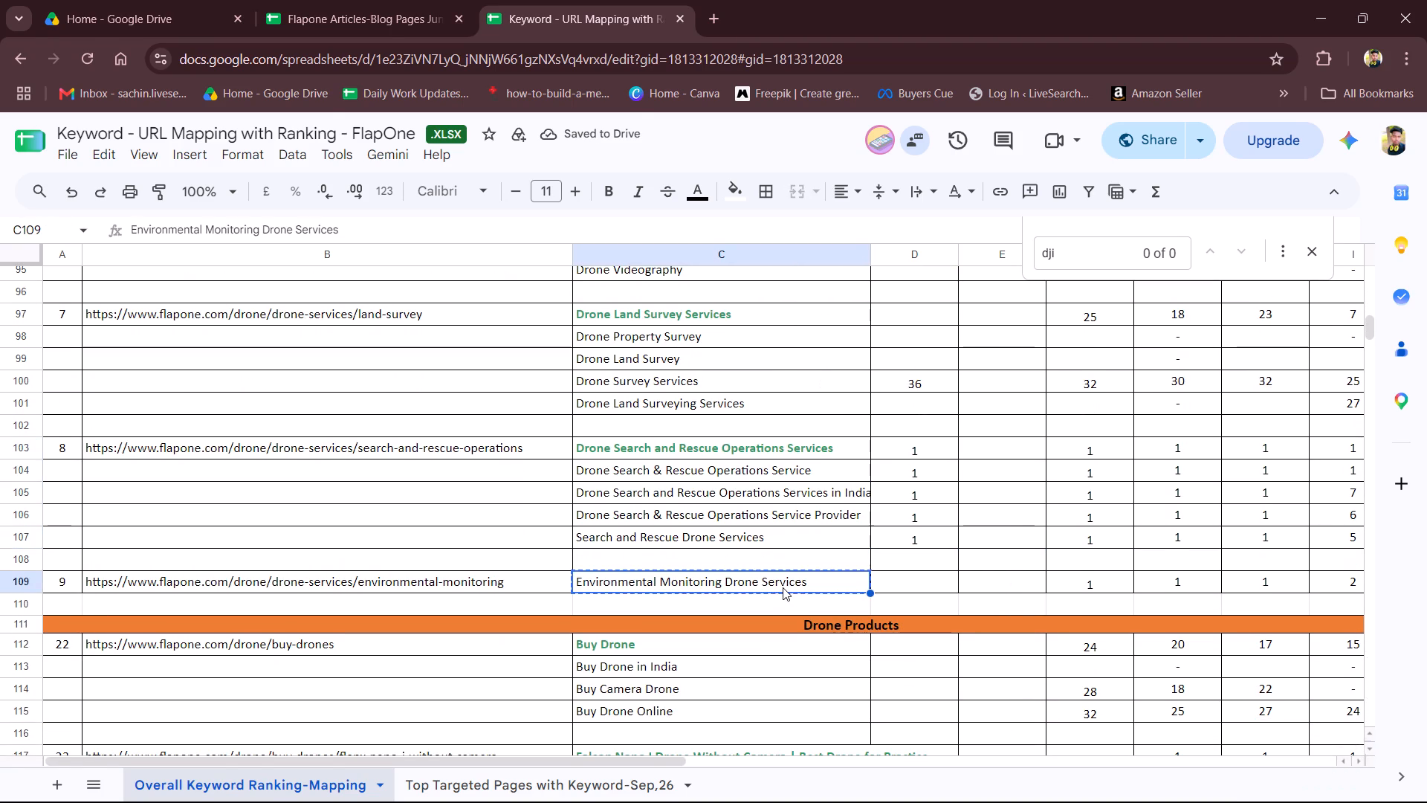
key("ctrl+e")
key("ctrl+v")
key("Return")
key("ctrl+f")
scroll(783, 587, "down", 2)
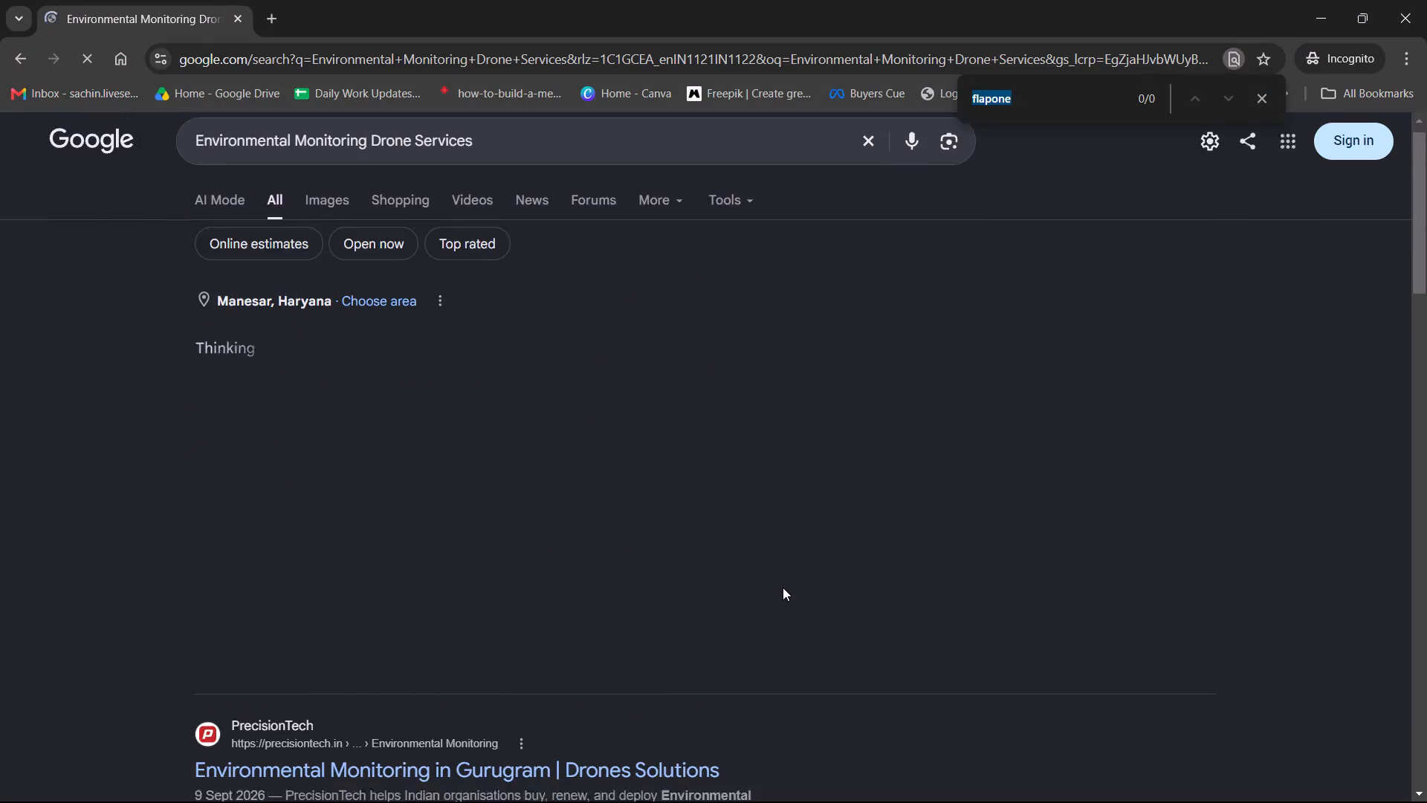
scroll(783, 587, "down", 11)
scroll(783, 587, "up", 8)
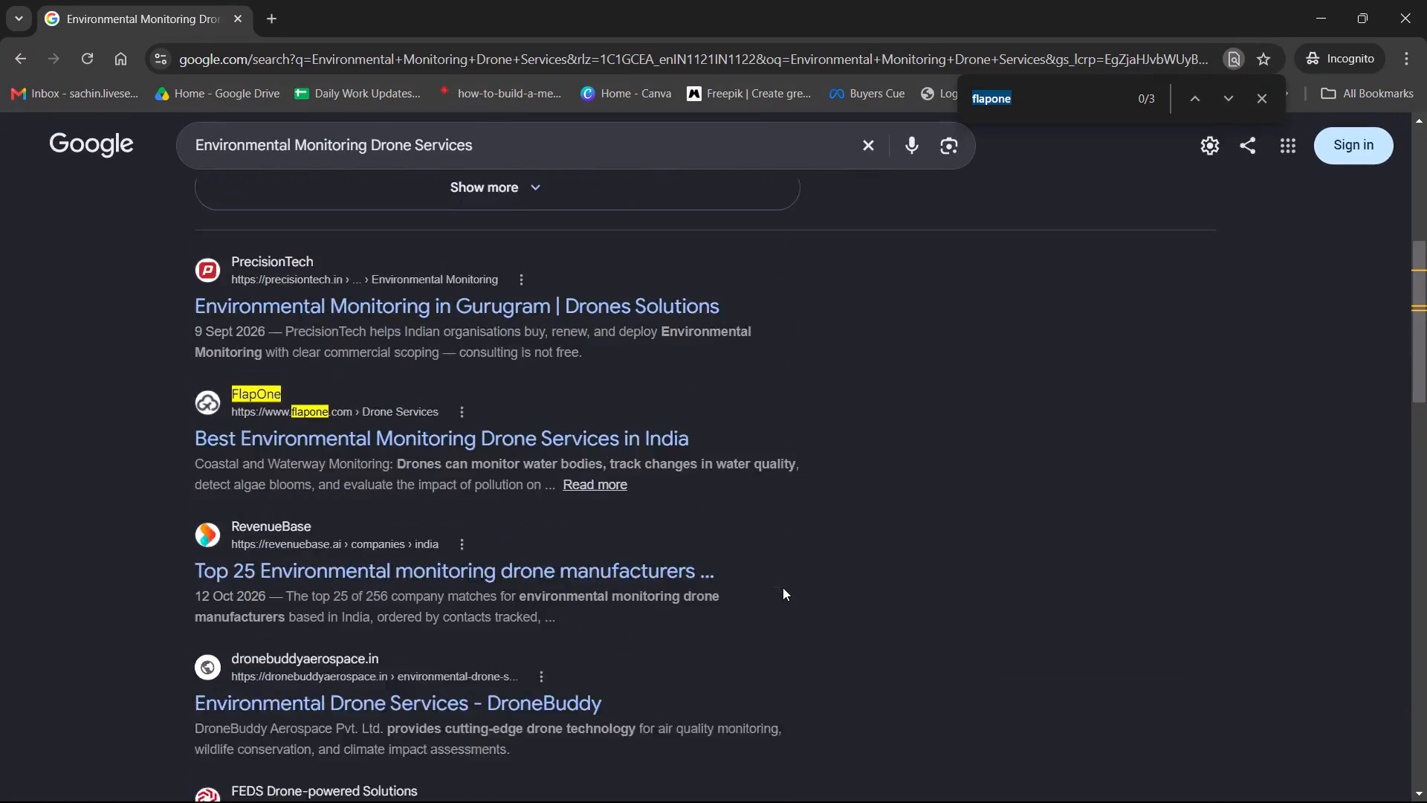
scroll(783, 587, "up", 10)
Enter ranking 2 in the 3/11/2026 cell for "Environmental Monitoring Drone Services", rechecking flapone's position in the search results.
key("alt+Tab")
key("Tab")
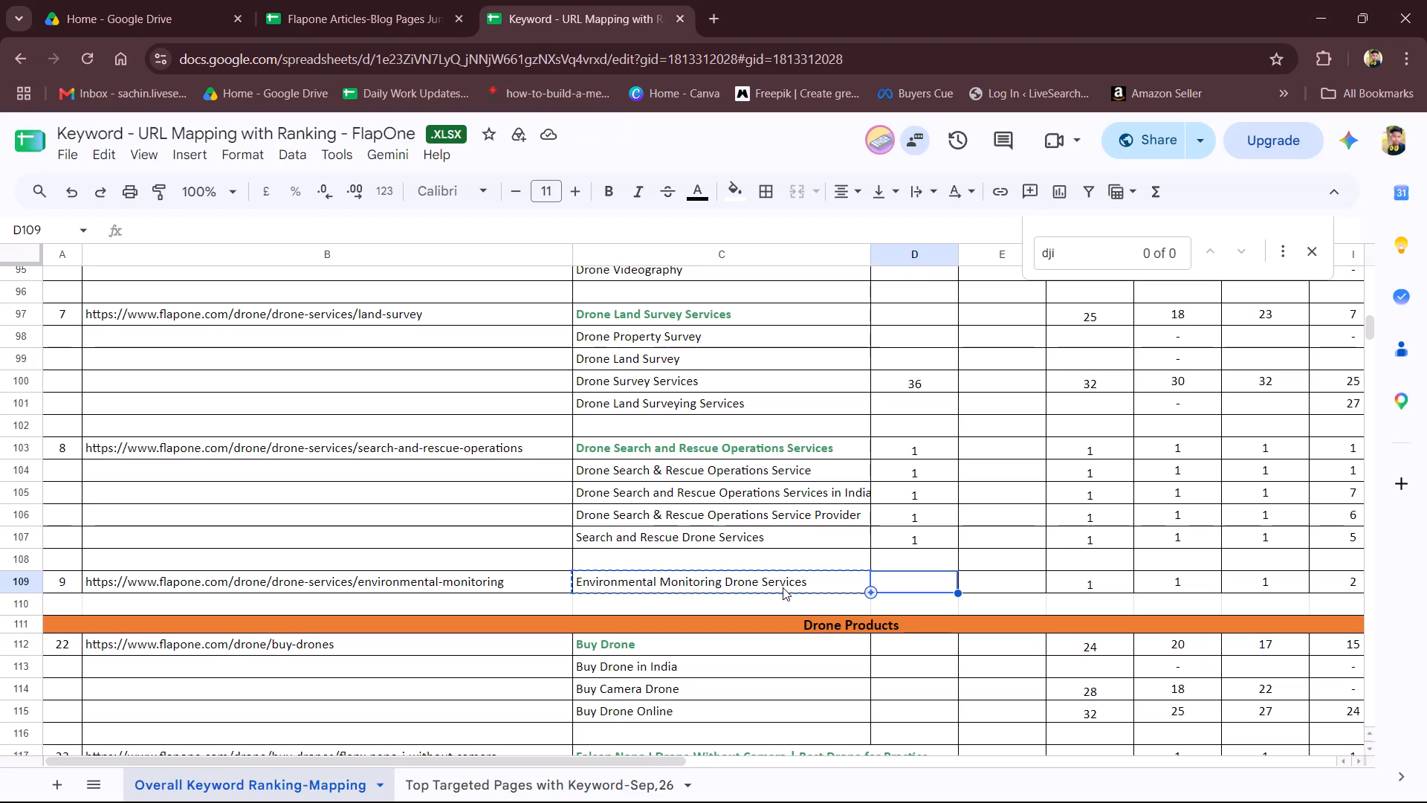
key("2")
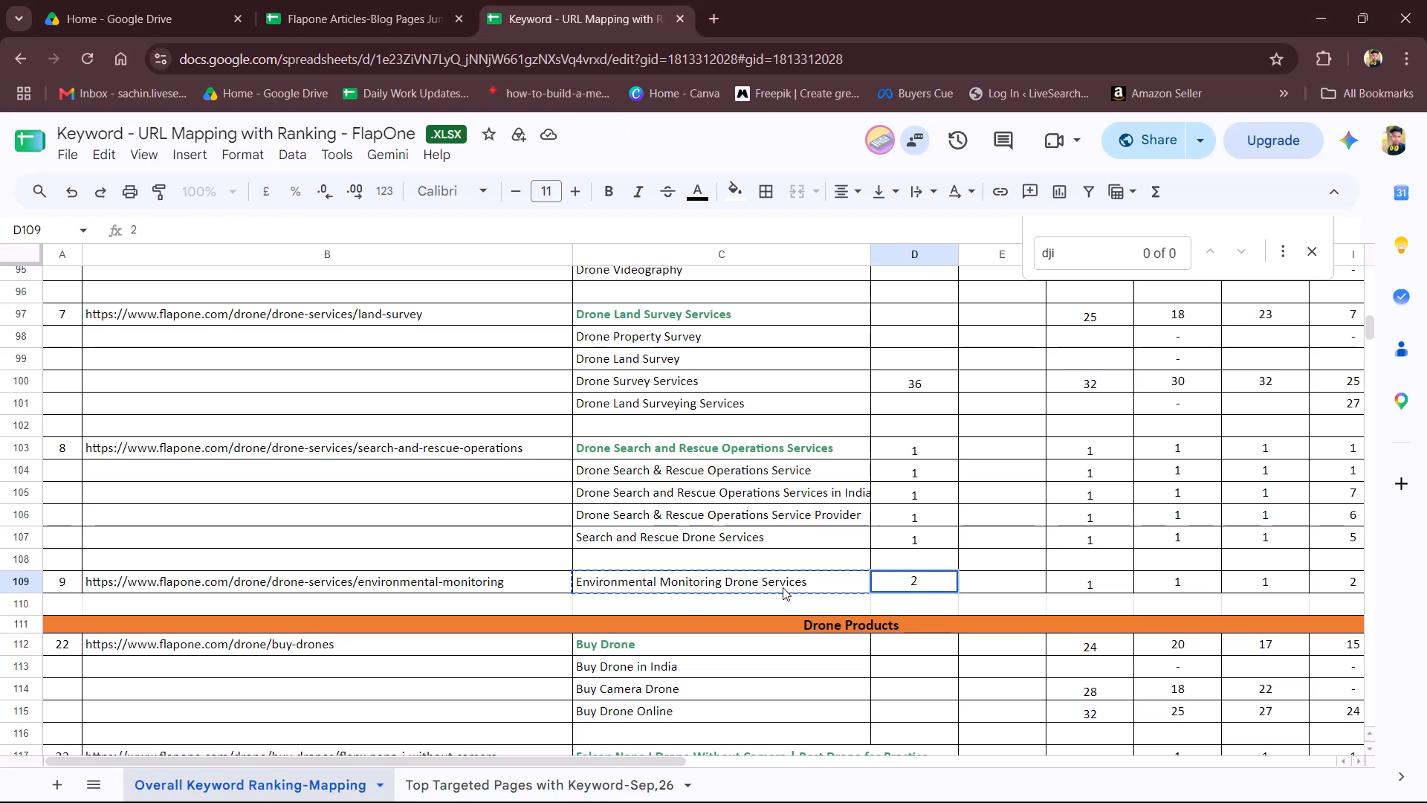
key("alt+Tab")
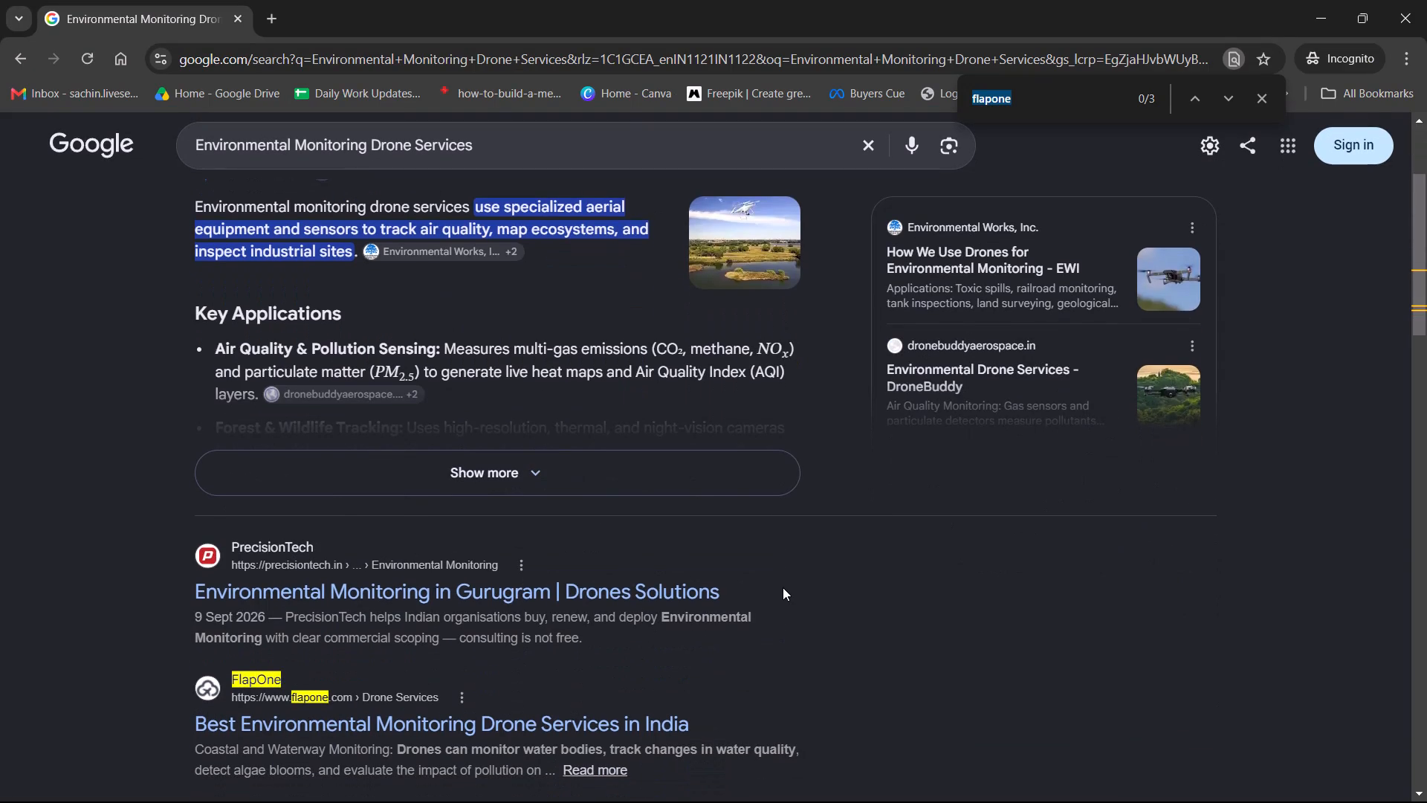
key("alt+Tab")
scroll(783, 587, "down", 2)
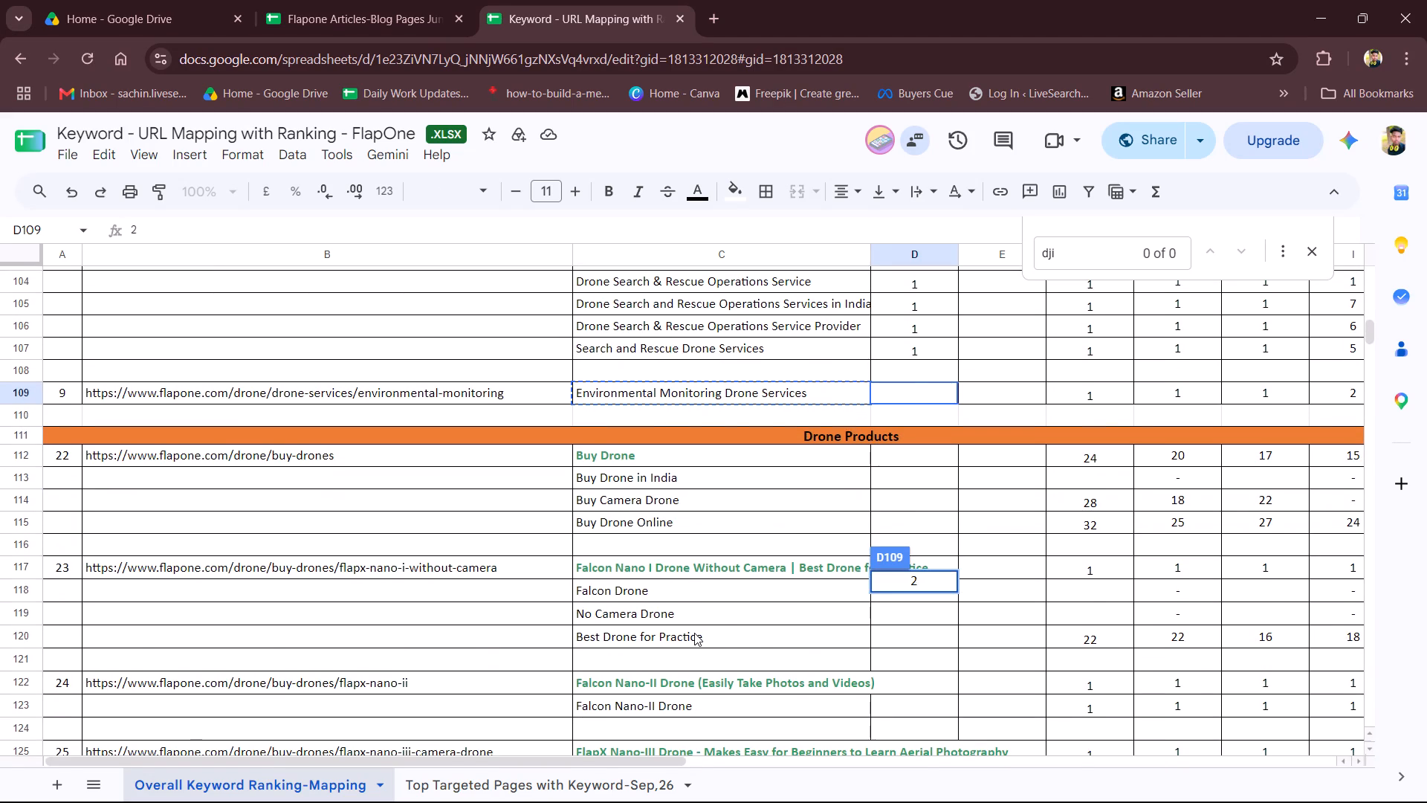
left_click(694, 633)
Copy the drone product rankings in F122:F144, from Falcon Nano-II to Crystal Ball Model Agri Drone, into the 3/11/2026 column starting at D122.
scroll(694, 633, "down", 5)
scroll(694, 633, "up", 1)
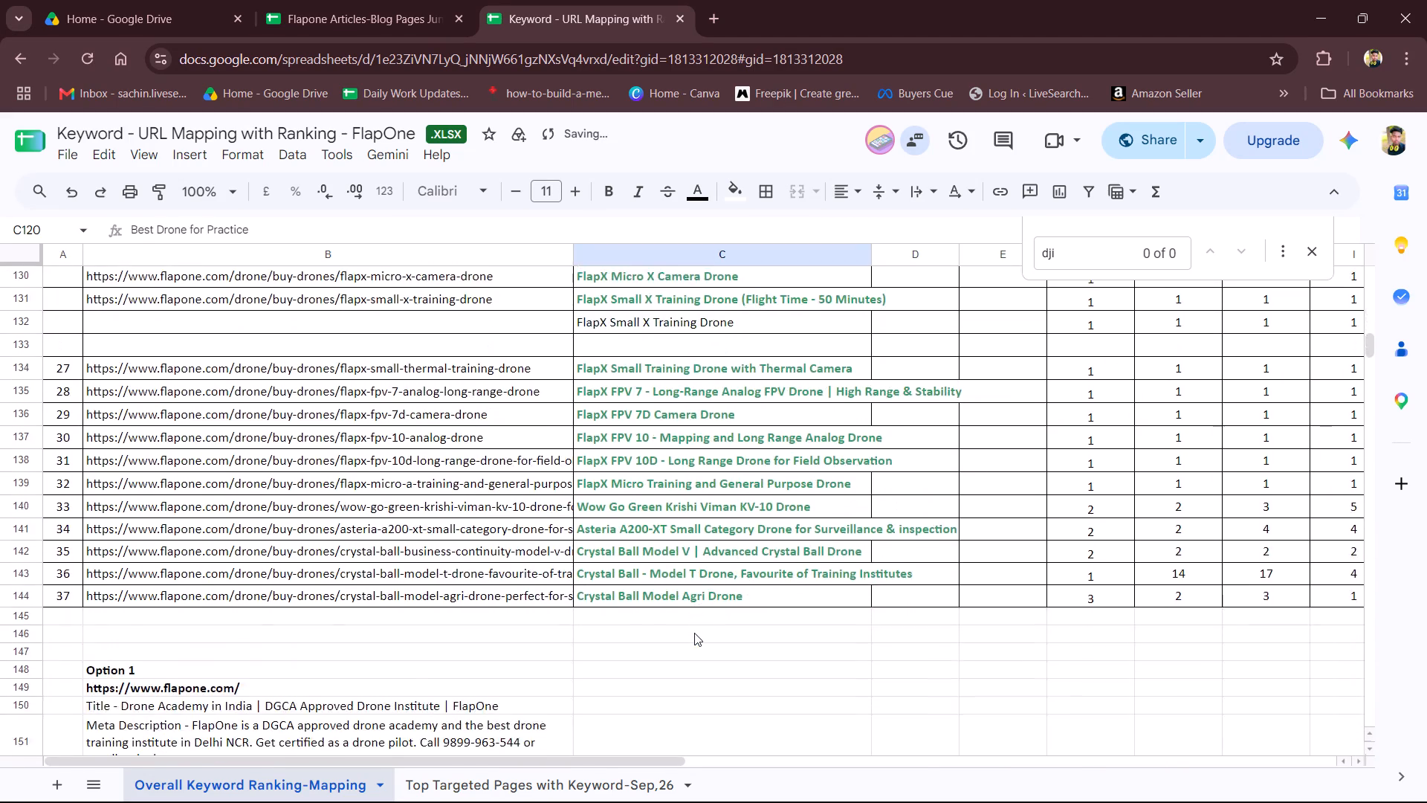
scroll(694, 633, "up", 1)
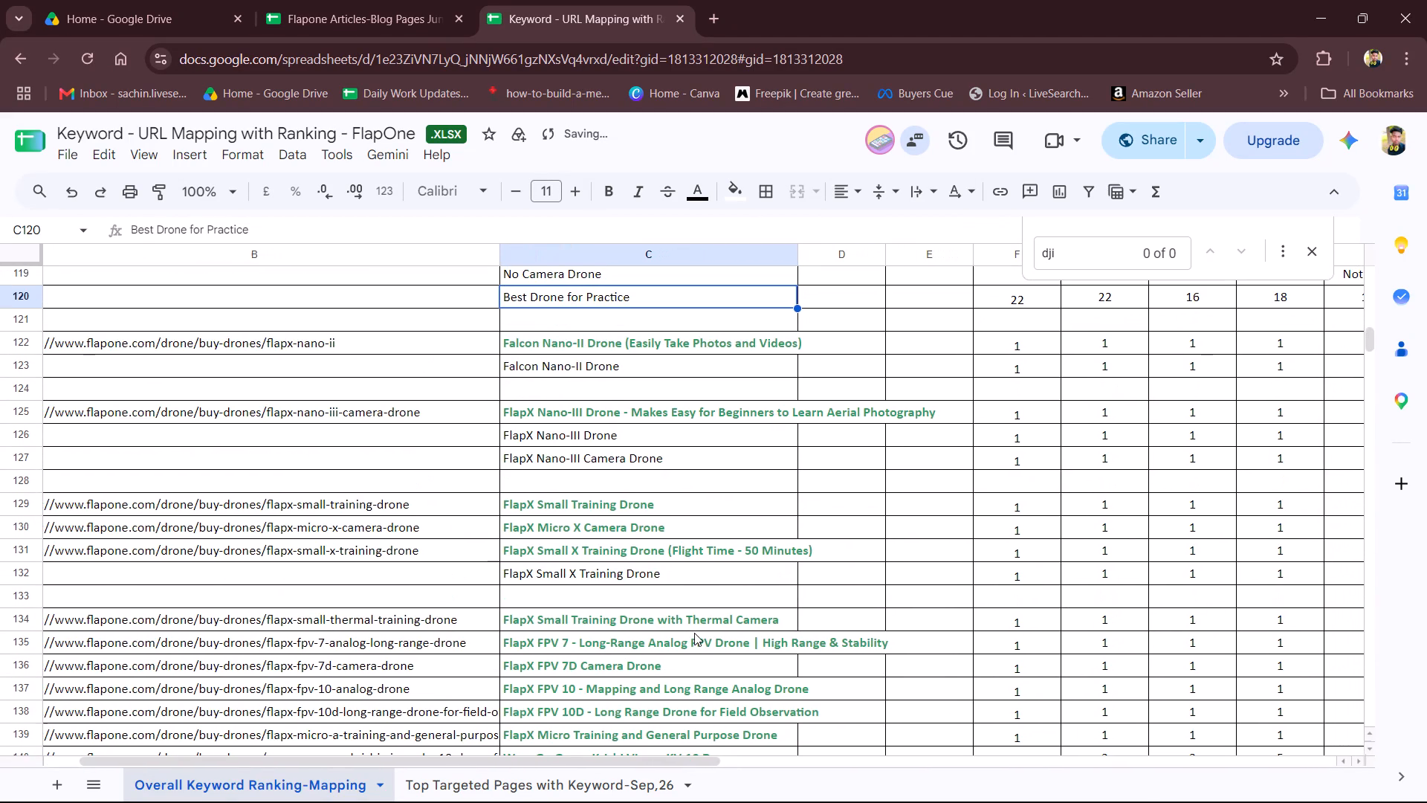
left_click_drag(1004, 344, 1008, 738)
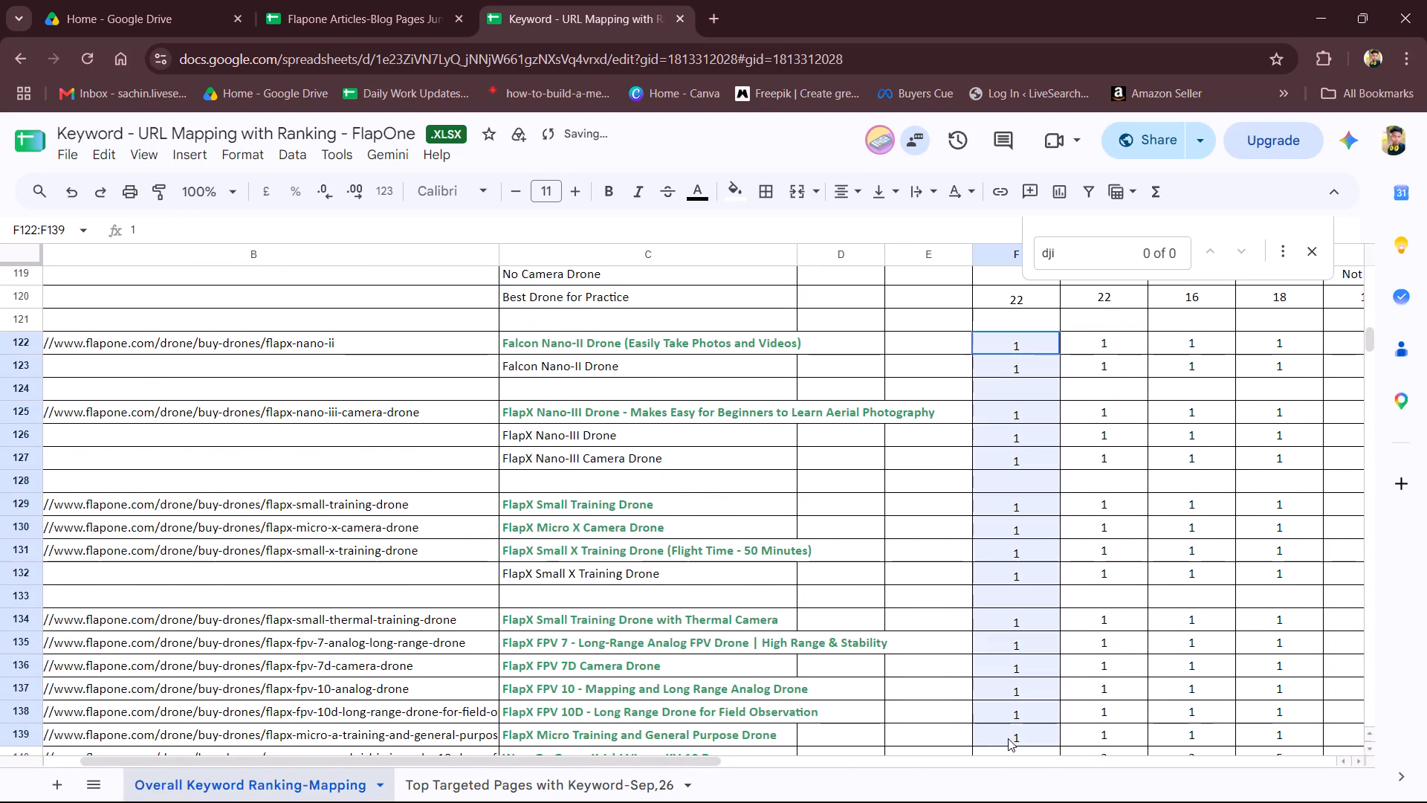
left_click_drag(1008, 738, 1015, 715)
scroll(1009, 738, "down", 3)
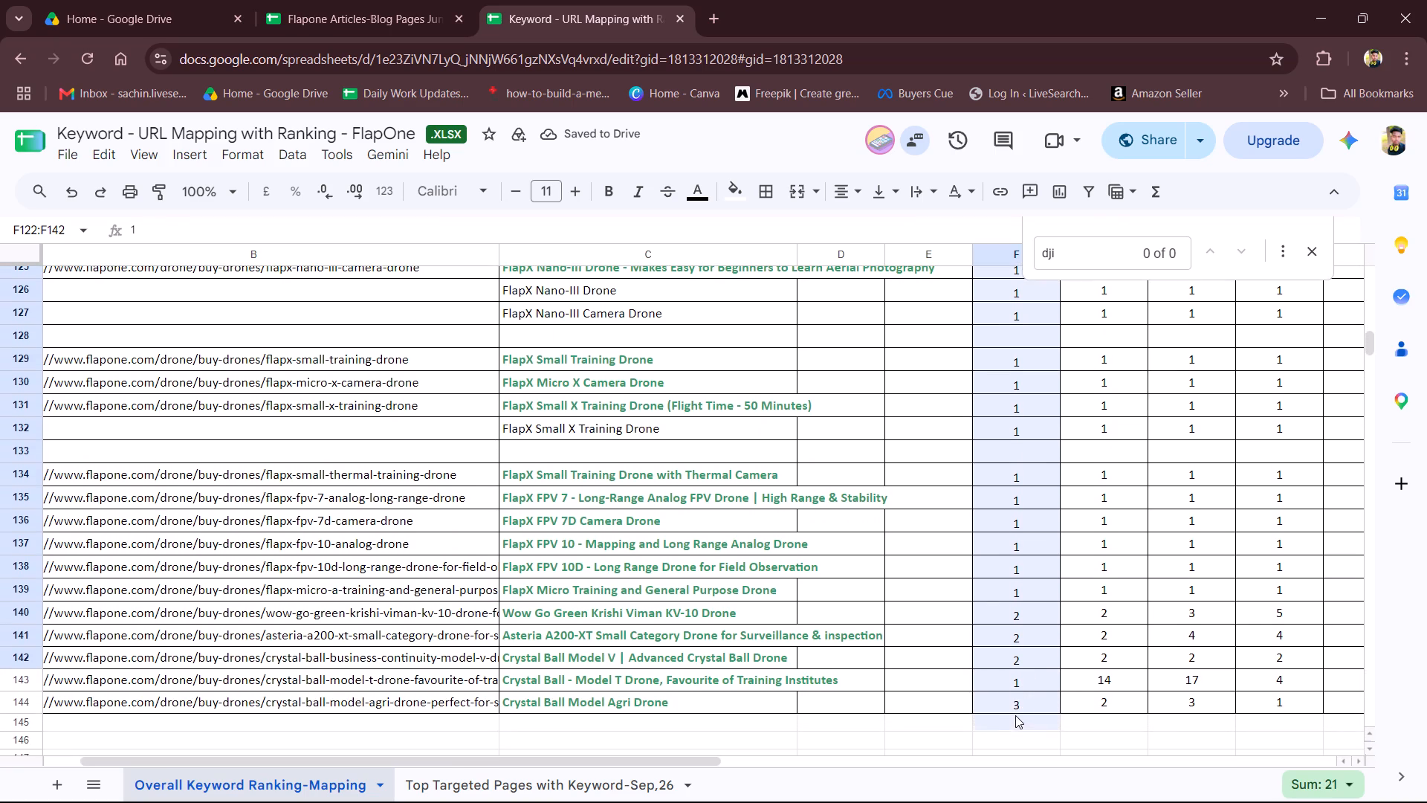
left_click_drag(1015, 715, 1016, 702)
key("ctrl+c")
scroll(967, 651, "up", 1)
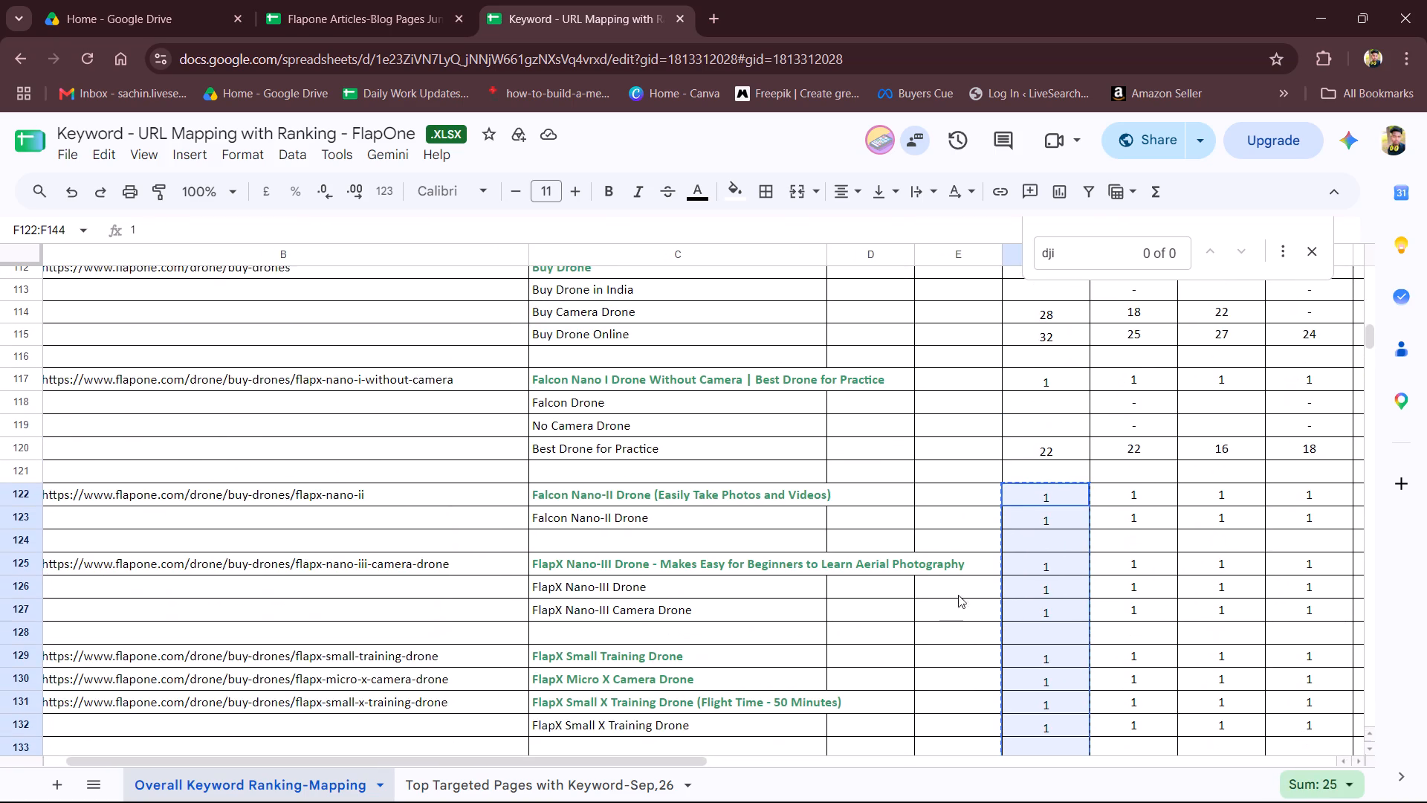
scroll(958, 595, "up", 2)
left_click(892, 506)
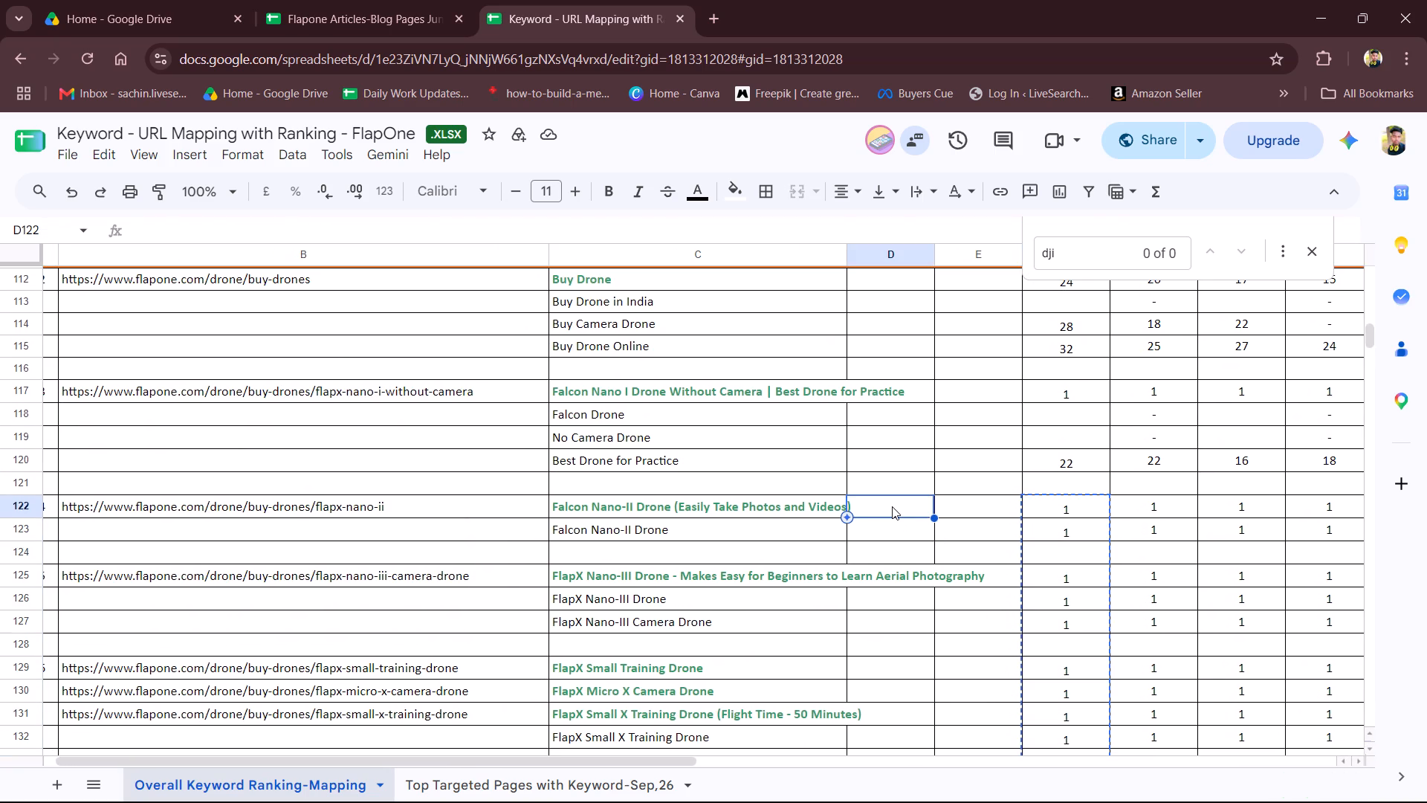
key("ctrl+v")
Search Google for the keyword "Crystal Ball Model Agri Drone" from row 144 and locate flapone in the results.
left_click(752, 600)
scroll(748, 605, "down", 6)
left_click(748, 605)
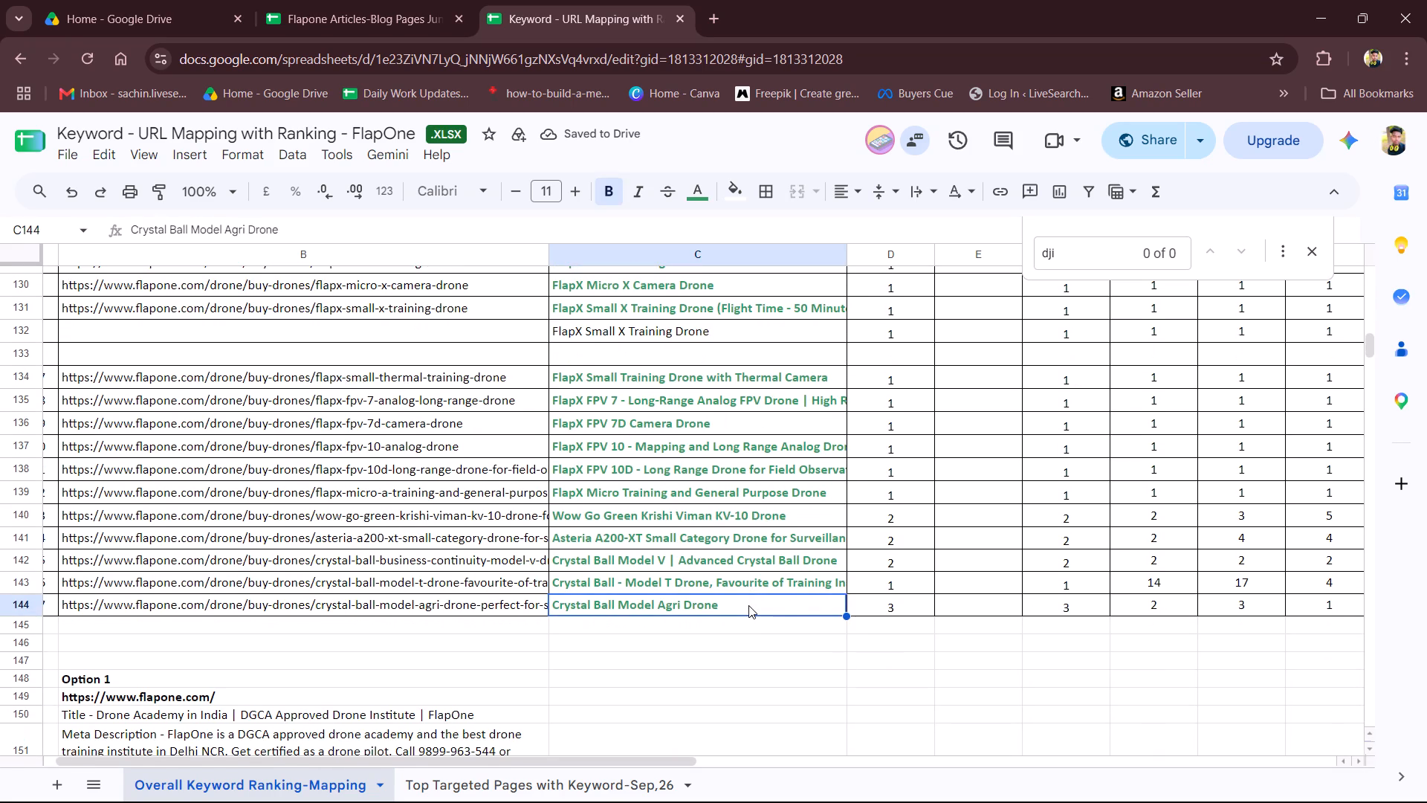
key("ctrl+c")
key("alt+Tab")
key("ctrl+e")
key("ctrl+v")
key("Return")
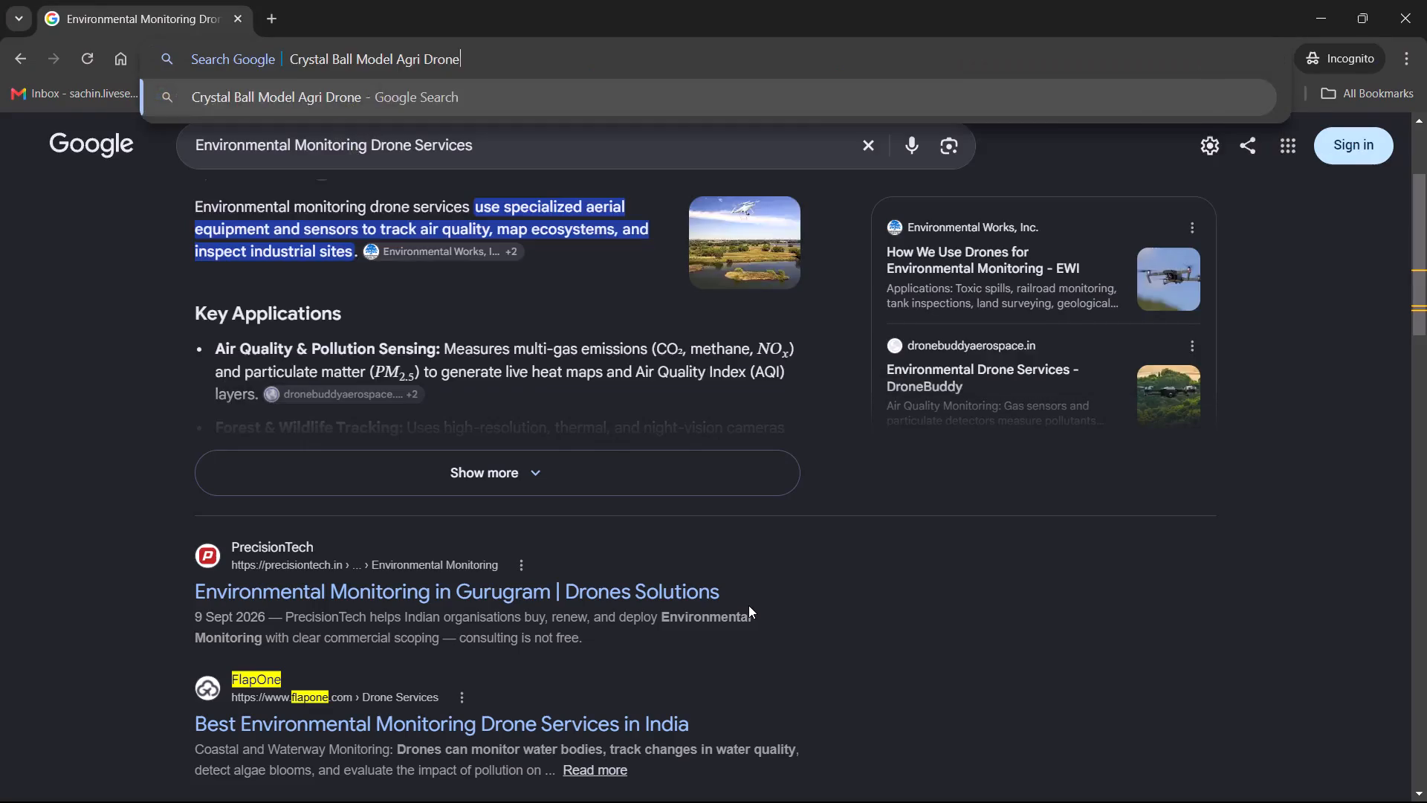
key("ctrl+f")
scroll(748, 605, "down", 1)
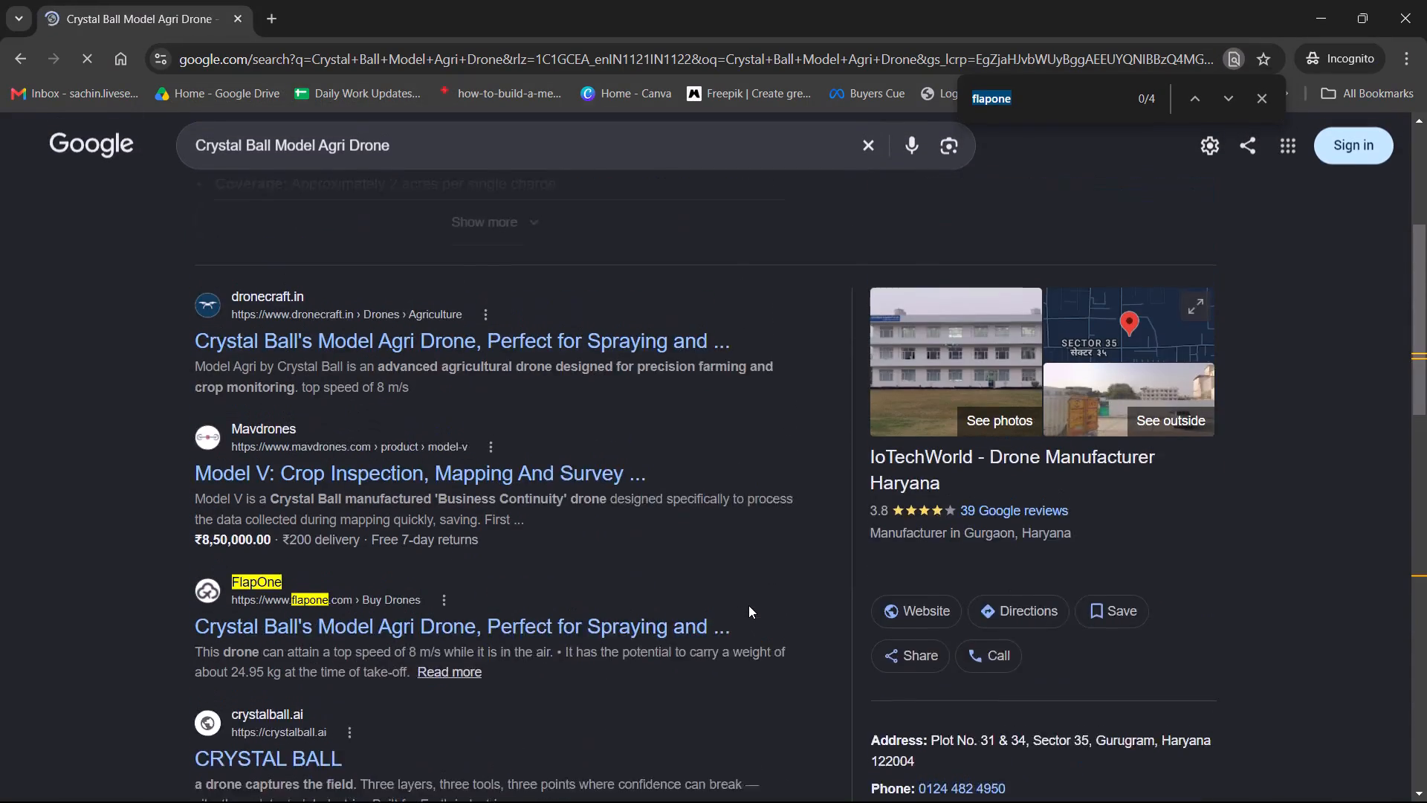
scroll(748, 605, "down", 1)
key("alt+Tab")
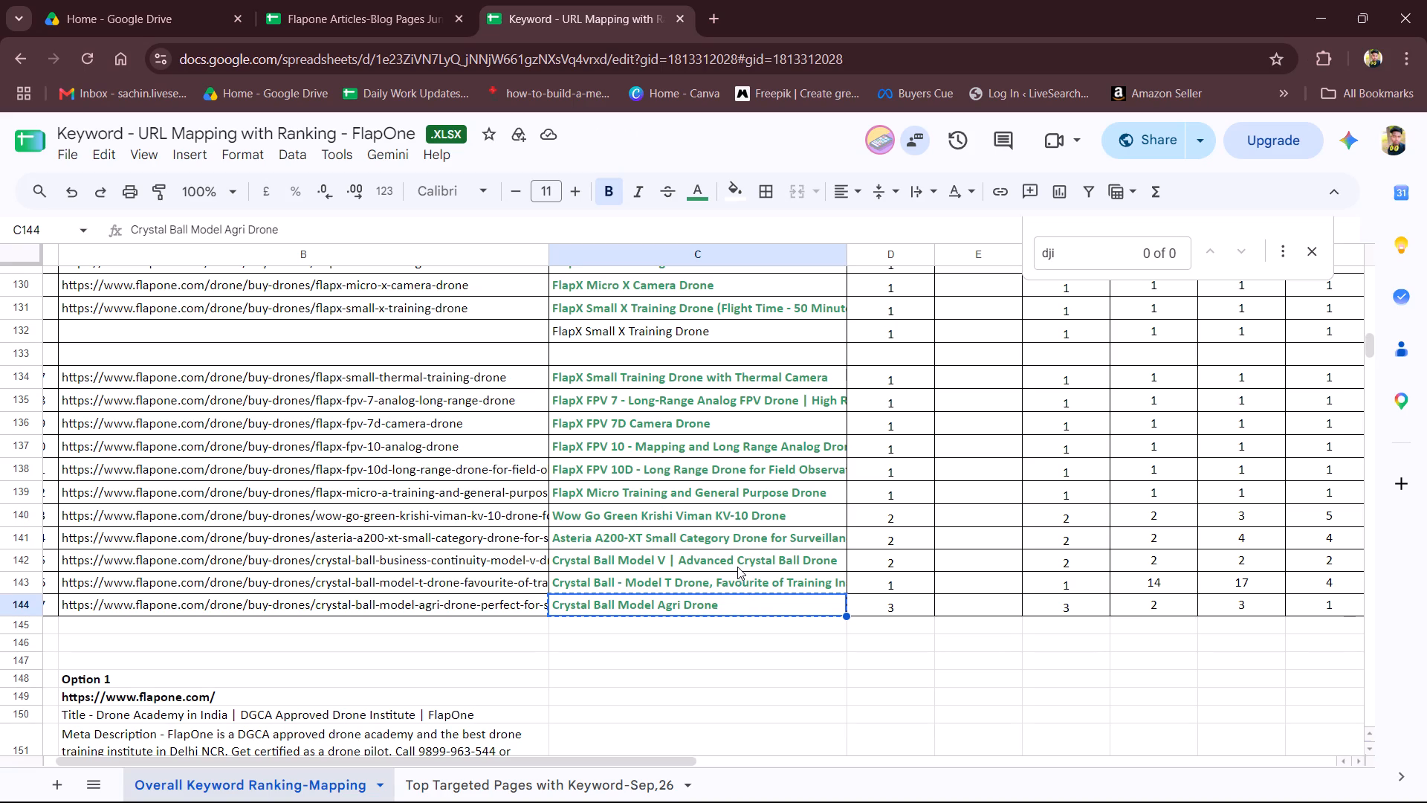
Search Google for the keyword "Crystal Ball Model V | Advanced Crystal Ball Drone" and locate flapone in the results.
left_click(737, 565)
key("ctrl+c")
key("alt+Tab")
key("ctrl+e")
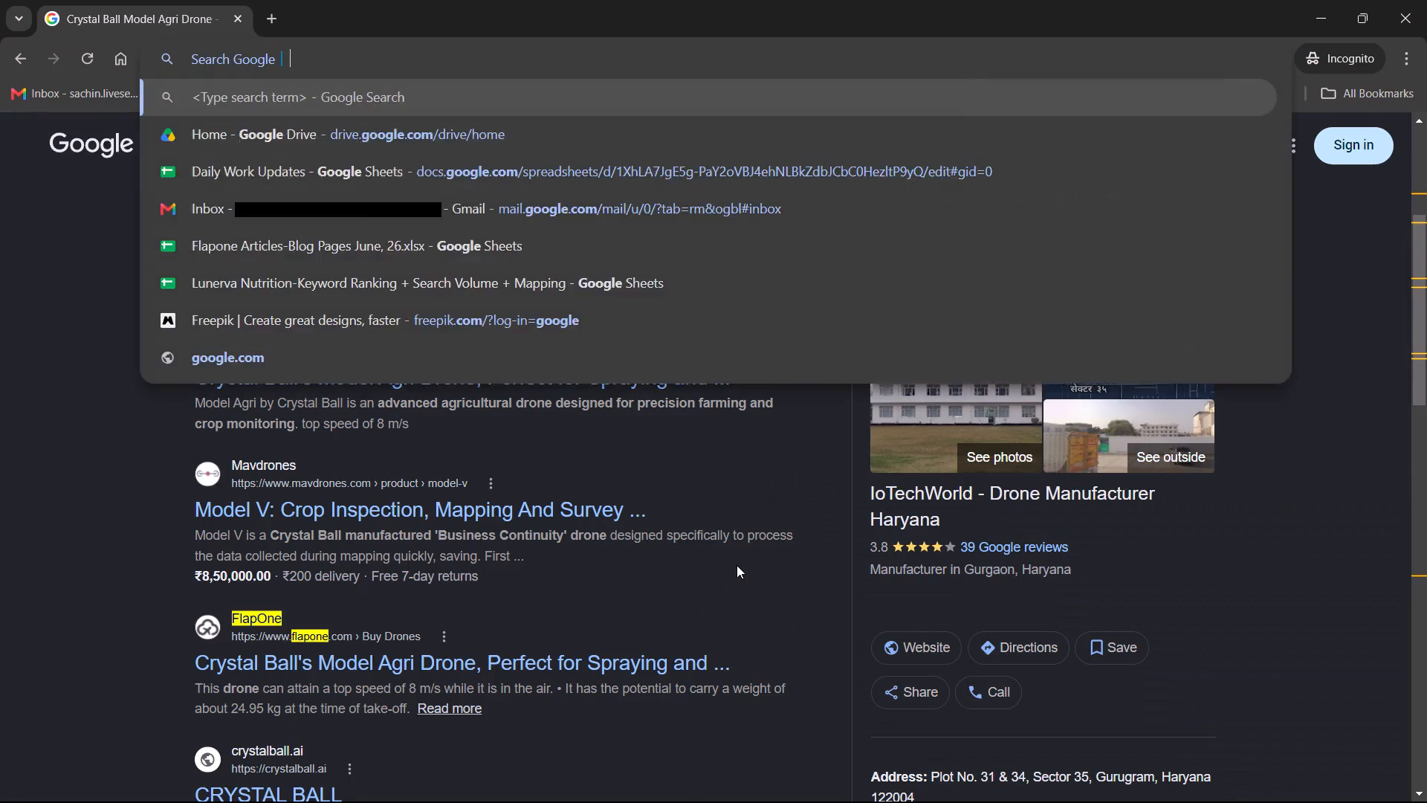
key("ctrl+v")
key("Return")
key("ctrl+f")
scroll(737, 565, "down", 1)
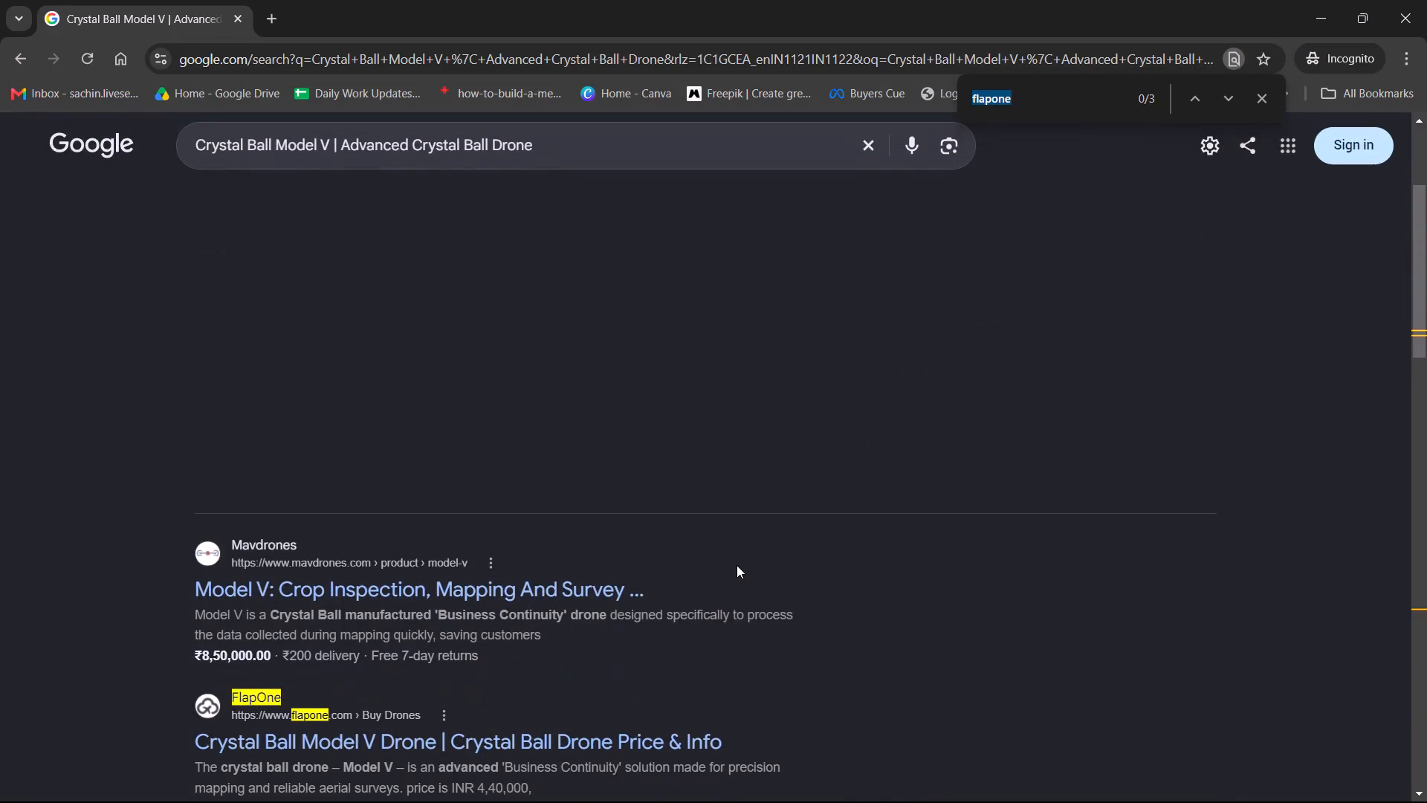
scroll(737, 565, "down", 1)
key("alt+Tab")
Check flapone's Google position for "Falcon Nano I Drone Without Camera | Best Drone for Practice" and enter 2 in its 3/11/2026 cell, D117.
scroll(737, 565, "up", 5)
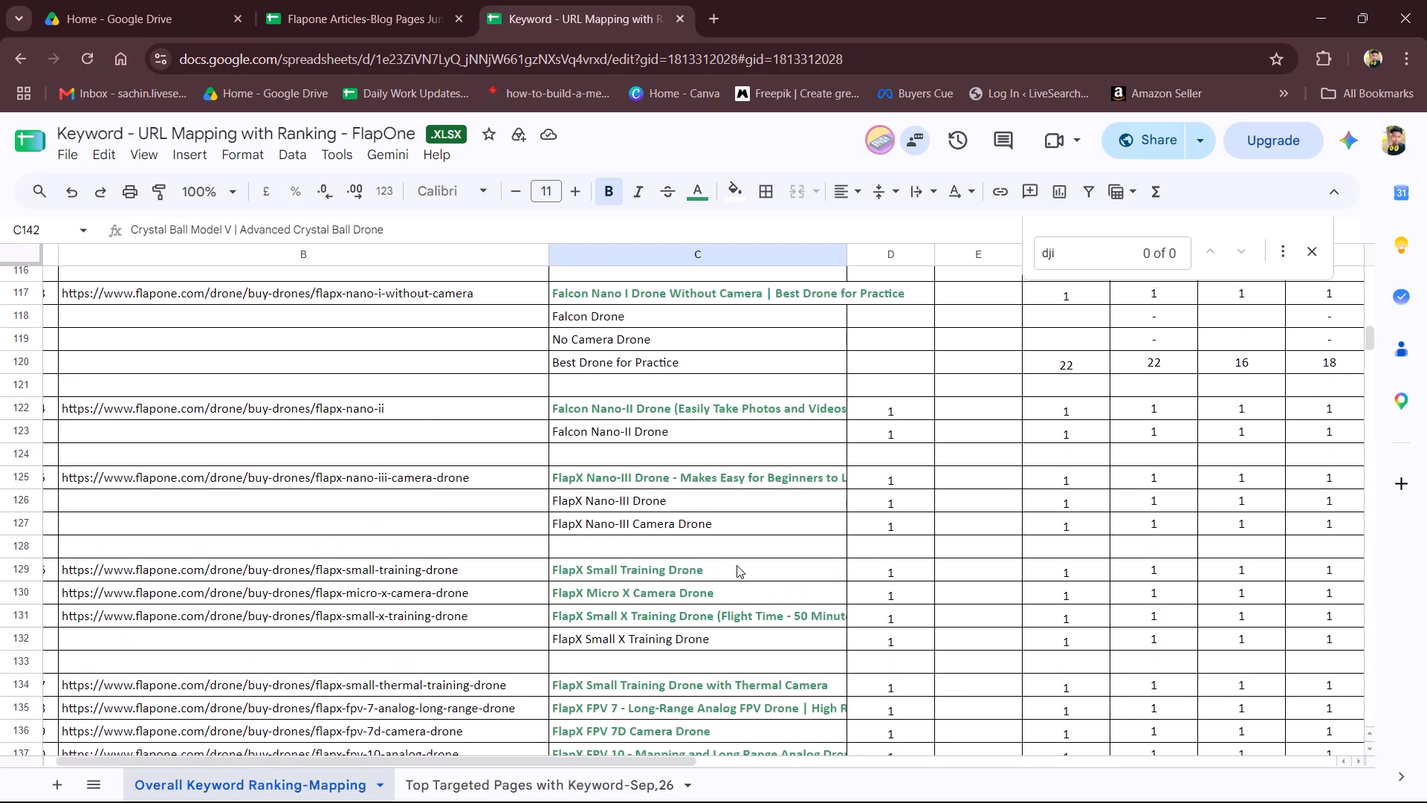
scroll(737, 565, "up", 2)
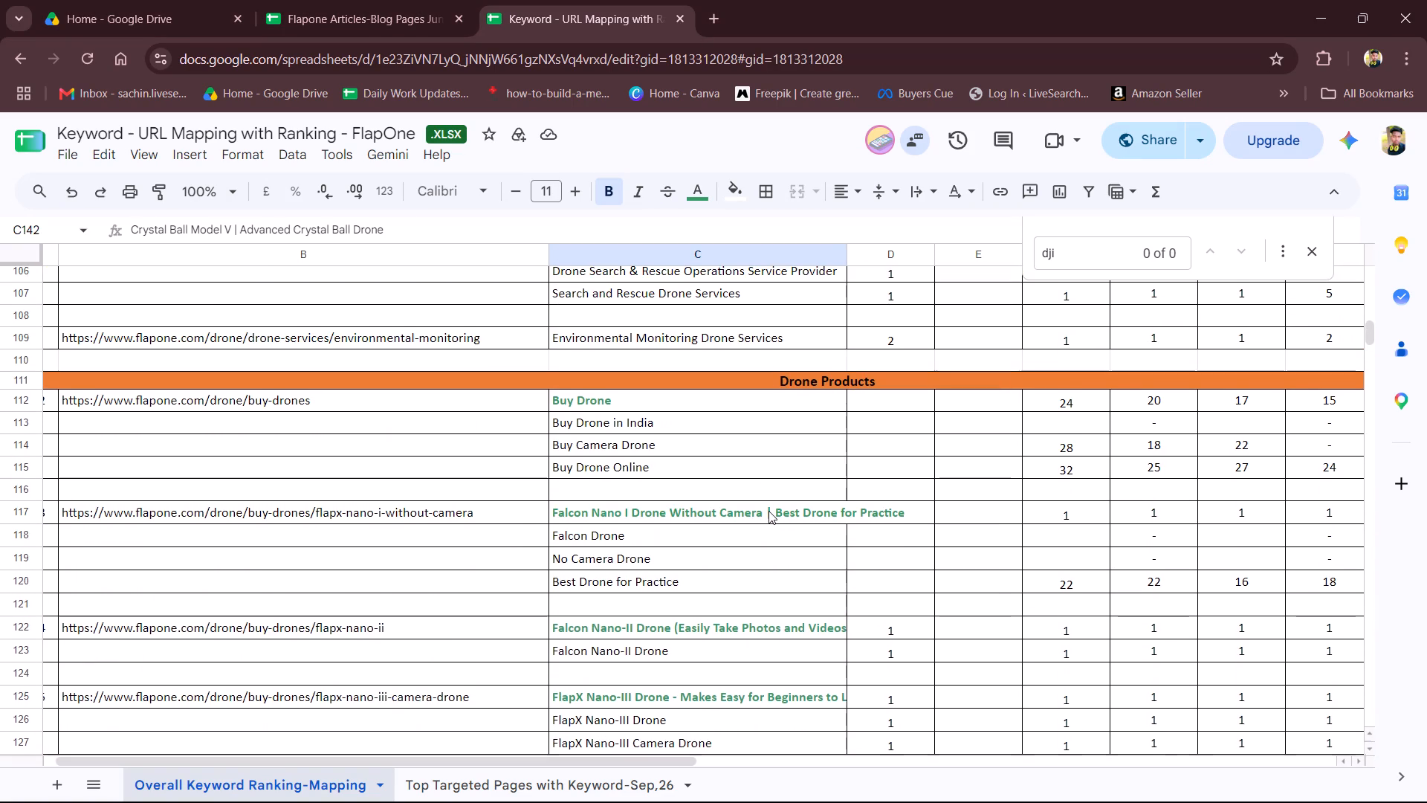
left_click(768, 511)
key("ctrl+c")
key("alt+Tab")
key("ctrl+e")
key("ctrl+v")
key("ctrl+Return")
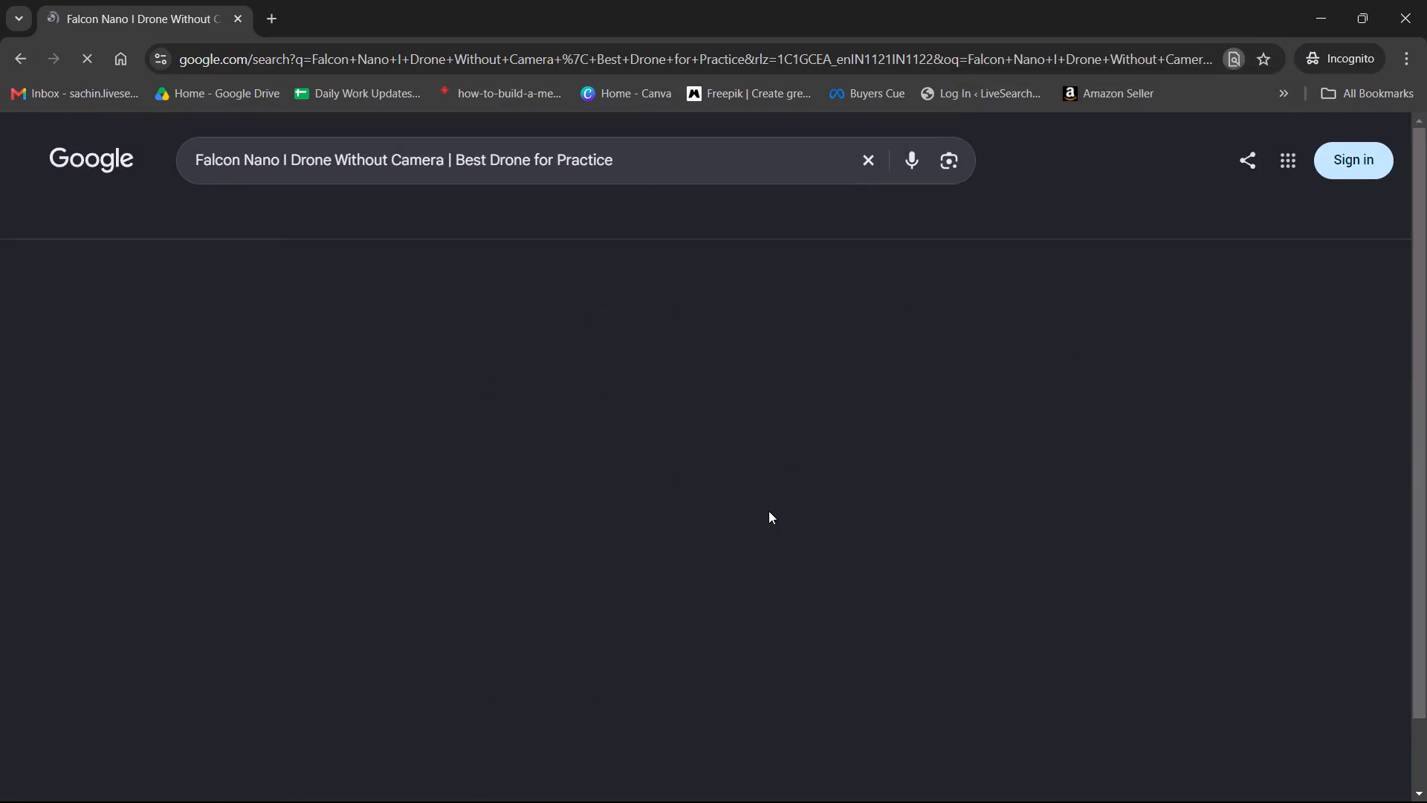
key("ctrl+f")
scroll(768, 511, "down", 3)
key("alt+Tab")
key("Tab")
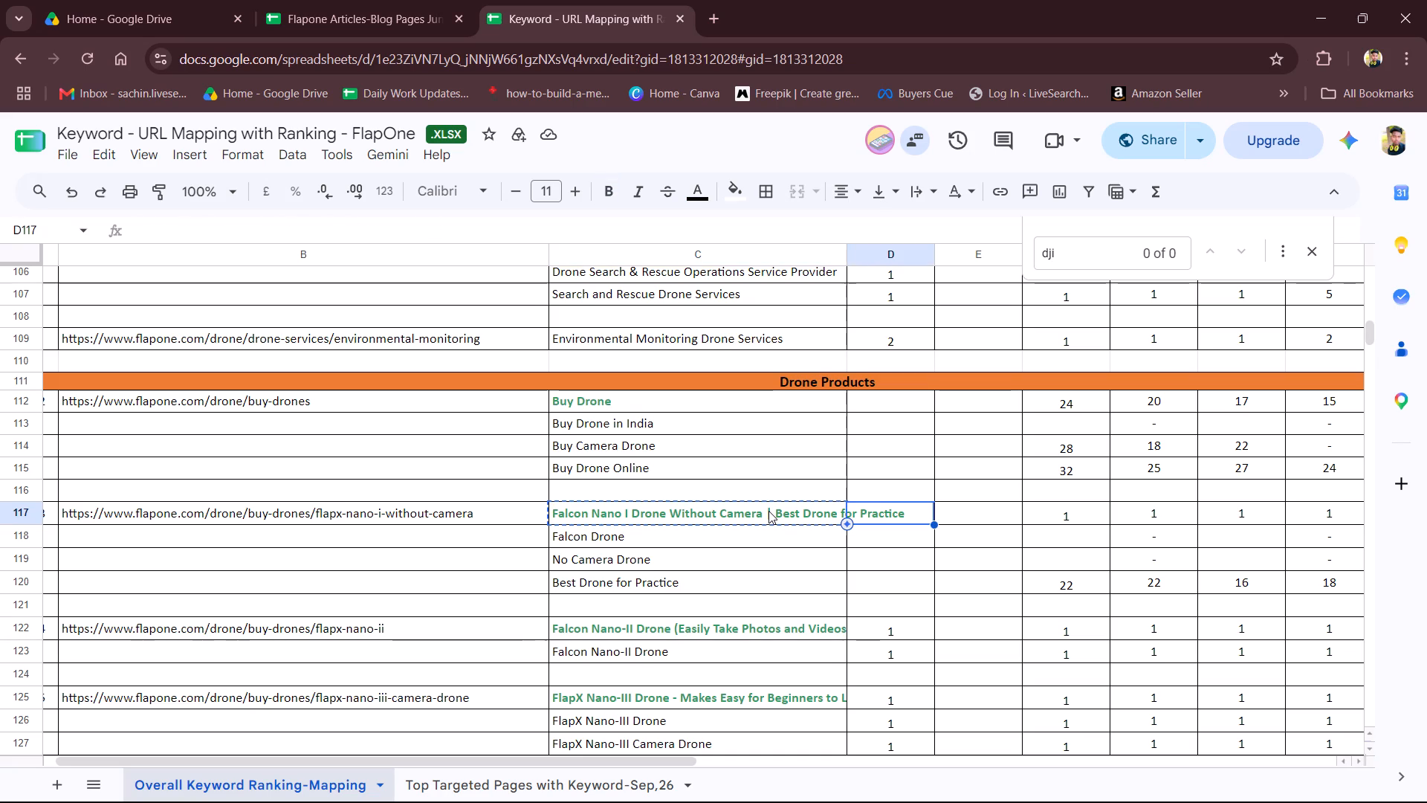
key("2")
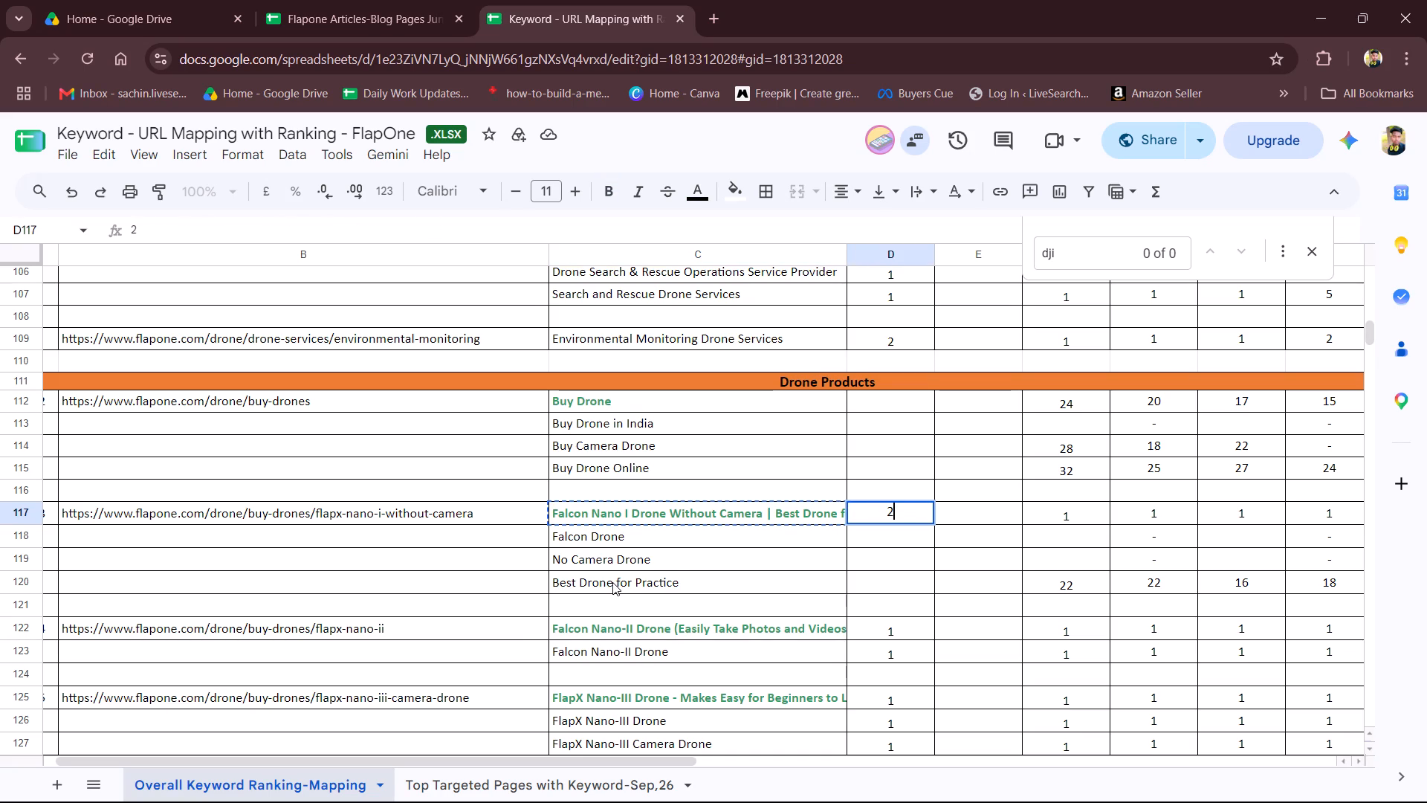
Search Google for the keyword "Best Drone for Practice" and look for flapone on the first results page.
left_click(612, 582)
key("ctrl+c")
key("alt+Tab")
key("ctrl+e")
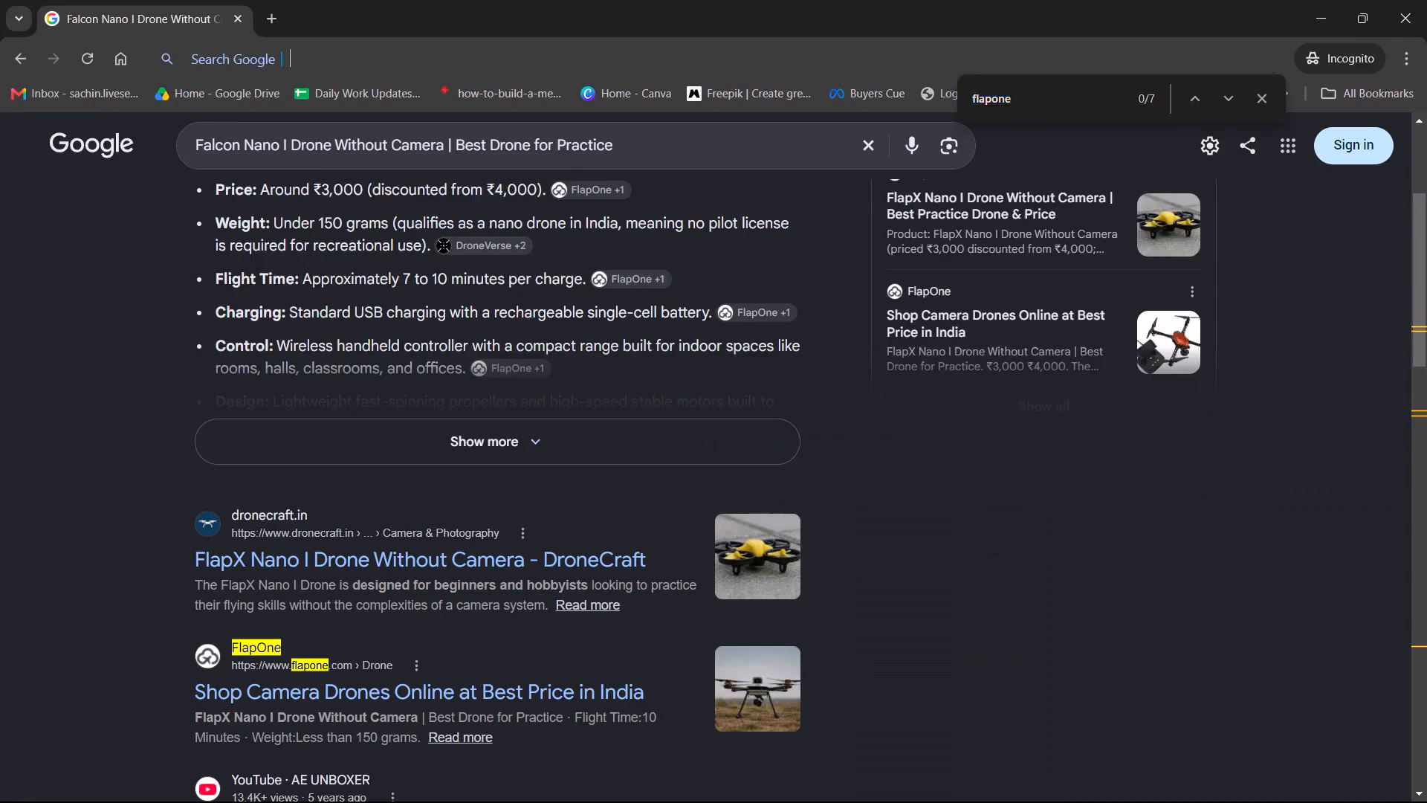
key("ctrl+v")
key("Return")
key("ctrl+f")
scroll(612, 582, "down", 8)
scroll(612, 582, "up", 9)
scroll(612, 582, "down", 14)
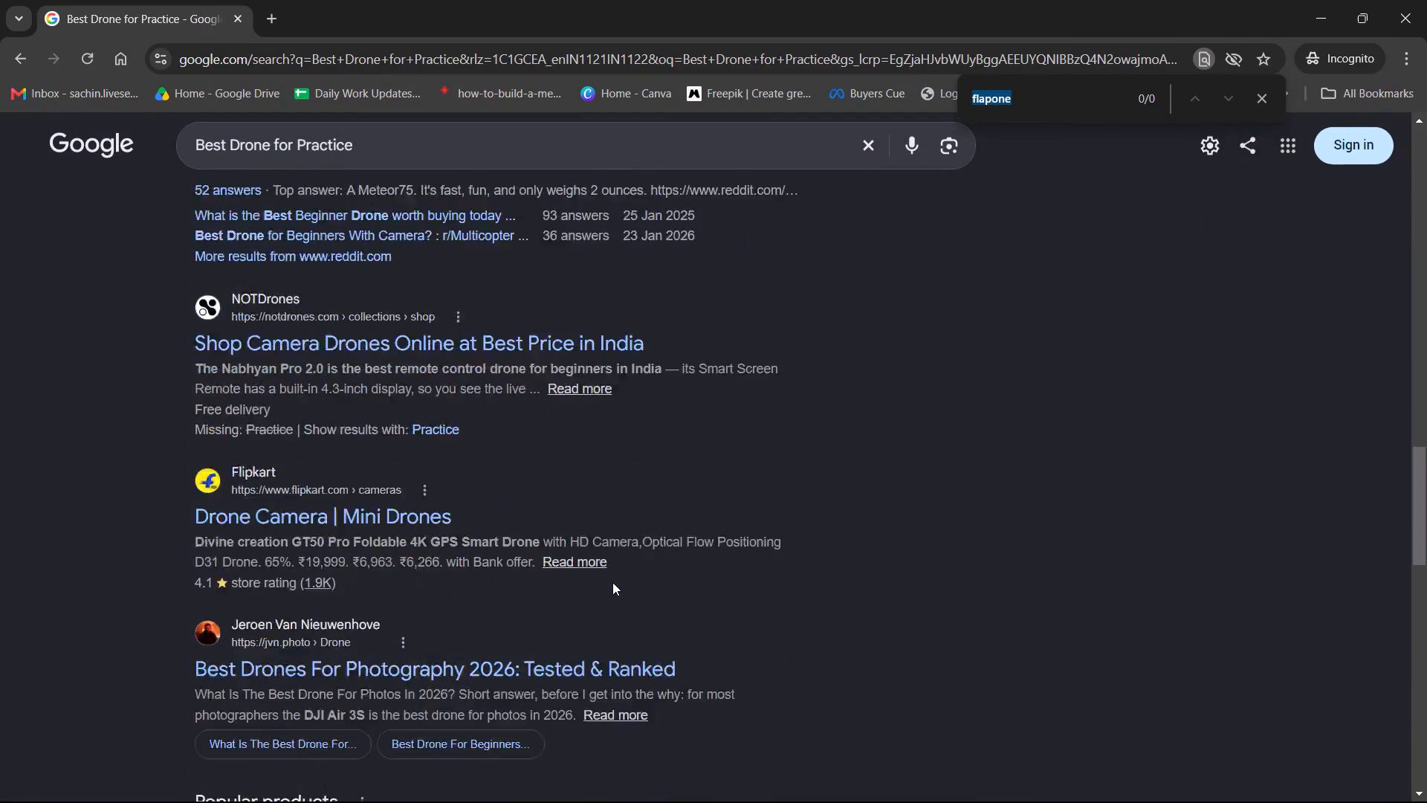
scroll(612, 582, "down", 6)
Check results pages 3 and 2 for flapone and enter ranking 18 in D120 for "Best Drone for Practice".
left_click(416, 671)
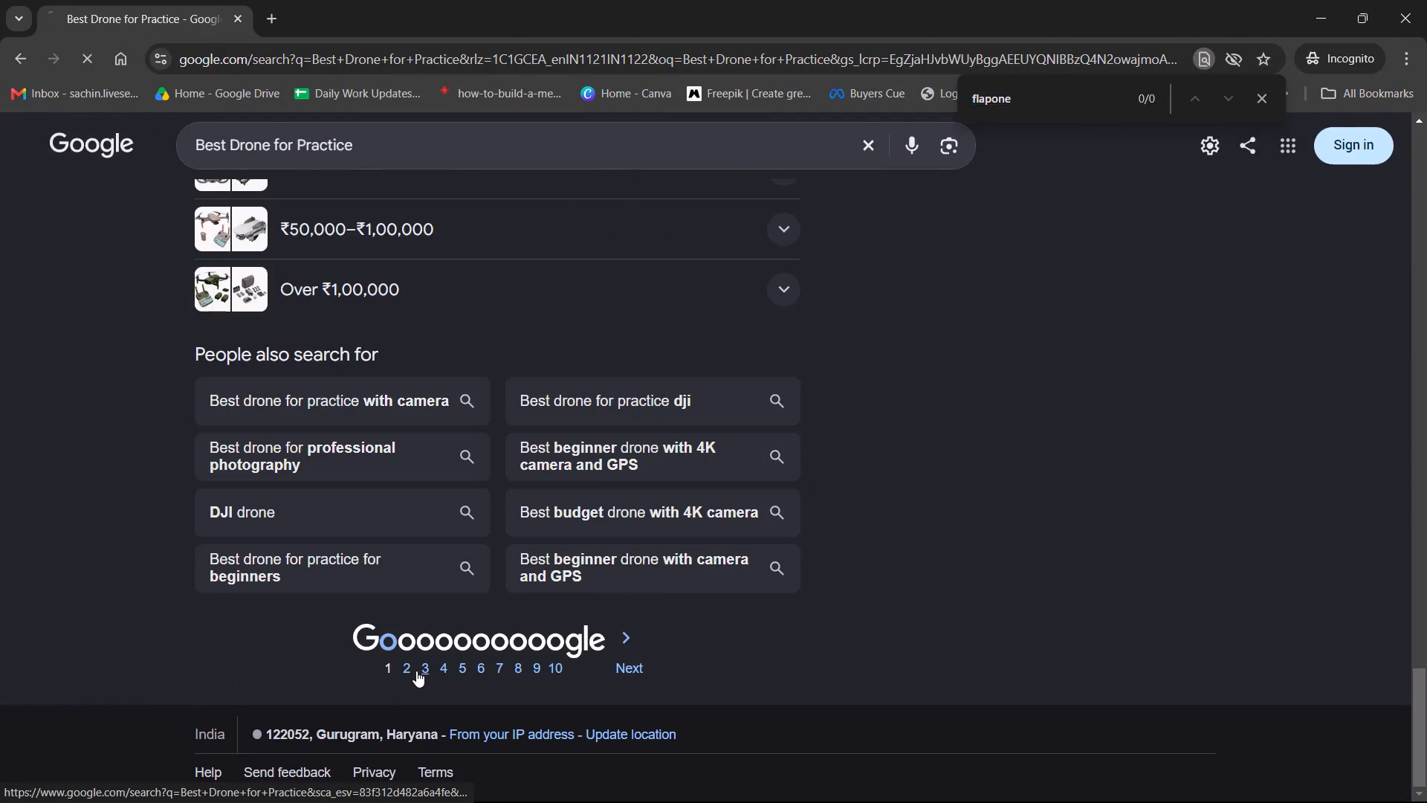
key("ctrl+f")
scroll(416, 671, "down", 9)
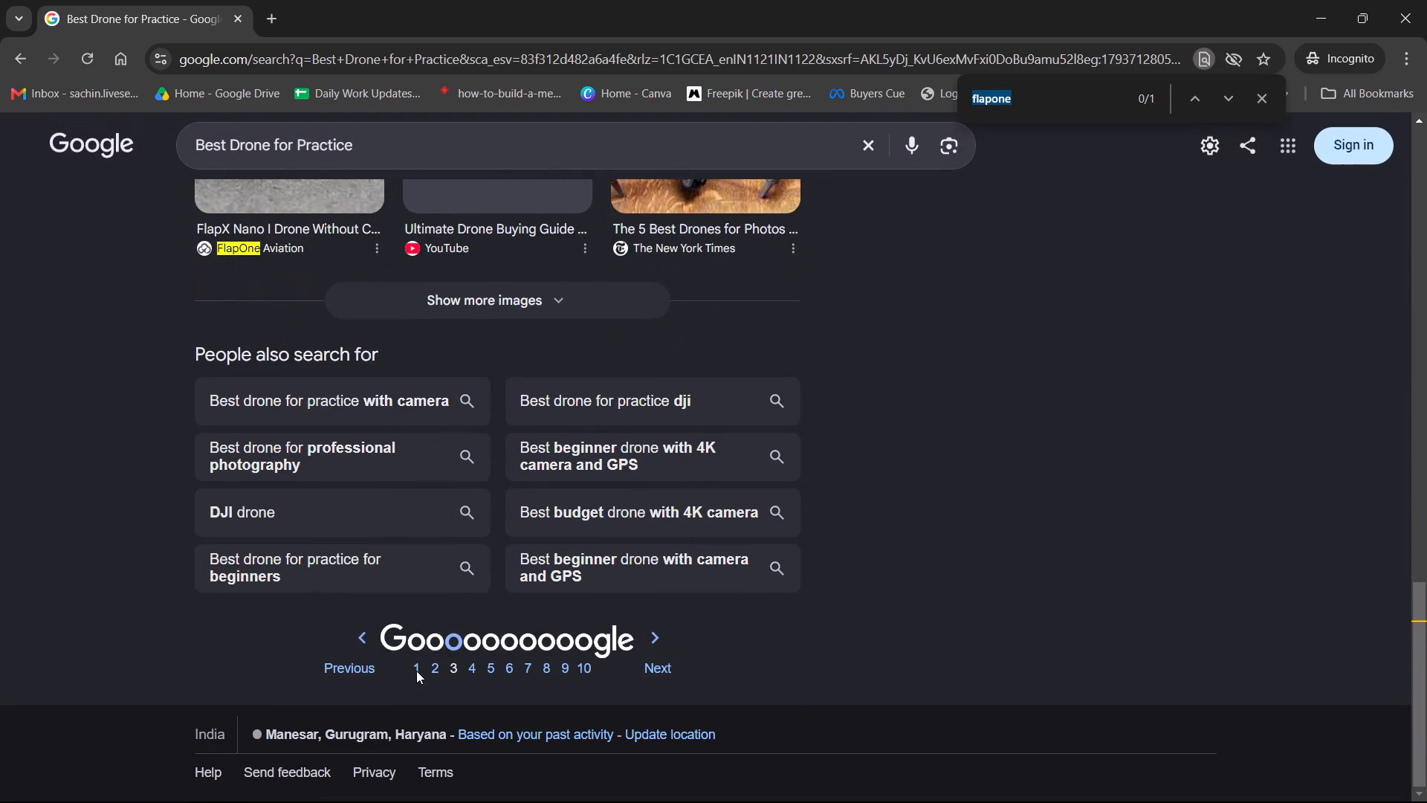
scroll(416, 671, "down", 4)
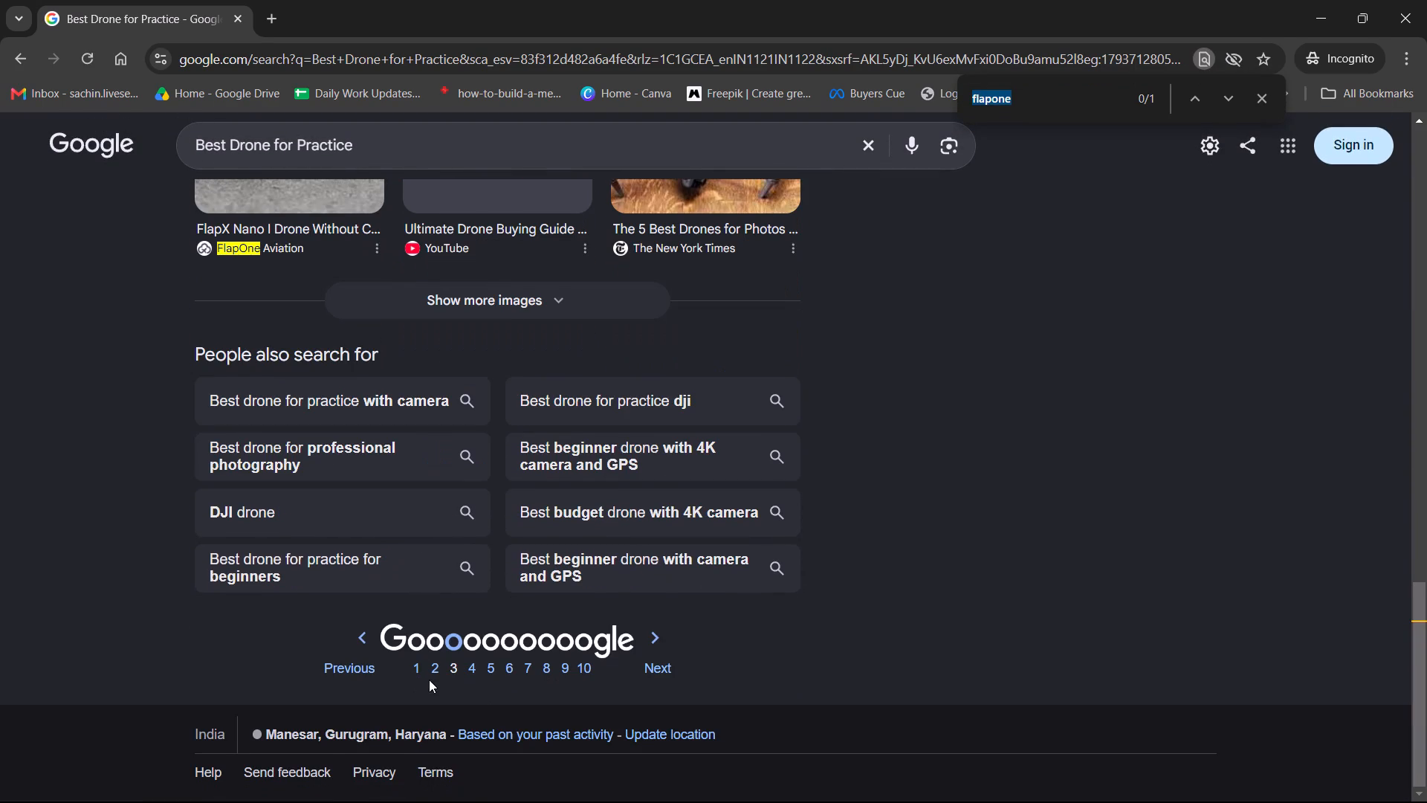
left_click(433, 673)
key("ctrl+f")
scroll(433, 673, "down", 9)
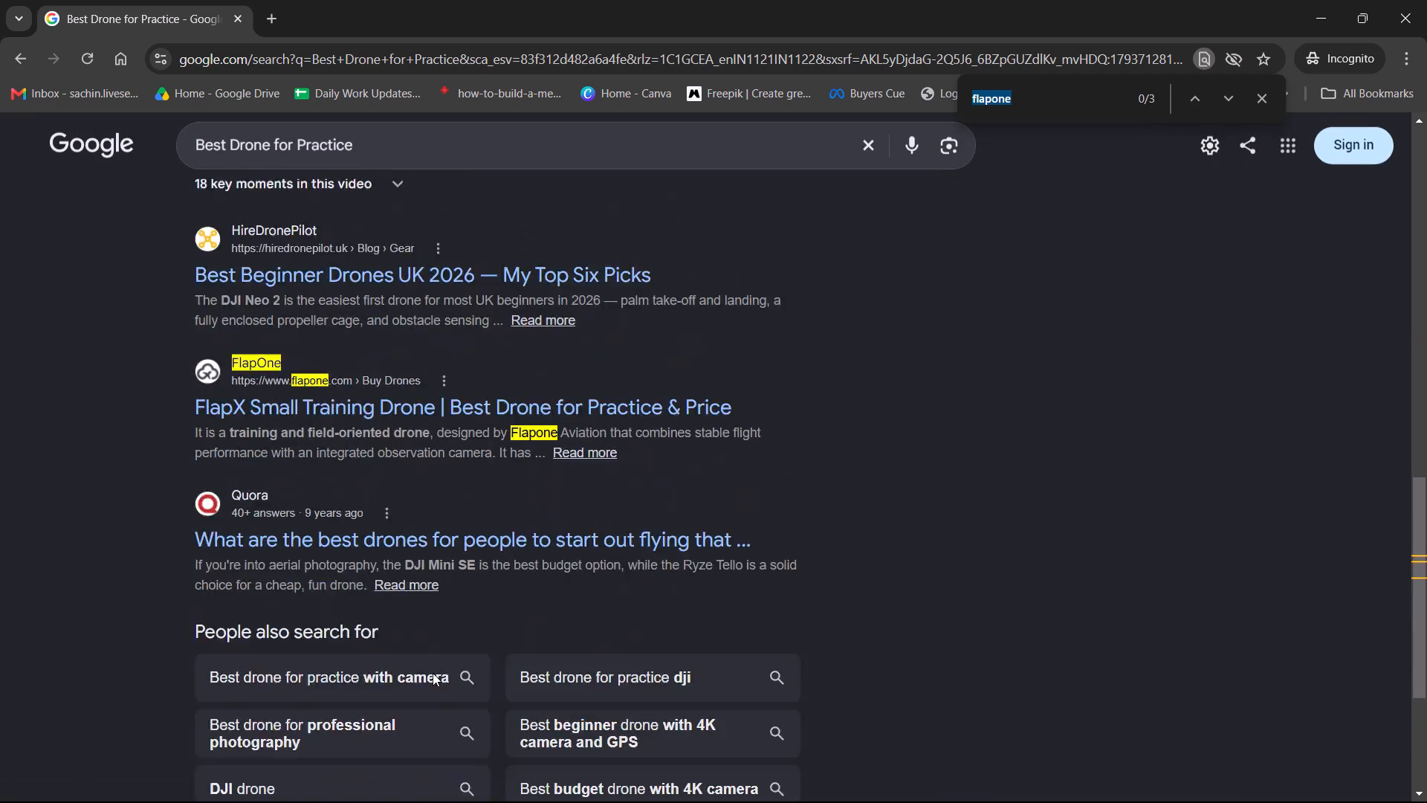
scroll(433, 673, "up", 5)
key("alt+Tab")
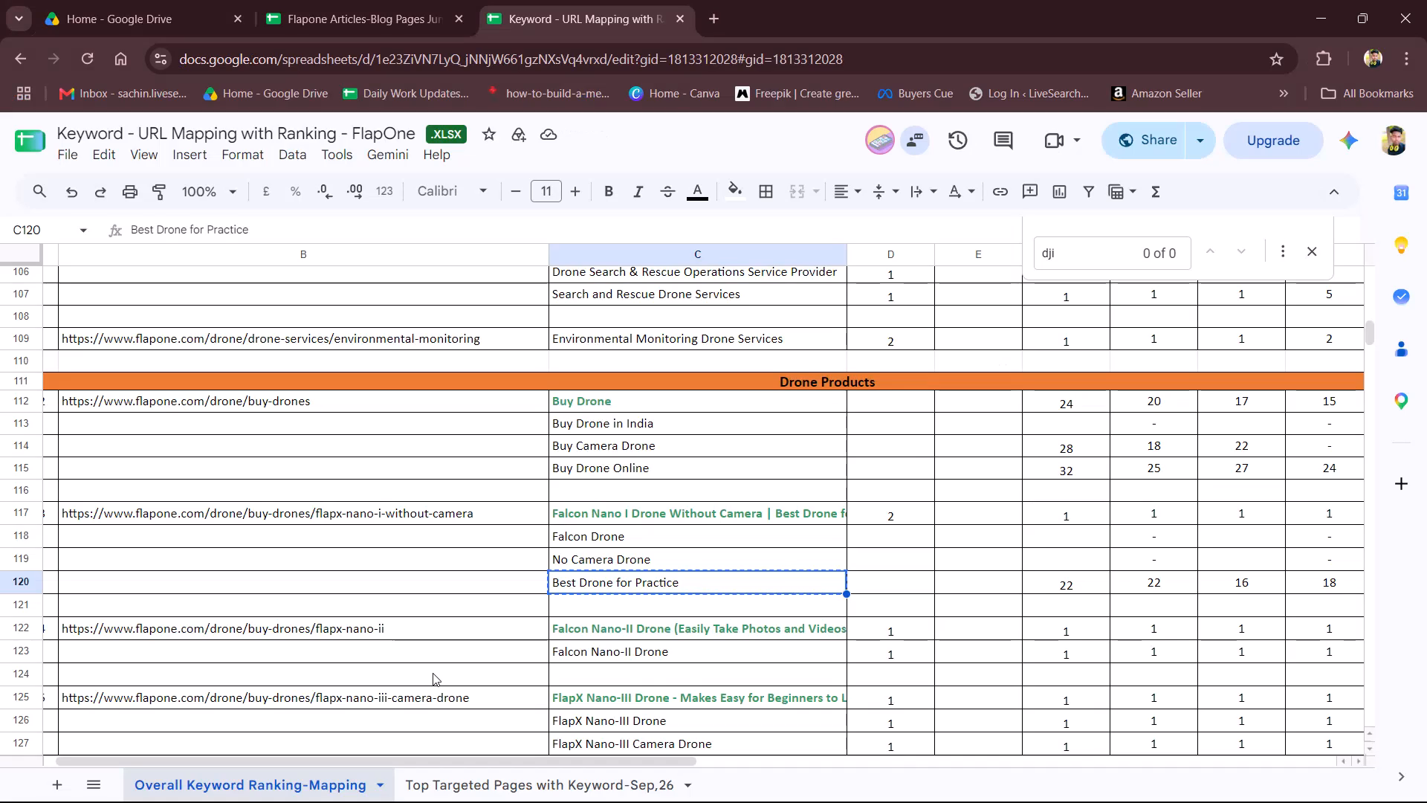
key("Tab")
type("18")
Search Google for the keyword "Buy Drone Online" and look for flapone on the first results page.
scroll(433, 673, "up", 1)
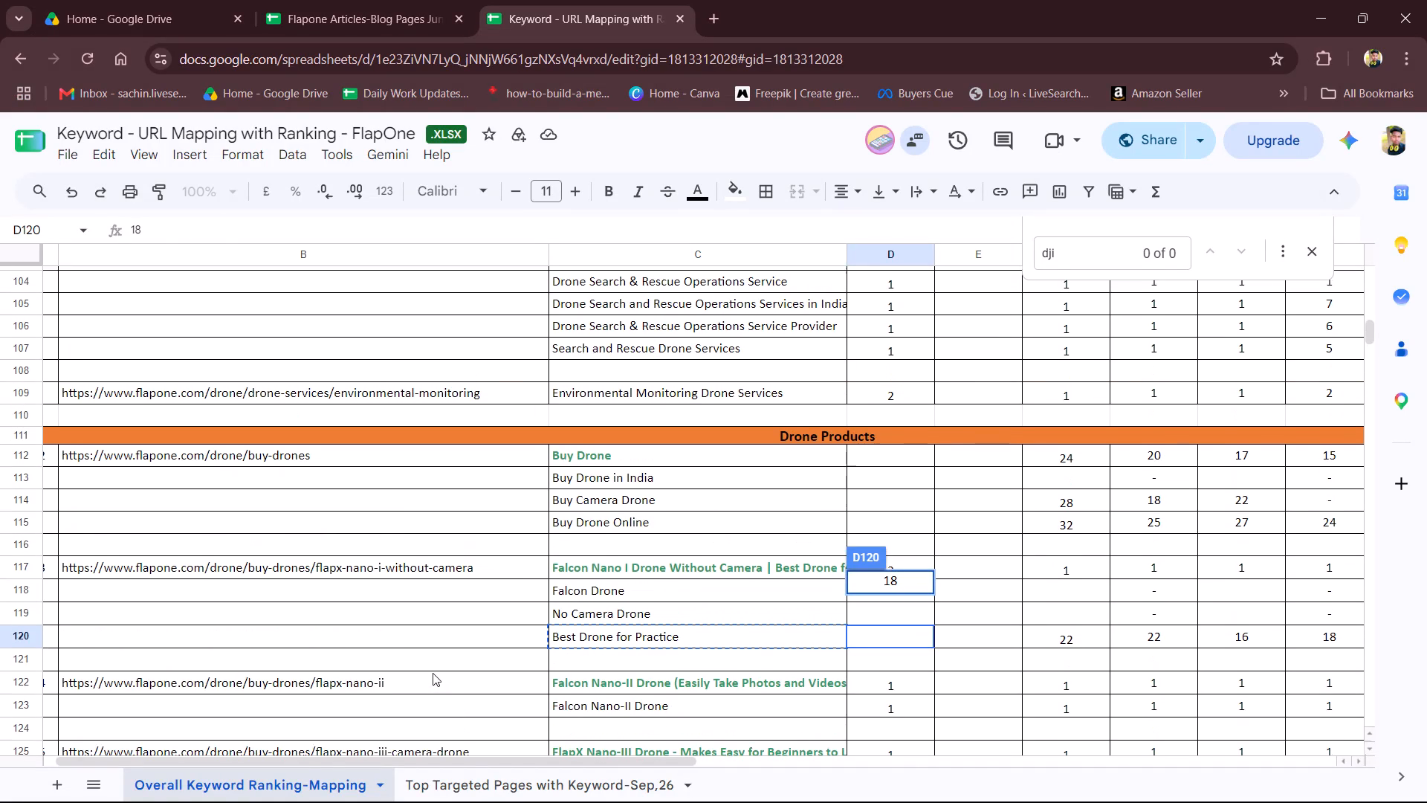
scroll(433, 673, "up", 1)
left_click(637, 518)
key("ctrl+c")
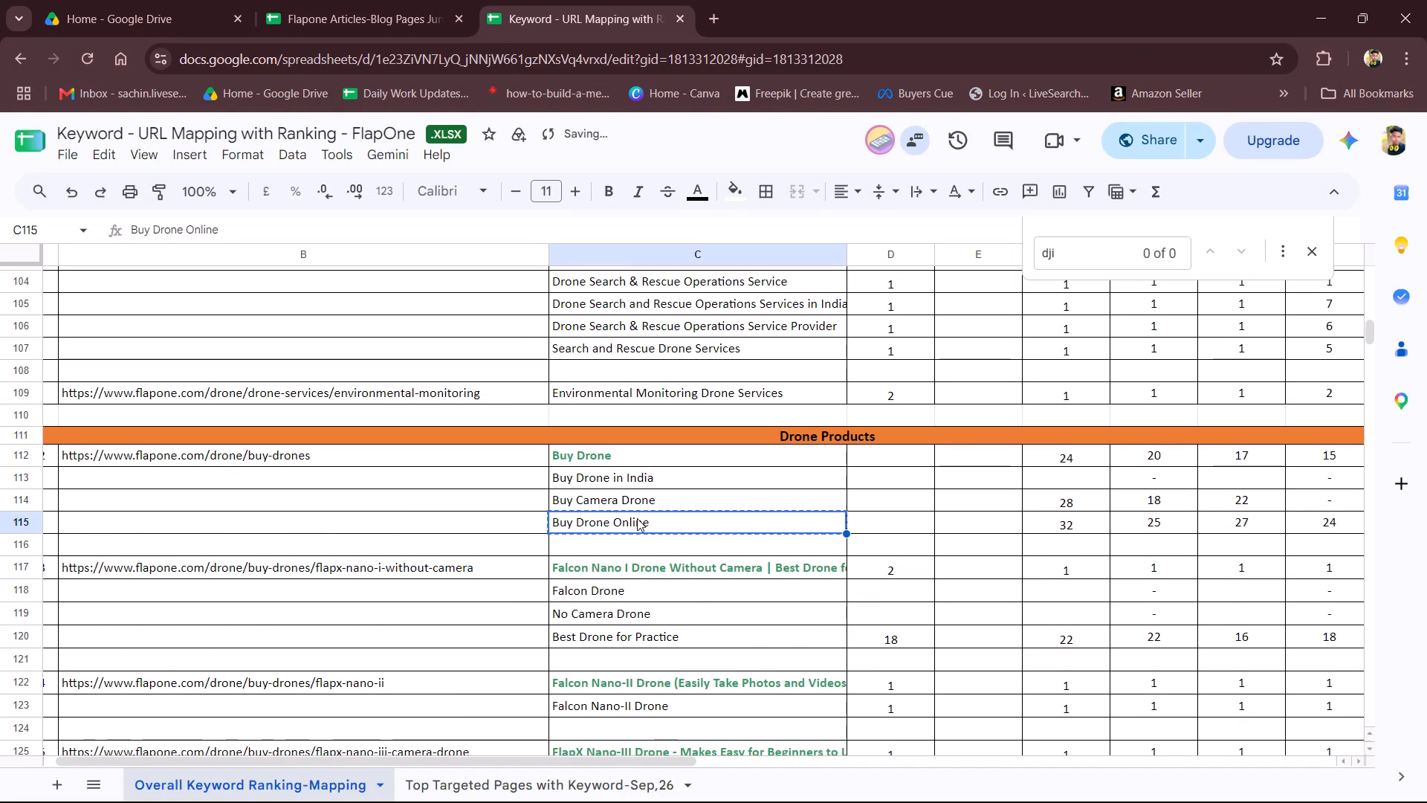
key("alt+Tab")
key("ctrl+e")
key("ctrl+v")
key("Return")
key("ctrl+f")
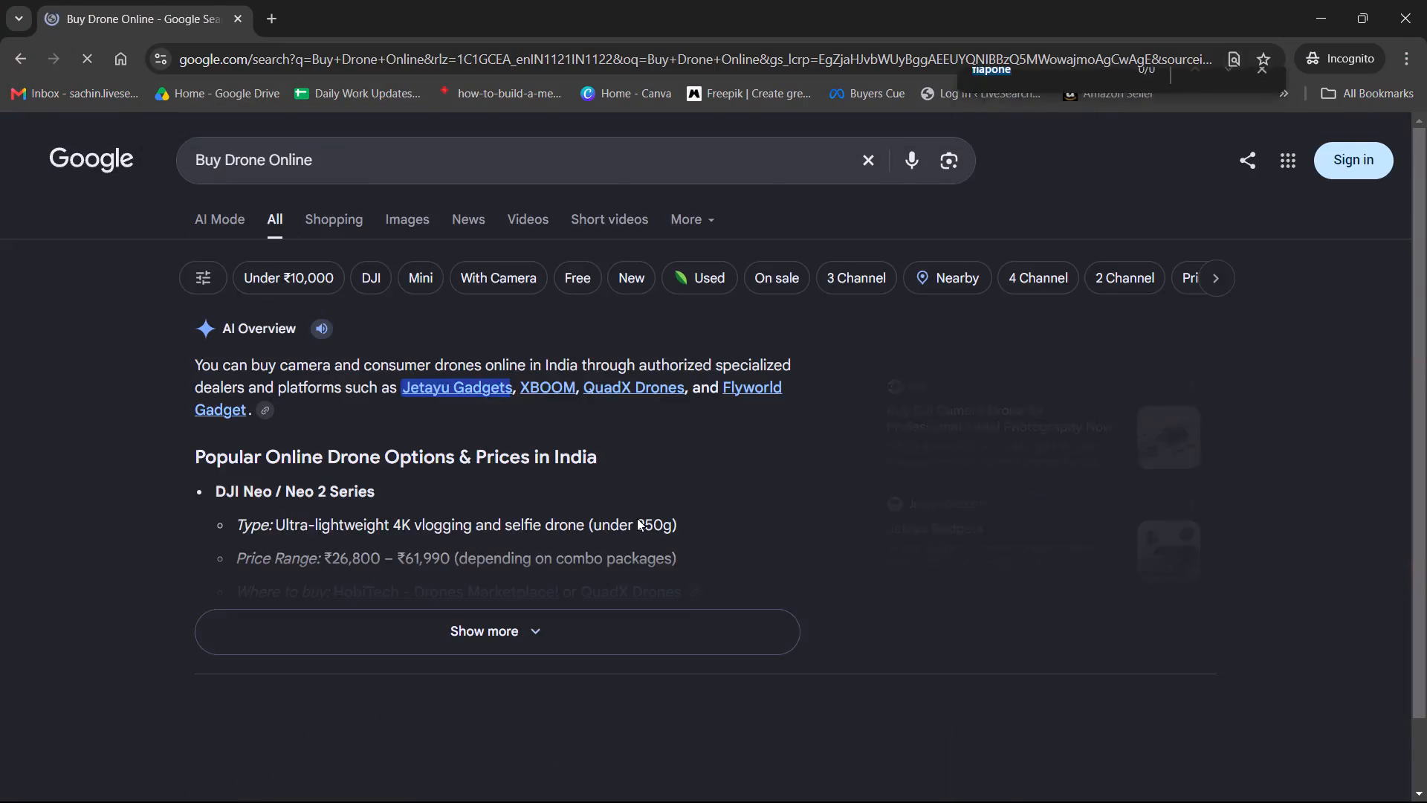
scroll(637, 518, "down", 13)
scroll(637, 518, "up", 10)
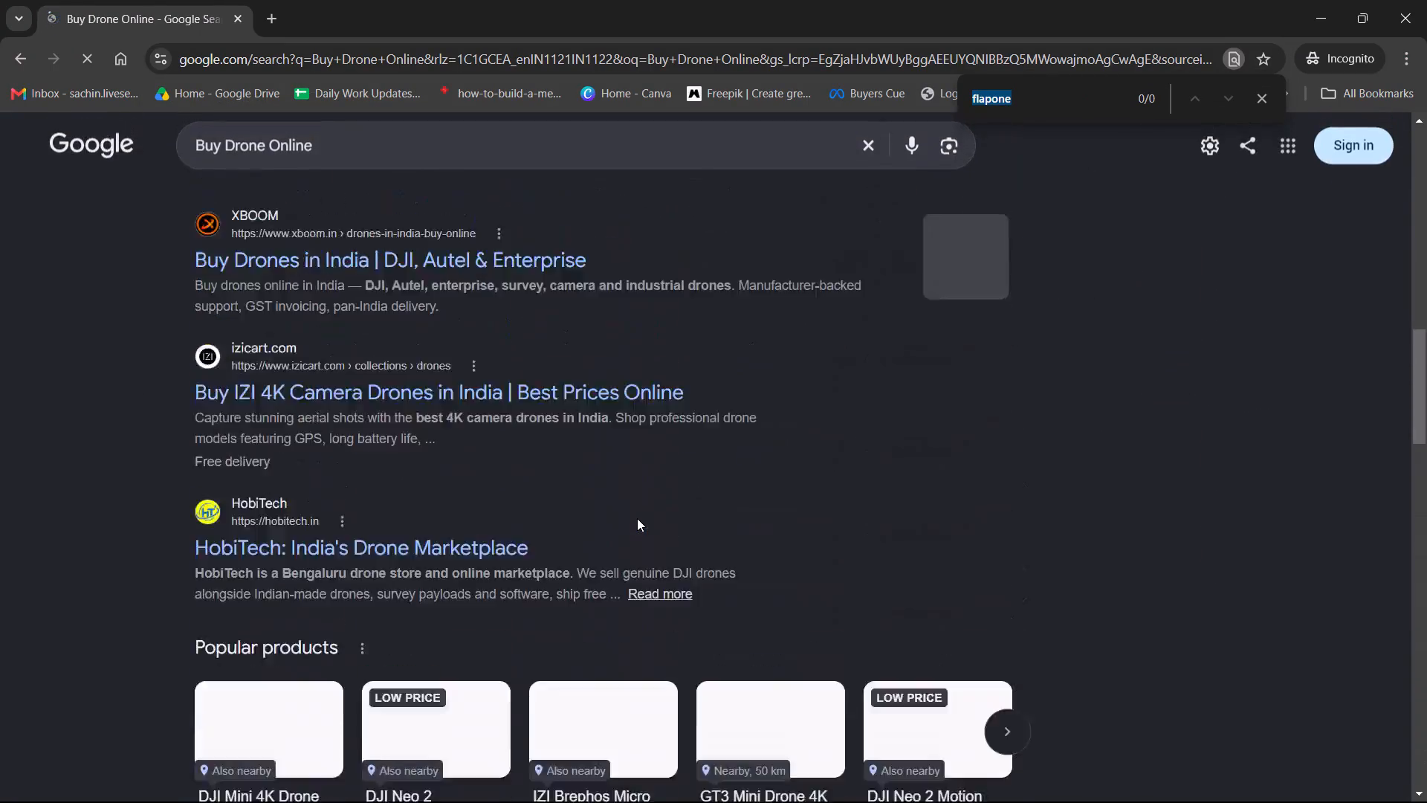
key("alt+Tab")
key("alt+Tab")
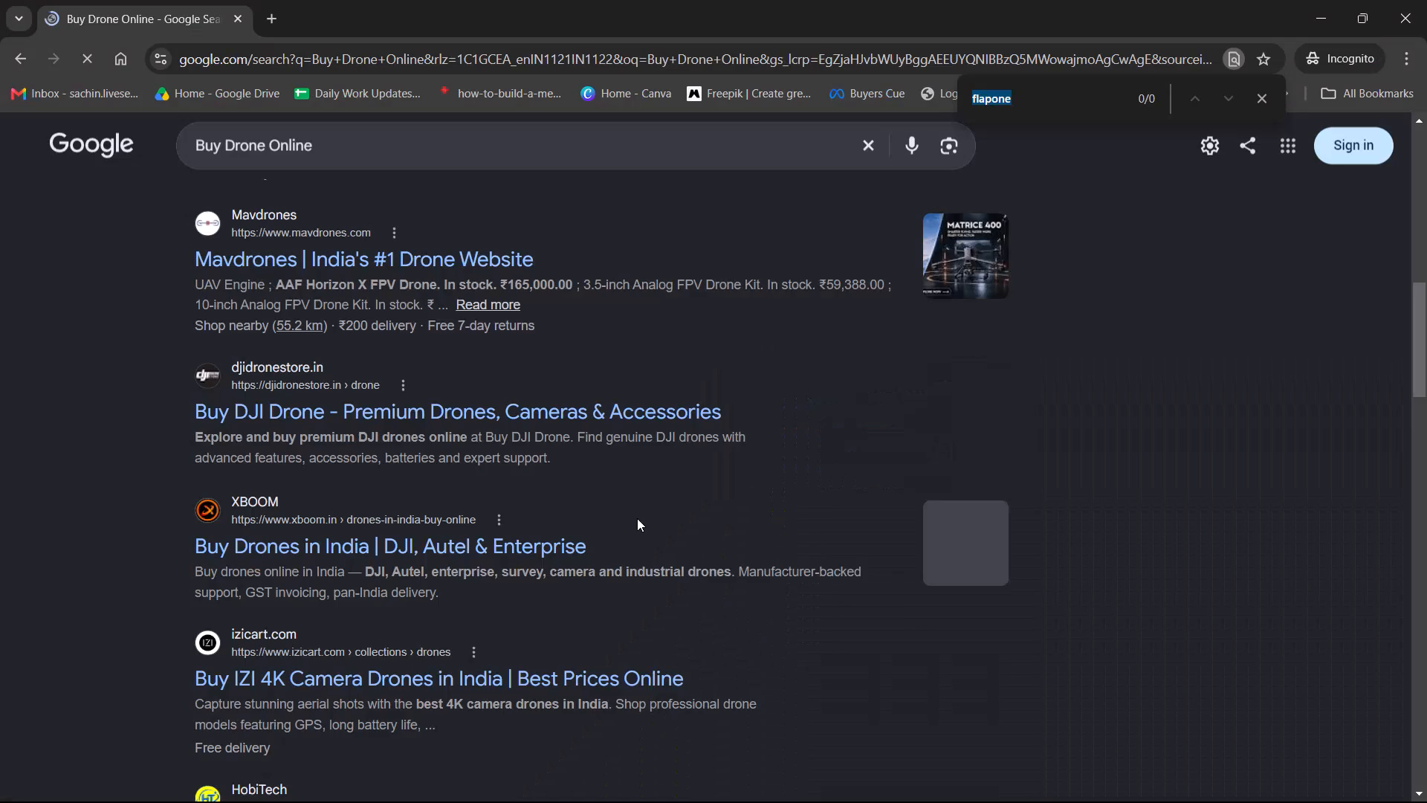
scroll(637, 518, "down", 14)
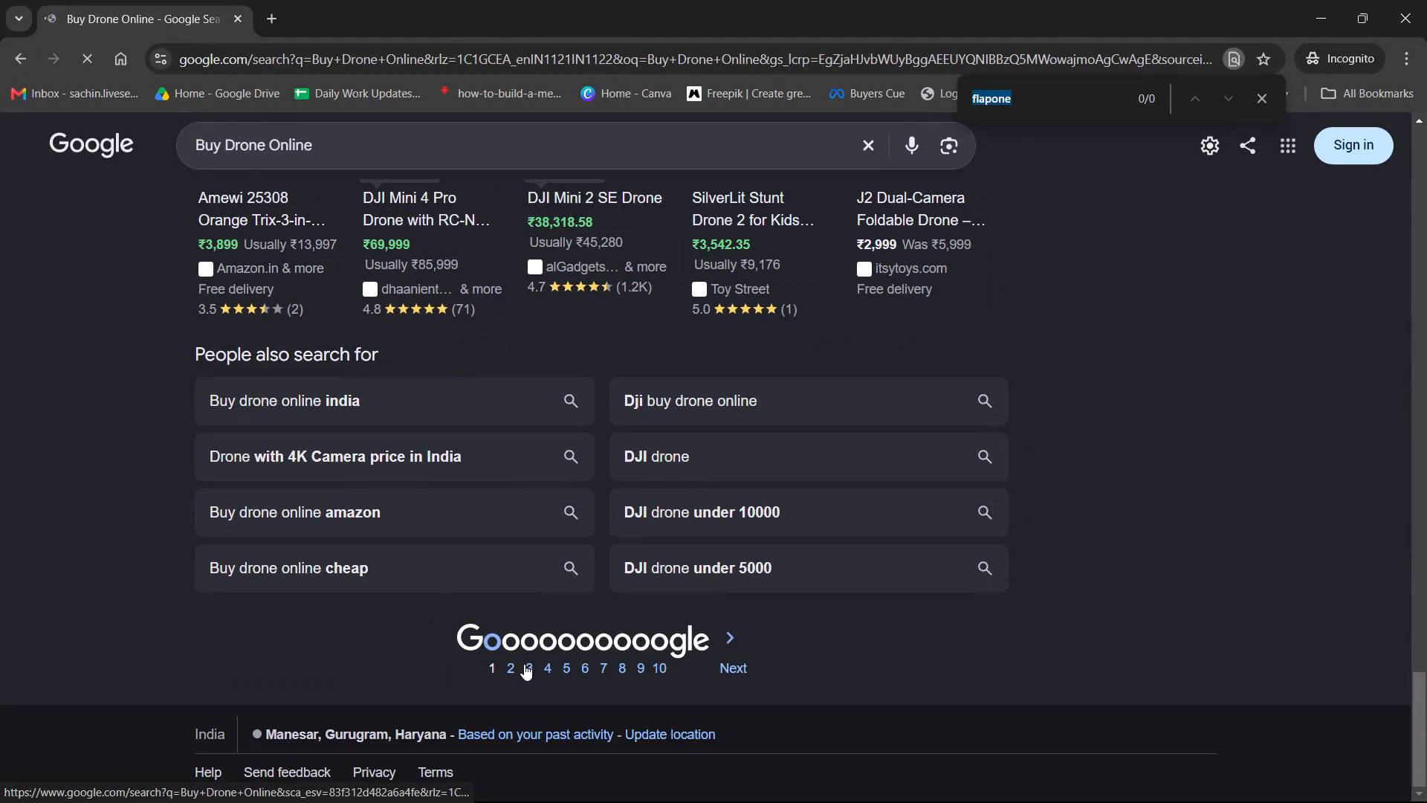
Locate flapone on results page 3 and enter ranking 28 in D115 for "Buy Drone Online".
left_click(524, 664)
key("ctrl+f")
scroll(524, 664, "down", 11)
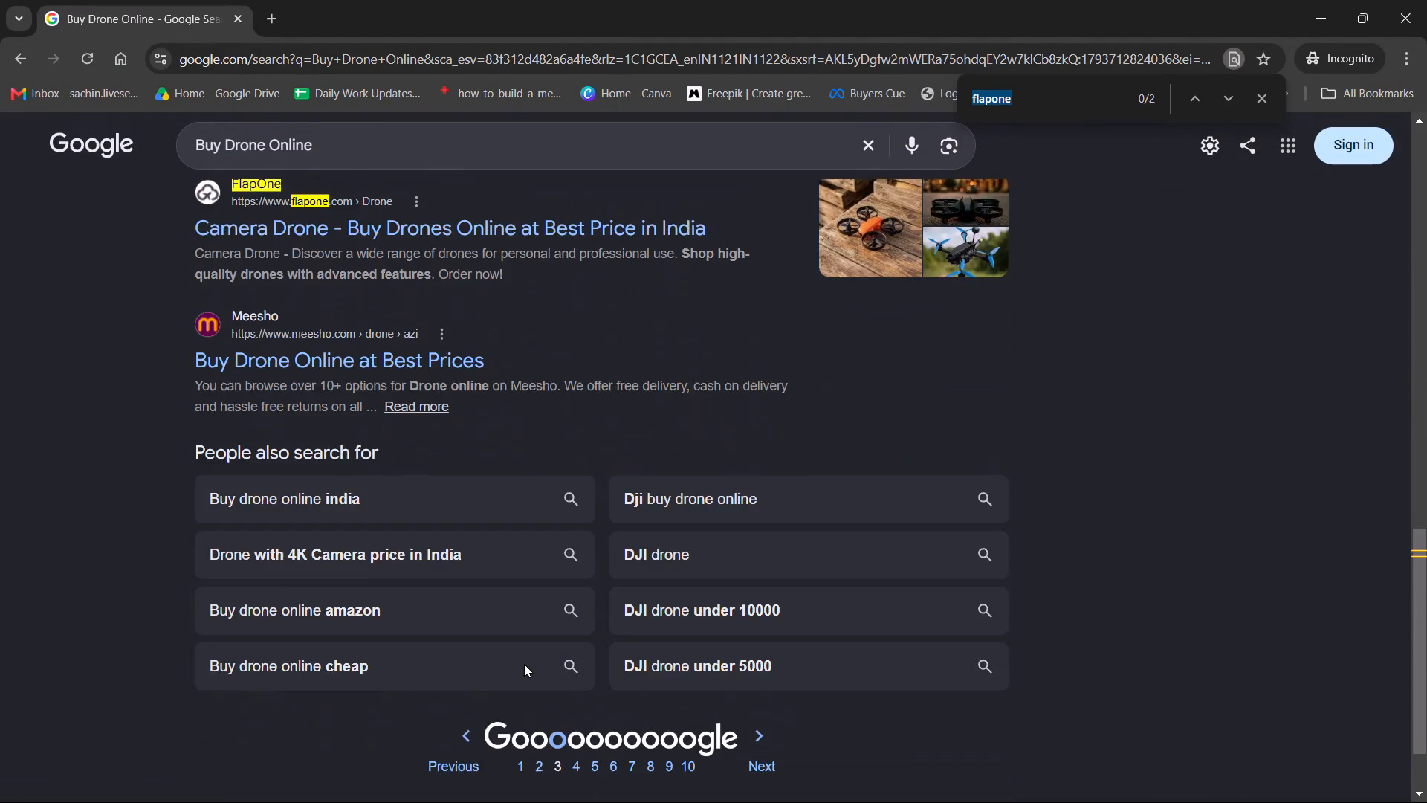
scroll(524, 664, "down", 2)
scroll(524, 664, "up", 3)
key("alt+Tab")
key("Tab")
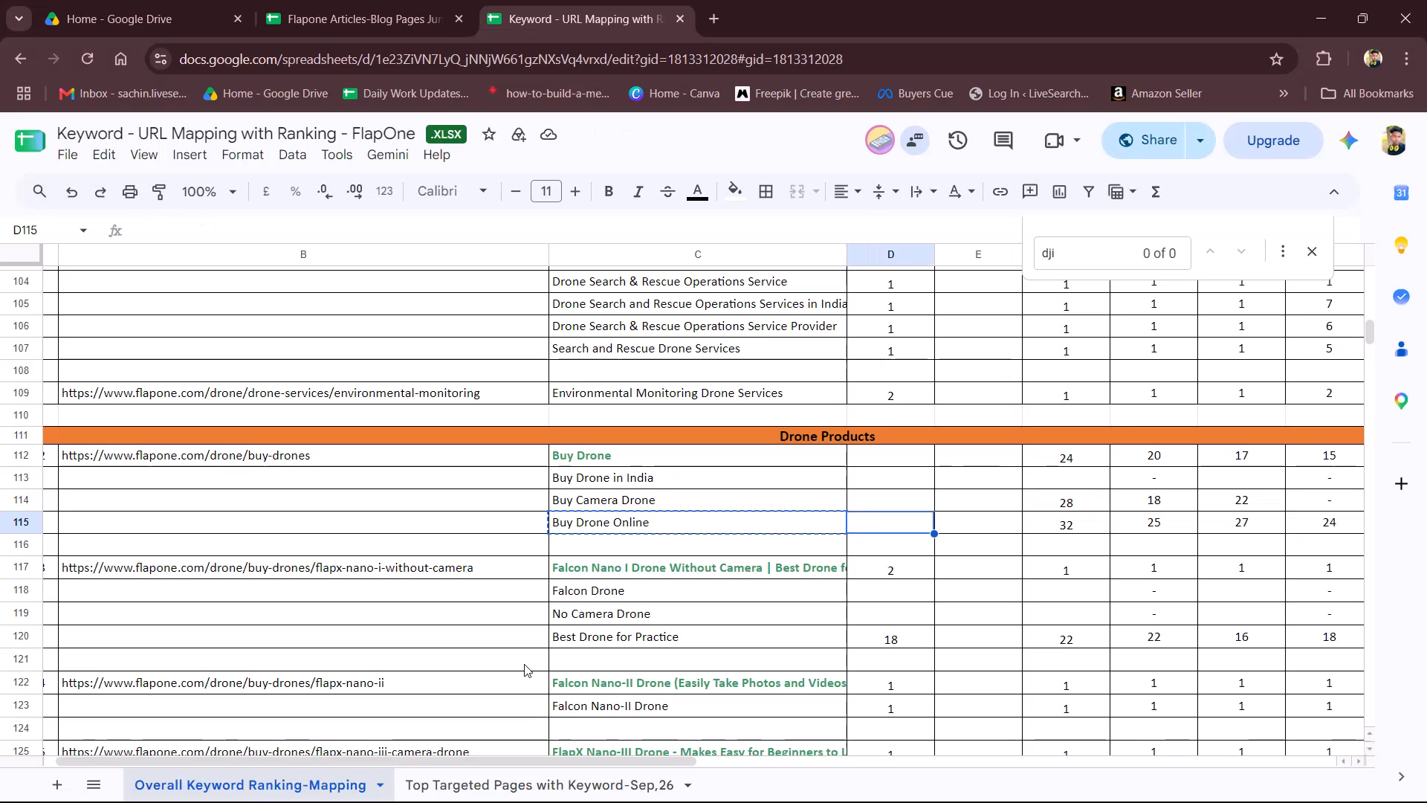
type("28")
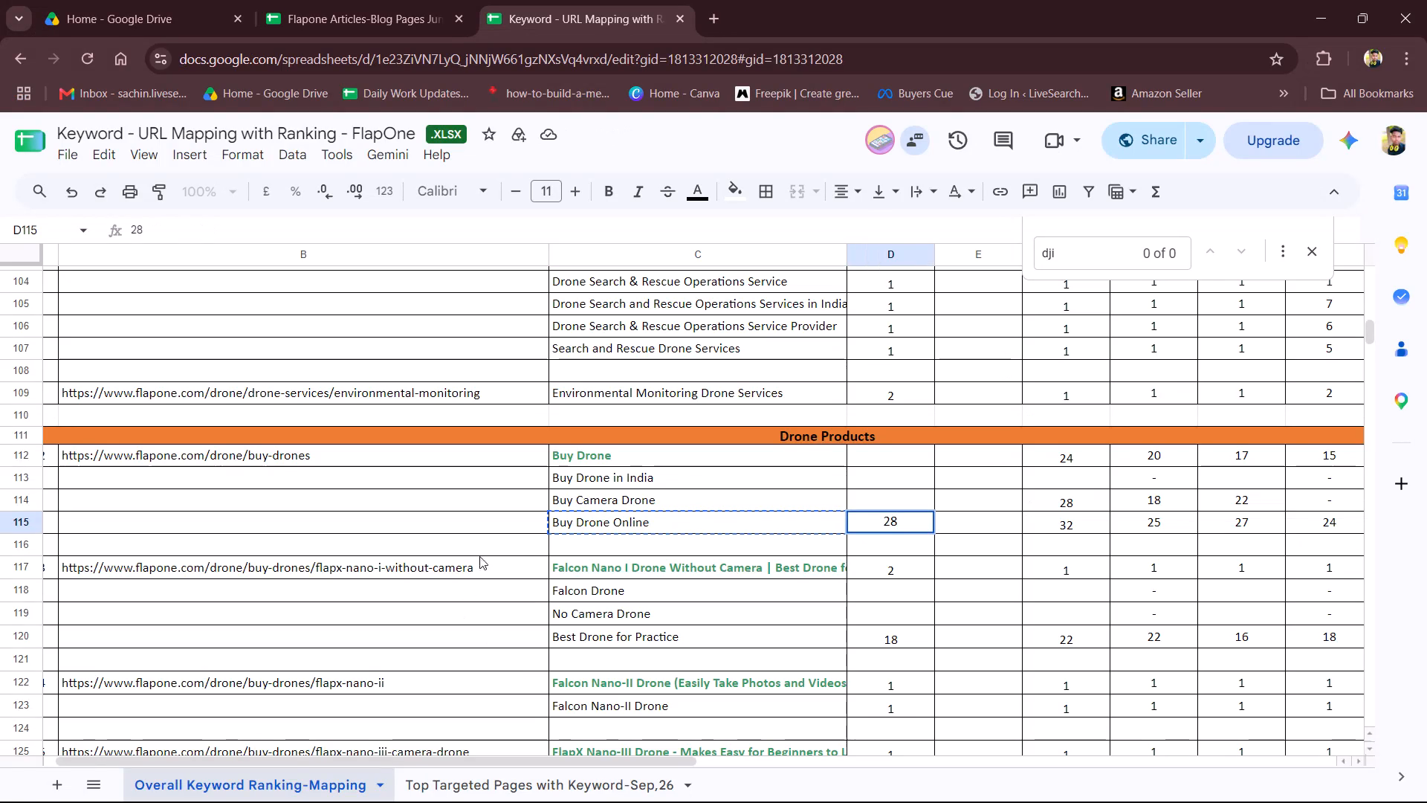
Search Google for the keyword "Buy Drone" and look for flapone on the first results page.
left_click(612, 461)
key("ctrl+c")
key("alt+Tab")
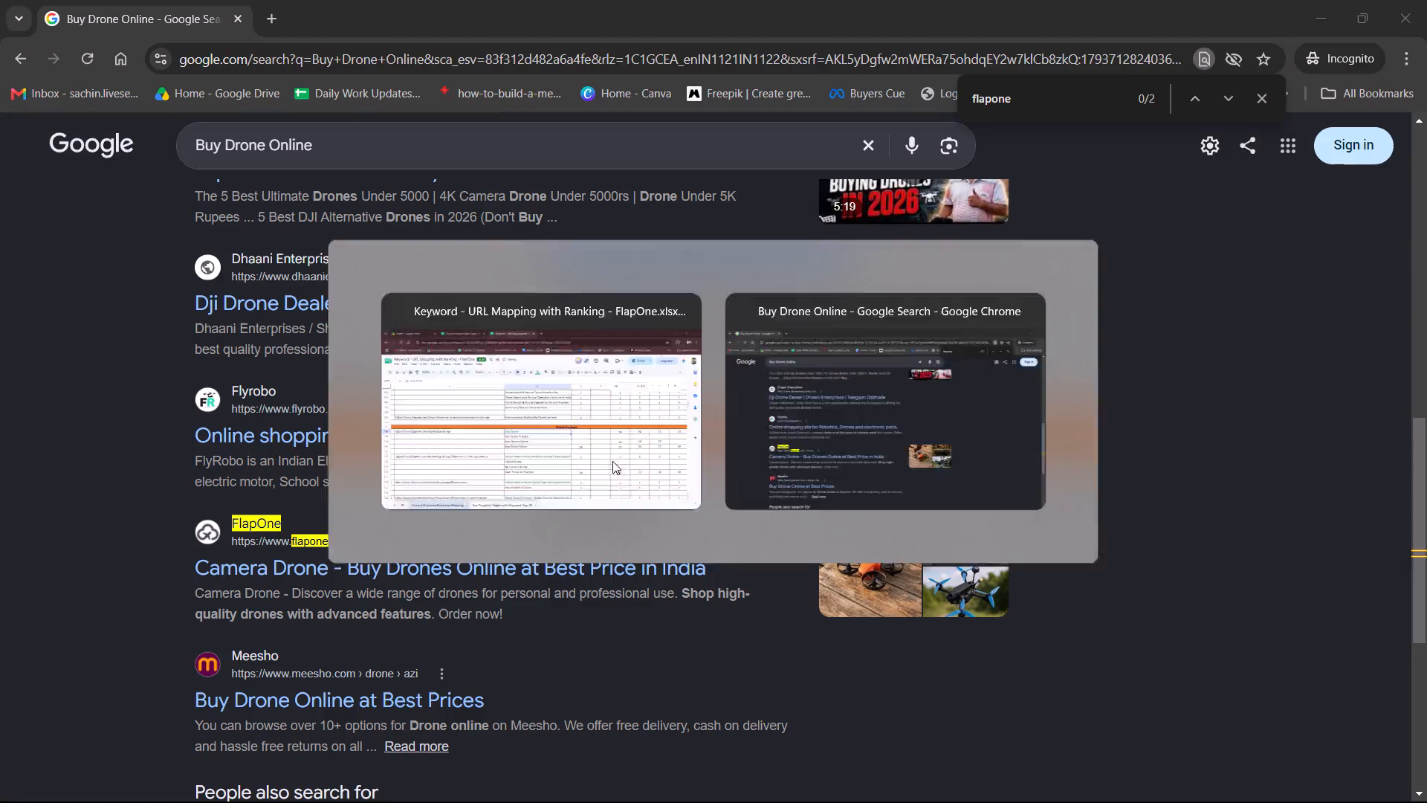
key("ctrl+e")
key("ctrl+v")
key("Return")
key("ctrl+f")
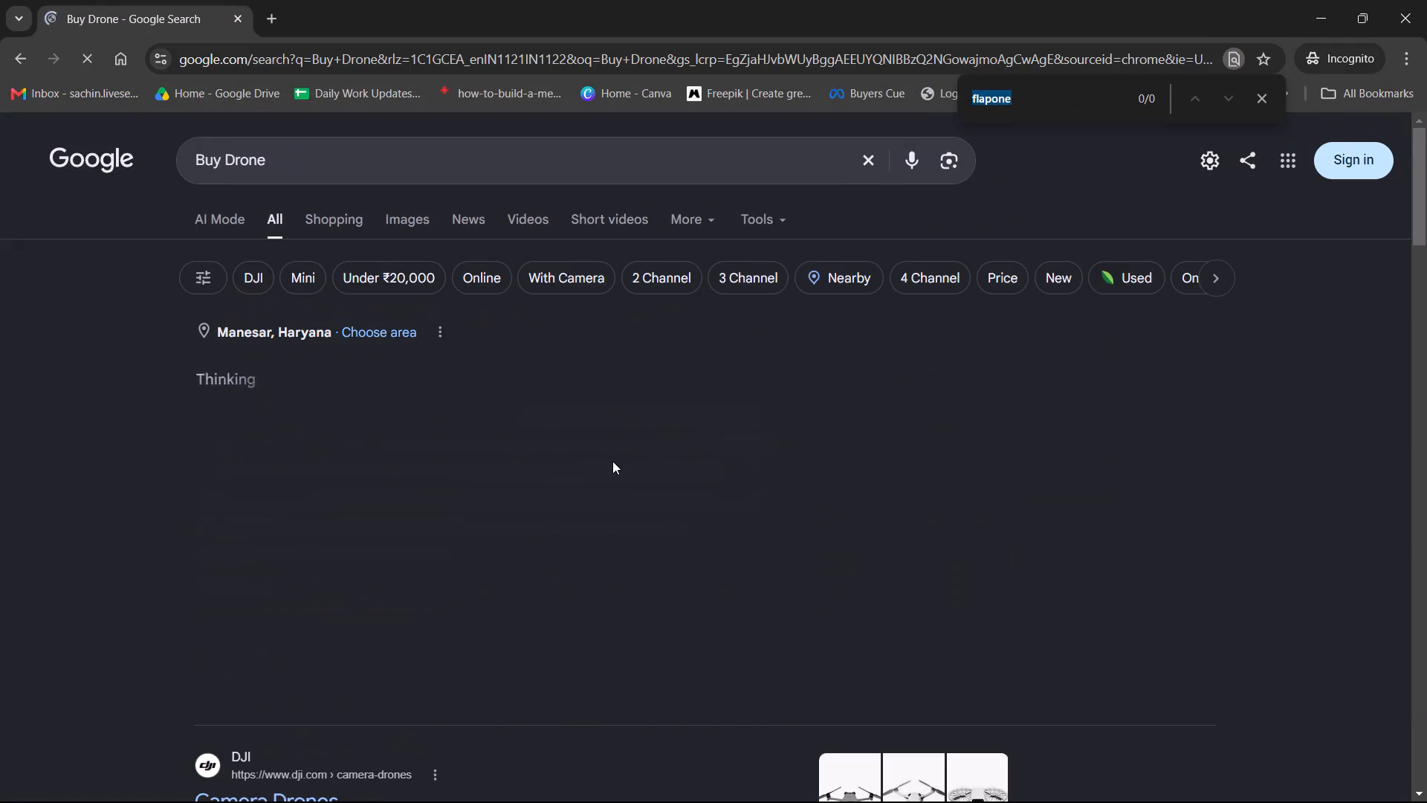
scroll(612, 461, "up", 1)
scroll(612, 461, "down", 20)
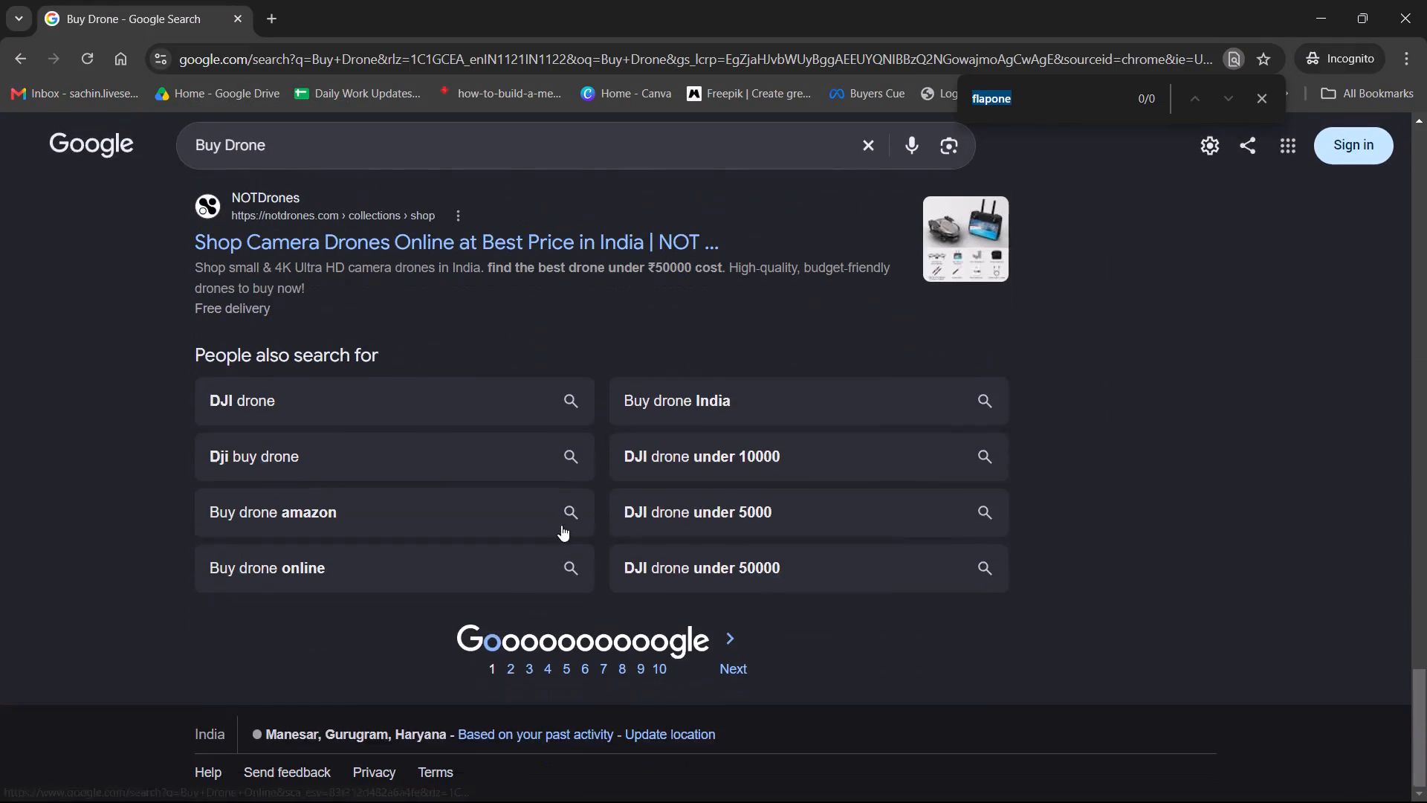
Locate flapone on results page 3 and enter ranking 25 in D112 for "Buy Drone".
left_click(534, 661)
key("ctrl+f")
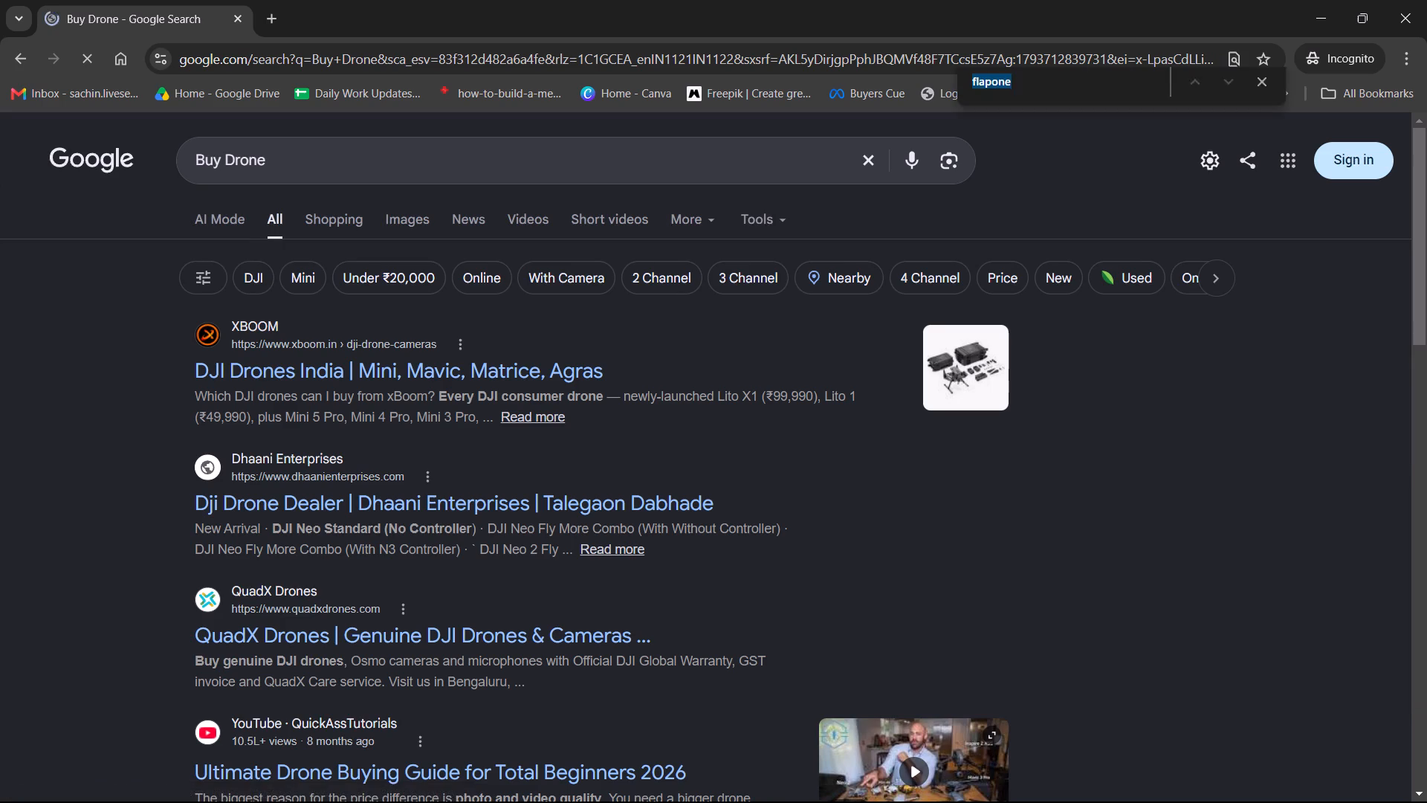
scroll(534, 661, "down", 9)
scroll(534, 661, "up", 2)
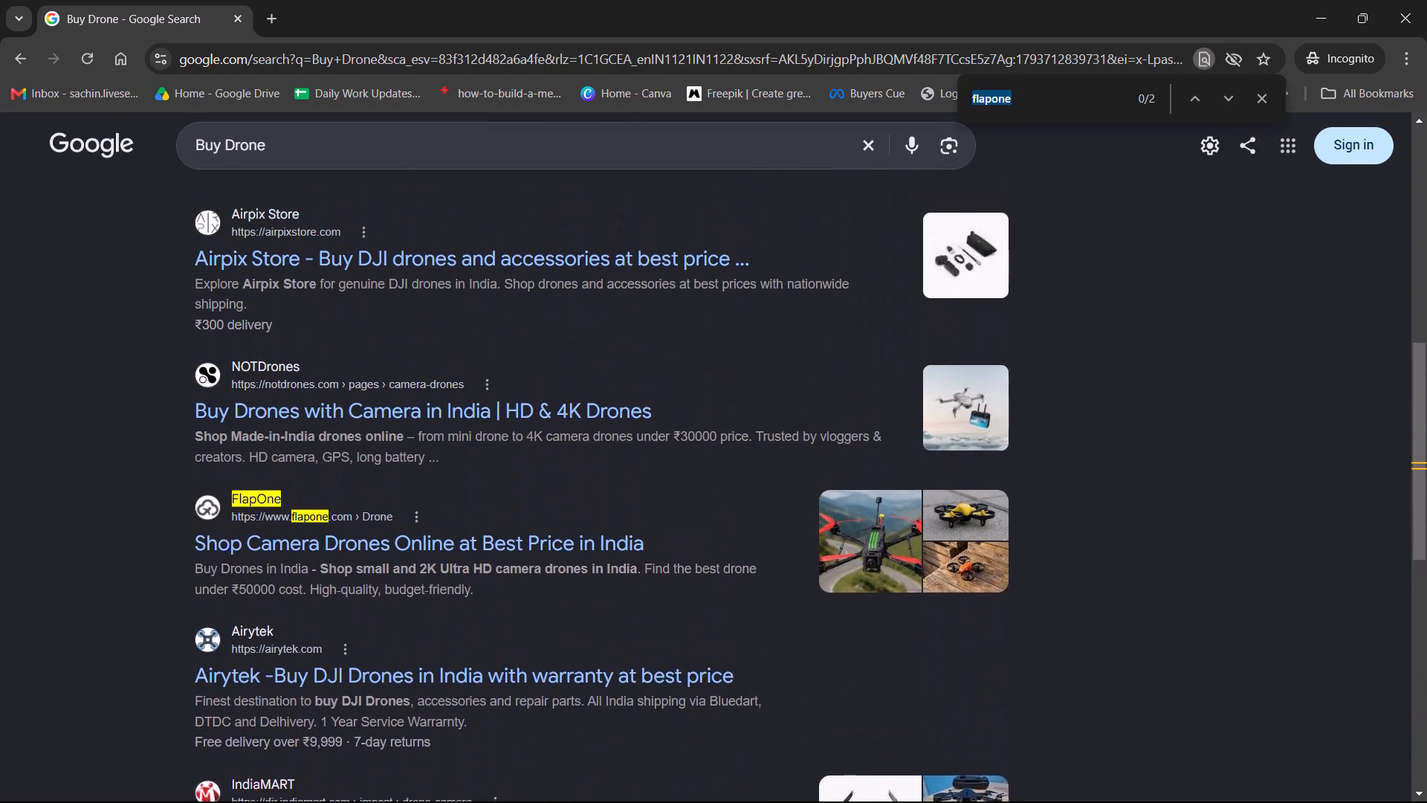
scroll(534, 661, "up", 1)
key("alt+Tab")
key("Tab")
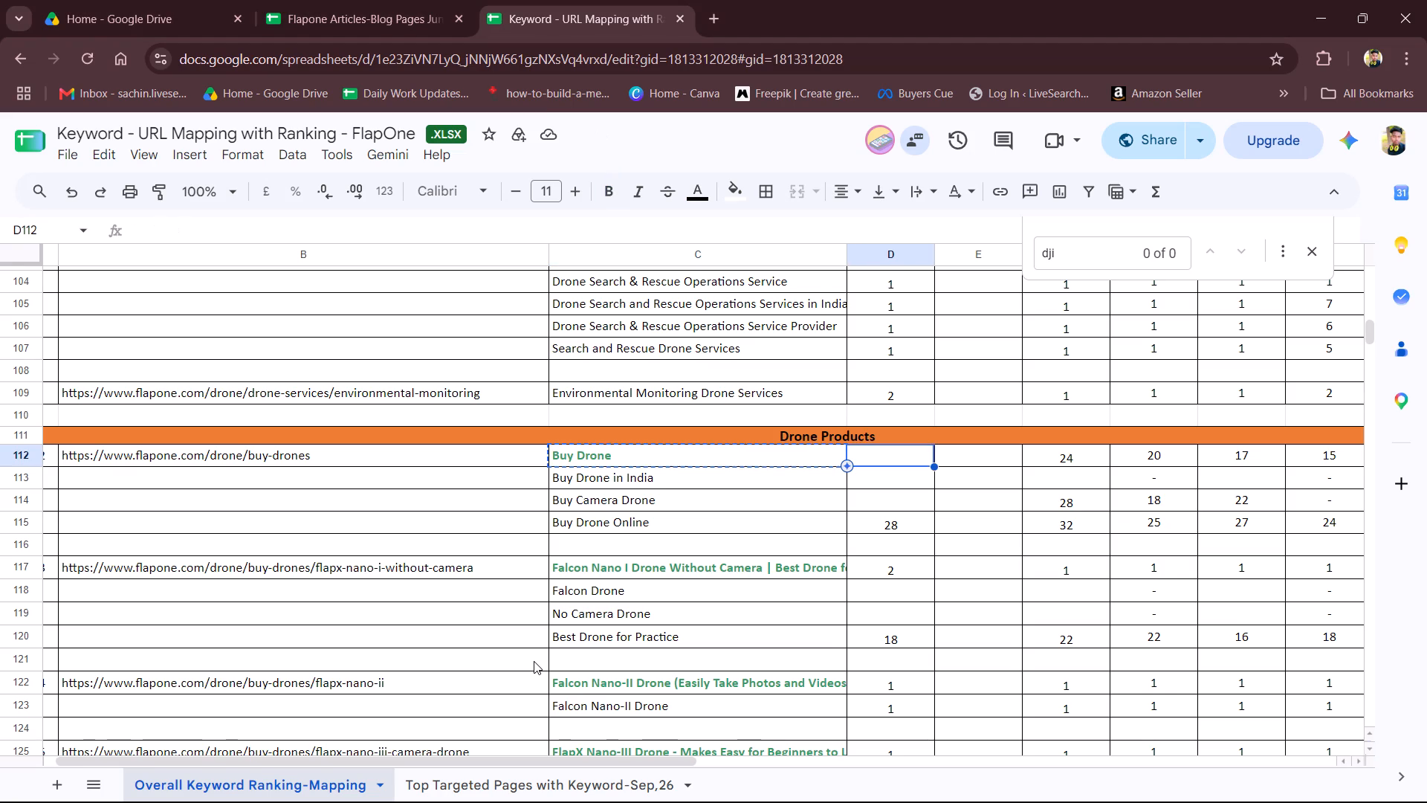
type("25")
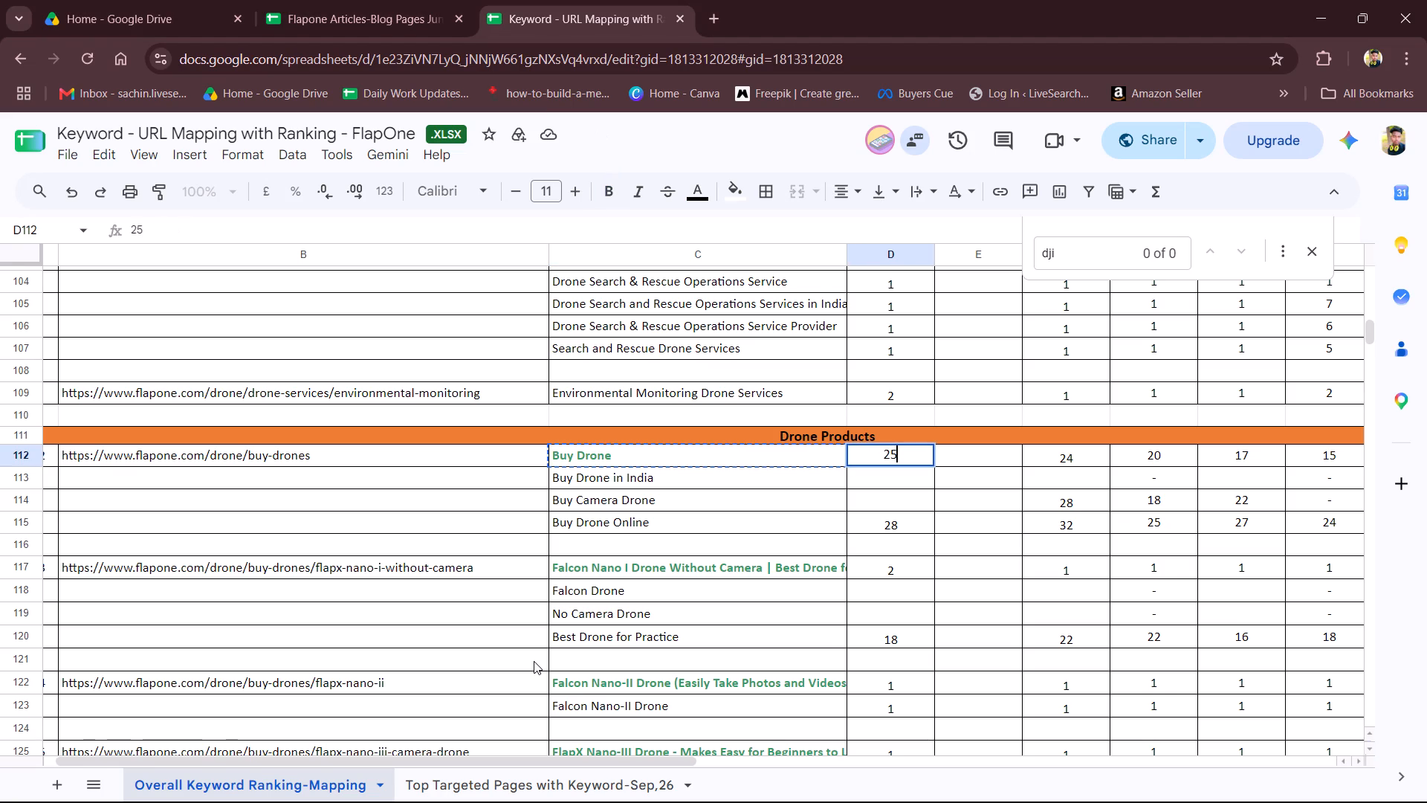
Search Google for the keyword "Buy Camera Drone" from C114 and look for flapone on the first results page.
left_click(608, 495)
key("ctrl+c")
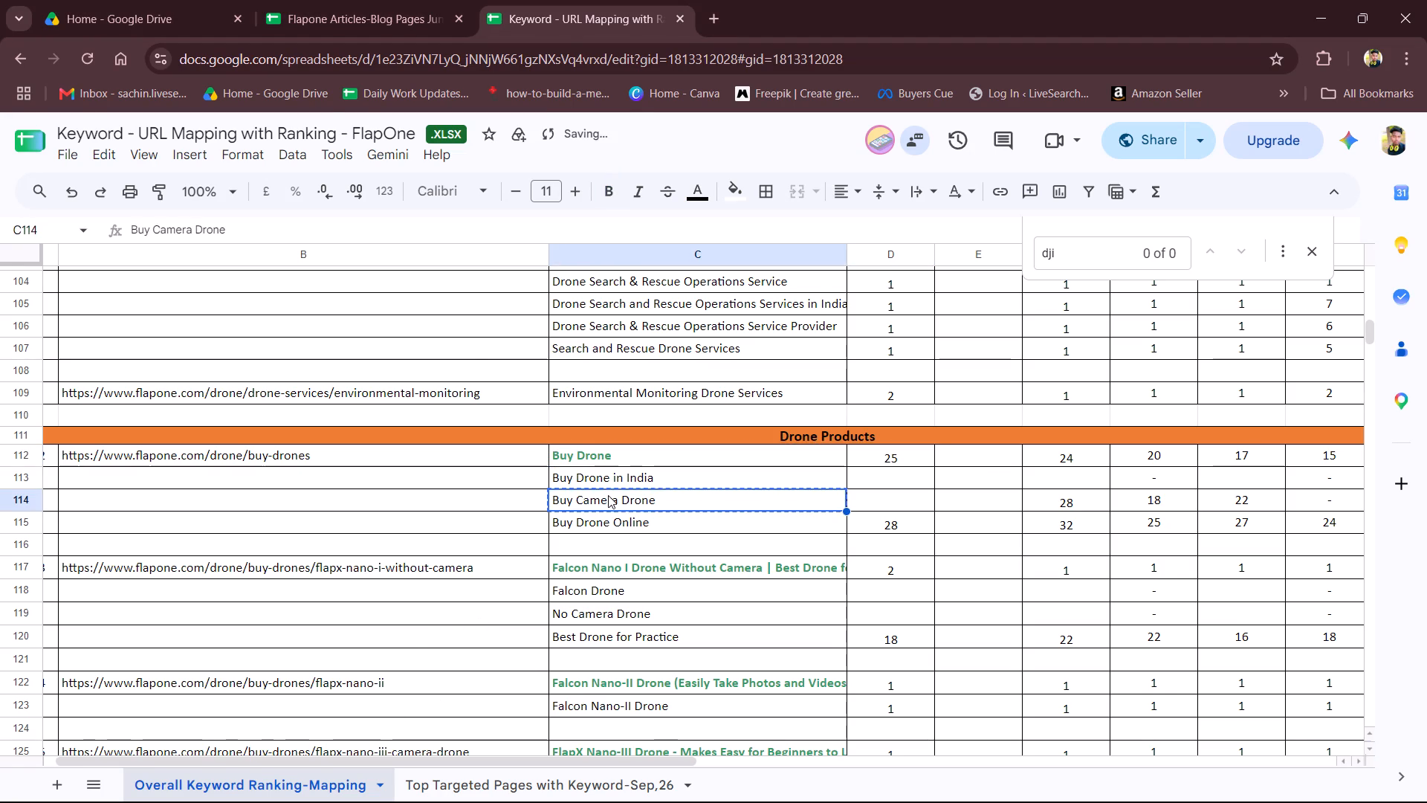
key("alt+Tab")
key("ctrl+e")
key("ctrl+v")
key("Return")
key("ctrl+f")
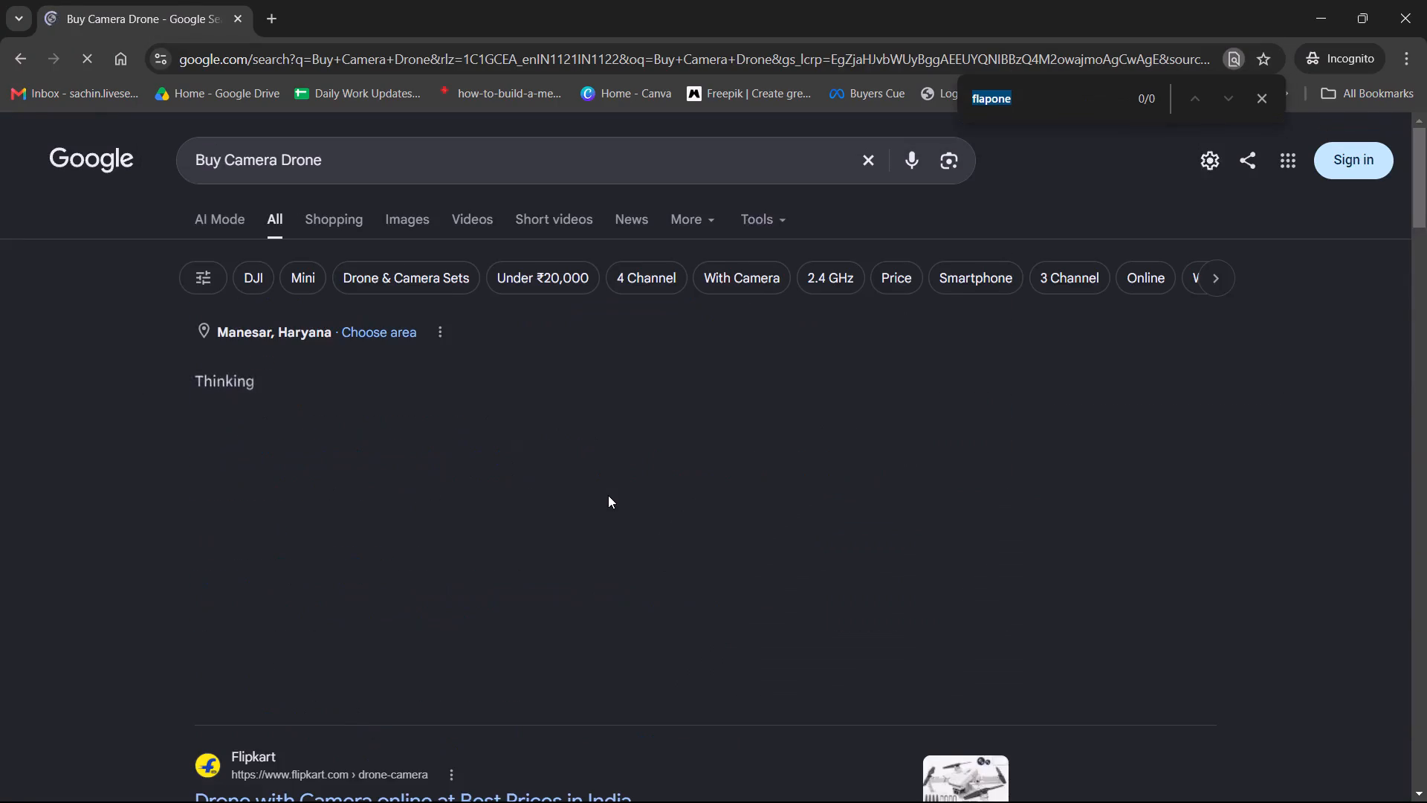
scroll(608, 495, "down", 18)
scroll(602, 668, "down", 10)
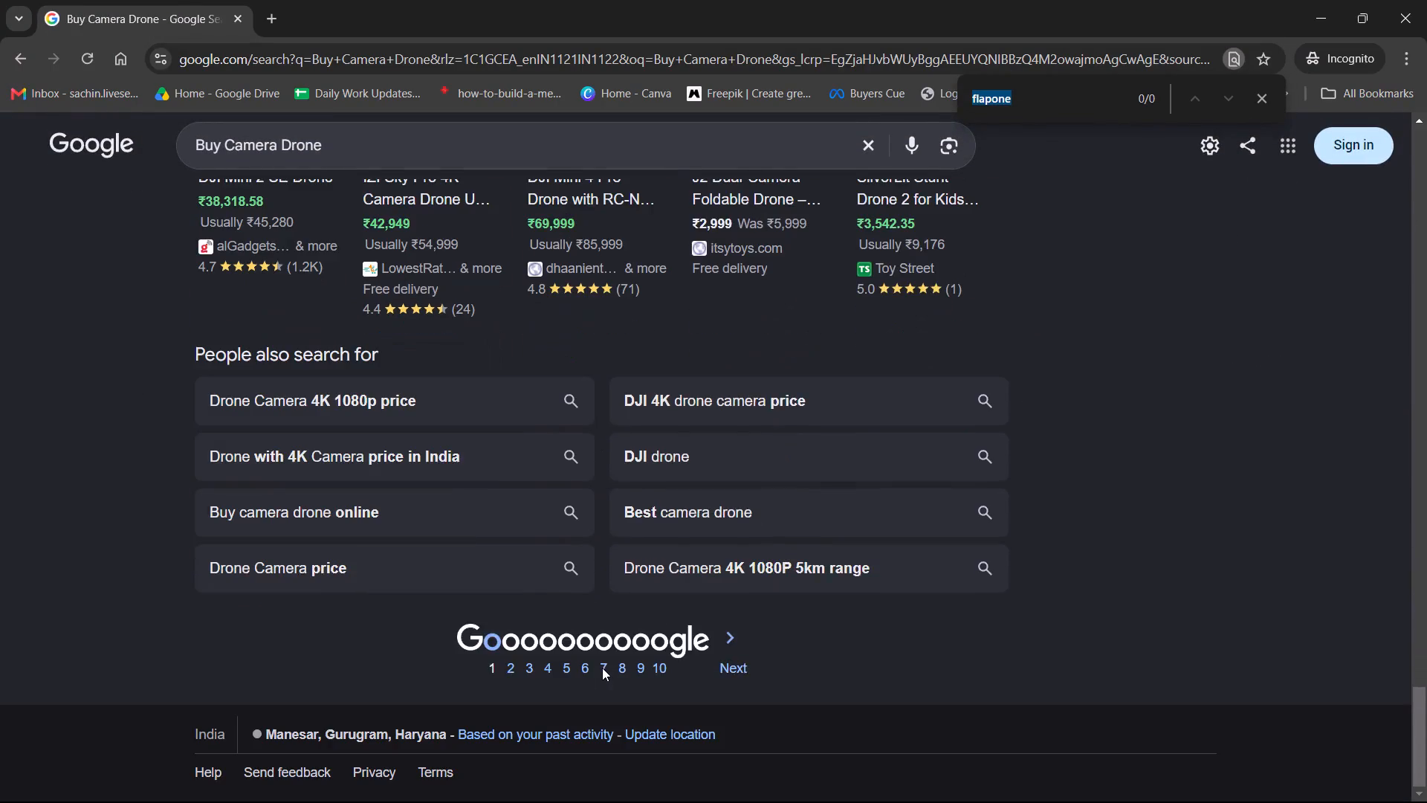
scroll(602, 668, "up", 3)
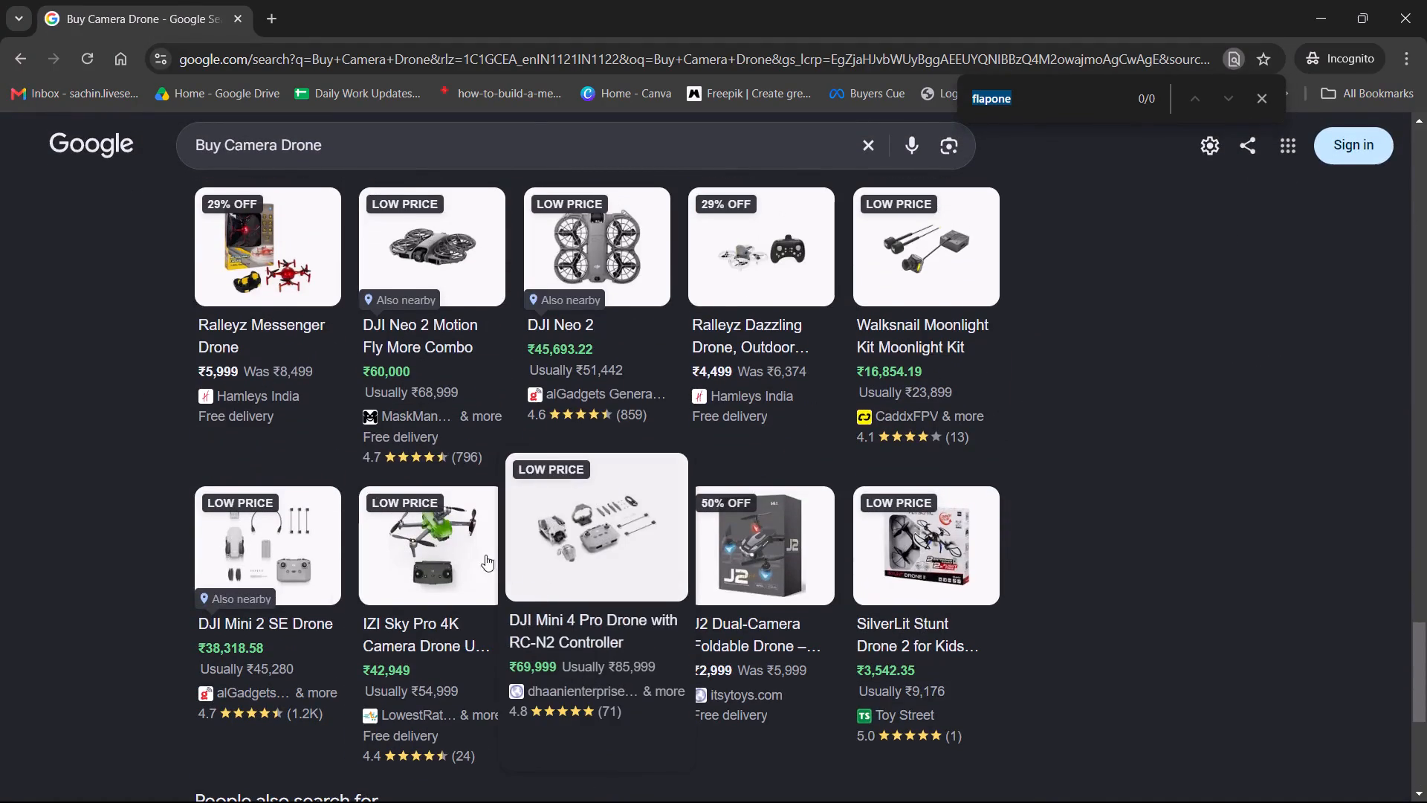
scroll(559, 735, "down", 6)
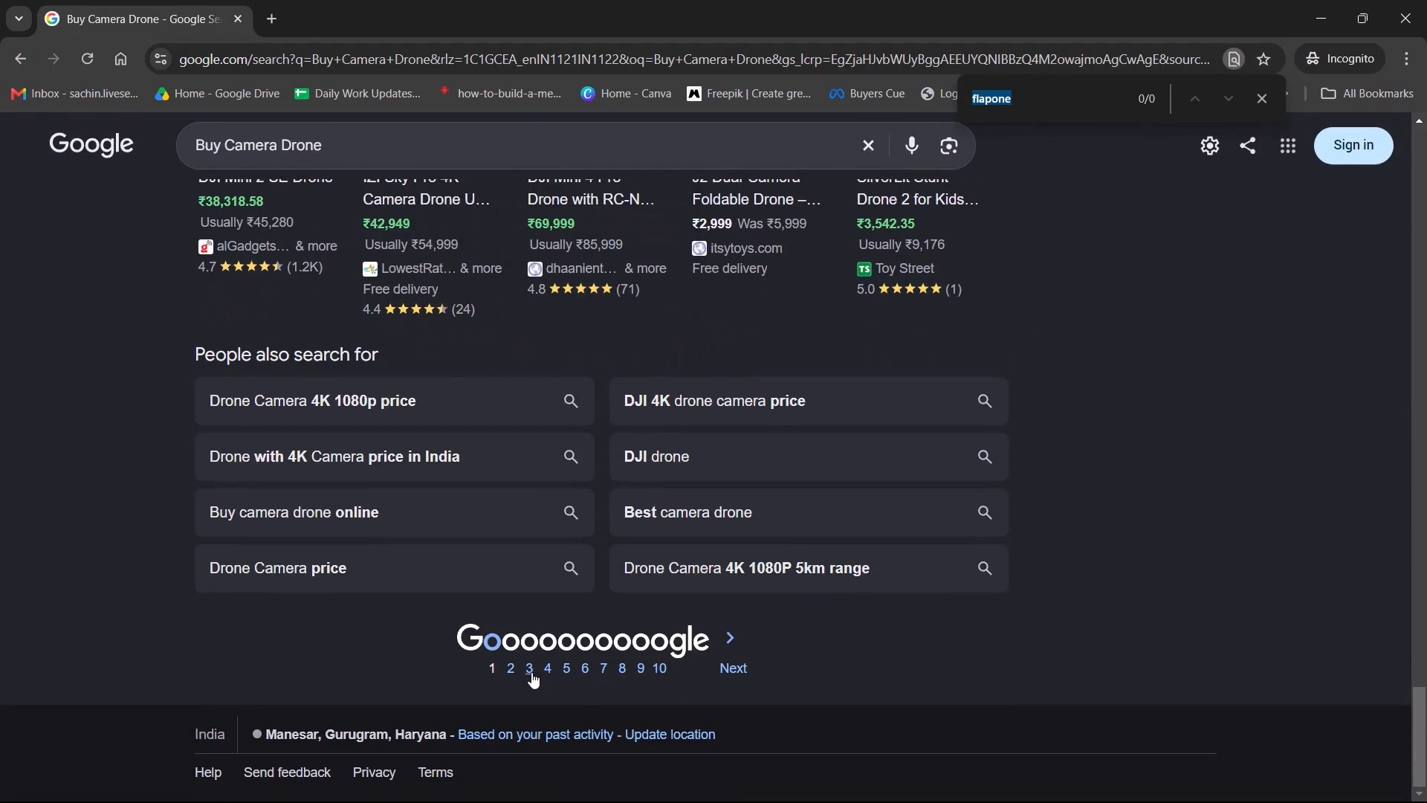
Look for flapone on results pages 3, 2 and 4 for "Buy Camera Drone".
left_click(531, 668)
key("ctrl+f")
scroll(531, 668, "down", 8)
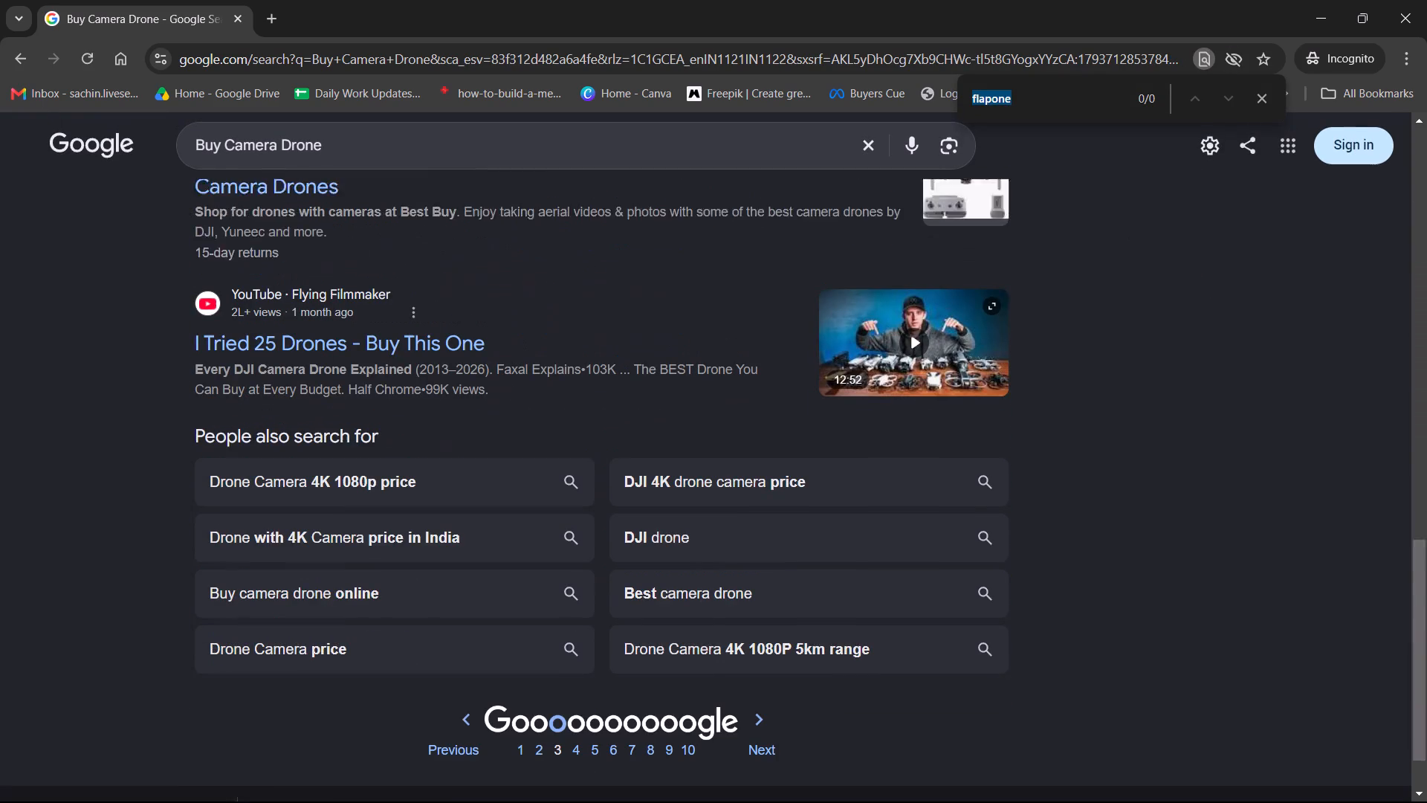
scroll(531, 668, "down", 4)
key("Tab")
key("alt+Tab")
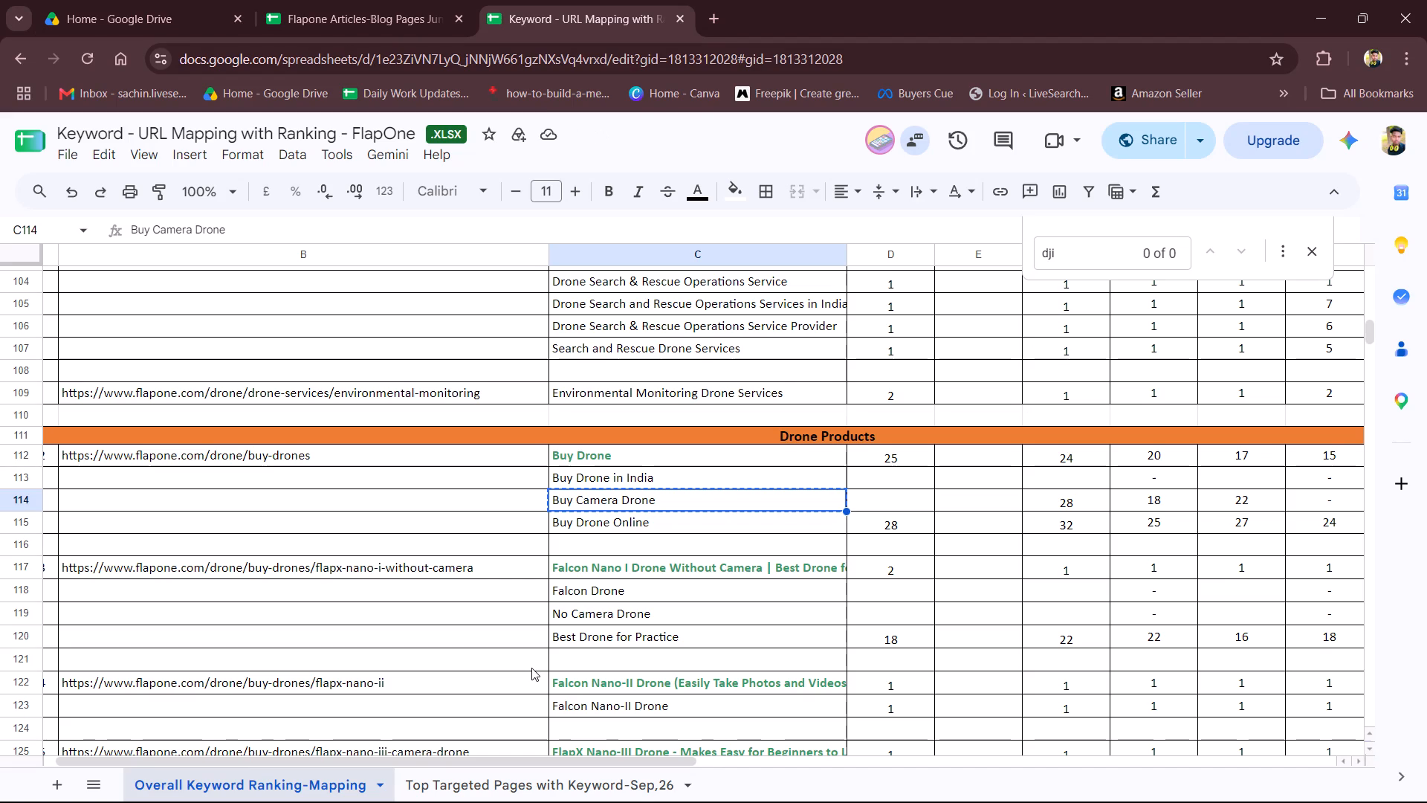
key("alt+Tab")
left_click(538, 667)
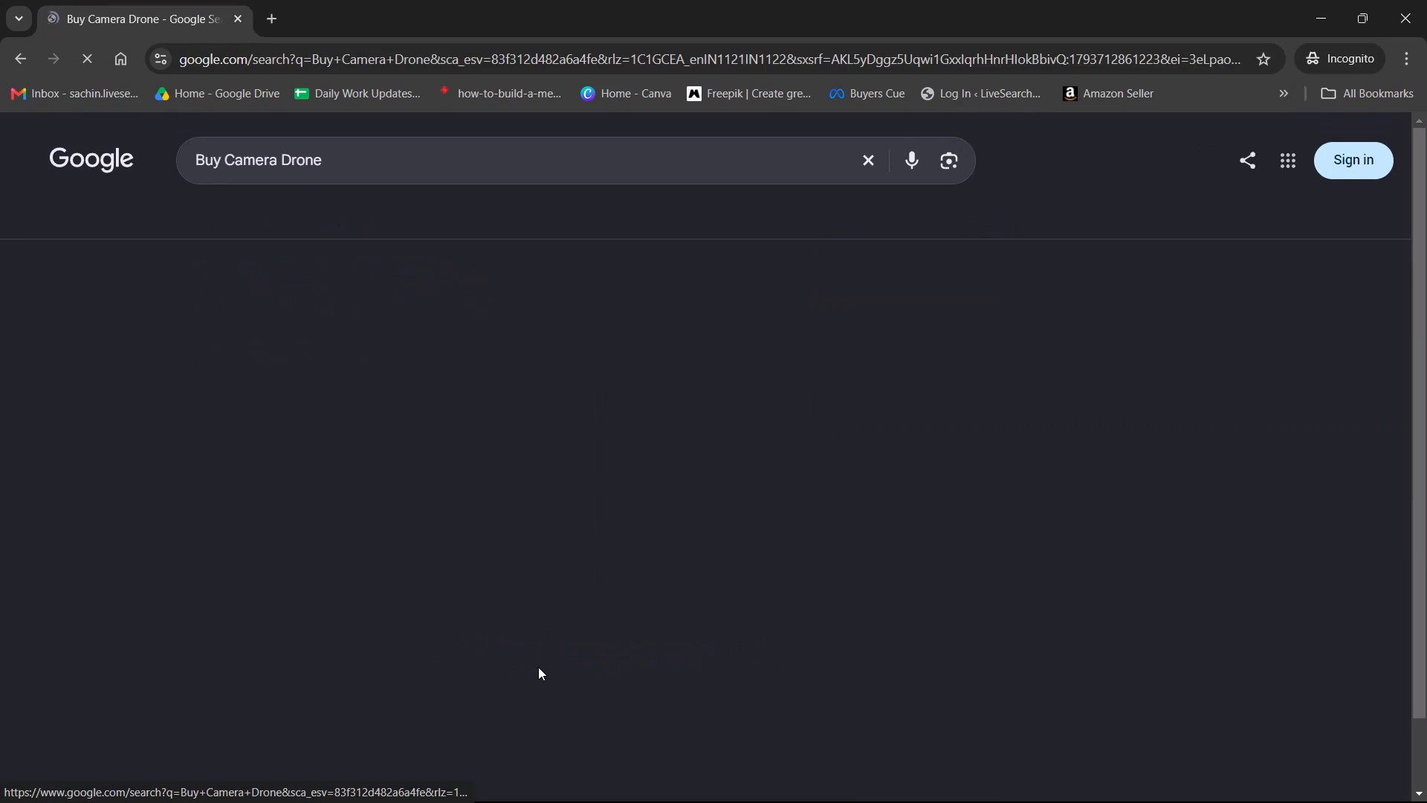
key("ctrl+f")
scroll(538, 667, "down", 12)
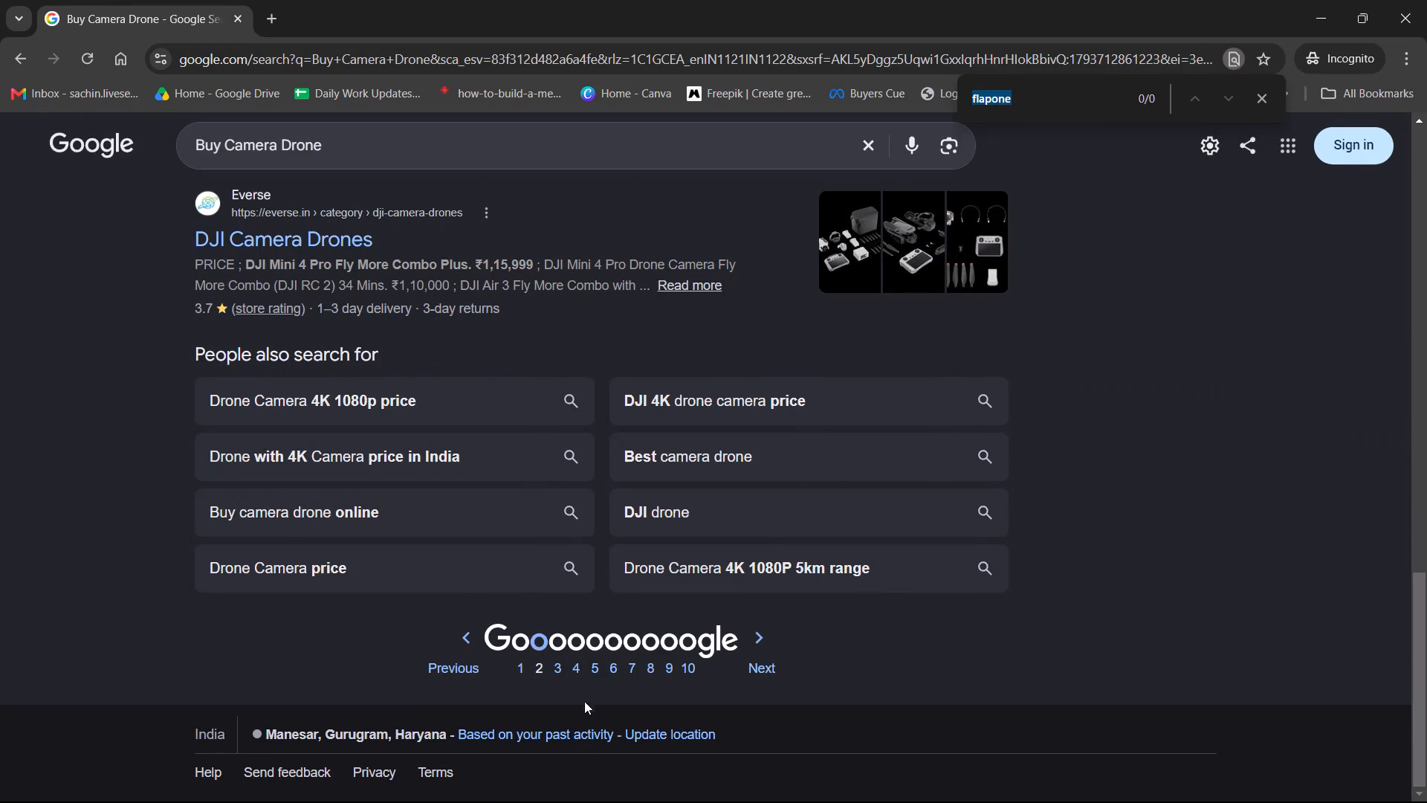
left_click(577, 674)
key("ctrl+f")
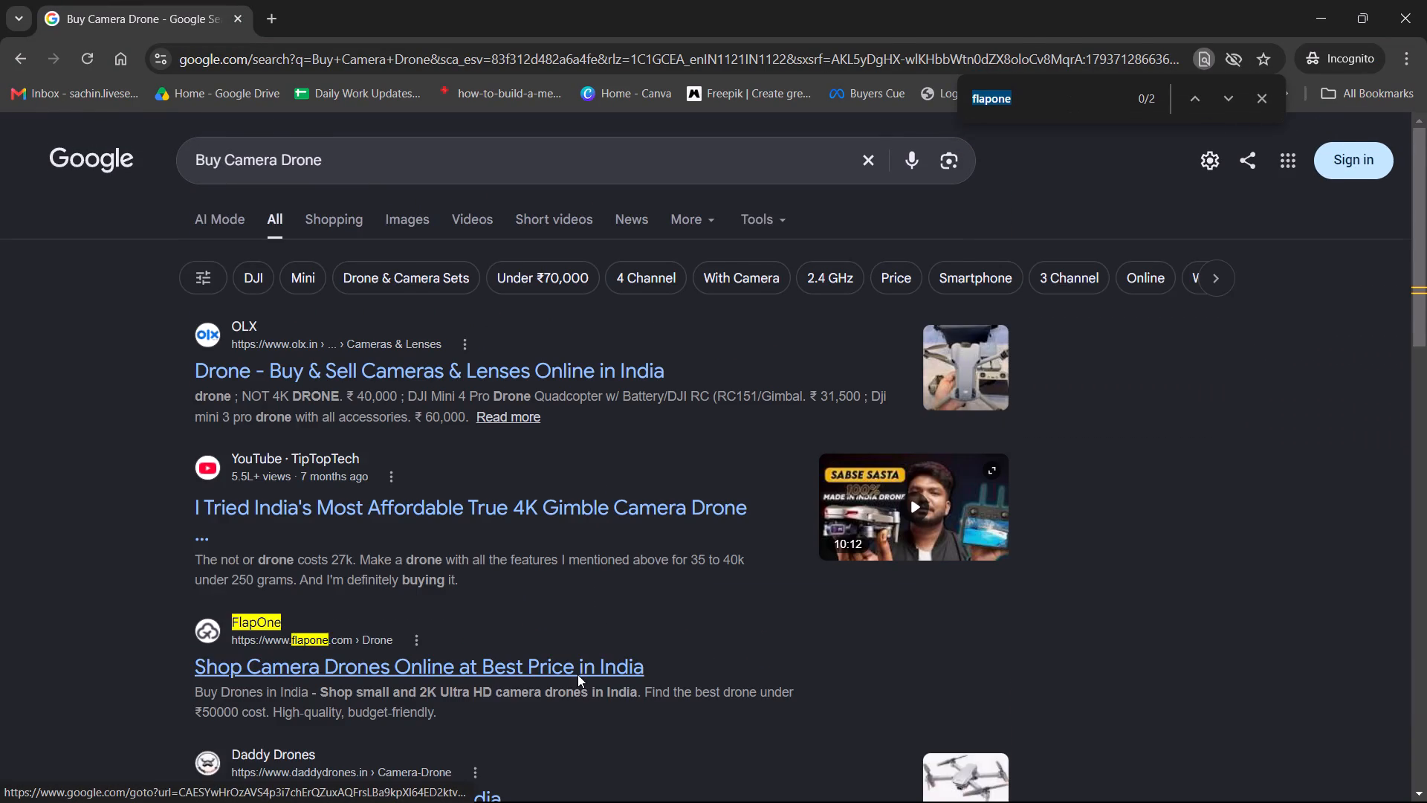
Enter ranking 33 in D114 for "Buy Camera Drone" in the FlapOne keyword ranking sheet.
key("alt+Tab")
key("Tab")
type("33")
left_click(378, 714)
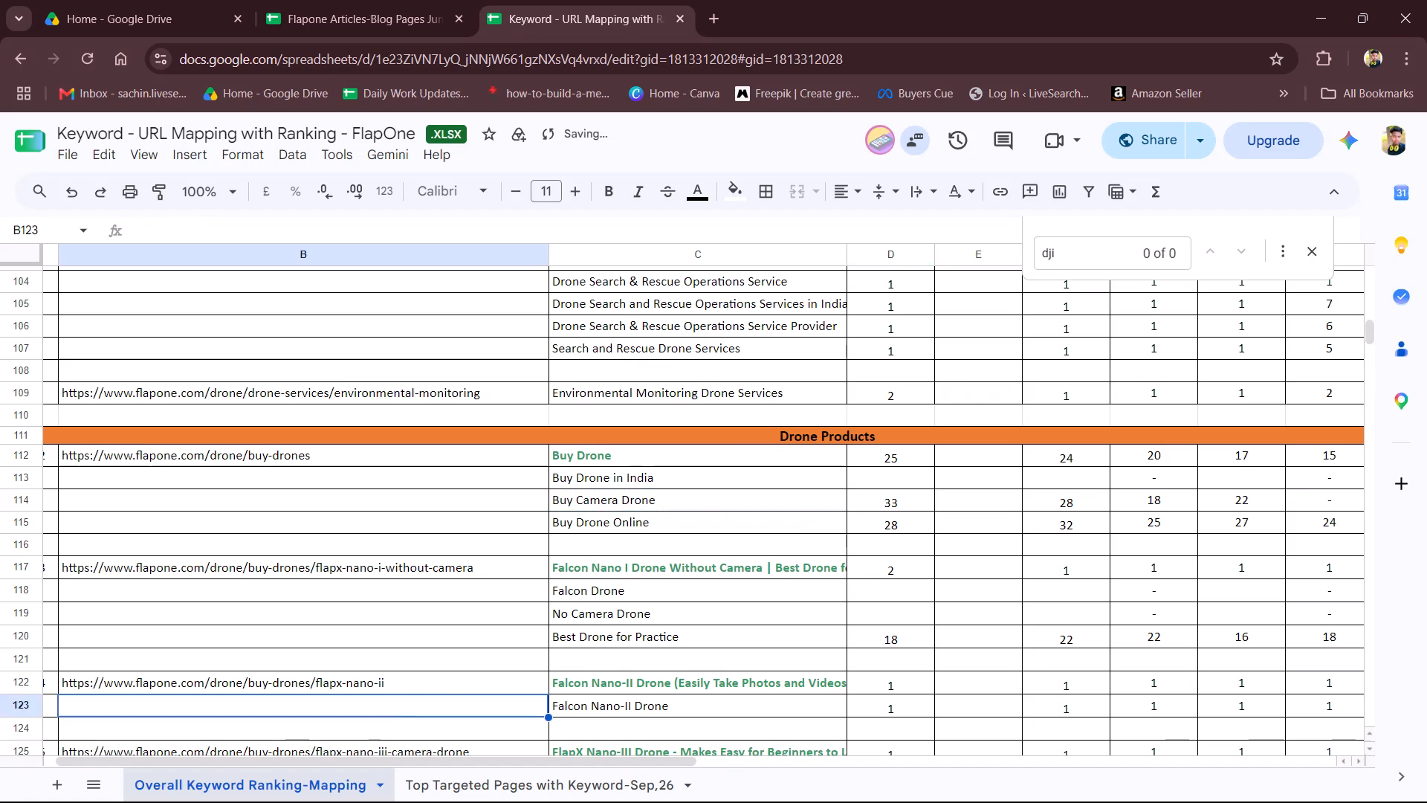
Look over the FlapOne ranking sheet up to its first rows and switch to the Lunerva Nutrition browser window.
scroll(461, 656, "down", 8)
scroll(476, 647, "up", 8)
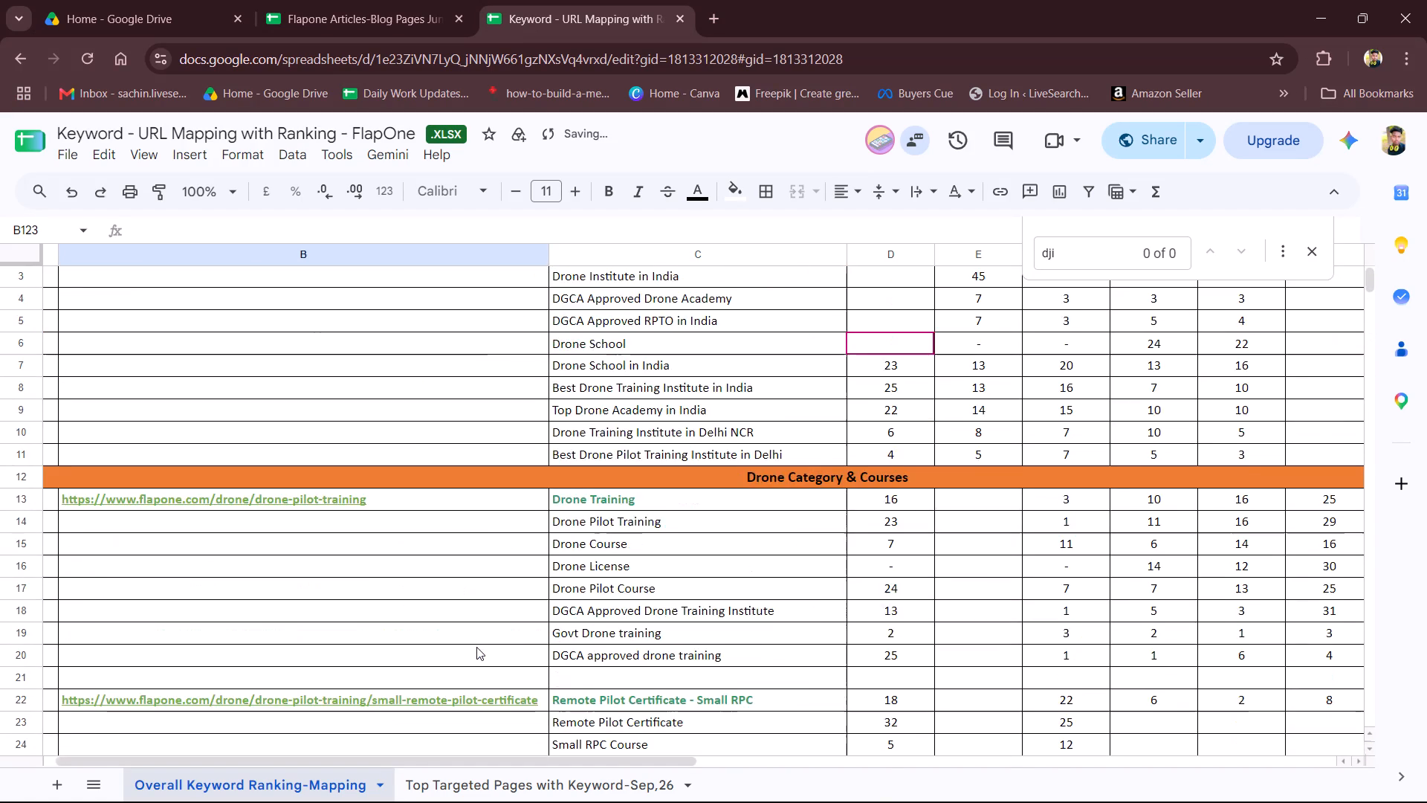
key("alt+Tab")
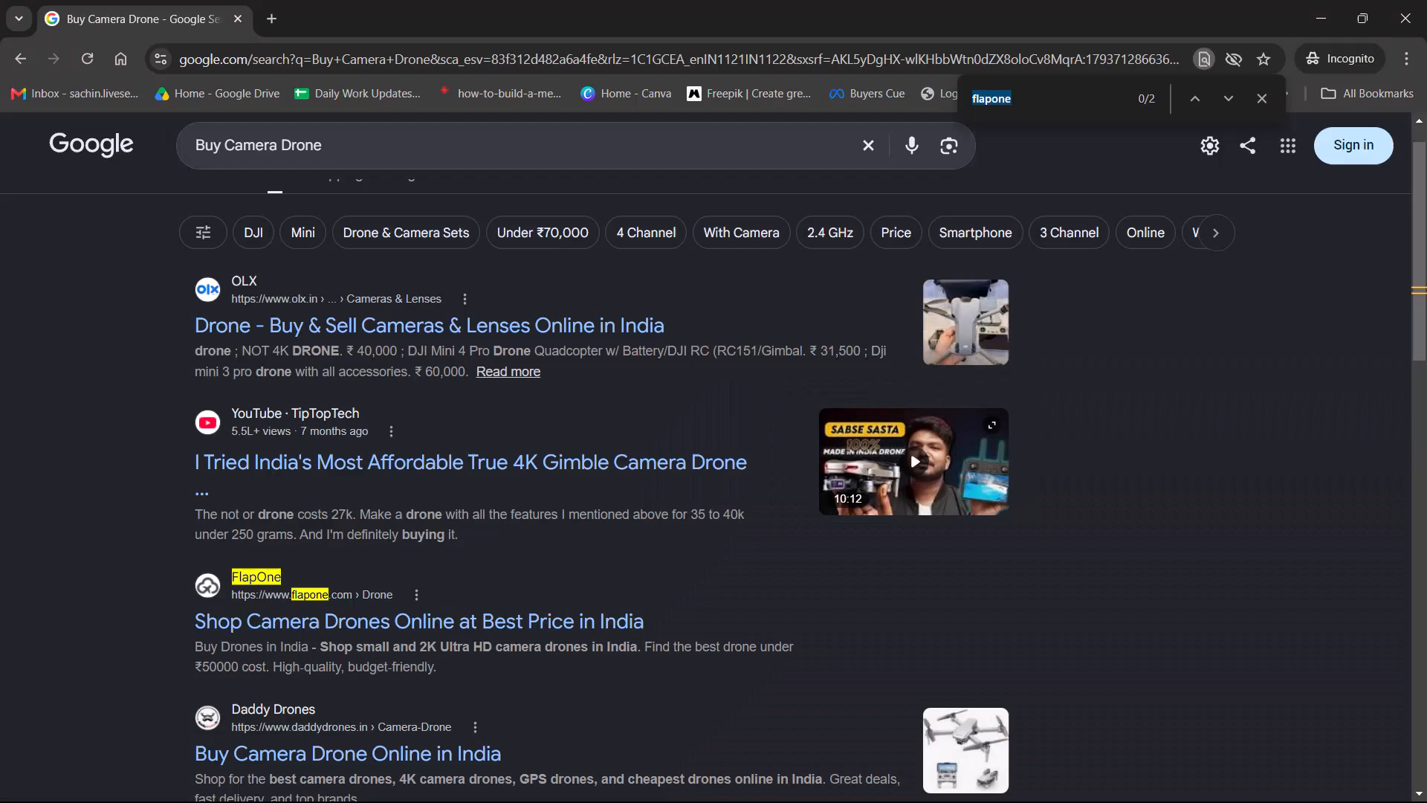
key("alt+Tab")
key("alt+Tab")
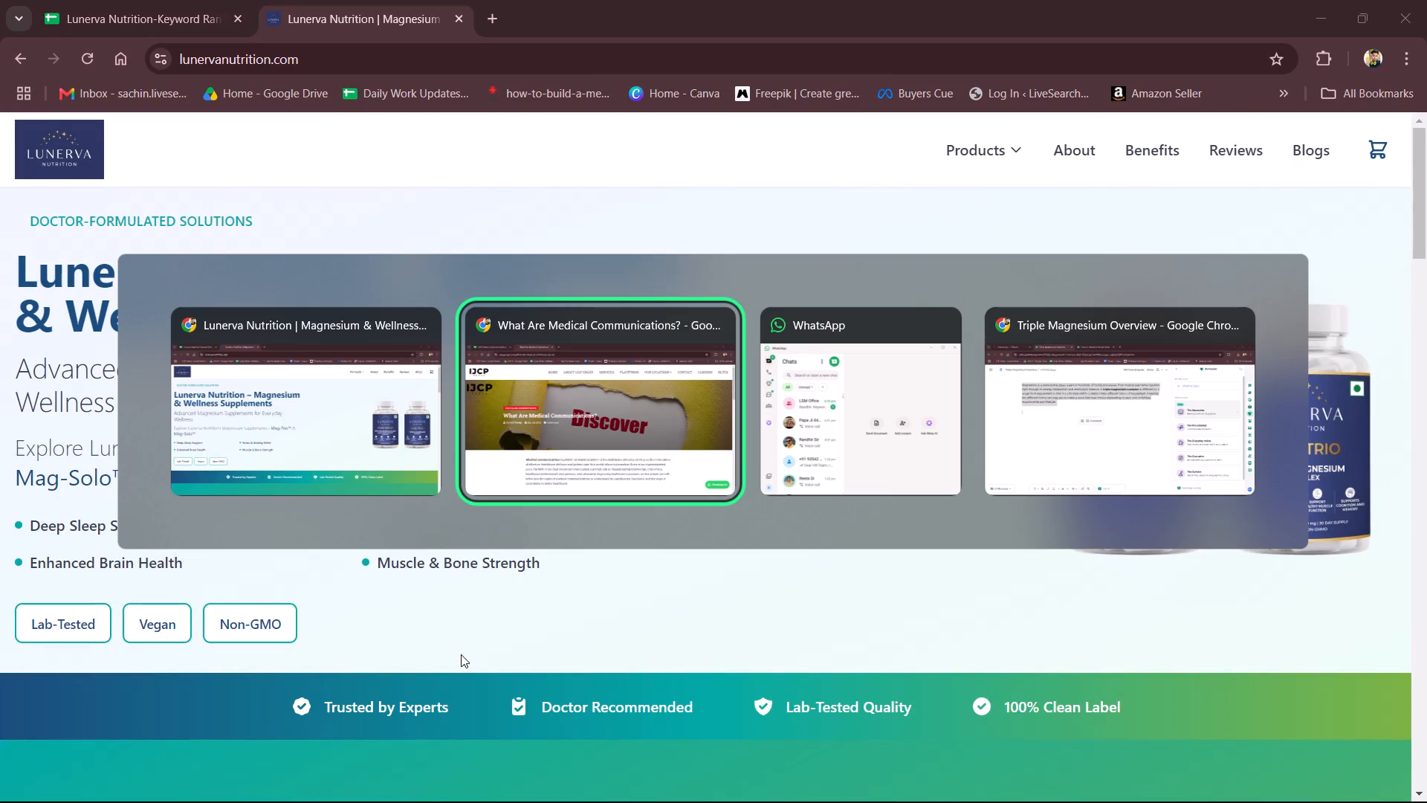
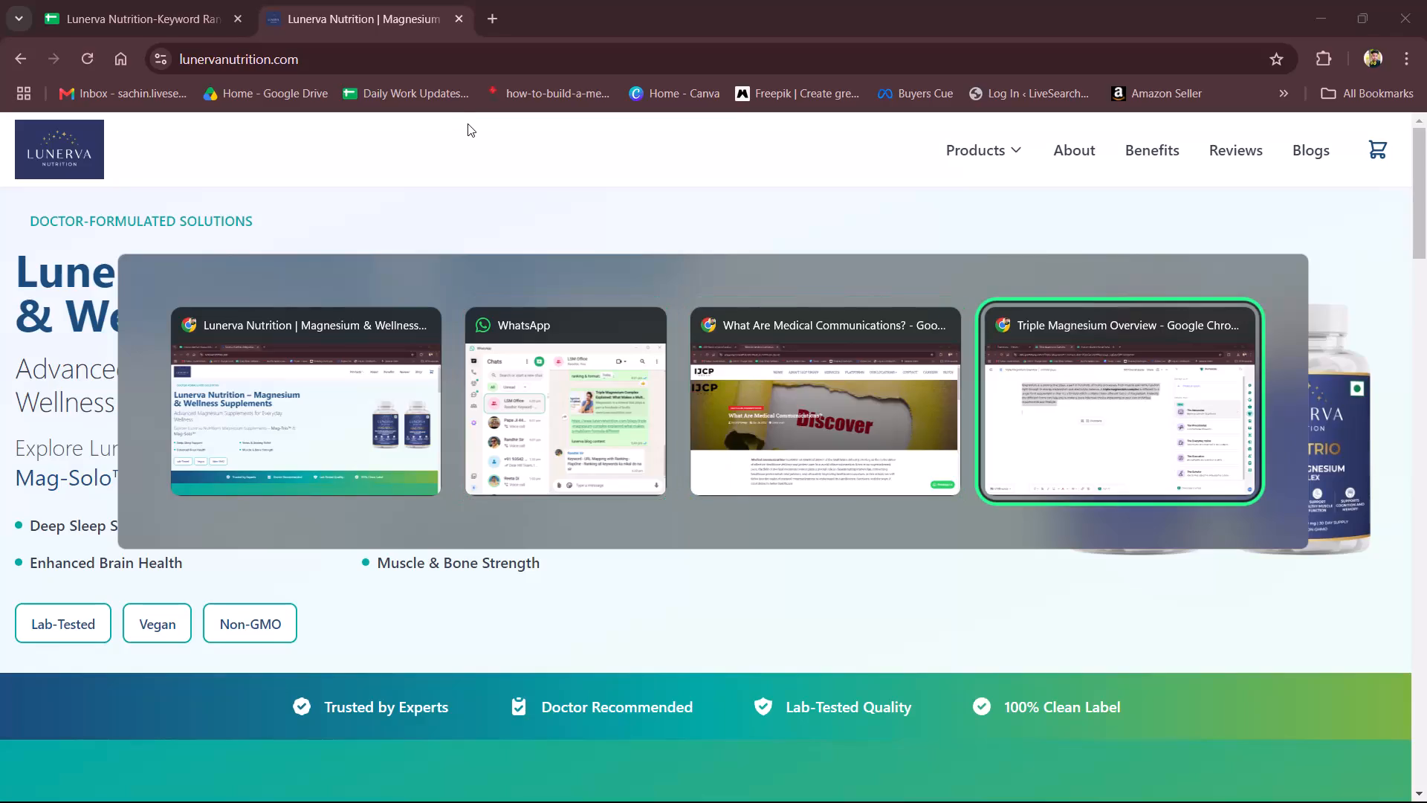
Look through the open Lunerva and IJCP browser windows and return to the FlapOne keyword-URL mapping sheet.
key("alt+Tab")
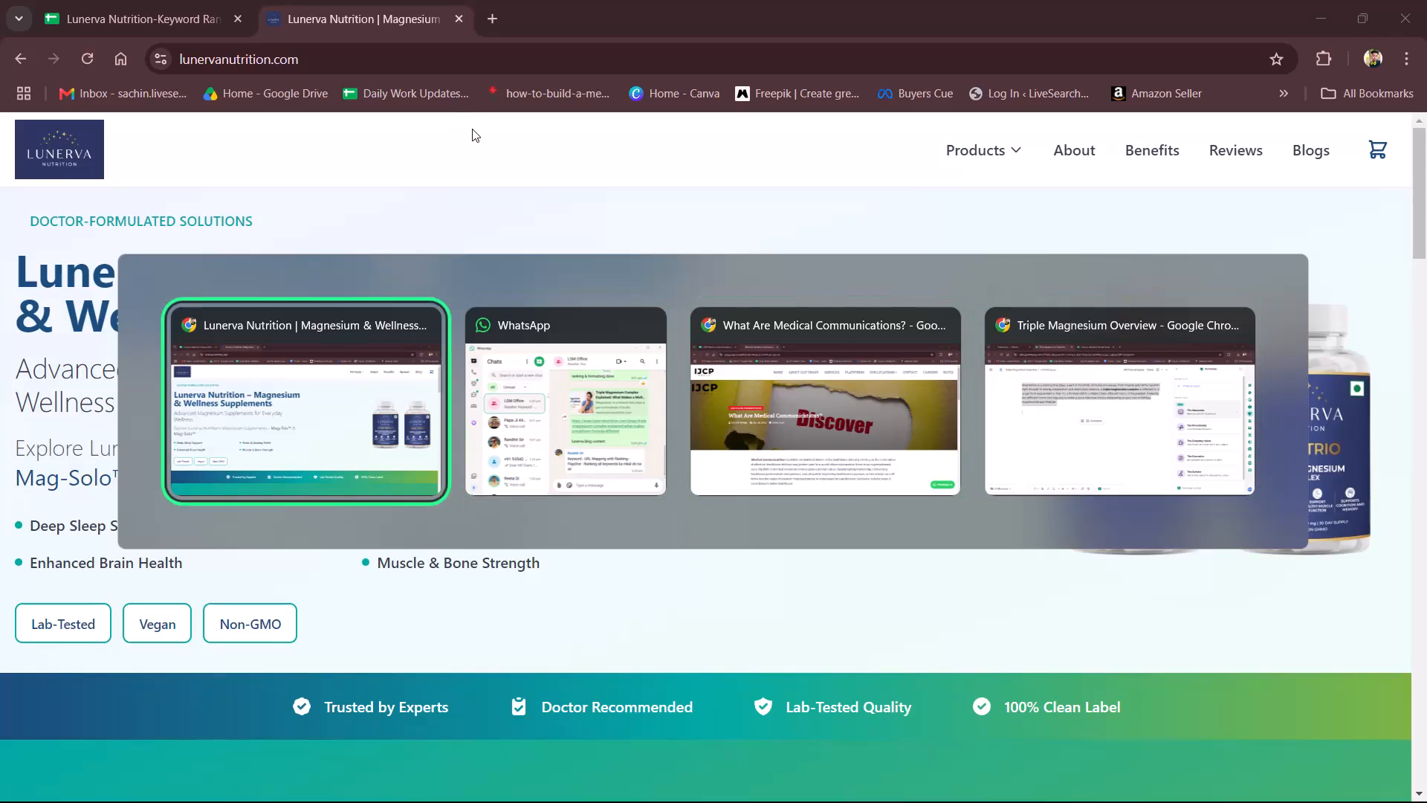
key("alt+Tab")
key("alt+Tab")
left_click(92, 0)
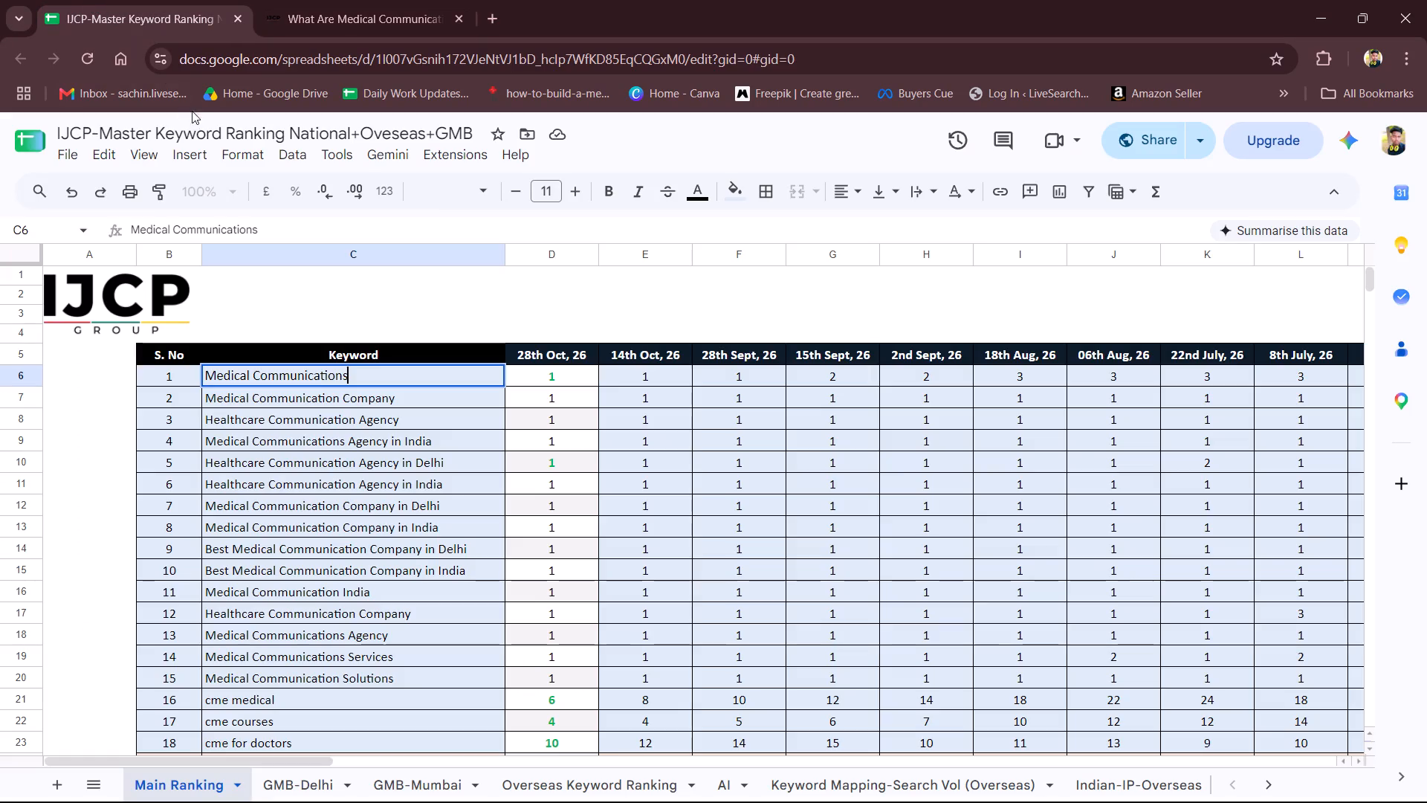
key("alt+Tab")
key("alt+Tab")
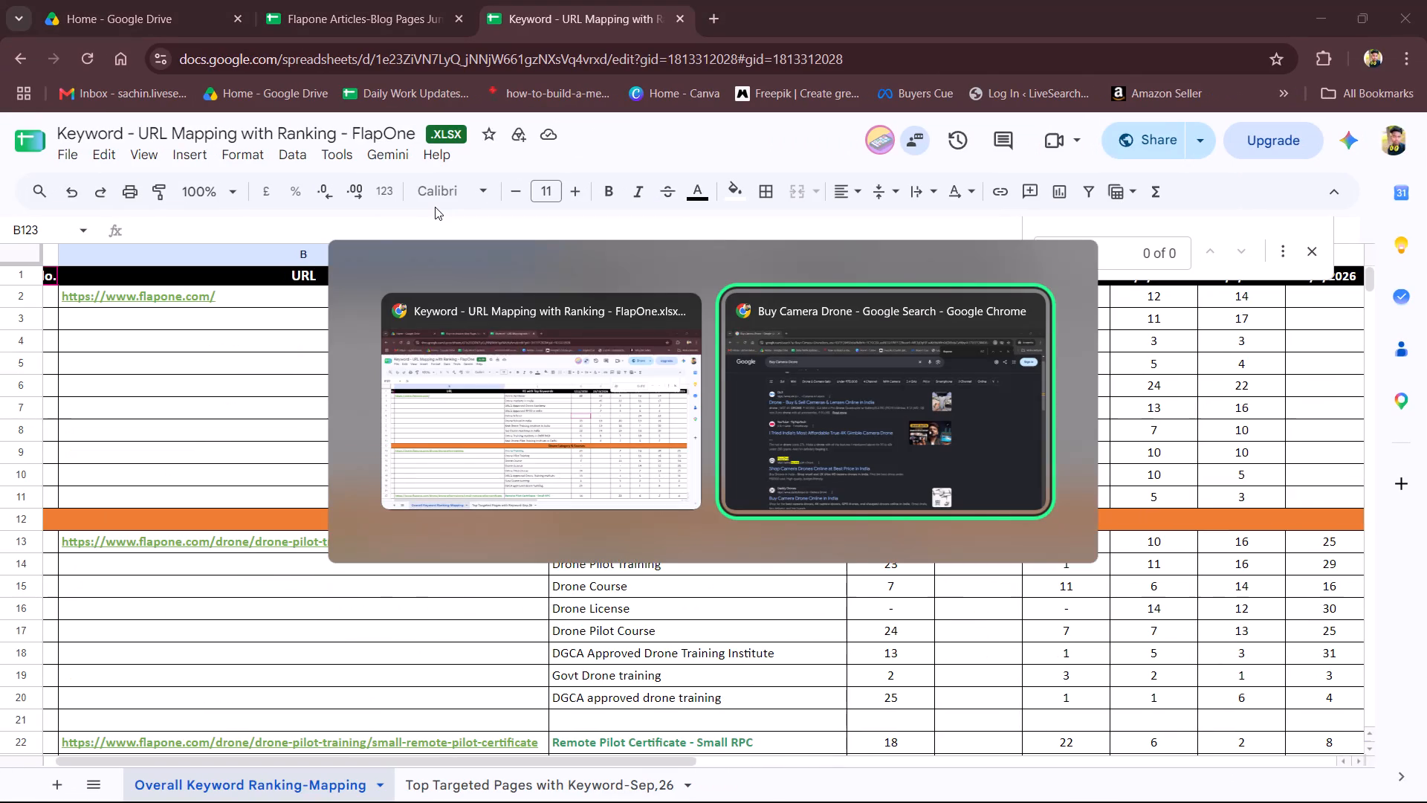
key("alt+Tab")
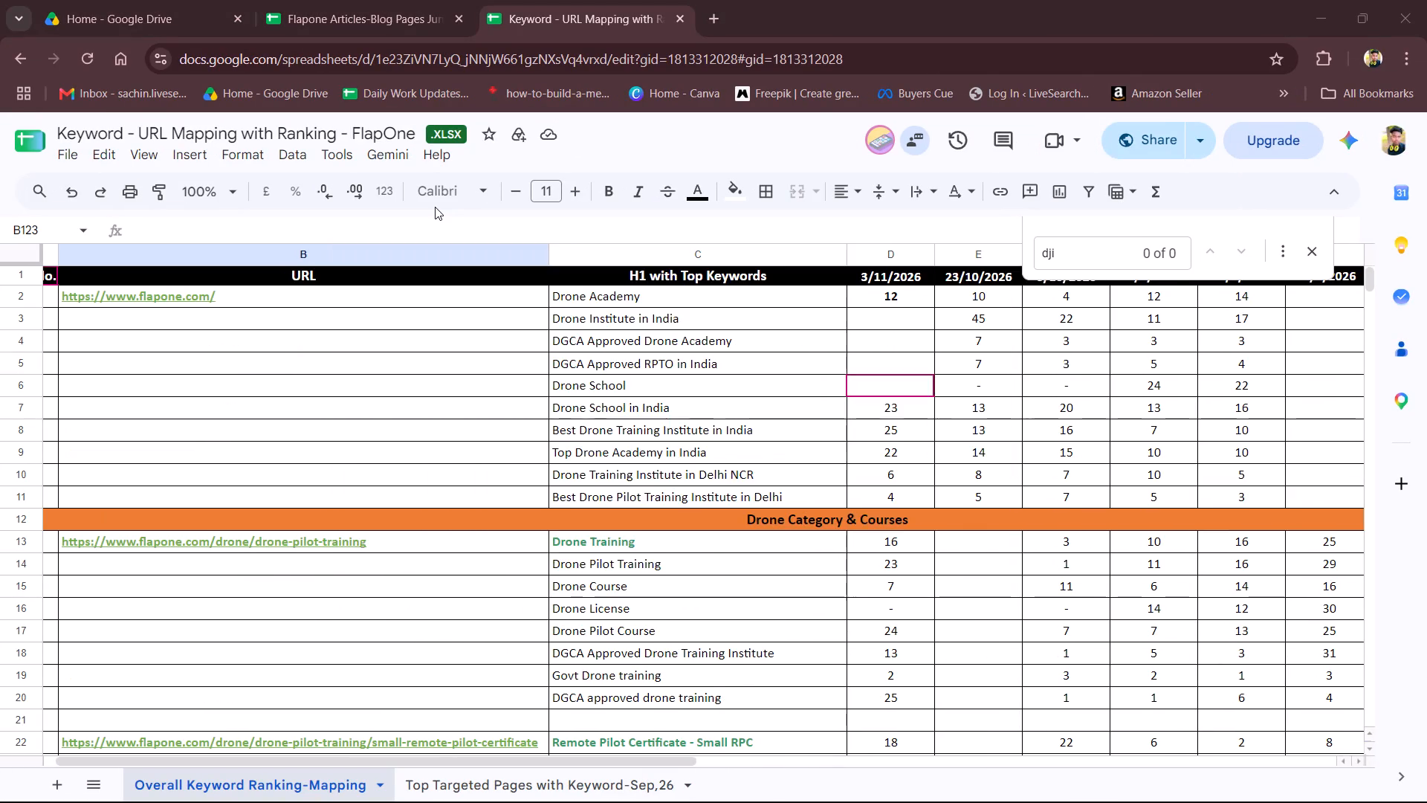
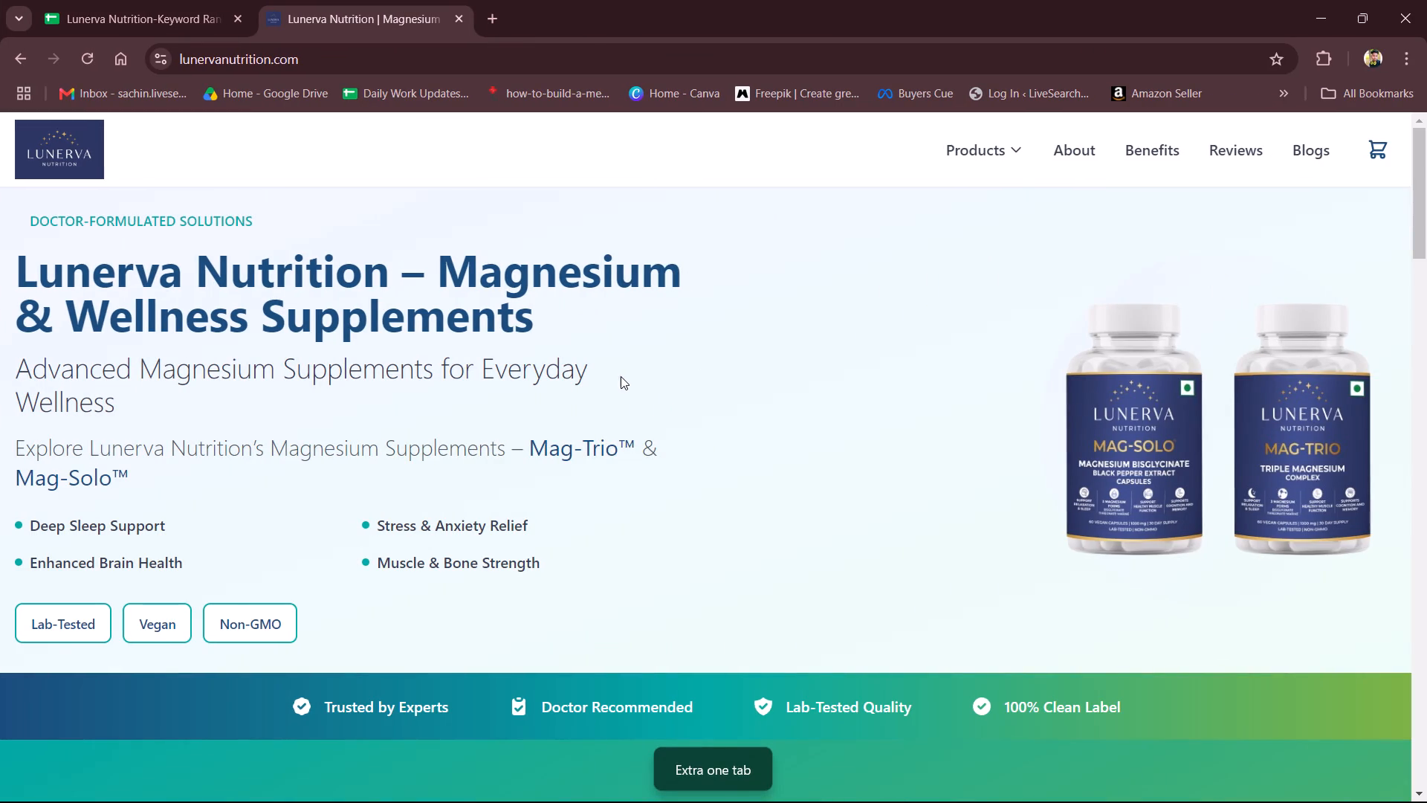
Switch to the browser window with the Triple Magnesium Overview document open in Grammarly.
key("alt+Tab")
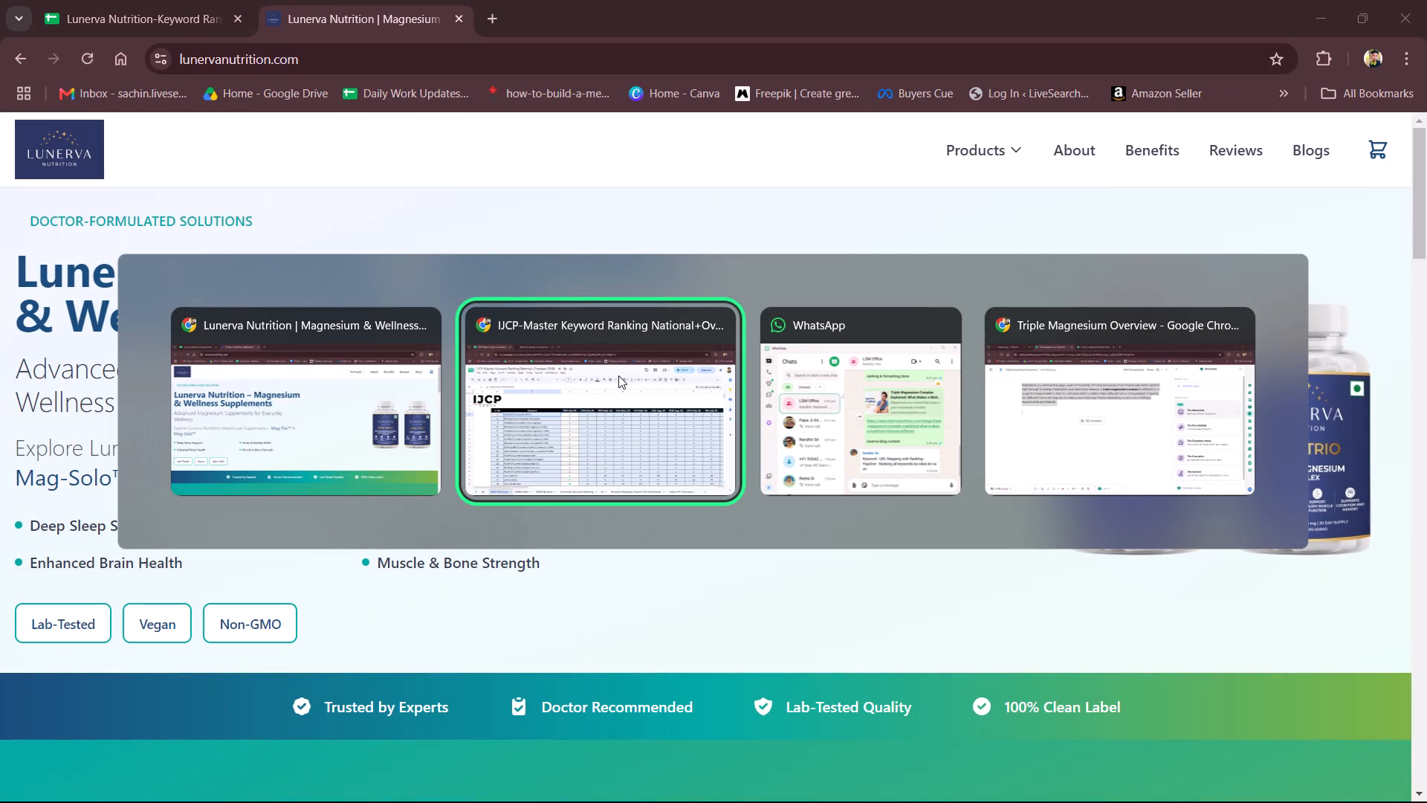
key("alt+Tab")
key("alt+Tab")
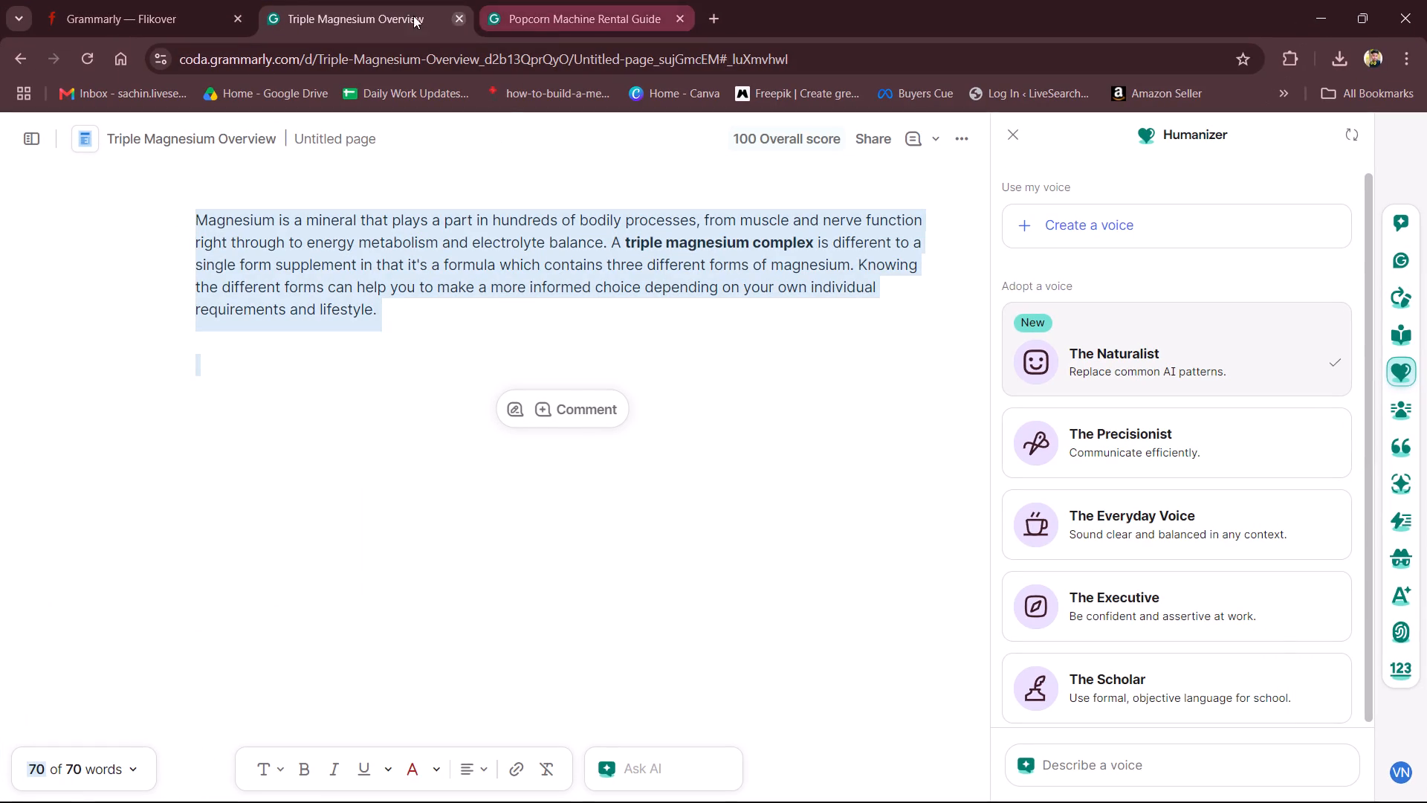
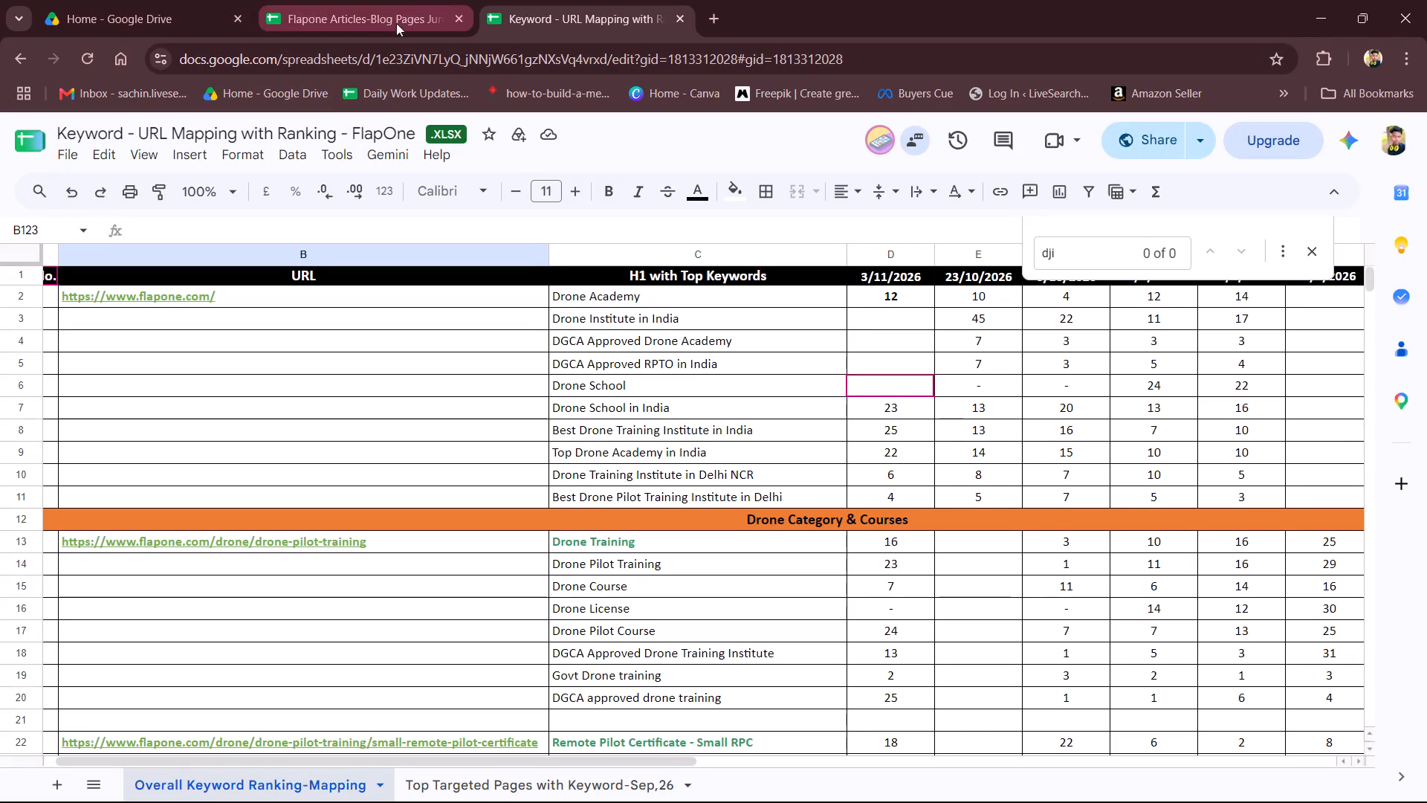
Open the bookmarked Daily Work Updates spreadsheet in its own browser tab.
left_click_drag(373, 100, 856, 14)
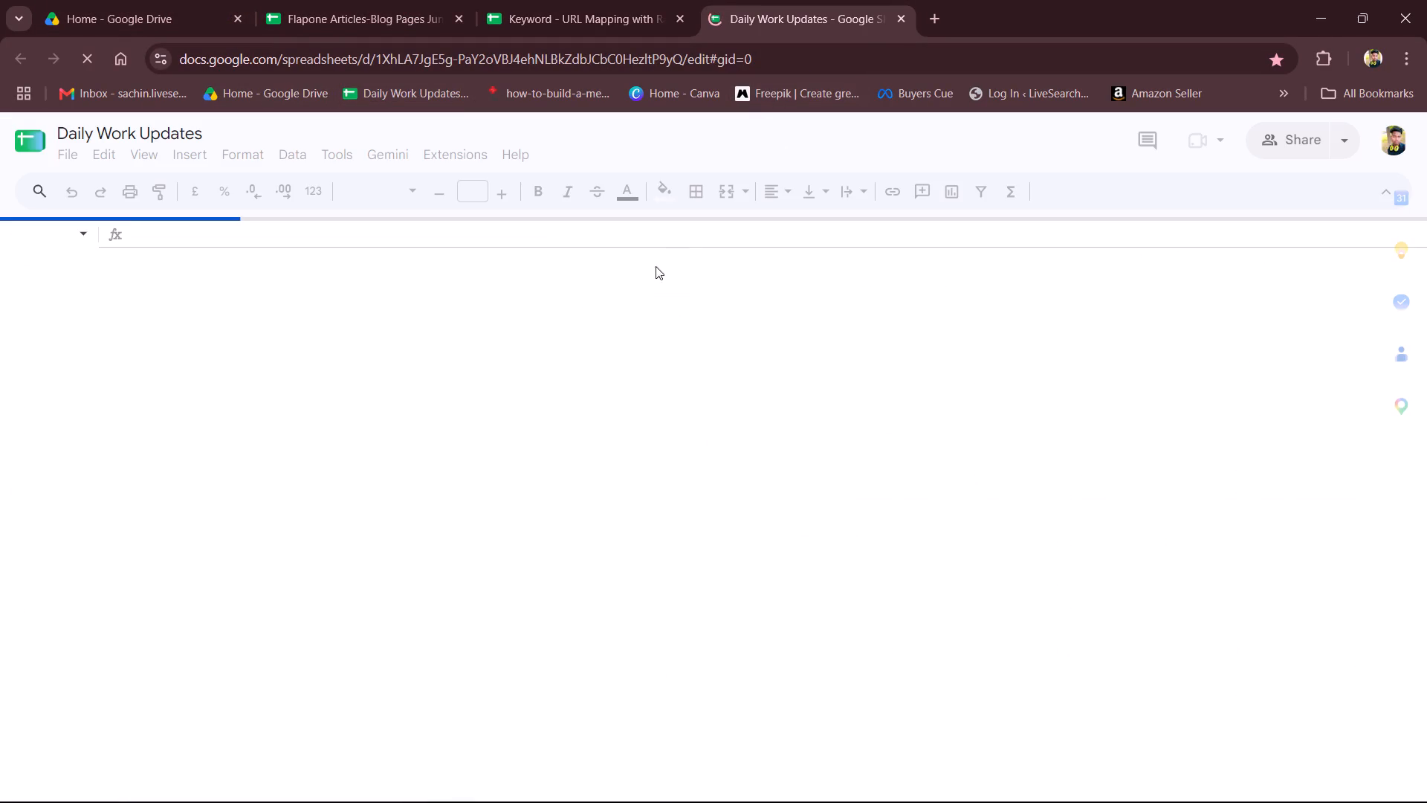
Search Google for the keyword "DGCA Approved RPTO in India" from the FlapOne ranking sheet and look for flapone on the first two results pages.
left_click(569, 0)
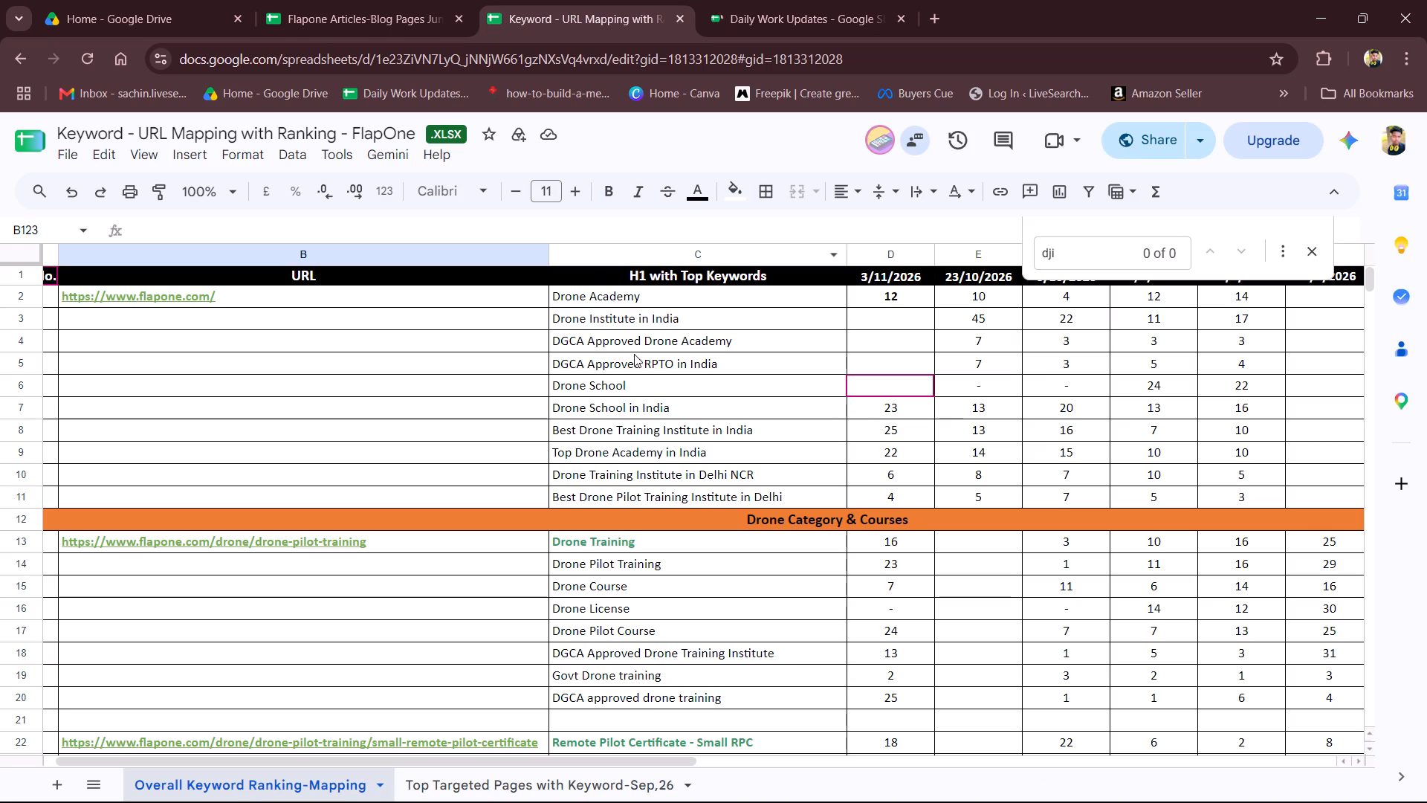
left_click(641, 385)
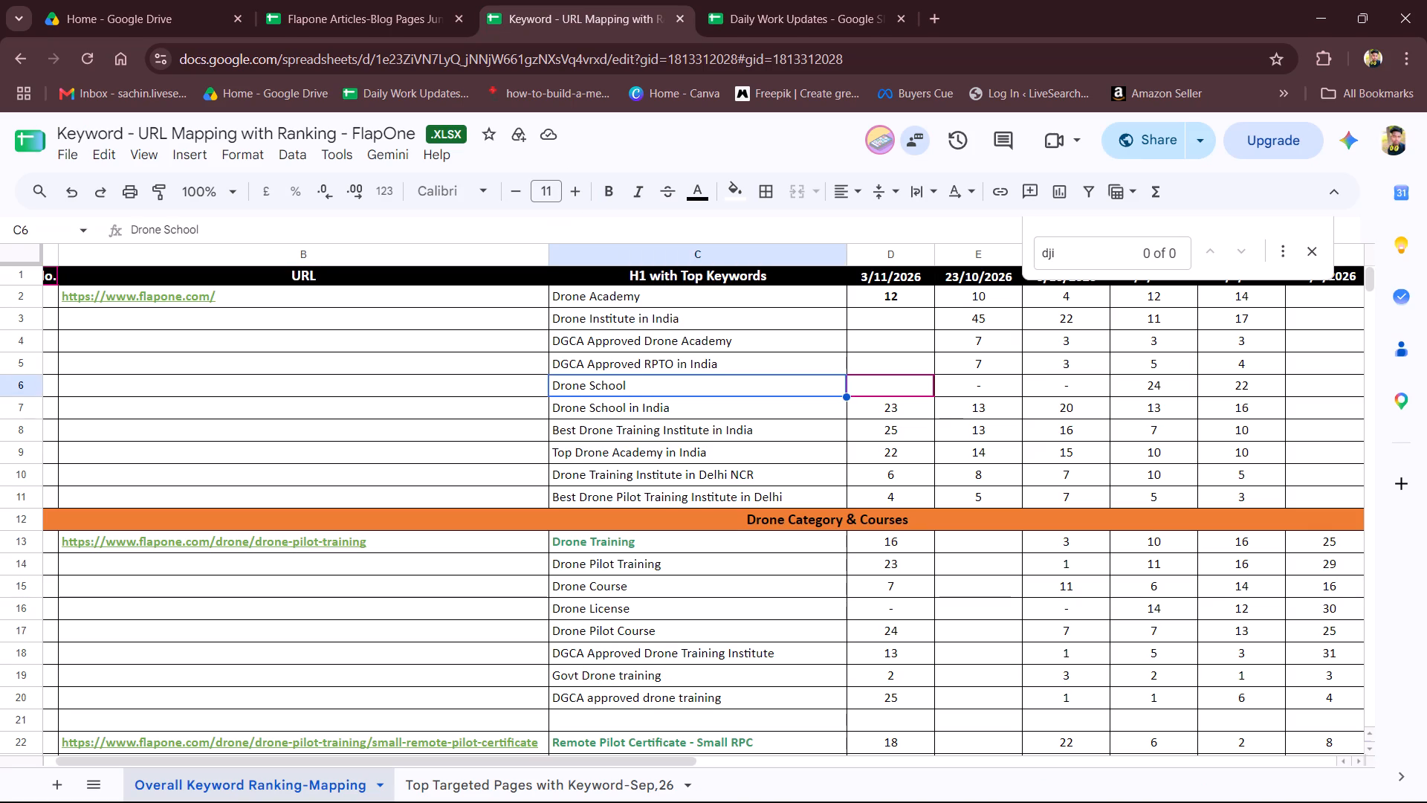
left_click(630, 369)
key("ctrl+c")
key("alt+Tab")
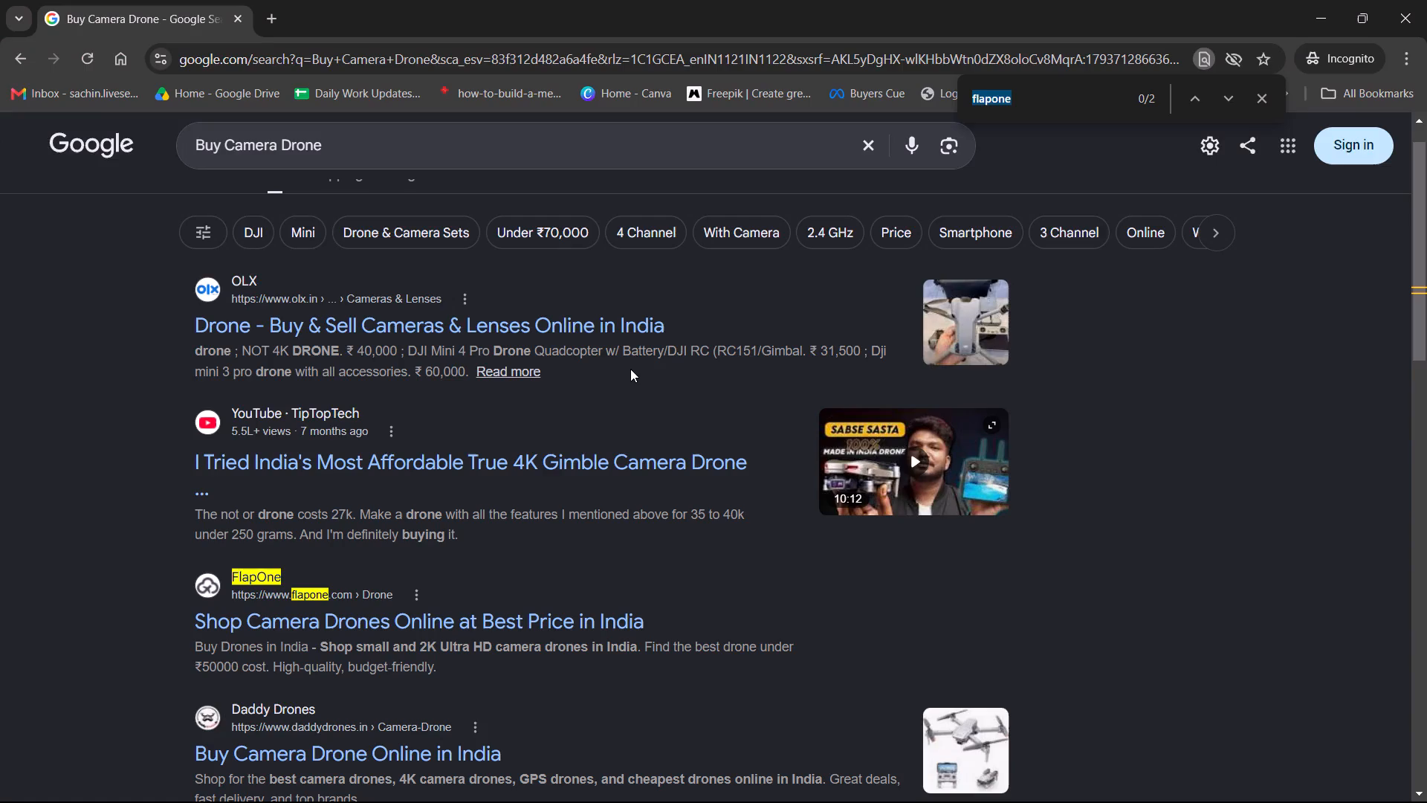
key("ctrl+e")
key("ctrl+v")
key("Return")
key("ctrl+f")
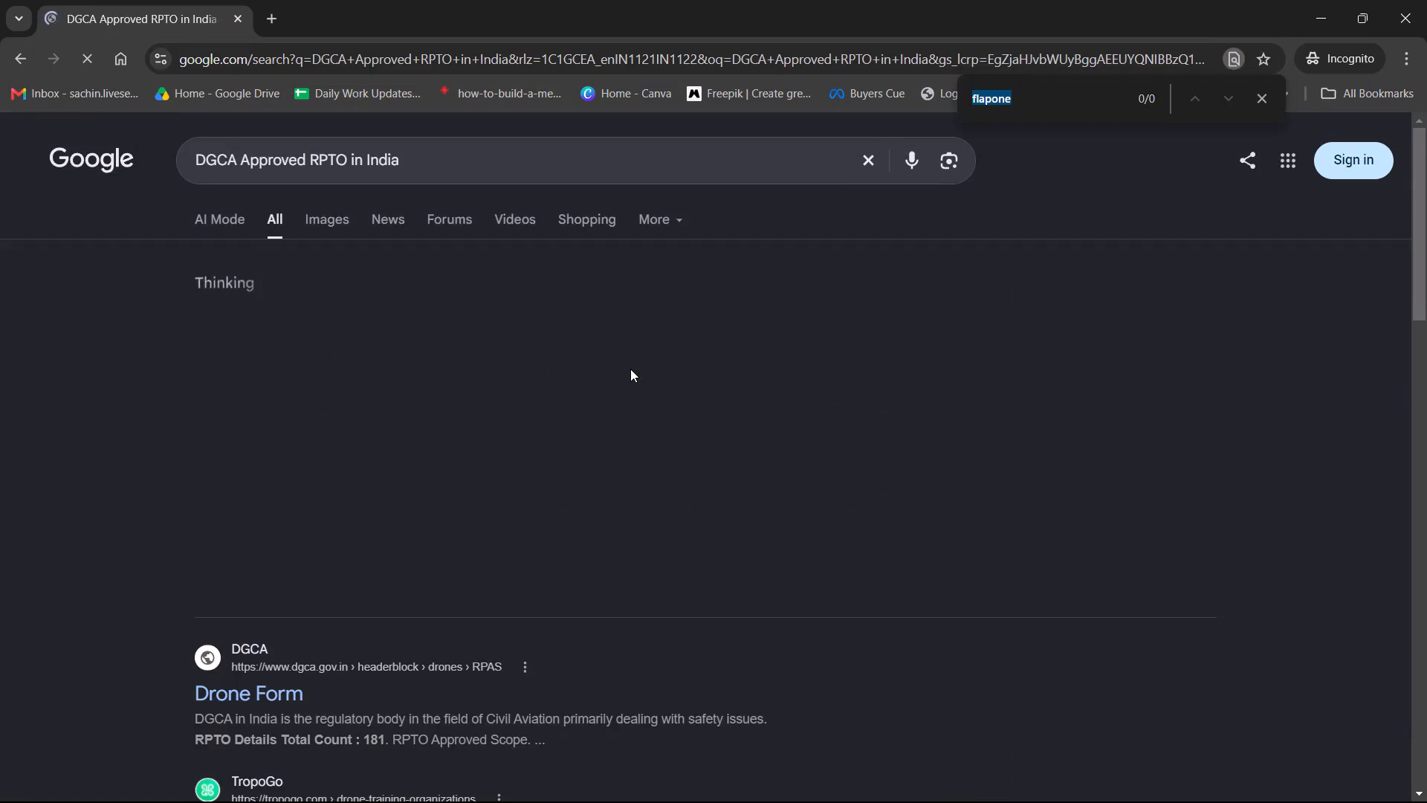
scroll(630, 369, "down", 10)
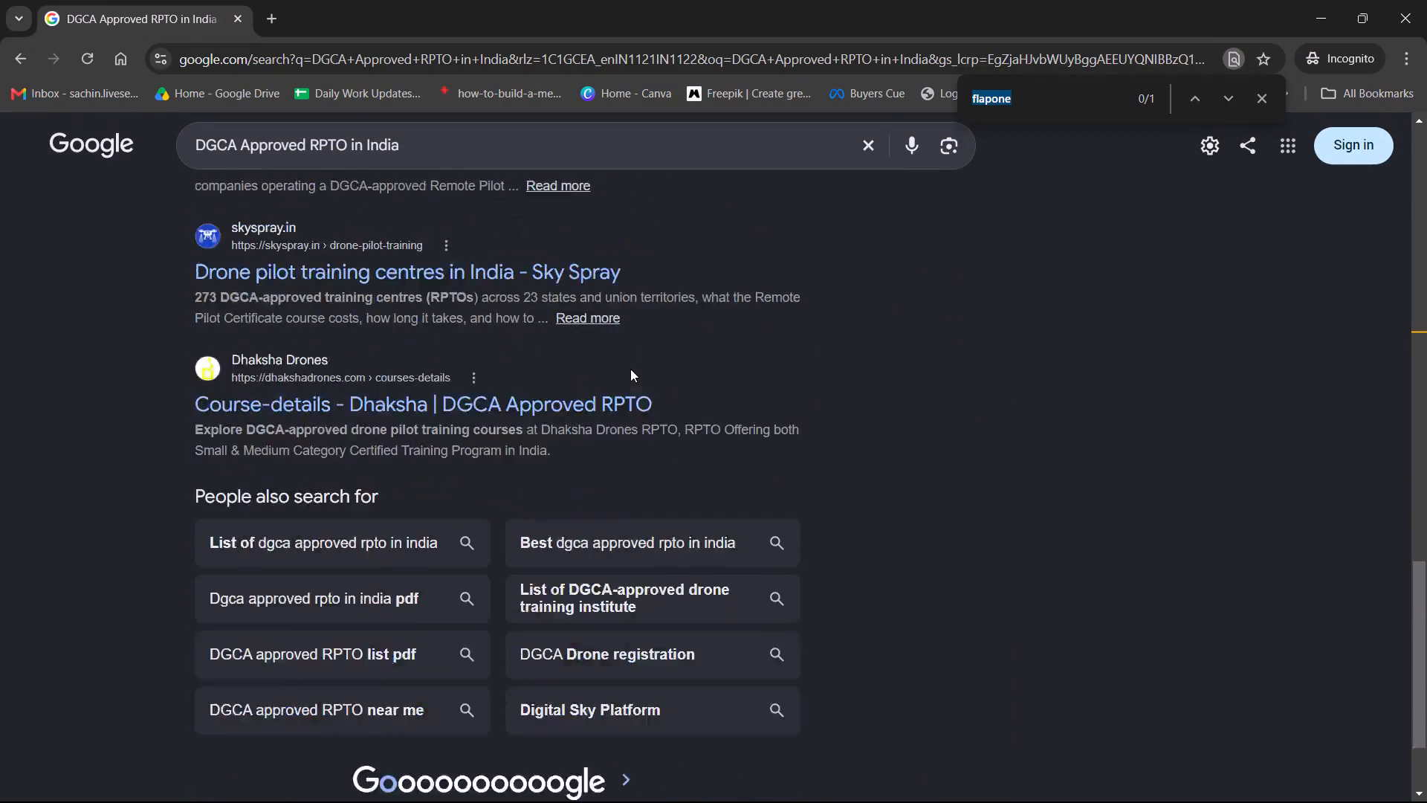
left_click(620, 676)
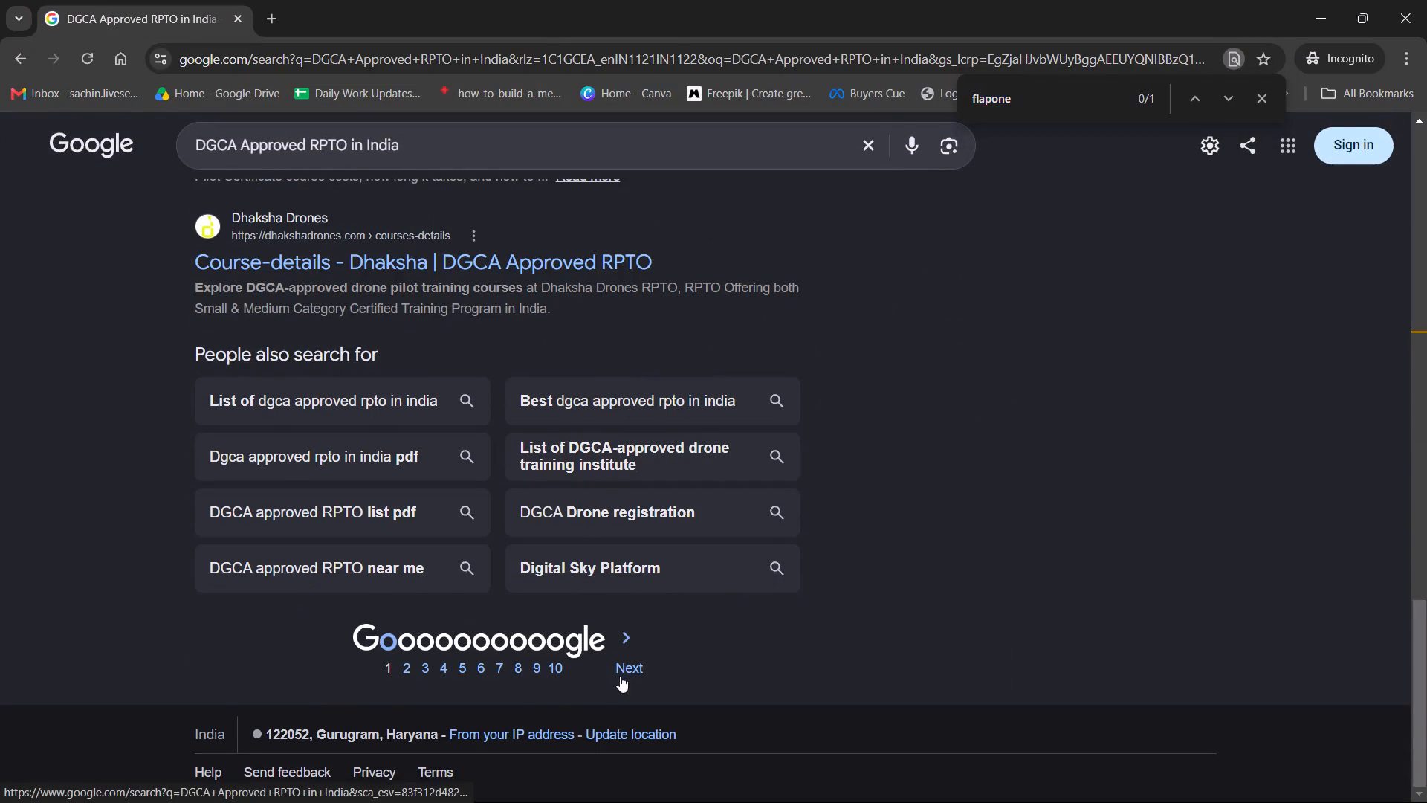
key("ctrl+f")
scroll(620, 676, "down", 8)
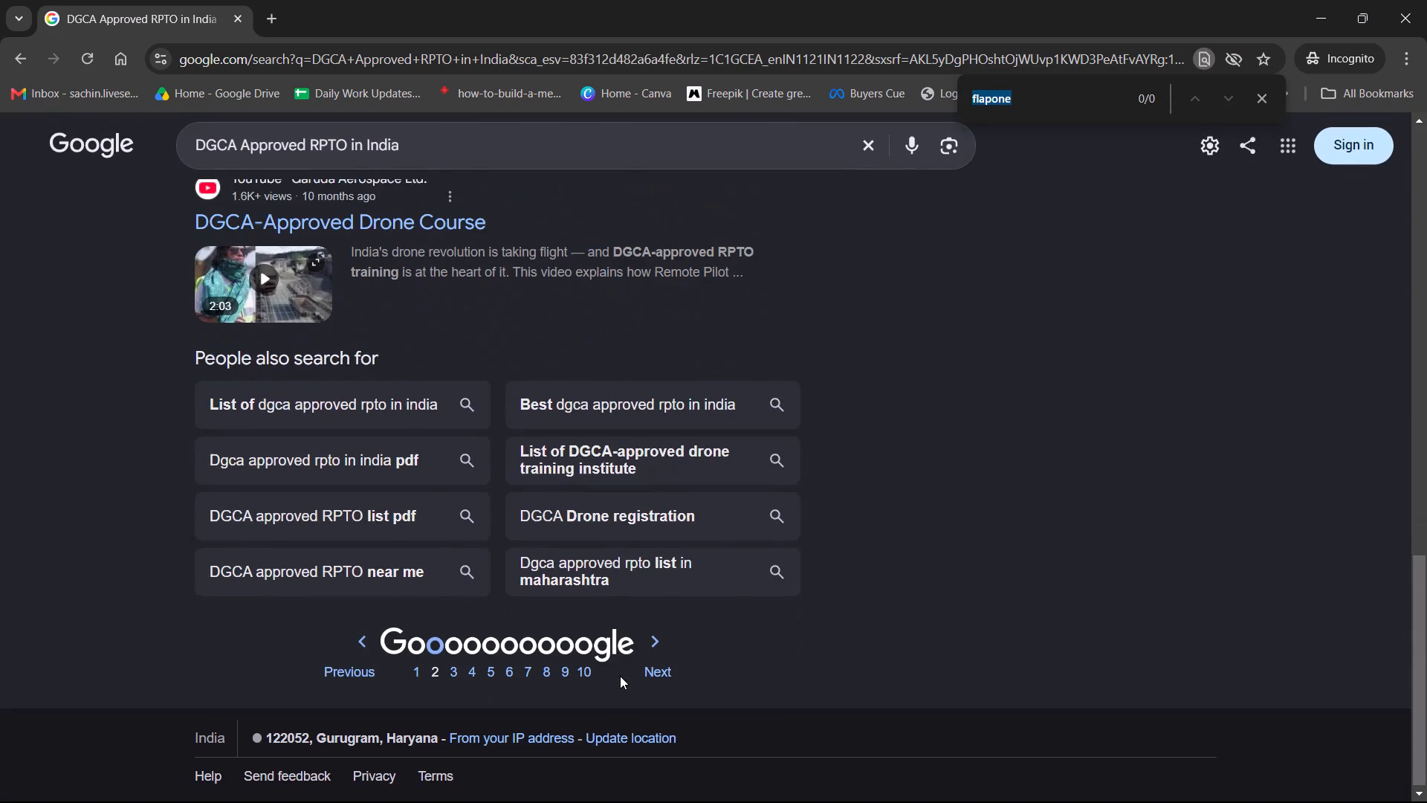
key("alt+Tab")
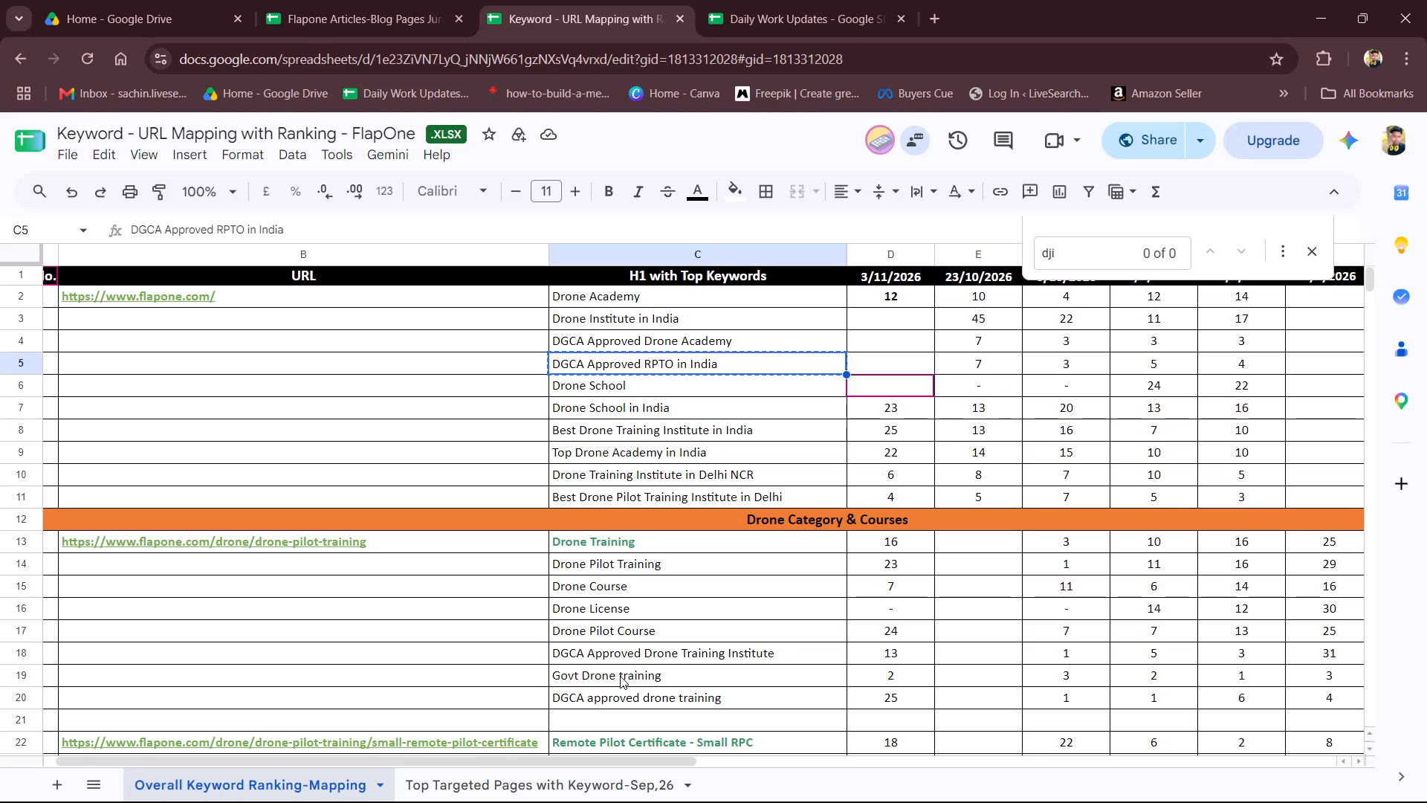
In the November 2026 sheet of Daily Work Updates, copy the "keyword ranking" entry into C37 under flapone's blog interlinking entry for 03/11/26.
left_click(780, 0)
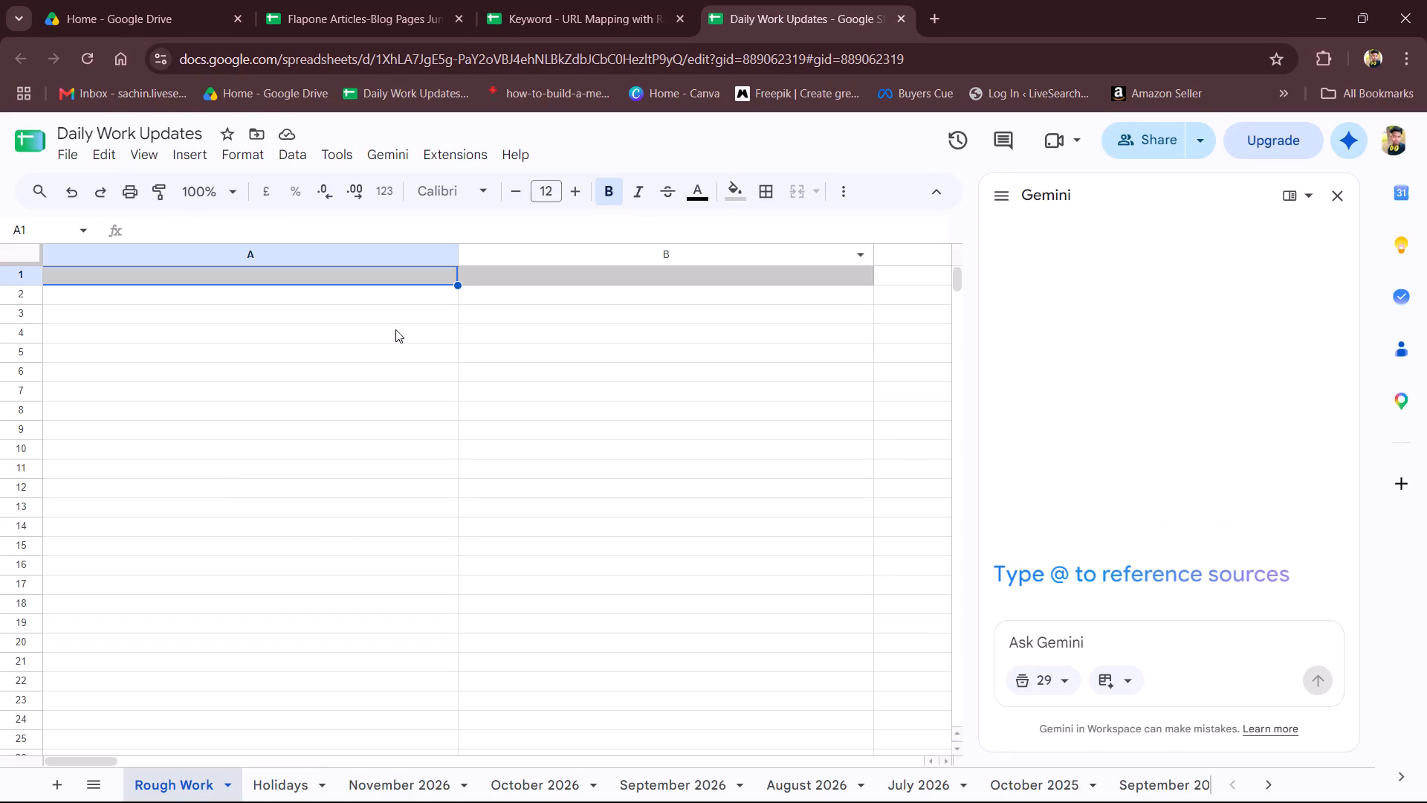
left_click(364, 778)
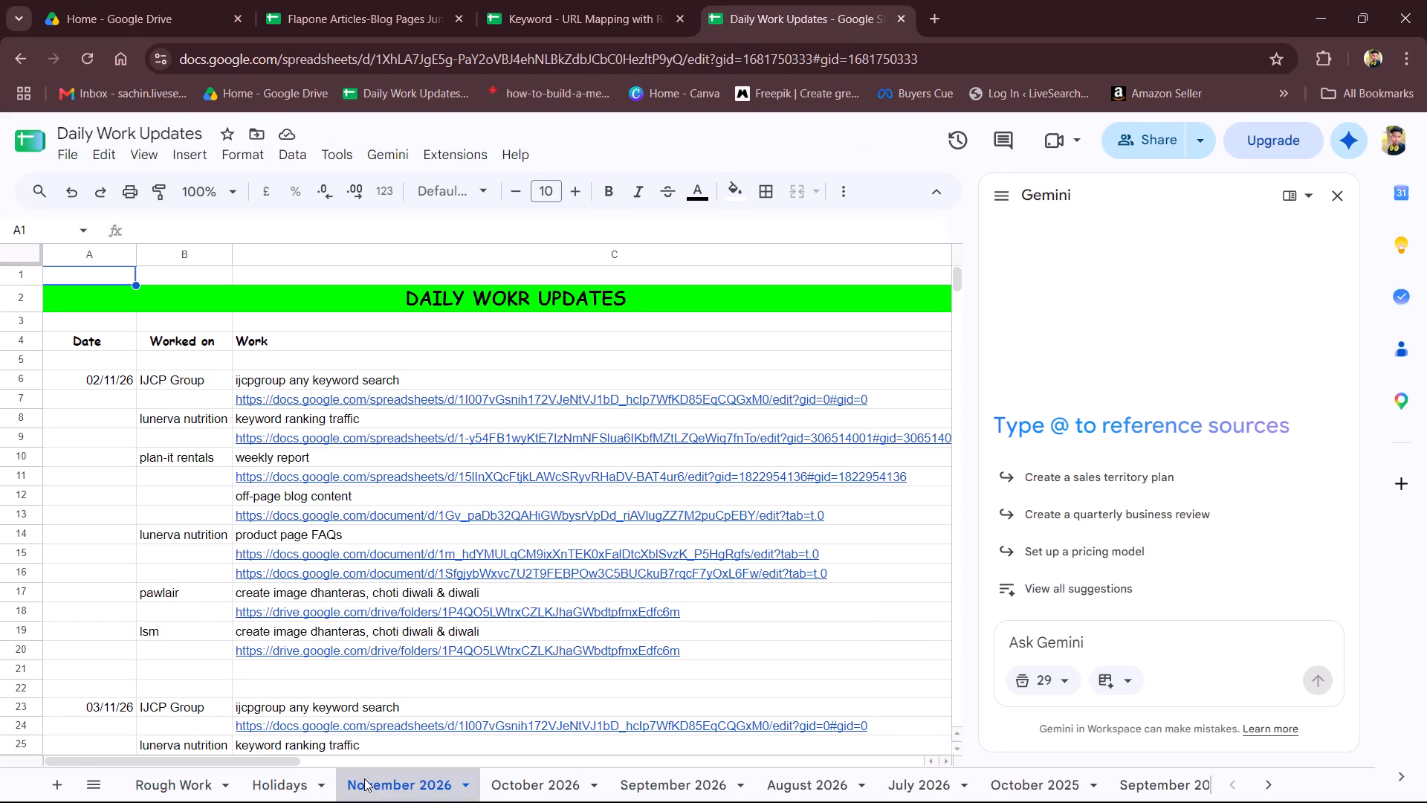
scroll(171, 477, "down", 3)
left_click(118, 349)
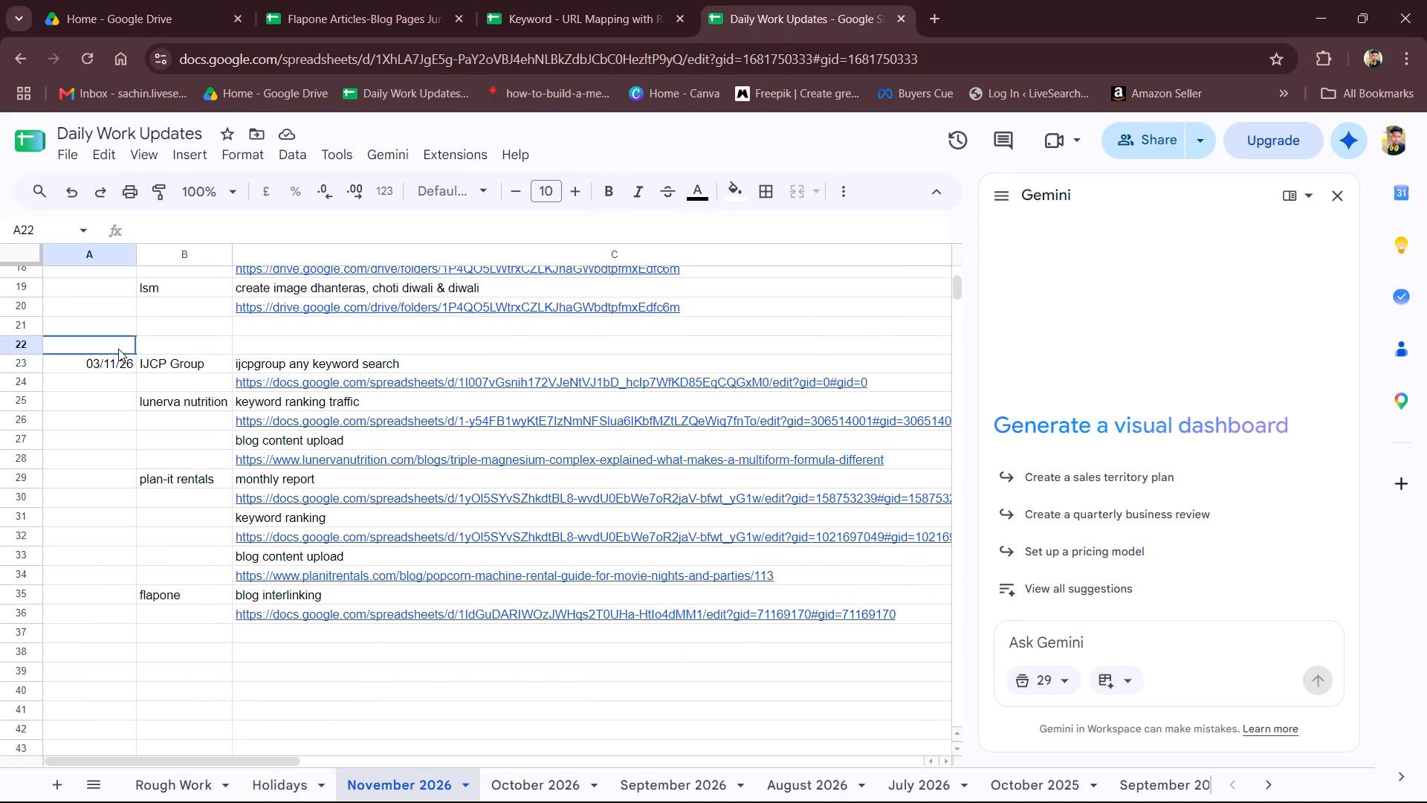
left_click(88, 365)
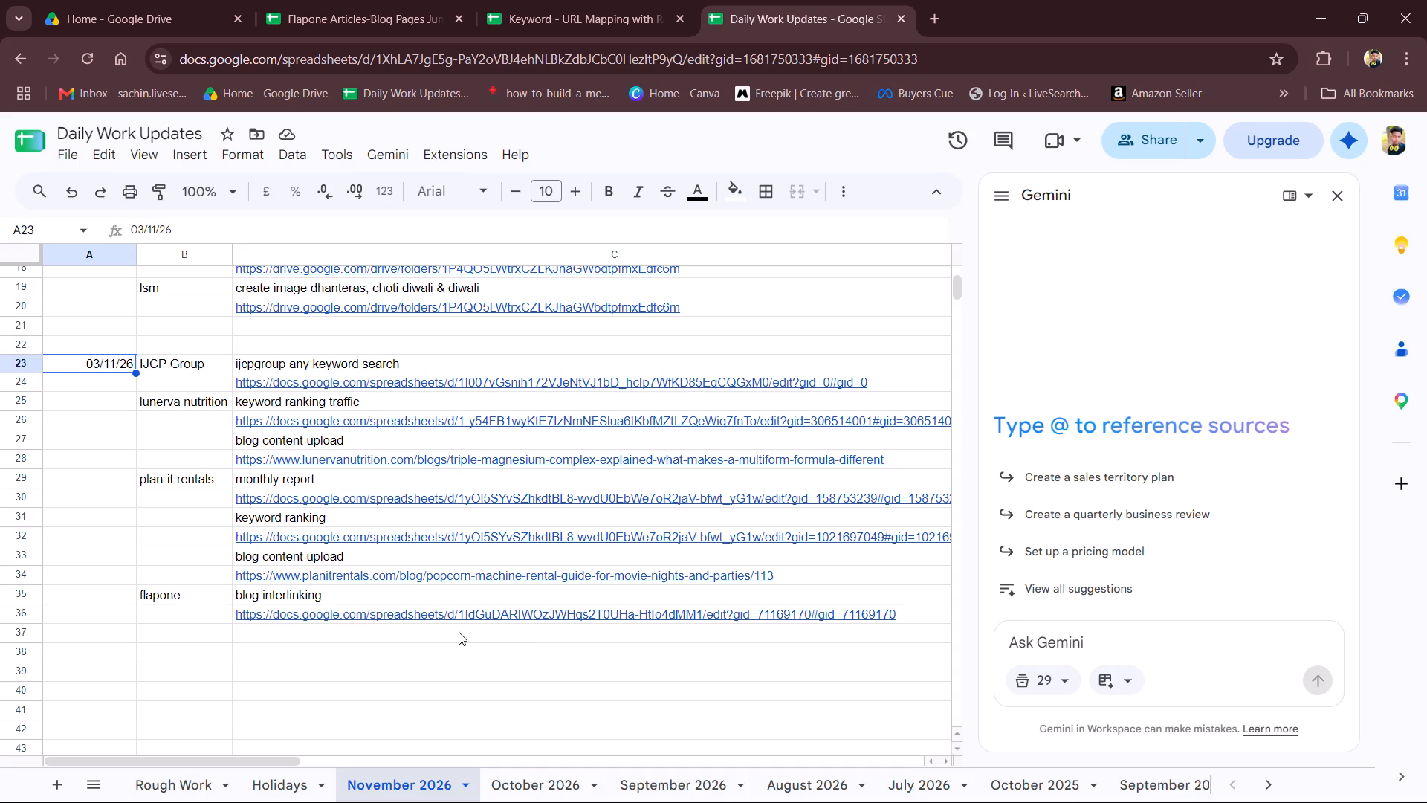
left_click(274, 521)
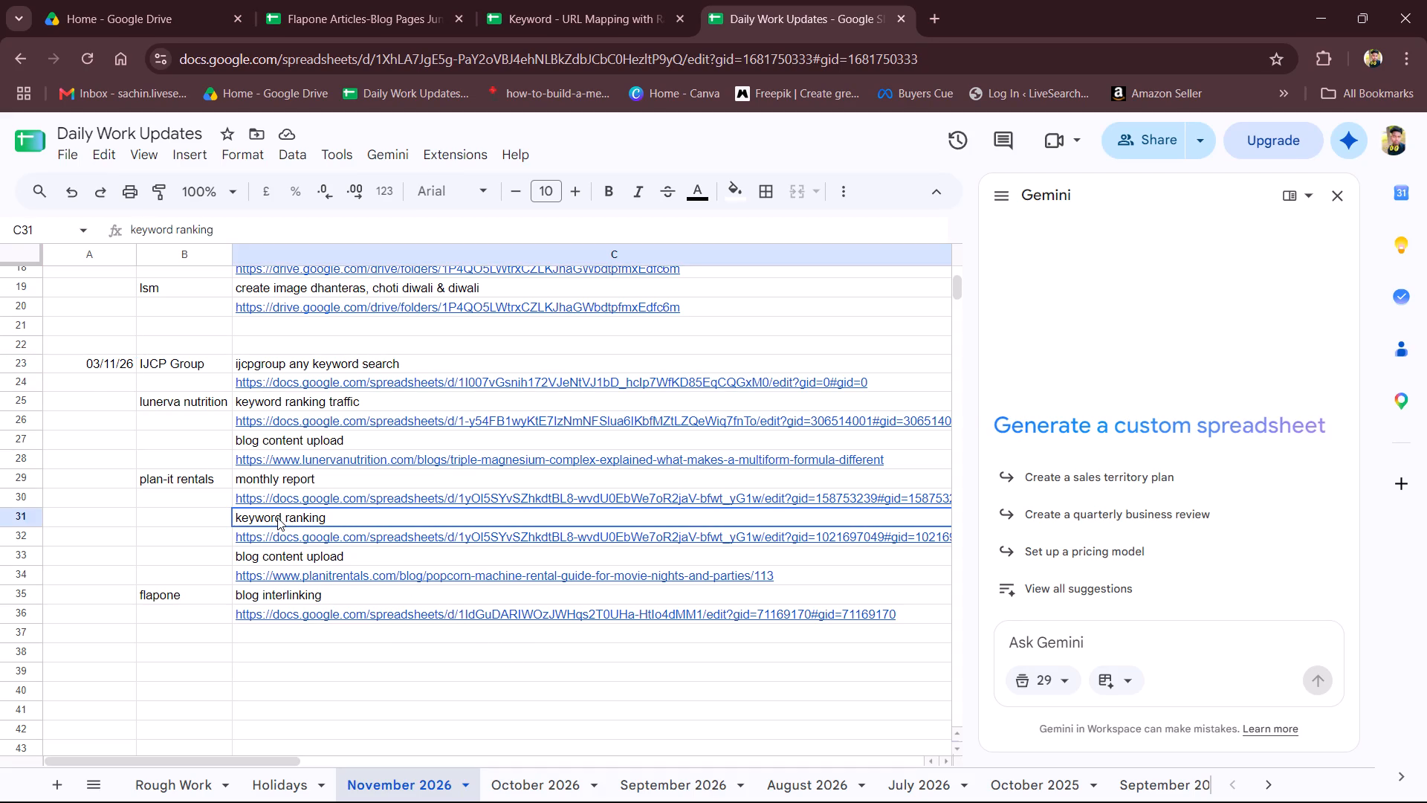
key("ctrl+c")
left_click(287, 622)
left_click(228, 639)
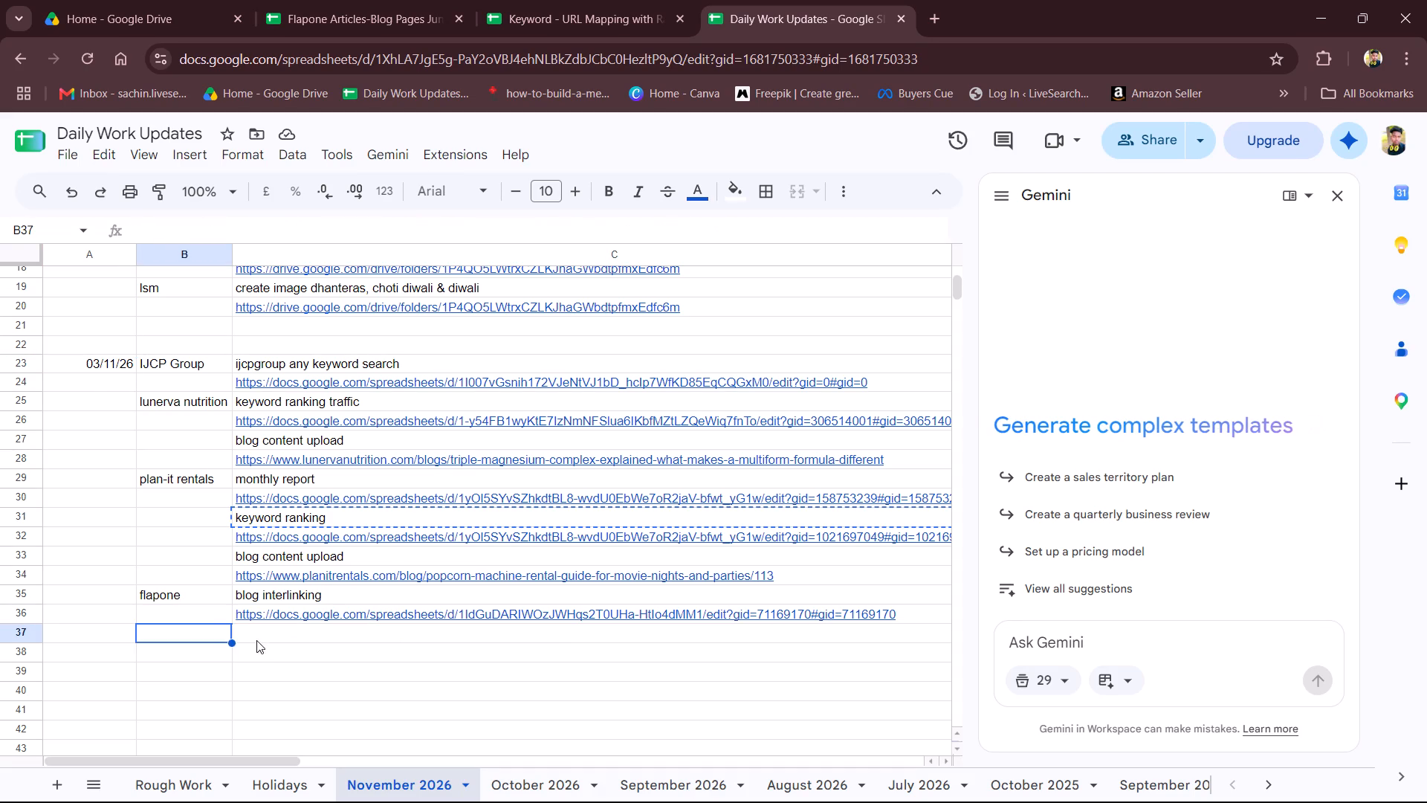
left_click(263, 636)
key("ctrl+v")
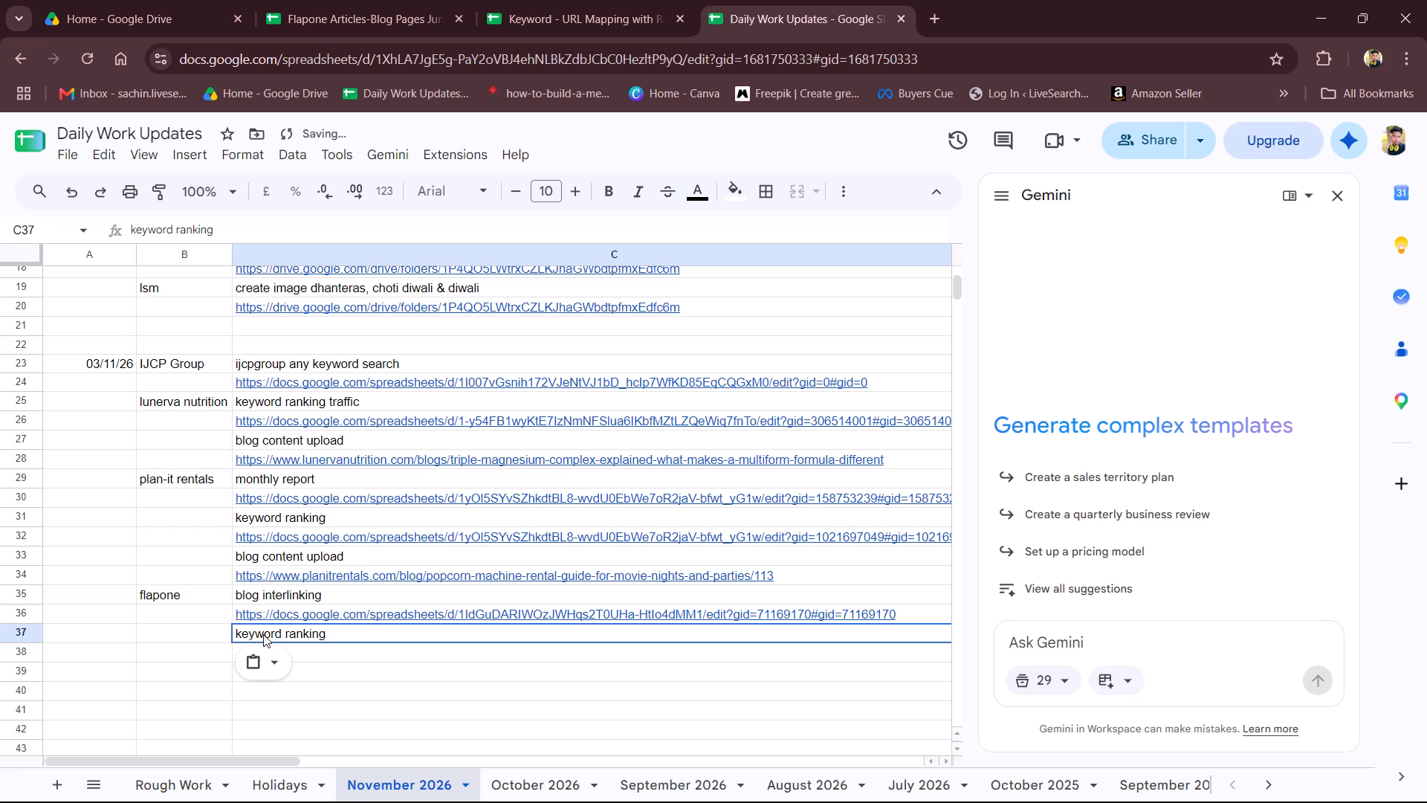
Add the link to the FlapOne Keyword - URL Mapping with Ranking spreadsheet in C38, below the new keyword ranking entry.
left_click(355, 655)
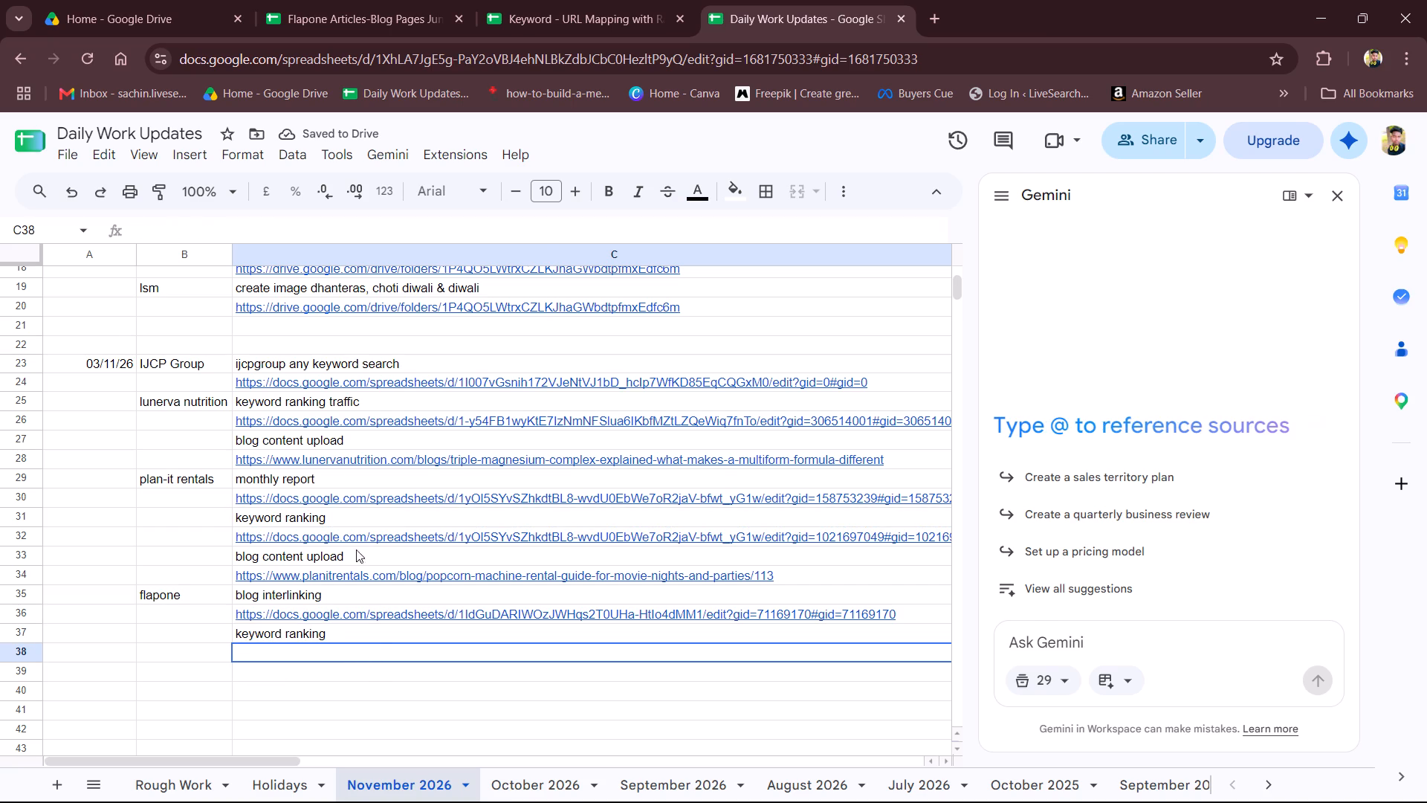
left_click(553, 0)
left_click(482, 65)
key("ctrl+c")
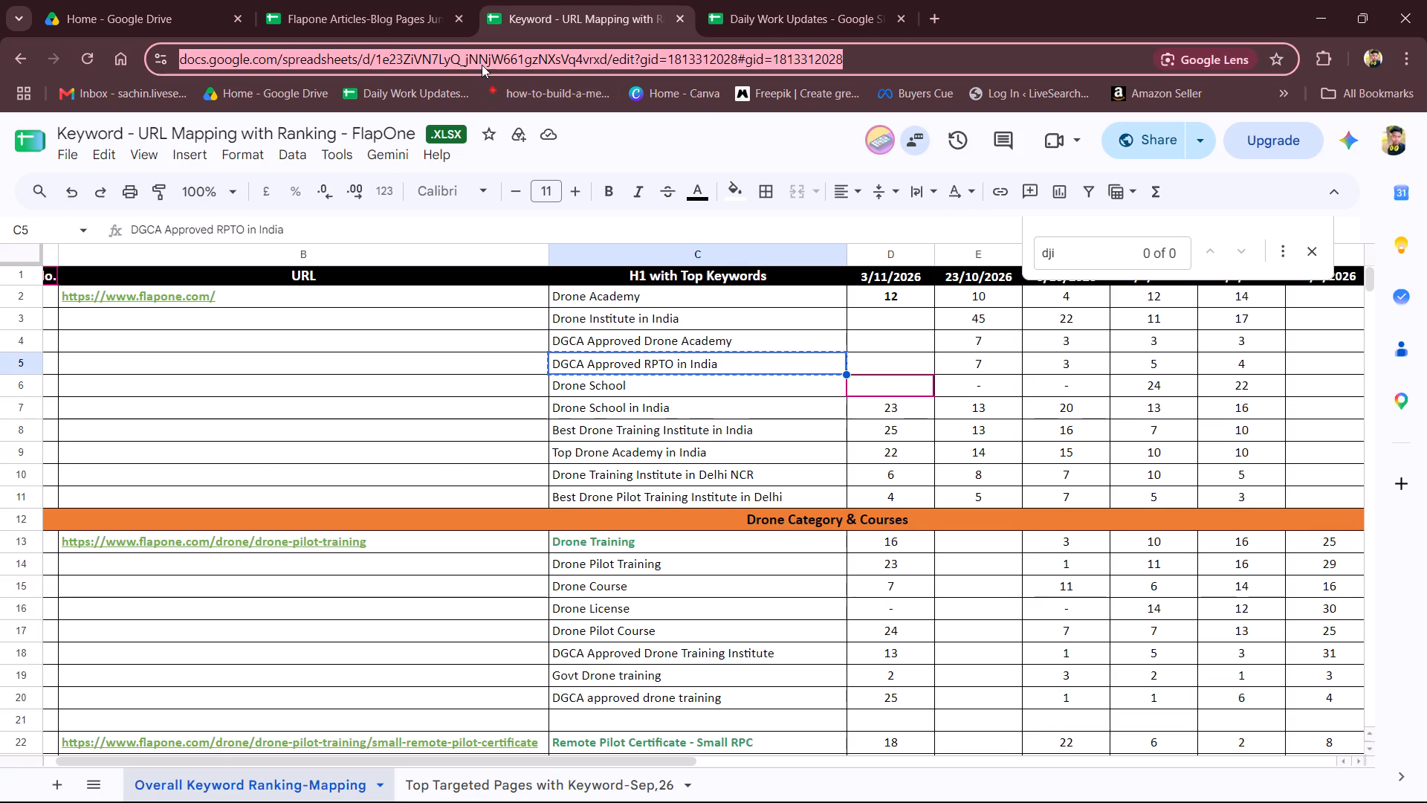
left_click(844, 1)
key("ctrl+v")
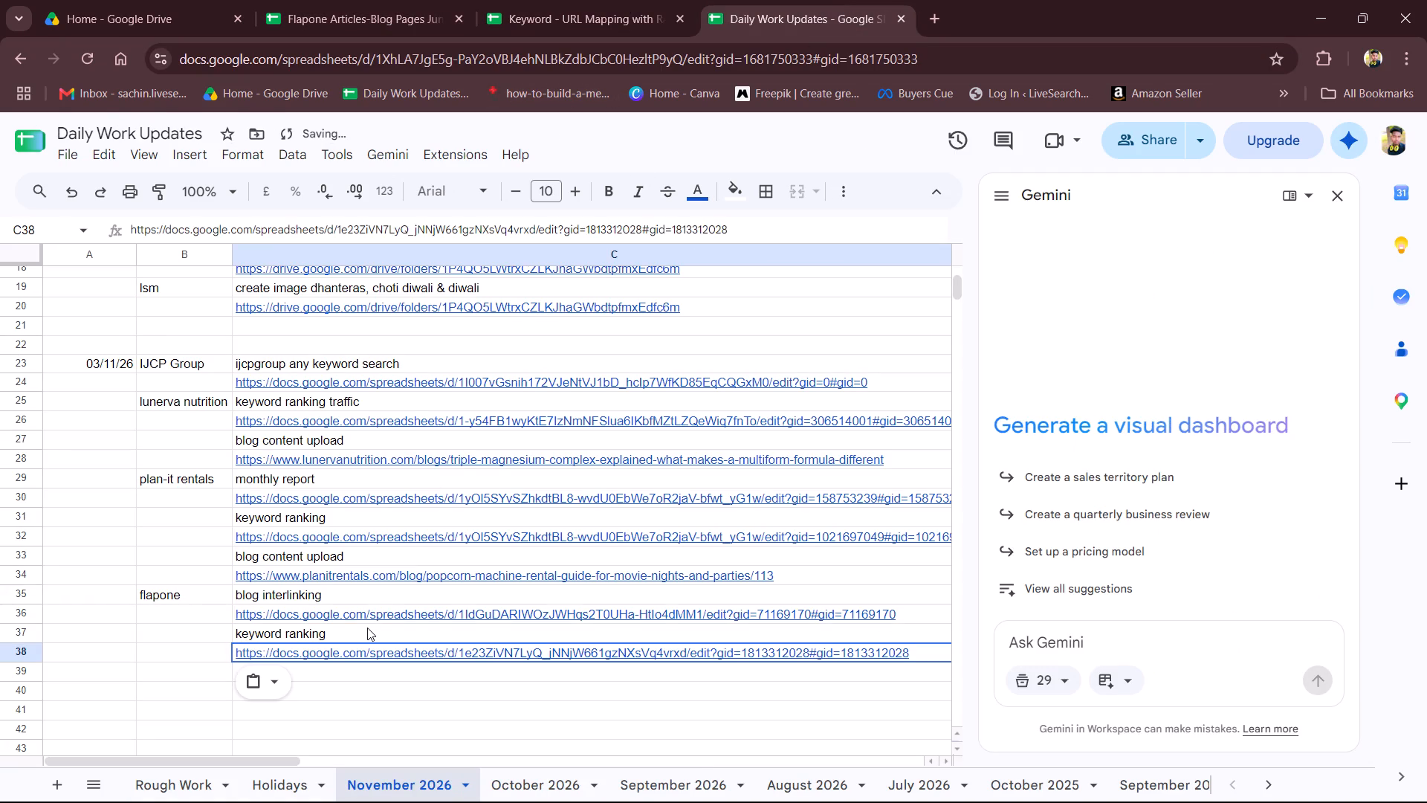
Copy the complete 03/11/26 work log, cells A23 to C38.
left_click(97, 360, "shift")
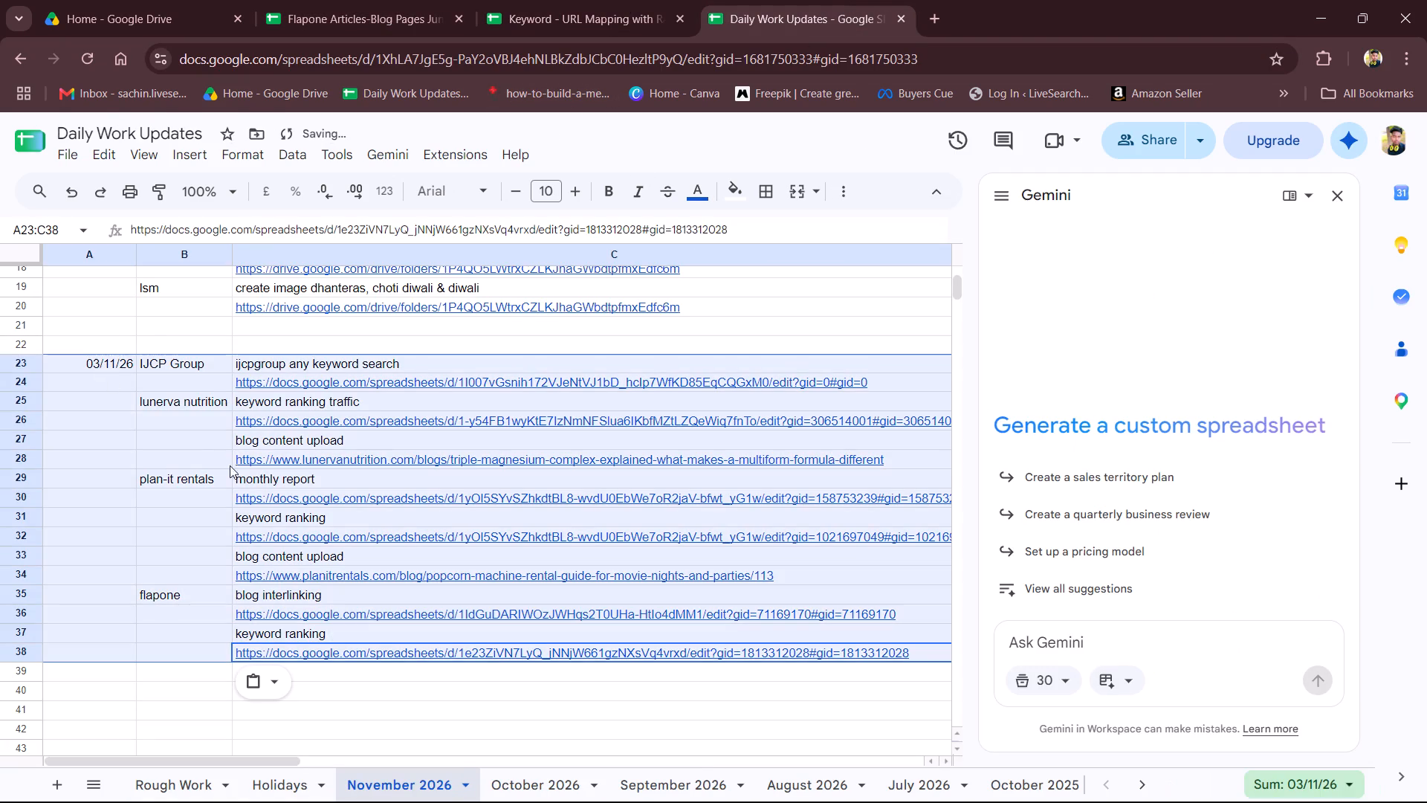
key("ctrl+c")
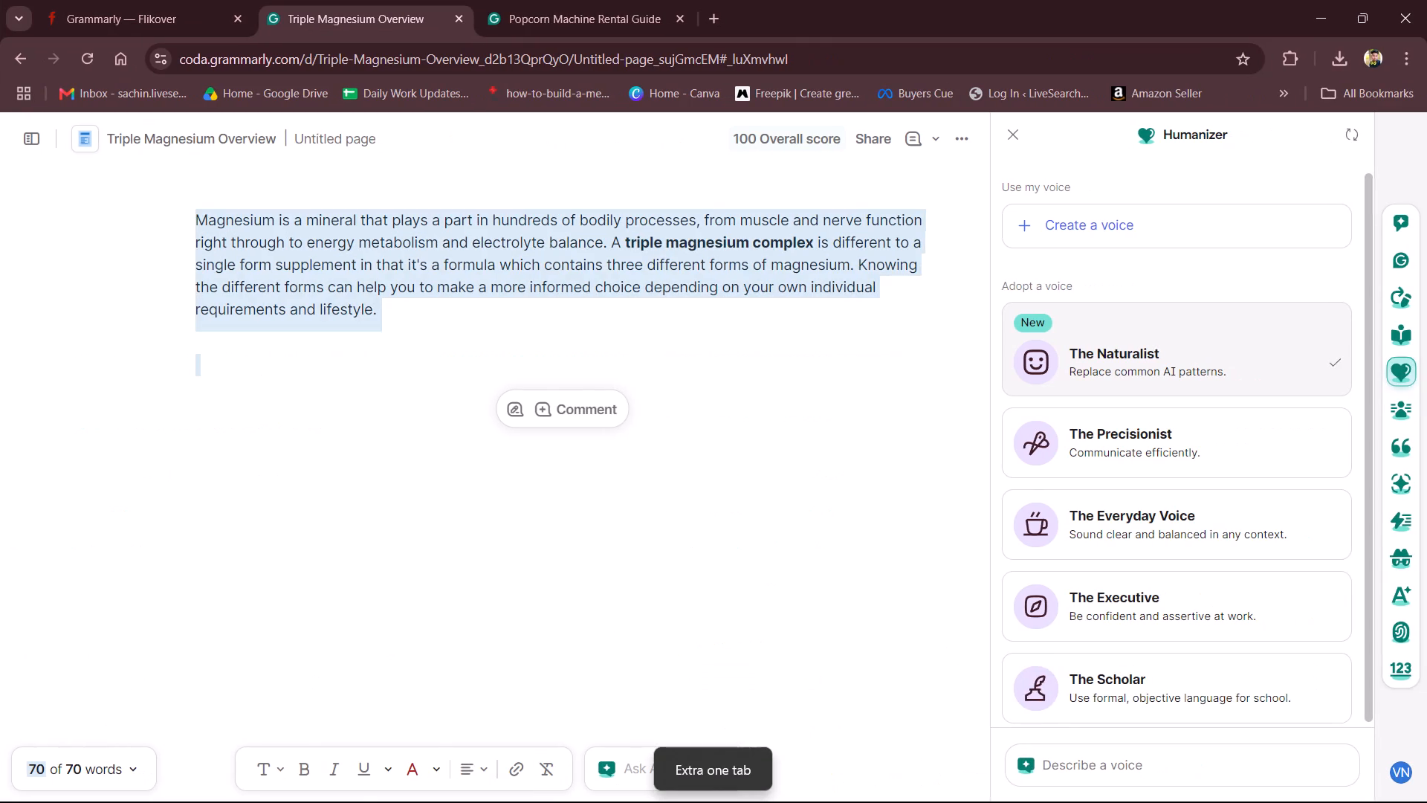
Close the Grammarly browser window and switch to the window with the Lunerva Nutrition website.
key("alt+Tab")
left_click(1426, 0, "alt")
double_click(1426, 4, "alt")
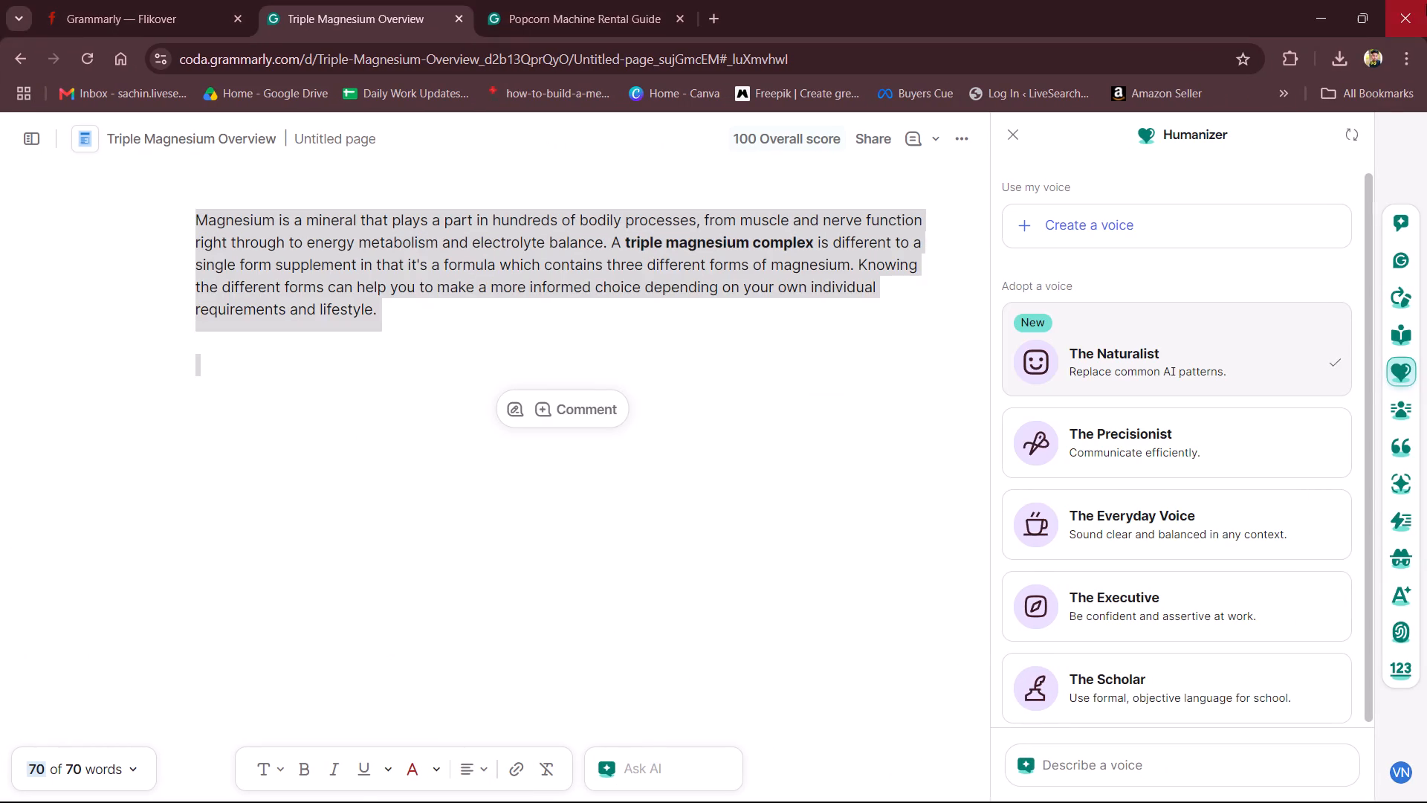
key("alt+Tab")
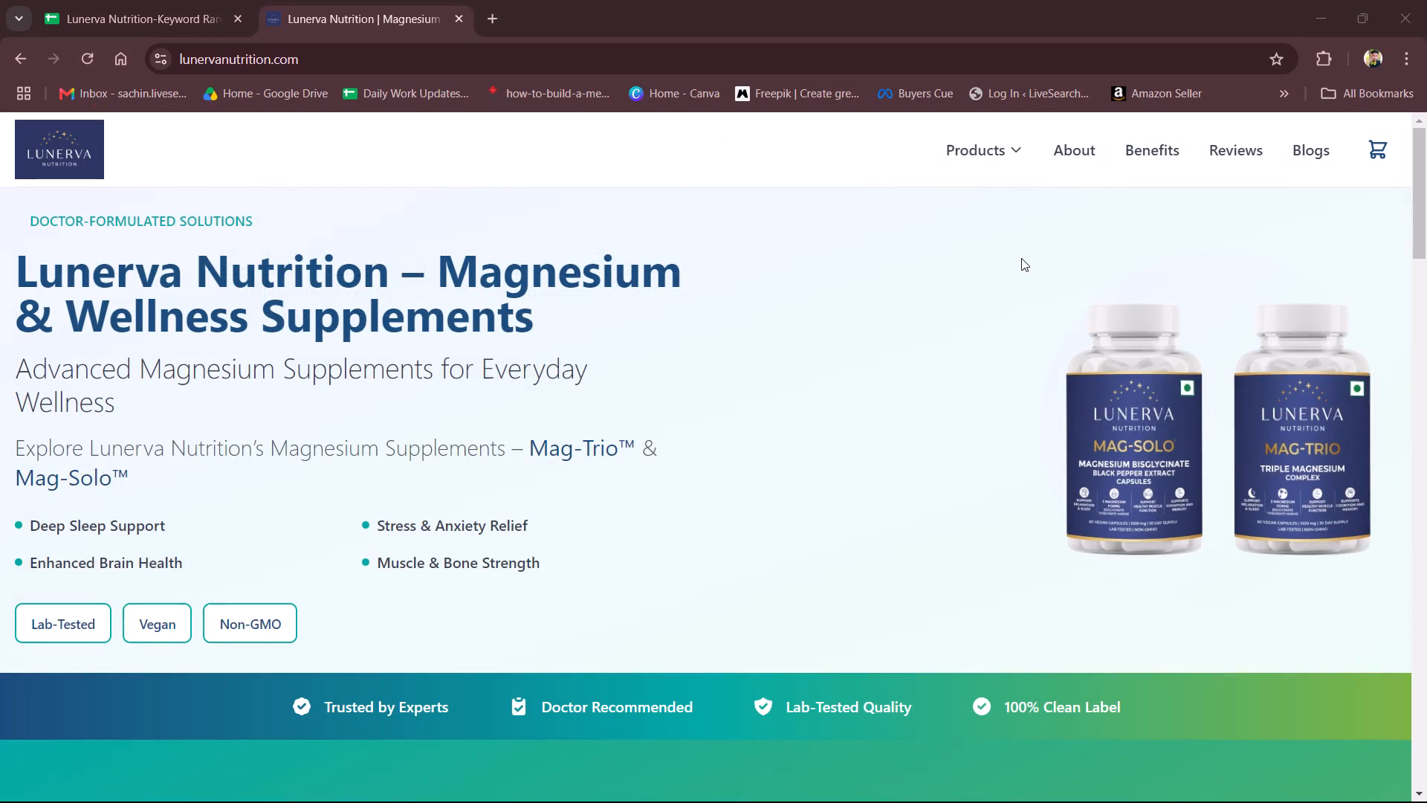